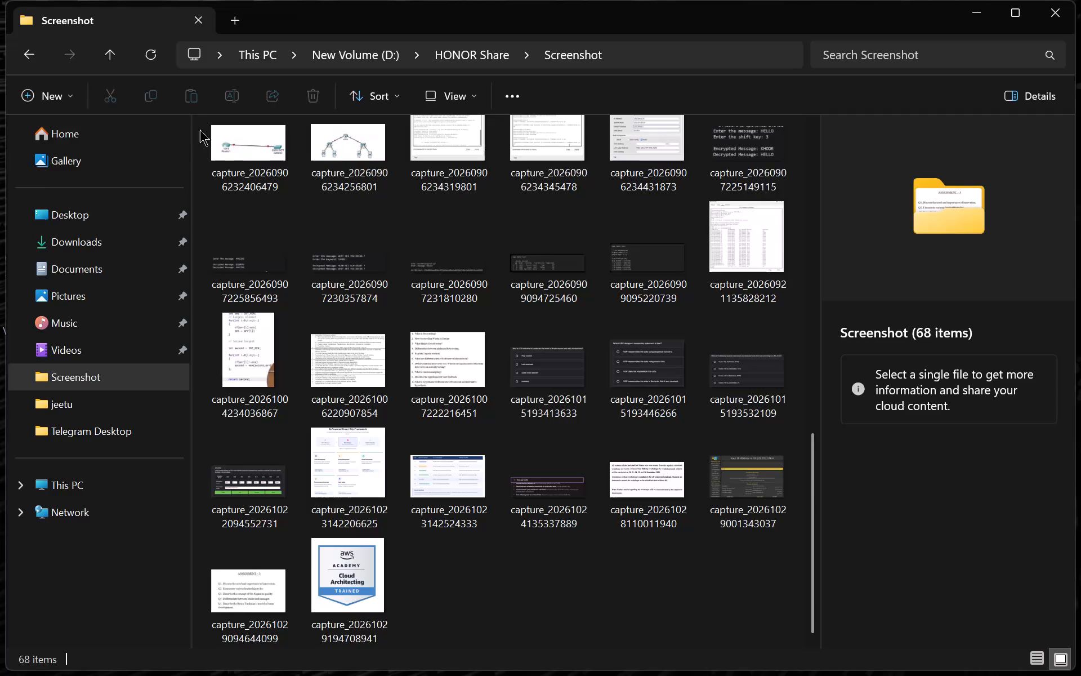
Search the Downloads folder for AWS and open the AWS Academy Graduate Cloud Architecting training badge PDF.
{"action": "left_click", "coordinate": [82, 236]}
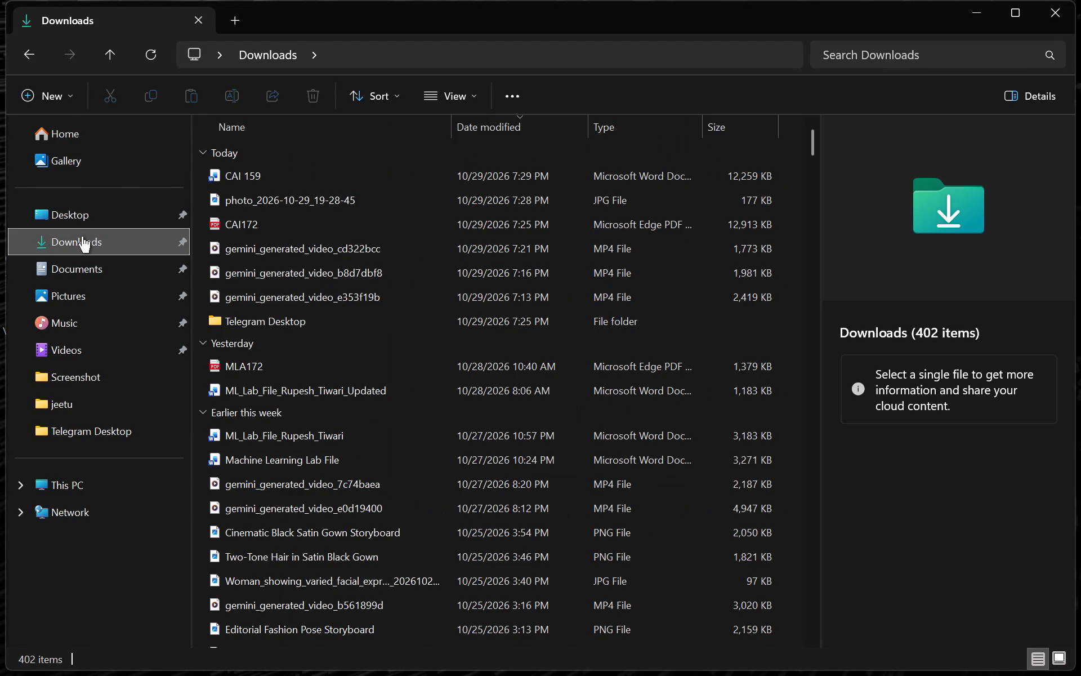
{"action": "left_click", "coordinate": [846, 59]}
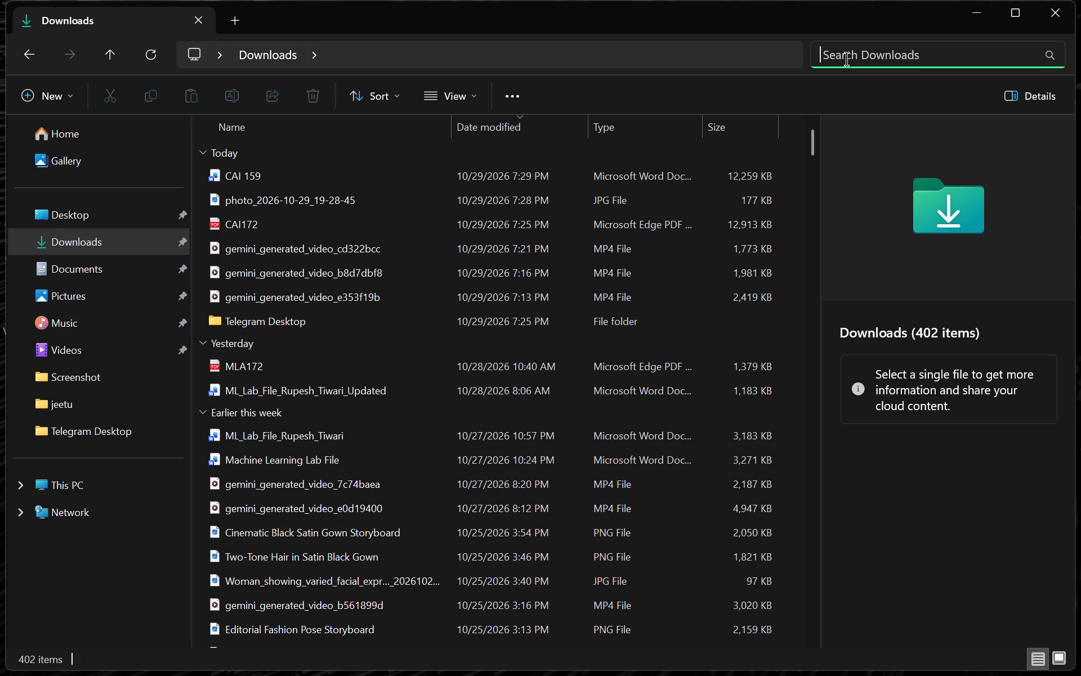
{"action": "key", "text": "shift+w"}
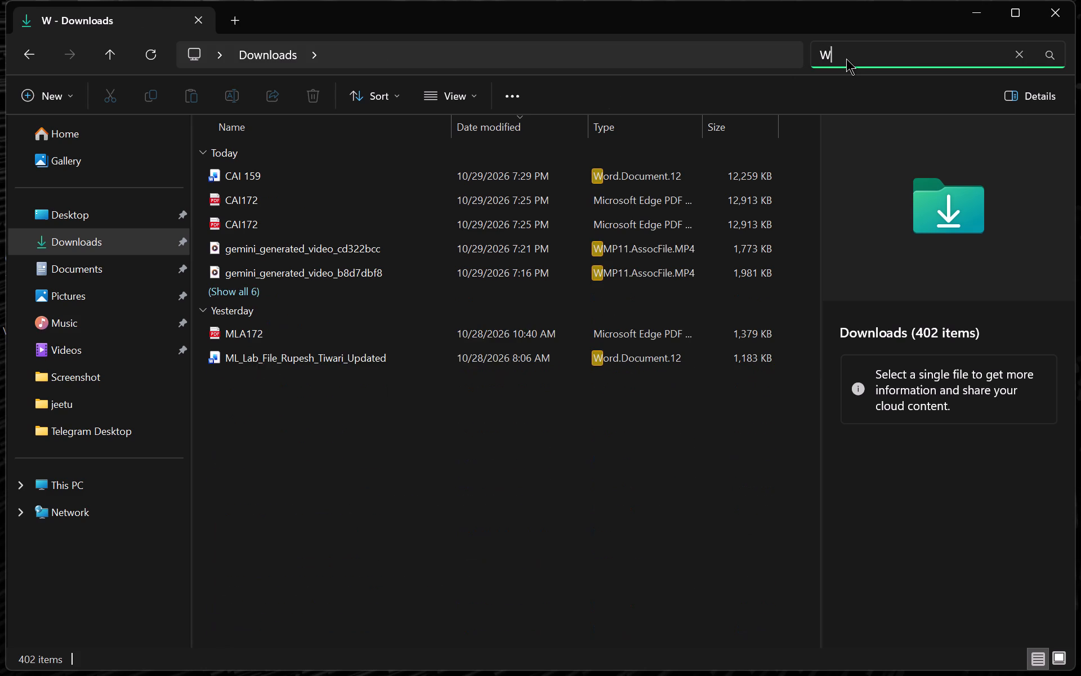
{"action": "key", "text": "BackSpace"}
{"action": "type", "text": "AWS"}
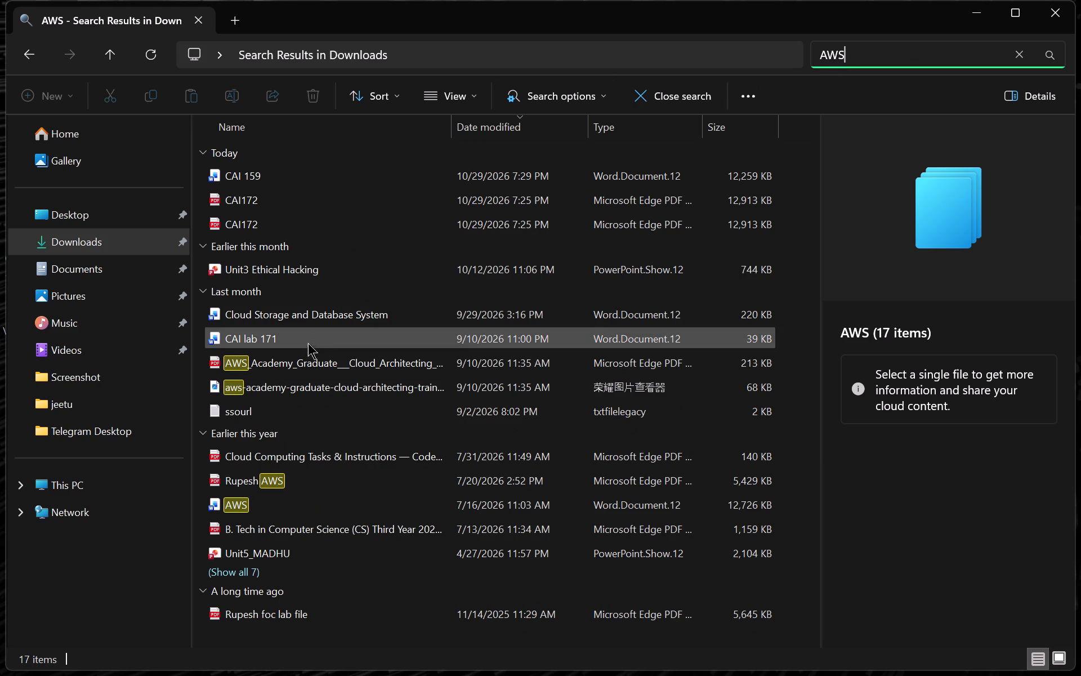
{"action": "double_click", "coordinate": [297, 361]}
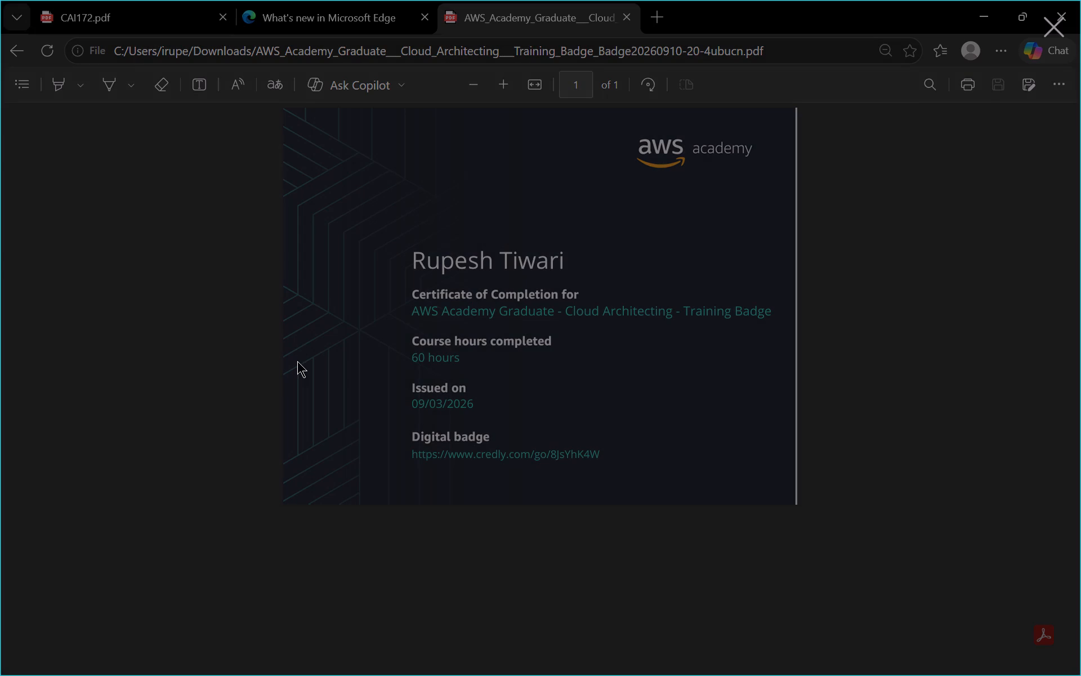
Capture a screenshot of the certificate page area, from its upper-left corner to its right edge near the bottom.
{"action": "key", "text": "Escape"}
{"action": "scroll", "coordinate": [297, 361], "scroll_direction": "up", "scroll_amount": 1}
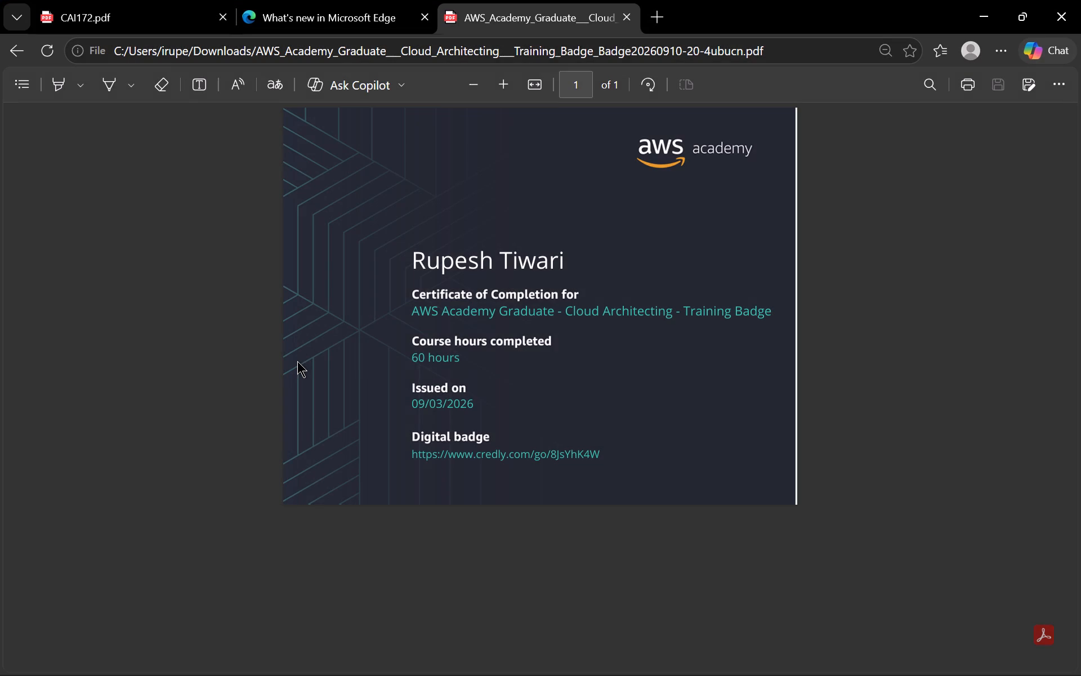
{"action": "scroll", "coordinate": [297, 361], "scroll_direction": "up", "scroll_amount": 1}
{"action": "scroll", "coordinate": [297, 361], "scroll_direction": "down", "scroll_amount": 1}
{"action": "scroll", "coordinate": [480, 341], "scroll_direction": "down", "scroll_amount": 1}
{"action": "scroll", "coordinate": [480, 341], "scroll_direction": "up", "scroll_amount": 2}
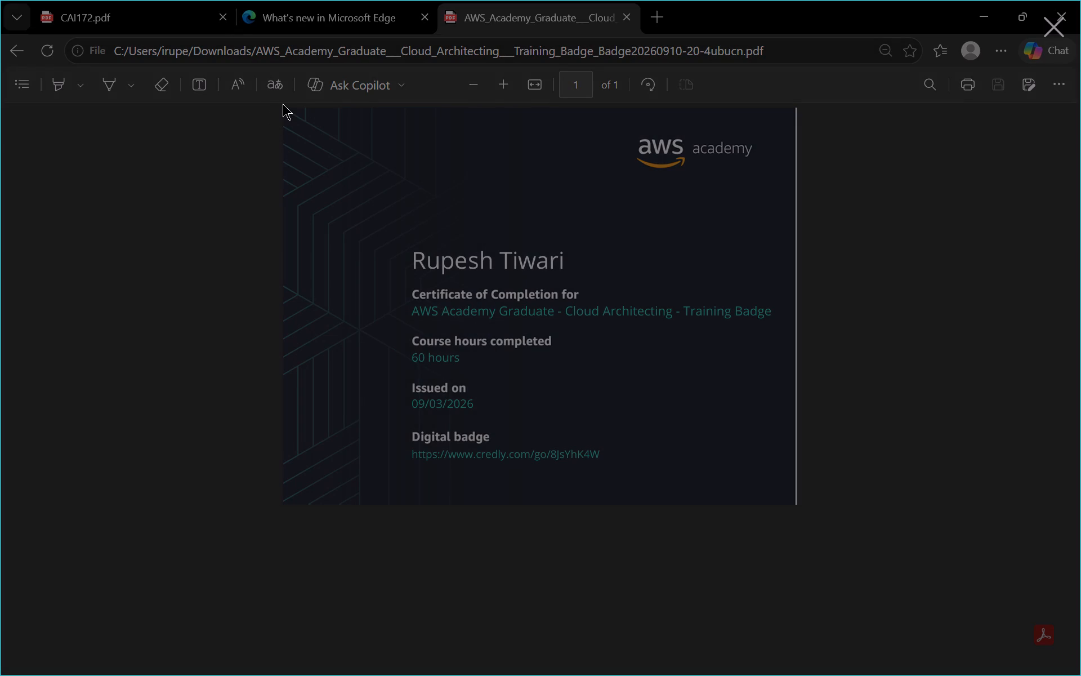
{"action": "left_click_drag", "start_coordinate": [283, 104], "coordinate": [496, 269]}
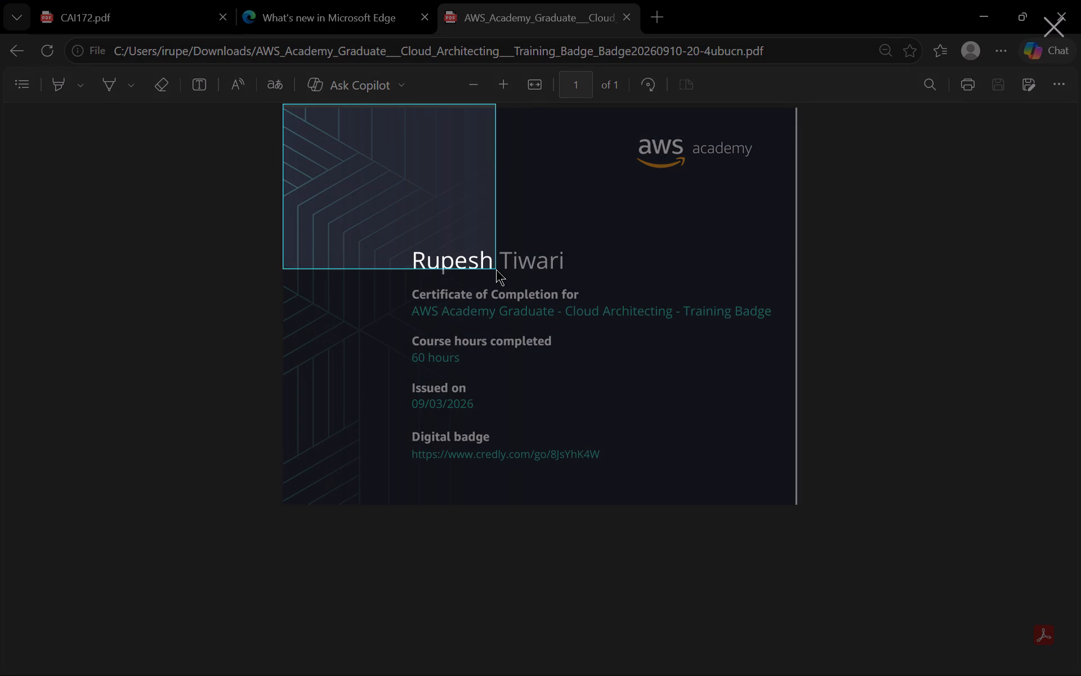
{"action": "left_click_drag", "start_coordinate": [496, 269], "coordinate": [785, 495]}
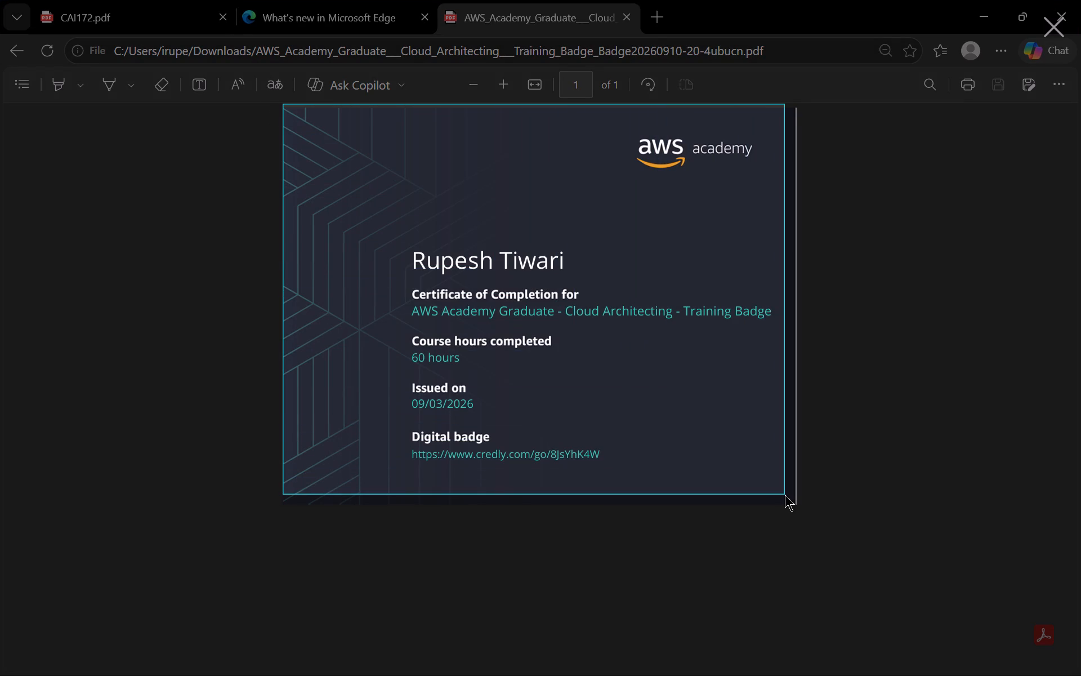
{"action": "left_click_drag", "start_coordinate": [785, 495], "coordinate": [797, 494]}
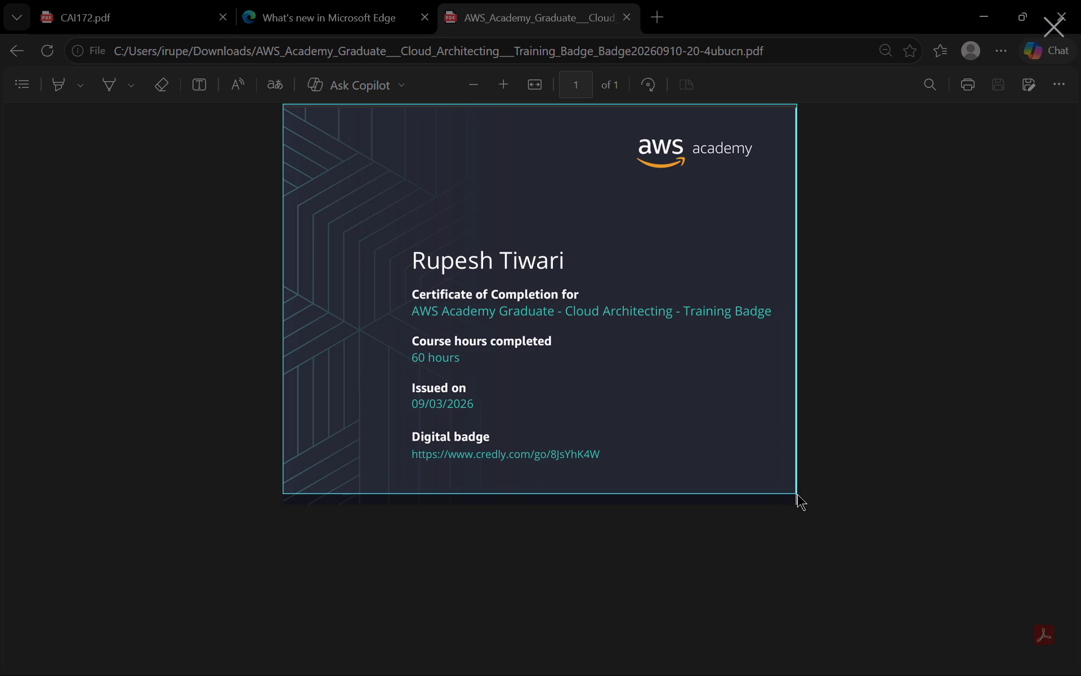
{"action": "left_click_drag", "start_coordinate": [797, 494], "coordinate": [796, 496]}
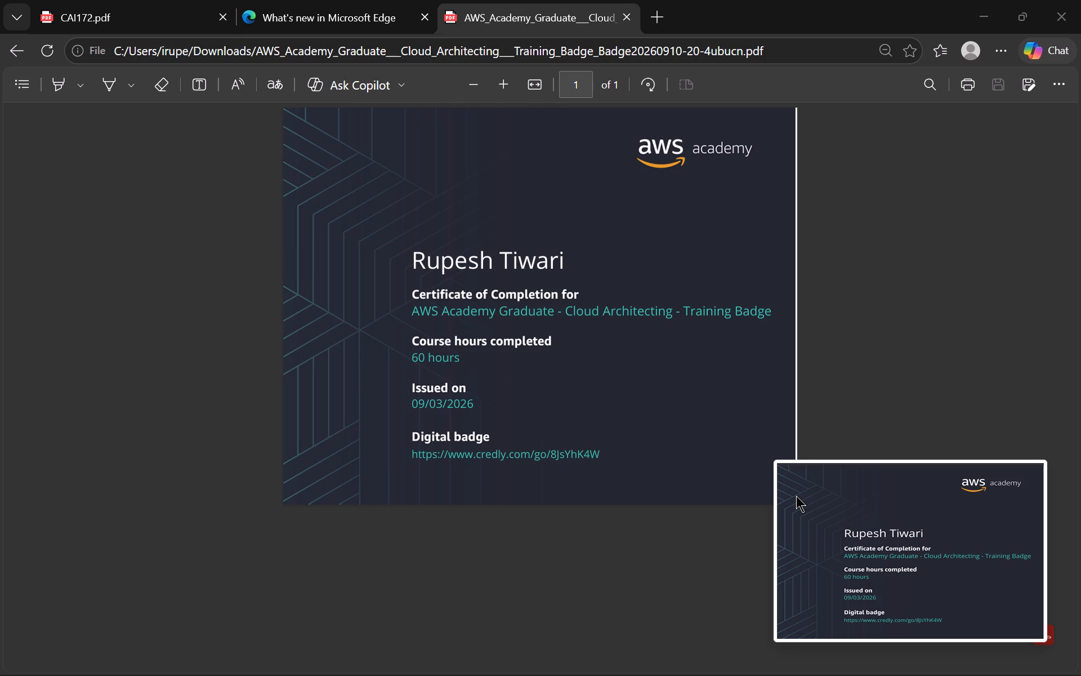
Switch to the CAI 159 document in Word and paste the captured certificate on the last page with the AWS badge.
{"action": "left_click", "coordinate": [506, 653]}
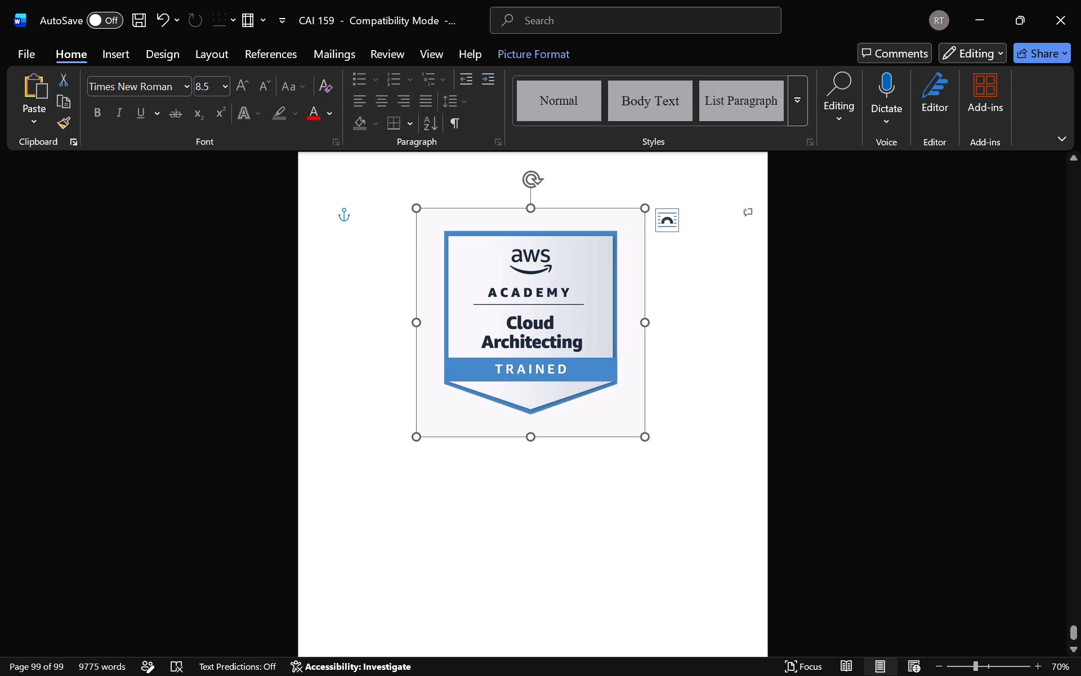
{"action": "left_click", "coordinate": [515, 528]}
{"action": "left_click", "coordinate": [515, 528]}
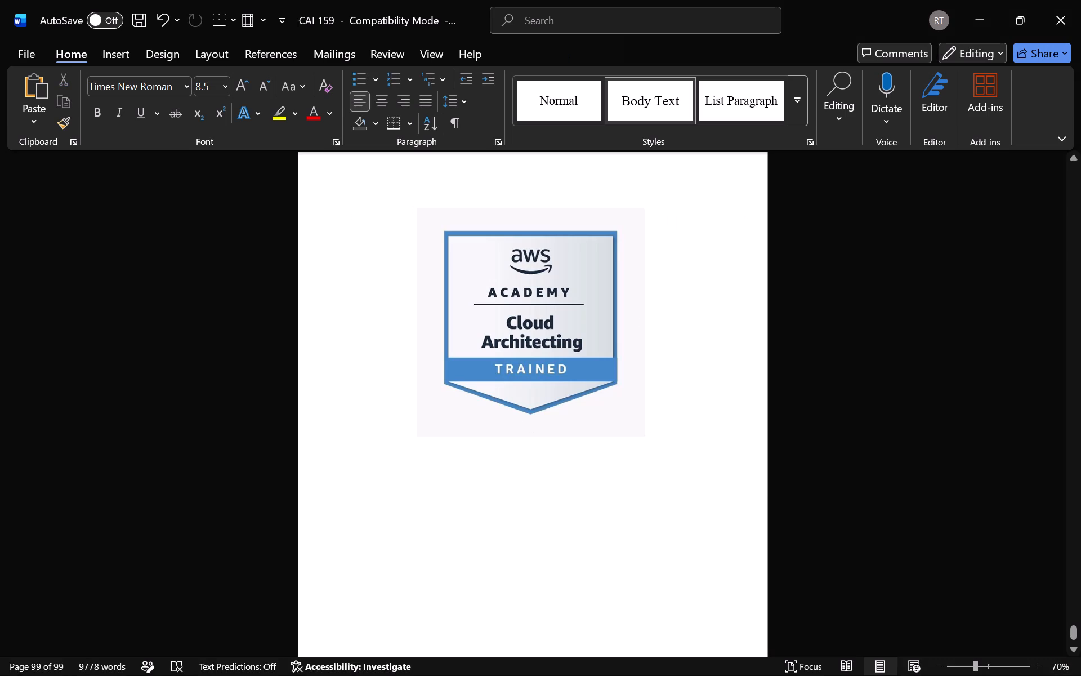
{"action": "left_click", "coordinate": [425, 517]}
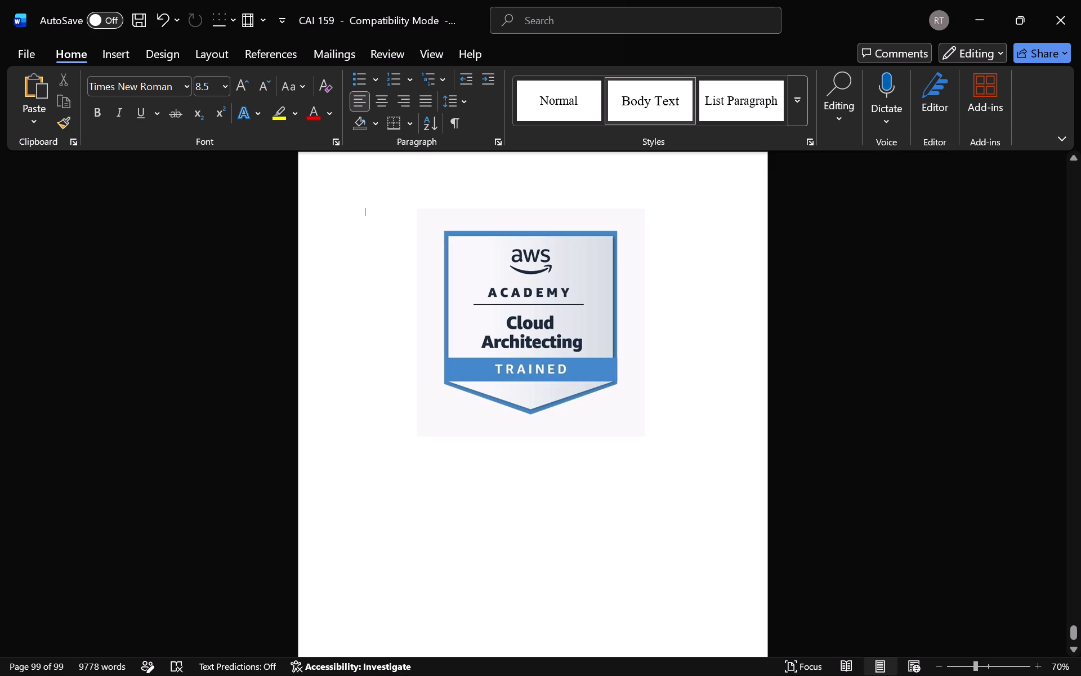
{"action": "triple_click", "coordinate": [425, 517]}
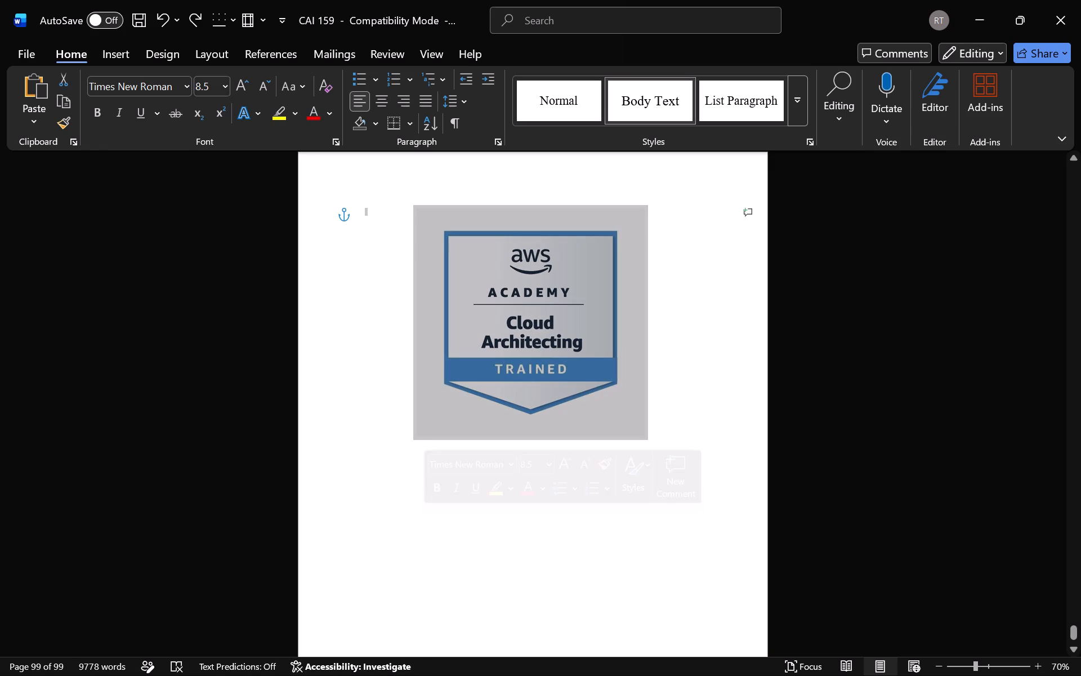
{"action": "left_click", "coordinate": [407, 567]}
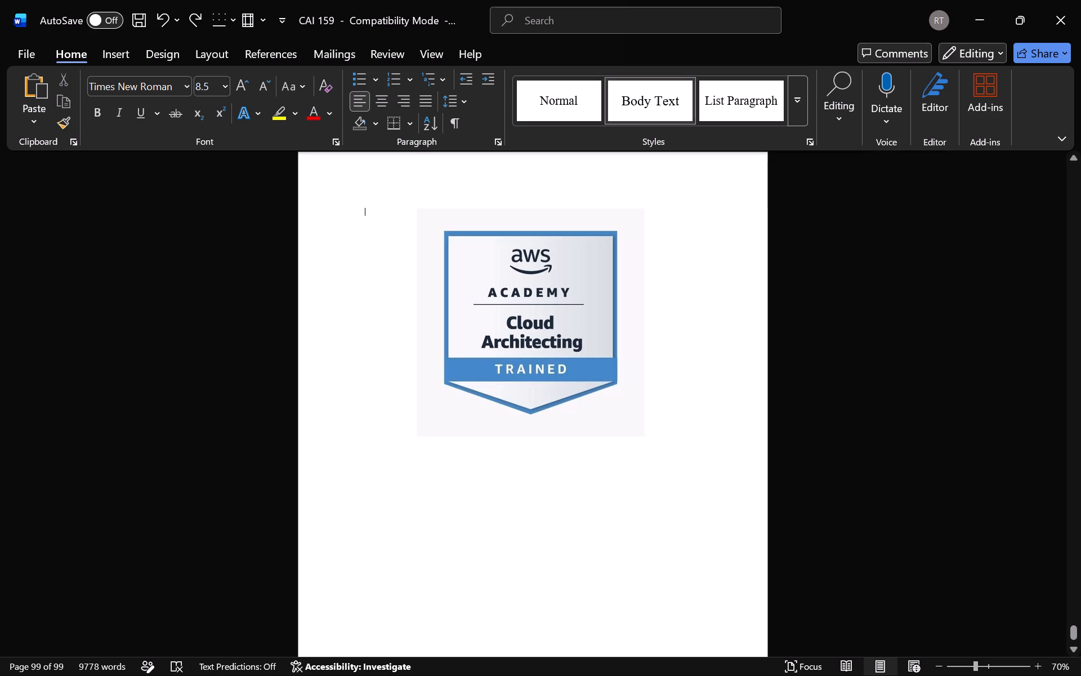
{"action": "key", "text": "ctrl+v"}
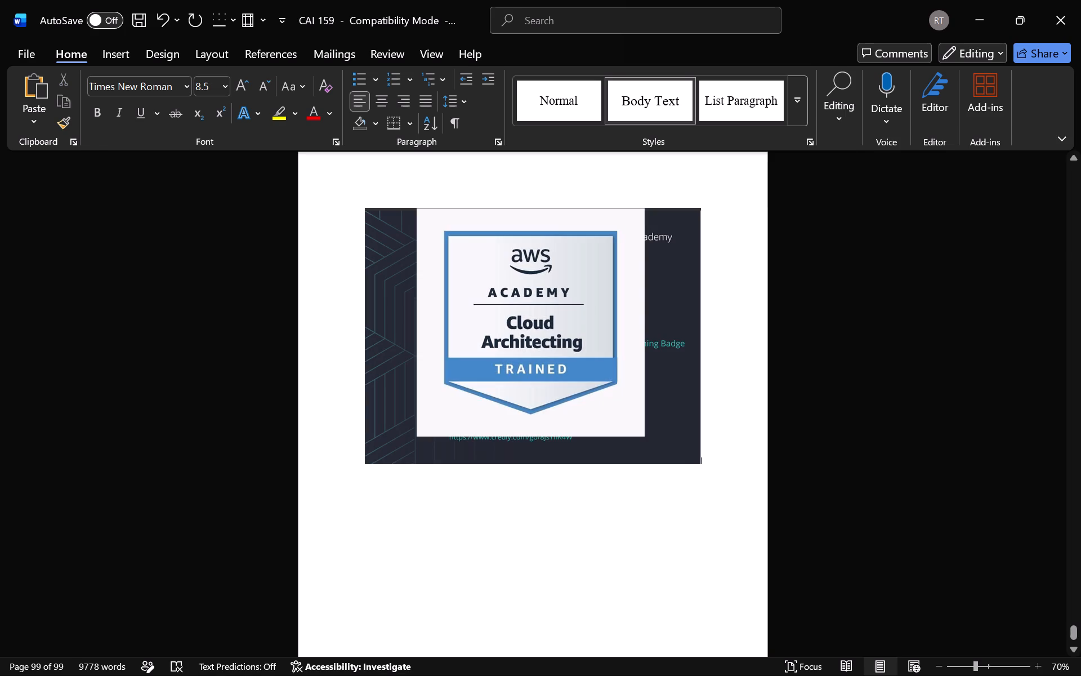
Set the pasted certificate picture's text wrapping to Tight.
{"action": "left_click_drag", "start_coordinate": [390, 397], "coordinate": [387, 451]}
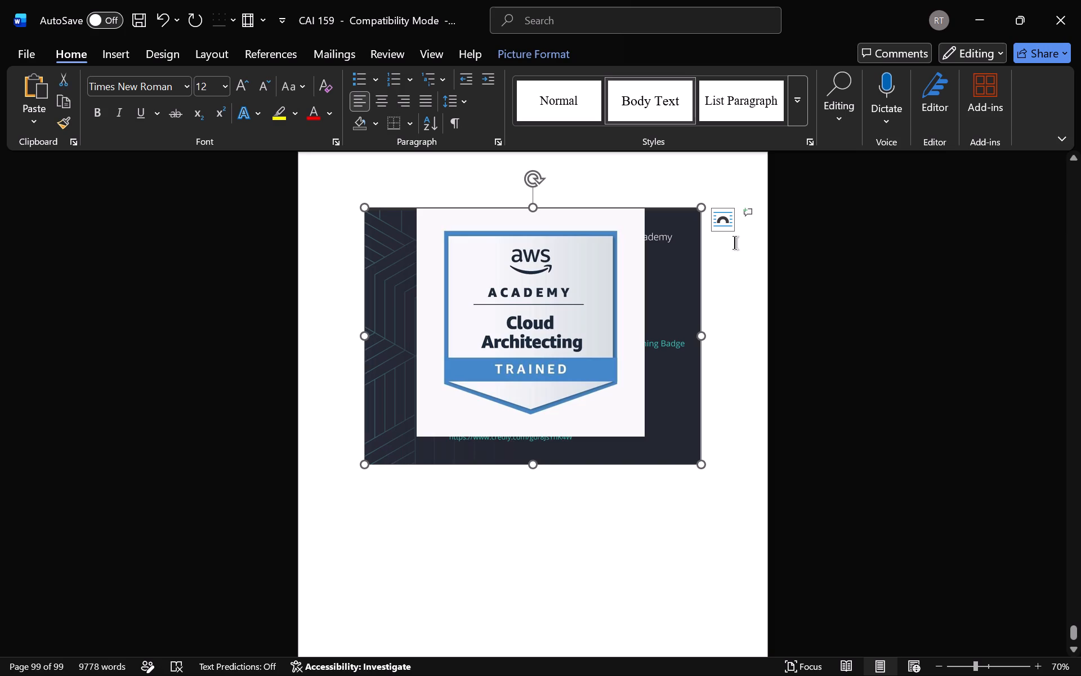
{"action": "left_click", "coordinate": [725, 224]}
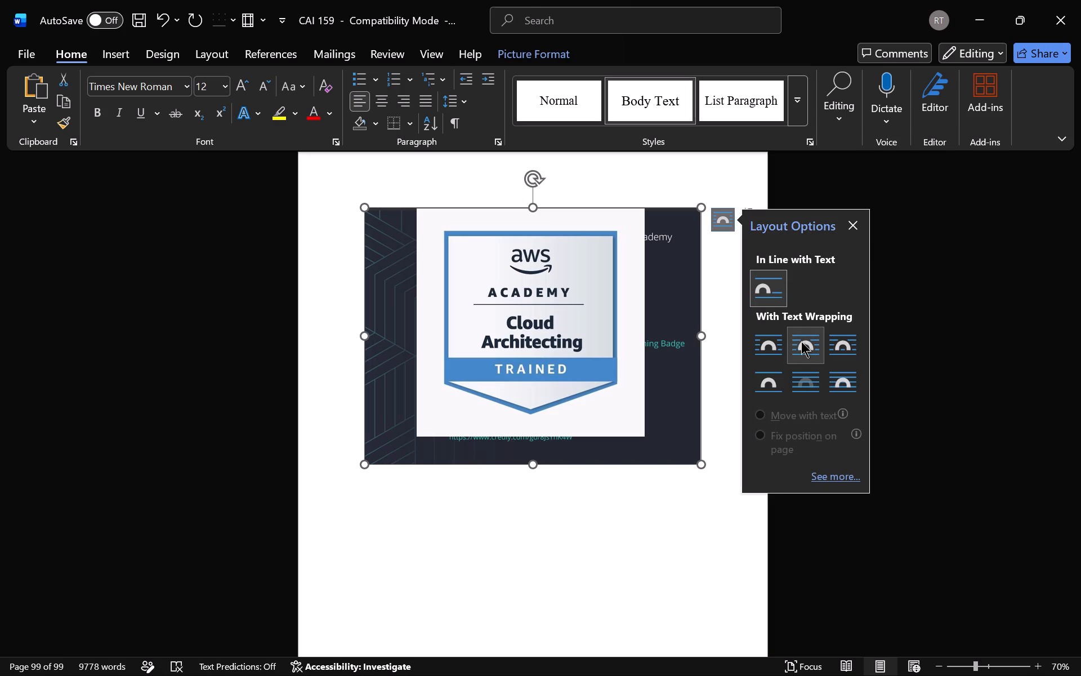
{"action": "left_click", "coordinate": [801, 341]}
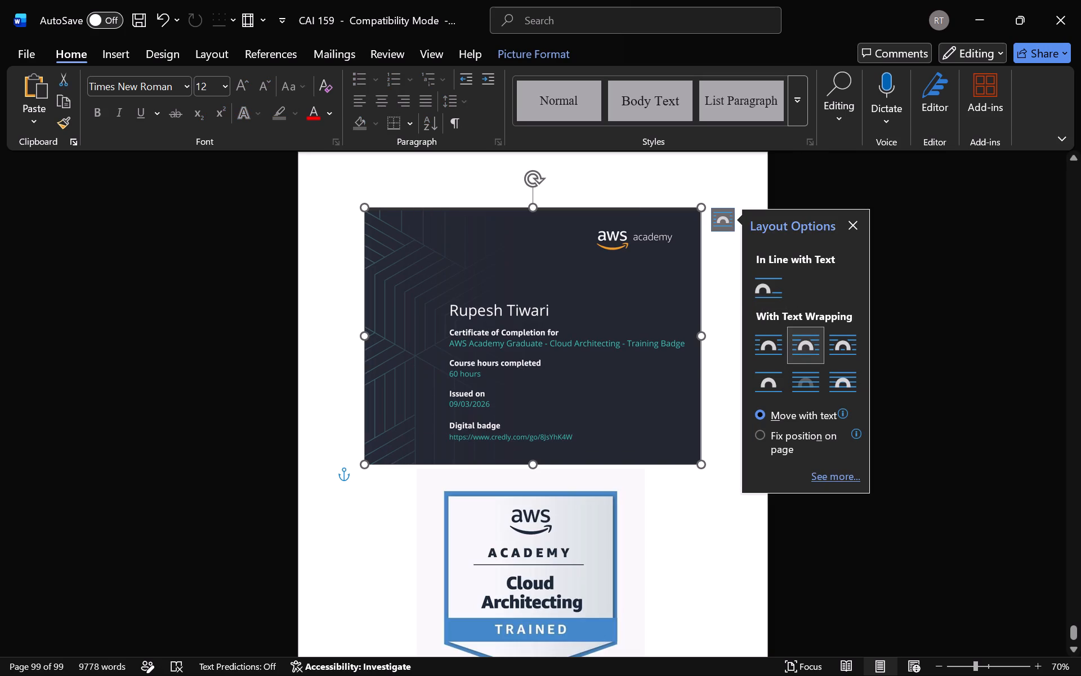
Move the certificate picture below the AWS Academy badge, leaving a gap between them and keeping it centred on the page.
{"action": "right_click_drag", "start_coordinate": [450, 376], "coordinate": [450, 499]}
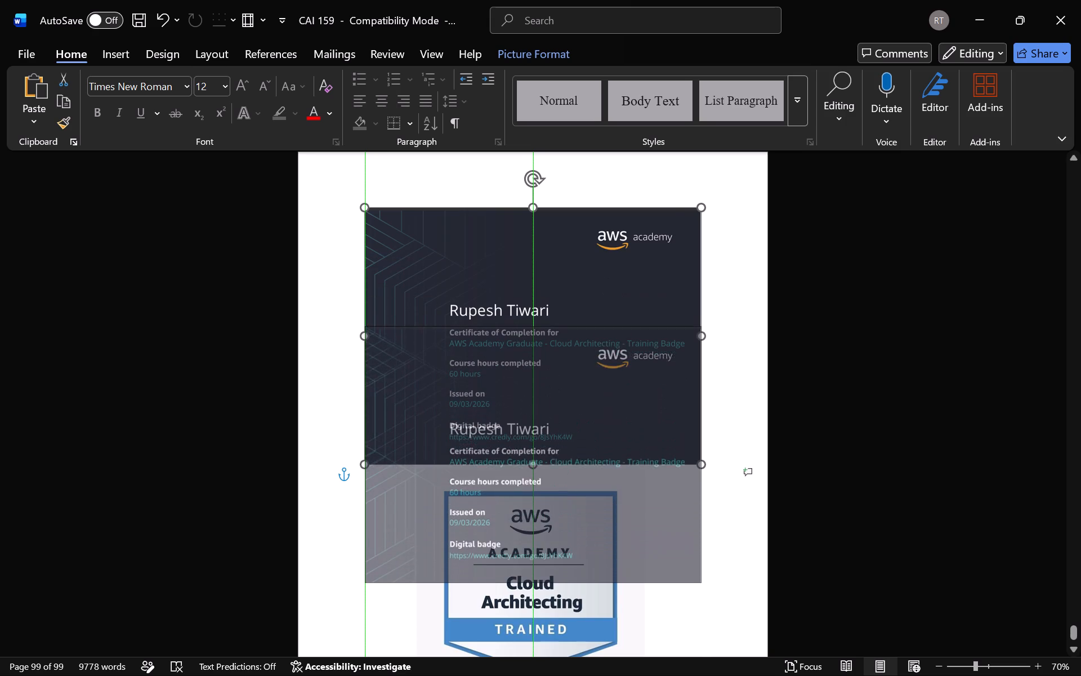
{"action": "right_click_drag", "start_coordinate": [450, 499], "coordinate": [453, 584]}
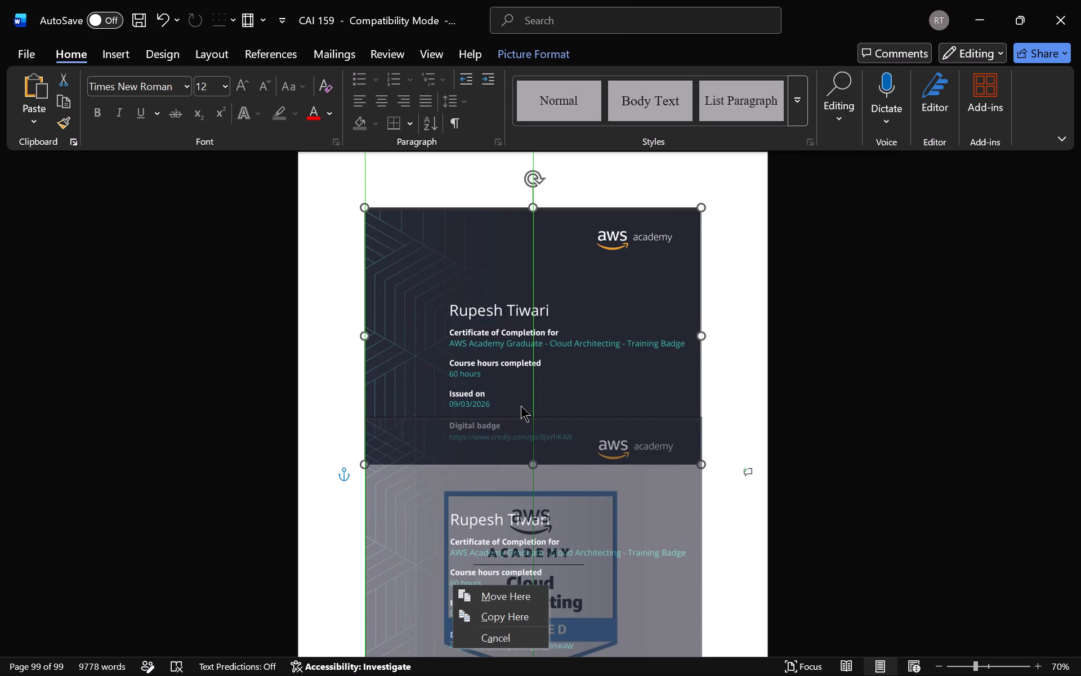
{"action": "scroll", "coordinate": [521, 406], "scroll_direction": "down", "scroll_amount": 1}
{"action": "left_click", "coordinate": [495, 594]}
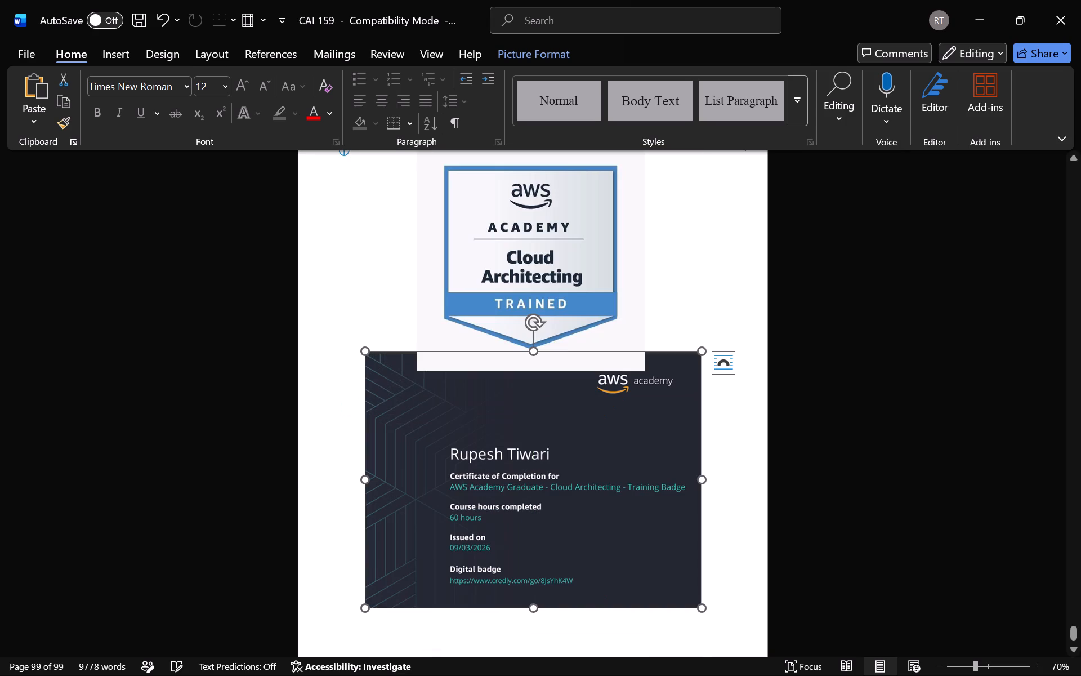
{"action": "right_click_drag", "start_coordinate": [506, 495], "coordinate": [501, 546]}
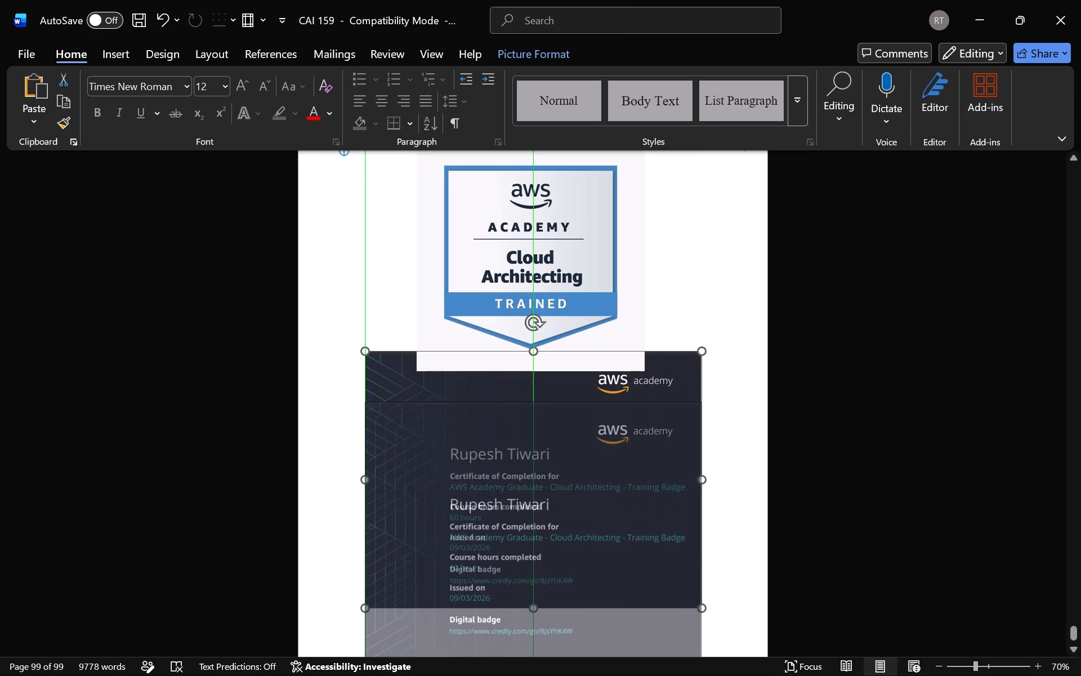
{"action": "right_click_drag", "start_coordinate": [501, 546], "coordinate": [501, 553]}
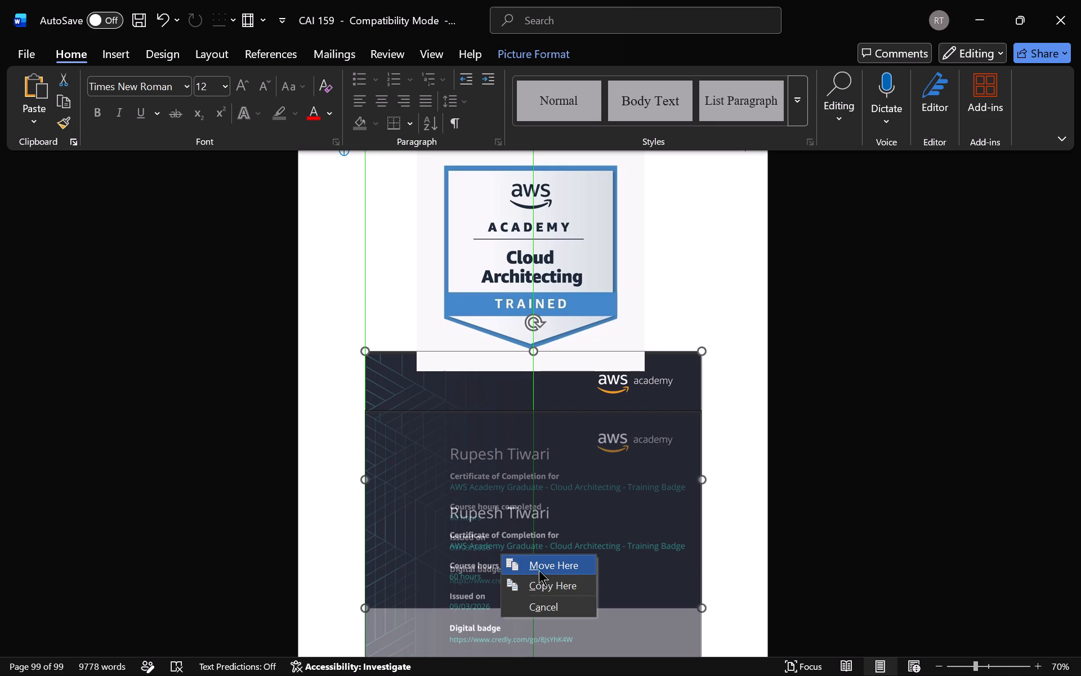
{"action": "left_click", "coordinate": [542, 566]}
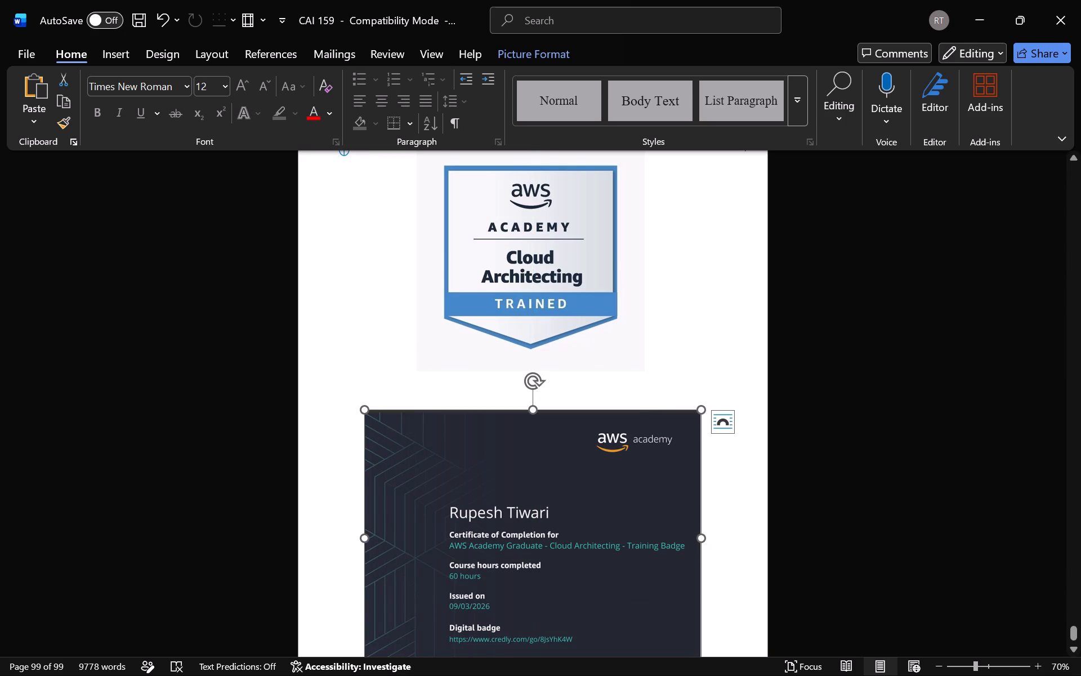
{"action": "scroll", "coordinate": [585, 456], "scroll_direction": "down", "scroll_amount": 2}
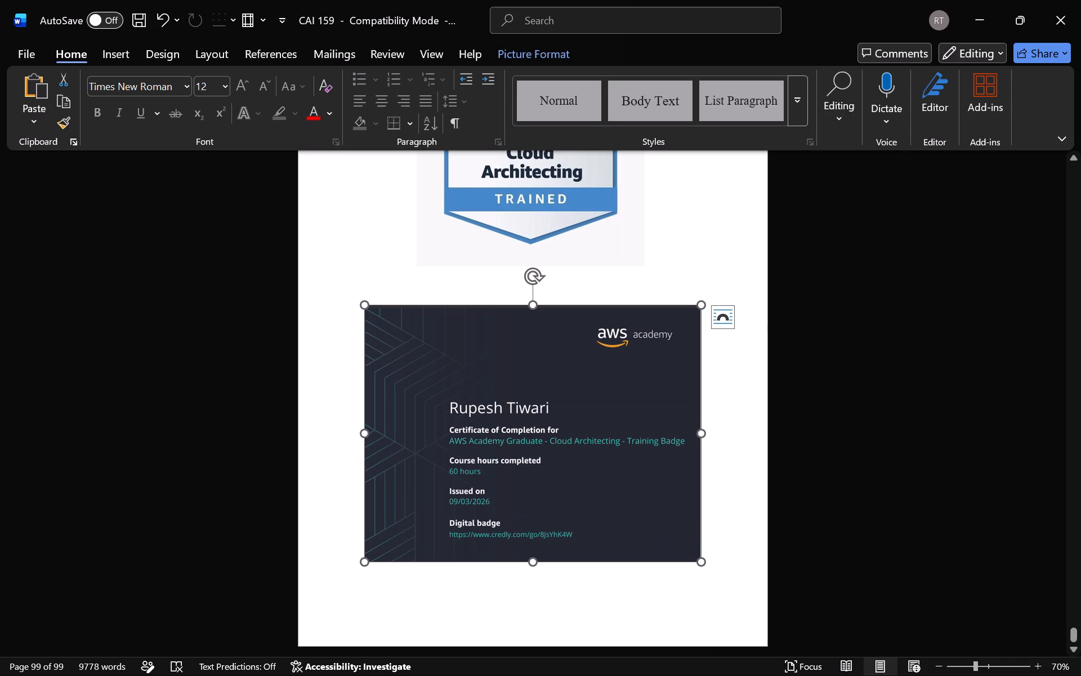
{"action": "left_click_drag", "start_coordinate": [510, 452], "coordinate": [511, 464]}
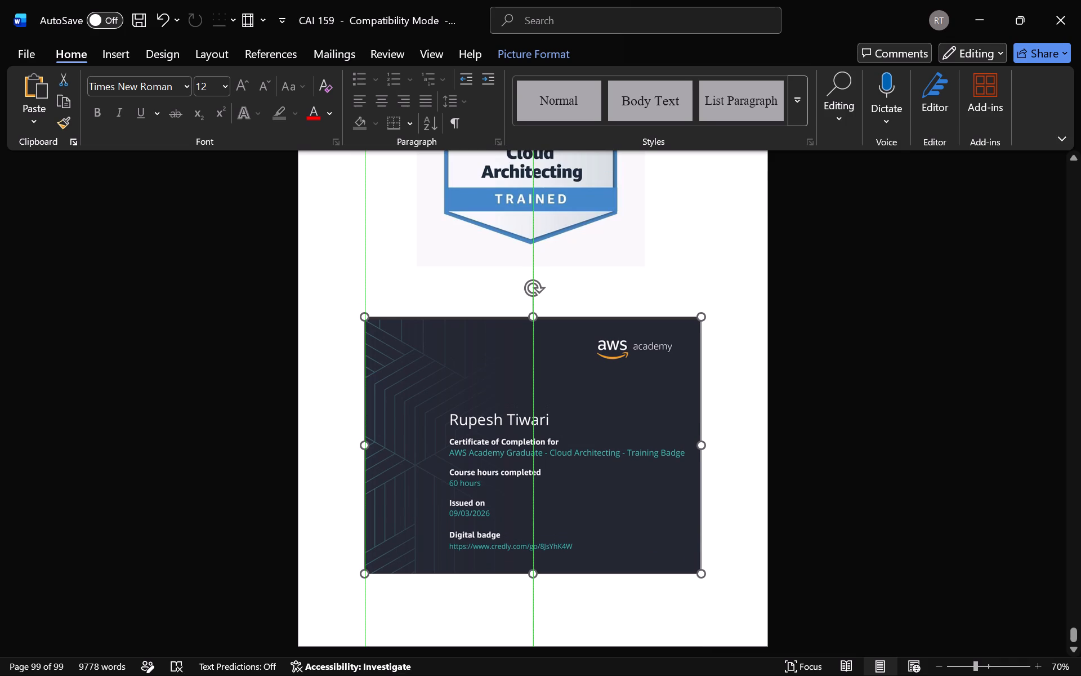
{"action": "left_click_drag", "start_coordinate": [511, 464], "coordinate": [511, 468]}
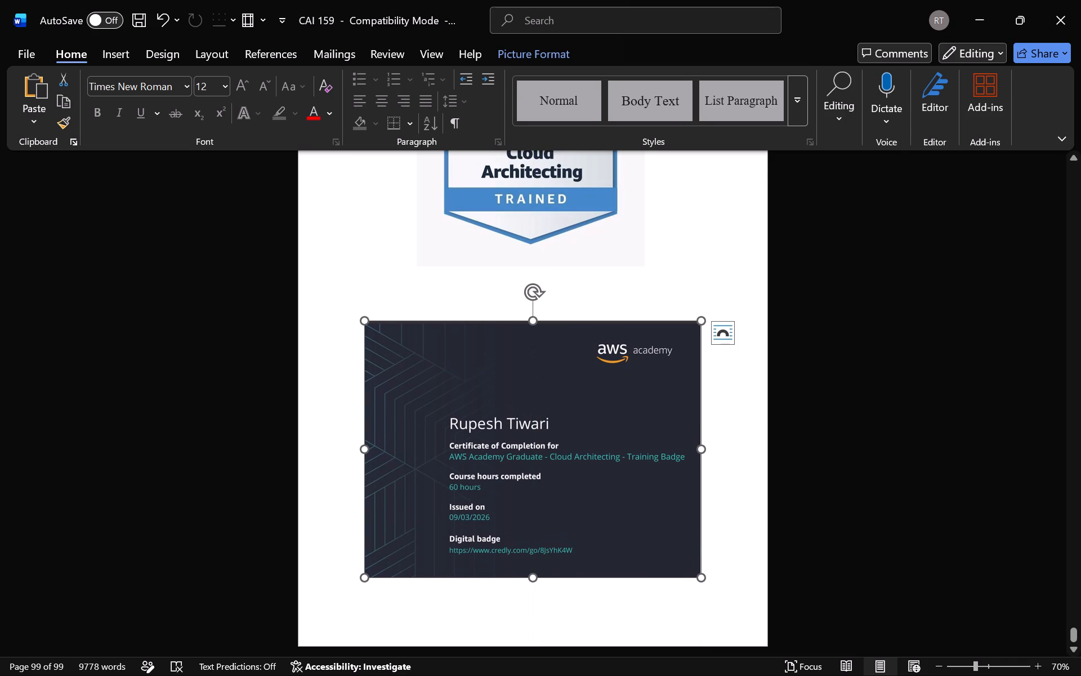
{"action": "left_click", "coordinate": [704, 217]}
{"action": "scroll", "coordinate": [699, 250], "scroll_direction": "up", "scroll_amount": 1}
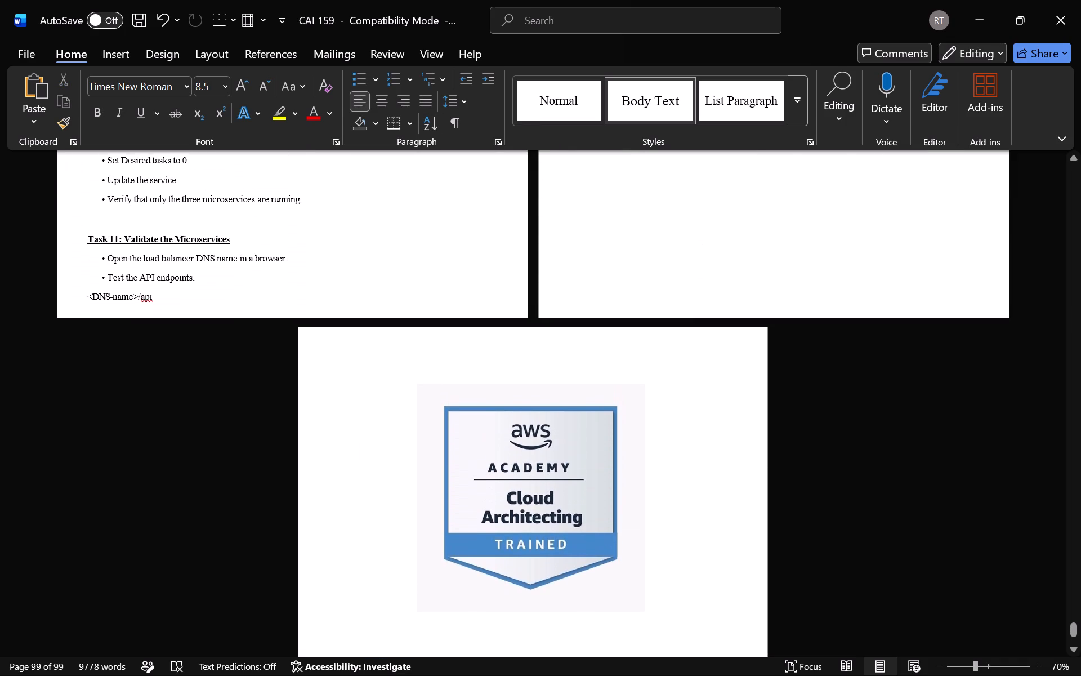
{"action": "scroll", "coordinate": [699, 250], "scroll_direction": "up", "scroll_amount": 1}
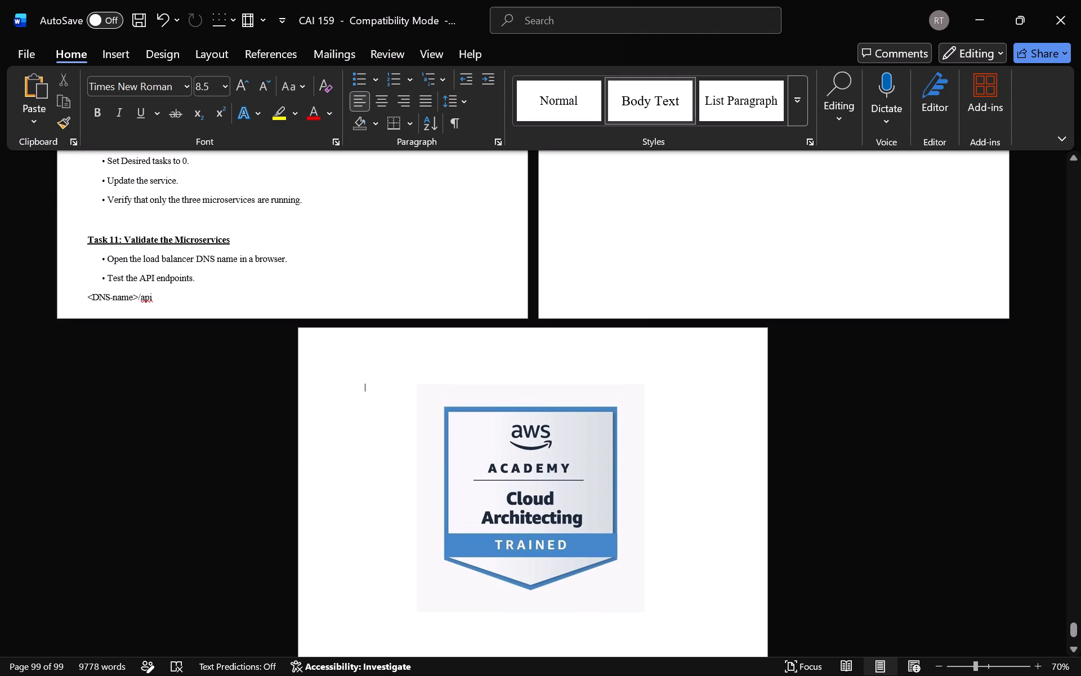
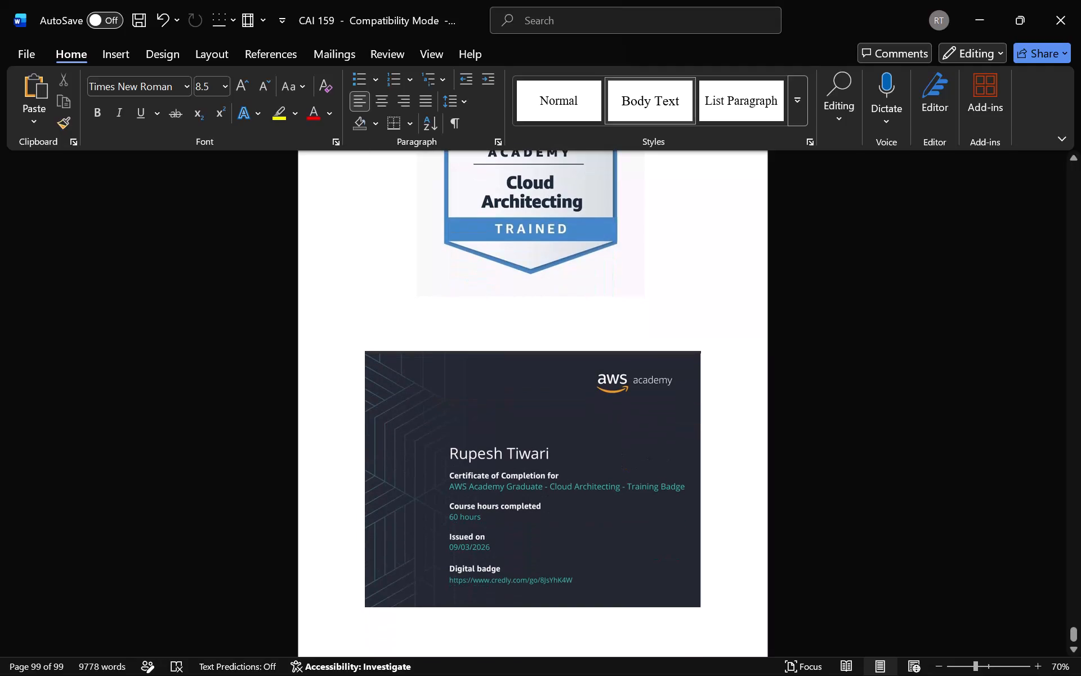
Review the CAI 159 document backwards from the certificate page through the lab pages to the early café labs.
{"action": "scroll", "coordinate": [699, 250], "scroll_direction": "down", "scroll_amount": 1}
{"action": "scroll", "coordinate": [699, 250], "scroll_direction": "up", "scroll_amount": 5}
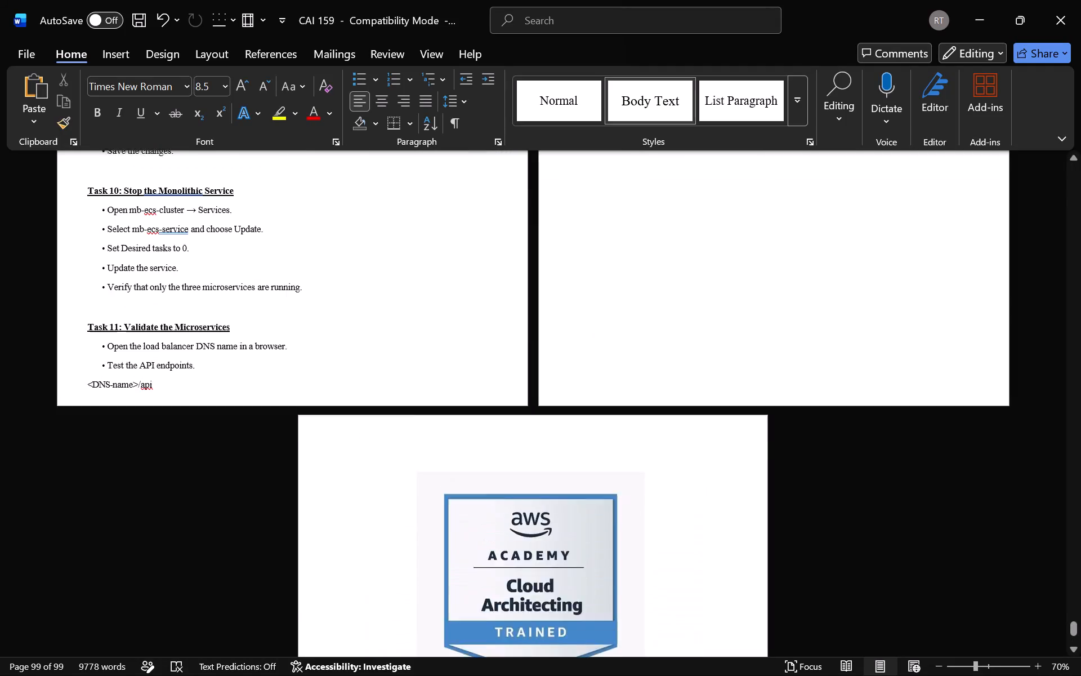
{"action": "scroll", "coordinate": [699, 250], "scroll_direction": "up", "scroll_amount": 6}
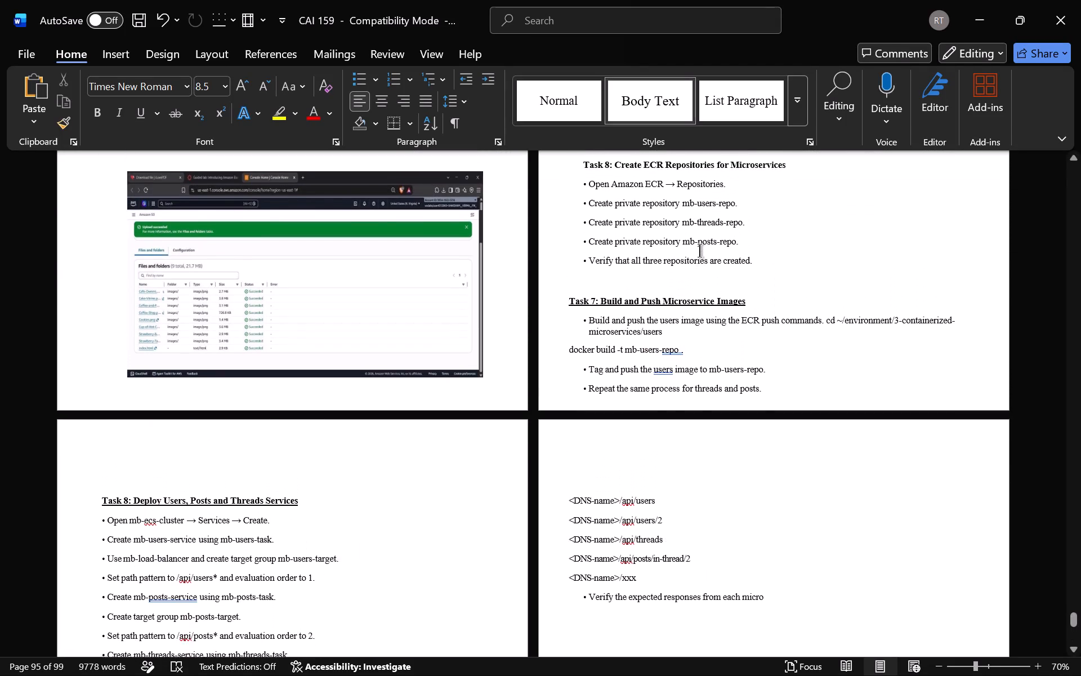
{"action": "scroll", "coordinate": [699, 250], "scroll_direction": "up", "scroll_amount": 10}
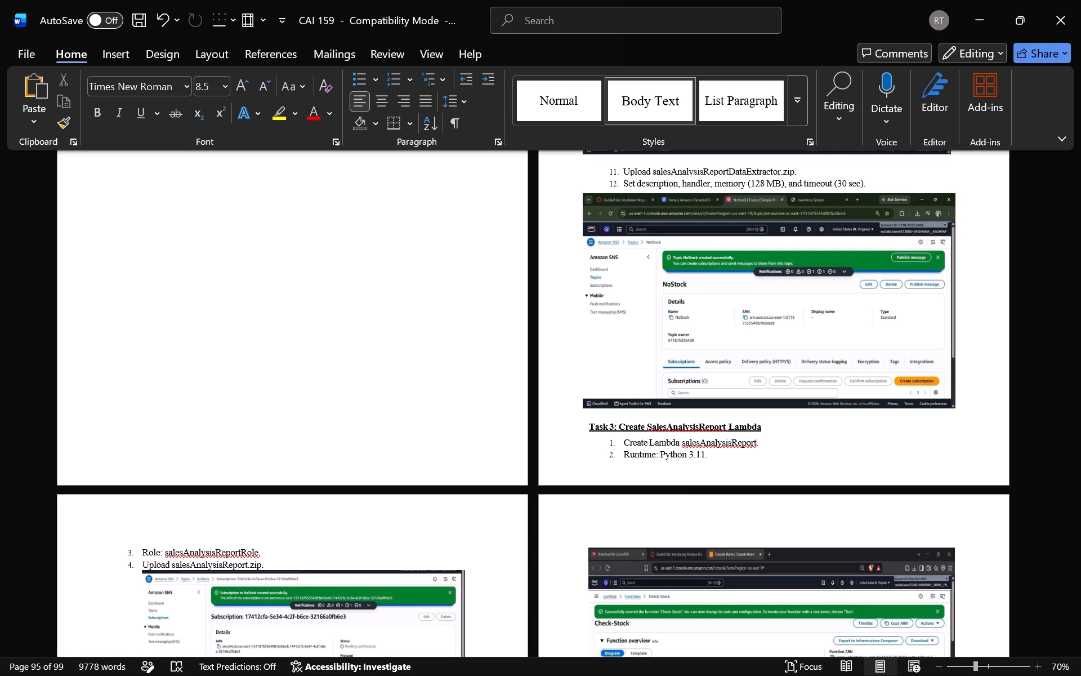
{"action": "scroll", "coordinate": [550, 307], "scroll_direction": "up", "scroll_amount": 1}
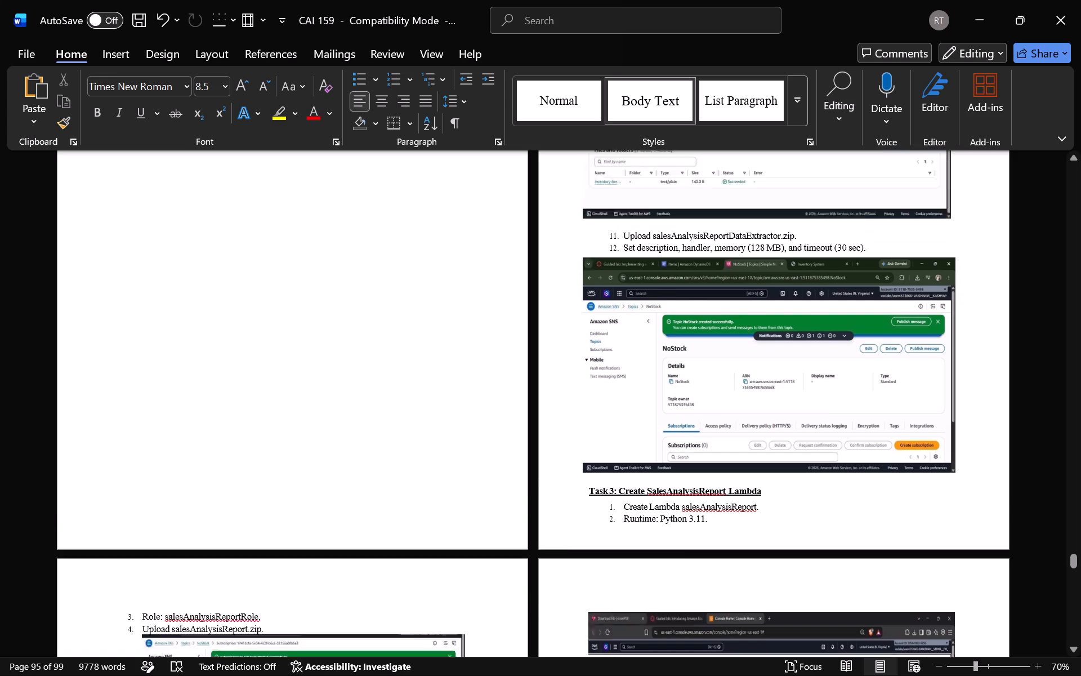
{"action": "scroll", "coordinate": [550, 307], "scroll_direction": "up", "scroll_amount": 13}
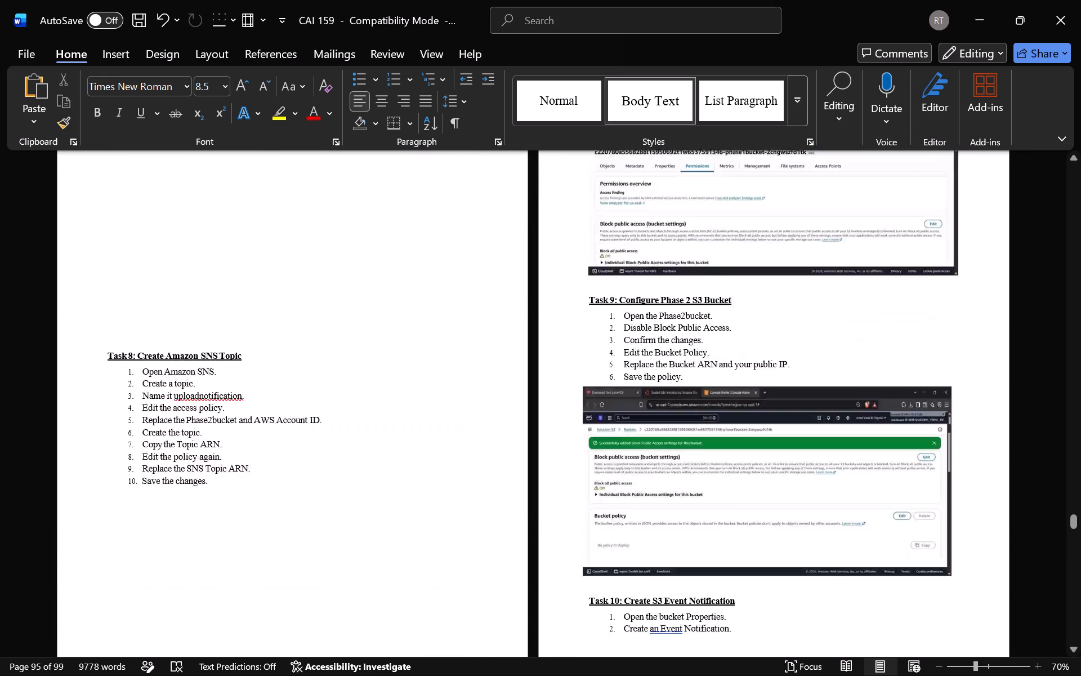
{"action": "scroll", "coordinate": [550, 307], "scroll_direction": "up", "scroll_amount": 5}
{"action": "scroll", "coordinate": [550, 307], "scroll_direction": "up", "scroll_amount": 20}
{"action": "scroll", "coordinate": [550, 307], "scroll_direction": "up", "scroll_amount": 20}
{"action": "scroll", "coordinate": [550, 307], "scroll_direction": "up", "scroll_amount": 20}
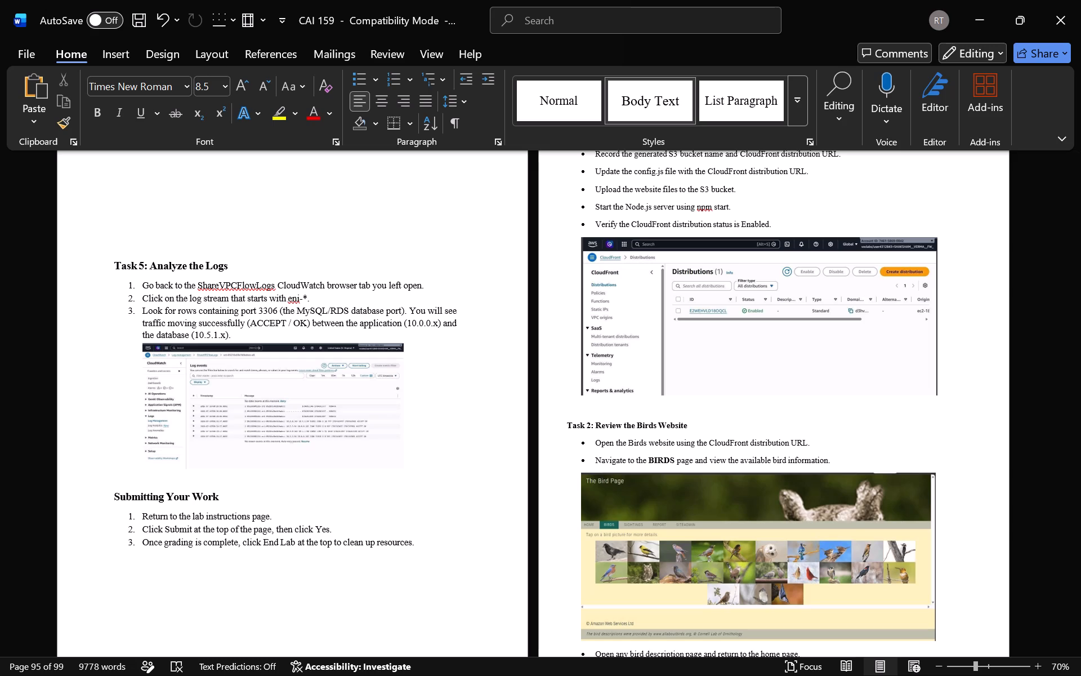
{"action": "scroll", "coordinate": [550, 307], "scroll_direction": "up", "scroll_amount": 18}
{"action": "scroll", "coordinate": [550, 307], "scroll_direction": "up", "scroll_amount": 9}
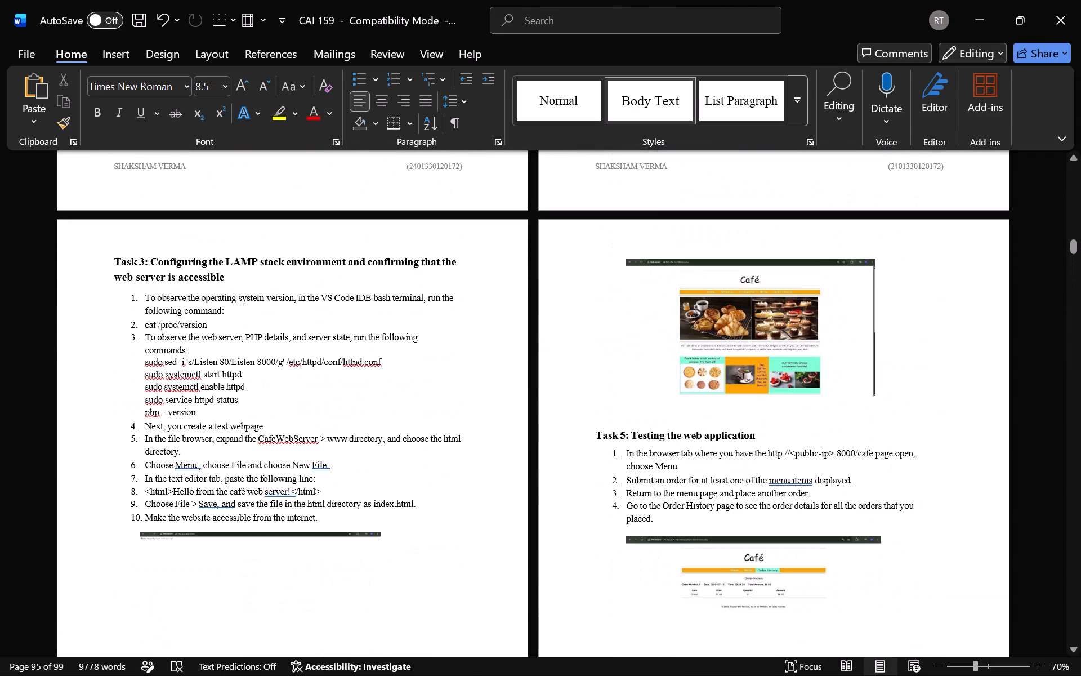
Save the CAI 159 document.
{"action": "key", "text": "ctrl+s"}
Go back to the start of the document and check the cover page, the index page and the beginning of Lab 1.
{"action": "scroll", "coordinate": [550, 307], "scroll_direction": "up", "scroll_amount": 16}
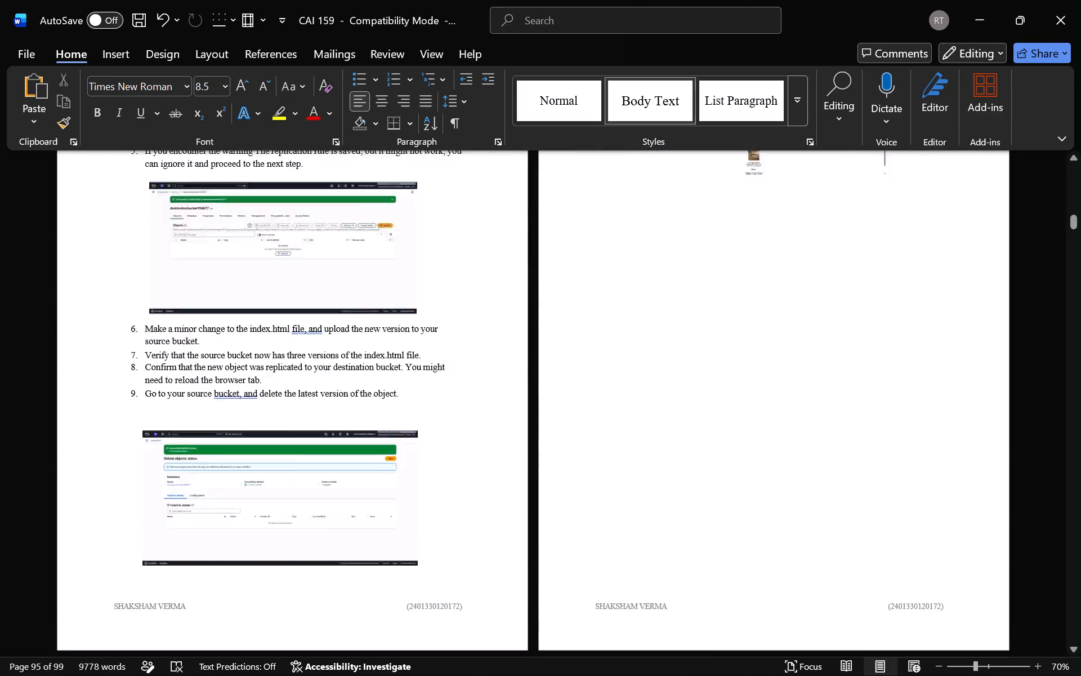
{"action": "scroll", "coordinate": [550, 307], "scroll_direction": "up", "scroll_amount": 20}
{"action": "scroll", "coordinate": [550, 307], "scroll_direction": "up", "scroll_amount": 20}
{"action": "scroll", "coordinate": [550, 307], "scroll_direction": "up", "scroll_amount": 2}
{"action": "scroll", "coordinate": [550, 307], "scroll_direction": "up", "scroll_amount": 20}
{"action": "scroll", "coordinate": [550, 307], "scroll_direction": "up", "scroll_amount": 20}
{"action": "scroll", "coordinate": [550, 307], "scroll_direction": "up", "scroll_amount": 20}
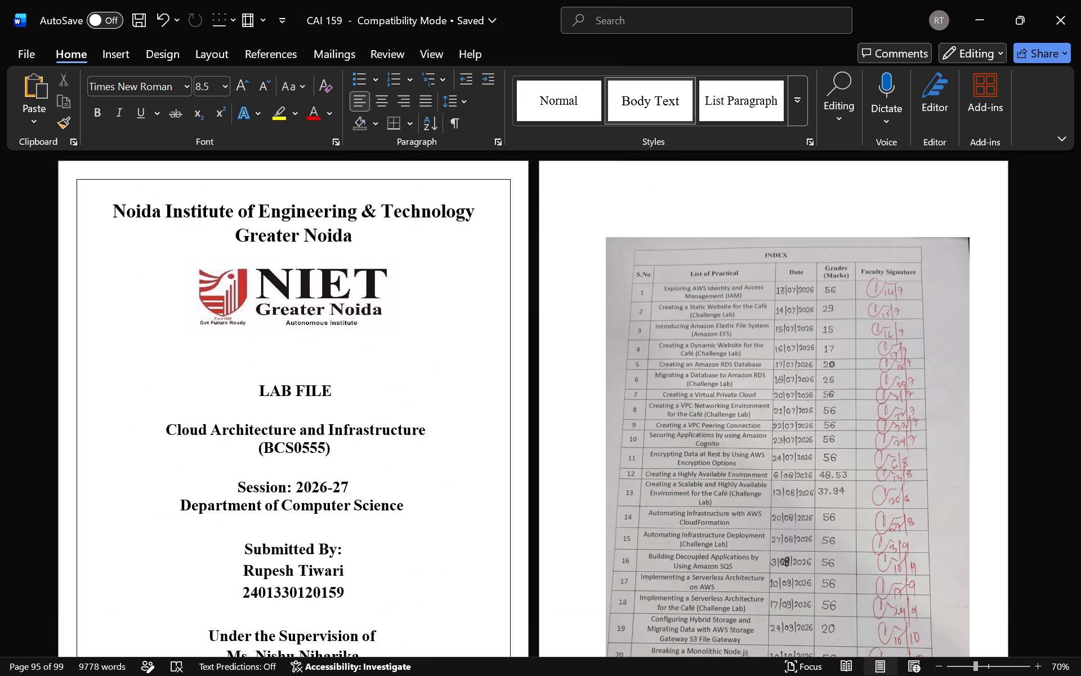
{"action": "scroll", "coordinate": [507, 355], "scroll_direction": "down", "scroll_amount": 3}
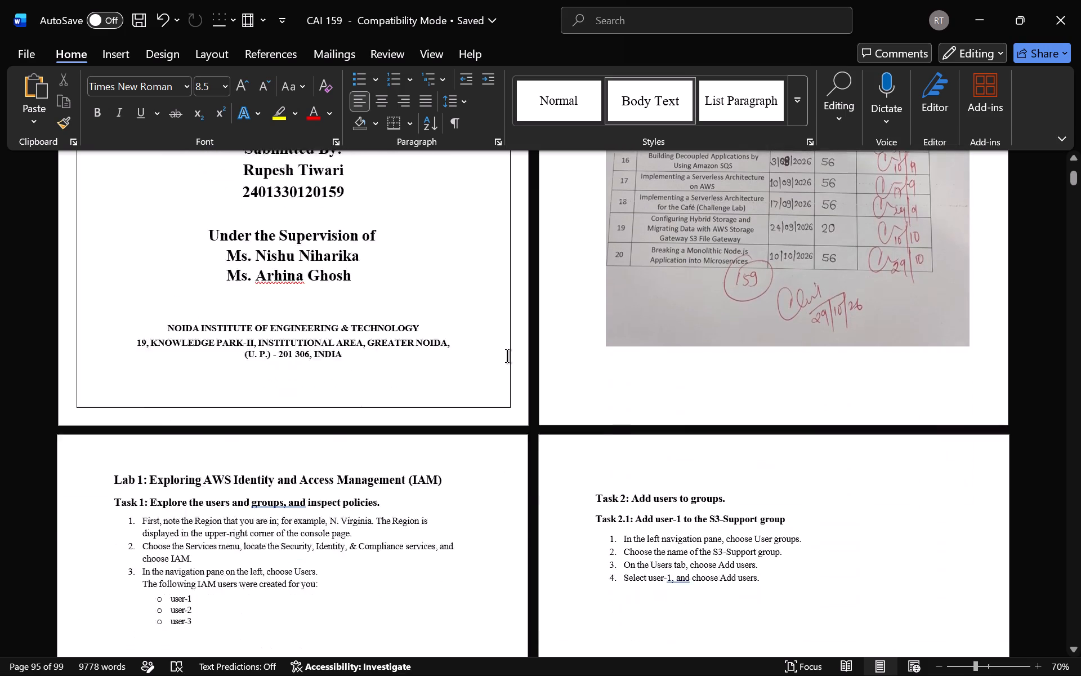
{"action": "scroll", "coordinate": [507, 355], "scroll_direction": "down", "scroll_amount": 3}
{"action": "scroll", "coordinate": [507, 355], "scroll_direction": "up", "scroll_amount": 5}
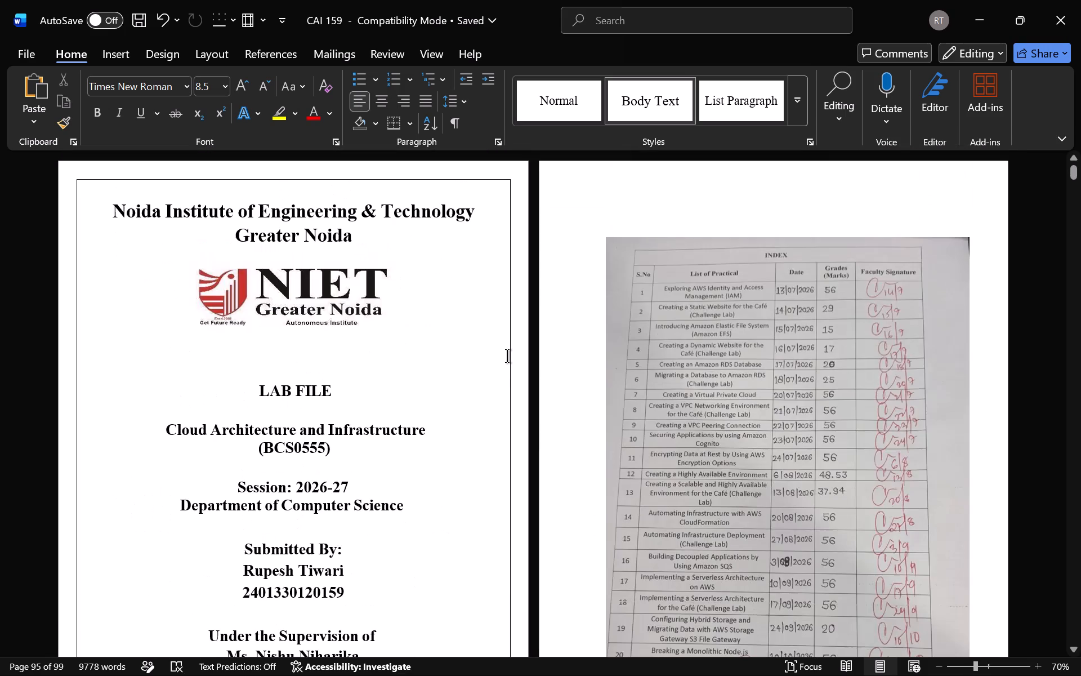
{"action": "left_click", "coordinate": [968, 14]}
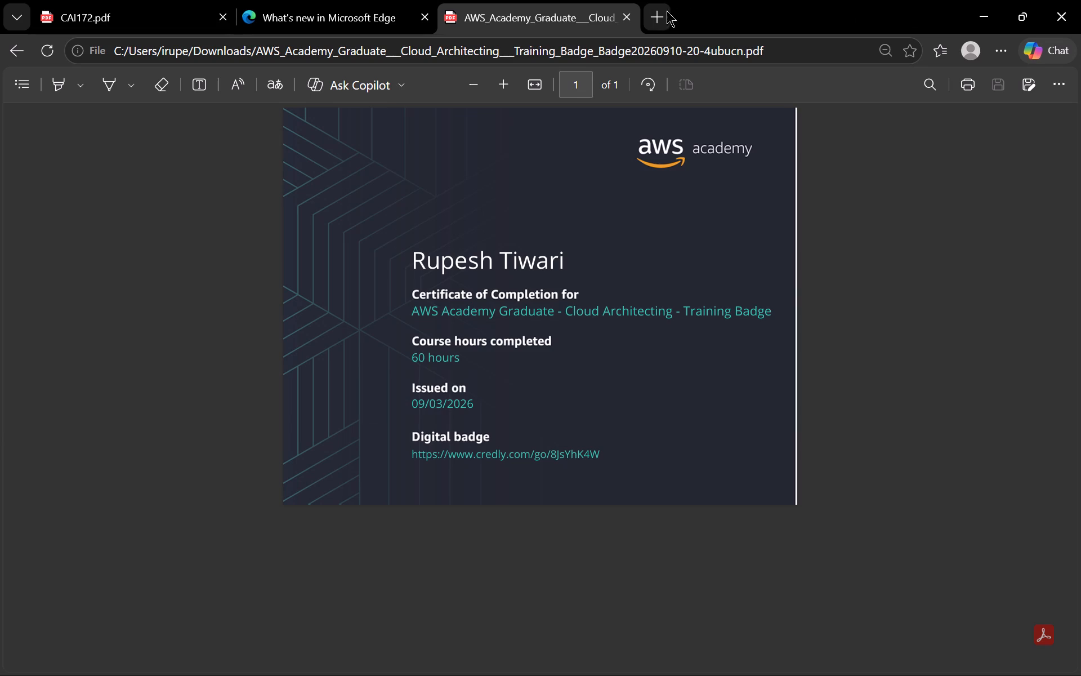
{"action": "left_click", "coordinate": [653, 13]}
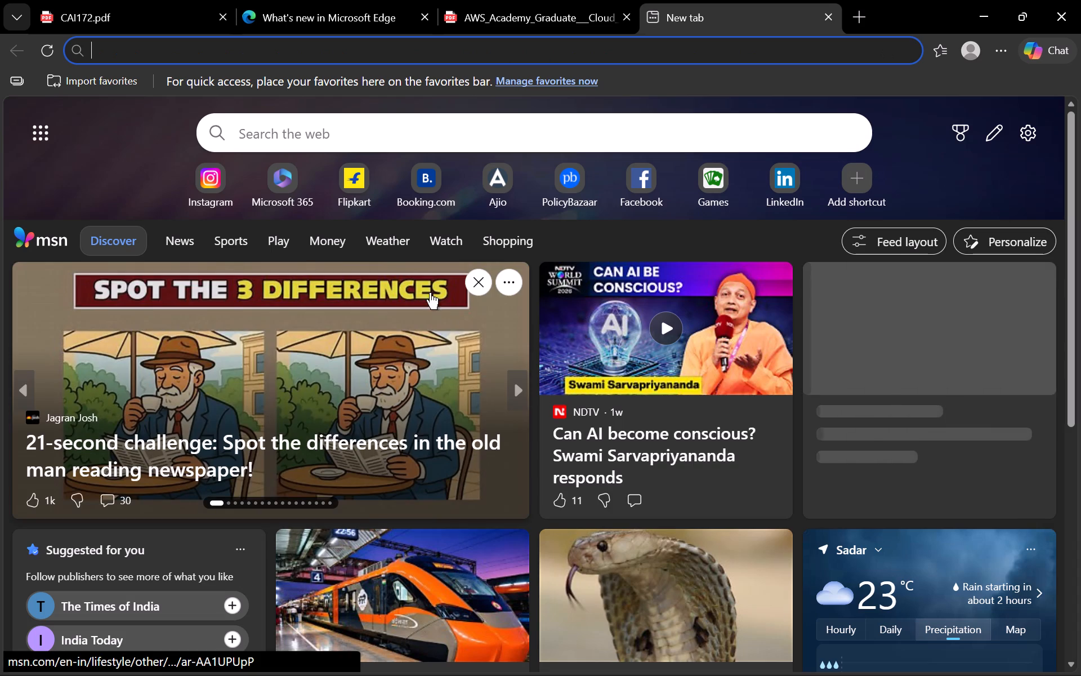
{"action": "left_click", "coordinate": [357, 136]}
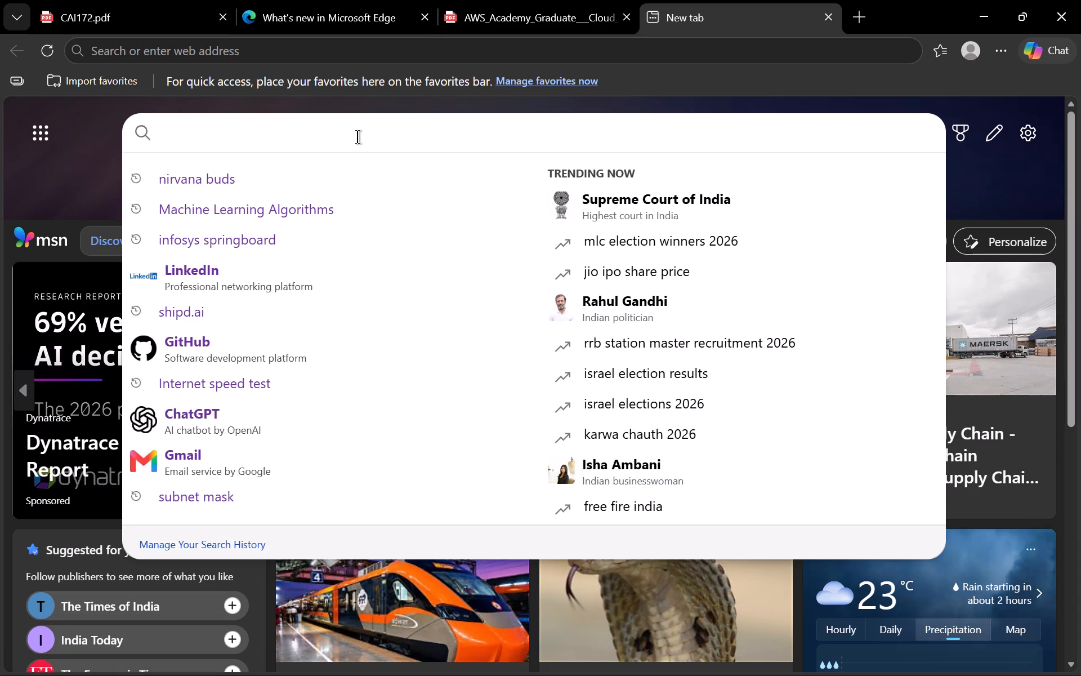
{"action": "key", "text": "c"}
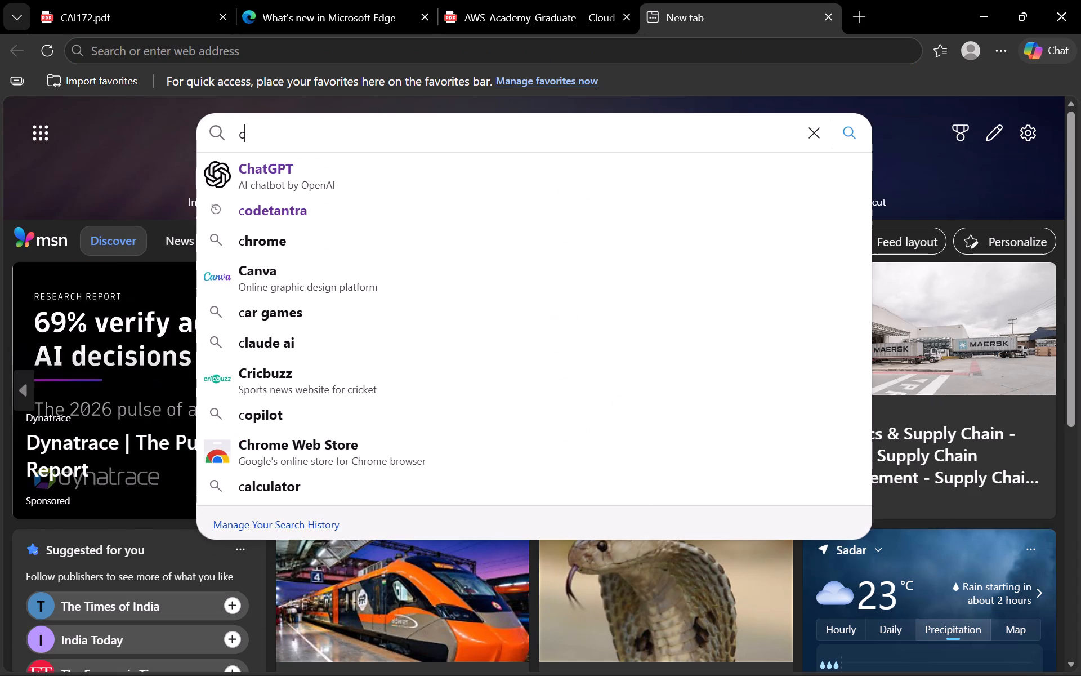
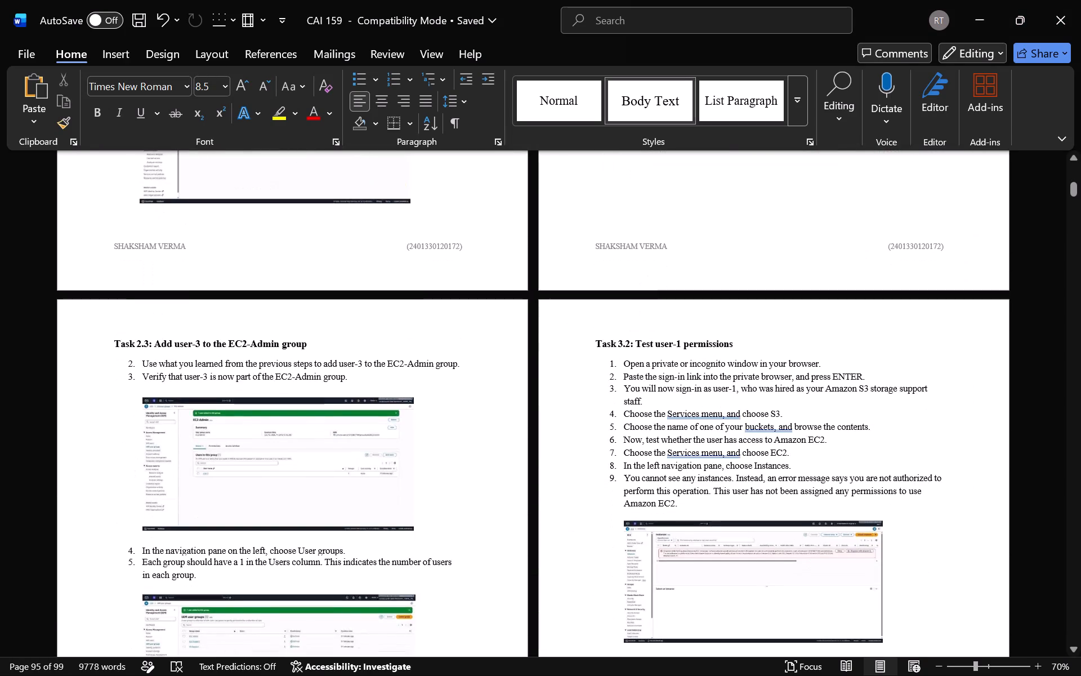
{"action": "scroll", "coordinate": [569, 539], "scroll_direction": "down", "scroll_amount": 3}
{"action": "scroll", "coordinate": [569, 539], "scroll_direction": "up", "scroll_amount": 9}
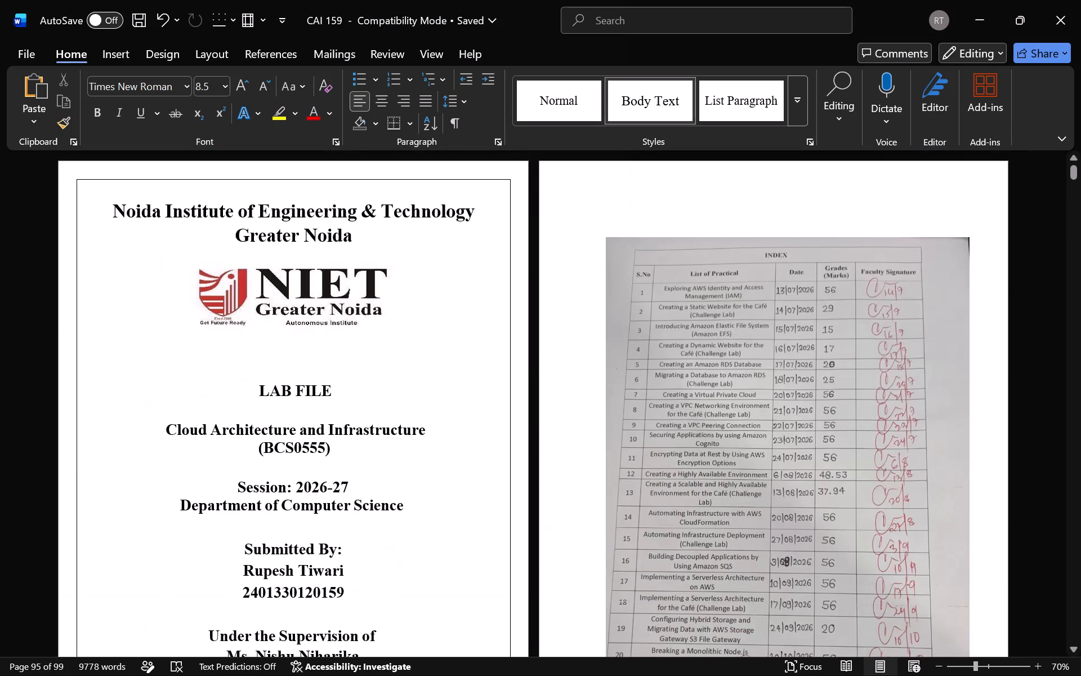
{"action": "scroll", "coordinate": [569, 539], "scroll_direction": "up", "scroll_amount": 1}
{"action": "scroll", "coordinate": [569, 539], "scroll_direction": "down", "scroll_amount": 1}
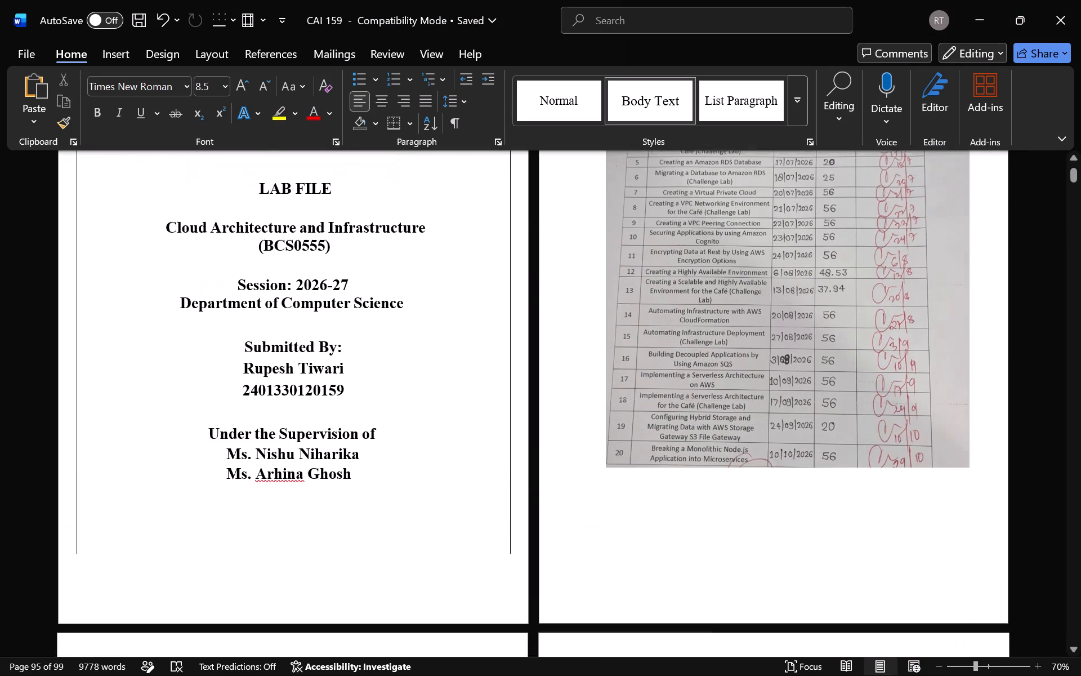
{"action": "scroll", "coordinate": [569, 539], "scroll_direction": "down", "scroll_amount": 2}
{"action": "scroll", "coordinate": [569, 539], "scroll_direction": "up", "scroll_amount": 7}
{"action": "scroll", "coordinate": [569, 539], "scroll_direction": "down", "scroll_amount": 2}
{"action": "scroll", "coordinate": [569, 539], "scroll_direction": "up", "scroll_amount": 7}
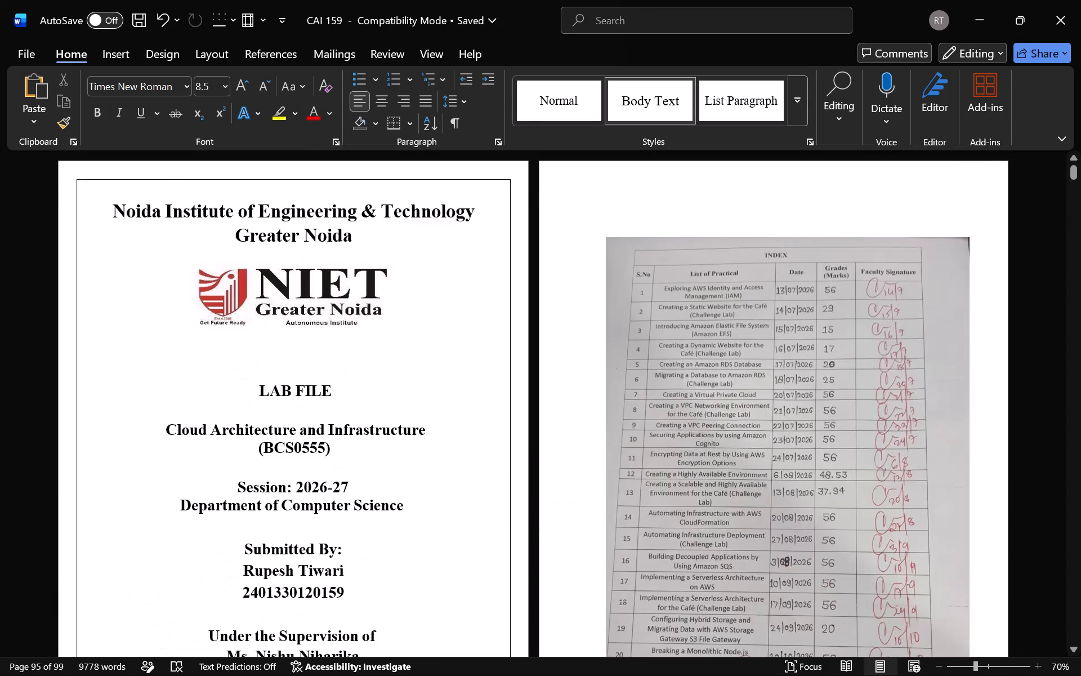
{"action": "scroll", "coordinate": [569, 539], "scroll_direction": "down", "scroll_amount": 1}
{"action": "scroll", "coordinate": [569, 539], "scroll_direction": "up", "scroll_amount": 5}
{"action": "scroll", "coordinate": [569, 539], "scroll_direction": "down", "scroll_amount": 1}
{"action": "scroll", "coordinate": [569, 539], "scroll_direction": "up", "scroll_amount": 4}
{"action": "scroll", "coordinate": [569, 539], "scroll_direction": "right", "scroll_amount": 1}
{"action": "scroll", "coordinate": [569, 539], "scroll_direction": "down", "scroll_amount": 1}
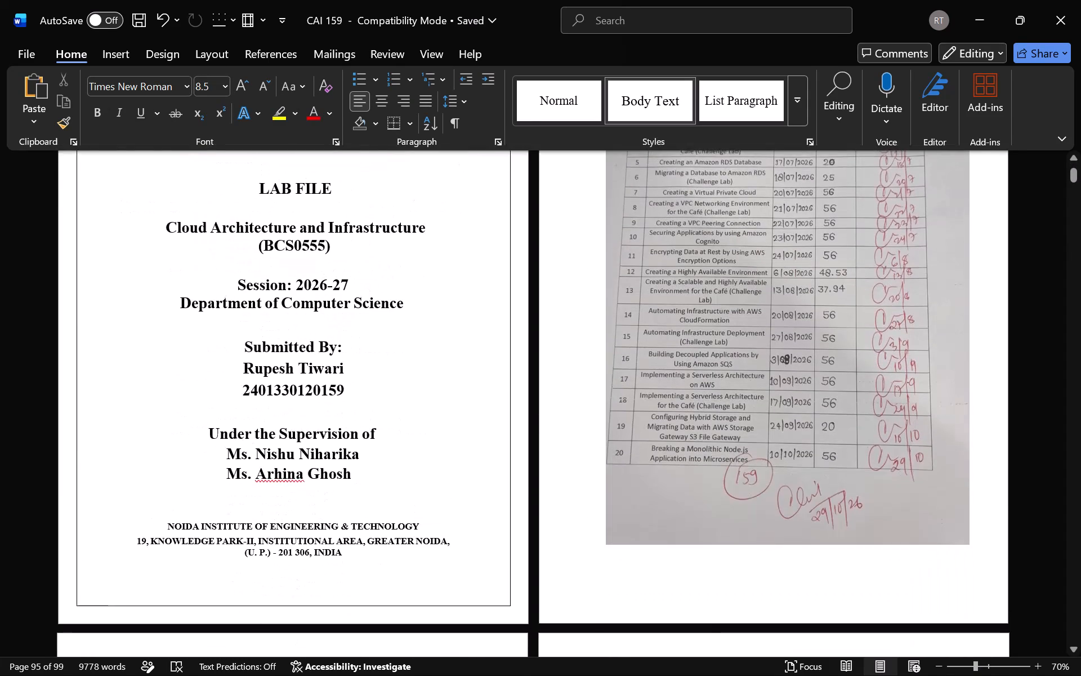
Look over the Lab 1 IAM pages and their footers, comparing them with the cover and index pages.
{"action": "scroll", "coordinate": [569, 539], "scroll_direction": "down", "scroll_amount": 3}
{"action": "scroll", "coordinate": [569, 539], "scroll_direction": "up", "scroll_amount": 6}
{"action": "scroll", "coordinate": [569, 539], "scroll_direction": "down", "scroll_amount": 5}
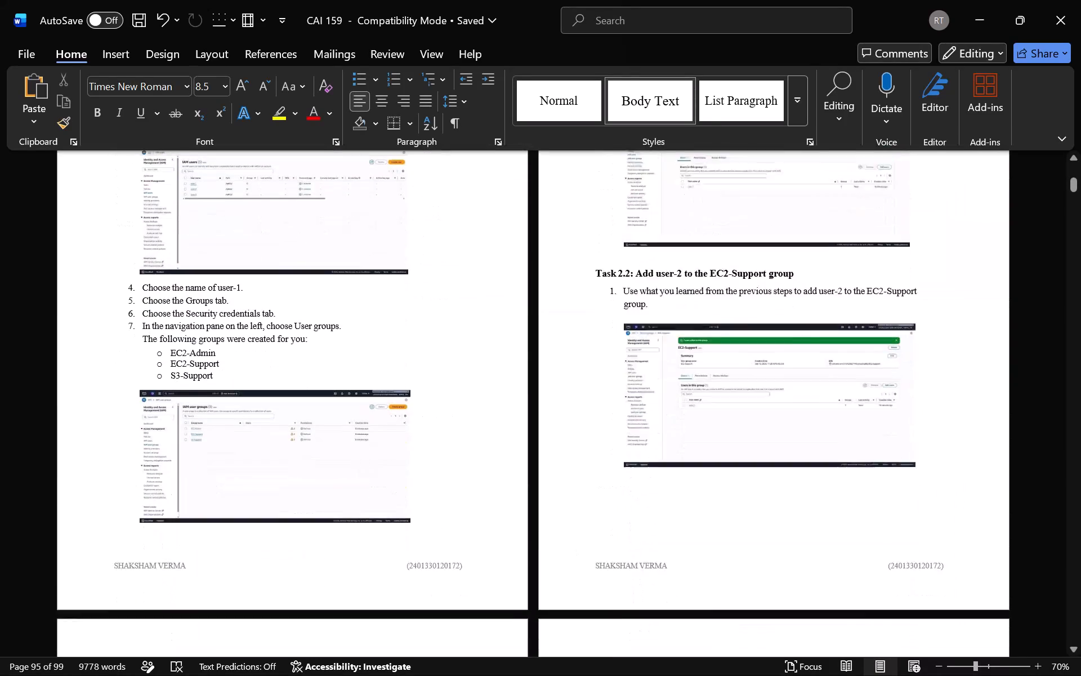
{"action": "scroll", "coordinate": [569, 539], "scroll_direction": "down", "scroll_amount": 3}
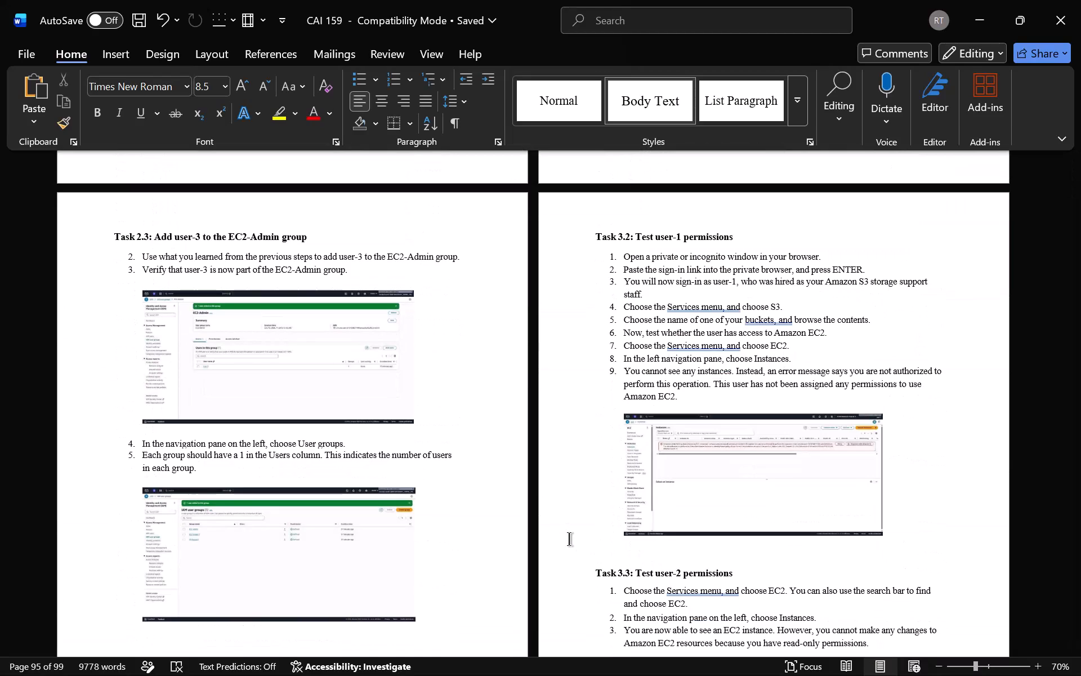
{"action": "scroll", "coordinate": [579, 427], "scroll_direction": "up", "scroll_amount": 9}
{"action": "scroll", "coordinate": [579, 427], "scroll_direction": "down", "scroll_amount": 1}
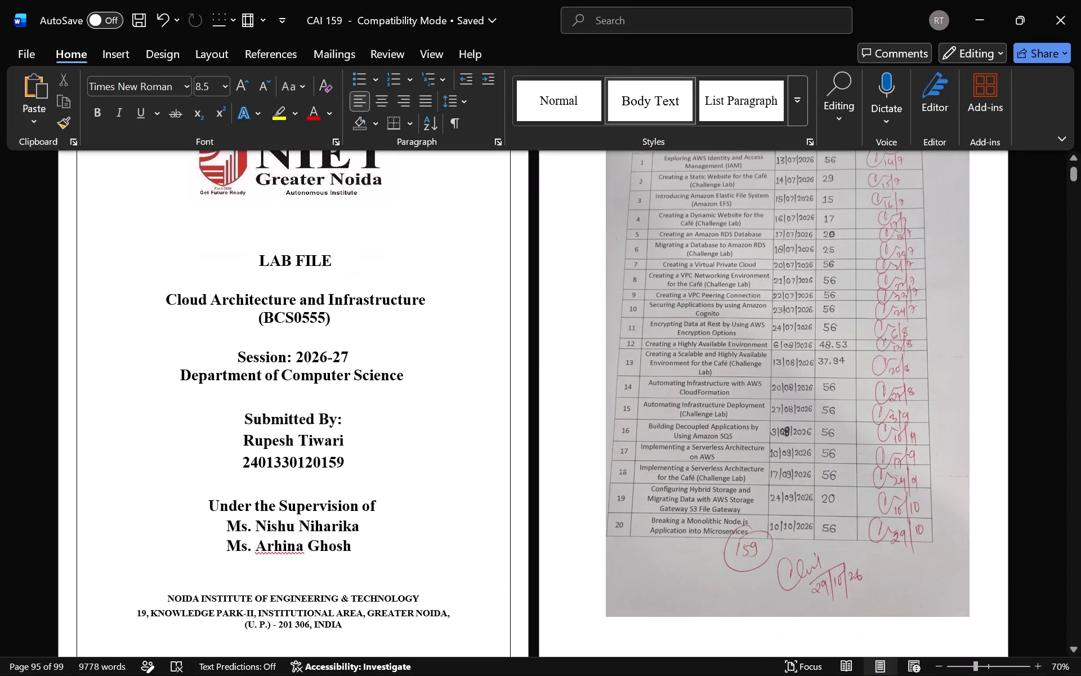
{"action": "scroll", "coordinate": [579, 427], "scroll_direction": "up", "scroll_amount": 5}
Review the lab pages and their footers from Lab 1 through Lab 10 on Amazon Cognito.
{"action": "scroll", "coordinate": [579, 427], "scroll_direction": "down", "scroll_amount": 4}
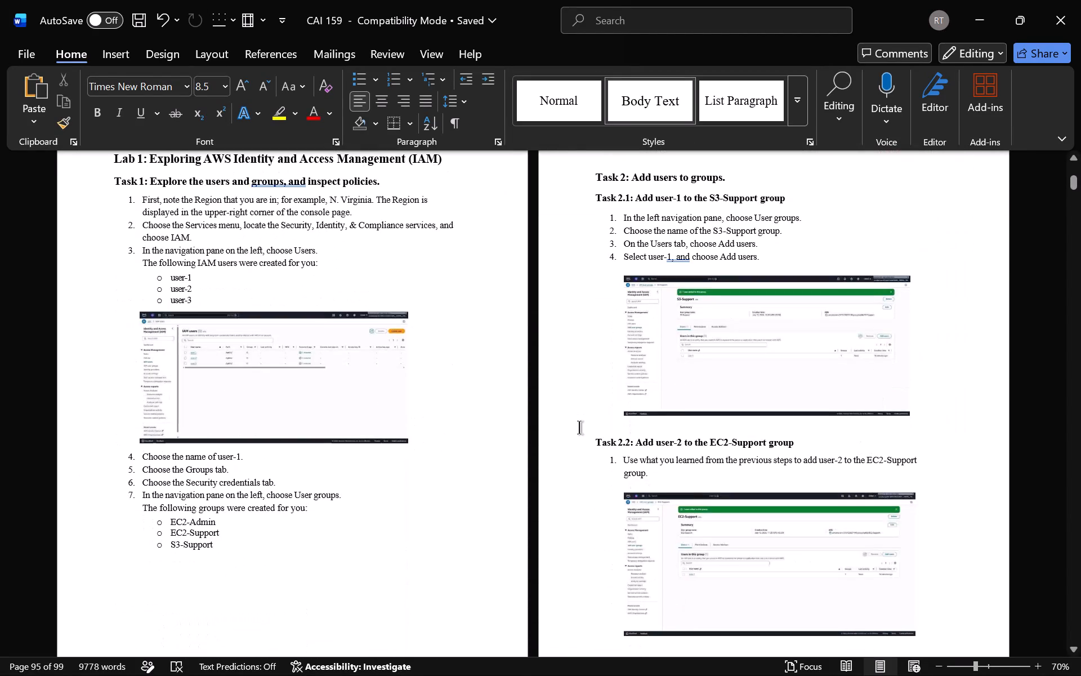
{"action": "scroll", "coordinate": [579, 427], "scroll_direction": "down", "scroll_amount": 8}
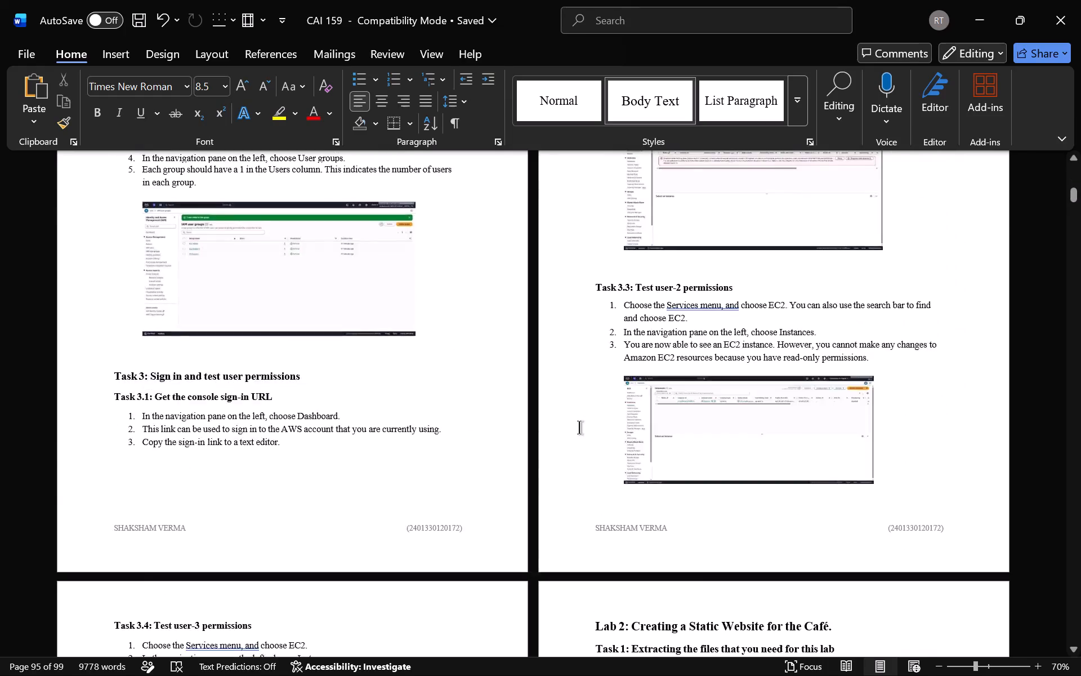
{"action": "scroll", "coordinate": [579, 427], "scroll_direction": "down", "scroll_amount": 8}
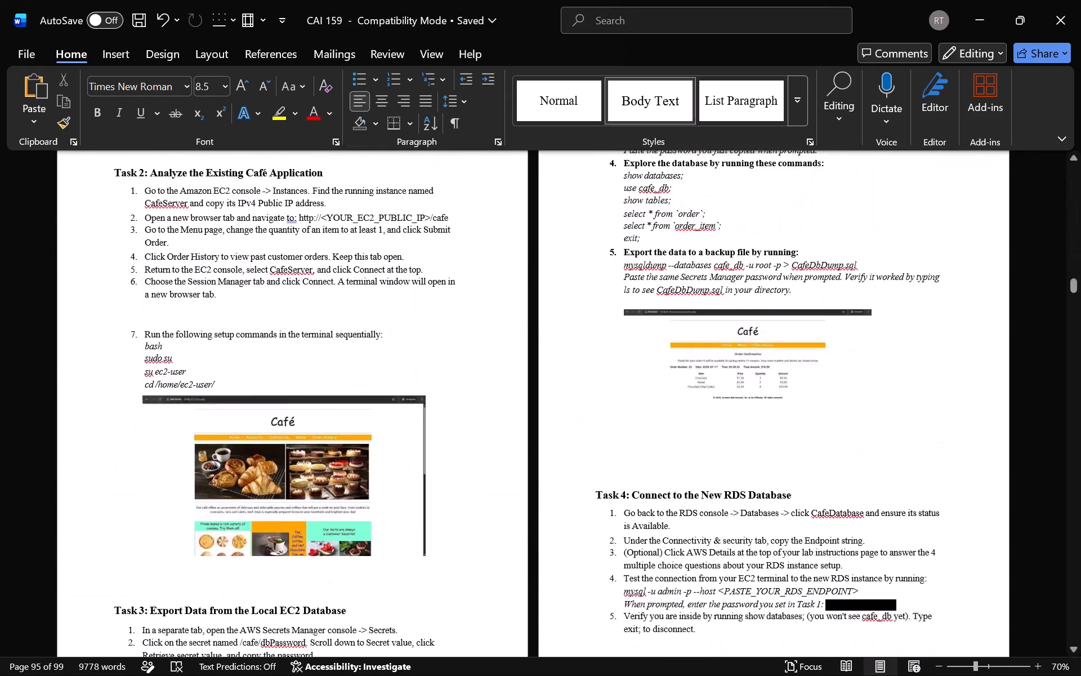
{"action": "scroll", "coordinate": [579, 427], "scroll_direction": "down", "scroll_amount": 11}
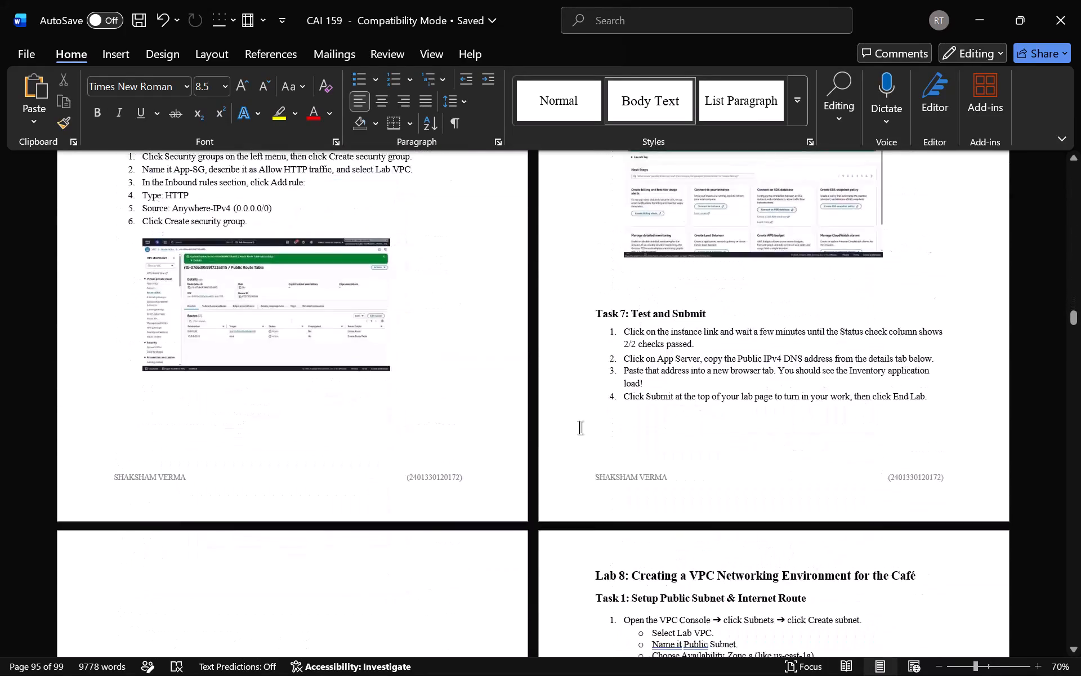
{"action": "scroll", "coordinate": [579, 427], "scroll_direction": "down", "scroll_amount": 5}
{"action": "scroll", "coordinate": [579, 427], "scroll_direction": "up", "scroll_amount": 1}
{"action": "scroll", "coordinate": [579, 427], "scroll_direction": "down", "scroll_amount": 1}
{"action": "scroll", "coordinate": [579, 427], "scroll_direction": "up", "scroll_amount": 1}
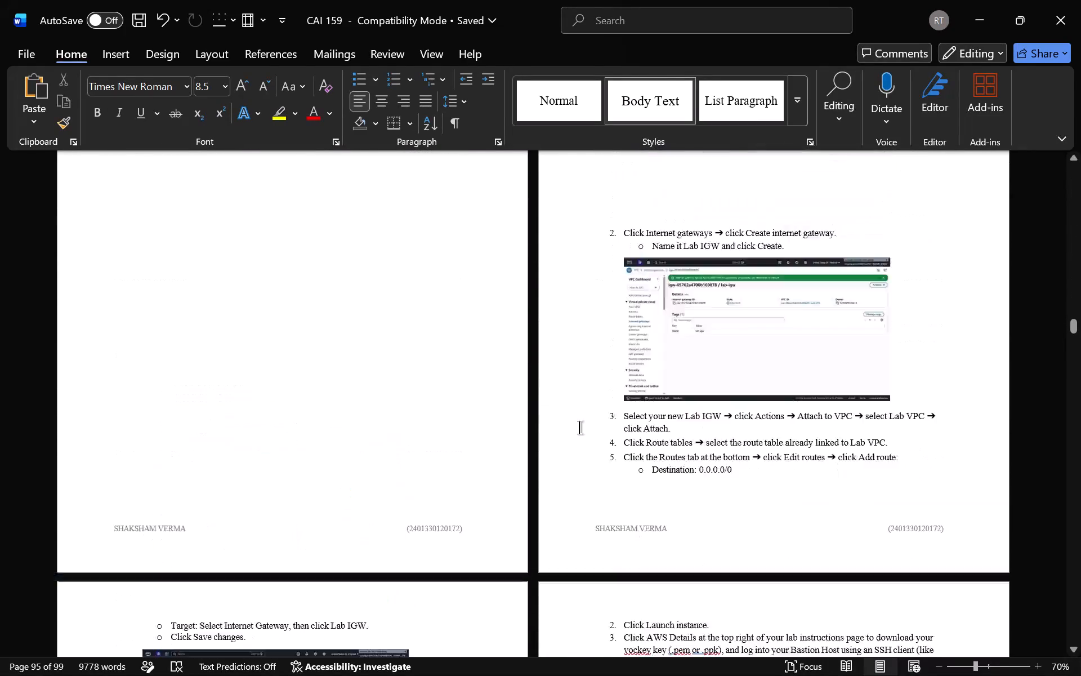
{"action": "scroll", "coordinate": [579, 427], "scroll_direction": "up", "scroll_amount": 2}
{"action": "scroll", "coordinate": [579, 427], "scroll_direction": "down", "scroll_amount": 8}
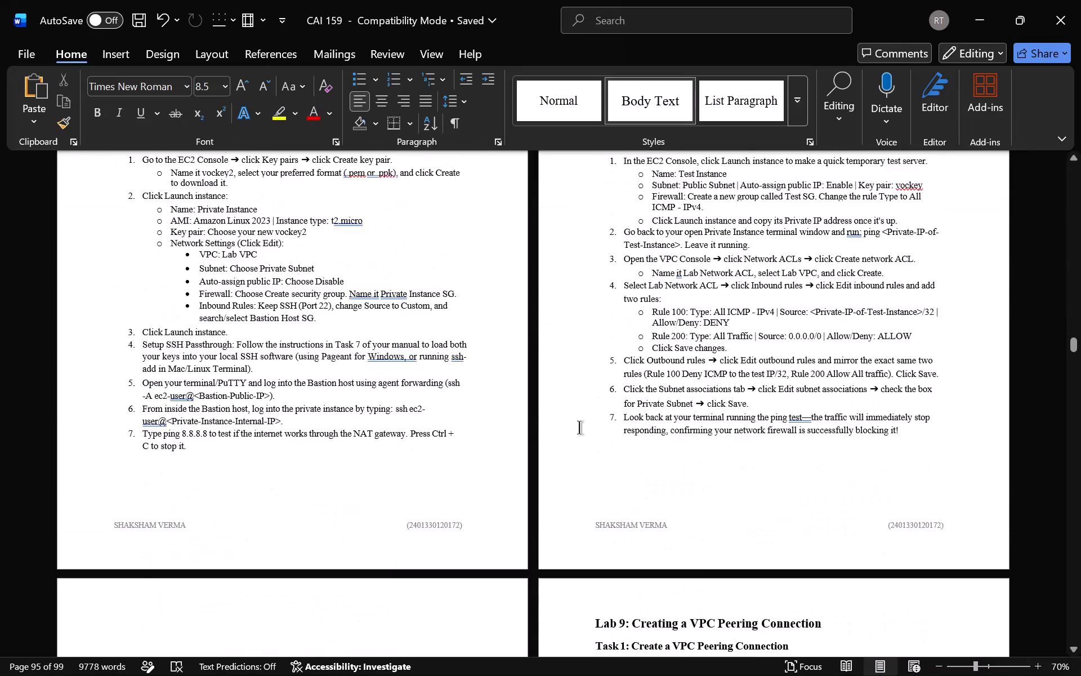
{"action": "scroll", "coordinate": [579, 427], "scroll_direction": "down", "scroll_amount": 9}
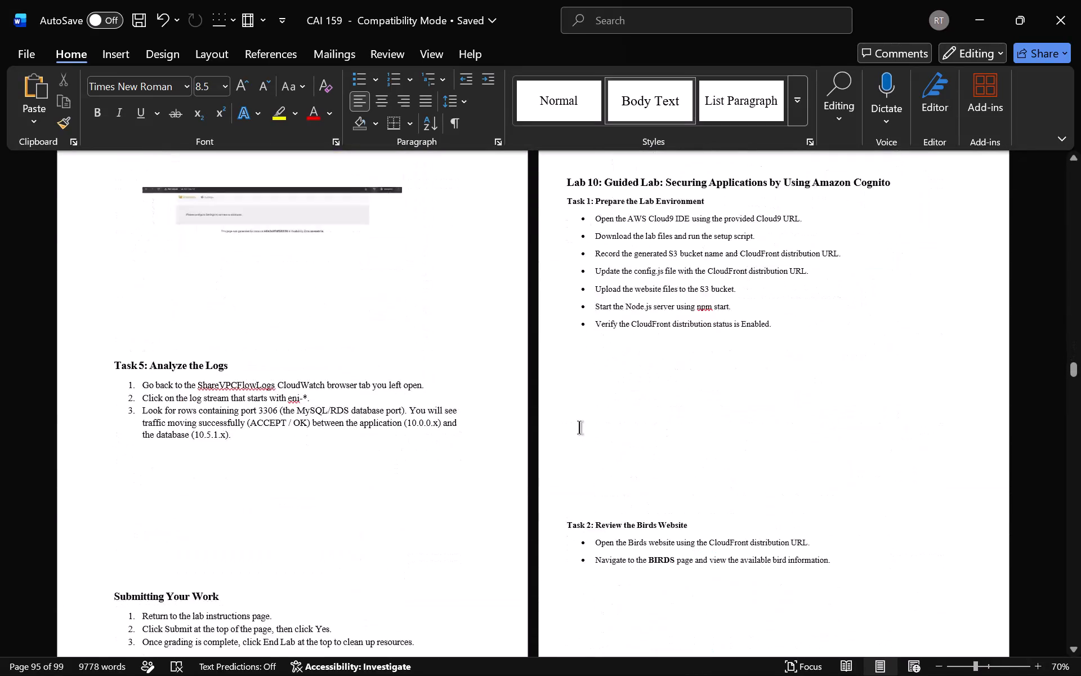
{"action": "scroll", "coordinate": [579, 427], "scroll_direction": "down", "scroll_amount": 6}
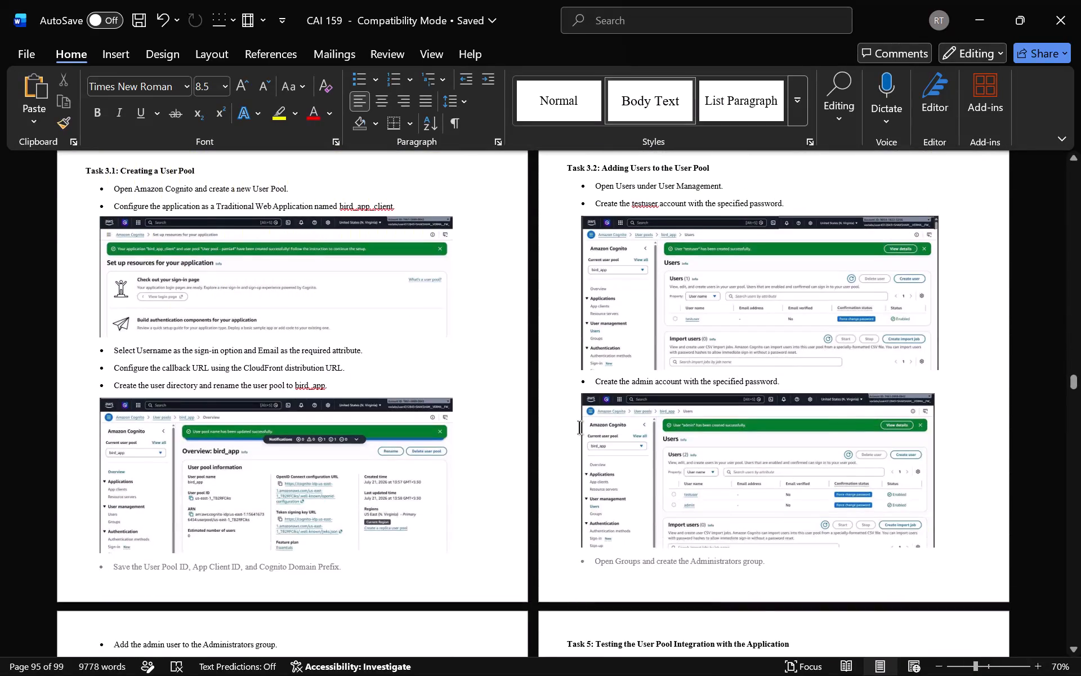
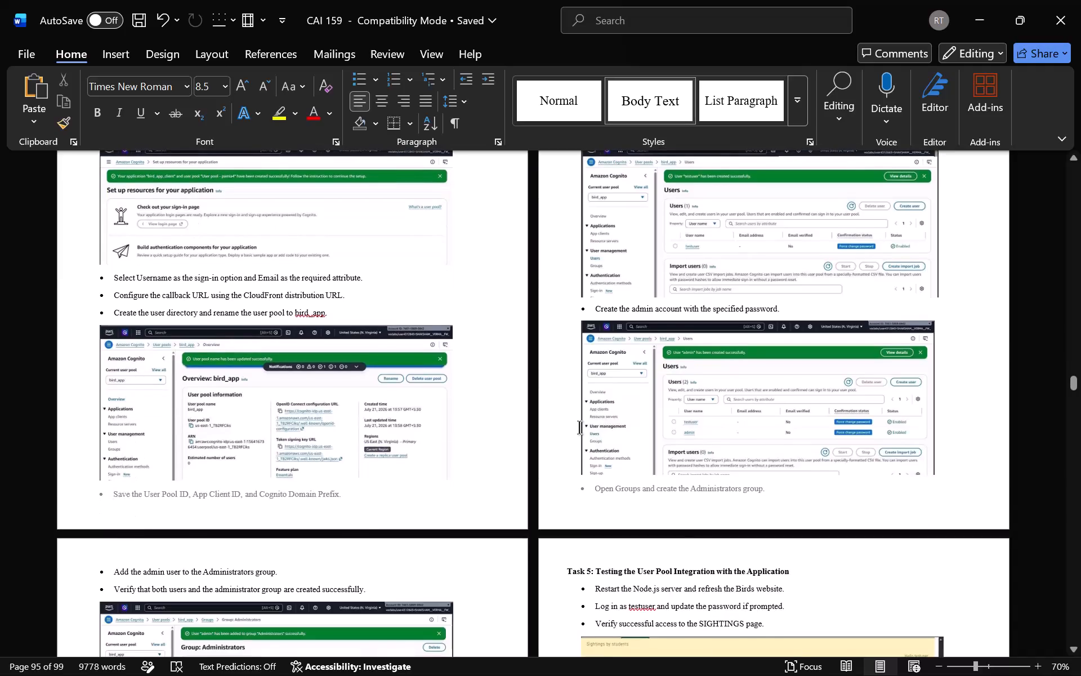
Review the lab pages from the Amazon Cognito lab through the KMS and SQS labs up to the start of Lab 18.
{"action": "scroll", "coordinate": [579, 427], "scroll_direction": "down", "scroll_amount": 9}
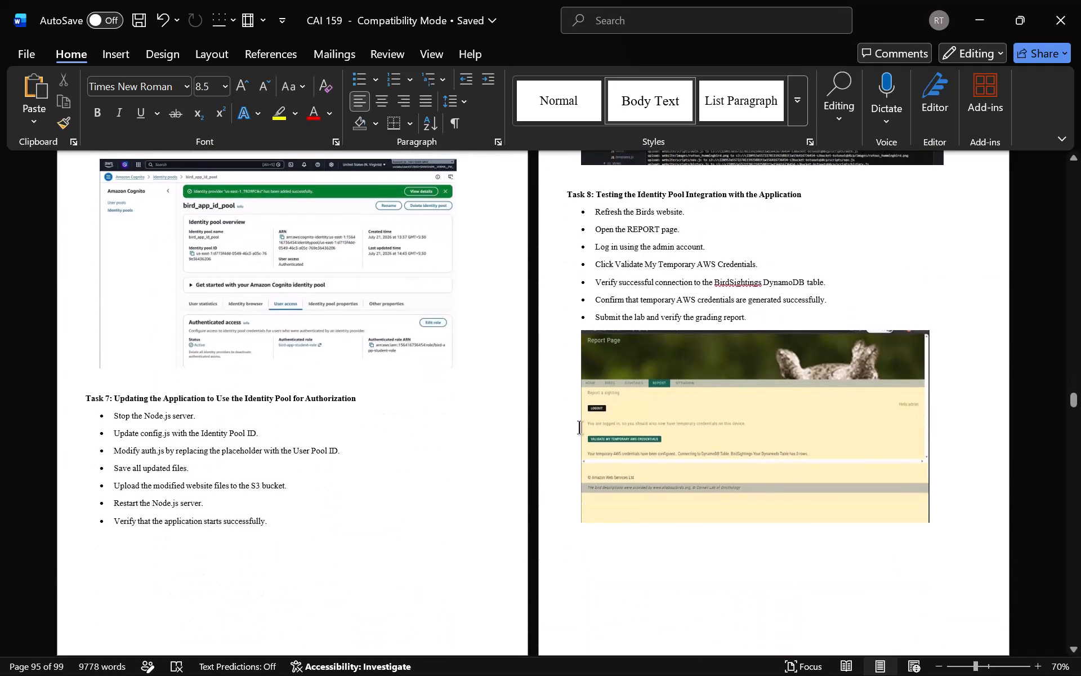
{"action": "scroll", "coordinate": [579, 427], "scroll_direction": "down", "scroll_amount": 5}
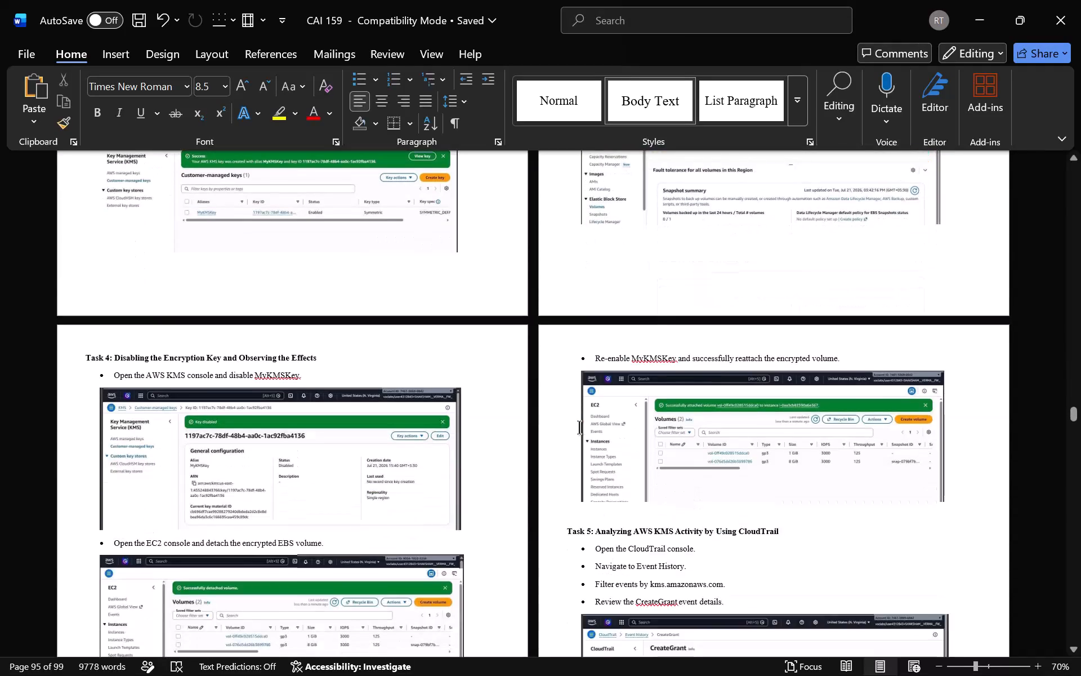
{"action": "scroll", "coordinate": [579, 427], "scroll_direction": "down", "scroll_amount": 14}
{"action": "scroll", "coordinate": [579, 427], "scroll_direction": "down", "scroll_amount": 7}
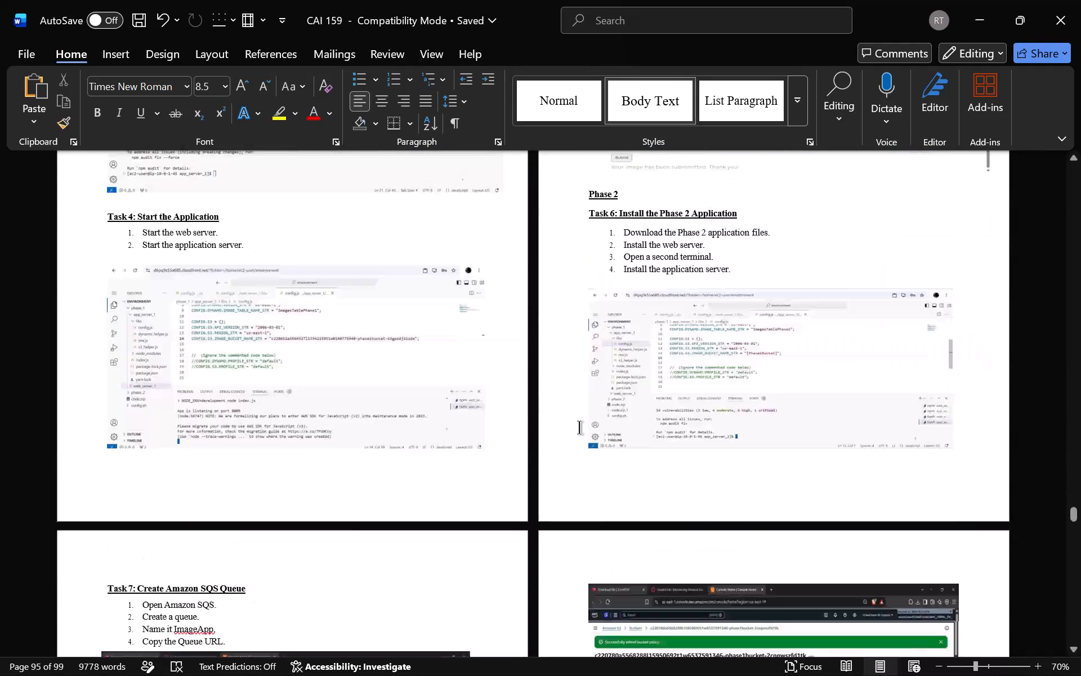
{"action": "scroll", "coordinate": [579, 427], "scroll_direction": "right", "scroll_amount": 1}
{"action": "scroll", "coordinate": [579, 427], "scroll_direction": "down", "scroll_amount": 1}
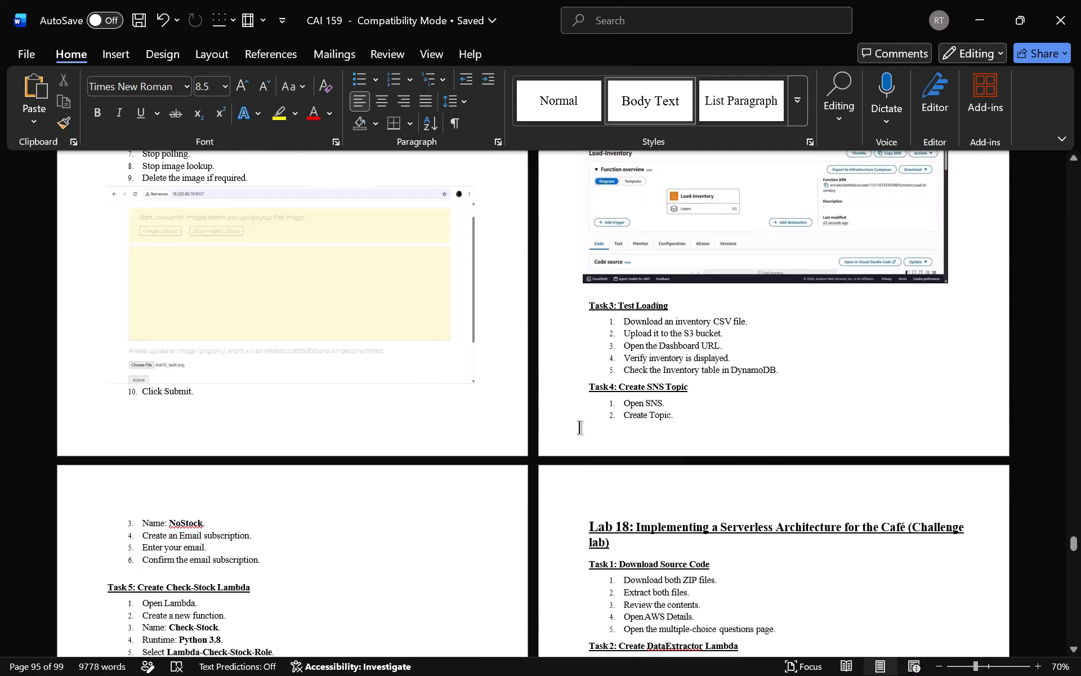
{"action": "scroll", "coordinate": [579, 427], "scroll_direction": "up", "scroll_amount": 1}
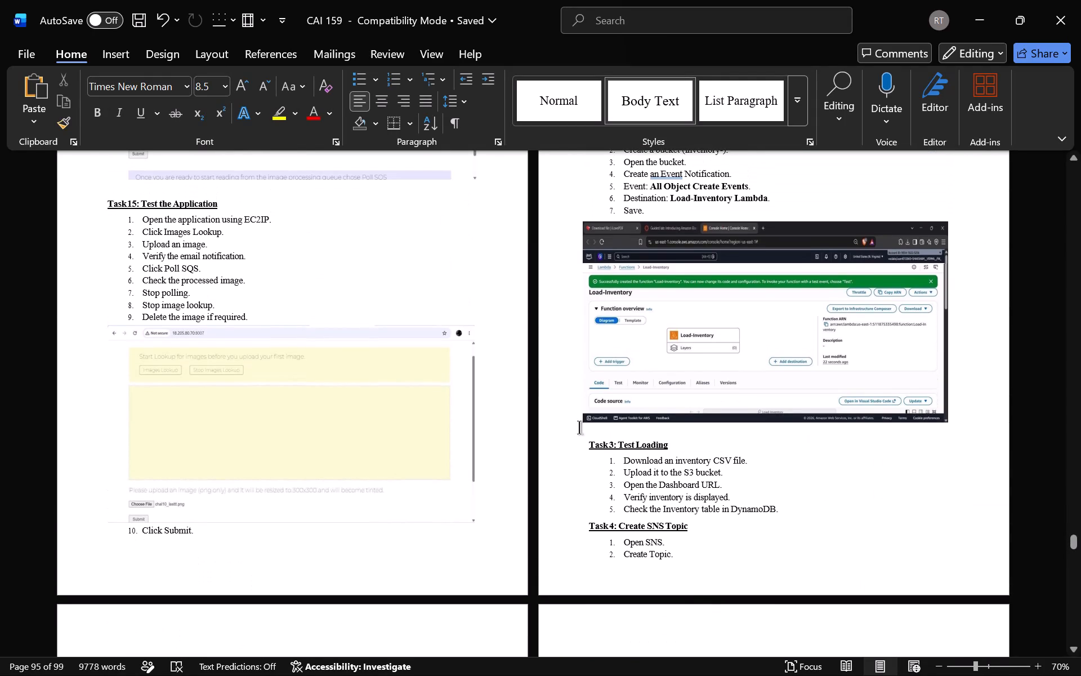
{"action": "scroll", "coordinate": [579, 427], "scroll_direction": "up", "scroll_amount": 2}
{"action": "scroll", "coordinate": [751, 286], "scroll_direction": "up", "scroll_amount": 5, "text": "ctrl"}
{"action": "scroll", "coordinate": [751, 286], "scroll_direction": "up", "scroll_amount": 1}
Examine the Lab 18 serverless café pages closely, checking the task steps and their AWS screenshots through Task 5.
{"action": "scroll", "coordinate": [751, 286], "scroll_direction": "down", "scroll_amount": 1}
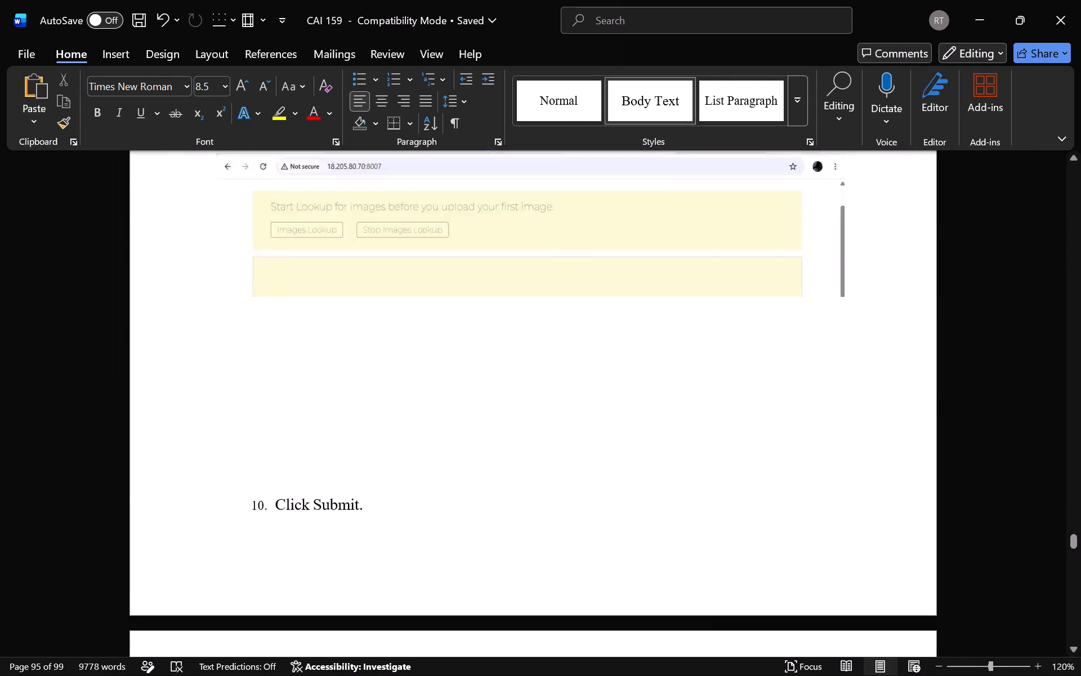
{"action": "scroll", "coordinate": [751, 286], "scroll_direction": "down", "scroll_amount": 6}
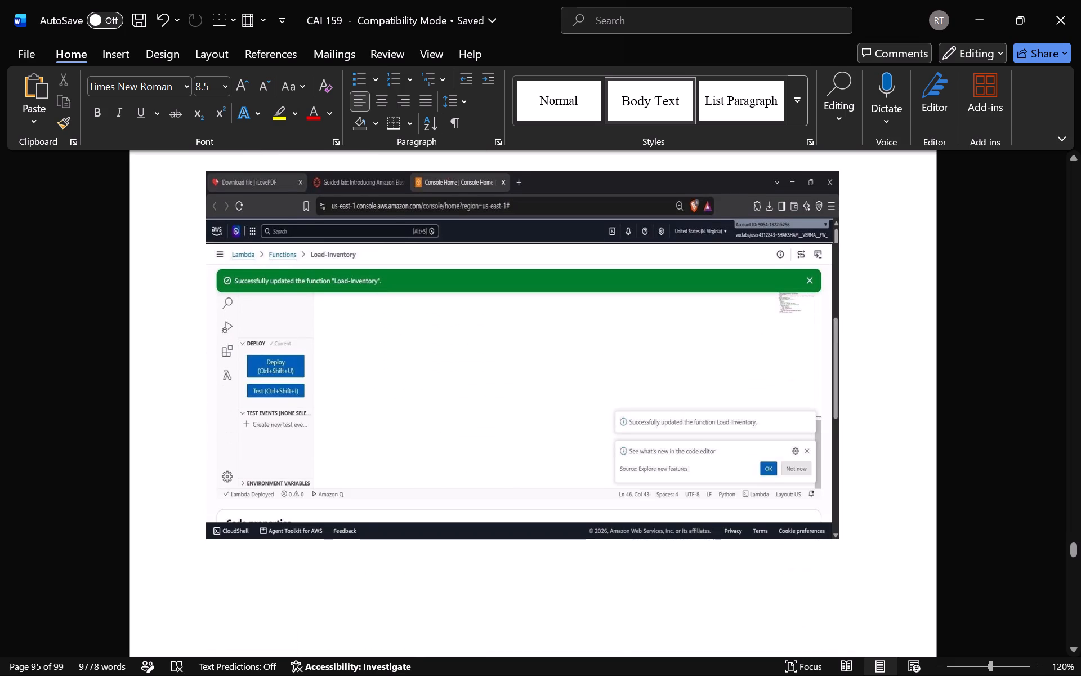
{"action": "scroll", "coordinate": [751, 286], "scroll_direction": "down", "scroll_amount": 1}
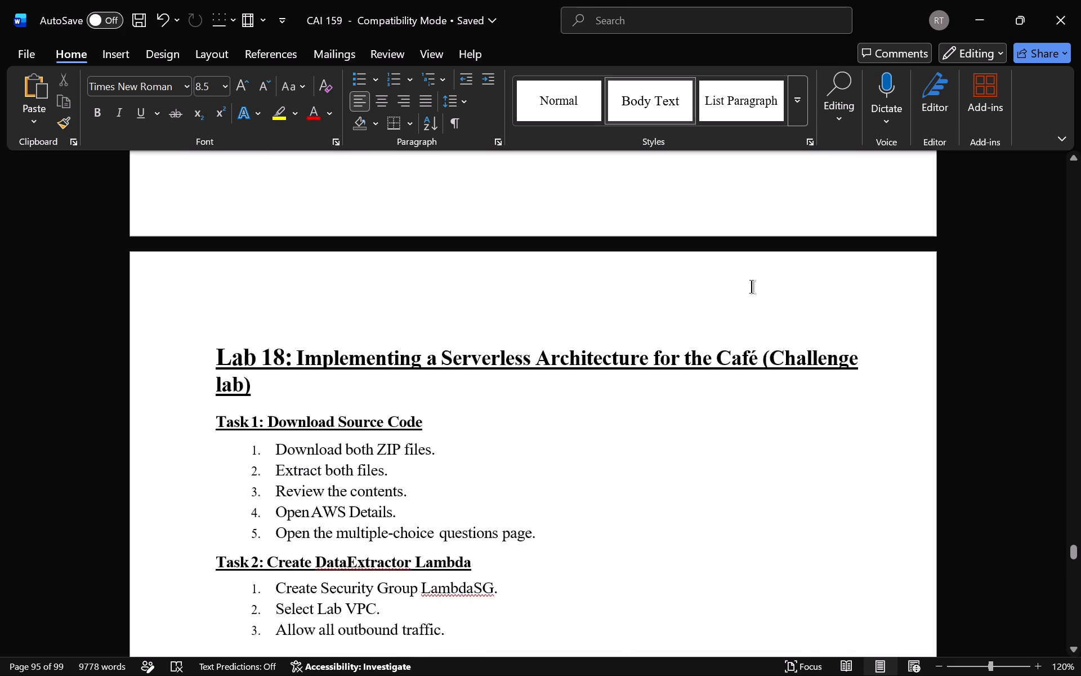
{"action": "scroll", "coordinate": [751, 286], "scroll_direction": "down", "scroll_amount": 2}
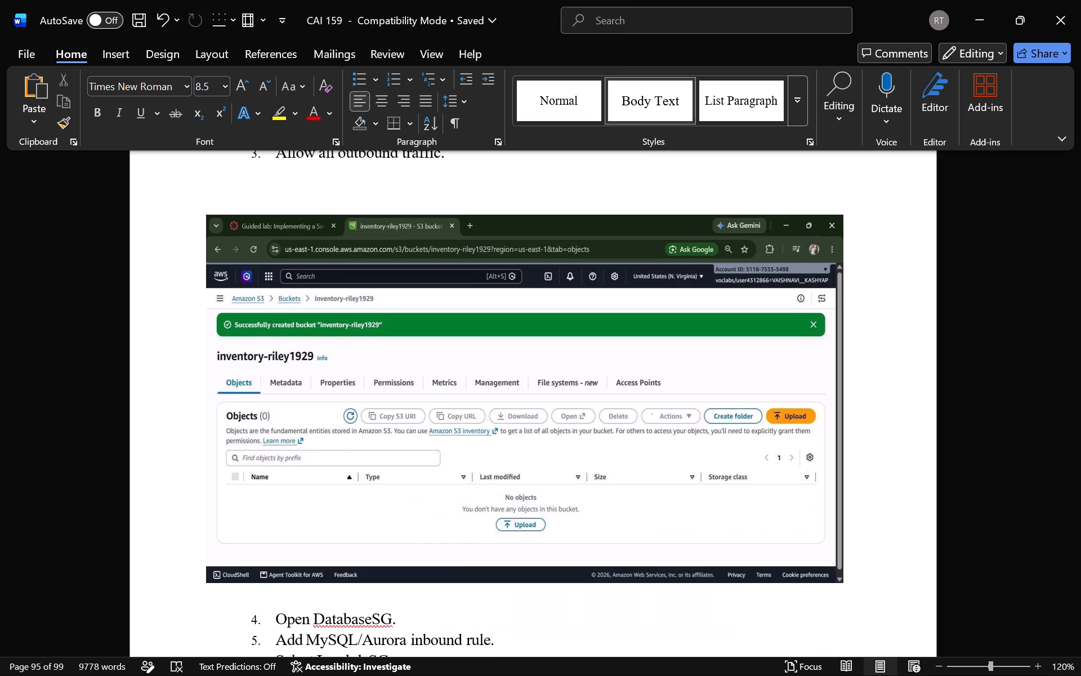
{"action": "scroll", "coordinate": [751, 286], "scroll_direction": "down", "scroll_amount": 2}
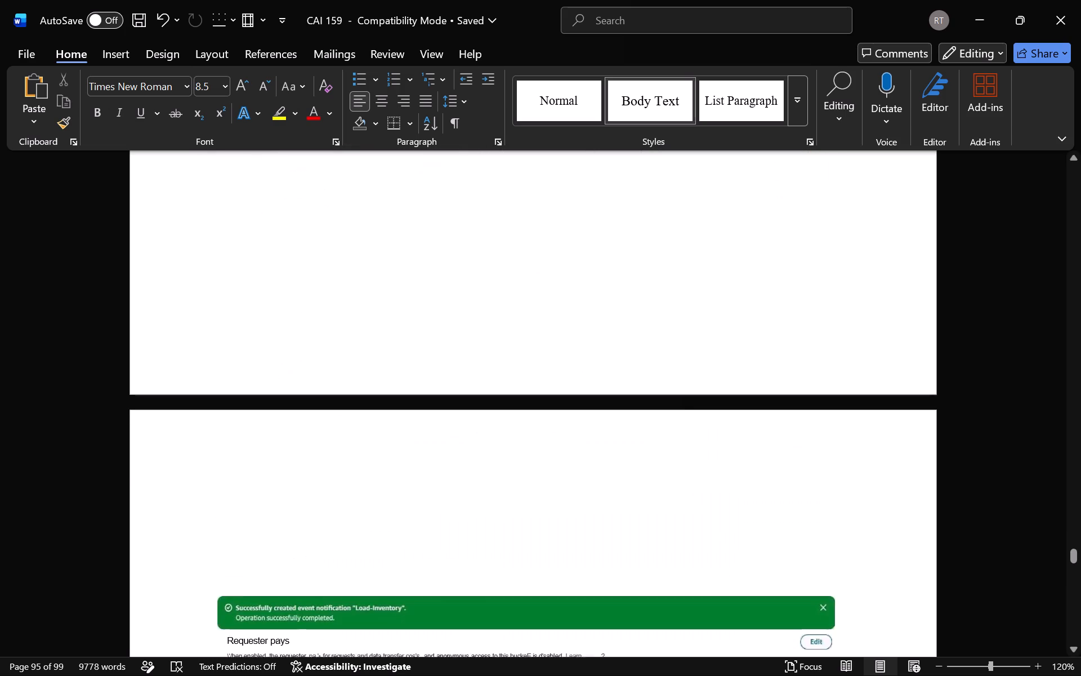
{"action": "scroll", "coordinate": [751, 286], "scroll_direction": "down", "scroll_amount": 2}
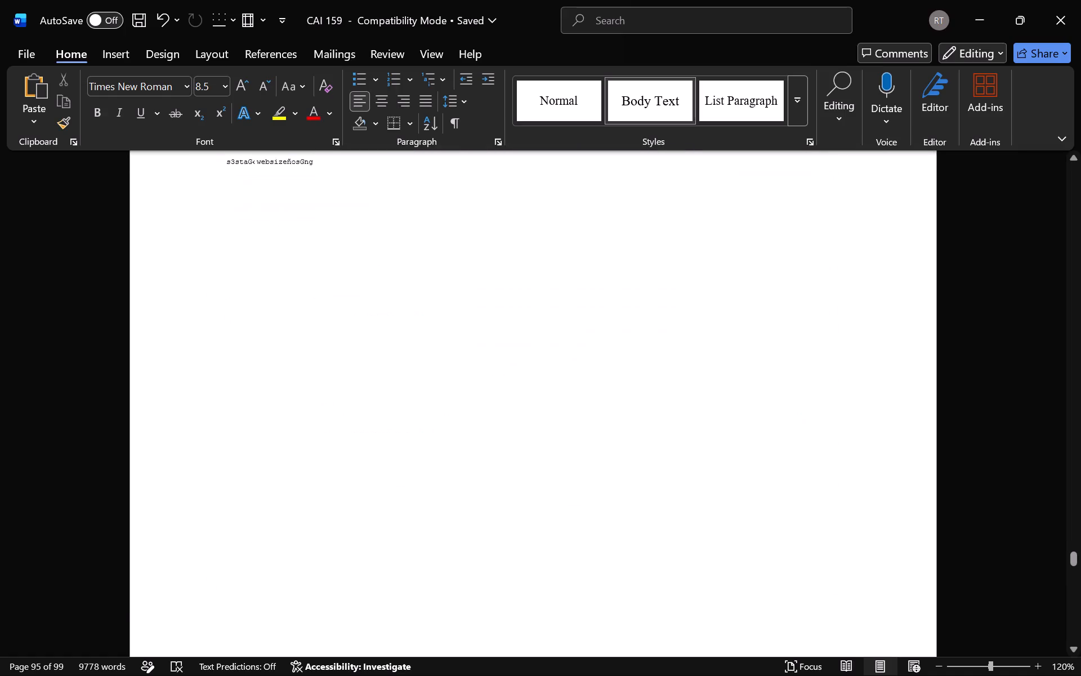
{"action": "scroll", "coordinate": [751, 286], "scroll_direction": "down", "scroll_amount": 3}
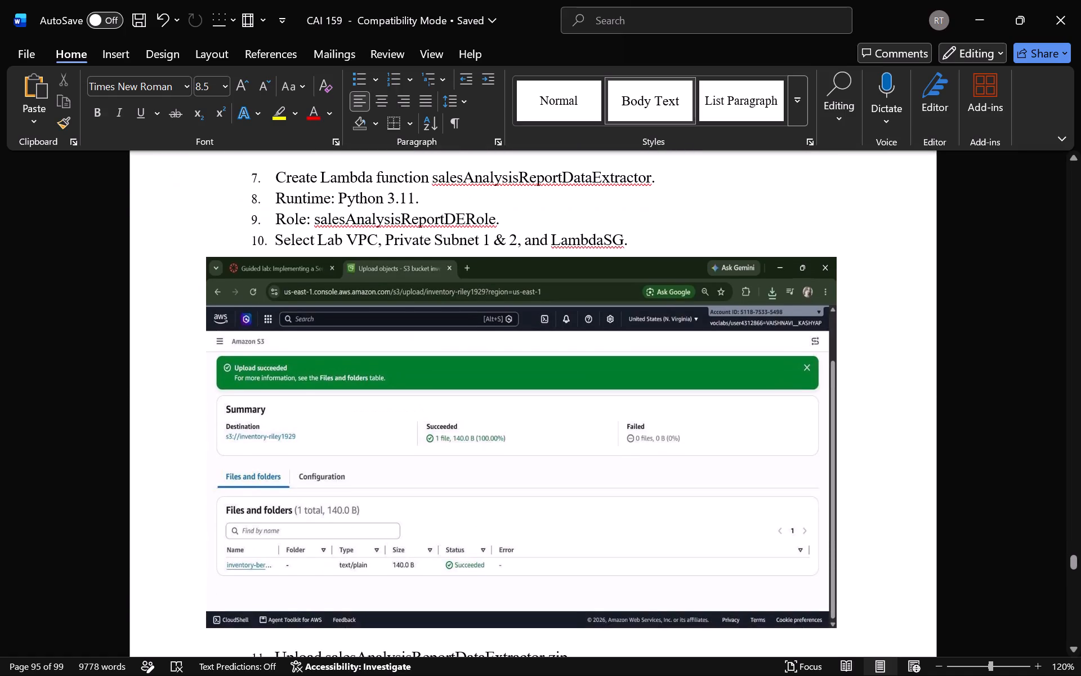
{"action": "scroll", "coordinate": [751, 286], "scroll_direction": "down", "scroll_amount": 5}
{"action": "scroll", "coordinate": [751, 286], "scroll_direction": "up", "scroll_amount": 1}
{"action": "scroll", "coordinate": [751, 286], "scroll_direction": "down", "scroll_amount": 2}
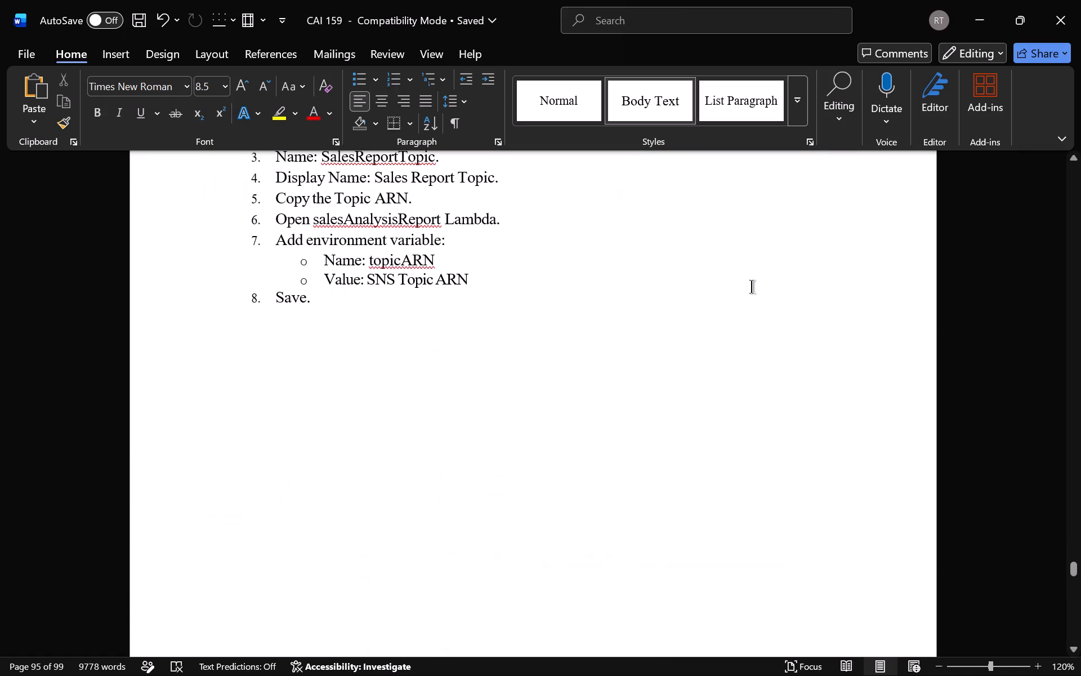
{"action": "scroll", "coordinate": [751, 286], "scroll_direction": "down", "scroll_amount": 3}
{"action": "scroll", "coordinate": [751, 286], "scroll_direction": "up", "scroll_amount": 1}
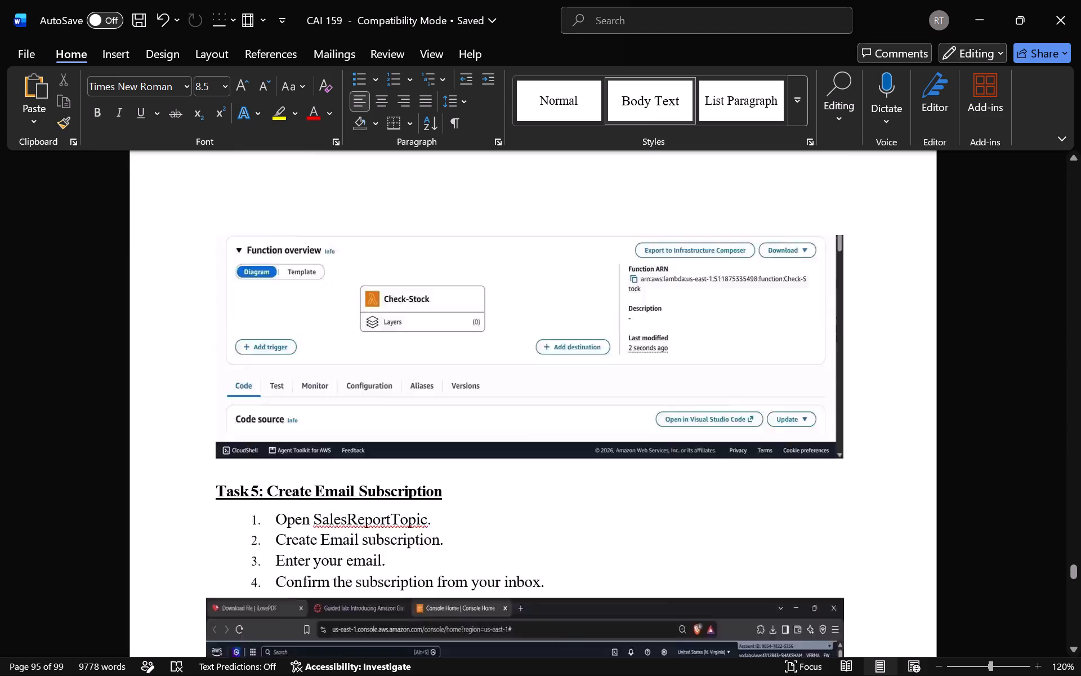
{"action": "scroll", "coordinate": [751, 286], "scroll_direction": "up", "scroll_amount": 1}
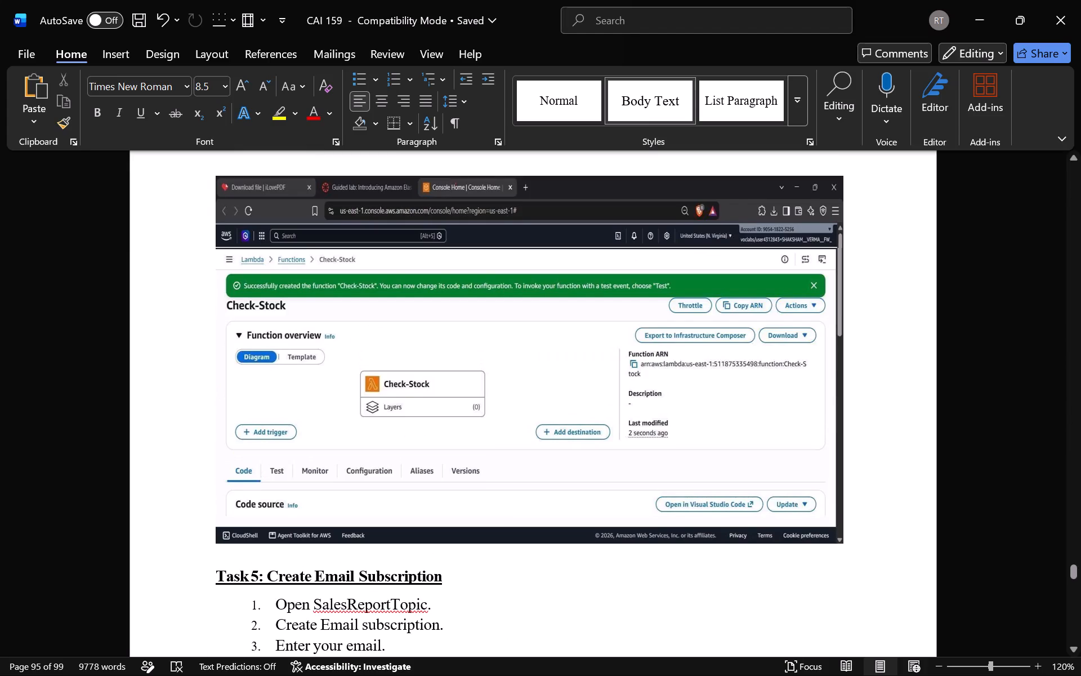
{"action": "scroll", "coordinate": [751, 286], "scroll_direction": "up", "scroll_amount": 6}
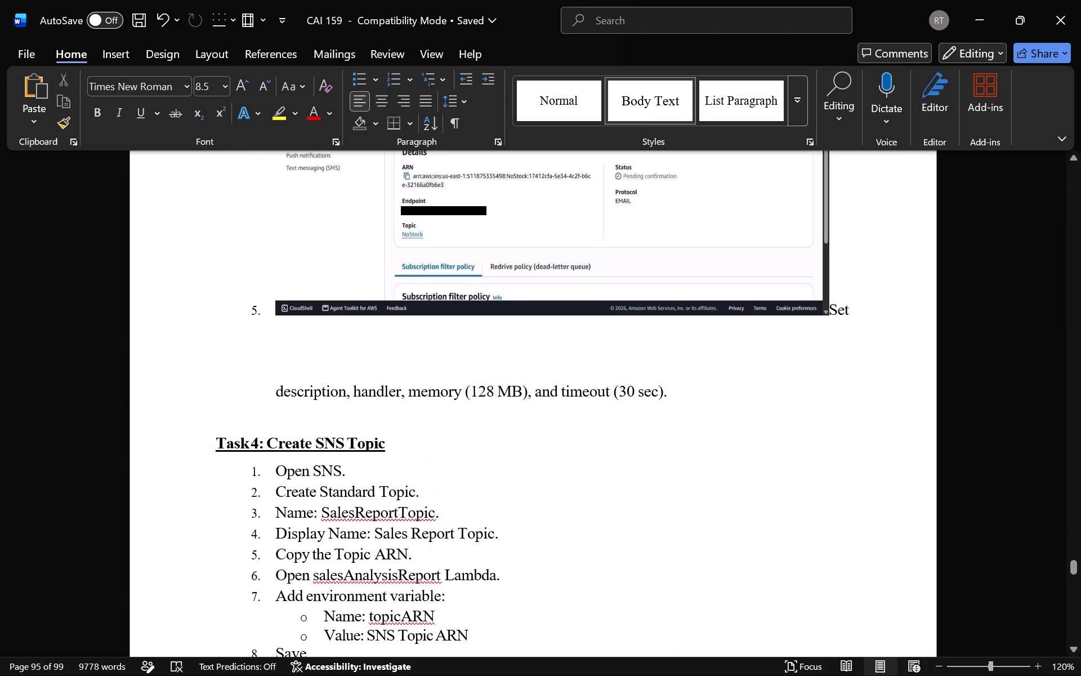
{"action": "scroll", "coordinate": [751, 286], "scroll_direction": "up", "scroll_amount": 2}
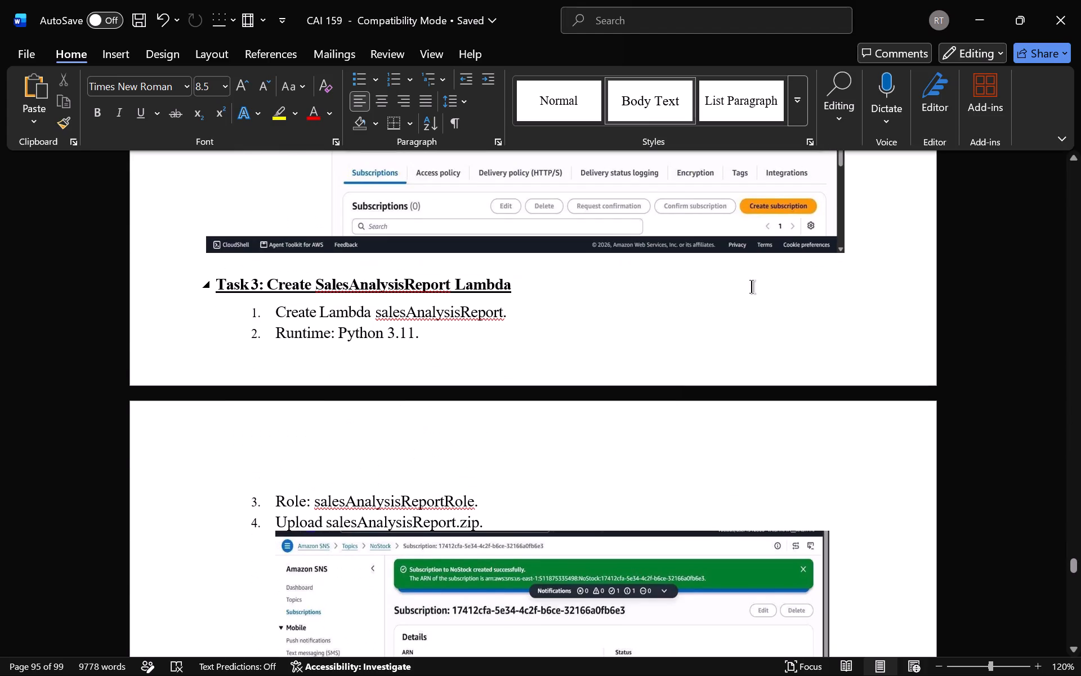
Return to the start of the document and inspect the Lab 1 IAM users and user groups screenshots and page footer.
{"action": "scroll", "coordinate": [751, 286], "scroll_direction": "up", "scroll_amount": 11}
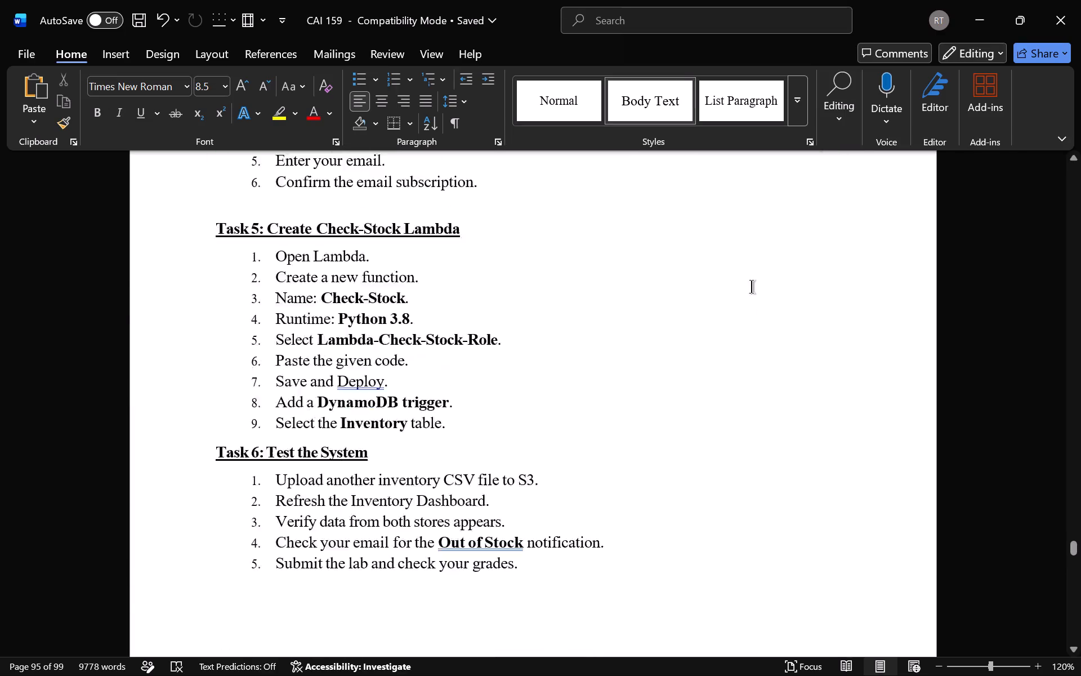
{"action": "scroll", "coordinate": [751, 286], "scroll_direction": "up", "scroll_amount": 11}
{"action": "scroll", "coordinate": [751, 286], "scroll_direction": "up", "scroll_amount": 20}
{"action": "scroll", "coordinate": [751, 286], "scroll_direction": "up", "scroll_amount": 18}
{"action": "scroll", "coordinate": [751, 286], "scroll_direction": "up", "scroll_amount": 12}
{"action": "scroll", "coordinate": [751, 286], "scroll_direction": "up", "scroll_amount": 11}
{"action": "scroll", "coordinate": [751, 286], "scroll_direction": "up", "scroll_amount": 20}
{"action": "scroll", "coordinate": [751, 286], "scroll_direction": "up", "scroll_amount": 13}
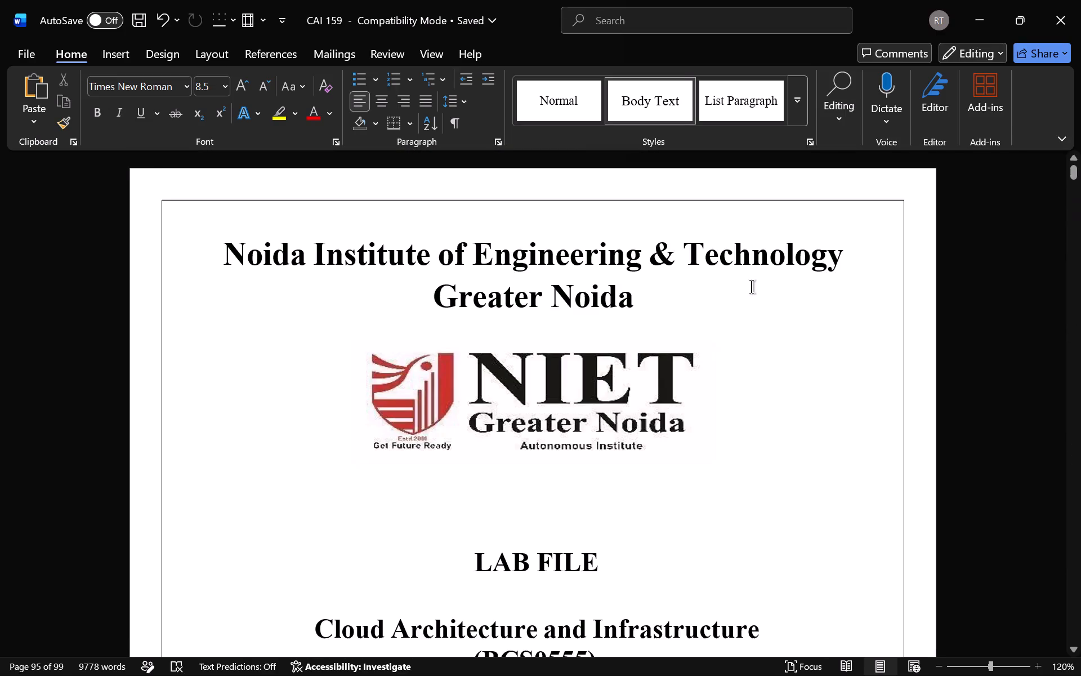
{"action": "scroll", "coordinate": [751, 286], "scroll_direction": "down", "scroll_amount": 7}
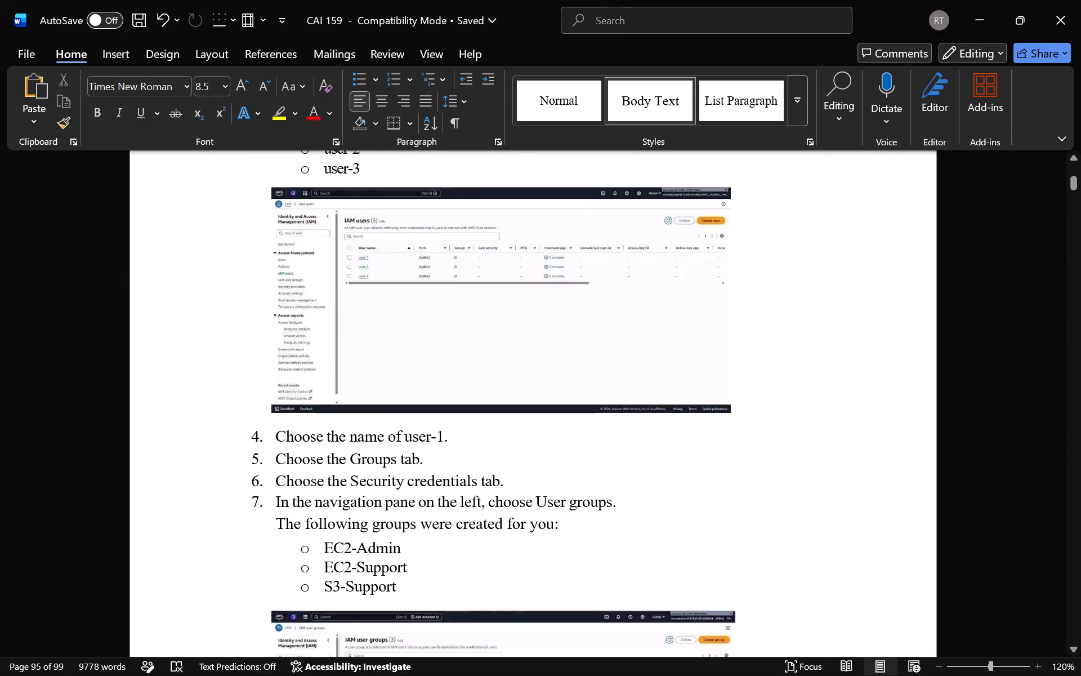
{"action": "scroll", "coordinate": [751, 286], "scroll_direction": "down", "scroll_amount": 1}
{"action": "scroll", "coordinate": [751, 286], "scroll_direction": "up", "scroll_amount": 1}
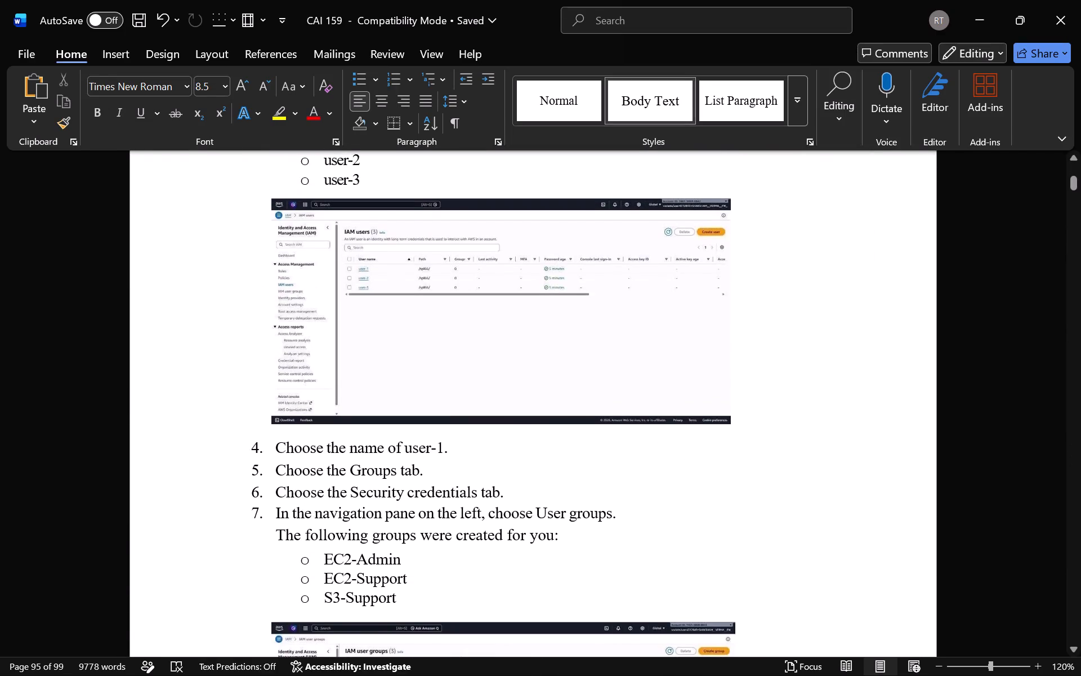
{"action": "scroll", "coordinate": [751, 286], "scroll_direction": "up", "scroll_amount": 1}
{"action": "left_click", "coordinate": [620, 291]}
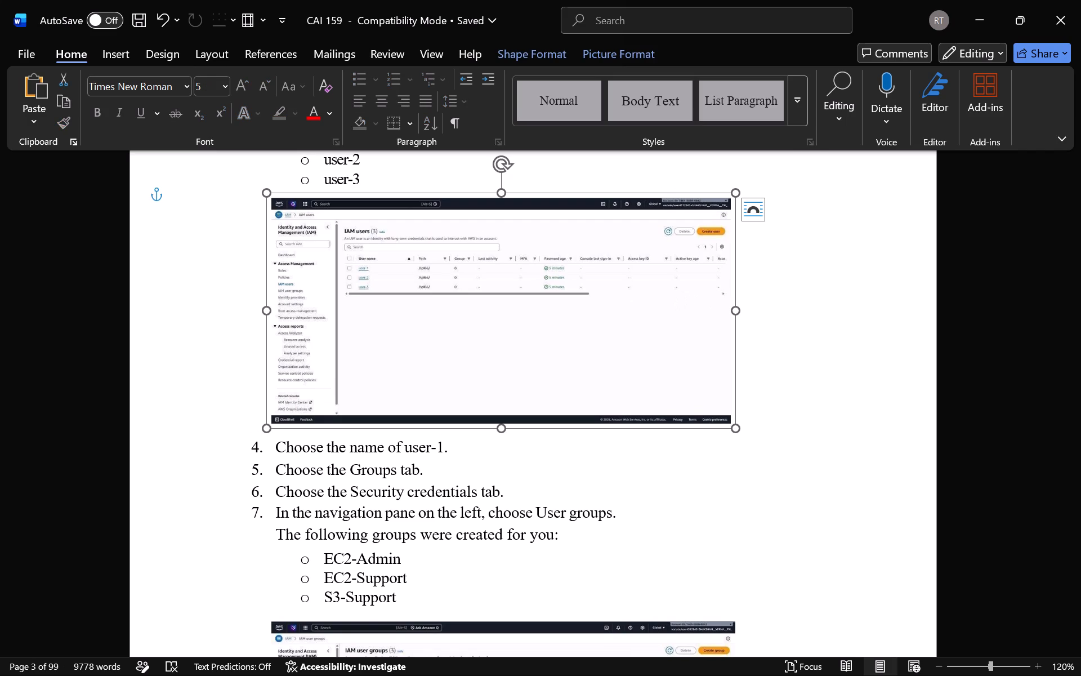
{"action": "scroll", "coordinate": [620, 291], "scroll_direction": "down", "scroll_amount": 1}
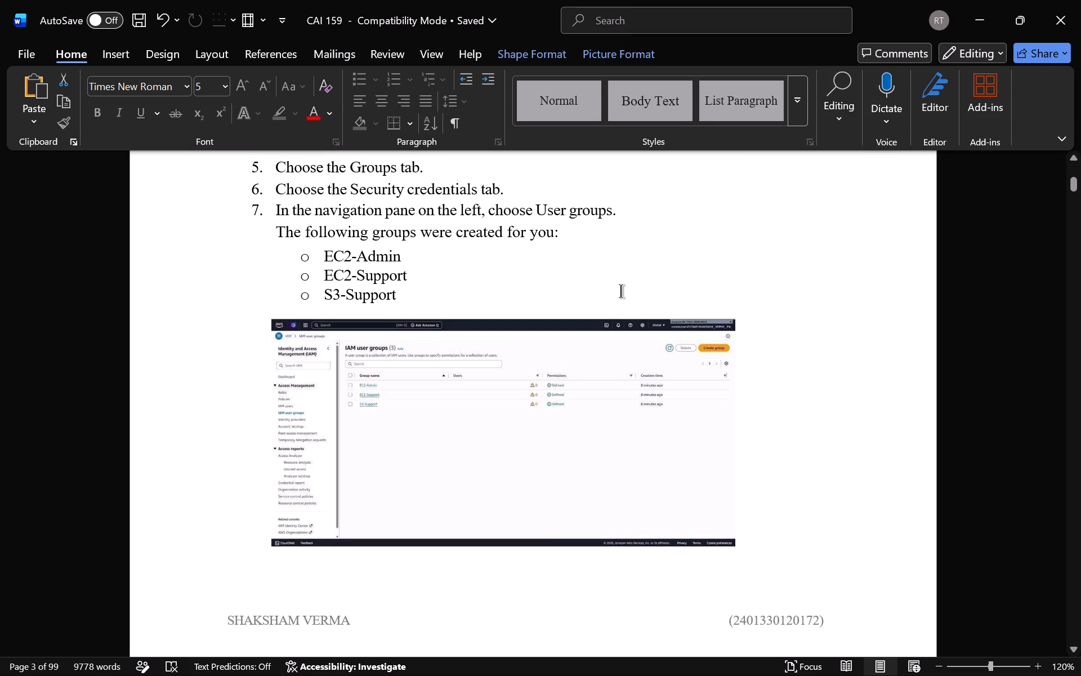
Switch to Chrome, search Google for "docs compressor" in a new tab, and open the DocuCompress page for Word documents.
{"action": "left_click", "coordinate": [976, 4]}
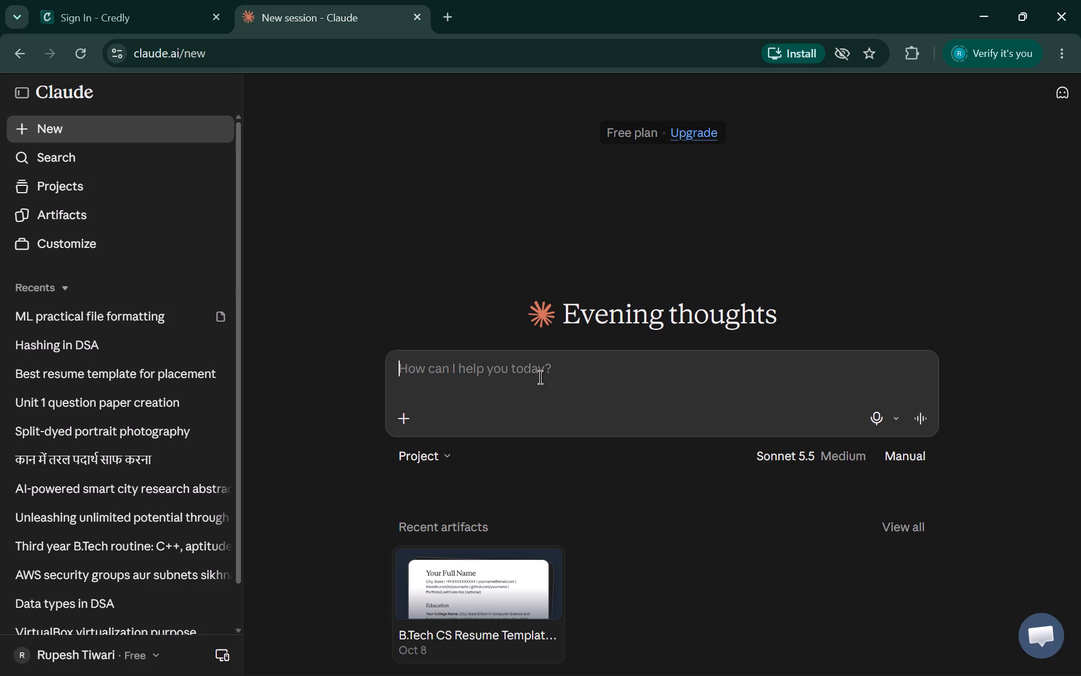
{"action": "left_click", "coordinate": [444, 14]}
{"action": "left_click", "coordinate": [345, 326]}
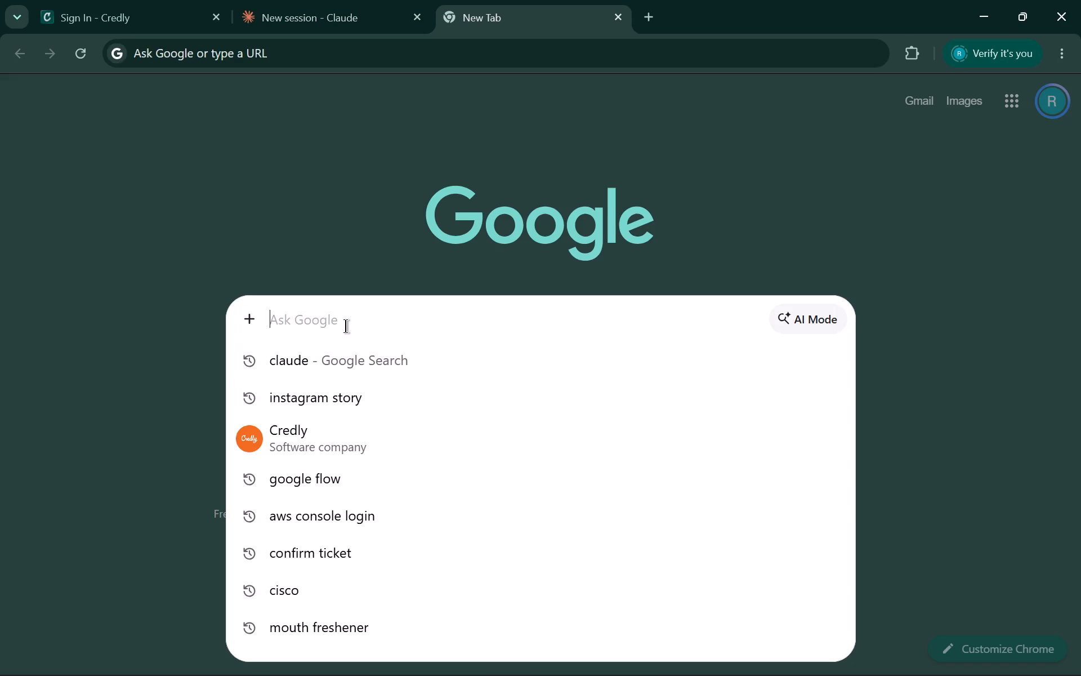
{"action": "type", "text": "docs"}
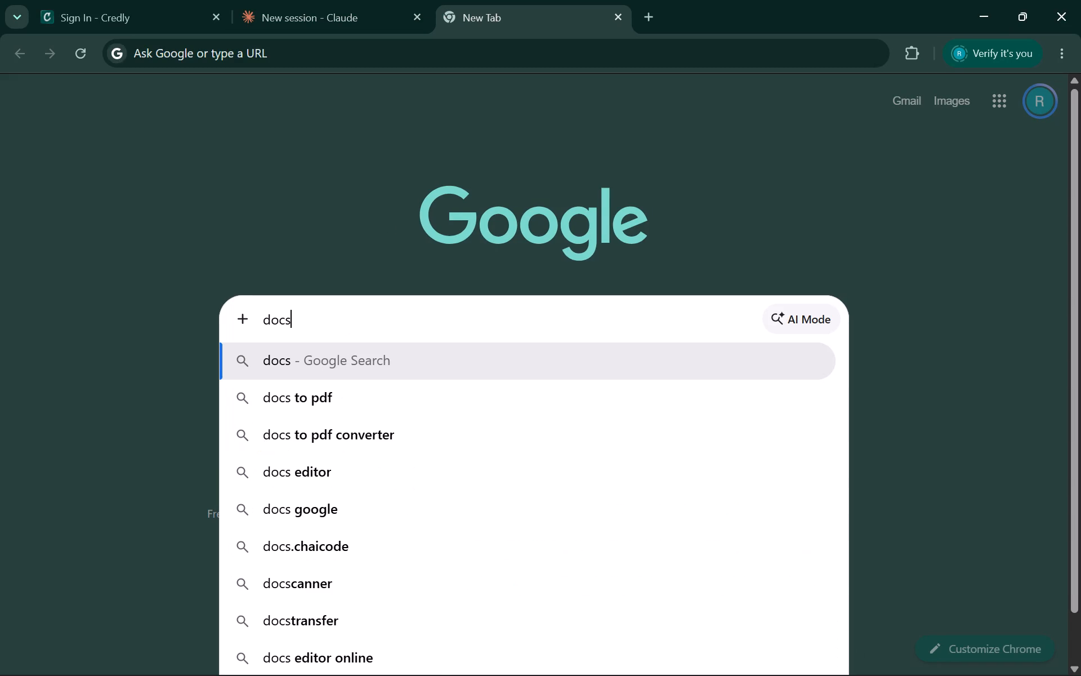
{"action": "key", "text": "space"}
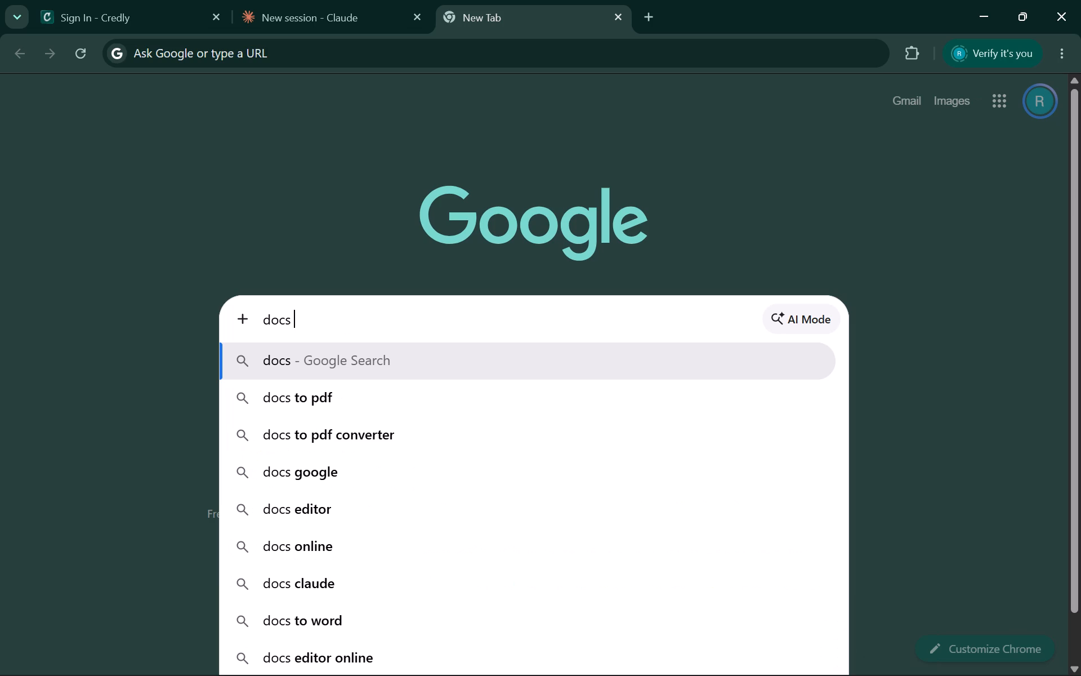
{"action": "key", "text": "c"}
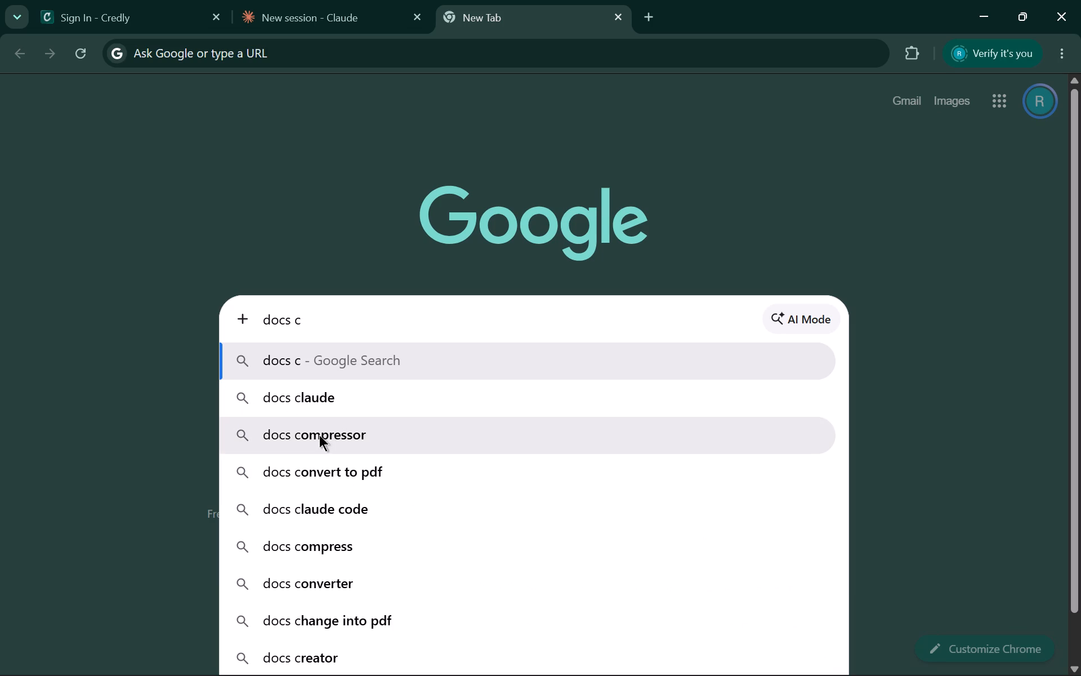
{"action": "left_click", "coordinate": [319, 435]}
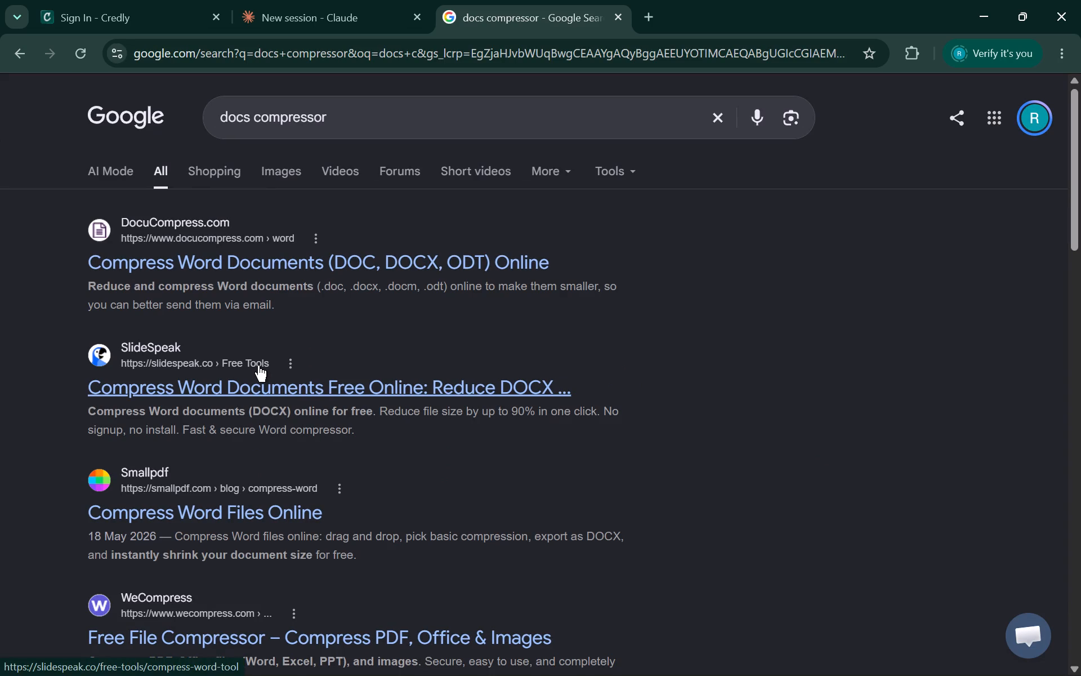
{"action": "left_click", "coordinate": [212, 258]}
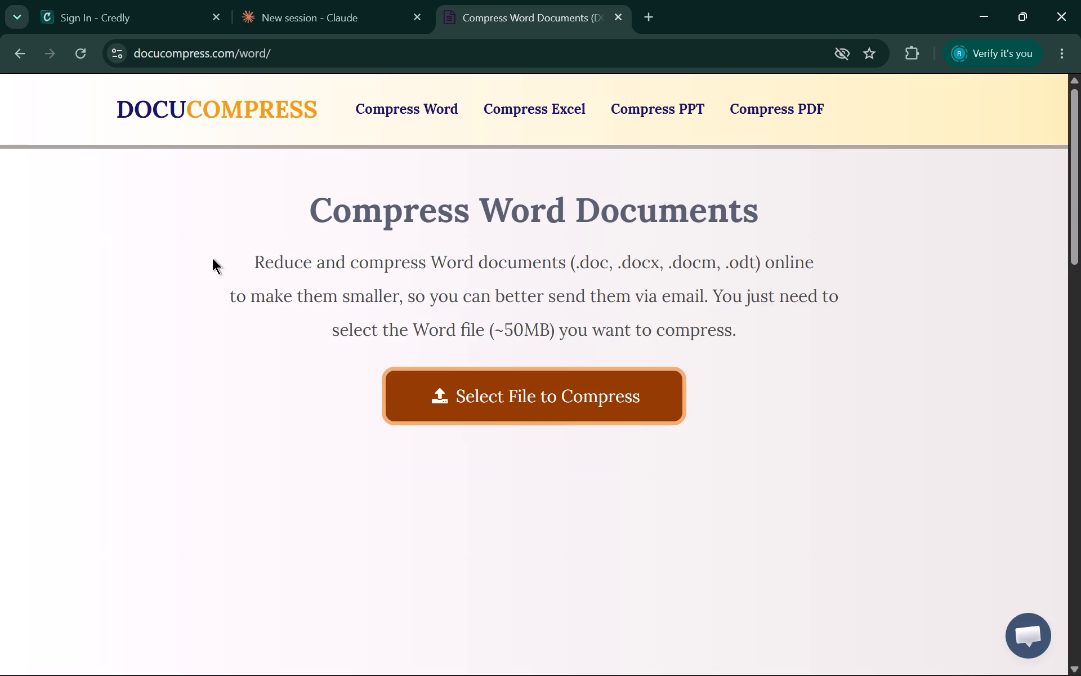
Select the CAI 159 document from the Downloads folder as the Word file to compress.
{"action": "left_click", "coordinate": [475, 398]}
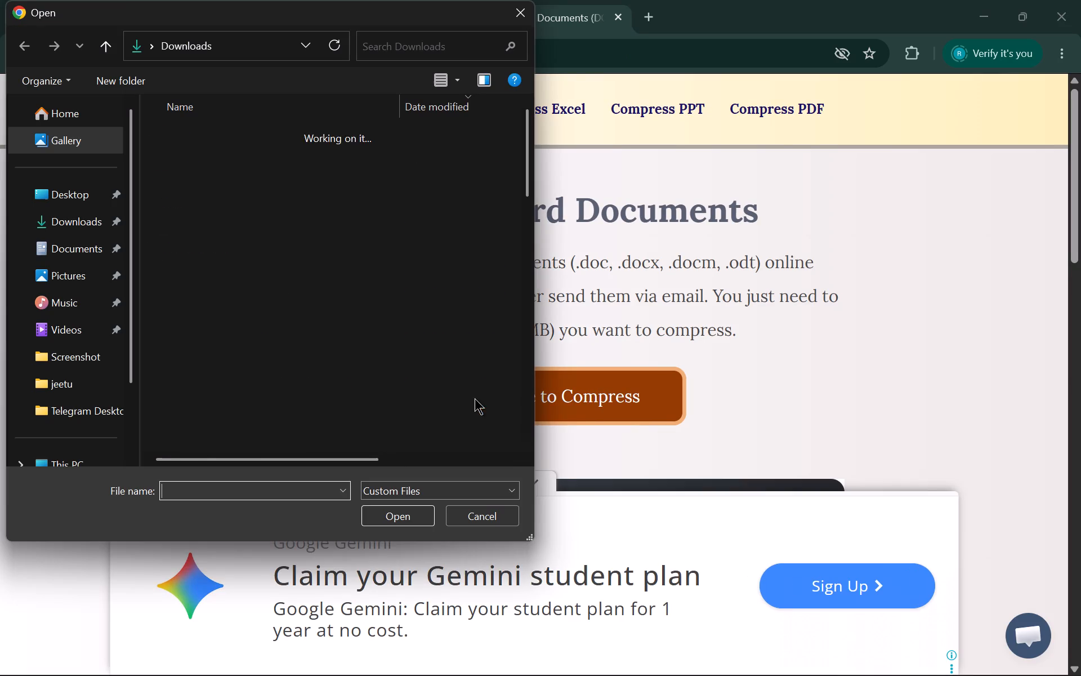
{"action": "left_click", "coordinate": [263, 154]}
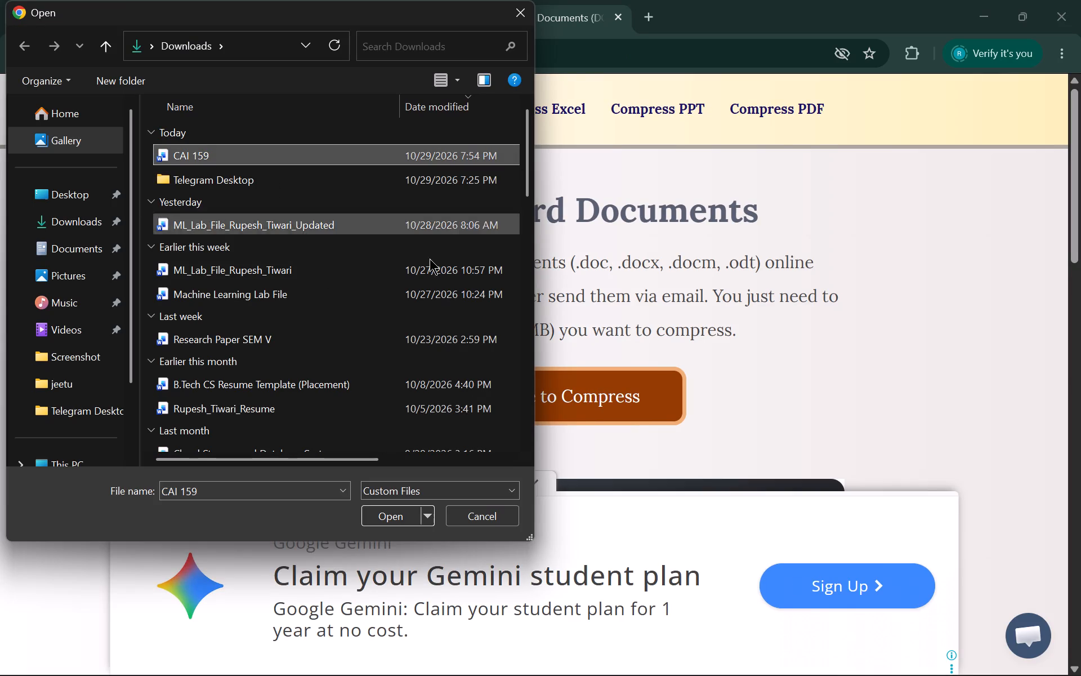
{"action": "left_click", "coordinate": [390, 516]}
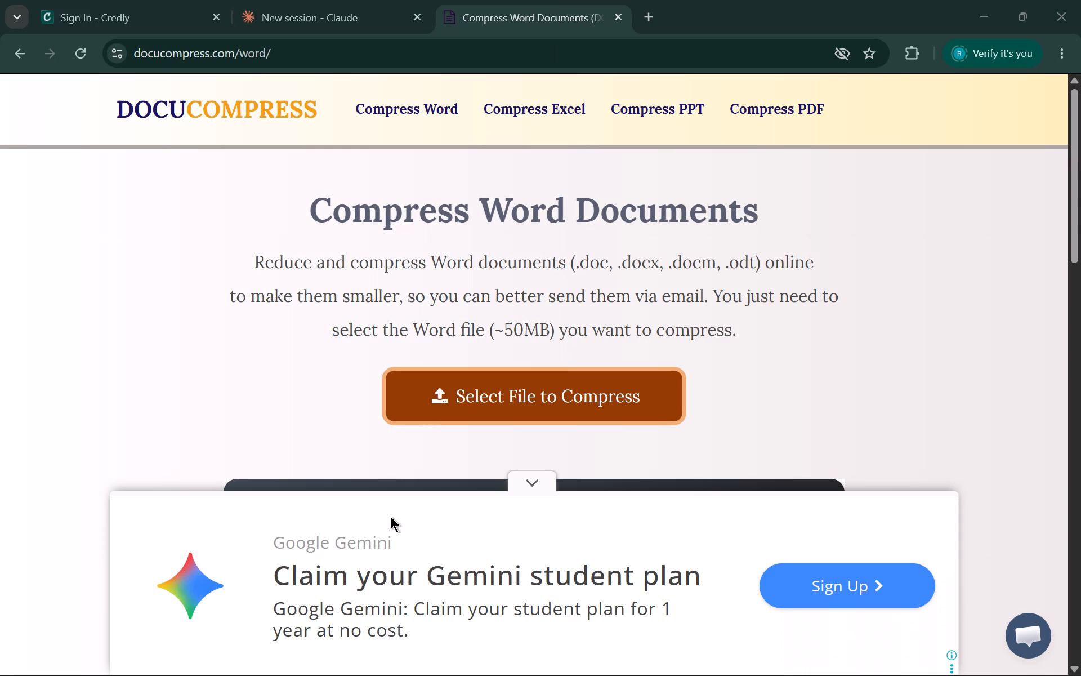
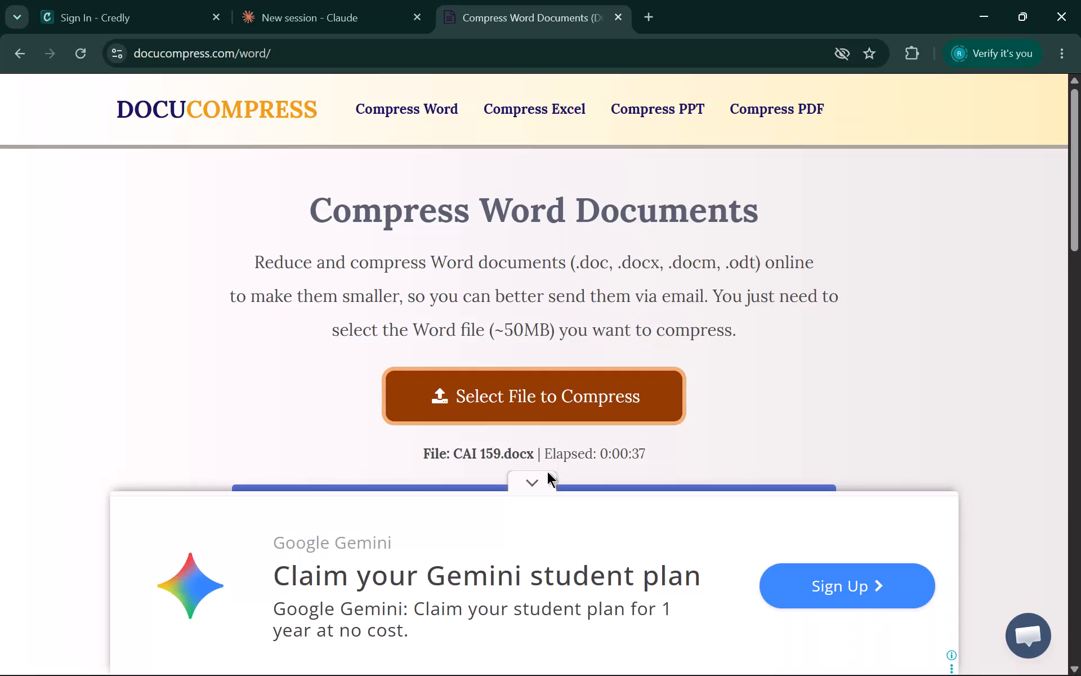
Download the compressed CAI 159 document from the DocuCompress results.
{"action": "left_click", "coordinate": [529, 481]}
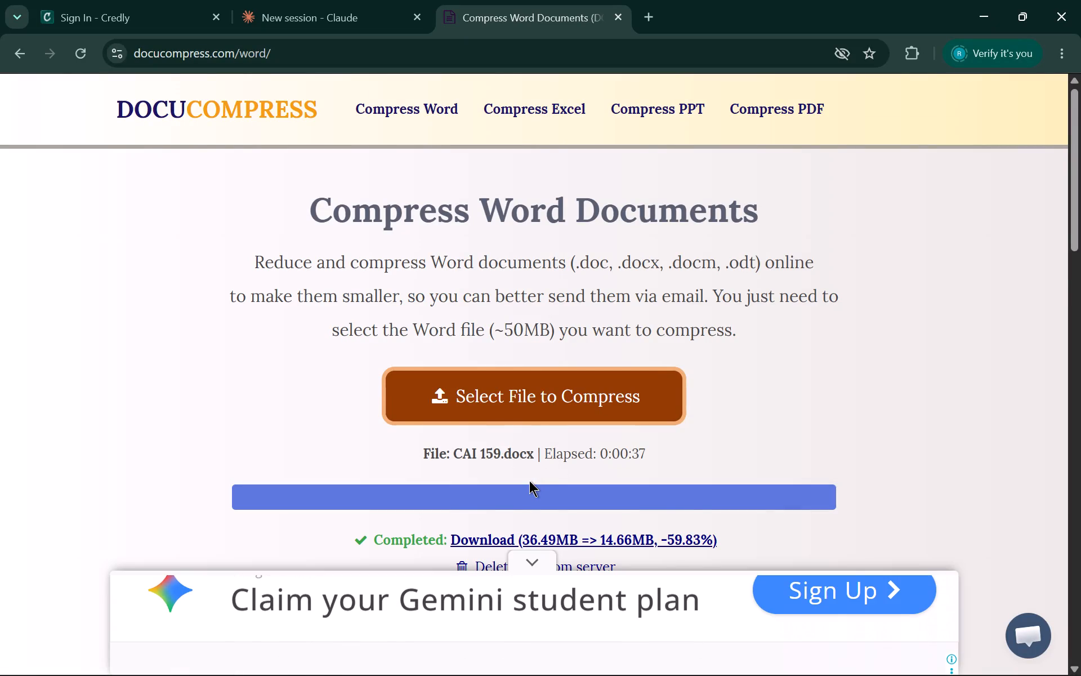
{"action": "scroll", "coordinate": [529, 481], "scroll_direction": "down", "scroll_amount": 3}
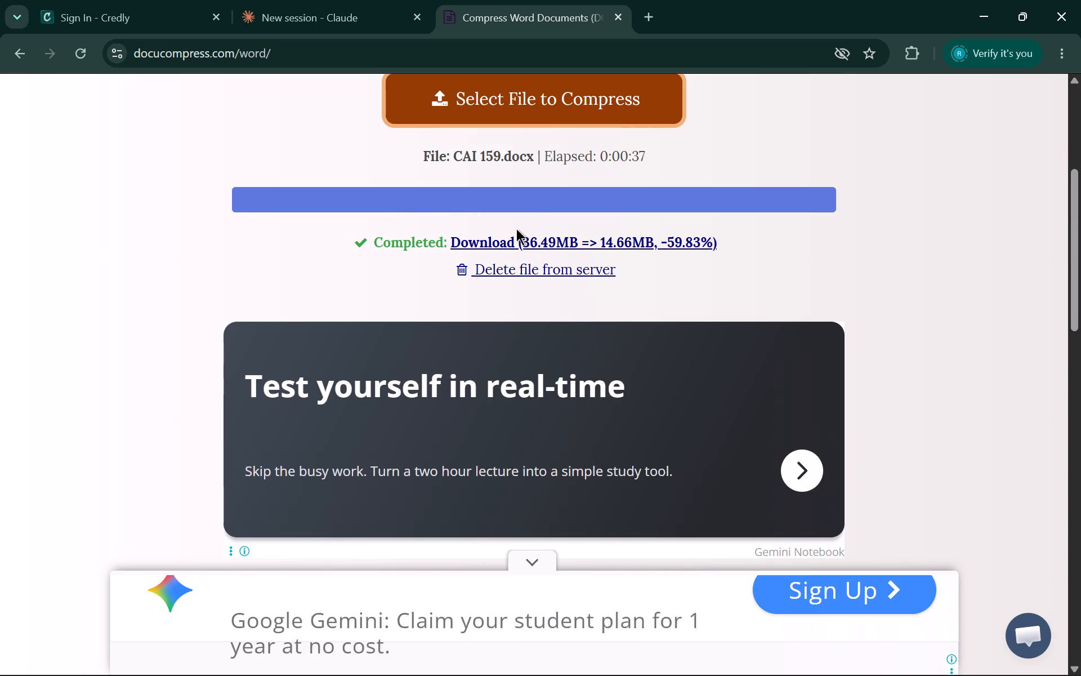
{"action": "left_click", "coordinate": [510, 243]}
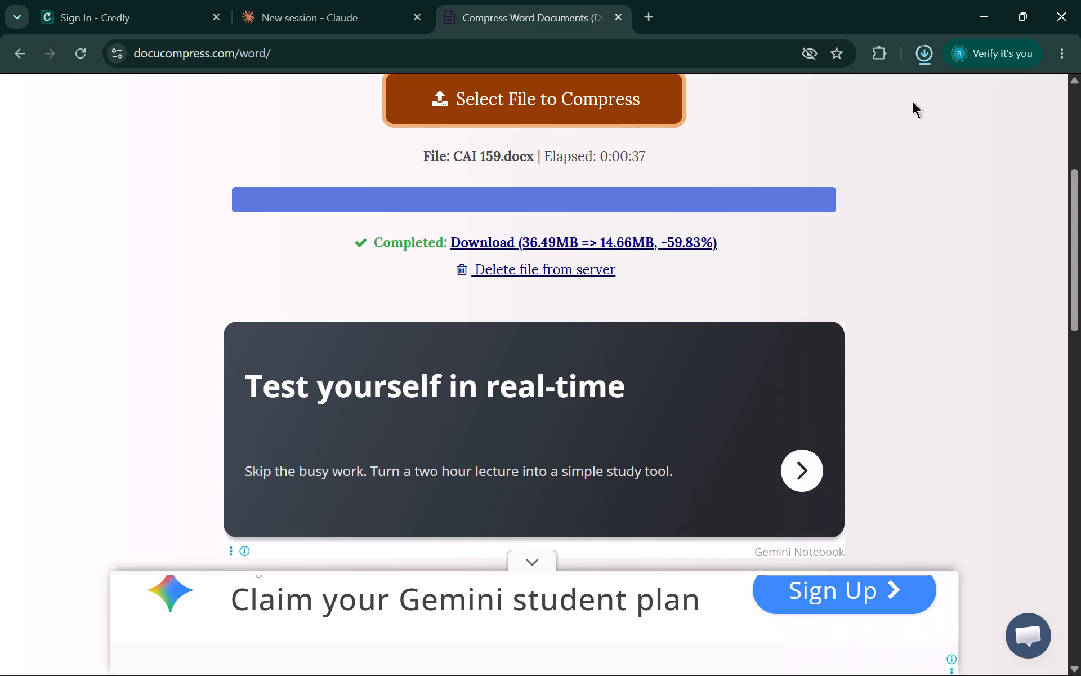
Open the downloaded CAI 159 (1) file in Word and check its cover page, signed index, and Lab 1 screenshots and footers.
{"action": "left_click", "coordinate": [924, 52]}
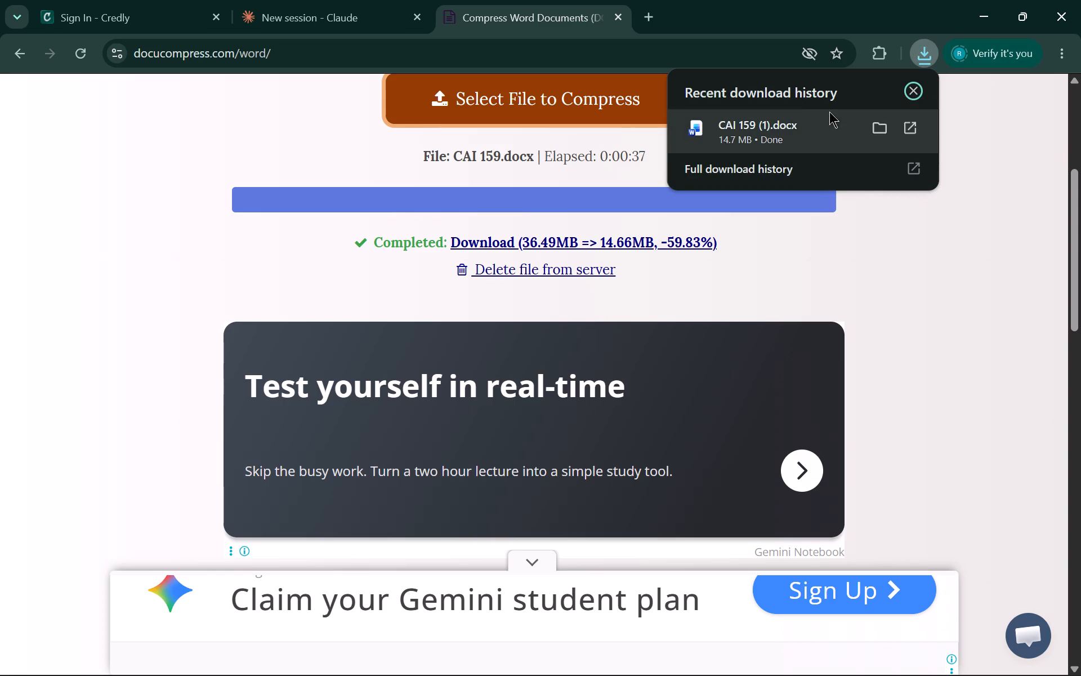
{"action": "double_click", "coordinate": [733, 123]}
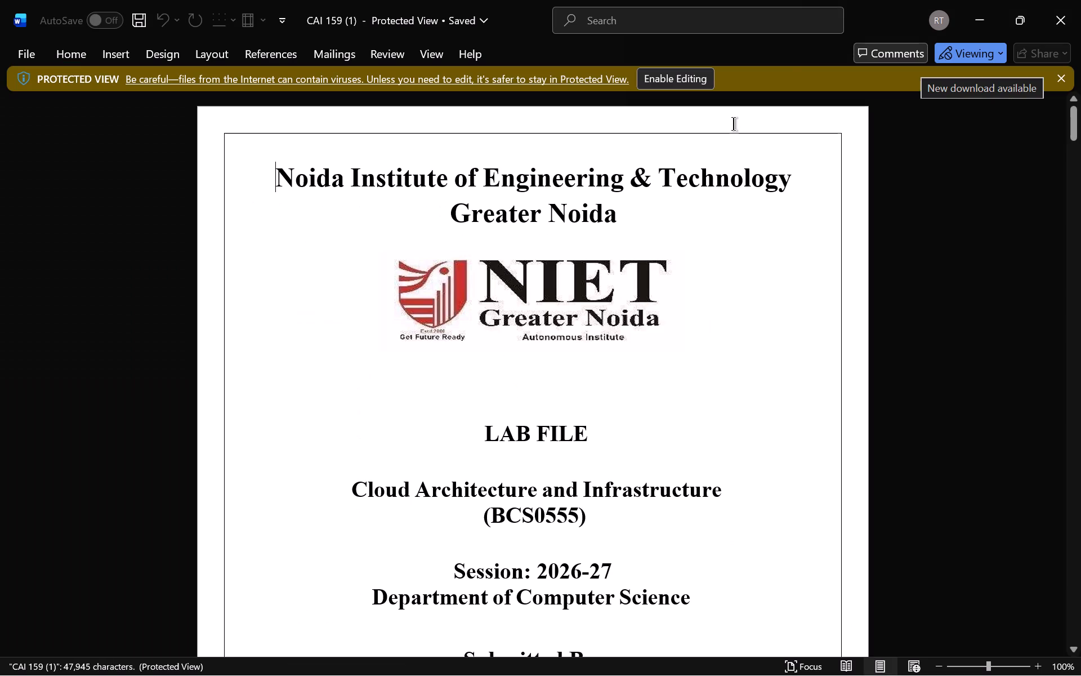
{"action": "scroll", "coordinate": [609, 309], "scroll_direction": "down", "scroll_amount": 2}
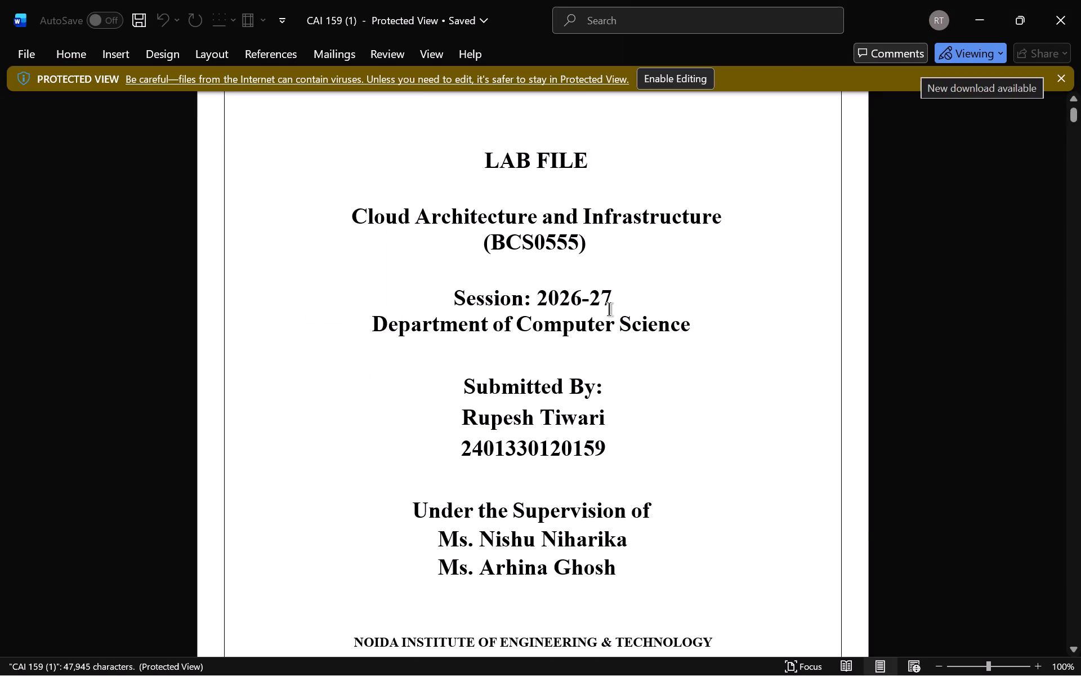
{"action": "scroll", "coordinate": [609, 309], "scroll_direction": "down", "scroll_amount": 7}
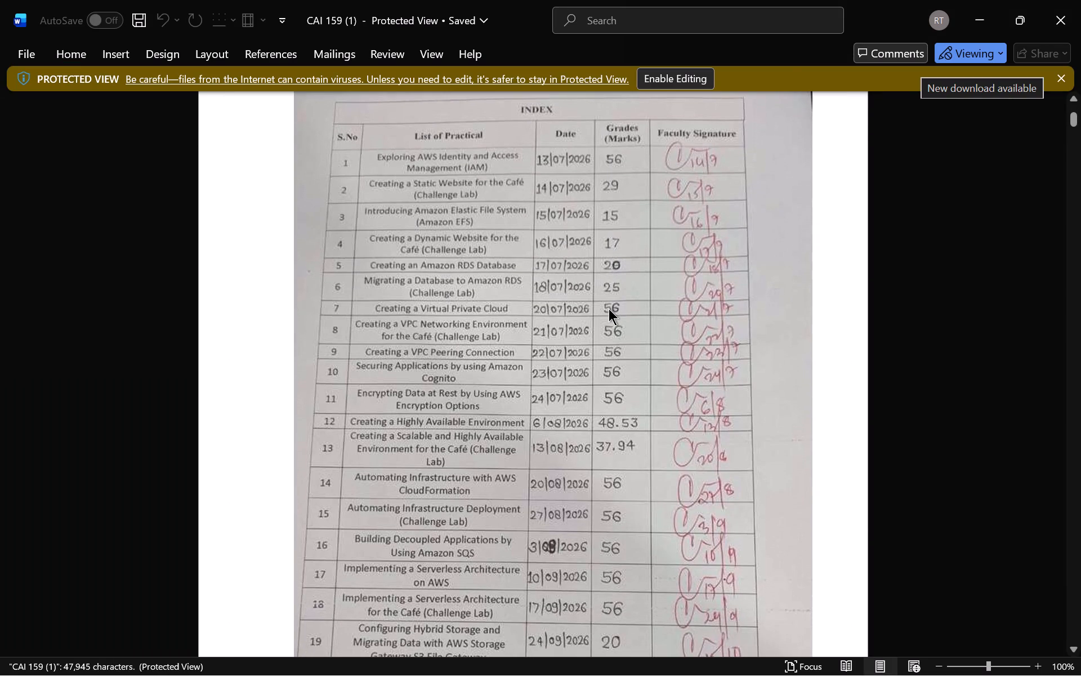
{"action": "scroll", "coordinate": [609, 309], "scroll_direction": "down", "scroll_amount": 1}
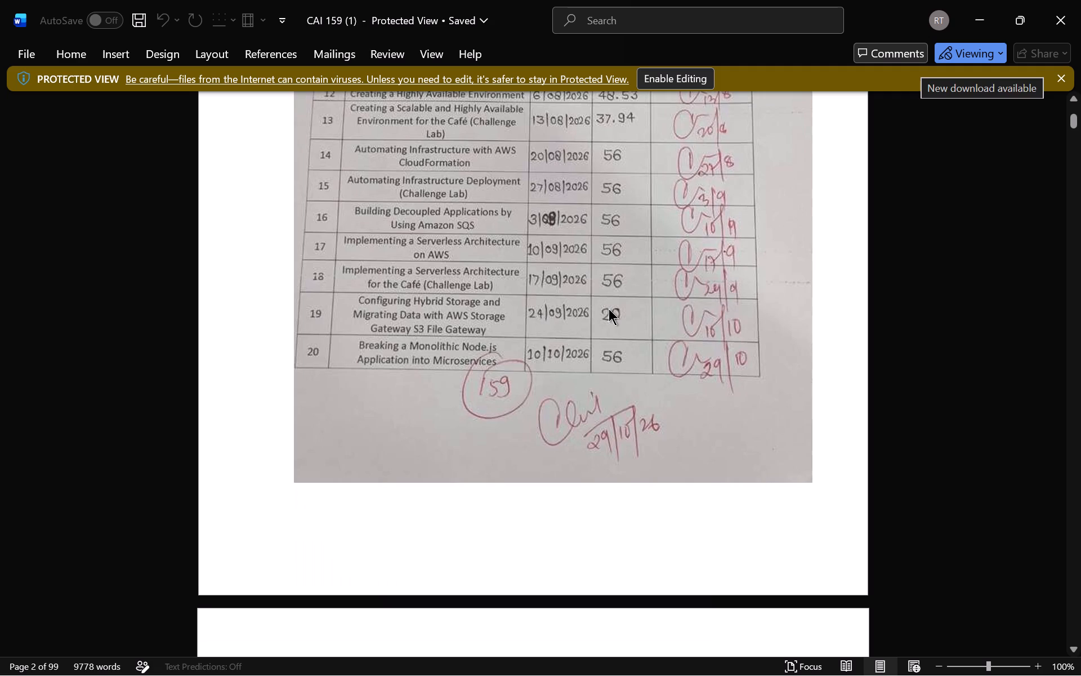
{"action": "scroll", "coordinate": [609, 309], "scroll_direction": "down", "scroll_amount": 5}
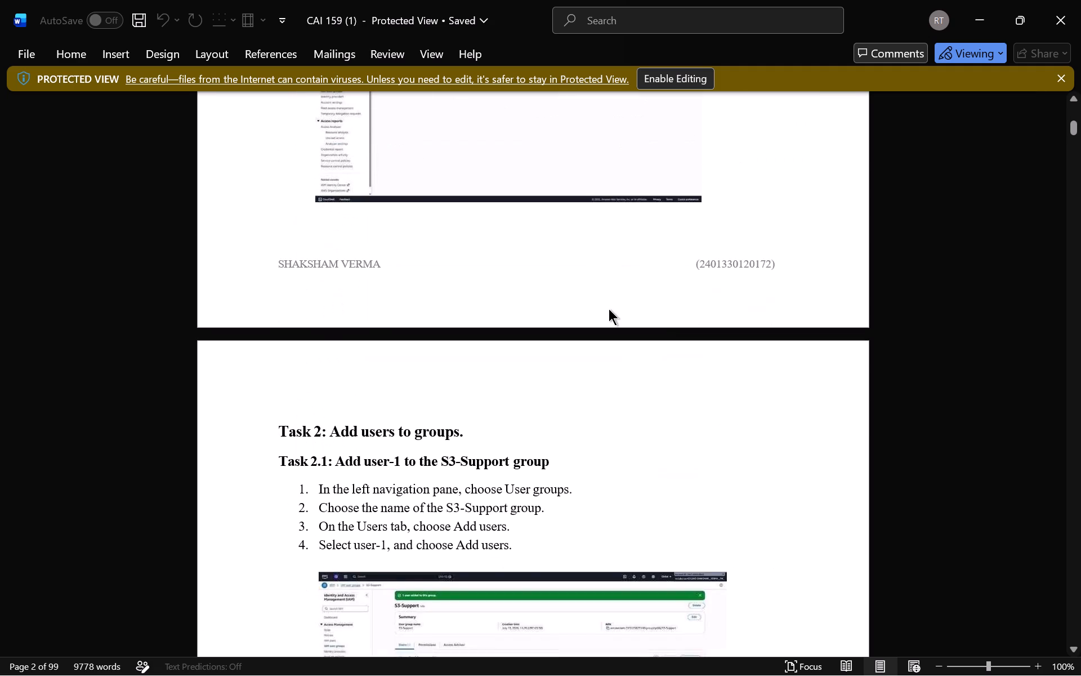
{"action": "scroll", "coordinate": [609, 309], "scroll_direction": "down", "scroll_amount": 3}
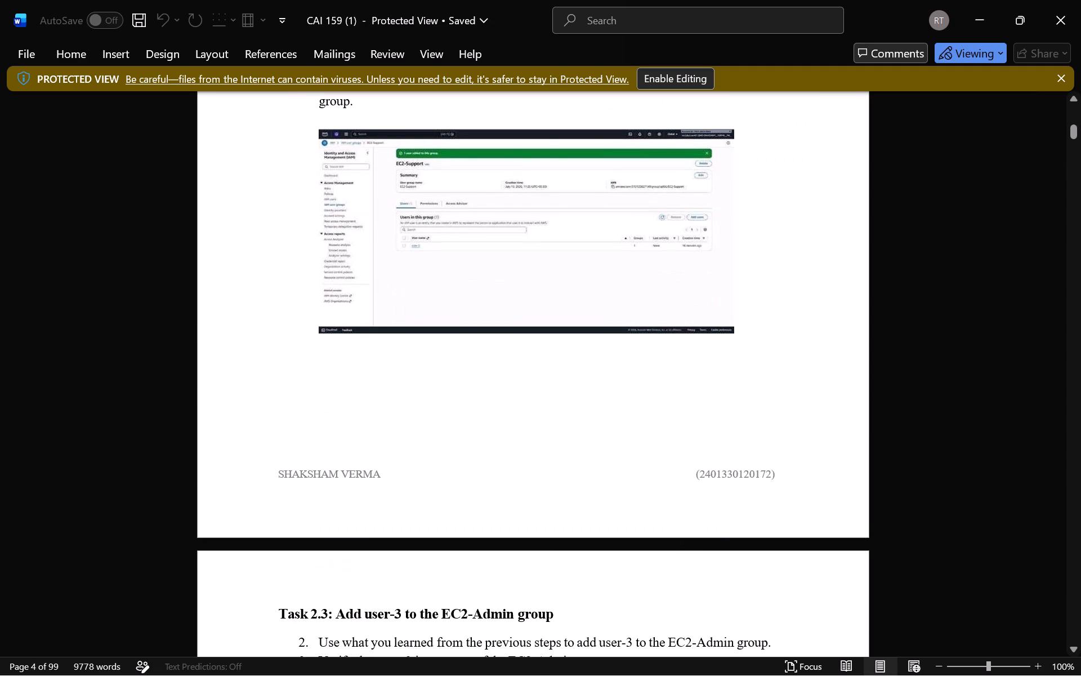
{"action": "left_click", "coordinate": [1062, 82]}
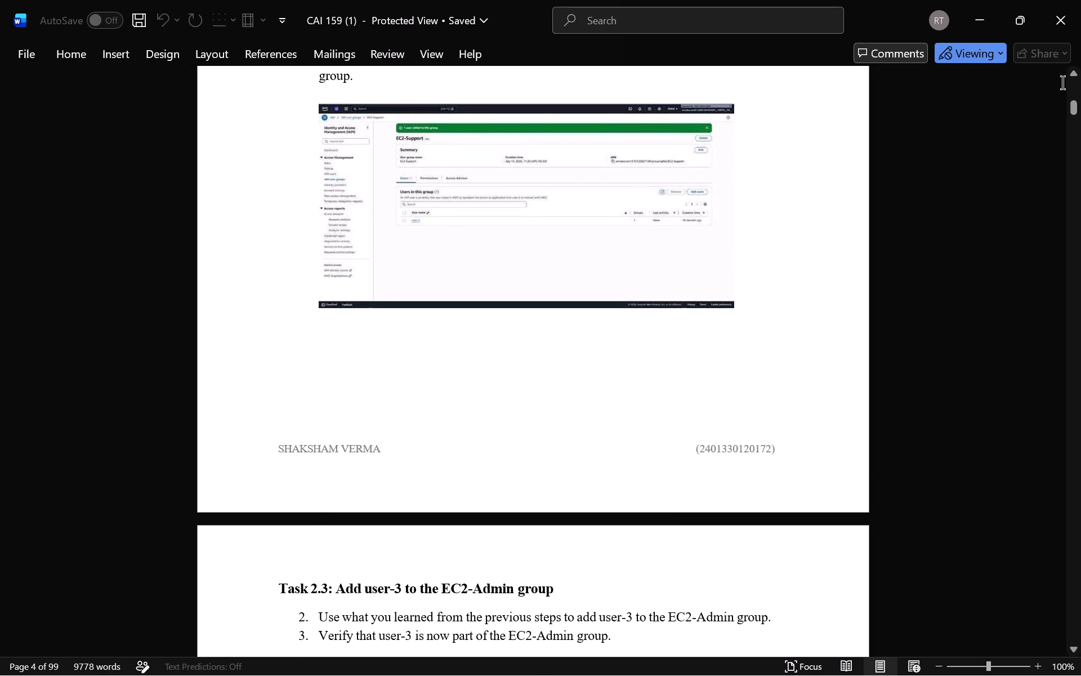
{"action": "left_click", "coordinate": [1064, 24]}
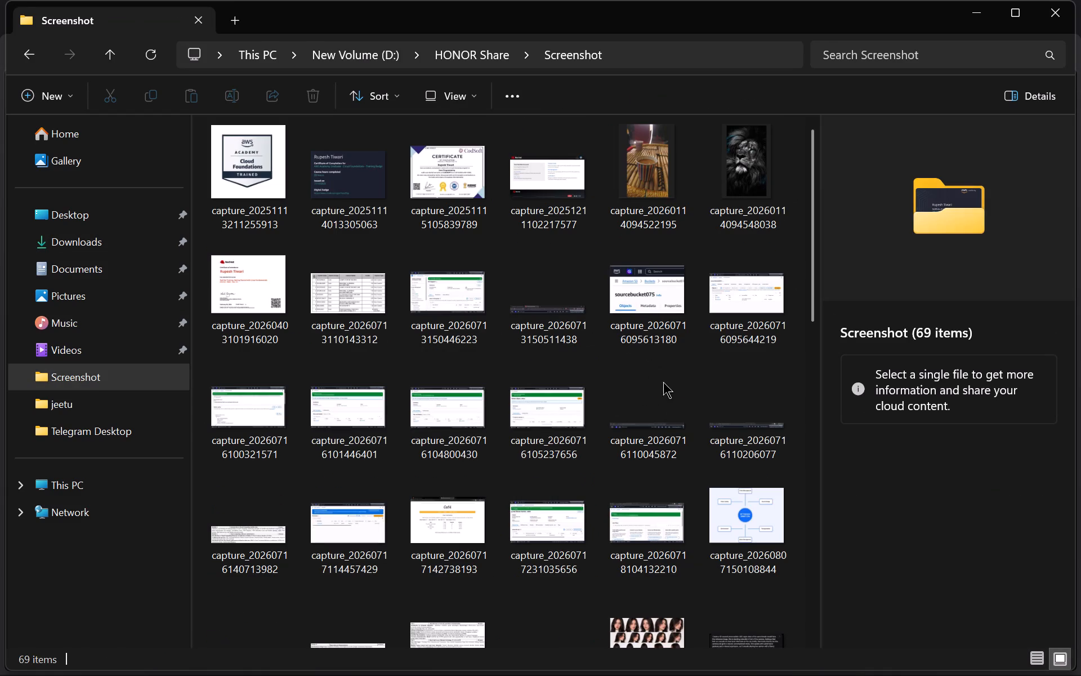
{"action": "left_click", "coordinate": [668, 401]}
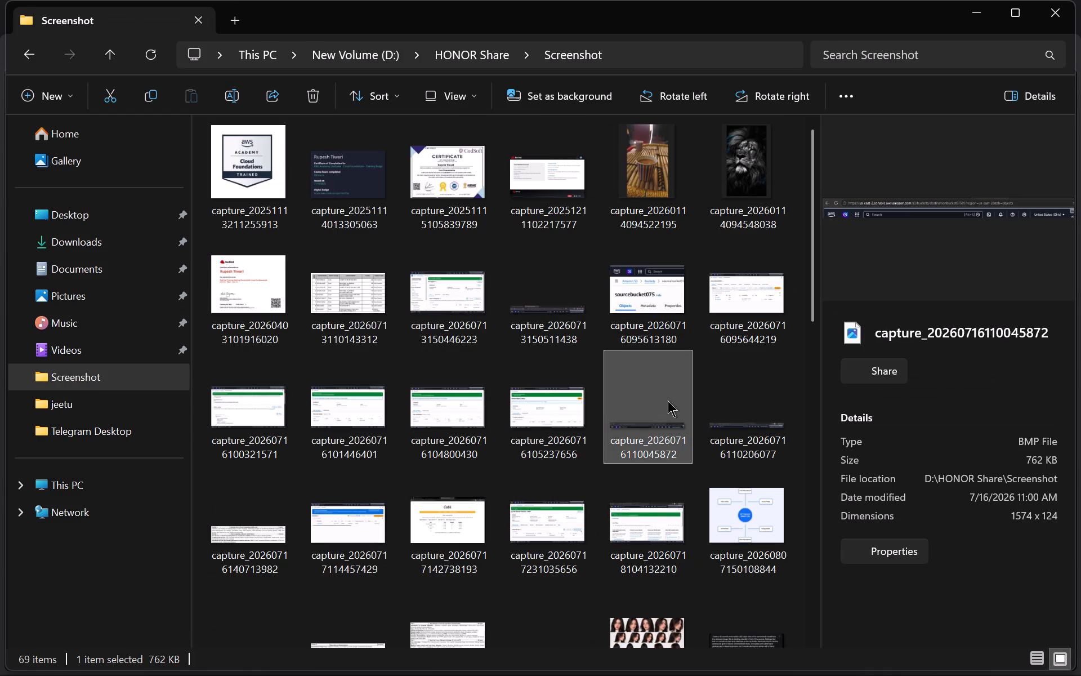
{"action": "left_click", "coordinate": [719, 400]}
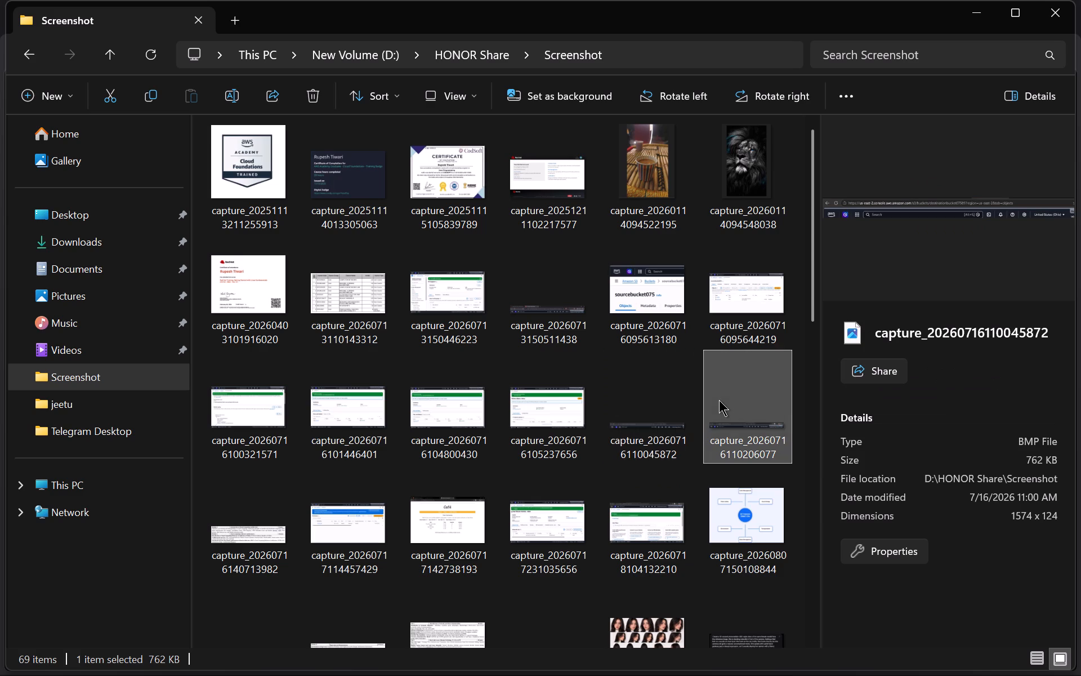
{"action": "double_click", "coordinate": [719, 400]}
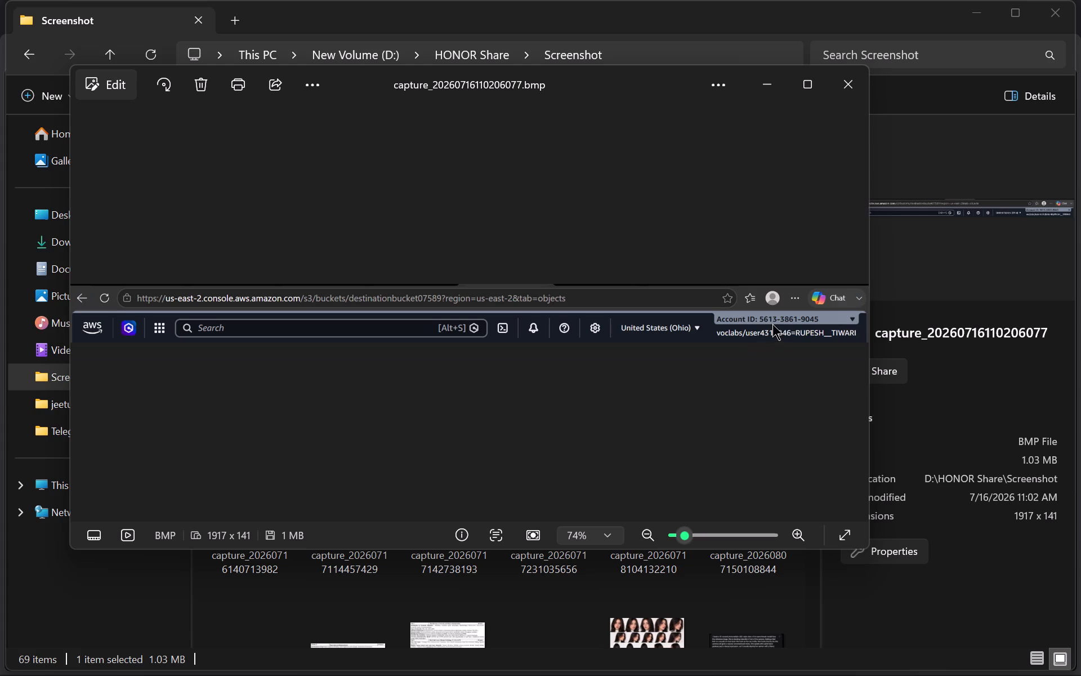
{"action": "left_click", "coordinate": [845, 83]}
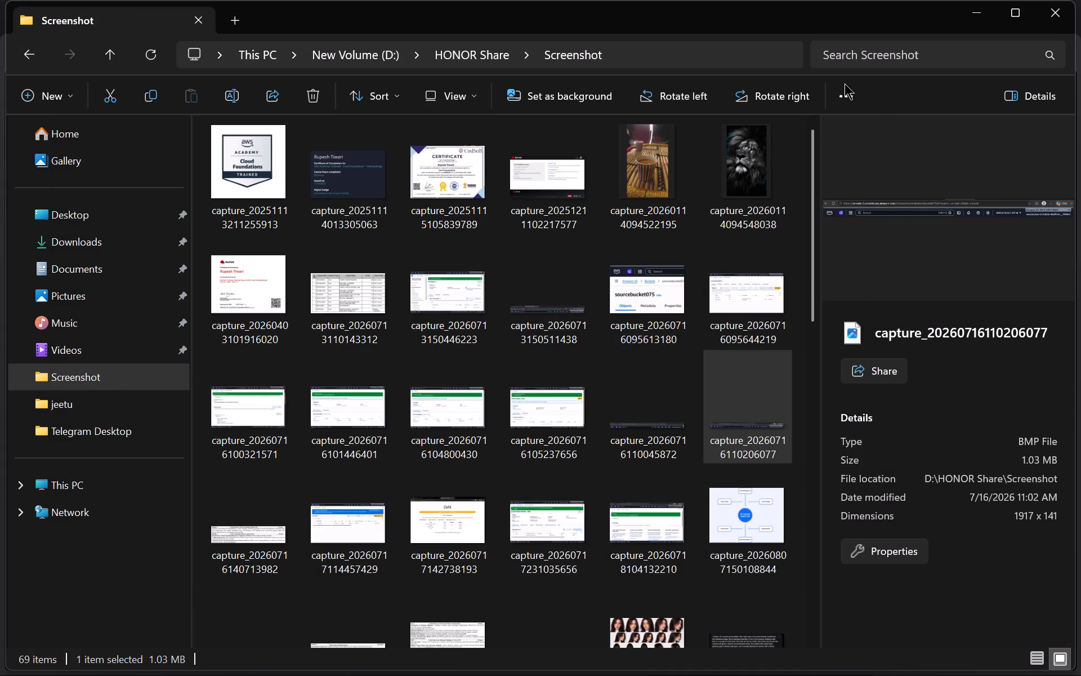
{"action": "double_click", "coordinate": [549, 286]}
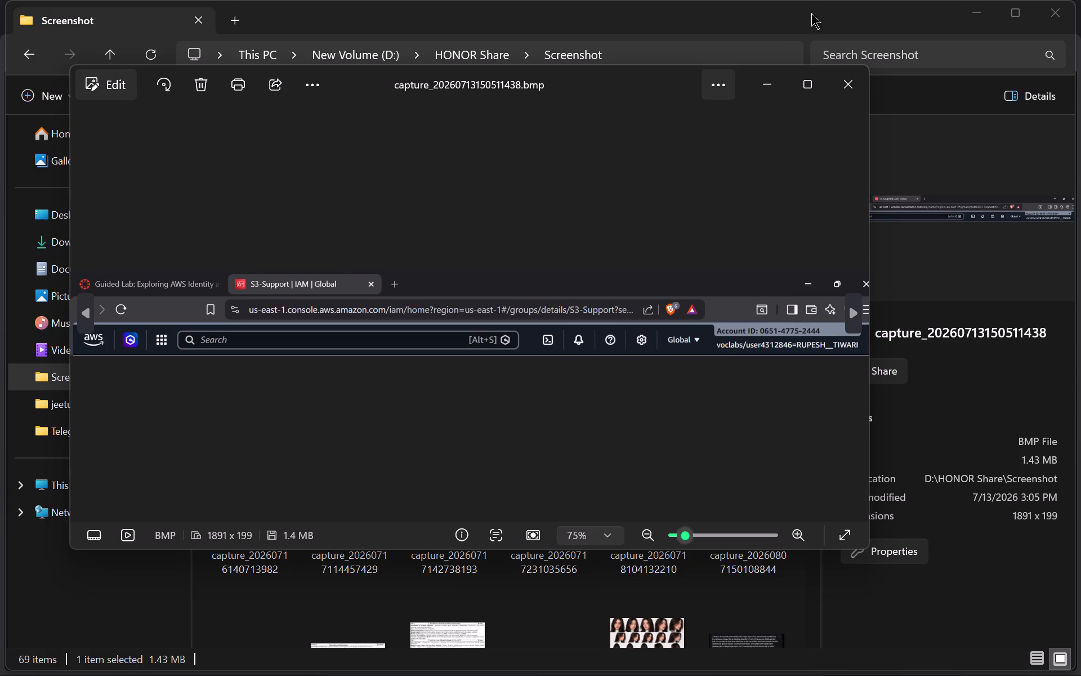
{"action": "left_click", "coordinate": [849, 78]}
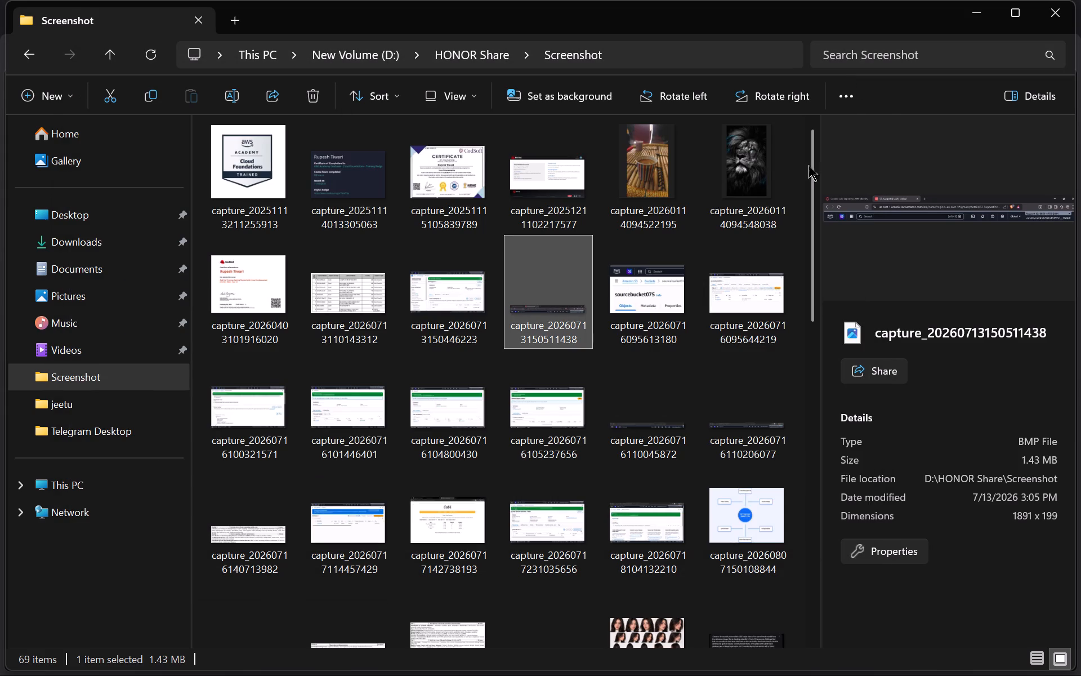
{"action": "double_click", "coordinate": [735, 404]}
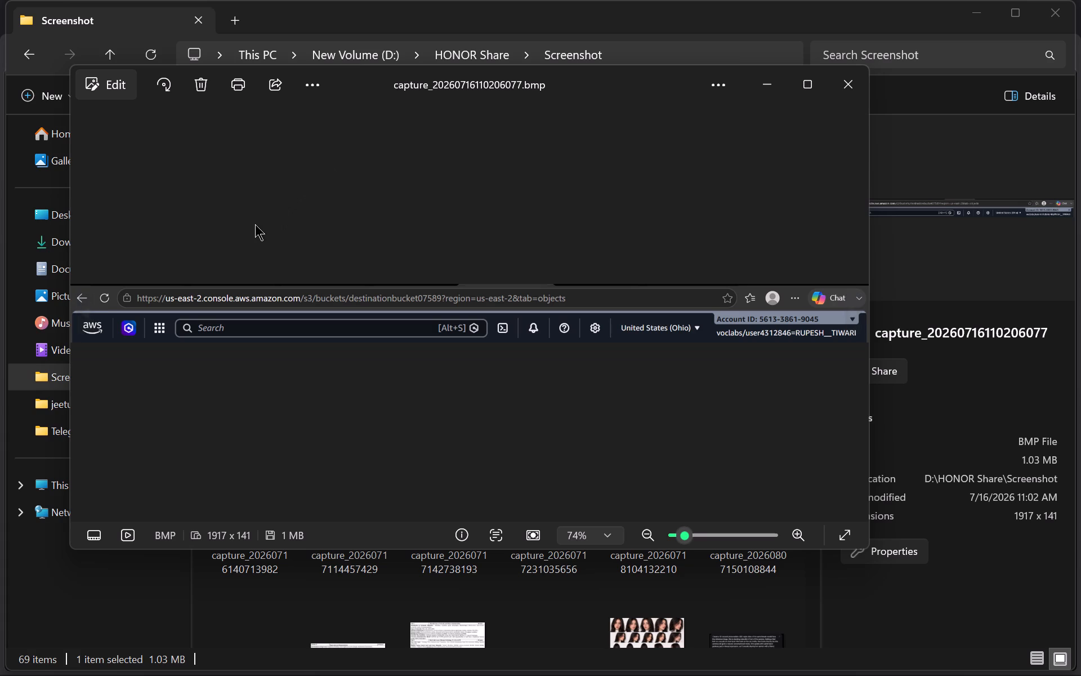
{"action": "left_click", "coordinate": [844, 83]}
Open capture_20260713150511438.bmp for editing in Photos and crop its upper edge freehand to about 1891 x 196 pixels.
{"action": "double_click", "coordinate": [543, 298]}
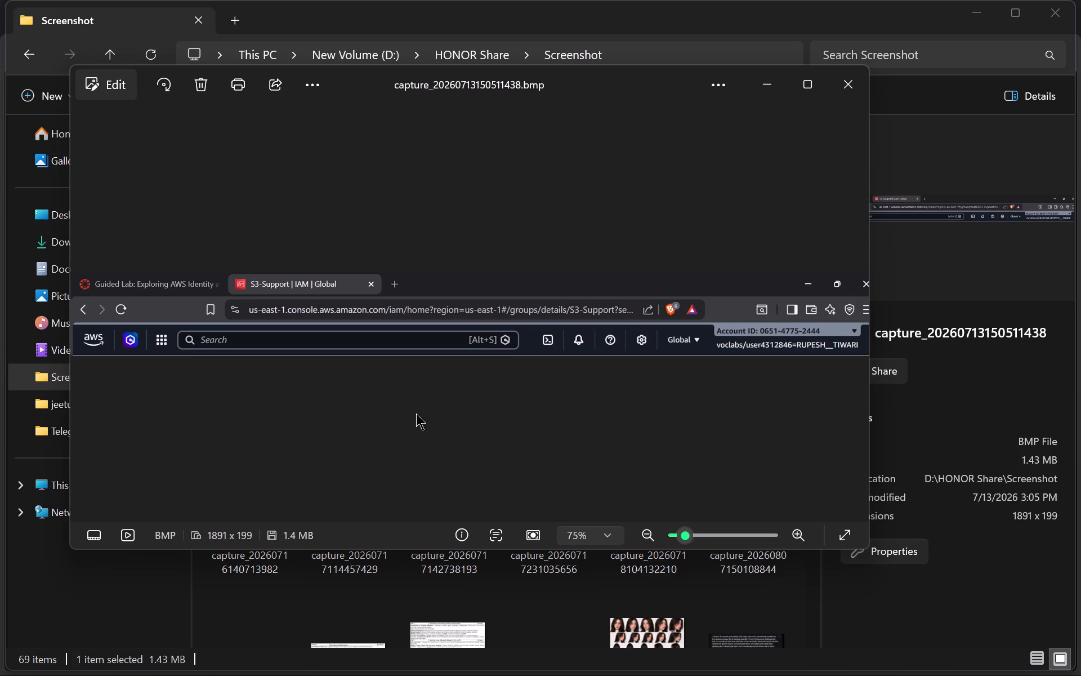
{"action": "left_click", "coordinate": [117, 84]}
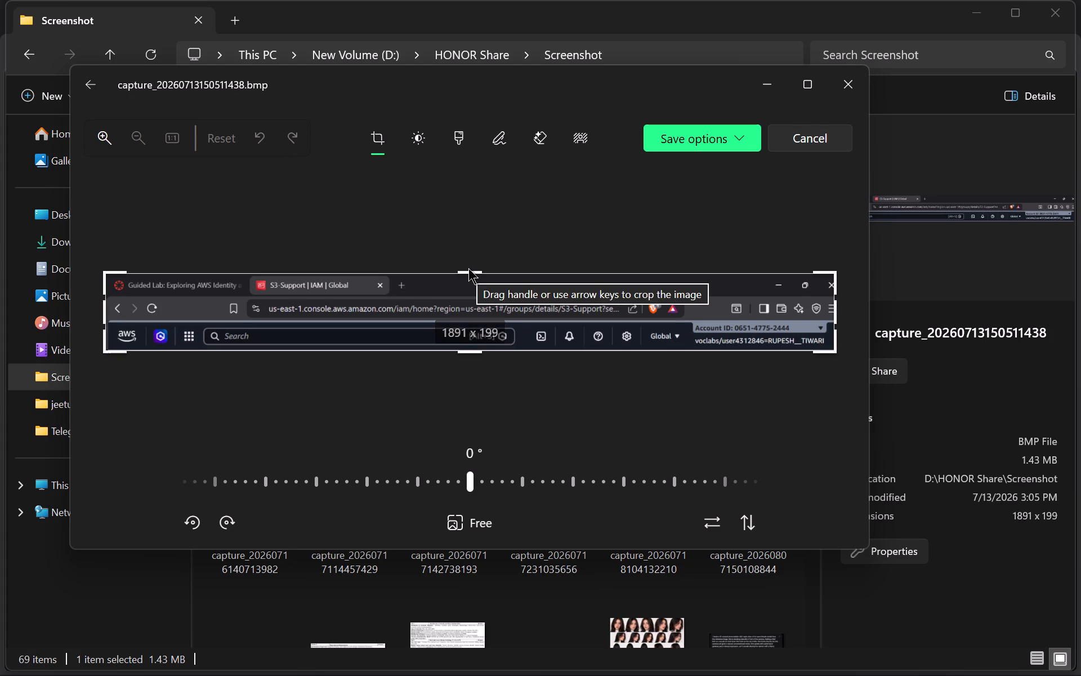
{"action": "left_click_drag", "start_coordinate": [472, 269], "coordinate": [471, 282]}
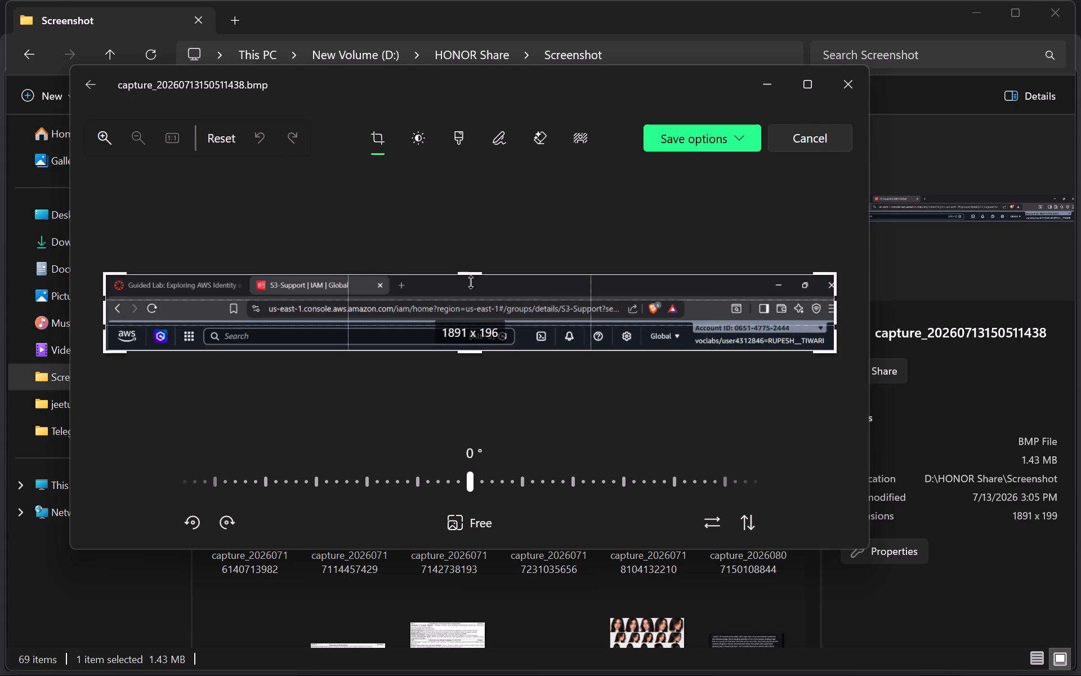
{"action": "left_click_drag", "start_coordinate": [471, 282], "coordinate": [472, 284]}
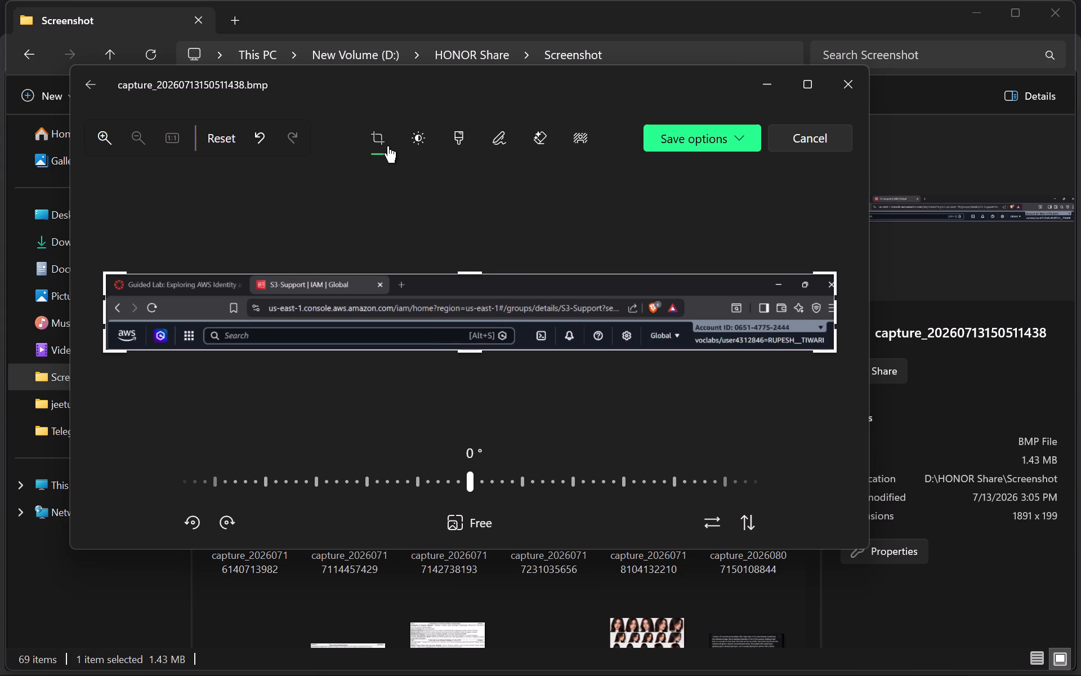
{"action": "left_click", "coordinate": [471, 274]}
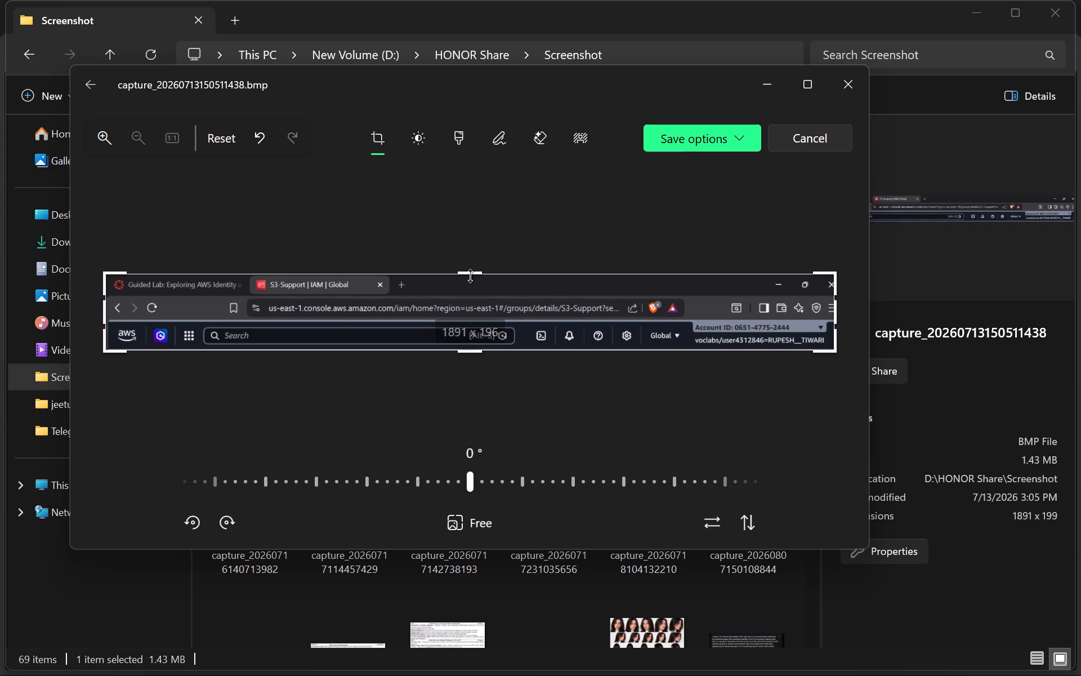
{"action": "left_click", "coordinate": [837, 274]}
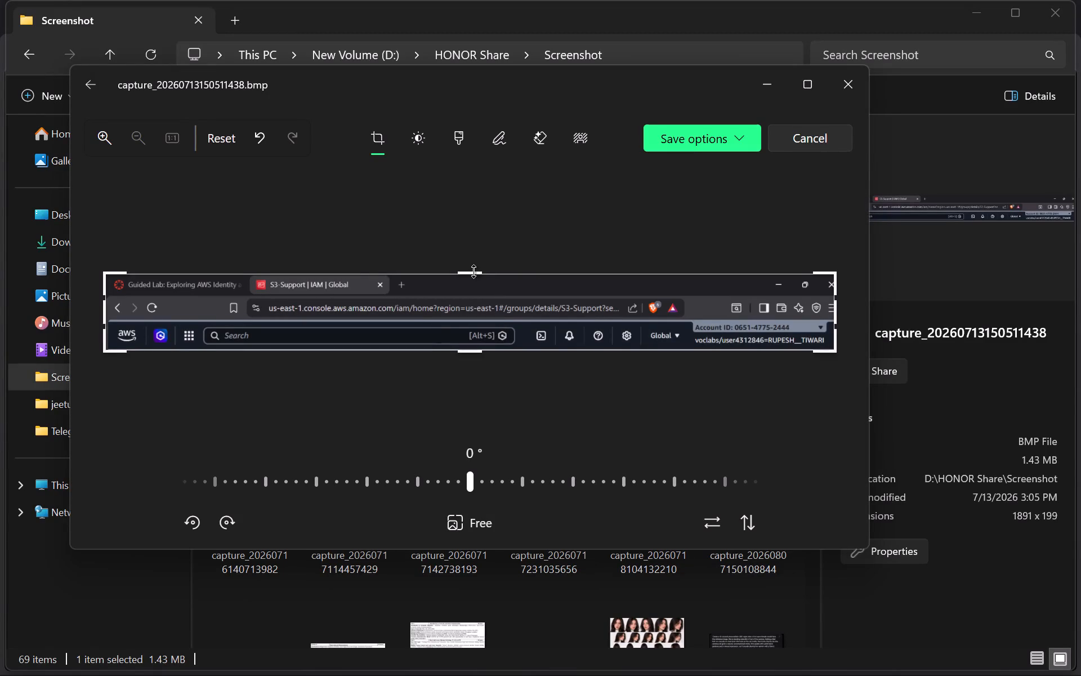
{"action": "left_click_drag", "start_coordinate": [474, 272], "coordinate": [474, 297]}
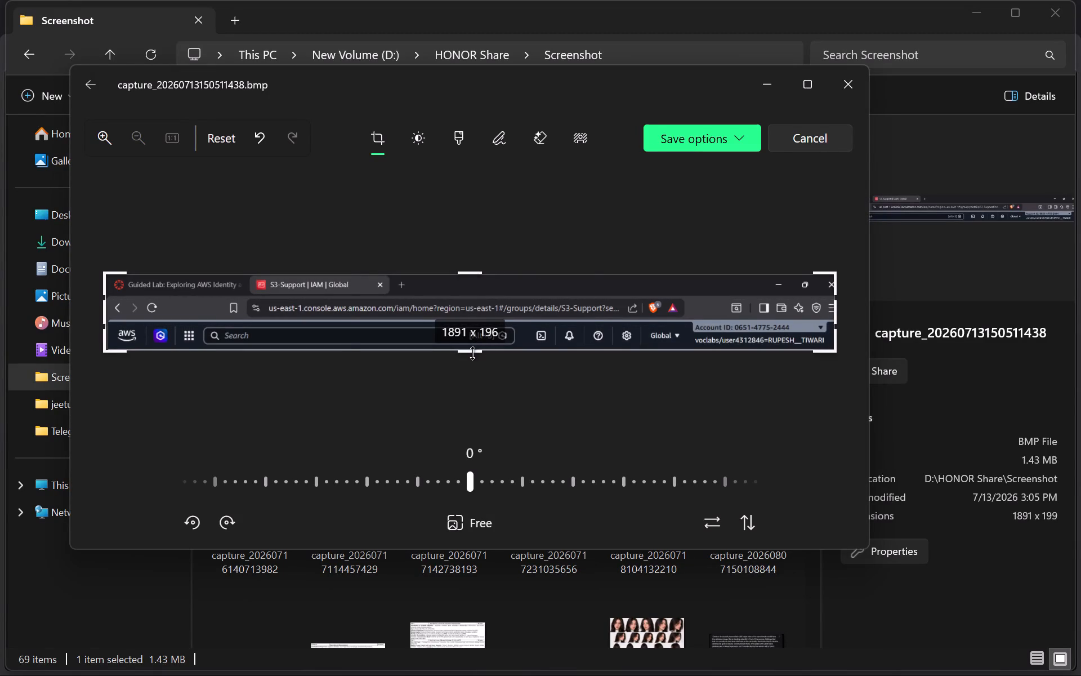
{"action": "left_click_drag", "start_coordinate": [473, 353], "coordinate": [472, 342]}
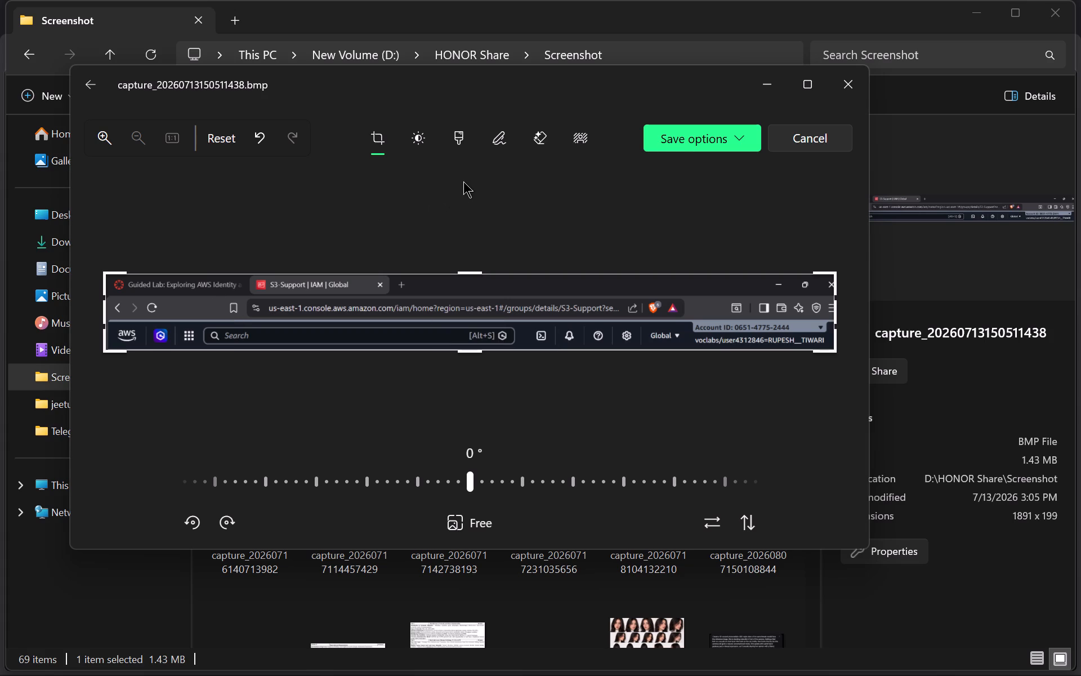
{"action": "left_click", "coordinate": [452, 523]}
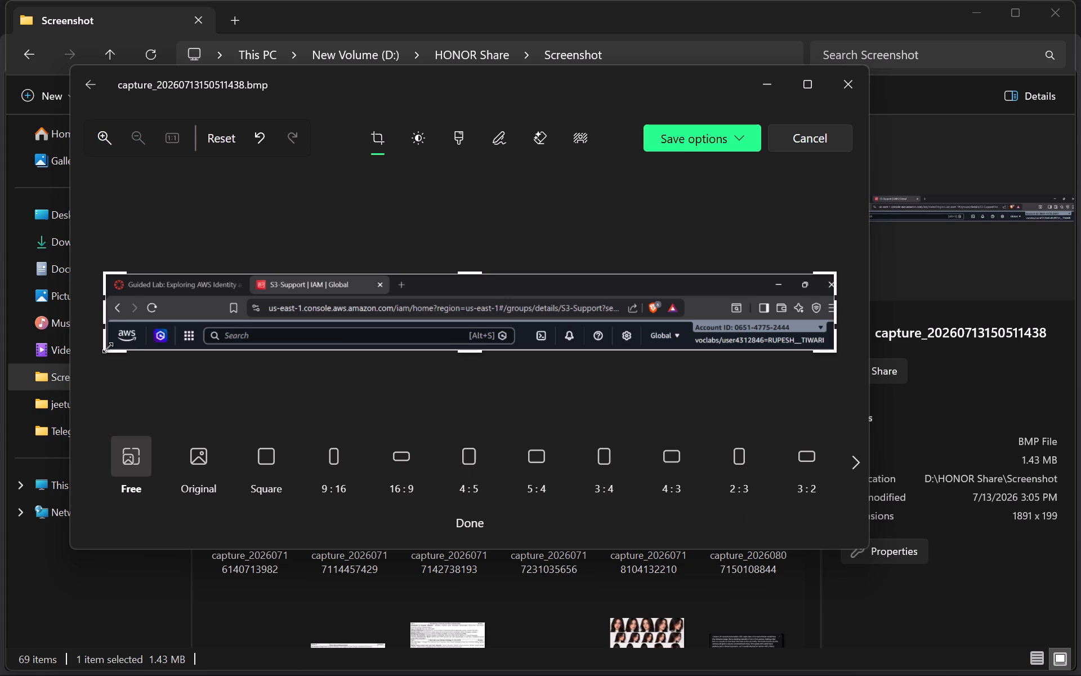
{"action": "left_click_drag", "start_coordinate": [108, 348], "coordinate": [101, 344]}
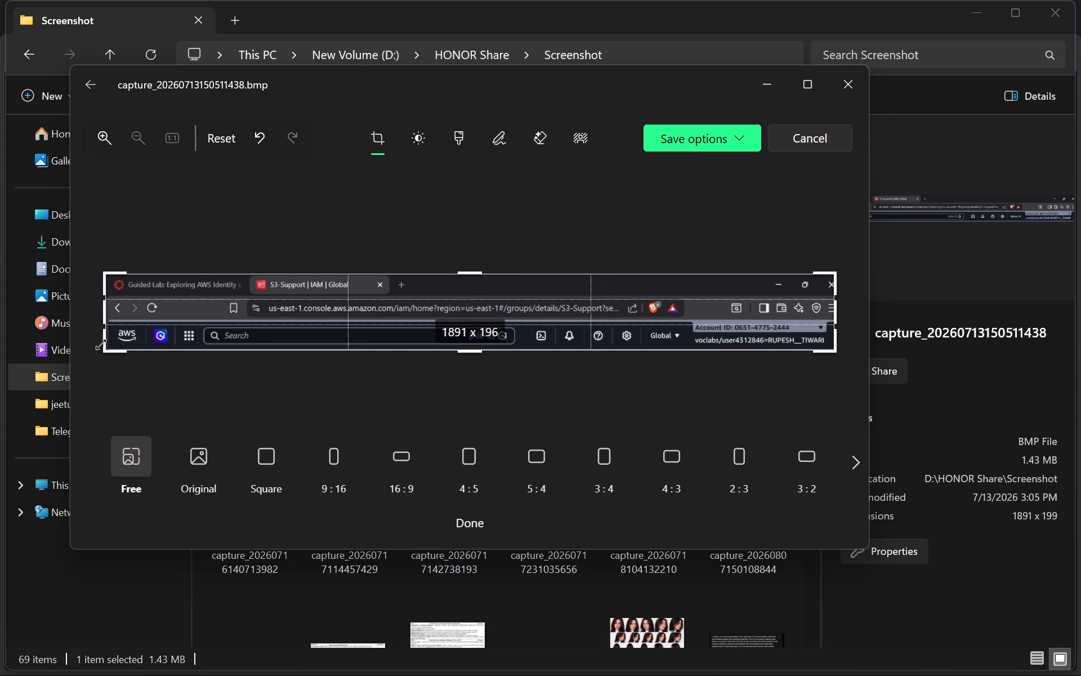
{"action": "left_click_drag", "start_coordinate": [101, 344], "coordinate": [87, 346]}
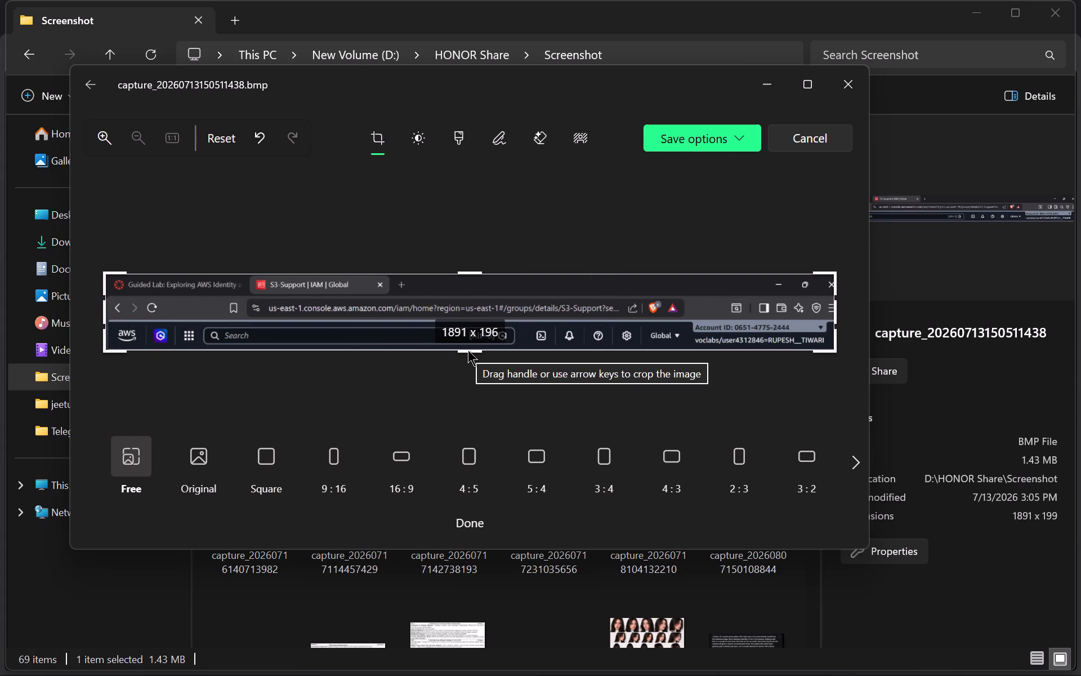
{"action": "left_click_drag", "start_coordinate": [468, 350], "coordinate": [469, 332]}
{"action": "left_click_drag", "start_coordinate": [474, 273], "coordinate": [474, 275]}
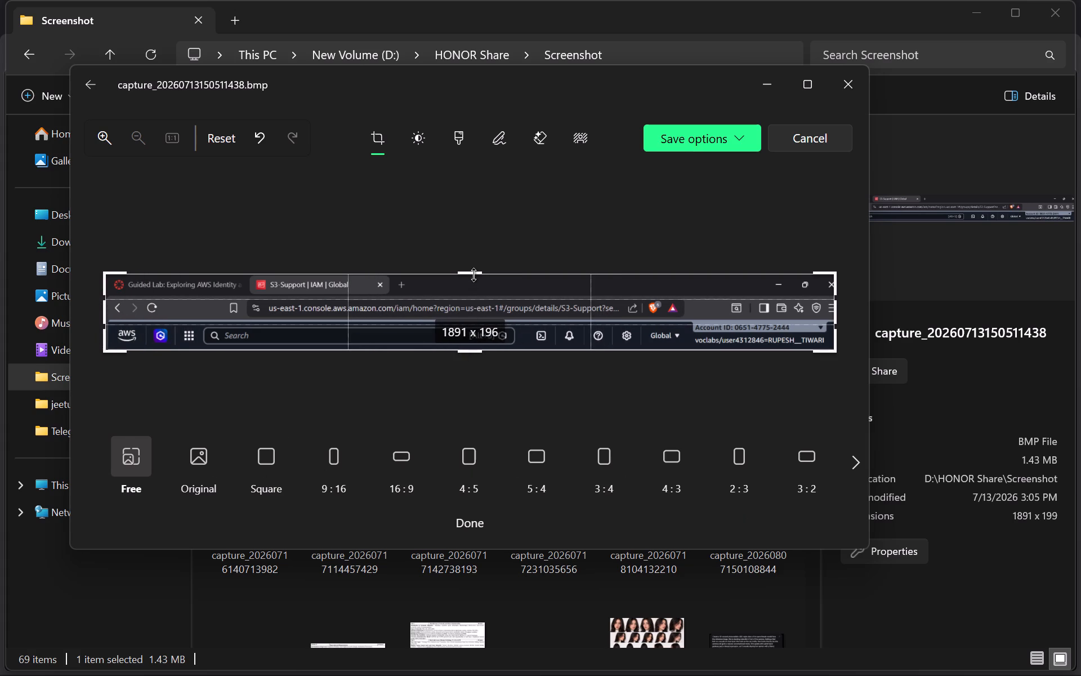
{"action": "left_click_drag", "start_coordinate": [474, 275], "coordinate": [469, 302]}
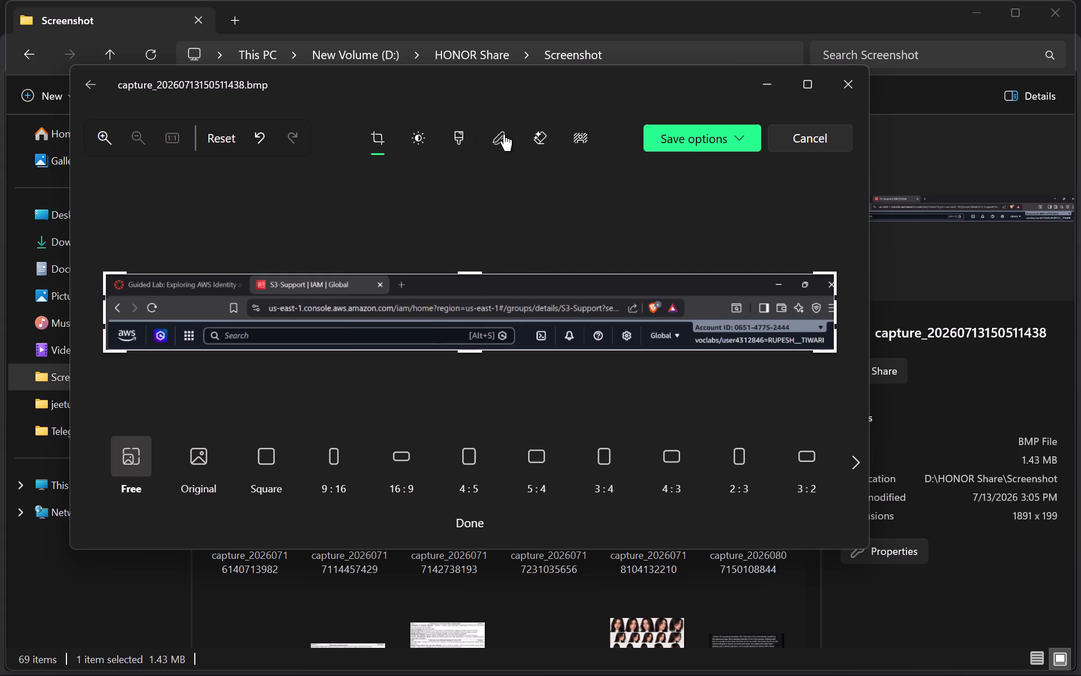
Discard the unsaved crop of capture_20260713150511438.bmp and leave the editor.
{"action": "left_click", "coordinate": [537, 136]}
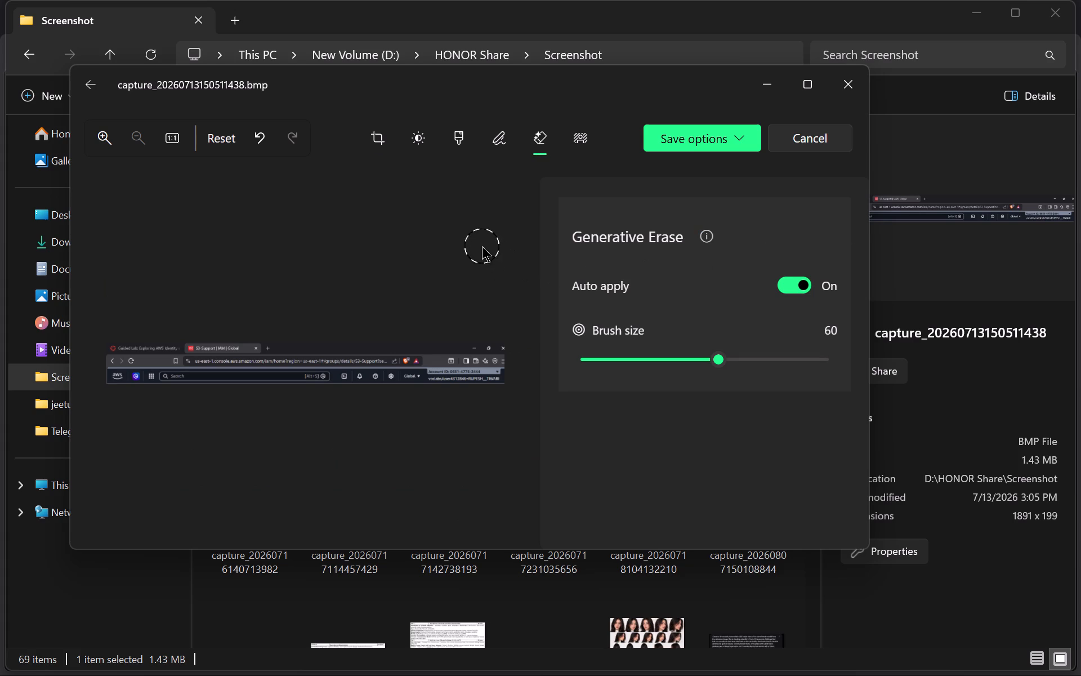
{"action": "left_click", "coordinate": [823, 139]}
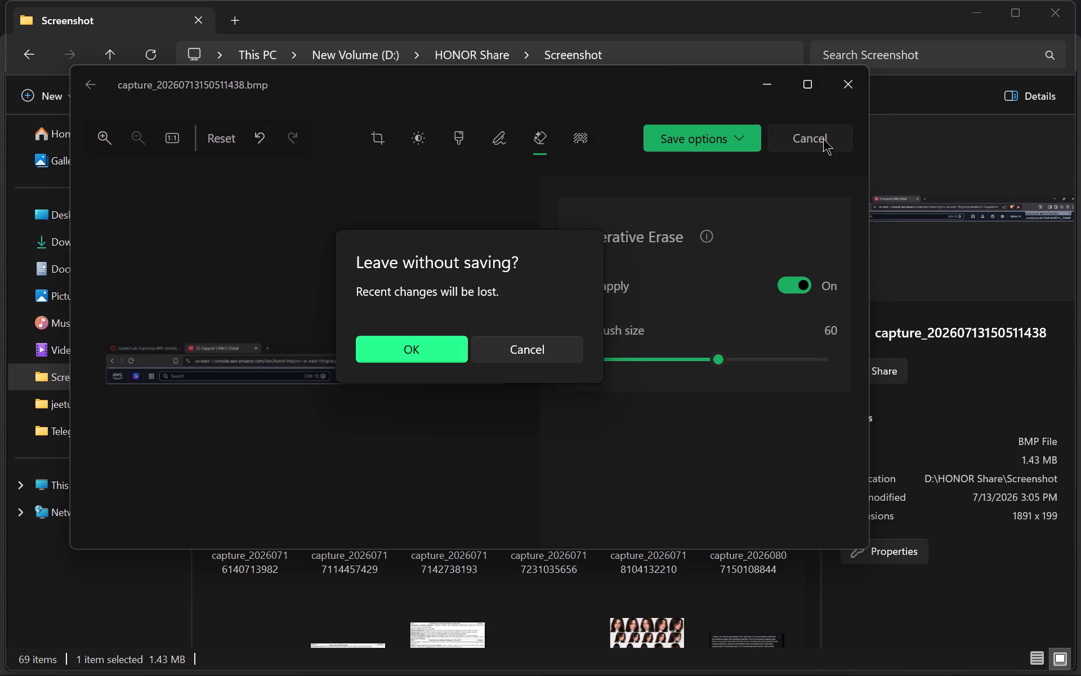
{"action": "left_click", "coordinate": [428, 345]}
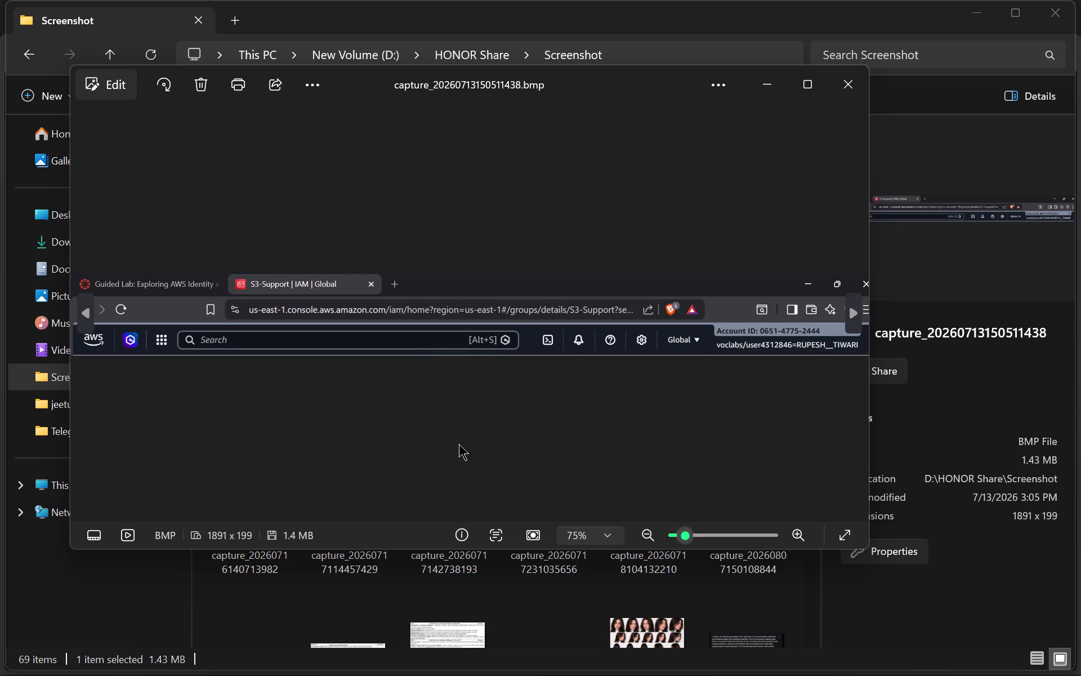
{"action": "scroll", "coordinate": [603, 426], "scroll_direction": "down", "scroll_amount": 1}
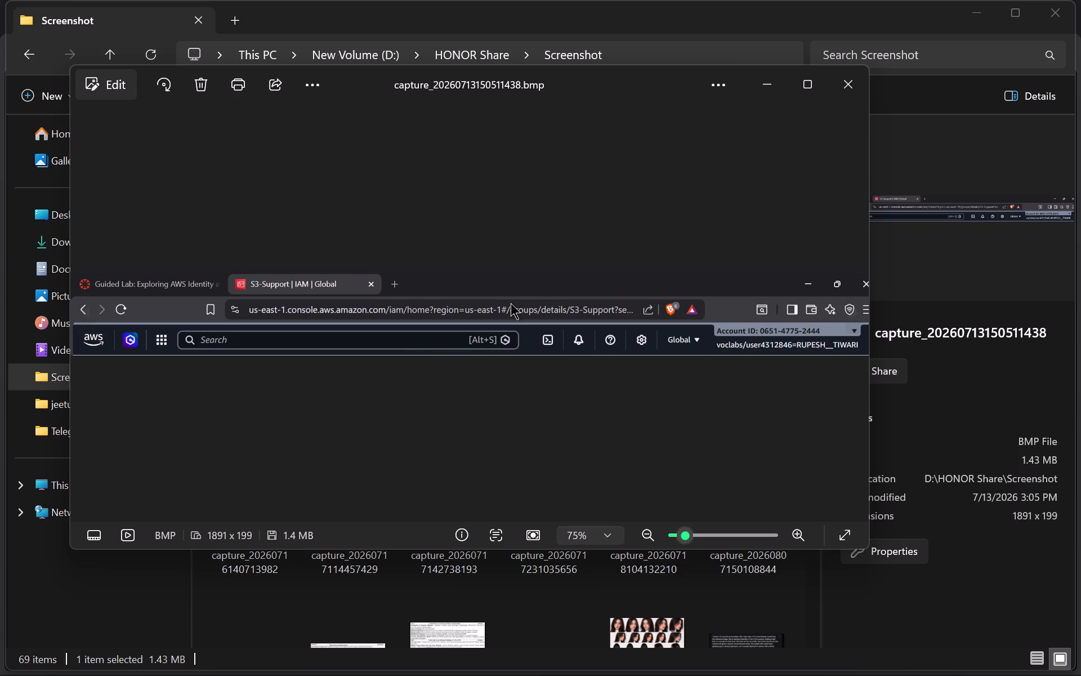
Reopen capture_20260713150511438.bmp for editing and crop its upper edge freehand to about 1891 x 196 pixels.
{"action": "left_click", "coordinate": [121, 83]}
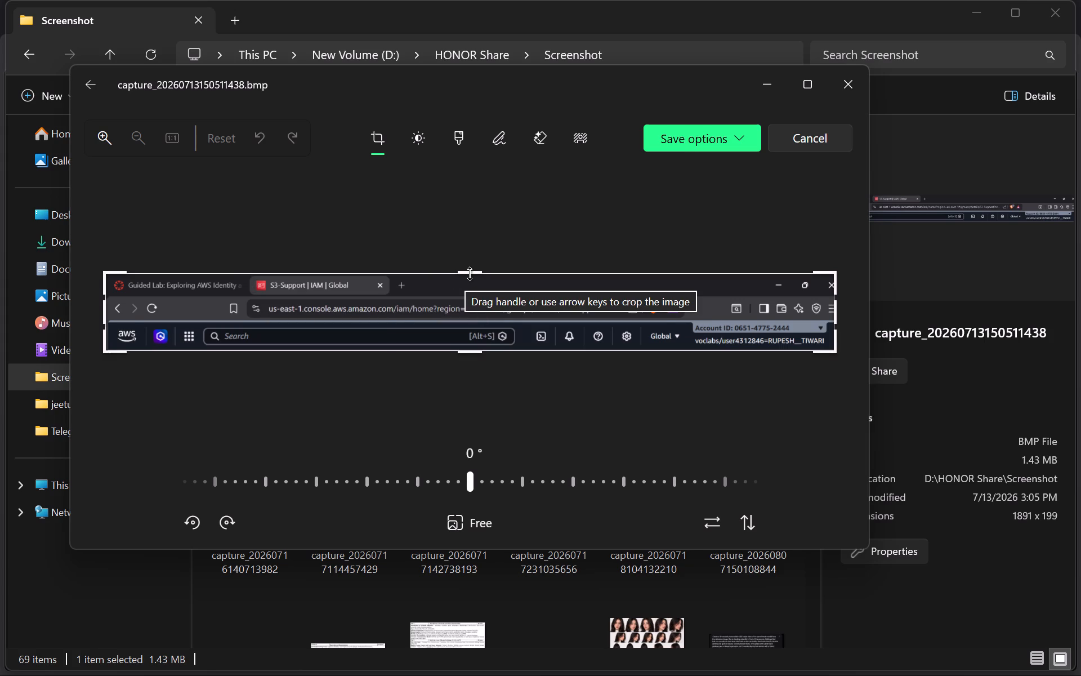
{"action": "left_click_drag", "start_coordinate": [470, 274], "coordinate": [473, 260]}
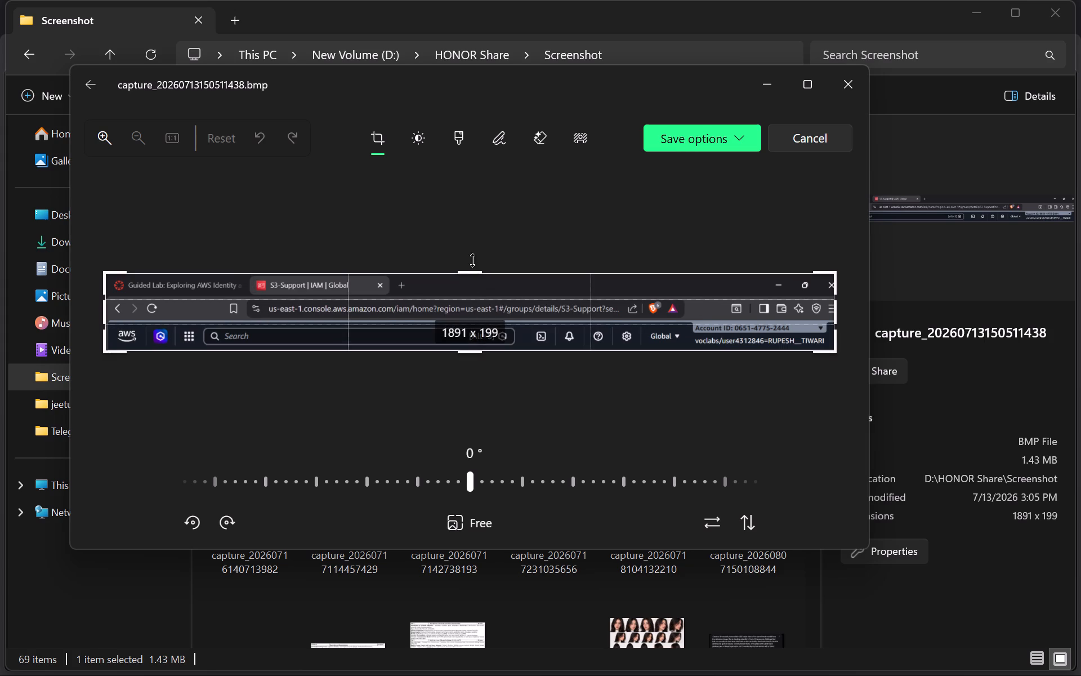
{"action": "left_click_drag", "start_coordinate": [473, 260], "coordinate": [468, 282]}
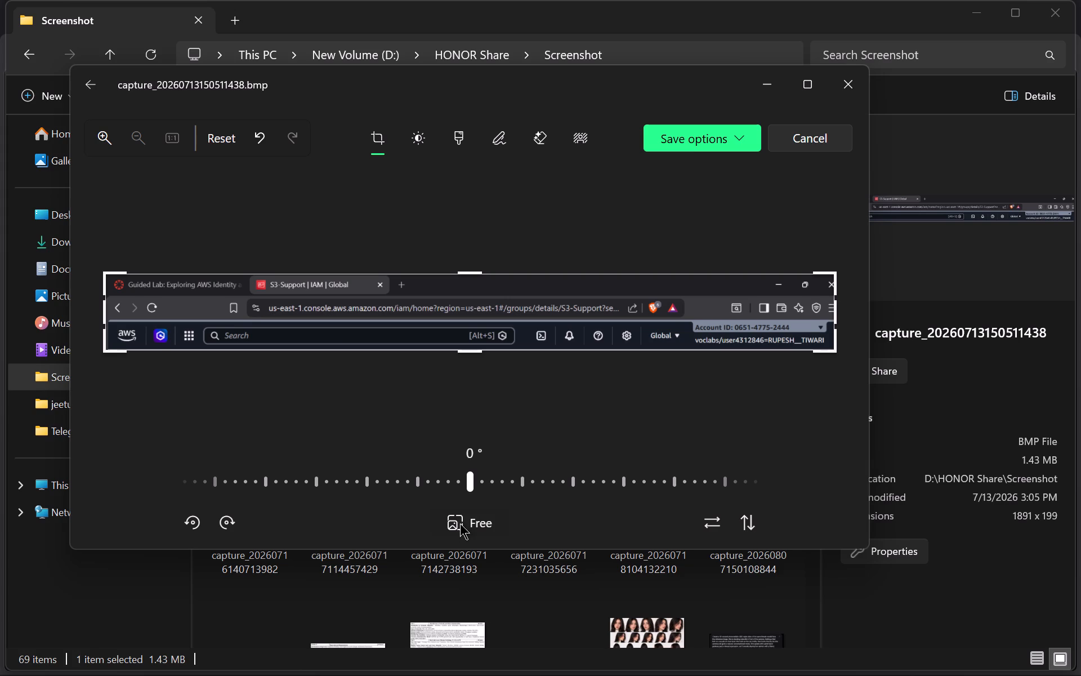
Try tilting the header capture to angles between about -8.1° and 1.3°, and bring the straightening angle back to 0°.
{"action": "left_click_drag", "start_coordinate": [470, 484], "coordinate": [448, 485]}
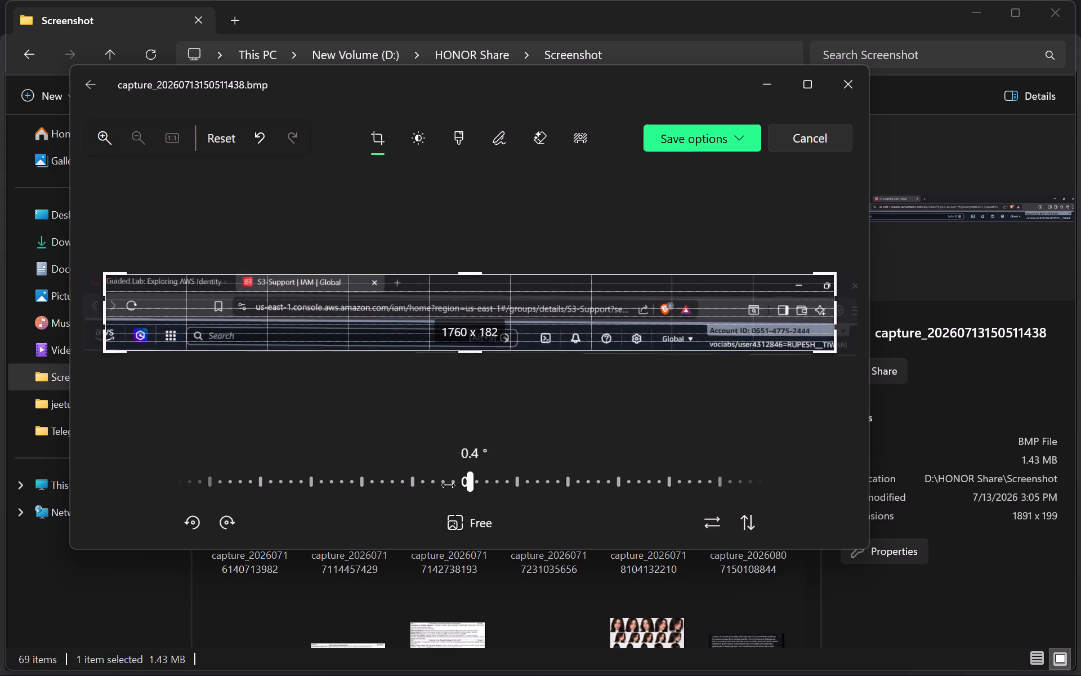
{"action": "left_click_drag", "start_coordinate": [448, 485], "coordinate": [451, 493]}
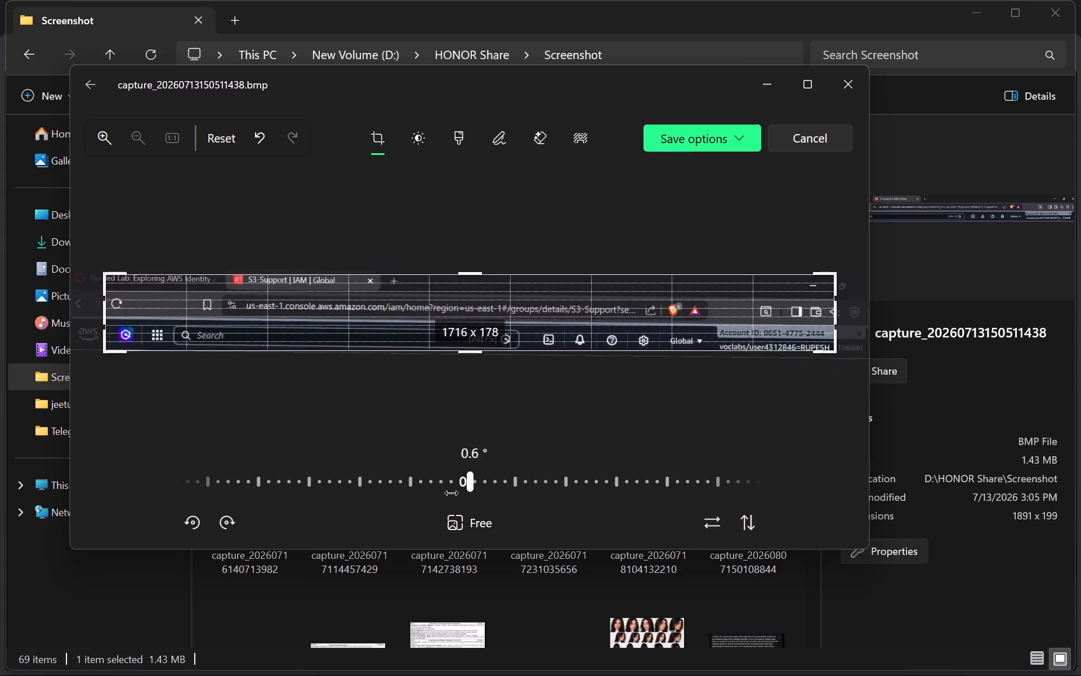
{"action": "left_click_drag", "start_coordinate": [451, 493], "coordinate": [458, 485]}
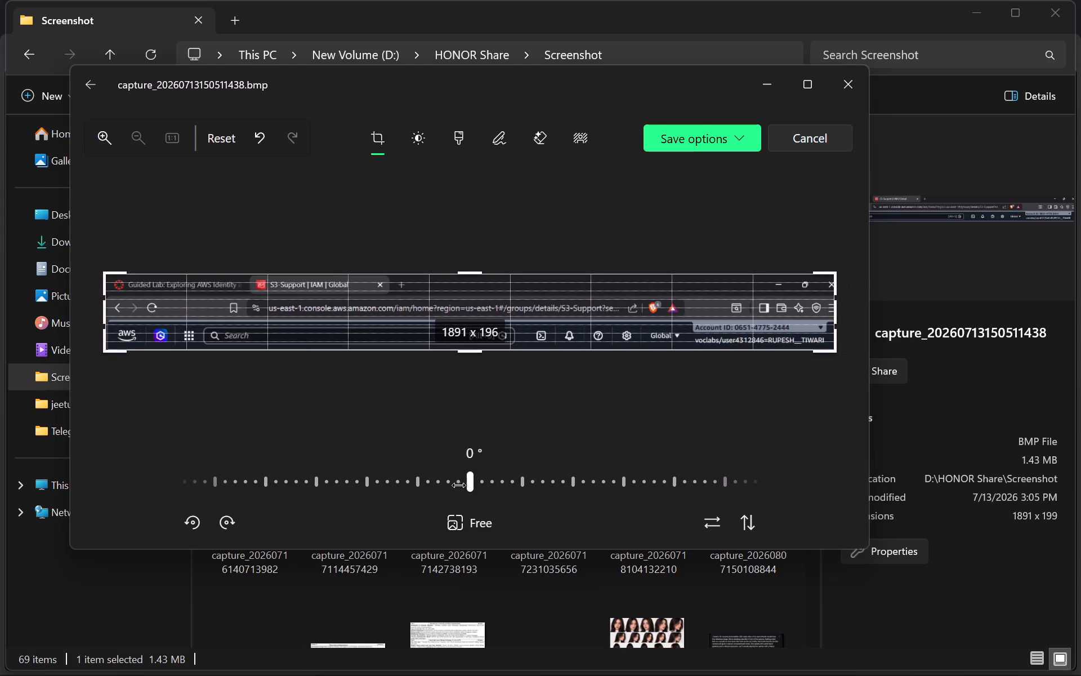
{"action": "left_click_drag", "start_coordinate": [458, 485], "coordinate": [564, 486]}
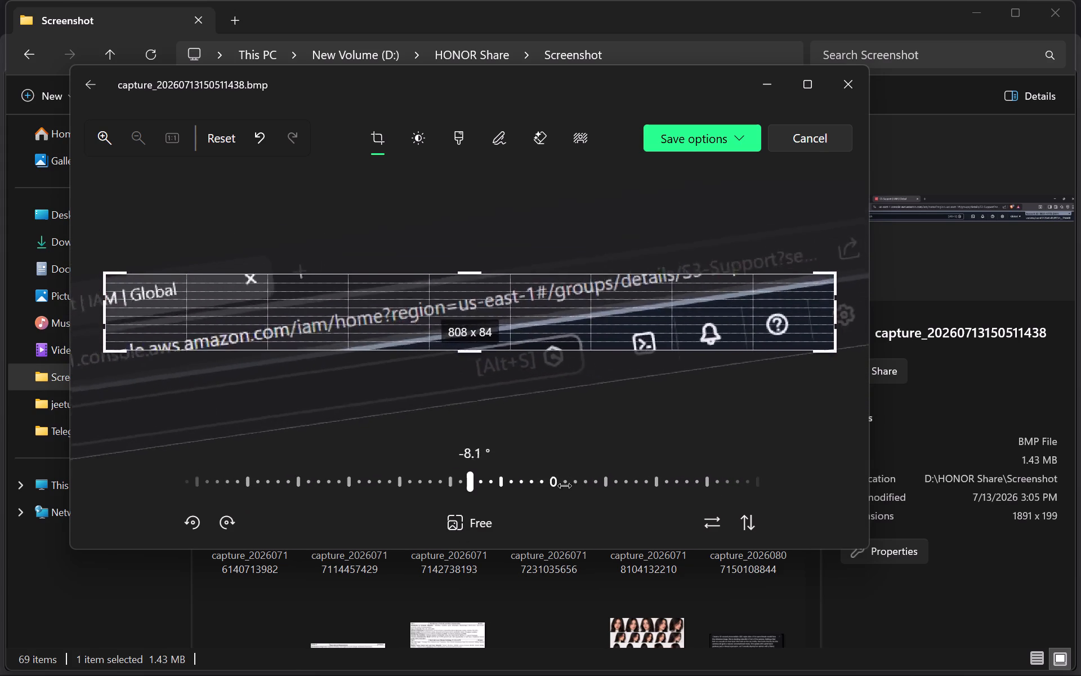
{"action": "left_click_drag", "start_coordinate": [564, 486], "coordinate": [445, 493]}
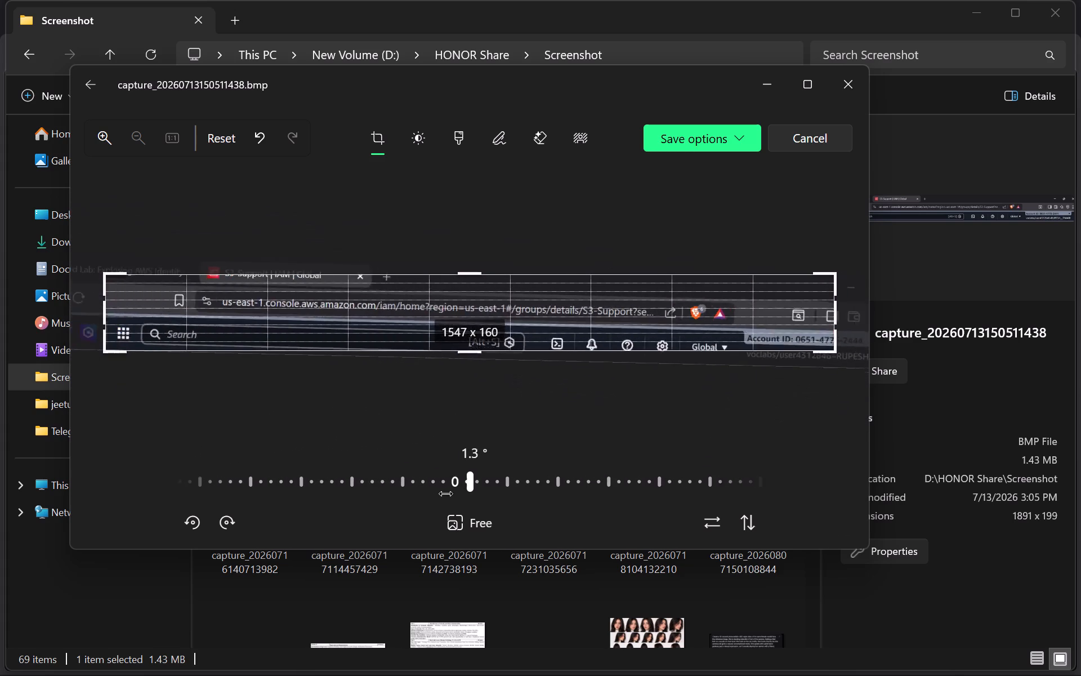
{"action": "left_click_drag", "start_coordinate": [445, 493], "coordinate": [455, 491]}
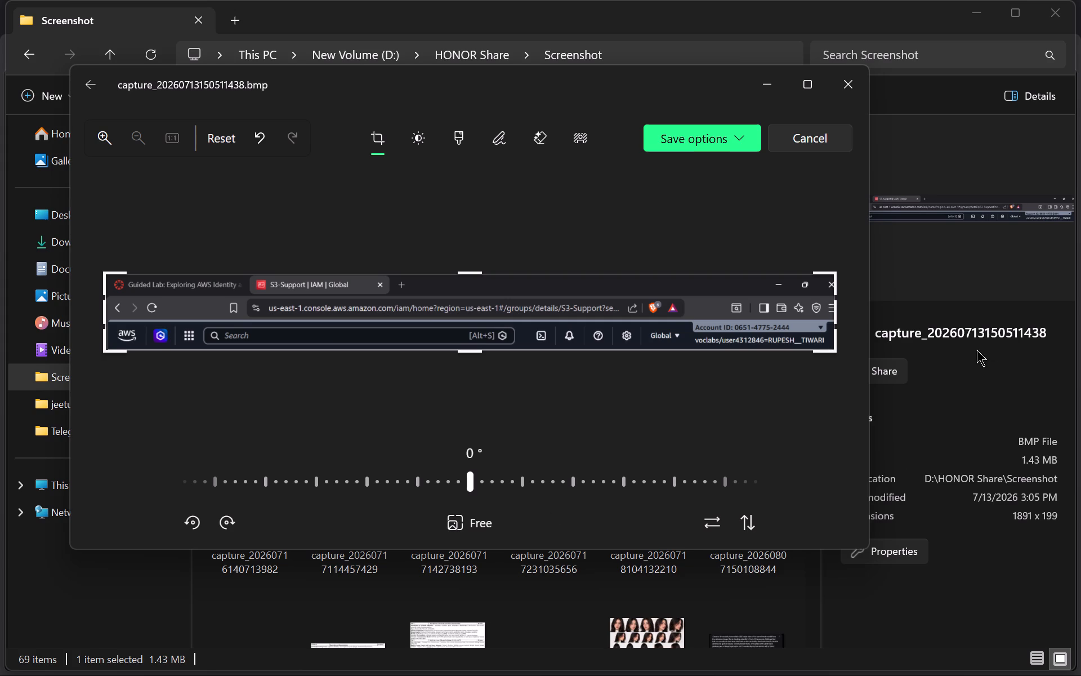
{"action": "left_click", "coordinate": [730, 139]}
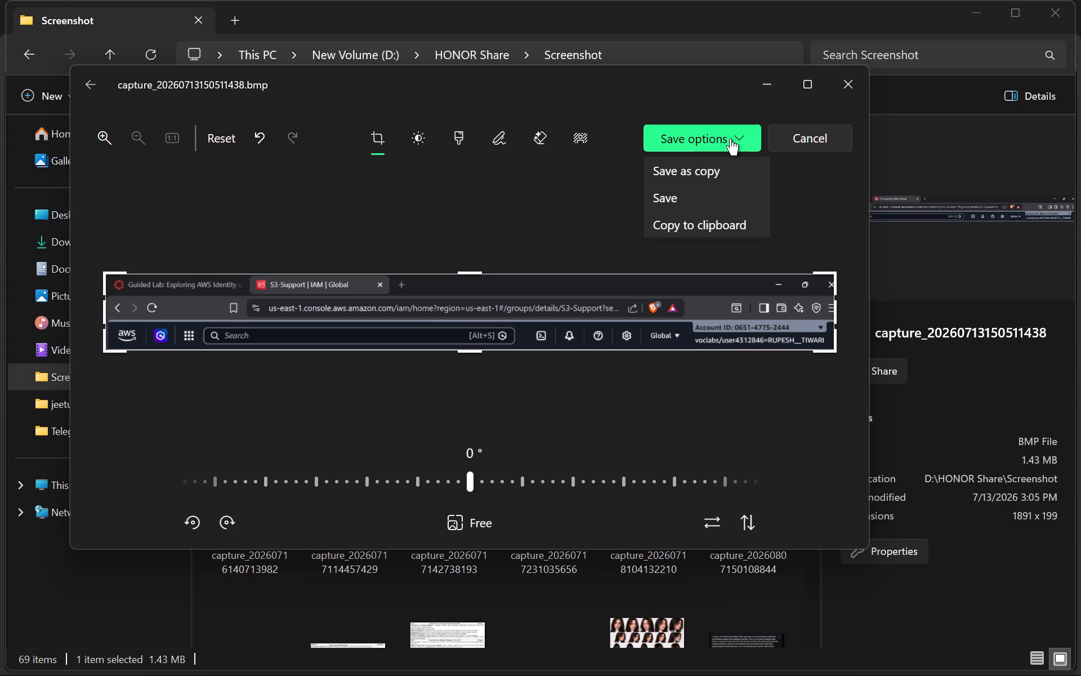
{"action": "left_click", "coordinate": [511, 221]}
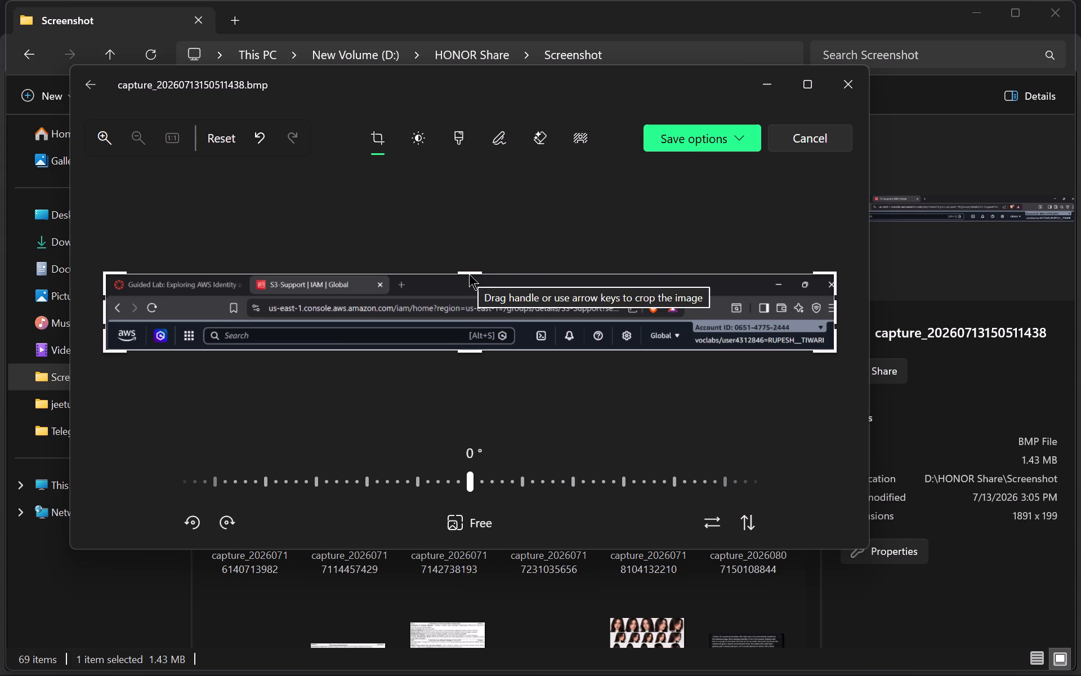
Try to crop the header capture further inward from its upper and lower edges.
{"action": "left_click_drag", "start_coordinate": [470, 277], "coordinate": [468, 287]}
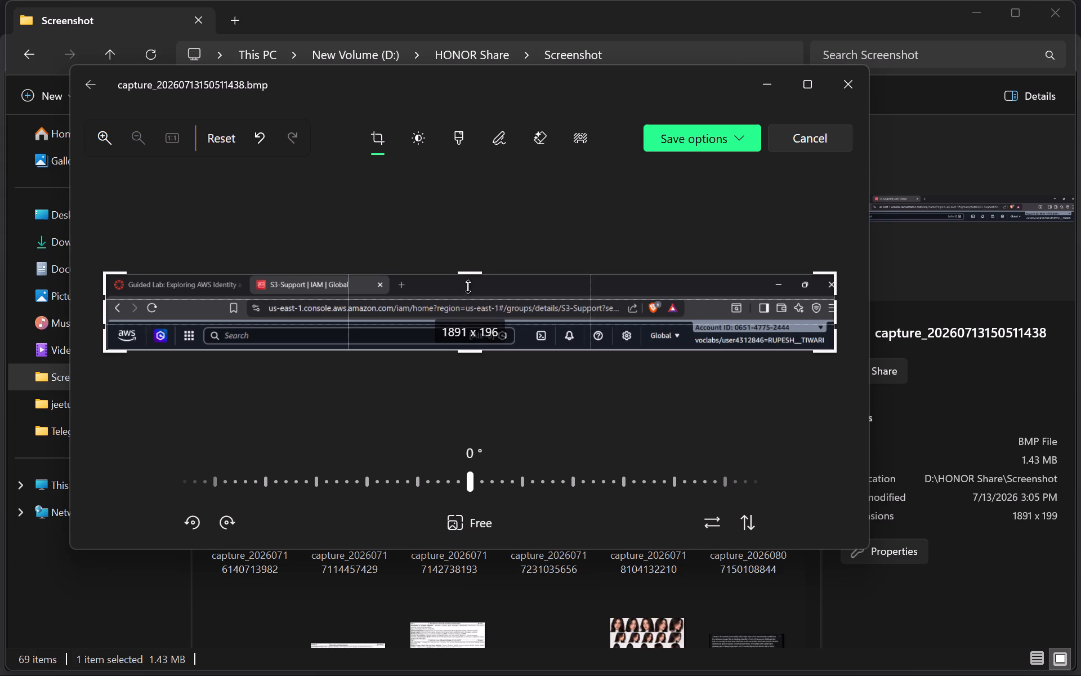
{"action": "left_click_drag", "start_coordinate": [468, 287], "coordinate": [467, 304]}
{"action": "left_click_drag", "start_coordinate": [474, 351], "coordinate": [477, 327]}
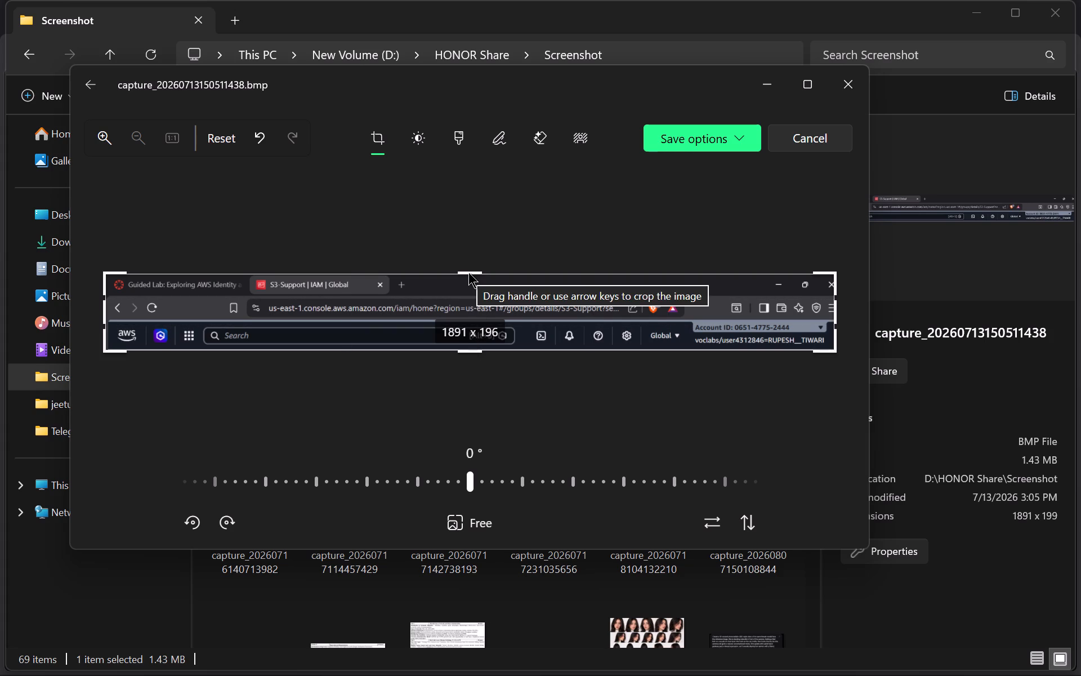
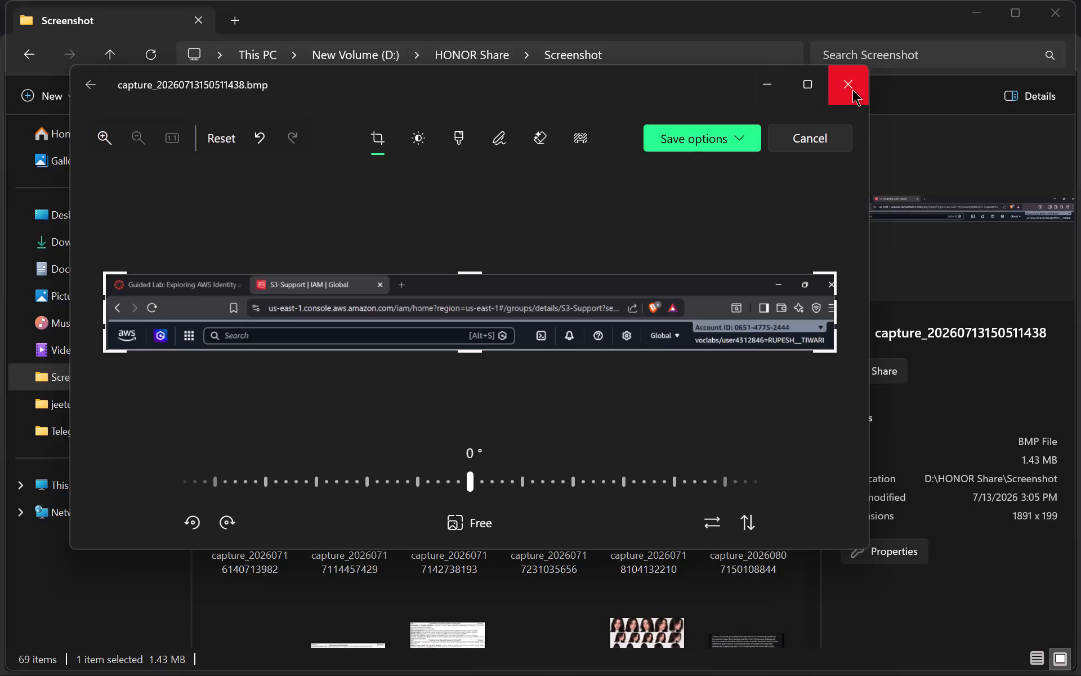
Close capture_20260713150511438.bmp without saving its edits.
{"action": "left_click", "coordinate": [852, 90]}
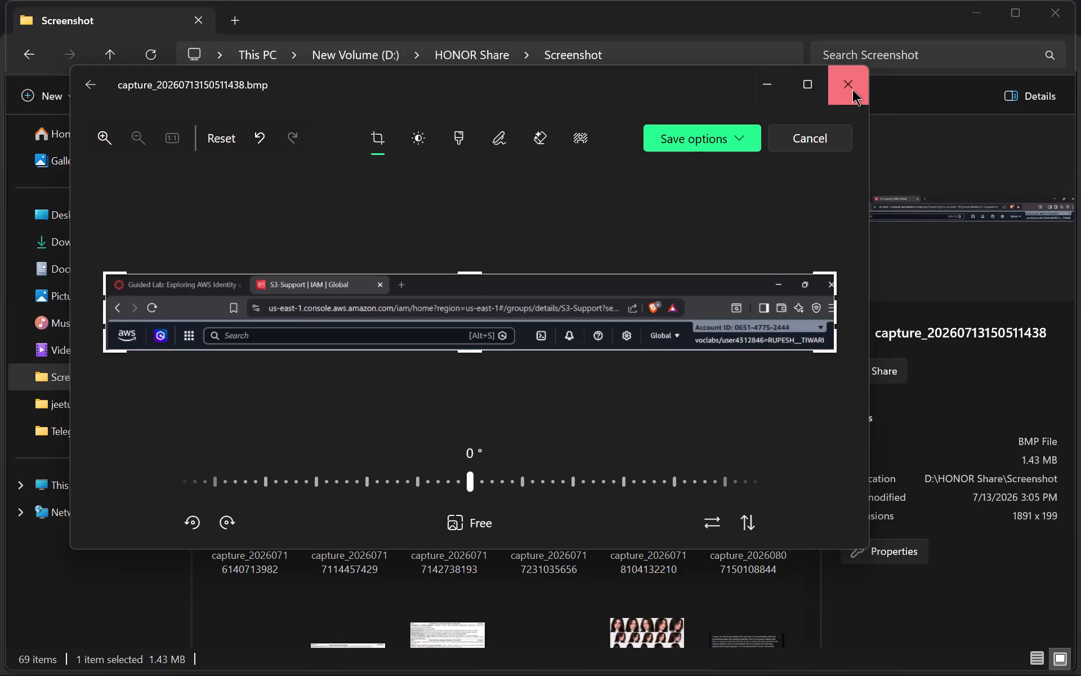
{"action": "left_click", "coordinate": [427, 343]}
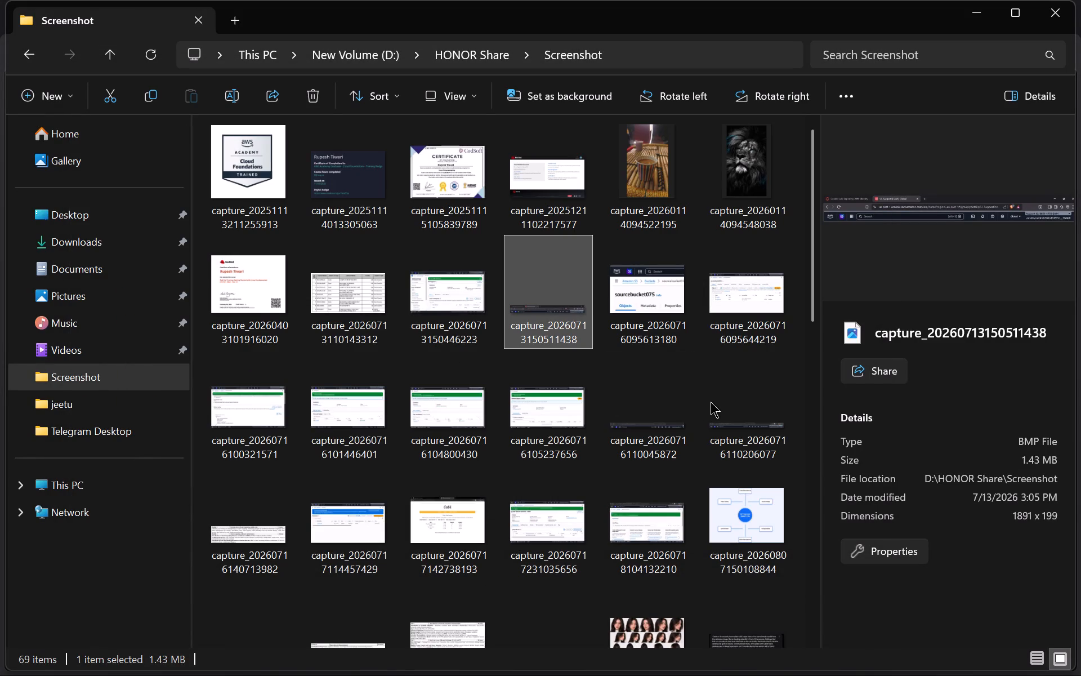
{"action": "double_click", "coordinate": [730, 400]}
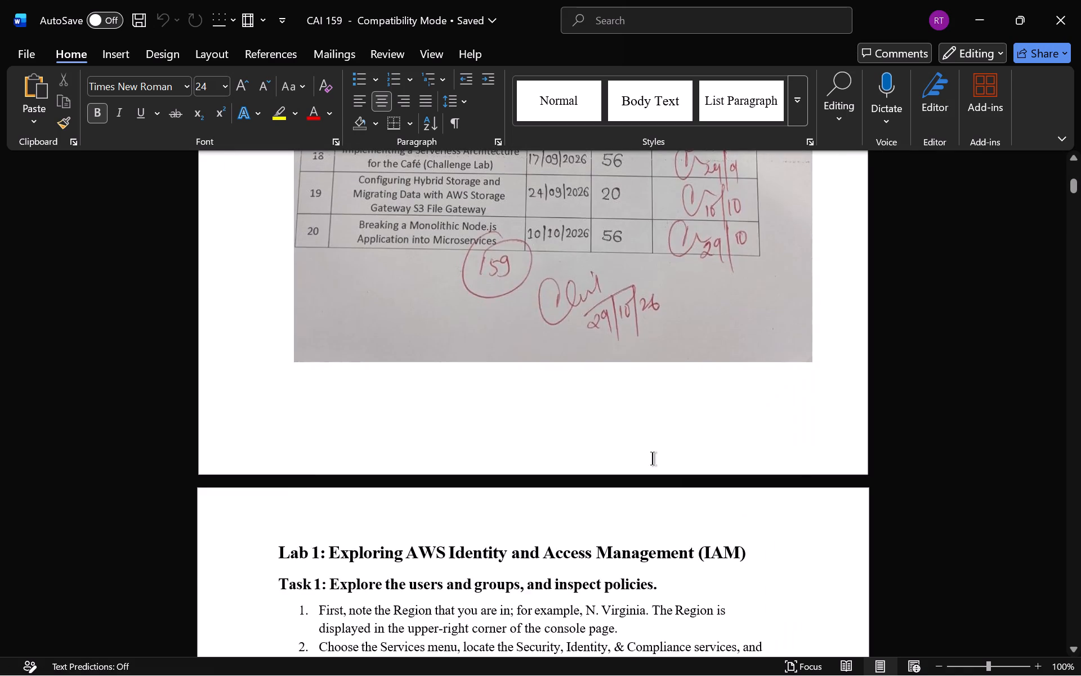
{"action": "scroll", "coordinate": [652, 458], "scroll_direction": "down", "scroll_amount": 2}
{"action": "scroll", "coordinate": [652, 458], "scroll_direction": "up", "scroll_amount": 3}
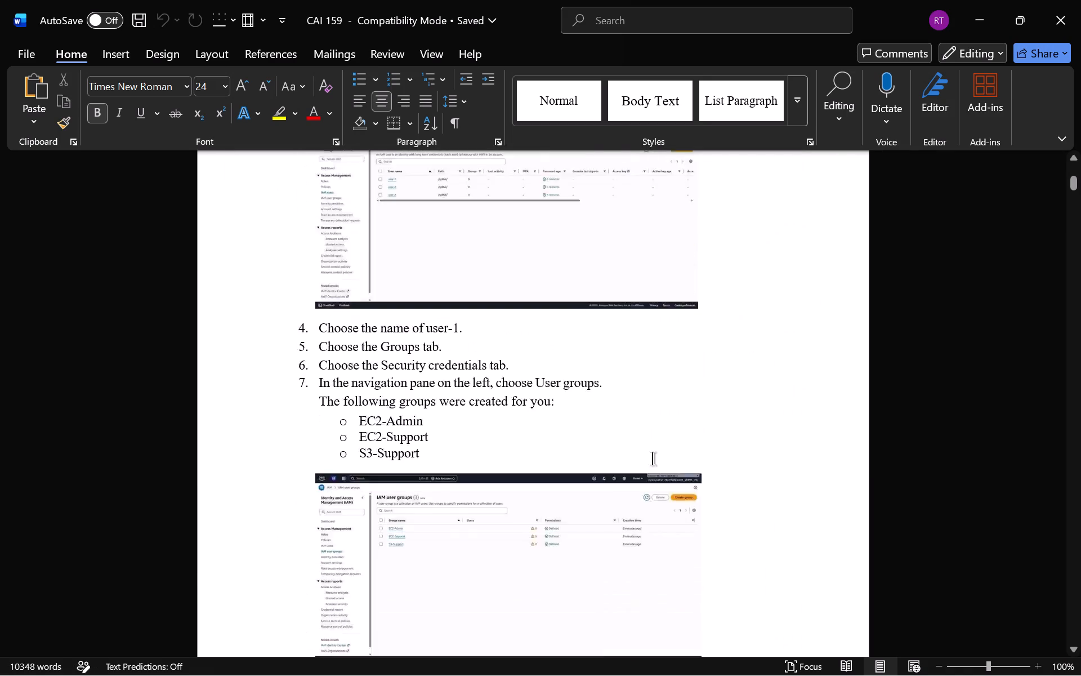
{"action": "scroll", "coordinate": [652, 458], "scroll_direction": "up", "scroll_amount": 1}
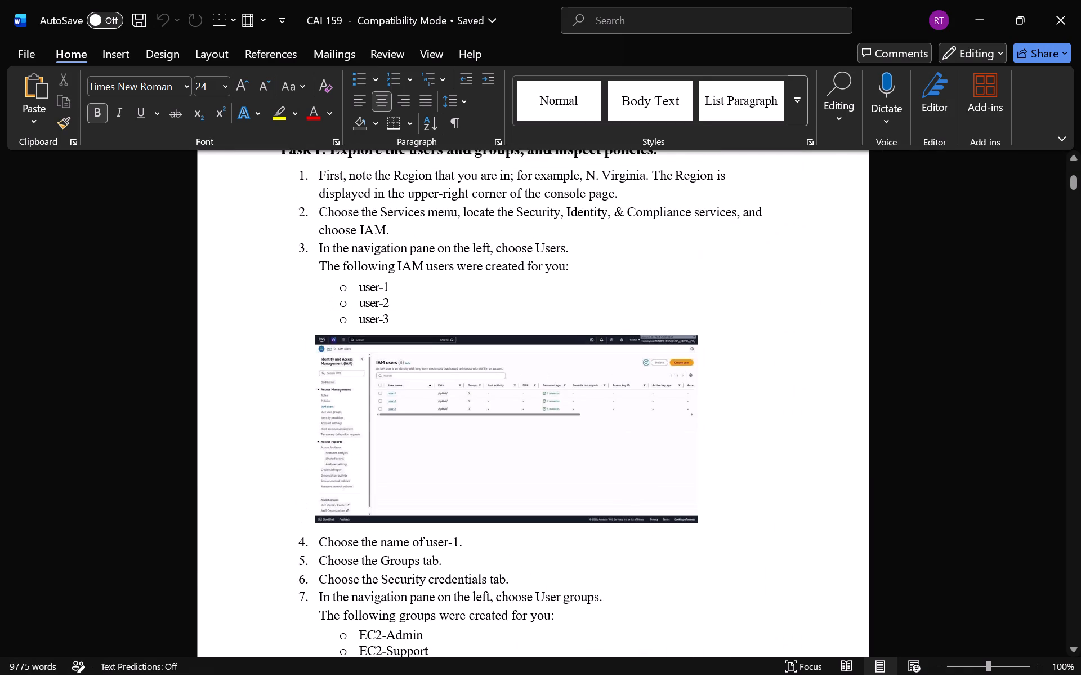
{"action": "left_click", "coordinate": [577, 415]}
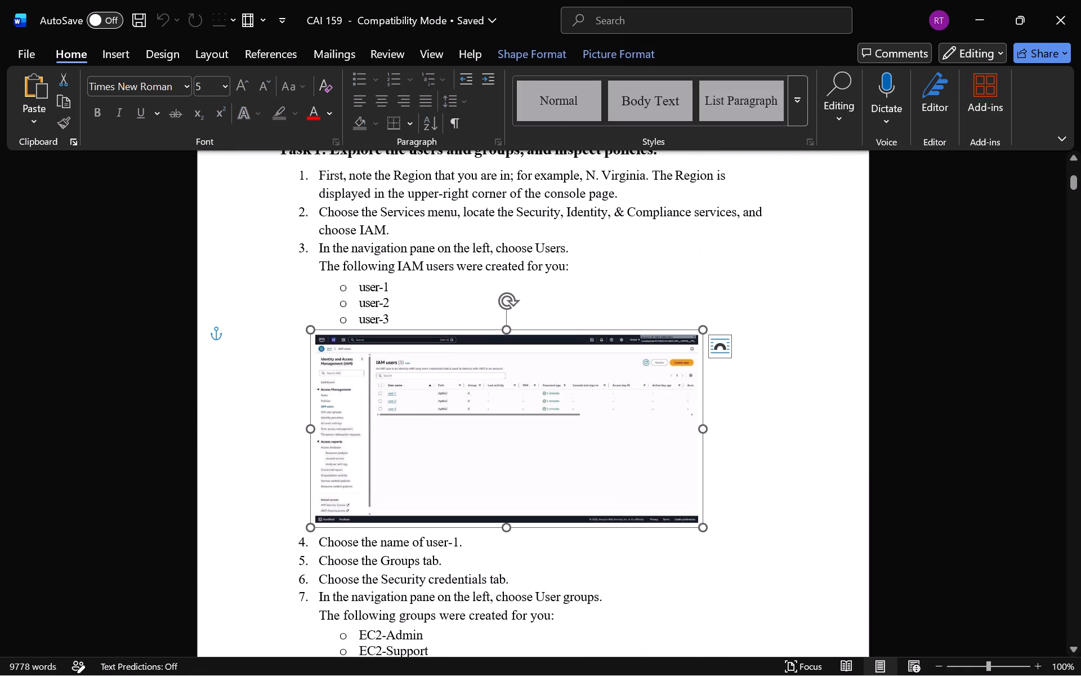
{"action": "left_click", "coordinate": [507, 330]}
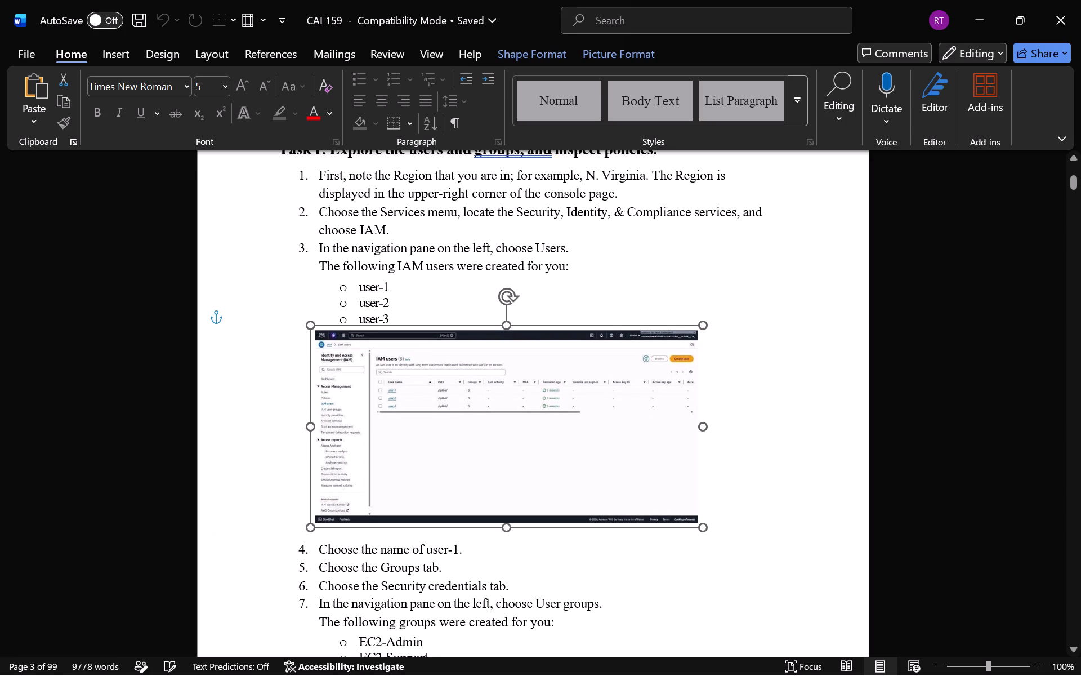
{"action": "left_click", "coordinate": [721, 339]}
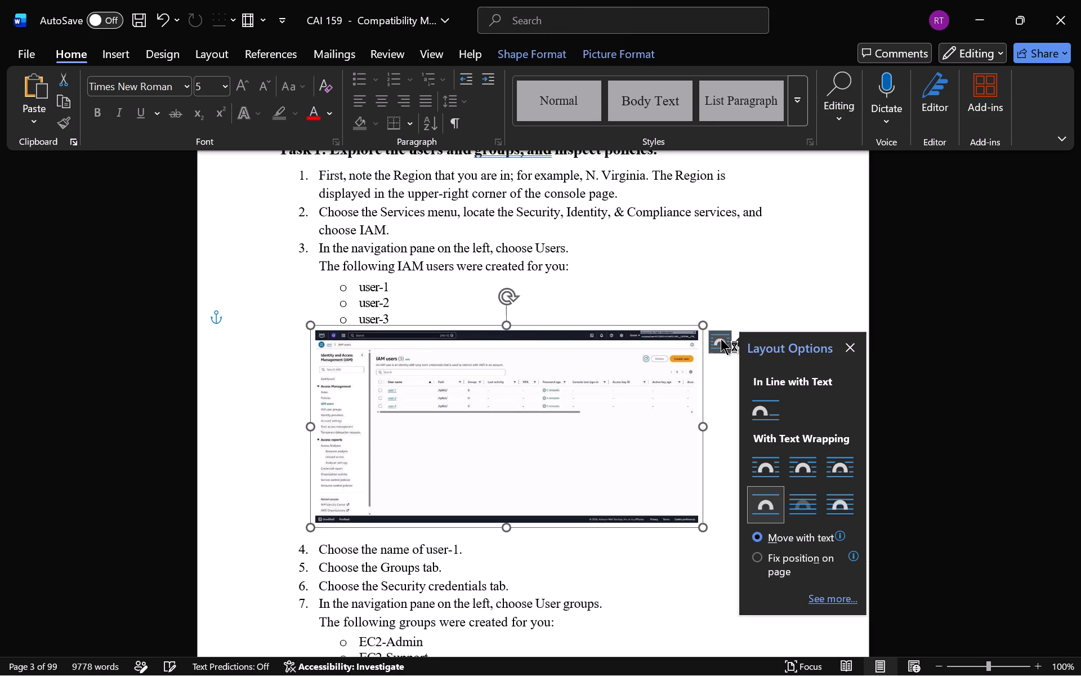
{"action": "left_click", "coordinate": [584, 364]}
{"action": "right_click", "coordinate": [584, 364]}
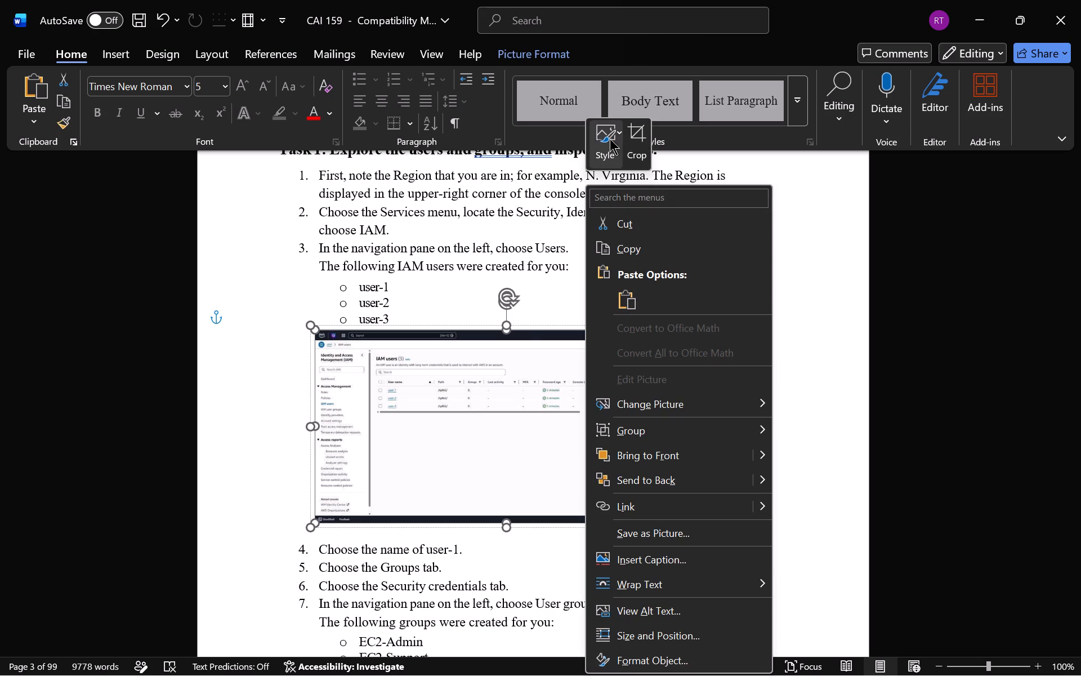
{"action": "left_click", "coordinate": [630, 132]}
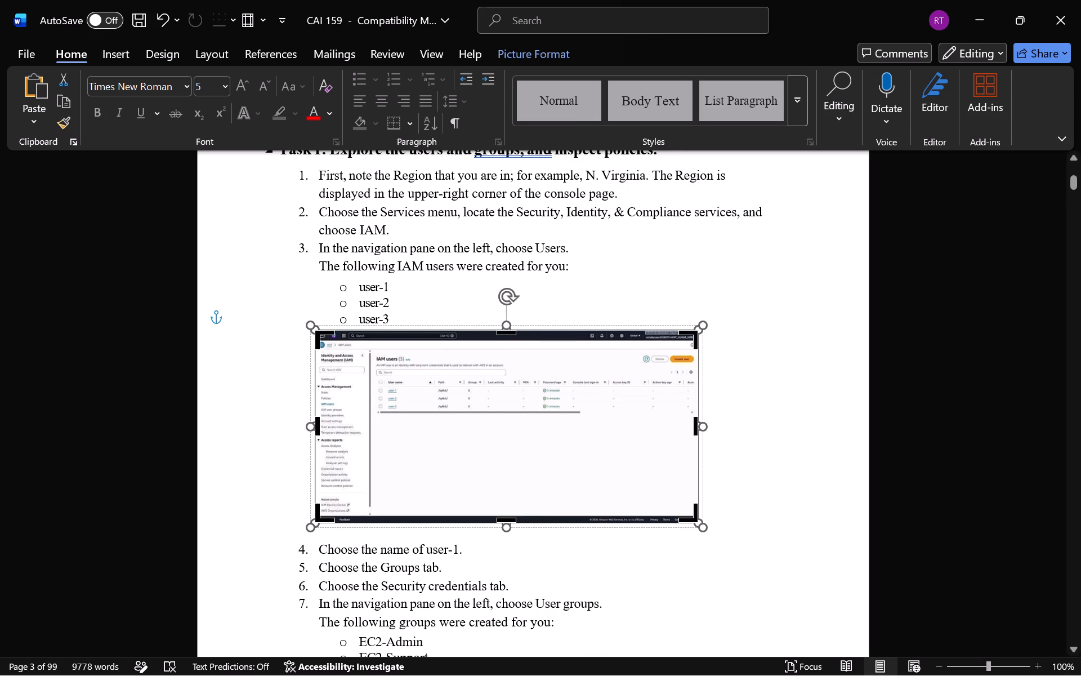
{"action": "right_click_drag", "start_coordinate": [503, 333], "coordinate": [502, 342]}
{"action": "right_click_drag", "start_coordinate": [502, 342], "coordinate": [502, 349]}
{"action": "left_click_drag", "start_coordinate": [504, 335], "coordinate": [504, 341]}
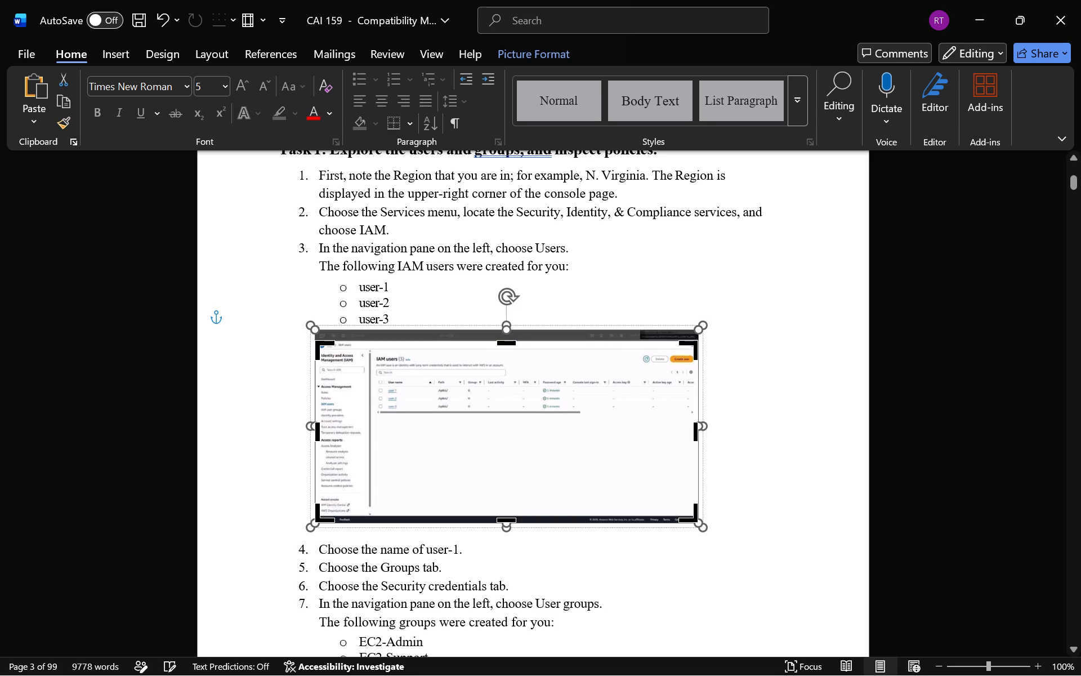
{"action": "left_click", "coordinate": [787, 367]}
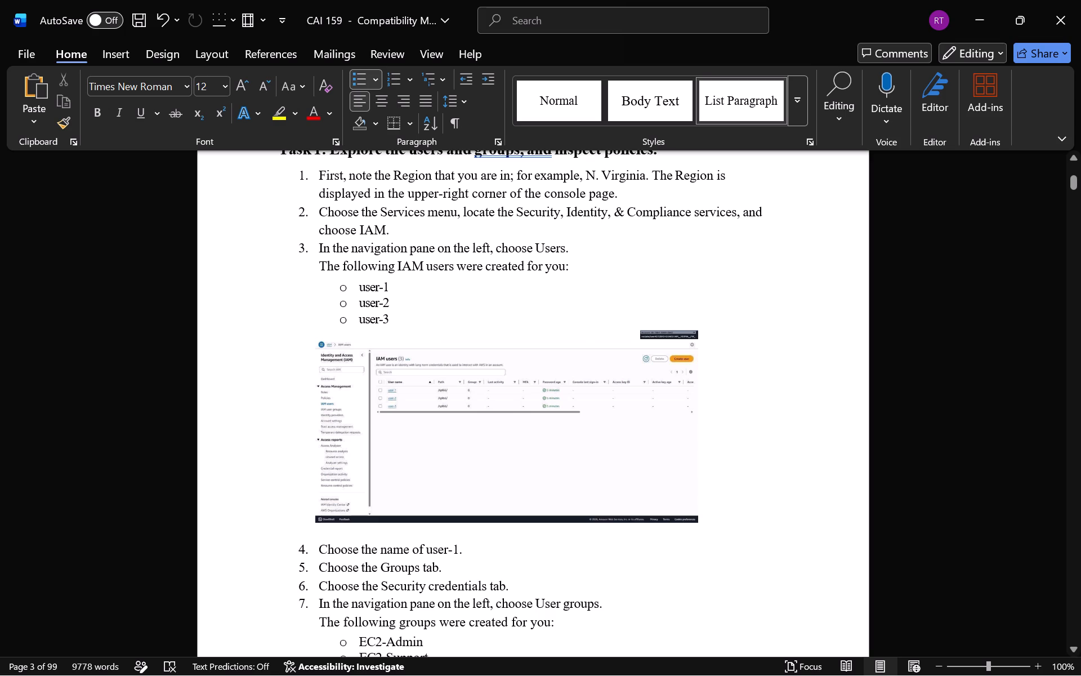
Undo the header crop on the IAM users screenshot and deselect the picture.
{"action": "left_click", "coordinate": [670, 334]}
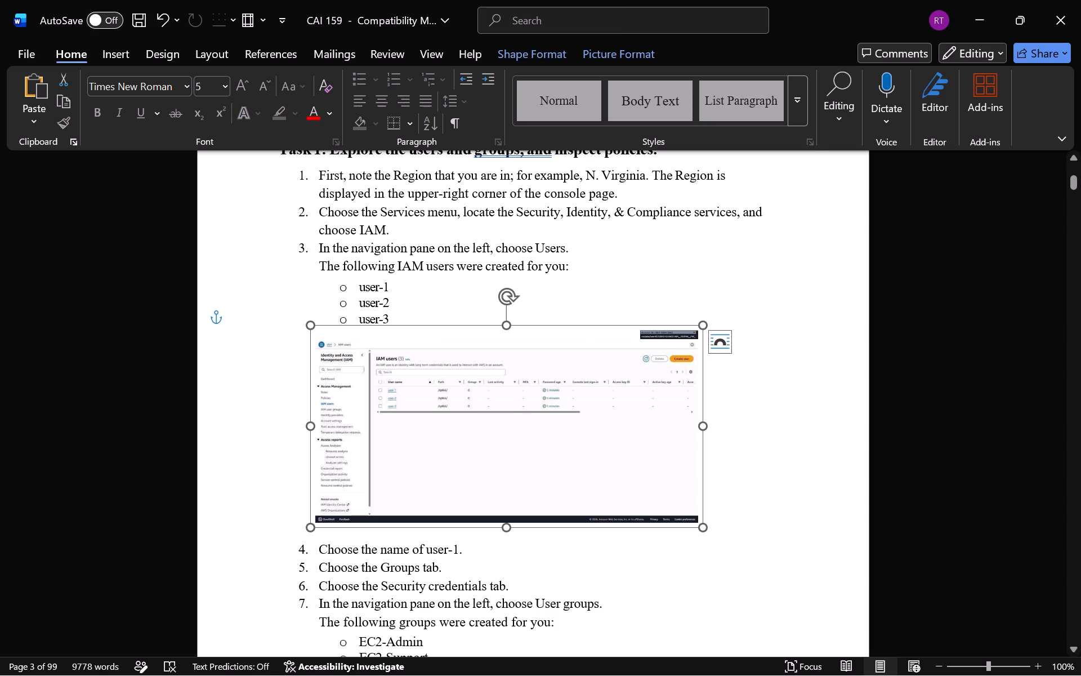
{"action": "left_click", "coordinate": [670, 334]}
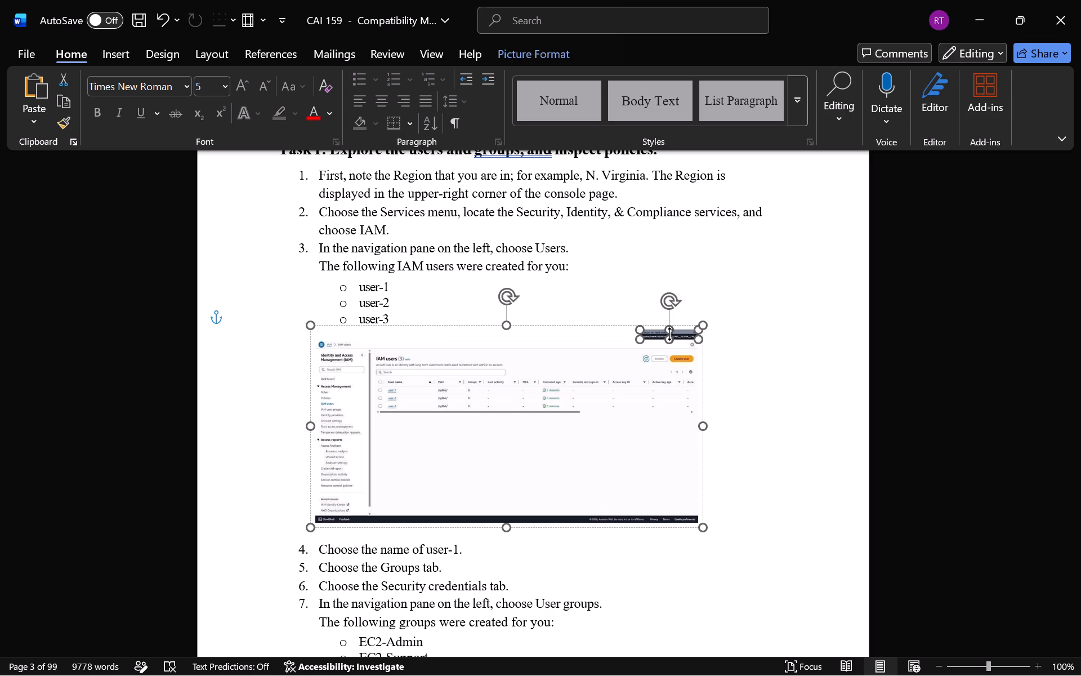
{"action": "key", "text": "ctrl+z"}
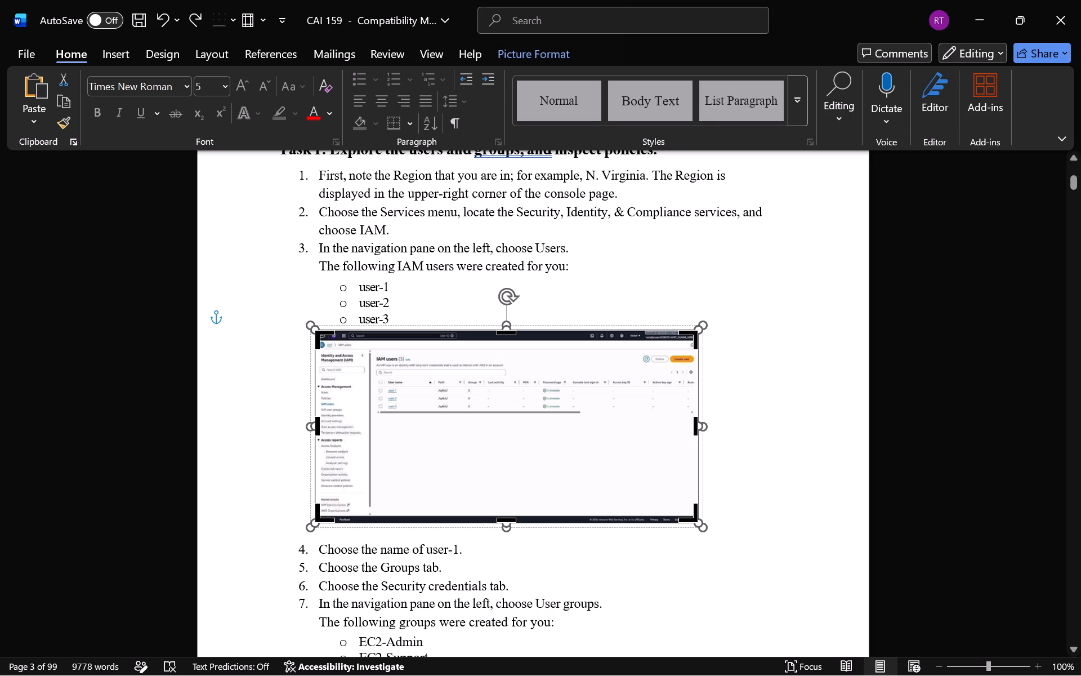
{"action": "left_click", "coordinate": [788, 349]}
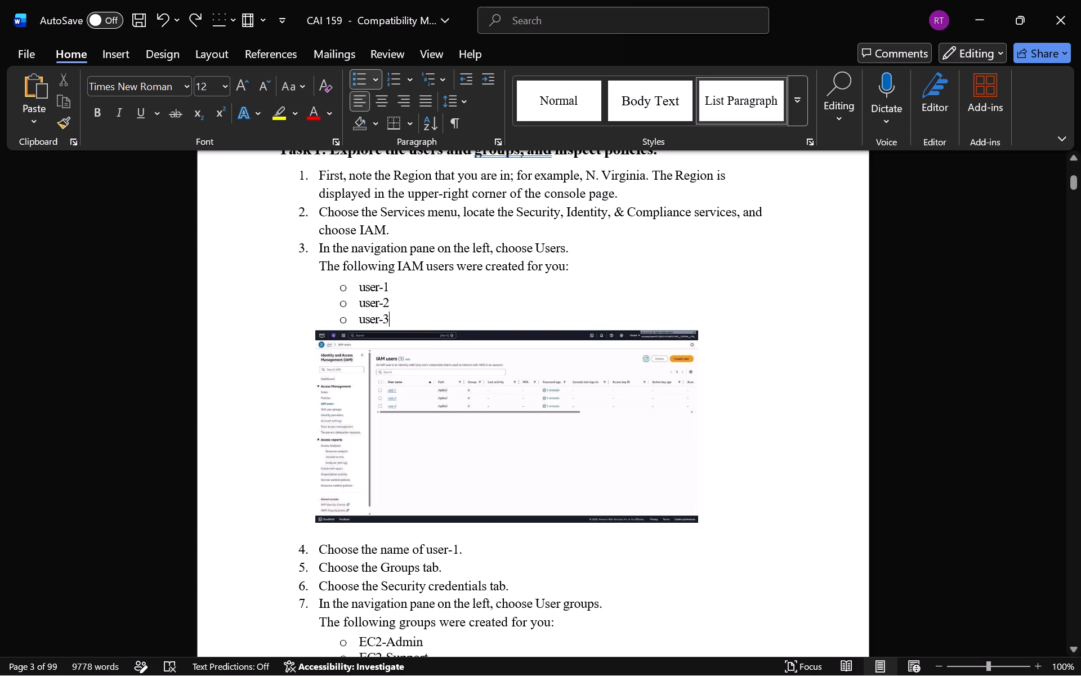
Open the page footer below the EC2-Support screenshot for editing and cut the text box holding the student name.
{"action": "scroll", "coordinate": [788, 349], "scroll_direction": "down", "scroll_amount": 4, "text": "ctrl"}
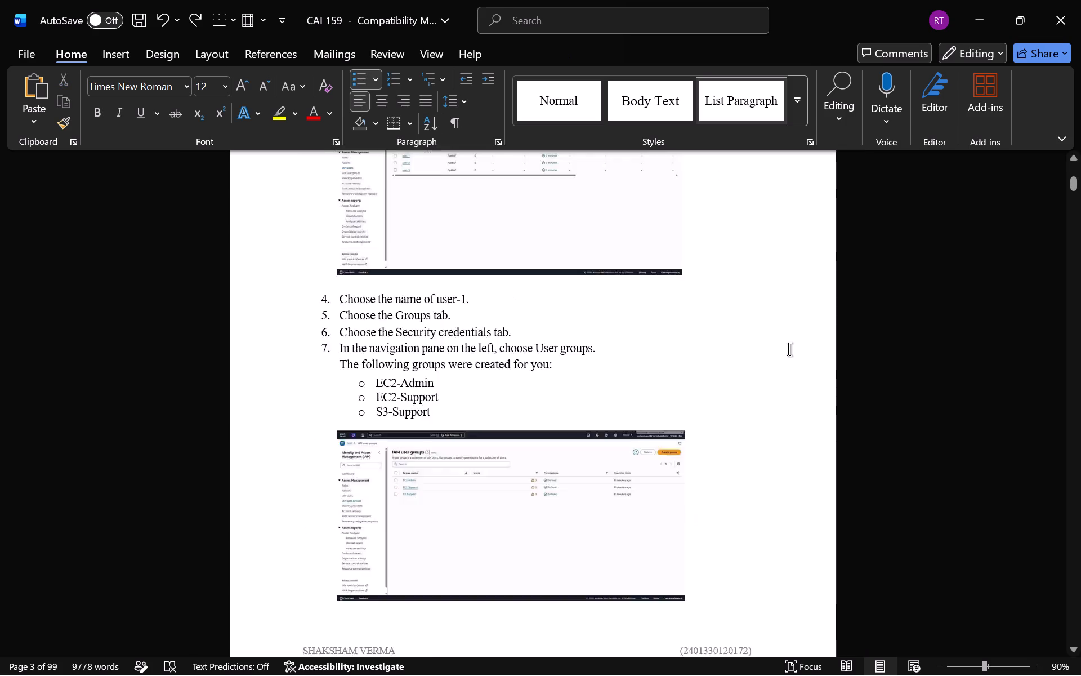
{"action": "scroll", "coordinate": [788, 349], "scroll_direction": "down", "scroll_amount": 16, "text": "ctrl"}
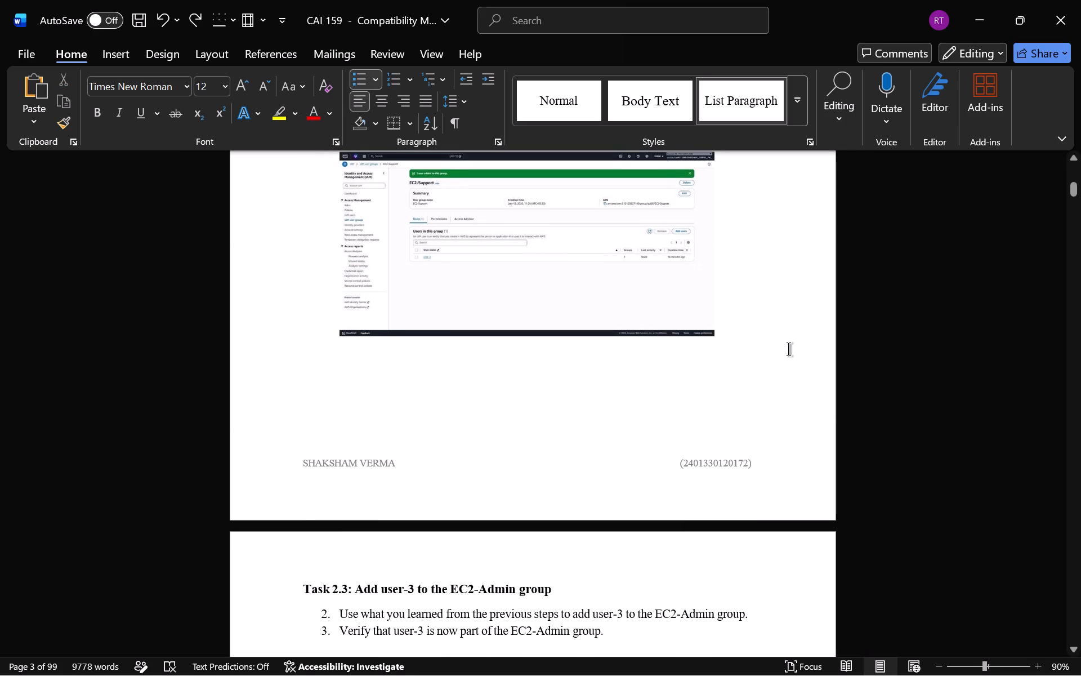
{"action": "scroll", "coordinate": [788, 349], "scroll_direction": "up", "scroll_amount": 2, "text": "ctrl"}
{"action": "scroll", "coordinate": [788, 349], "scroll_direction": "down", "scroll_amount": 3, "text": "ctrl"}
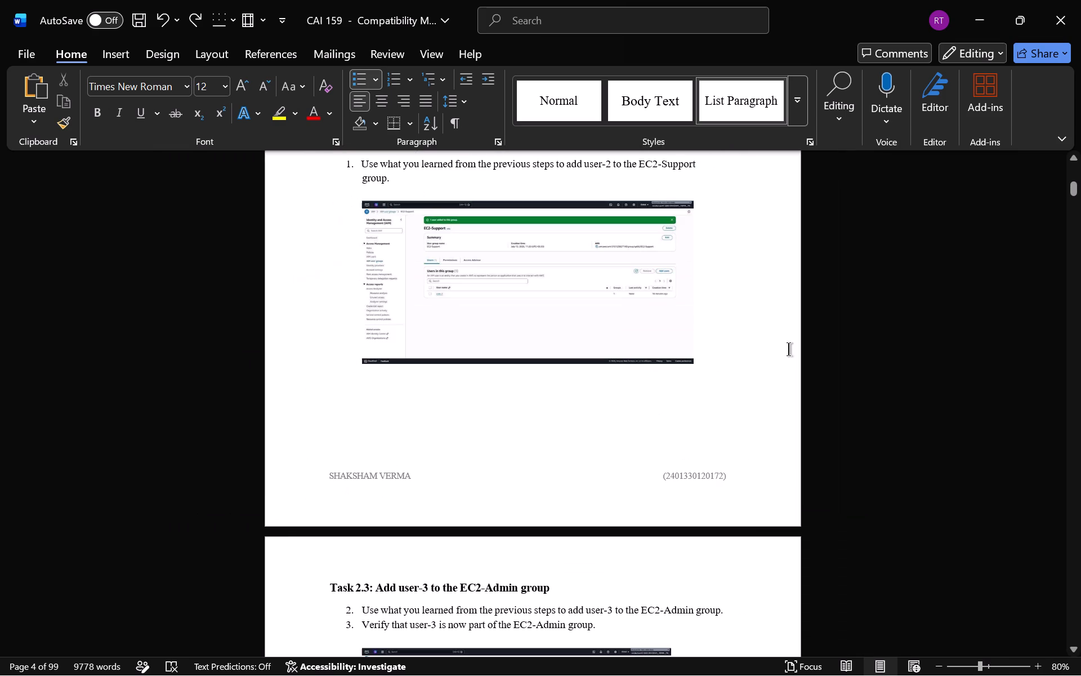
{"action": "double_click", "coordinate": [394, 472]}
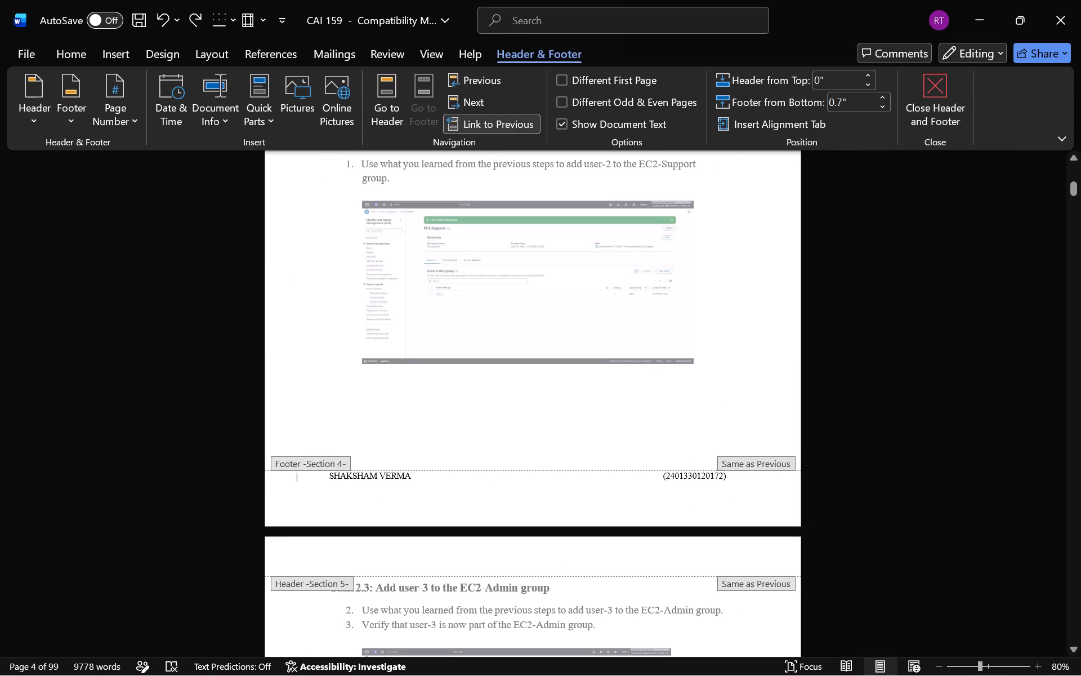
{"action": "key", "text": "Right"}
{"action": "key", "text": "Right"}
{"action": "key", "text": "Right"}
{"action": "key", "text": "Right"}
{"action": "key", "text": "Right"}
{"action": "key", "text": "Right"}
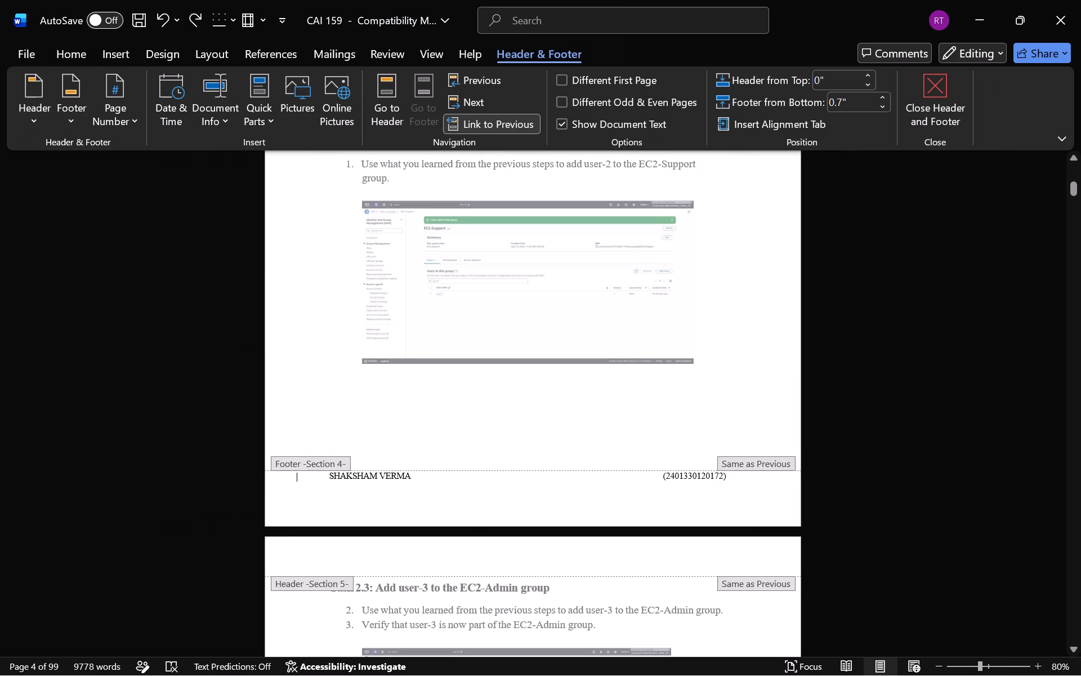
{"action": "left_click", "coordinate": [414, 477]}
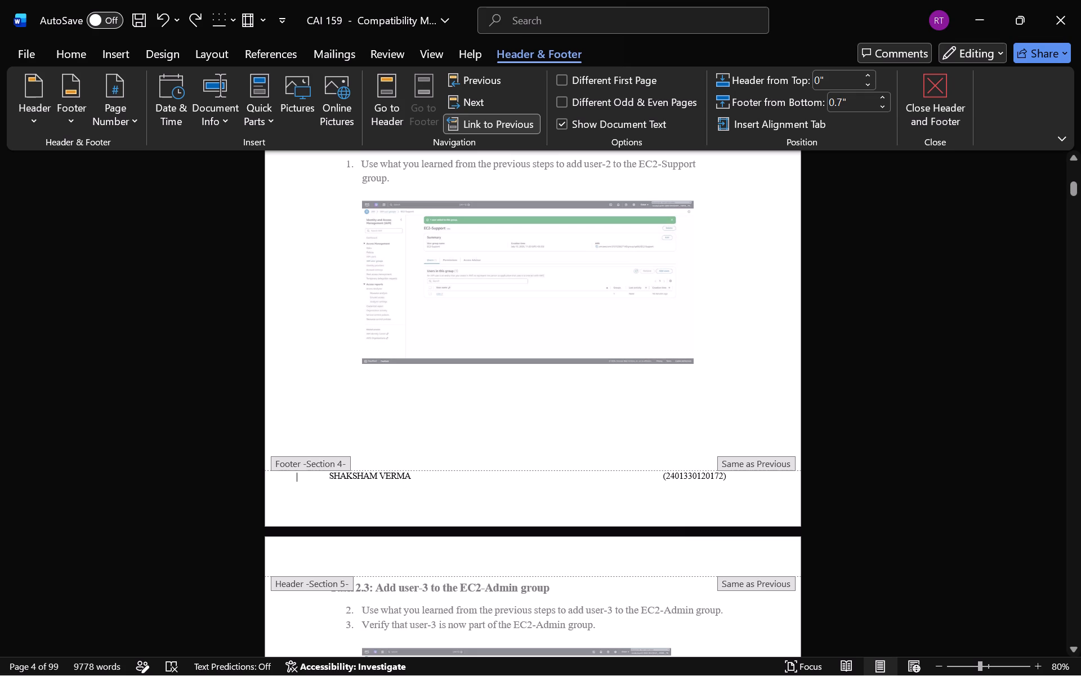
{"action": "left_click", "coordinate": [414, 477]}
{"action": "double_click", "coordinate": [414, 477]}
{"action": "key", "text": "BackSpace"}
{"action": "double_click", "coordinate": [372, 475]}
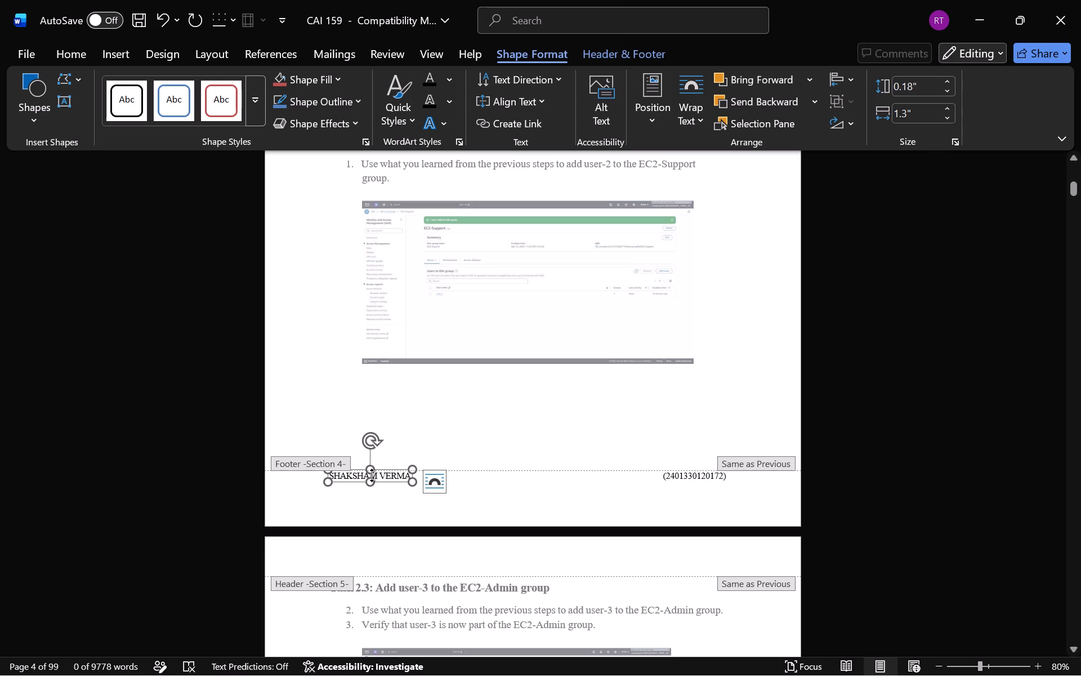
{"action": "right_click", "coordinate": [410, 475]}
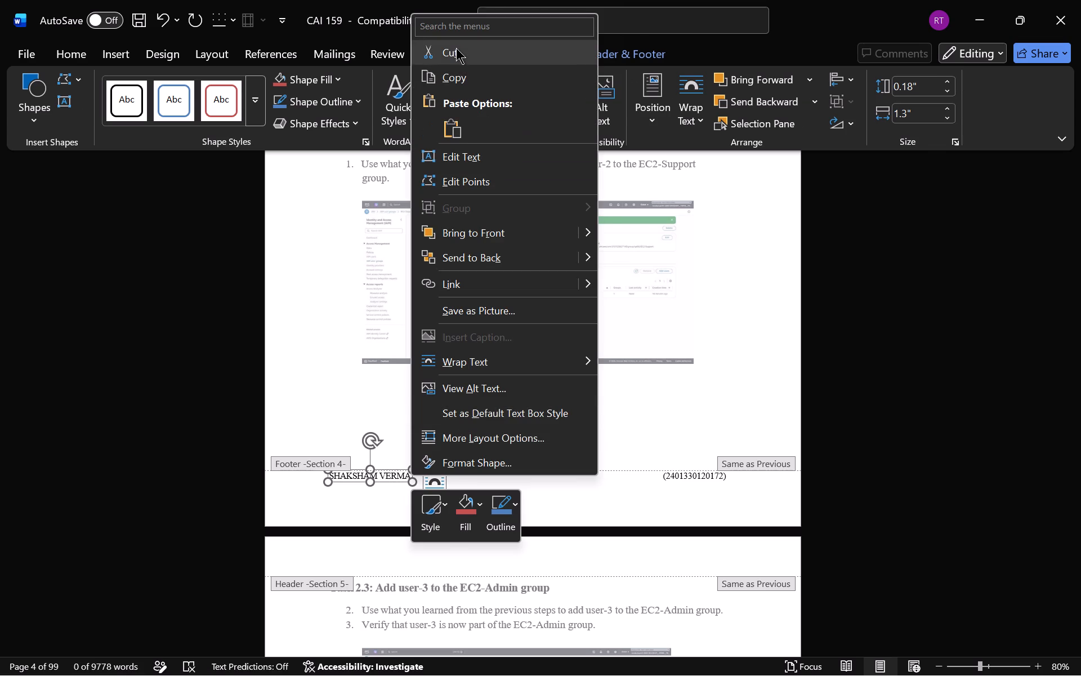
{"action": "left_click", "coordinate": [456, 48]}
Delete the bracketed roll number from its footer text box in Section 4 and return to the document body.
{"action": "scroll", "coordinate": [522, 371], "scroll_direction": "down", "scroll_amount": 2}
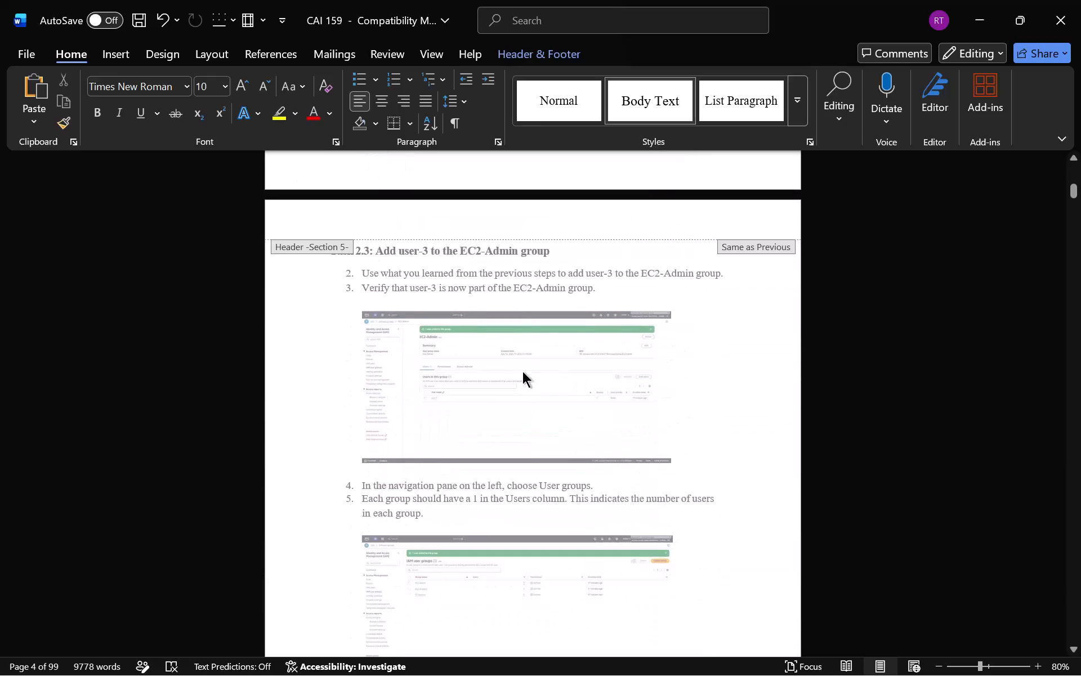
{"action": "scroll", "coordinate": [522, 371], "scroll_direction": "down", "scroll_amount": 3}
{"action": "scroll", "coordinate": [522, 371], "scroll_direction": "up", "scroll_amount": 1}
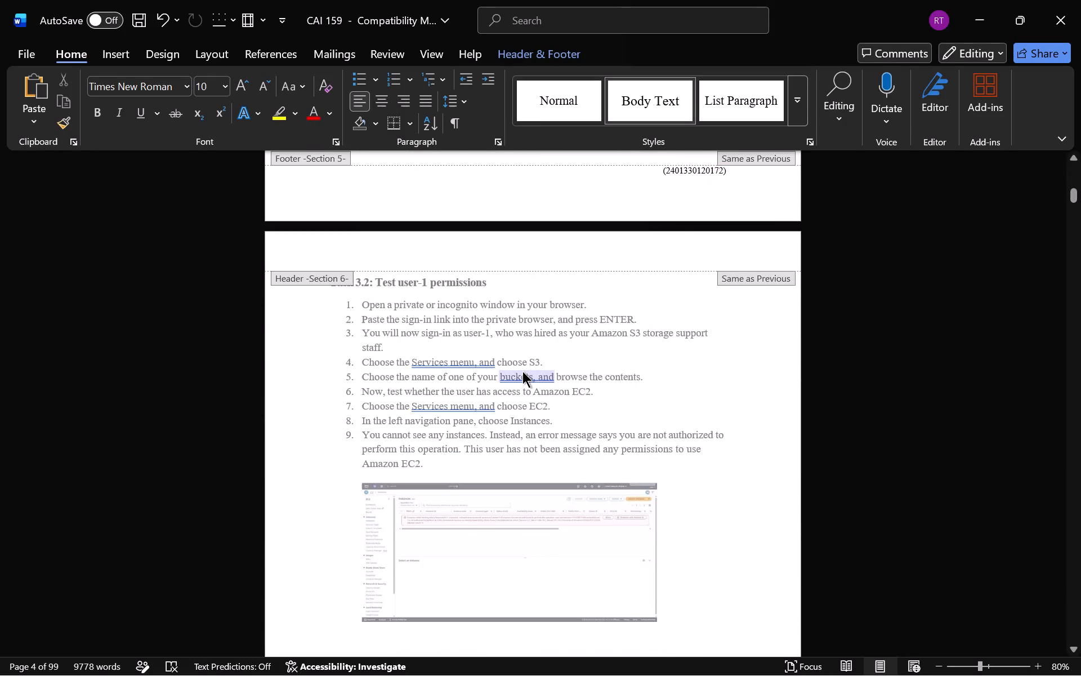
{"action": "scroll", "coordinate": [522, 371], "scroll_direction": "up", "scroll_amount": 4}
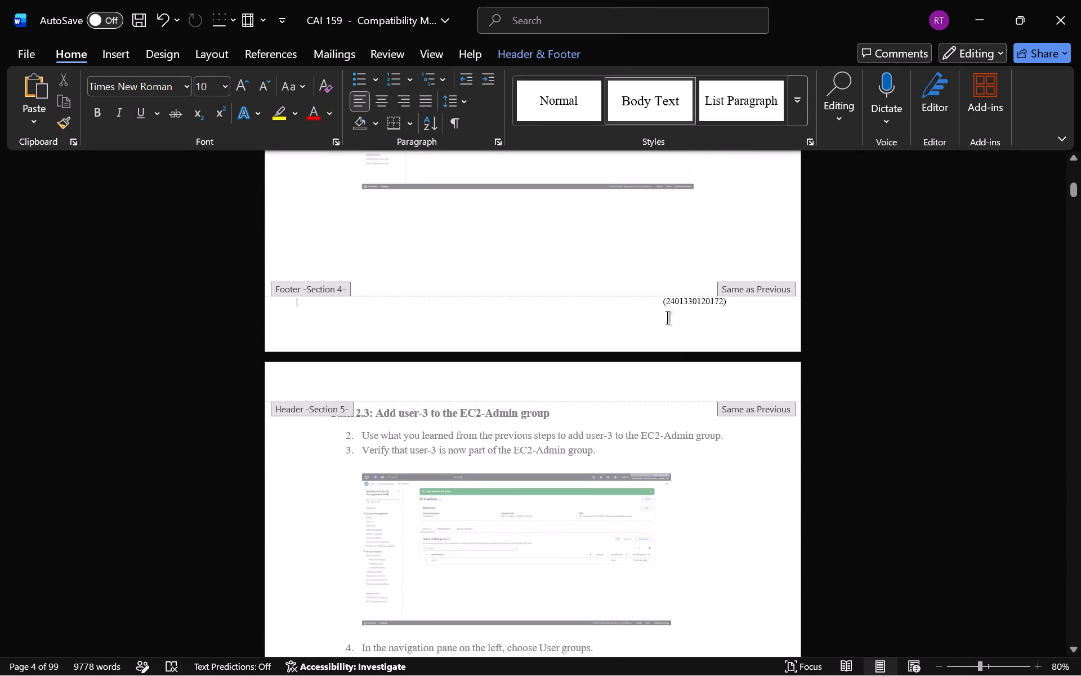
{"action": "double_click", "coordinate": [702, 300]}
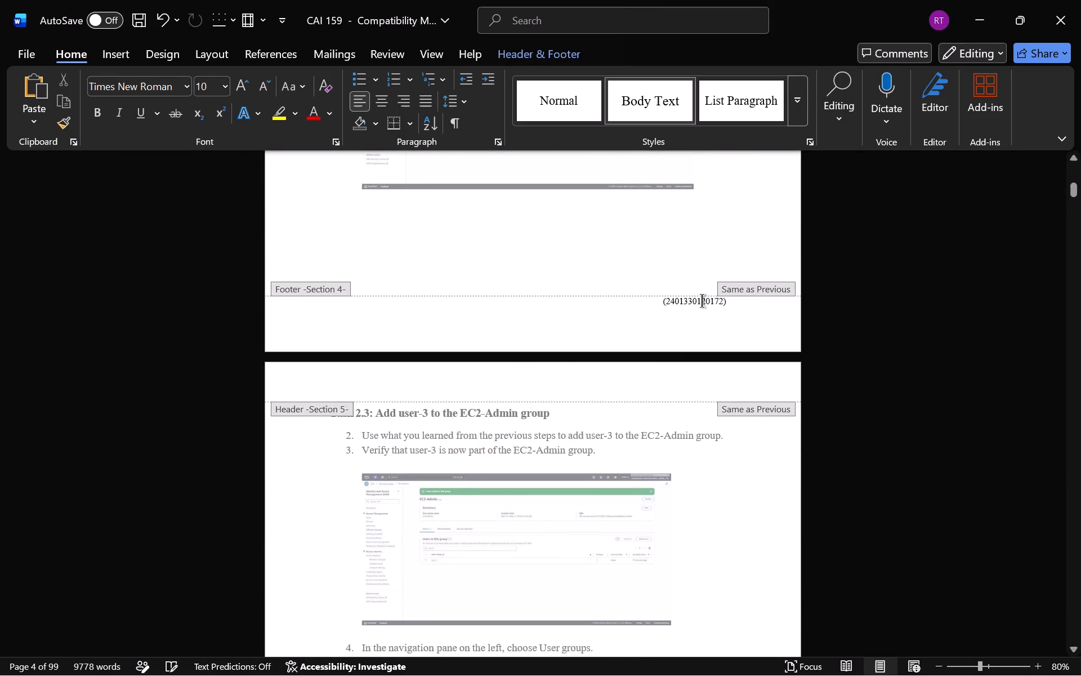
{"action": "left_click", "coordinate": [702, 300]}
{"action": "right_click", "coordinate": [702, 300]}
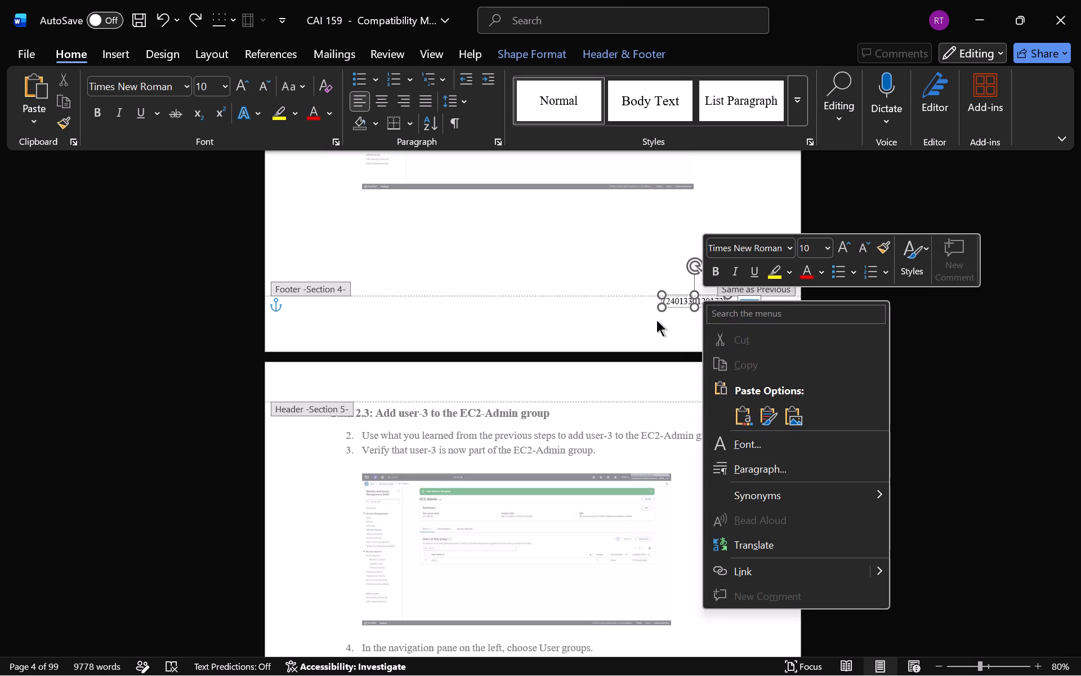
{"action": "left_click", "coordinate": [682, 296]}
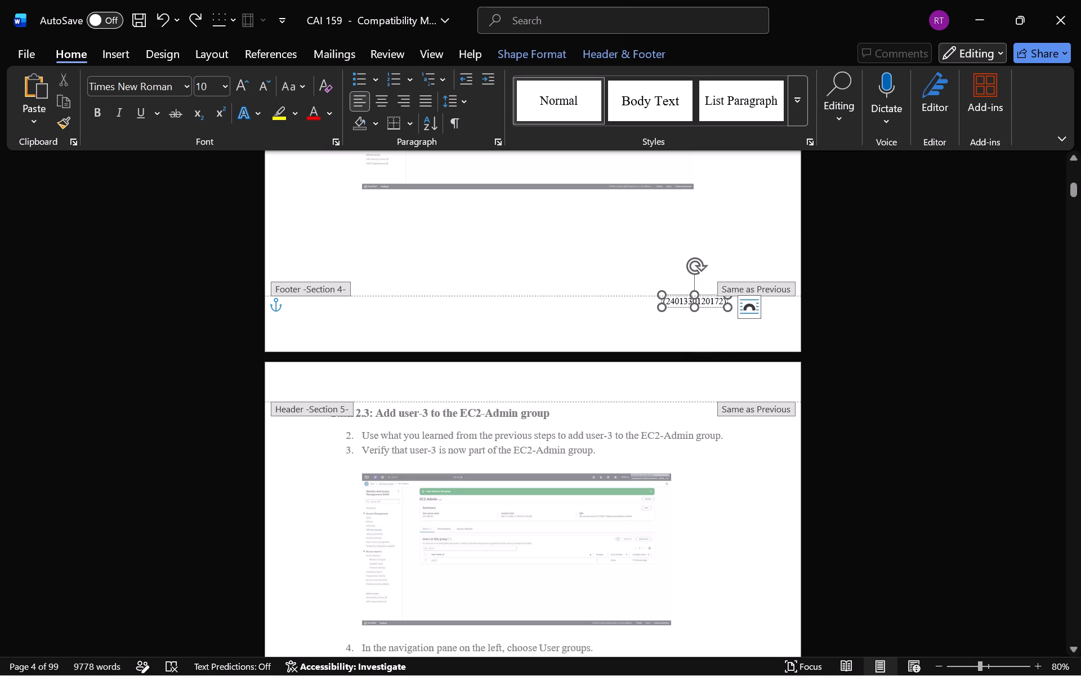
{"action": "key", "text": "Right"}
{"action": "key", "text": "Right"}
{"action": "key", "text": "Right"}
{"action": "key", "text": "Right"}
{"action": "key", "text": "BackSpace"}
{"action": "key", "text": "BackSpace"}
{"action": "key", "text": "BackSpace"}
{"action": "key", "text": "BackSpace"}
{"action": "key", "text": "BackSpace"}
{"action": "key", "text": "BackSpace"}
{"action": "key", "text": "BackSpace"}
{"action": "key", "text": "BackSpace"}
{"action": "key", "text": "BackSpace"}
{"action": "key", "text": "BackSpace"}
{"action": "key", "text": "BackSpace"}
{"action": "key", "text": "BackSpace"}
{"action": "key", "text": "BackSpace"}
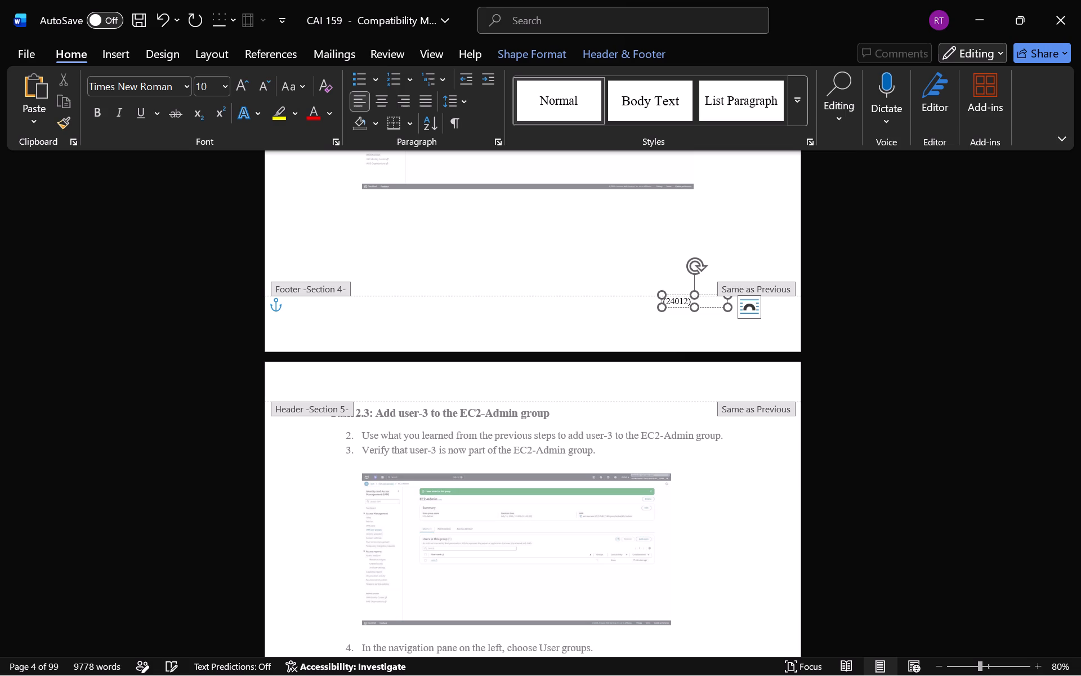
{"action": "key", "text": "BackSpace"}
{"action": "key", "text": "Right"}
{"action": "key", "text": "BackSpace"}
{"action": "key", "text": "BackSpace"}
{"action": "key", "text": "BackSpace"}
{"action": "key", "text": "BackSpace"}
{"action": "key", "text": "Right"}
{"action": "key", "text": "BackSpace"}
{"action": "key", "text": "BackSpace"}
{"action": "left_click", "coordinate": [596, 243]}
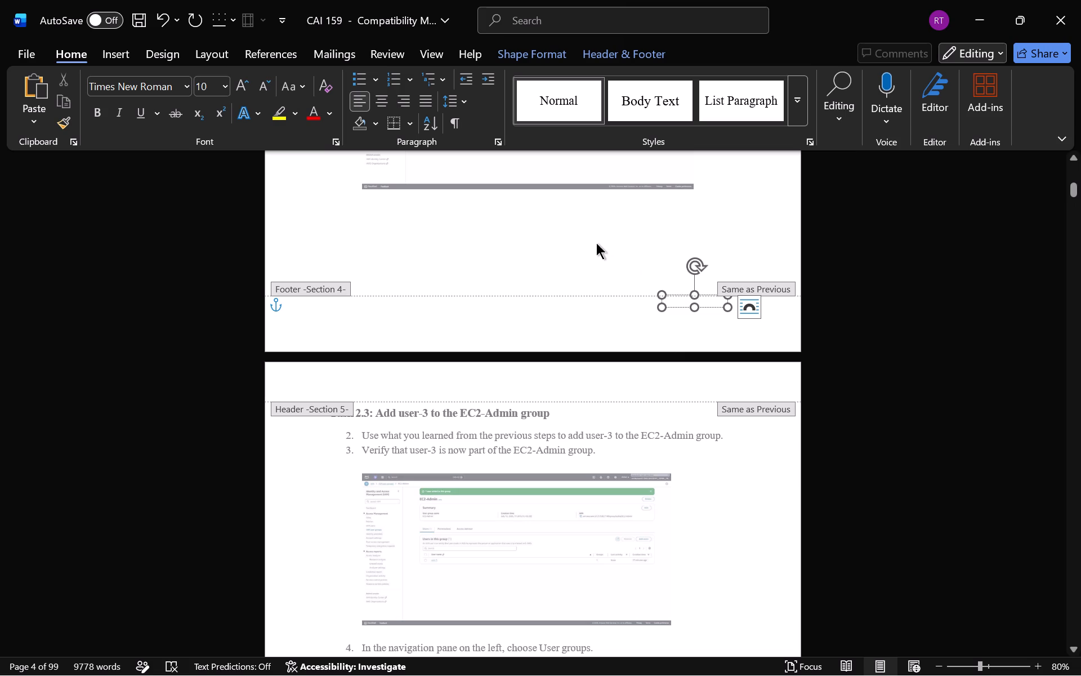
{"action": "left_click", "coordinate": [596, 243]}
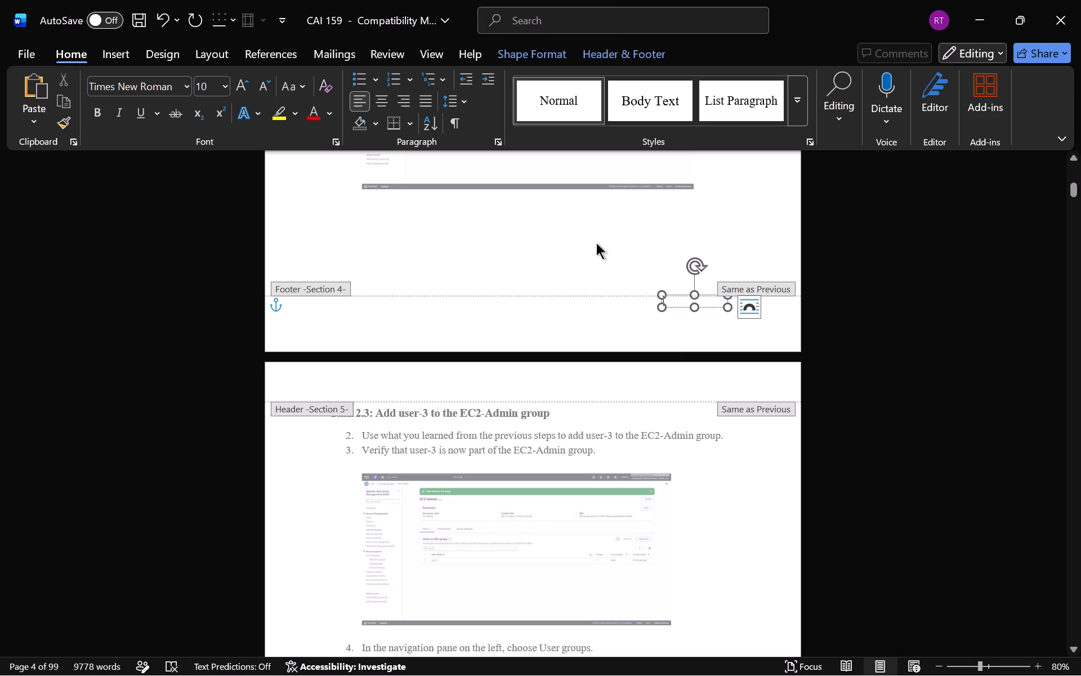
{"action": "double_click", "coordinate": [596, 243]}
Look through the pages of the whole document to check the footers and screenshots after the footer removal.
{"action": "scroll", "coordinate": [579, 318], "scroll_direction": "down", "scroll_amount": 2}
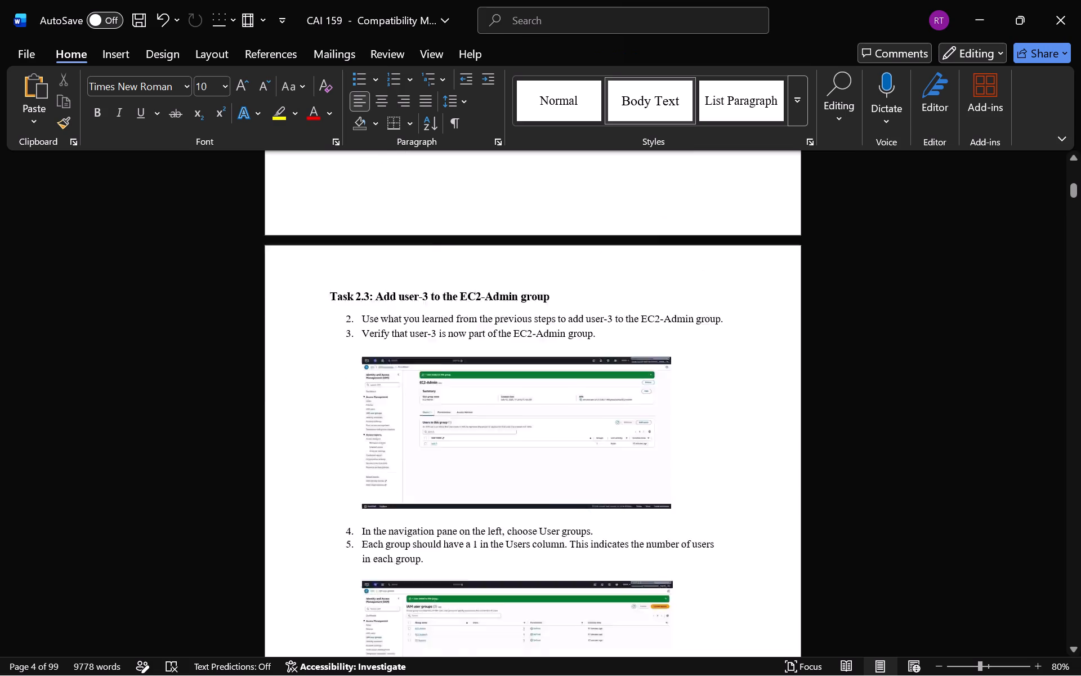
{"action": "scroll", "coordinate": [579, 318], "scroll_direction": "down", "scroll_amount": 20}
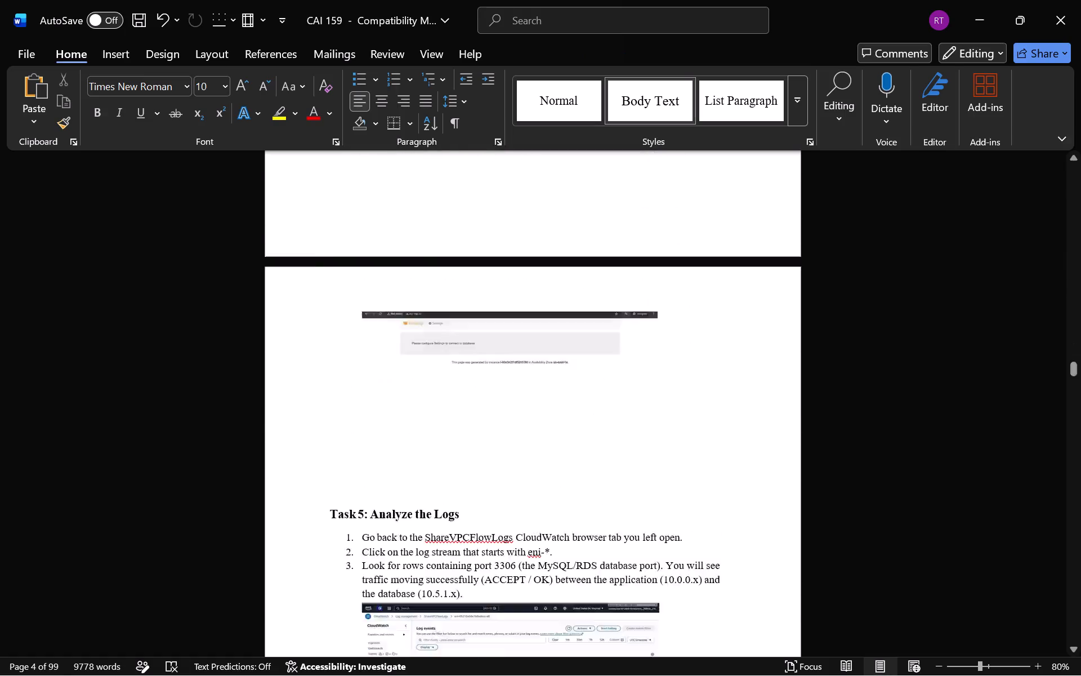
{"action": "scroll", "coordinate": [579, 318], "scroll_direction": "down", "scroll_amount": 17}
{"action": "scroll", "coordinate": [579, 318], "scroll_direction": "down", "scroll_amount": 11}
{"action": "scroll", "coordinate": [579, 318], "scroll_direction": "up", "scroll_amount": 3}
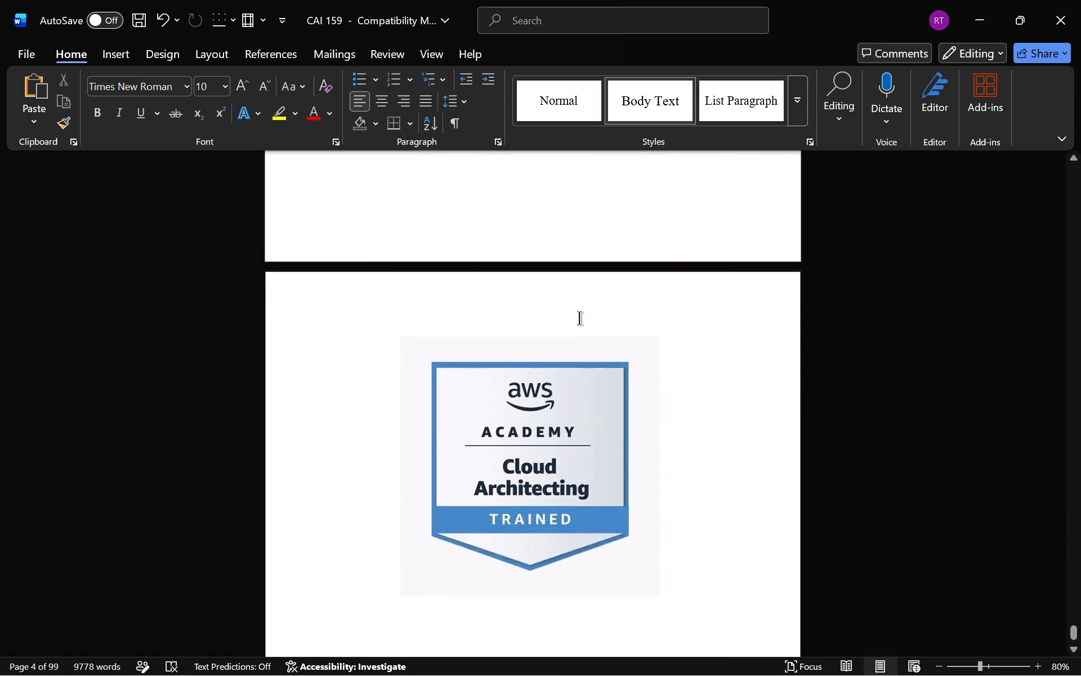
{"action": "scroll", "coordinate": [579, 318], "scroll_direction": "up", "scroll_amount": 14}
{"action": "scroll", "coordinate": [579, 318], "scroll_direction": "up", "scroll_amount": 9}
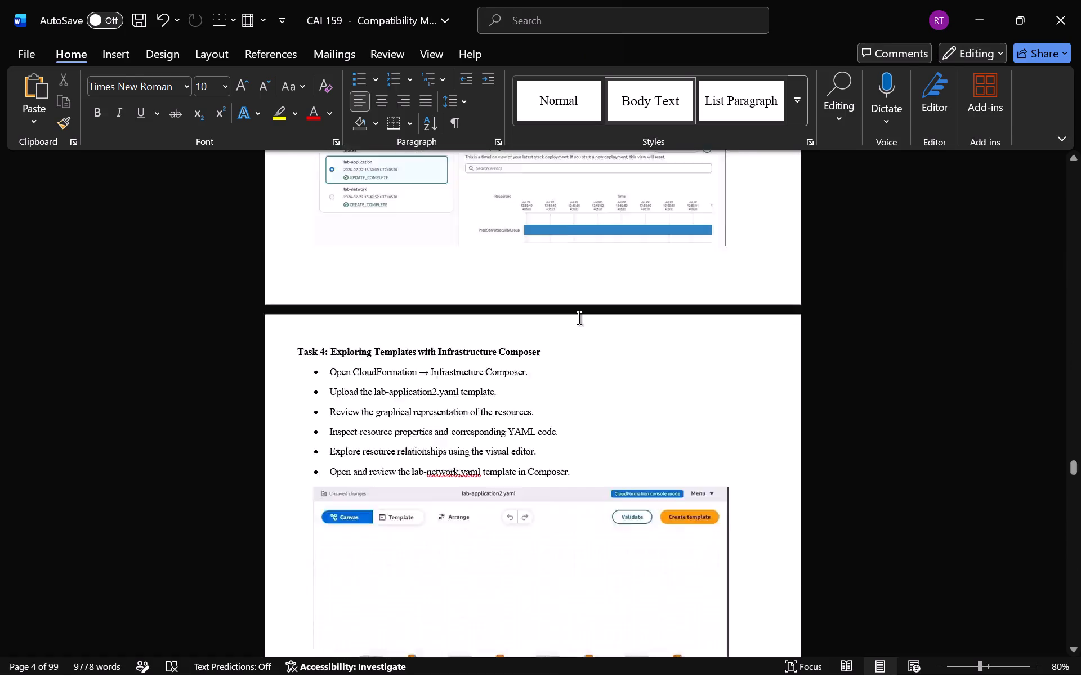
{"action": "scroll", "coordinate": [579, 318], "scroll_direction": "up", "scroll_amount": 20}
Examine the console header bar and its account label closely in the IAM users screenshot of Lab 1, Task 1.
{"action": "scroll", "coordinate": [579, 318], "scroll_direction": "down", "scroll_amount": 4}
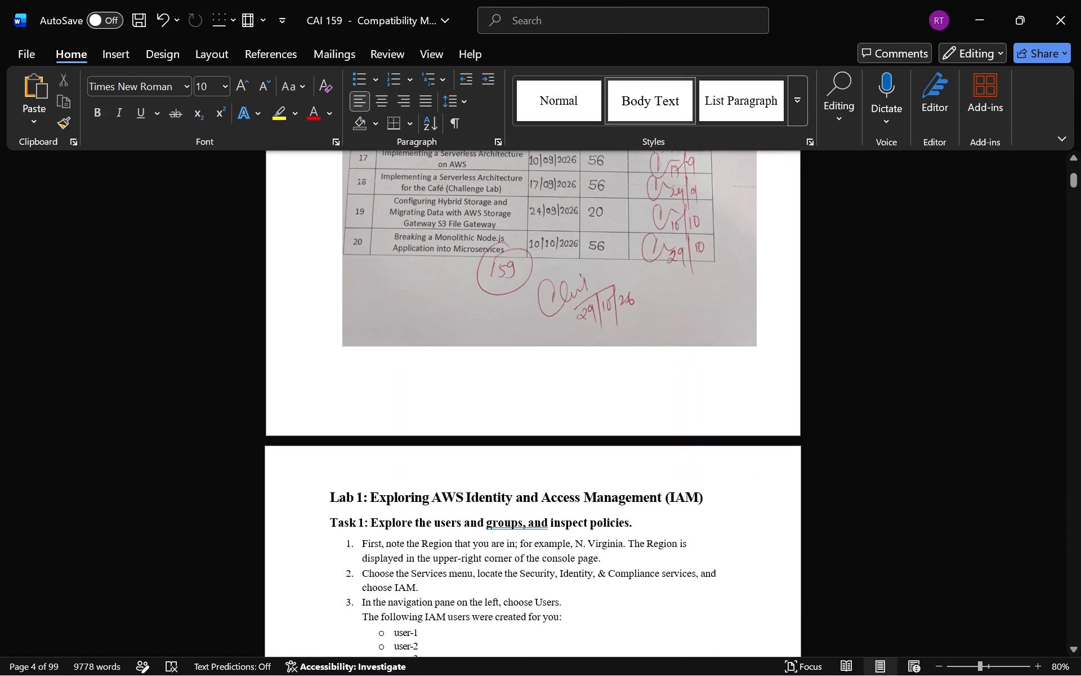
{"action": "scroll", "coordinate": [579, 318], "scroll_direction": "down", "scroll_amount": 3}
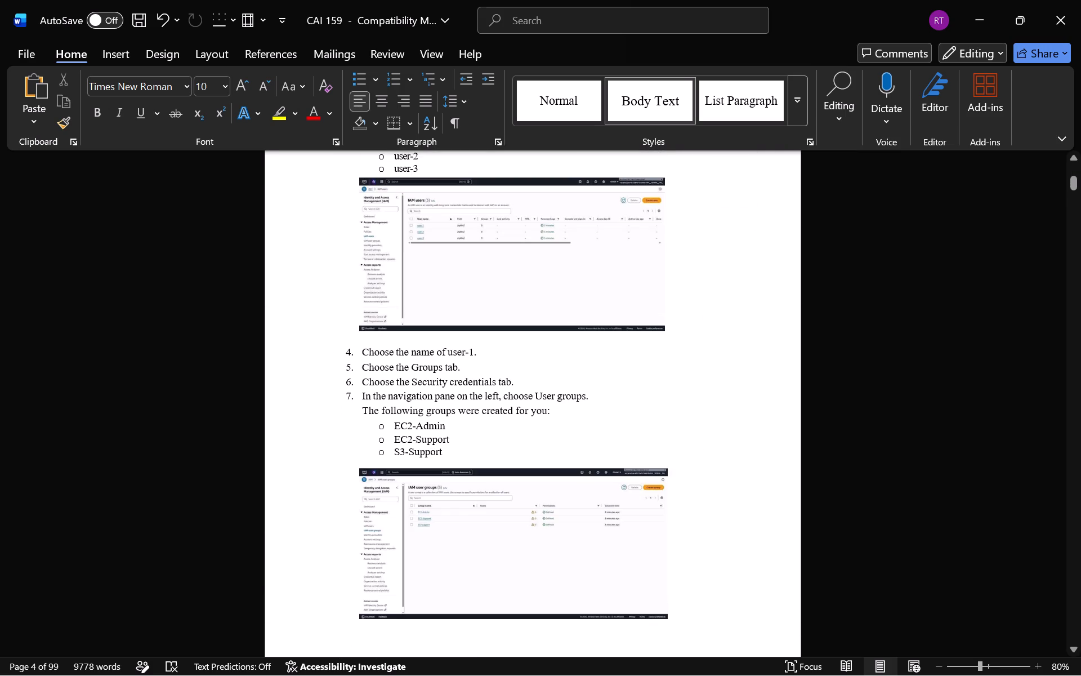
{"action": "scroll", "coordinate": [579, 318], "scroll_direction": "up", "scroll_amount": 10, "text": "ctrl"}
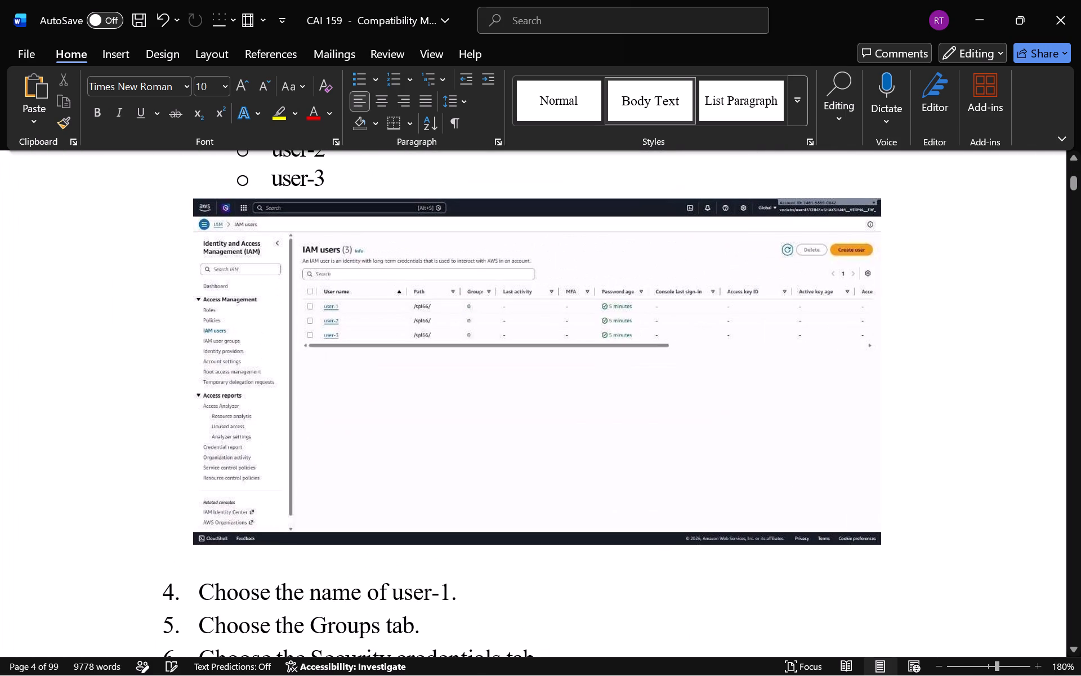
{"action": "scroll", "coordinate": [767, 291], "scroll_direction": "up", "scroll_amount": 2, "text": "ctrl"}
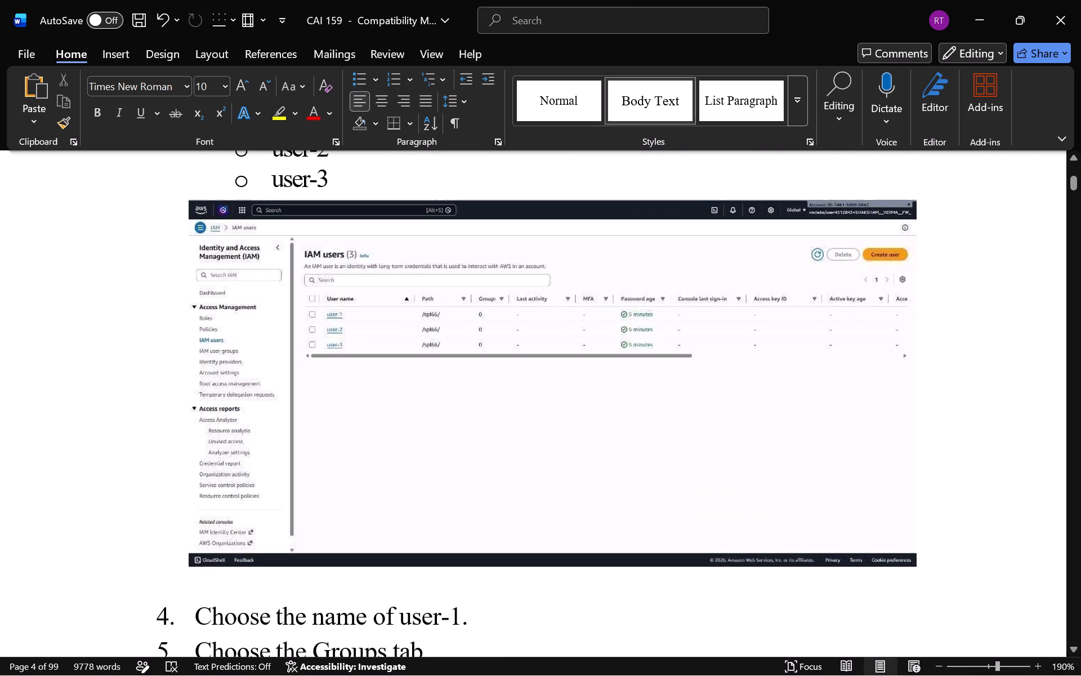
{"action": "scroll", "coordinate": [767, 291], "scroll_direction": "left", "scroll_amount": 1}
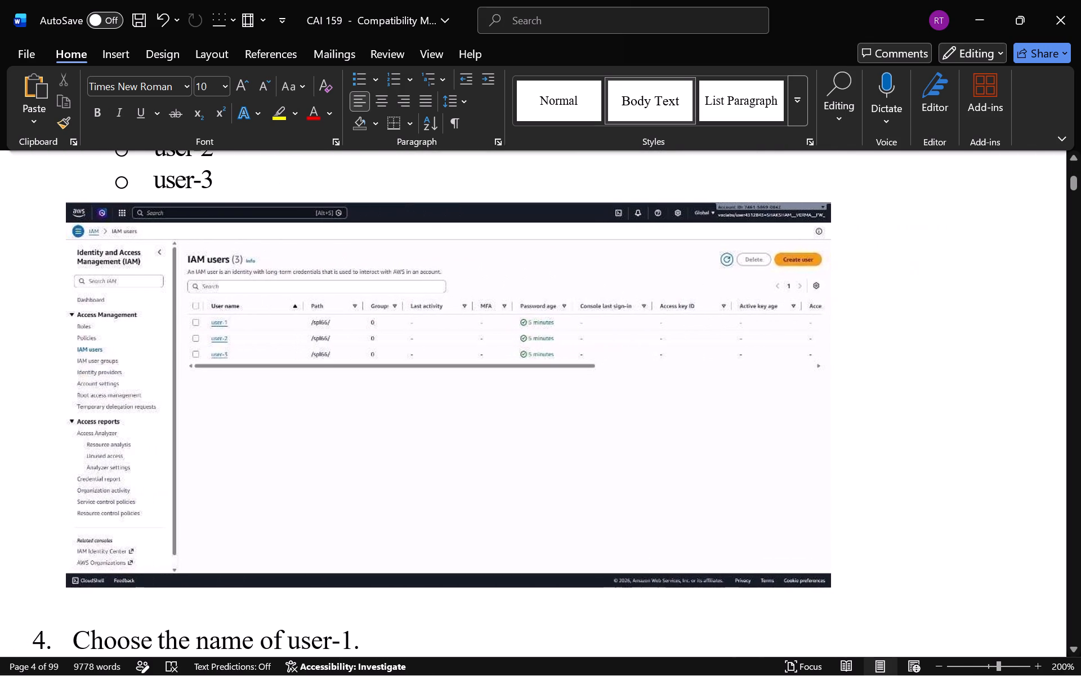
{"action": "scroll", "coordinate": [767, 291], "scroll_direction": "up", "scroll_amount": 4, "text": "ctrl"}
{"action": "scroll", "coordinate": [767, 291], "scroll_direction": "left", "scroll_amount": 1}
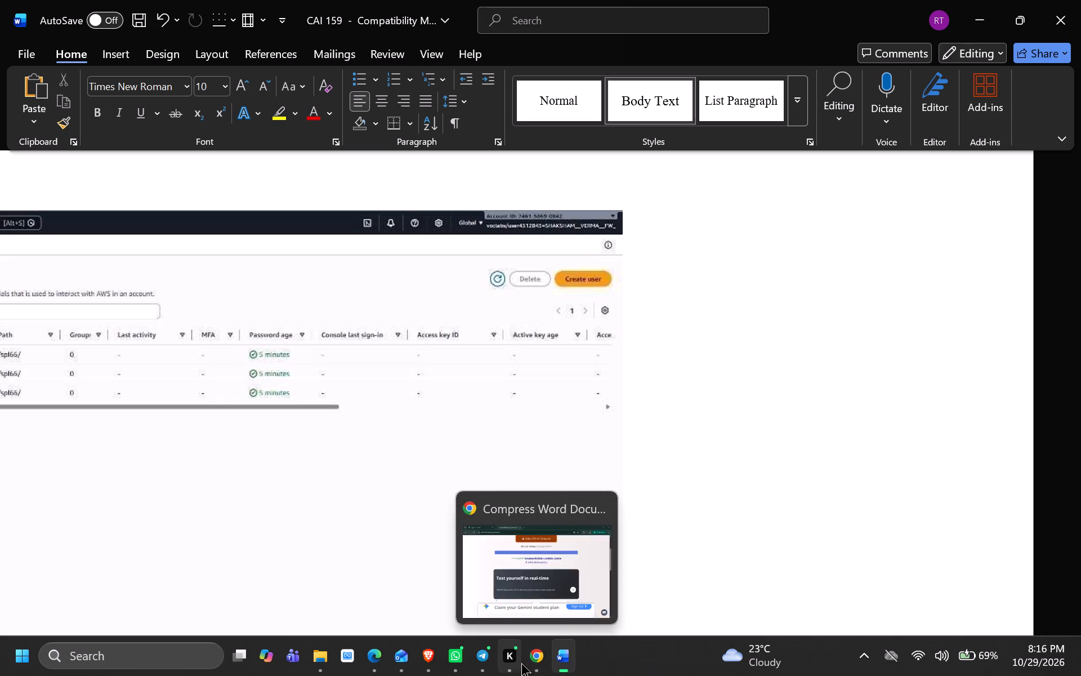
{"action": "left_click", "coordinate": [316, 656]}
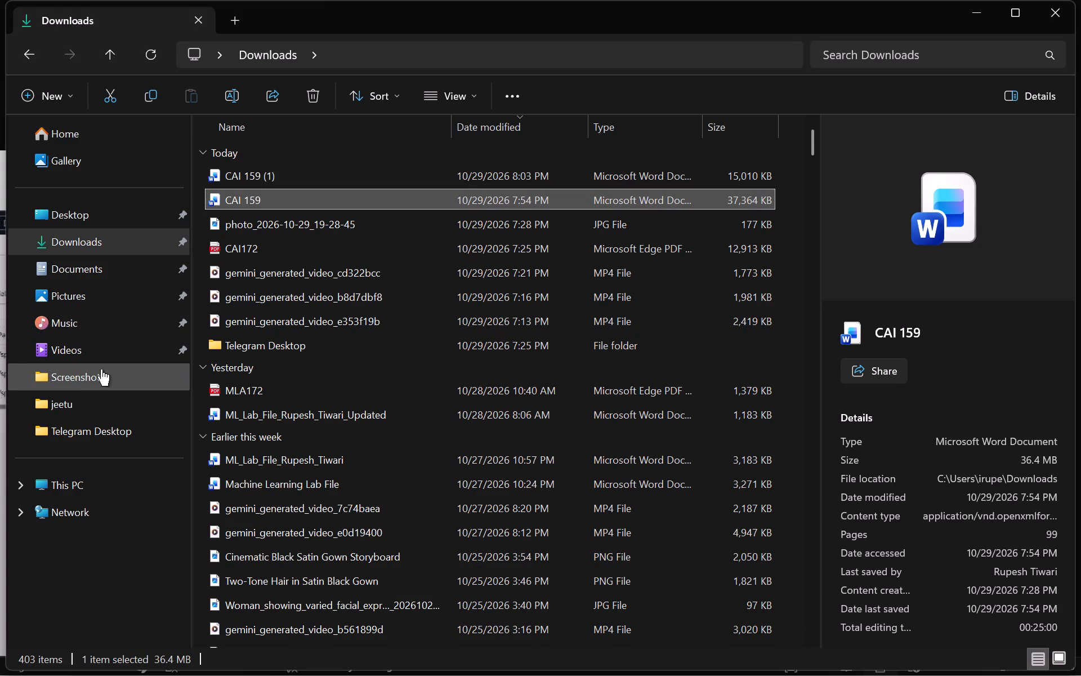
{"action": "left_click", "coordinate": [100, 379]}
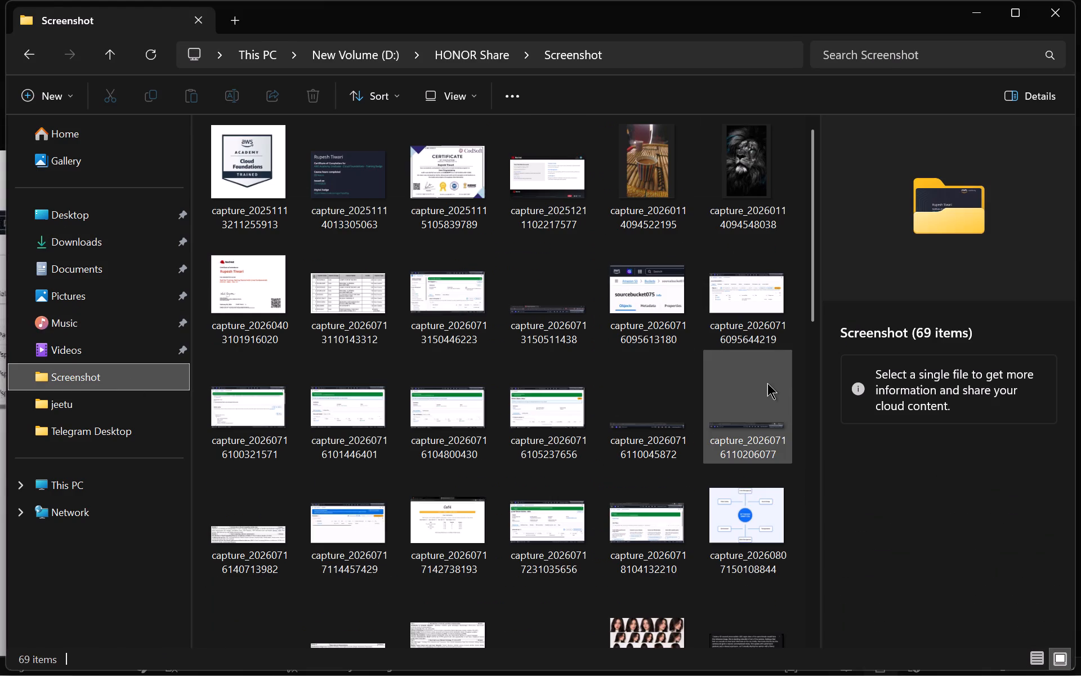
{"action": "scroll", "coordinate": [767, 383], "scroll_direction": "up", "scroll_amount": 1}
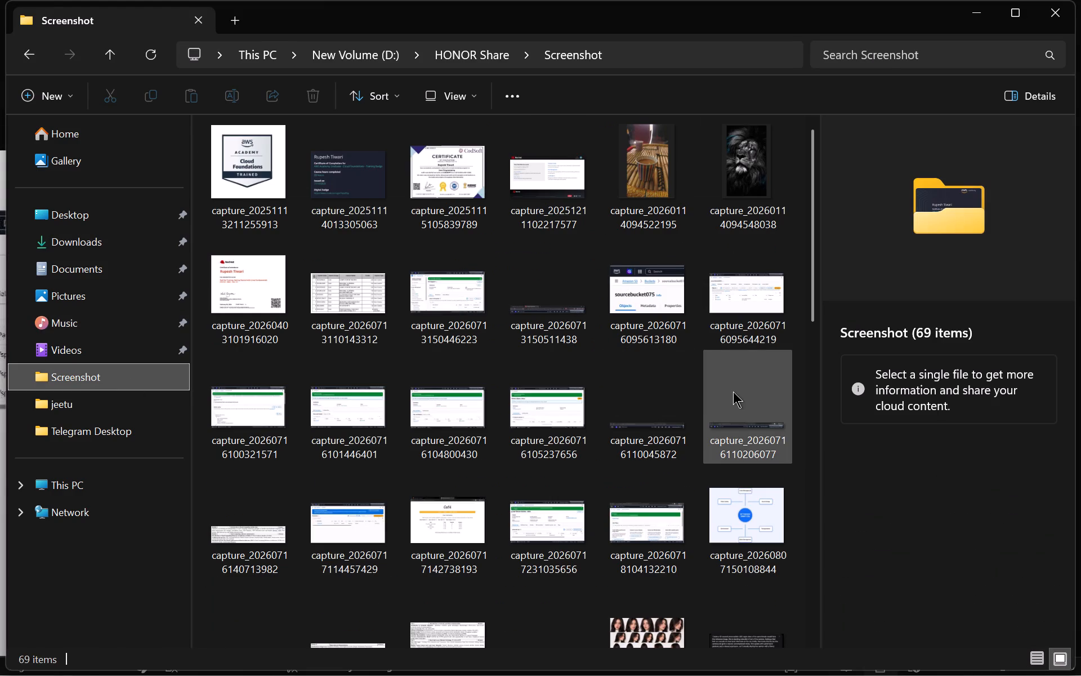
{"action": "left_click", "coordinate": [733, 392]}
{"action": "double_click", "coordinate": [733, 392]}
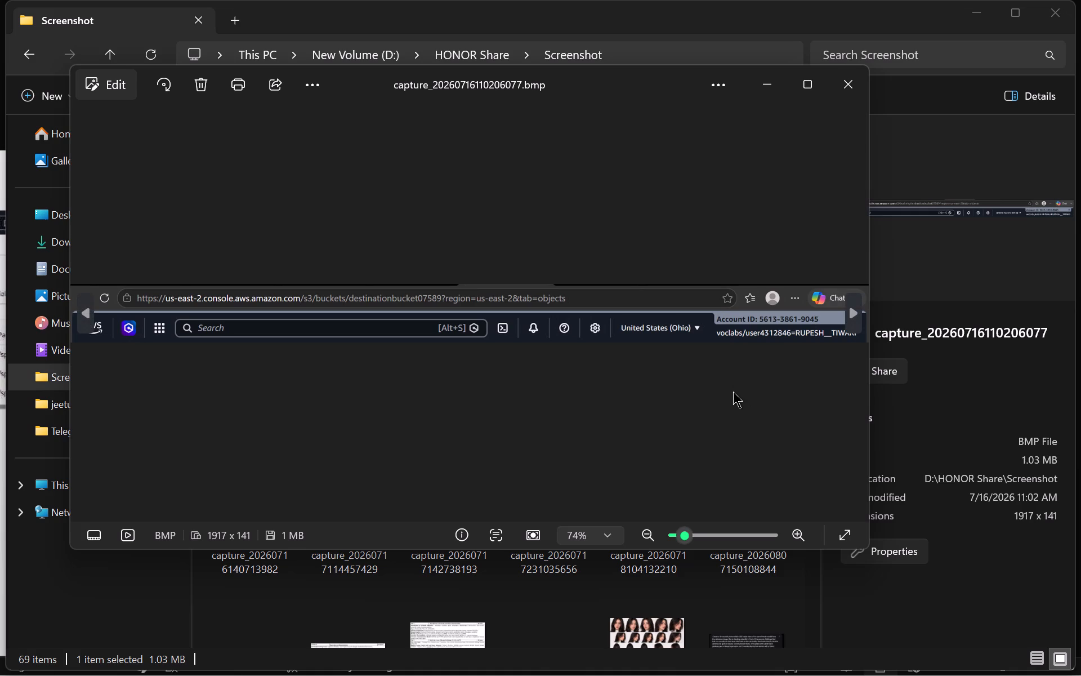
Crop the header capture to just the account ID and user label area, about 384 x 78 pixels.
{"action": "left_click", "coordinate": [102, 84]}
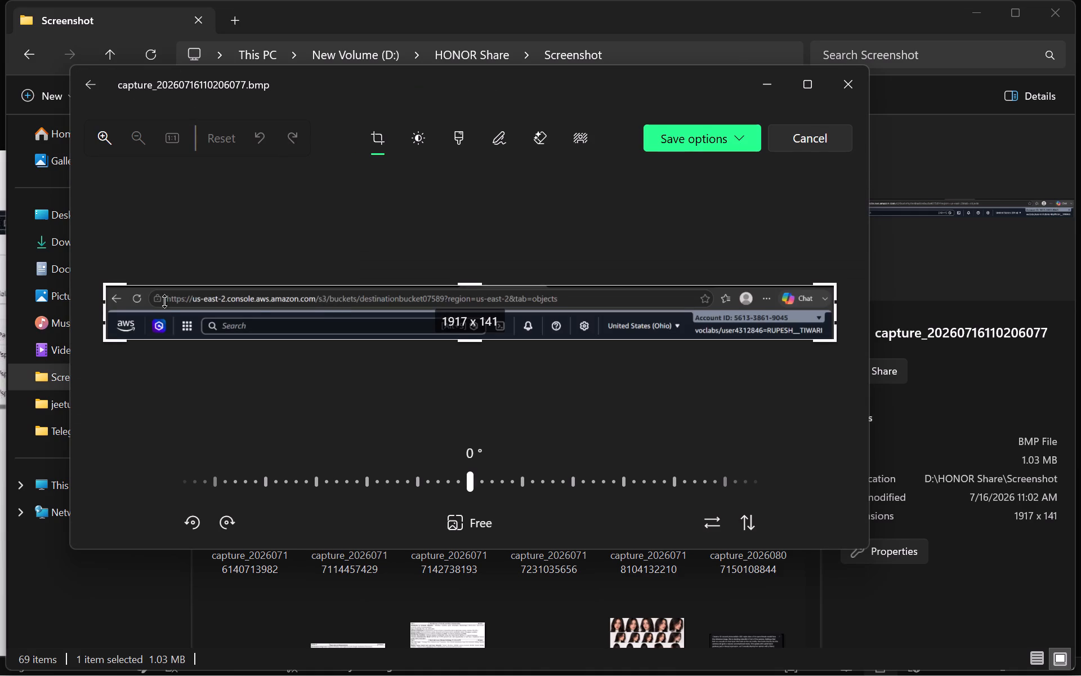
{"action": "left_click_drag", "start_coordinate": [105, 313], "coordinate": [190, 318]}
{"action": "left_click_drag", "start_coordinate": [105, 339], "coordinate": [242, 337]}
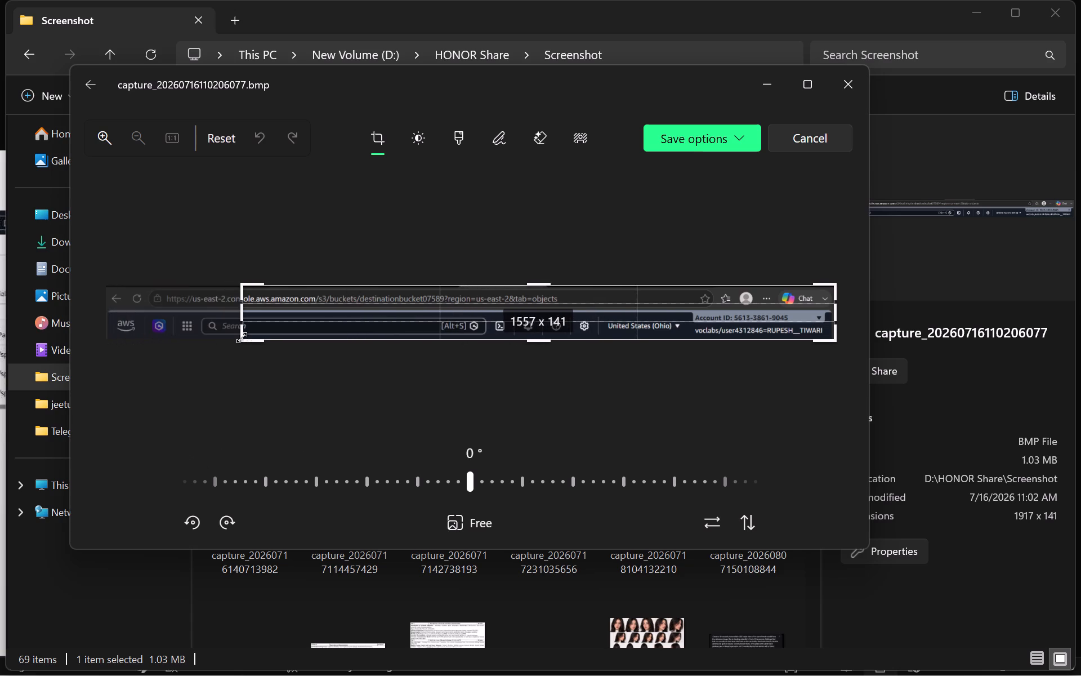
{"action": "left_click_drag", "start_coordinate": [242, 337], "coordinate": [593, 325]}
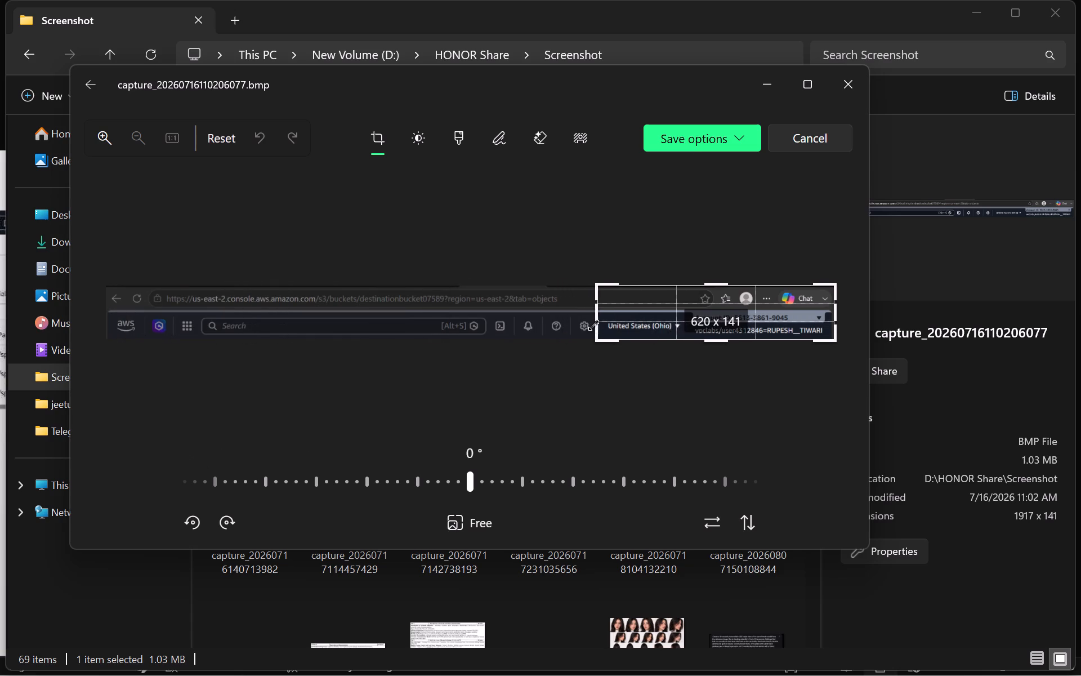
{"action": "left_click_drag", "start_coordinate": [593, 325], "coordinate": [659, 315]}
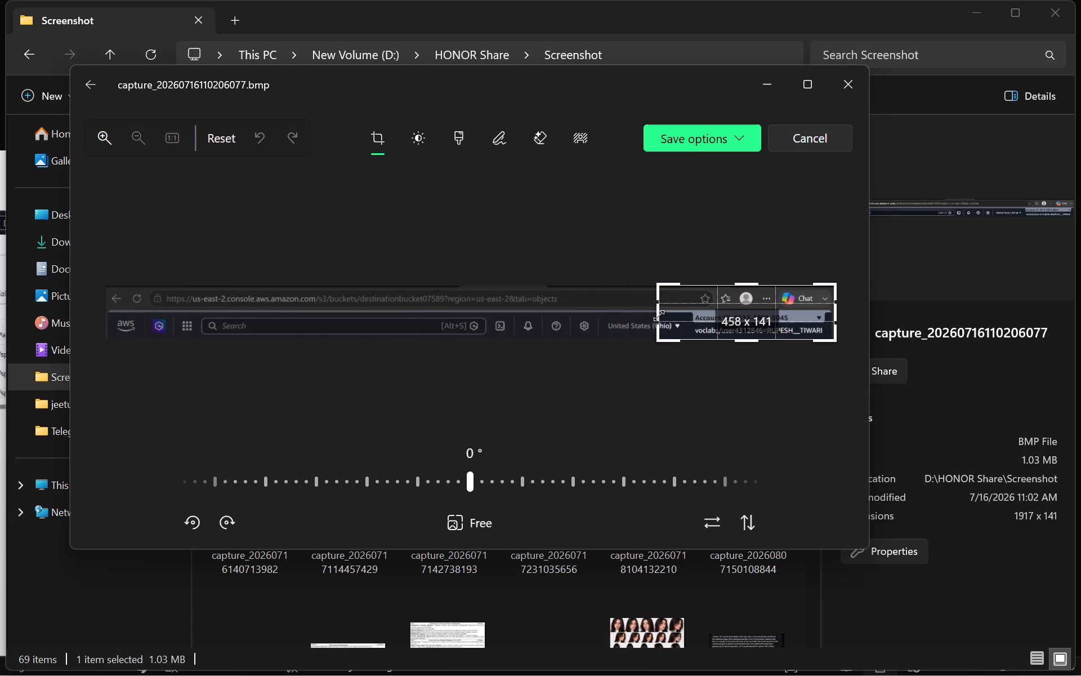
{"action": "left_click_drag", "start_coordinate": [659, 315], "coordinate": [687, 316]}
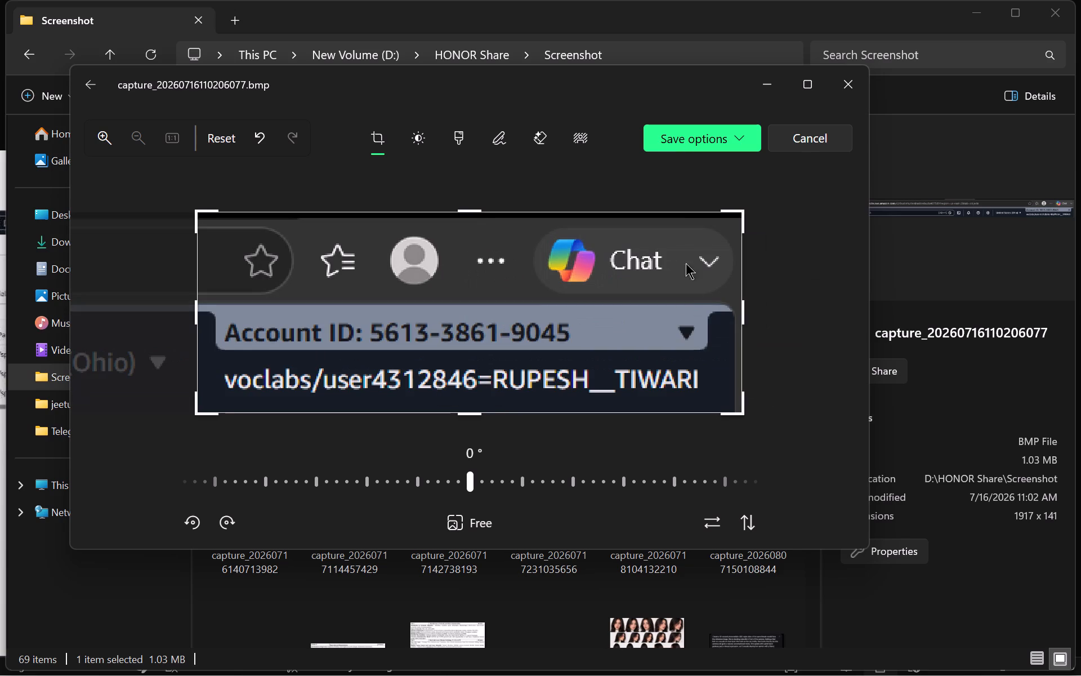
{"action": "left_click_drag", "start_coordinate": [472, 208], "coordinate": [471, 233]}
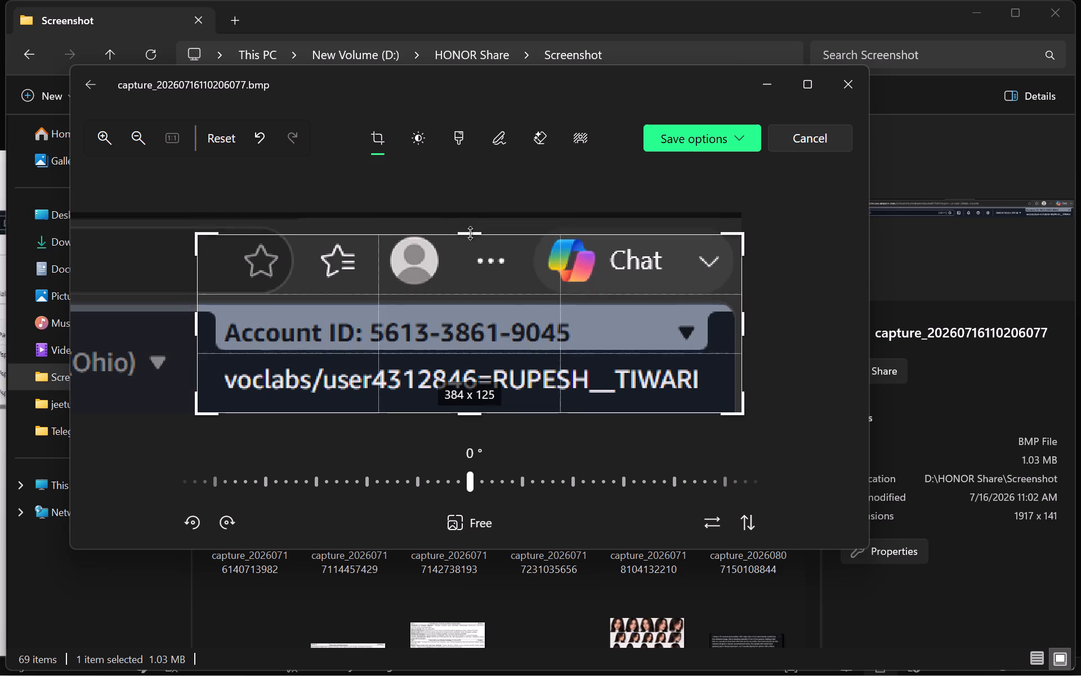
{"action": "left_click_drag", "start_coordinate": [471, 233], "coordinate": [474, 297]}
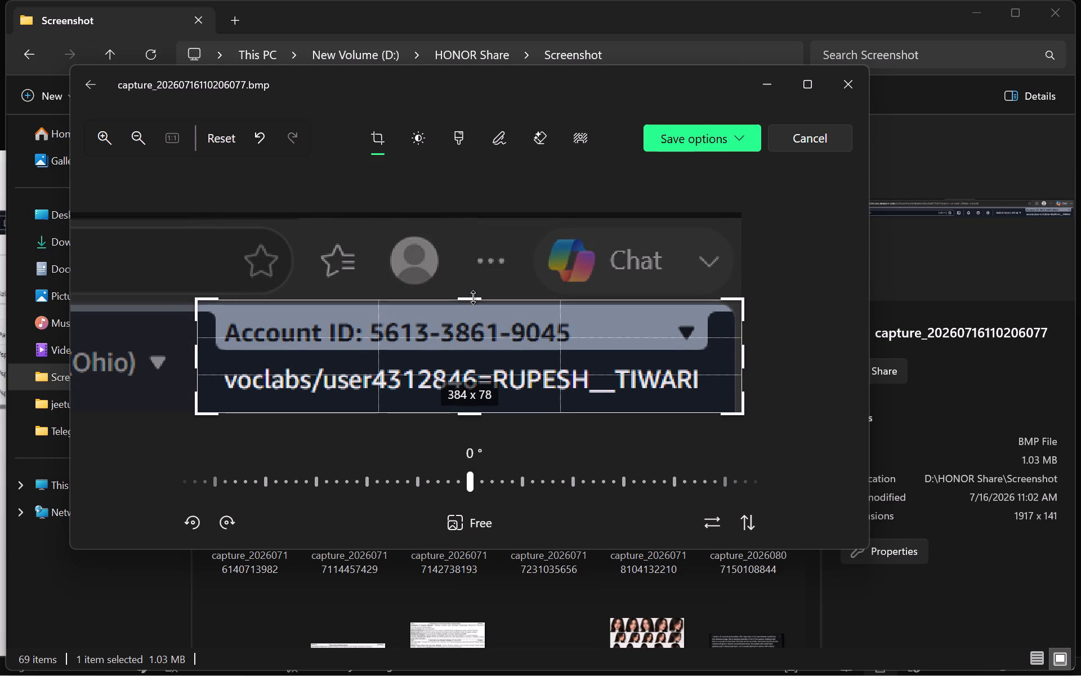
{"action": "left_click_drag", "start_coordinate": [474, 297], "coordinate": [474, 298]}
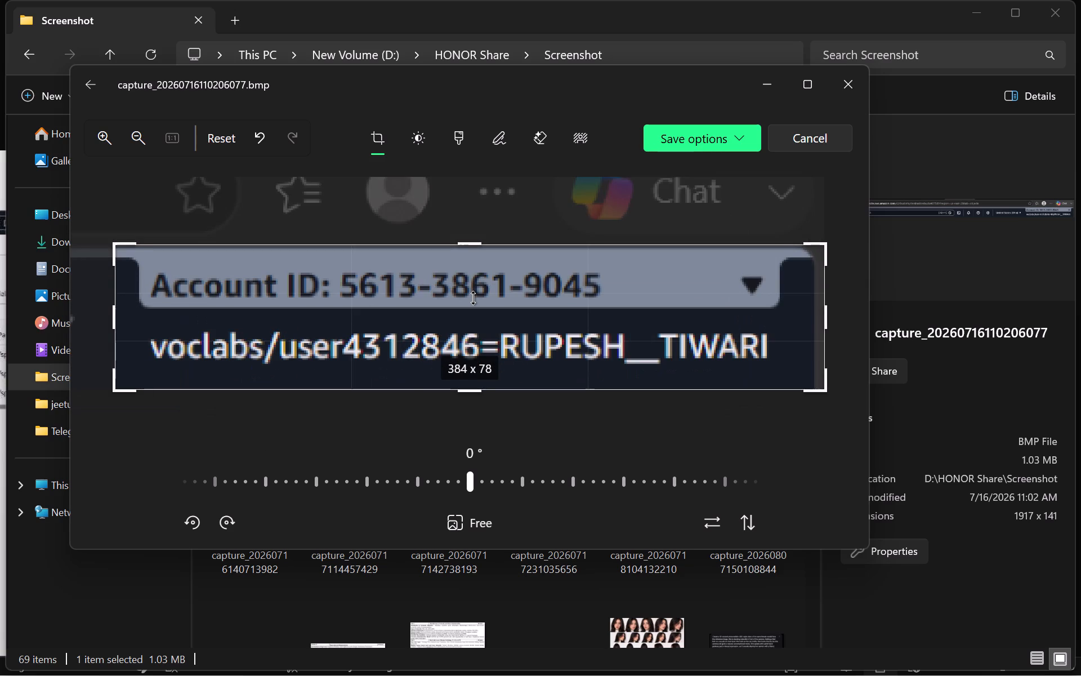
{"action": "key", "text": "Return"}
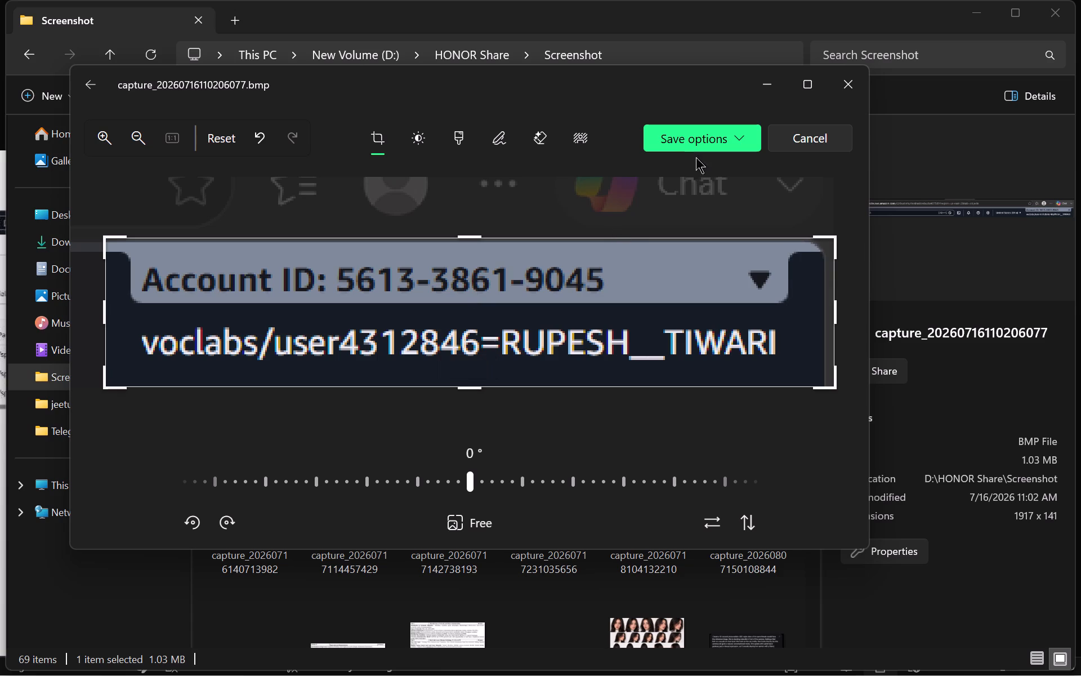
{"action": "left_click", "coordinate": [707, 140]}
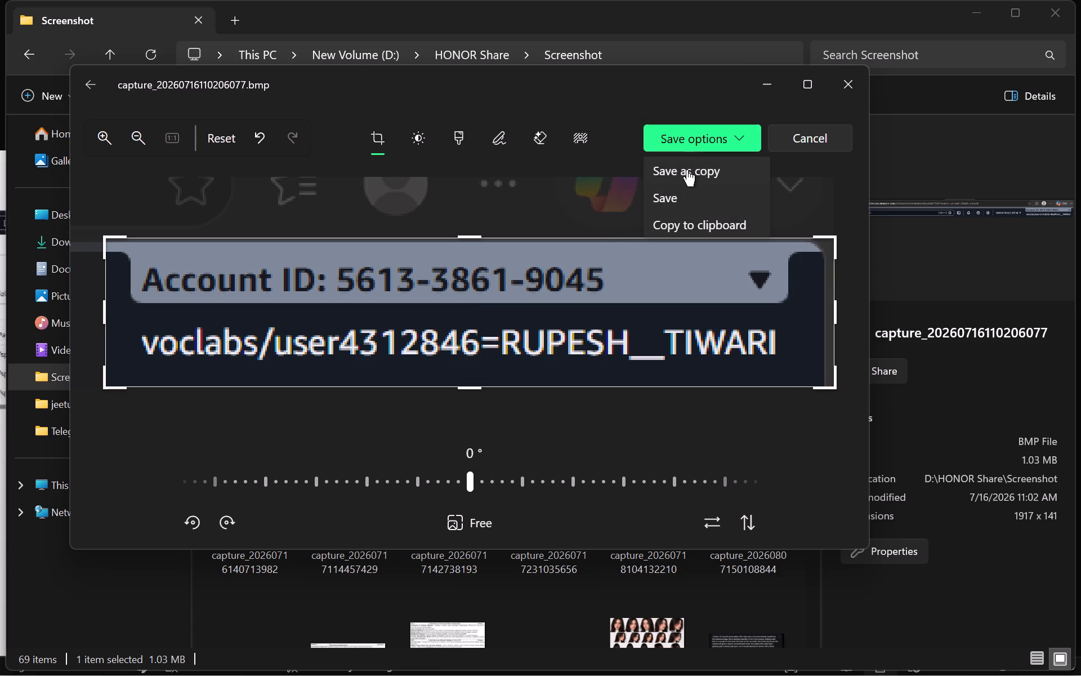
{"action": "left_click", "coordinate": [687, 170]}
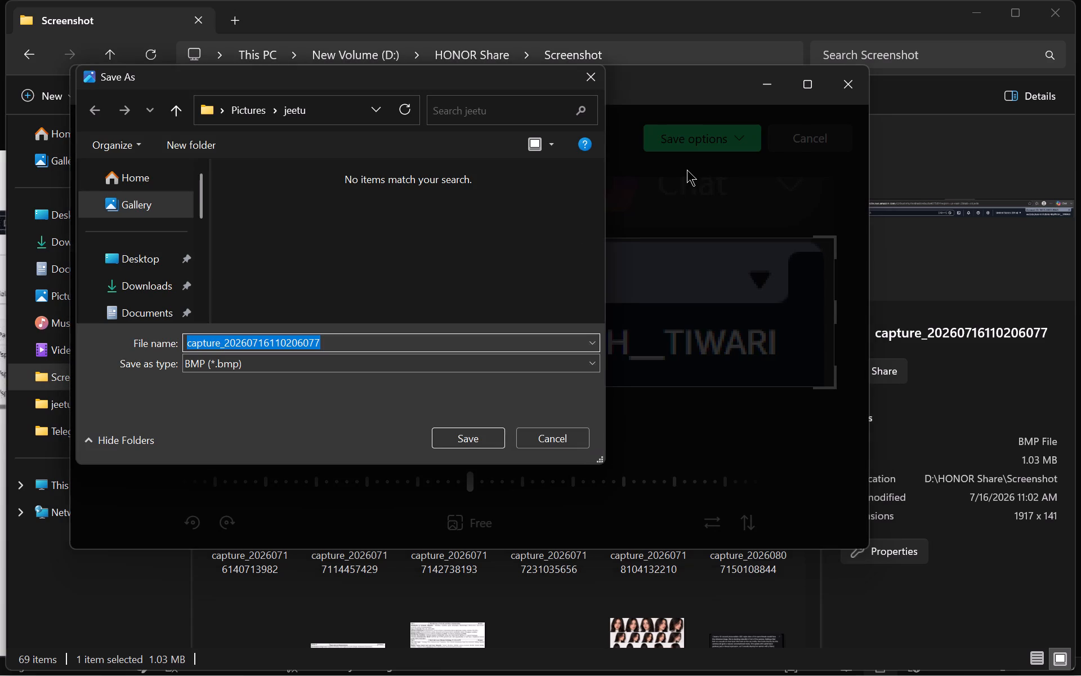
{"action": "left_click", "coordinate": [146, 285]}
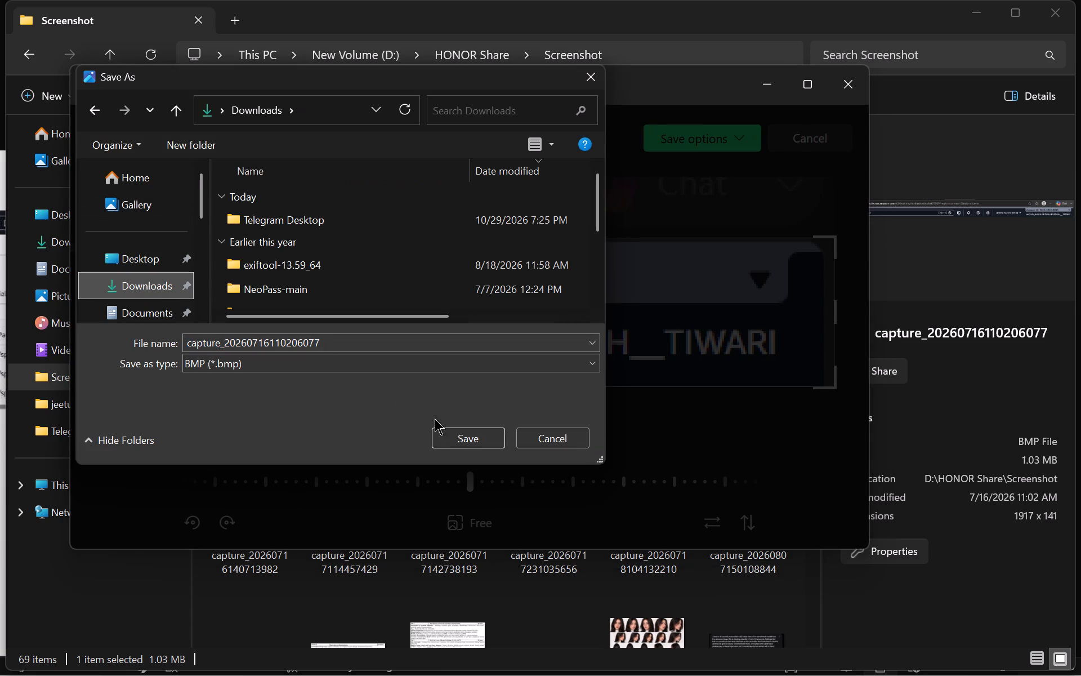
{"action": "left_click", "coordinate": [451, 433]}
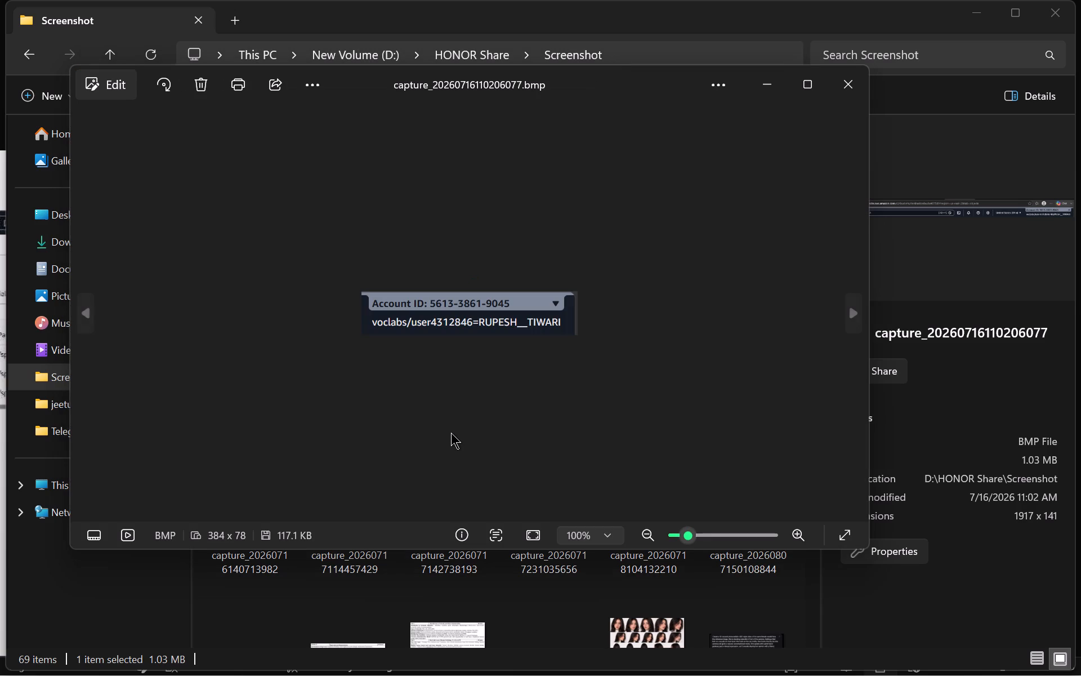
{"action": "left_click", "coordinate": [844, 84]}
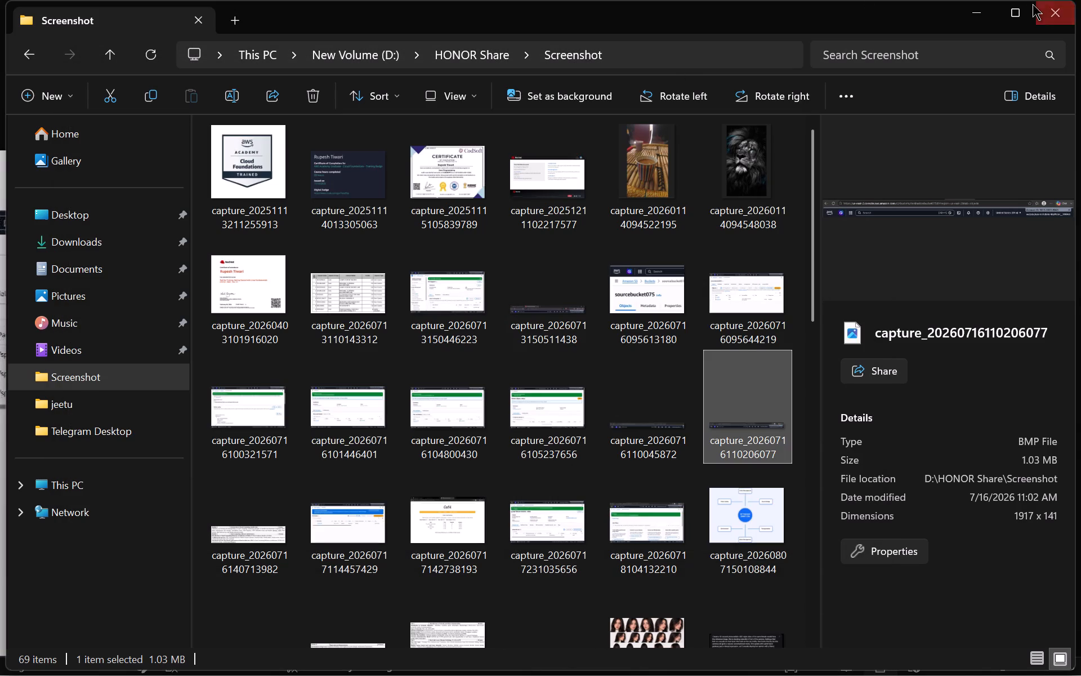
{"action": "left_click", "coordinate": [972, 8]}
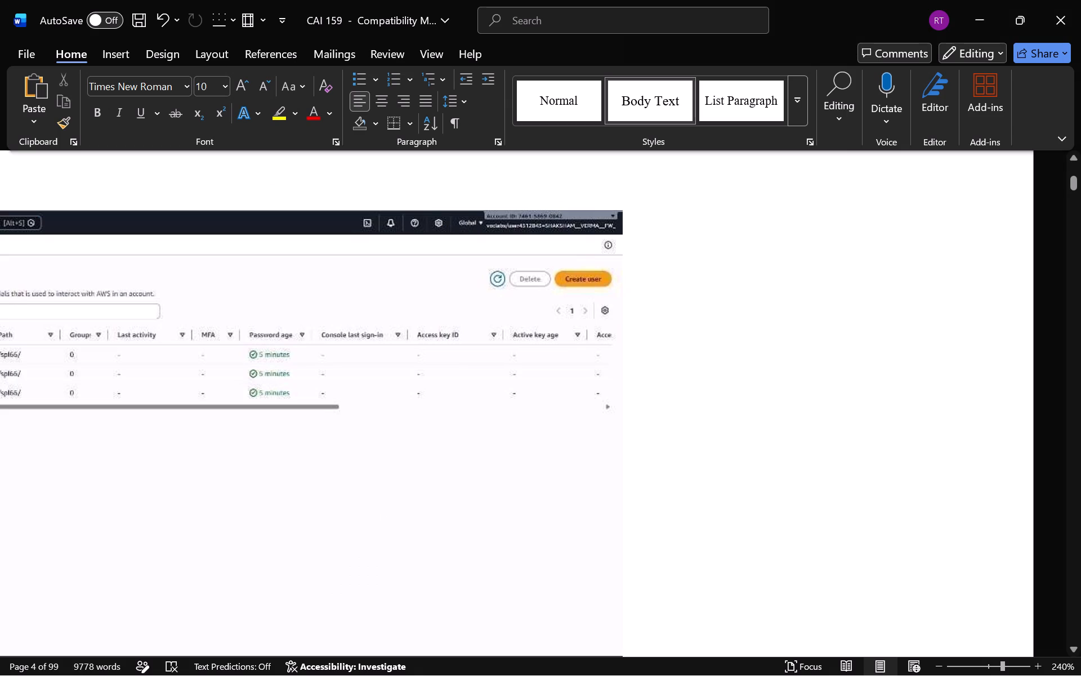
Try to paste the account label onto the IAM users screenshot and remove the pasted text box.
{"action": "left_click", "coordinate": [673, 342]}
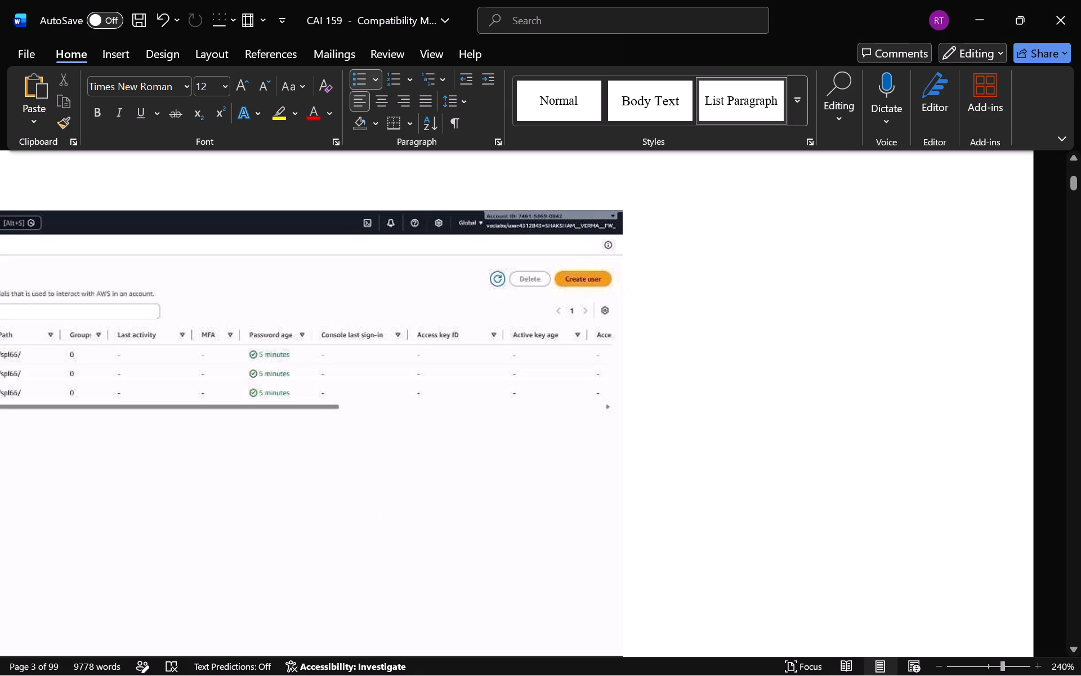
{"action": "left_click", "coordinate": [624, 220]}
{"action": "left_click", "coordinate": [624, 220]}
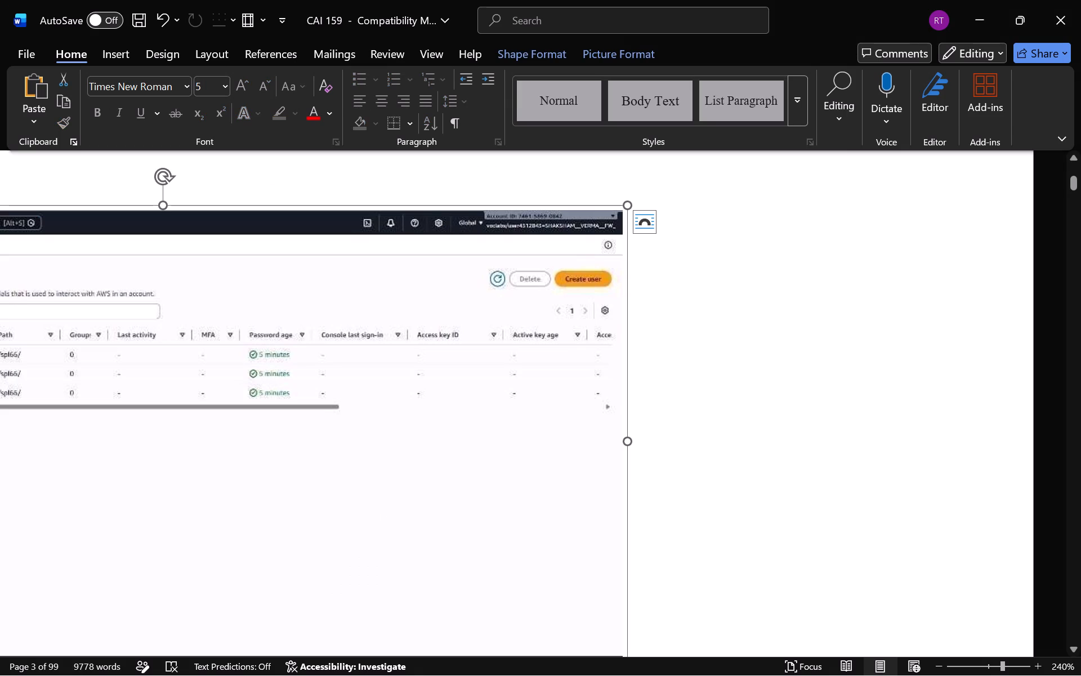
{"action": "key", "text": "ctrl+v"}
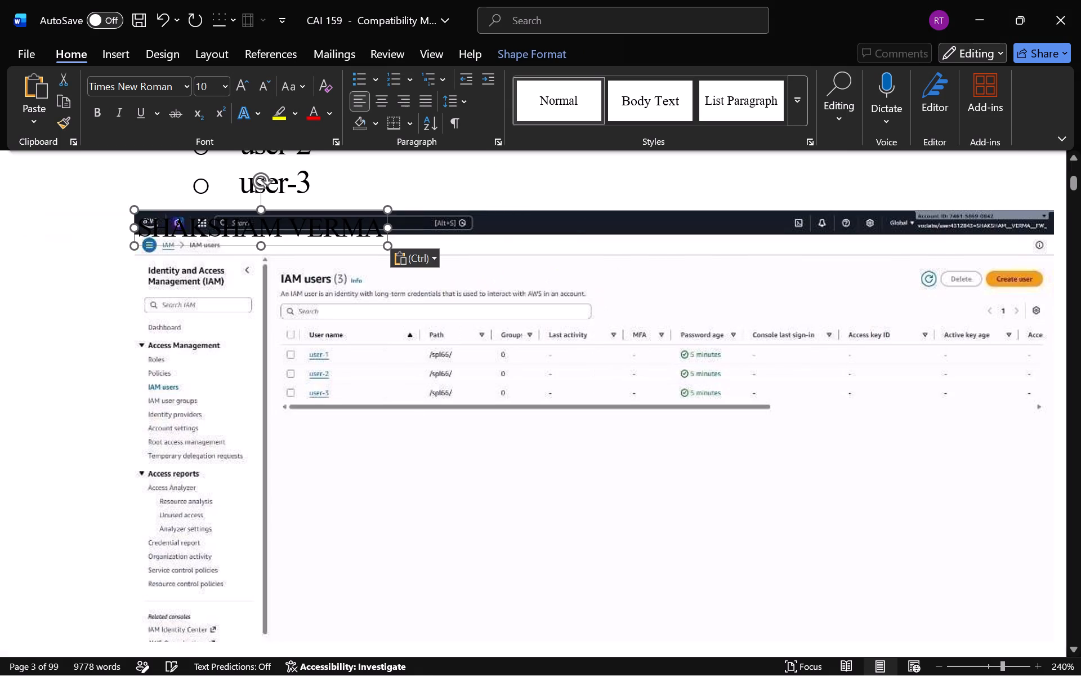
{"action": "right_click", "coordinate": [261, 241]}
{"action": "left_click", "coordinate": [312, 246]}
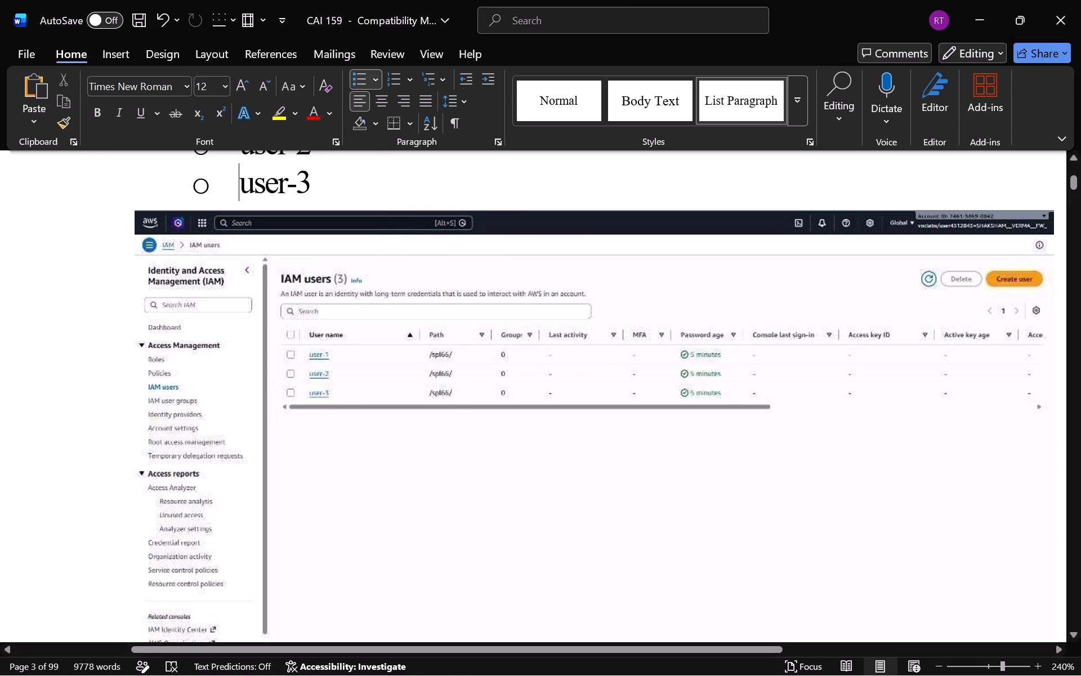
{"action": "left_click", "coordinate": [878, 195]}
{"action": "left_click", "coordinate": [119, 55]}
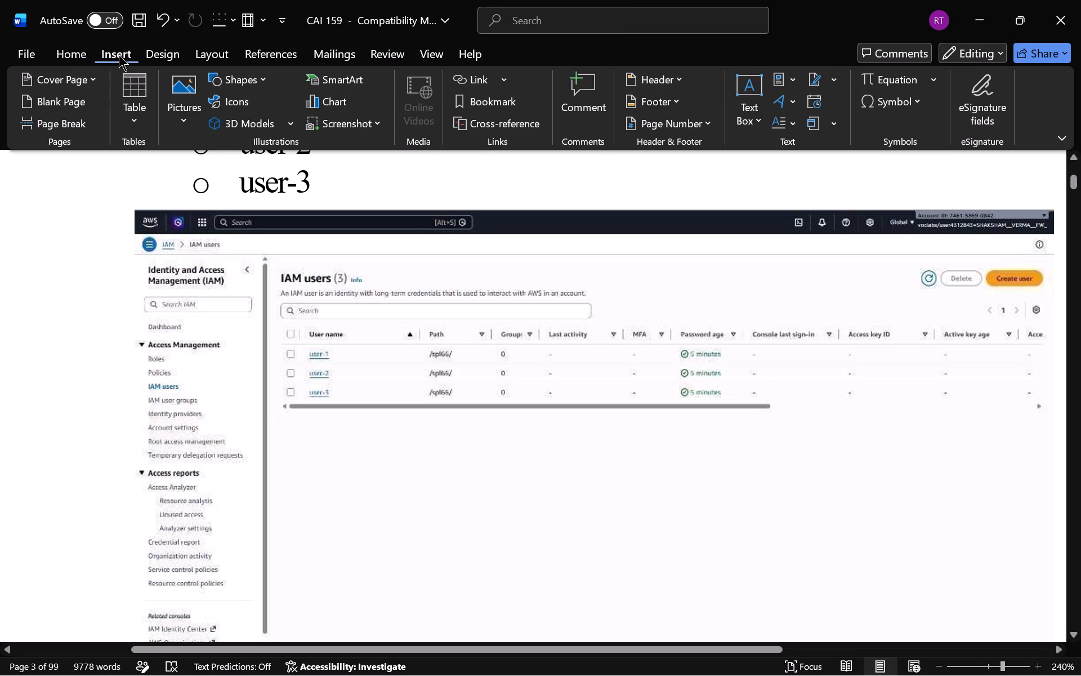
{"action": "left_click", "coordinate": [185, 112]}
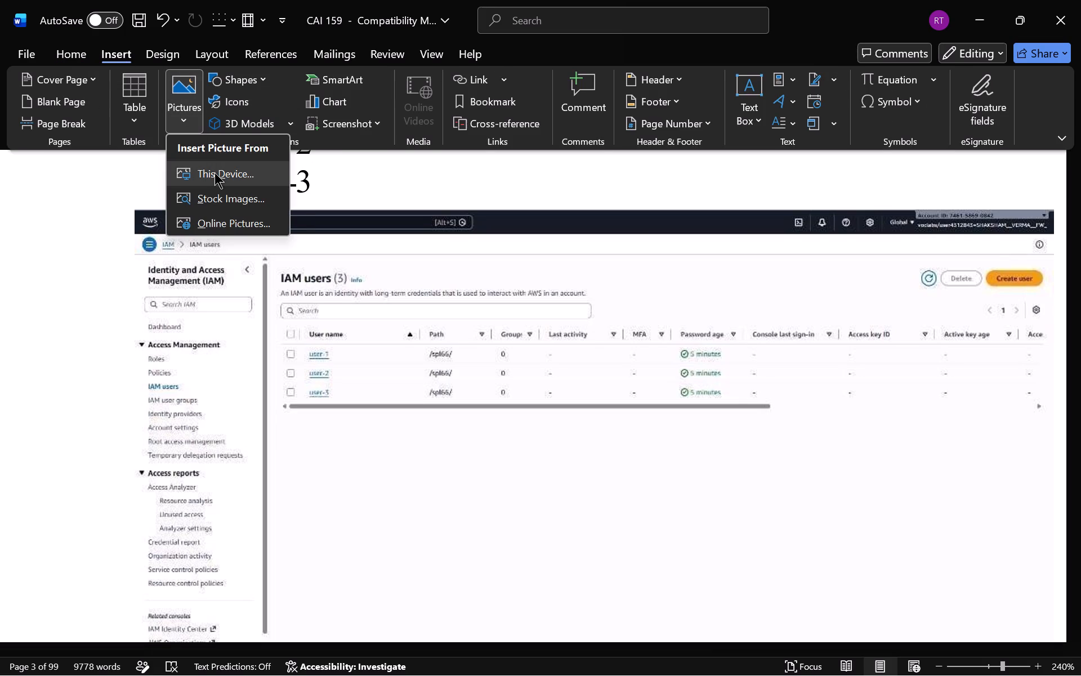
{"action": "left_click", "coordinate": [215, 172]}
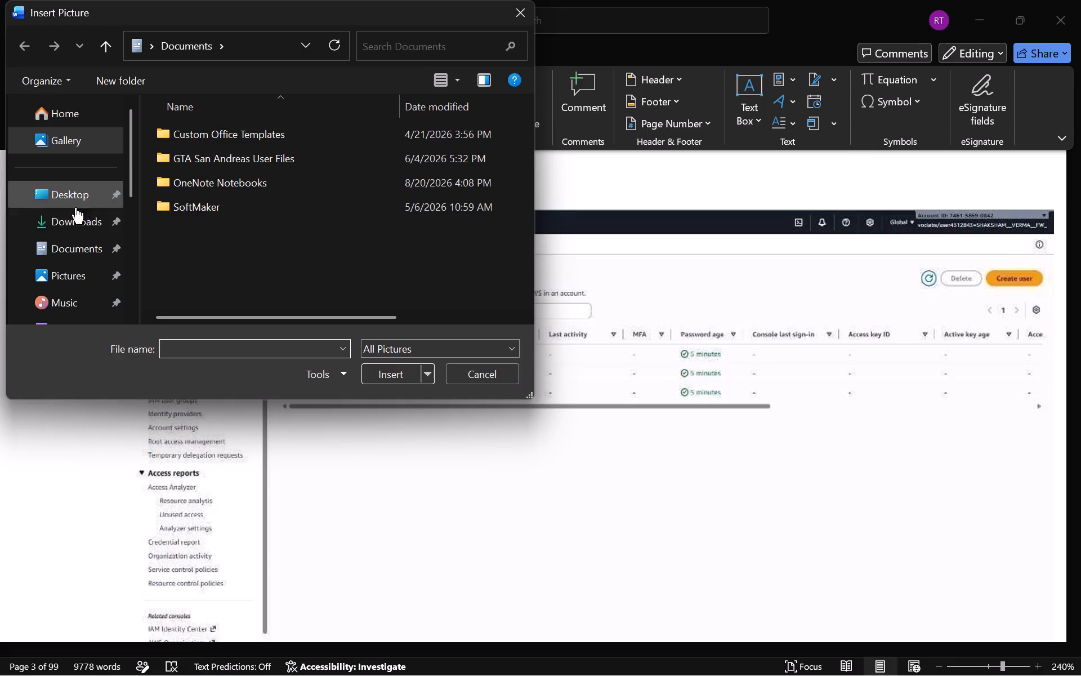
{"action": "left_click", "coordinate": [65, 217]}
{"action": "left_click", "coordinate": [185, 157]}
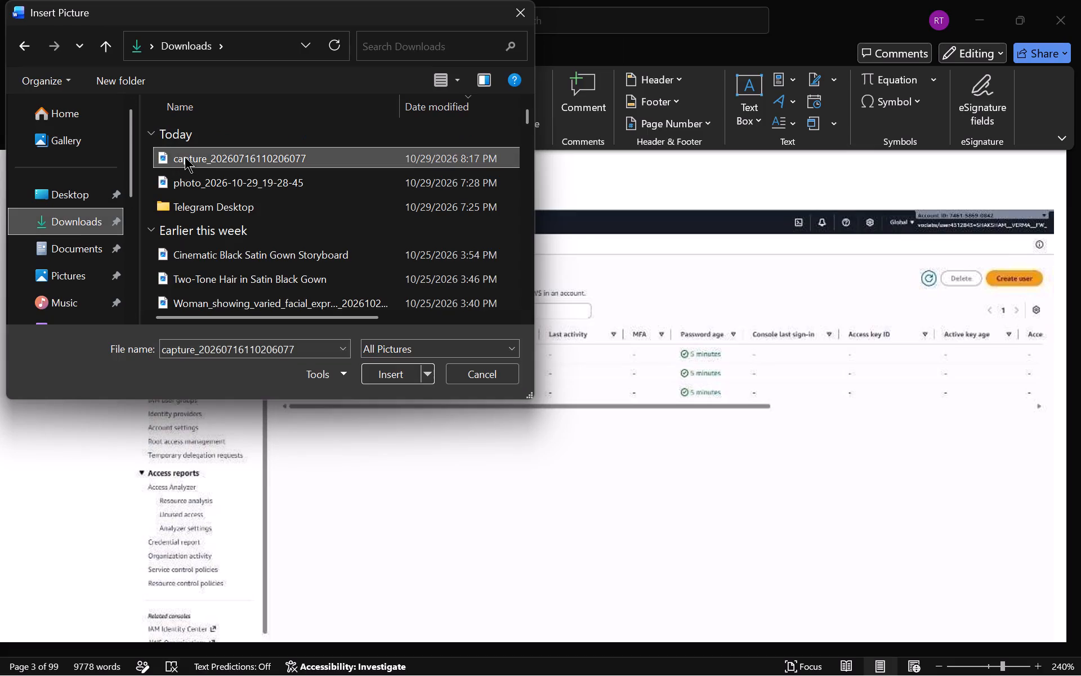
{"action": "left_click", "coordinate": [379, 366]}
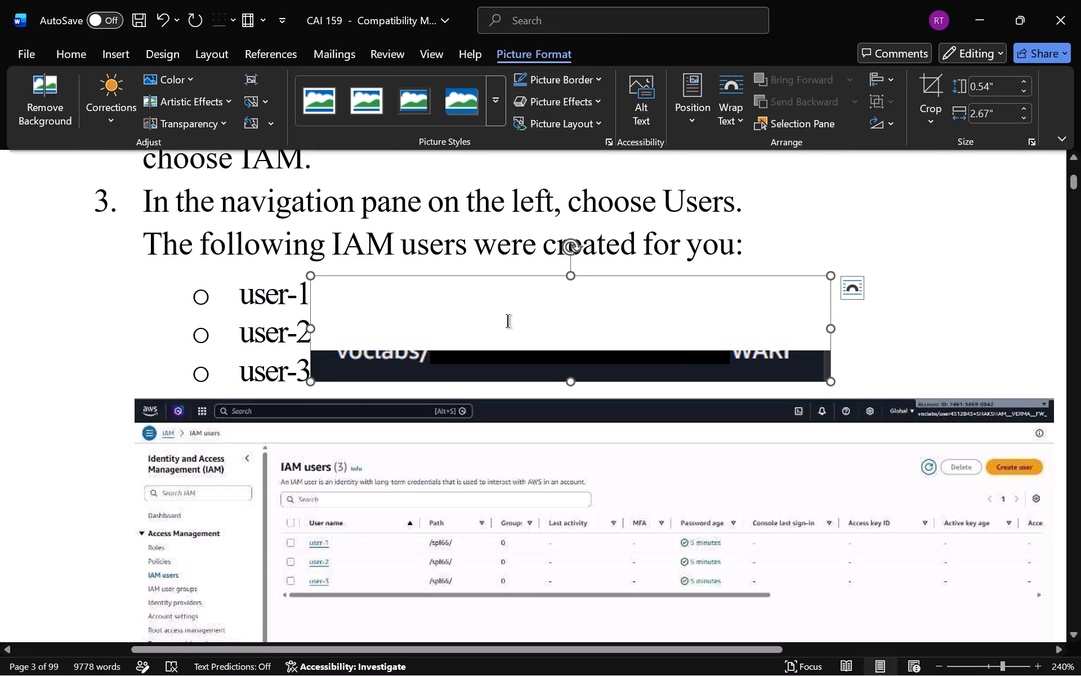
Set the inserted label picture's text wrapping to Tight and move it onto the IAM users screenshot beside the old account label.
{"action": "left_click_drag", "start_coordinate": [510, 366], "coordinate": [508, 382]}
{"action": "left_click_drag", "start_coordinate": [508, 382], "coordinate": [512, 381]}
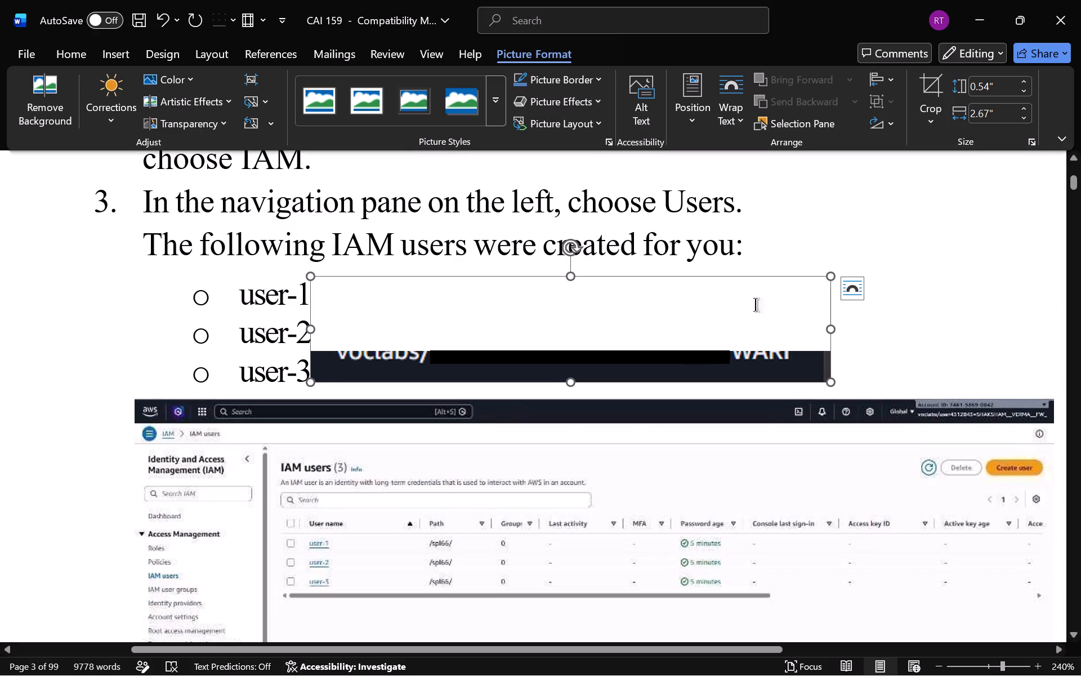
{"action": "left_click", "coordinate": [851, 290]}
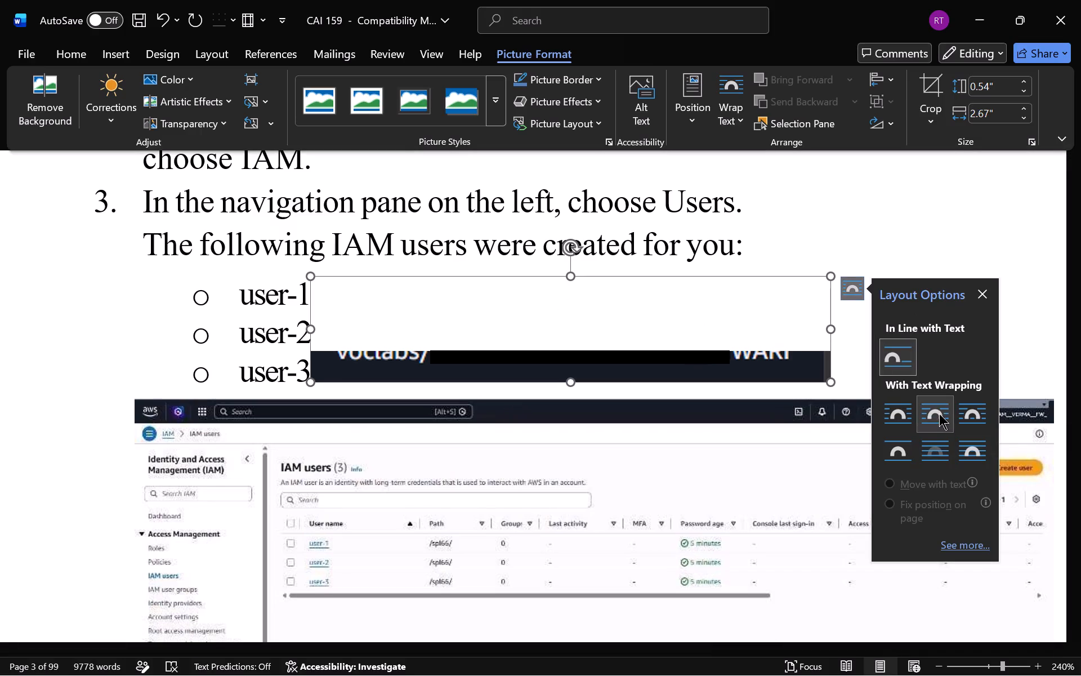
{"action": "left_click", "coordinate": [939, 413]}
{"action": "left_click_drag", "start_coordinate": [604, 329], "coordinate": [620, 362]}
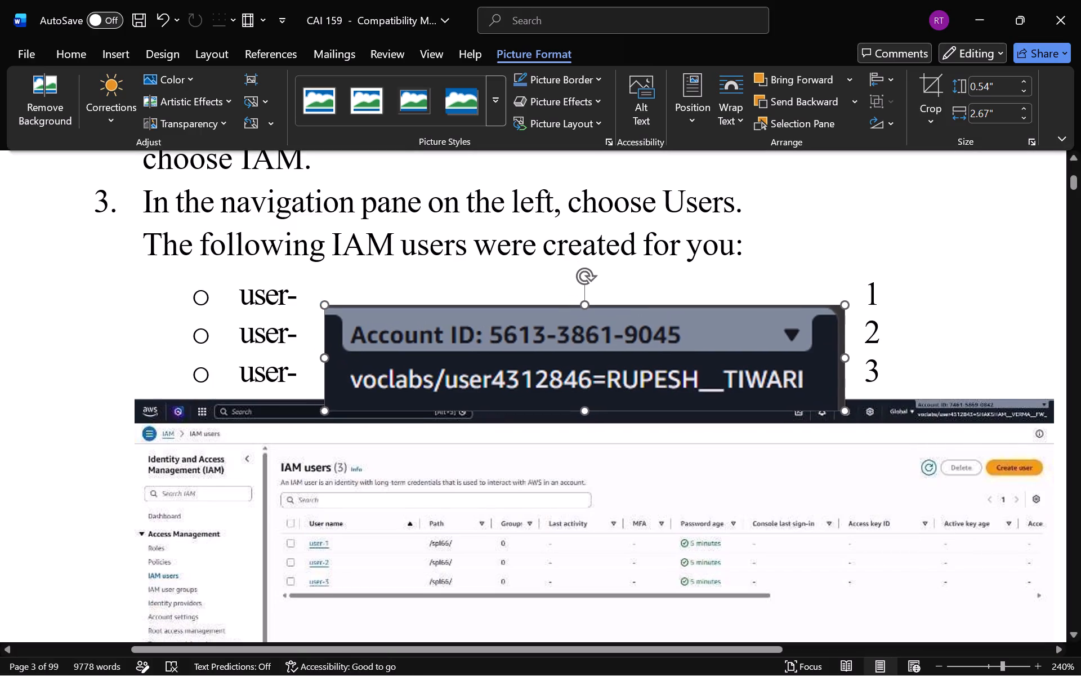
{"action": "left_click_drag", "start_coordinate": [620, 362], "coordinate": [700, 457]}
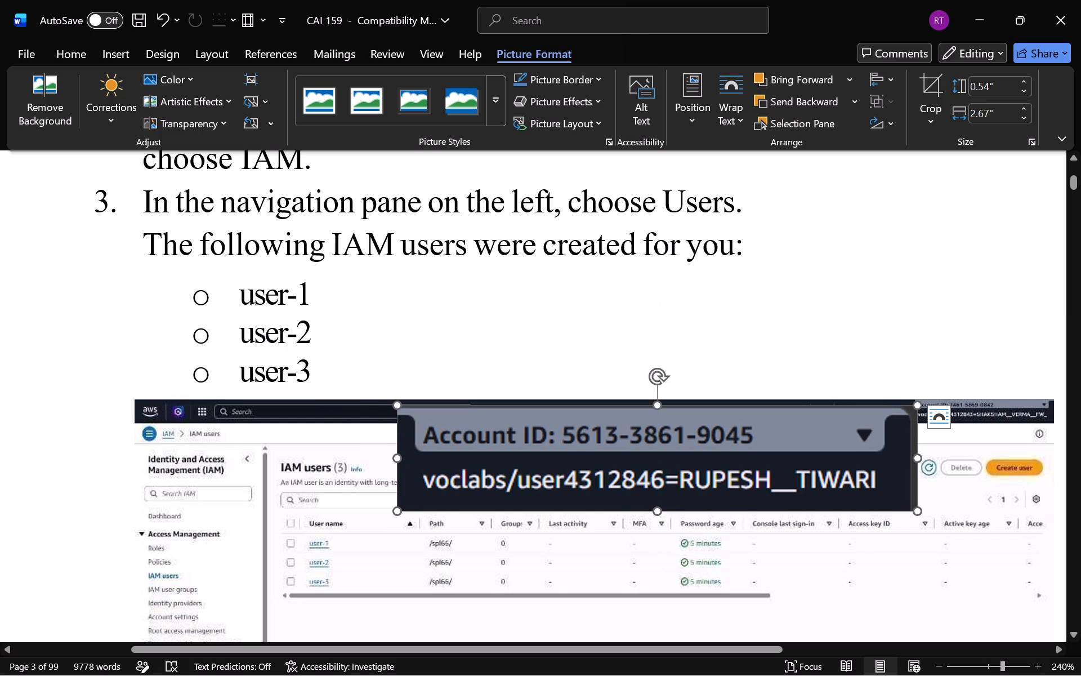
Narrow the new account label picture on the IAM users screenshot to about 1.88 inches wide.
{"action": "left_click_drag", "start_coordinate": [399, 460], "coordinate": [552, 458]}
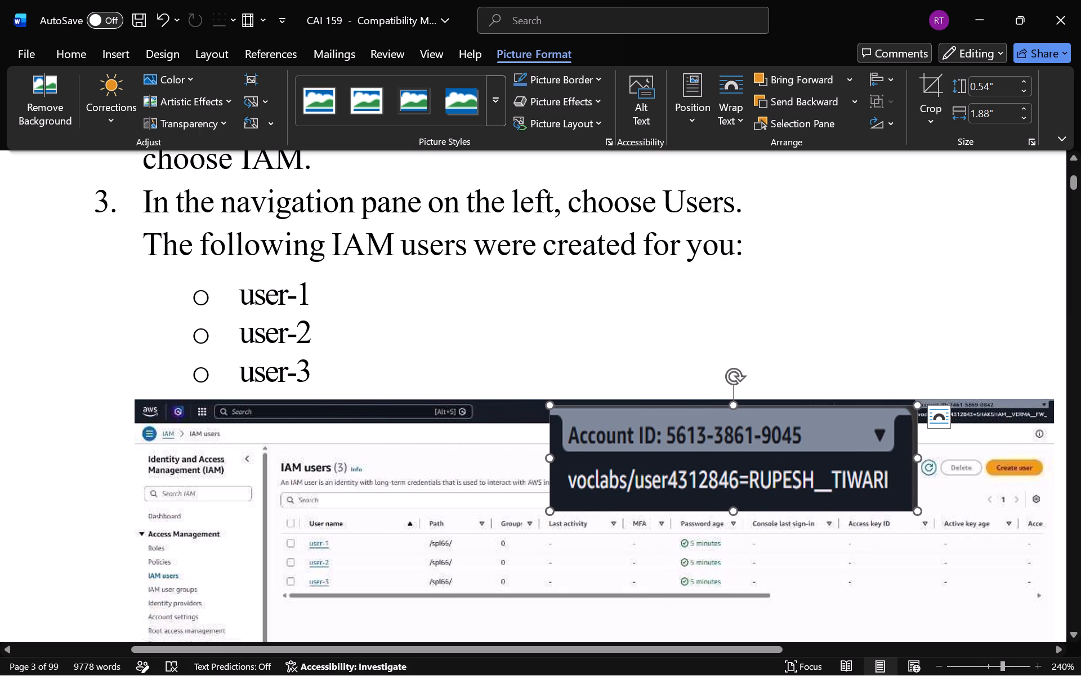
{"action": "right_click", "coordinate": [734, 509]}
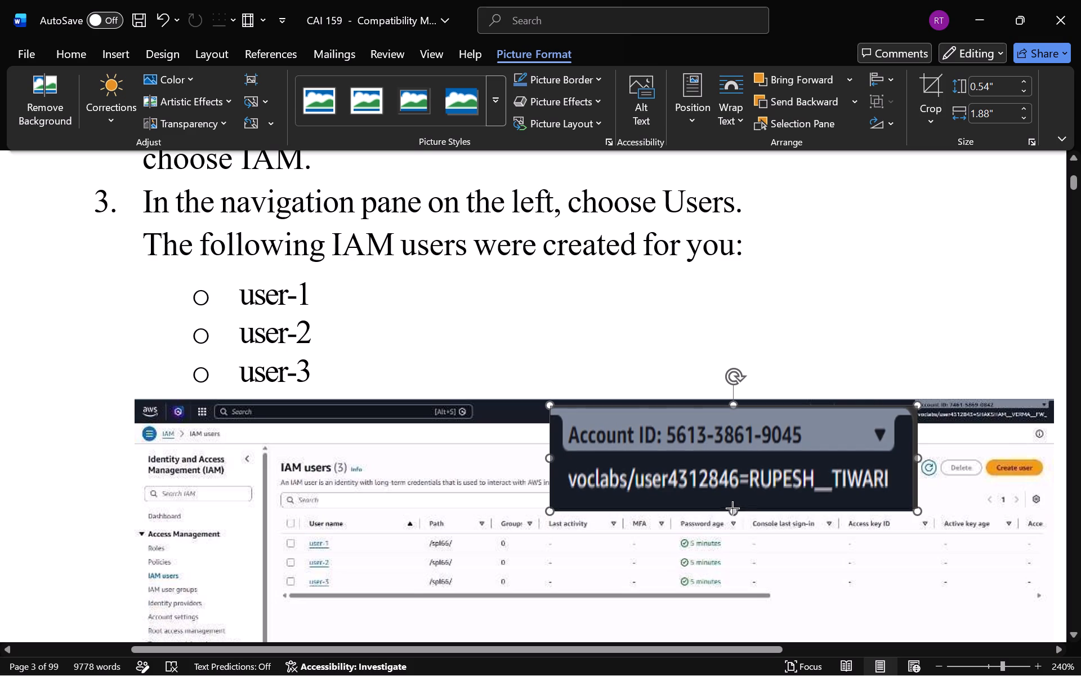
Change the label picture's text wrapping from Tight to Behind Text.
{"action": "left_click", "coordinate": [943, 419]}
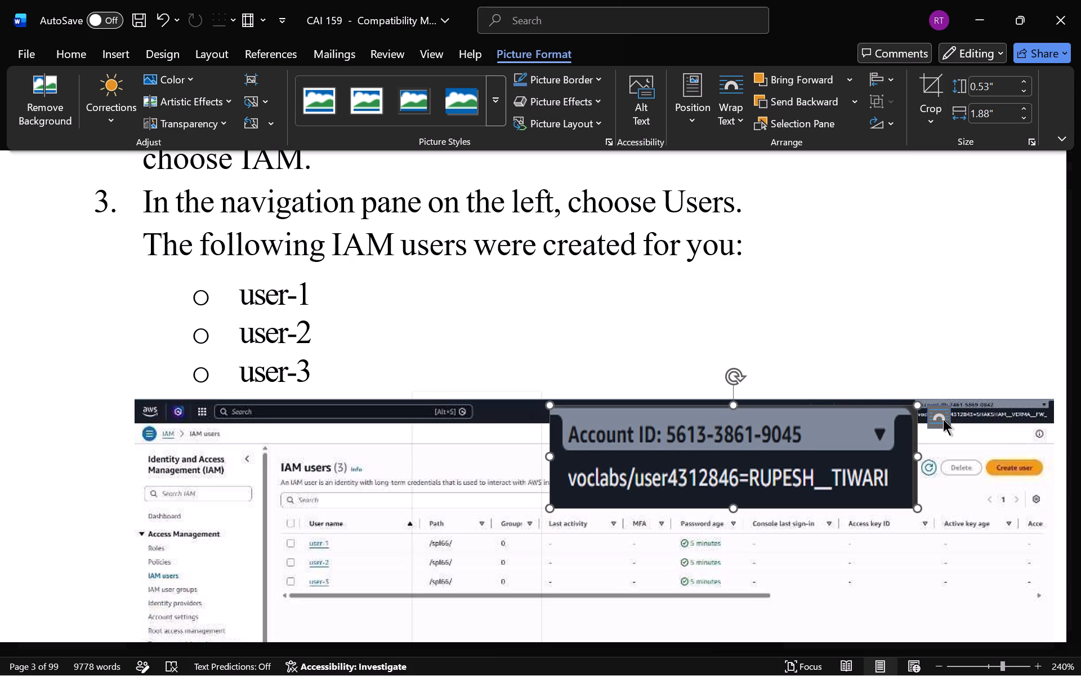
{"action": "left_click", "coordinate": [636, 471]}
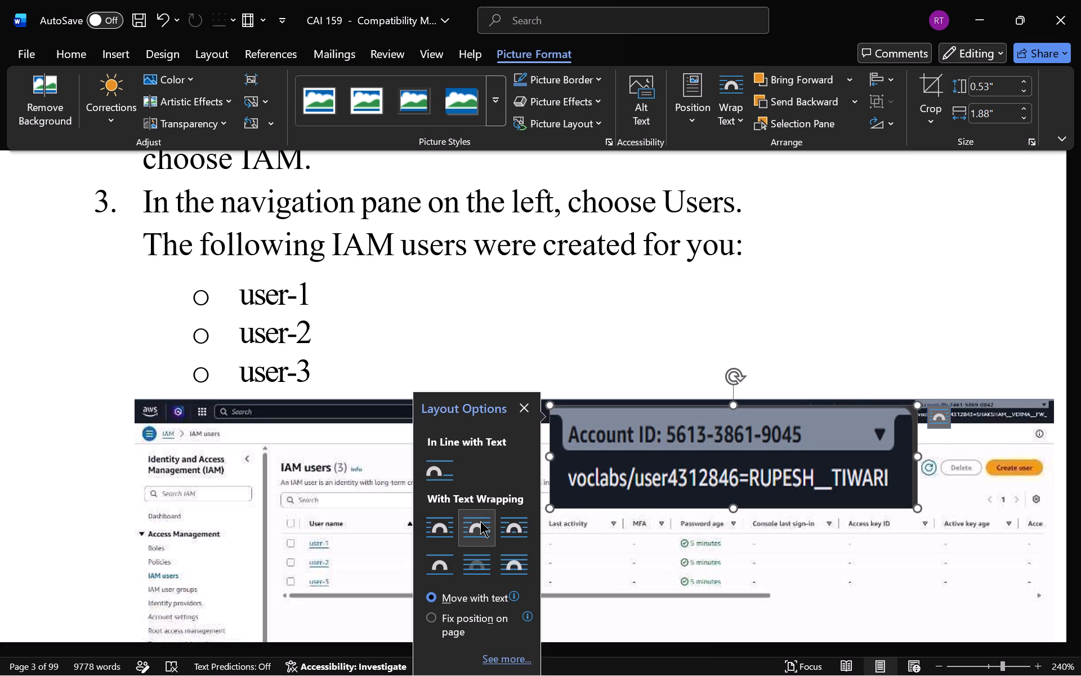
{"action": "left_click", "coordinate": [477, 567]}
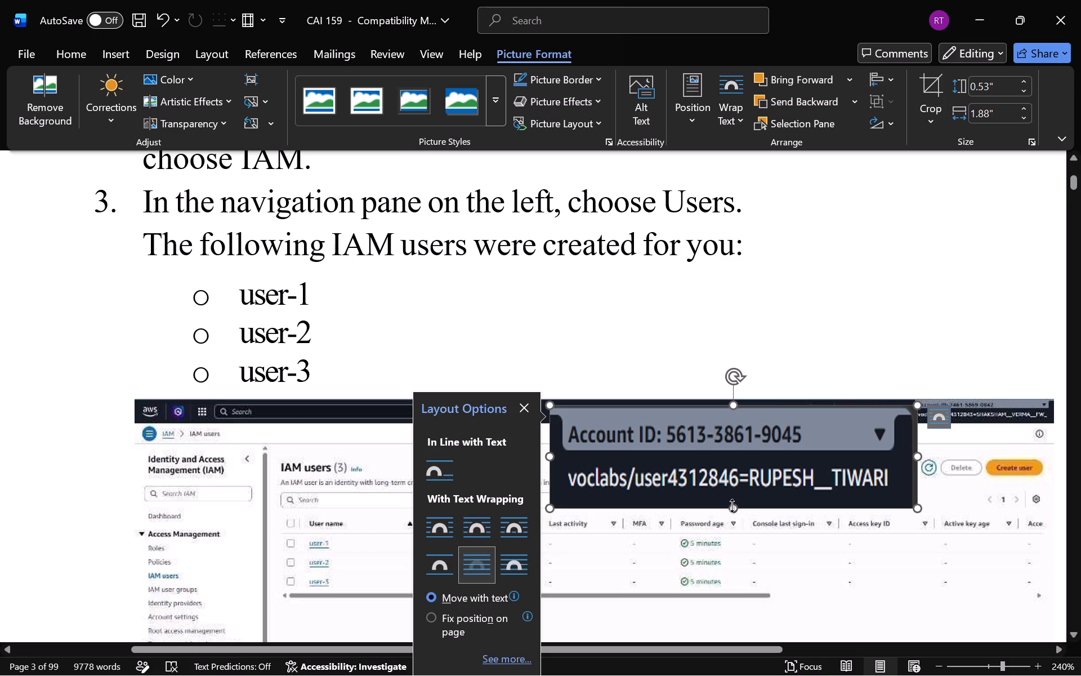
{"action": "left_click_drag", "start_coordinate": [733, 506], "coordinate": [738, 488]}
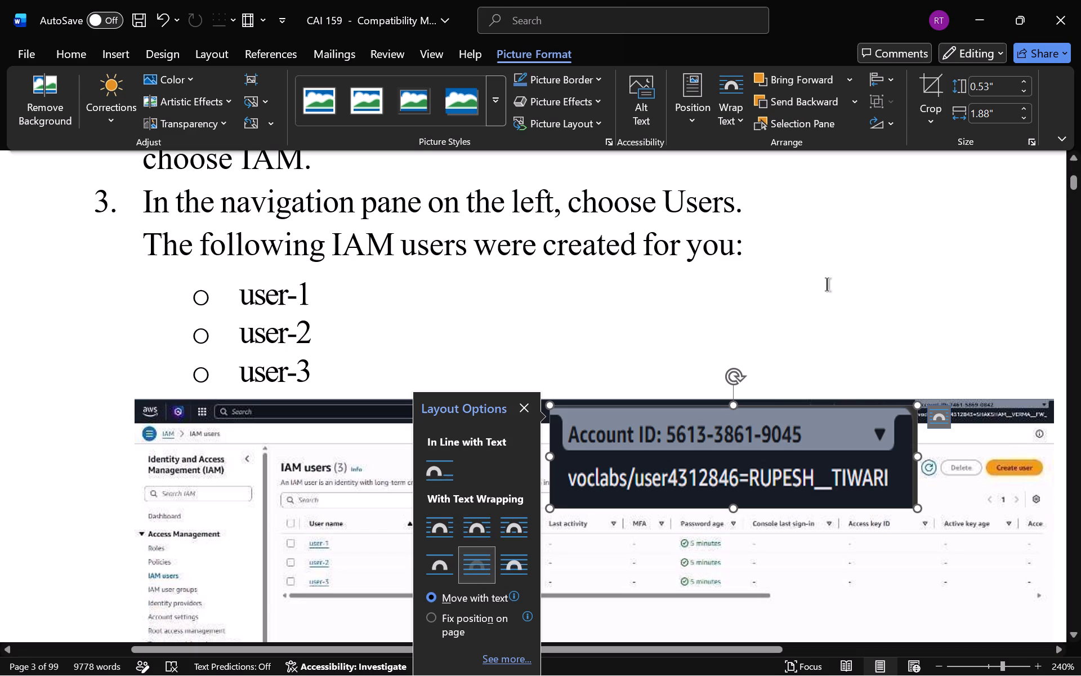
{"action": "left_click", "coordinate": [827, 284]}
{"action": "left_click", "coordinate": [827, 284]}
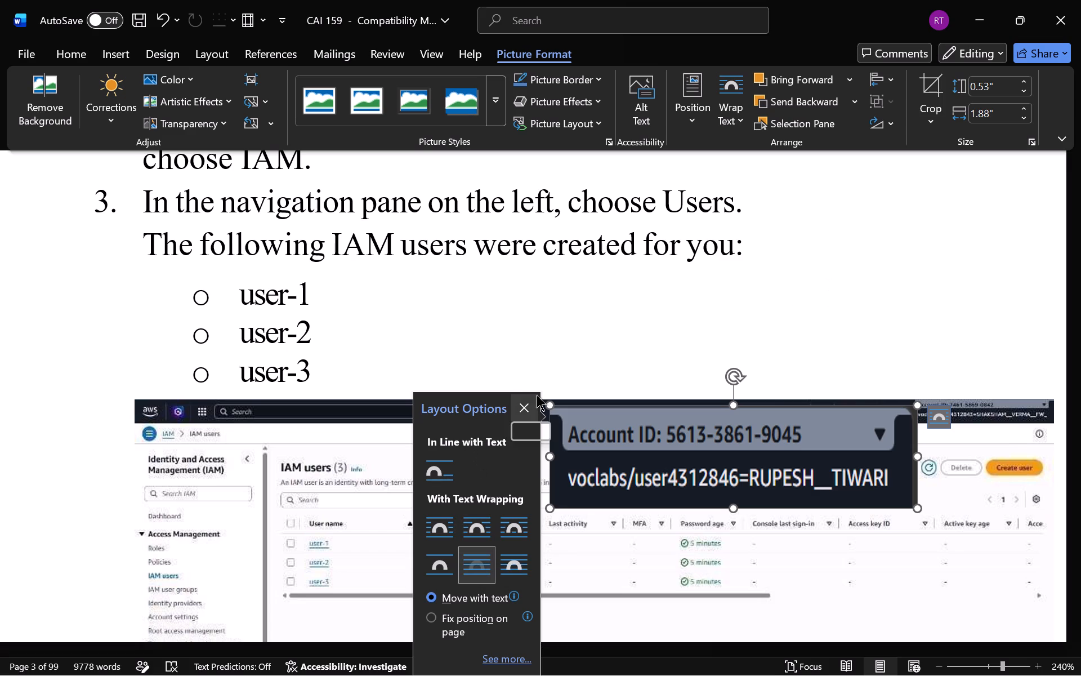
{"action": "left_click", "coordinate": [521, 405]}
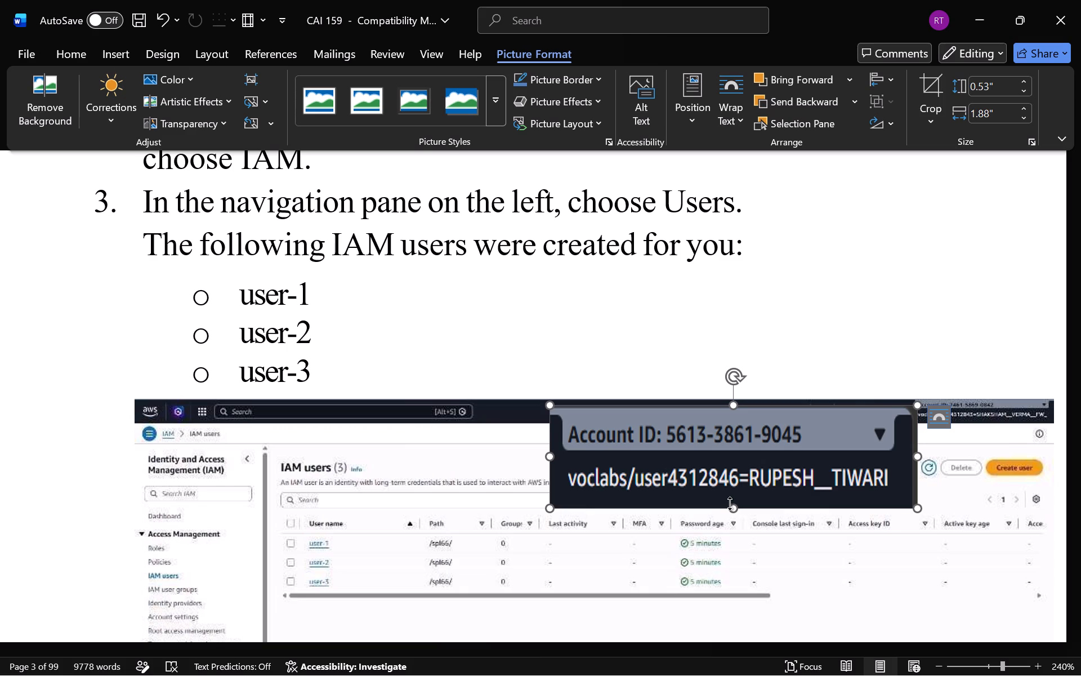
Reduce the height of the label picture on the IAM users screenshot to about 0.24 inches.
{"action": "left_click_drag", "start_coordinate": [731, 505], "coordinate": [734, 487]}
{"action": "left_click_drag", "start_coordinate": [736, 404], "coordinate": [732, 424]}
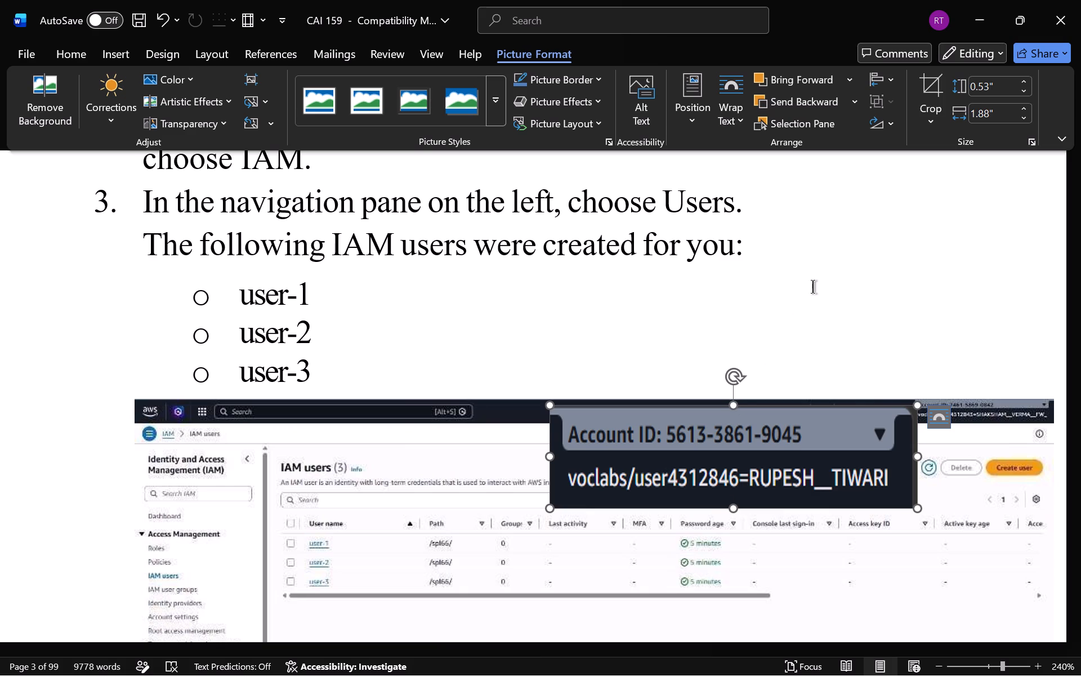
{"action": "right_click", "coordinate": [812, 286]}
{"action": "left_click", "coordinate": [718, 477]}
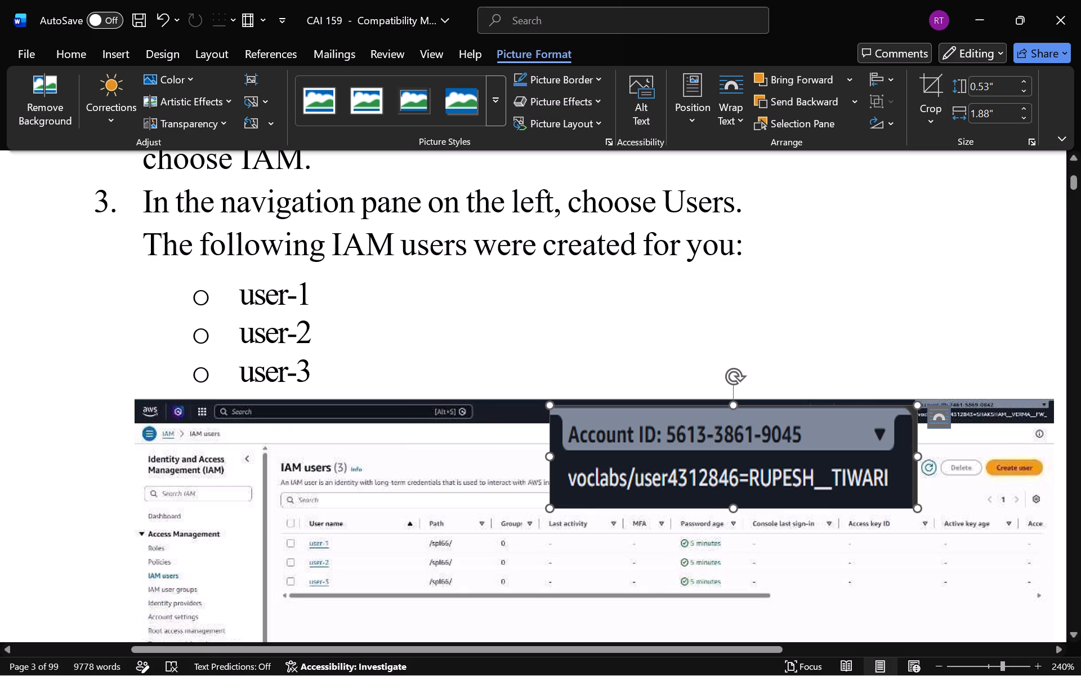
{"action": "right_click", "coordinate": [718, 477]}
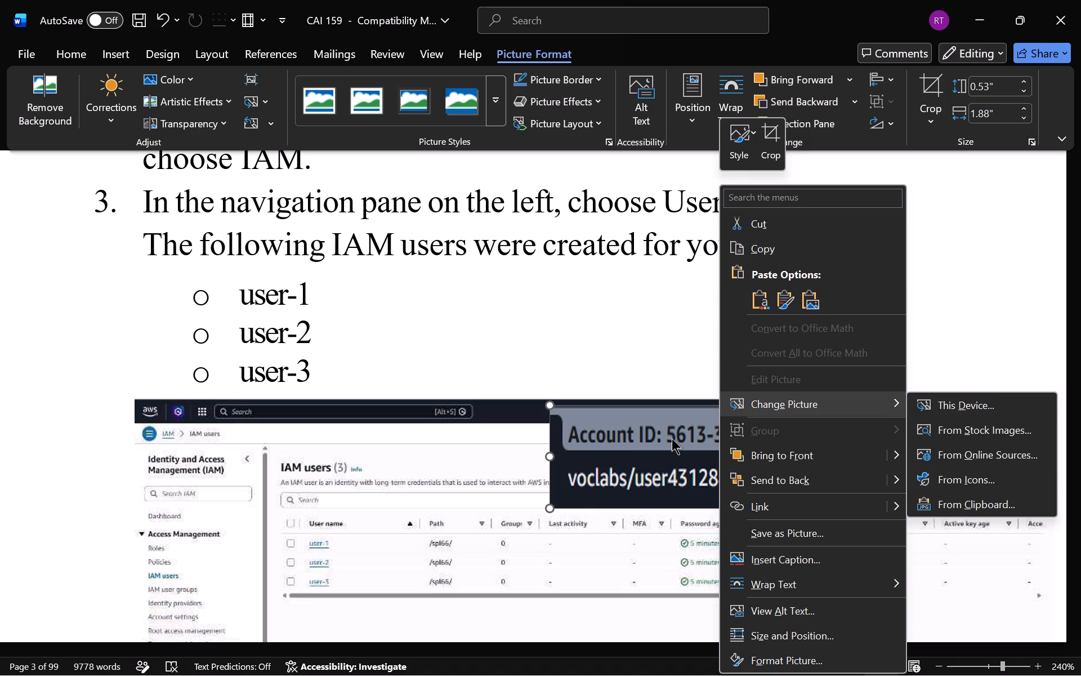
{"action": "left_click", "coordinate": [633, 343]}
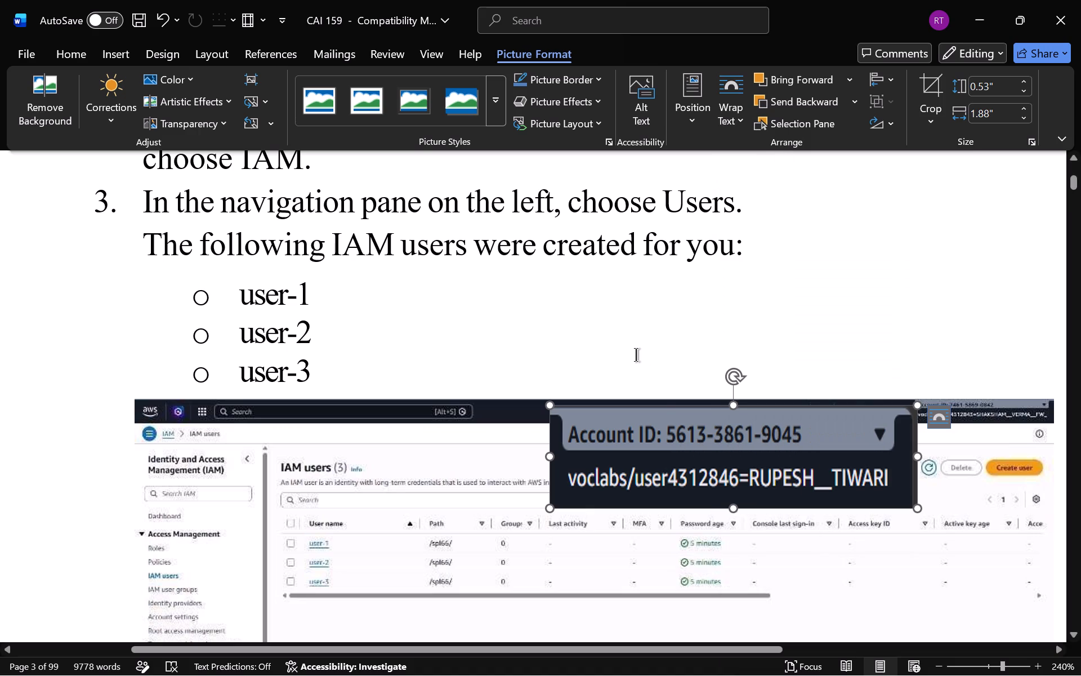
{"action": "left_click_drag", "start_coordinate": [731, 405], "coordinate": [727, 425]}
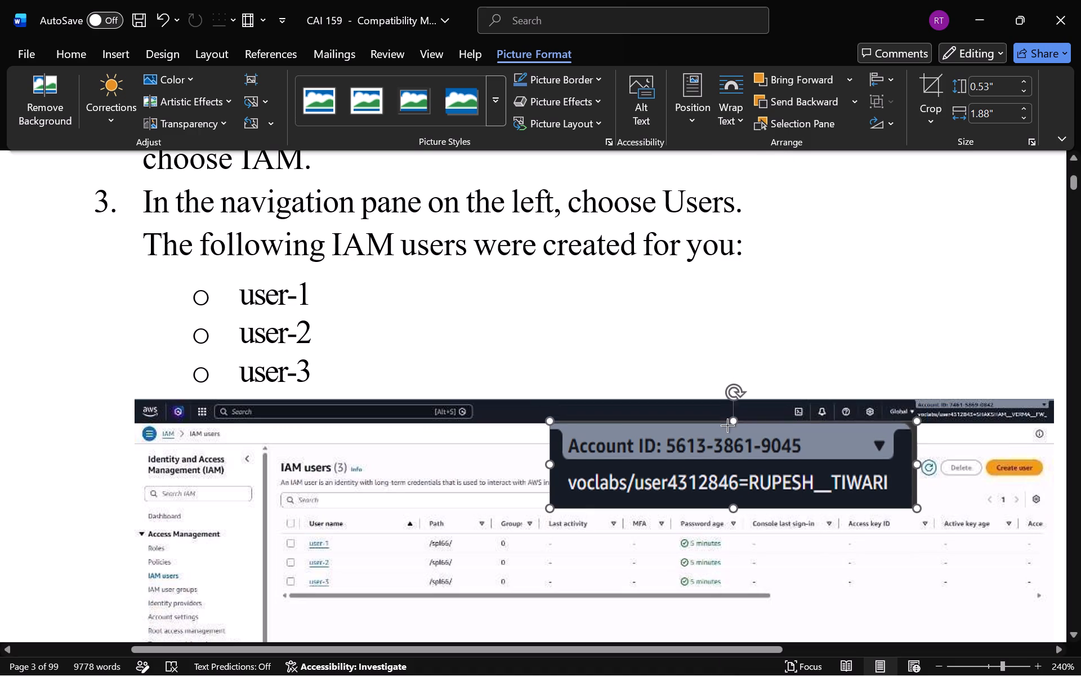
{"action": "left_click_drag", "start_coordinate": [727, 425], "coordinate": [722, 447]}
{"action": "right_click_drag", "start_coordinate": [732, 507], "coordinate": [735, 495]}
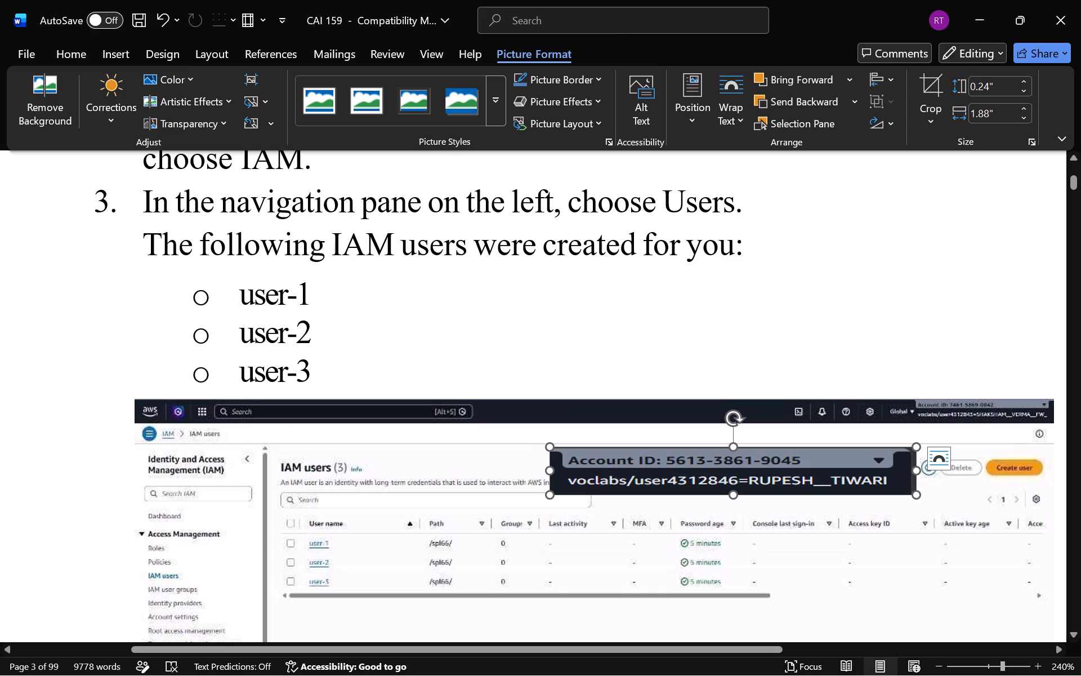
Set the label picture's text wrapping back to Tight and deselect the picture.
{"action": "left_click_drag", "start_coordinate": [734, 478], "coordinate": [791, 443]}
{"action": "left_click", "coordinate": [940, 459]}
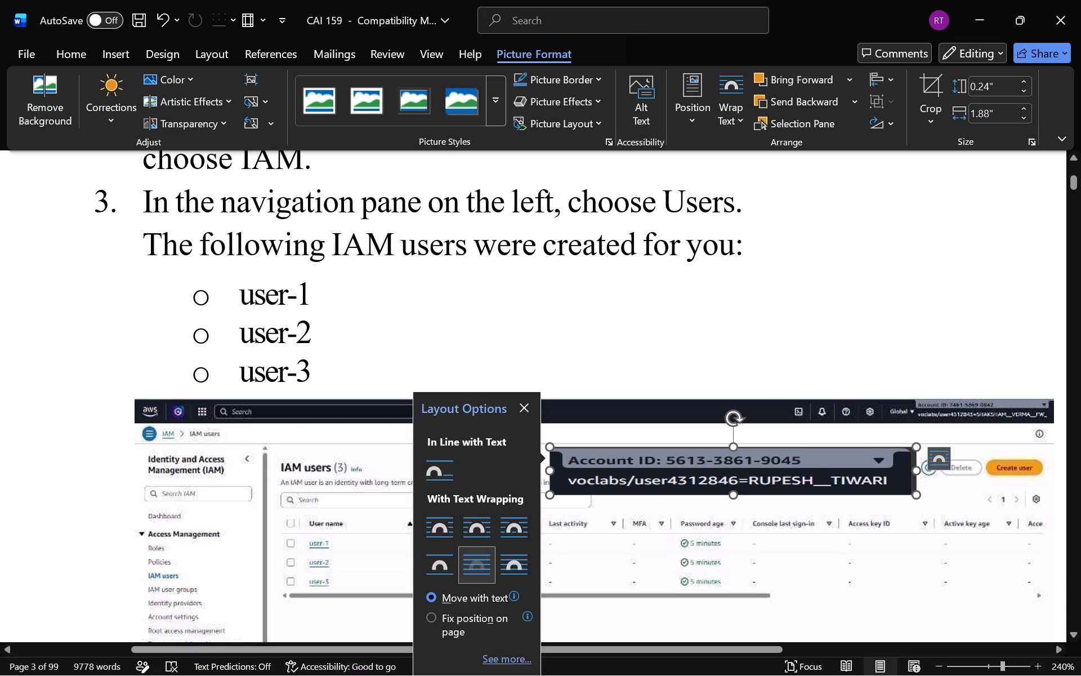
{"action": "left_click", "coordinate": [472, 530]}
{"action": "left_click_drag", "start_coordinate": [664, 477], "coordinate": [672, 473]}
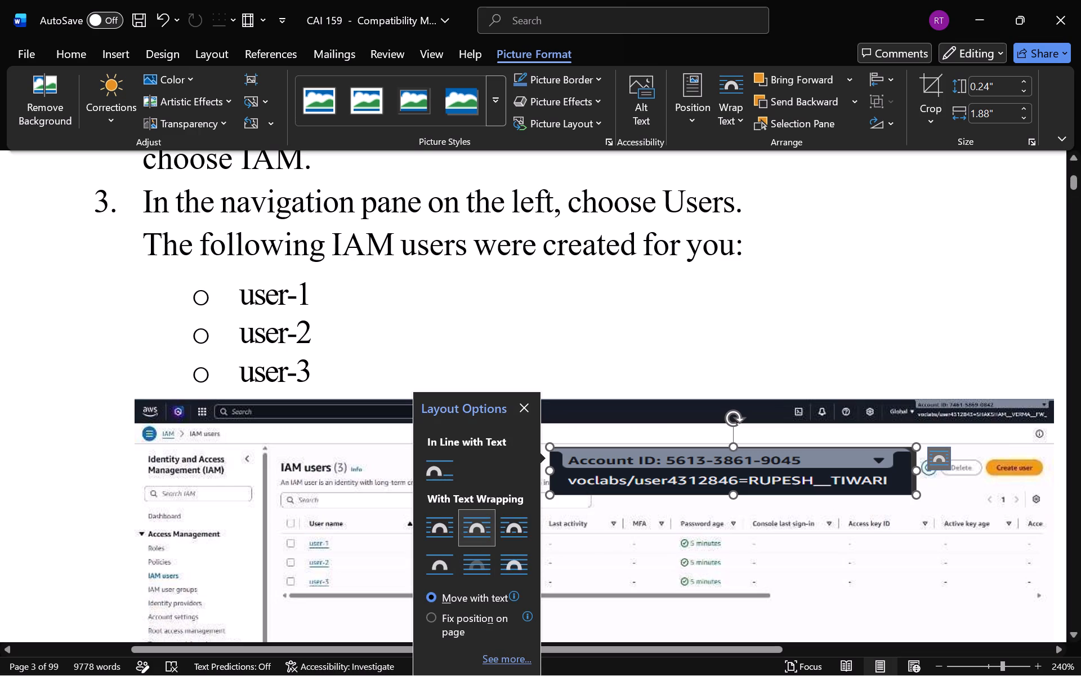
{"action": "left_click", "coordinate": [661, 343]}
{"action": "left_click", "coordinate": [472, 528]}
{"action": "left_click", "coordinate": [472, 528]}
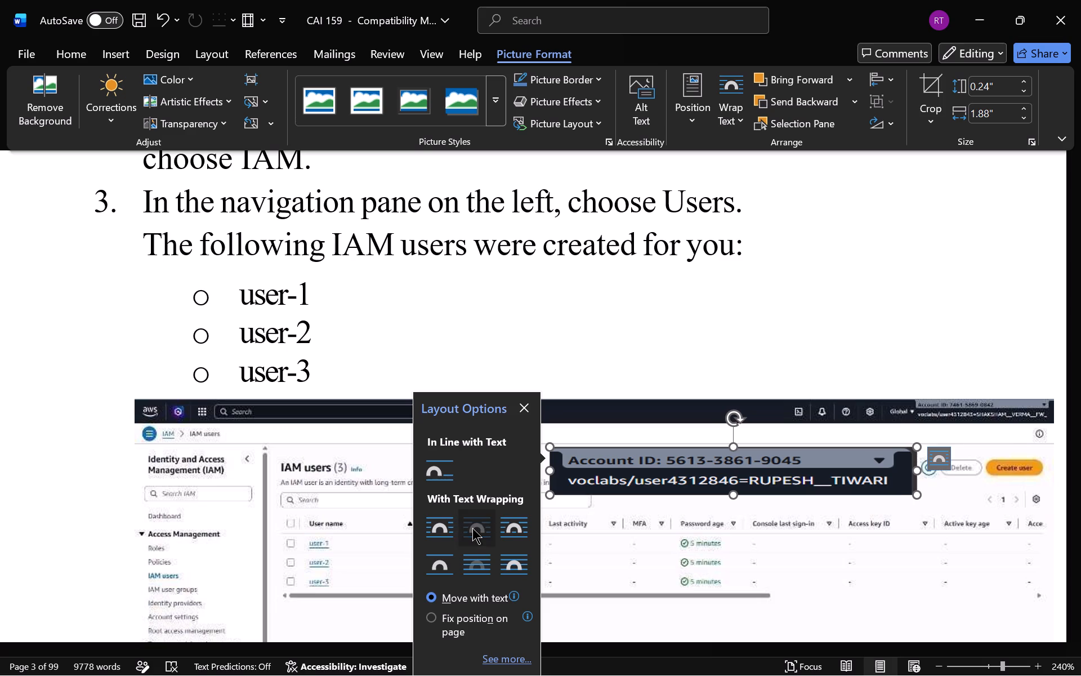
{"action": "left_click_drag", "start_coordinate": [596, 482], "coordinate": [641, 478]}
{"action": "left_click", "coordinate": [671, 340]}
{"action": "double_click", "coordinate": [671, 340]}
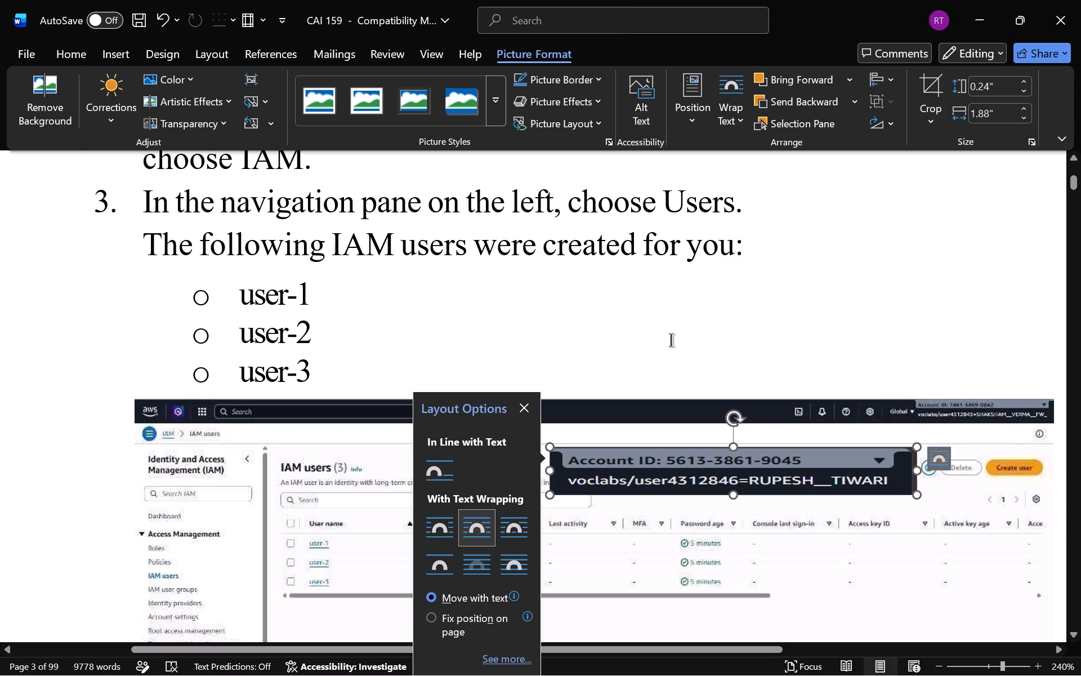
{"action": "left_click", "coordinate": [671, 340]}
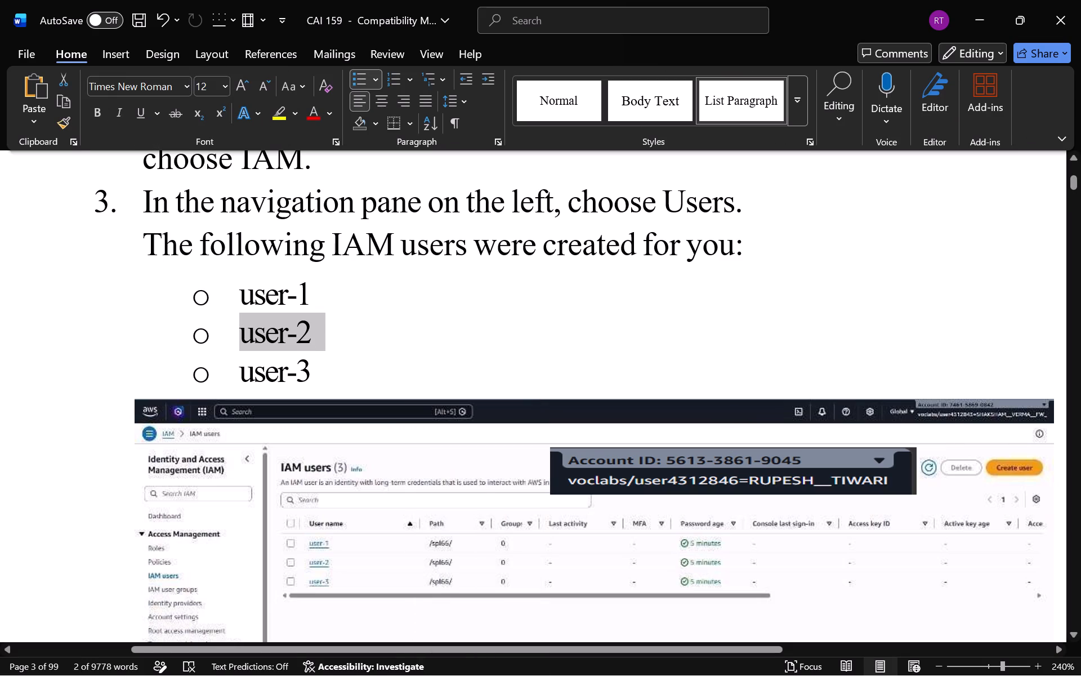
Move the label picture over the old account label at the end of the IAM users screenshot's header bar.
{"action": "left_click_drag", "start_coordinate": [628, 468], "coordinate": [755, 417]}
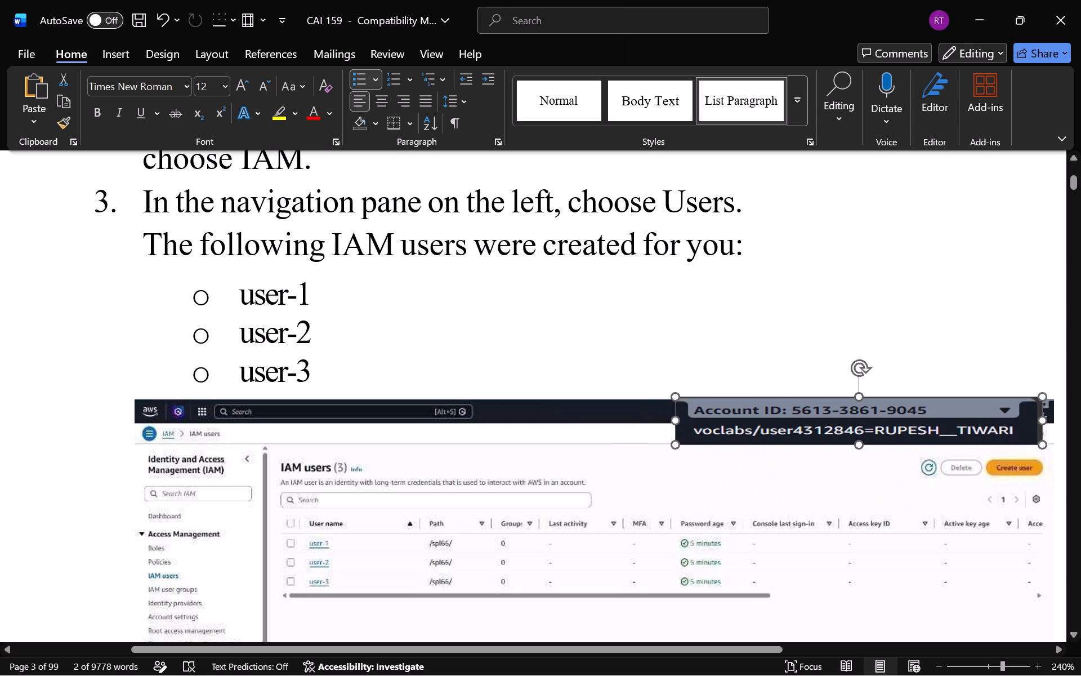
{"action": "left_click_drag", "start_coordinate": [755, 417], "coordinate": [769, 420]}
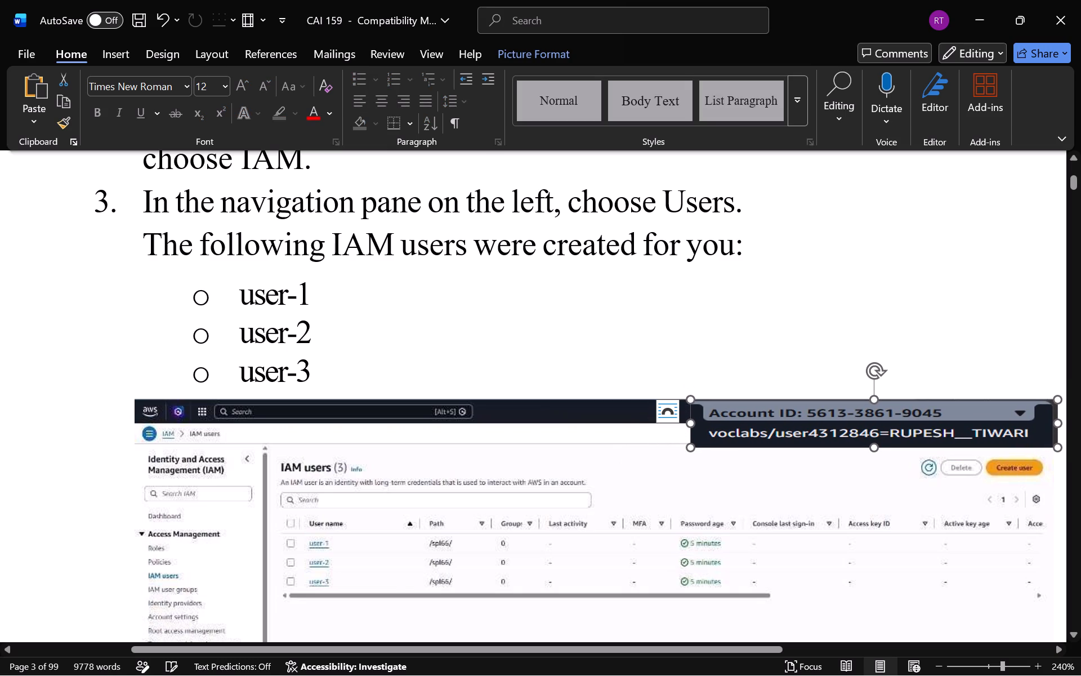
Shrink and nudge the label picture so it fits within the header bar's height and covers the old account label.
{"action": "left_click_drag", "start_coordinate": [692, 447], "coordinate": [716, 438]}
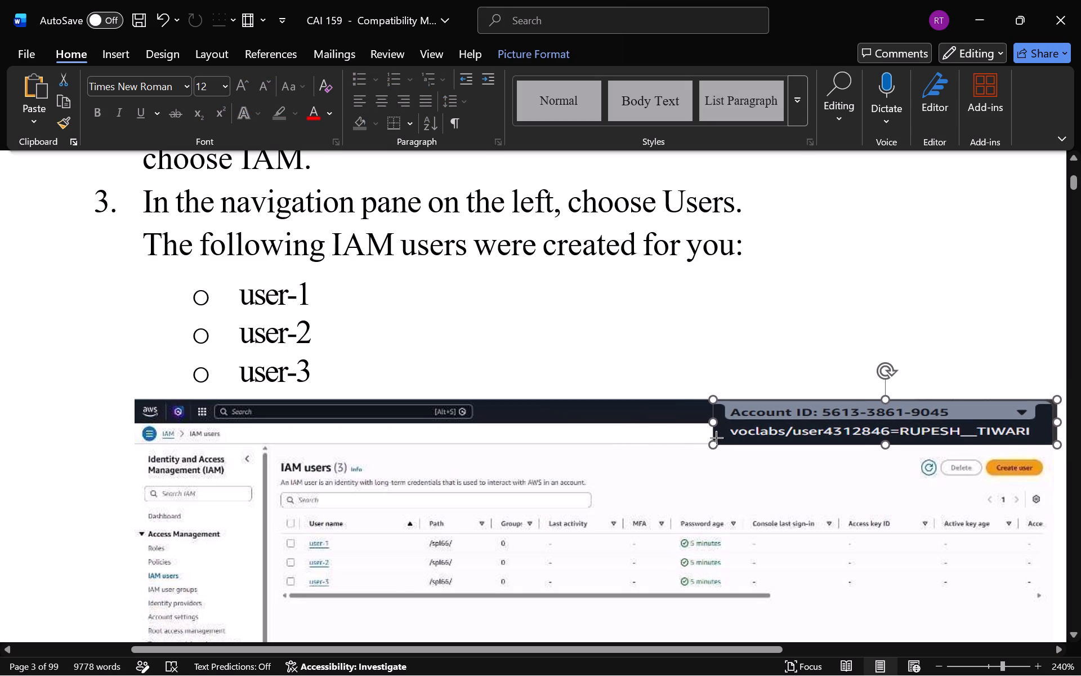
{"action": "left_click_drag", "start_coordinate": [716, 438], "coordinate": [798, 399]}
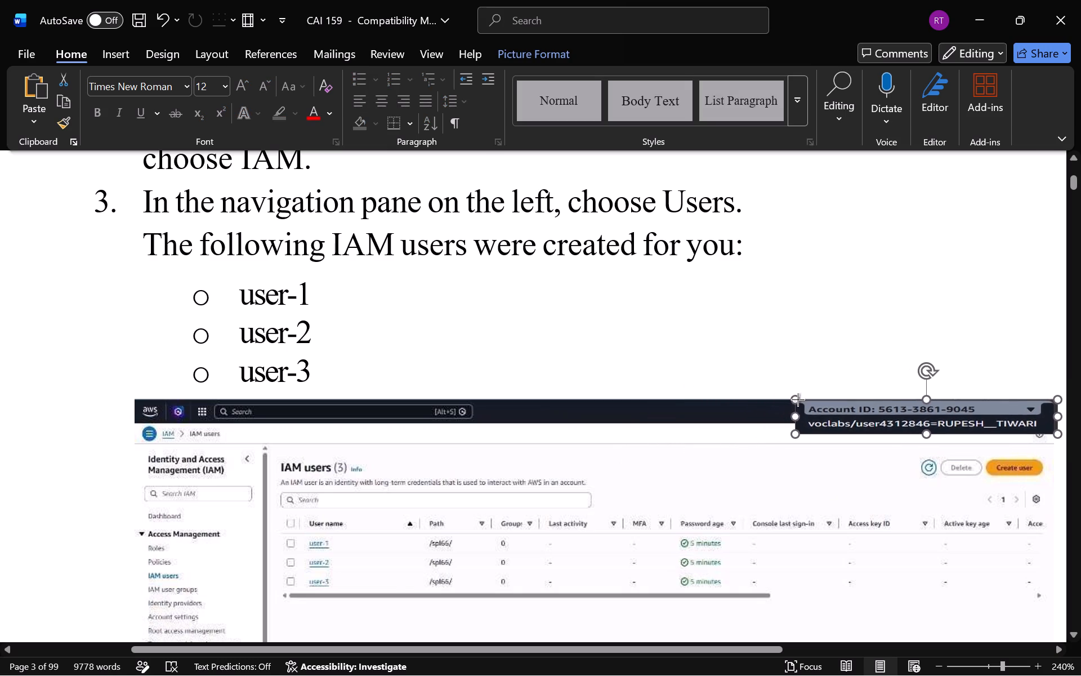
{"action": "left_click_drag", "start_coordinate": [798, 399], "coordinate": [814, 404]}
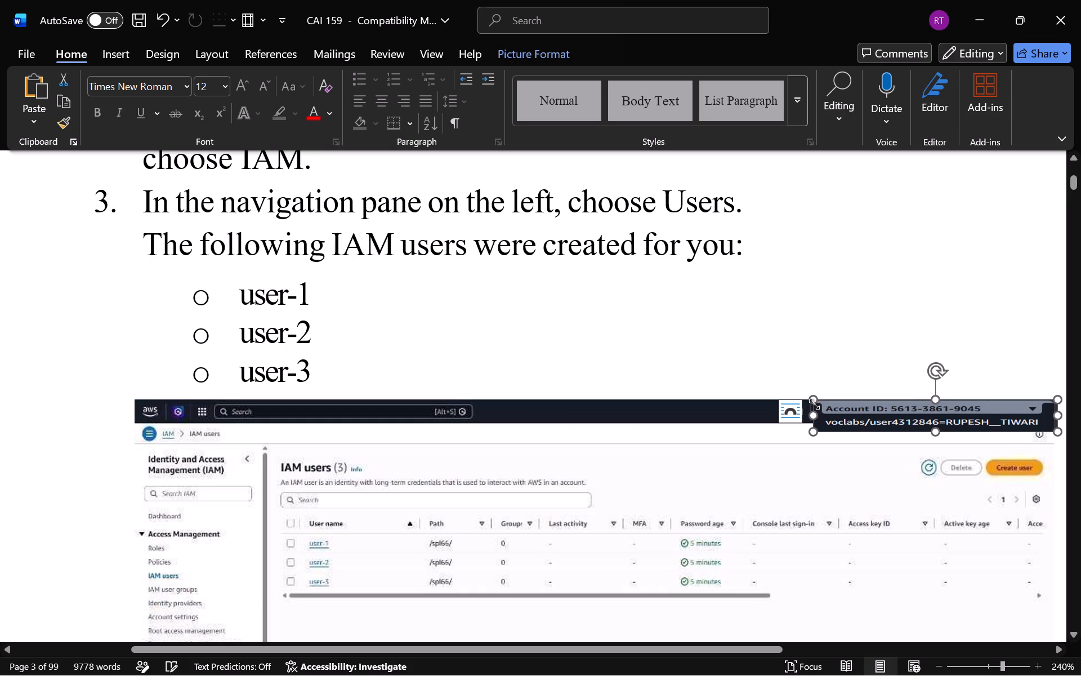
{"action": "left_click_drag", "start_coordinate": [937, 430], "coordinate": [939, 425]}
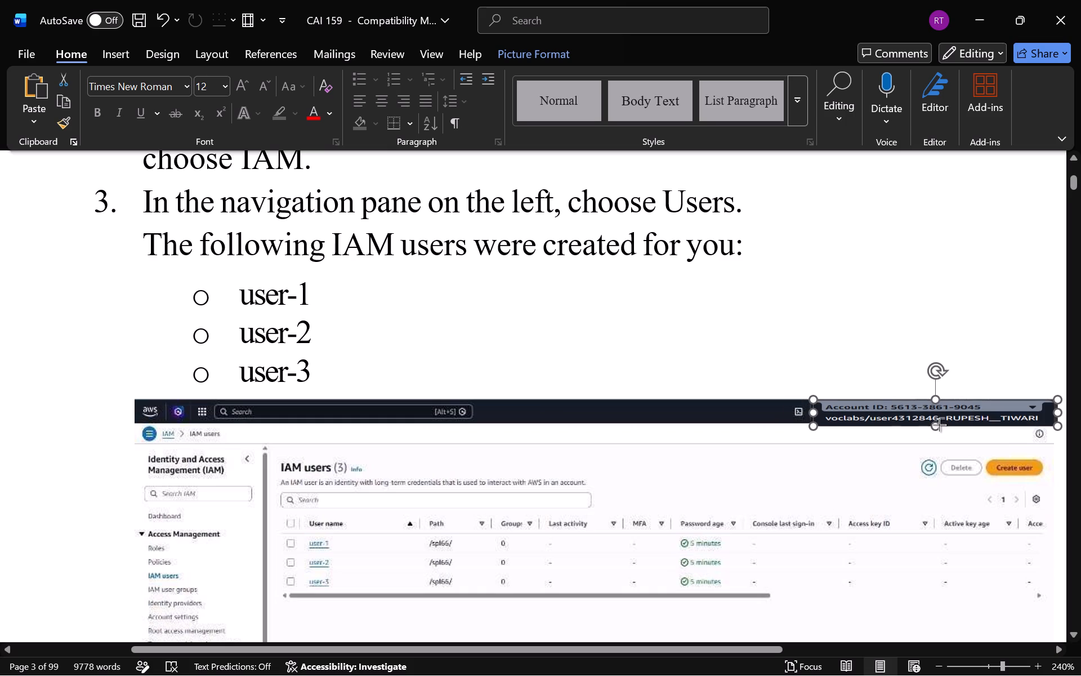
{"action": "left_click_drag", "start_coordinate": [939, 425], "coordinate": [937, 425]}
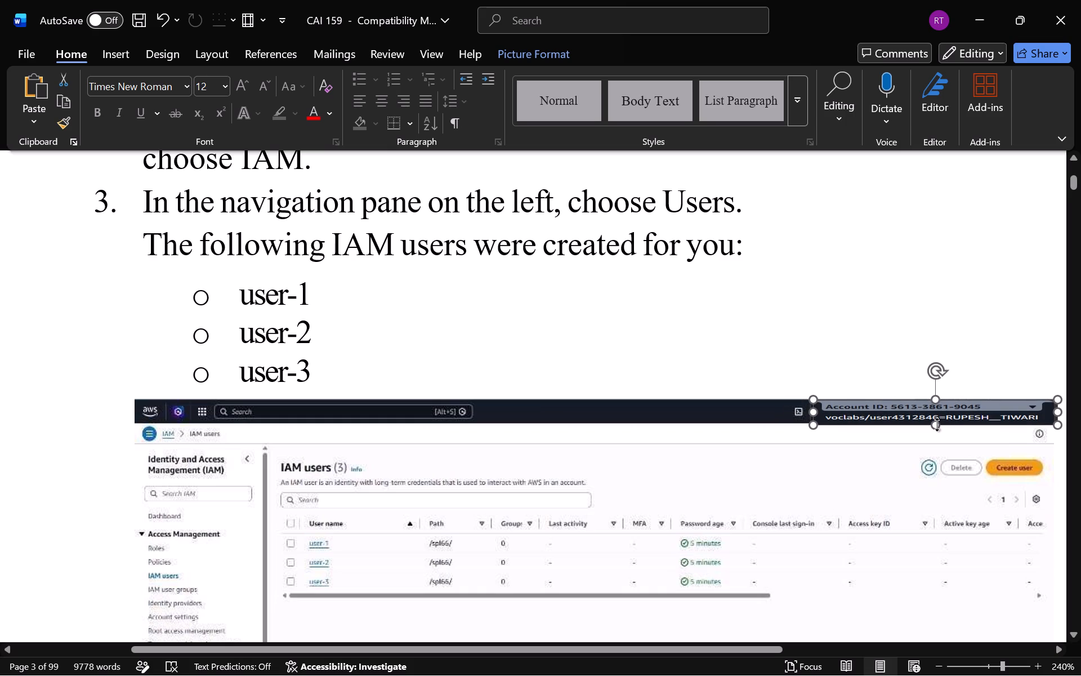
{"action": "left_click", "coordinate": [887, 309]}
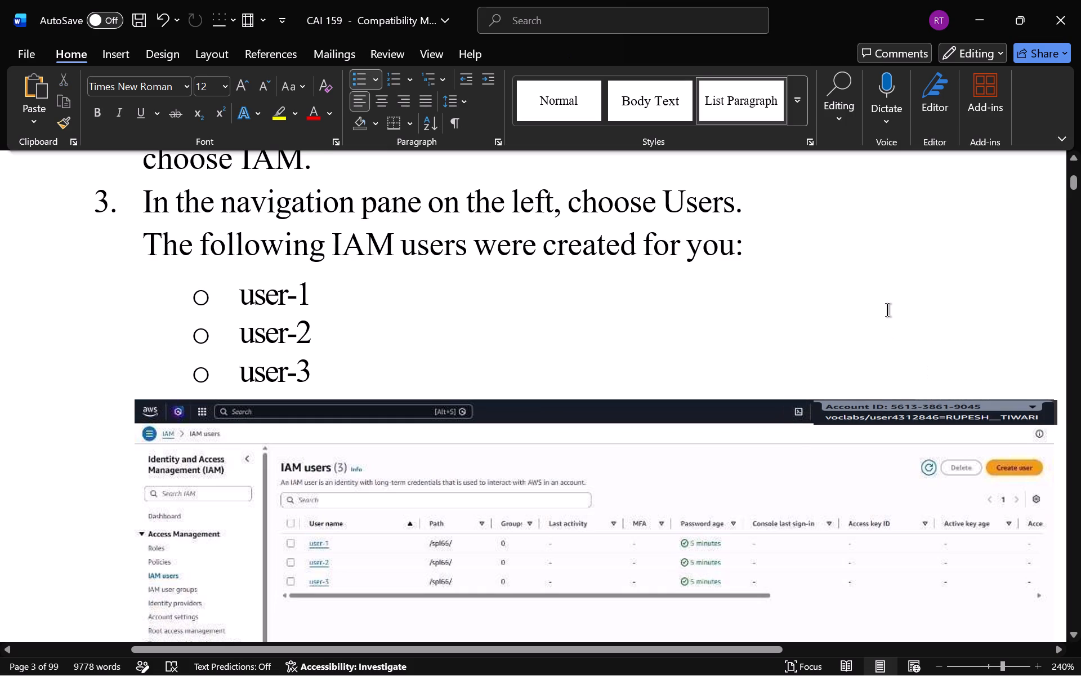
{"action": "left_click", "coordinate": [903, 417]}
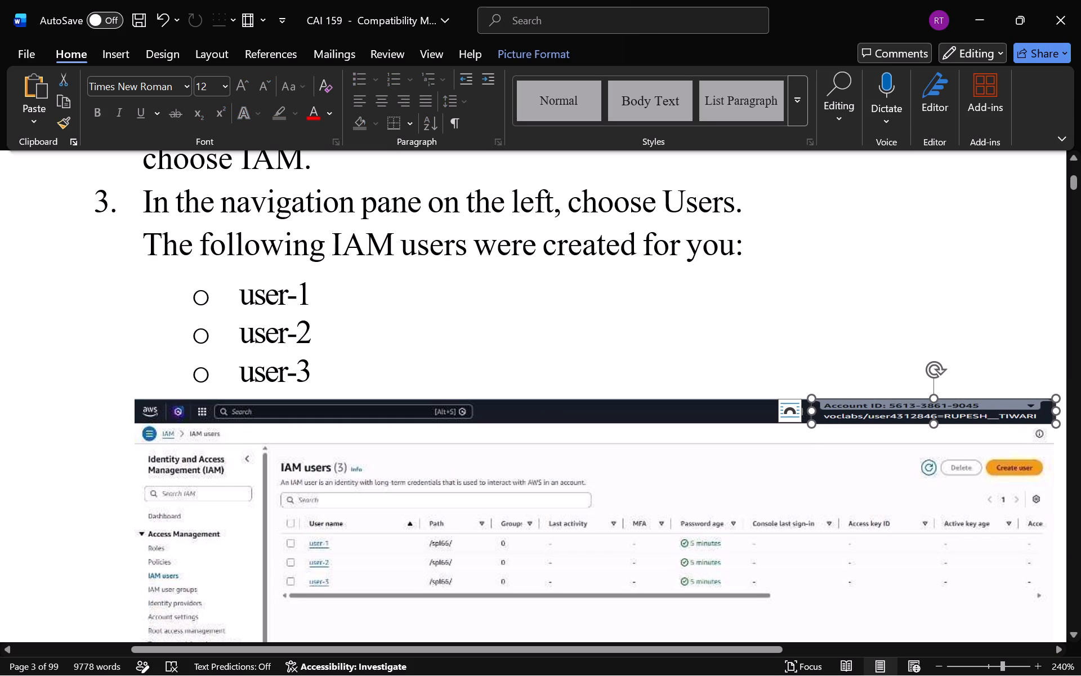
{"action": "left_click", "coordinate": [970, 327]}
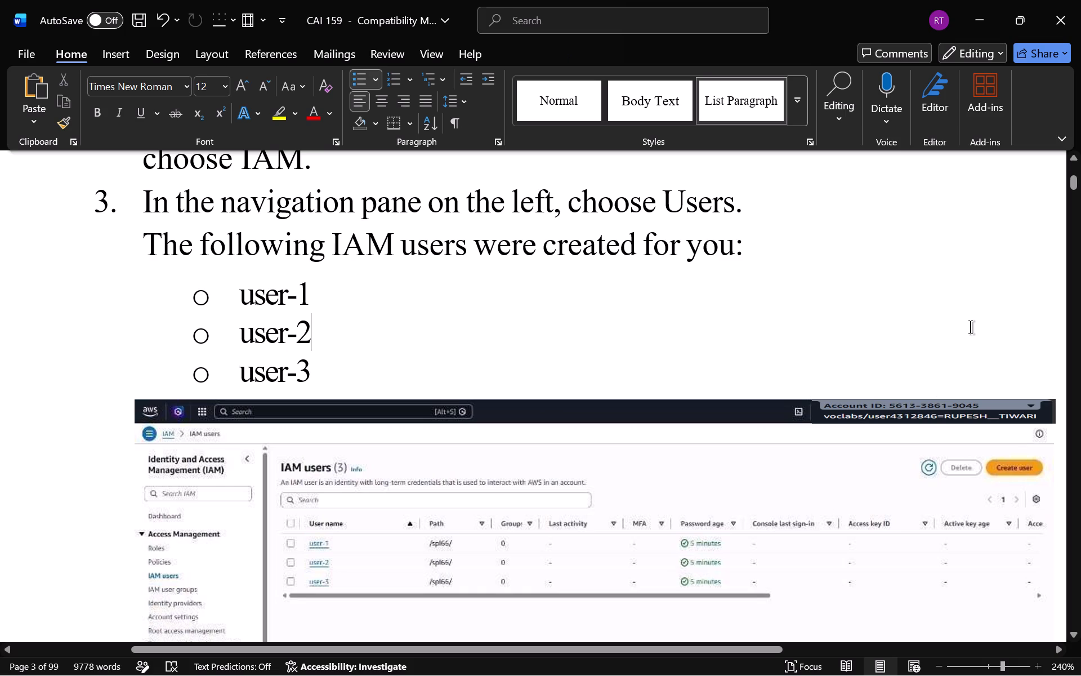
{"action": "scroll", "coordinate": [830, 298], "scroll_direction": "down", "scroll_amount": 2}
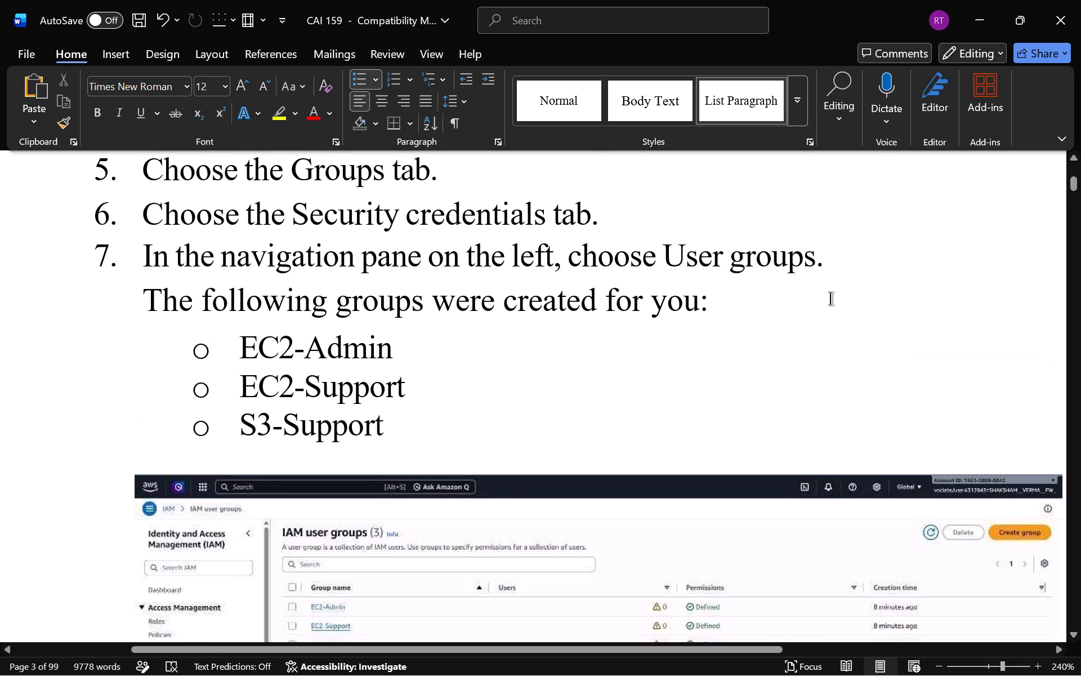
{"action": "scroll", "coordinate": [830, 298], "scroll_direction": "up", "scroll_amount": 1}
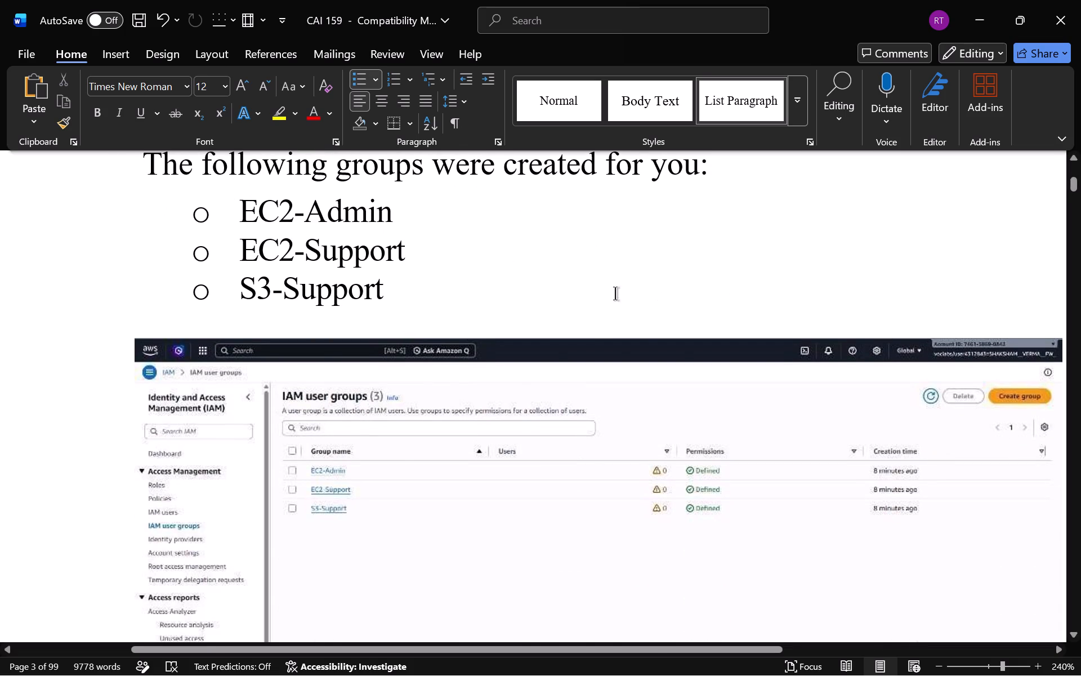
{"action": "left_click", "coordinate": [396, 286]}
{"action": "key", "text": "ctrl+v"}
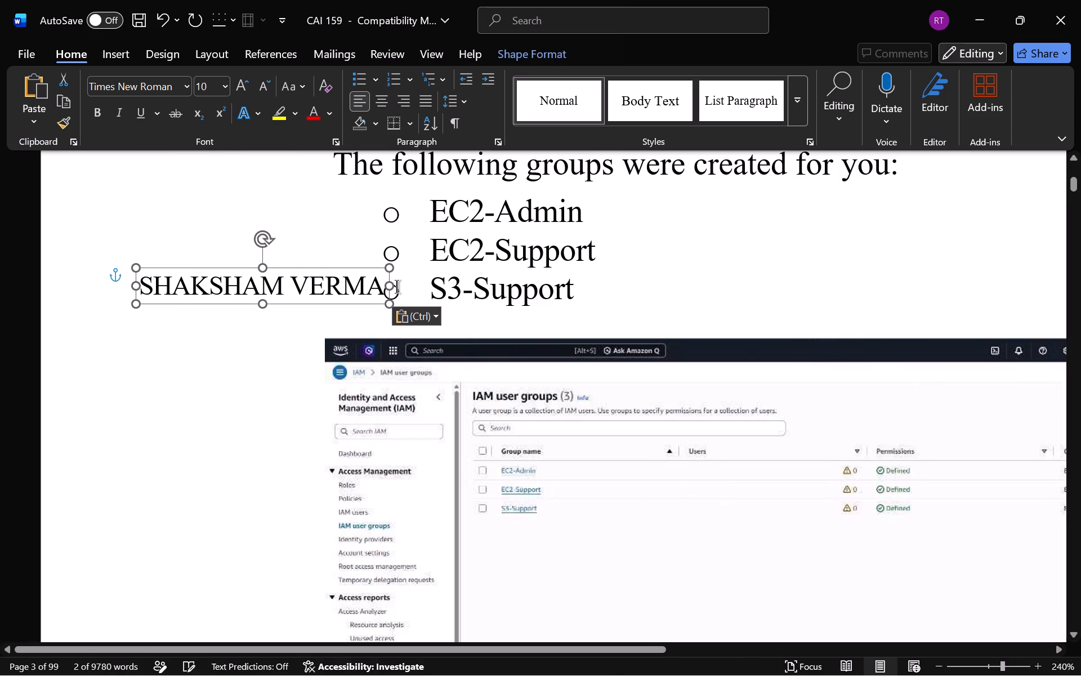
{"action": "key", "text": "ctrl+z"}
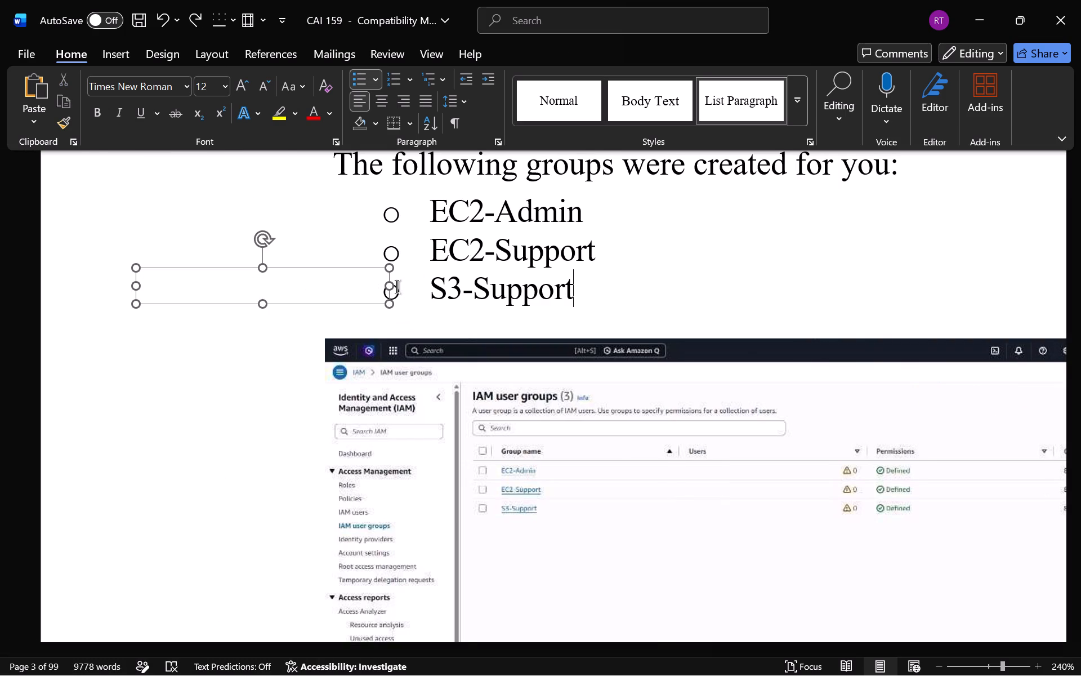
{"action": "left_click", "coordinate": [590, 286]}
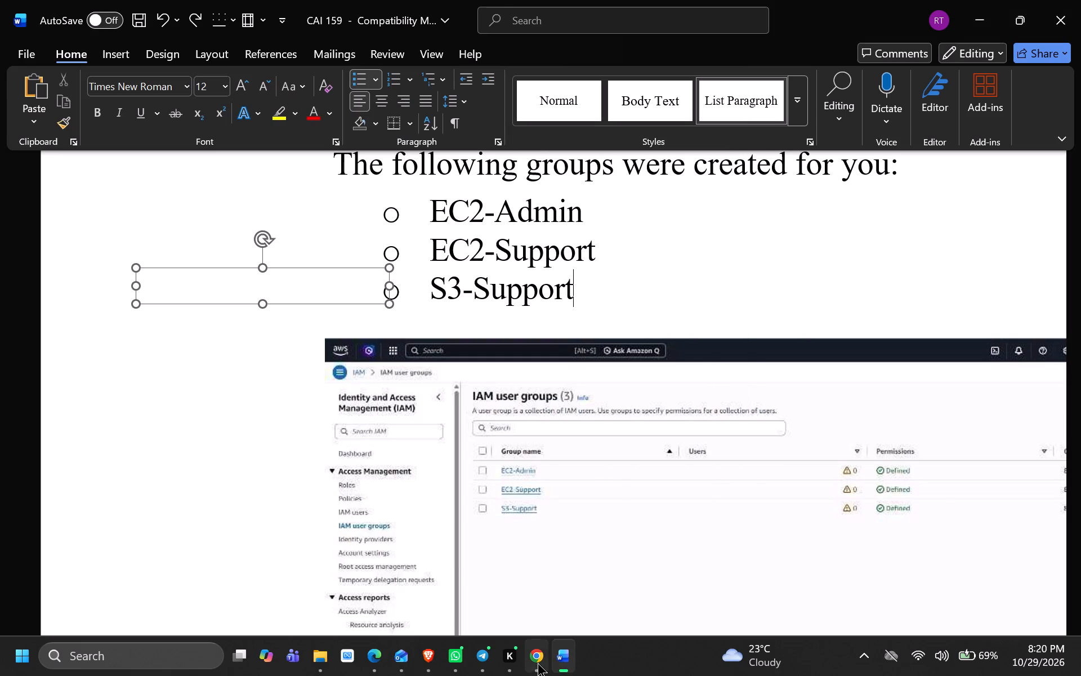
{"action": "left_click", "coordinate": [319, 660]}
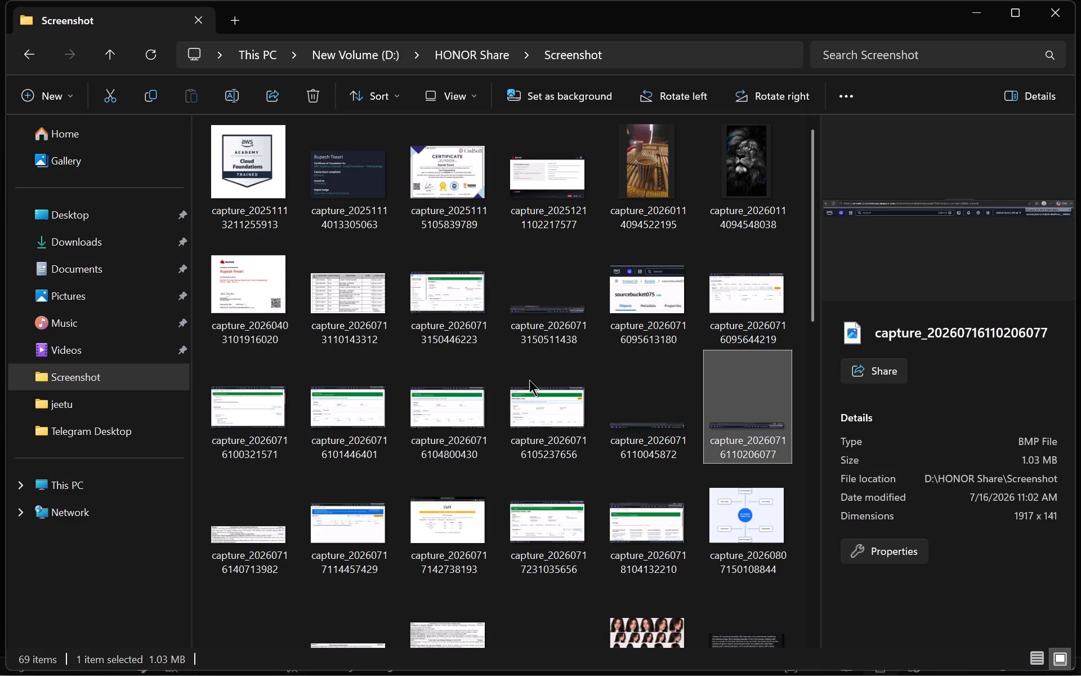
{"action": "scroll", "coordinate": [529, 380], "scroll_direction": "up", "scroll_amount": 18}
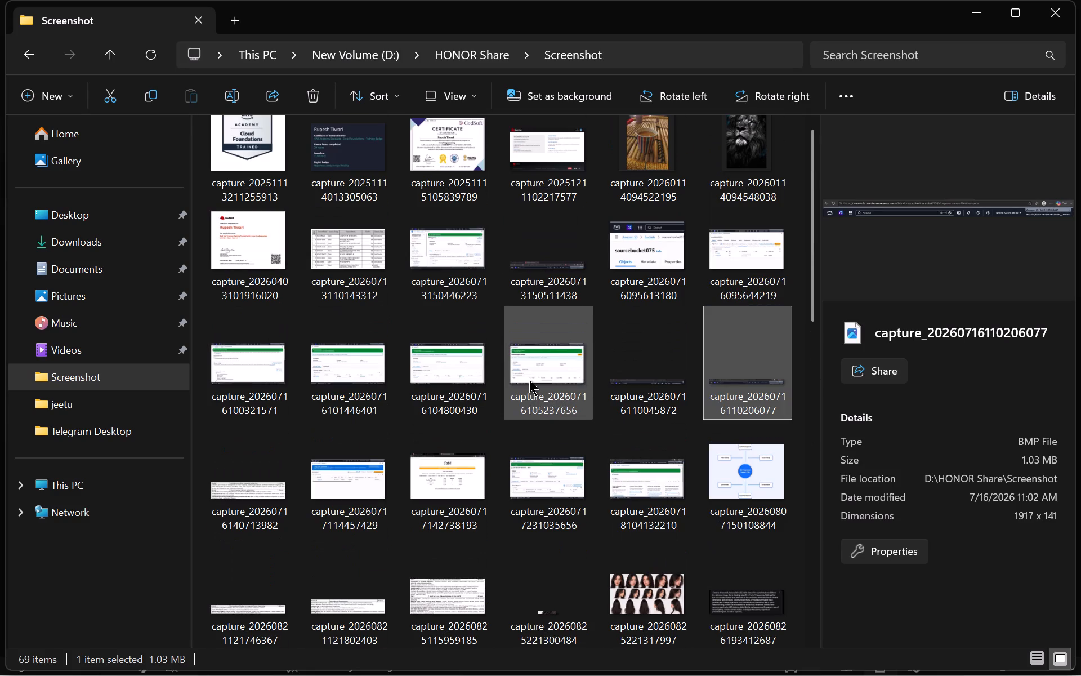
{"action": "scroll", "coordinate": [529, 380], "scroll_direction": "up", "scroll_amount": 3}
{"action": "left_click", "coordinate": [71, 242]}
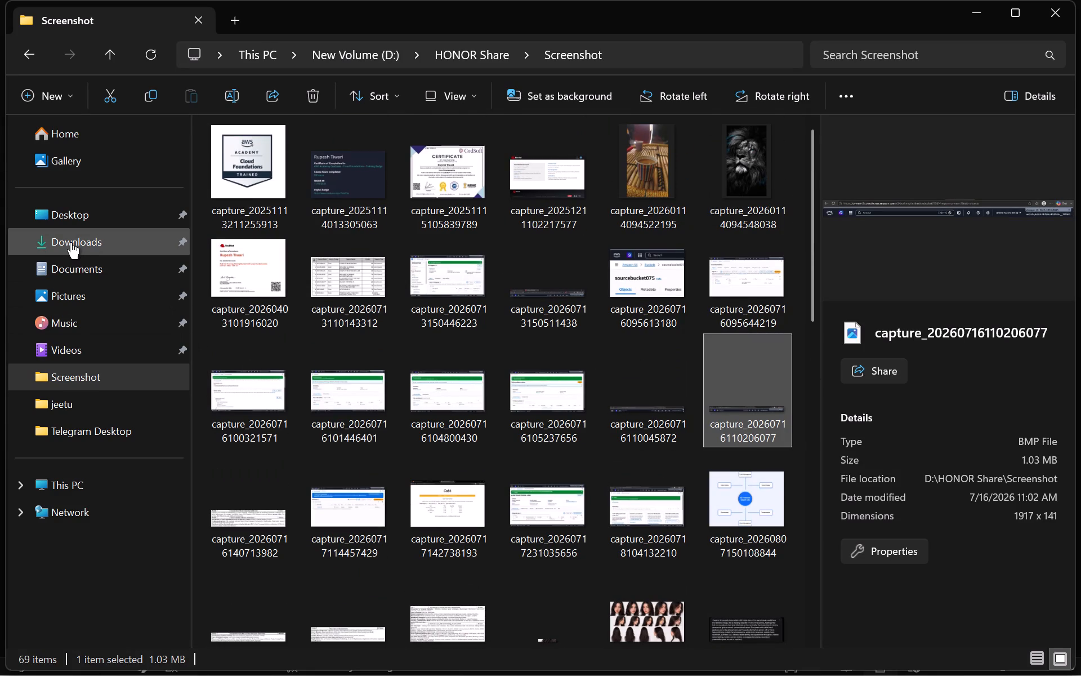
{"action": "left_click", "coordinate": [264, 180]}
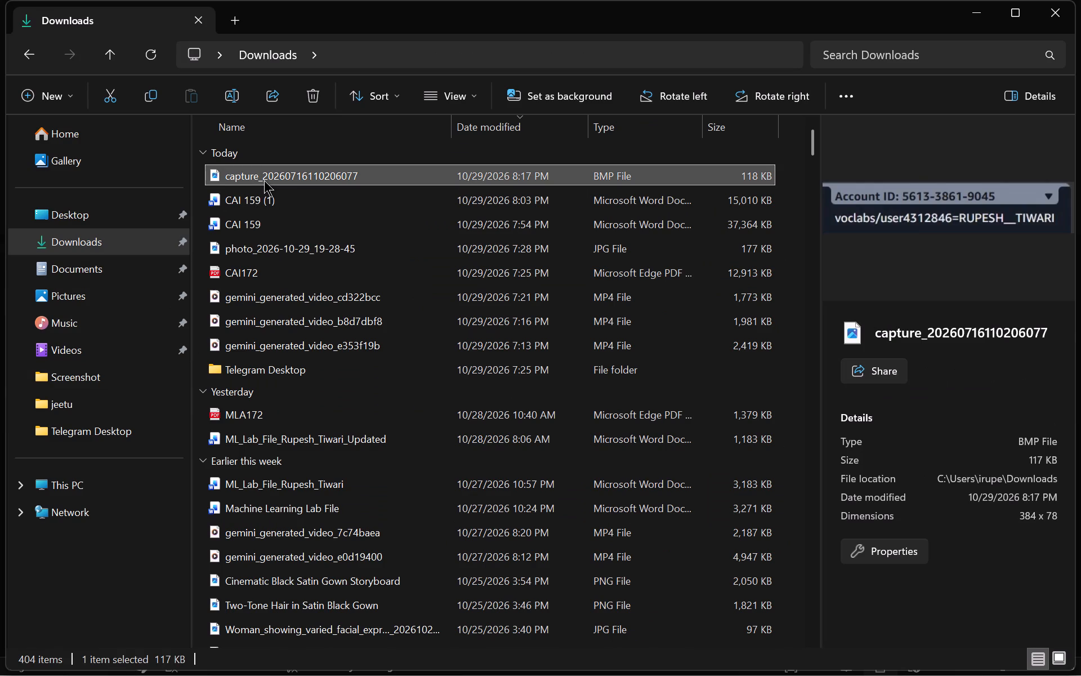
{"action": "key", "text": "ctrl+c"}
{"action": "left_click", "coordinate": [986, 19]}
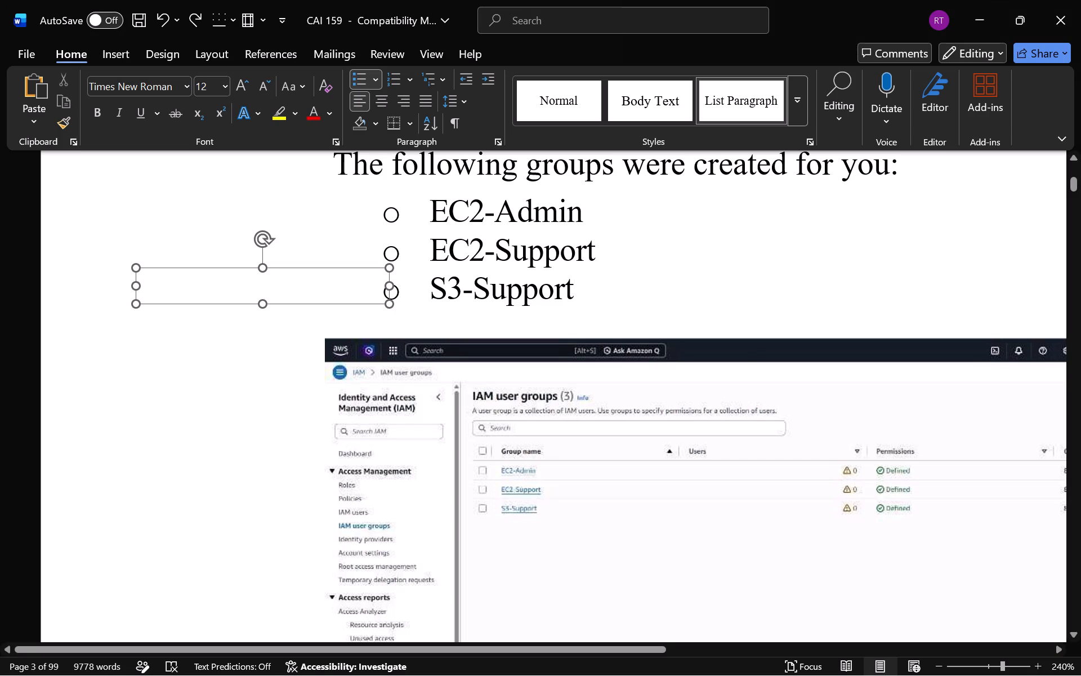
Paste the label picture after the S3-Support list item and move it just below the IAM user groups screenshot.
{"action": "left_click", "coordinate": [602, 299]}
{"action": "key", "text": "ctrl+v"}
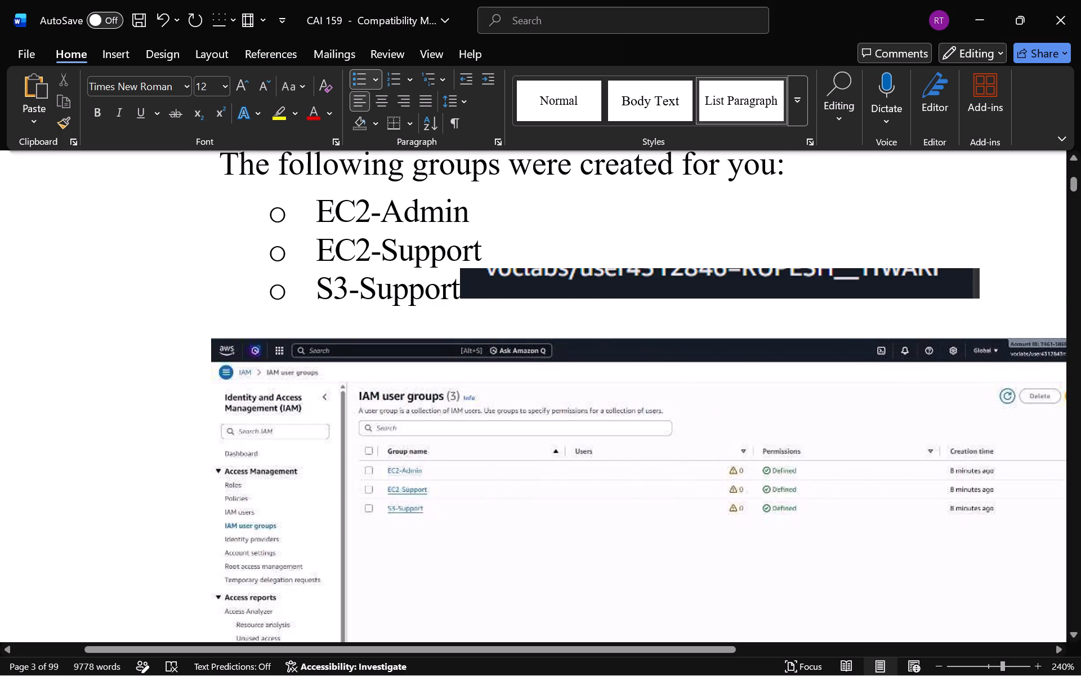
{"action": "left_click_drag", "start_coordinate": [643, 284], "coordinate": [659, 315]}
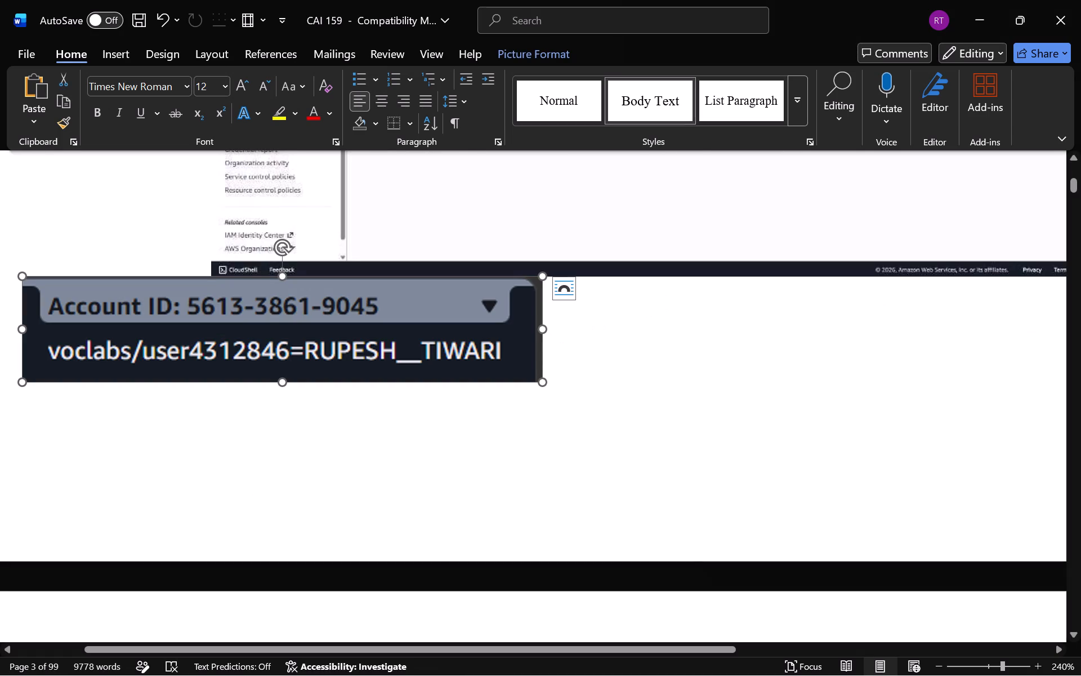
Set the pasted label picture's text wrapping to Tight and move it to the end of the IAM user groups screenshot's header bar.
{"action": "scroll", "coordinate": [441, 322], "scroll_direction": "down", "scroll_amount": 10, "text": "ctrl"}
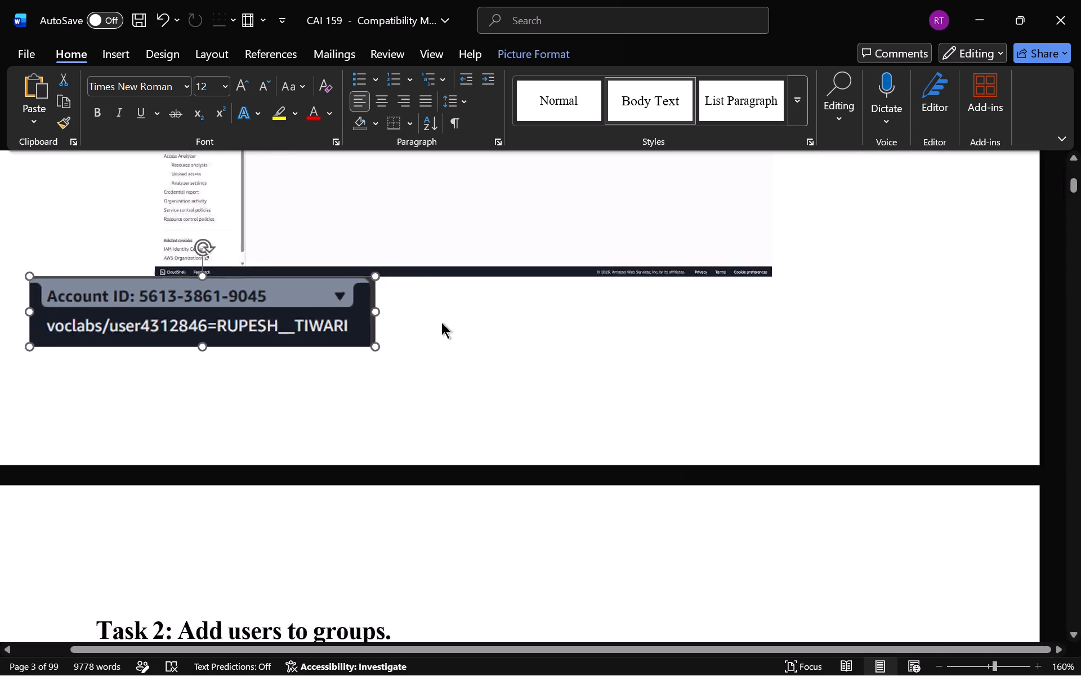
{"action": "scroll", "coordinate": [441, 322], "scroll_direction": "down", "scroll_amount": 7, "text": "ctrl"}
{"action": "scroll", "coordinate": [441, 322], "scroll_direction": "up", "scroll_amount": 1, "text": "ctrl"}
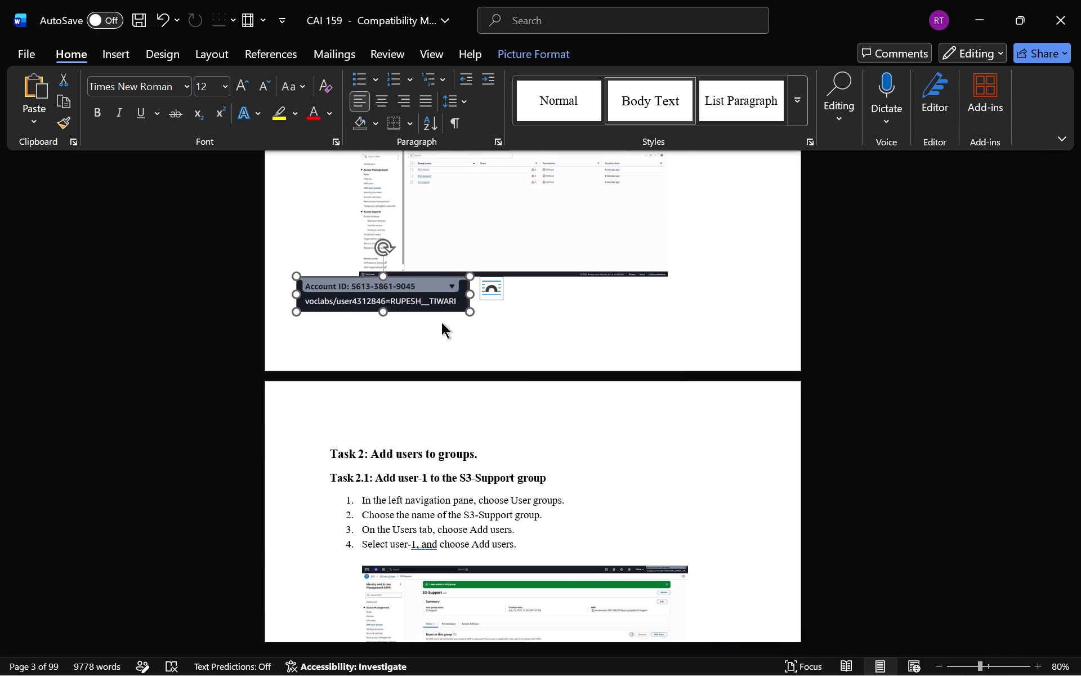
{"action": "scroll", "coordinate": [547, 269], "scroll_direction": "up", "scroll_amount": 5}
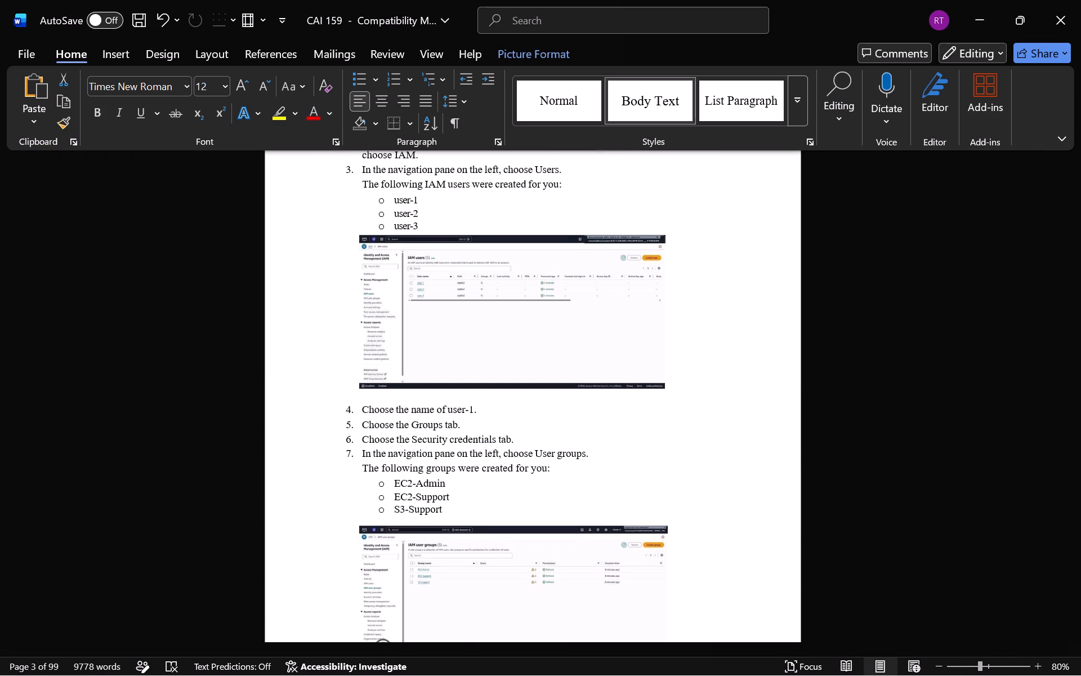
{"action": "scroll", "coordinate": [547, 269], "scroll_direction": "down", "scroll_amount": 1}
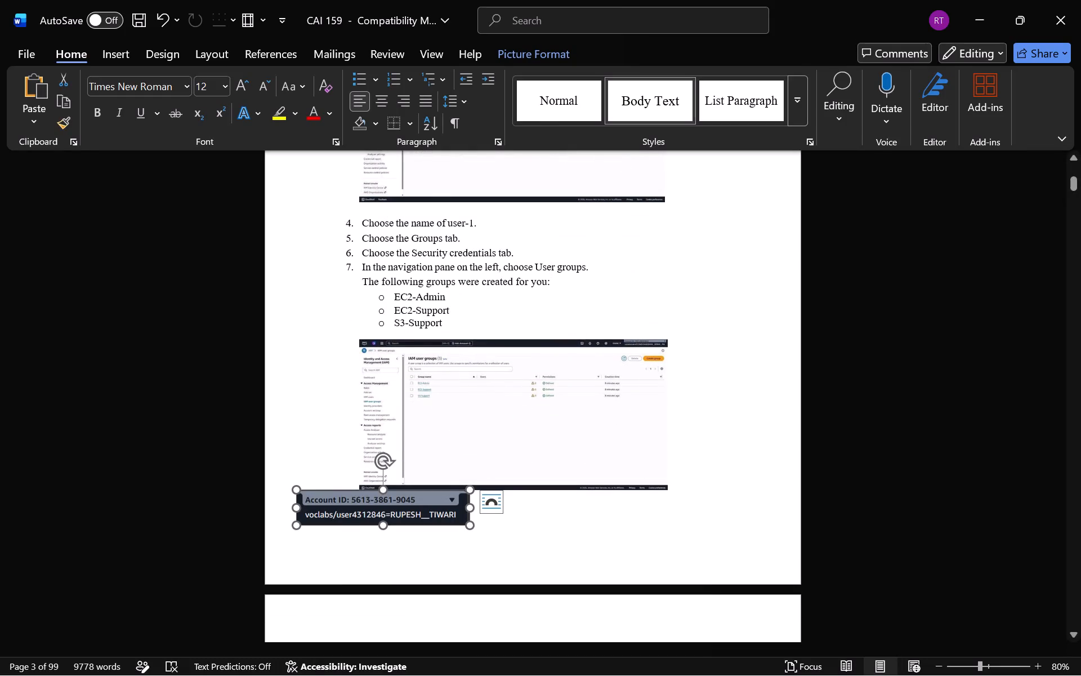
{"action": "left_click_drag", "start_coordinate": [391, 505], "coordinate": [443, 483]}
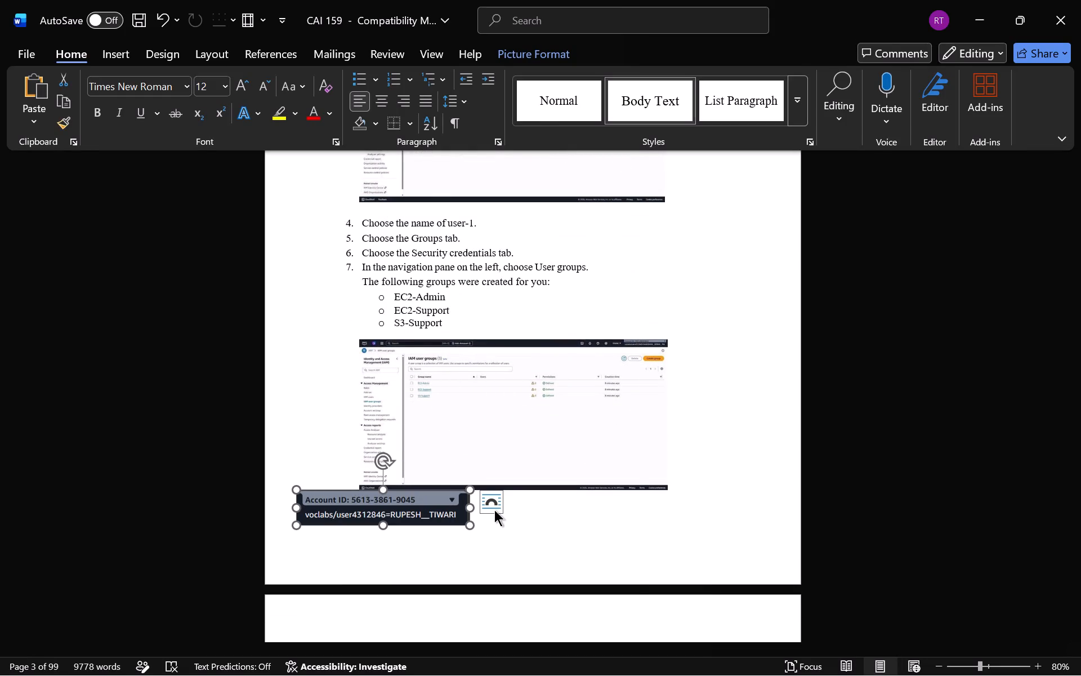
{"action": "left_click", "coordinate": [494, 510]}
{"action": "left_click", "coordinate": [572, 520]}
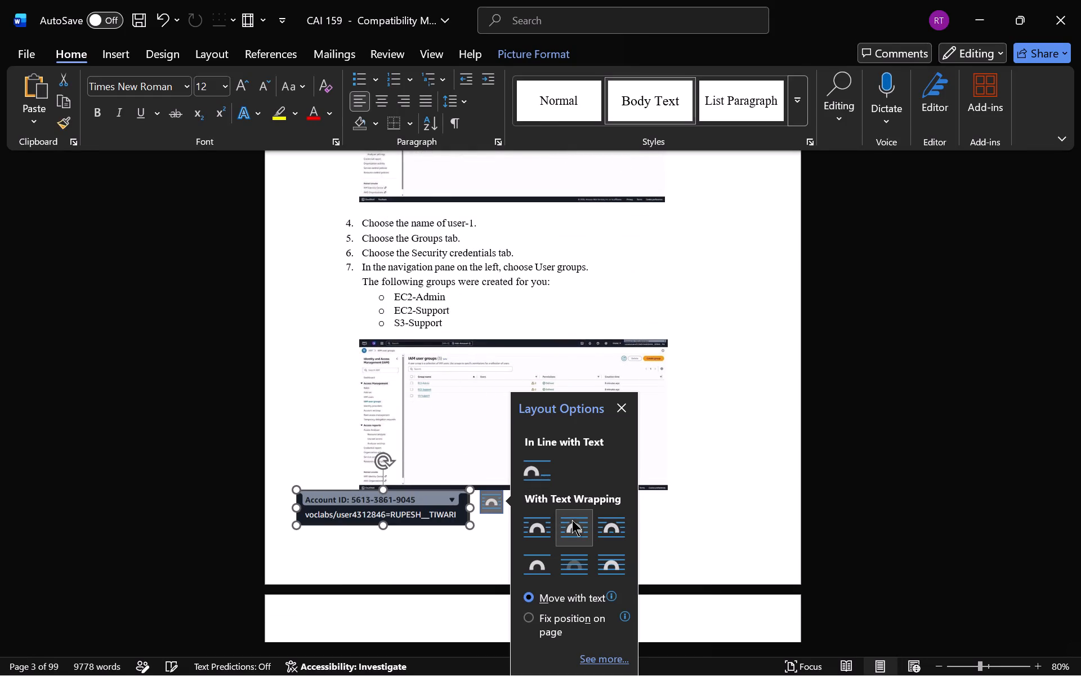
{"action": "left_click_drag", "start_coordinate": [401, 507], "coordinate": [598, 422]}
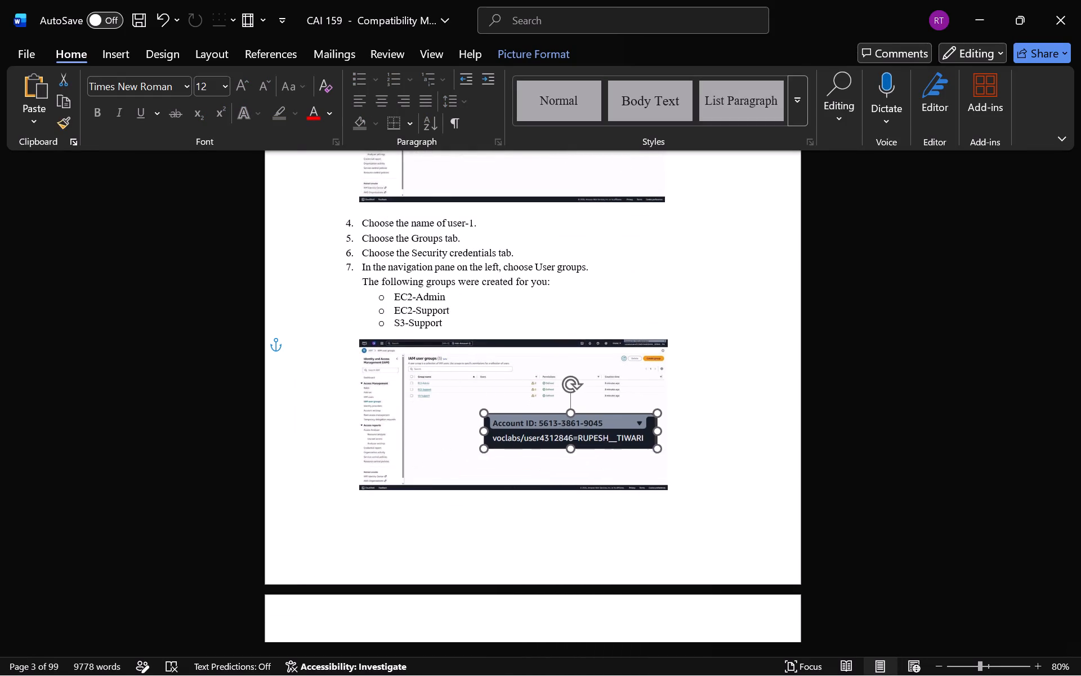
{"action": "left_click_drag", "start_coordinate": [598, 422], "coordinate": [599, 355]}
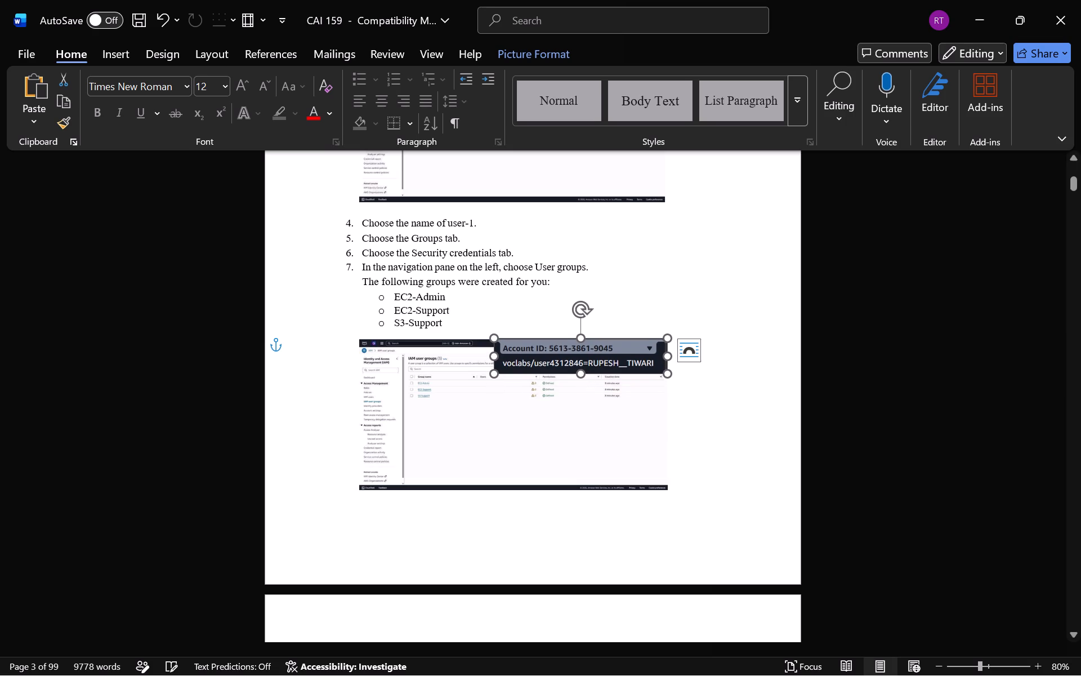
Shrink and nudge the label picture to fit the IAM user groups header bar and cover the old account label, and deselect it.
{"action": "left_click_drag", "start_coordinate": [581, 372], "coordinate": [587, 357]}
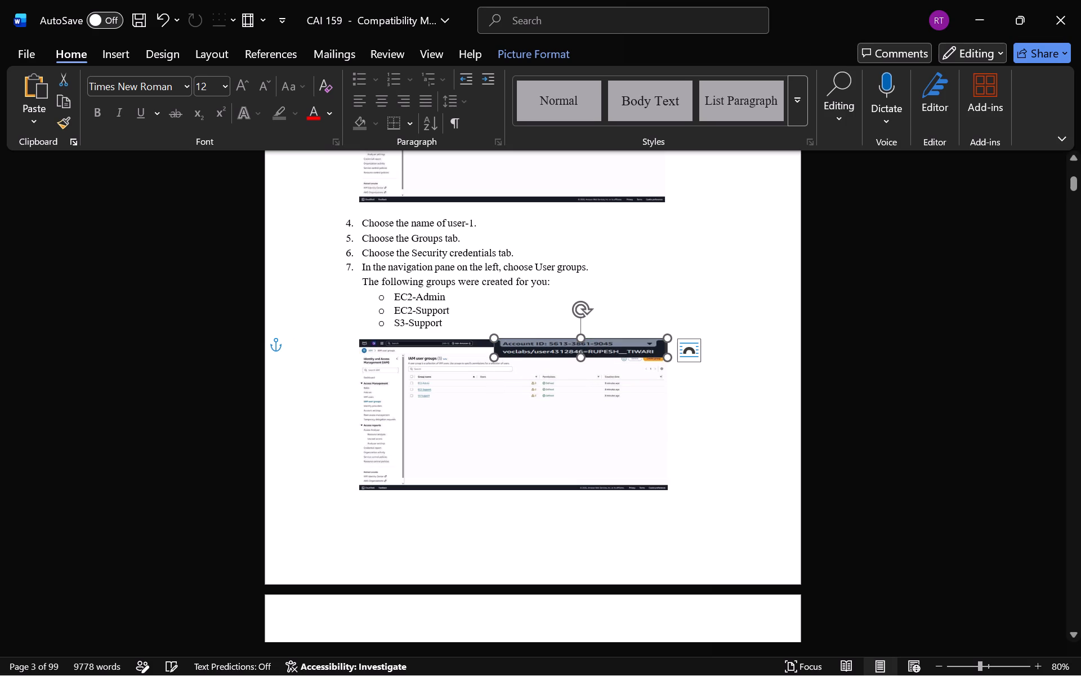
{"action": "left_click_drag", "start_coordinate": [494, 358], "coordinate": [504, 355]}
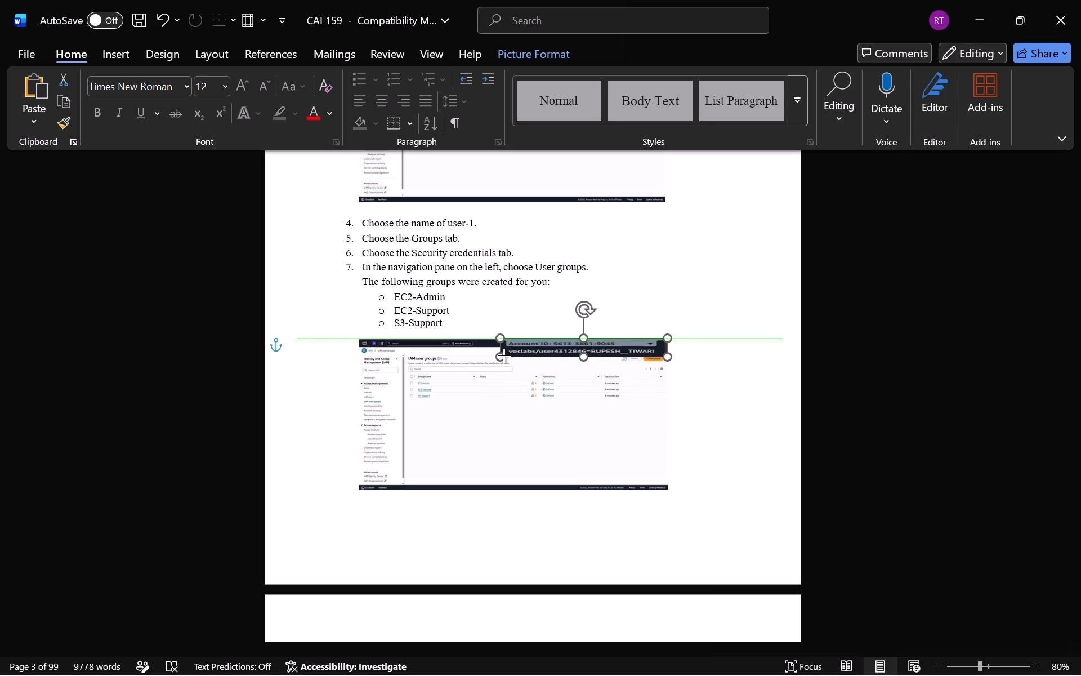
{"action": "left_click_drag", "start_coordinate": [504, 355], "coordinate": [583, 350]}
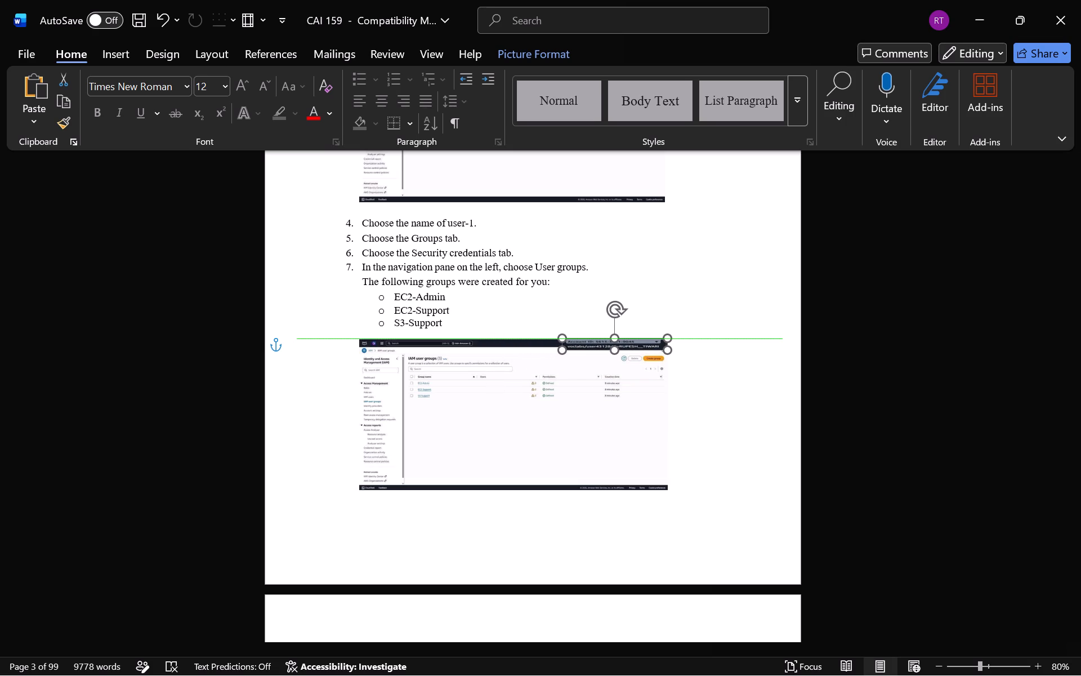
{"action": "scroll", "coordinate": [583, 350], "scroll_direction": "up", "scroll_amount": 12, "text": "ctrl"}
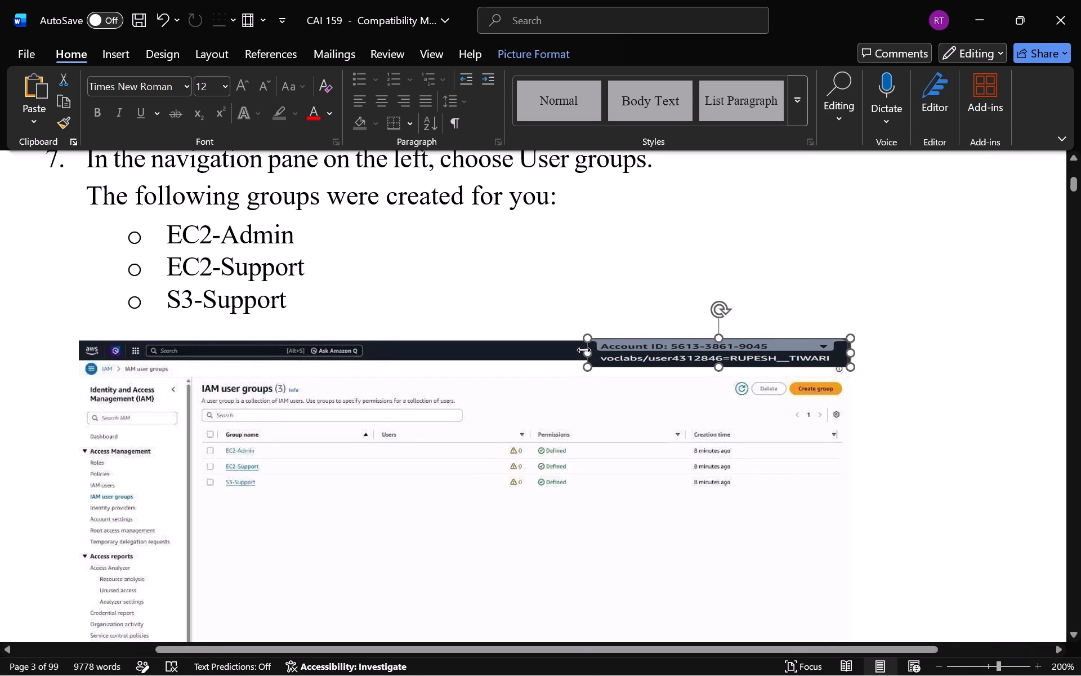
{"action": "scroll", "coordinate": [583, 350], "scroll_direction": "up", "scroll_amount": 3, "text": "ctrl"}
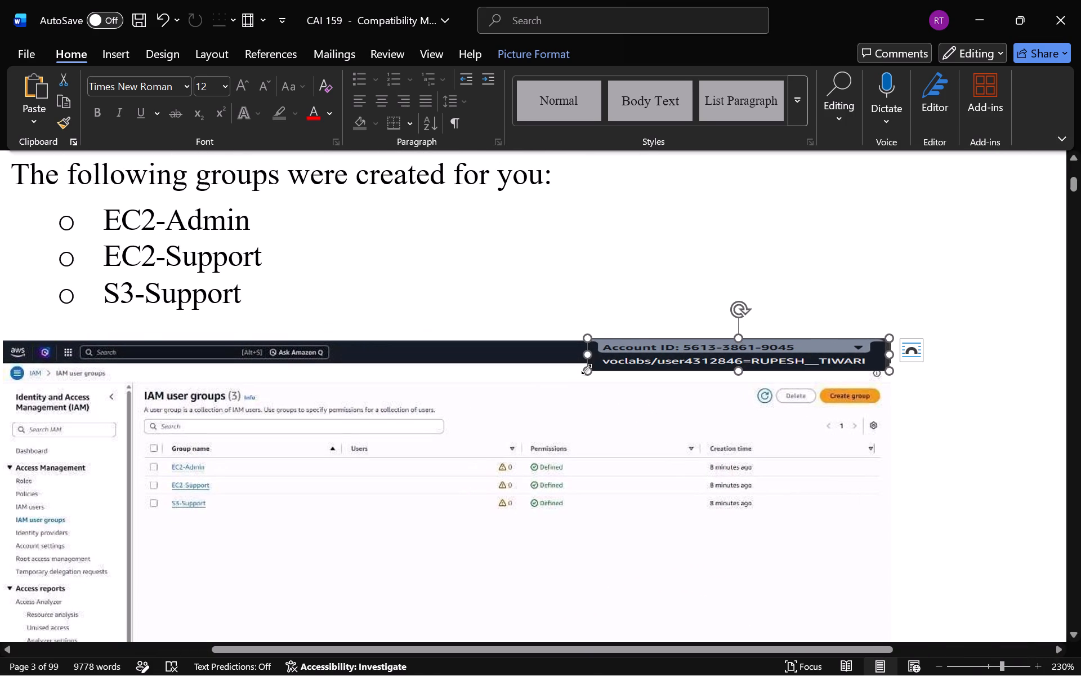
{"action": "left_click_drag", "start_coordinate": [586, 370], "coordinate": [665, 343]}
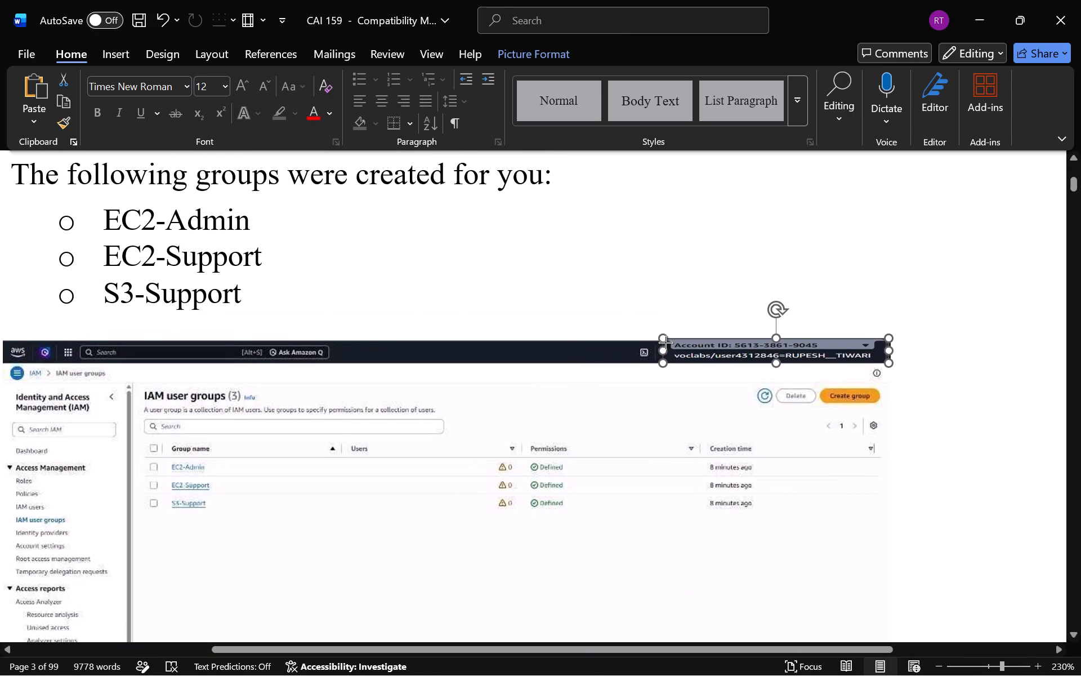
{"action": "left_click_drag", "start_coordinate": [665, 343], "coordinate": [682, 352]}
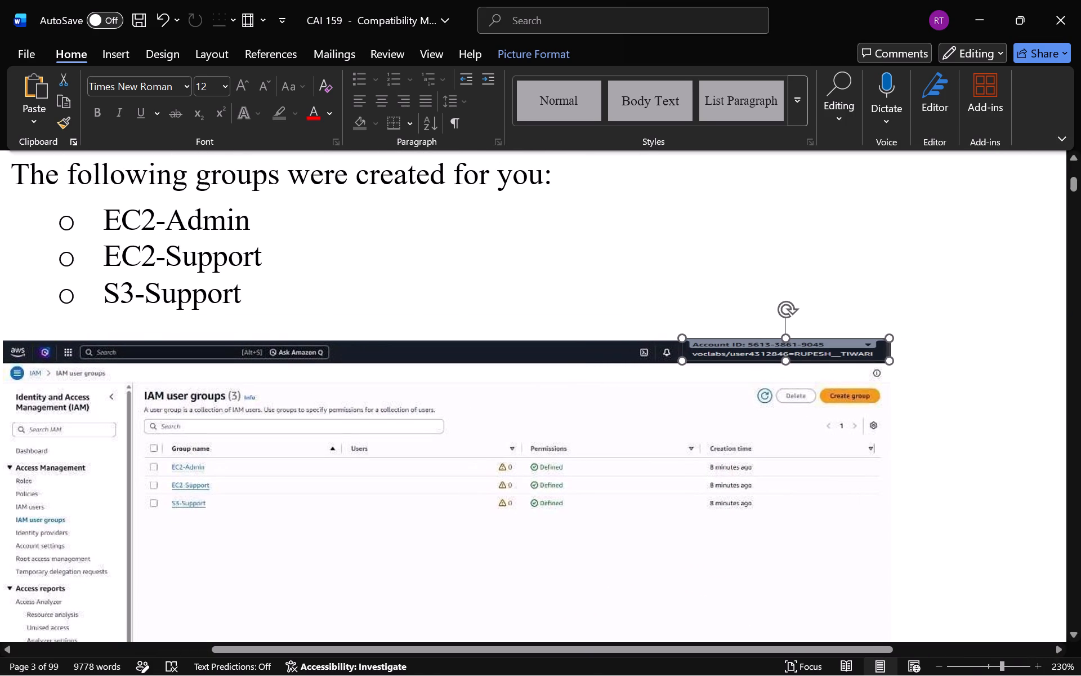
{"action": "left_click", "coordinate": [714, 348]}
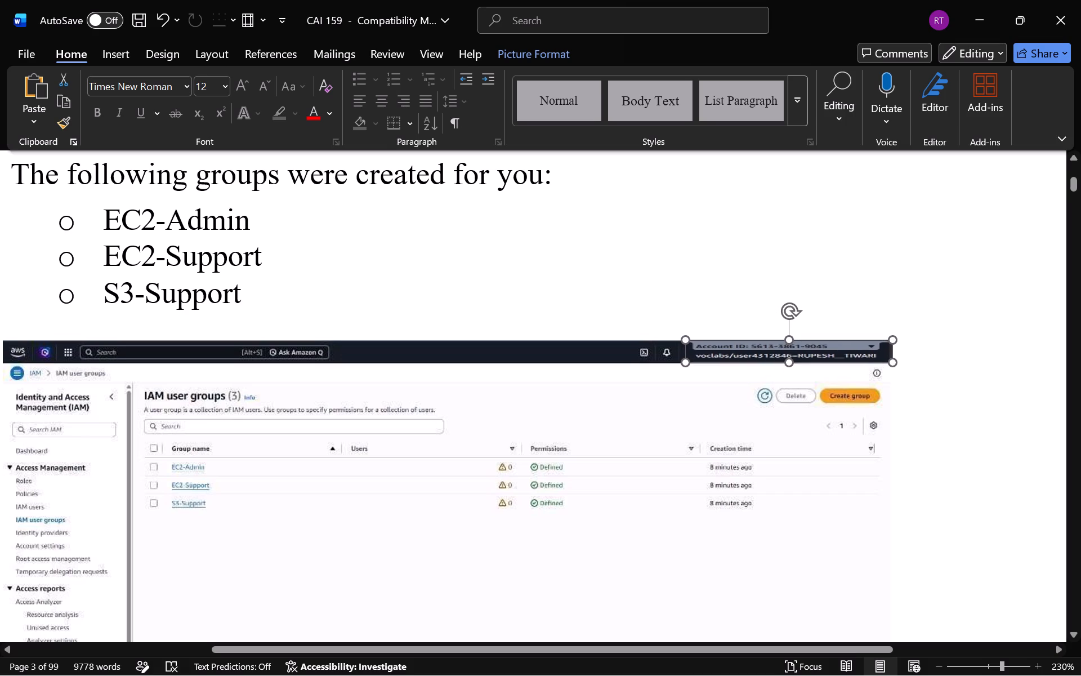
{"action": "left_click", "coordinate": [723, 274]}
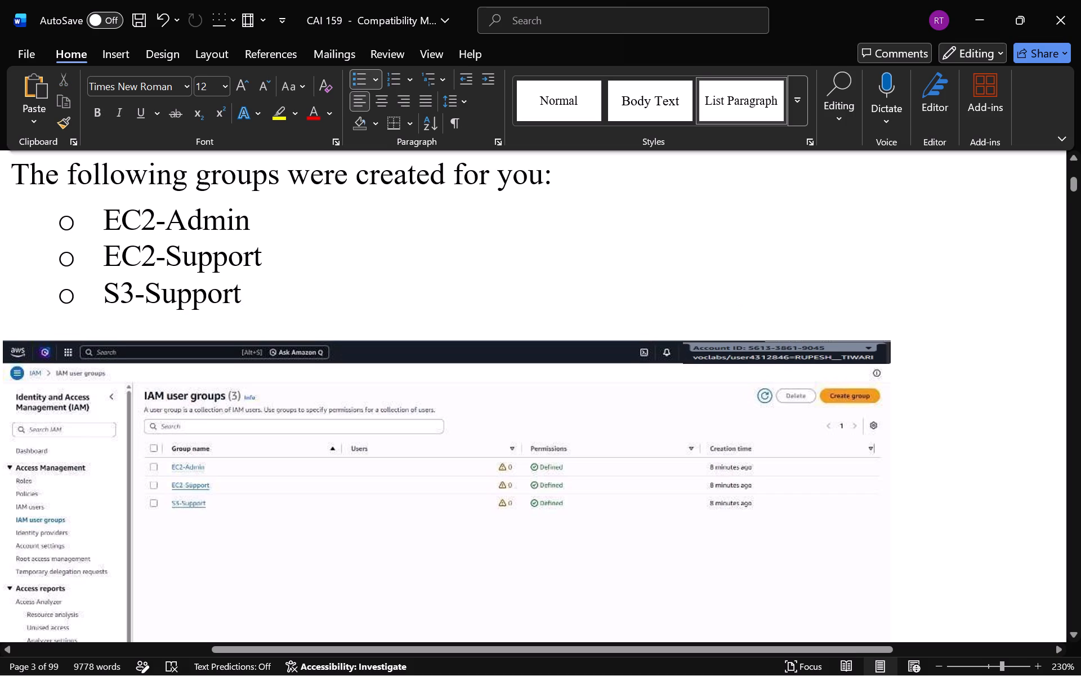
{"action": "left_click", "coordinate": [729, 356]}
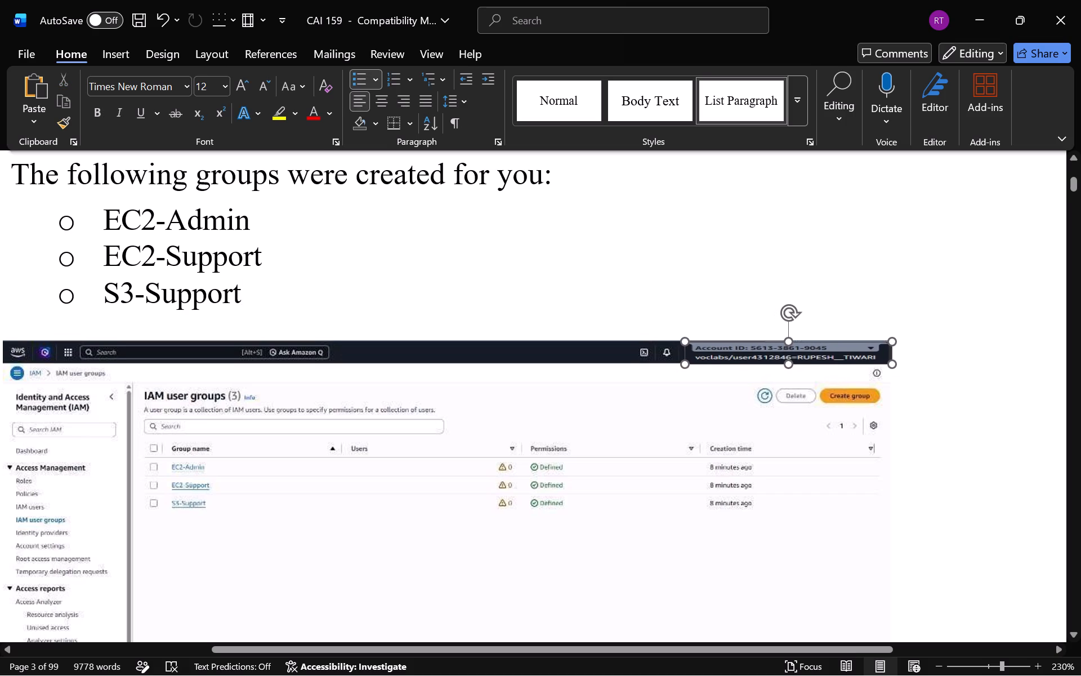
{"action": "left_click", "coordinate": [735, 276]}
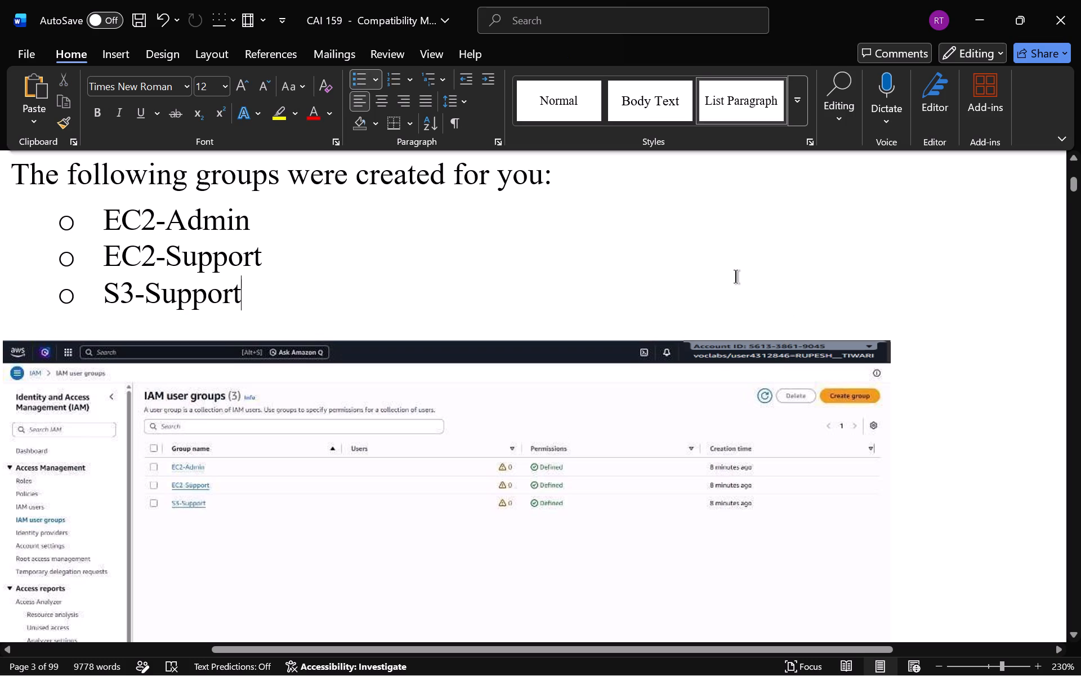
{"action": "scroll", "coordinate": [604, 390], "scroll_direction": "down", "scroll_amount": 3}
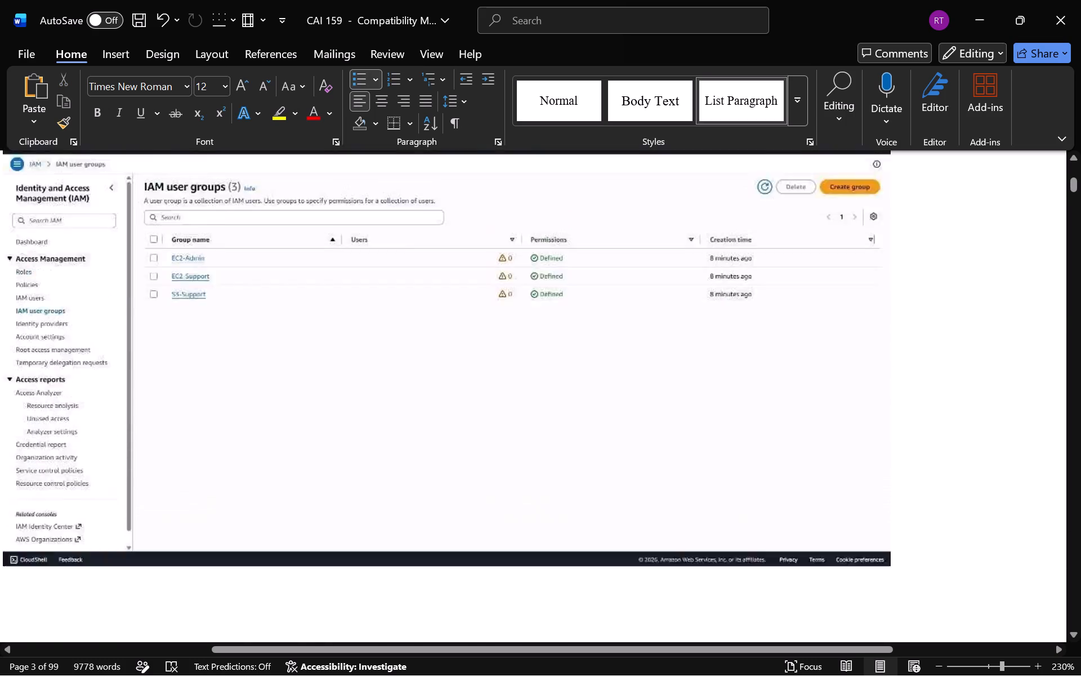
Paste the label picture after the Task 2.1 list item "Select user-1, and choose Add users." and set its text wrapping to Tight.
{"action": "scroll", "coordinate": [604, 390], "scroll_direction": "down", "scroll_amount": 1}
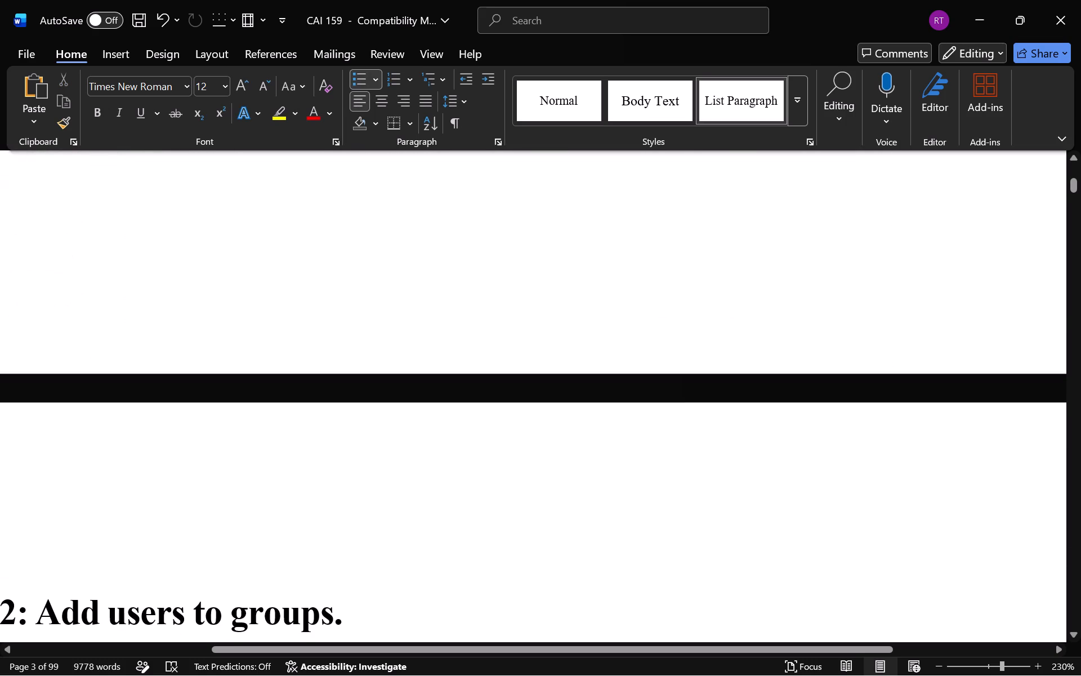
{"action": "scroll", "coordinate": [604, 390], "scroll_direction": "down", "scroll_amount": 2}
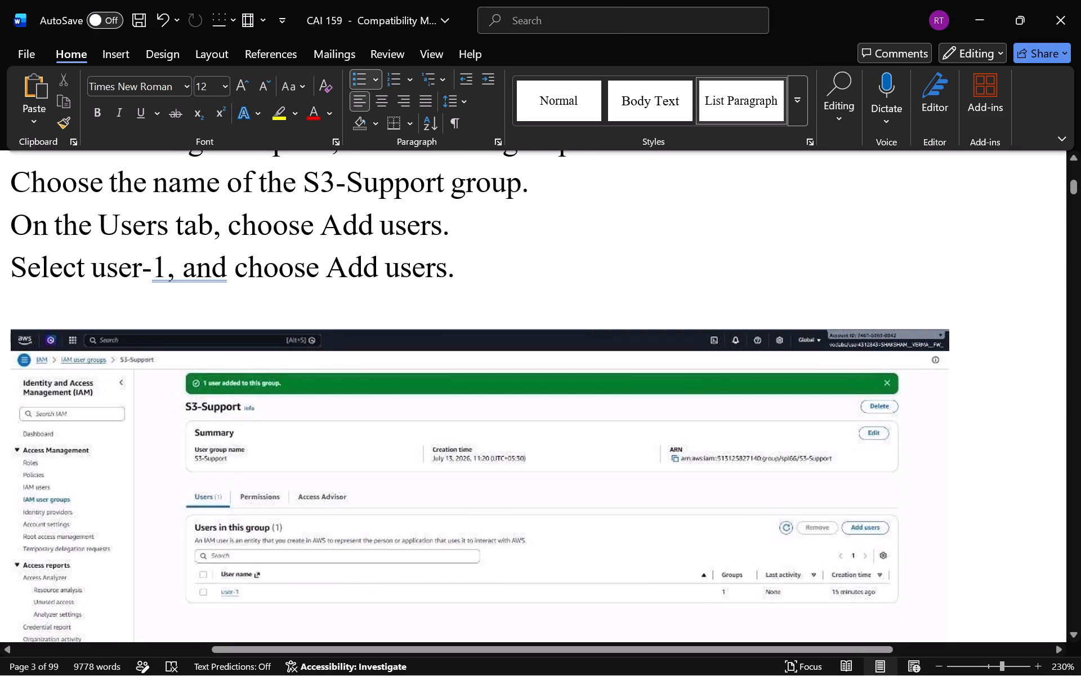
{"action": "left_click", "coordinate": [463, 271]}
{"action": "key", "text": "ctrl+v"}
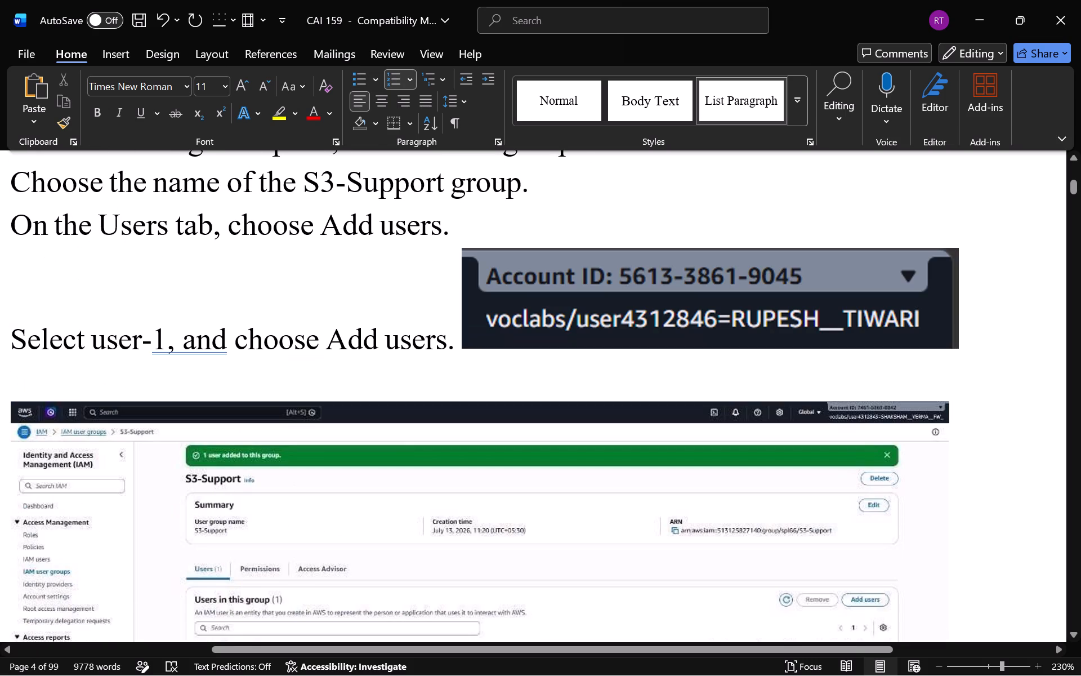
{"action": "left_click_drag", "start_coordinate": [534, 306], "coordinate": [557, 327]}
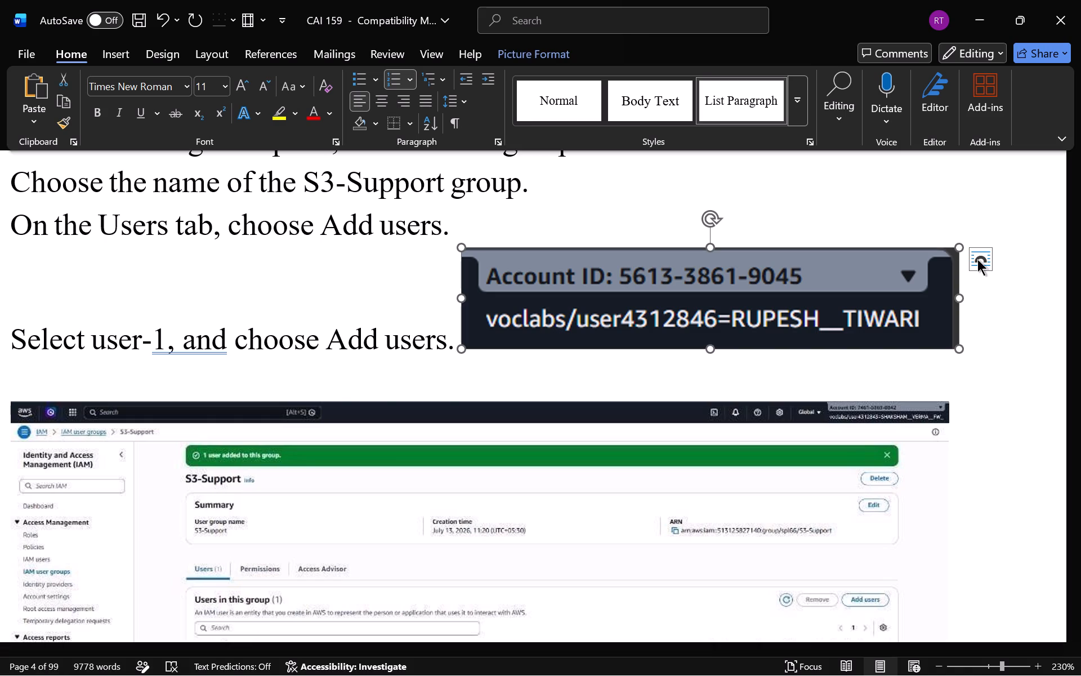
{"action": "left_click", "coordinate": [977, 259]}
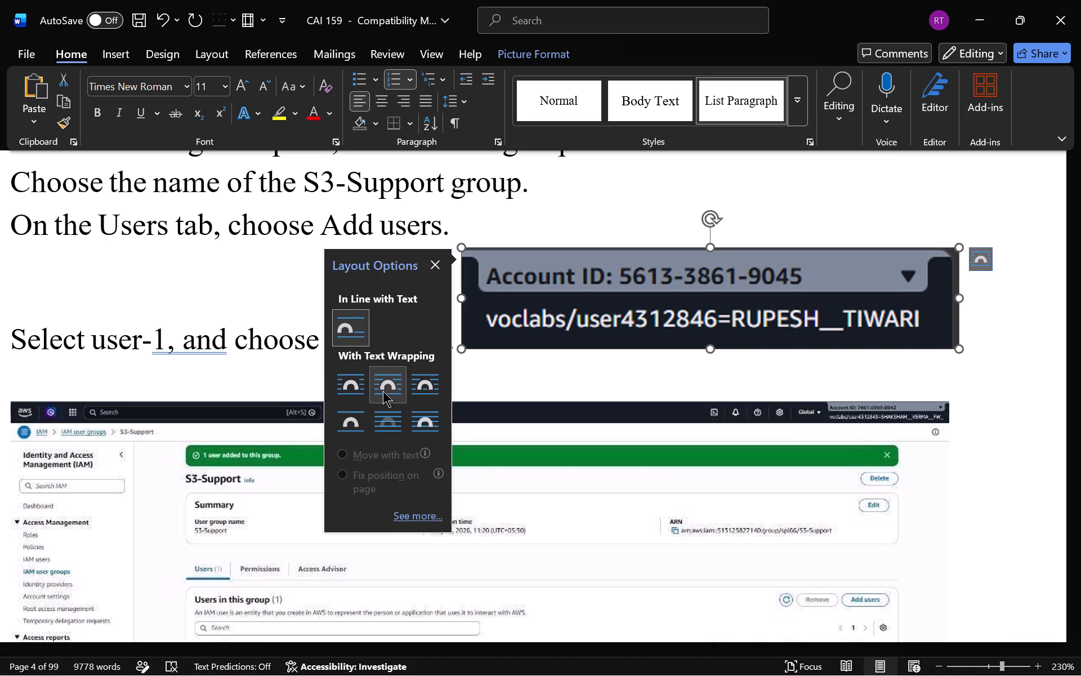
{"action": "left_click", "coordinate": [383, 391]}
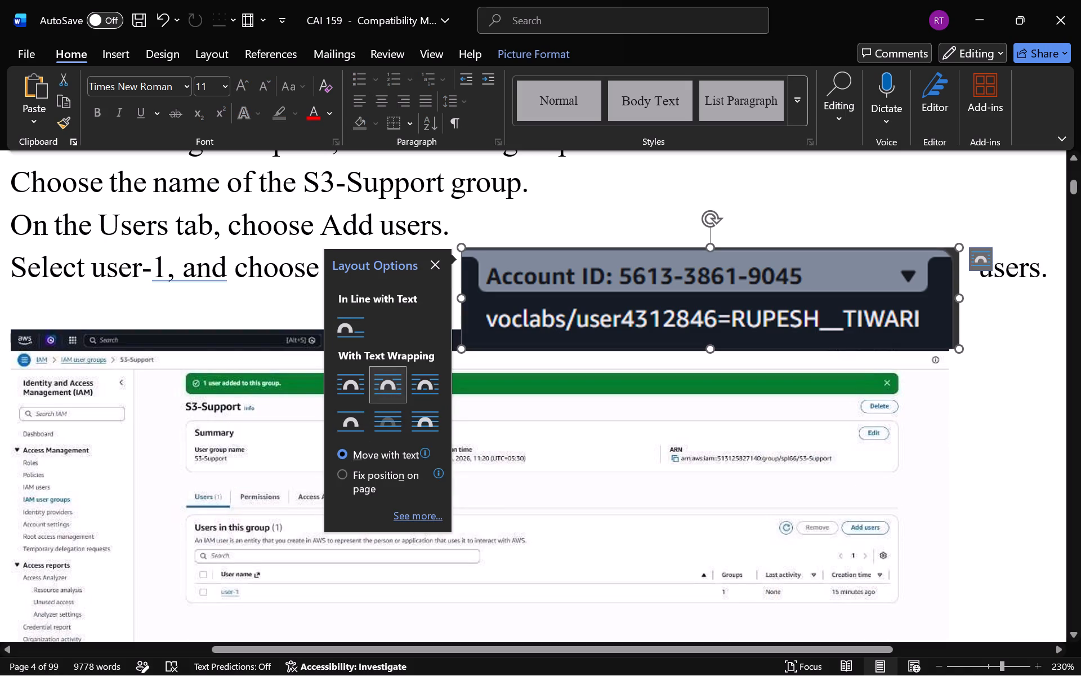
Shrink and move the label picture to cover the old account label in the S3-Support screenshot's header bar, and deselect it.
{"action": "left_click_drag", "start_coordinate": [462, 348], "coordinate": [610, 271]}
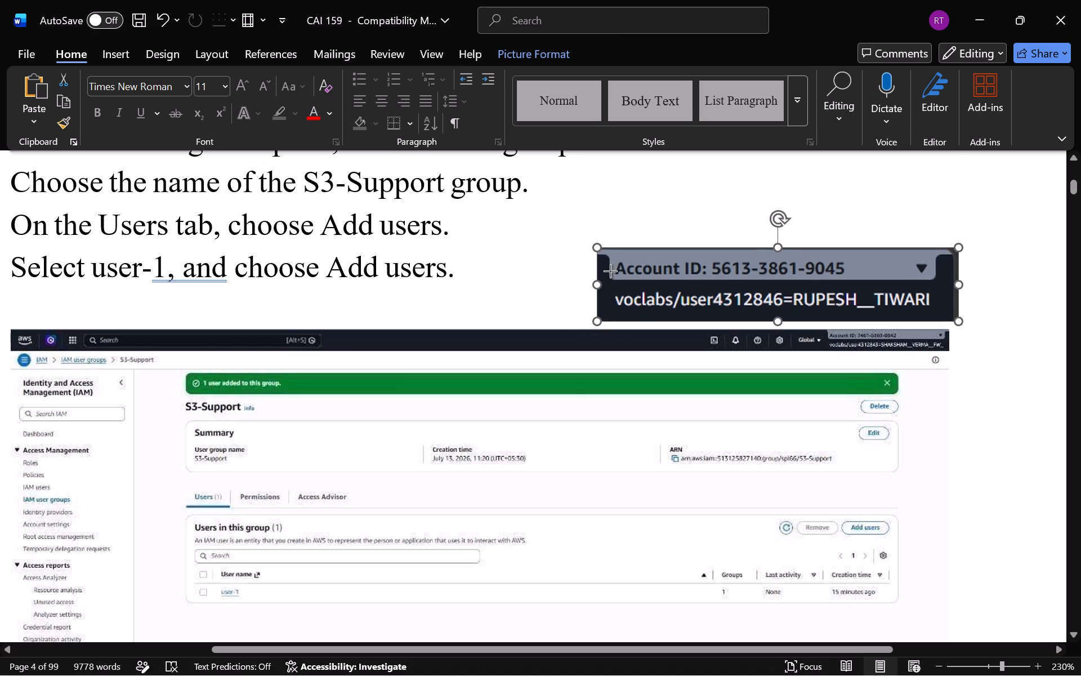
{"action": "left_click_drag", "start_coordinate": [610, 271], "coordinate": [738, 238]}
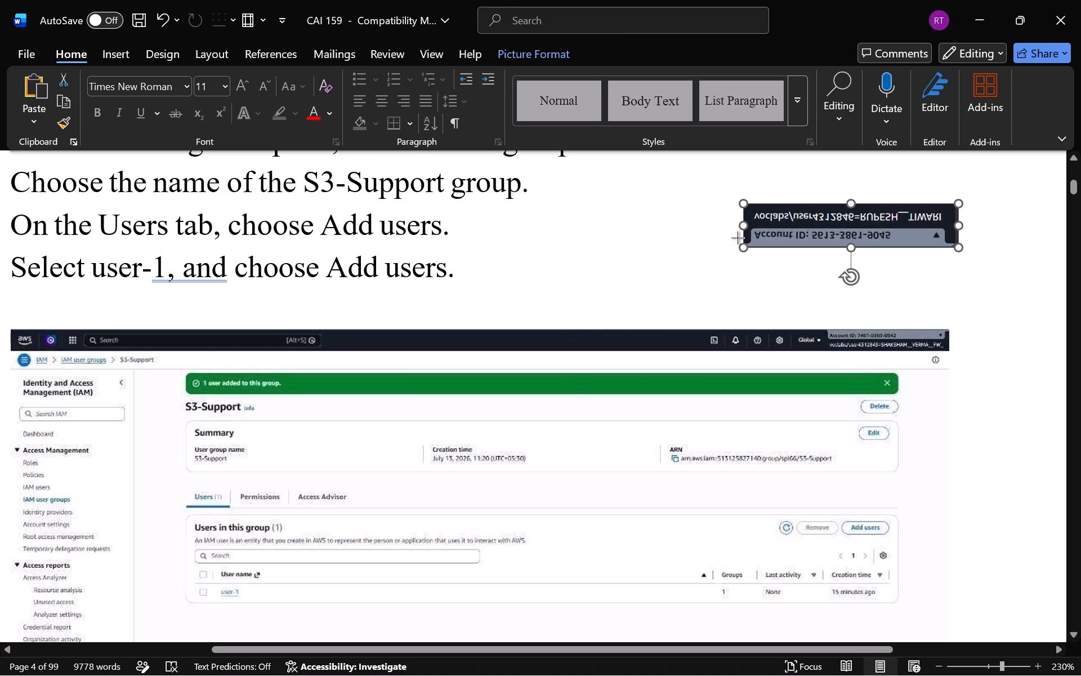
{"action": "left_click_drag", "start_coordinate": [738, 238], "coordinate": [672, 265]}
{"action": "left_click_drag", "start_coordinate": [757, 262], "coordinate": [765, 279]}
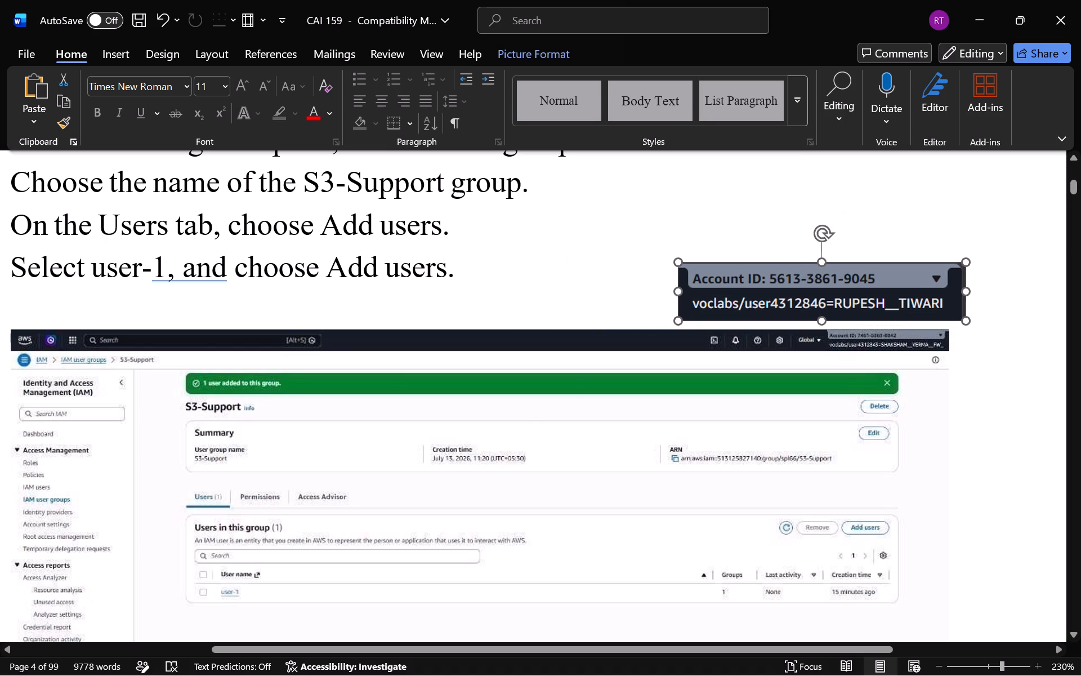
{"action": "left_click_drag", "start_coordinate": [765, 279], "coordinate": [749, 344]}
{"action": "left_click_drag", "start_coordinate": [667, 388], "coordinate": [683, 384]}
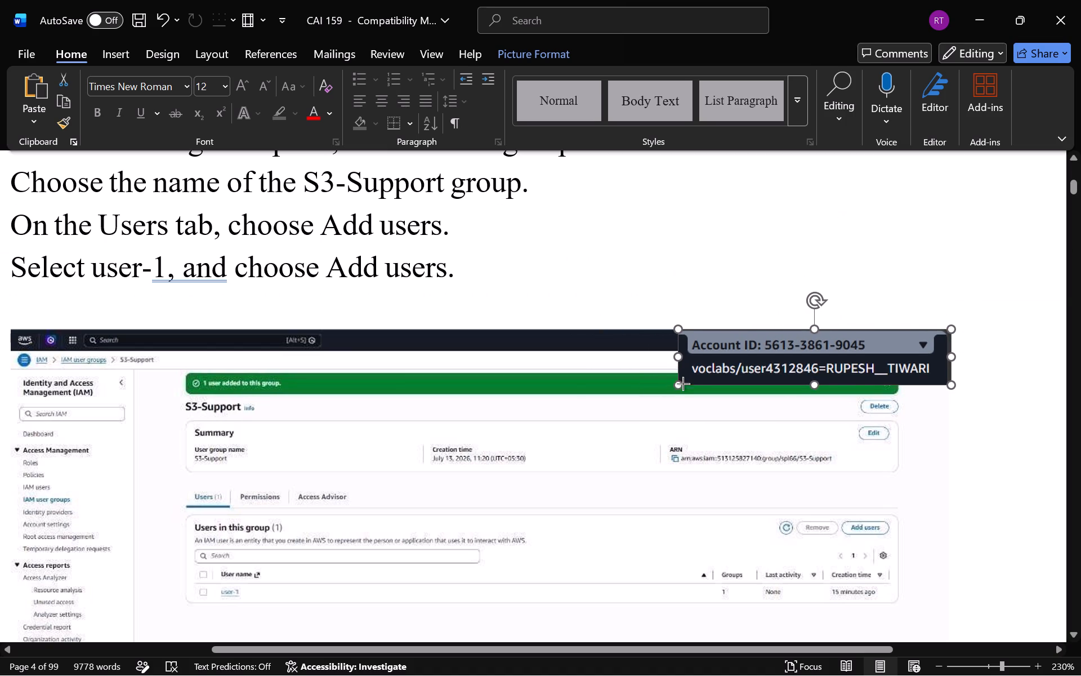
{"action": "left_click_drag", "start_coordinate": [683, 384], "coordinate": [793, 329]}
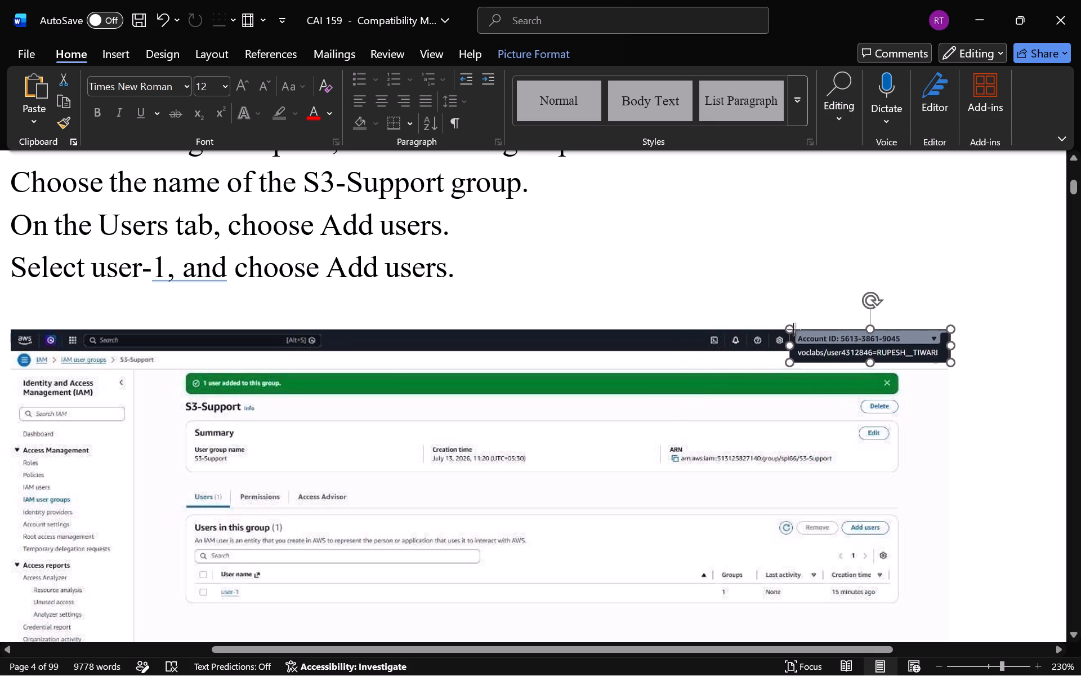
{"action": "left_click_drag", "start_coordinate": [793, 329], "coordinate": [797, 334]}
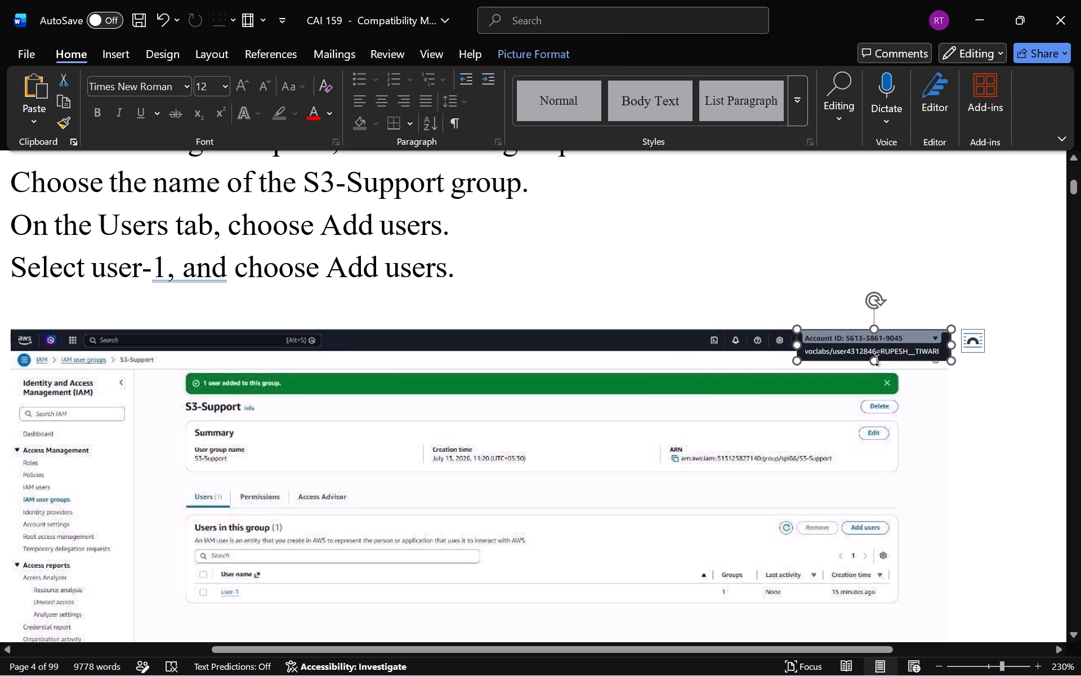
{"action": "left_click_drag", "start_coordinate": [874, 361], "coordinate": [874, 358]}
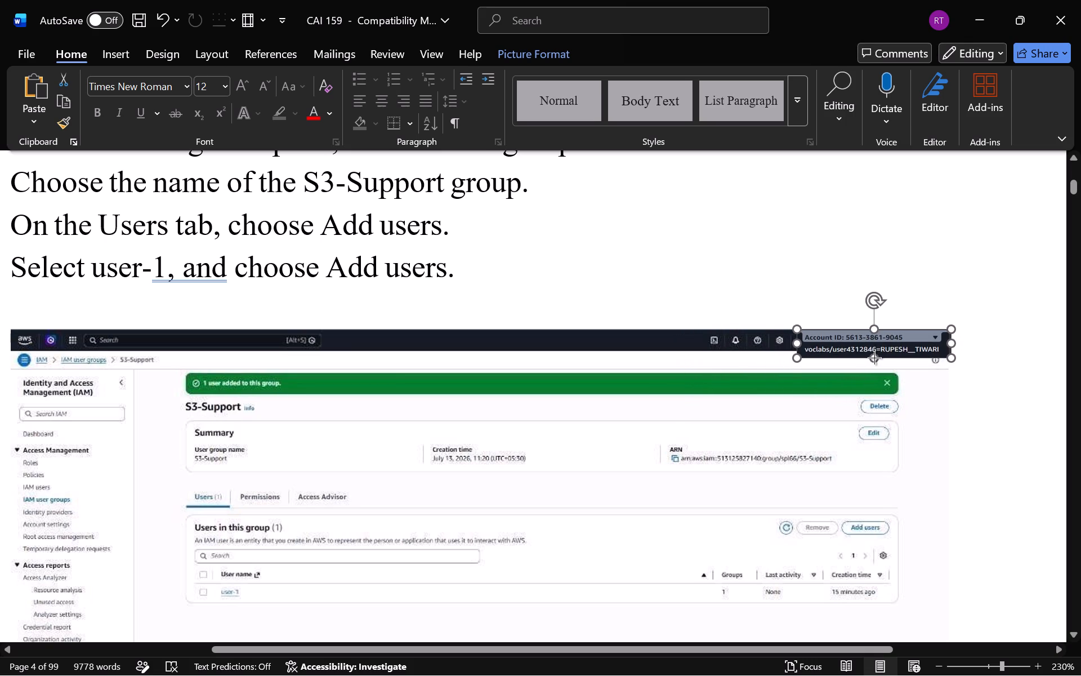
{"action": "left_click_drag", "start_coordinate": [874, 358], "coordinate": [873, 352]}
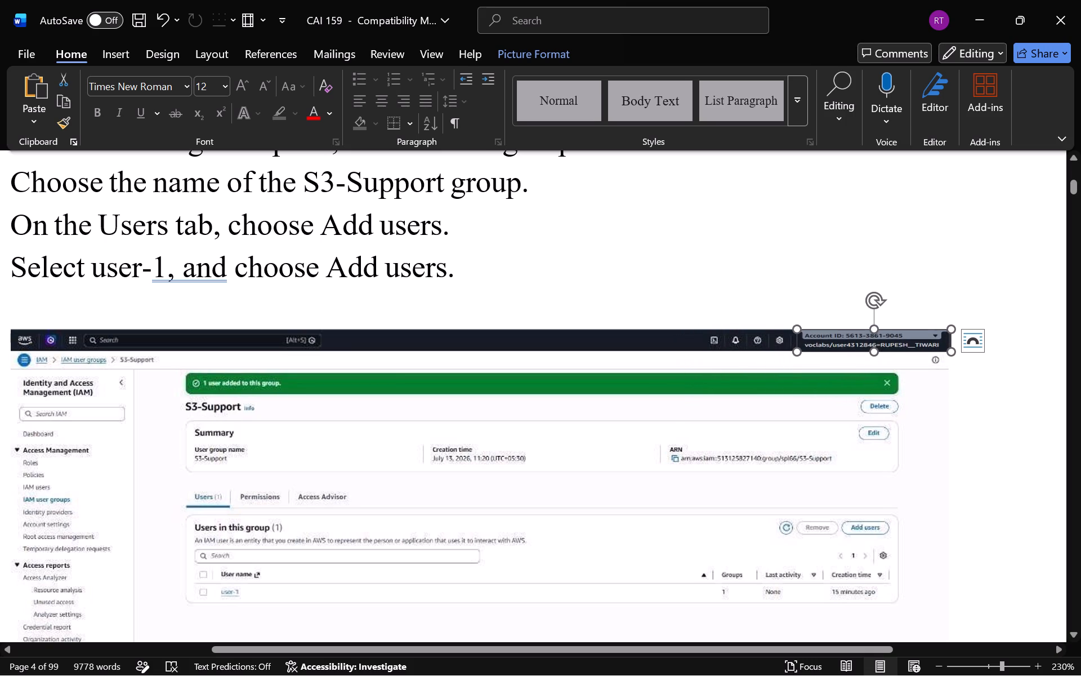
{"action": "left_click", "coordinate": [901, 344]}
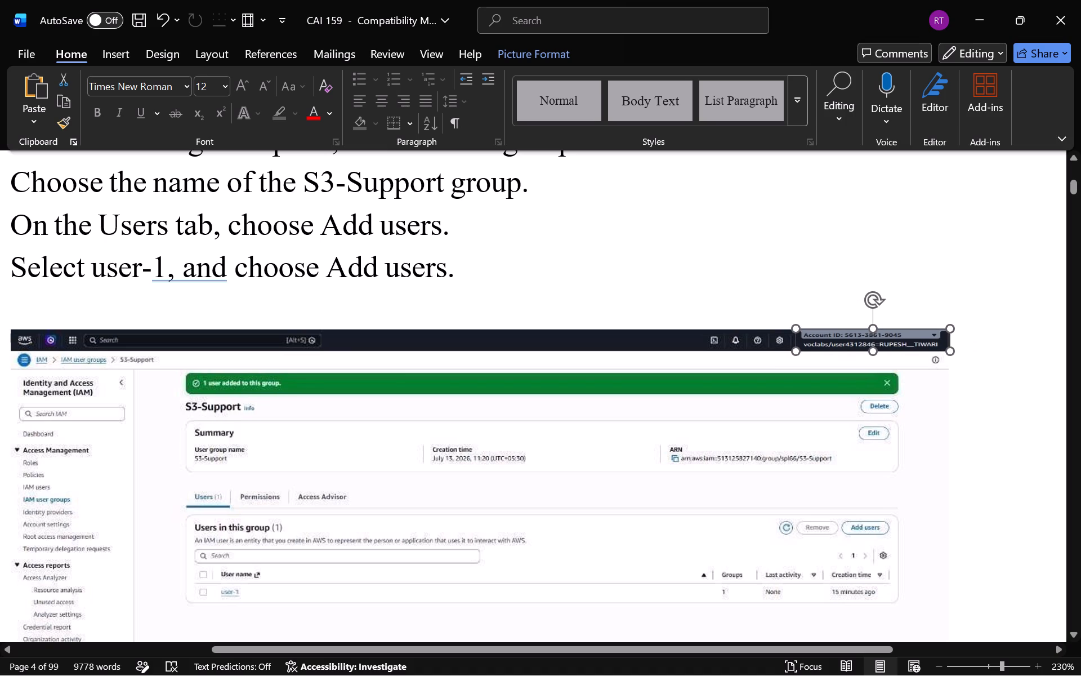
{"action": "left_click", "coordinate": [920, 244]}
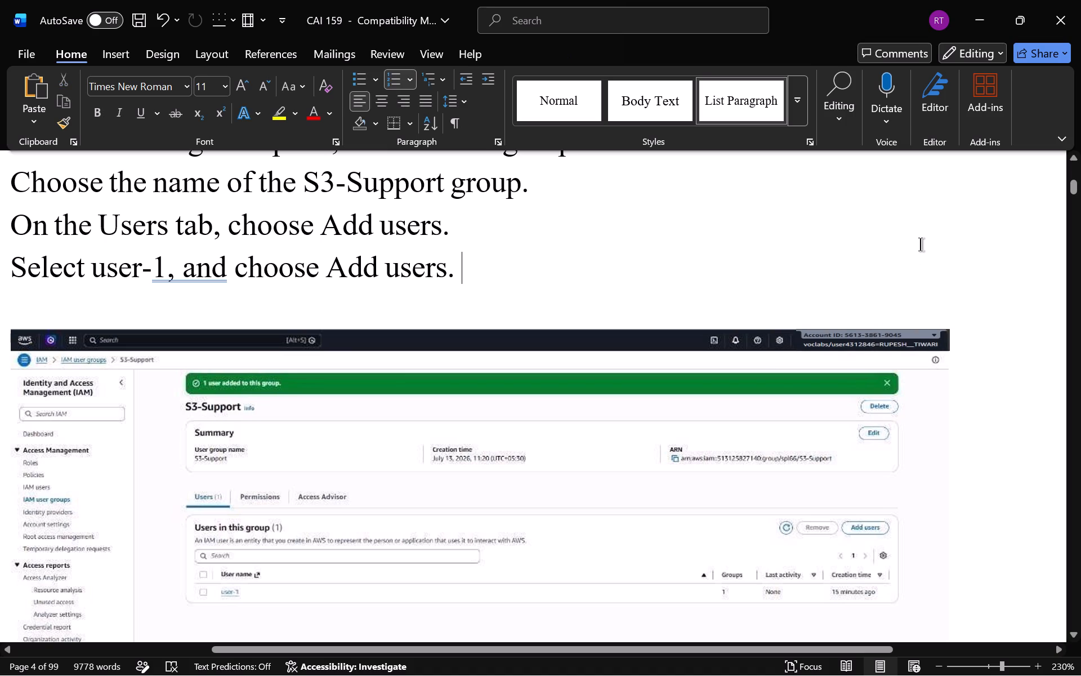
Copy the resized label picture from the S3-Support screenshot and paste it after the Task 2.2 list item about adding user-2.
{"action": "left_click", "coordinate": [866, 343]}
{"action": "right_click", "coordinate": [866, 343]}
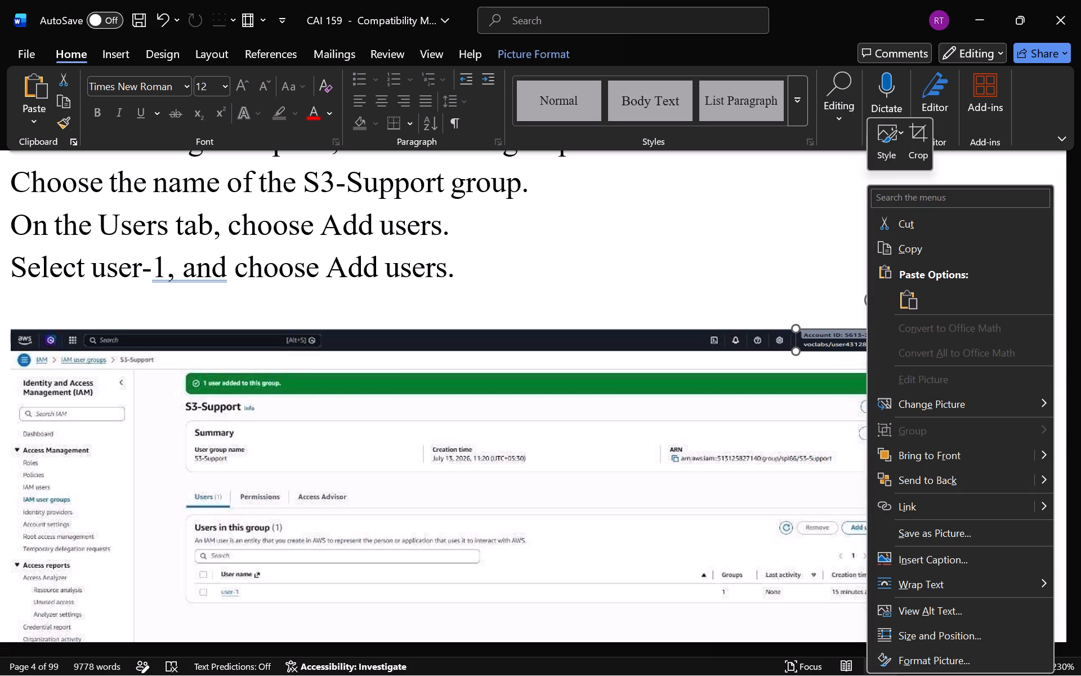
{"action": "left_click", "coordinate": [912, 250]}
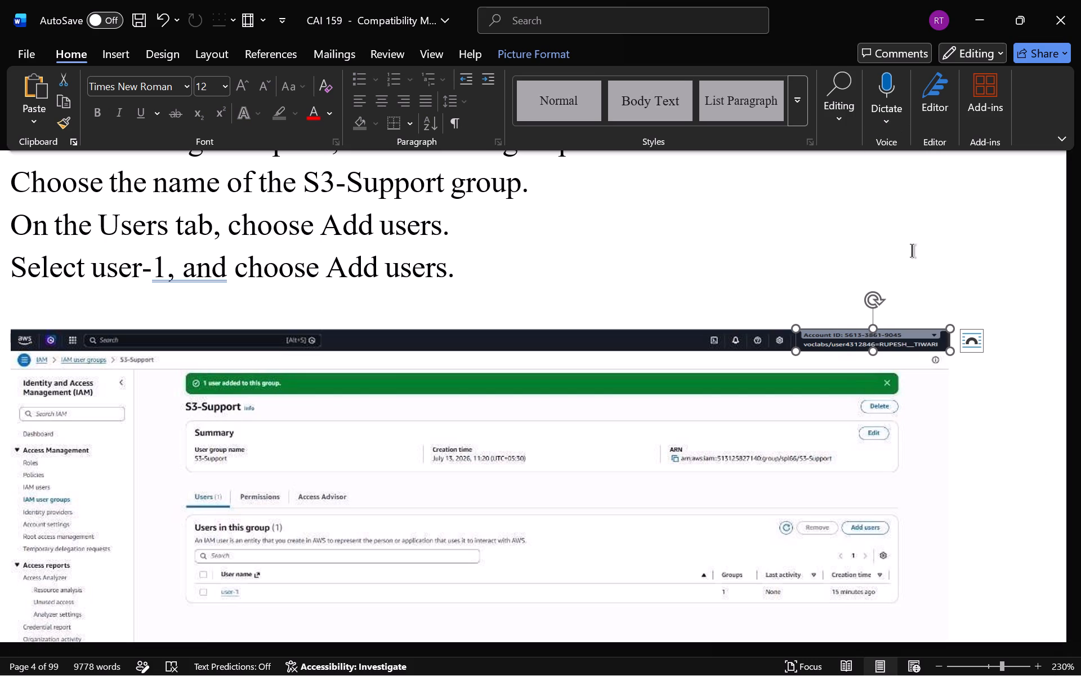
{"action": "scroll", "coordinate": [819, 251], "scroll_direction": "down", "scroll_amount": 3}
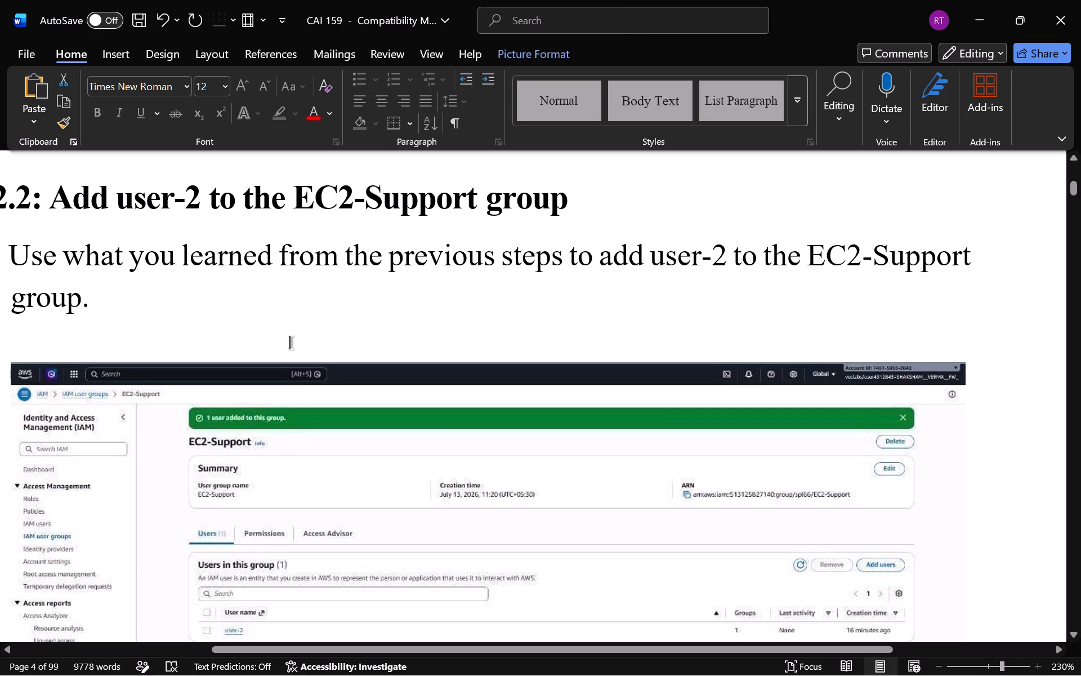
{"action": "left_click", "coordinate": [101, 296]}
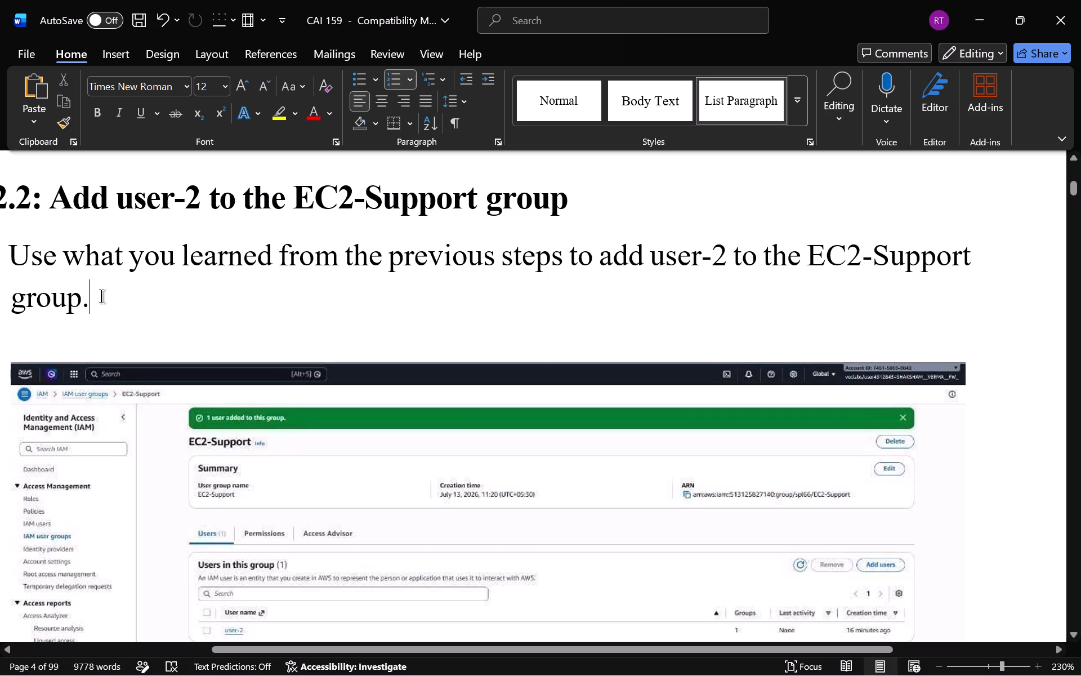
{"action": "key", "text": "ctrl+v"}
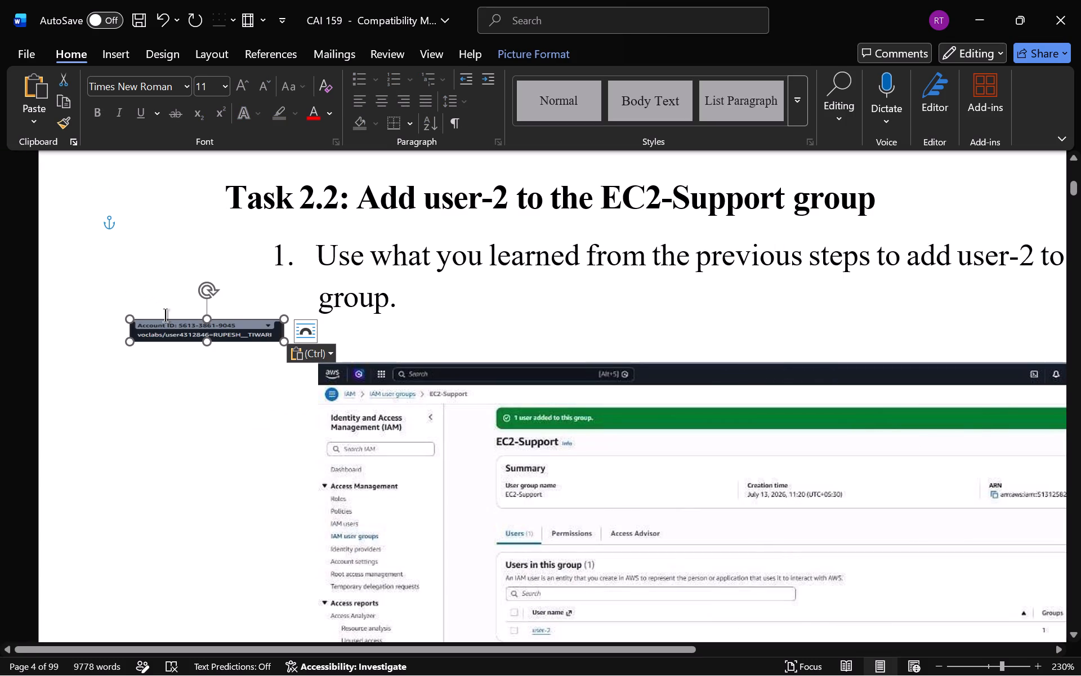
Move the pasted label picture over the old account label in the EC2-Support screenshot's header bar and deselect it.
{"action": "left_click_drag", "start_coordinate": [182, 331], "coordinate": [734, 392]}
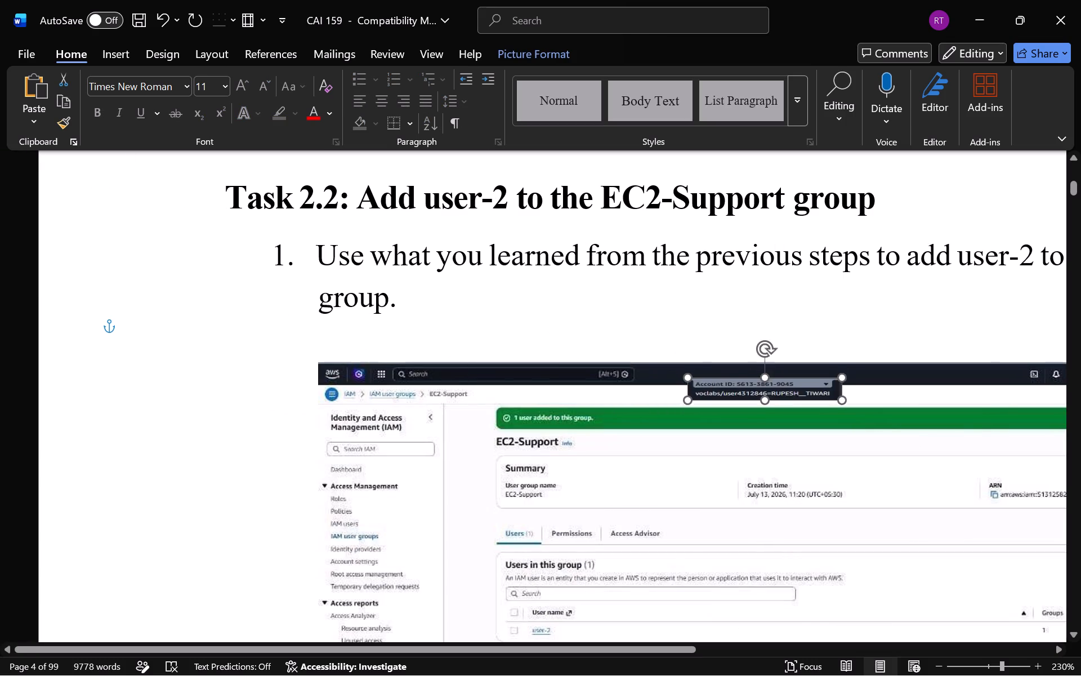
{"action": "left_click_drag", "start_coordinate": [734, 392], "coordinate": [1055, 371]}
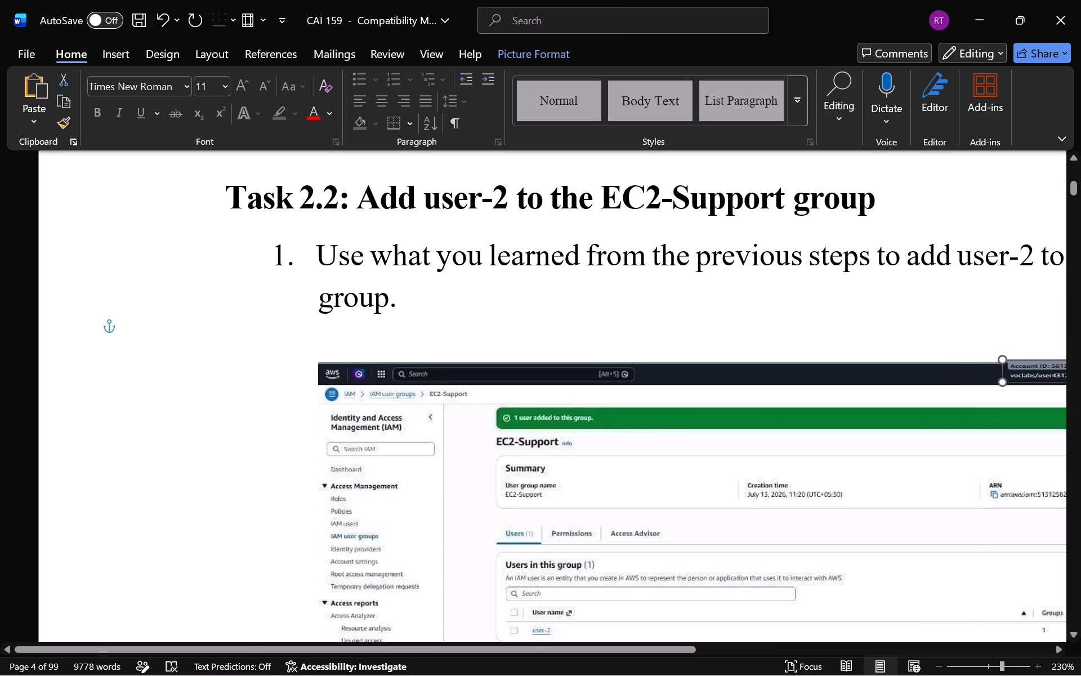
{"action": "left_click_drag", "start_coordinate": [1055, 371], "coordinate": [1080, 379]}
{"action": "left_click_drag", "start_coordinate": [114, 332], "coordinate": [329, 344]}
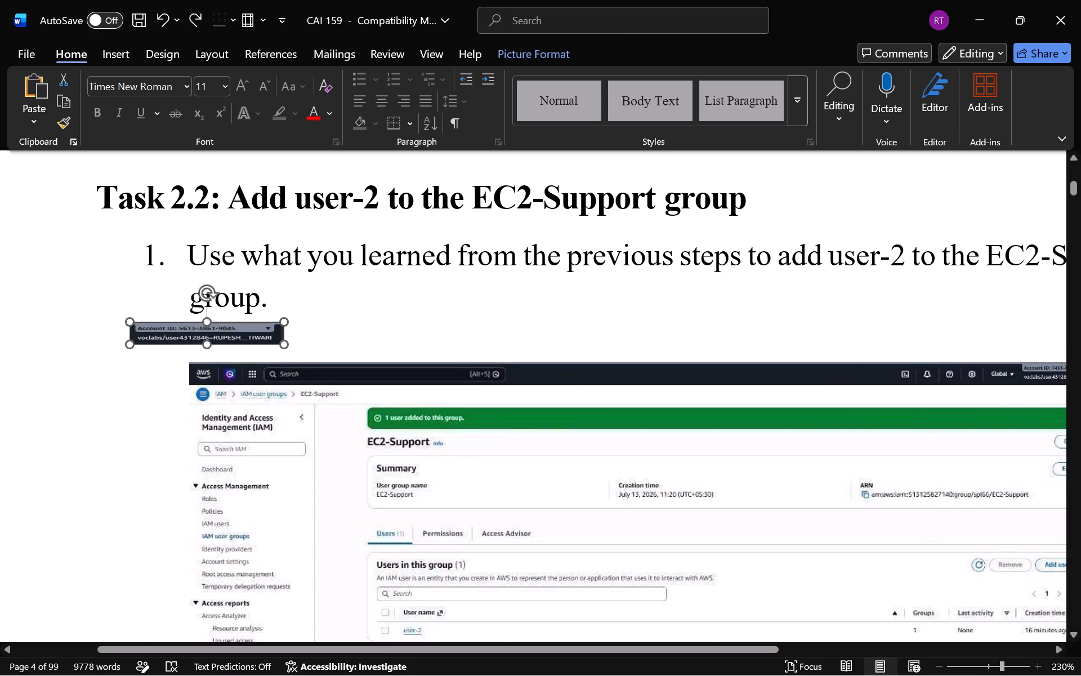
{"action": "left_click_drag", "start_coordinate": [329, 344], "coordinate": [718, 352]}
{"action": "scroll", "coordinate": [718, 352], "scroll_direction": "left", "scroll_amount": 1}
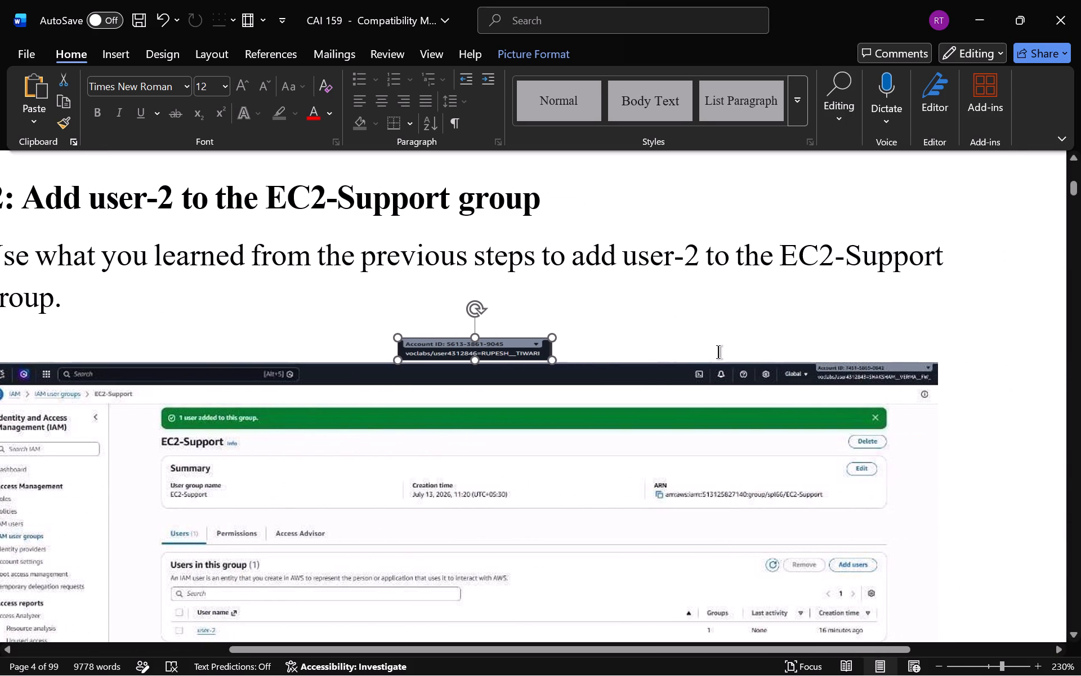
{"action": "left_click_drag", "start_coordinate": [511, 351], "coordinate": [848, 372]}
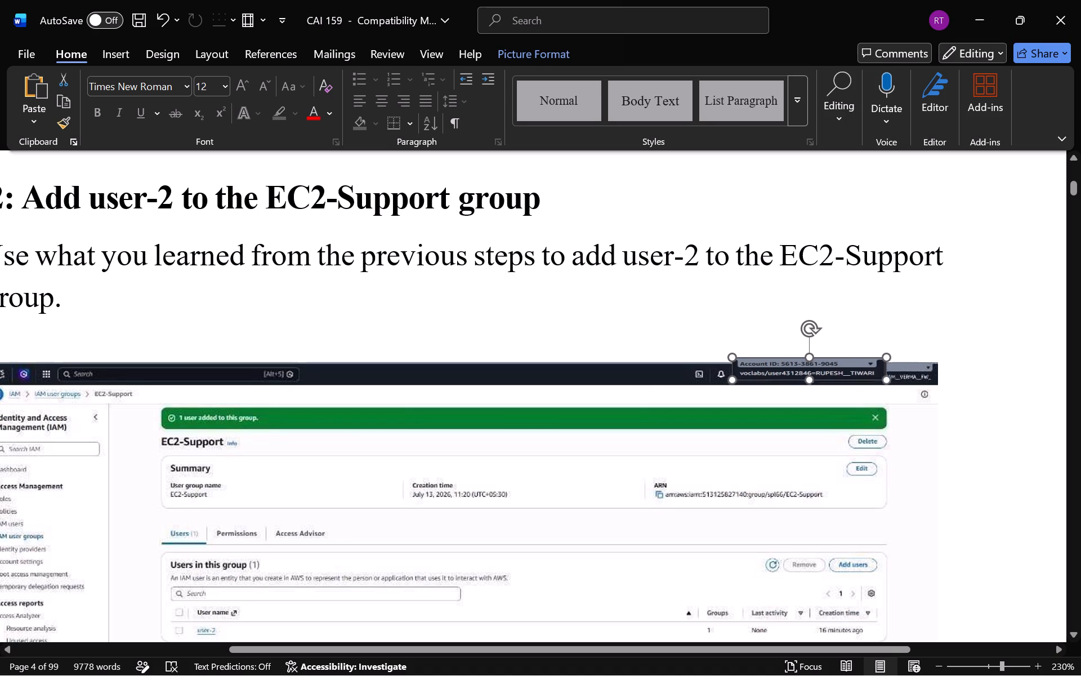
{"action": "left_click_drag", "start_coordinate": [848, 372], "coordinate": [897, 373]}
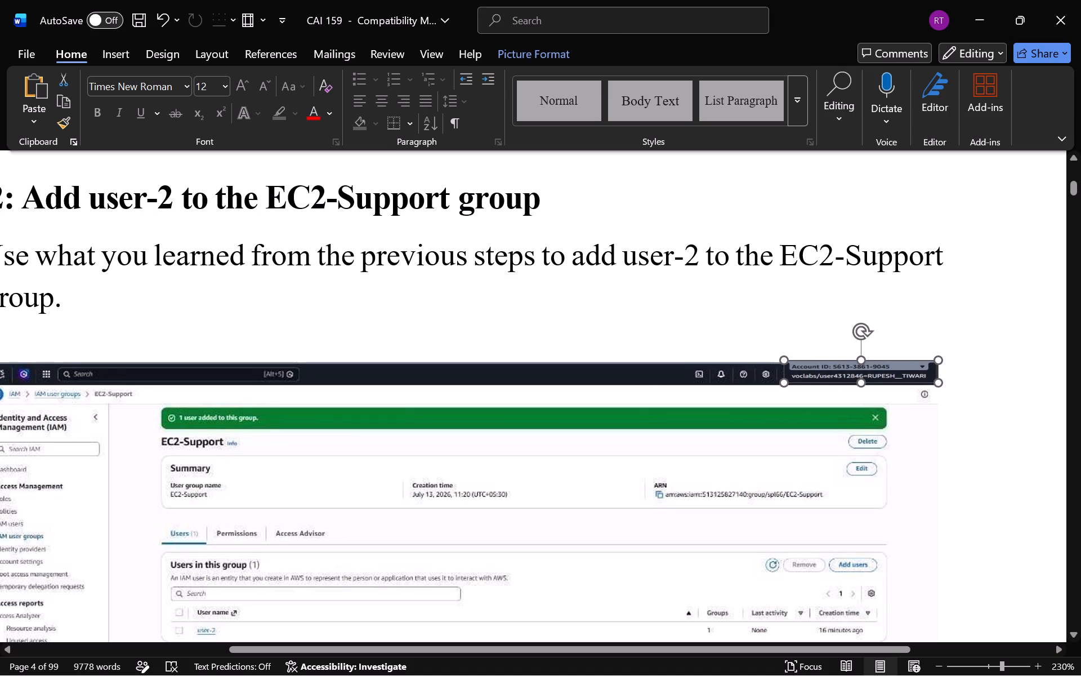
{"action": "left_click_drag", "start_coordinate": [897, 373], "coordinate": [903, 375]}
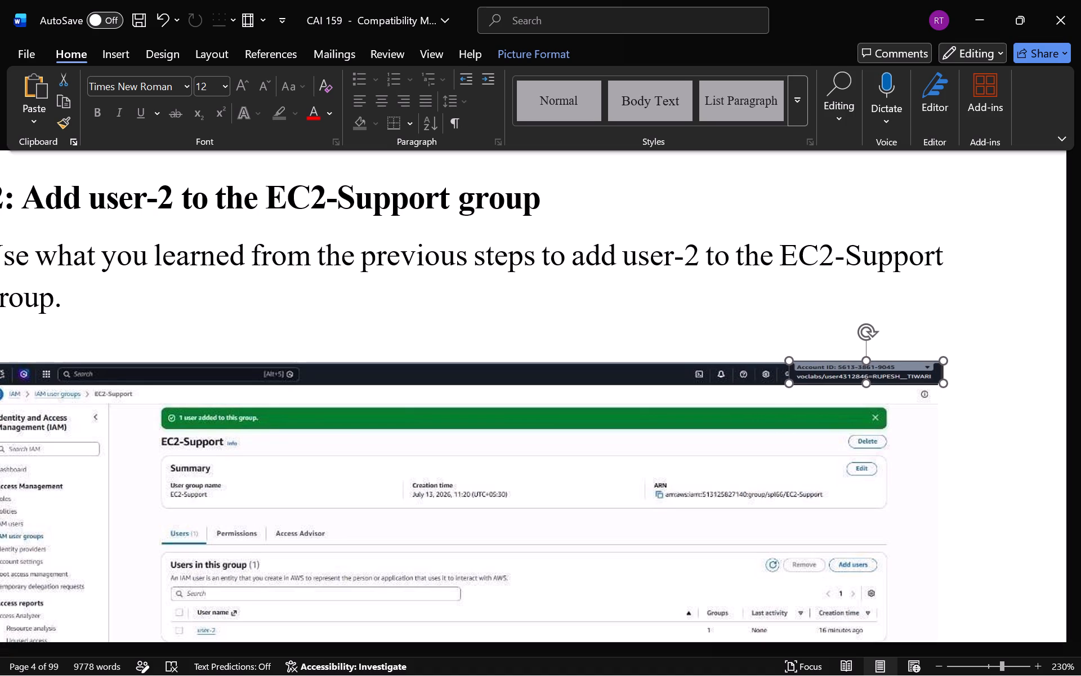
{"action": "left_click_drag", "start_coordinate": [903, 375], "coordinate": [897, 376]}
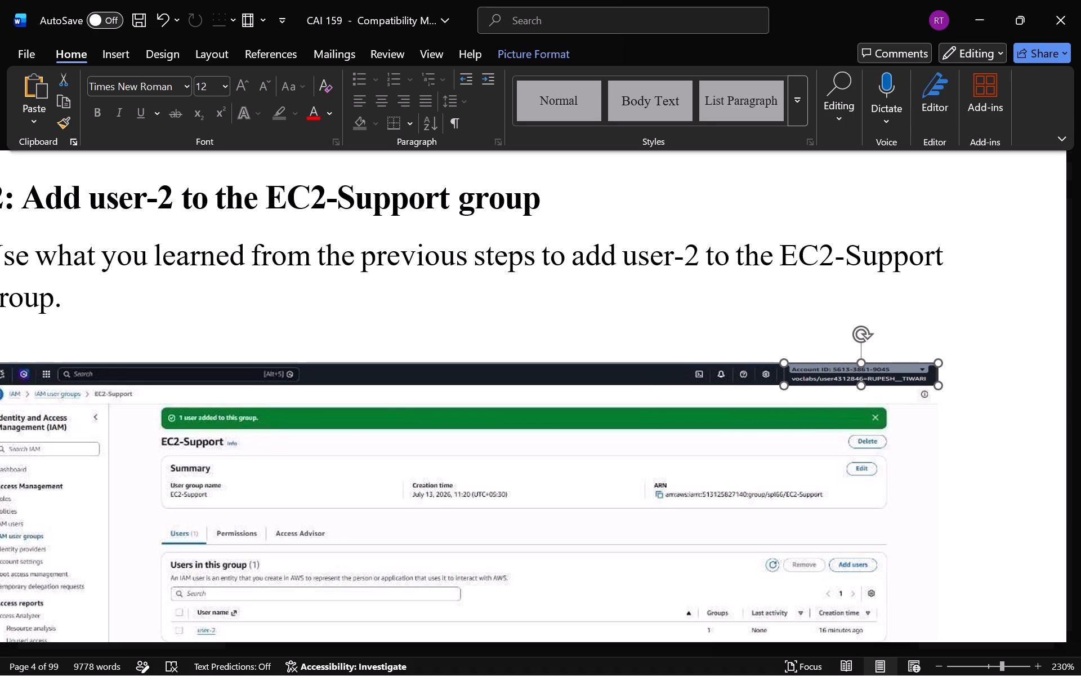
{"action": "left_click", "coordinate": [925, 327]}
Zoom out to 110% and look over the Task 2.1 and Task 2.2 screenshots with their replaced account labels.
{"action": "scroll", "coordinate": [925, 327], "scroll_direction": "left", "scroll_amount": 1}
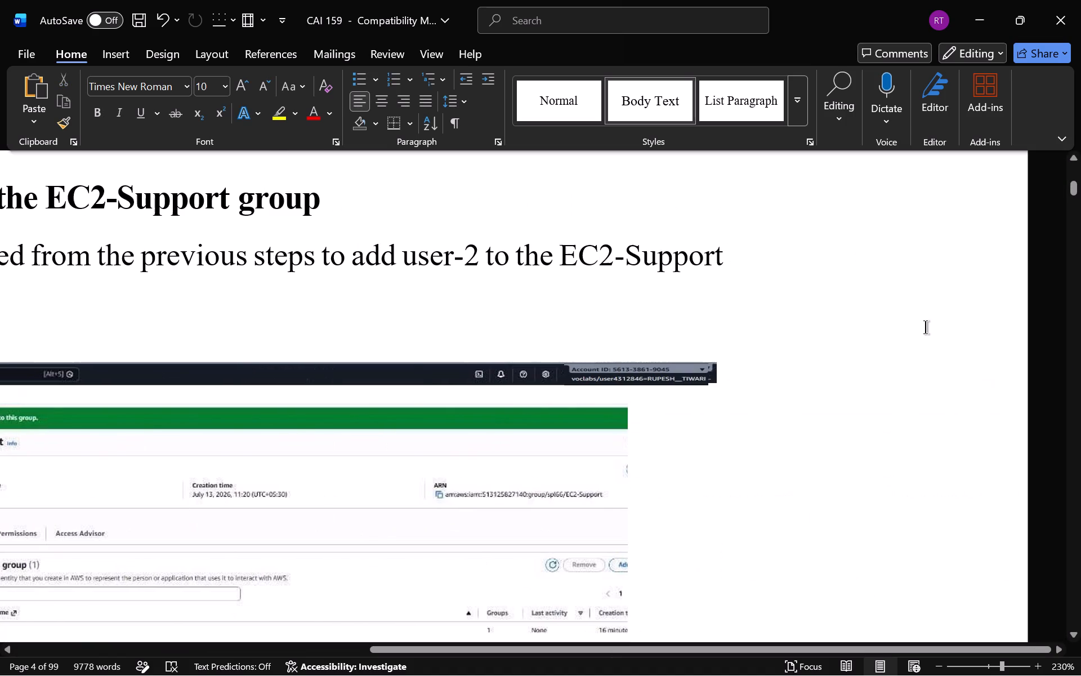
{"action": "scroll", "coordinate": [925, 327], "scroll_direction": "left", "scroll_amount": 1}
{"action": "scroll", "coordinate": [925, 327], "scroll_direction": "down", "scroll_amount": 1}
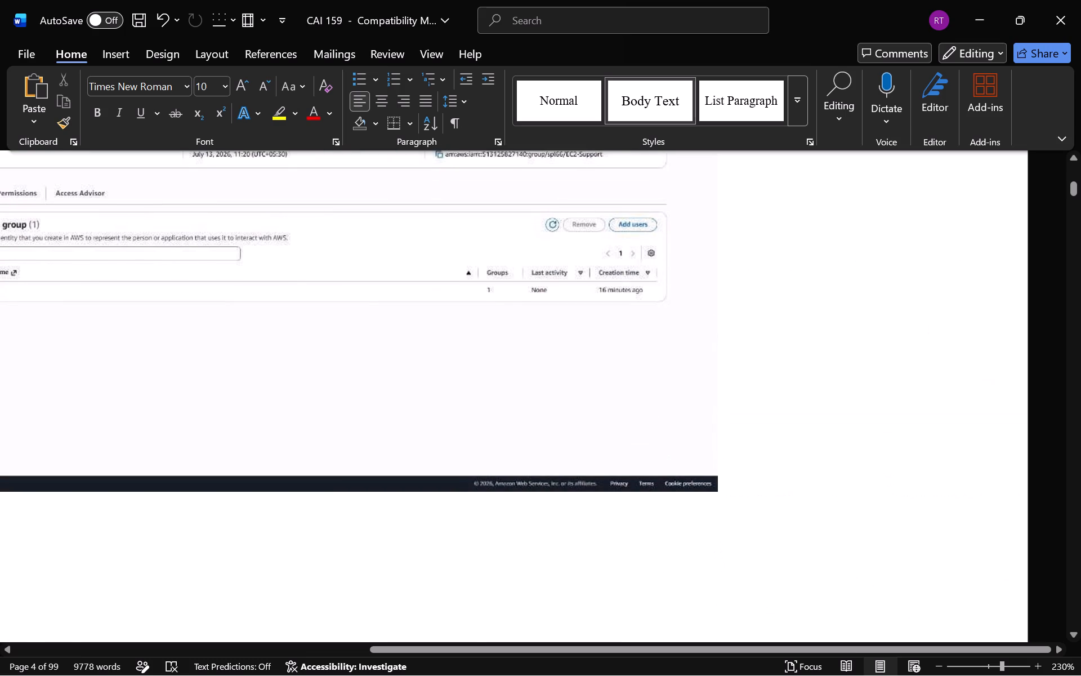
{"action": "scroll", "coordinate": [925, 327], "scroll_direction": "down", "scroll_amount": 1}
{"action": "scroll", "coordinate": [925, 327], "scroll_direction": "down", "scroll_amount": 4, "text": "ctrl"}
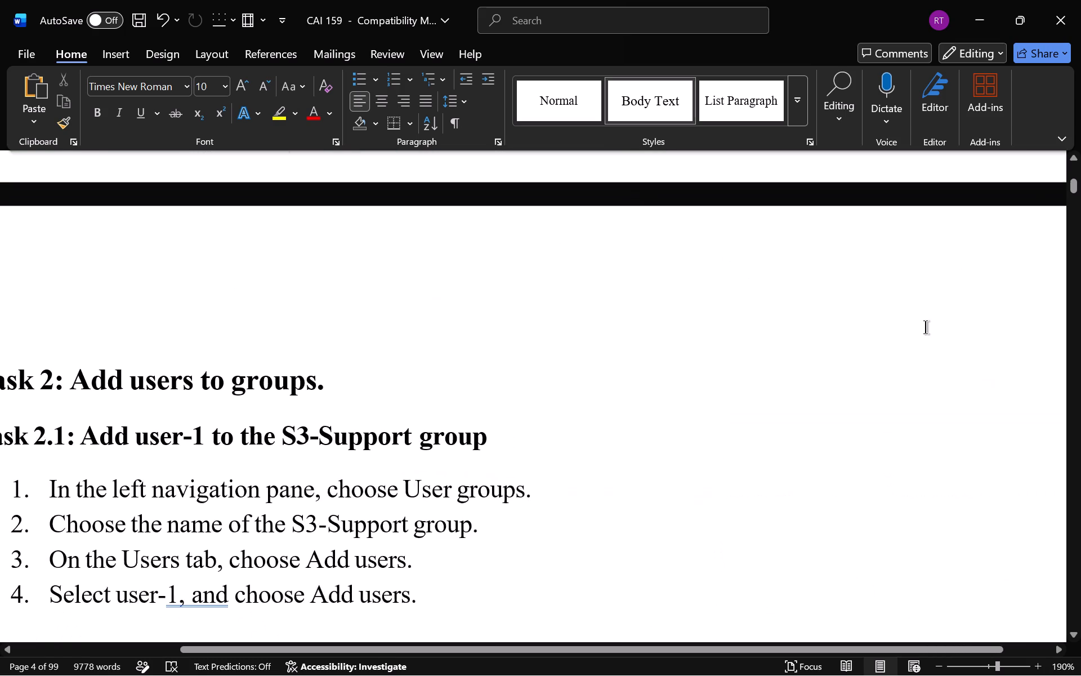
{"action": "scroll", "coordinate": [925, 327], "scroll_direction": "down", "scroll_amount": 8, "text": "ctrl"}
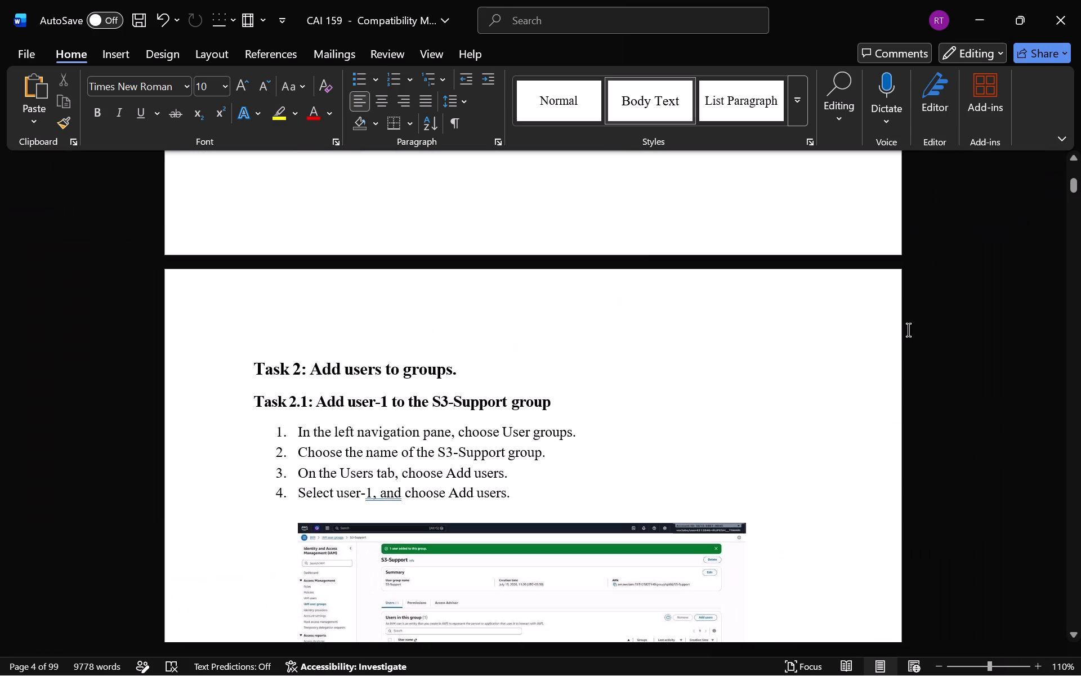
{"action": "scroll", "coordinate": [800, 355], "scroll_direction": "down", "scroll_amount": 6}
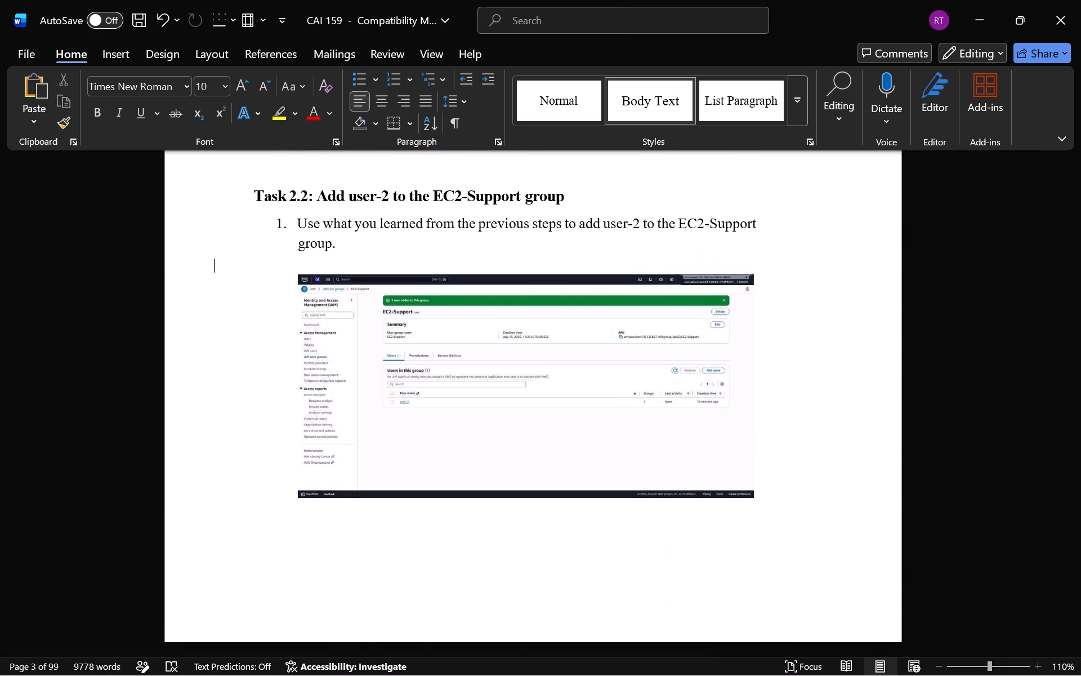
Paste the copied label picture after the Task 2.3 list item about verifying user-3 in the EC2-Admin group.
{"action": "scroll", "coordinate": [800, 355], "scroll_direction": "up", "scroll_amount": 4, "text": "ctrl"}
{"action": "scroll", "coordinate": [800, 355], "scroll_direction": "down", "scroll_amount": 1}
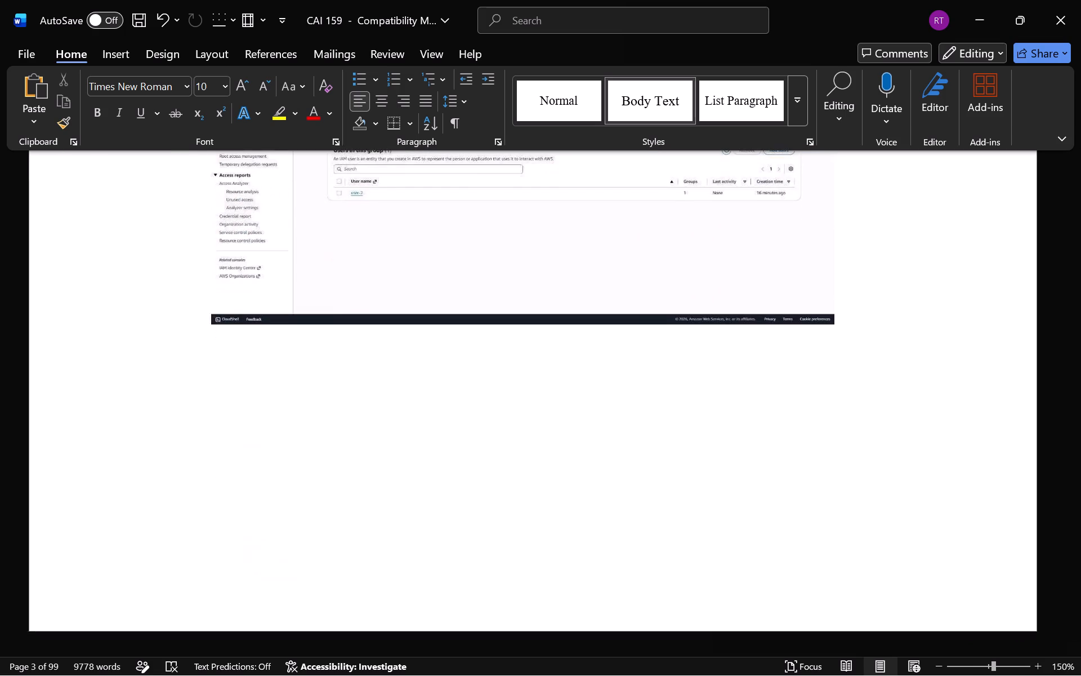
{"action": "scroll", "coordinate": [800, 355], "scroll_direction": "down", "scroll_amount": 2}
{"action": "scroll", "coordinate": [800, 355], "scroll_direction": "up", "scroll_amount": 1, "text": "ctrl"}
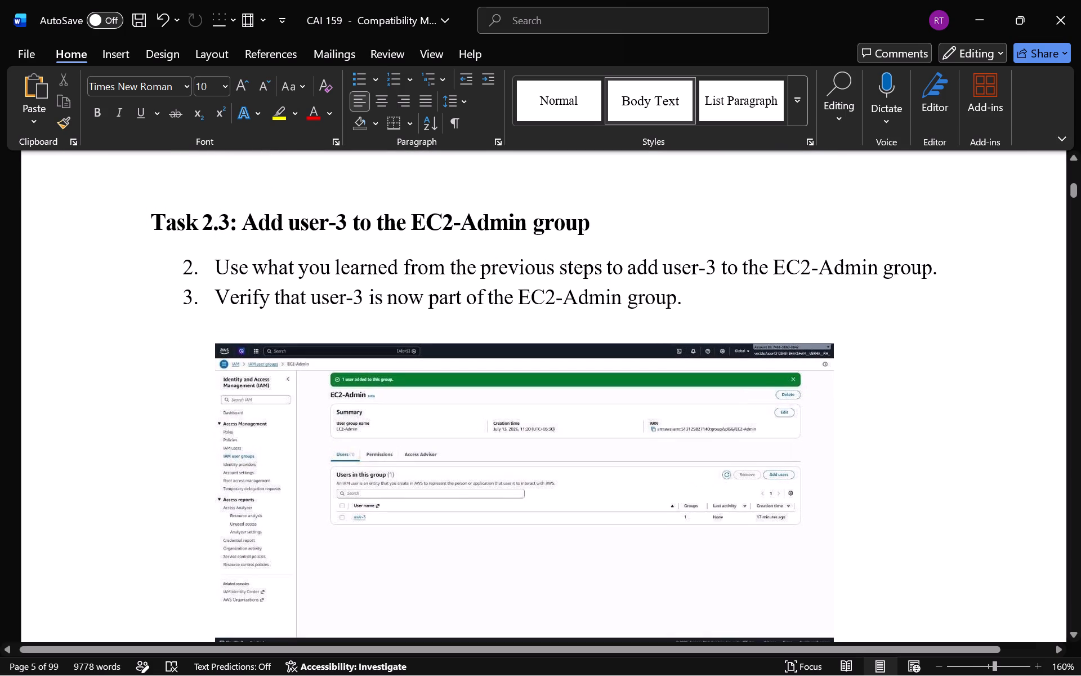
{"action": "left_click", "coordinate": [688, 300]}
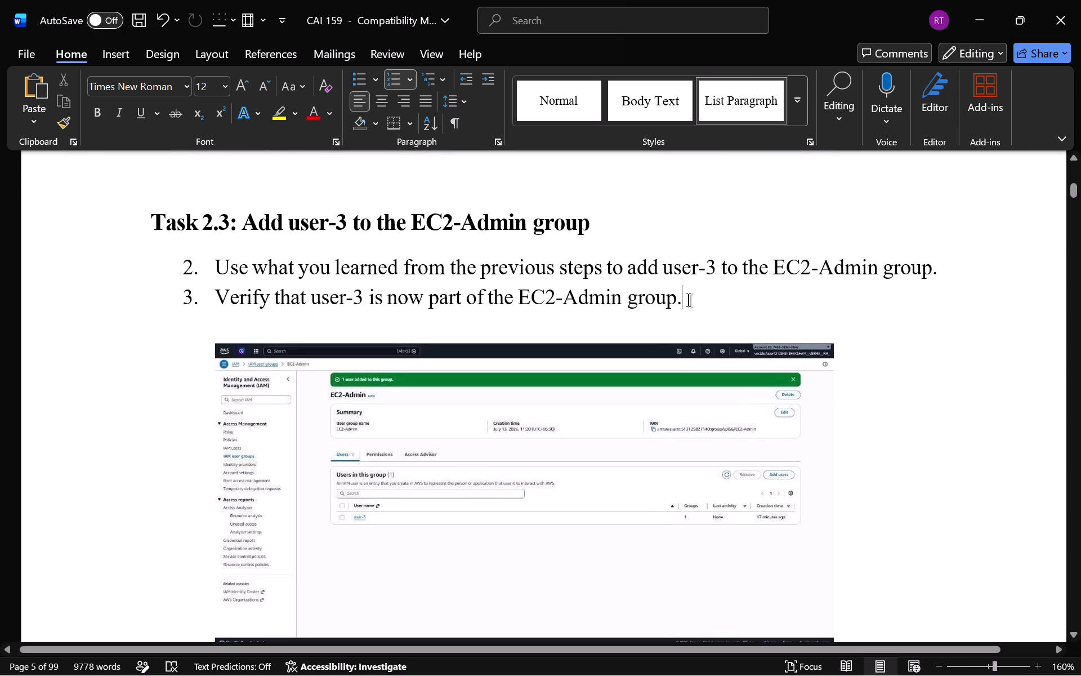
{"action": "key", "text": "ctrl+v"}
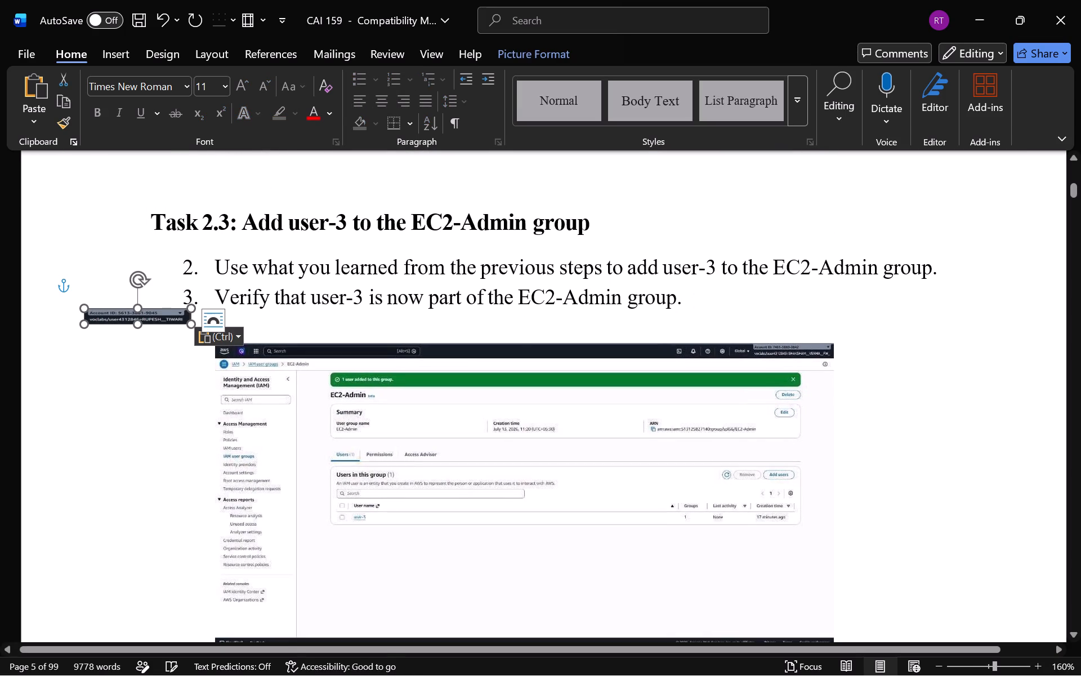
Move the pasted label picture over the old account label in the EC2-Admin screenshot's header bar, align it with the bar's edge, and deselect it.
{"action": "left_click_drag", "start_coordinate": [136, 316], "coordinate": [137, 319]}
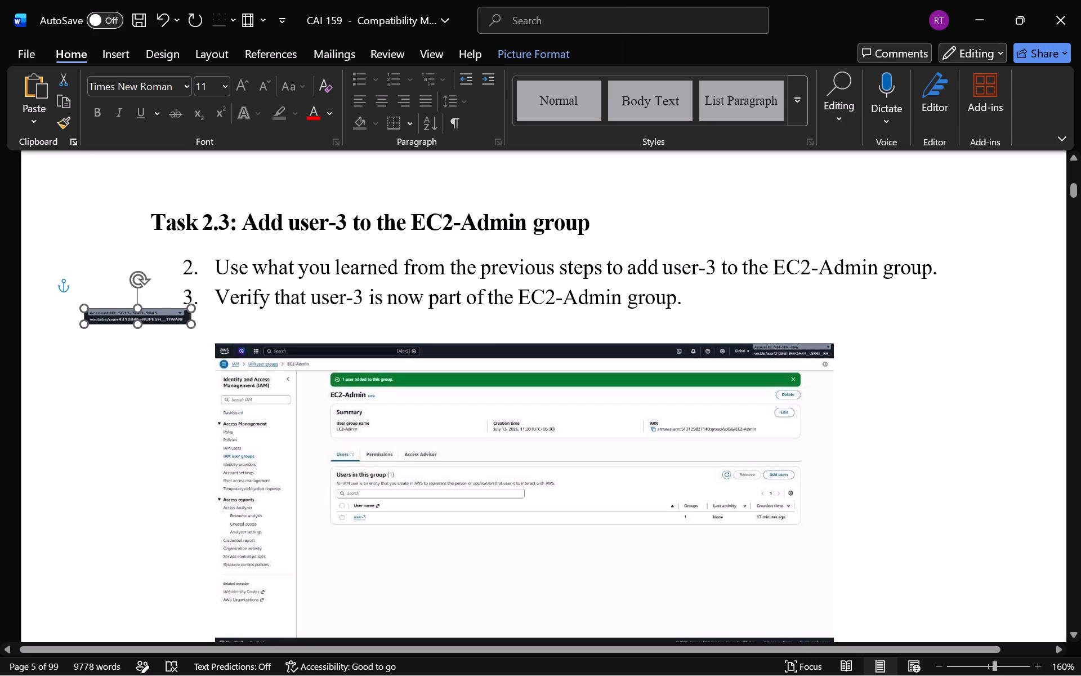
{"action": "left_click_drag", "start_coordinate": [137, 319], "coordinate": [721, 363]}
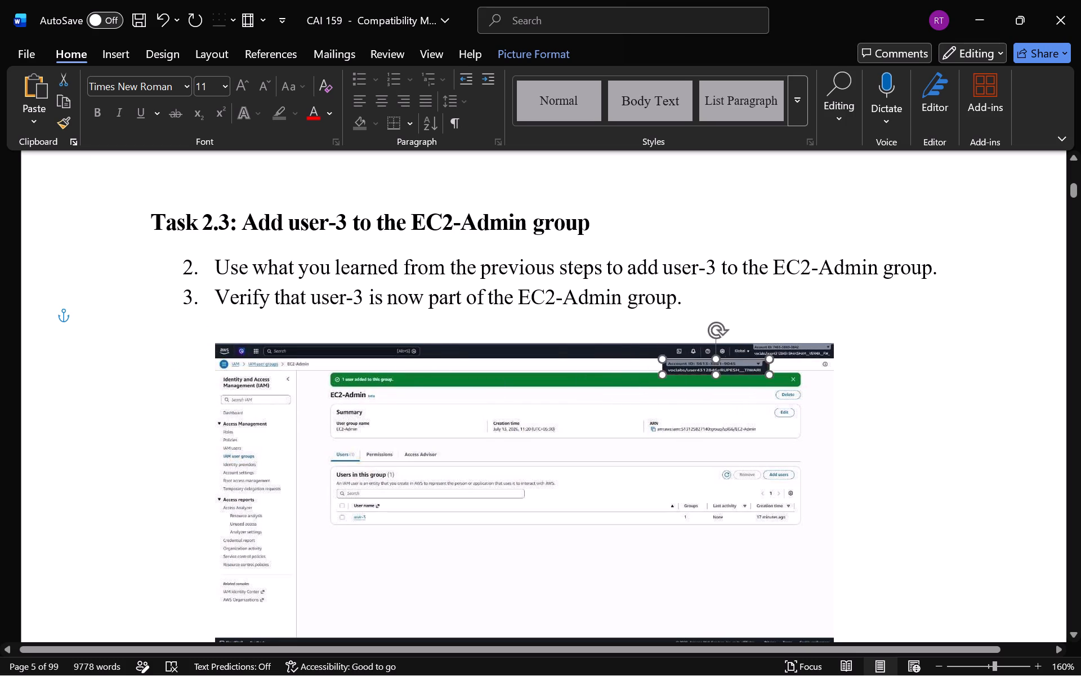
{"action": "left_click_drag", "start_coordinate": [721, 363], "coordinate": [776, 352]}
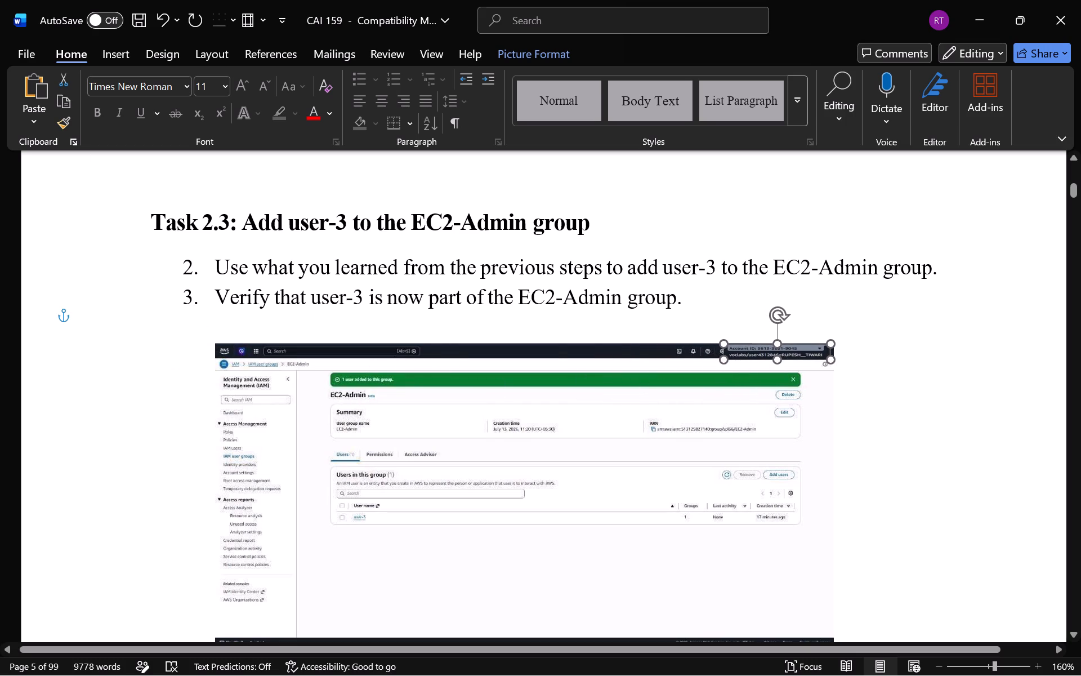
{"action": "left_click_drag", "start_coordinate": [776, 352], "coordinate": [780, 349]}
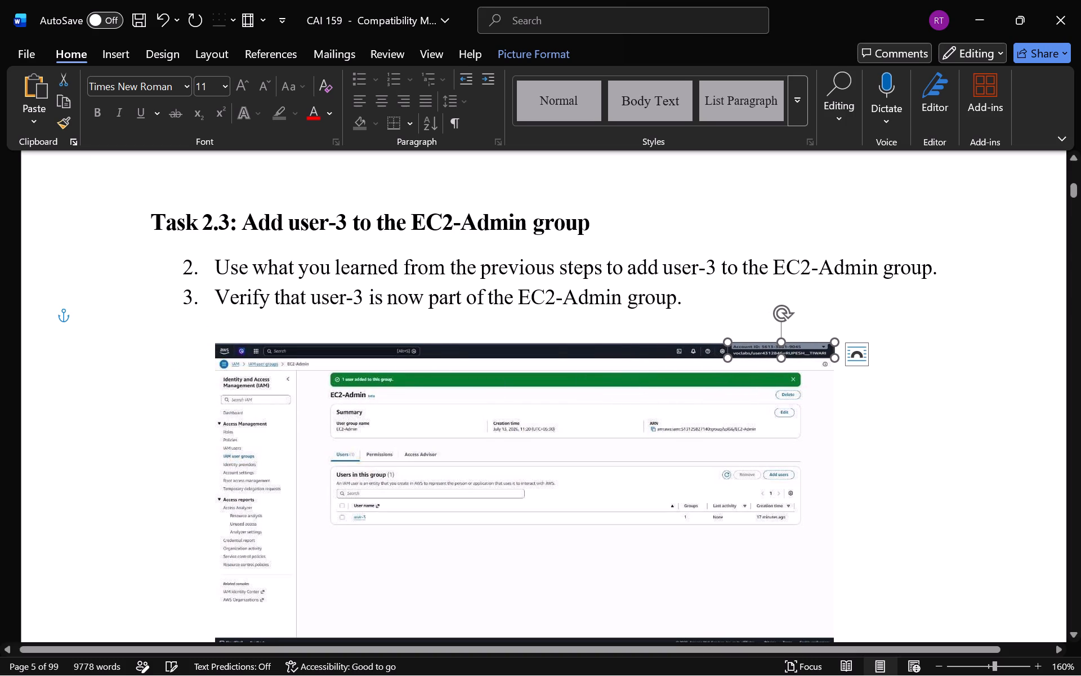
{"action": "left_click", "coordinate": [883, 399]}
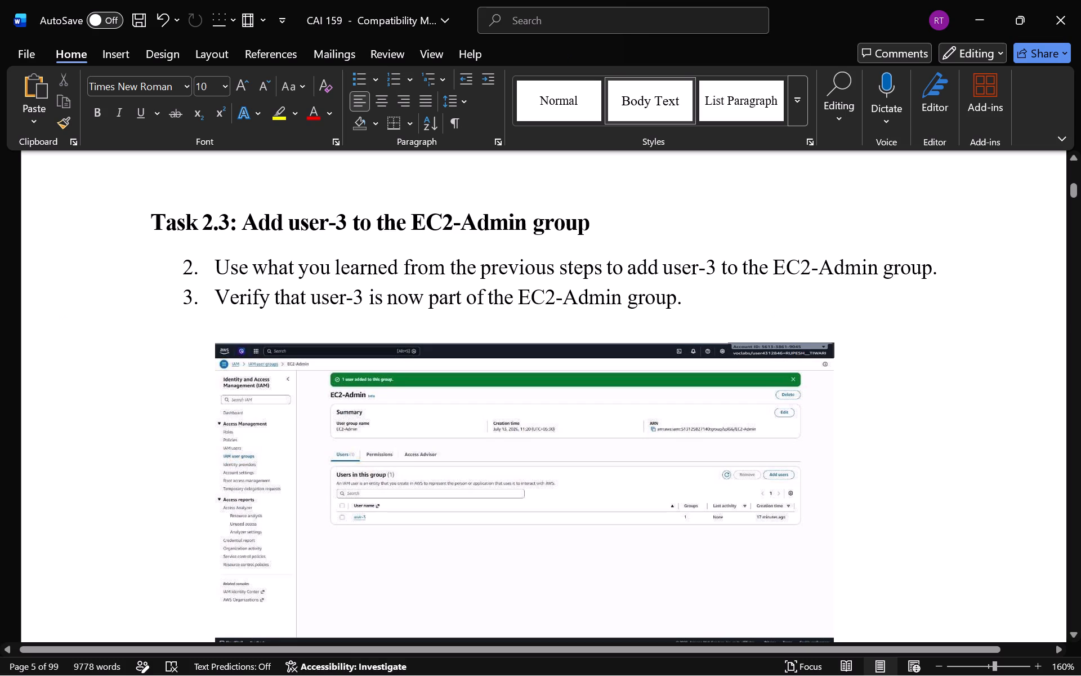
{"action": "left_click", "coordinate": [777, 352]}
{"action": "left_click", "coordinate": [777, 352]}
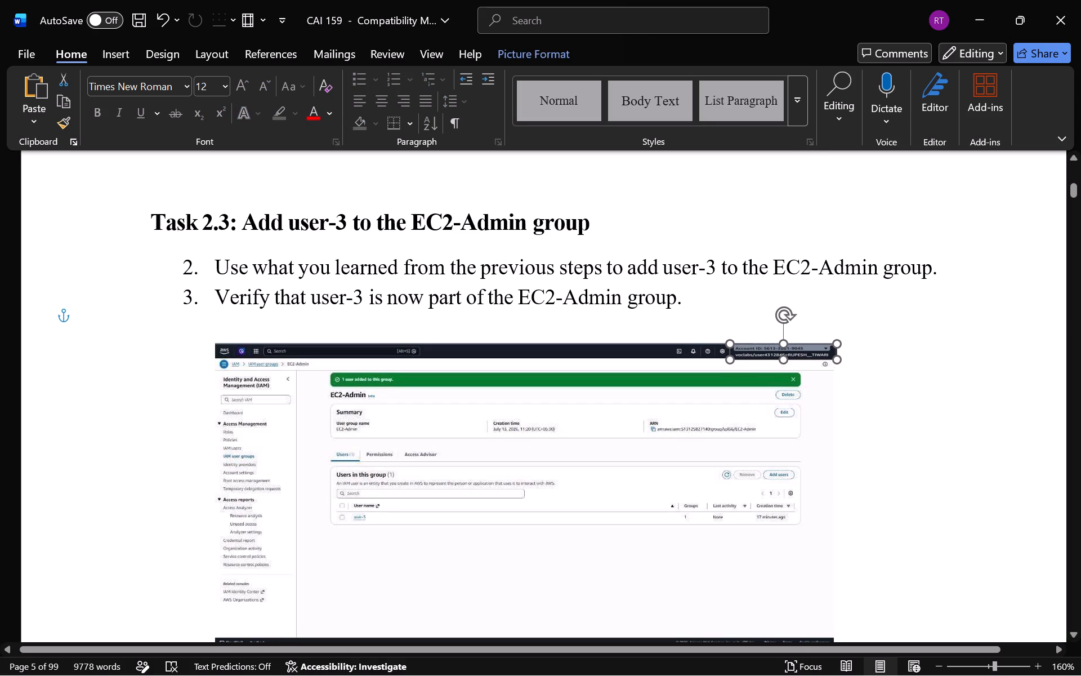
{"action": "left_click", "coordinate": [895, 412]}
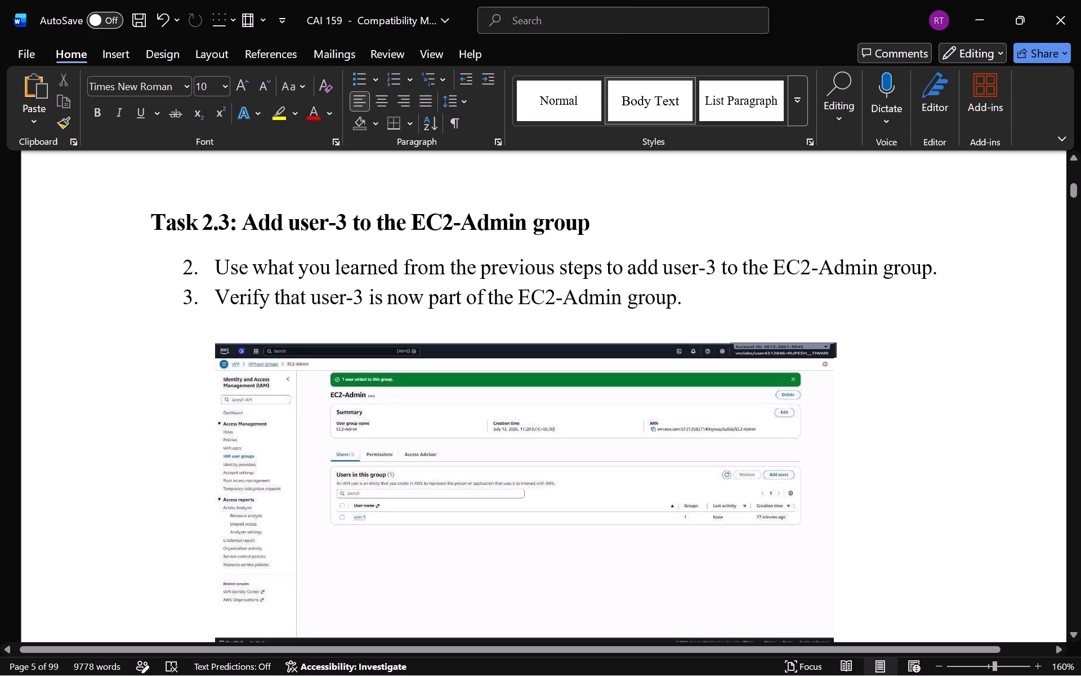
{"action": "left_click", "coordinate": [782, 344]}
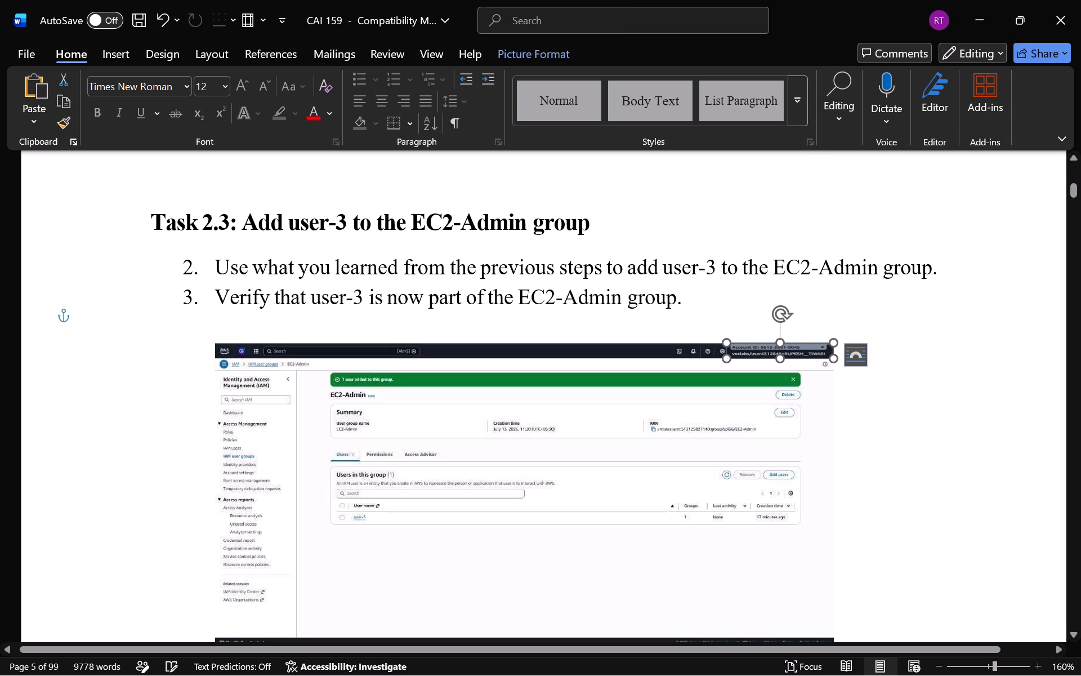
{"action": "left_click", "coordinate": [955, 418]}
Paste the label picture after Task 2.3's item 5 and place it over the old account label in the IAM user groups screenshot.
{"action": "scroll", "coordinate": [843, 386], "scroll_direction": "down", "scroll_amount": 1}
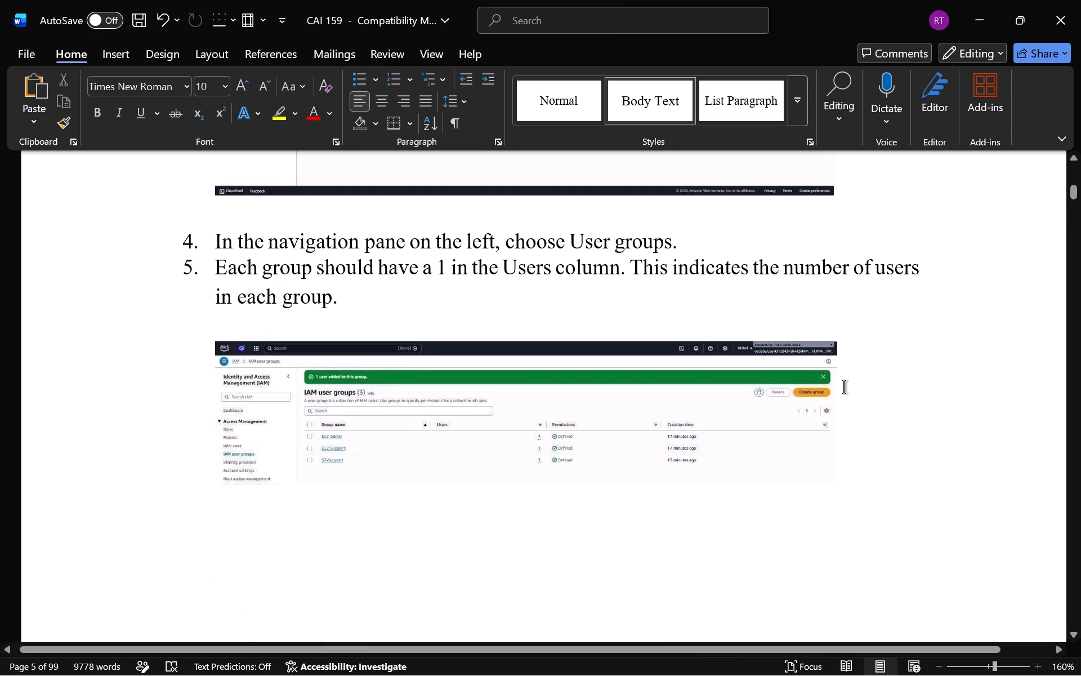
{"action": "scroll", "coordinate": [843, 386], "scroll_direction": "down", "scroll_amount": 1}
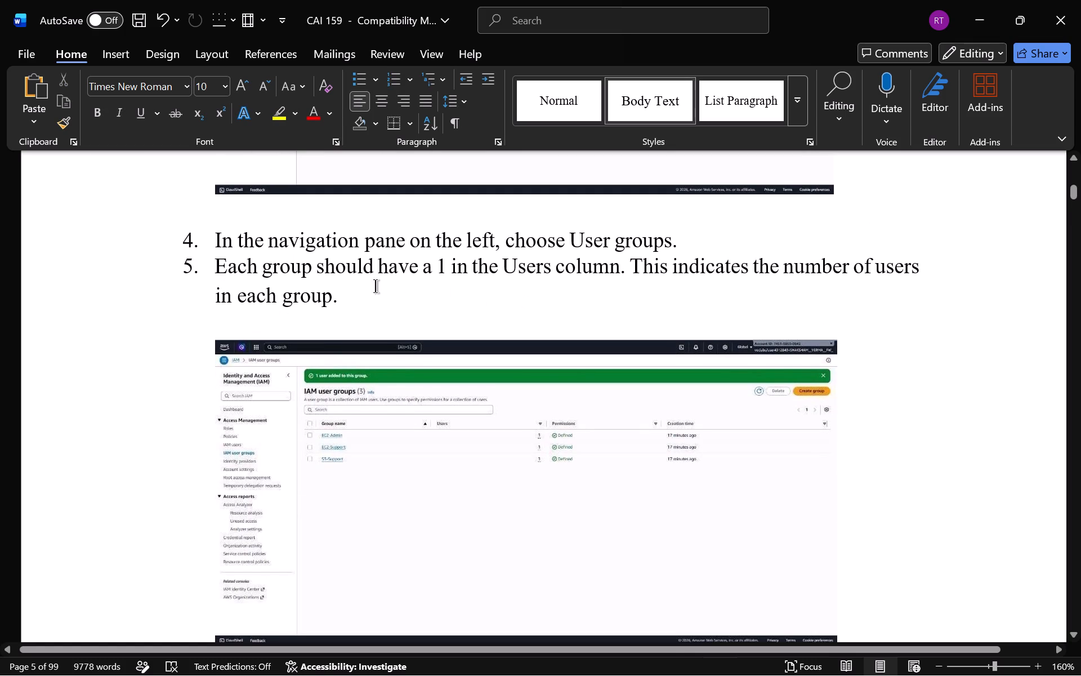
{"action": "left_click", "coordinate": [337, 297]}
{"action": "key", "text": "ctrl+v"}
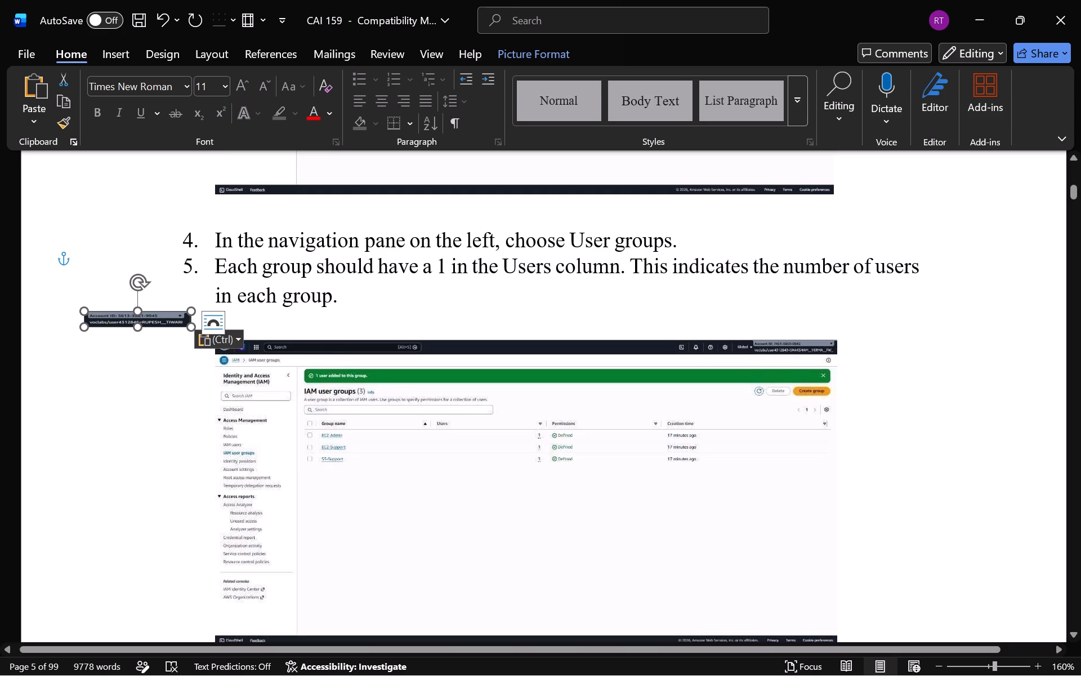
{"action": "left_click_drag", "start_coordinate": [142, 319], "coordinate": [772, 372]}
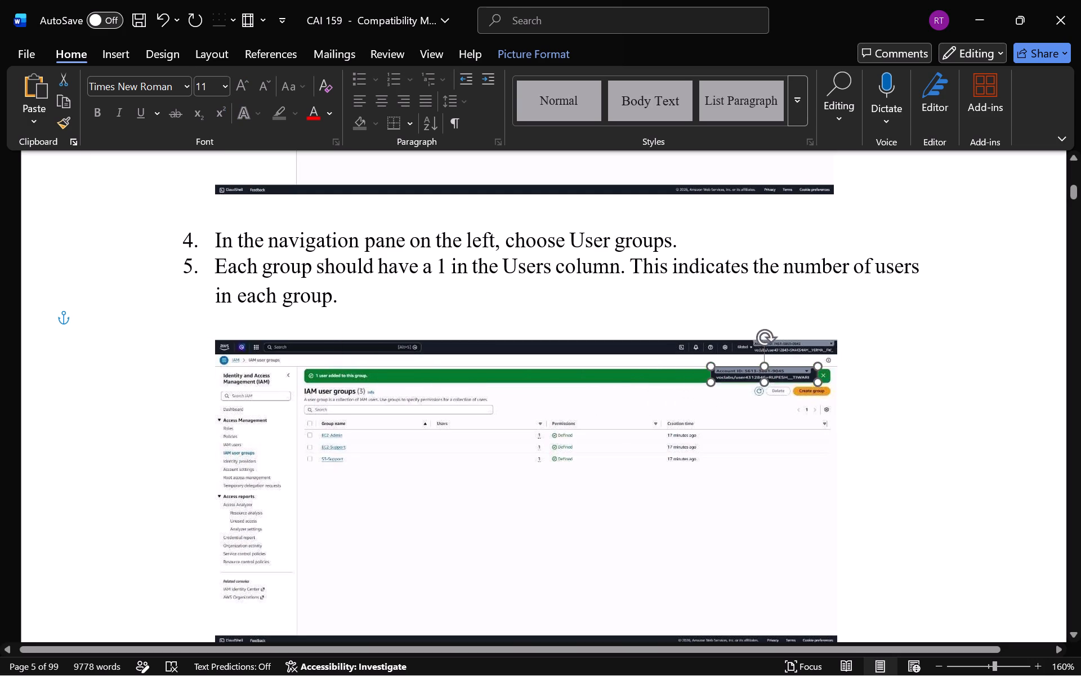
{"action": "left_click_drag", "start_coordinate": [772, 372], "coordinate": [785, 348]}
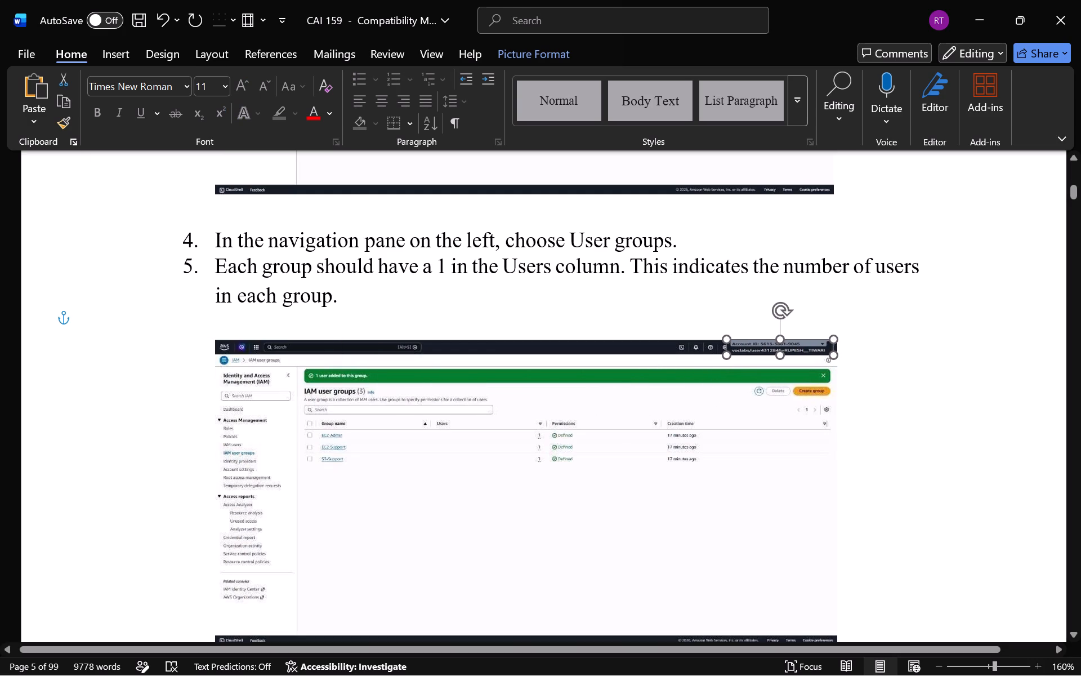
{"action": "left_click_drag", "start_coordinate": [785, 348], "coordinate": [788, 348]}
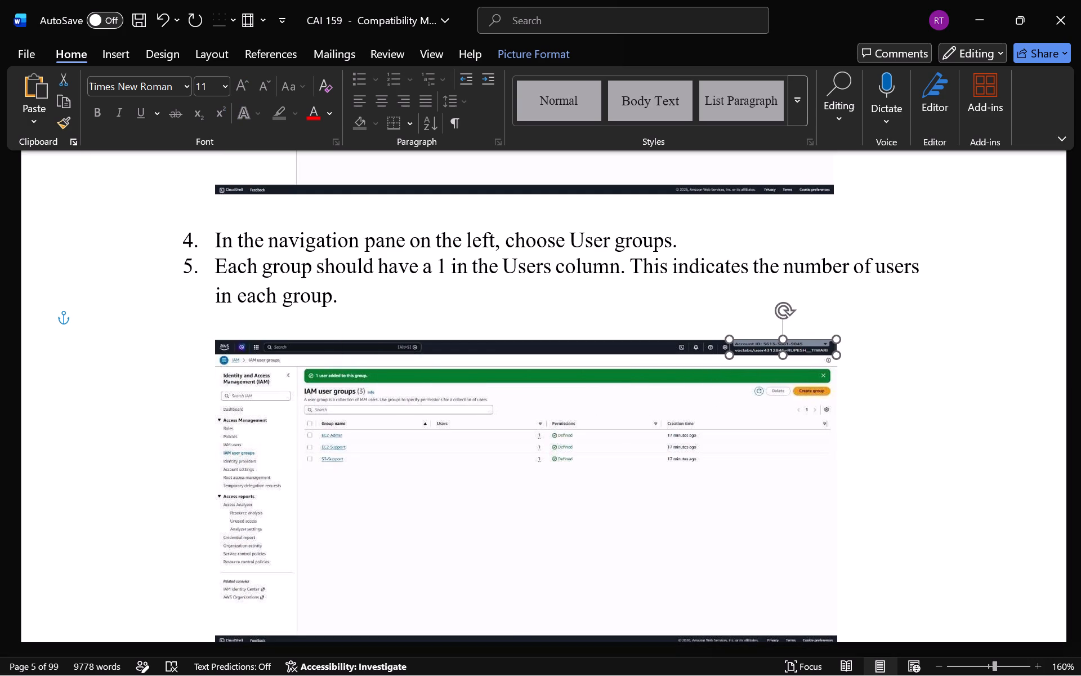
{"action": "left_click_drag", "start_coordinate": [788, 348], "coordinate": [789, 348]}
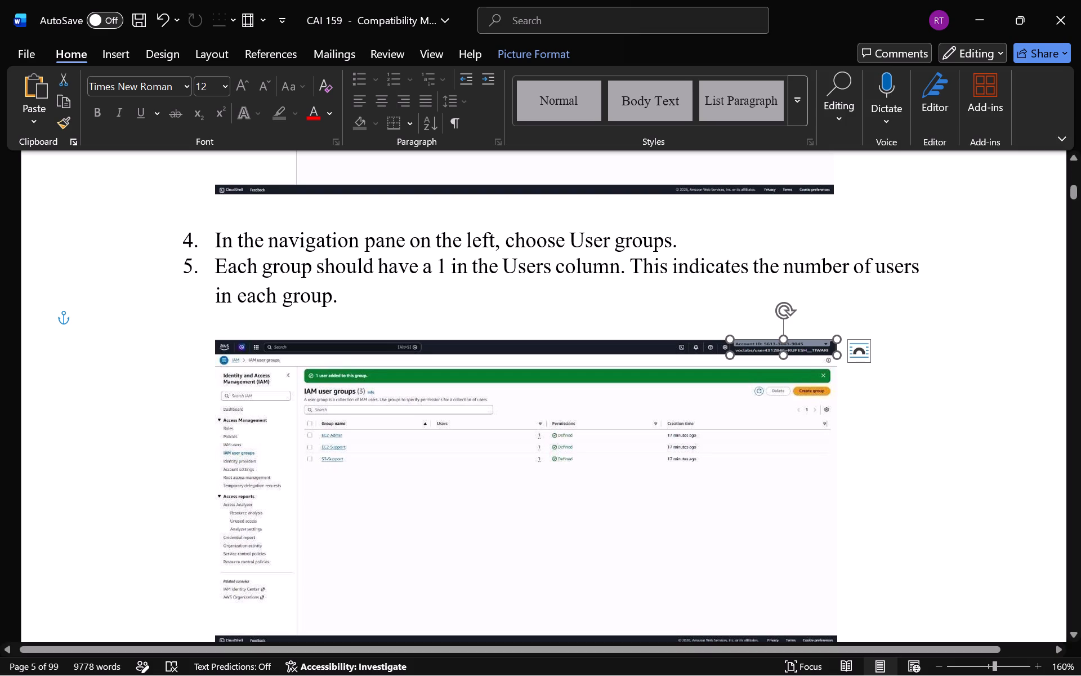
{"action": "left_click", "coordinate": [888, 398]}
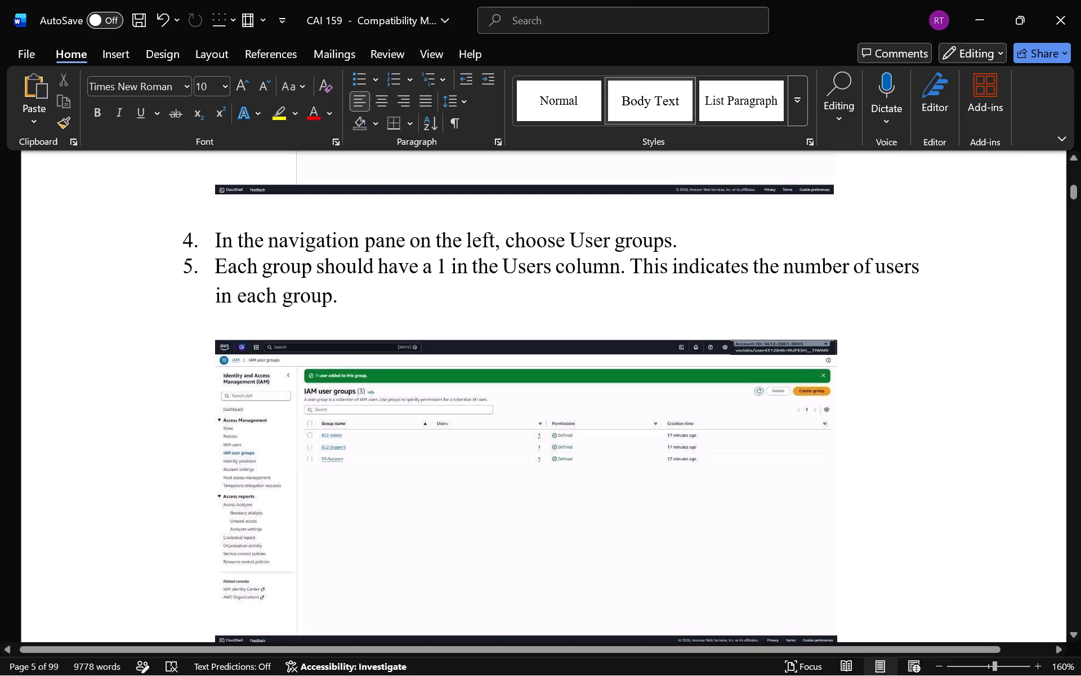
Paste the label picture after the list item "Enable static website hosting on your bucket" under Task 2: Creating an S3 bucket.
{"action": "scroll", "coordinate": [811, 395], "scroll_direction": "down", "scroll_amount": 3}
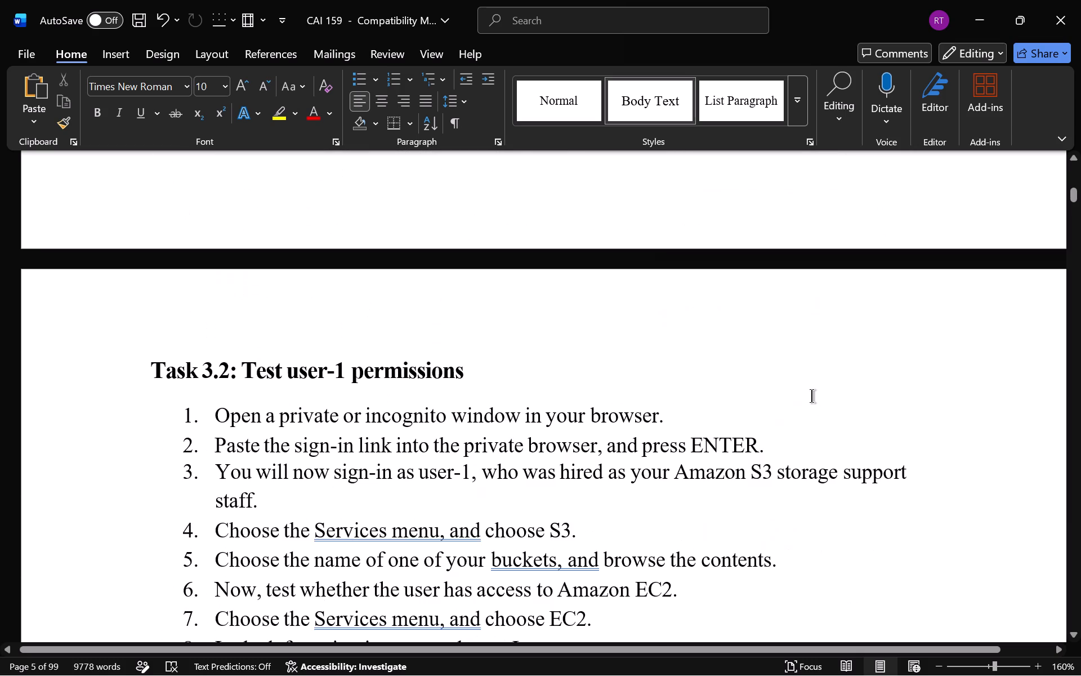
{"action": "scroll", "coordinate": [811, 395], "scroll_direction": "down", "scroll_amount": 2}
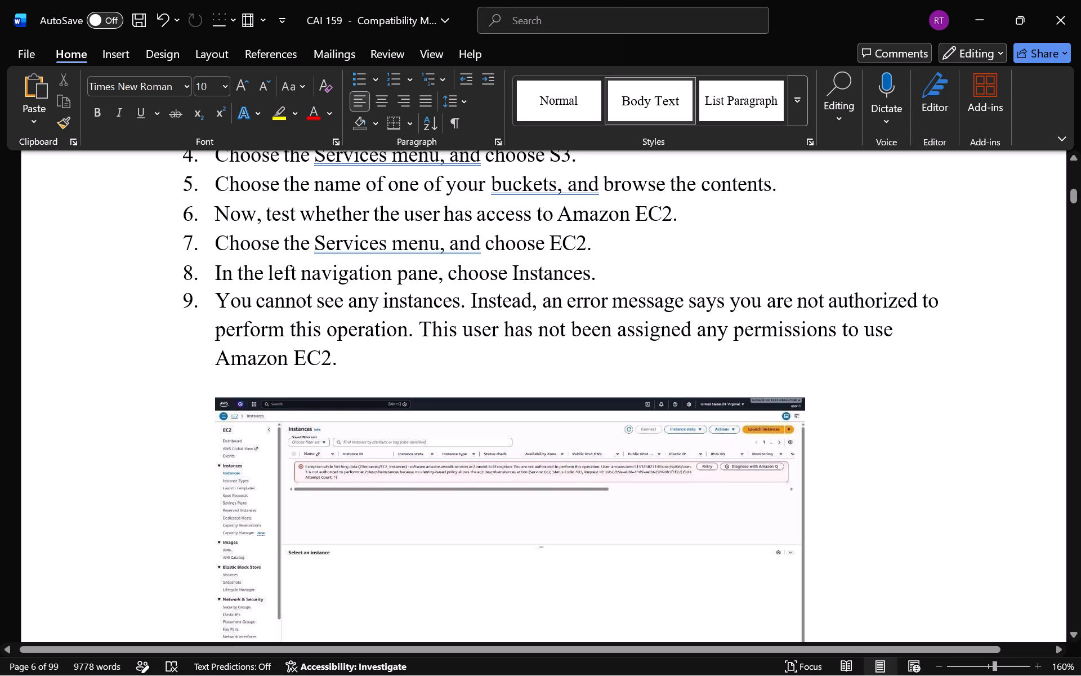
{"action": "scroll", "coordinate": [493, 423], "scroll_direction": "down", "scroll_amount": 3}
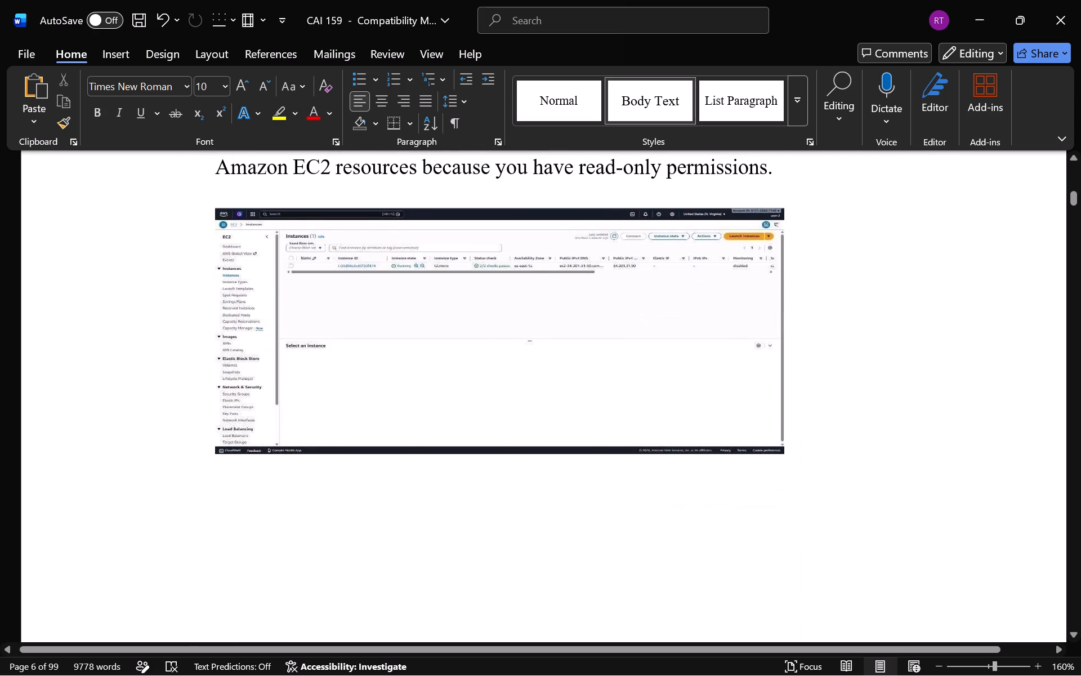
{"action": "scroll", "coordinate": [493, 423], "scroll_direction": "down", "scroll_amount": 2}
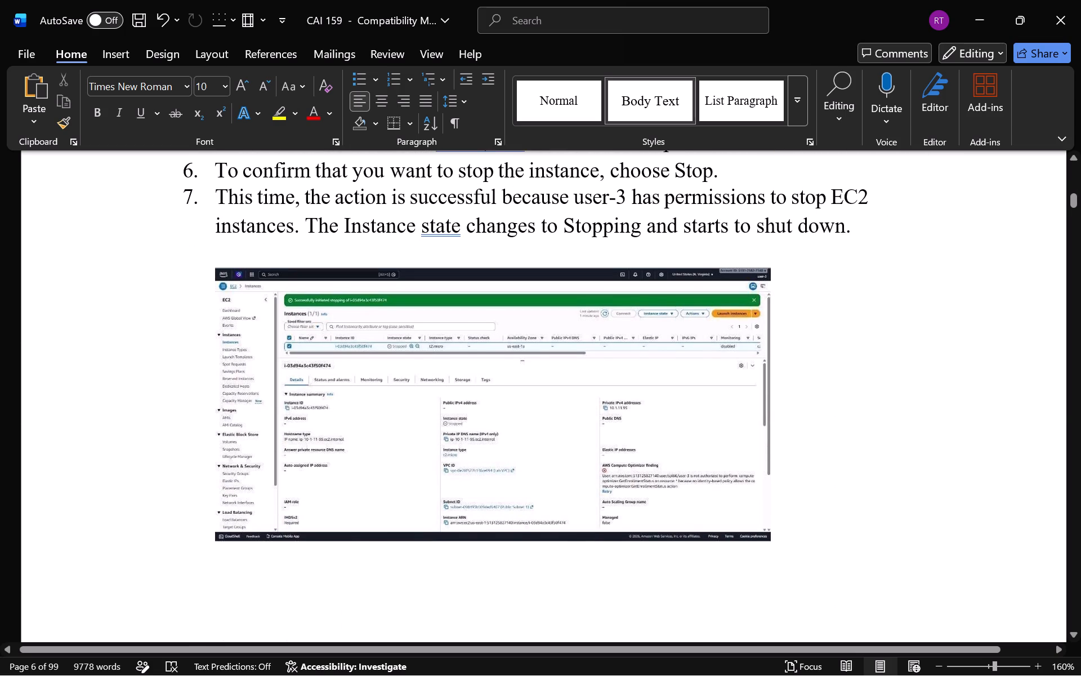
{"action": "scroll", "coordinate": [493, 423], "scroll_direction": "down", "scroll_amount": 3}
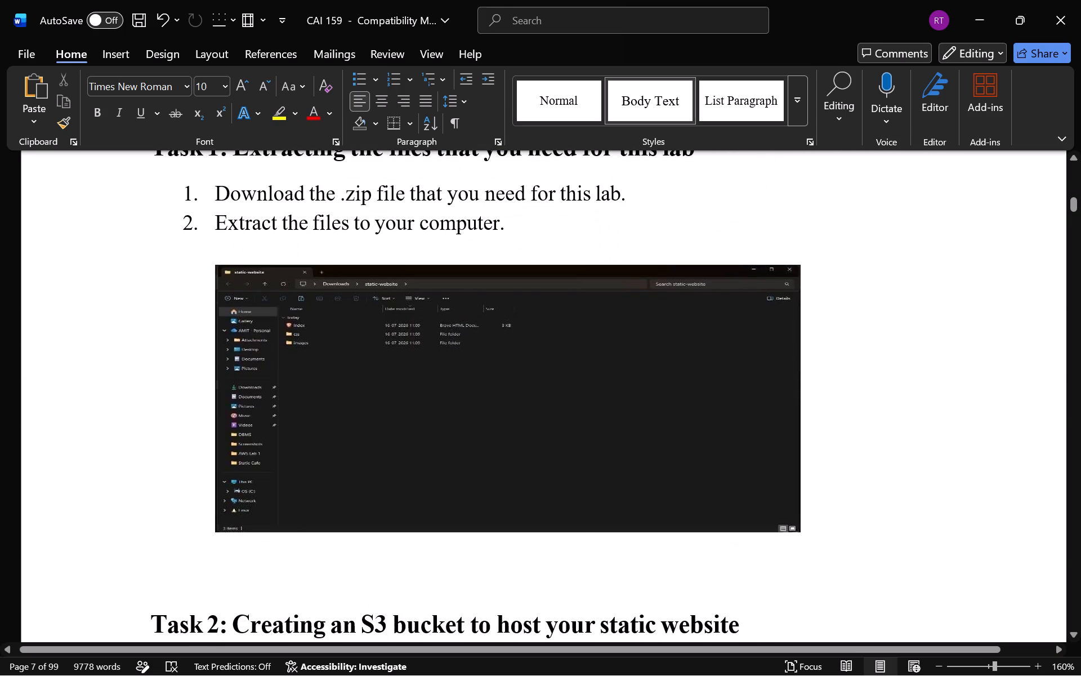
{"action": "scroll", "coordinate": [493, 423], "scroll_direction": "down", "scroll_amount": 1}
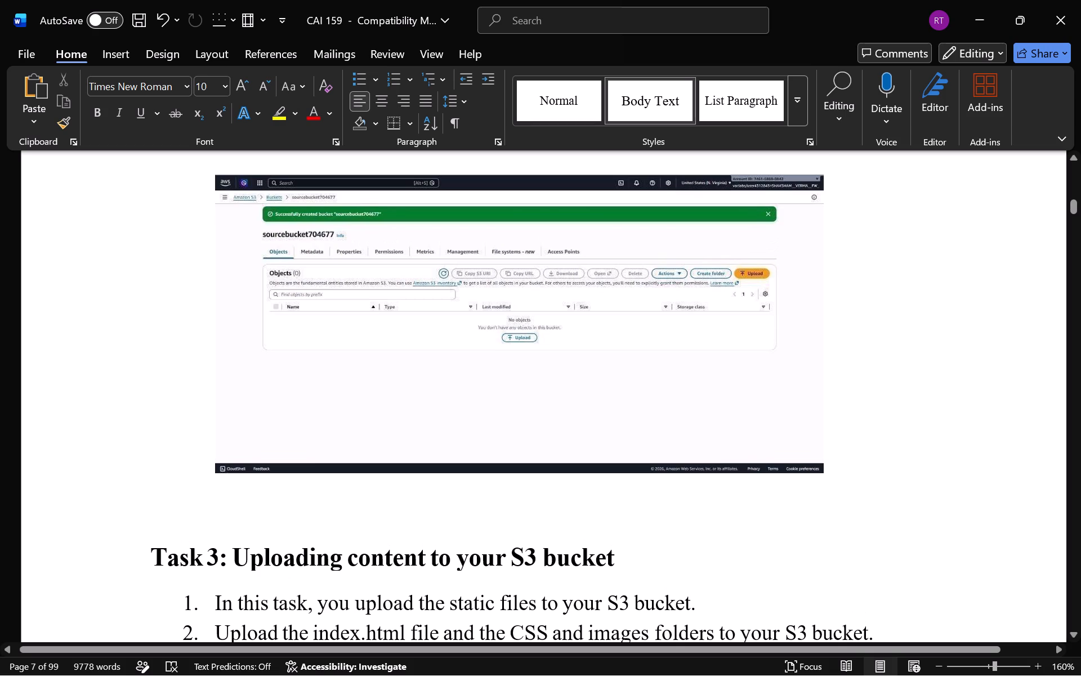
{"action": "scroll", "coordinate": [683, 364], "scroll_direction": "up", "scroll_amount": 1}
{"action": "left_click", "coordinate": [605, 392]}
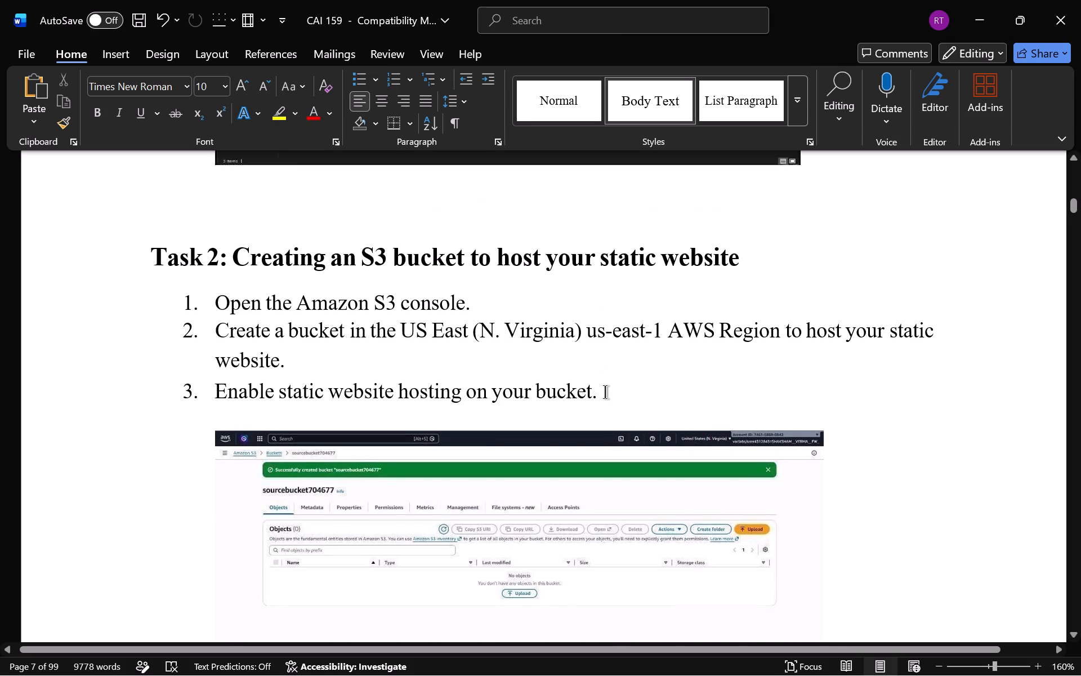
{"action": "key", "text": "ctrl+v"}
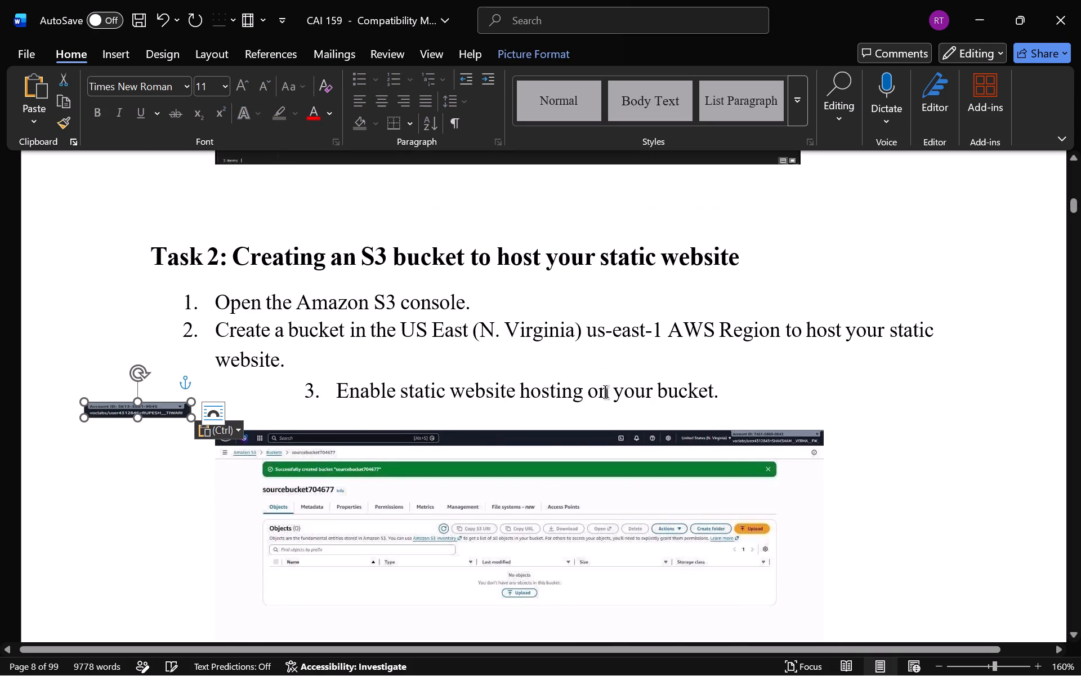
Move the pasted label picture over the old account label in the sourcebucket704677 screenshot's header bar, align it with the bar's edge, and deselect it.
{"action": "left_click_drag", "start_coordinate": [119, 411], "coordinate": [377, 460]}
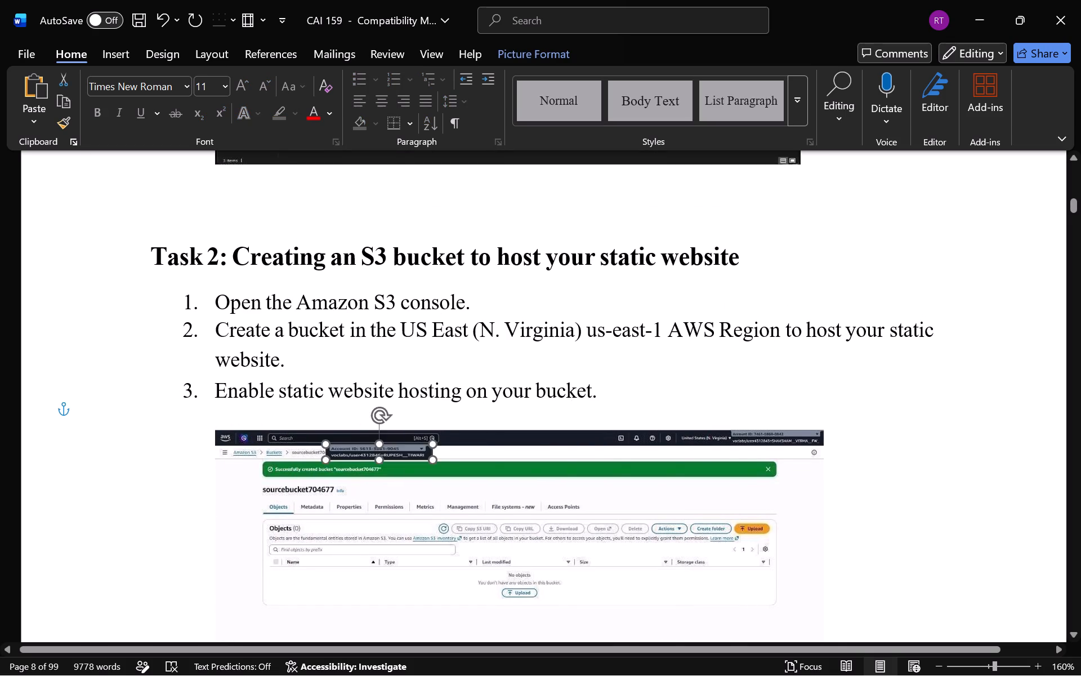
{"action": "left_click_drag", "start_coordinate": [377, 460], "coordinate": [754, 437]}
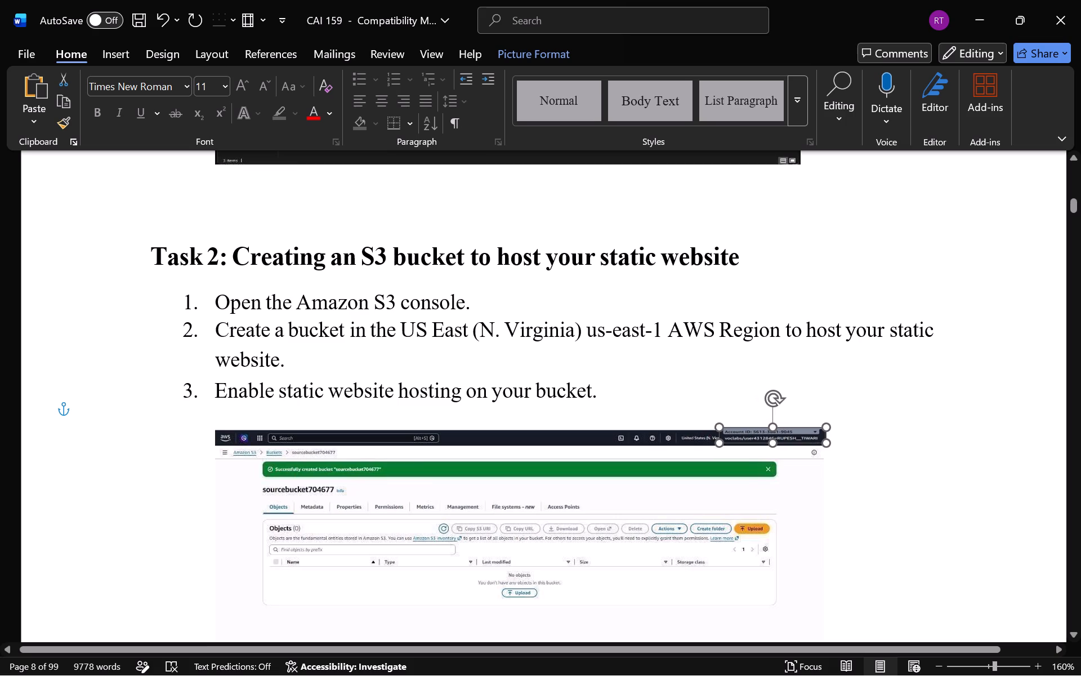
{"action": "left_click_drag", "start_coordinate": [754, 437], "coordinate": [753, 441]}
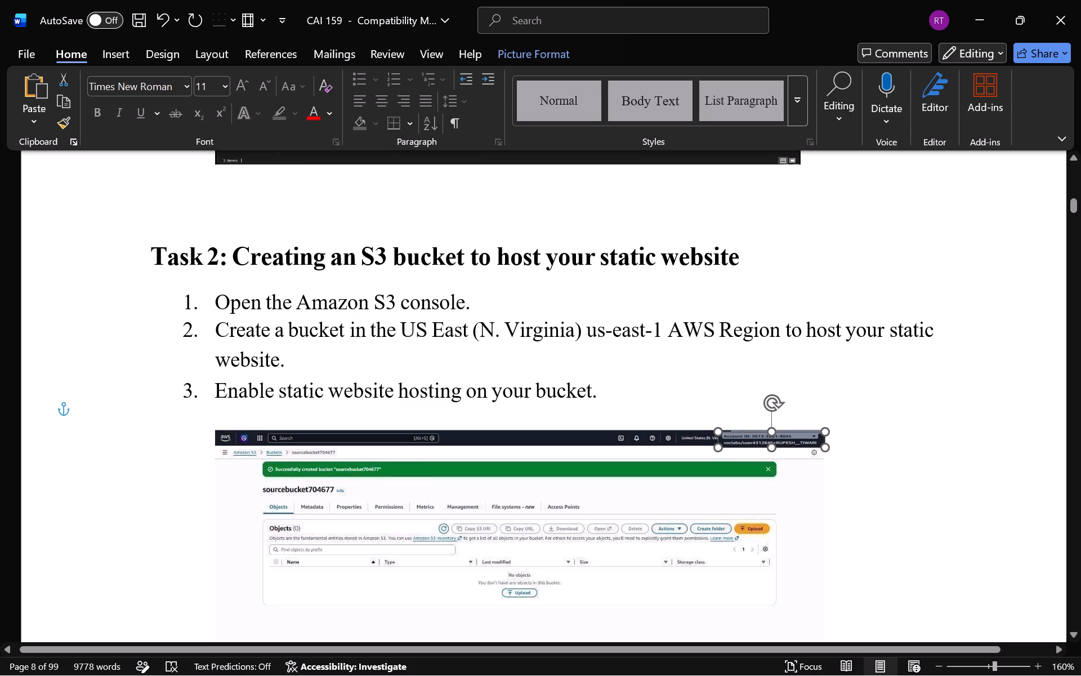
{"action": "left_click_drag", "start_coordinate": [753, 441], "coordinate": [754, 439]}
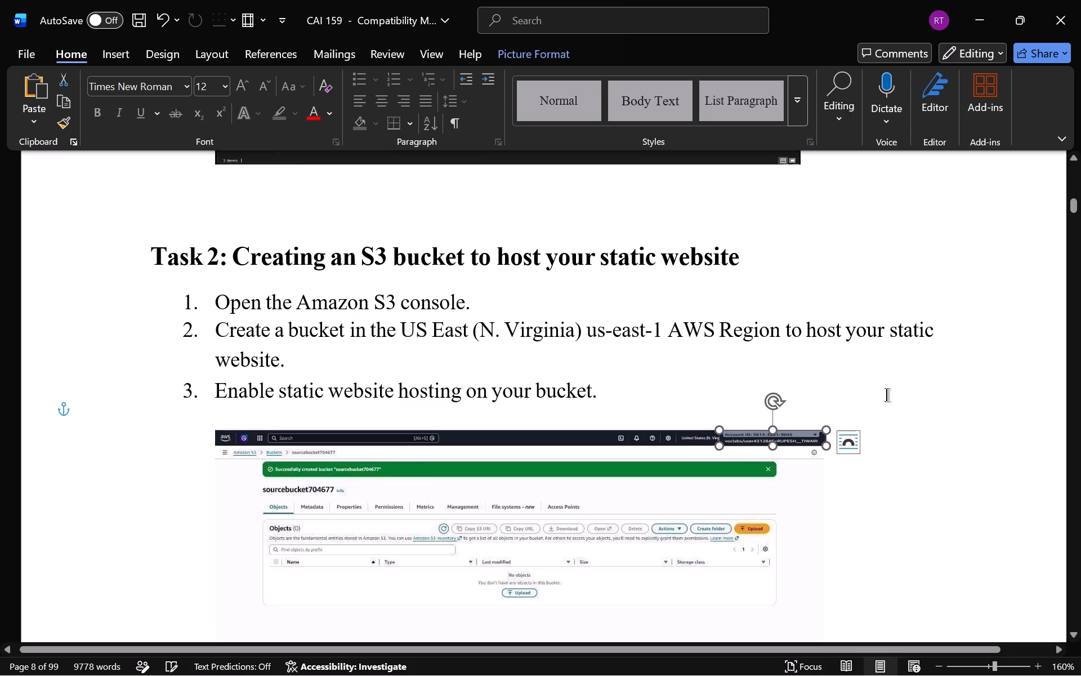
{"action": "left_click", "coordinate": [891, 381]}
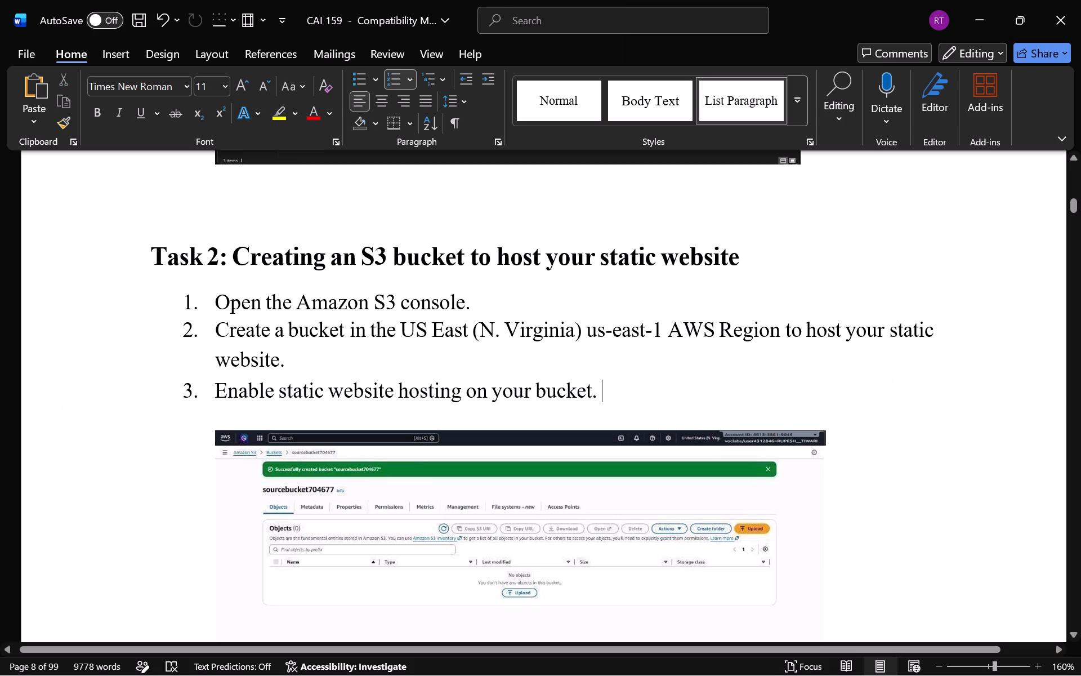
{"action": "left_click", "coordinate": [781, 437]}
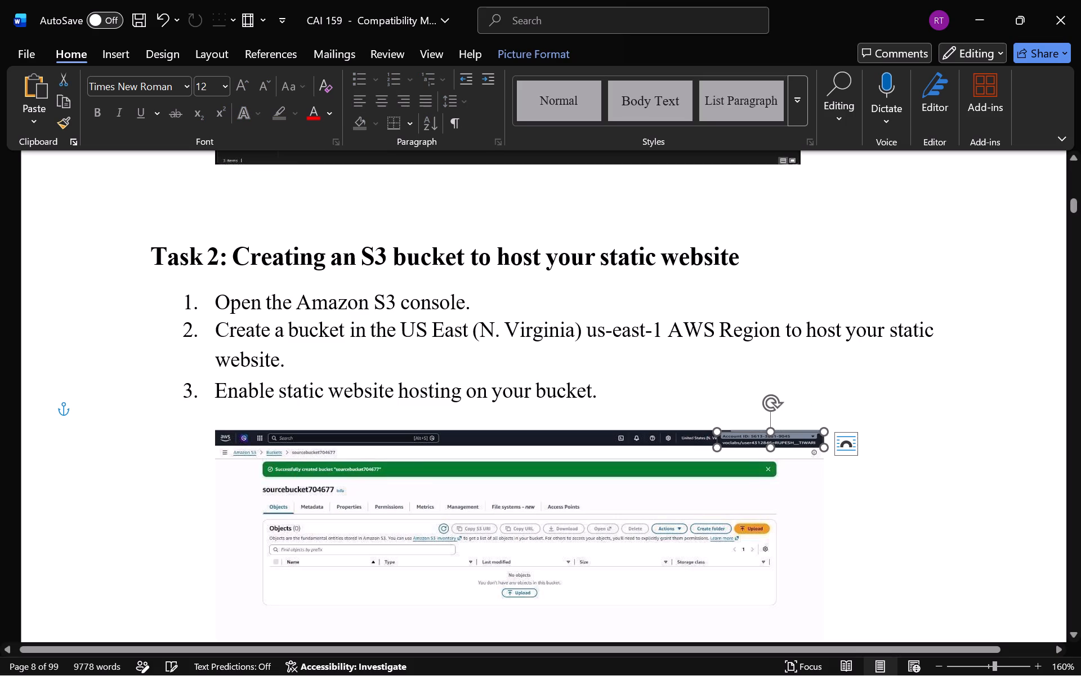
{"action": "left_click", "coordinate": [605, 394]}
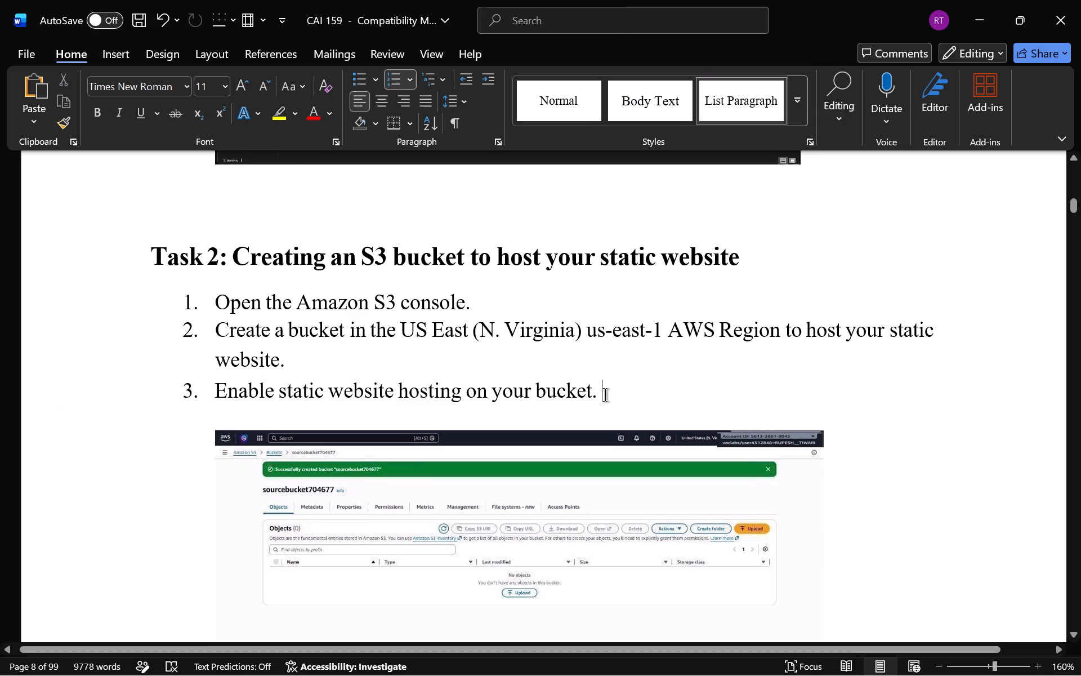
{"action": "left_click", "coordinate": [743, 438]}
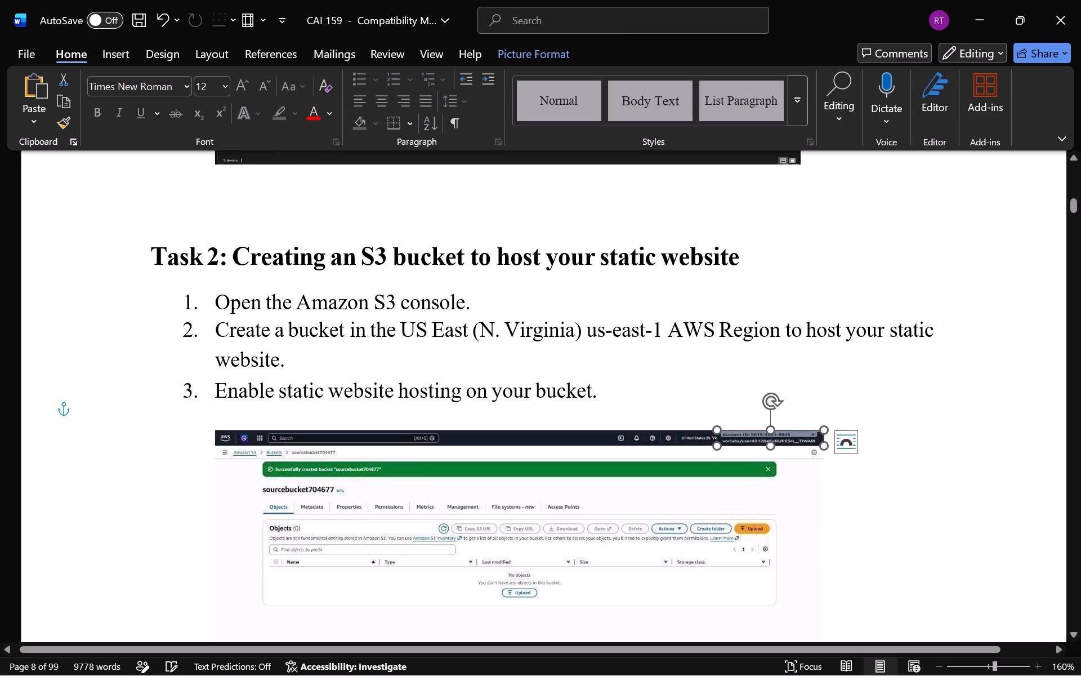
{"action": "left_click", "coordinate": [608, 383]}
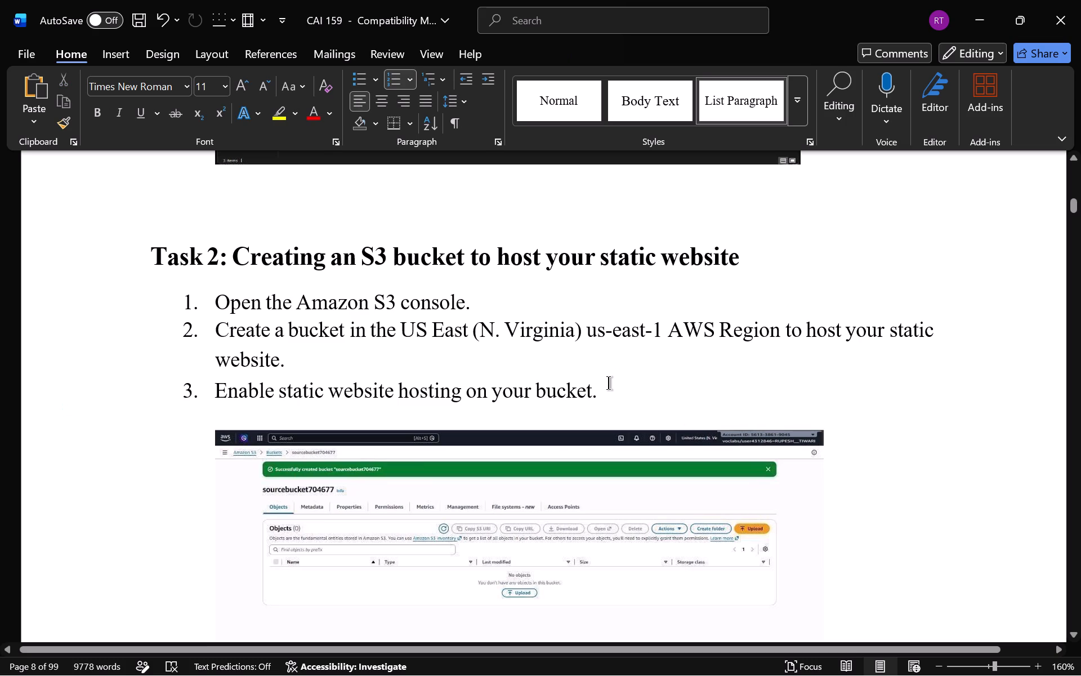
Paste the label picture at item 3 of the list under Task 3: Uploading content to your S3 bucket.
{"action": "scroll", "coordinate": [608, 383], "scroll_direction": "down", "scroll_amount": 2}
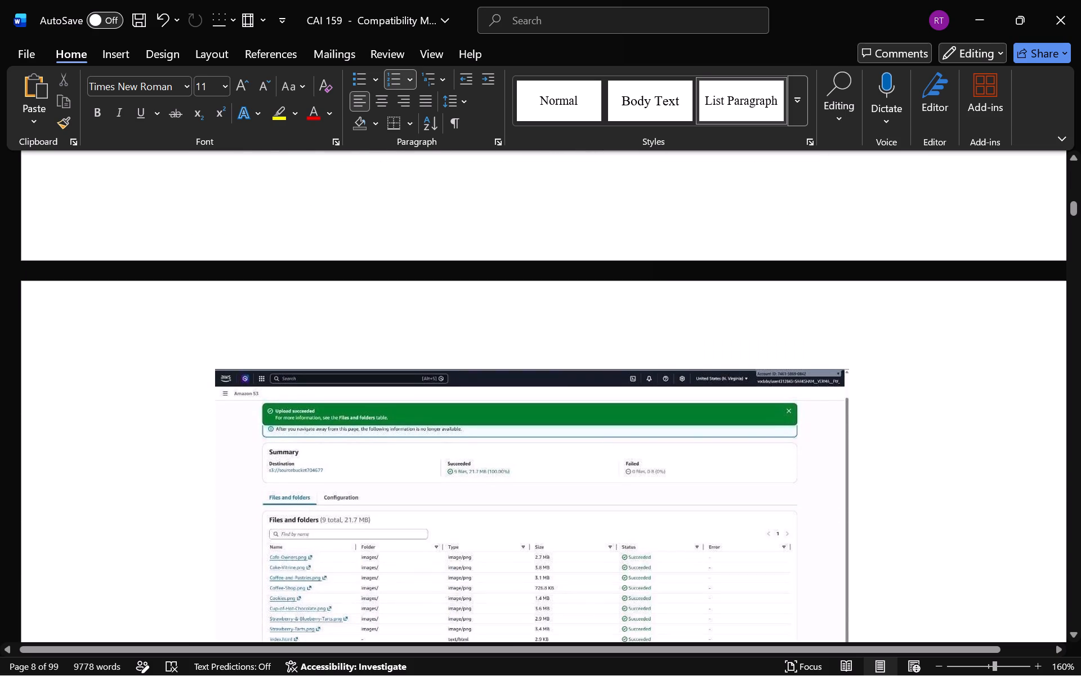
{"action": "scroll", "coordinate": [608, 383], "scroll_direction": "down", "scroll_amount": 1}
{"action": "scroll", "coordinate": [597, 336], "scroll_direction": "up", "scroll_amount": 1}
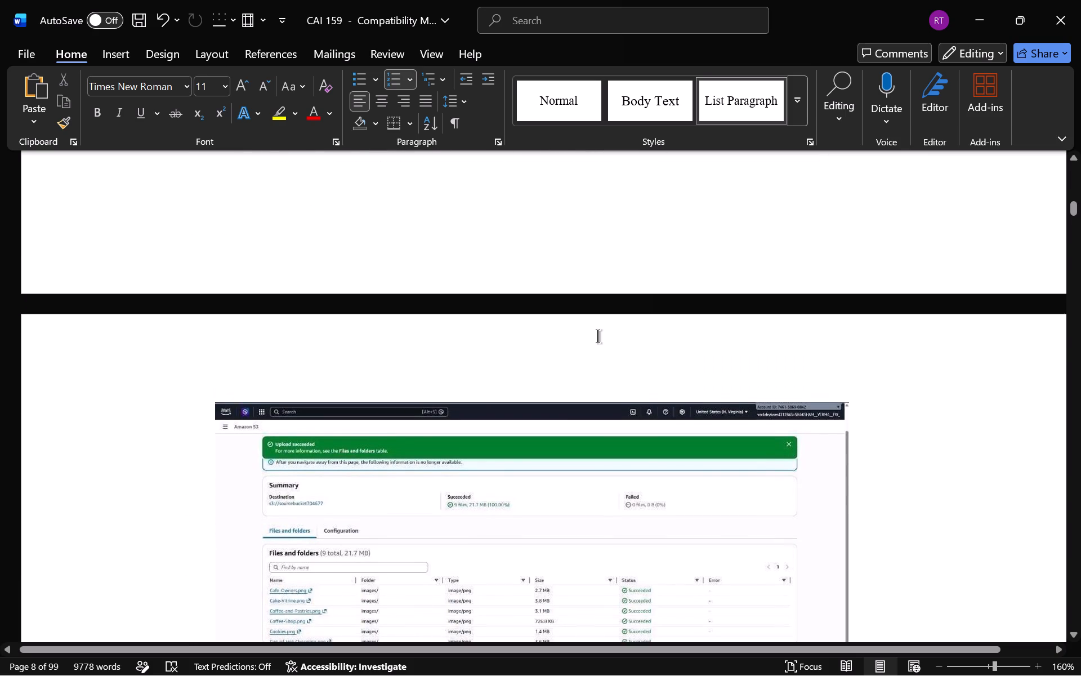
{"action": "scroll", "coordinate": [597, 336], "scroll_direction": "up", "scroll_amount": 1}
{"action": "scroll", "coordinate": [244, 324], "scroll_direction": "right", "scroll_amount": 1}
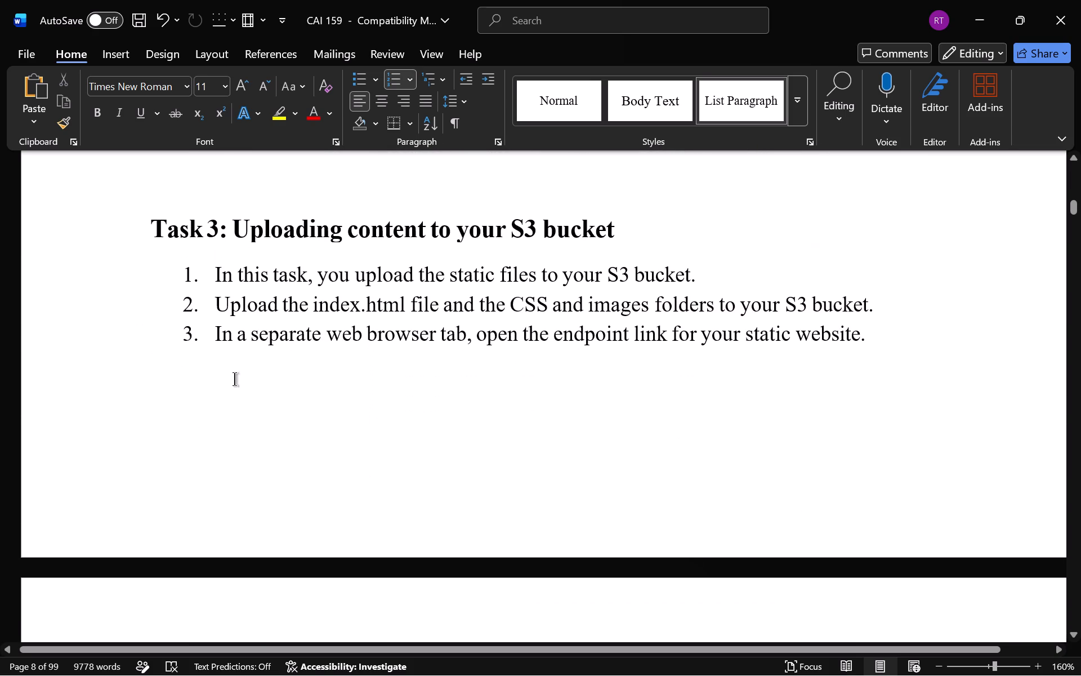
{"action": "left_click", "coordinate": [227, 410]}
{"action": "key", "text": "ctrl+v"}
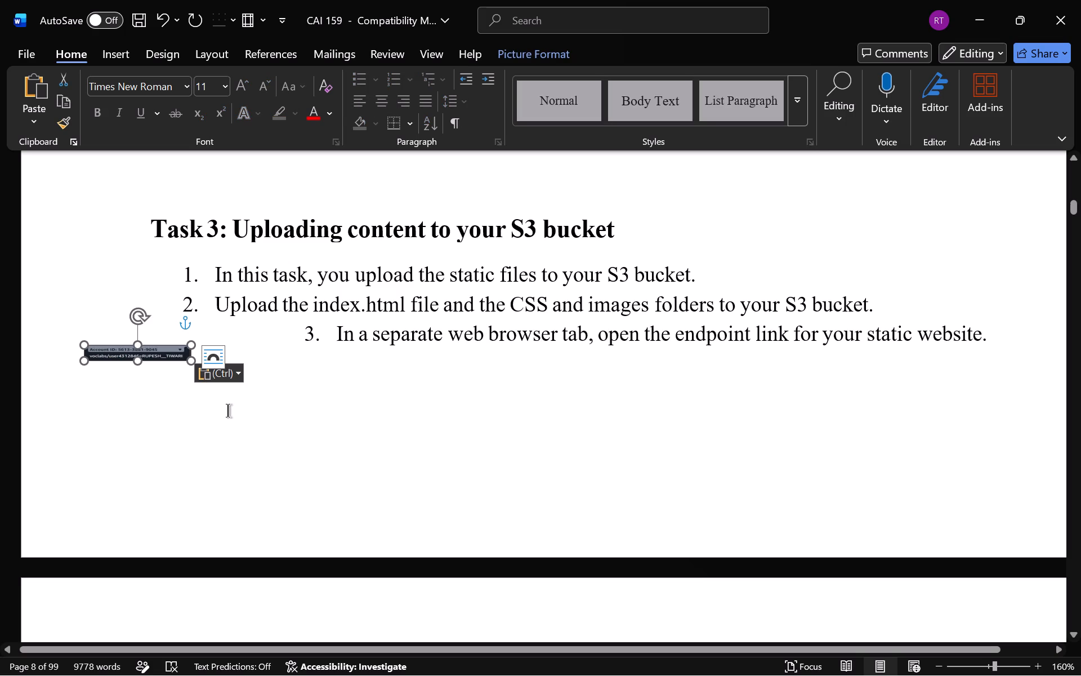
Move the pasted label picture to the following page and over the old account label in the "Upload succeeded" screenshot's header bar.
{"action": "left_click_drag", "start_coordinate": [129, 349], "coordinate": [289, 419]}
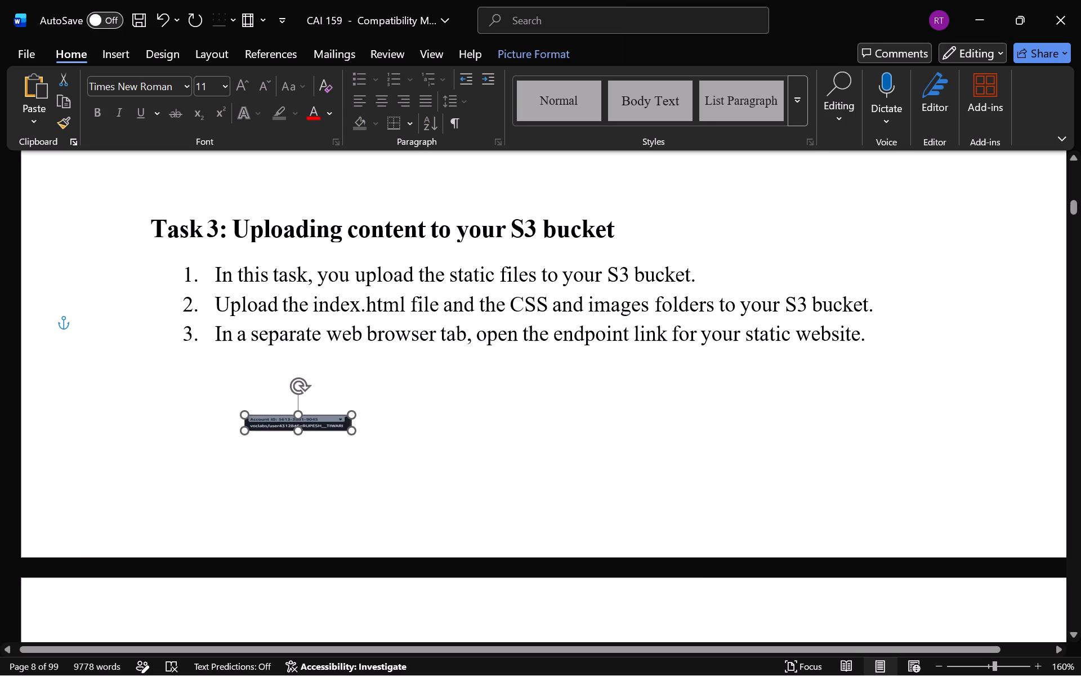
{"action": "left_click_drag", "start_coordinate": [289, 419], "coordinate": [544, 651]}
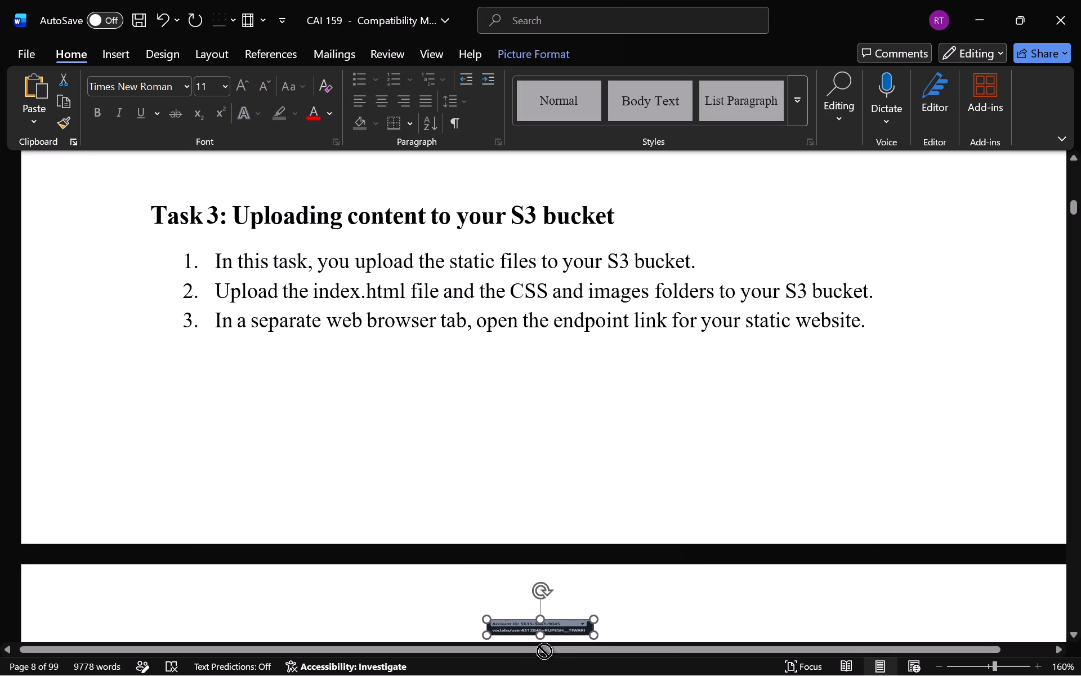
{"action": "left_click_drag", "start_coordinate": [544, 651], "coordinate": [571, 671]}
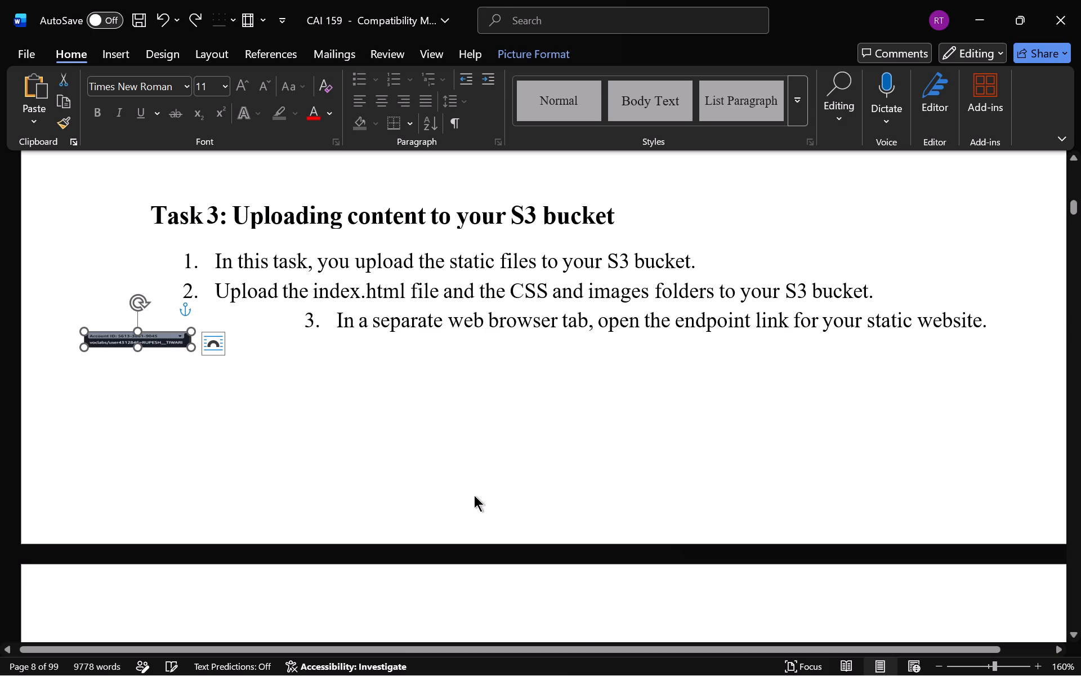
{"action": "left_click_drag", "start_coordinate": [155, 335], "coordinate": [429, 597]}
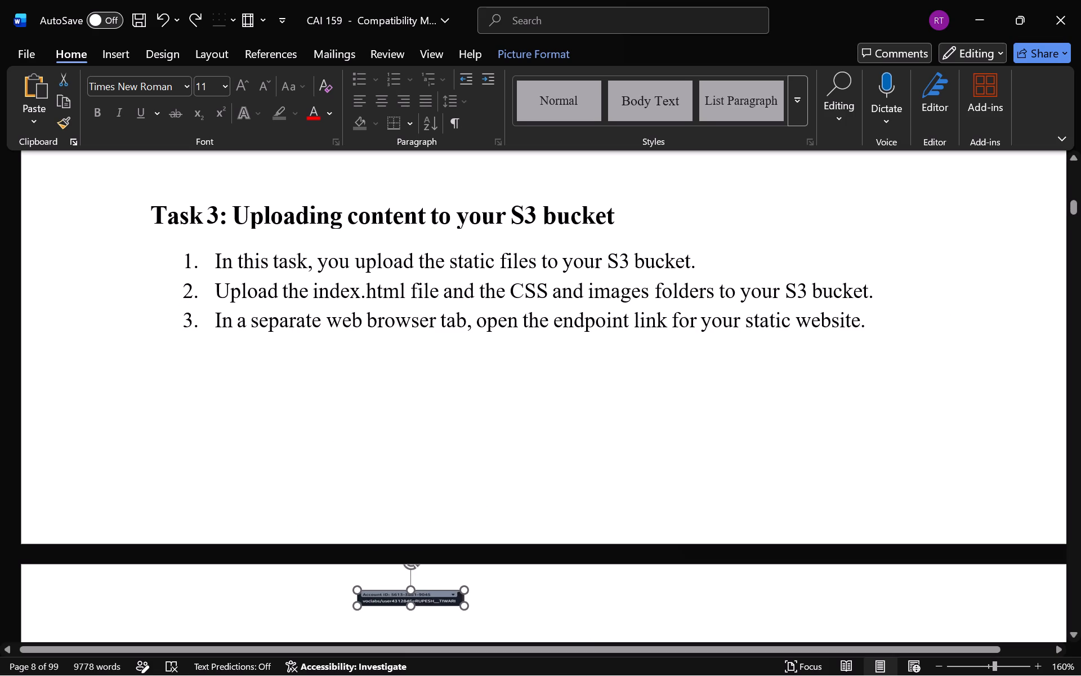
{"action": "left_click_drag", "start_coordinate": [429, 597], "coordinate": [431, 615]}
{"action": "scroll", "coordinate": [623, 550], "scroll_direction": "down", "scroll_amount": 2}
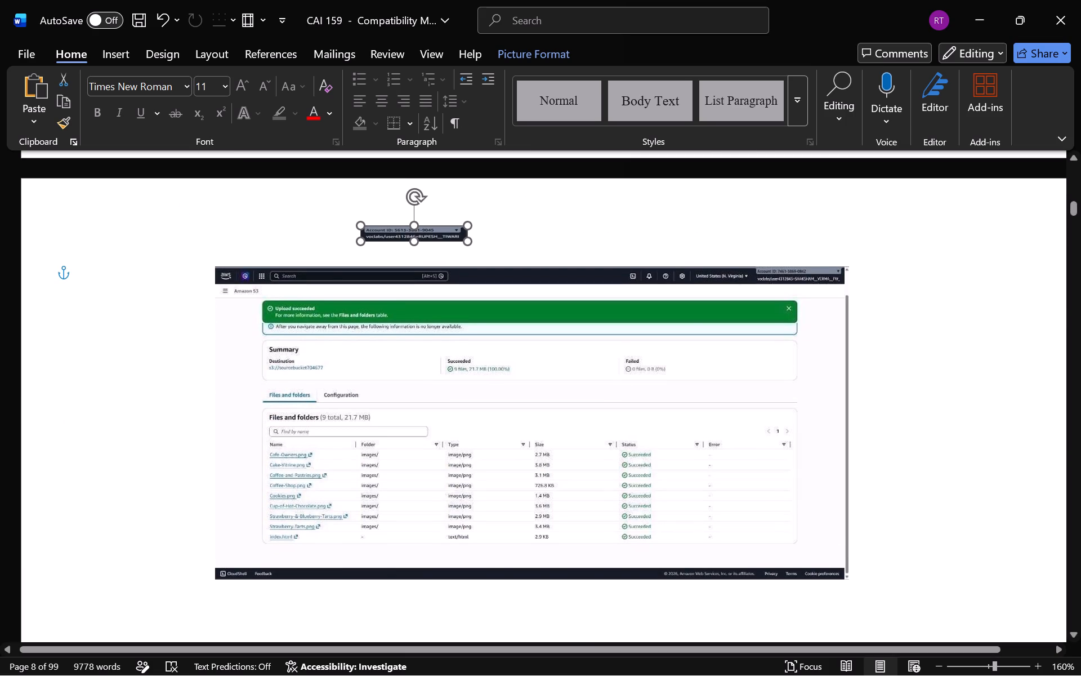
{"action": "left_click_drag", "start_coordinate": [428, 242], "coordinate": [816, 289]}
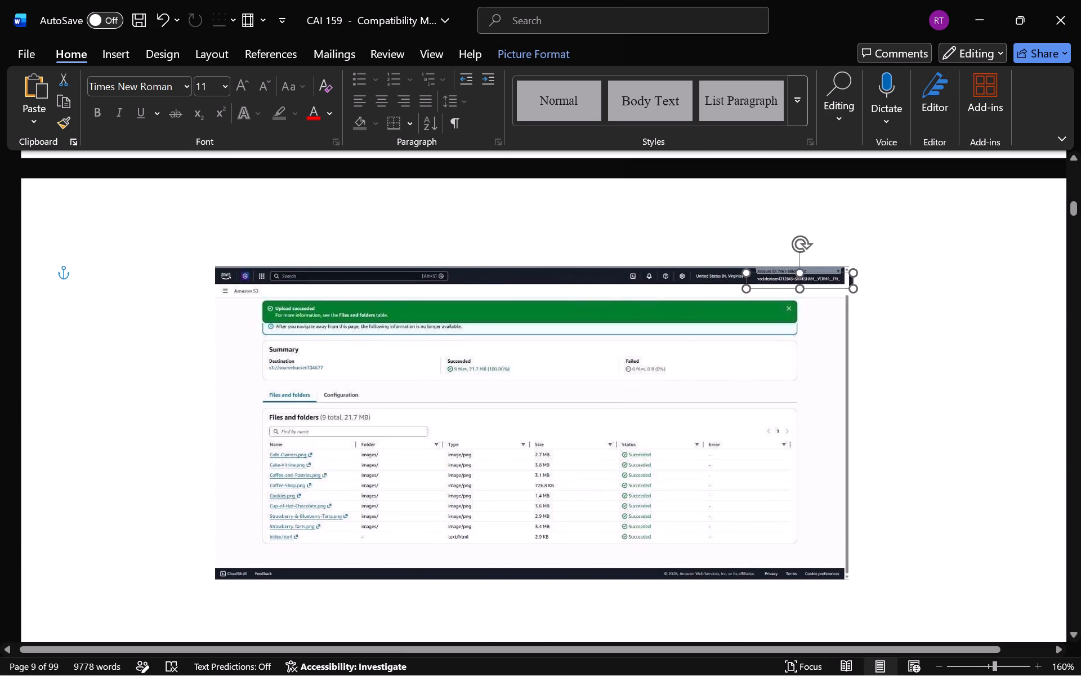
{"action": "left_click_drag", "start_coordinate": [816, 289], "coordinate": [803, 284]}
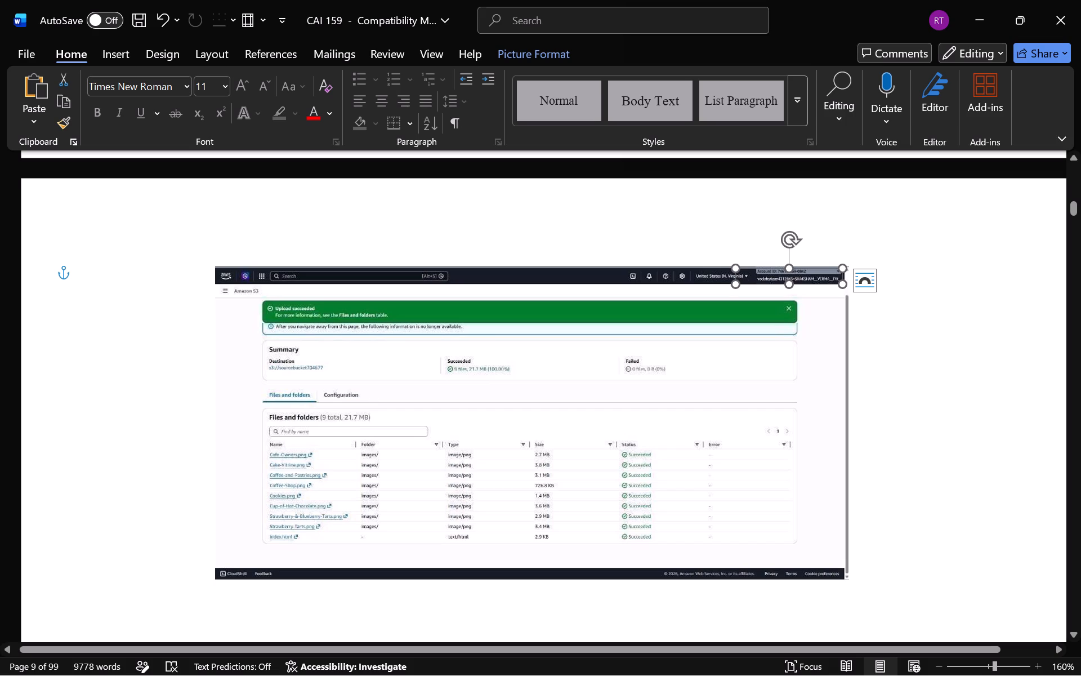
Shift the old account label overlay off the header bar of the "Upload succeeded" screenshot and cut it.
{"action": "left_click_drag", "start_coordinate": [813, 278], "coordinate": [897, 292]}
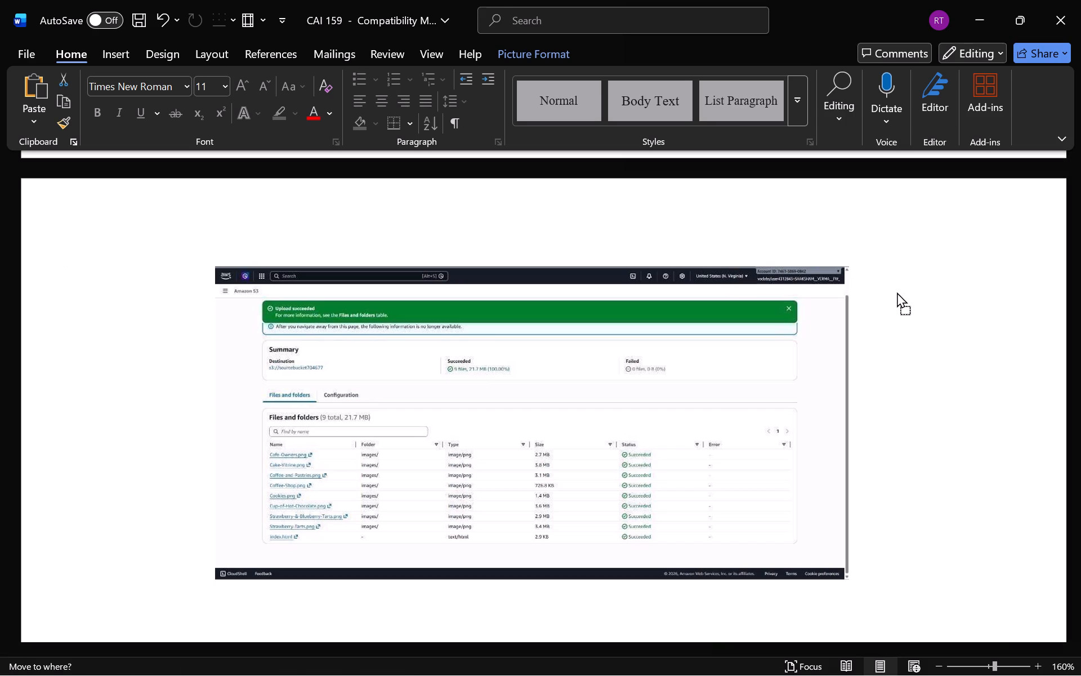
{"action": "left_click_drag", "start_coordinate": [897, 292], "coordinate": [895, 292]}
{"action": "left_click", "coordinate": [820, 282]}
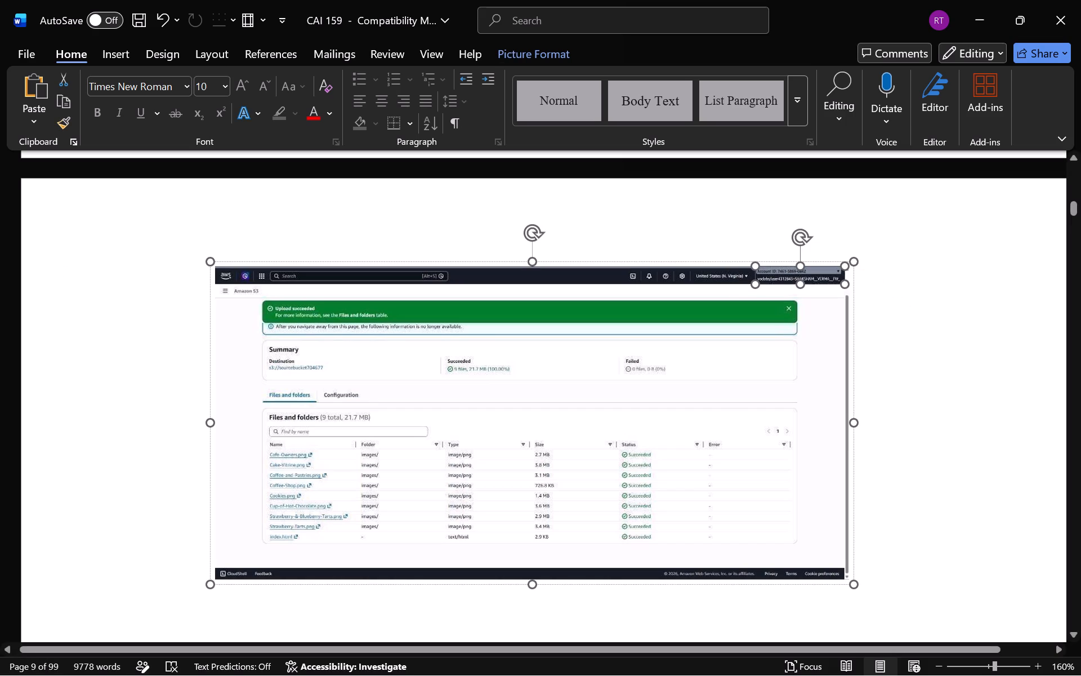
{"action": "left_click_drag", "start_coordinate": [820, 282], "coordinate": [817, 315]}
{"action": "right_click", "coordinate": [817, 315]}
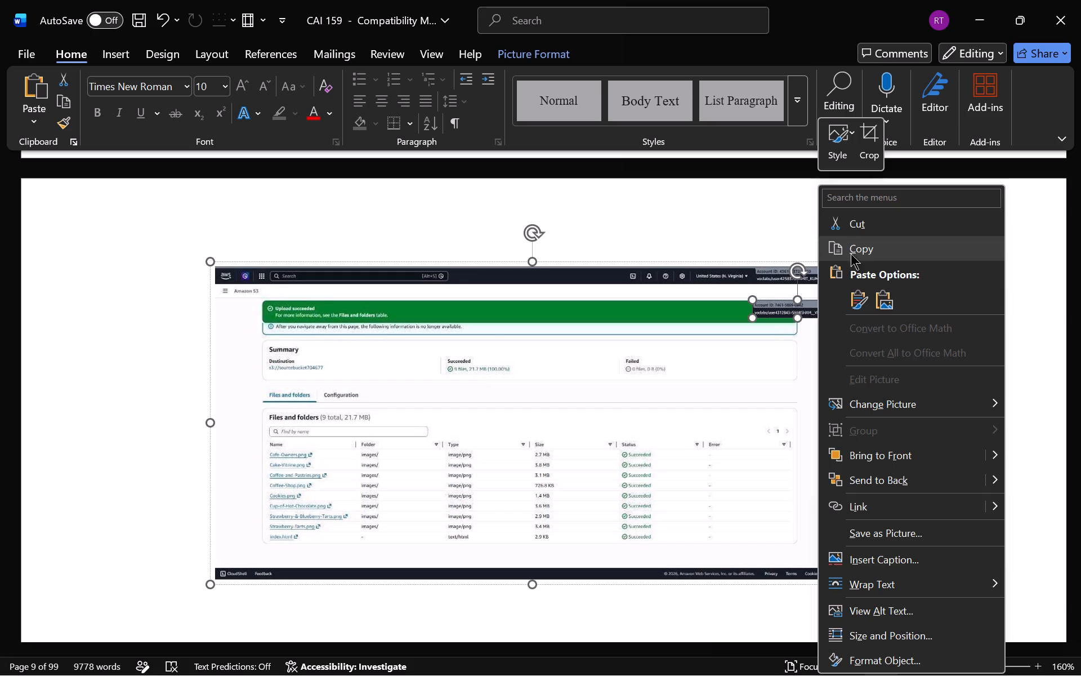
{"action": "left_click", "coordinate": [856, 225]}
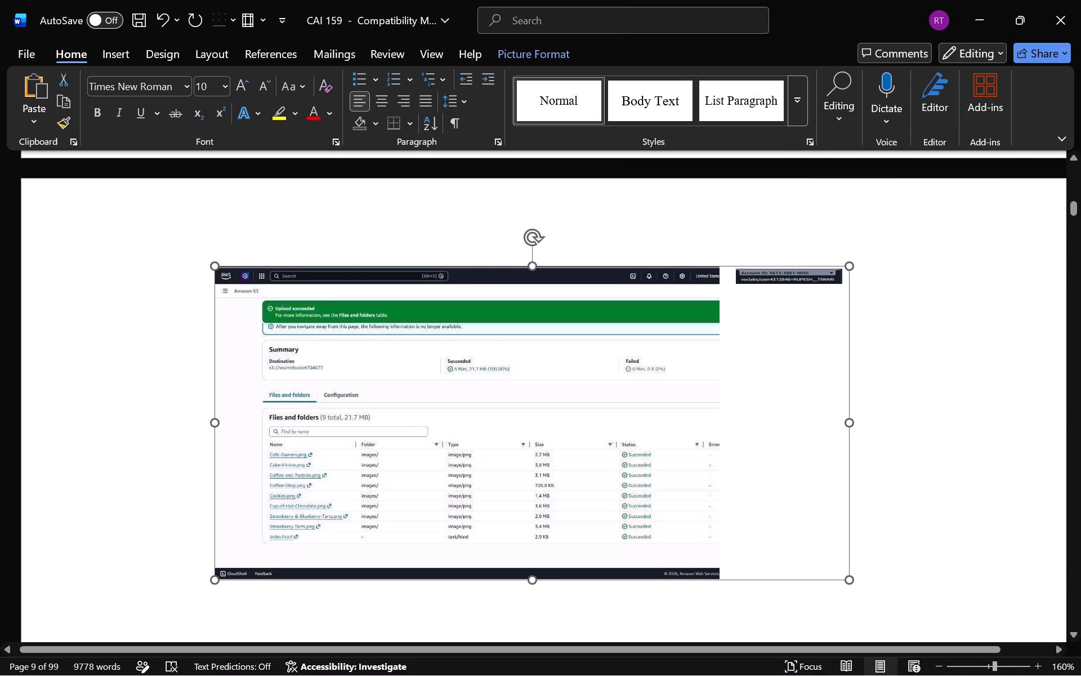
Move the new label picture clear of the "Upload succeeded" screenshot into the page margin and cut it.
{"action": "left_click_drag", "start_coordinate": [814, 275], "coordinate": [936, 331]}
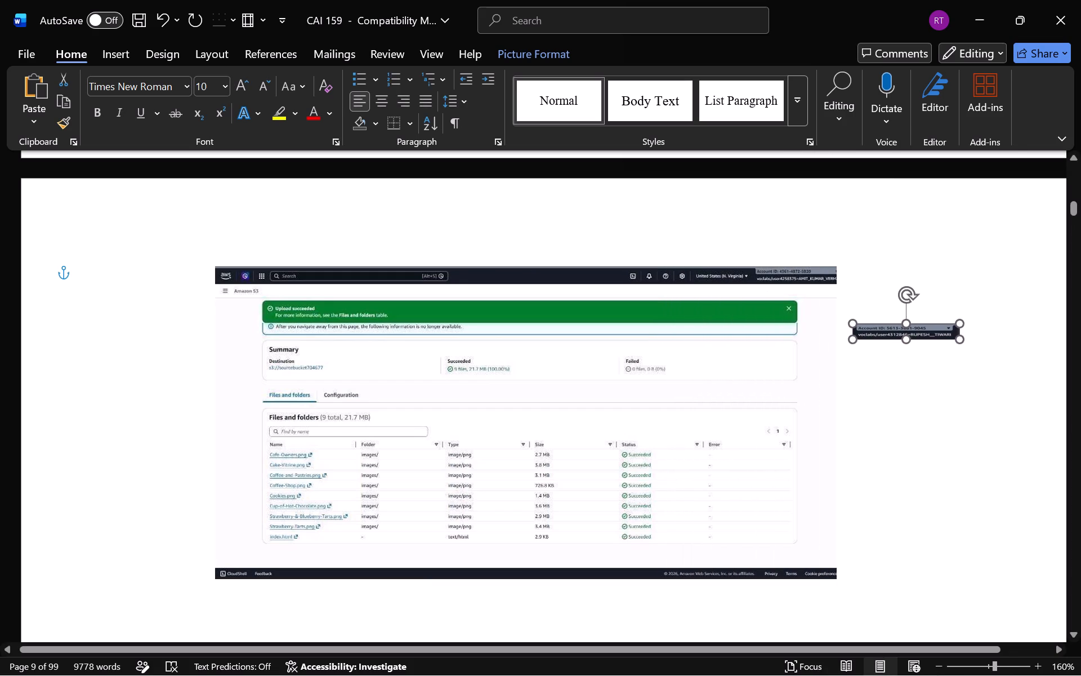
{"action": "left_click_drag", "start_coordinate": [936, 331], "coordinate": [1033, 406]}
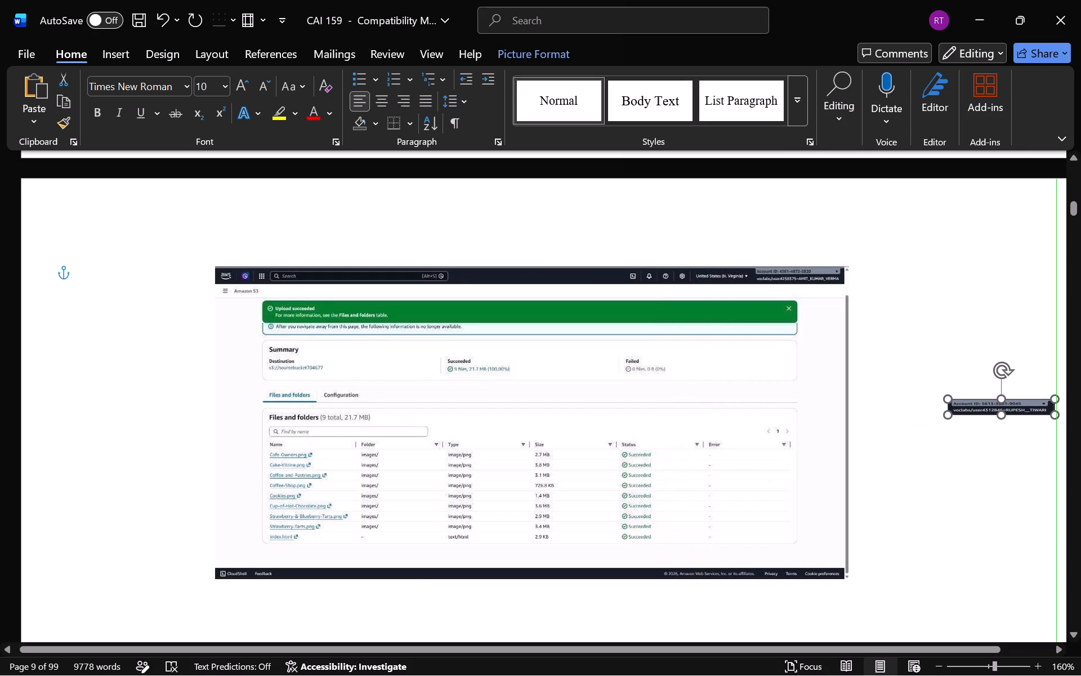
{"action": "left_click_drag", "start_coordinate": [1033, 406], "coordinate": [1032, 406]}
{"action": "left_click", "coordinate": [931, 413]}
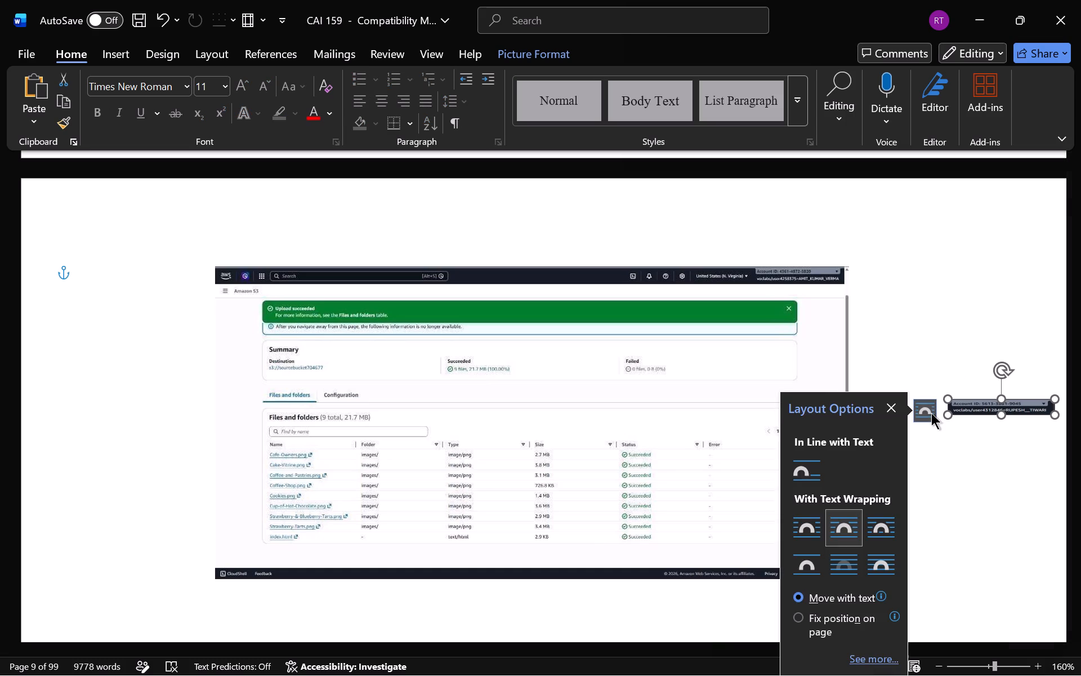
{"action": "left_click", "coordinate": [847, 531]}
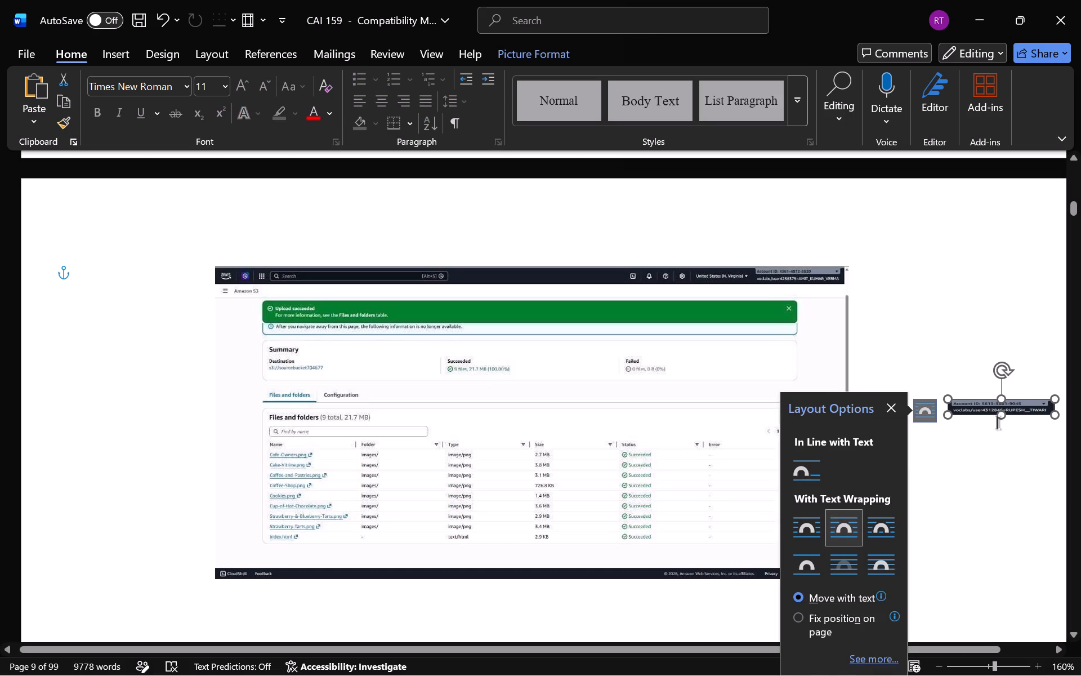
{"action": "left_click_drag", "start_coordinate": [993, 413], "coordinate": [947, 377]}
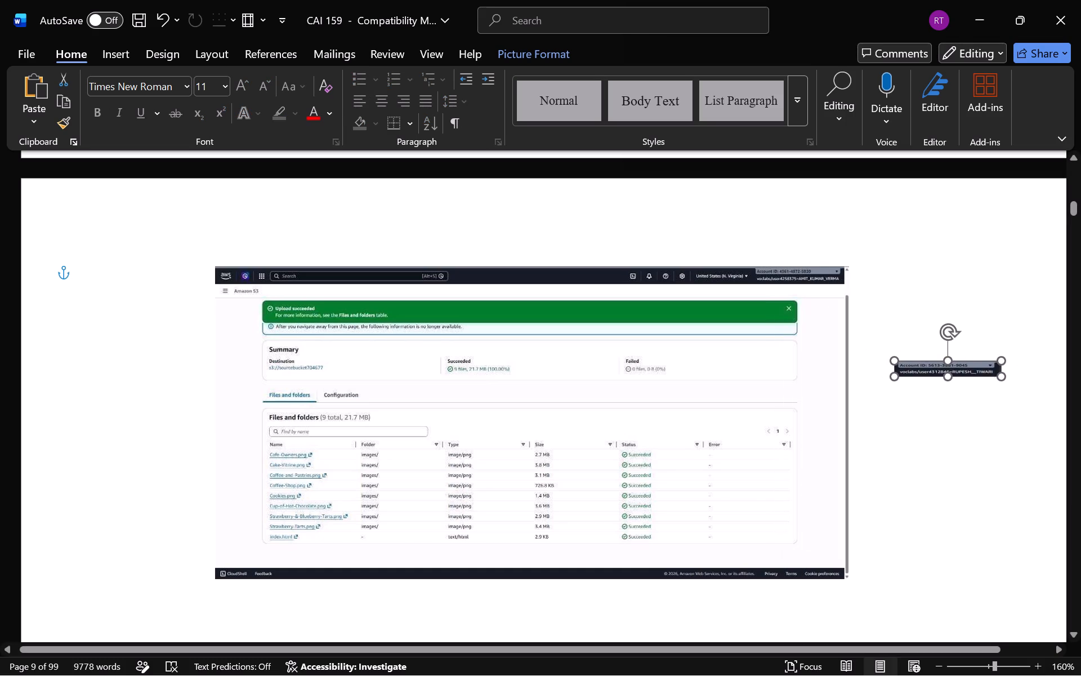
{"action": "left_click_drag", "start_coordinate": [947, 377], "coordinate": [757, 568]}
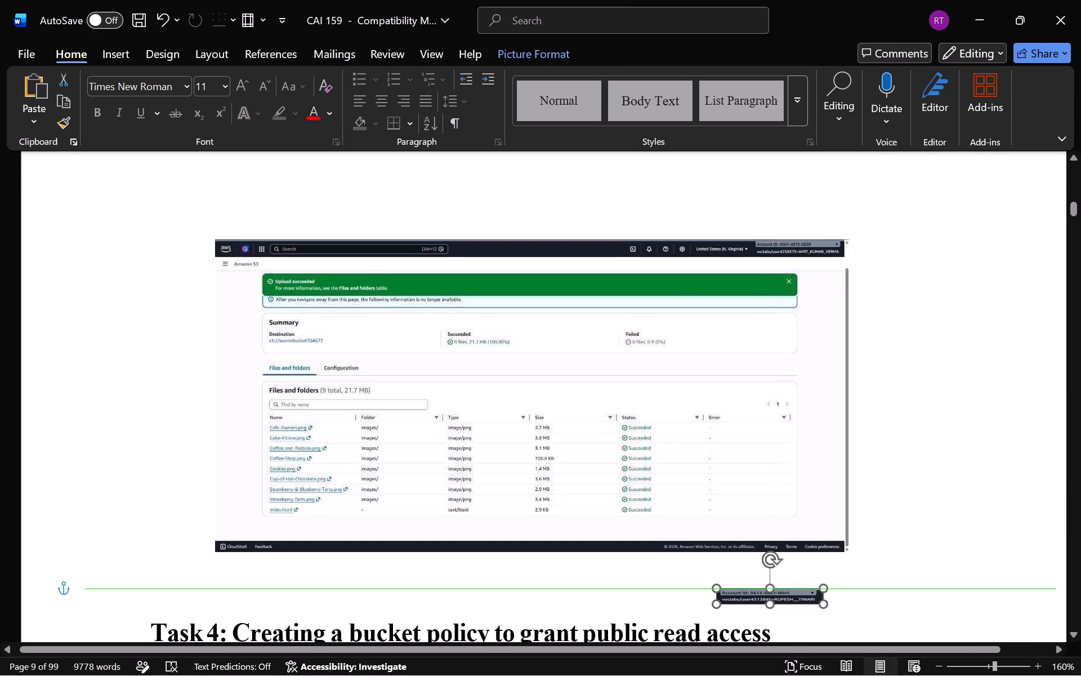
{"action": "left_click_drag", "start_coordinate": [757, 568], "coordinate": [941, 512]}
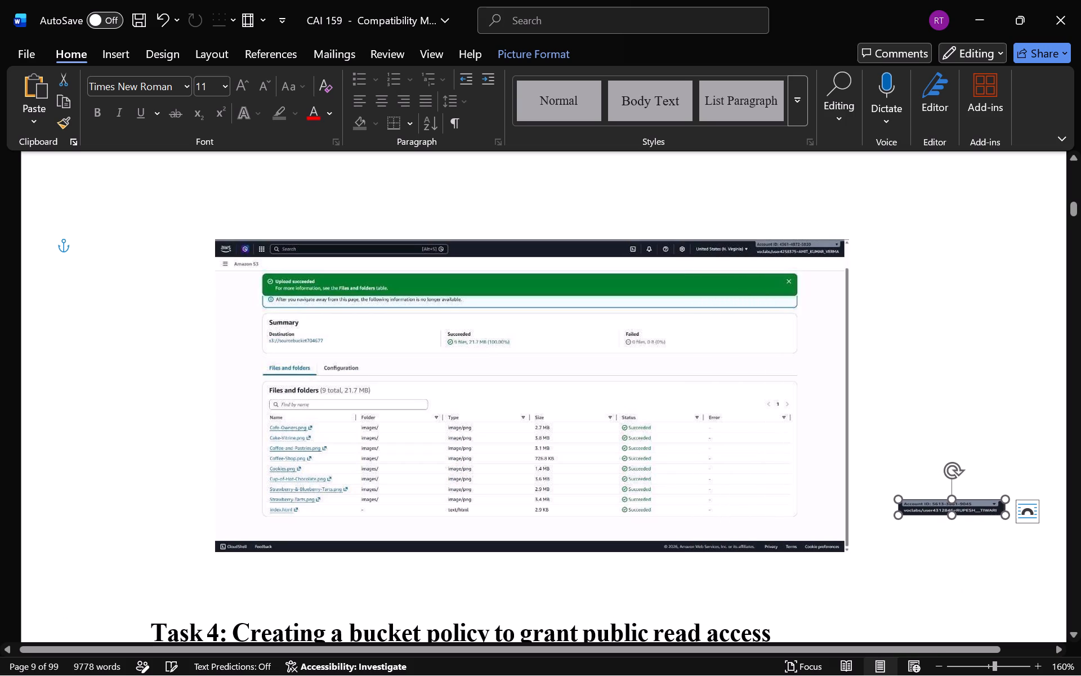
{"action": "right_click", "coordinate": [941, 512]}
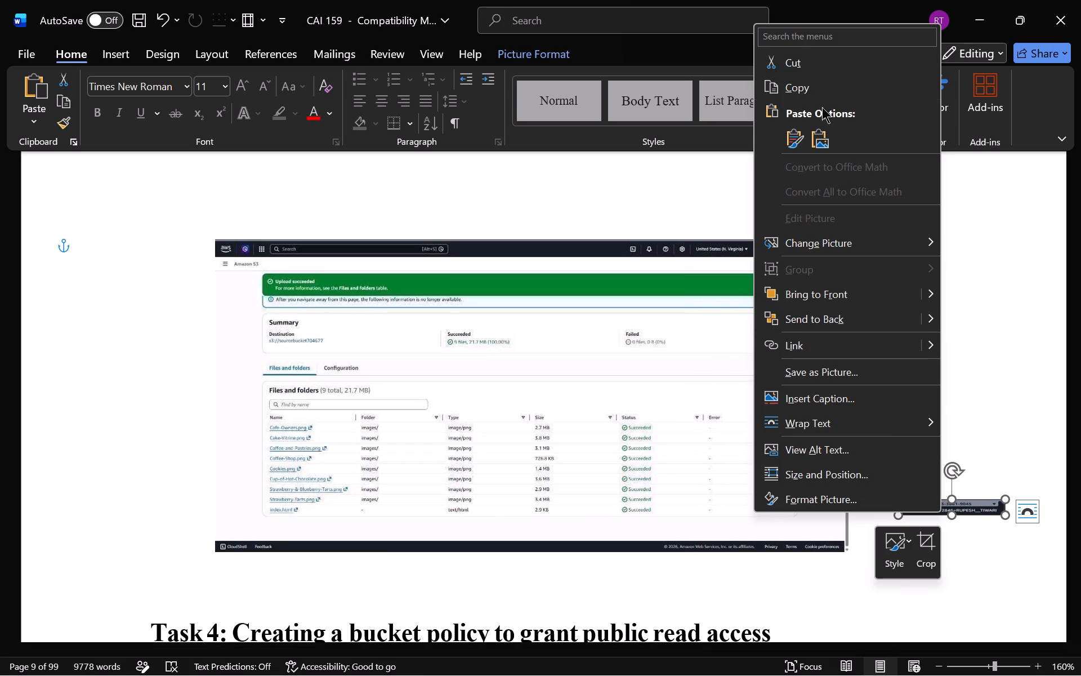
{"action": "left_click", "coordinate": [814, 69]}
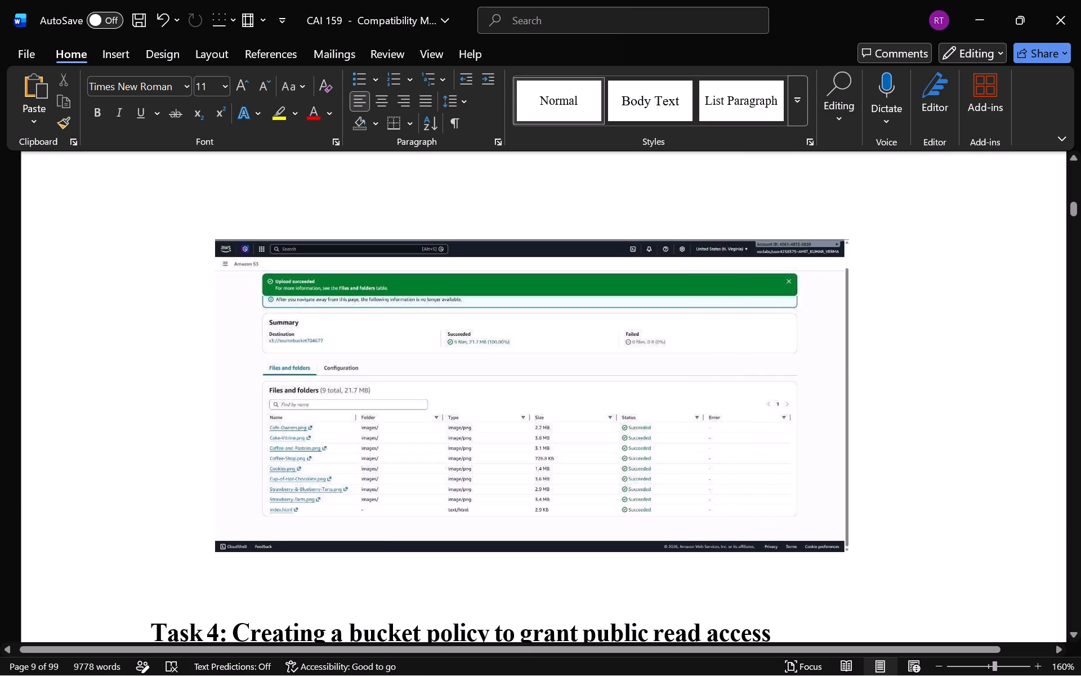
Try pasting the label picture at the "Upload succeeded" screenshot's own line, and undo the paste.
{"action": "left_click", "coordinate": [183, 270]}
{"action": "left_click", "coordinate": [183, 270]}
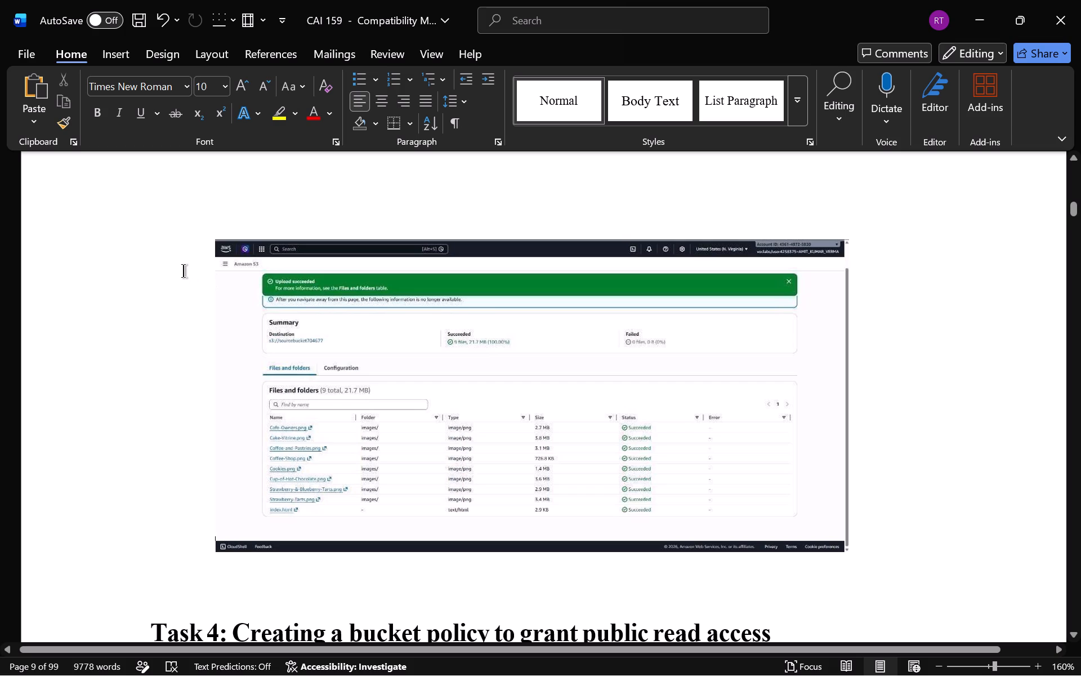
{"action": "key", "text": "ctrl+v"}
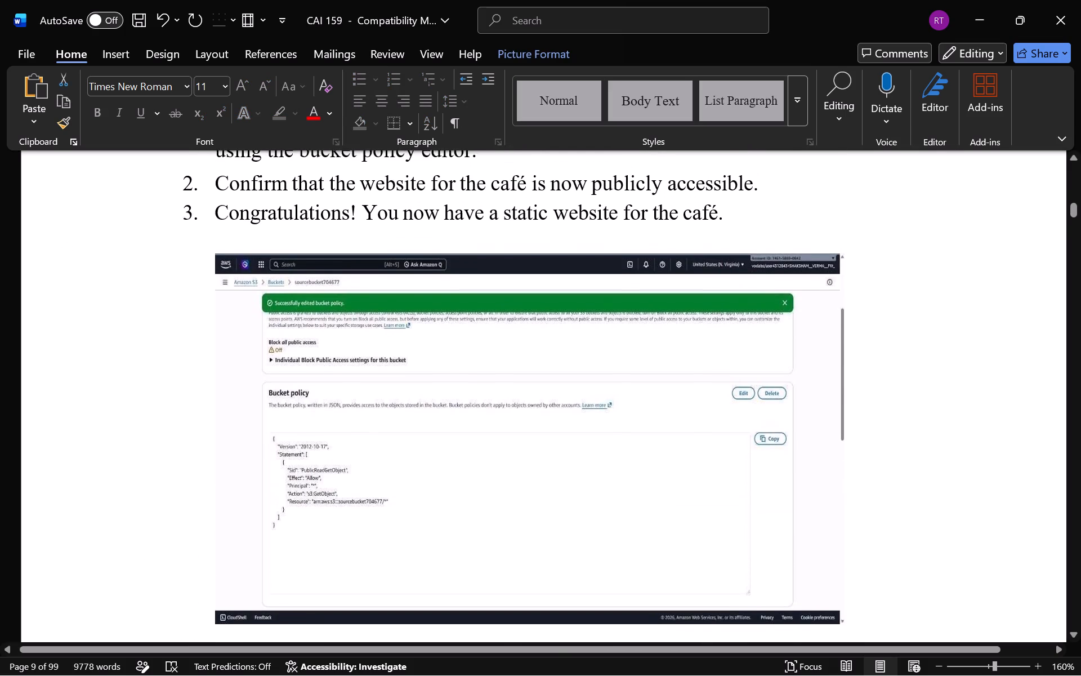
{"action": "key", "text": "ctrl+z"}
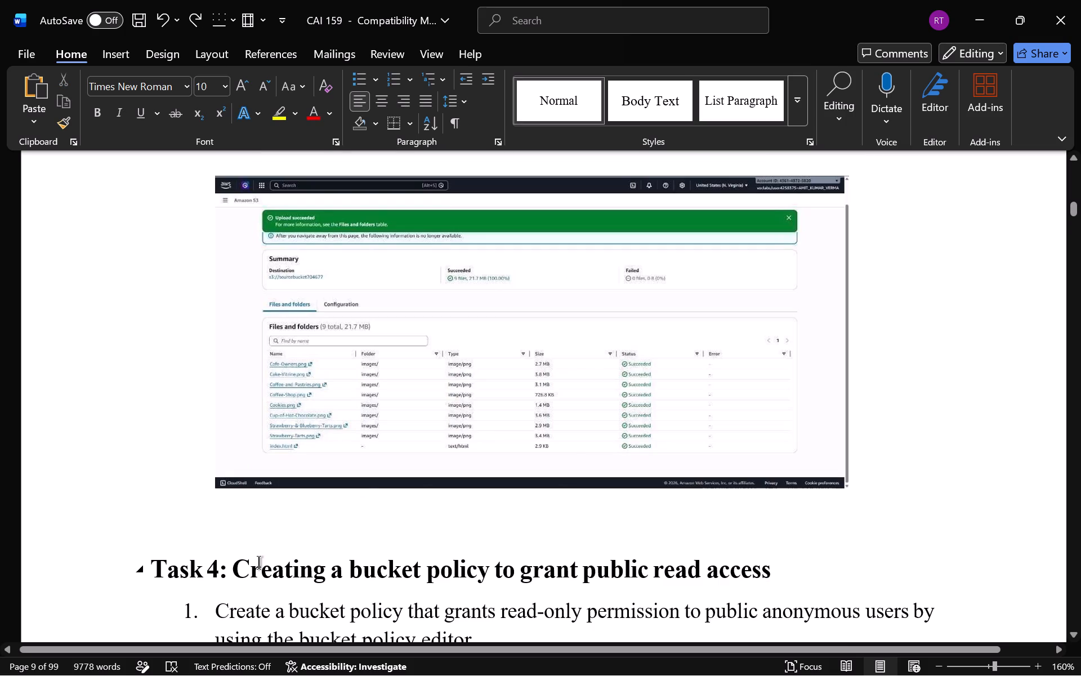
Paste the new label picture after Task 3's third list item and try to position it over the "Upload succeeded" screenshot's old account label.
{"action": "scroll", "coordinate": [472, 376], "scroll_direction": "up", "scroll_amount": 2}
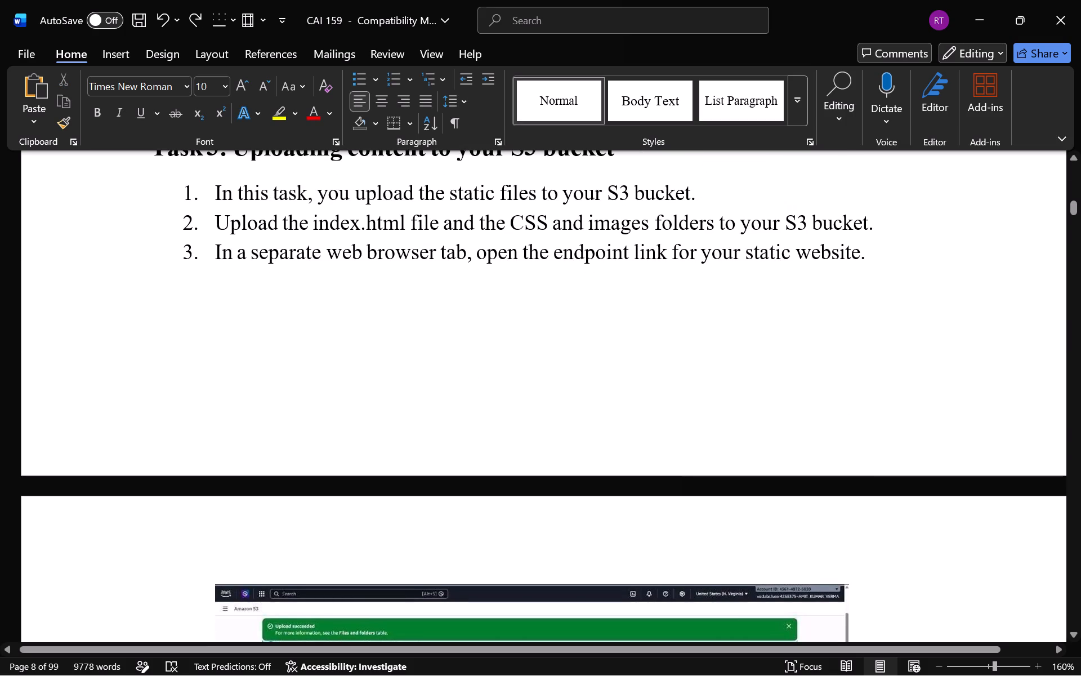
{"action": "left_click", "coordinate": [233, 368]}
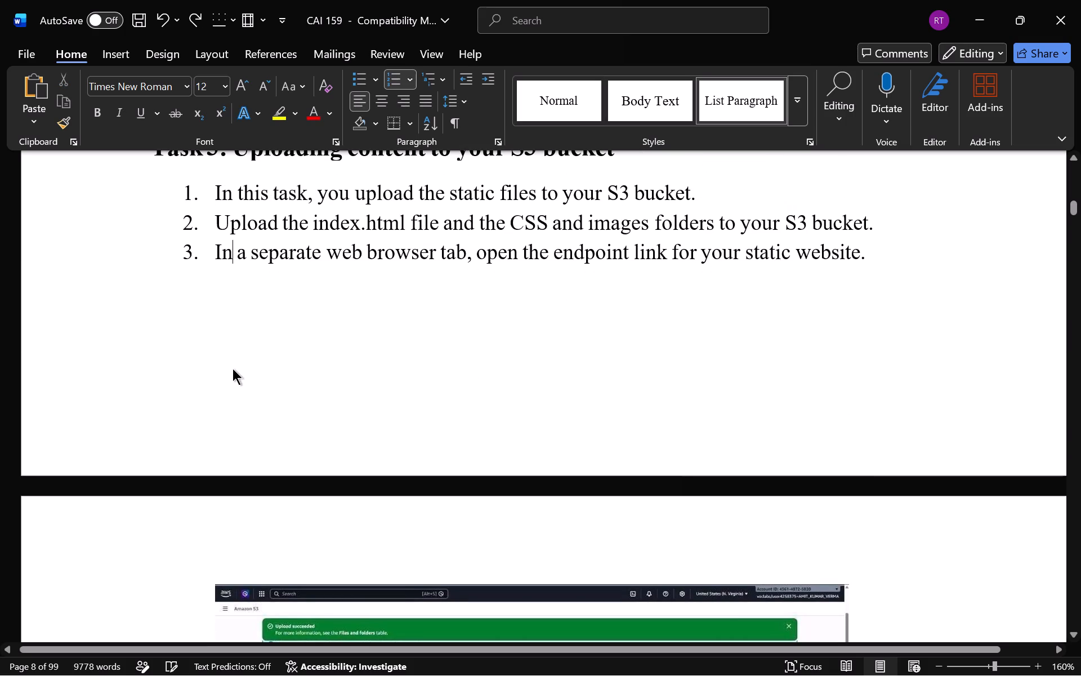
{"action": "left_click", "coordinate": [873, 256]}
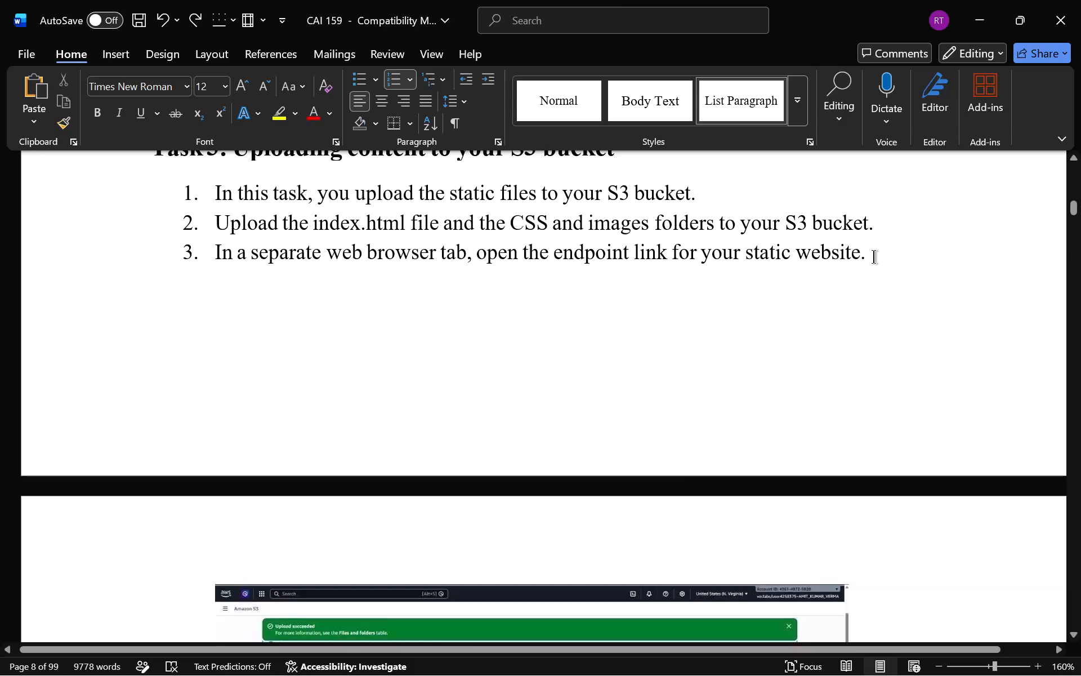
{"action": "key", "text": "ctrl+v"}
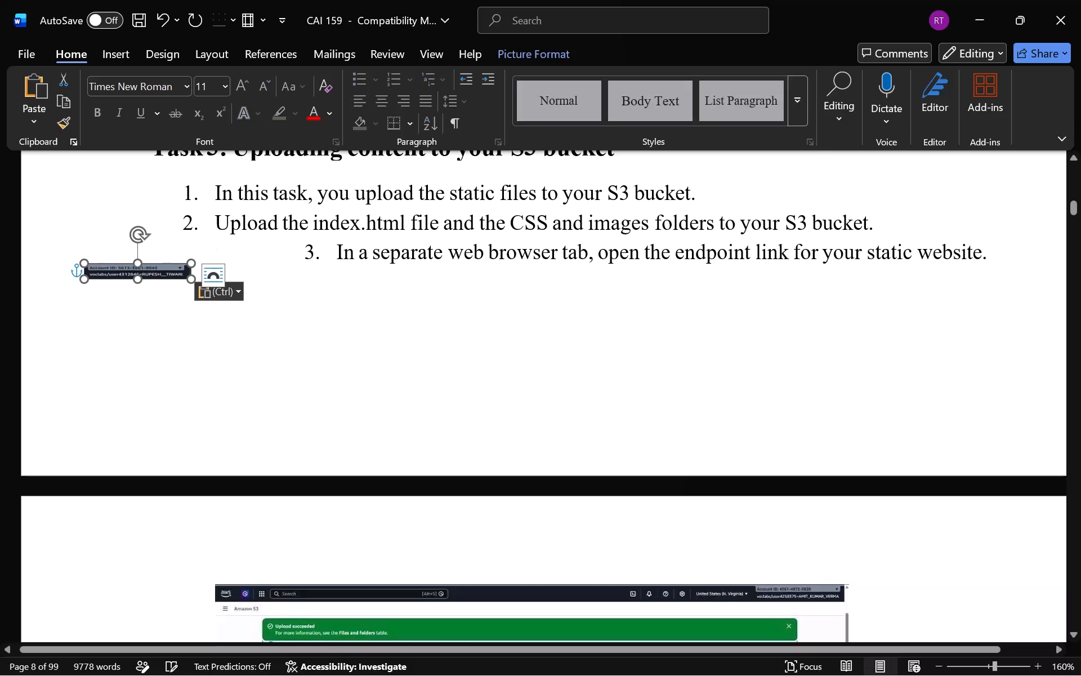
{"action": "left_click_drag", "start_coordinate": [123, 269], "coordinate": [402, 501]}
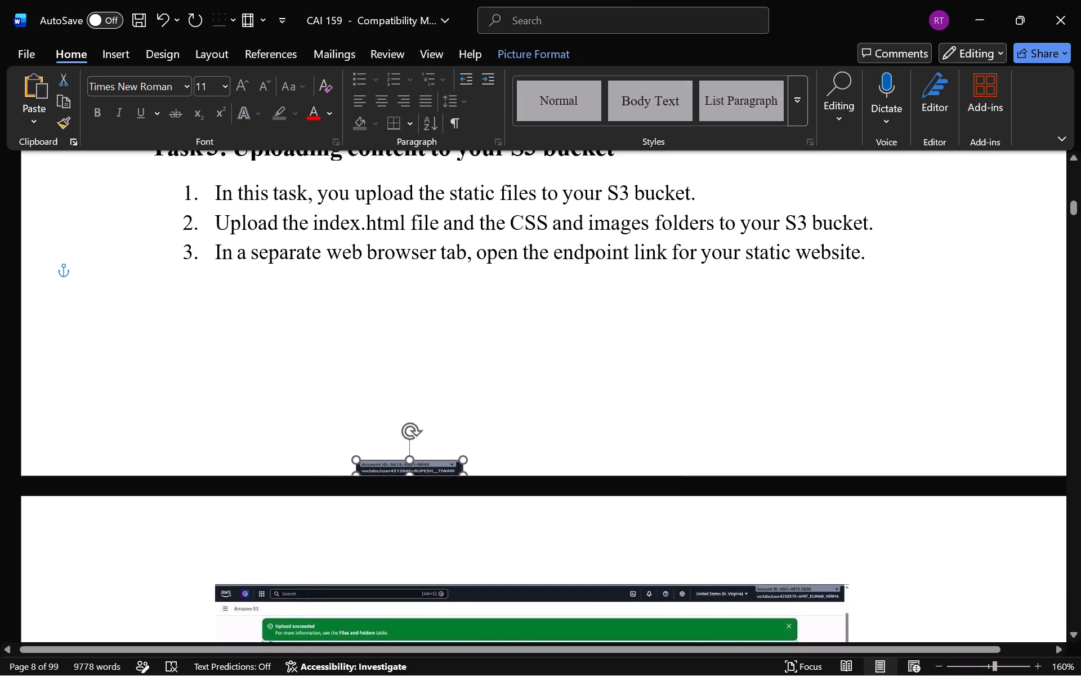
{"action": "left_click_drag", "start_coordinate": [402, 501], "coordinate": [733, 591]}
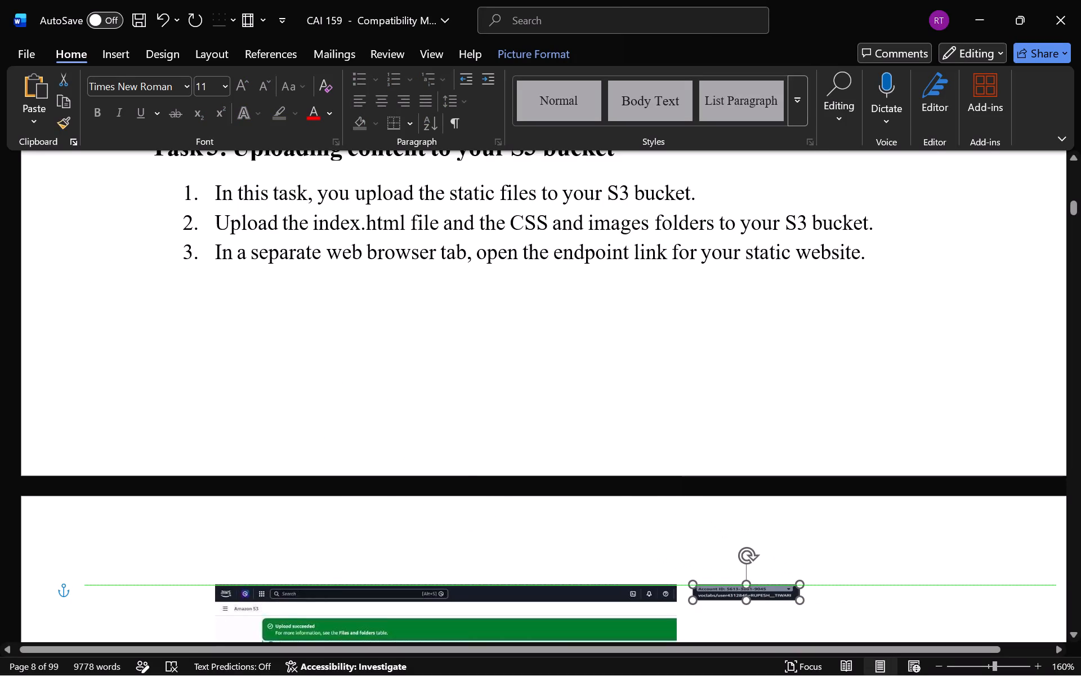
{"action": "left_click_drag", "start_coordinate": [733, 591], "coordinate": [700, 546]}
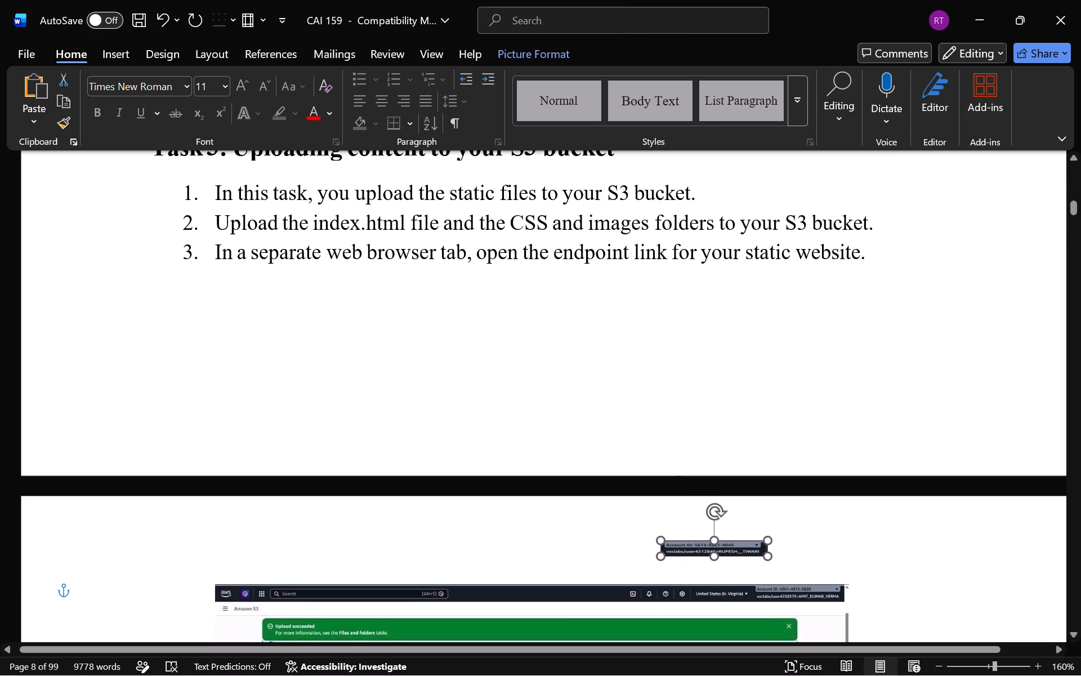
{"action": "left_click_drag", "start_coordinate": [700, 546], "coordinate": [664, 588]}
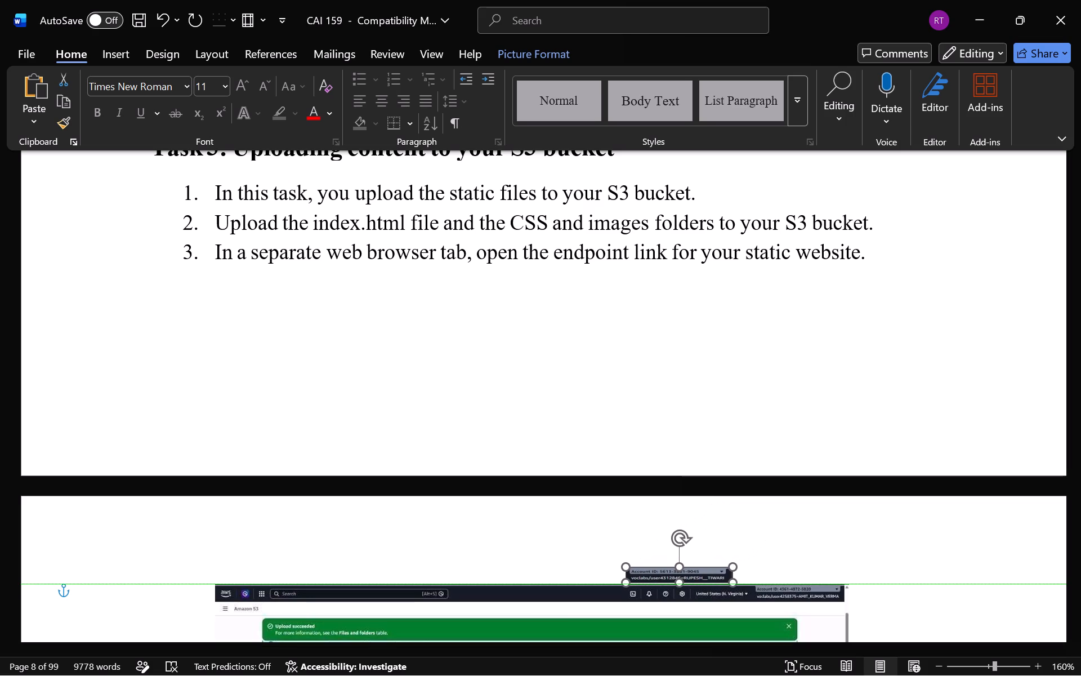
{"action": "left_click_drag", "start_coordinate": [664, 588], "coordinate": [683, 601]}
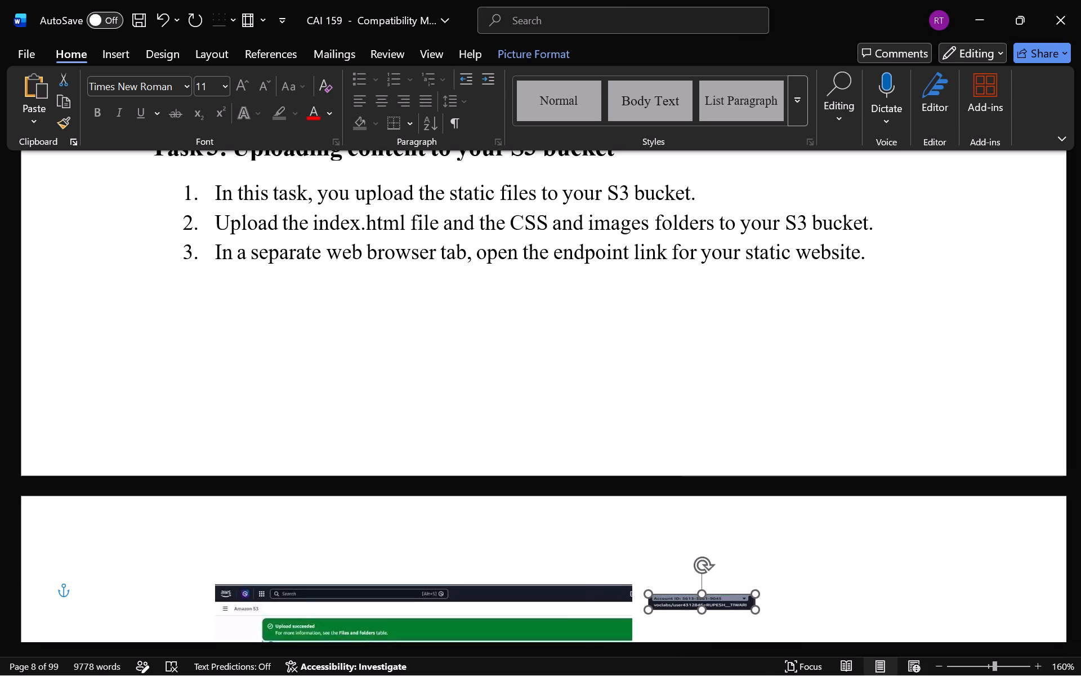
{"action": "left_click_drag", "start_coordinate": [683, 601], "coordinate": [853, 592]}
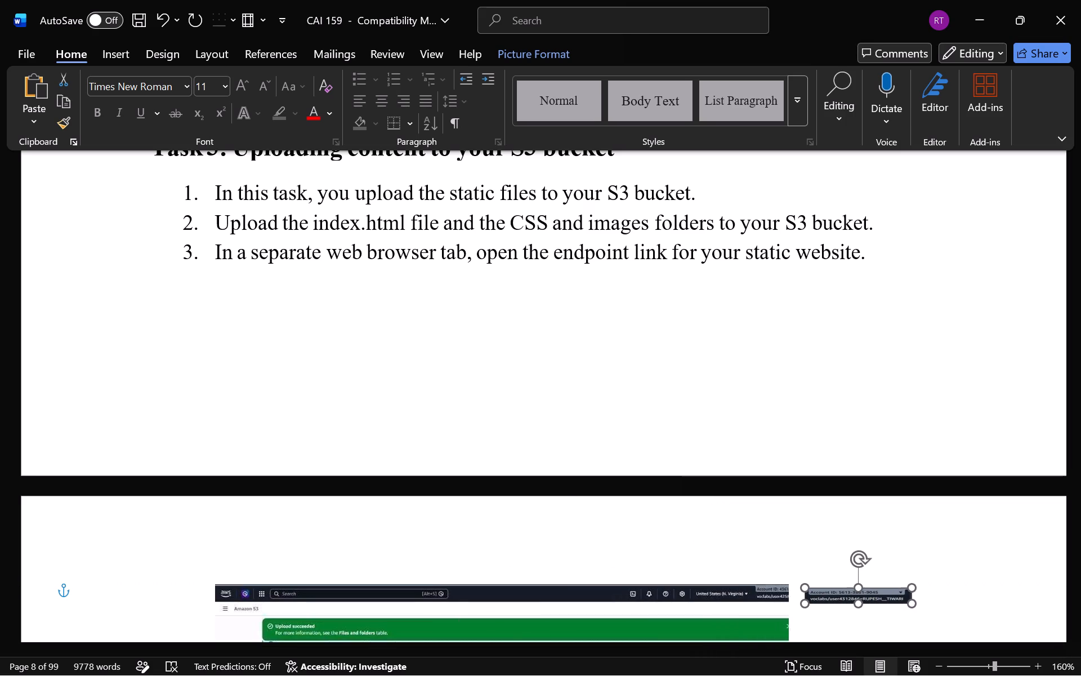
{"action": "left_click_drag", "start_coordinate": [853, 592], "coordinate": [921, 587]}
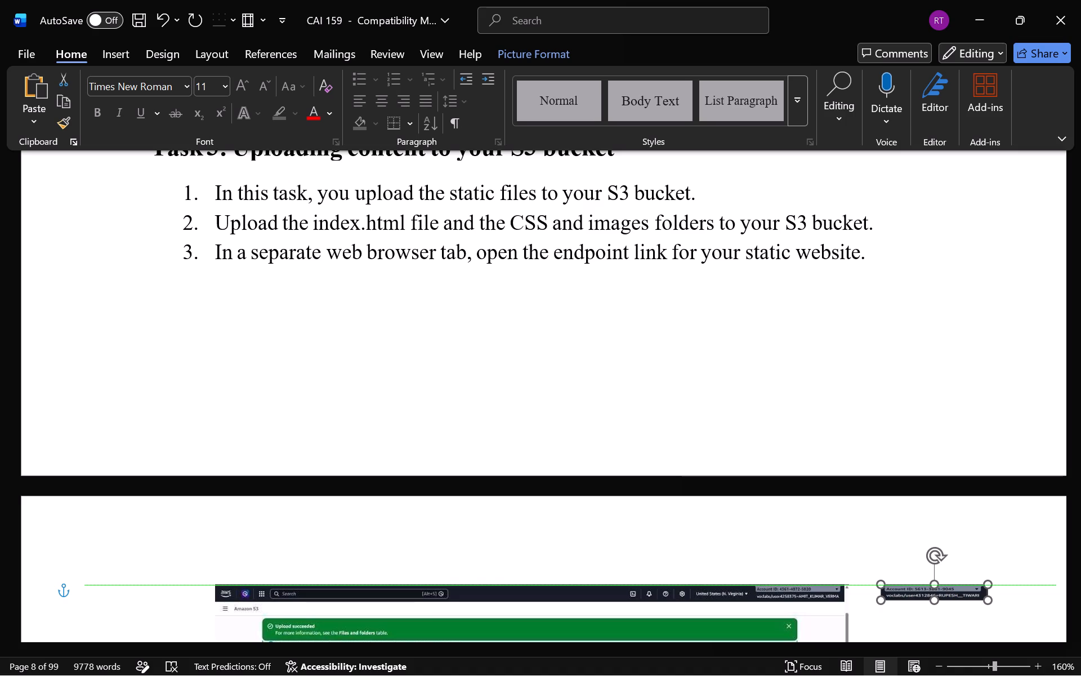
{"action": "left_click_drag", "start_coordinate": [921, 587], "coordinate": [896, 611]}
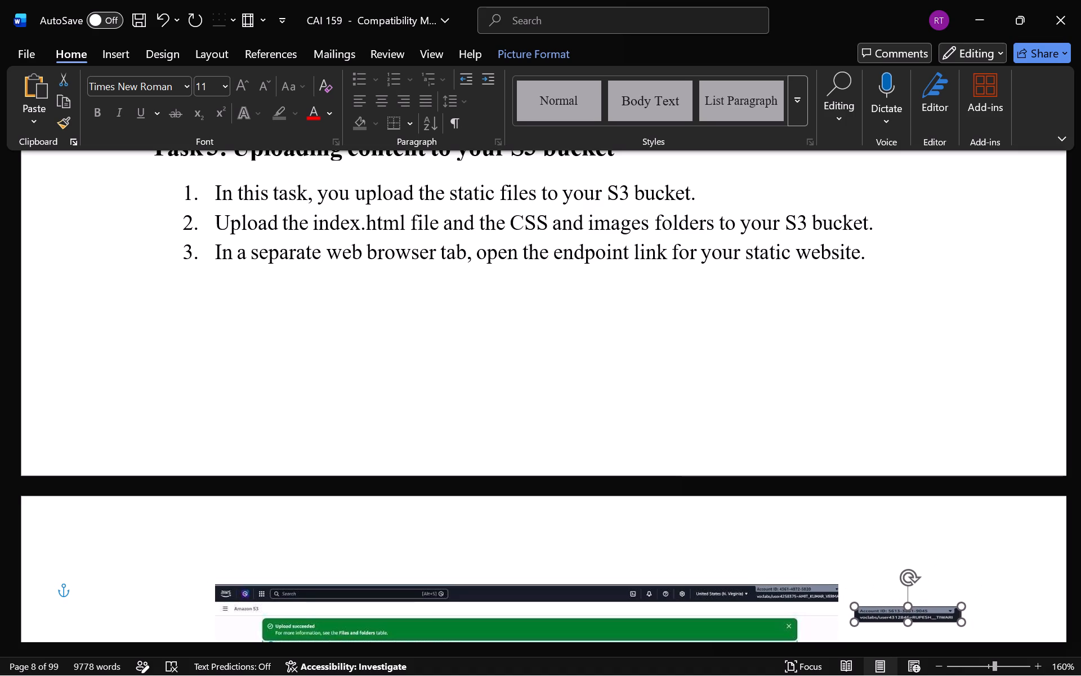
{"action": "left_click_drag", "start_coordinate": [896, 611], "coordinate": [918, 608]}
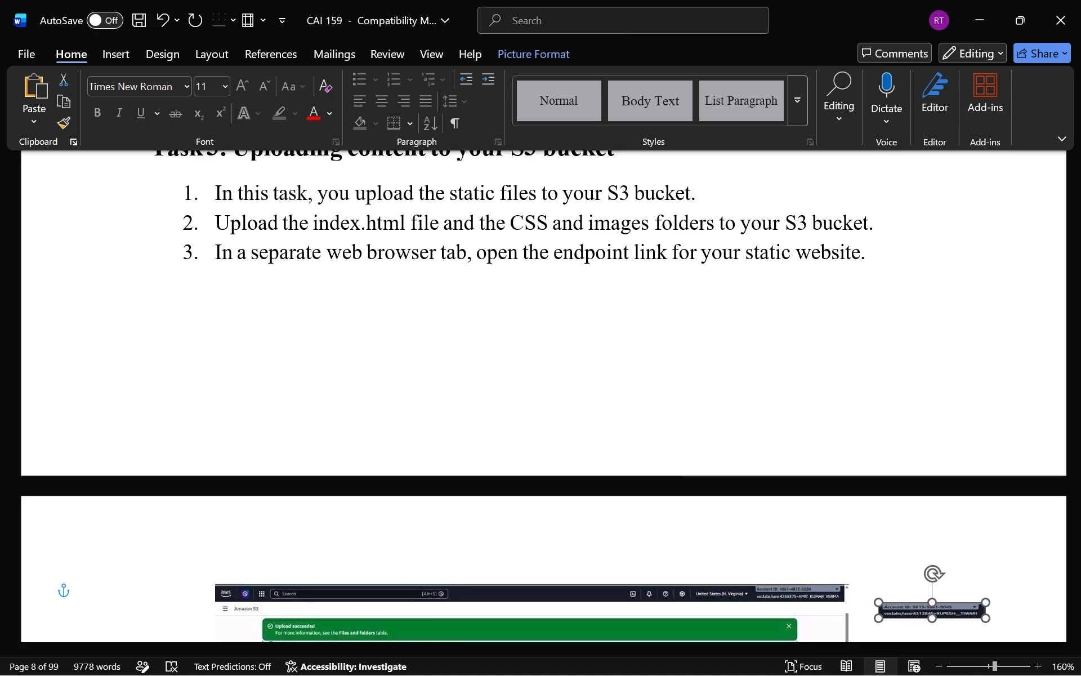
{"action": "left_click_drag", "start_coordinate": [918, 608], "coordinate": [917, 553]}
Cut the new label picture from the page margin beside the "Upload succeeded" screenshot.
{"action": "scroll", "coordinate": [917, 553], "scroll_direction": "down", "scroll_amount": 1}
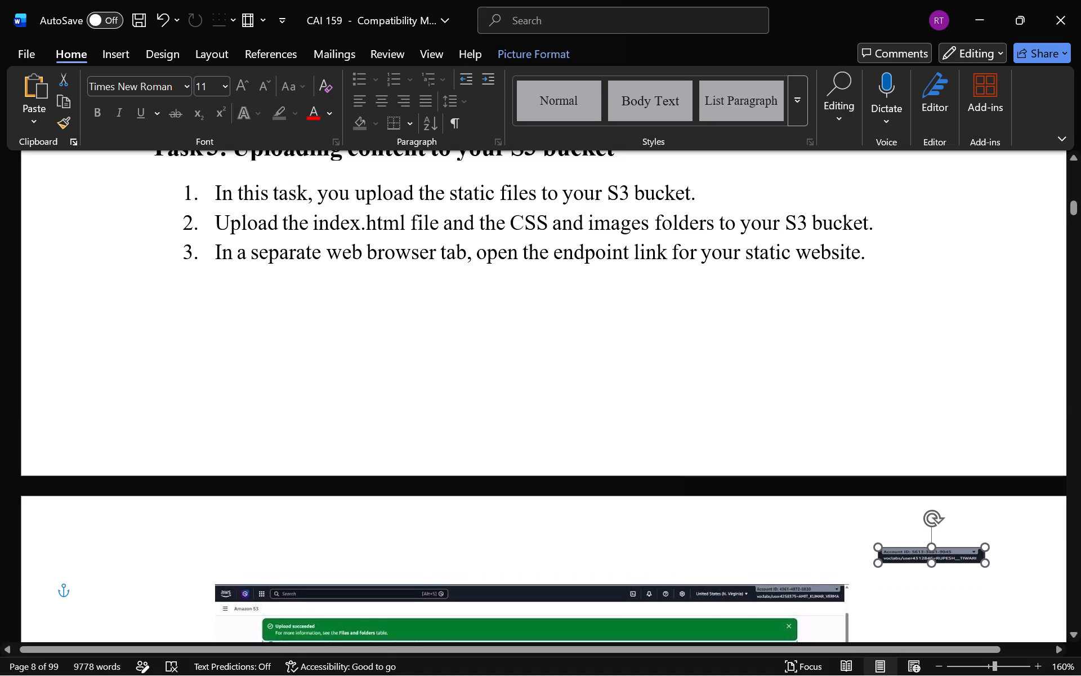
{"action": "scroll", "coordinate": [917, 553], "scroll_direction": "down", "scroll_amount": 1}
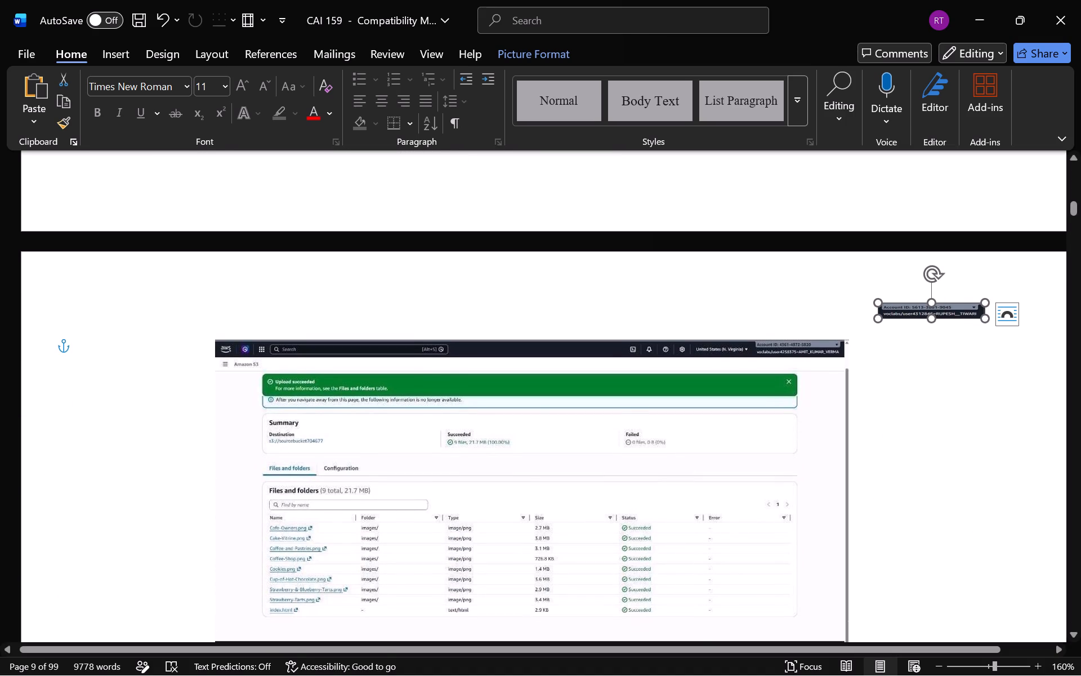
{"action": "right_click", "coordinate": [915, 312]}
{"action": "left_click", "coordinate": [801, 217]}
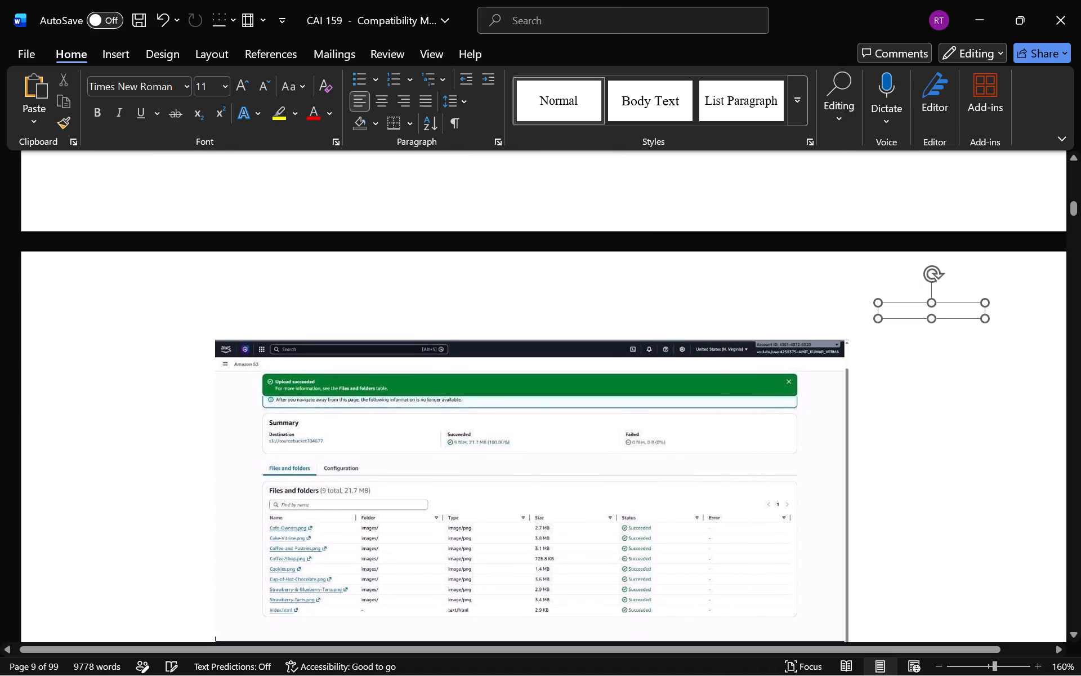
Crop the dark header bar with the old account label off the top of the "Upload succeeded" screenshot.
{"action": "left_click", "coordinate": [494, 455]}
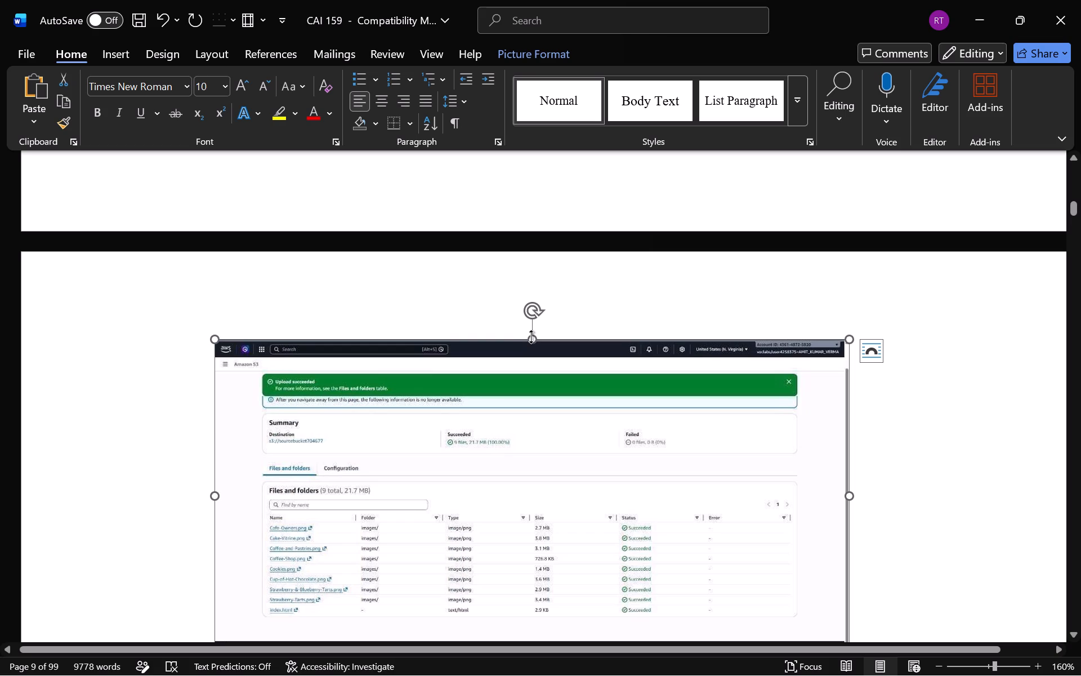
{"action": "left_click_drag", "start_coordinate": [531, 337], "coordinate": [533, 331]}
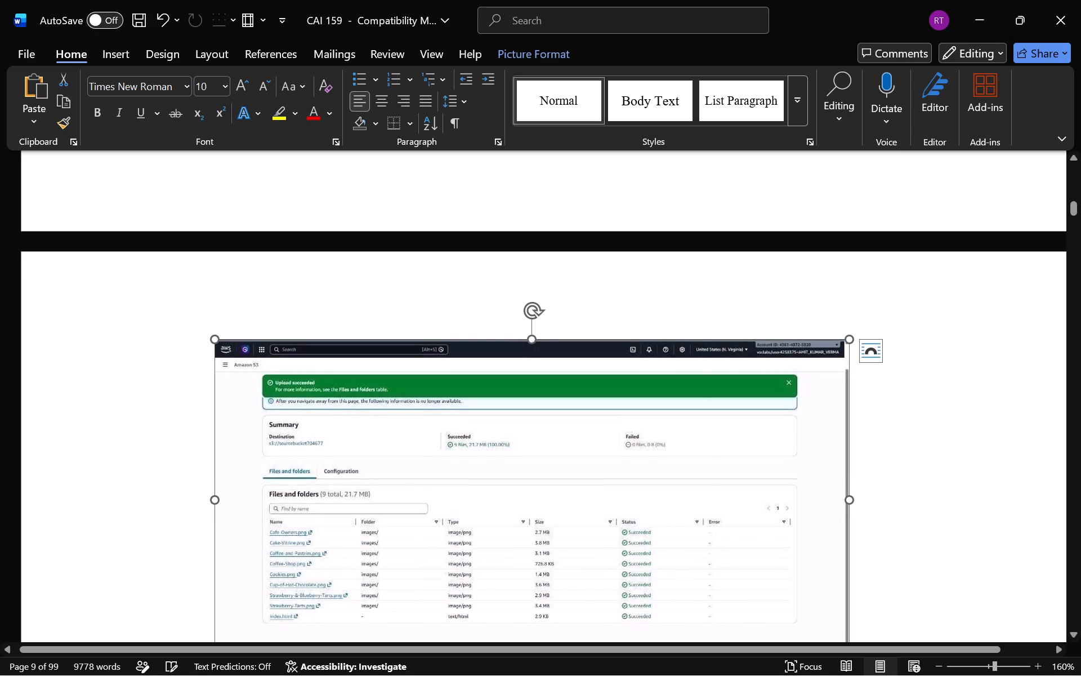
{"action": "right_click", "coordinate": [516, 408]}
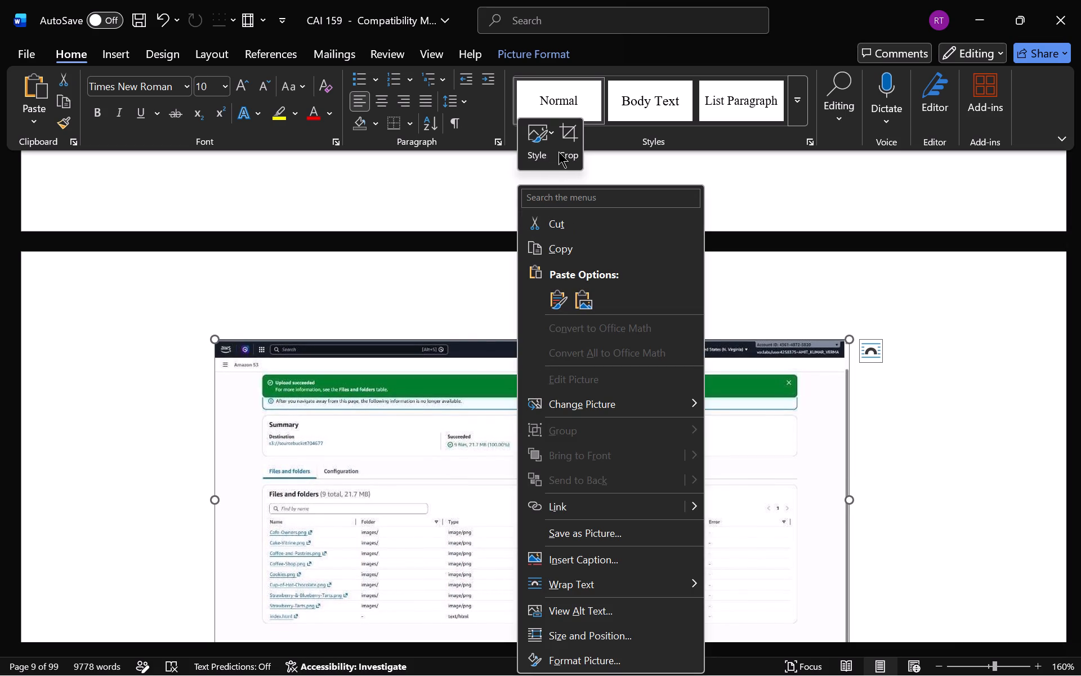
{"action": "left_click", "coordinate": [562, 149]}
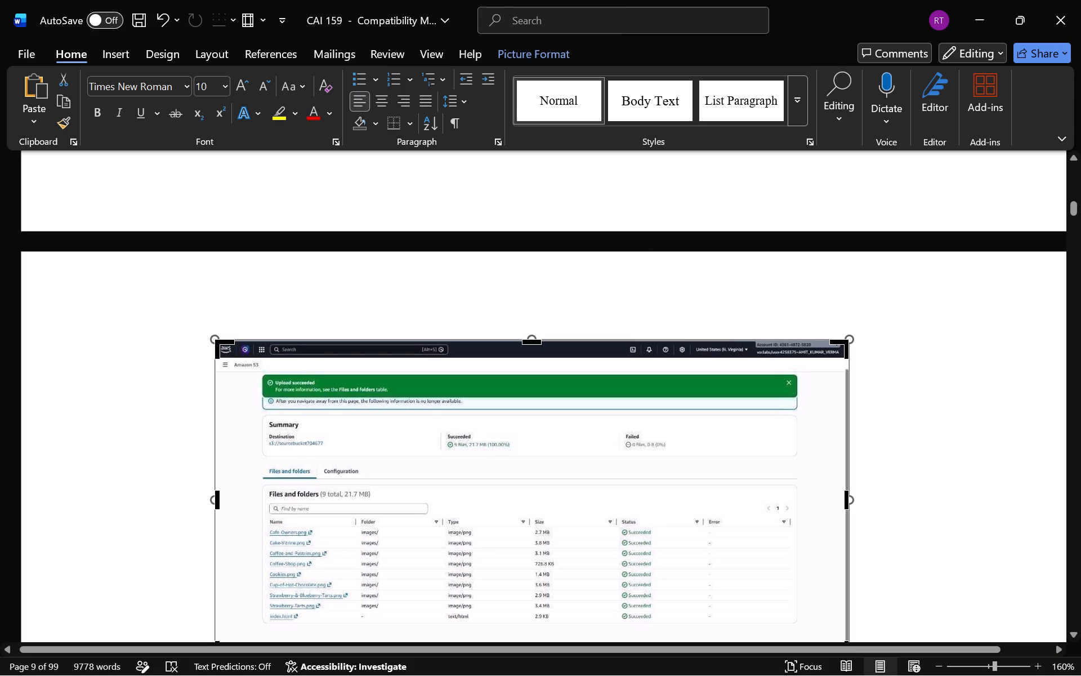
{"action": "left_click_drag", "start_coordinate": [533, 343], "coordinate": [533, 357]}
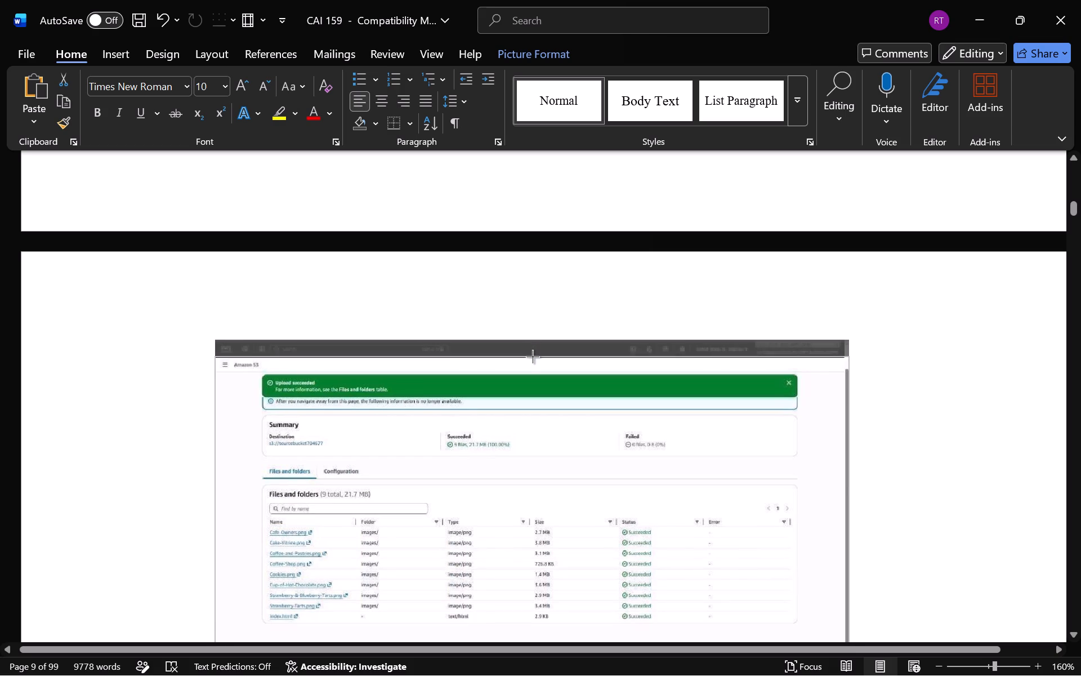
{"action": "left_click_drag", "start_coordinate": [533, 357], "coordinate": [533, 357]}
{"action": "left_click", "coordinate": [894, 370]}
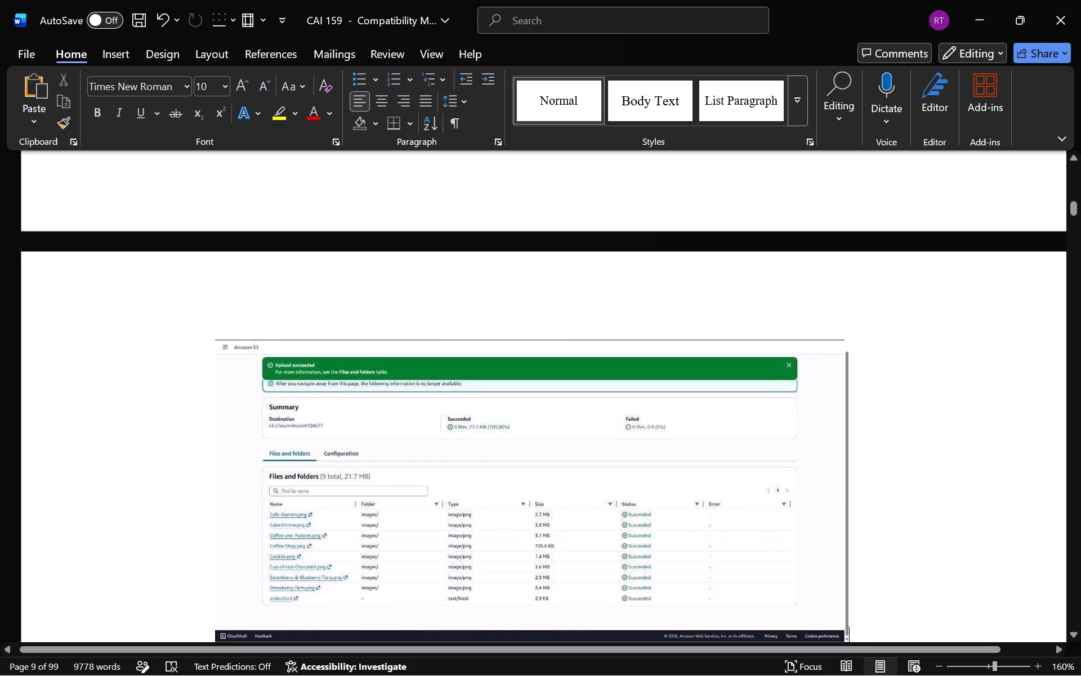
Paste the new label picture after Task 4's third list item and place it over the old account label in the bucket policy screenshot's header bar.
{"action": "scroll", "coordinate": [894, 370], "scroll_direction": "down", "scroll_amount": 2}
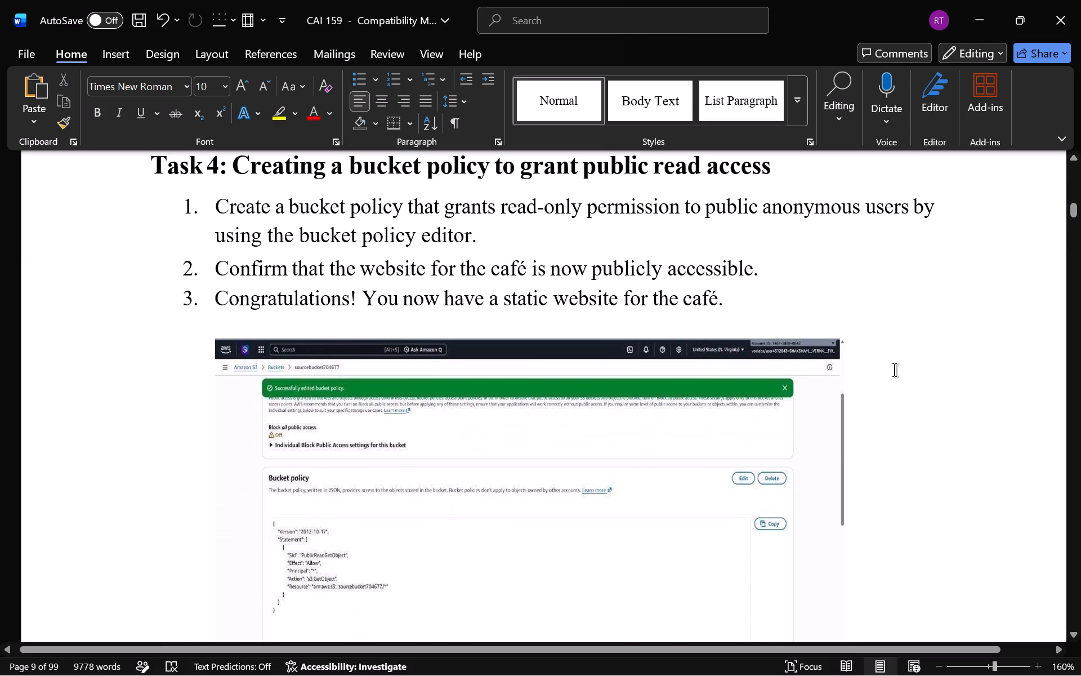
{"action": "left_click", "coordinate": [740, 299]}
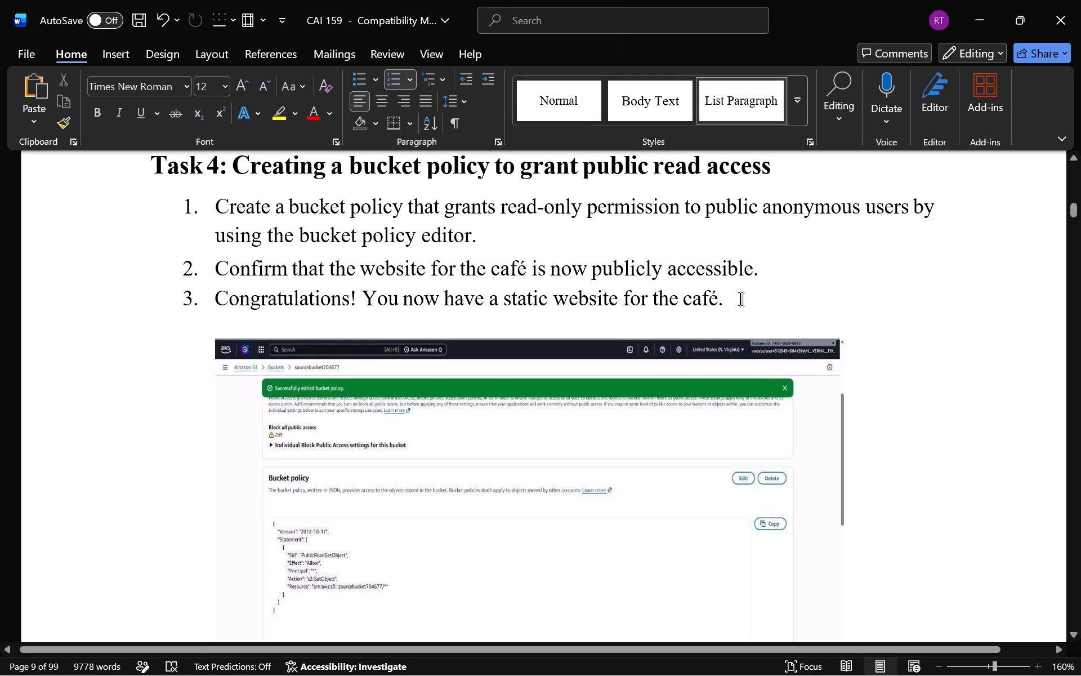
{"action": "key", "text": "ctrl+v"}
{"action": "left_click_drag", "start_coordinate": [155, 309], "coordinate": [802, 342]}
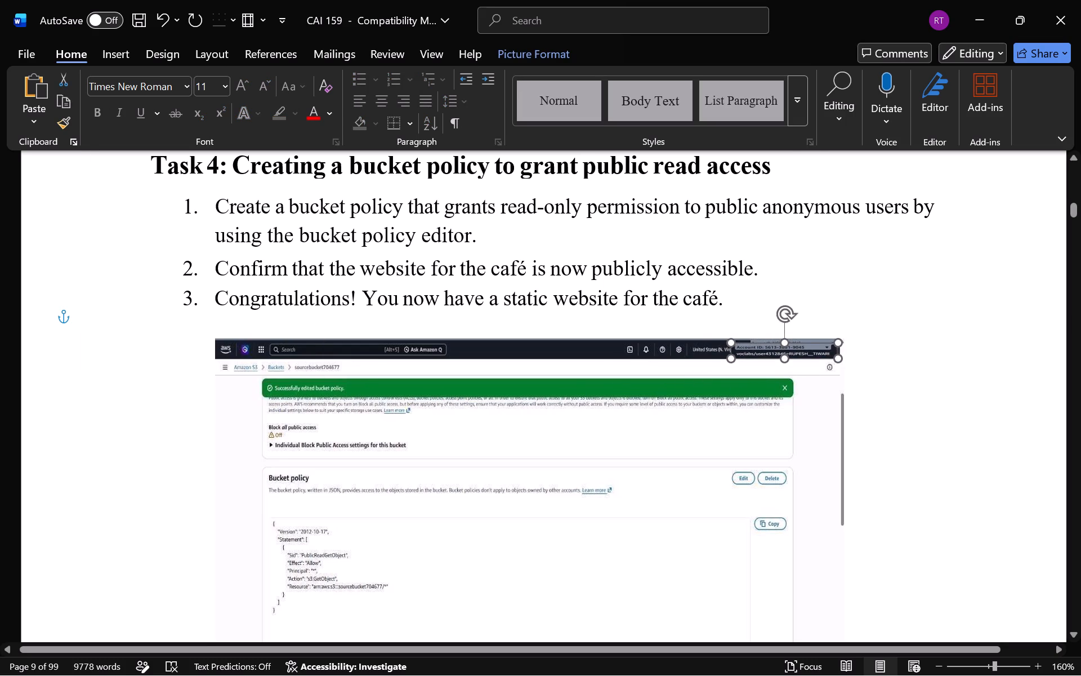
{"action": "left_click_drag", "start_coordinate": [802, 342], "coordinate": [805, 339]}
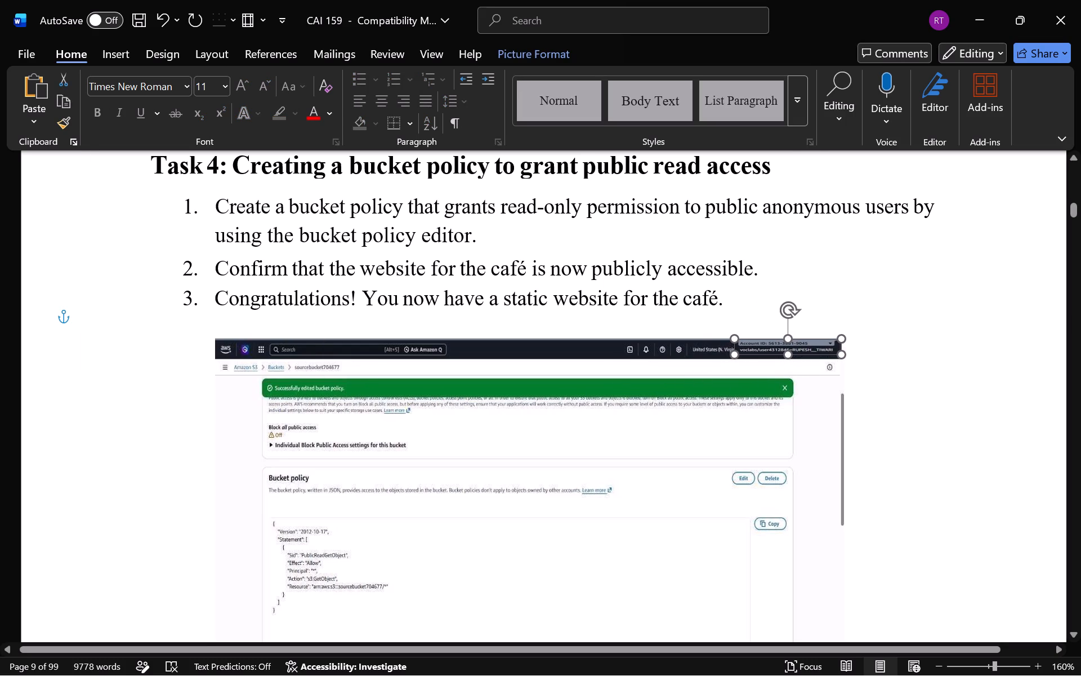
{"action": "left_click_drag", "start_coordinate": [805, 339], "coordinate": [819, 343]}
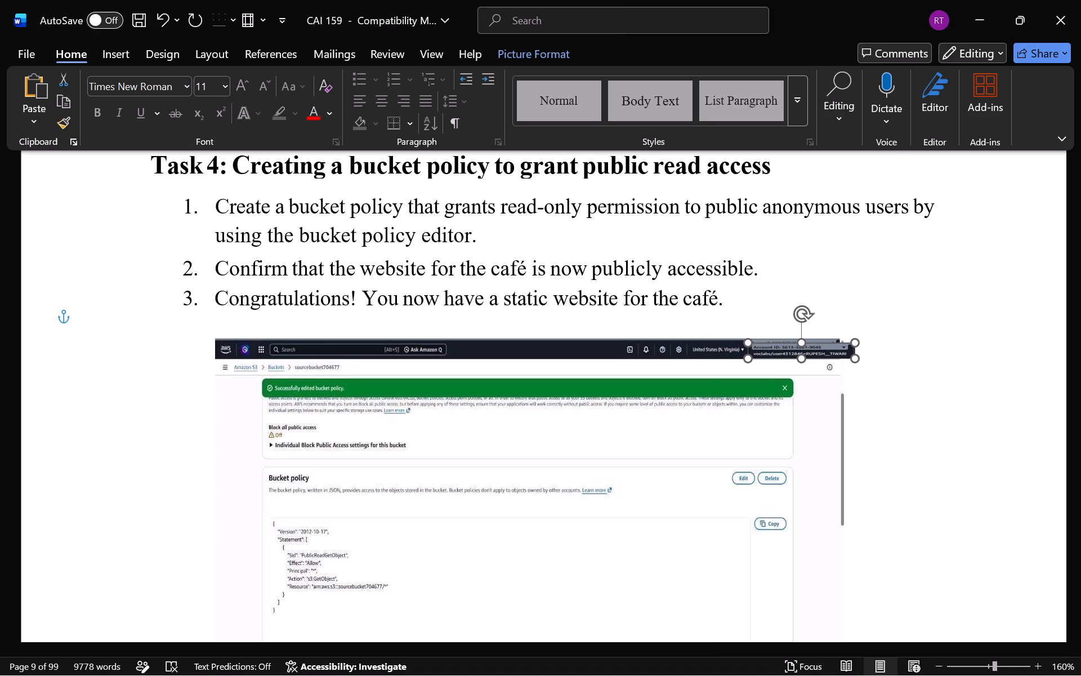
{"action": "left_click_drag", "start_coordinate": [819, 343], "coordinate": [804, 341]}
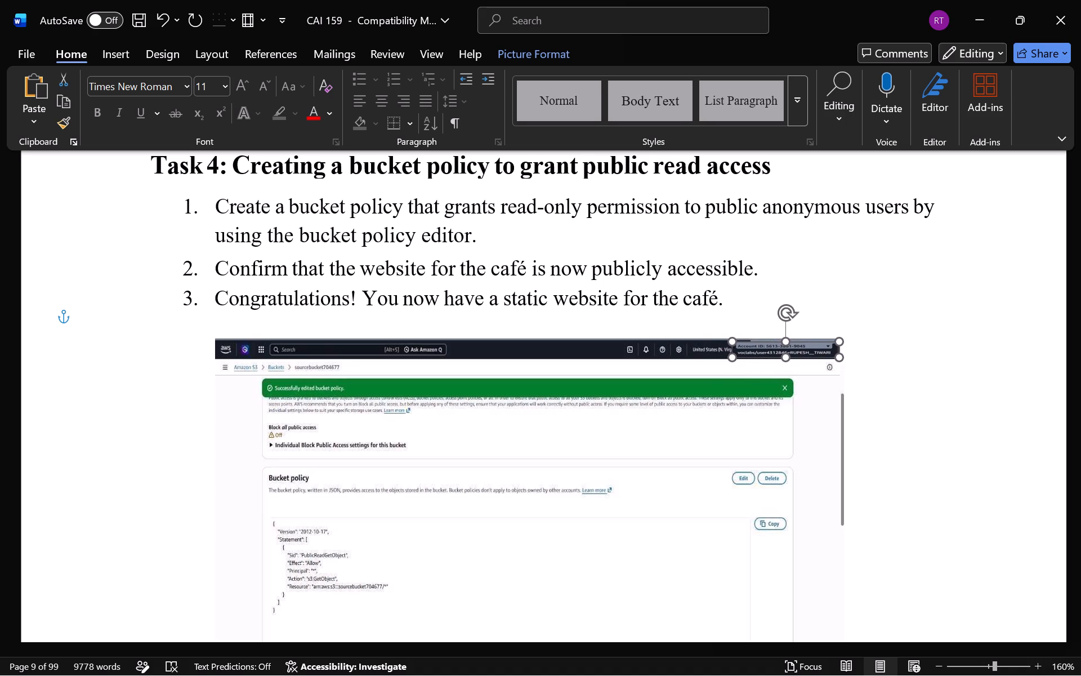
{"action": "left_click_drag", "start_coordinate": [804, 341], "coordinate": [804, 339]}
{"action": "left_click", "coordinate": [958, 283]}
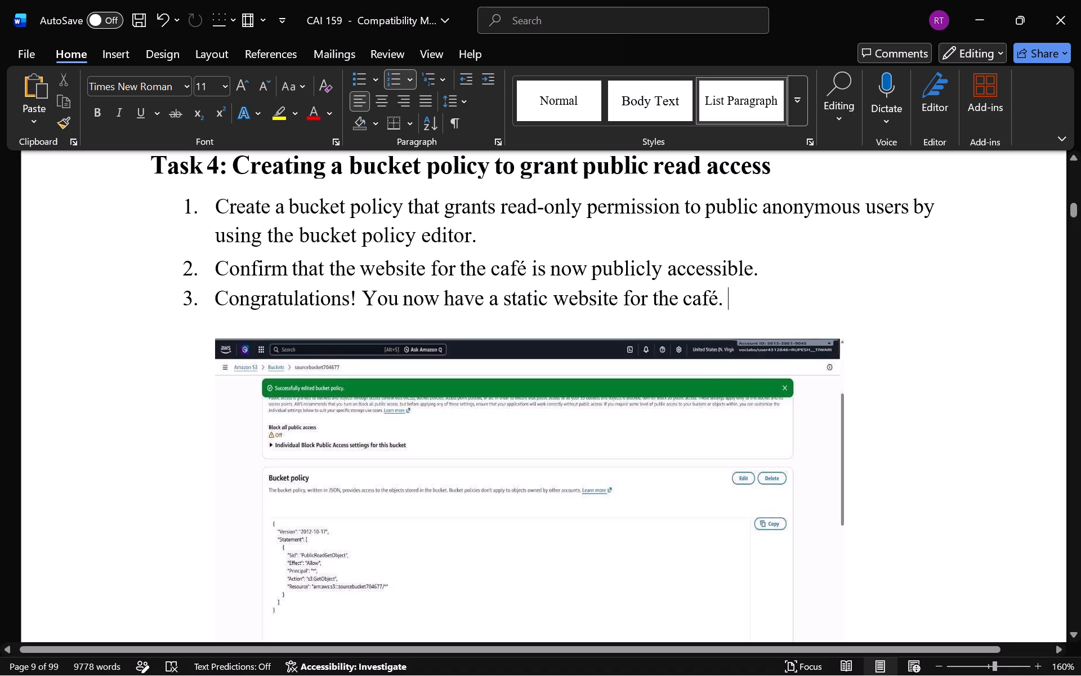
Paste the new label picture after list item 10 and place it over the old account label in the "Successfully edited Bucket Versioning" screenshot's header bar.
{"action": "scroll", "coordinate": [731, 385], "scroll_direction": "down", "scroll_amount": 1}
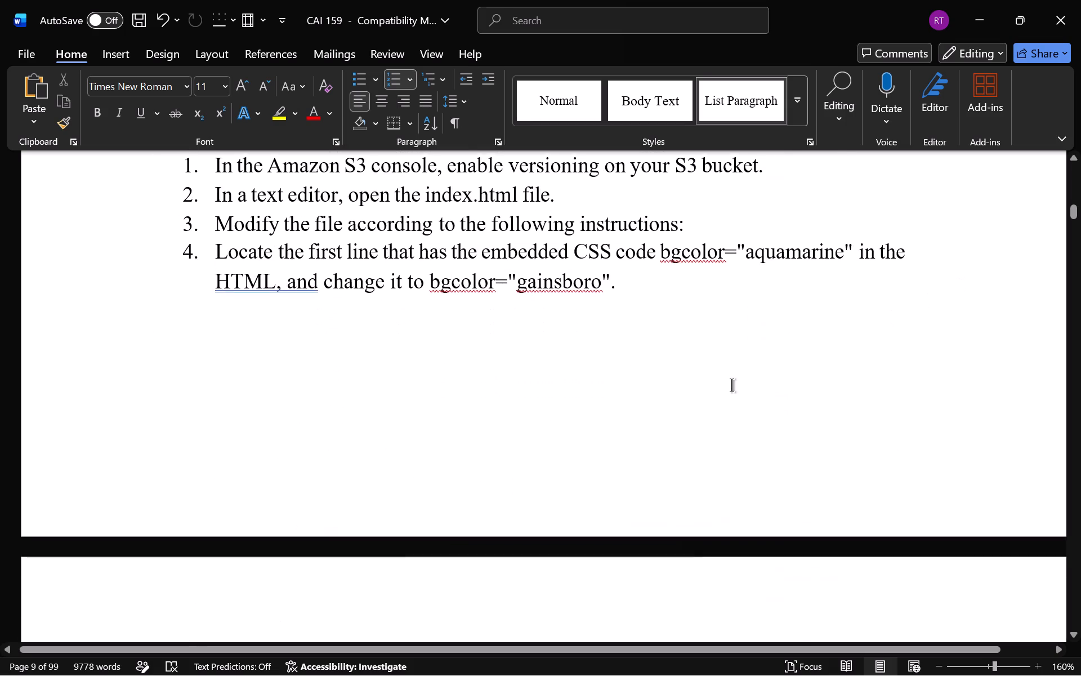
{"action": "scroll", "coordinate": [731, 385], "scroll_direction": "down", "scroll_amount": 3}
{"action": "scroll", "coordinate": [731, 385], "scroll_direction": "up", "scroll_amount": 1}
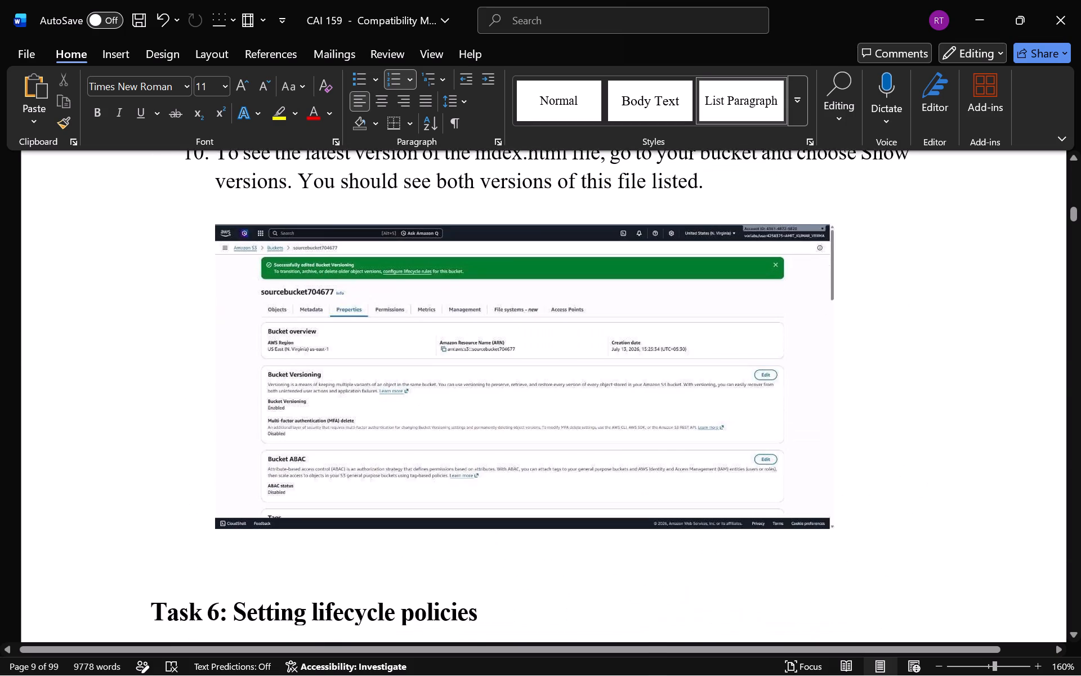
{"action": "scroll", "coordinate": [731, 385], "scroll_direction": "up", "scroll_amount": 1}
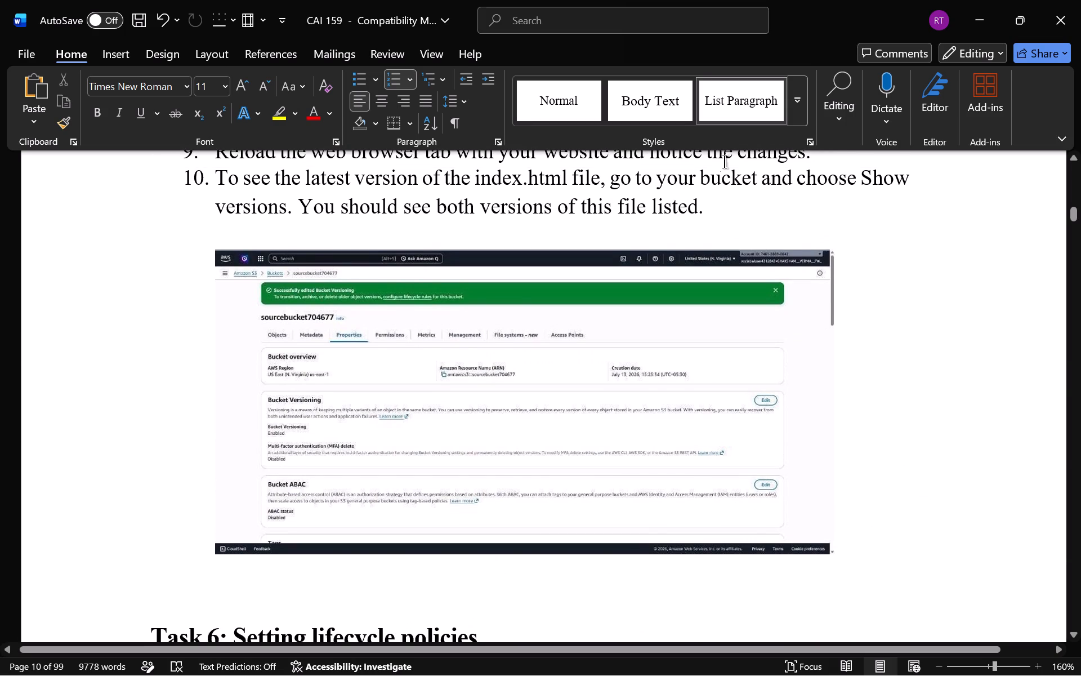
{"action": "left_click", "coordinate": [711, 210]}
{"action": "key", "text": "ctrl+v"}
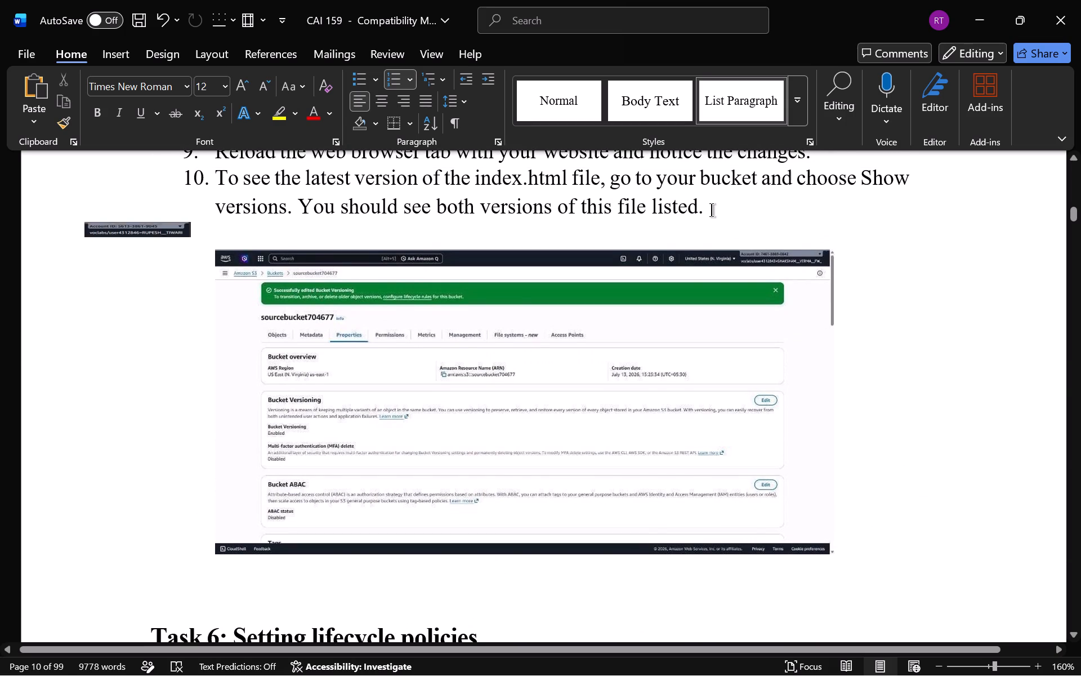
{"action": "left_click_drag", "start_coordinate": [119, 229], "coordinate": [394, 336]}
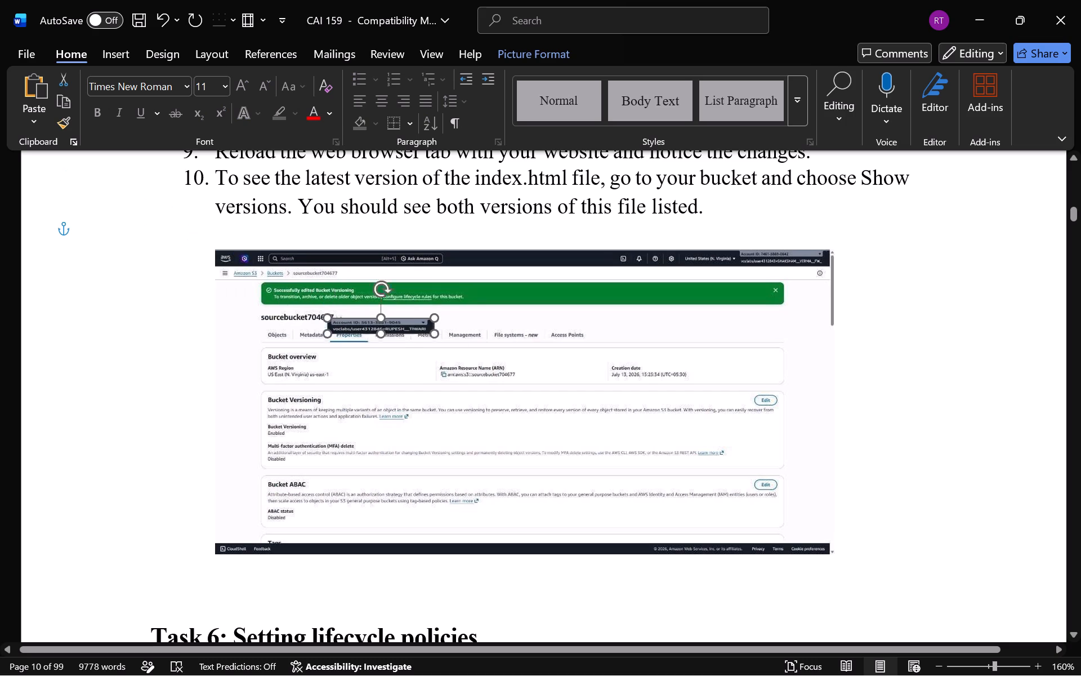
{"action": "left_click_drag", "start_coordinate": [394, 336], "coordinate": [758, 258]}
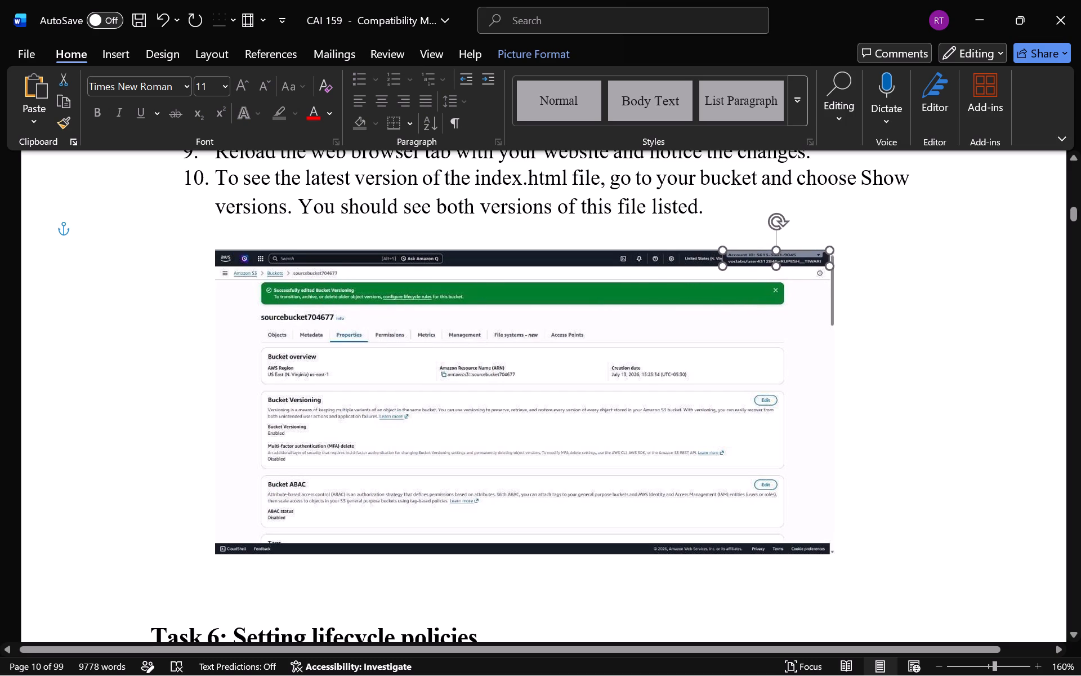
Fine-tune the new label picture's position over the old account label in the "Successfully edited Bucket Versioning" screenshot's header bar.
{"action": "left_click_drag", "start_coordinate": [758, 258], "coordinate": [760, 257]}
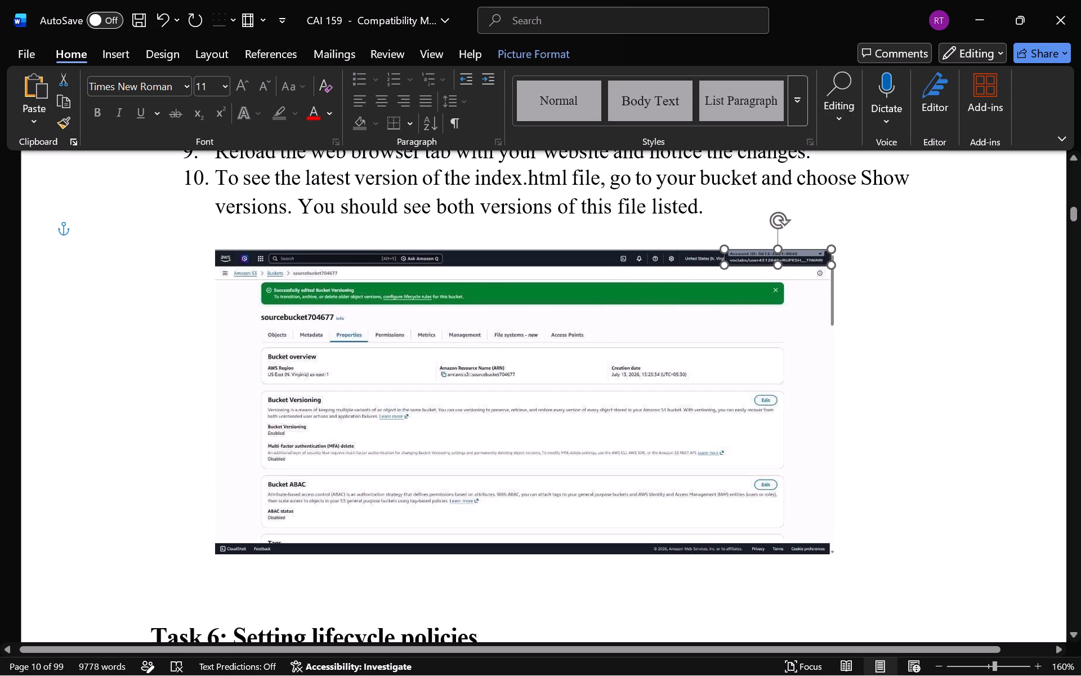
{"action": "left_click_drag", "start_coordinate": [760, 257], "coordinate": [760, 258]}
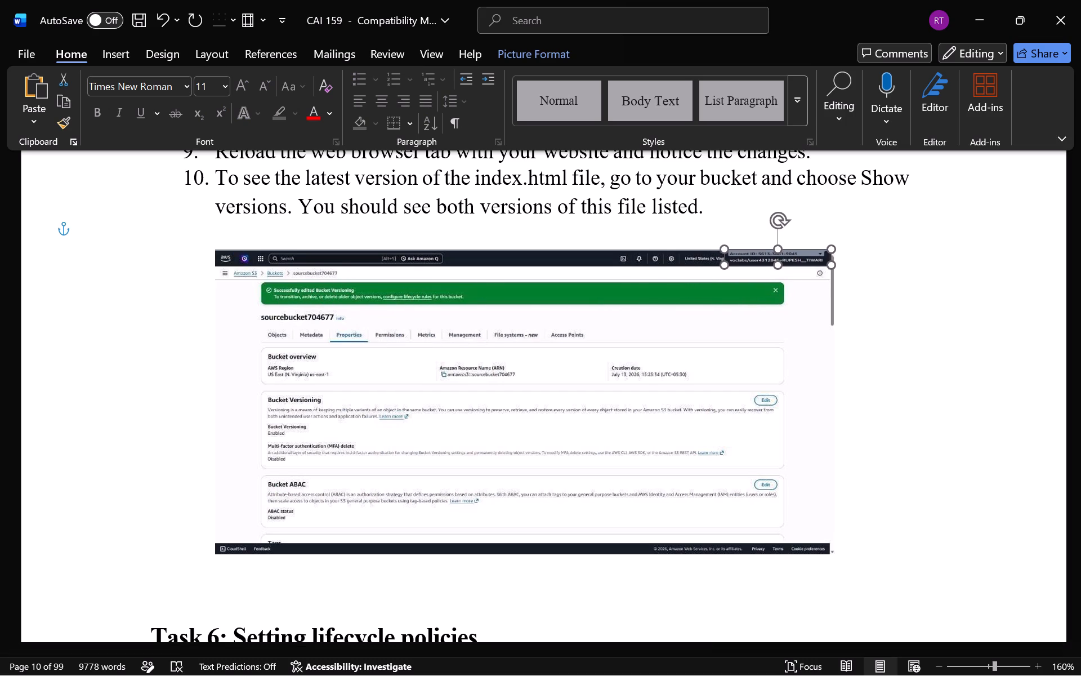
{"action": "left_click_drag", "start_coordinate": [760, 258], "coordinate": [760, 259]}
{"action": "left_click", "coordinate": [712, 204]}
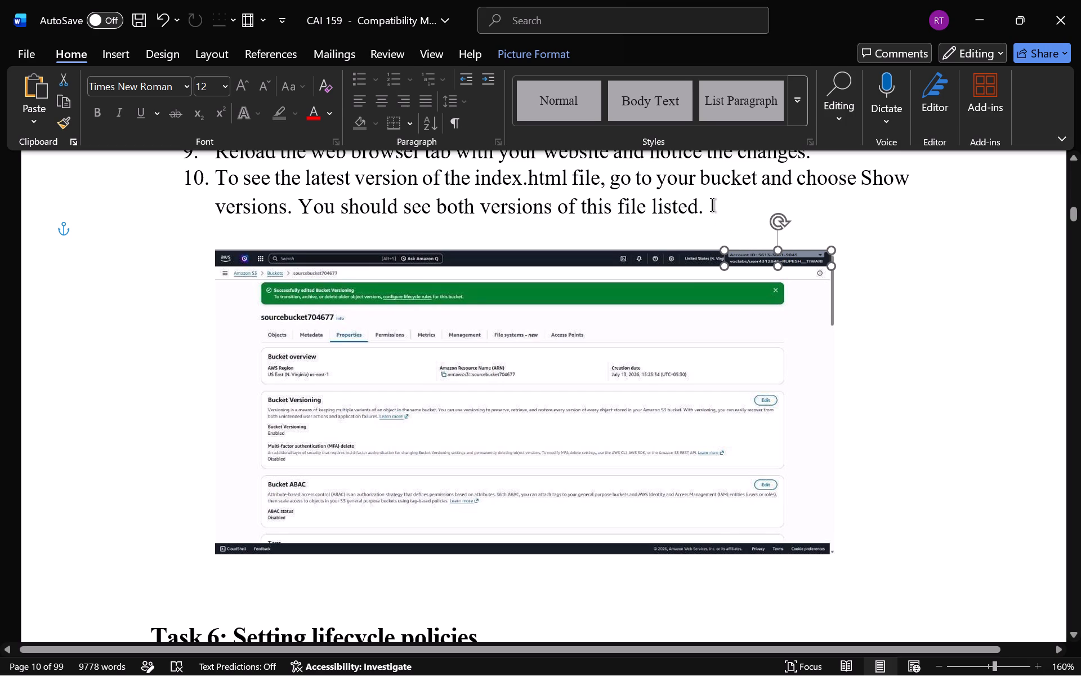
{"action": "left_click", "coordinate": [792, 256]}
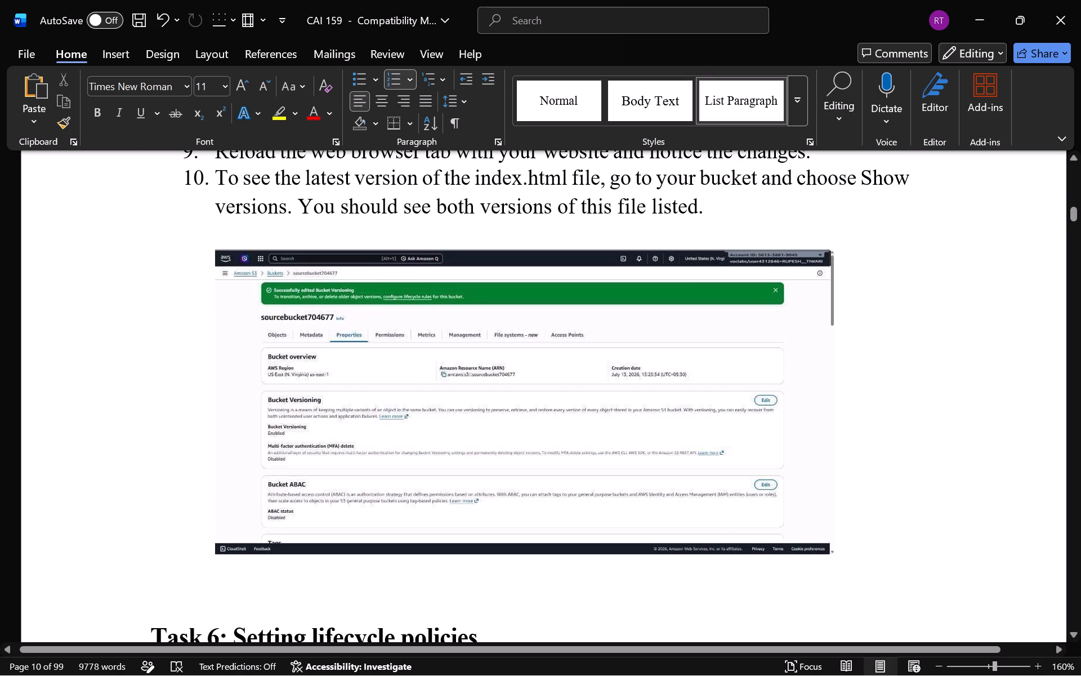
{"action": "left_click", "coordinate": [723, 204]}
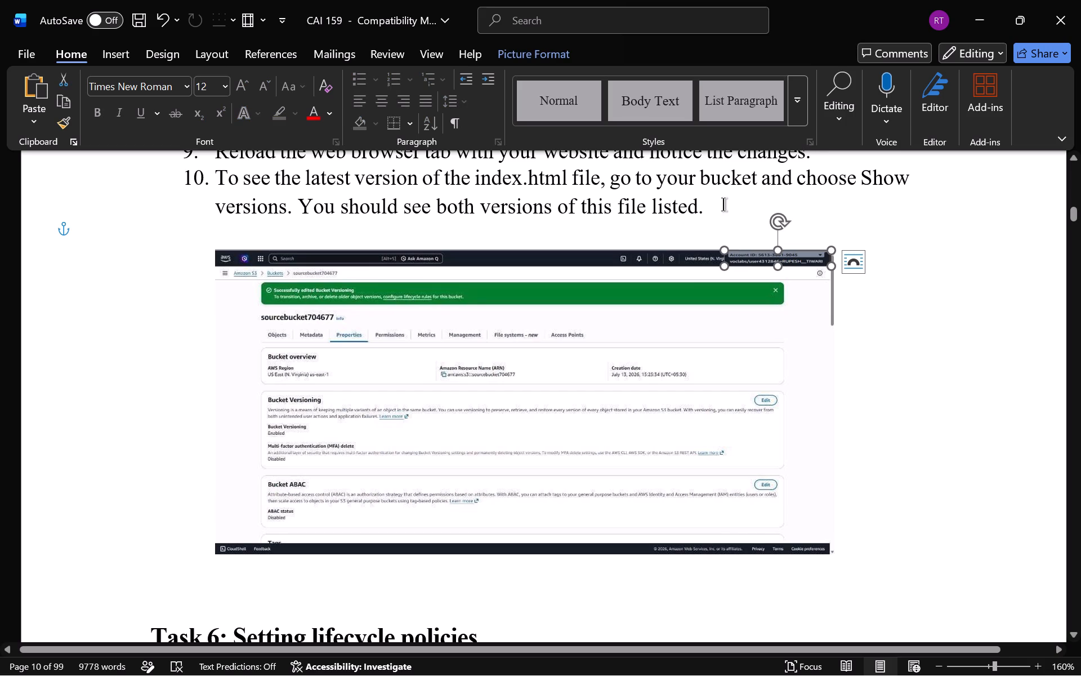
Paste the new label picture after Task 6's third list item and place it over the old account label in the "Lifecycle configuration" screenshot's header bar.
{"action": "scroll", "coordinate": [653, 424], "scroll_direction": "down", "scroll_amount": 2}
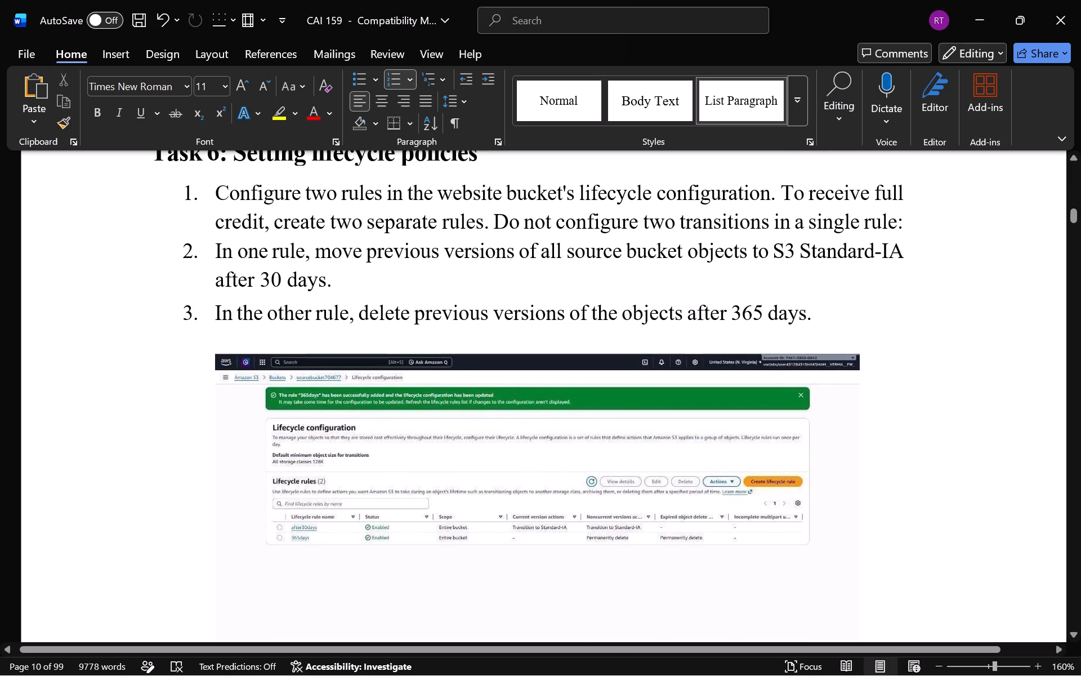
{"action": "left_click", "coordinate": [814, 315]}
{"action": "key", "text": "ctrl+v"}
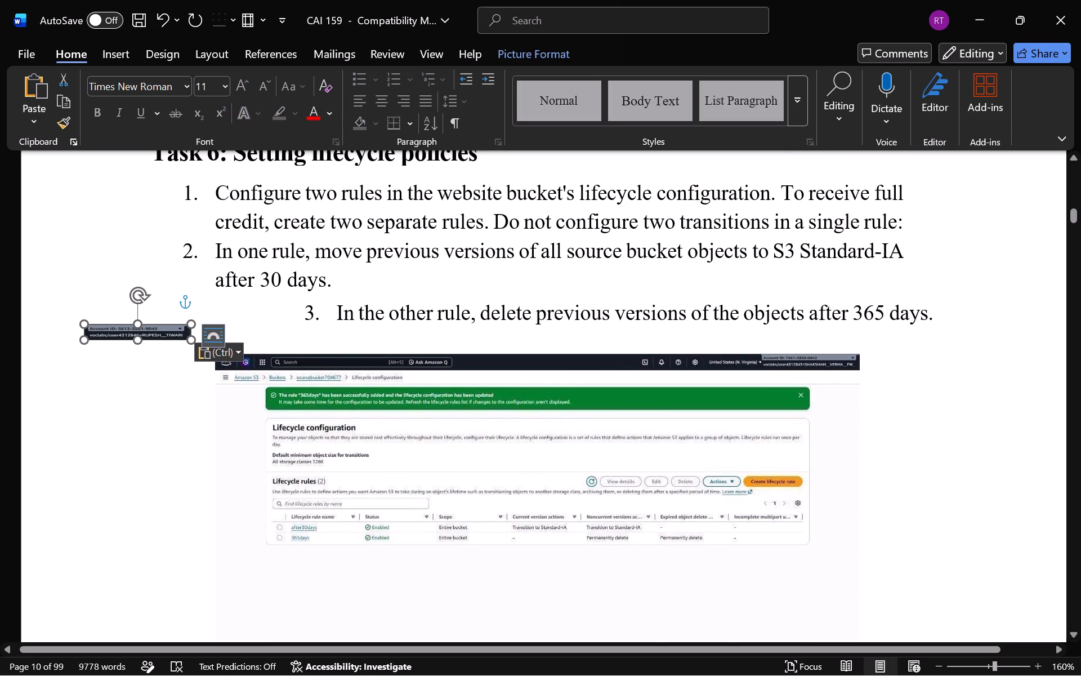
{"action": "left_click_drag", "start_coordinate": [148, 336], "coordinate": [821, 367]}
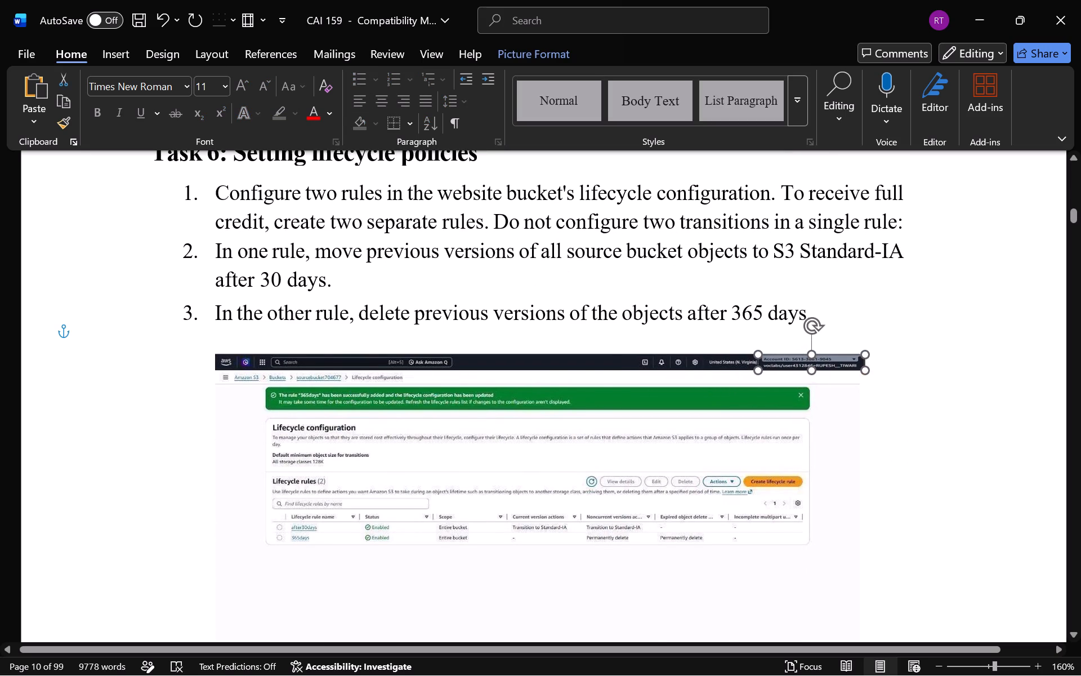
{"action": "left_click_drag", "start_coordinate": [821, 367], "coordinate": [817, 366]}
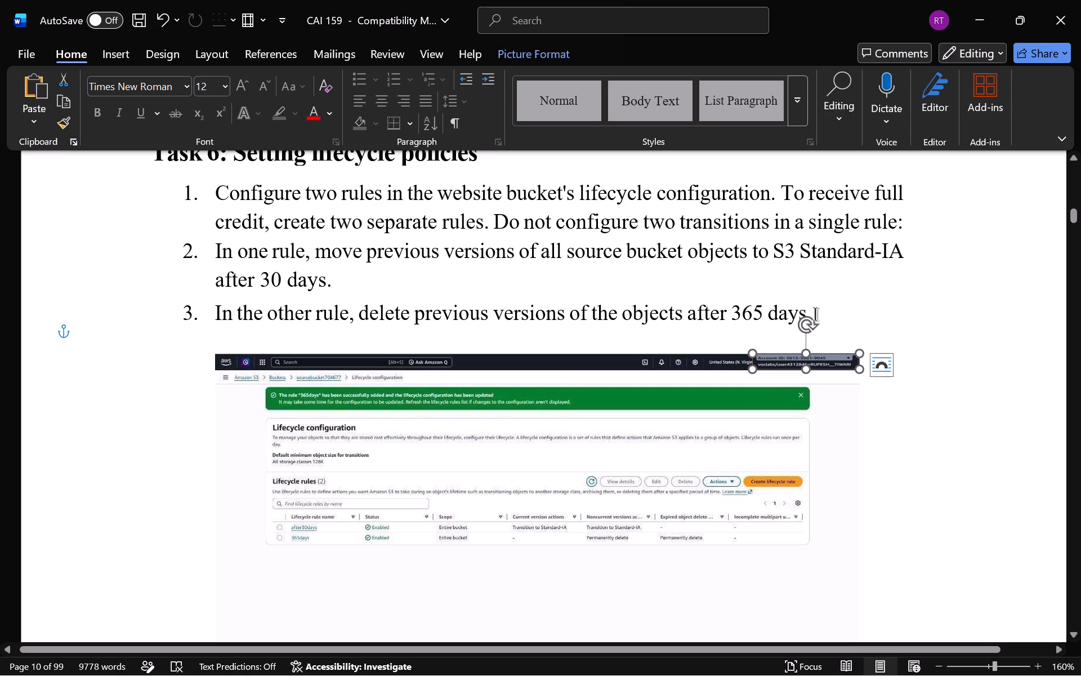
{"action": "left_click", "coordinate": [815, 311]}
Paste the new label picture after list item 5 and place it over the old account label in the destination bucket screenshot's header bar.
{"action": "scroll", "coordinate": [742, 441], "scroll_direction": "down", "scroll_amount": 1}
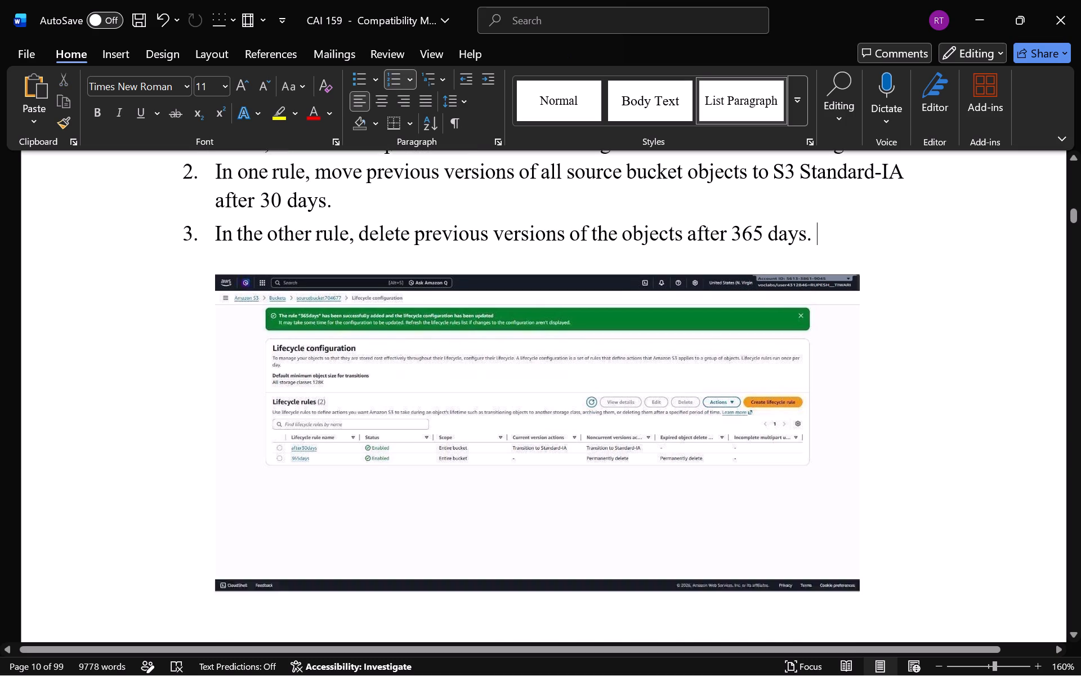
{"action": "scroll", "coordinate": [742, 441], "scroll_direction": "down", "scroll_amount": 1}
{"action": "scroll", "coordinate": [742, 441], "scroll_direction": "up", "scroll_amount": 1}
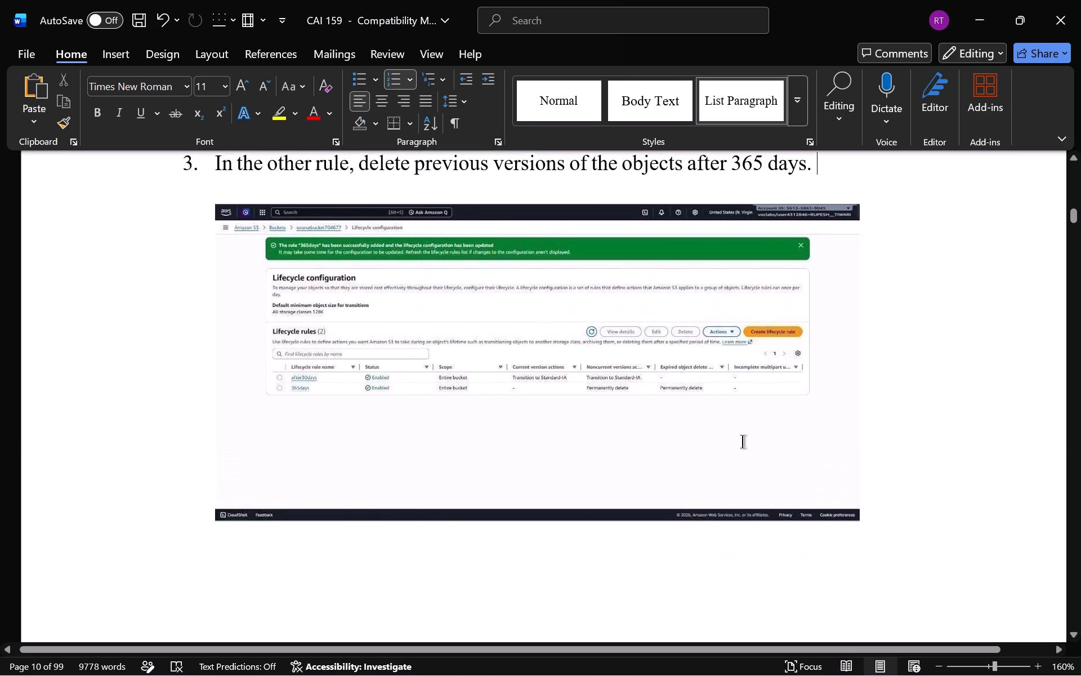
{"action": "scroll", "coordinate": [742, 441], "scroll_direction": "up", "scroll_amount": 1}
{"action": "scroll", "coordinate": [742, 441], "scroll_direction": "down", "scroll_amount": 2}
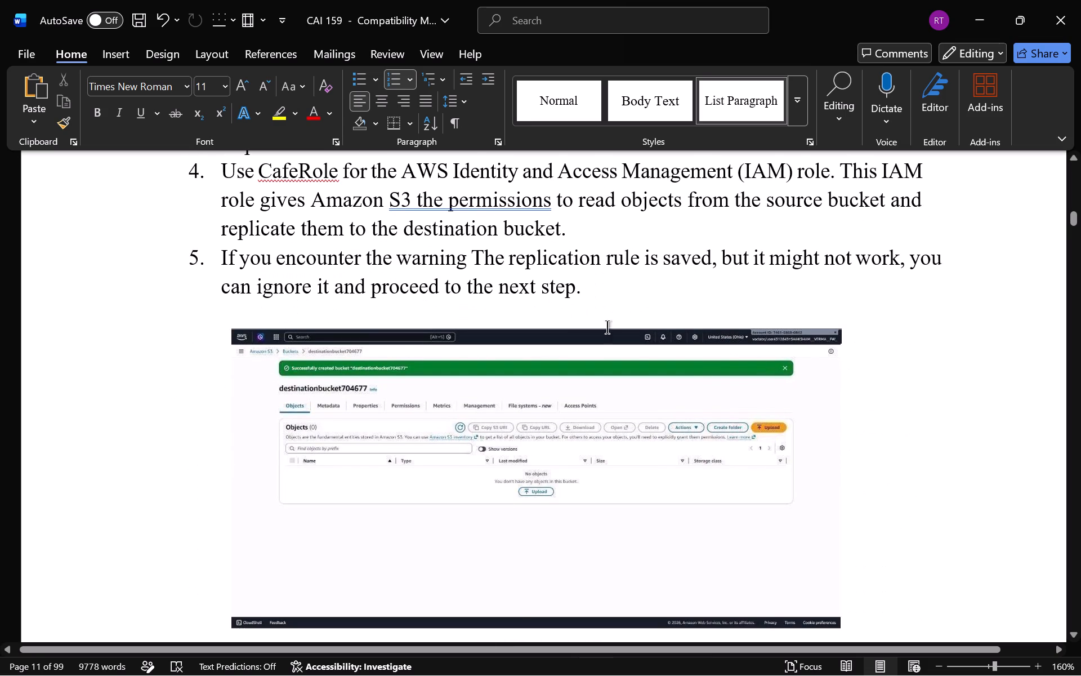
{"action": "left_click", "coordinate": [591, 287]}
{"action": "key", "text": "ctrl+v"}
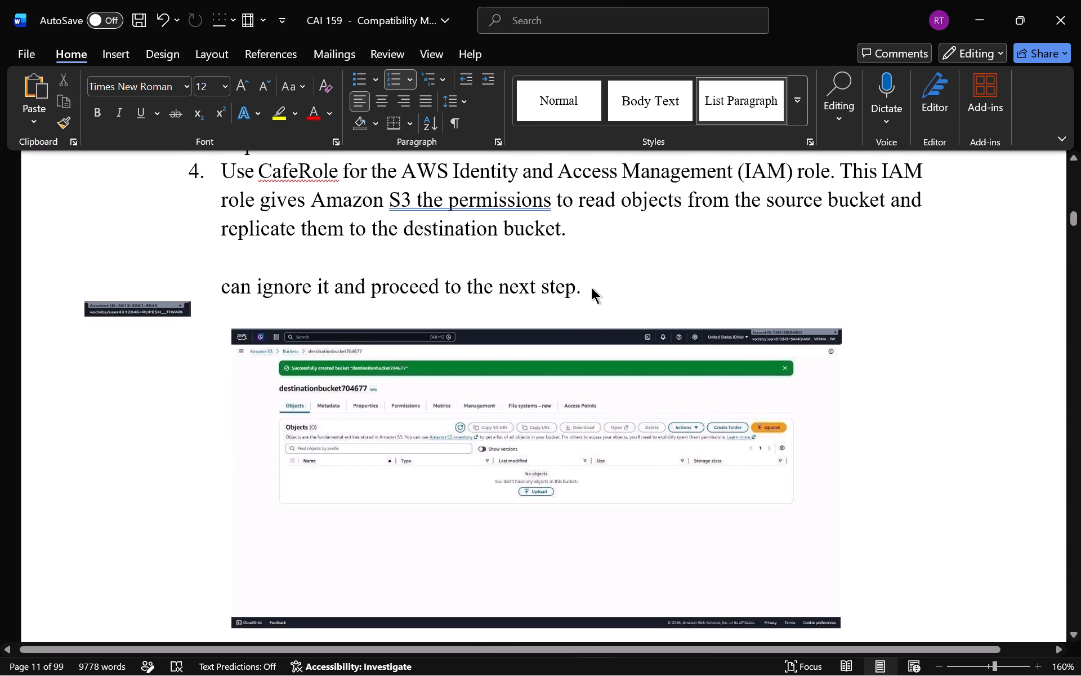
{"action": "left_click_drag", "start_coordinate": [120, 313], "coordinate": [417, 354]}
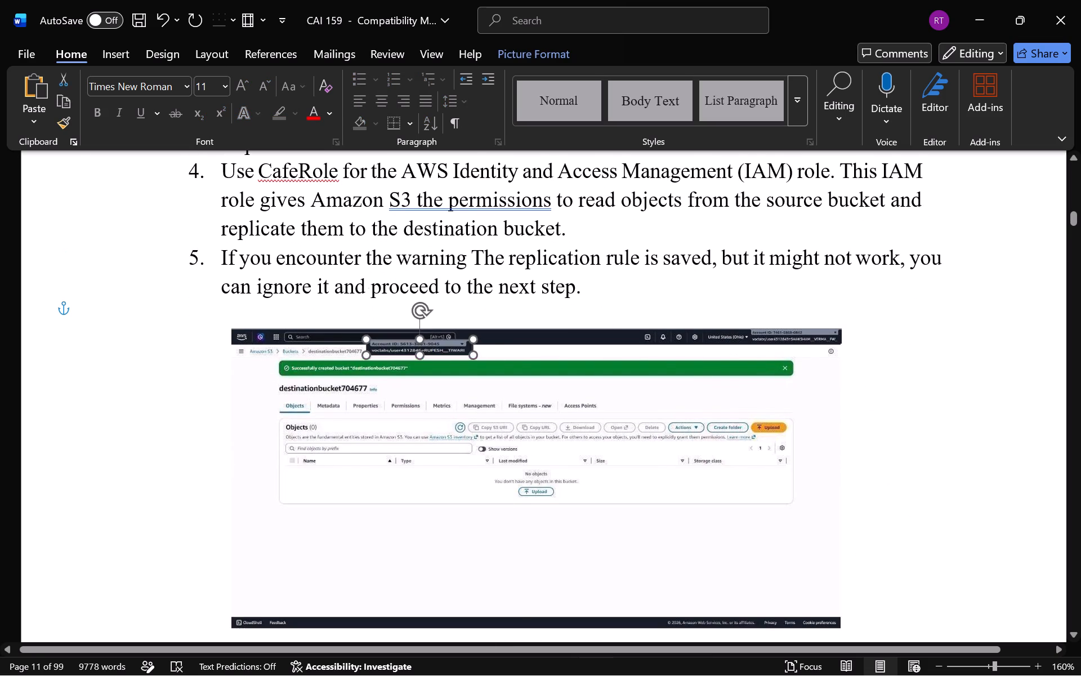
{"action": "left_click_drag", "start_coordinate": [417, 354], "coordinate": [771, 340]}
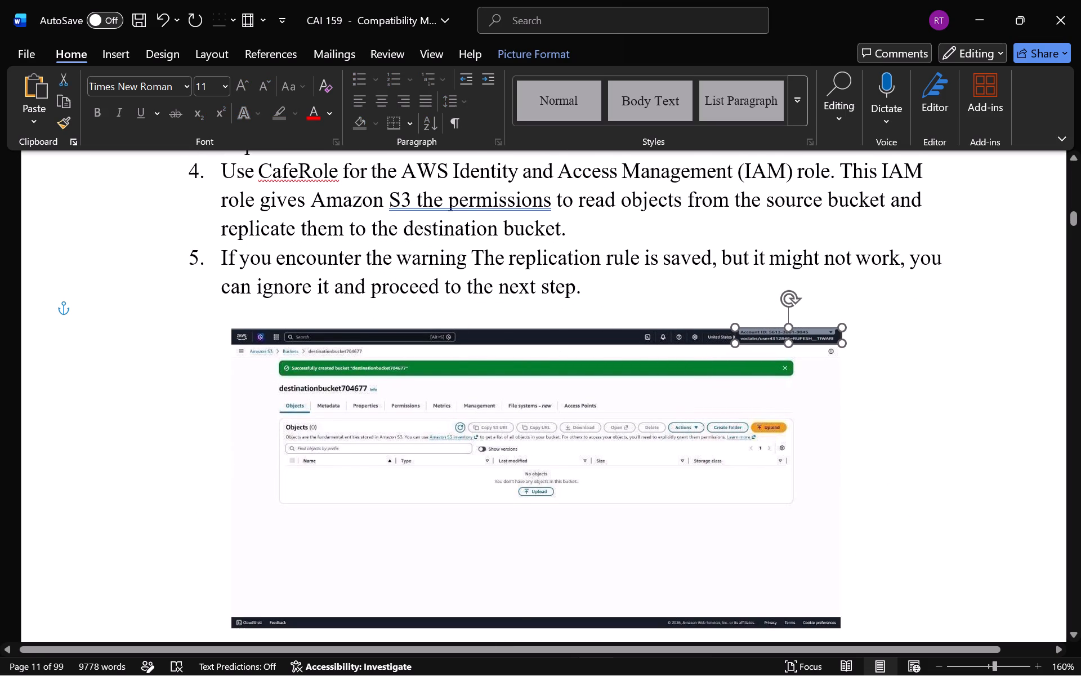
{"action": "left_click_drag", "start_coordinate": [771, 340], "coordinate": [771, 341]}
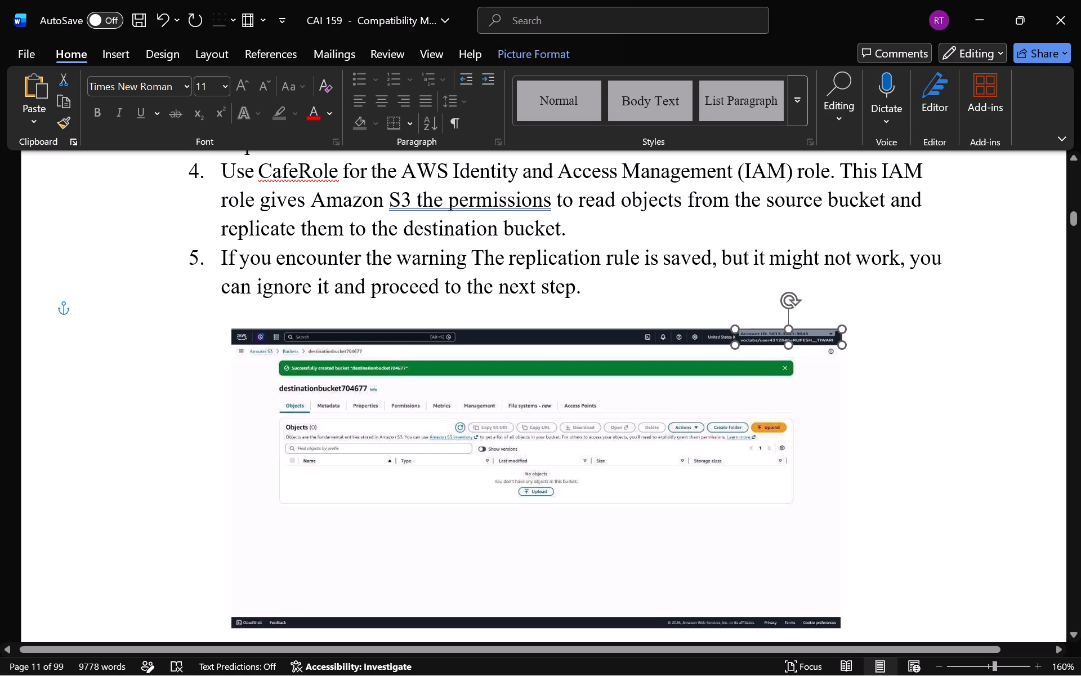
{"action": "left_click_drag", "start_coordinate": [771, 341], "coordinate": [772, 340]}
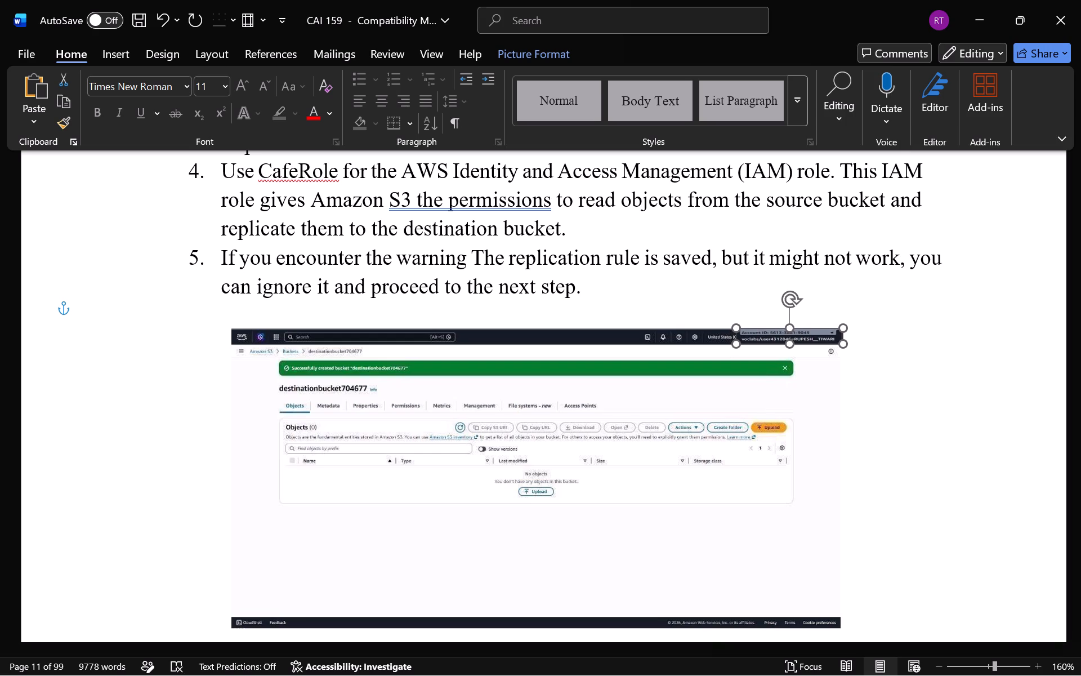
{"action": "left_click_drag", "start_coordinate": [772, 340], "coordinate": [772, 341]}
{"action": "left_click", "coordinate": [600, 290]}
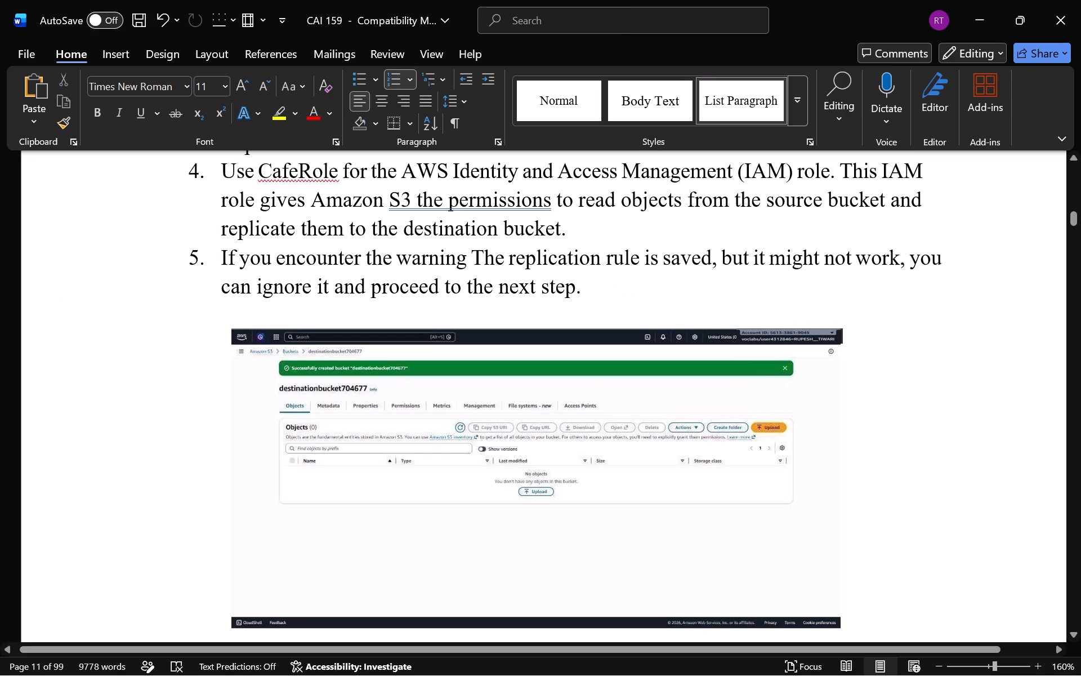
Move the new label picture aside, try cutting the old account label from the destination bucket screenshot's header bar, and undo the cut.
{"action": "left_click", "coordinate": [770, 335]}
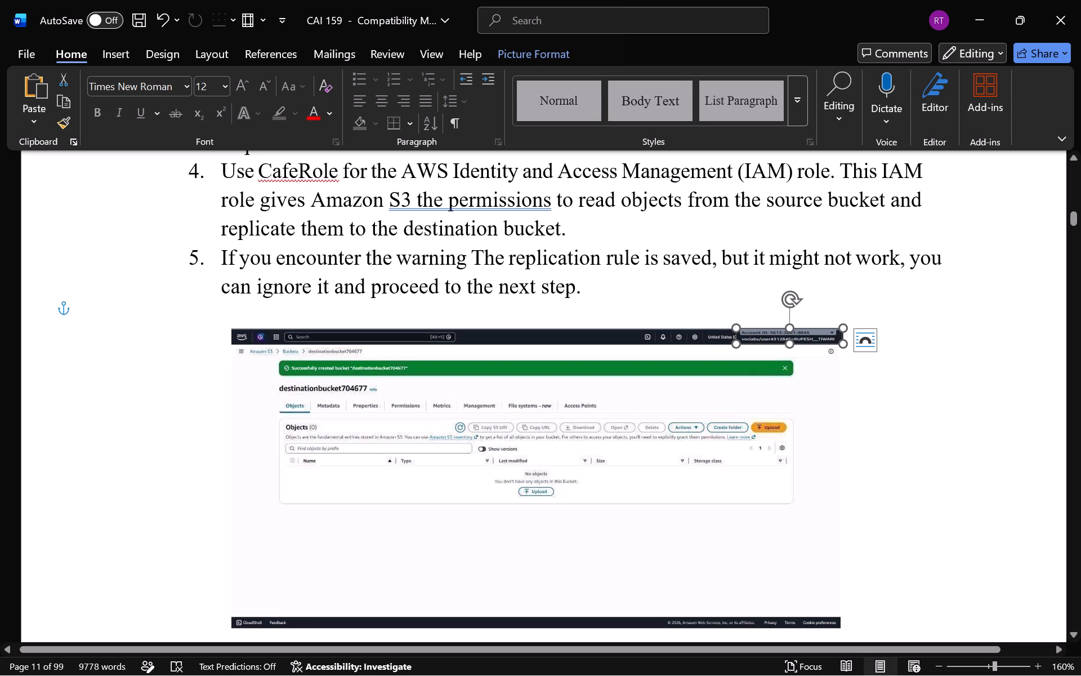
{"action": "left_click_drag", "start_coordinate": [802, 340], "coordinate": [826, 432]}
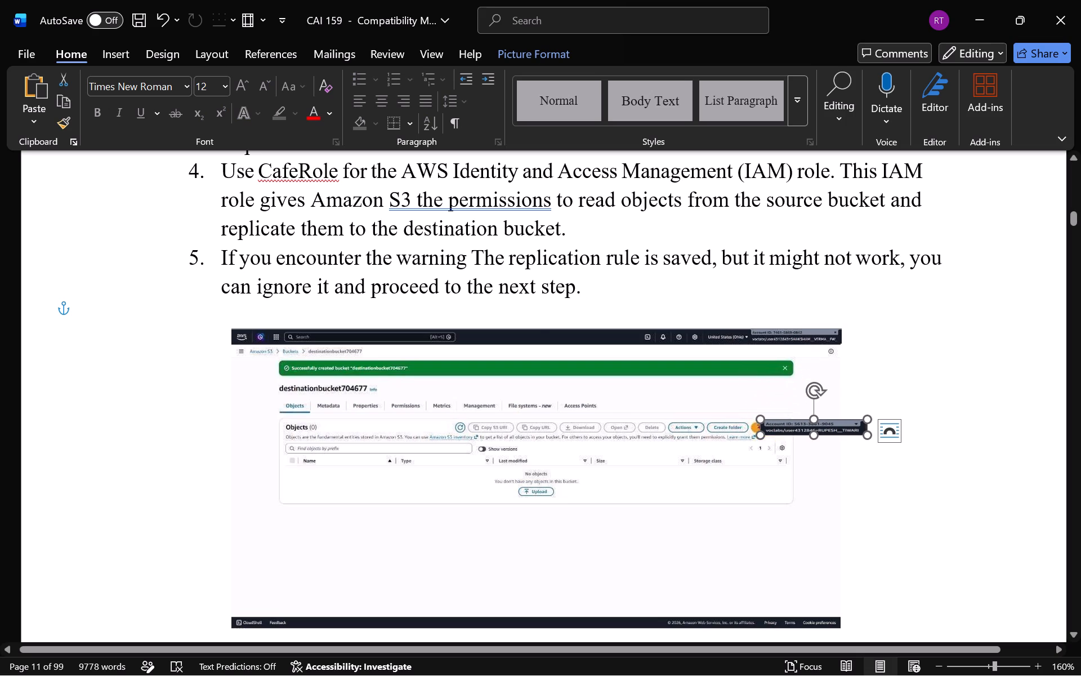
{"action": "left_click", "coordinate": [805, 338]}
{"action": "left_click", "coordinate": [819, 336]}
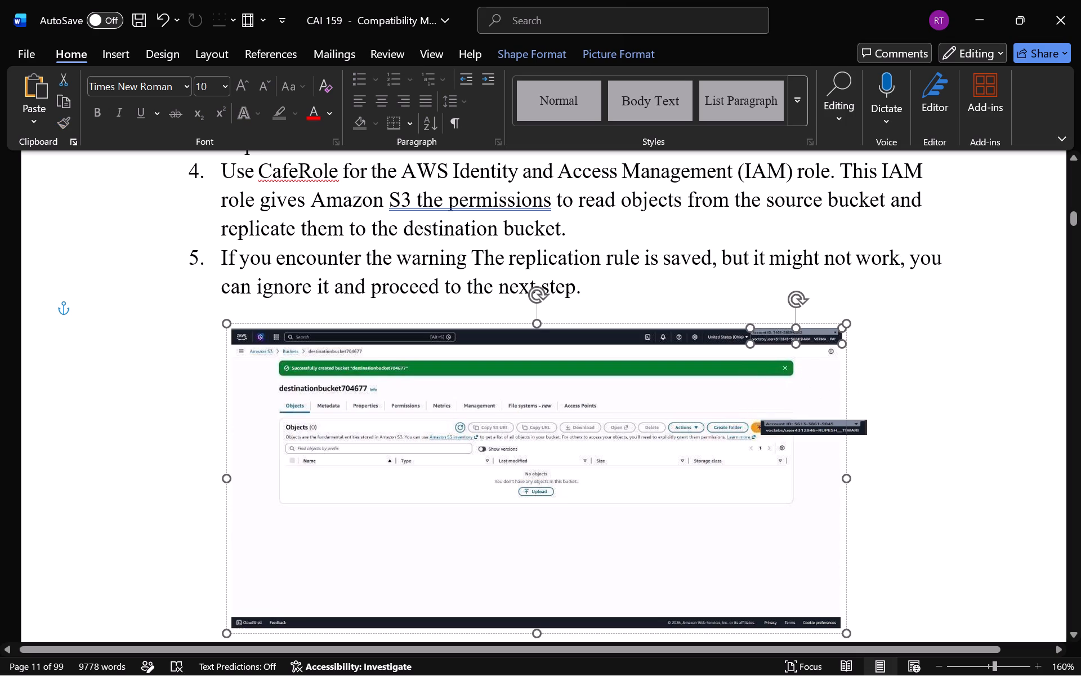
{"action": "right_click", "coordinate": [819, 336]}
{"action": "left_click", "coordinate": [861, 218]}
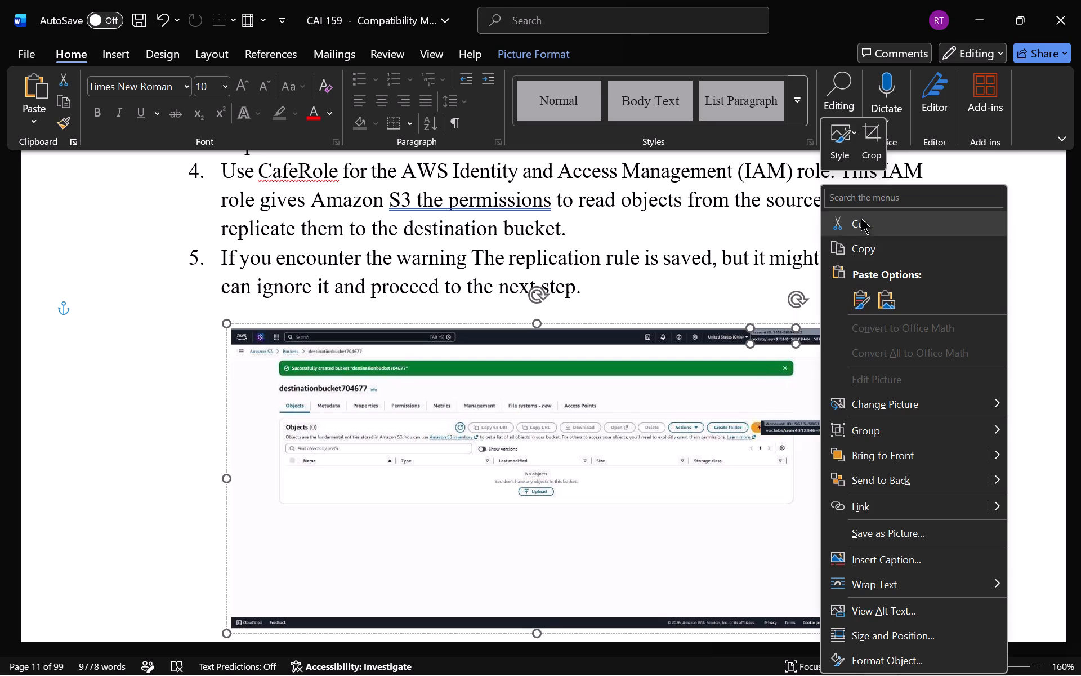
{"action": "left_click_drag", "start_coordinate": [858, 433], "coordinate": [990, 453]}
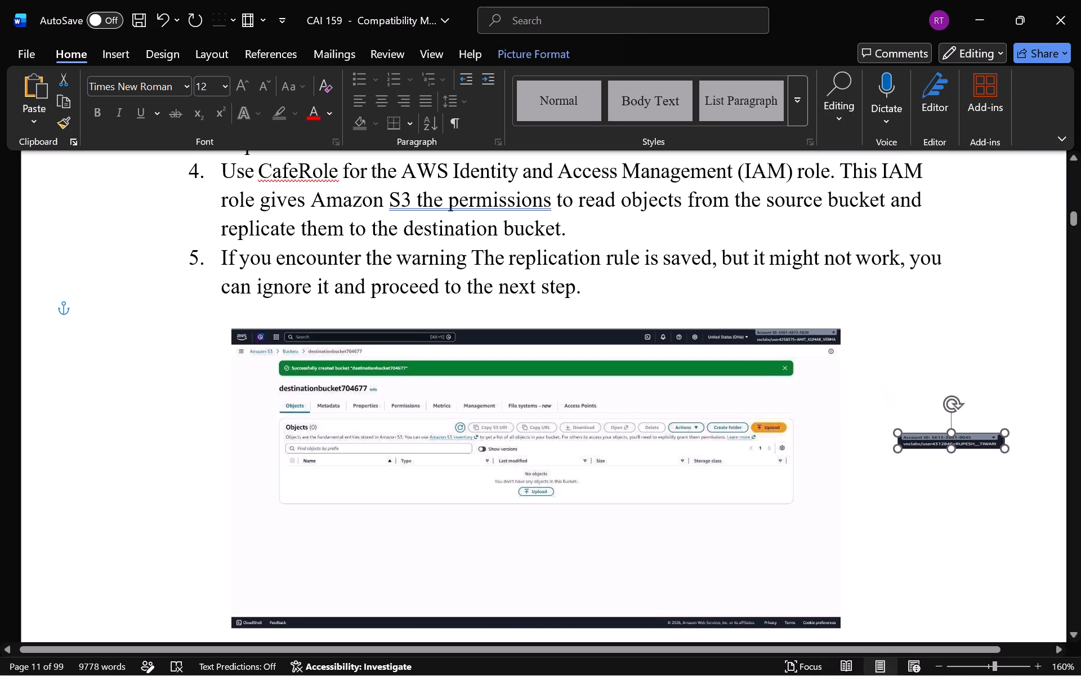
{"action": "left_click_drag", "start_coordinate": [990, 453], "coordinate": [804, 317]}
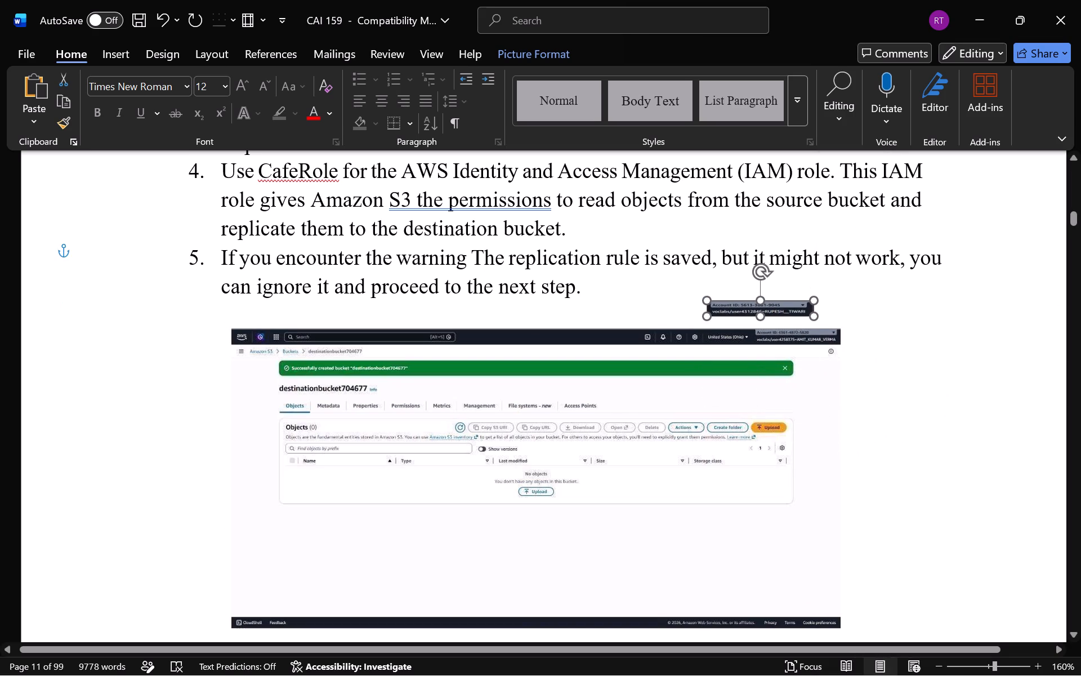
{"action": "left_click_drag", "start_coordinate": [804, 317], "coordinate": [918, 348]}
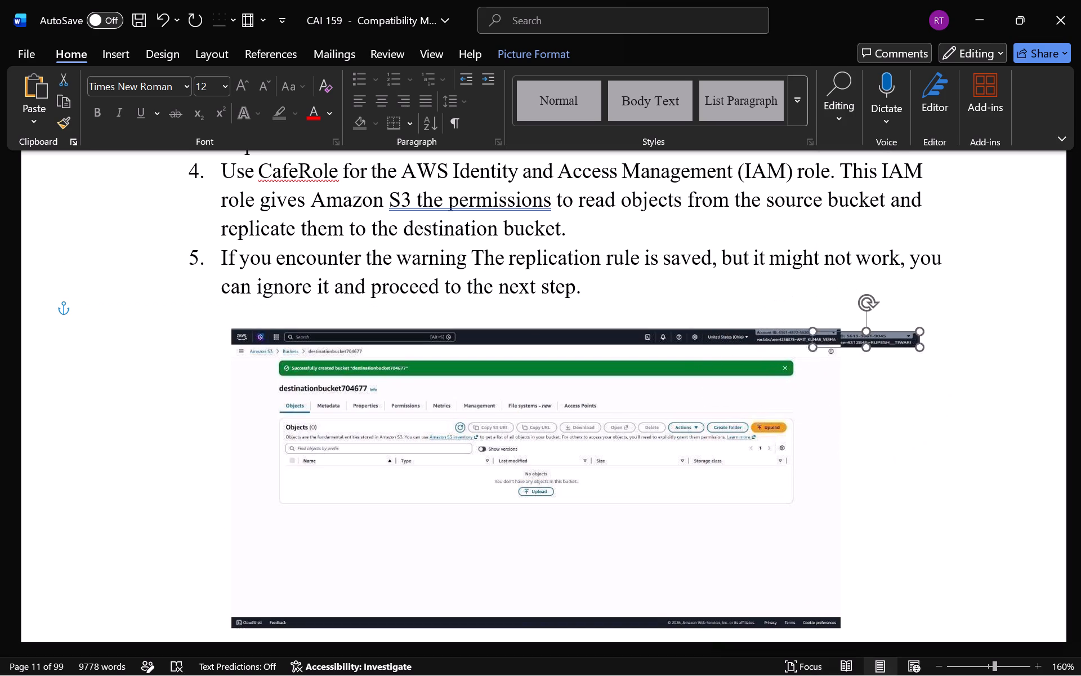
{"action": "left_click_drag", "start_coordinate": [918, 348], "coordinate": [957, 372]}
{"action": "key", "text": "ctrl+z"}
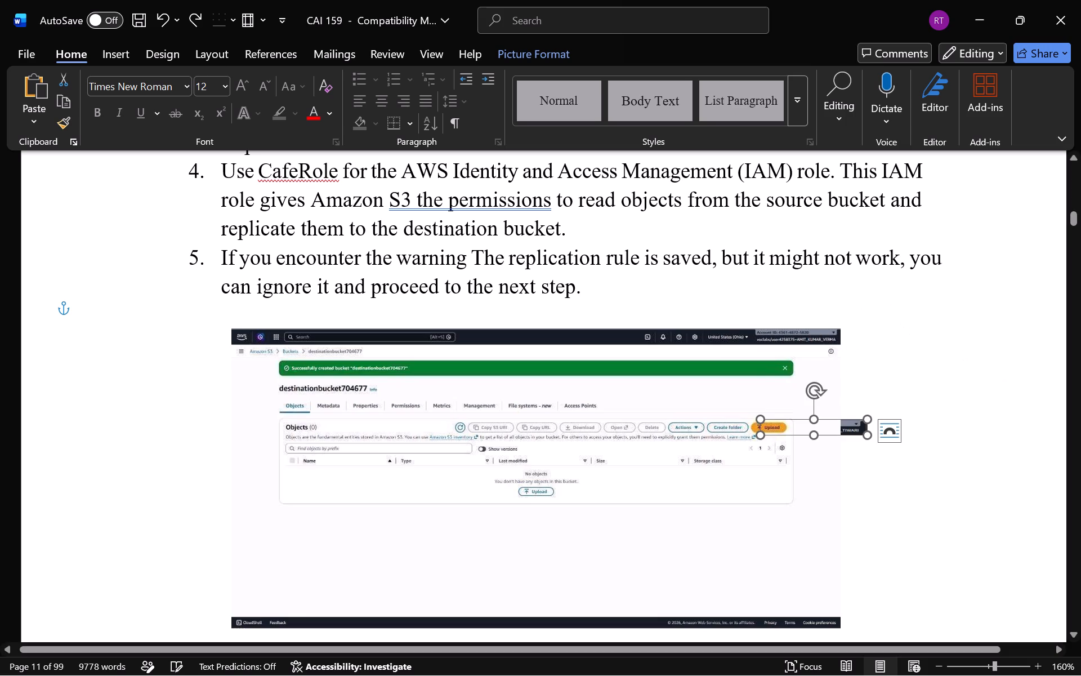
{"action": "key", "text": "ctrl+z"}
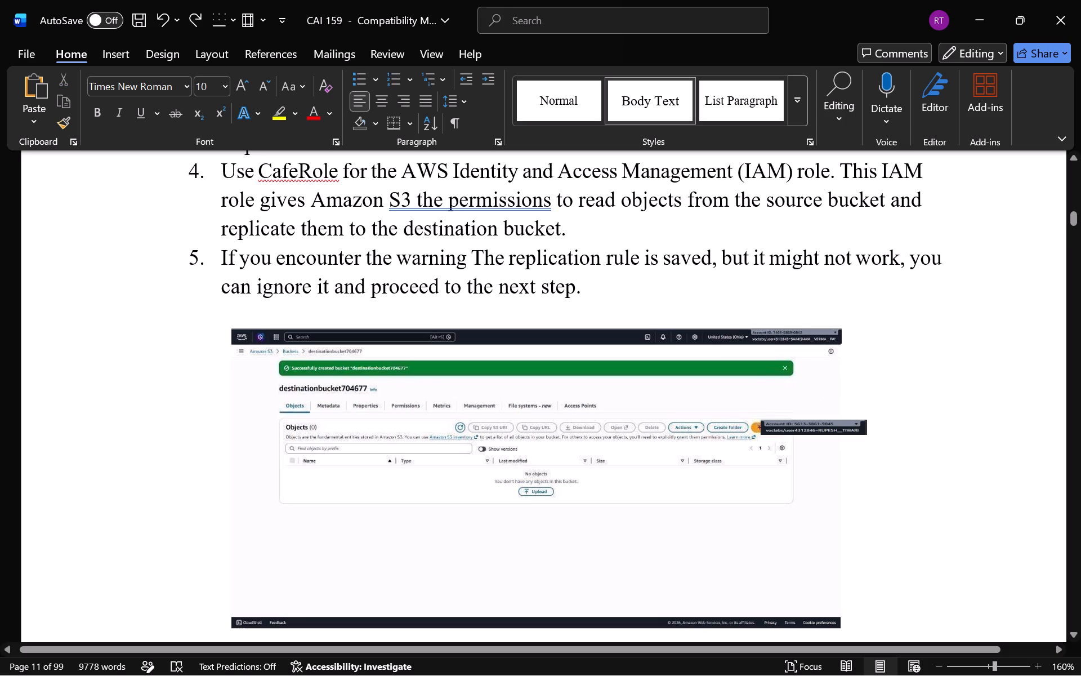
Place the new label picture back over the old account label in the destination bucket screenshot's header bar.
{"action": "left_click_drag", "start_coordinate": [797, 427], "coordinate": [771, 337]}
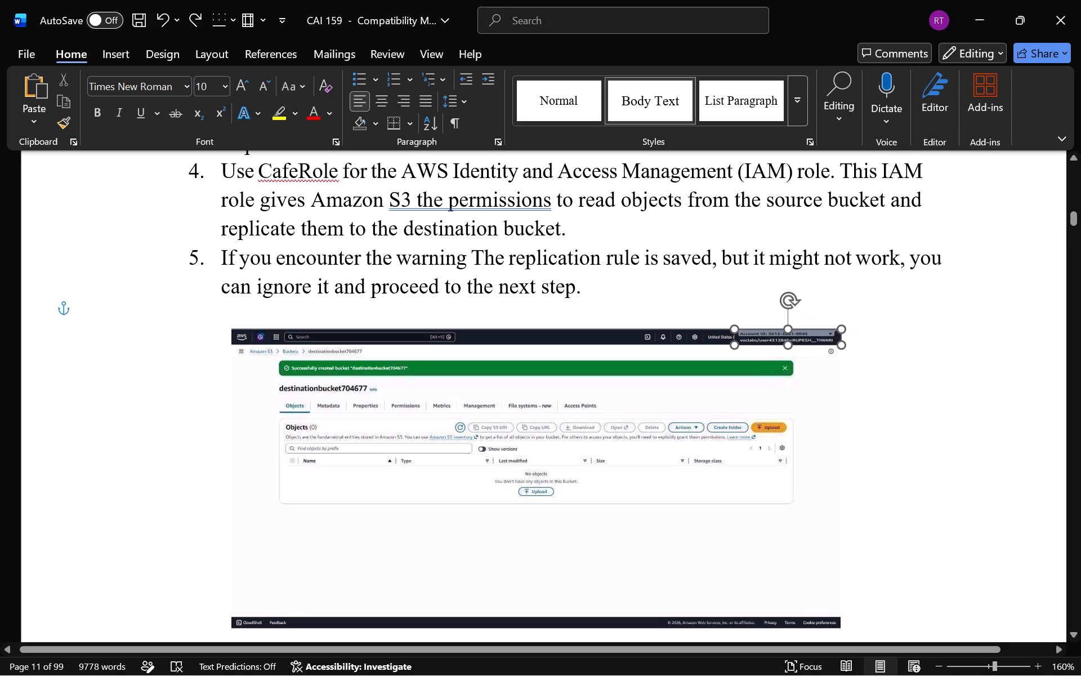
{"action": "left_click_drag", "start_coordinate": [771, 337], "coordinate": [773, 336]}
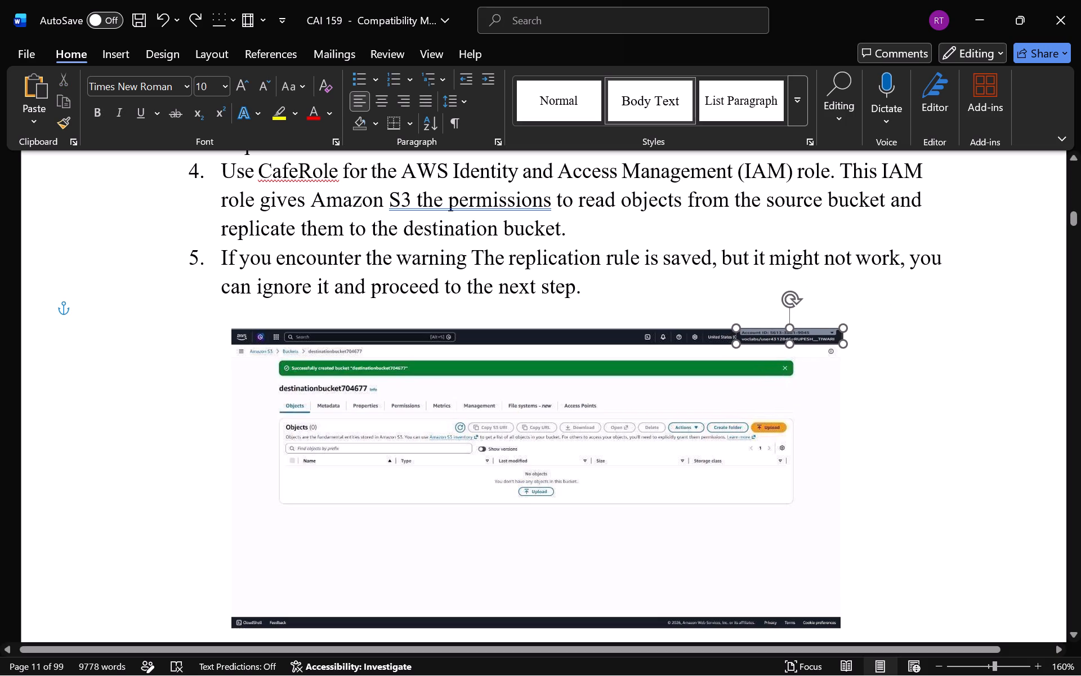
{"action": "left_click_drag", "start_coordinate": [773, 336], "coordinate": [774, 336]}
{"action": "left_click", "coordinate": [905, 300]}
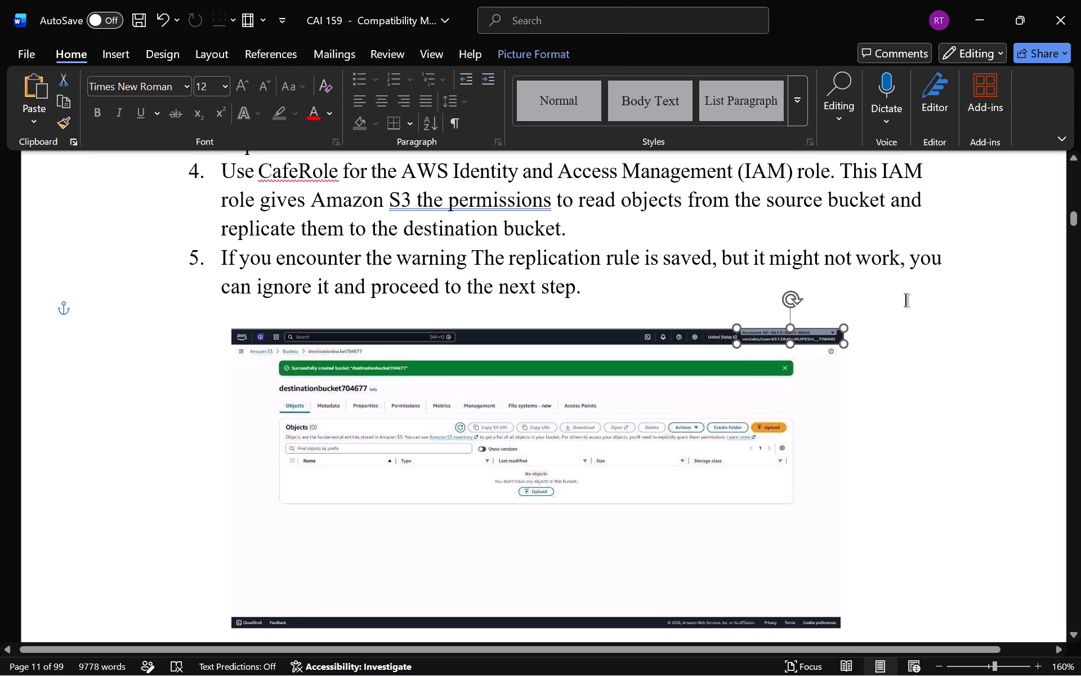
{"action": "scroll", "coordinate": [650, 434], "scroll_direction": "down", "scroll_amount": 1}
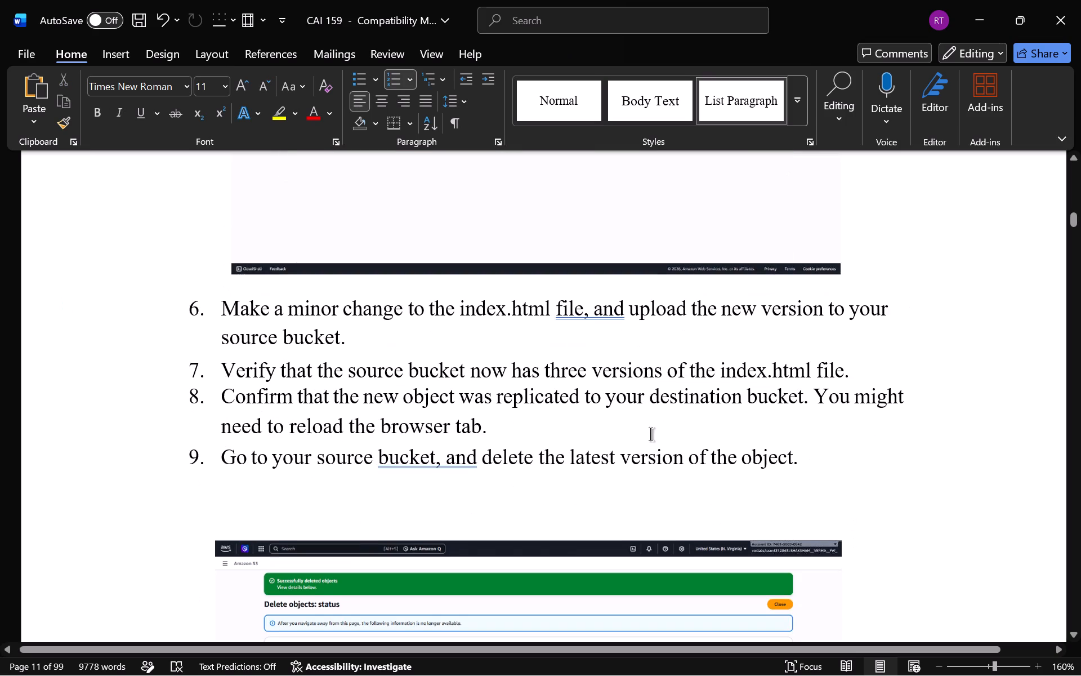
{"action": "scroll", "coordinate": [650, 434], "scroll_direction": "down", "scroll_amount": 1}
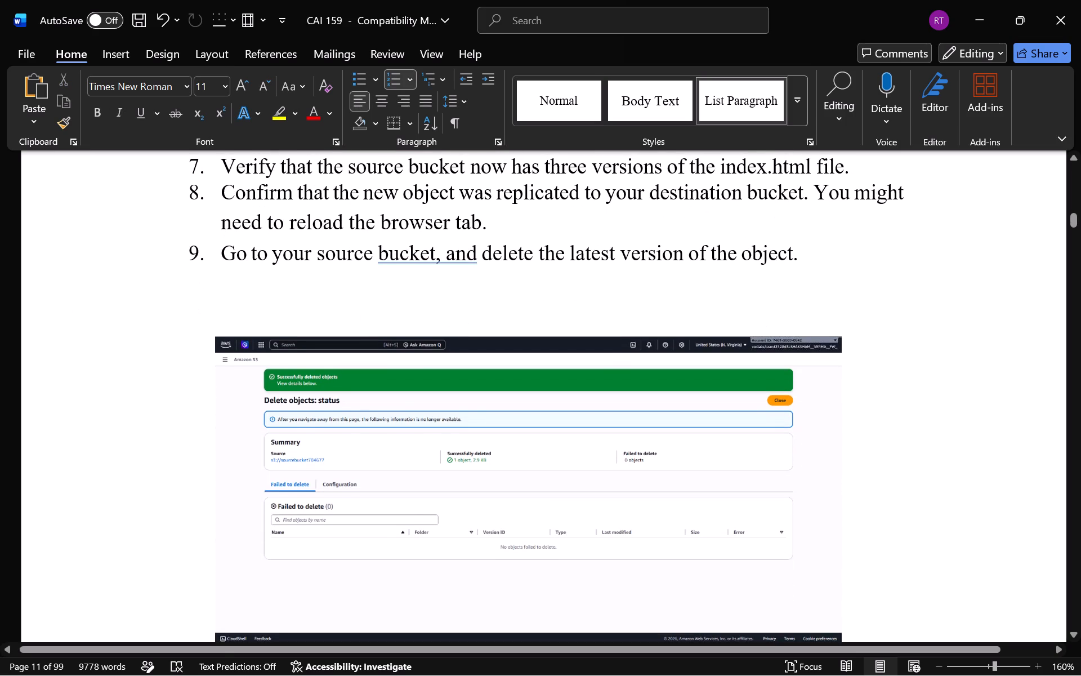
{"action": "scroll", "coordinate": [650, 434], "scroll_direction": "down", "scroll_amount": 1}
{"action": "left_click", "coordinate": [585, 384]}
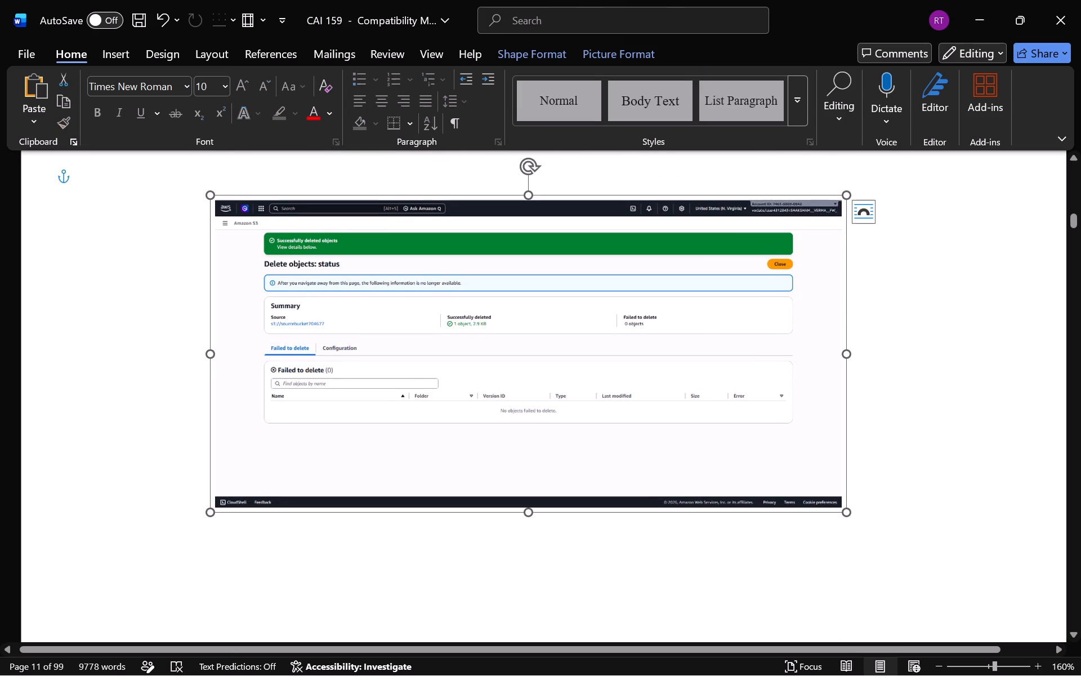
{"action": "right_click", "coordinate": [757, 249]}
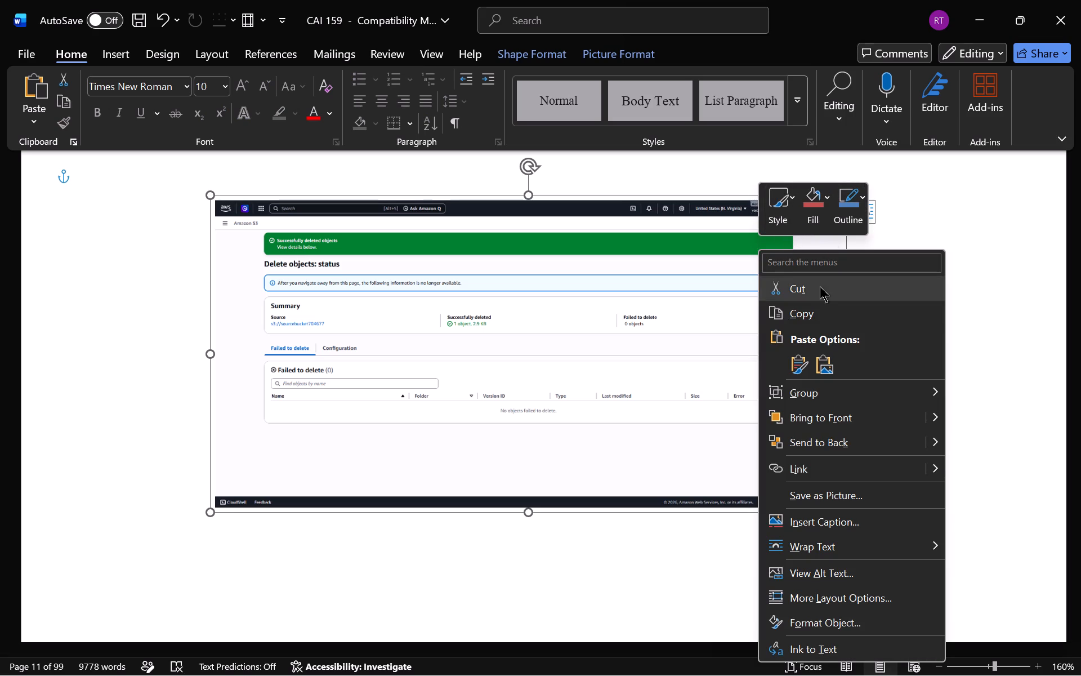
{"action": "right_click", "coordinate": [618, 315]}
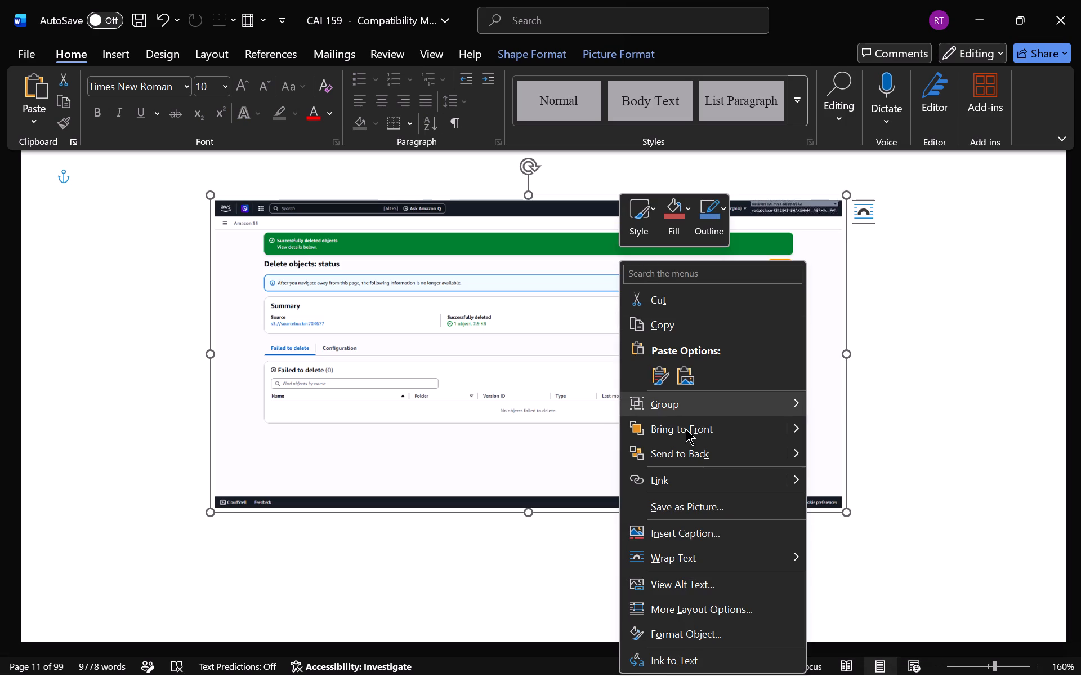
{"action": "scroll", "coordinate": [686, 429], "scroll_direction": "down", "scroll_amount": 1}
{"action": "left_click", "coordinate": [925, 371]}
Paste the copied label picture after list item 9 and place it over the account label in the "Delete objects: status" screenshot's header bar.
{"action": "scroll", "coordinate": [654, 305], "scroll_direction": "up", "scroll_amount": 1}
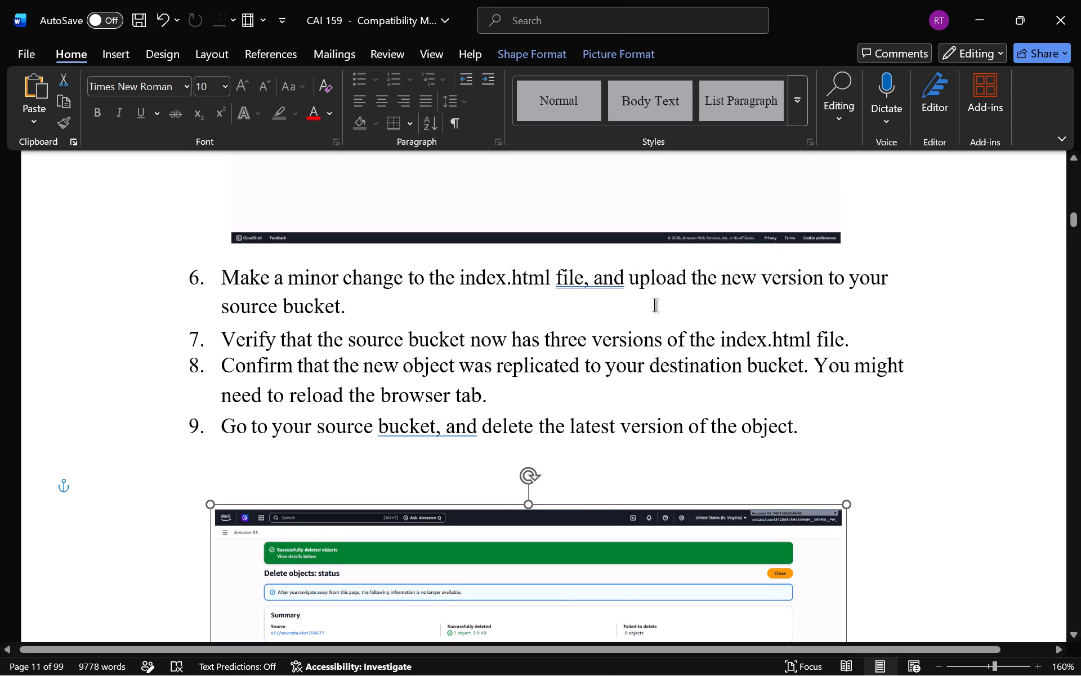
{"action": "left_click", "coordinate": [801, 417]}
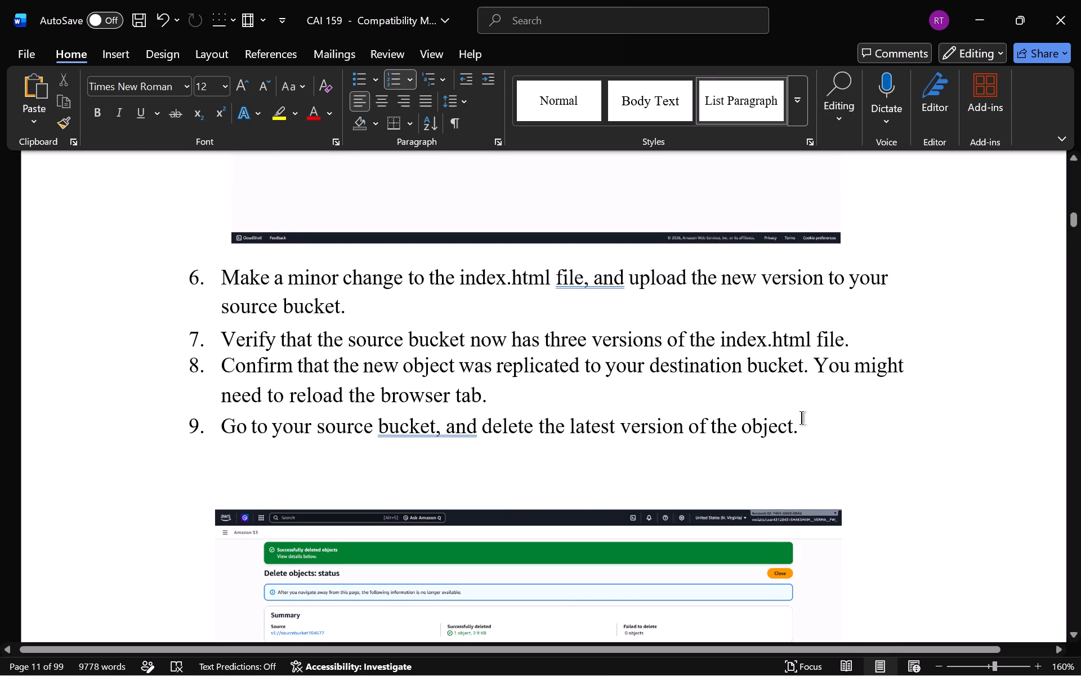
{"action": "key", "text": "ctrl+v"}
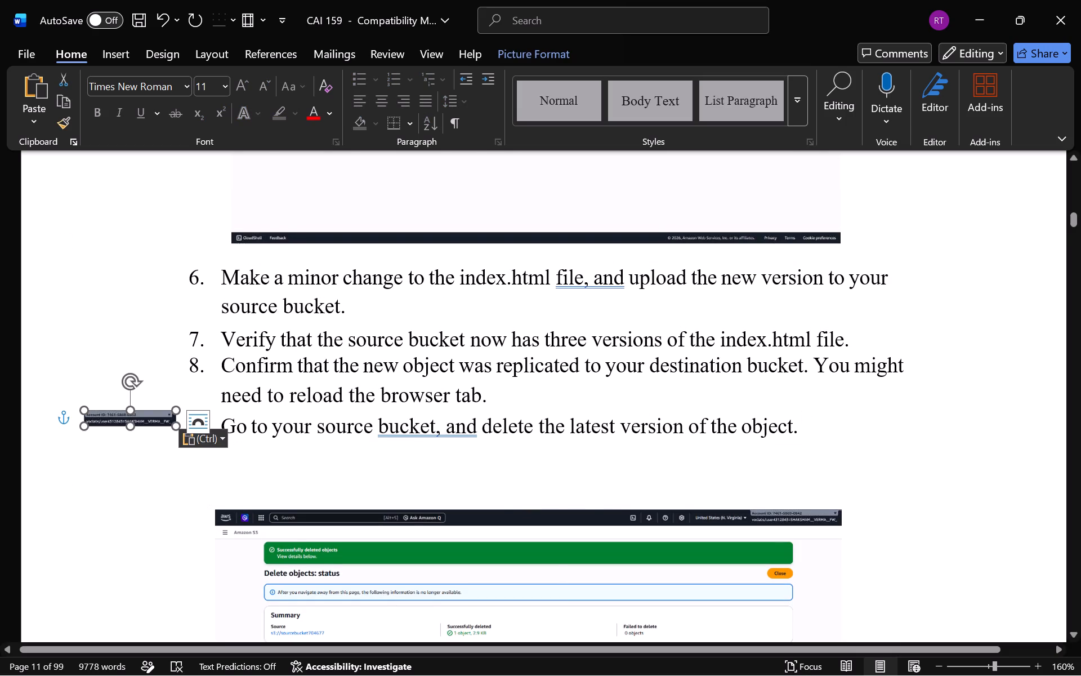
{"action": "left_click_drag", "start_coordinate": [131, 417], "coordinate": [799, 514]}
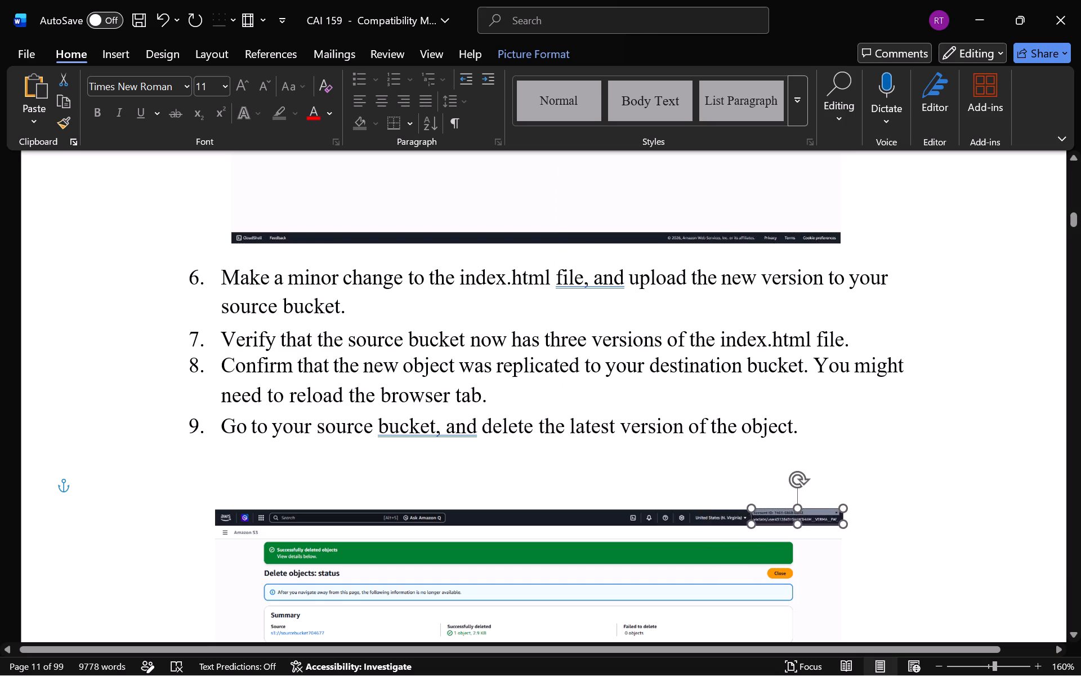
{"action": "left_click_drag", "start_coordinate": [799, 514], "coordinate": [799, 518]}
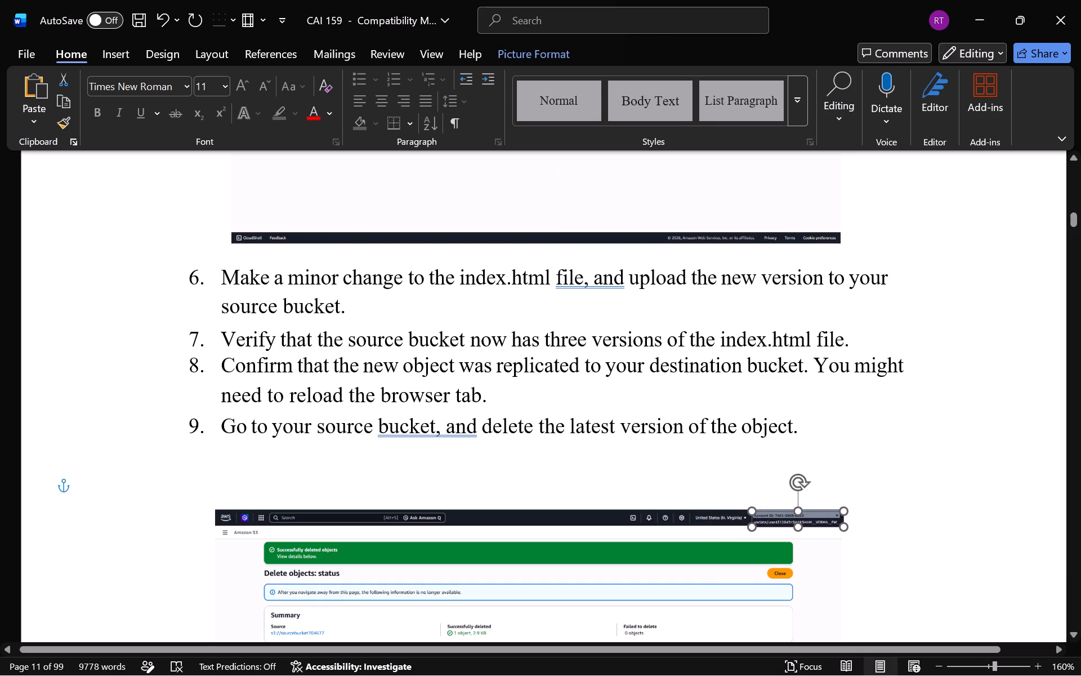
{"action": "left_click_drag", "start_coordinate": [799, 518], "coordinate": [799, 517]}
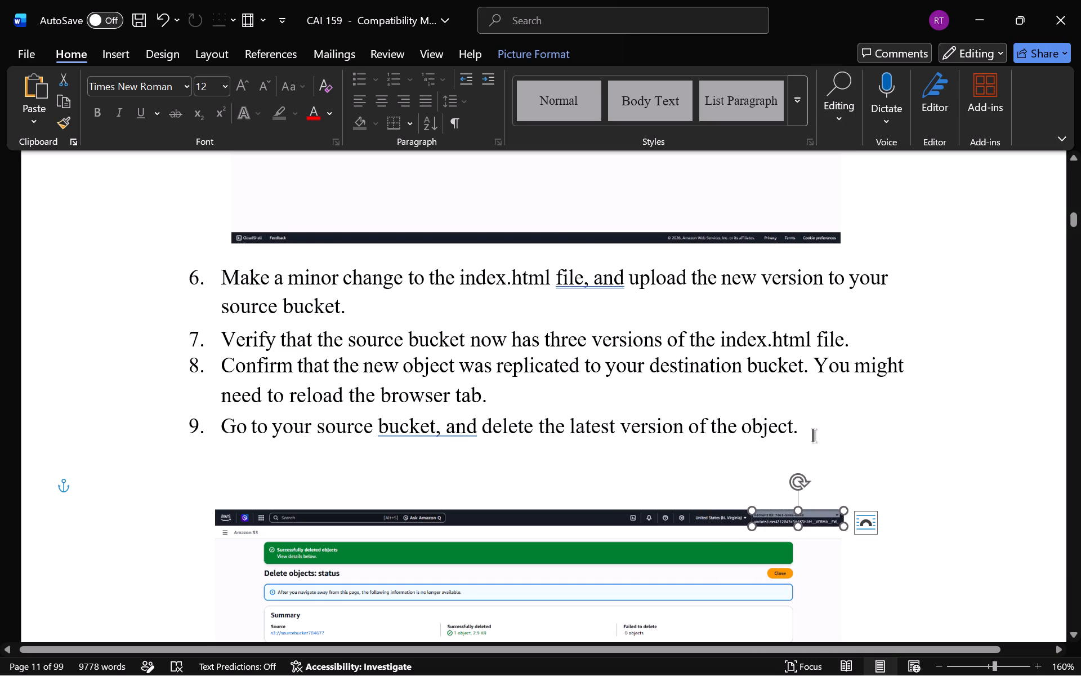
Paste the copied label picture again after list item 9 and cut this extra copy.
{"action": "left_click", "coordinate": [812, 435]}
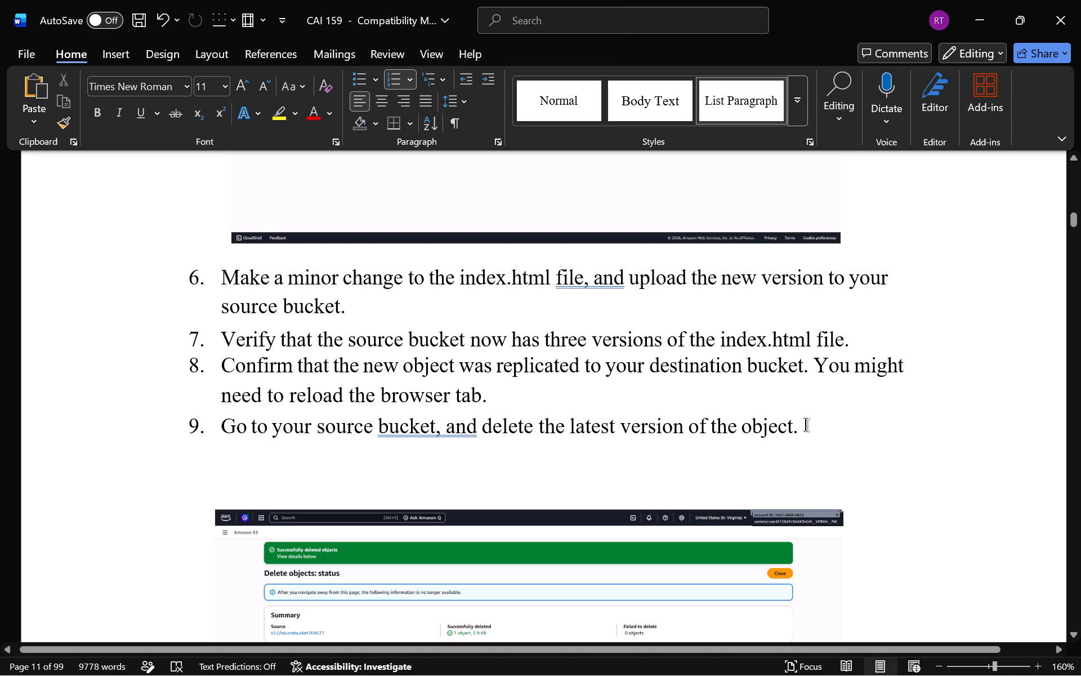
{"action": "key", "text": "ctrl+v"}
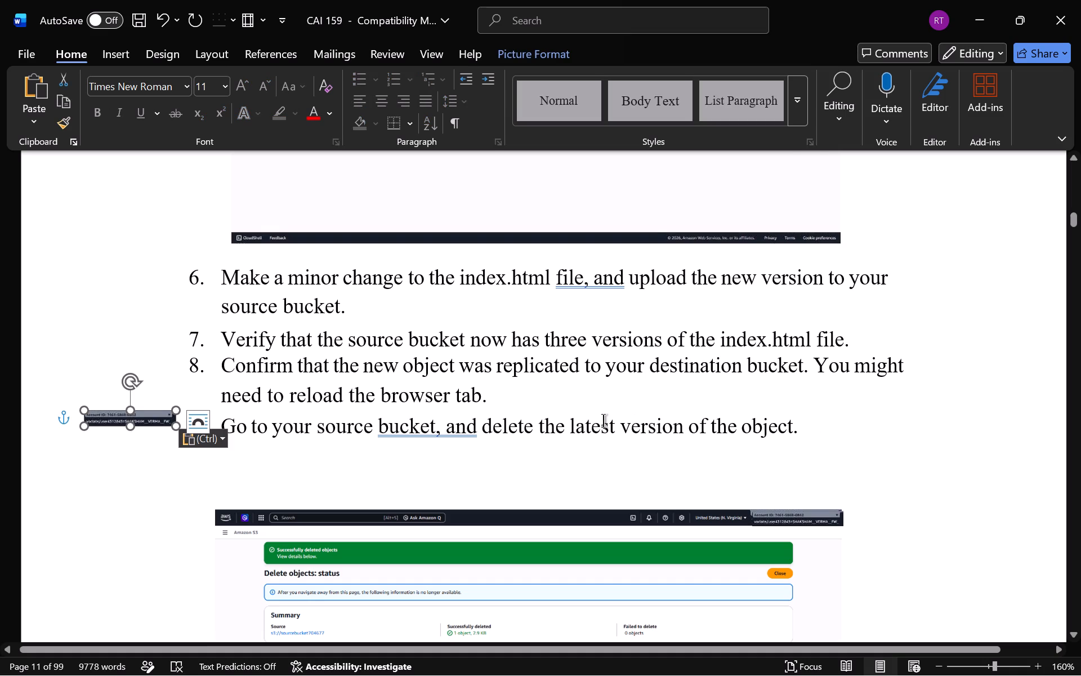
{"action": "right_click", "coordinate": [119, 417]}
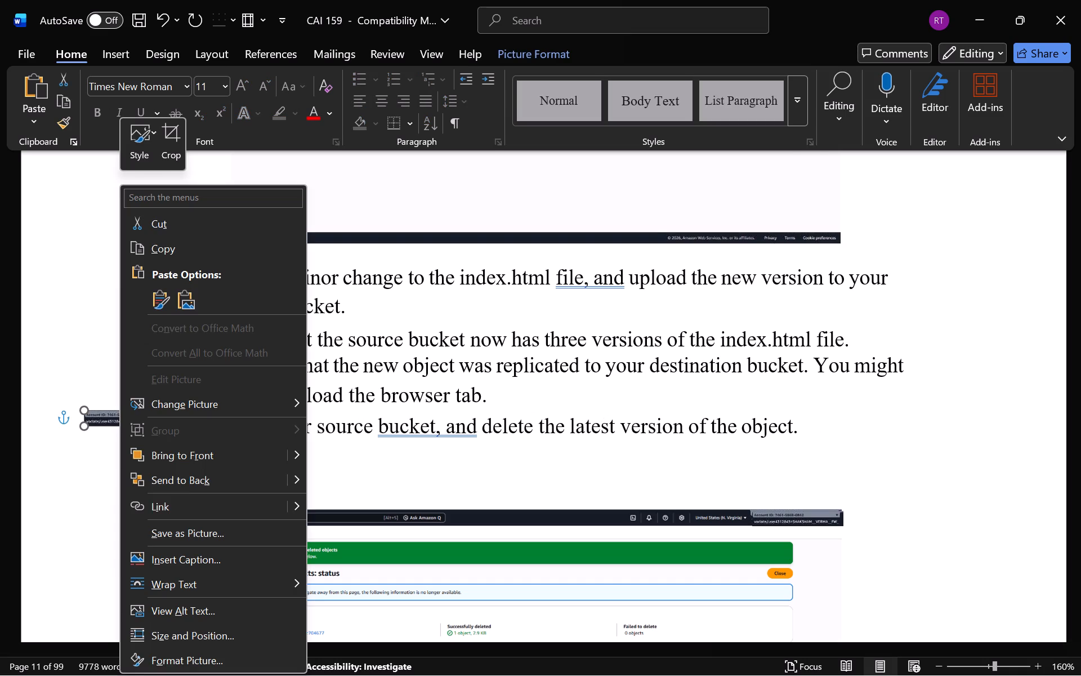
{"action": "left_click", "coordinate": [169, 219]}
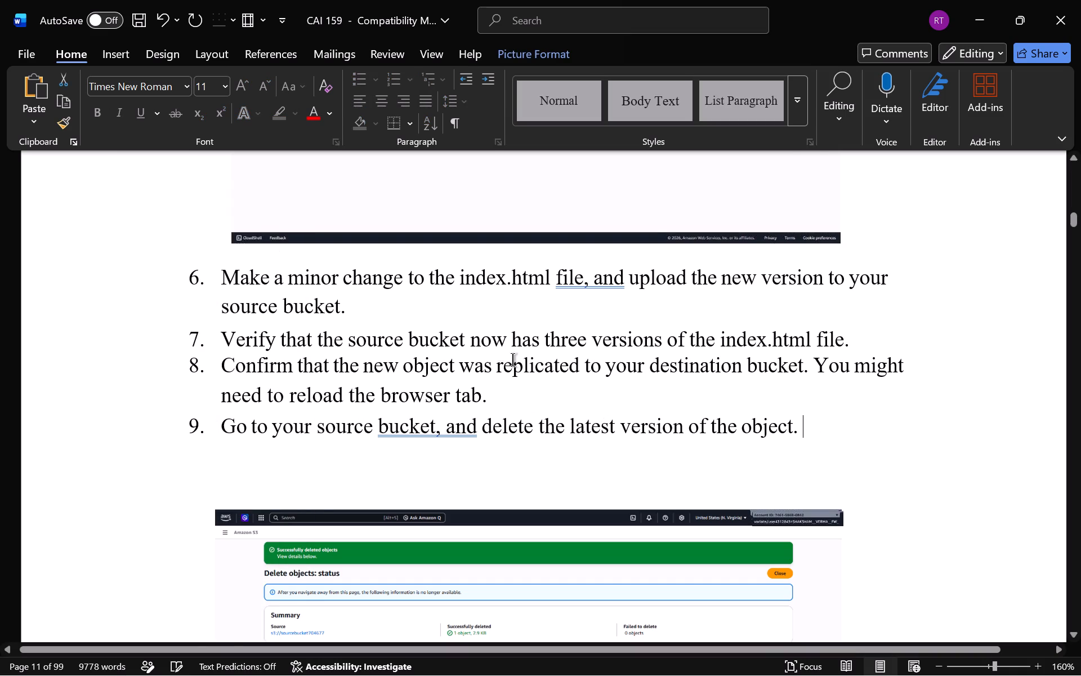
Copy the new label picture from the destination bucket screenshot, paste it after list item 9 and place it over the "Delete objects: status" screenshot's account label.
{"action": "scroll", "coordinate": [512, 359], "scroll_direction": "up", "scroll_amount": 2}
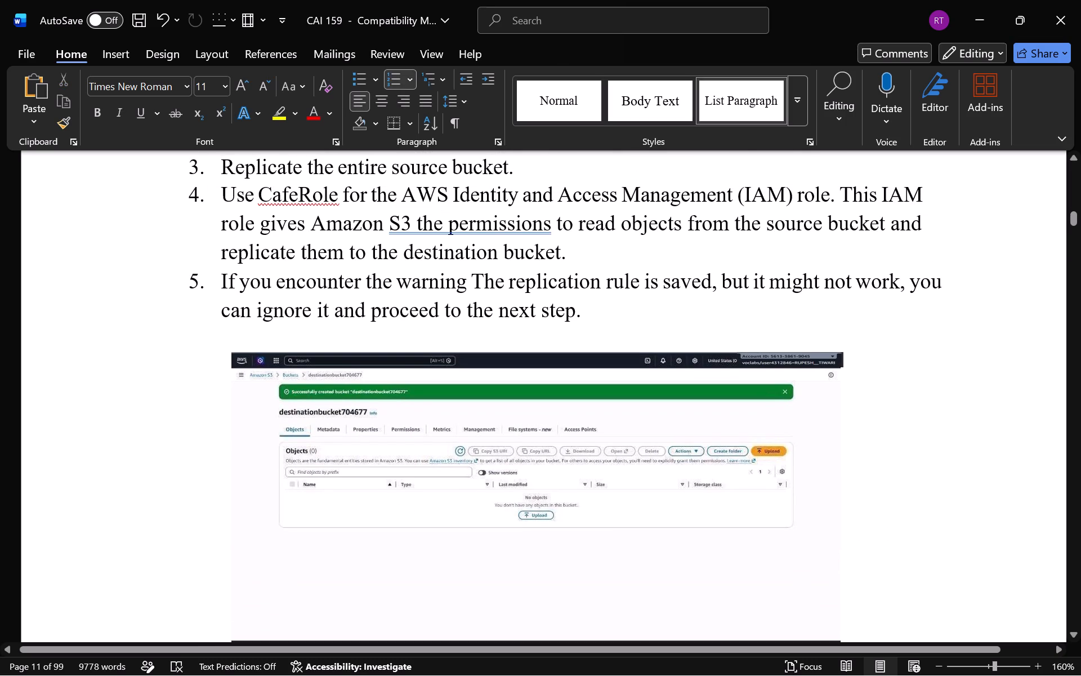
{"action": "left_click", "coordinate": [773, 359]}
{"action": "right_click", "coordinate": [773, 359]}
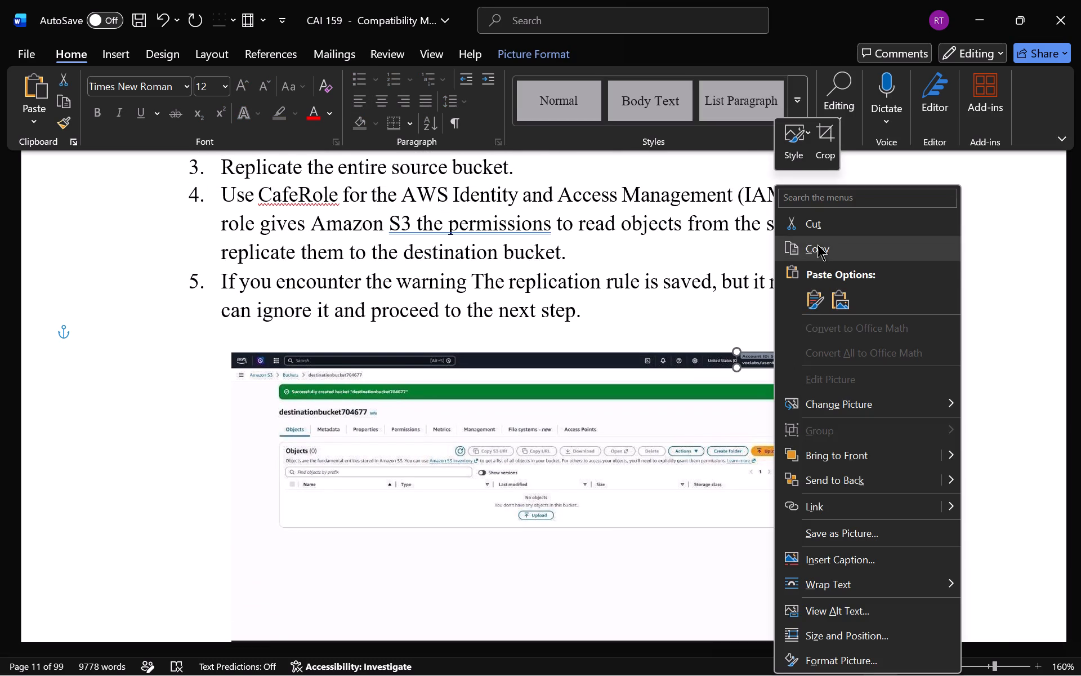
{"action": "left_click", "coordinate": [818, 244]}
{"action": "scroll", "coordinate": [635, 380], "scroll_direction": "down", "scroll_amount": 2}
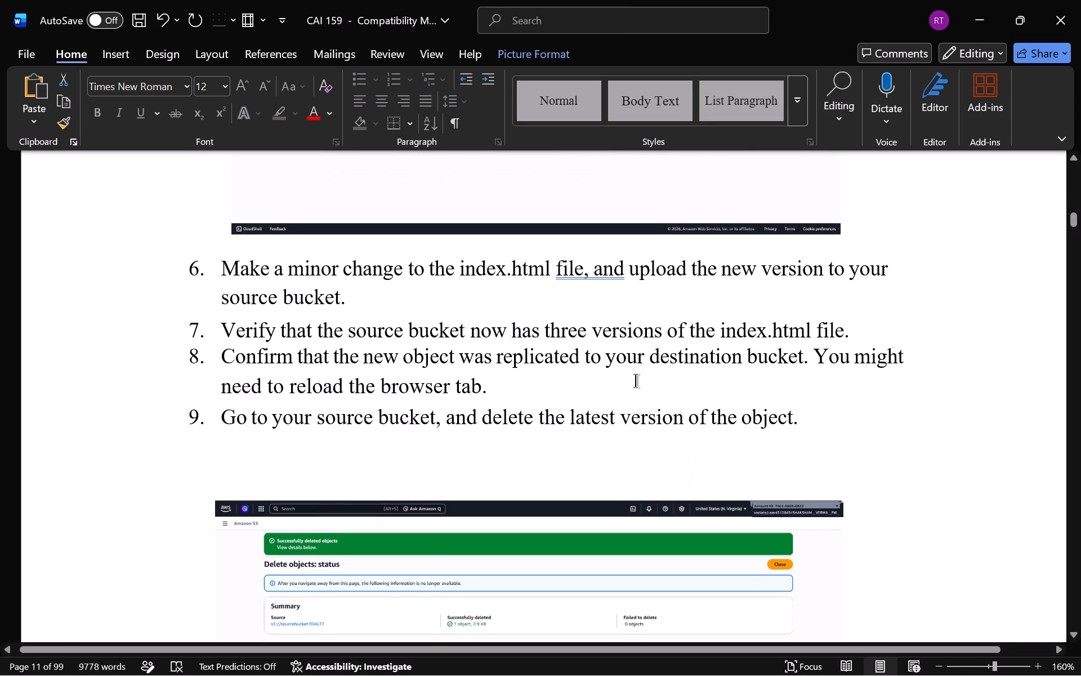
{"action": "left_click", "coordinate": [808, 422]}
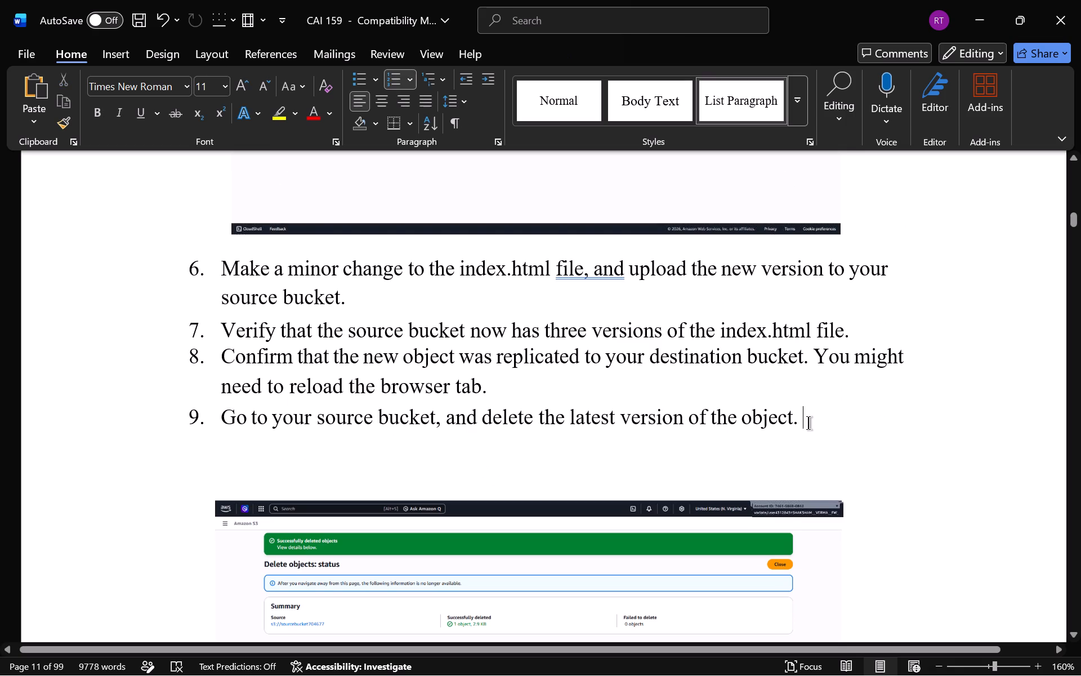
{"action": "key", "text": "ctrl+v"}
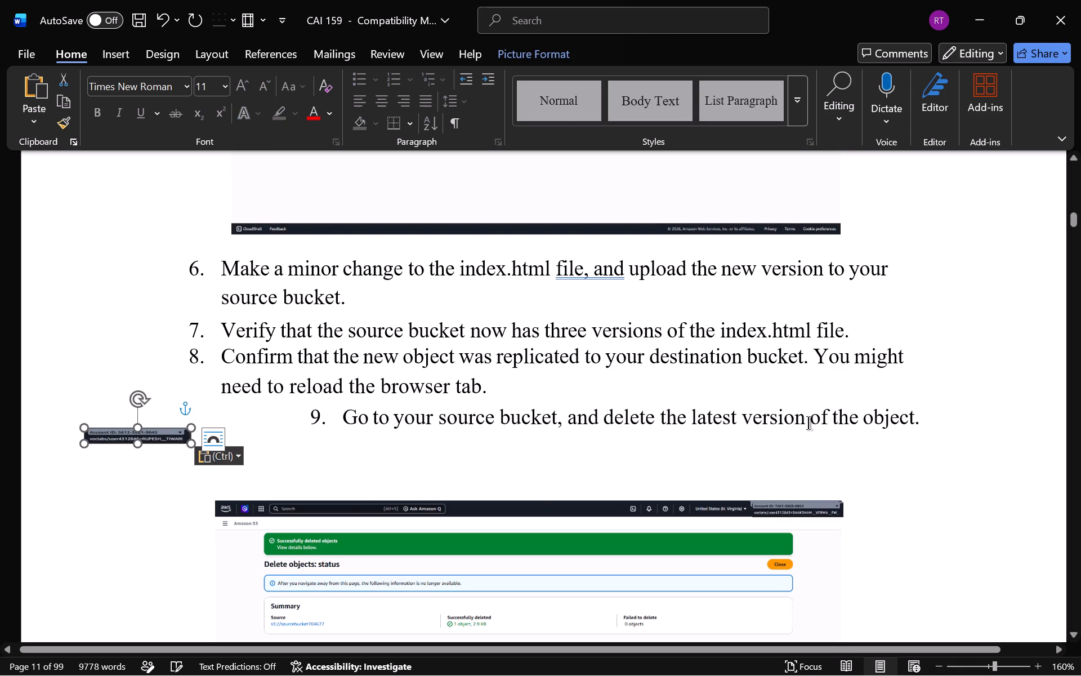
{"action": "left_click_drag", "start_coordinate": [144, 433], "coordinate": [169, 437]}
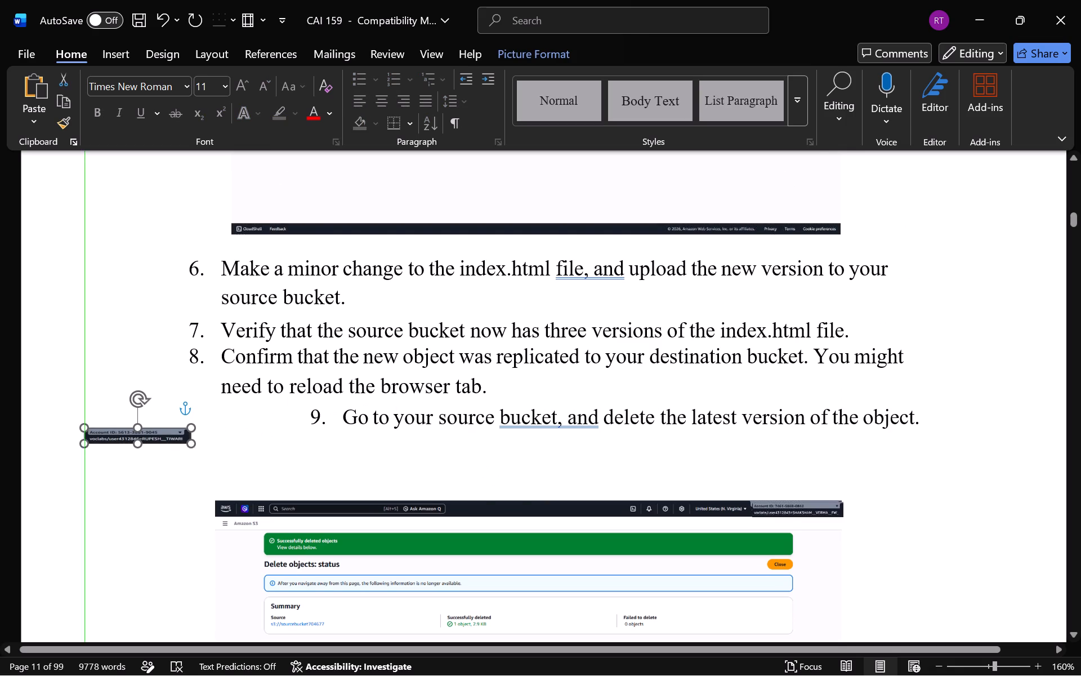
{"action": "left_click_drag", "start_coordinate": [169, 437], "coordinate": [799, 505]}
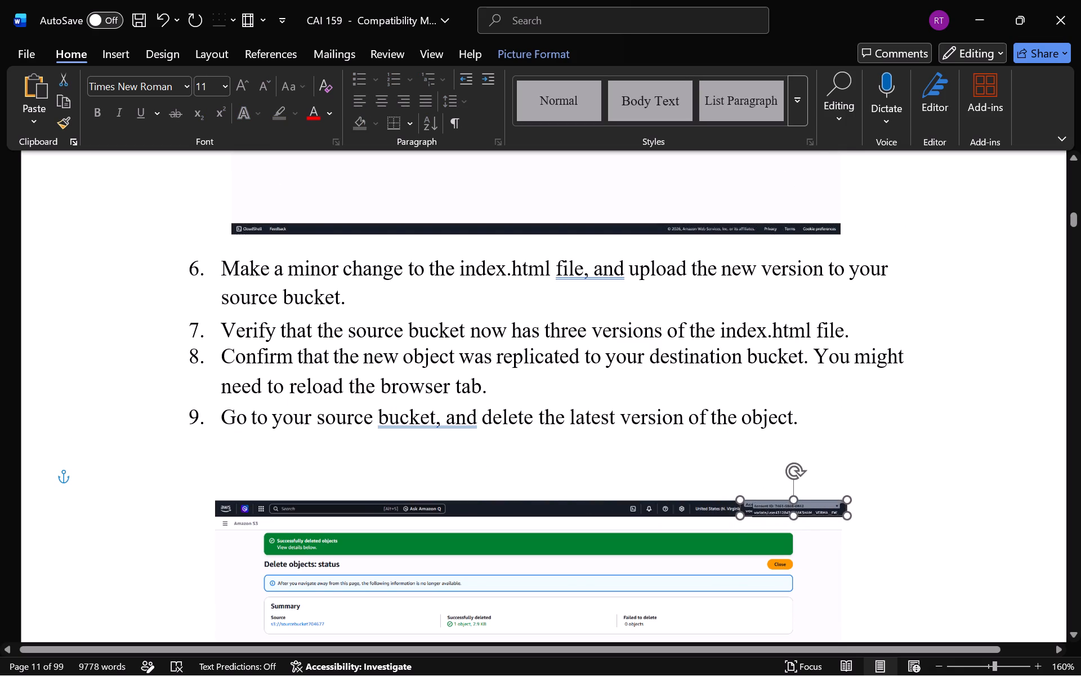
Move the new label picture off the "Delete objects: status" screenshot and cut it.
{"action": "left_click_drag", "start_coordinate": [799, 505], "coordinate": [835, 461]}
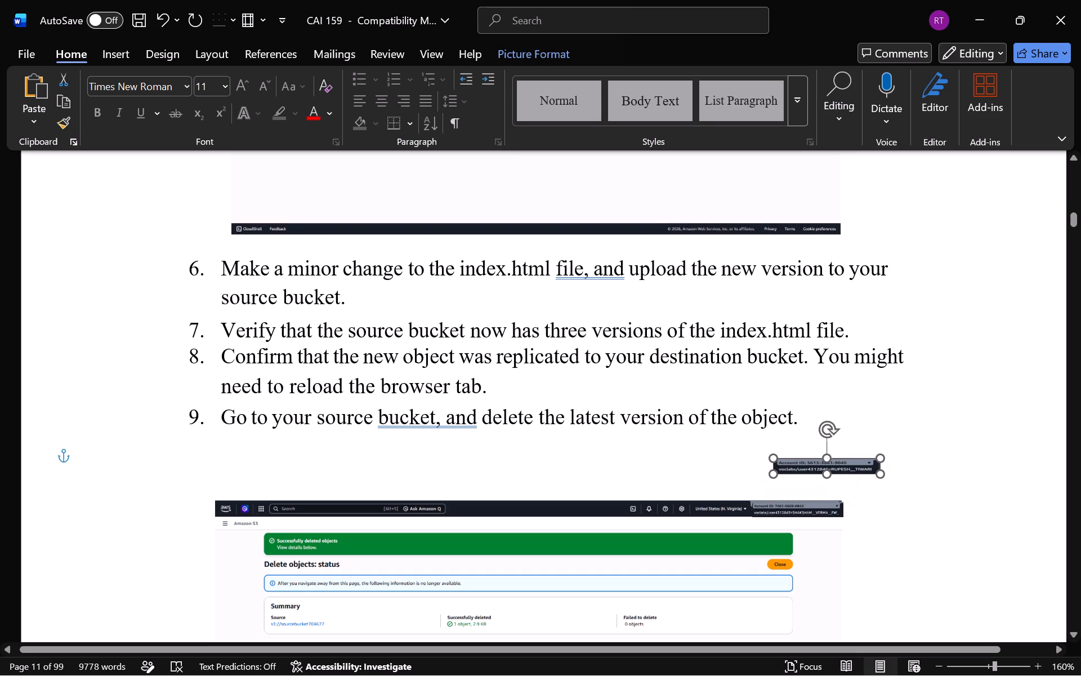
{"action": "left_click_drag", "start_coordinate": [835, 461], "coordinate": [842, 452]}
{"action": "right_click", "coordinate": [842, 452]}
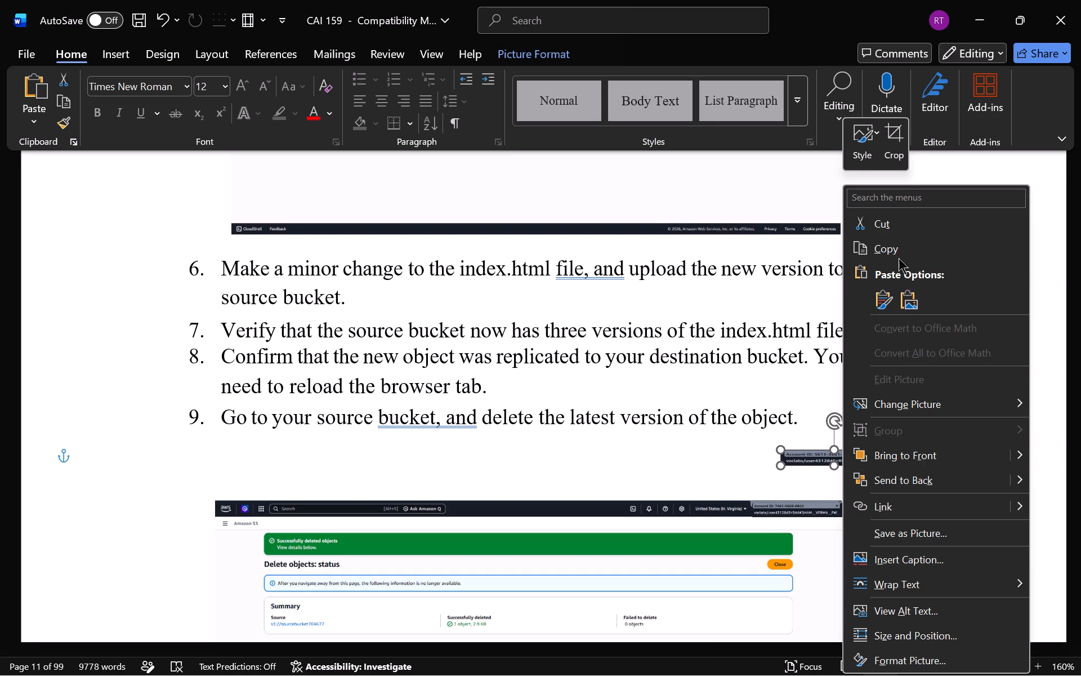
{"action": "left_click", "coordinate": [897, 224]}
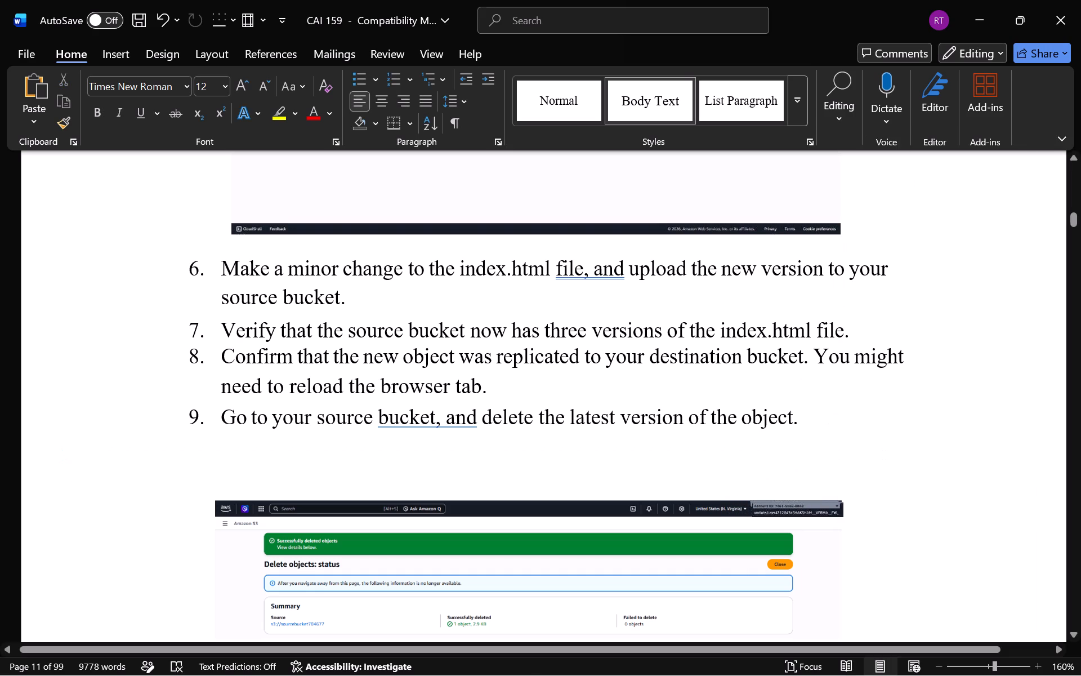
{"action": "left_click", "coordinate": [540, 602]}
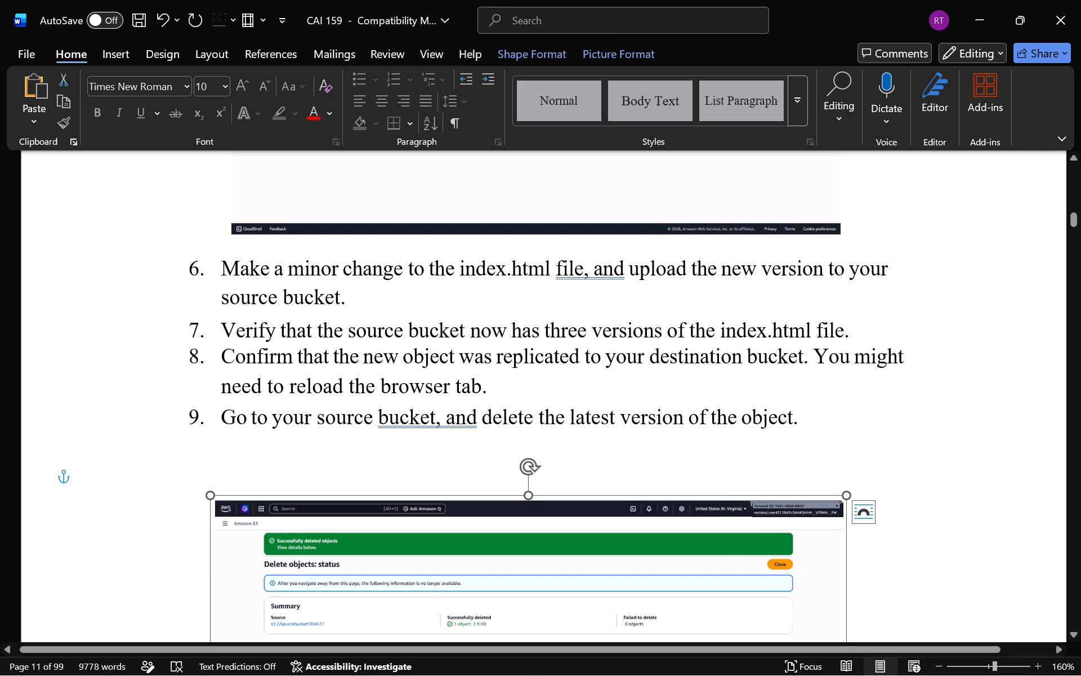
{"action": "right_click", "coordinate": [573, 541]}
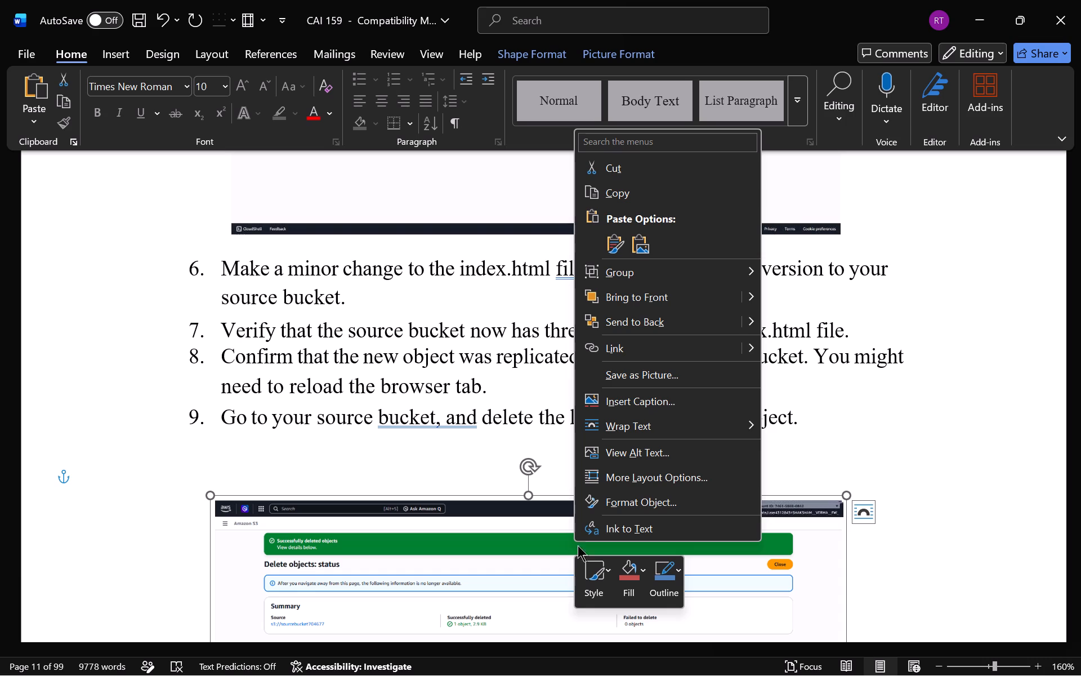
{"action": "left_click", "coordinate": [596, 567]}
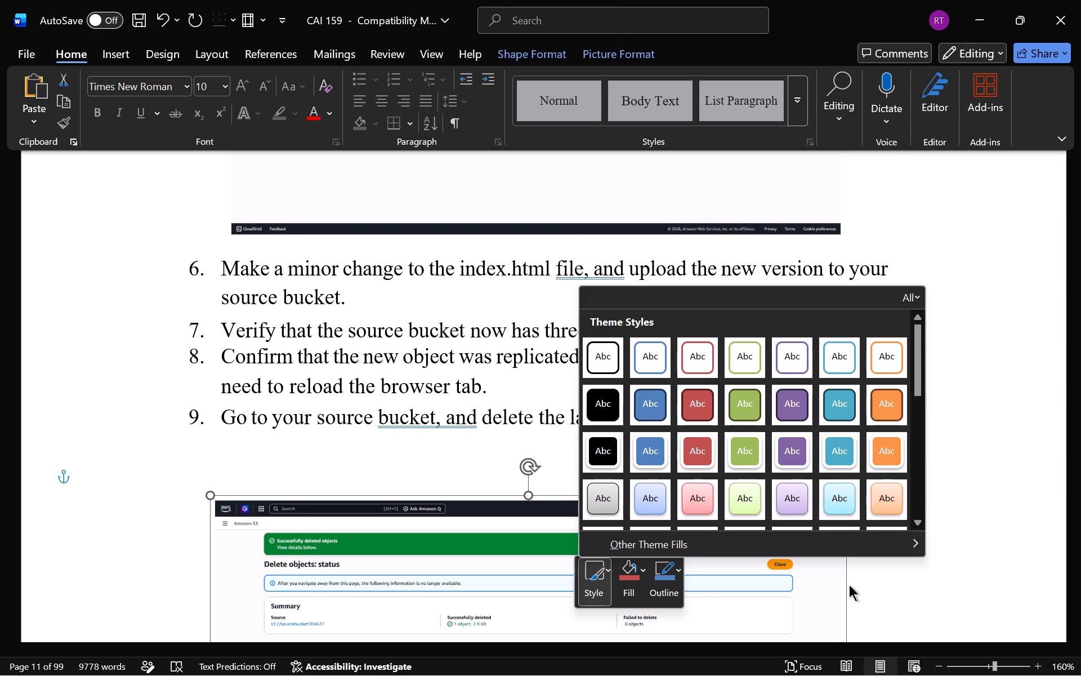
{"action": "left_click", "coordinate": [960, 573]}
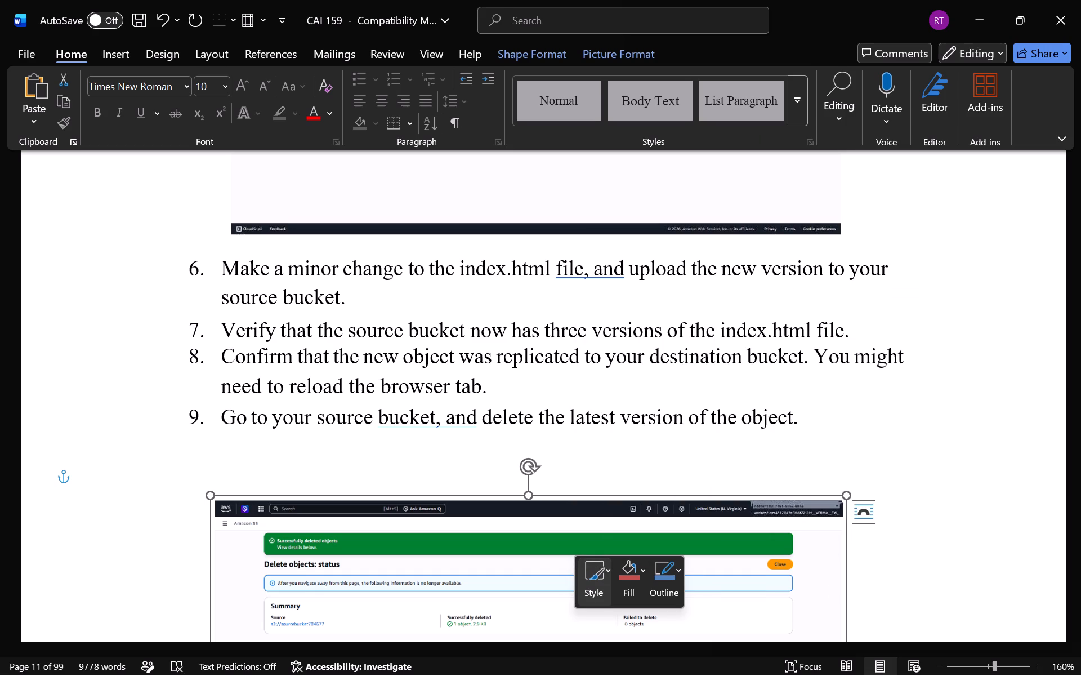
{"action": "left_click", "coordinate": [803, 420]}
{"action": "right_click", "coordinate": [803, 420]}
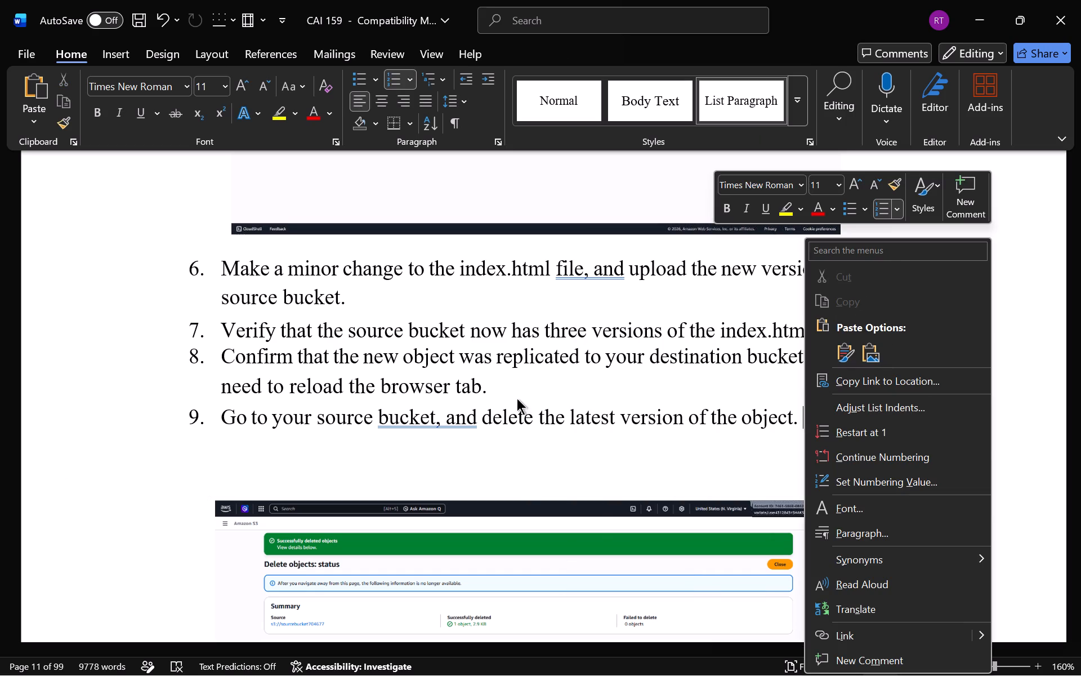
Copy the new label picture from the destination bucket screenshot's header bar and paste it after list item 9.
{"action": "scroll", "coordinate": [350, 362], "scroll_direction": "up", "scroll_amount": 2}
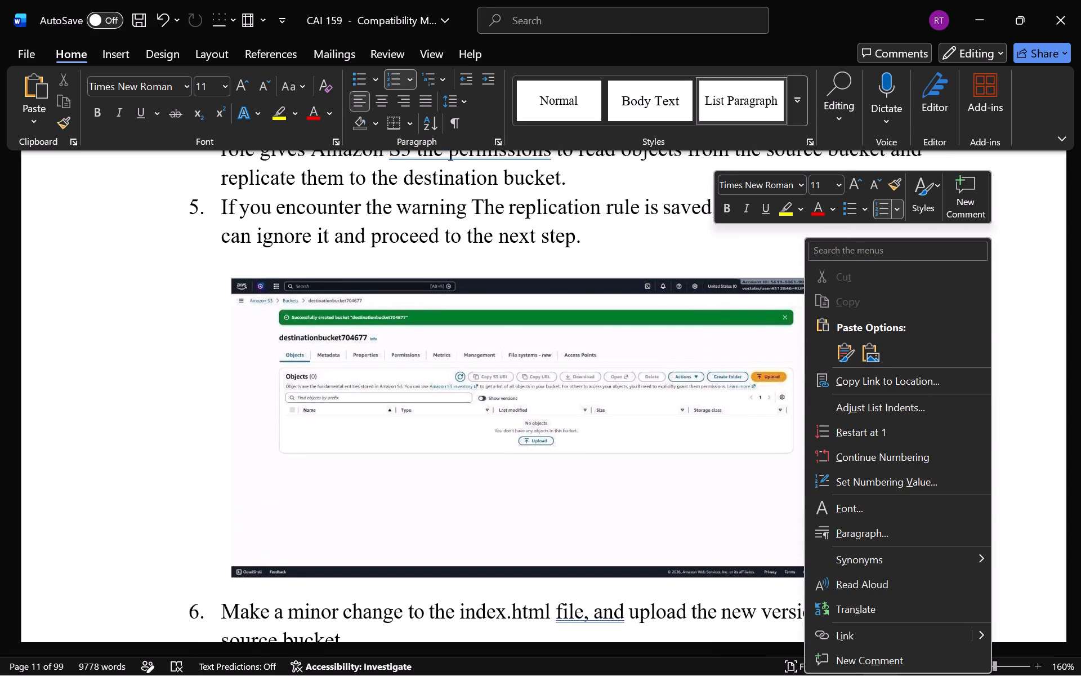
{"action": "left_click", "coordinate": [767, 290]}
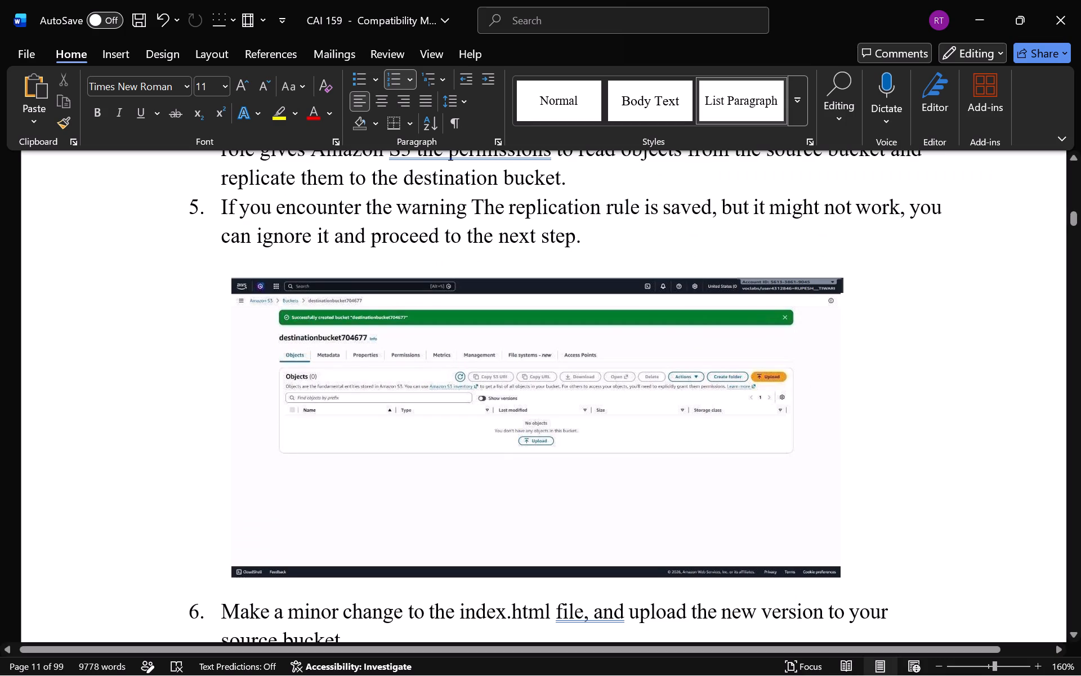
{"action": "left_click", "coordinate": [775, 283]}
{"action": "right_click", "coordinate": [775, 283]}
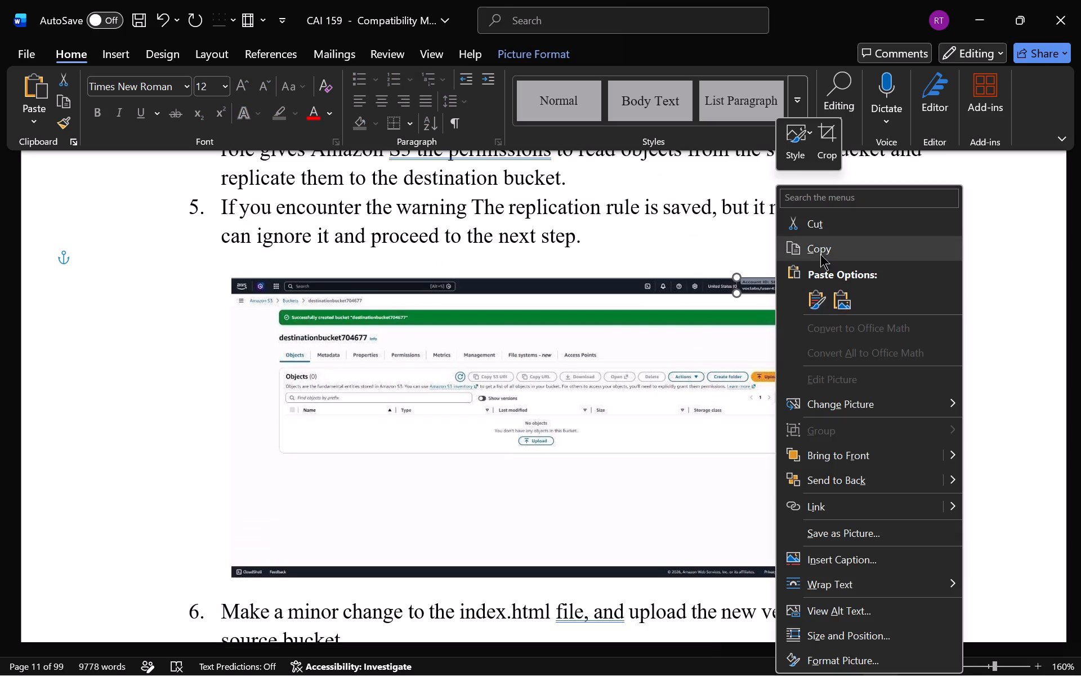
{"action": "left_click", "coordinate": [814, 246]}
{"action": "scroll", "coordinate": [807, 342], "scroll_direction": "down", "scroll_amount": 2}
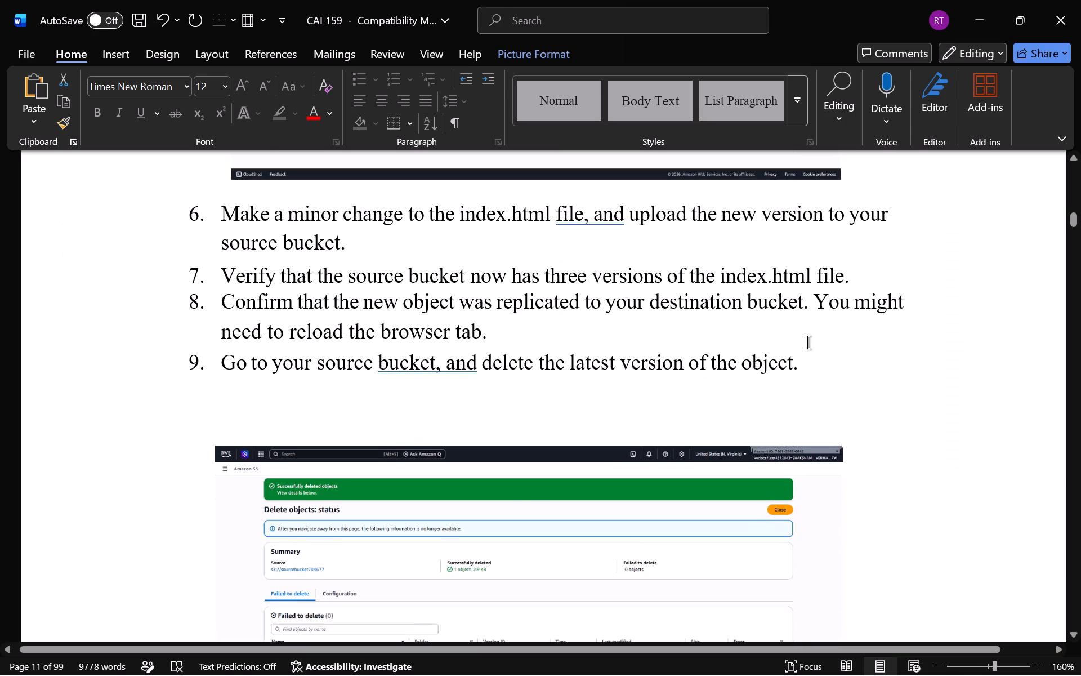
{"action": "scroll", "coordinate": [807, 342], "scroll_direction": "down", "scroll_amount": 1}
{"action": "left_click", "coordinate": [799, 330]}
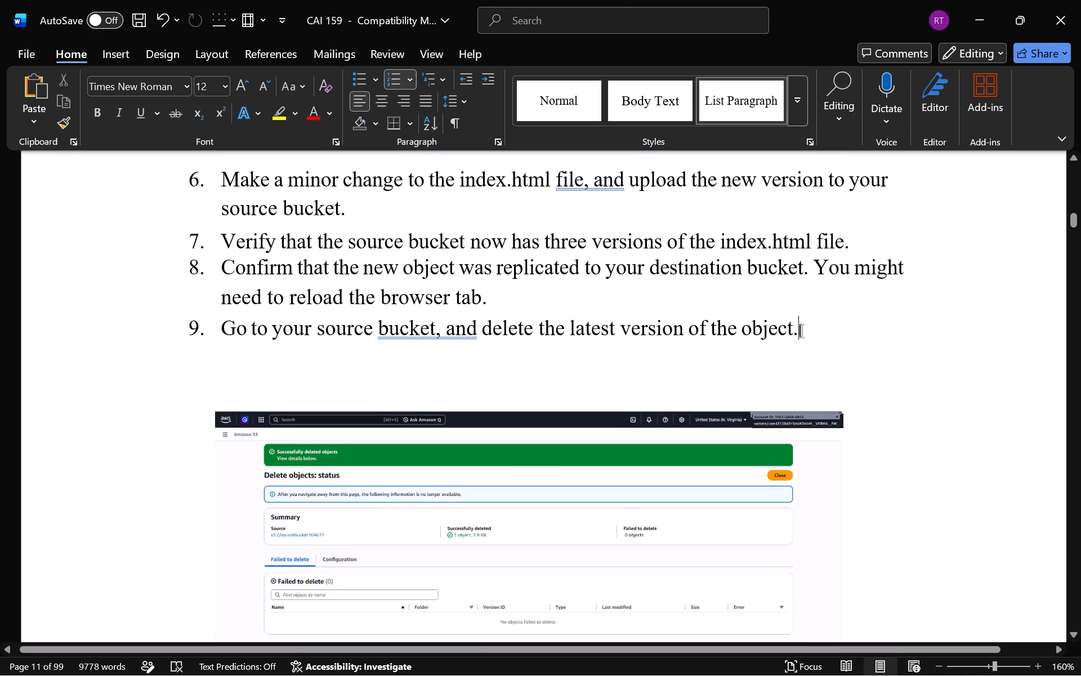
{"action": "key", "text": "ctrl+v"}
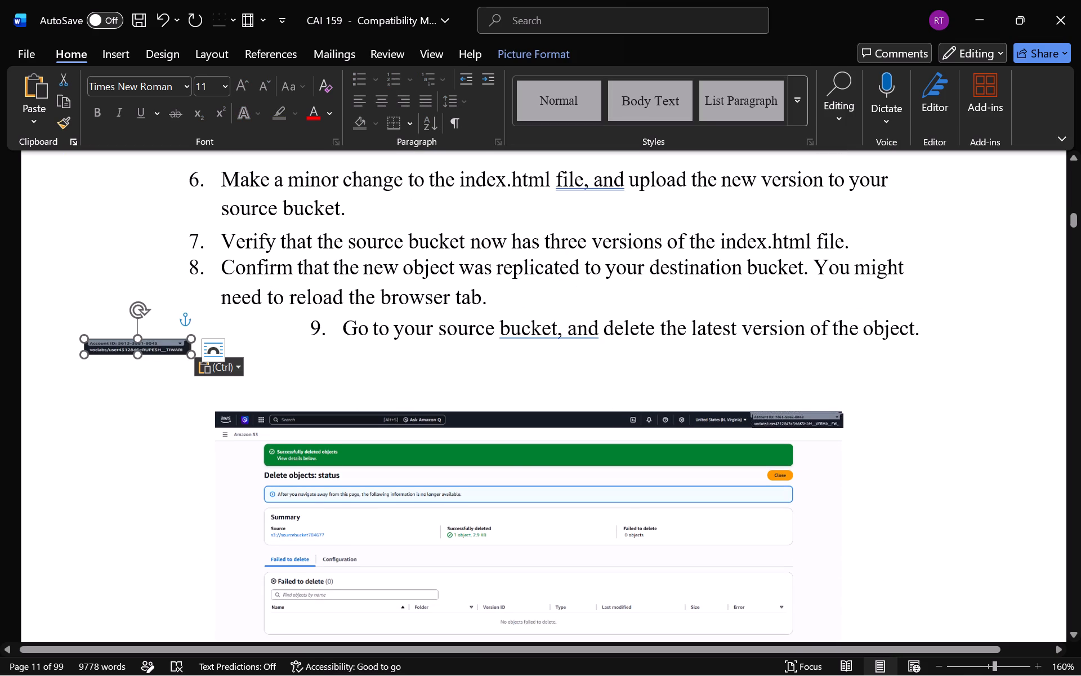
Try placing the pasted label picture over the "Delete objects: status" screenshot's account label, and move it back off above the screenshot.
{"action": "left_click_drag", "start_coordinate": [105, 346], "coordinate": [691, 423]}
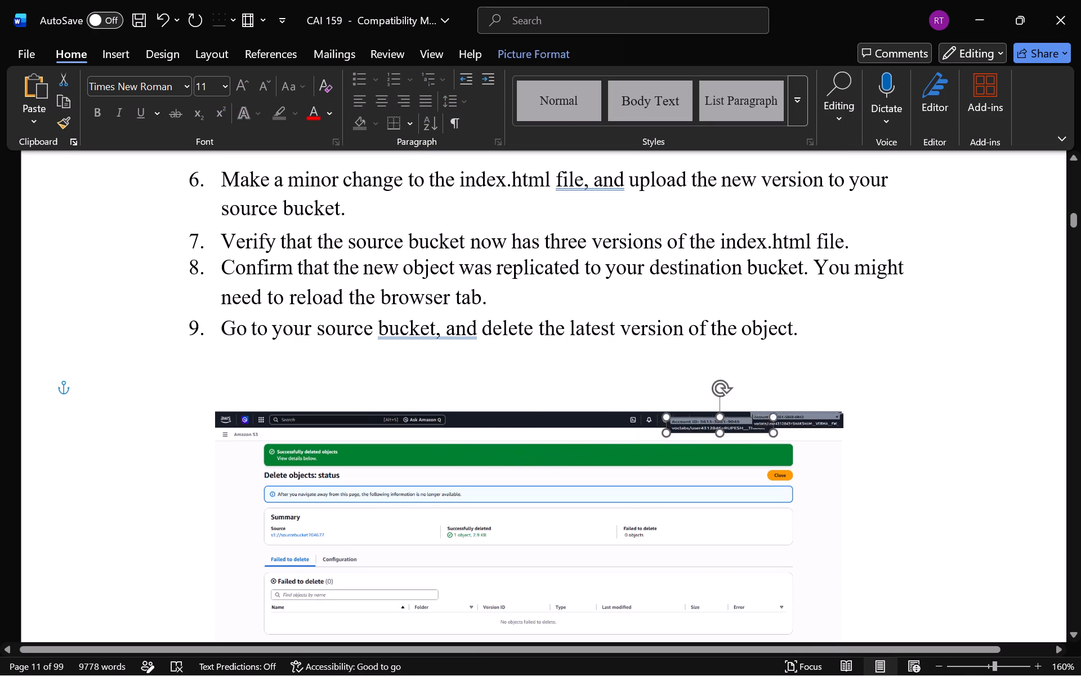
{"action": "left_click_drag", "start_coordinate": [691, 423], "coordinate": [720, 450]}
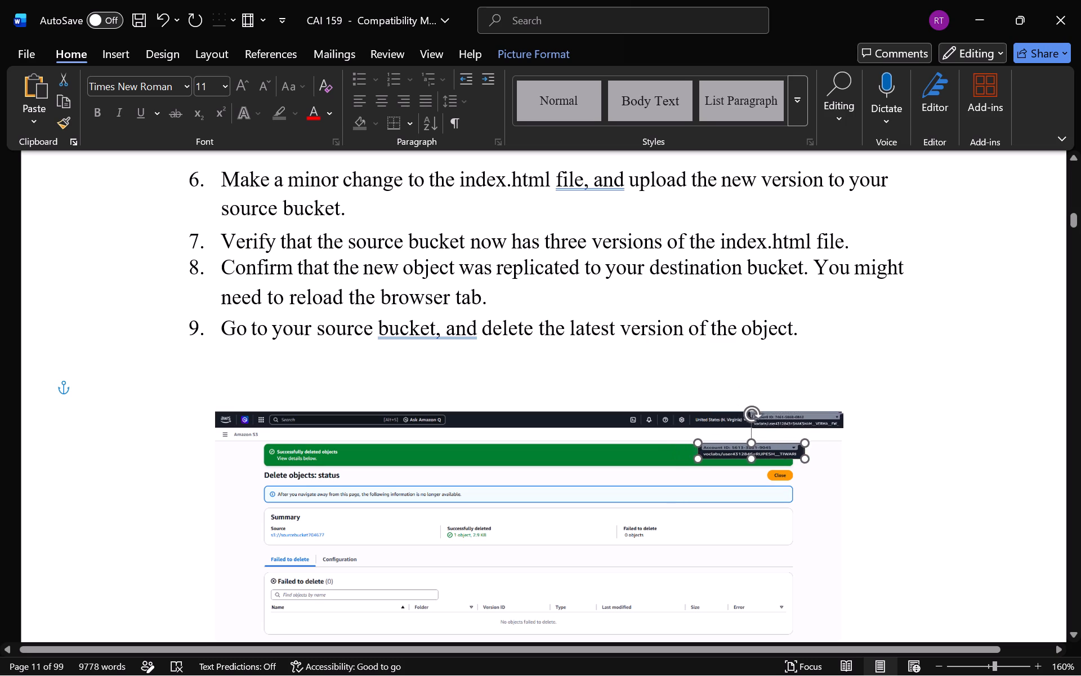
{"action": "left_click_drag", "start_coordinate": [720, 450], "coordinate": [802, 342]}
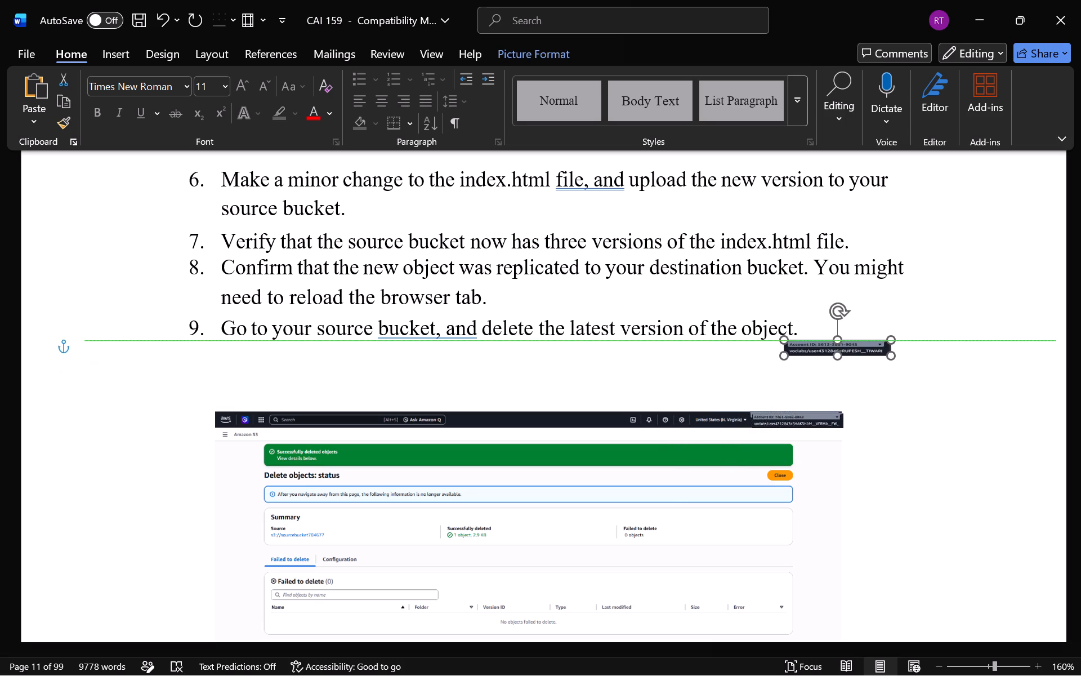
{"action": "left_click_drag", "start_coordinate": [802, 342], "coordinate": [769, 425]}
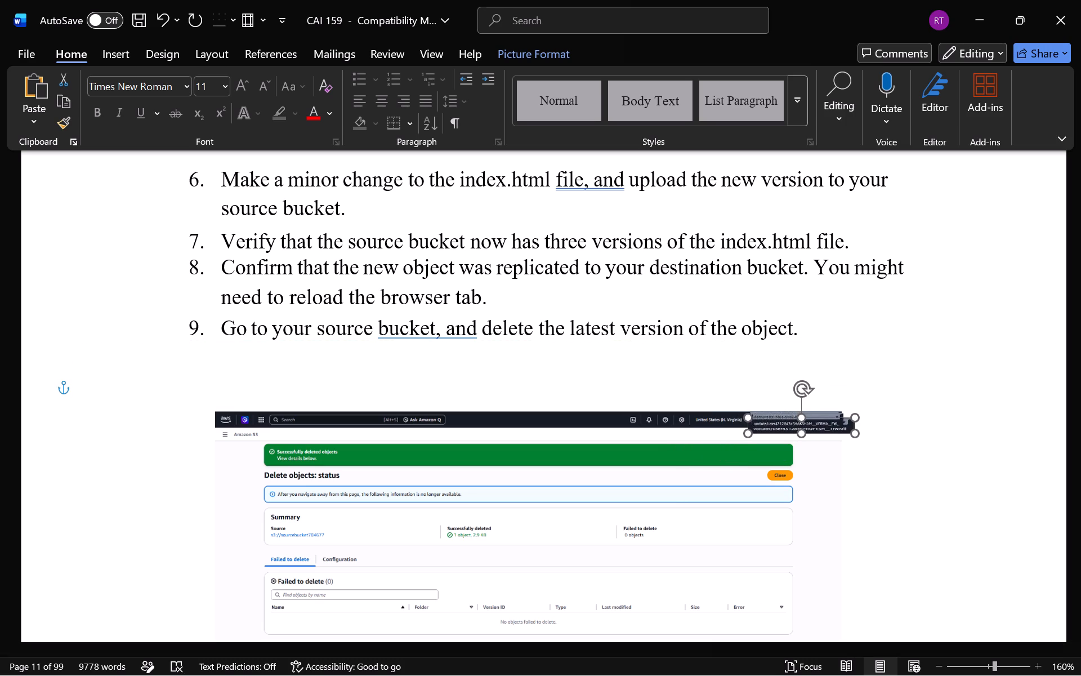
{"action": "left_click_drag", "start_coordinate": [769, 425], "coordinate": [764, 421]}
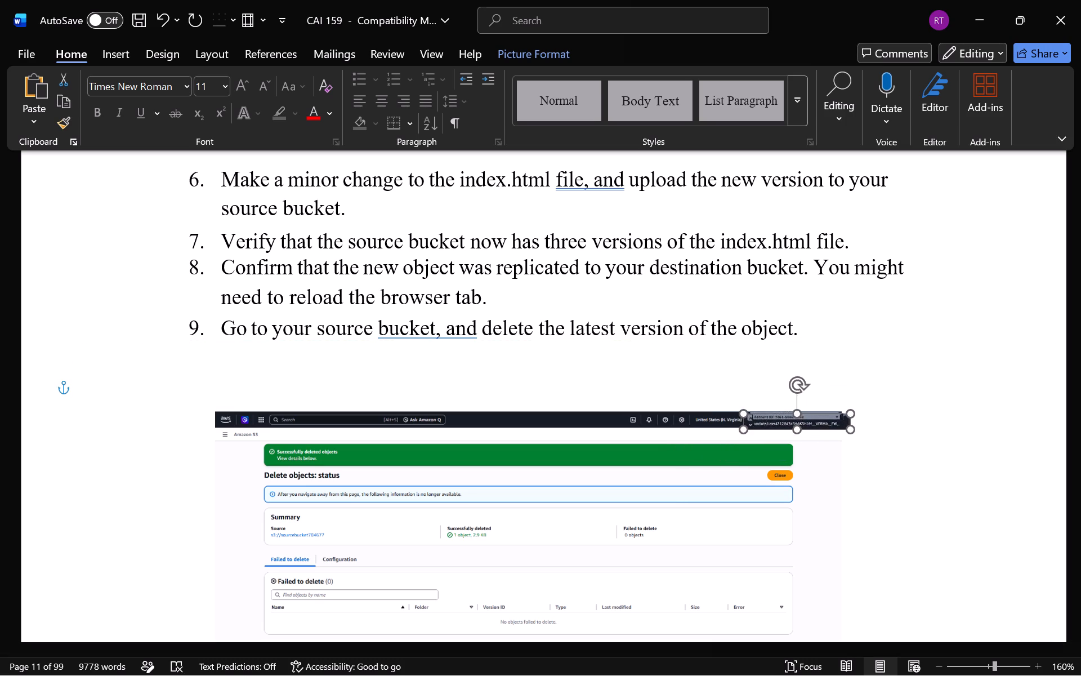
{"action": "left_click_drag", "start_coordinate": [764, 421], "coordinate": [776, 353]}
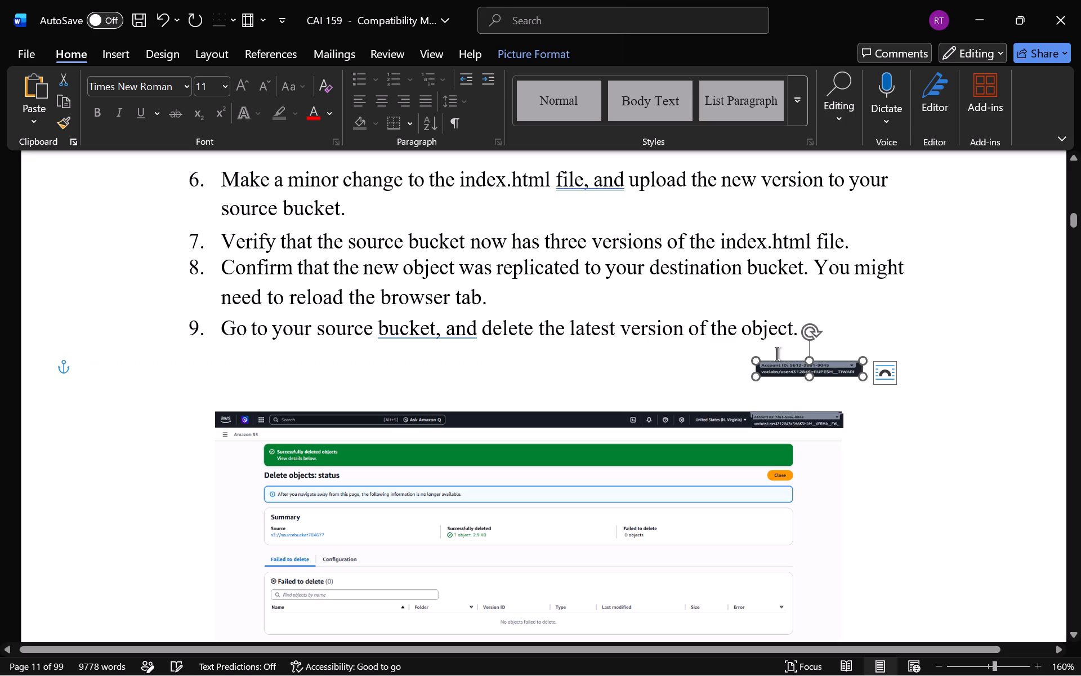
Cut the older label picture that sits over the account label in the "Delete objects: status" screenshot's header bar.
{"action": "left_click", "coordinate": [778, 416]}
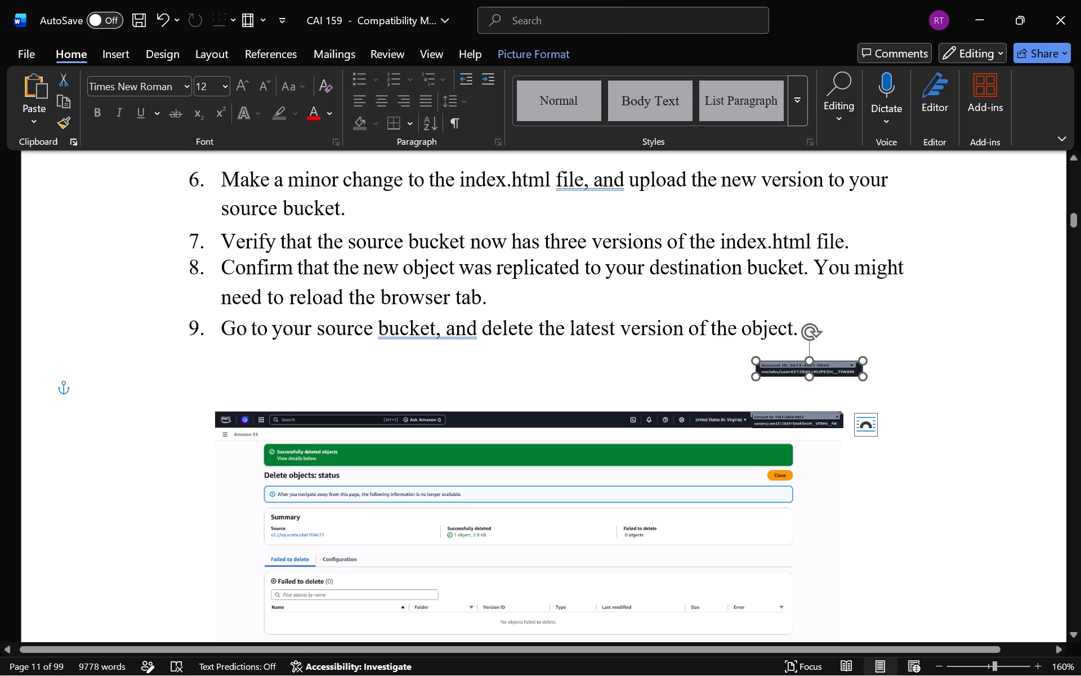
{"action": "right_click", "coordinate": [778, 416]}
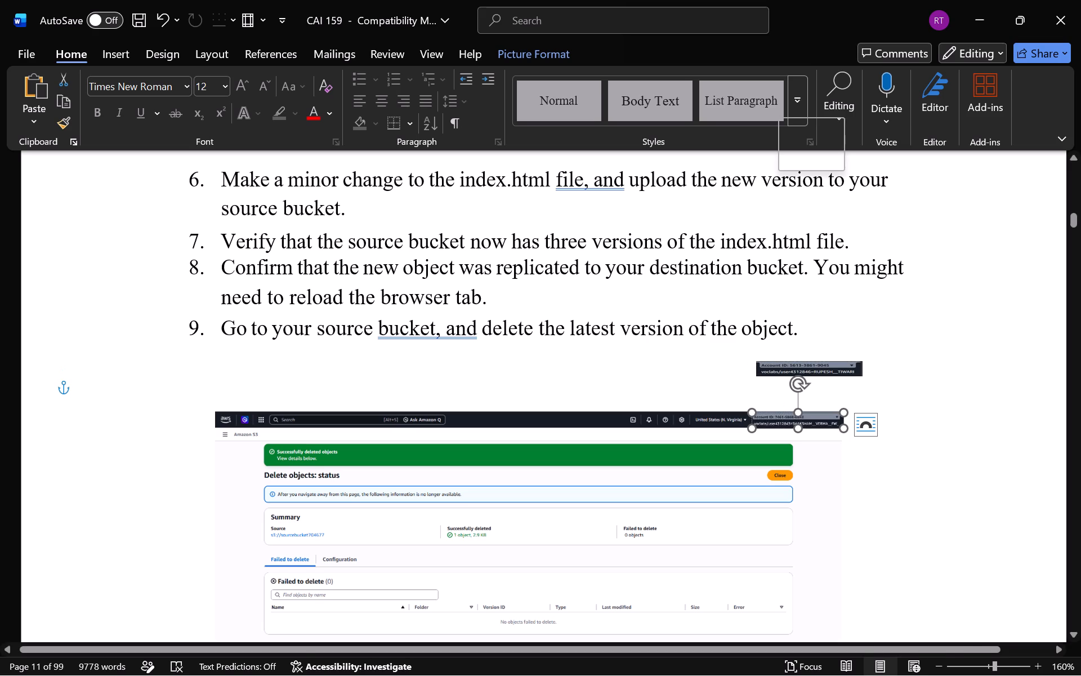
{"action": "left_click", "coordinate": [824, 232]}
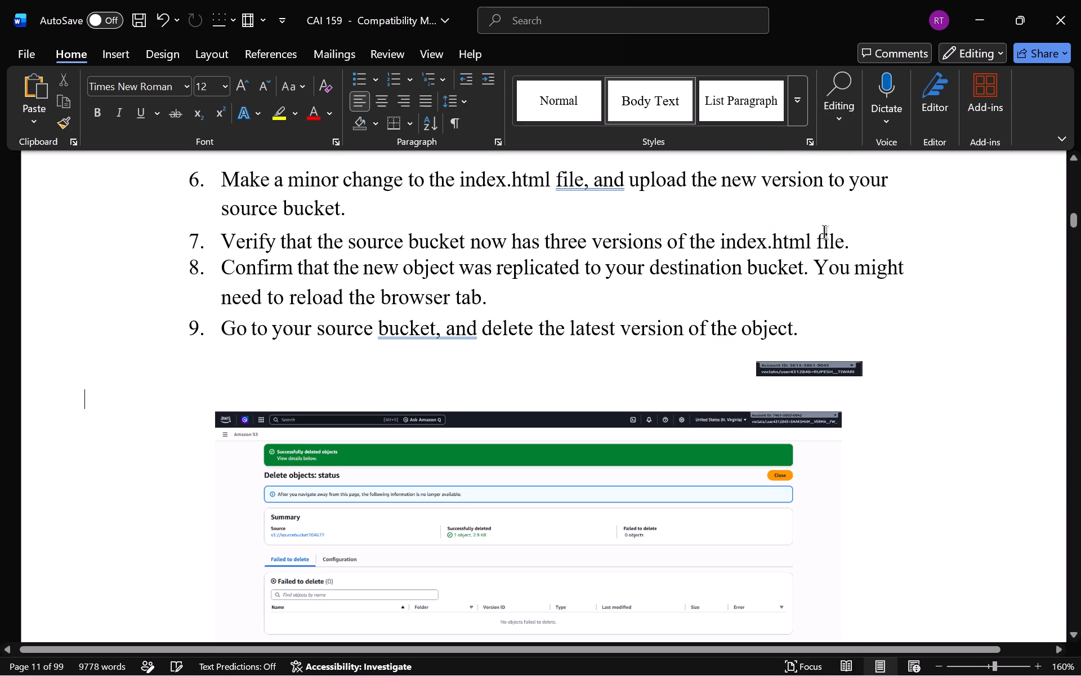
Place the new label picture over the account label at the end of the "Delete objects: status" screenshot's header bar.
{"action": "left_click_drag", "start_coordinate": [784, 364], "coordinate": [775, 411]}
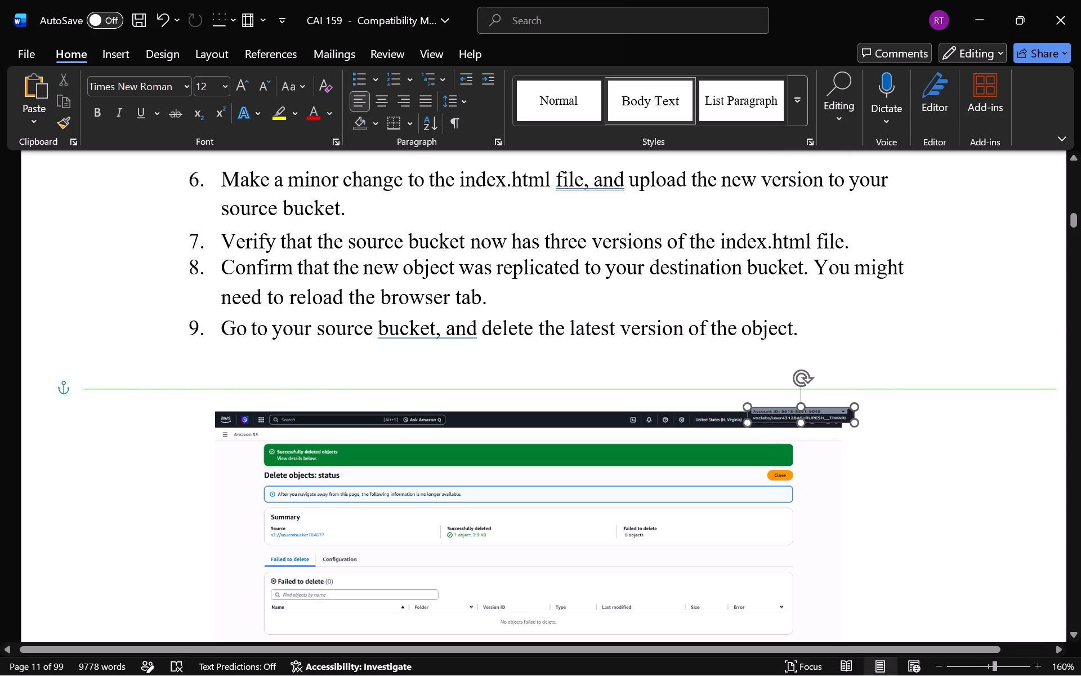
{"action": "left_click_drag", "start_coordinate": [775, 411], "coordinate": [764, 416]}
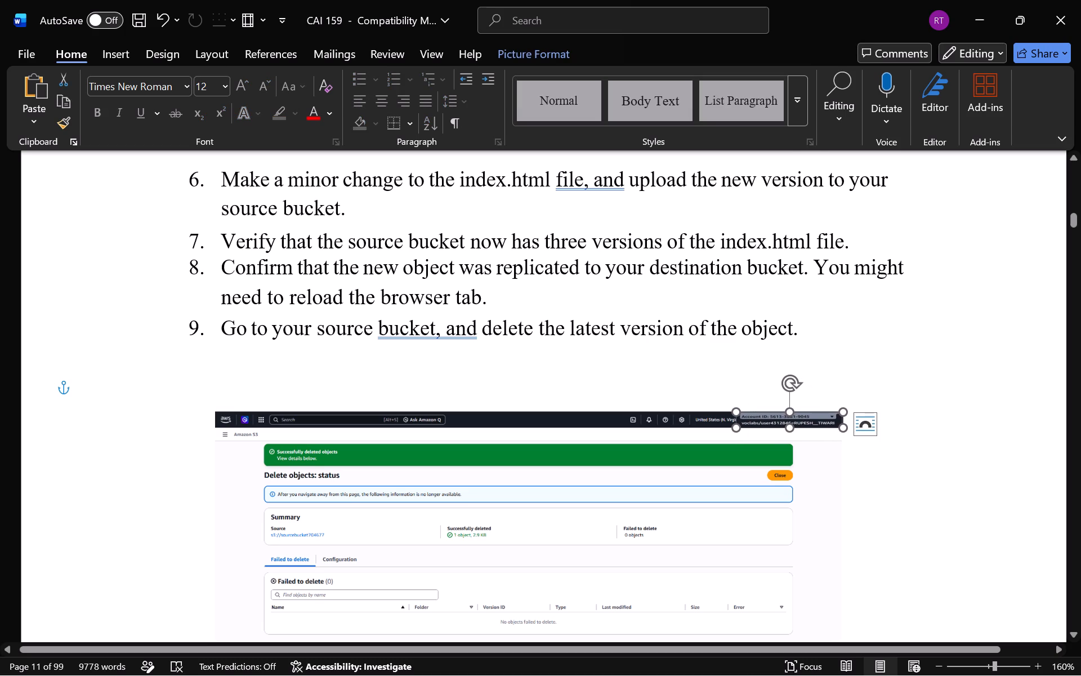
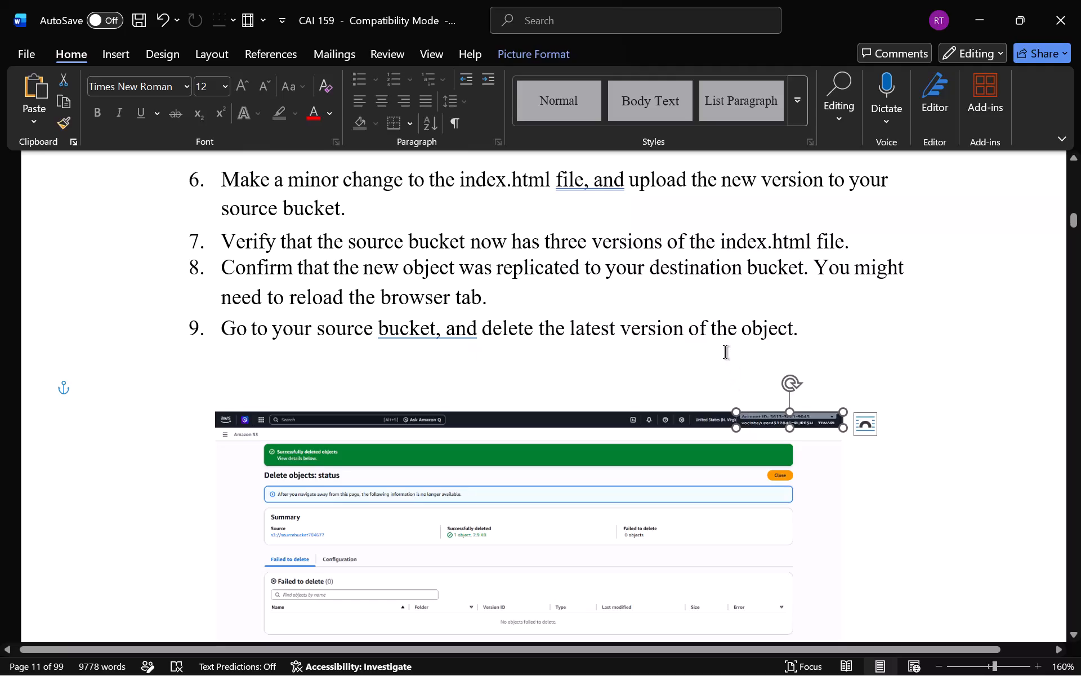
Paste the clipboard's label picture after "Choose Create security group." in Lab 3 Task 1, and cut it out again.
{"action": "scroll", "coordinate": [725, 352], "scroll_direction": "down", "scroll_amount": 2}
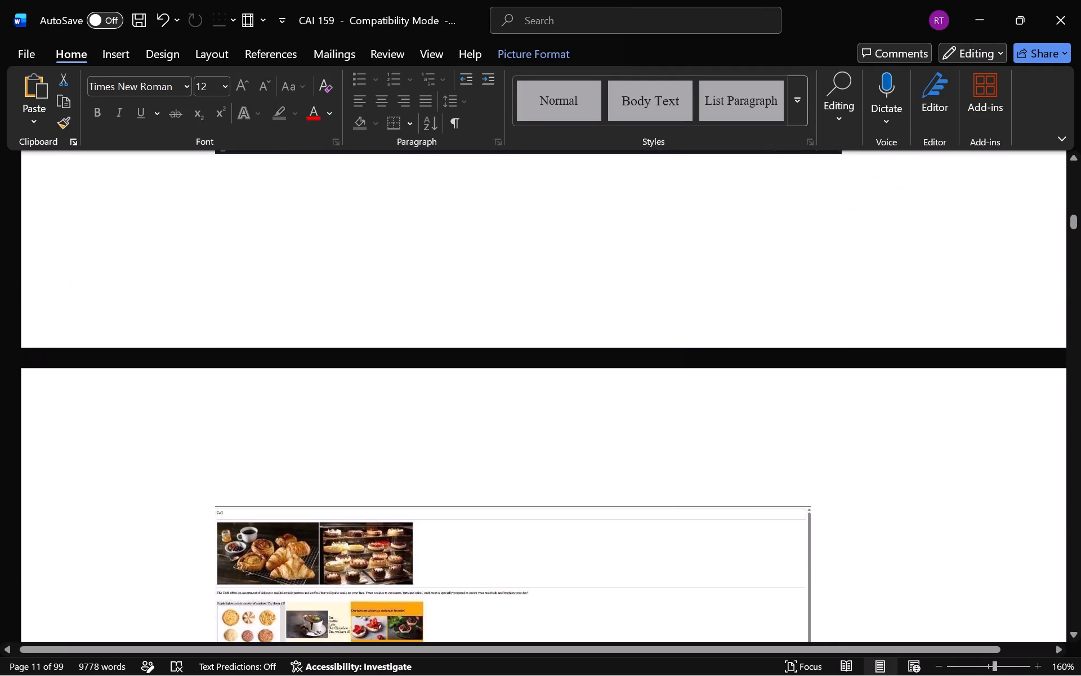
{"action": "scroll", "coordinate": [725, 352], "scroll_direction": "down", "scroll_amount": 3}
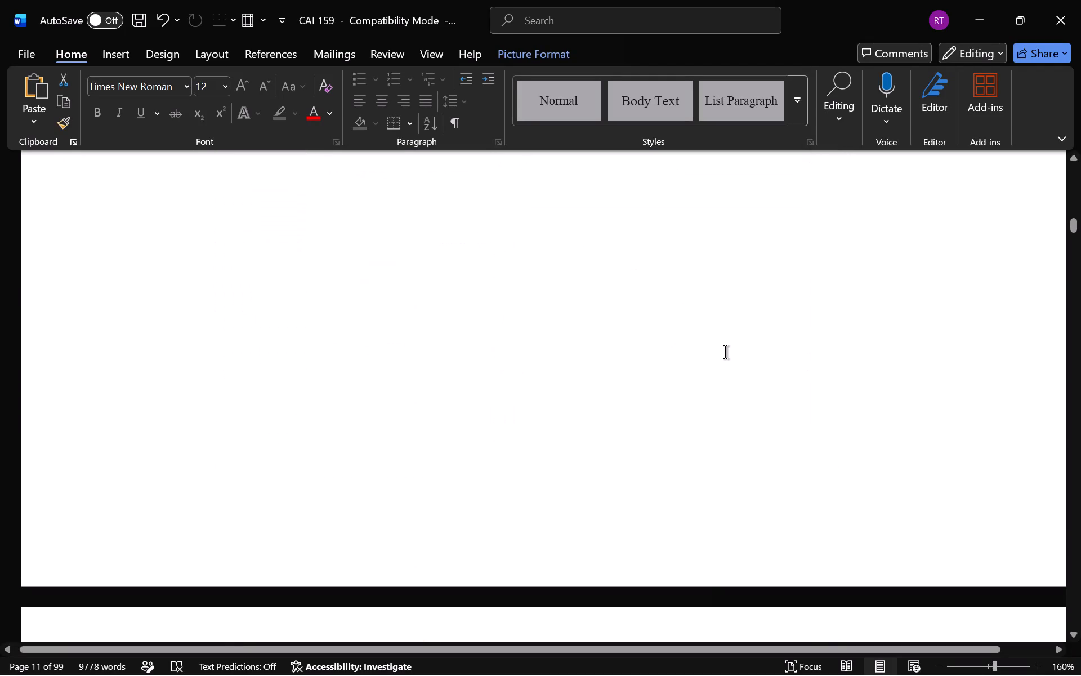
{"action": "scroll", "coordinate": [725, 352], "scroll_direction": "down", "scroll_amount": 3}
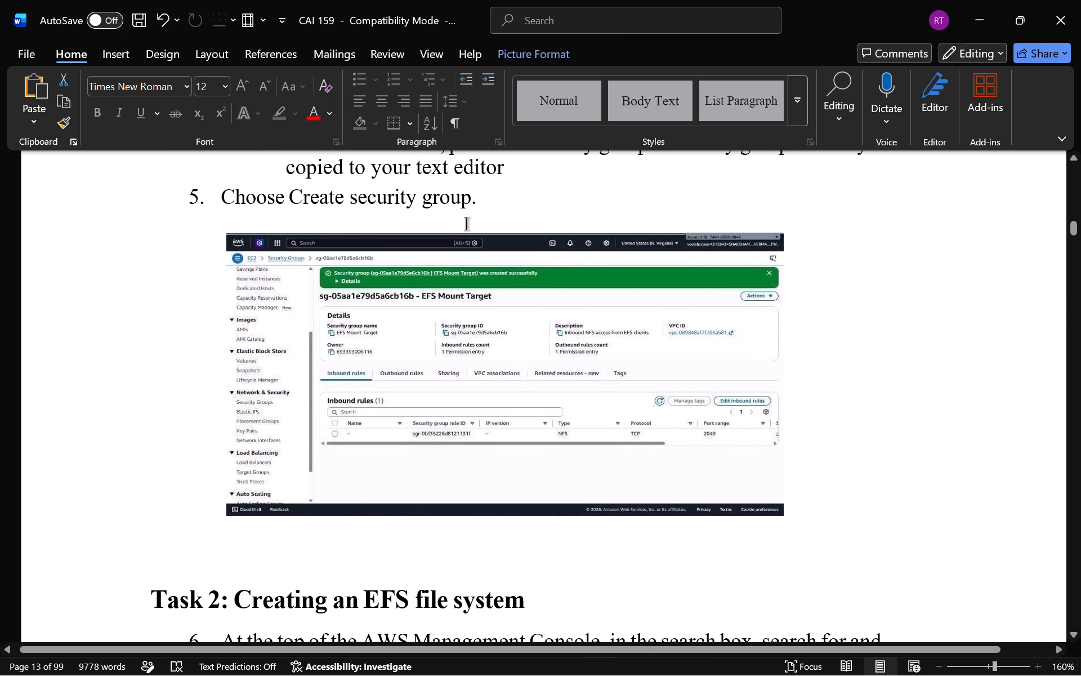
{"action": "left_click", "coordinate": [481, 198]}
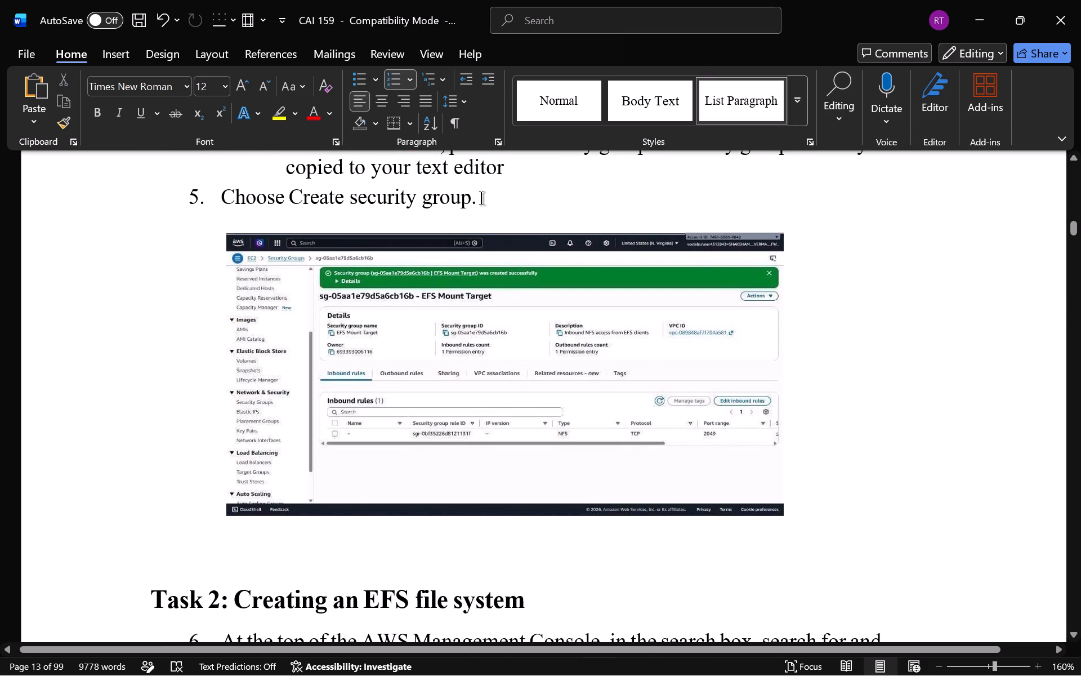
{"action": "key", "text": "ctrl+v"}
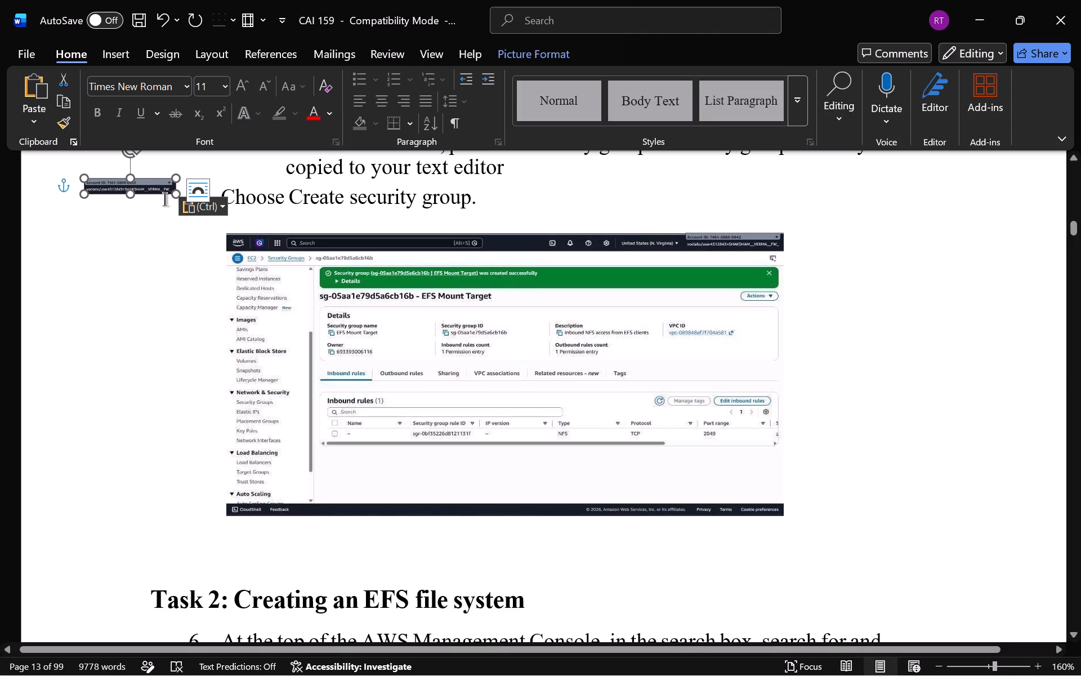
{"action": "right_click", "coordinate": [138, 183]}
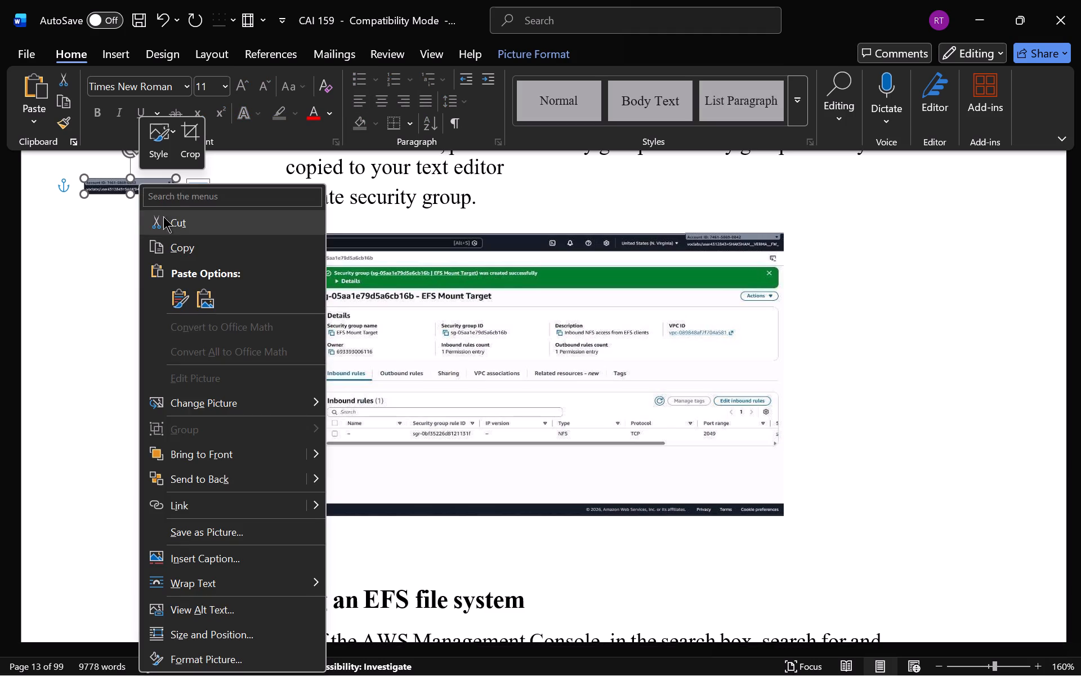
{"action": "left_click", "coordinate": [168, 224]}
Copy the new label picture from the end of the "Delete objects: status" screenshot's header bar.
{"action": "scroll", "coordinate": [411, 259], "scroll_direction": "up", "scroll_amount": 4}
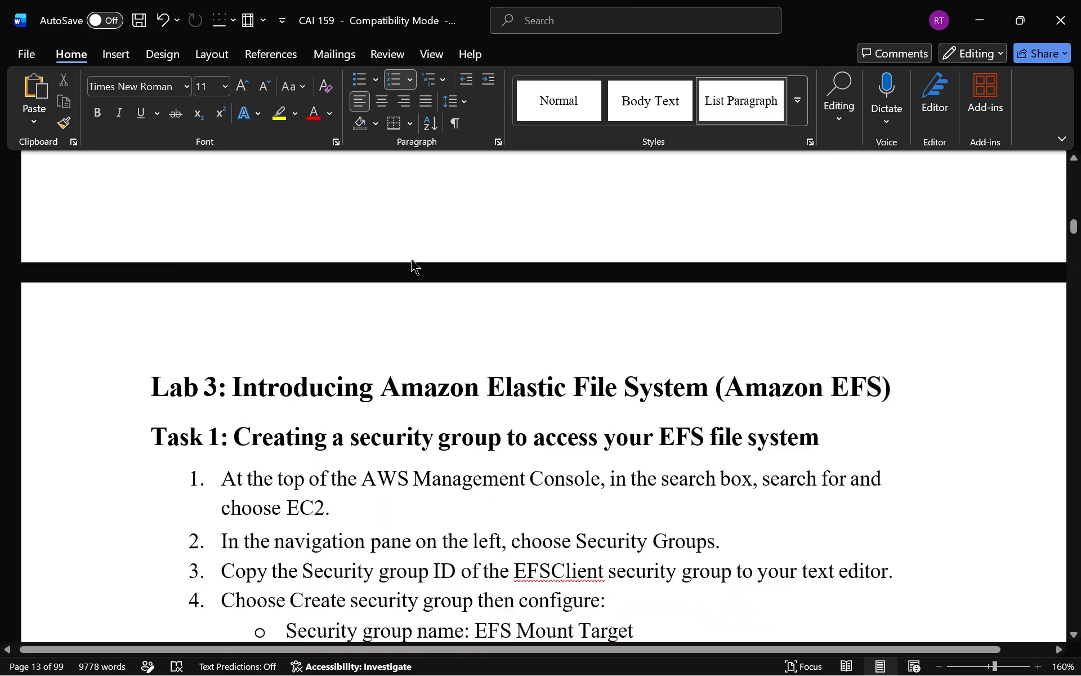
{"action": "scroll", "coordinate": [411, 259], "scroll_direction": "down", "scroll_amount": 1}
{"action": "scroll", "coordinate": [411, 259], "scroll_direction": "up", "scroll_amount": 2}
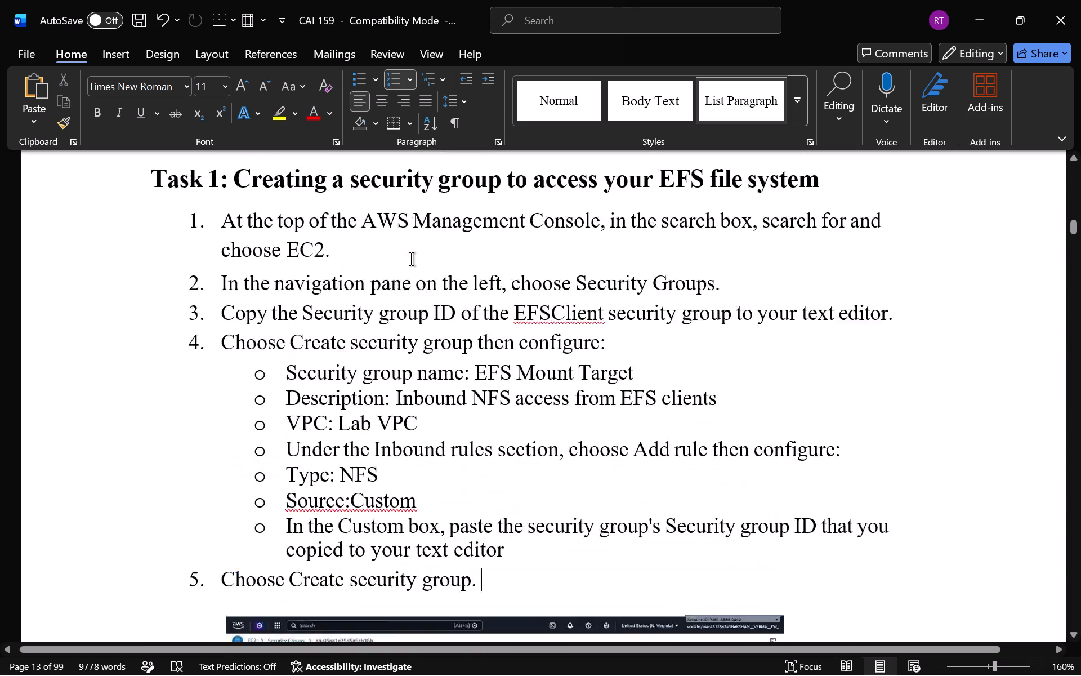
{"action": "scroll", "coordinate": [411, 259], "scroll_direction": "up", "scroll_amount": 7}
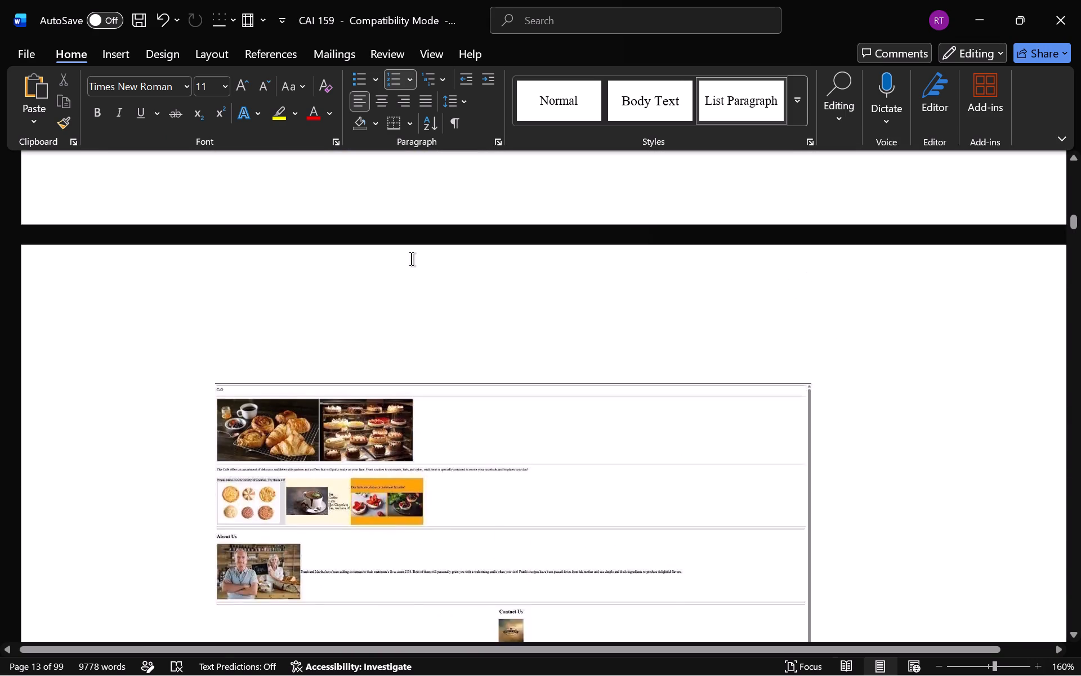
{"action": "scroll", "coordinate": [411, 259], "scroll_direction": "up", "scroll_amount": 1}
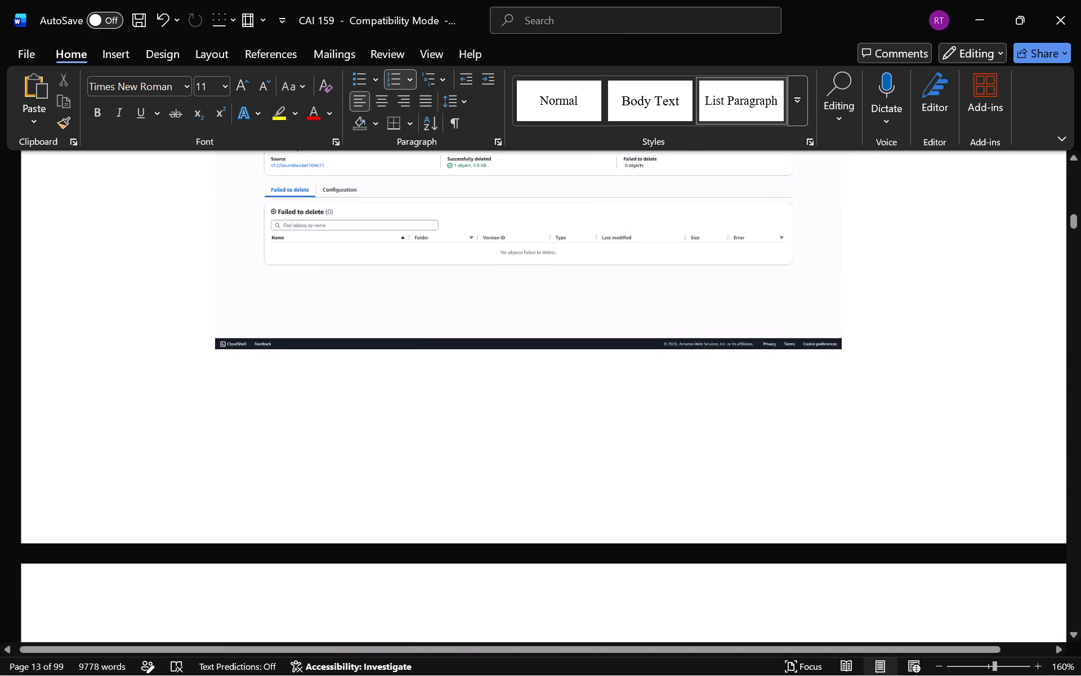
{"action": "scroll", "coordinate": [411, 259], "scroll_direction": "up", "scroll_amount": 1}
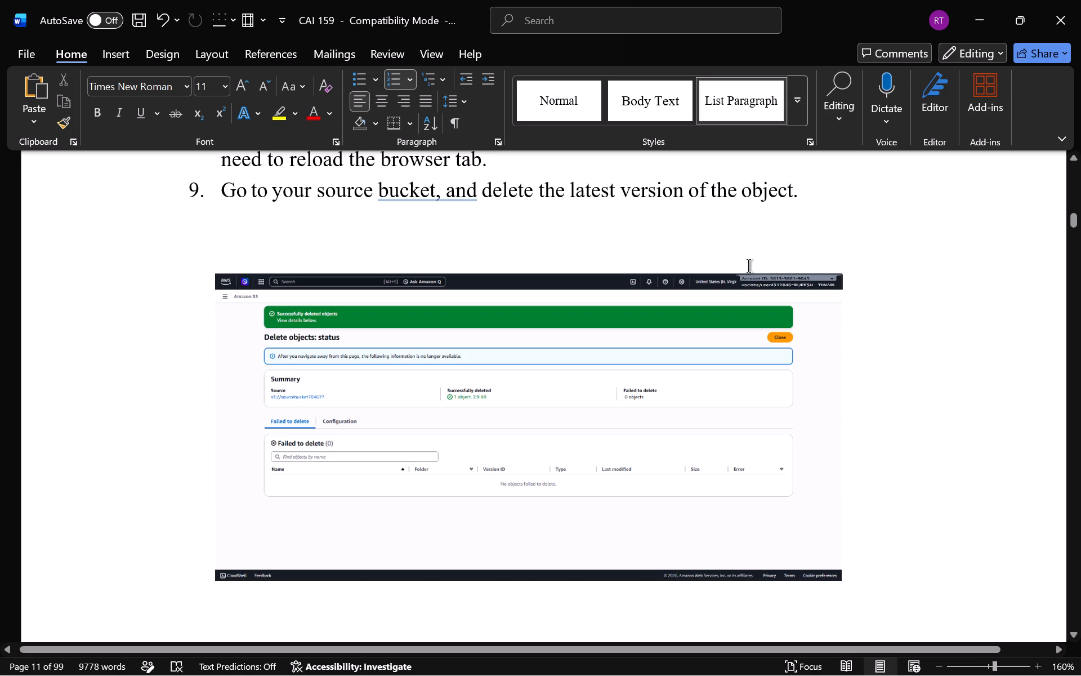
{"action": "right_click", "coordinate": [765, 280]}
{"action": "left_click", "coordinate": [796, 249]}
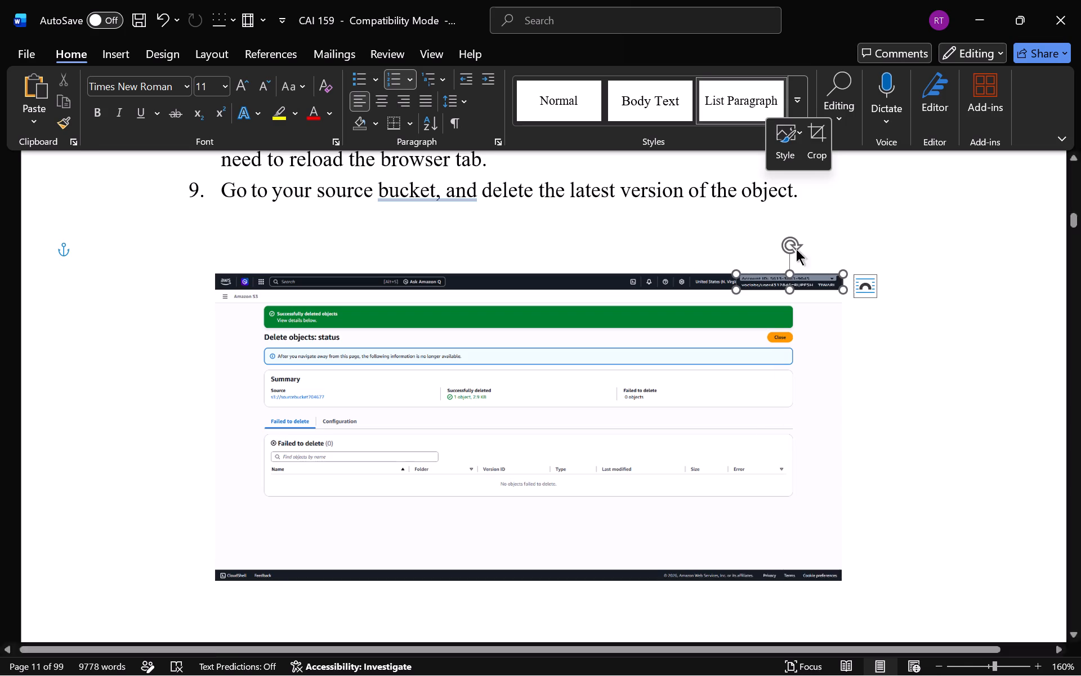
Paste the new label picture at Lab 3 Task 1 item 5 and place it over the EFS Mount Target screenshot's account label.
{"action": "scroll", "coordinate": [692, 337], "scroll_direction": "down", "scroll_amount": 3}
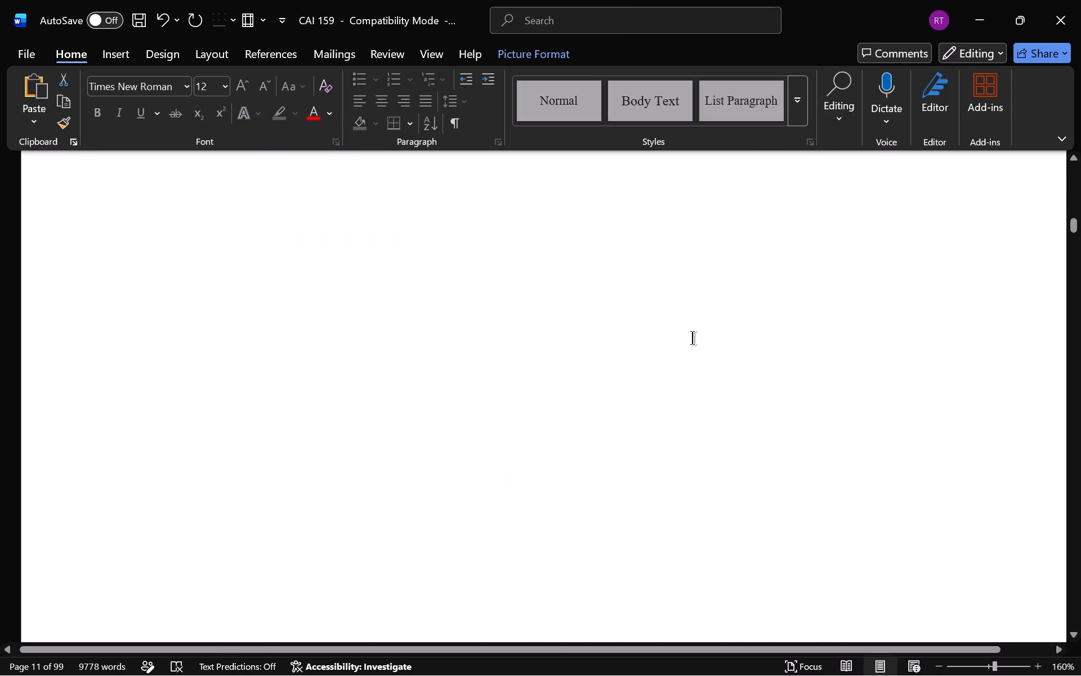
{"action": "scroll", "coordinate": [692, 337], "scroll_direction": "down", "scroll_amount": 4}
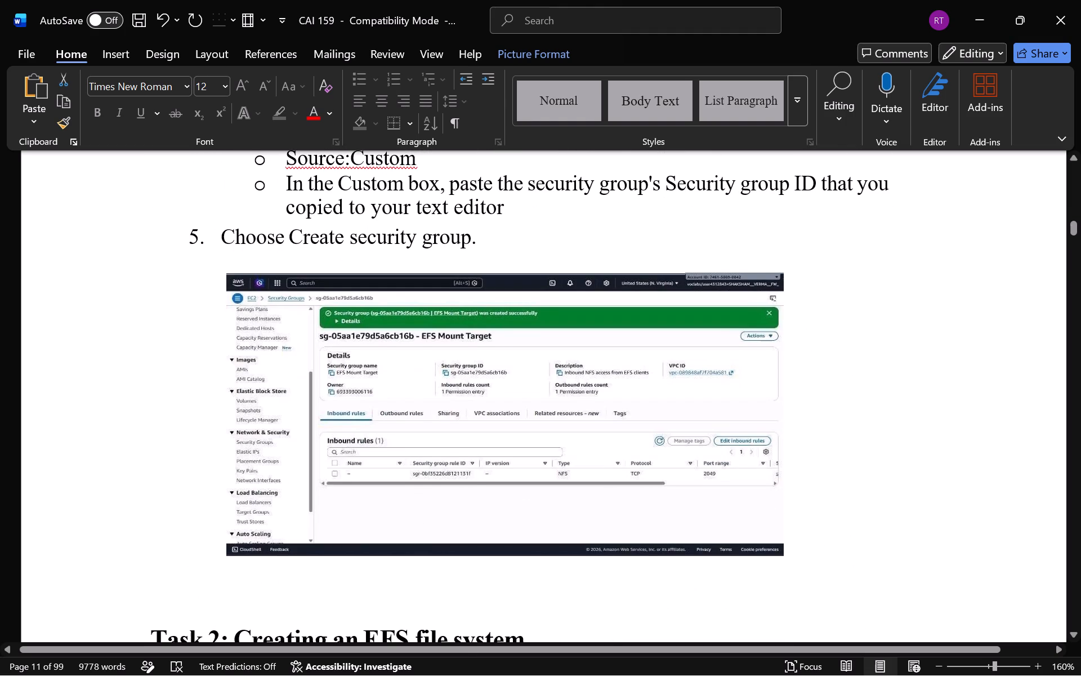
{"action": "scroll", "coordinate": [692, 337], "scroll_direction": "up", "scroll_amount": 1}
{"action": "left_click", "coordinate": [489, 352]}
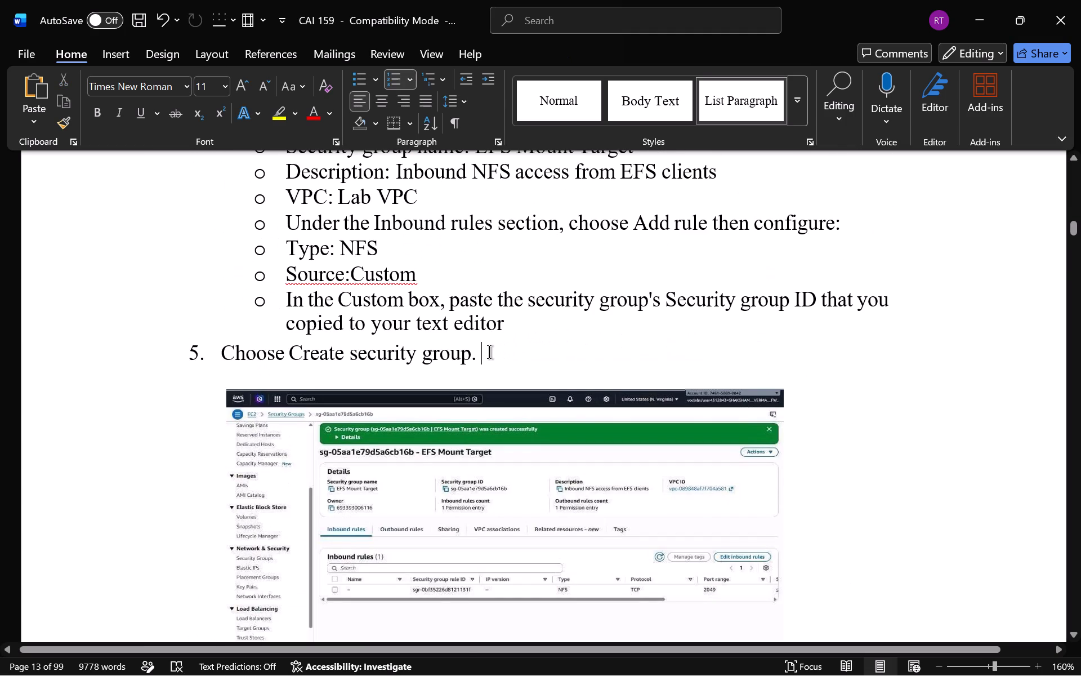
{"action": "key", "text": "ctrl+v"}
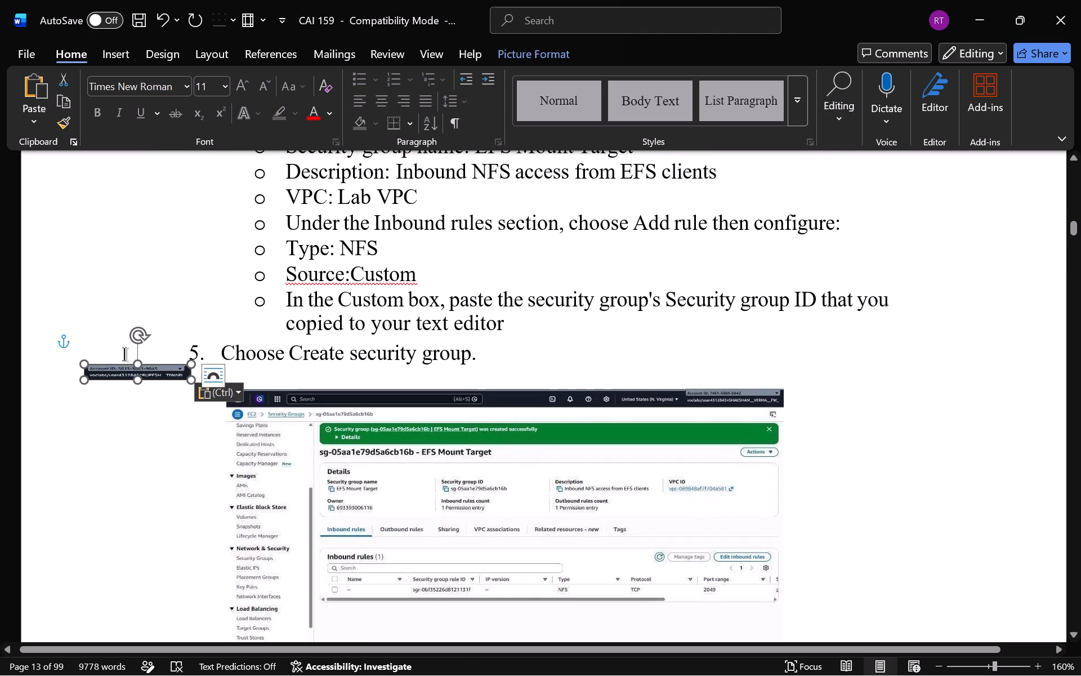
{"action": "left_click_drag", "start_coordinate": [120, 371], "coordinate": [638, 431]}
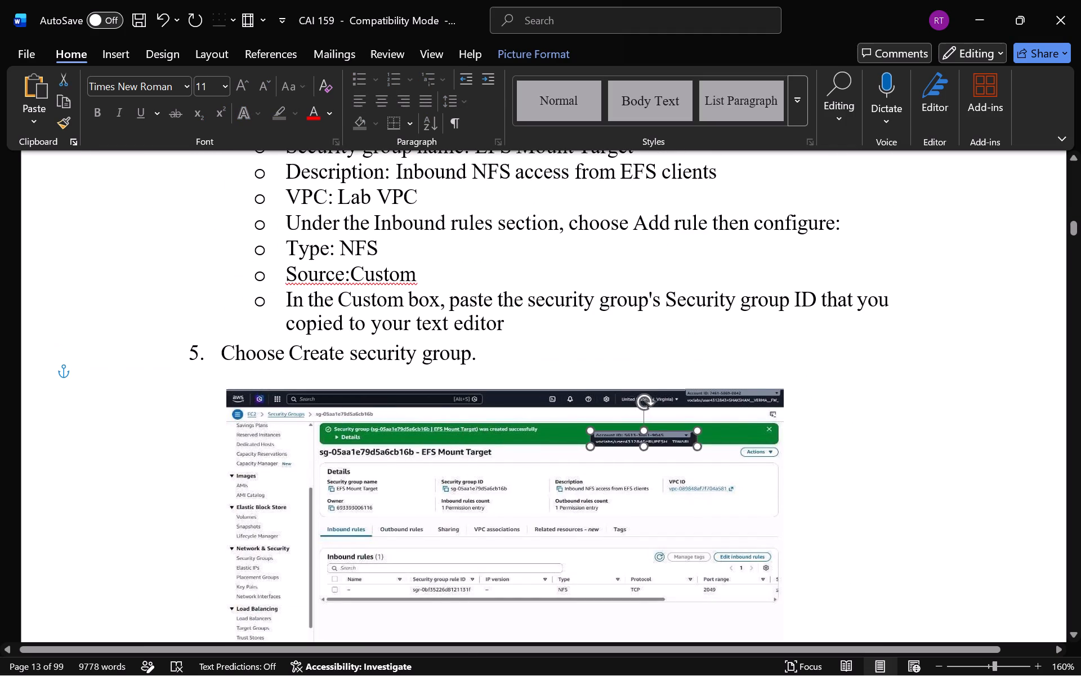
{"action": "left_click_drag", "start_coordinate": [638, 431], "coordinate": [713, 397]}
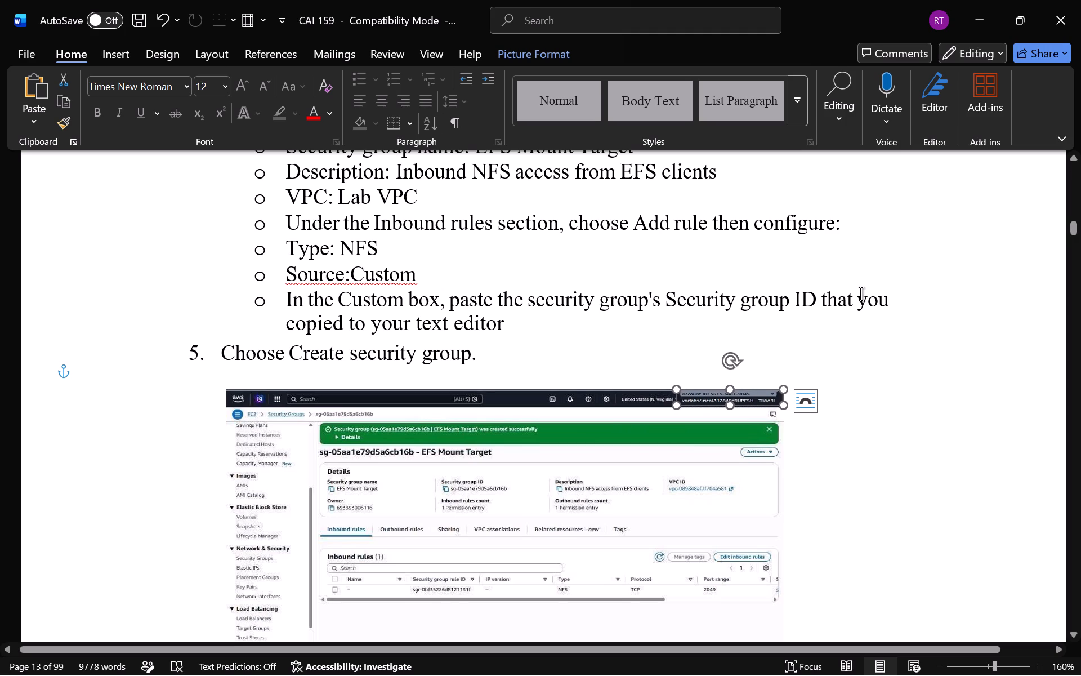
{"action": "left_click", "coordinate": [891, 299]}
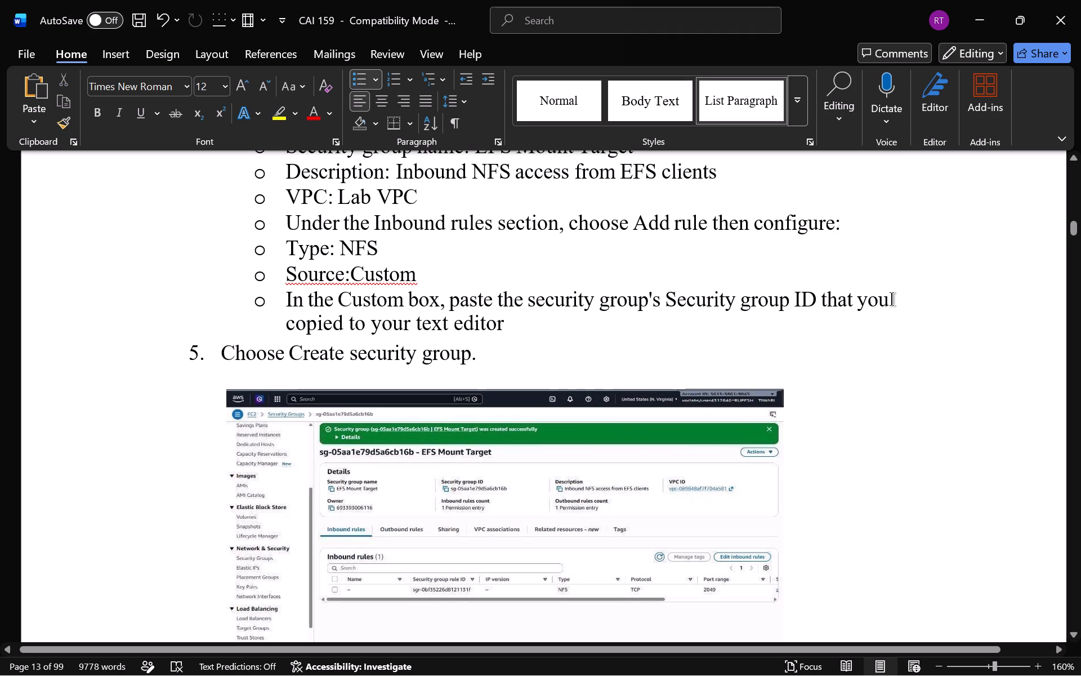
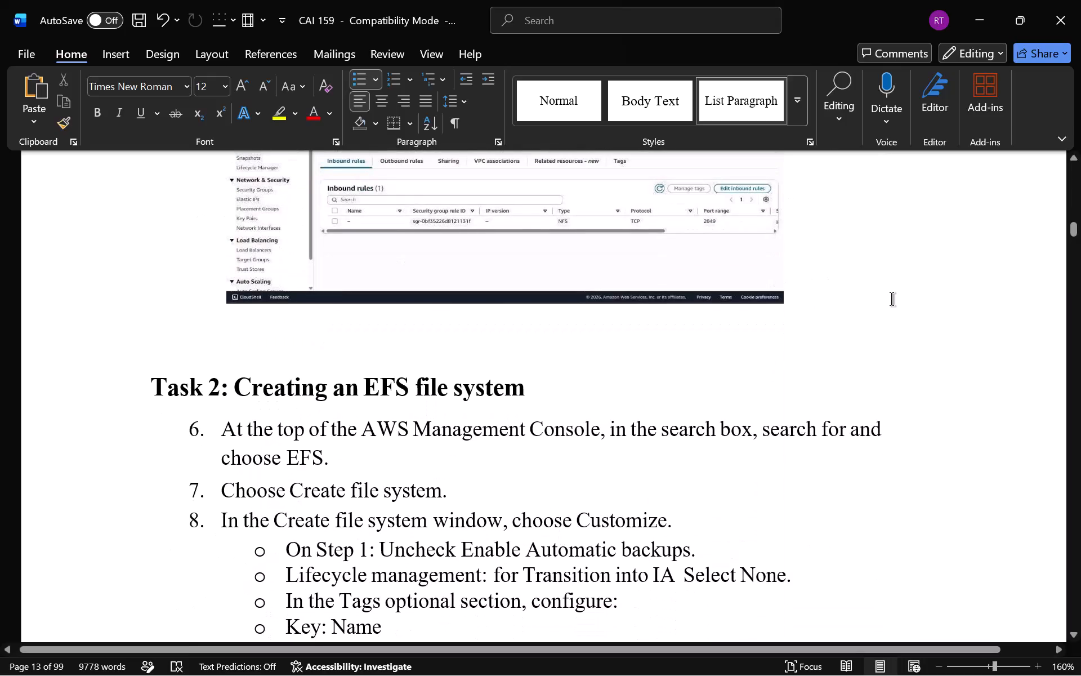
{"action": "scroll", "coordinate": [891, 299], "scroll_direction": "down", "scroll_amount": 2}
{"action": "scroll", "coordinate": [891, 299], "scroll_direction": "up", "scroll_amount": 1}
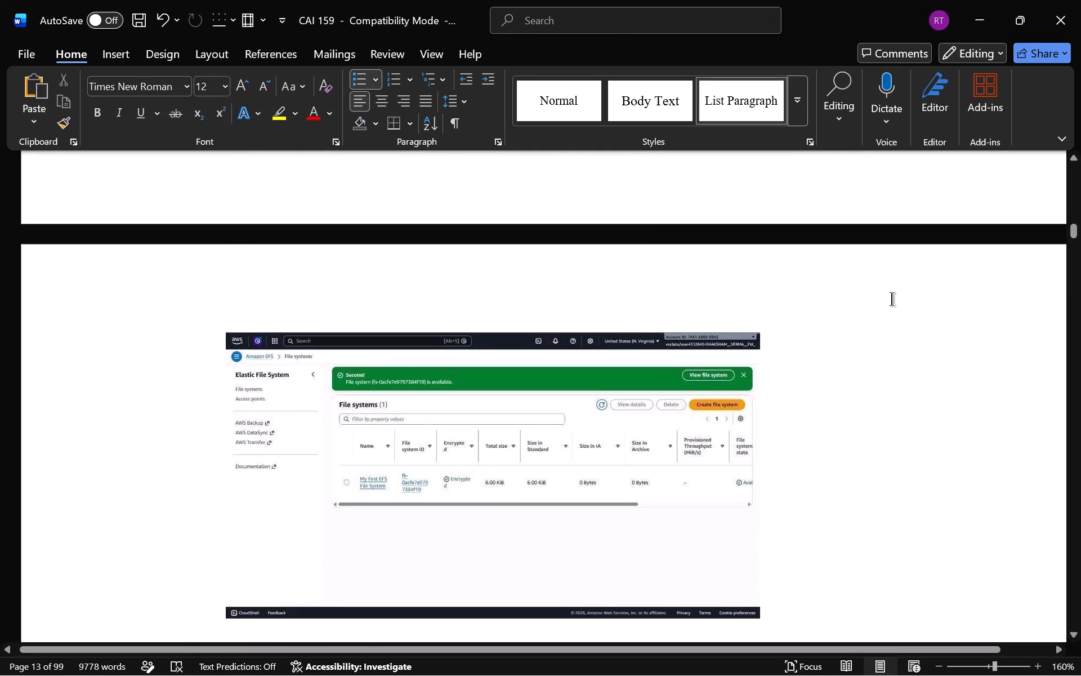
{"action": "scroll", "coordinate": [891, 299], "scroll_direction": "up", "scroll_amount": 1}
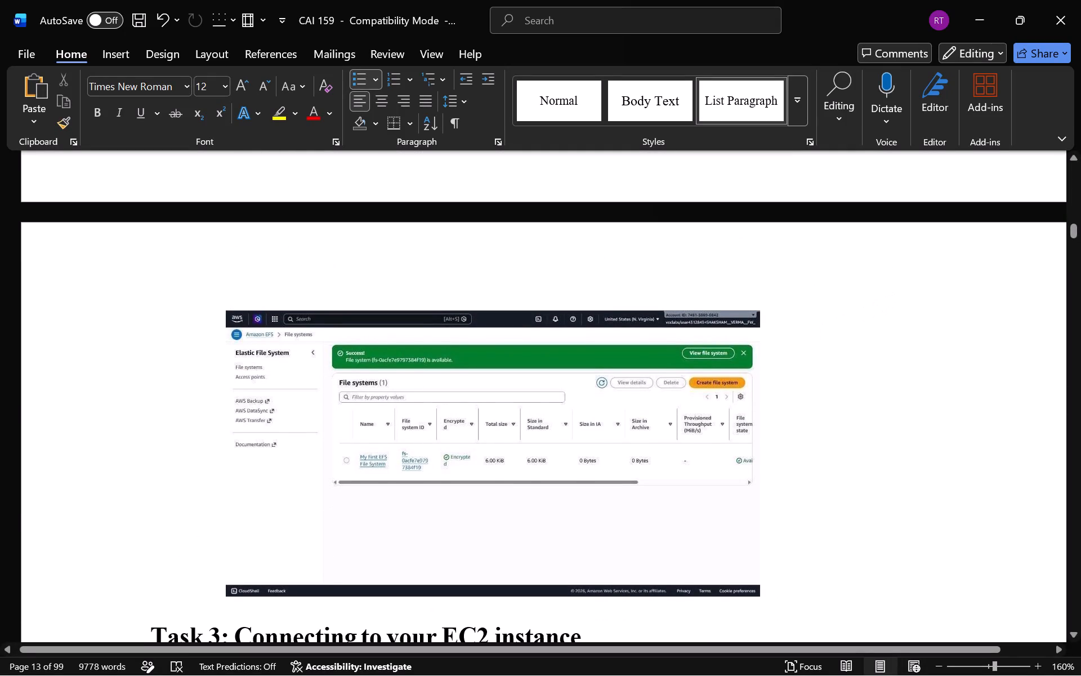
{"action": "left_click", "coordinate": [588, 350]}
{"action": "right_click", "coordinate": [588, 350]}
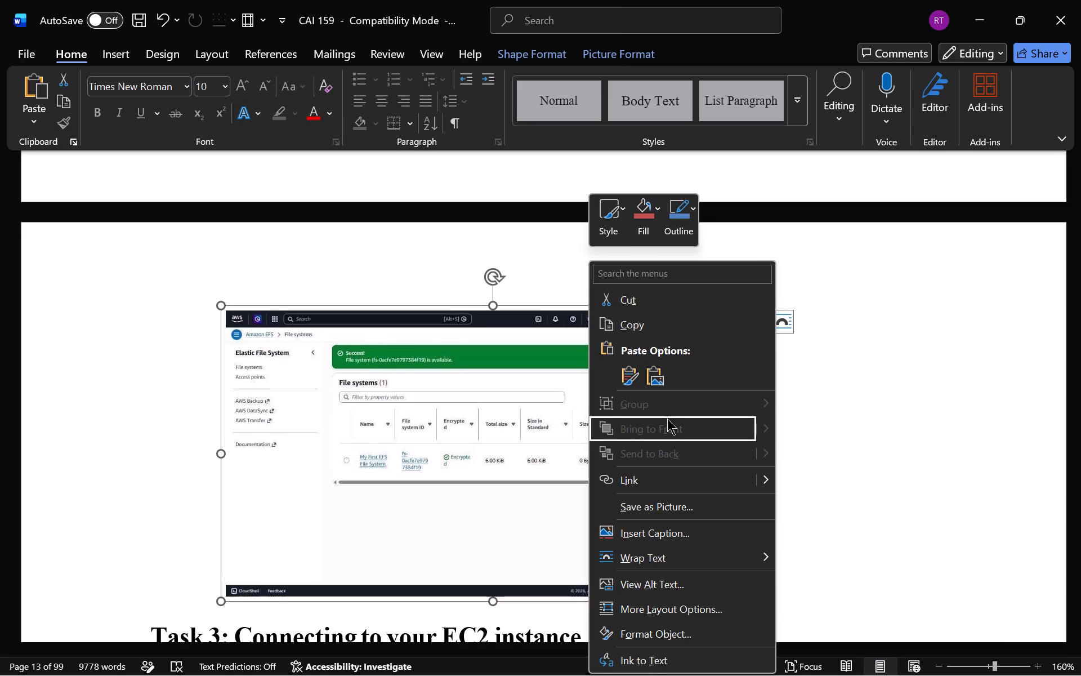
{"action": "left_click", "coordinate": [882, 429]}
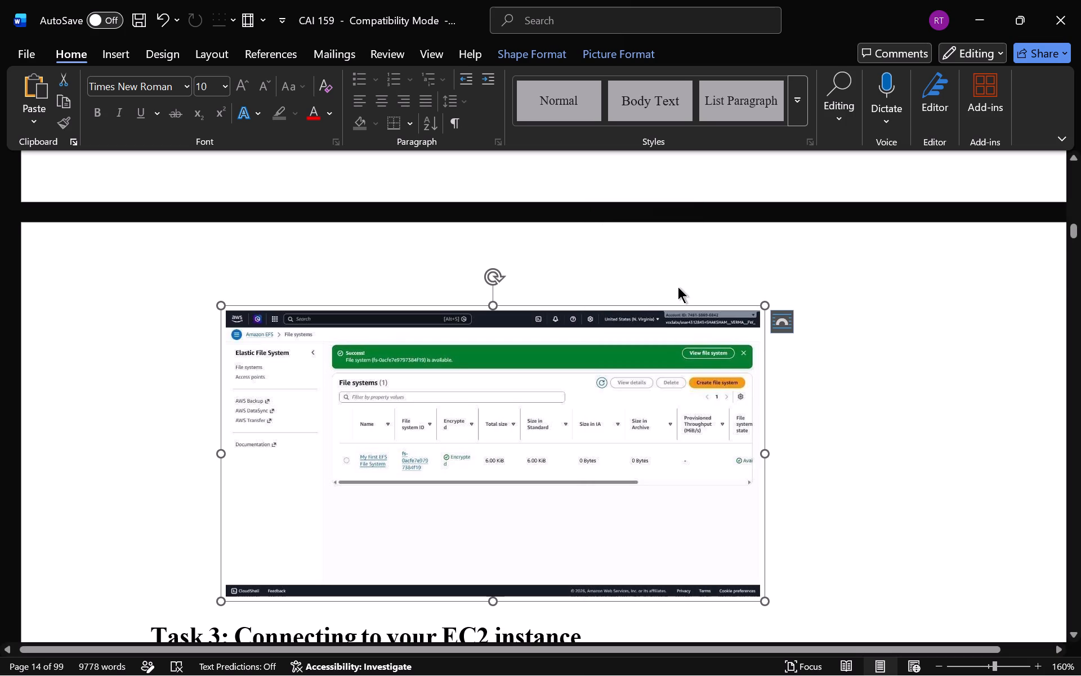
Paste the new label picture after "For VPC, select Lab VPC." in Task 2 and move it onto the File systems screenshot's account label.
{"action": "scroll", "coordinate": [678, 287], "scroll_direction": "up", "scroll_amount": 2}
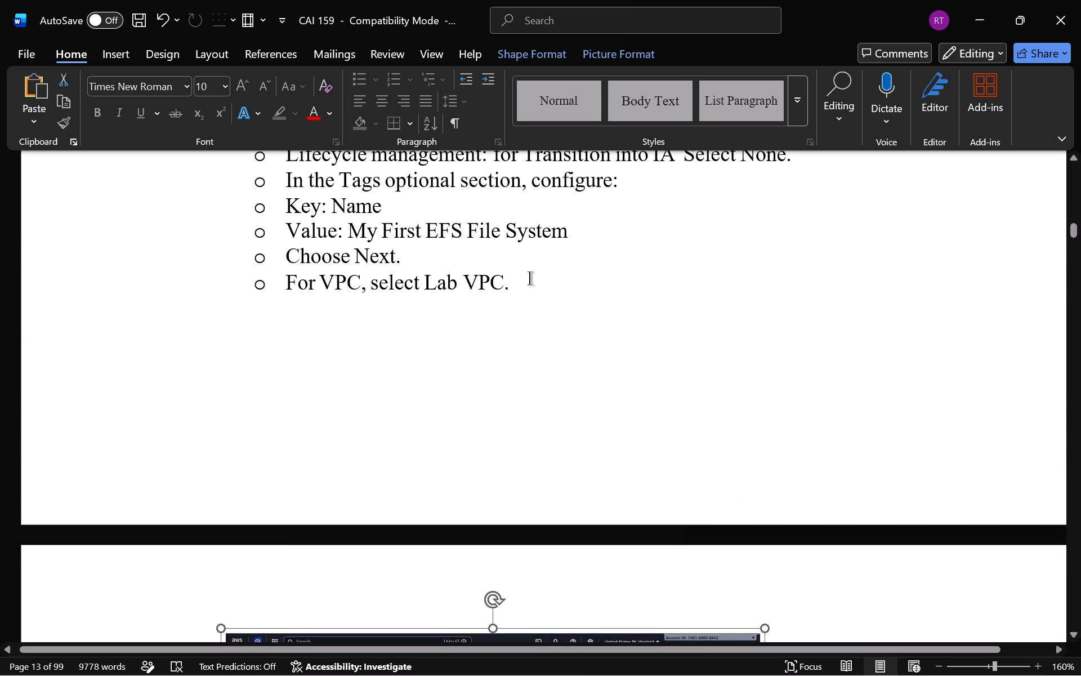
{"action": "left_click", "coordinate": [529, 278]}
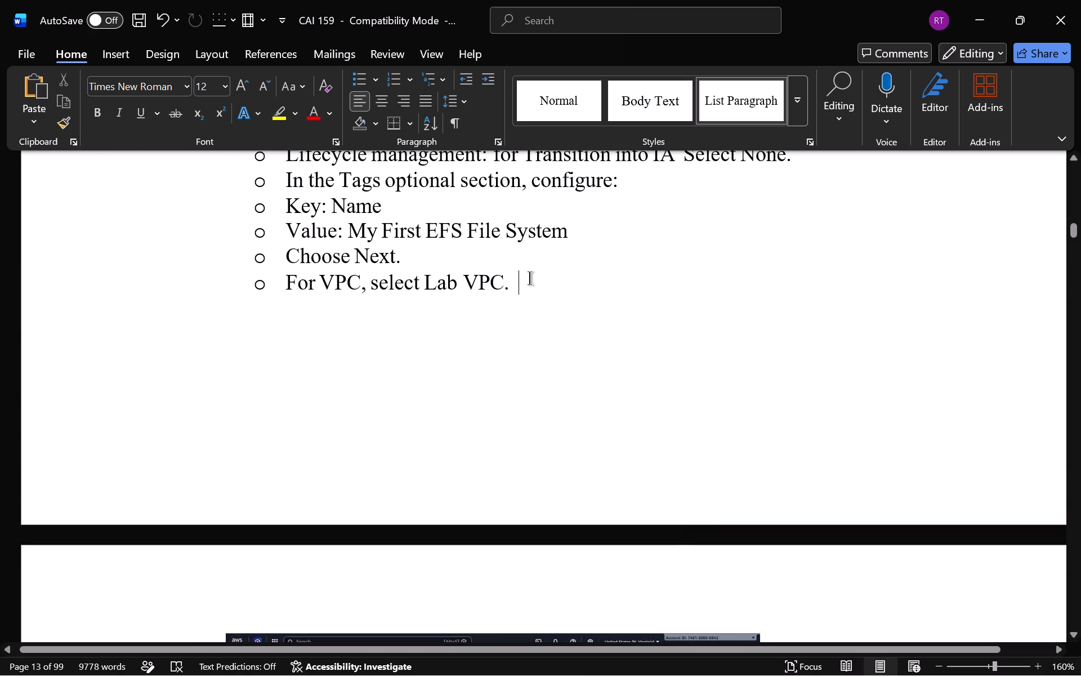
{"action": "key", "text": "ctrl+v"}
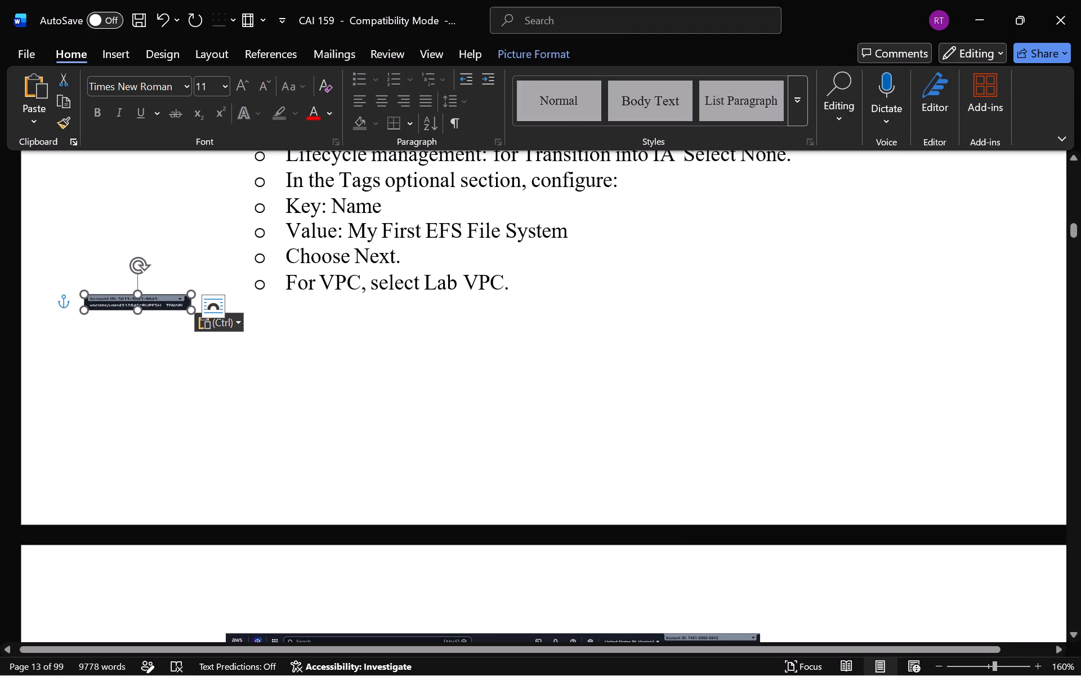
{"action": "left_click_drag", "start_coordinate": [127, 300], "coordinate": [263, 495]}
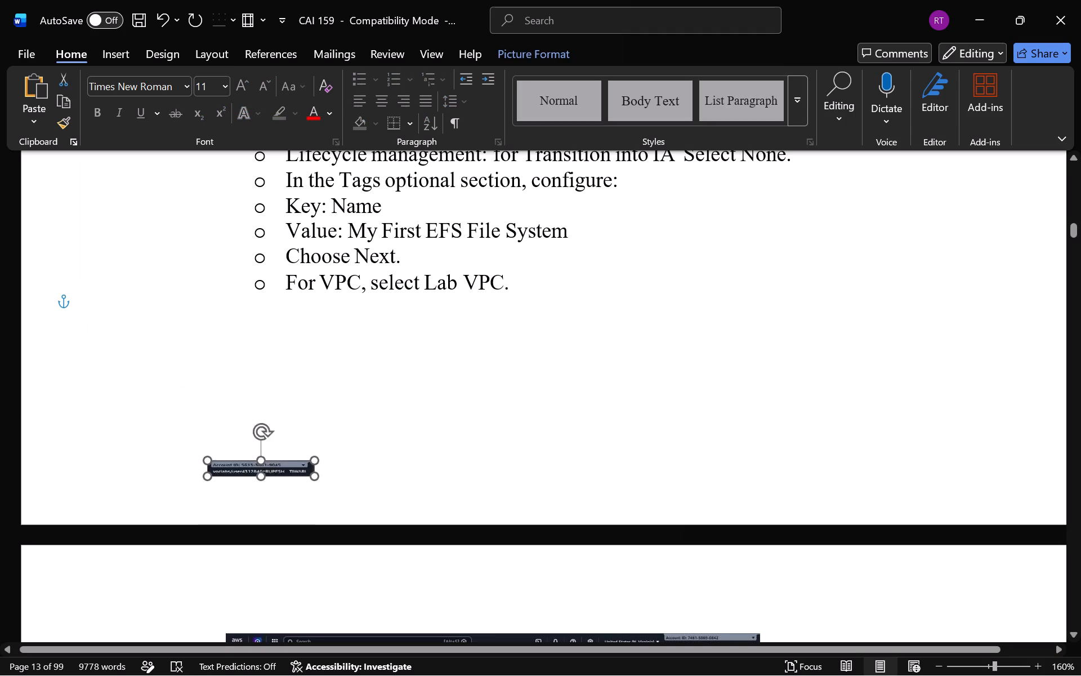
{"action": "left_click_drag", "start_coordinate": [263, 495], "coordinate": [290, 570]}
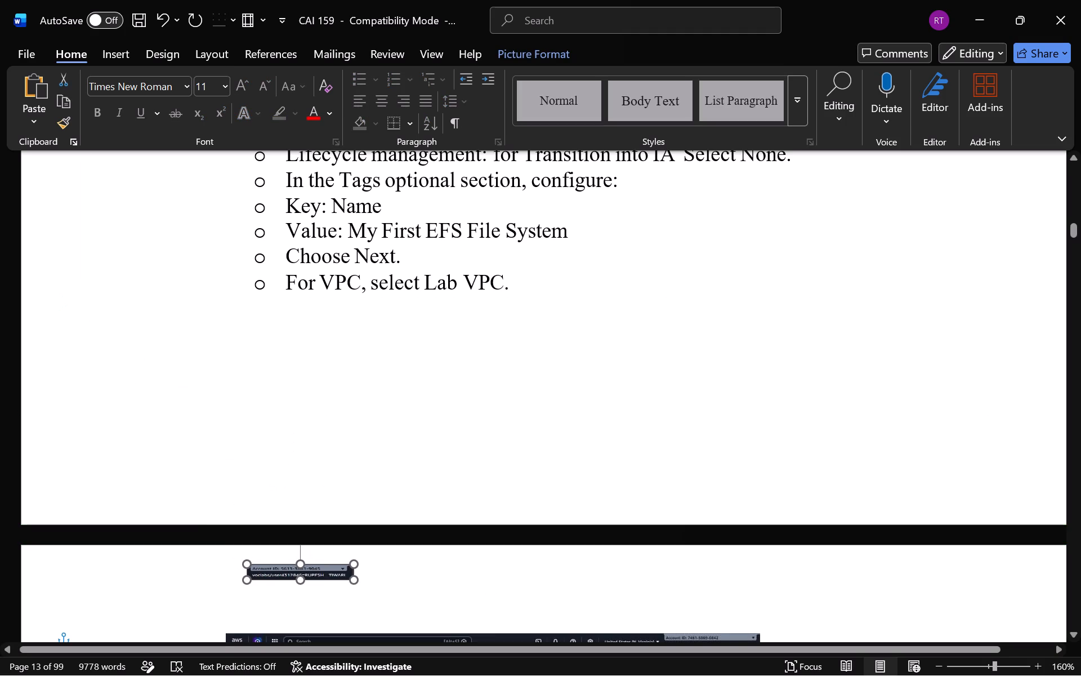
{"action": "left_click_drag", "start_coordinate": [290, 570], "coordinate": [690, 639]}
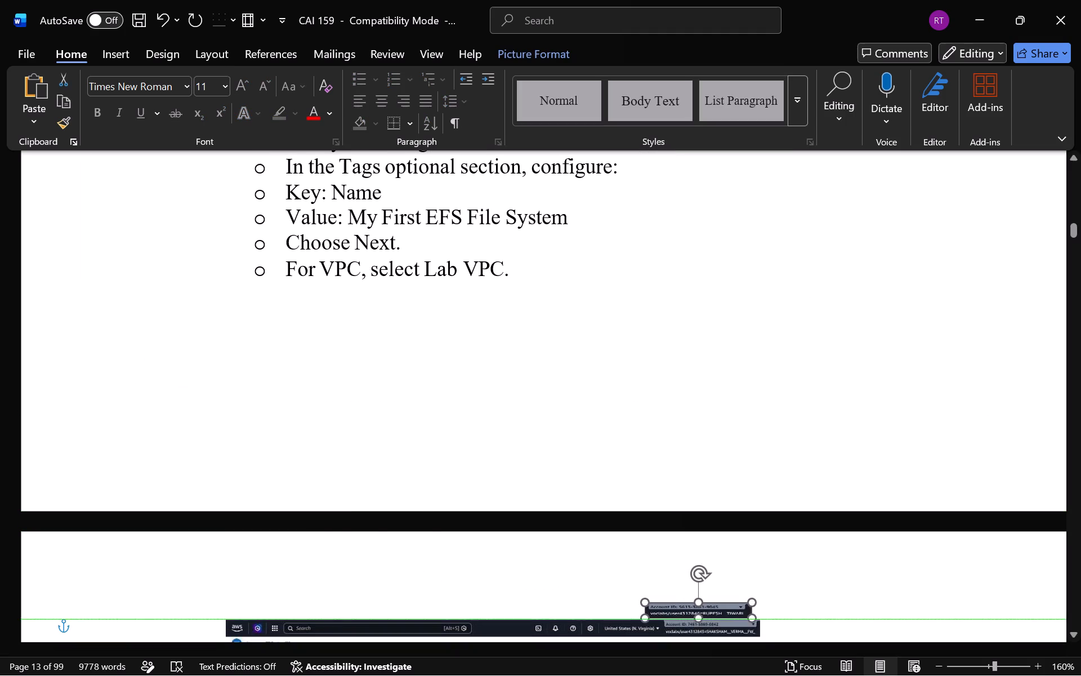
{"action": "left_click_drag", "start_coordinate": [690, 639], "coordinate": [688, 607]}
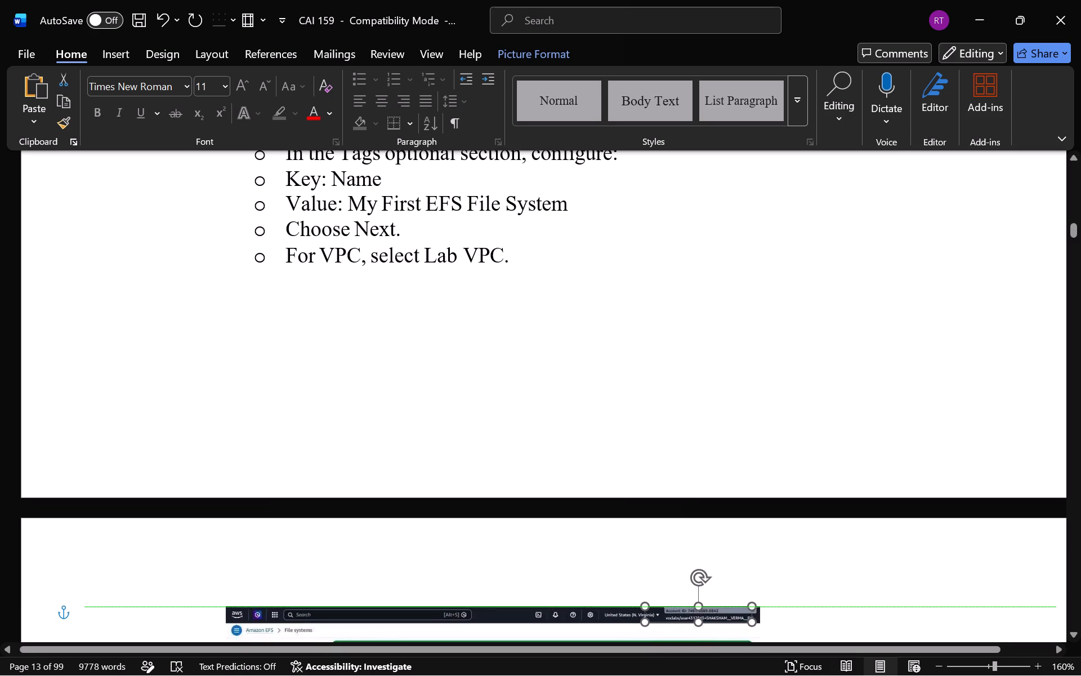
{"action": "left_click_drag", "start_coordinate": [688, 607], "coordinate": [696, 607]}
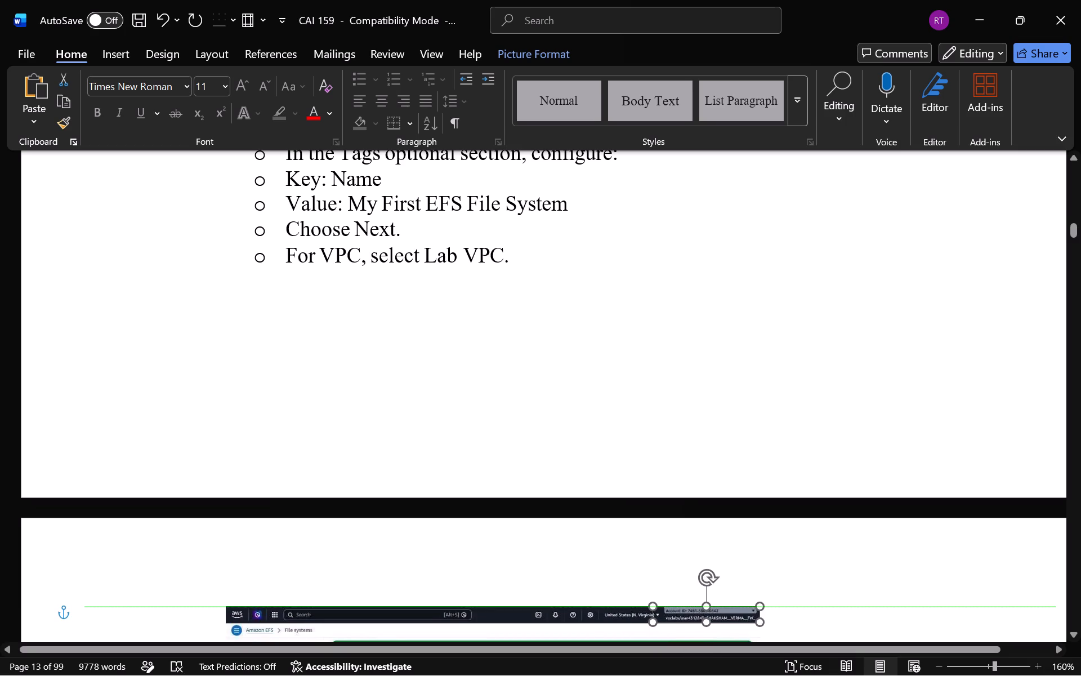
{"action": "left_click_drag", "start_coordinate": [696, 607], "coordinate": [695, 608]}
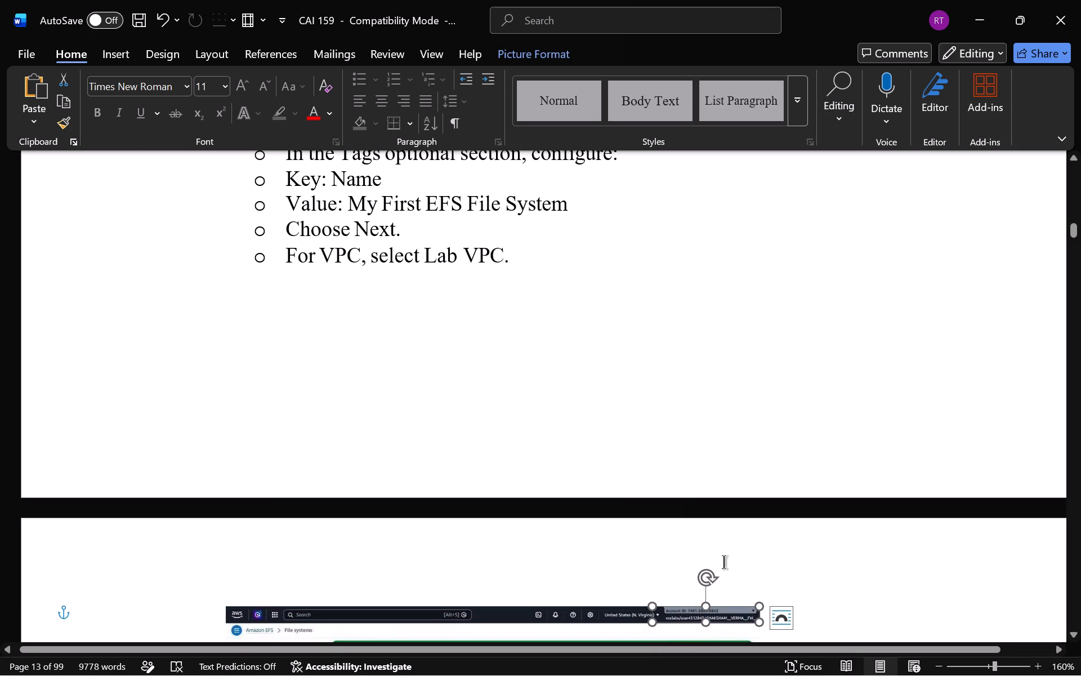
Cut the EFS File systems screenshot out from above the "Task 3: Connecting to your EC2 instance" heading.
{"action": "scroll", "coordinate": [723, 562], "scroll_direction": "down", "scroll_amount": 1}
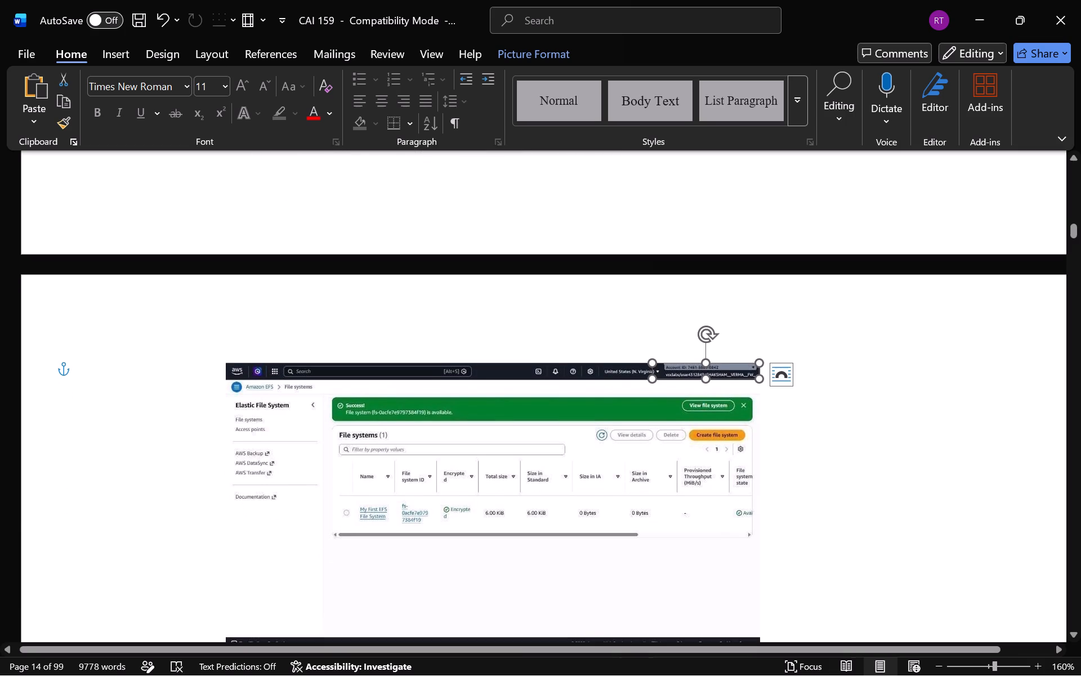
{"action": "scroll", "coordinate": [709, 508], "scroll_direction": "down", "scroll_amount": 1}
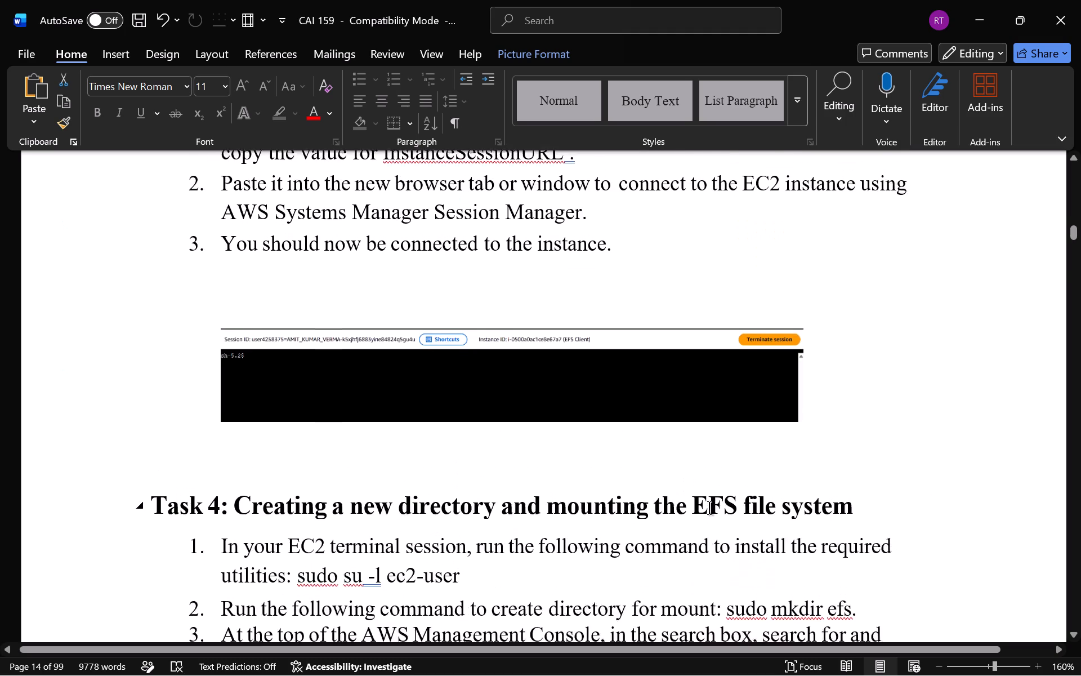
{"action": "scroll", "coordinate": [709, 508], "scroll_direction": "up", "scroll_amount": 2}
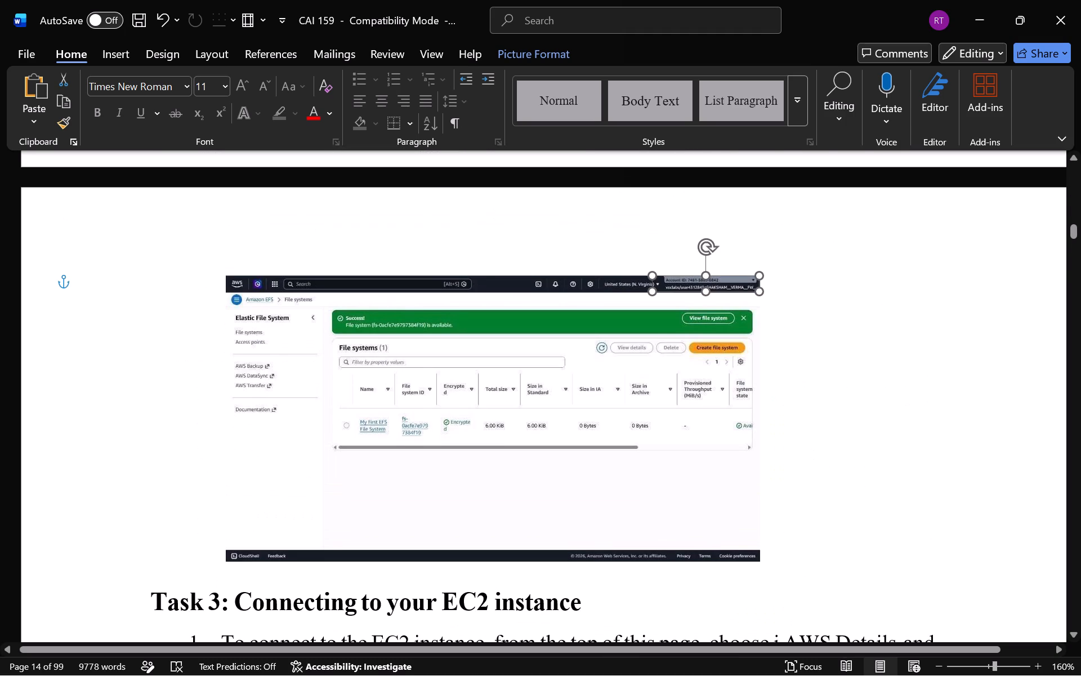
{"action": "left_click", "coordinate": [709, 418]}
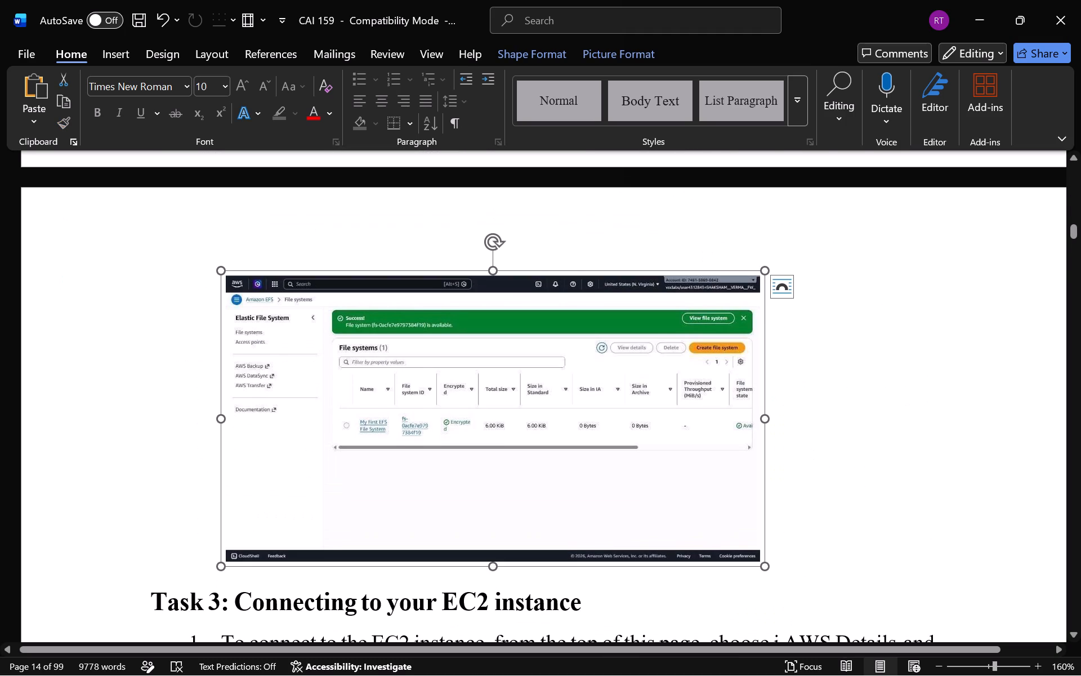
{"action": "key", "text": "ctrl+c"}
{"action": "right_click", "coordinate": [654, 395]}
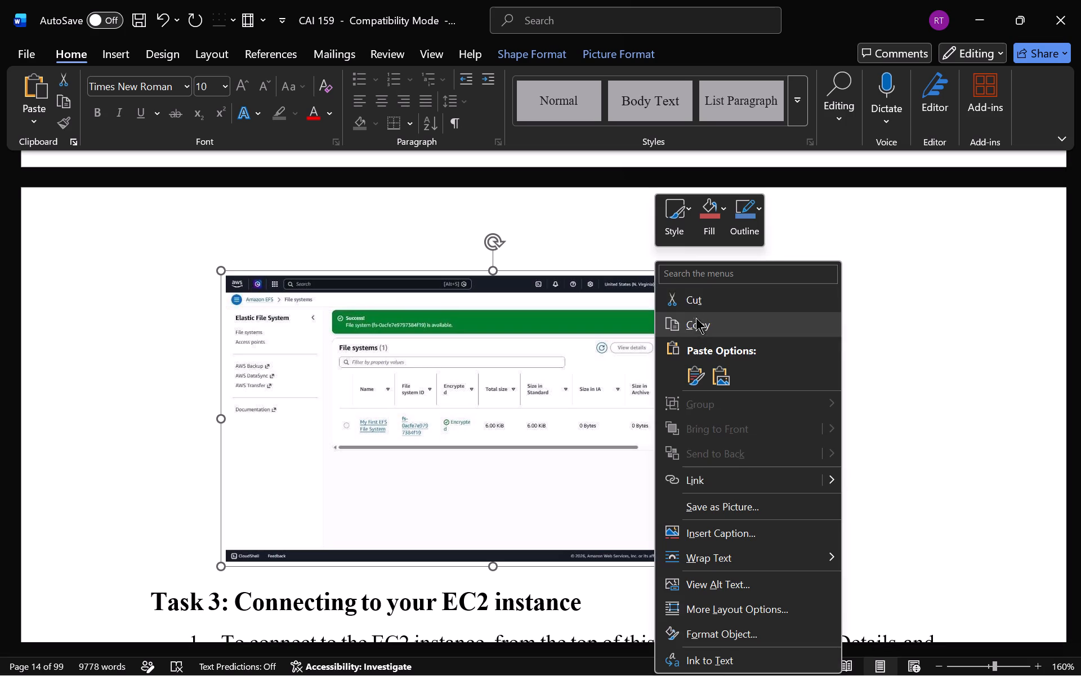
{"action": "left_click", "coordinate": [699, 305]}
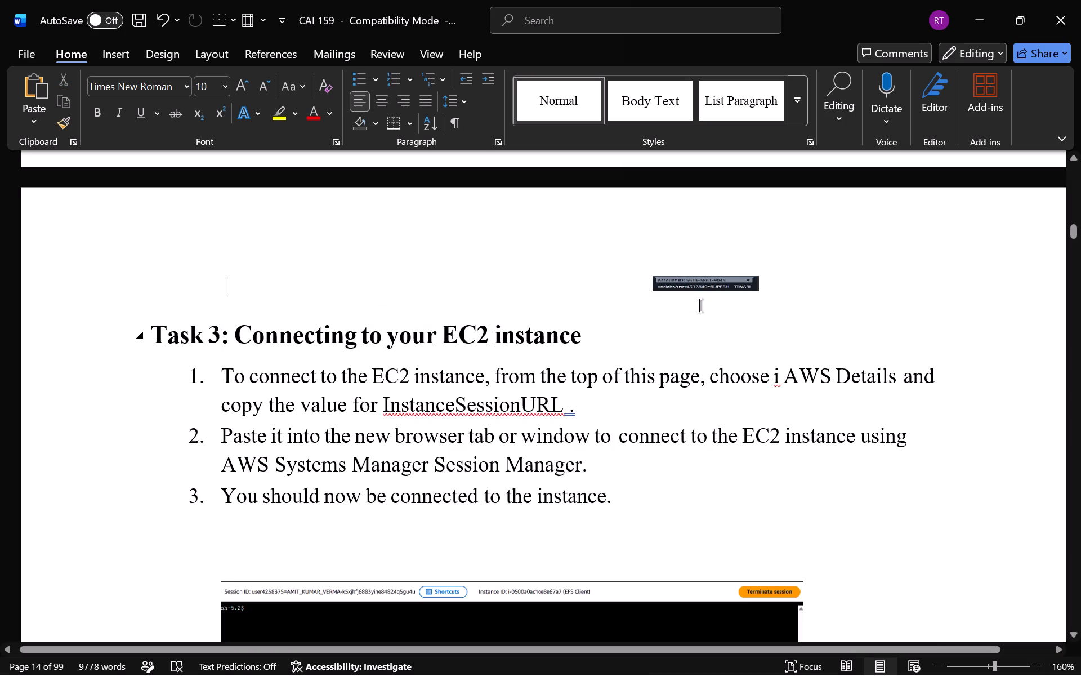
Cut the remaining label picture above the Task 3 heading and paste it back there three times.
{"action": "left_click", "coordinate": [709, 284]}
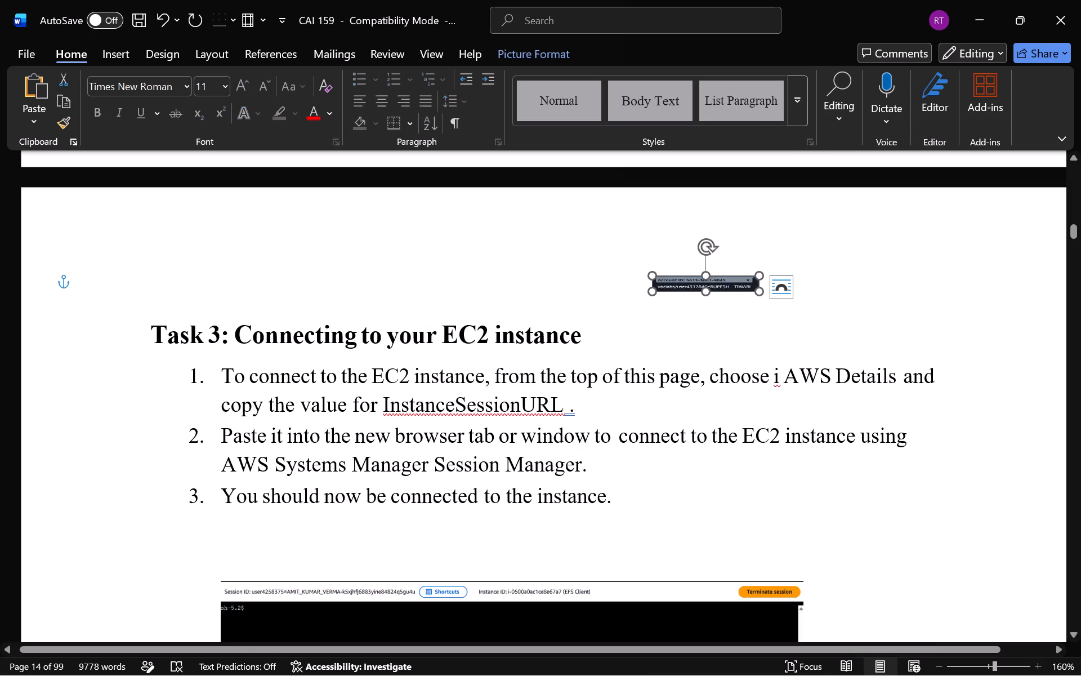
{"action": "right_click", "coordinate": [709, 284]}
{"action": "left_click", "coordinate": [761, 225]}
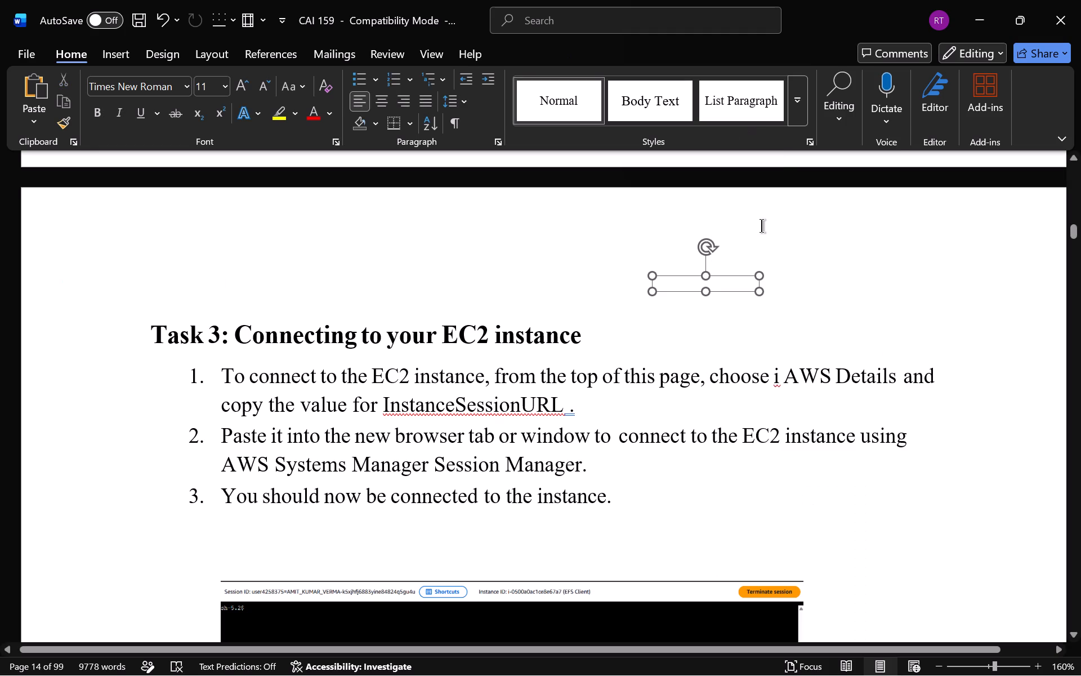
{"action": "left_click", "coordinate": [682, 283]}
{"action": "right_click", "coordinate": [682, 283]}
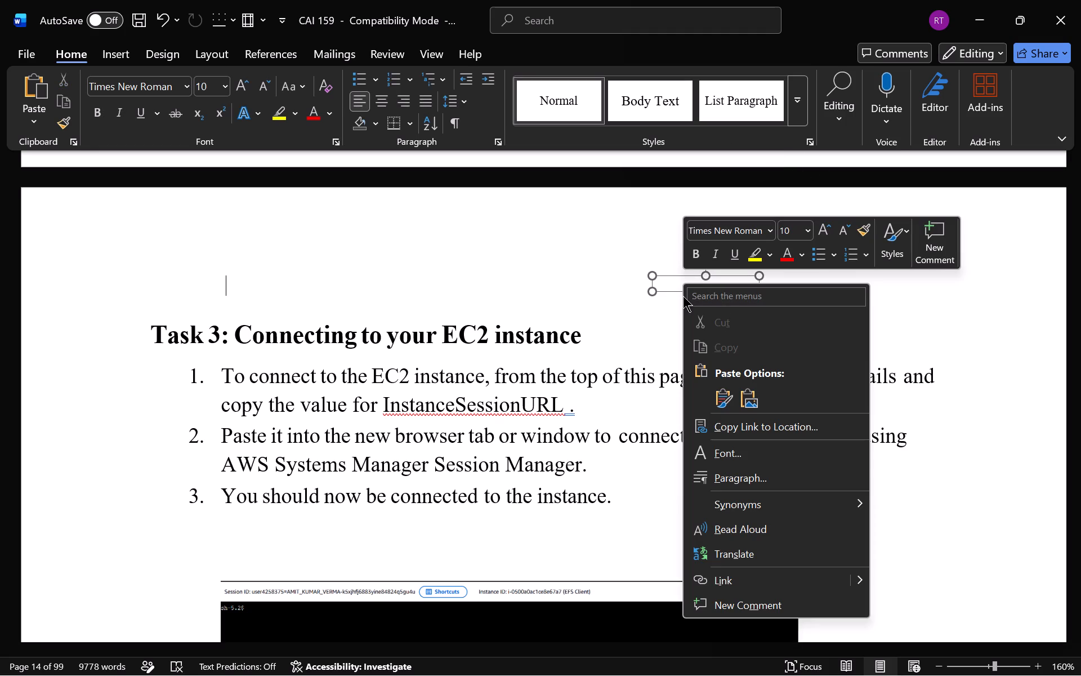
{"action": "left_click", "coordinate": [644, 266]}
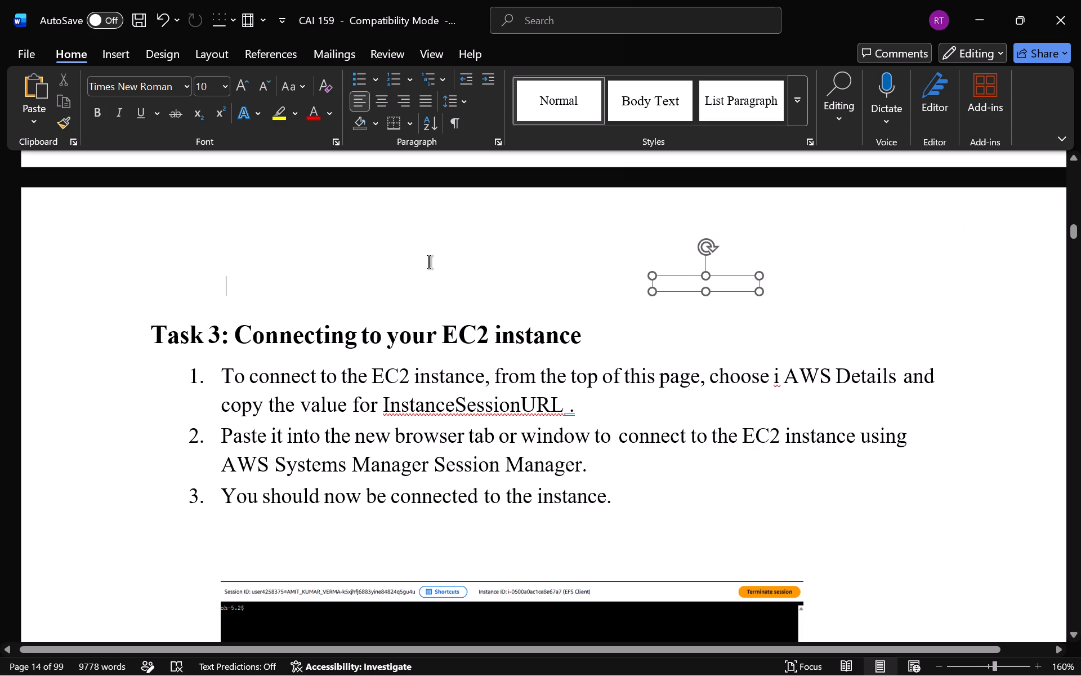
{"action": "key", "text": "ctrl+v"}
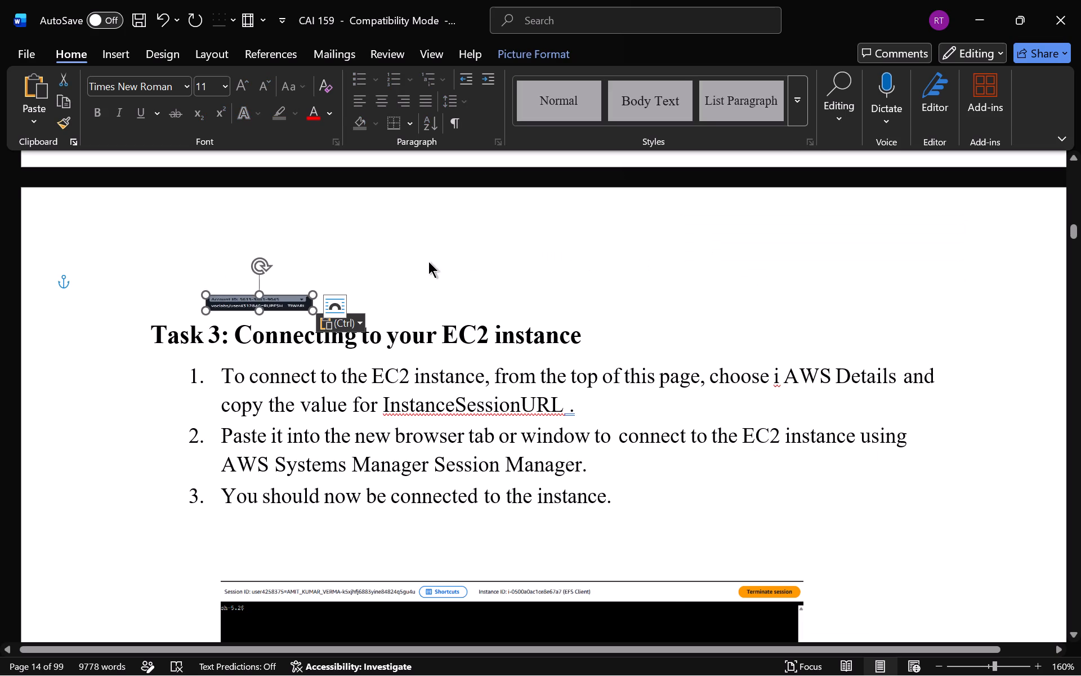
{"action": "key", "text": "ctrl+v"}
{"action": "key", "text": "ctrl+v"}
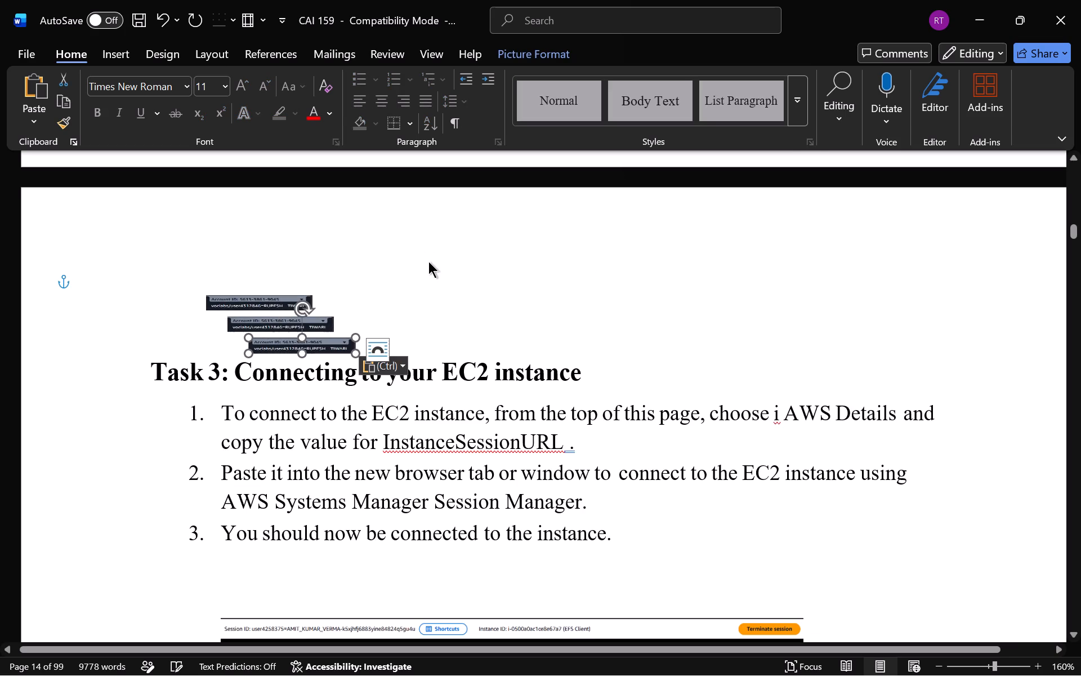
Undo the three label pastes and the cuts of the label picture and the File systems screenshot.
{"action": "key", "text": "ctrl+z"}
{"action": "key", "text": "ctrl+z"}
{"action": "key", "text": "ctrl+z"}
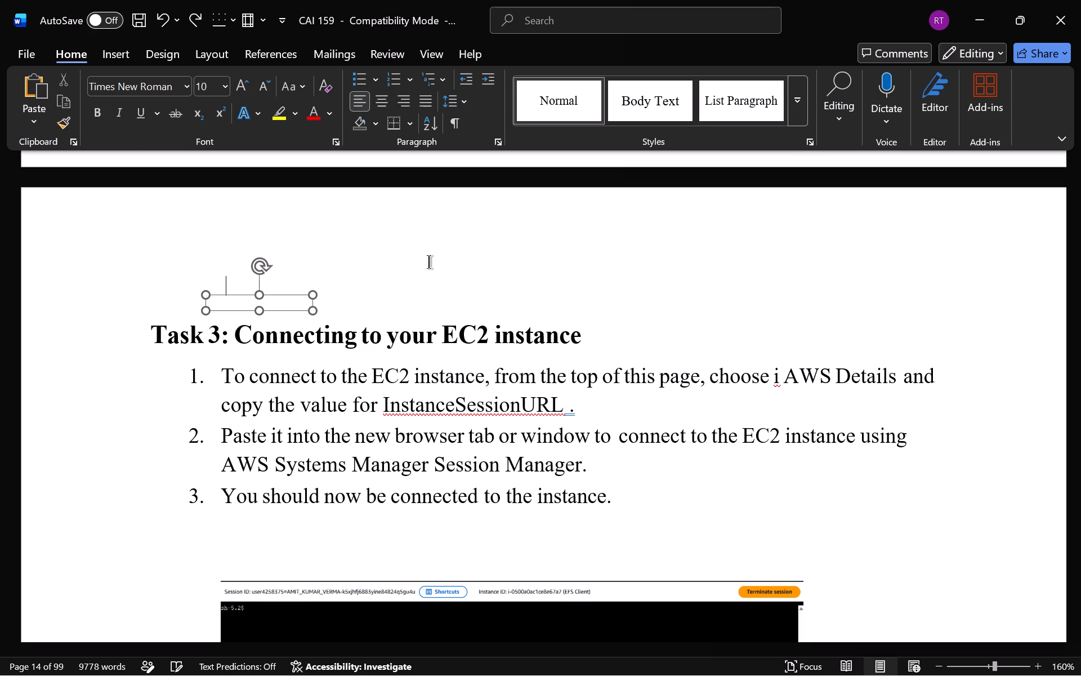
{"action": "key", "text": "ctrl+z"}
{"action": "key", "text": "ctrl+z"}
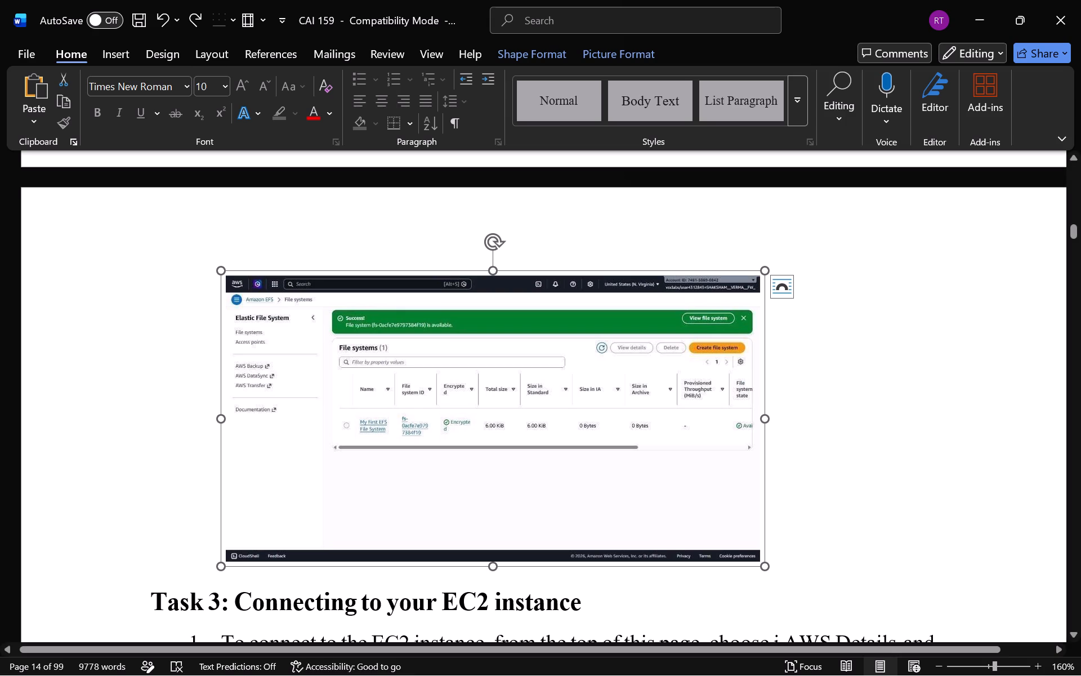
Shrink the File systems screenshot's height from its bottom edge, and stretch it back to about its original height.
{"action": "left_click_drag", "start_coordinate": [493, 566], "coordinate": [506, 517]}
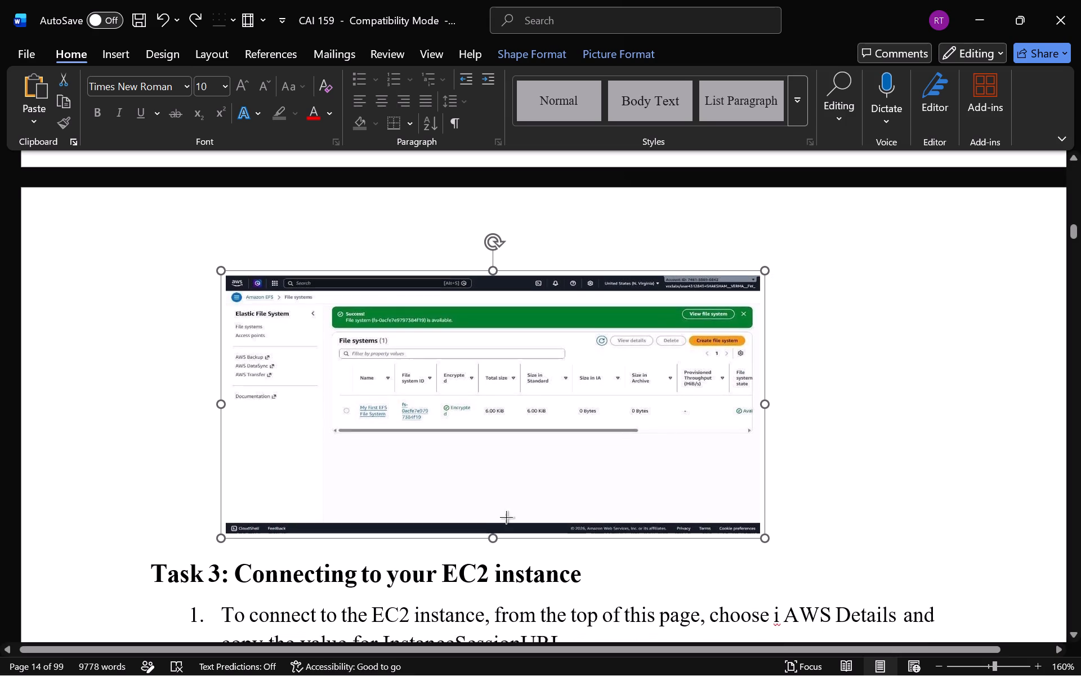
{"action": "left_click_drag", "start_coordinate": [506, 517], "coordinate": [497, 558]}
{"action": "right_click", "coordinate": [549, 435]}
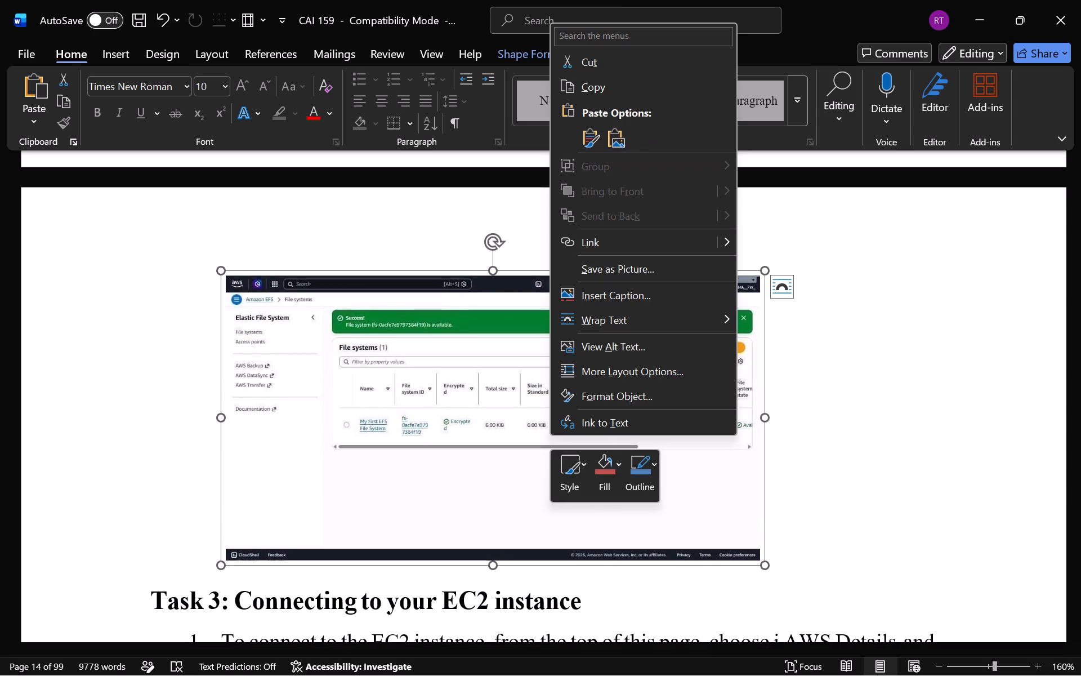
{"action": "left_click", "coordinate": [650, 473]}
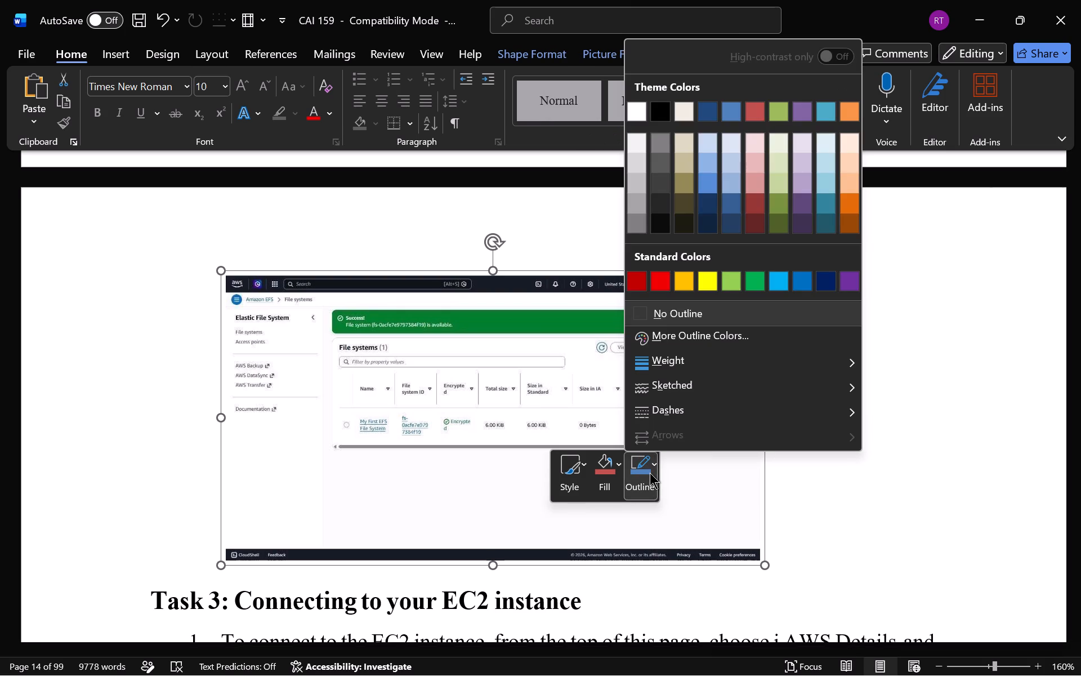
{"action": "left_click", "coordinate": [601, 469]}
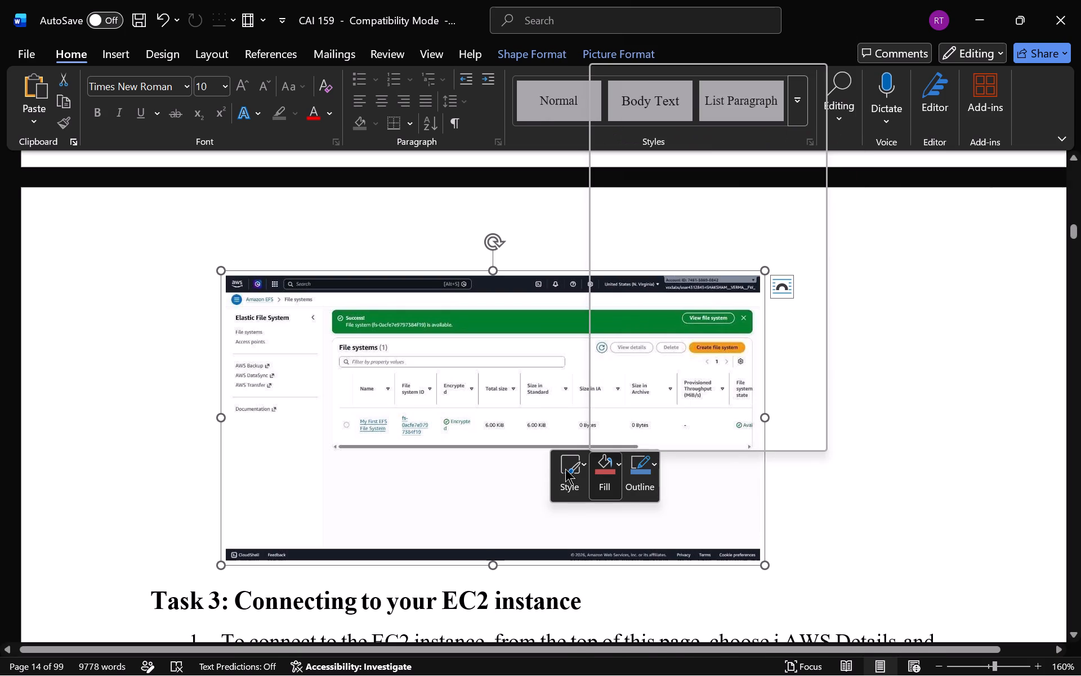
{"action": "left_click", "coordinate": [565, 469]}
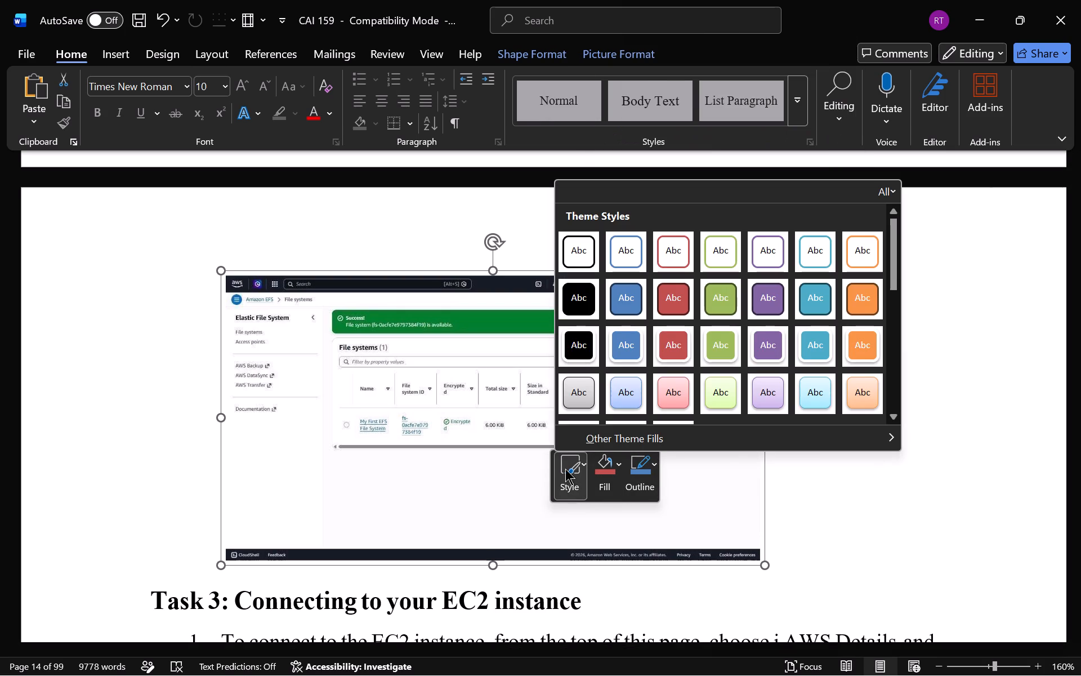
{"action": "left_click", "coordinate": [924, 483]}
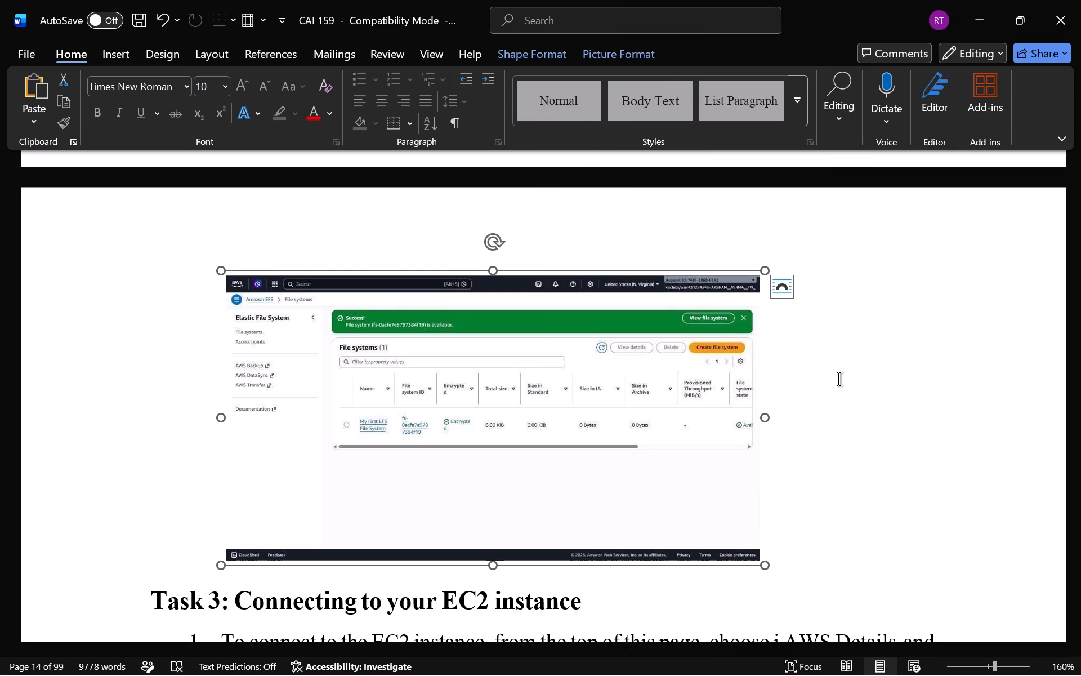
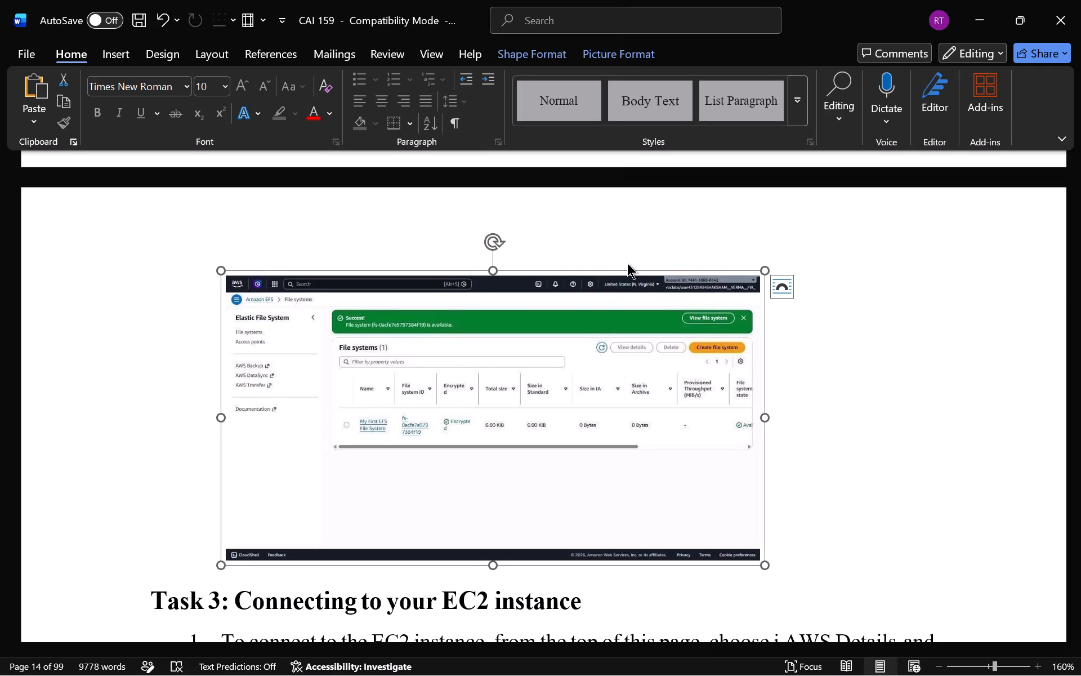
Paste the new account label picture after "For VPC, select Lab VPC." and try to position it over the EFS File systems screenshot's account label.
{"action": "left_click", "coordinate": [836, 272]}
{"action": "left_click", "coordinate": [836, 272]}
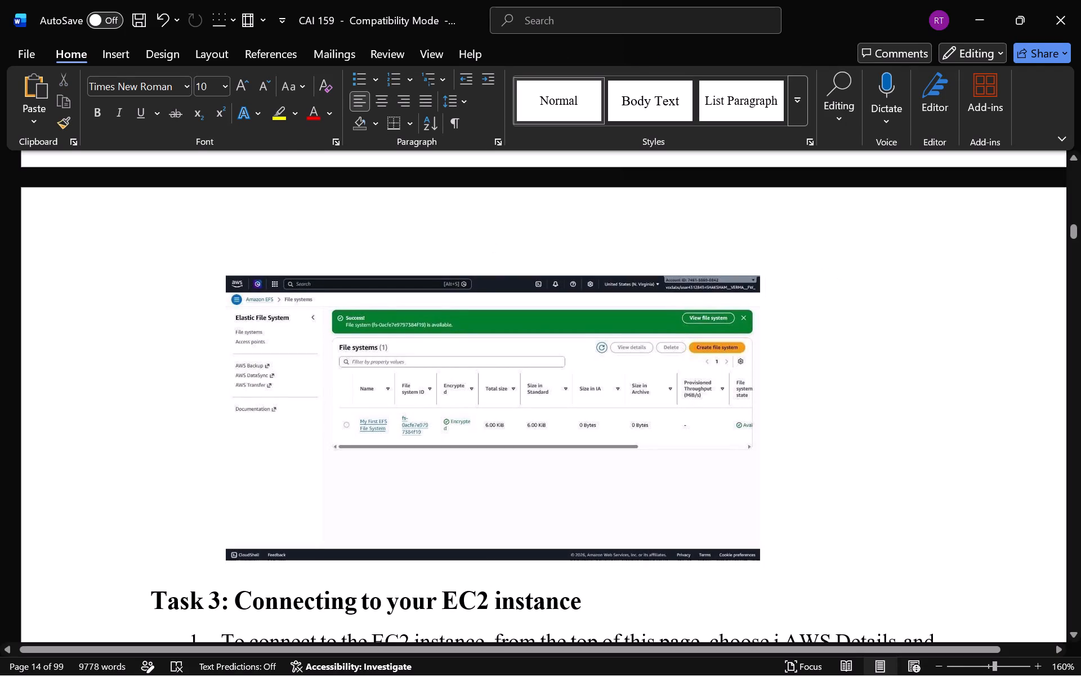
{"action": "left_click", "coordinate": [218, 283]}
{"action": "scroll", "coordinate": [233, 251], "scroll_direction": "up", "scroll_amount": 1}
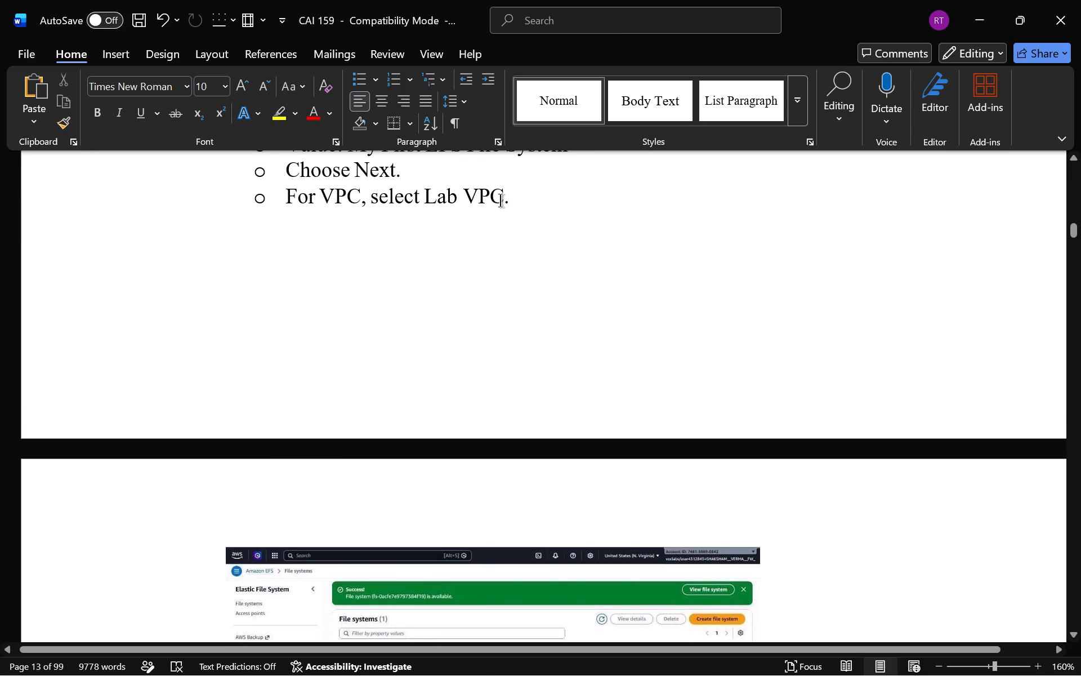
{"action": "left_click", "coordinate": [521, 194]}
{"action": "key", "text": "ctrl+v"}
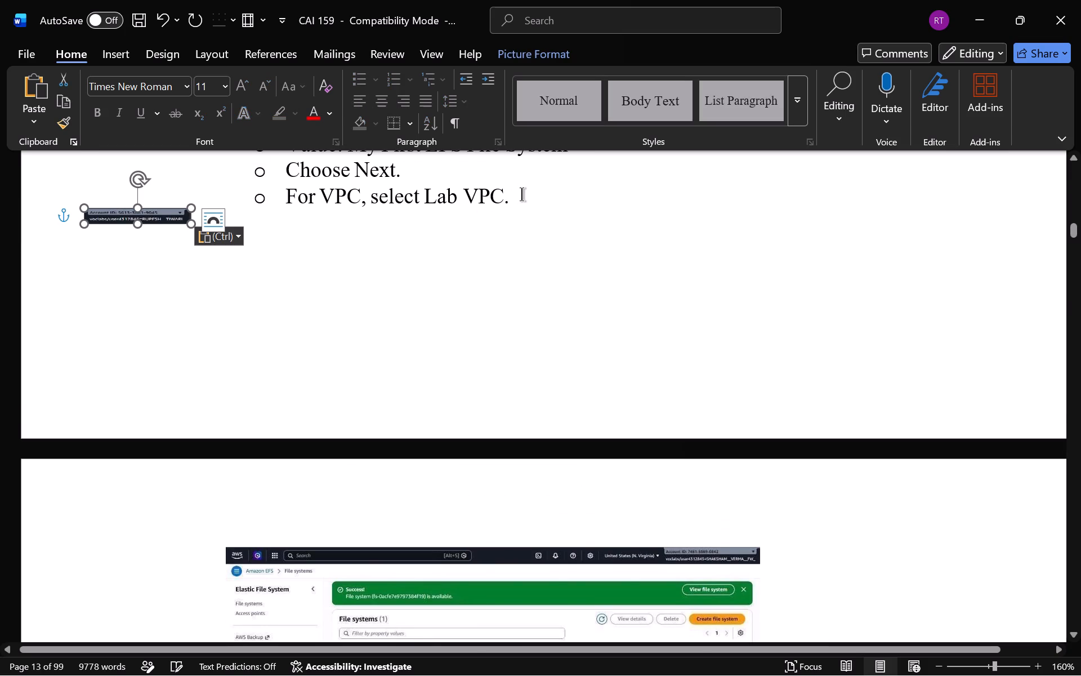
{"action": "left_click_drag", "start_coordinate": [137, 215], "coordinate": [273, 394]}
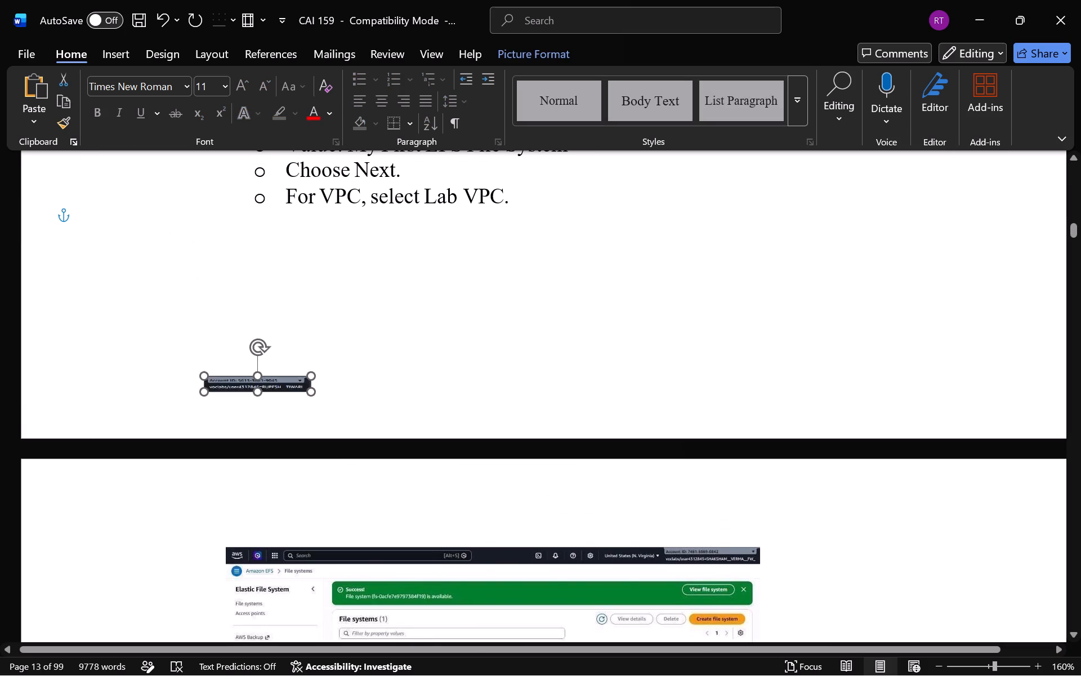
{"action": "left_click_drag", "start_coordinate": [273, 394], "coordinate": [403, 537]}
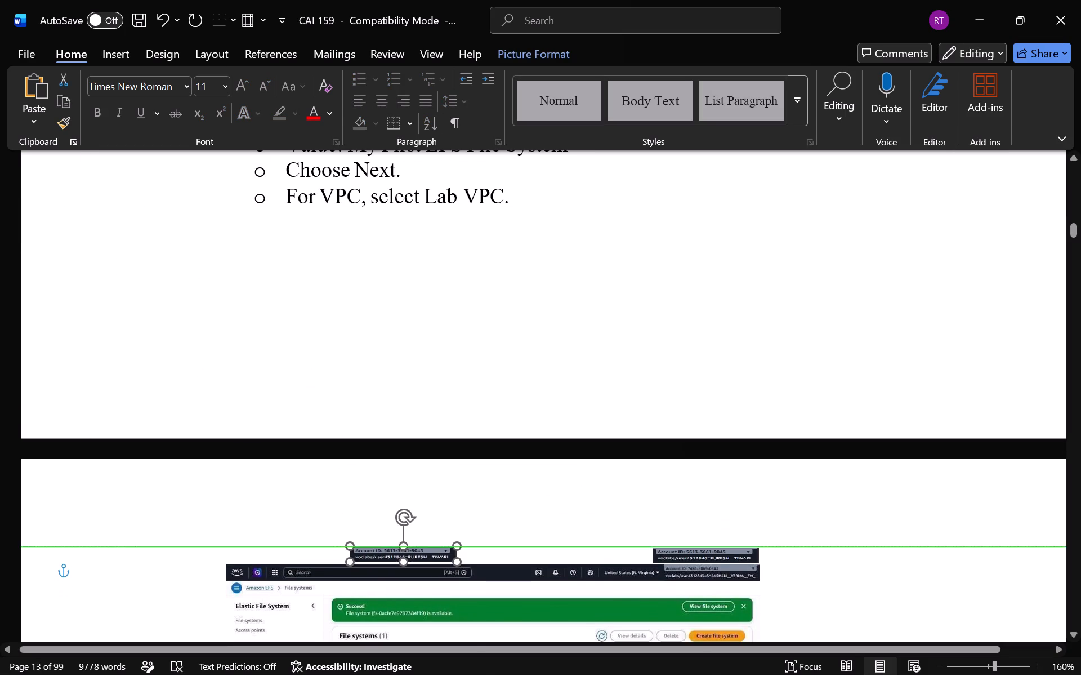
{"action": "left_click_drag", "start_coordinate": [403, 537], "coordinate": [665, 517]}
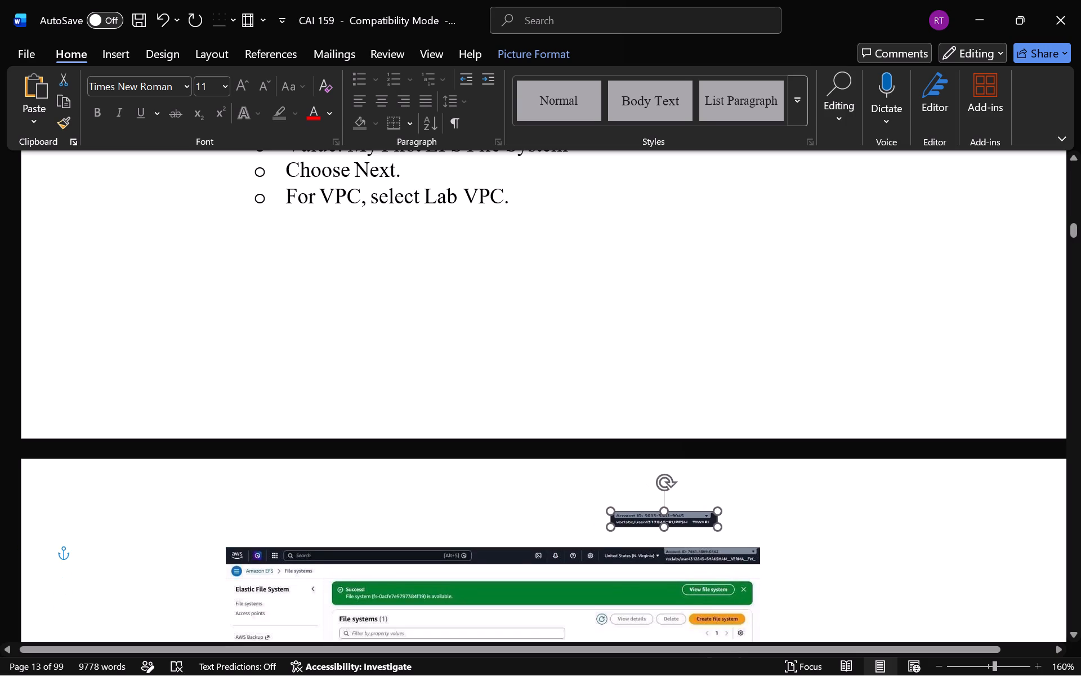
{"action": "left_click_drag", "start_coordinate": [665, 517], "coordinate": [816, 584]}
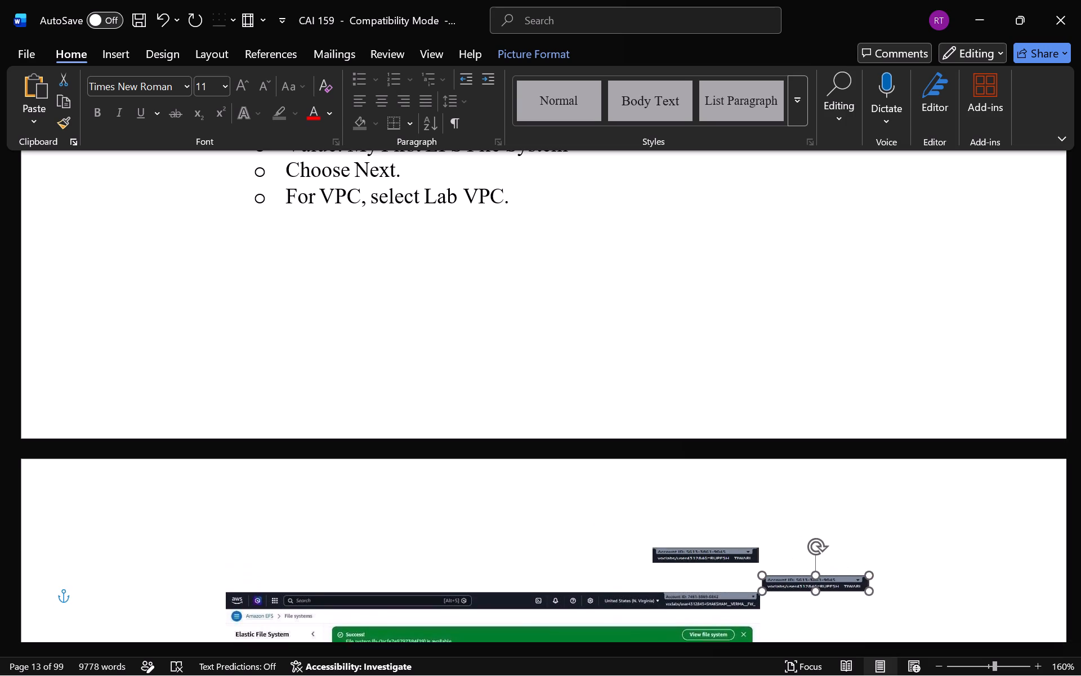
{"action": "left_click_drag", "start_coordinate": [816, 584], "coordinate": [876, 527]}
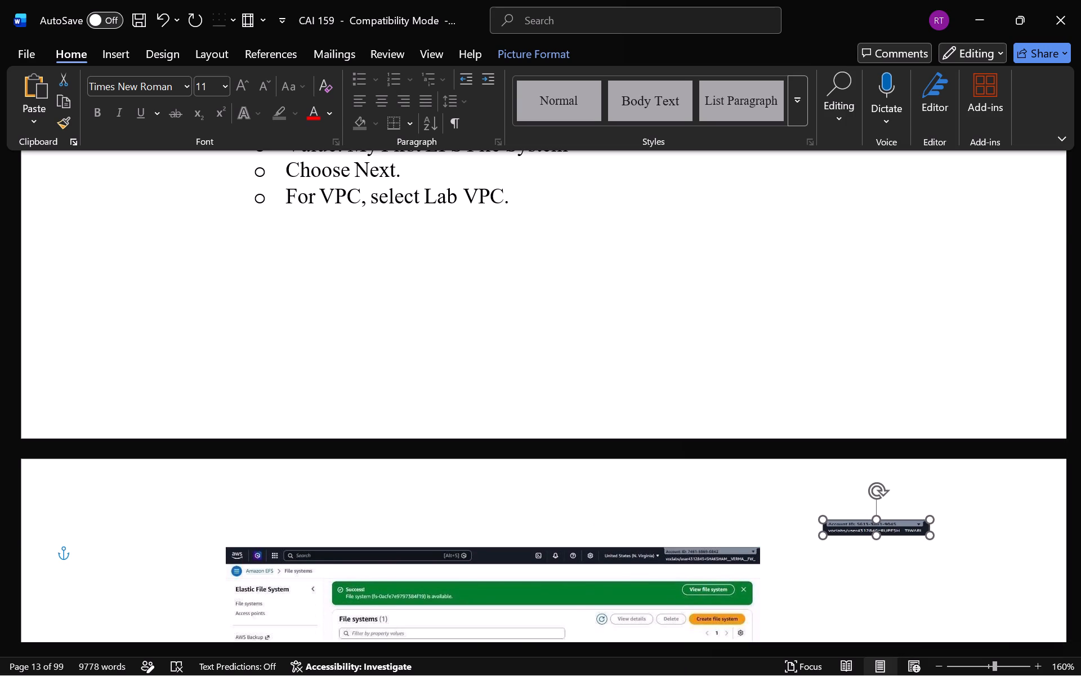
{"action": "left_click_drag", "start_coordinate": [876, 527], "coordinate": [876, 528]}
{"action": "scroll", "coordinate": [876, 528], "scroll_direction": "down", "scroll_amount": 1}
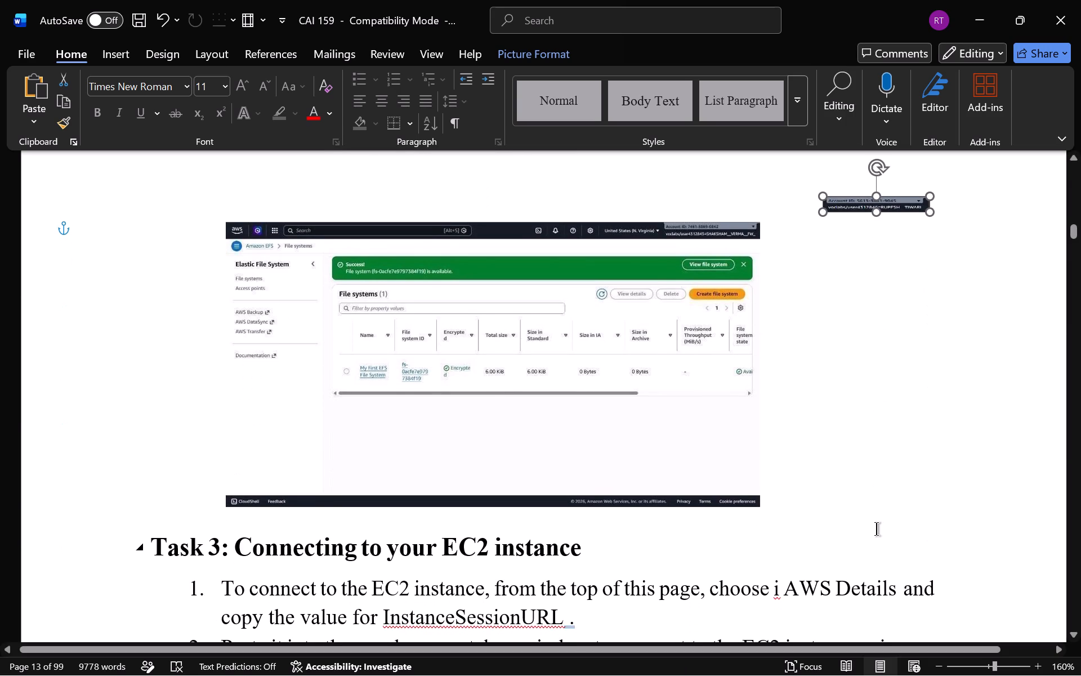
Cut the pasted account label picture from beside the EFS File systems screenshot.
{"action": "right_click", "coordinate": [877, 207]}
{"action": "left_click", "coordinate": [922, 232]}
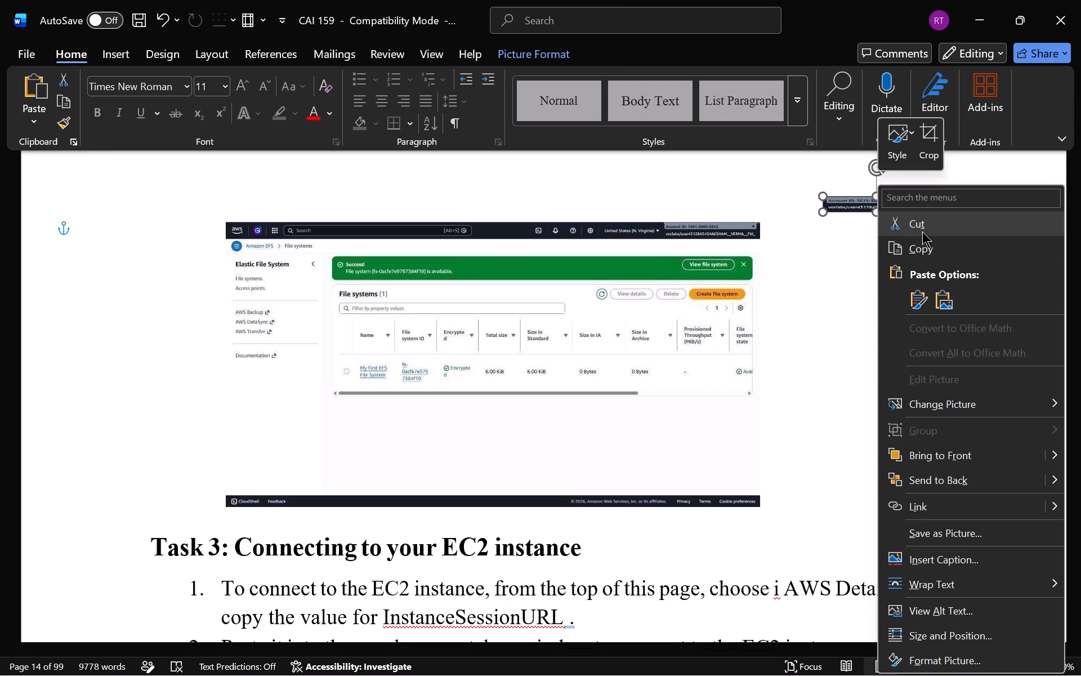
Paste the new account label after "On the Period column, select 1 Minute." and place it over the PermittedThroughput CloudWatch screenshot's old account label.
{"action": "scroll", "coordinate": [785, 373], "scroll_direction": "down", "scroll_amount": 2}
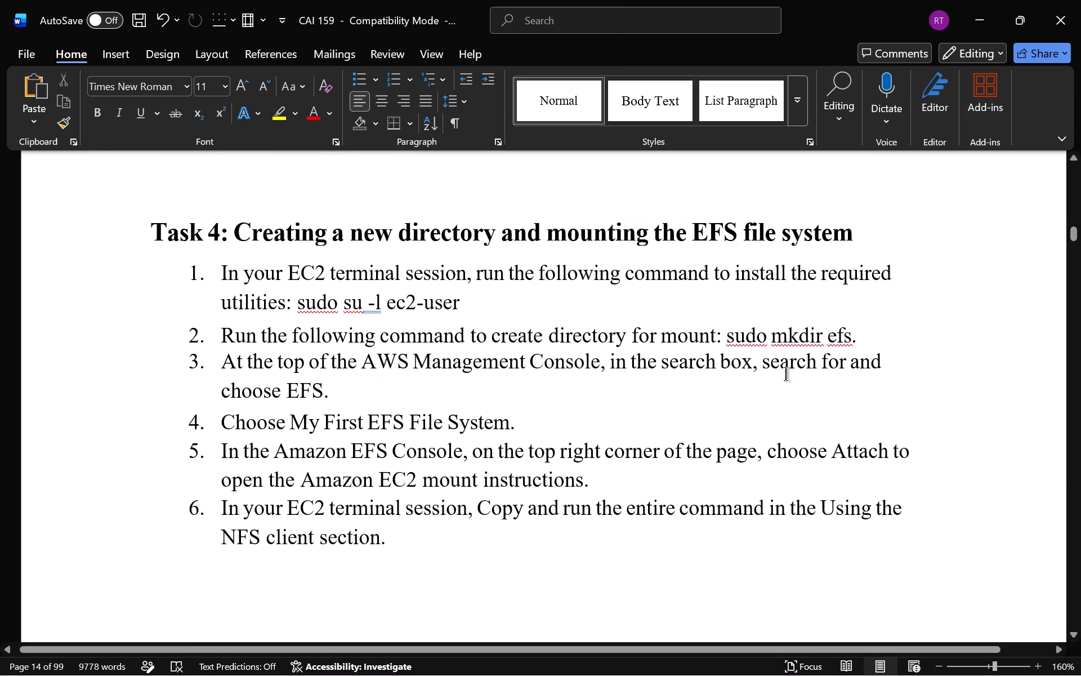
{"action": "scroll", "coordinate": [785, 373], "scroll_direction": "down", "scroll_amount": 3}
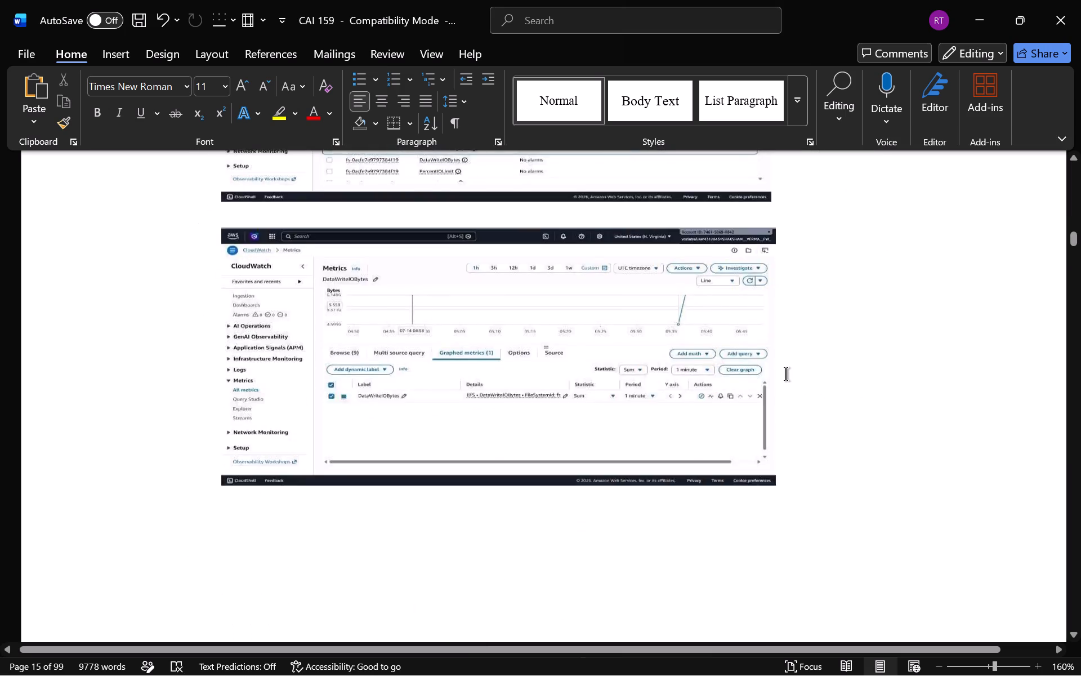
{"action": "scroll", "coordinate": [668, 300], "scroll_direction": "up", "scroll_amount": 1}
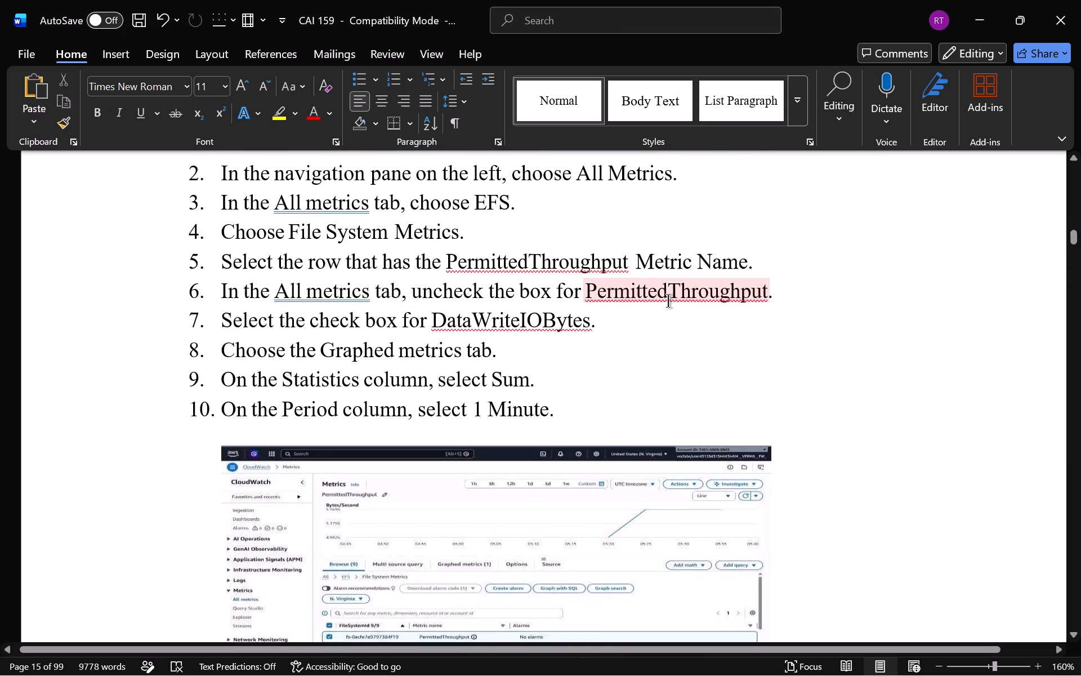
{"action": "scroll", "coordinate": [668, 300], "scroll_direction": "up", "scroll_amount": 1}
{"action": "left_click", "coordinate": [566, 426]}
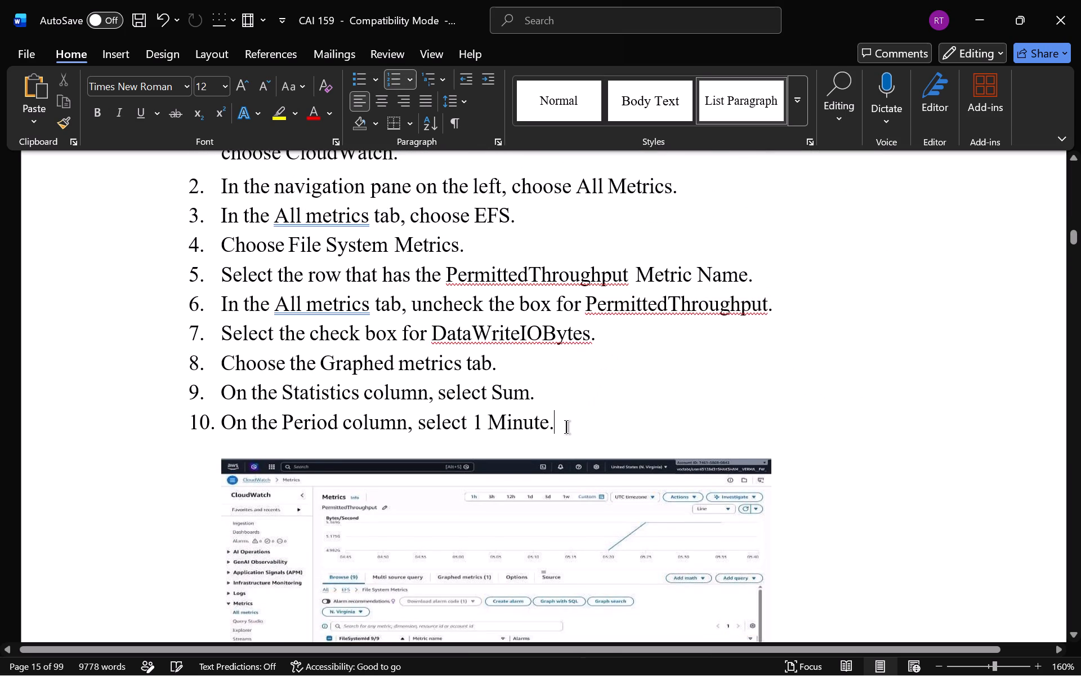
{"action": "key", "text": "ctrl+v"}
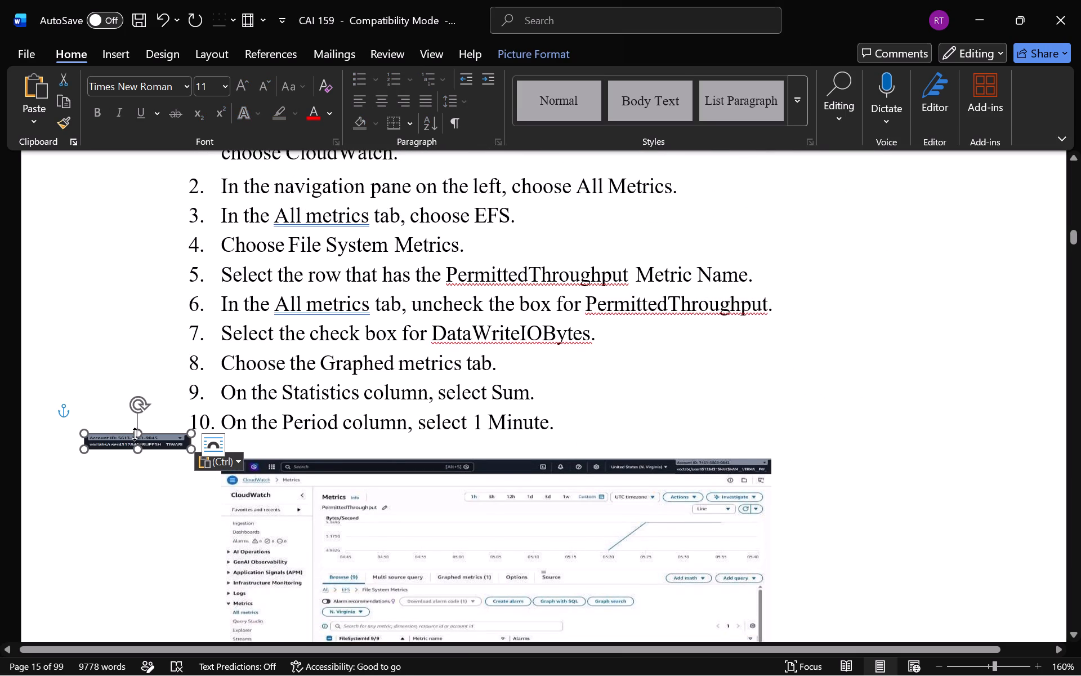
{"action": "left_click_drag", "start_coordinate": [129, 442], "coordinate": [809, 499]}
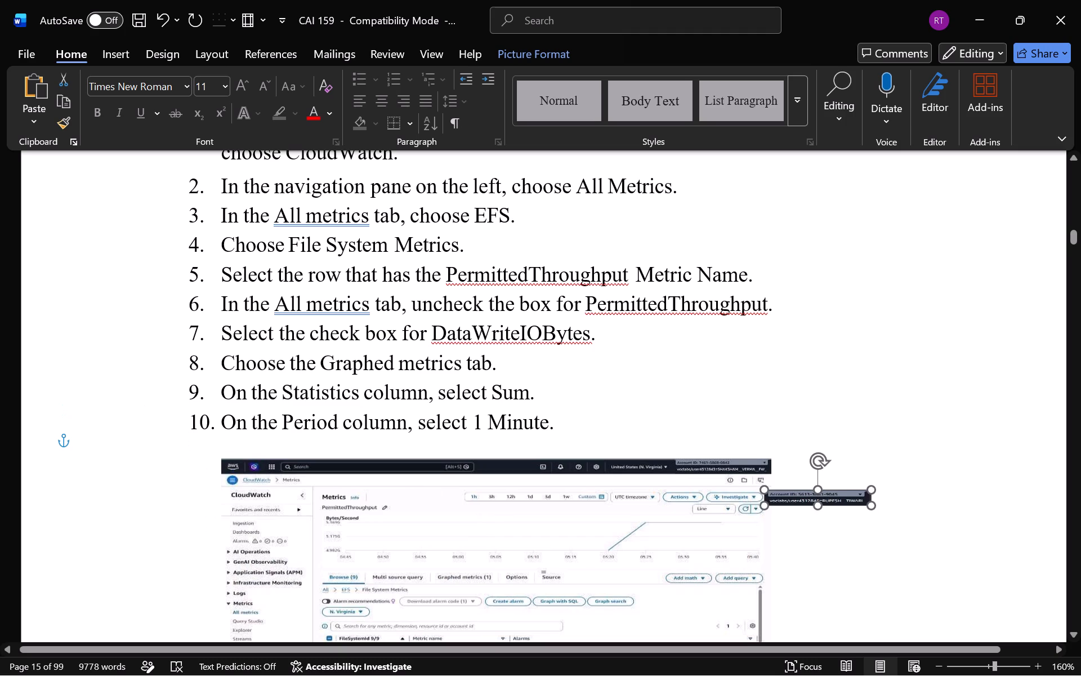
{"action": "left_click_drag", "start_coordinate": [809, 499], "coordinate": [709, 466]}
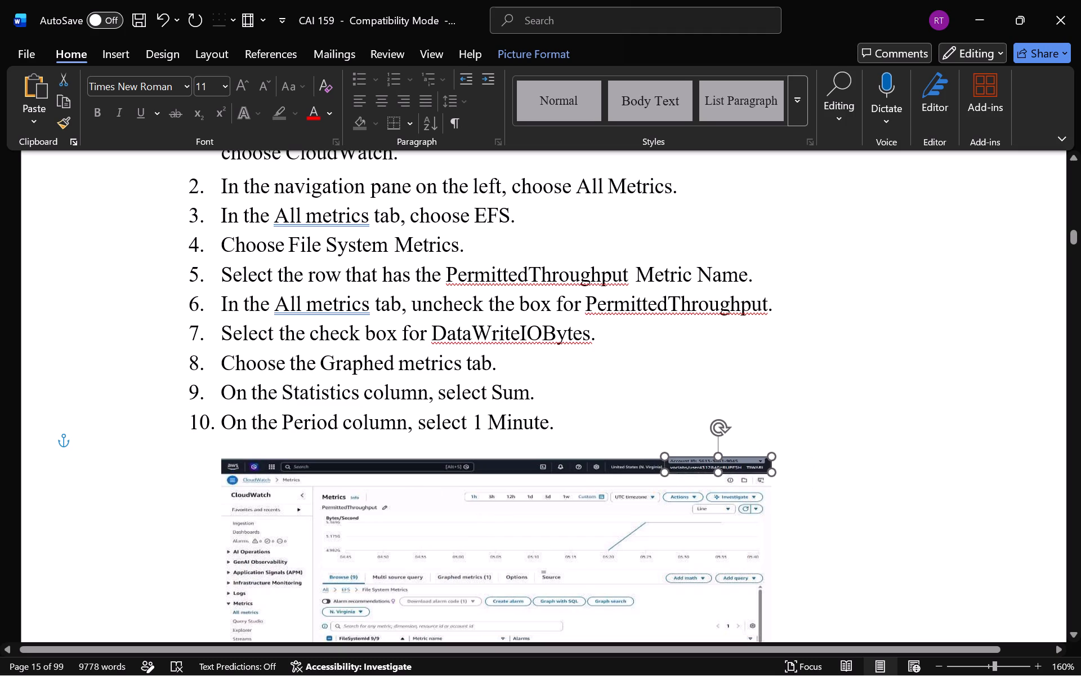
{"action": "left_click_drag", "start_coordinate": [709, 466], "coordinate": [710, 469]}
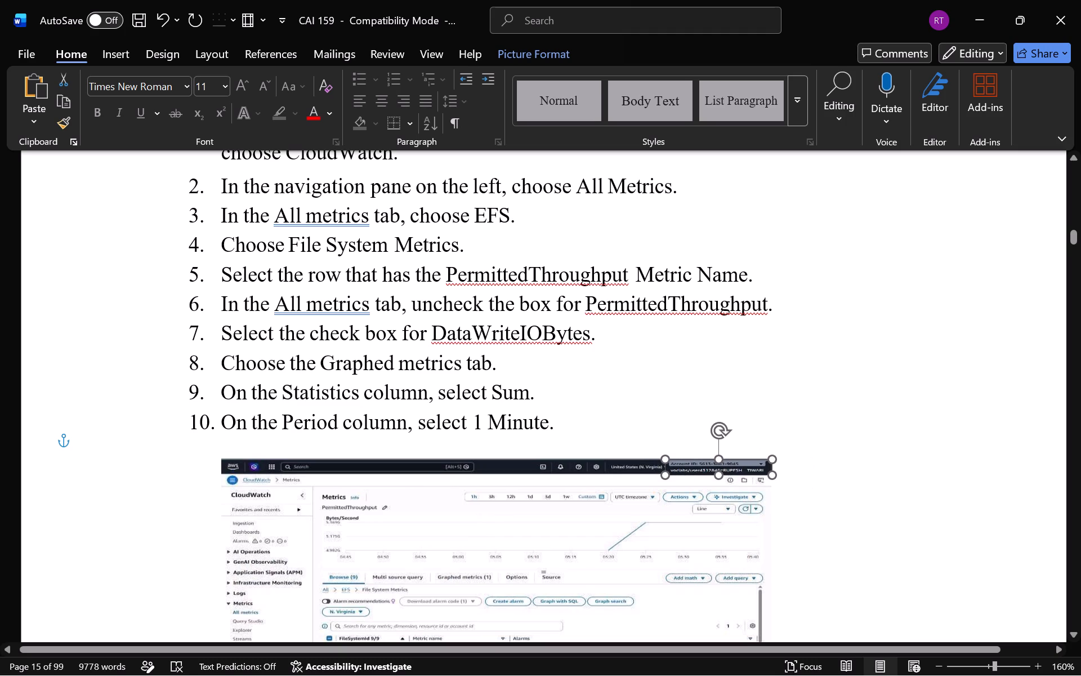
{"action": "left_click_drag", "start_coordinate": [710, 469], "coordinate": [709, 469]}
{"action": "left_click", "coordinate": [558, 412]}
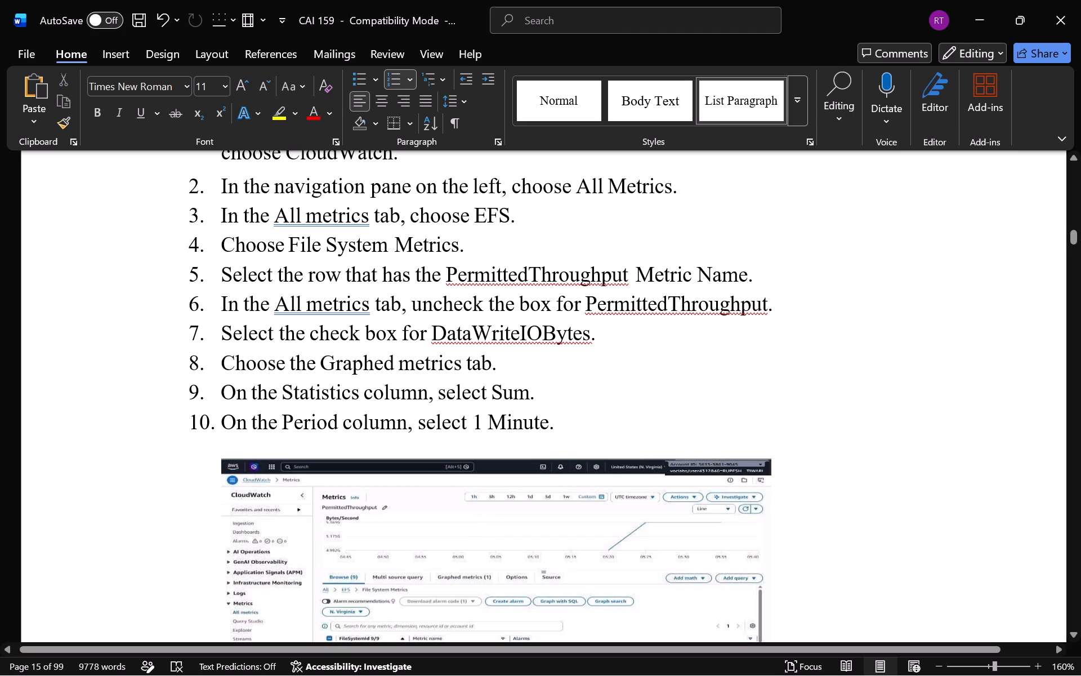
Nudge the new account label slightly upward to align with the PermittedThroughput screenshot's header bar.
{"action": "left_click", "coordinate": [699, 469]}
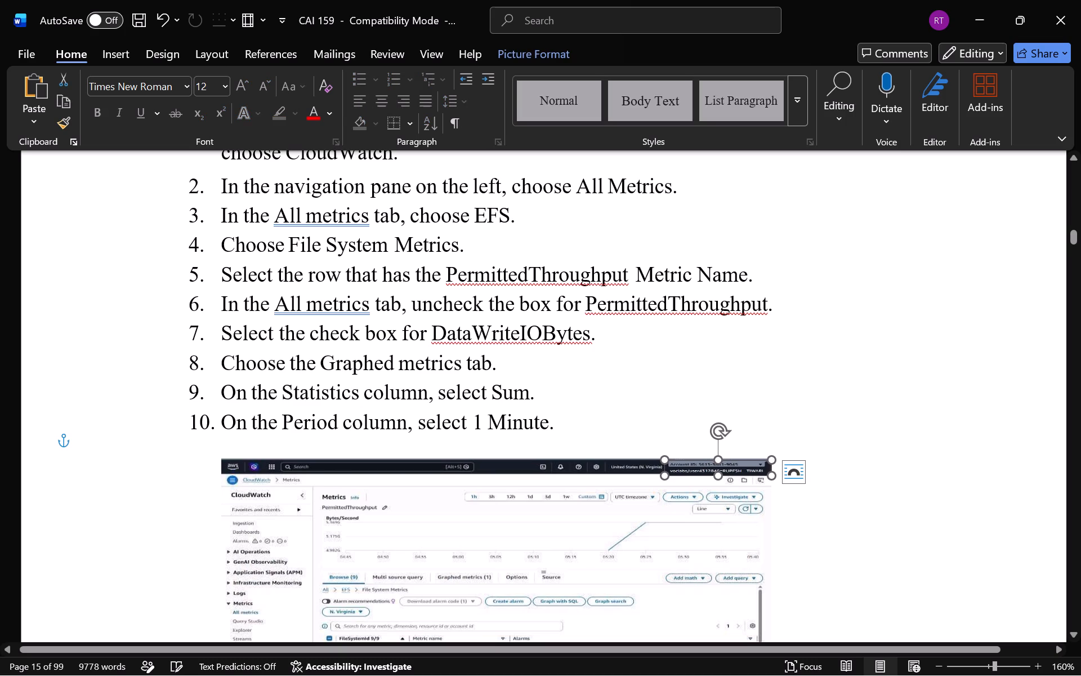
{"action": "left_click", "coordinate": [577, 419]}
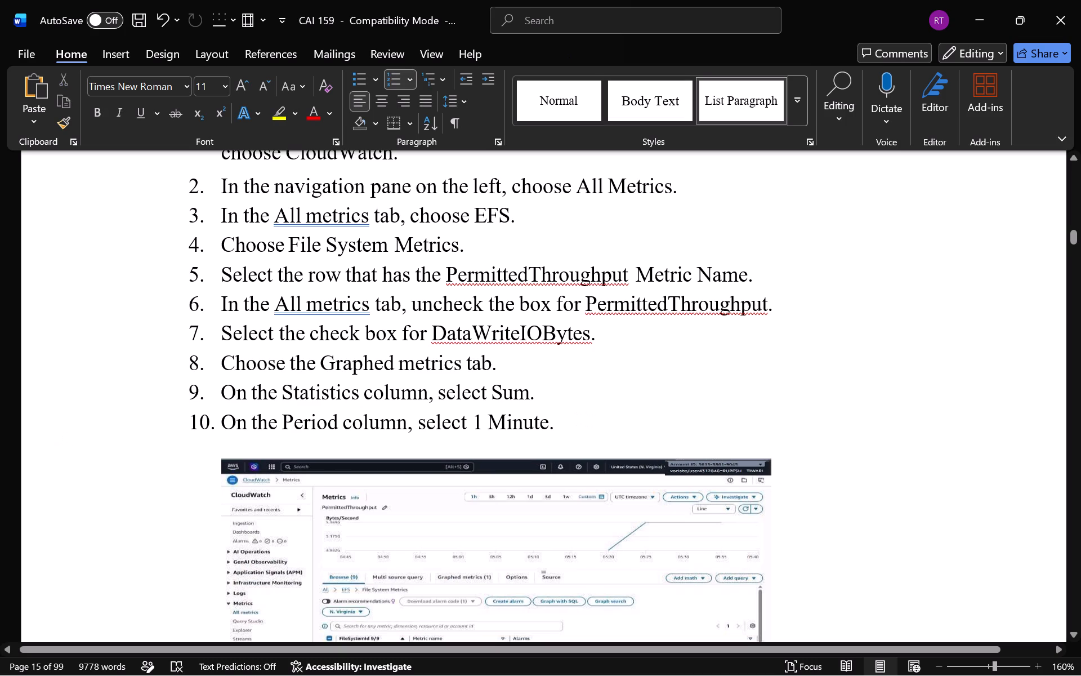
{"action": "left_click", "coordinate": [689, 472]}
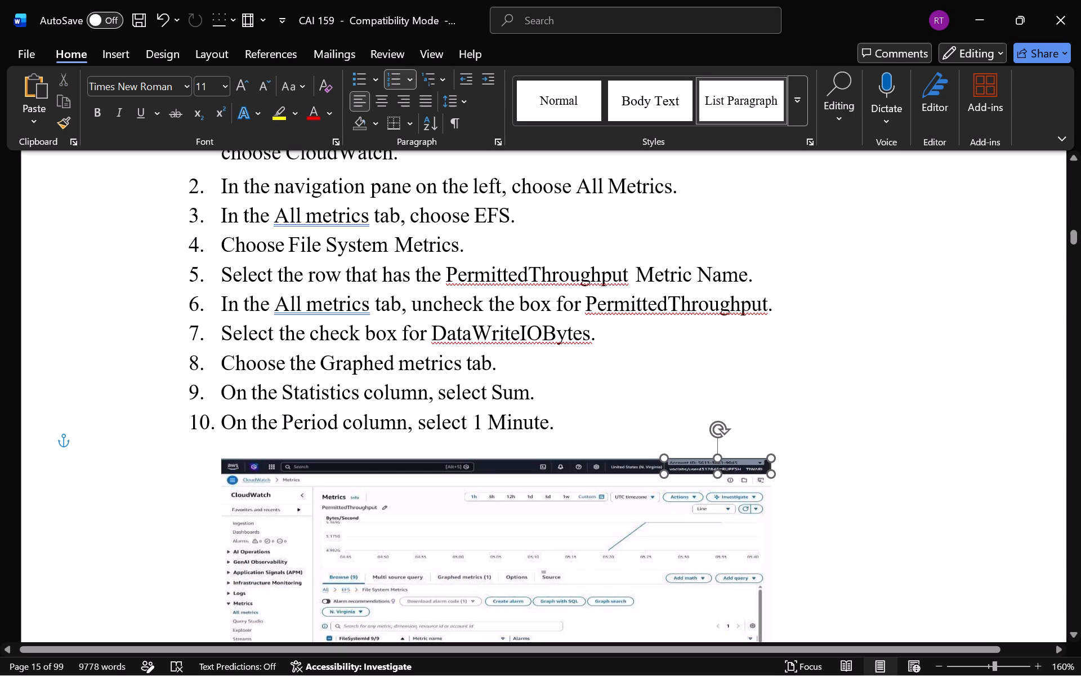
{"action": "left_click", "coordinate": [557, 420]}
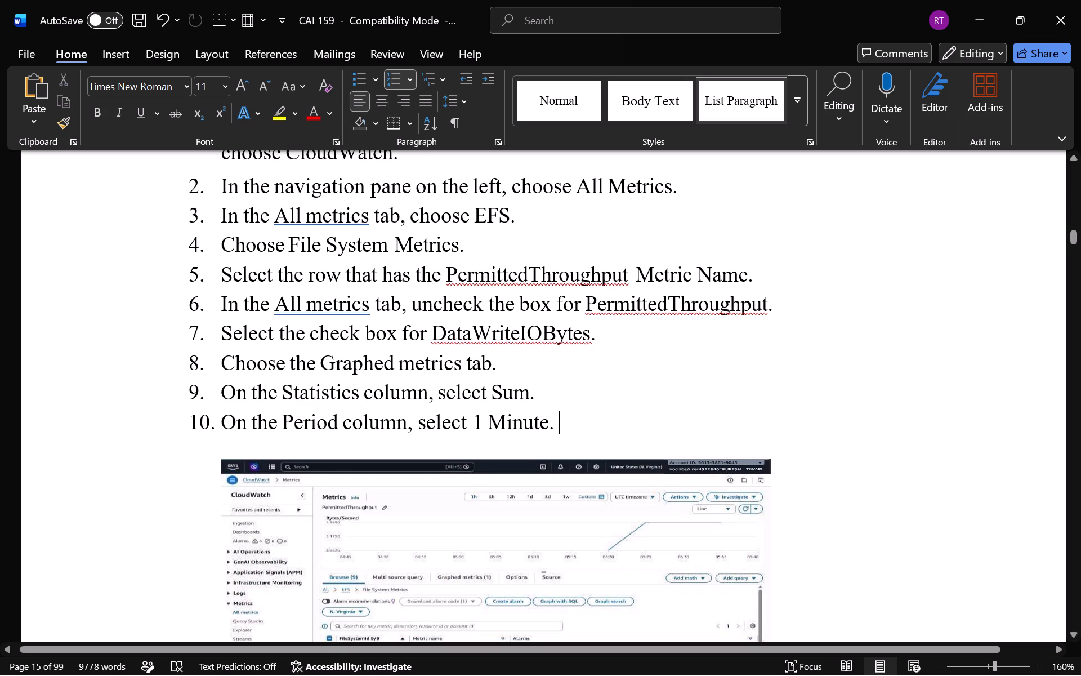
Paste another account label after the "select 1 Minute" line and place it over the DataWriteIOBytes CloudWatch screenshot's old account label.
{"action": "scroll", "coordinate": [593, 485], "scroll_direction": "down", "scroll_amount": 1}
{"action": "scroll", "coordinate": [593, 485], "scroll_direction": "up", "scroll_amount": 1}
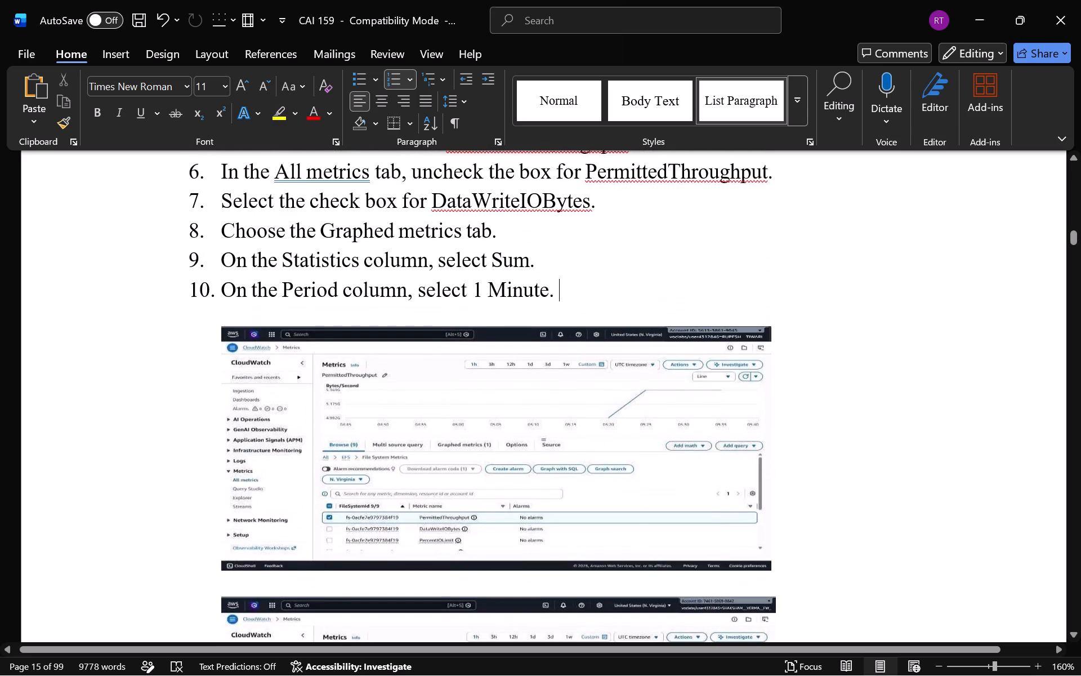
{"action": "scroll", "coordinate": [593, 485], "scroll_direction": "up", "scroll_amount": 1}
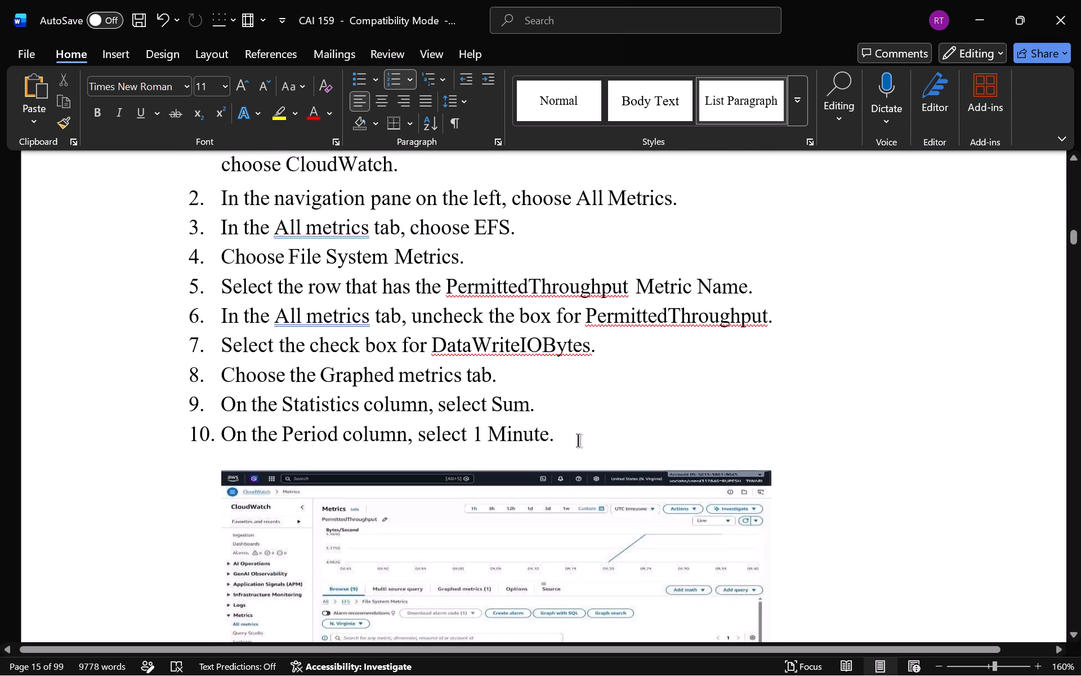
{"action": "key", "text": "ctrl+v"}
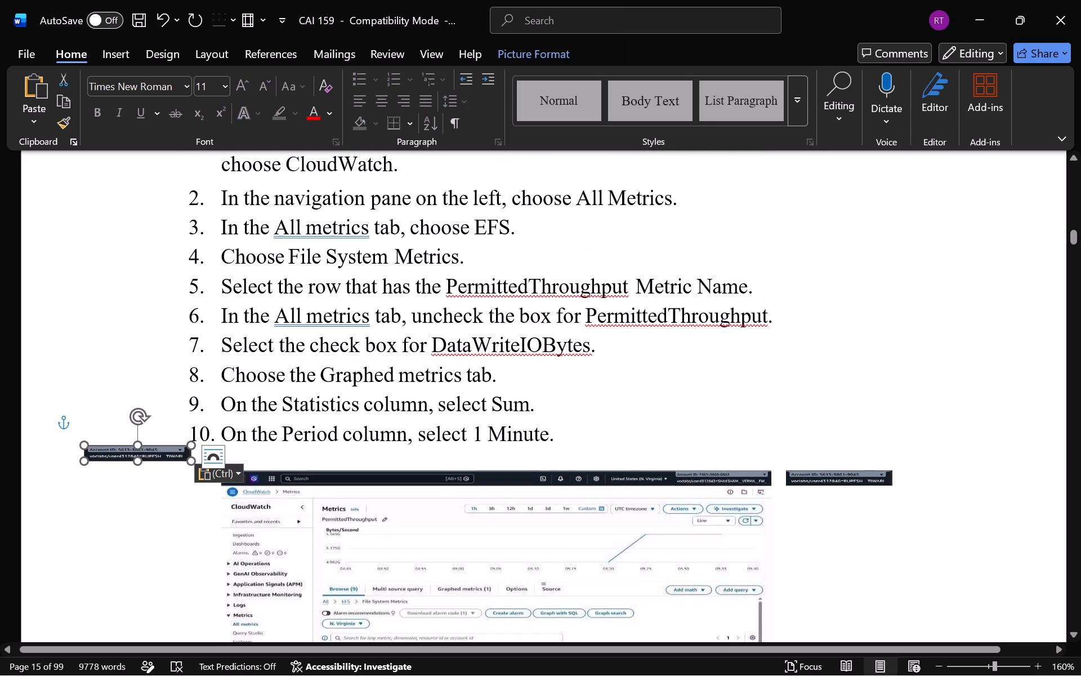
{"action": "left_click_drag", "start_coordinate": [148, 455], "coordinate": [576, 622]}
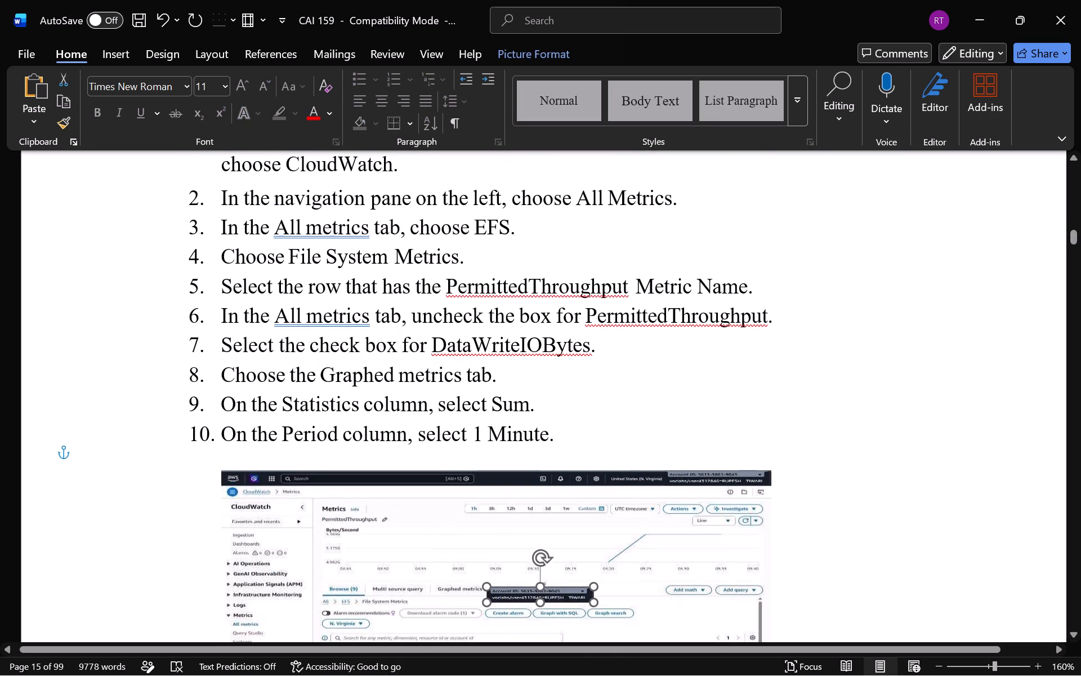
{"action": "left_click_drag", "start_coordinate": [576, 622], "coordinate": [715, 521]}
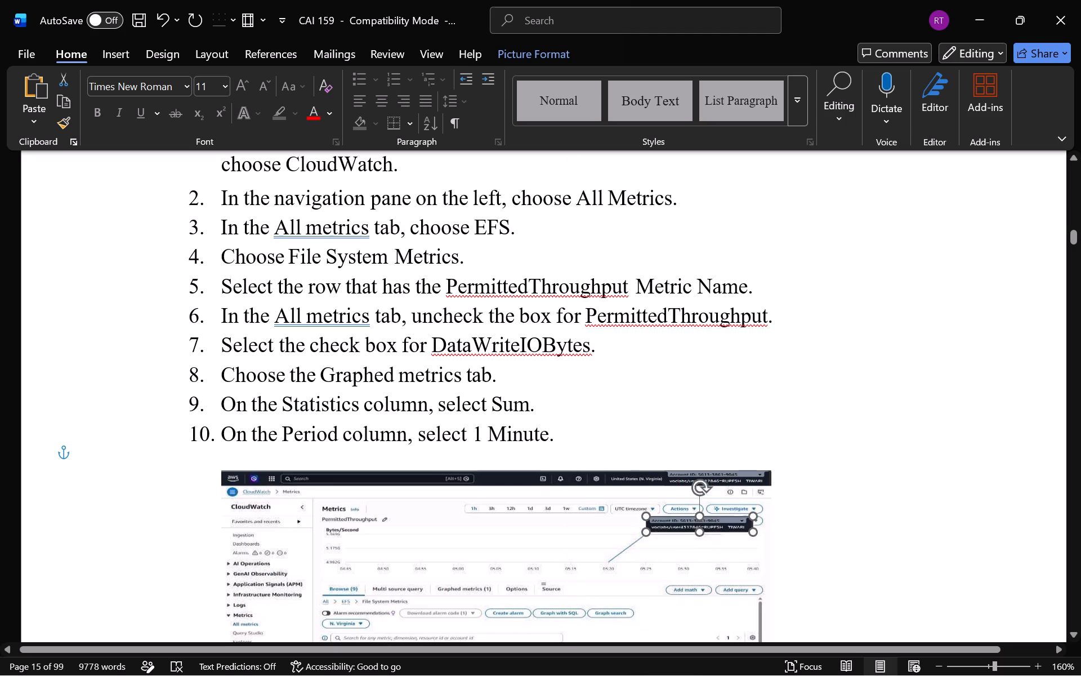
{"action": "left_click_drag", "start_coordinate": [715, 521], "coordinate": [869, 469]}
{"action": "scroll", "coordinate": [693, 410], "scroll_direction": "down", "scroll_amount": 1}
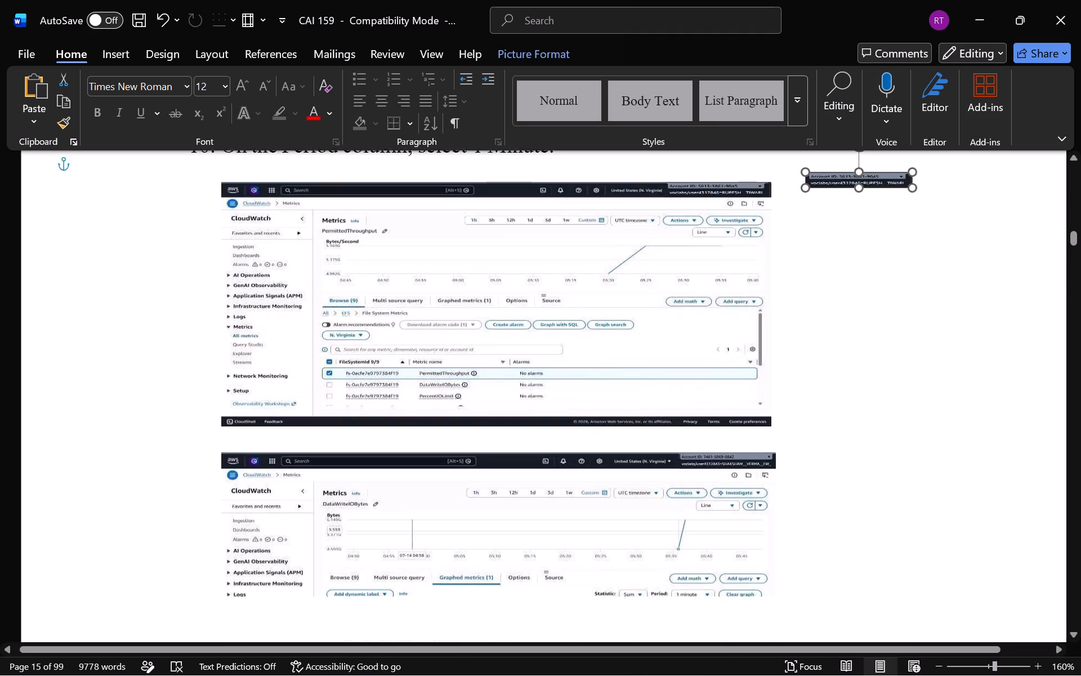
{"action": "scroll", "coordinate": [693, 410], "scroll_direction": "down", "scroll_amount": 1}
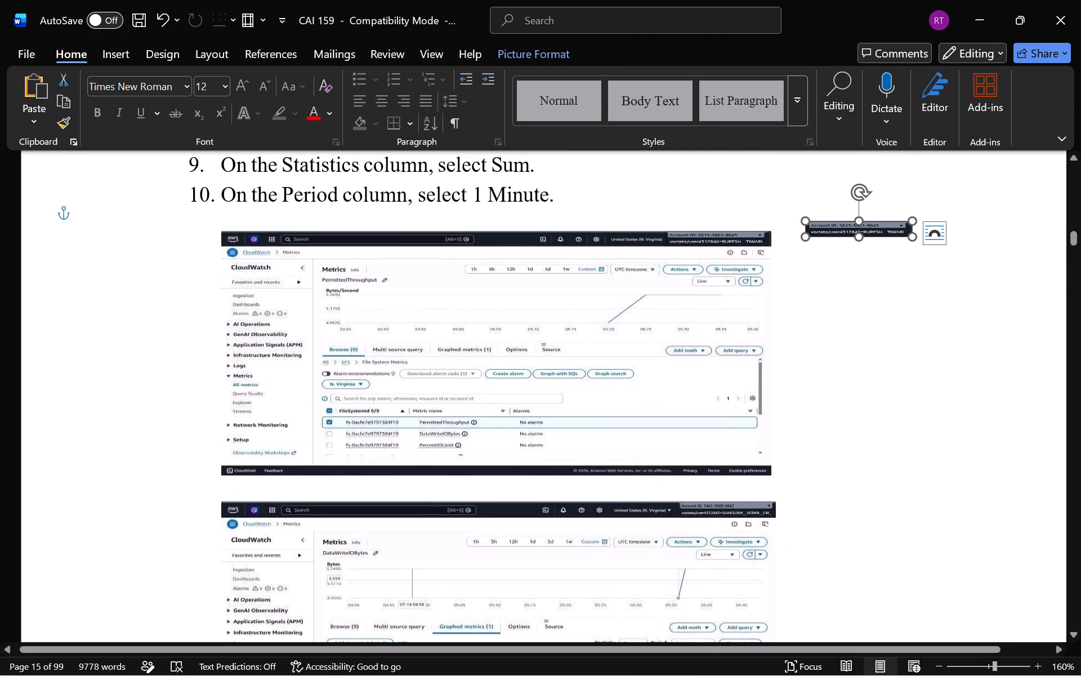
{"action": "left_click_drag", "start_coordinate": [850, 230], "coordinate": [716, 510]}
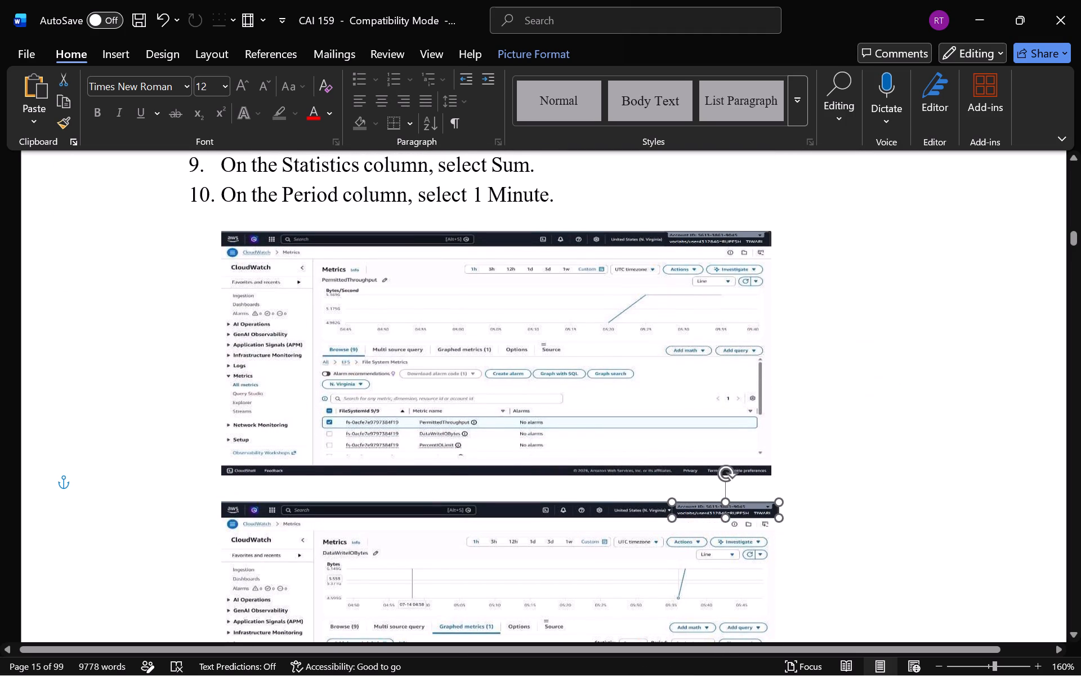
{"action": "left_click_drag", "start_coordinate": [716, 510], "coordinate": [714, 510]}
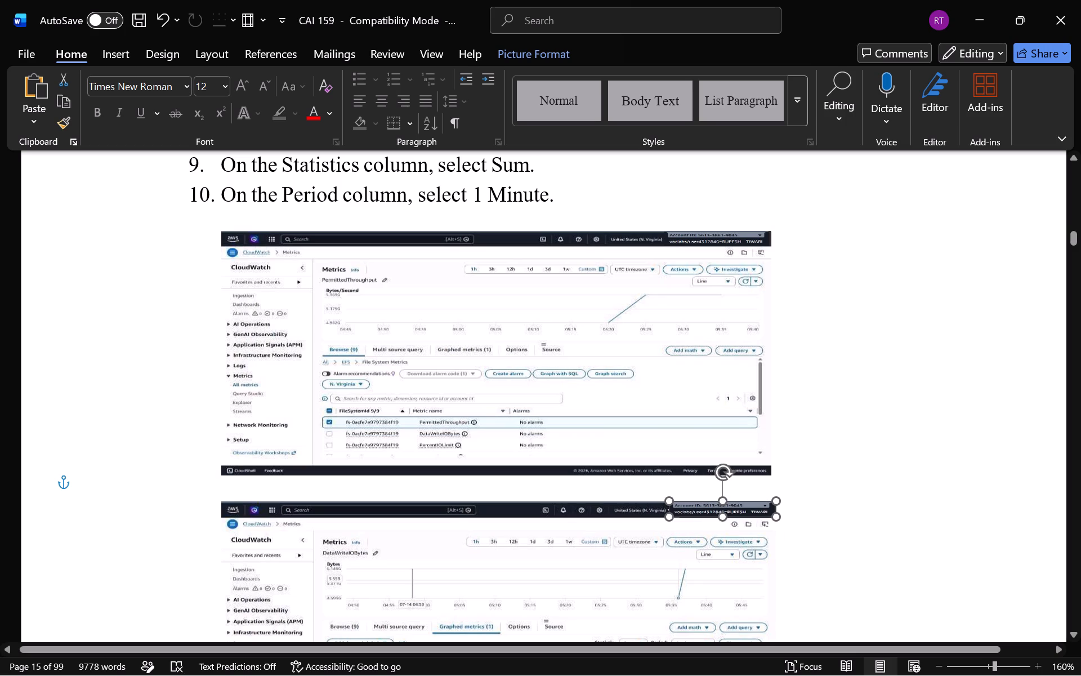
{"action": "left_click", "coordinate": [827, 447]}
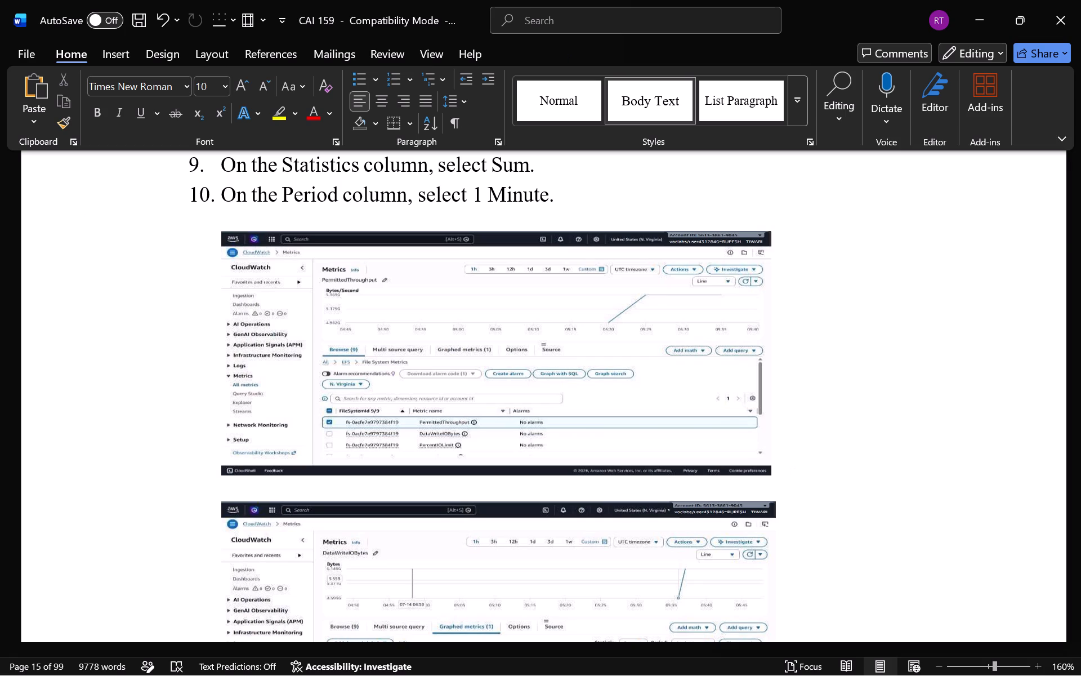
{"action": "scroll", "coordinate": [775, 444], "scroll_direction": "down", "scroll_amount": 1}
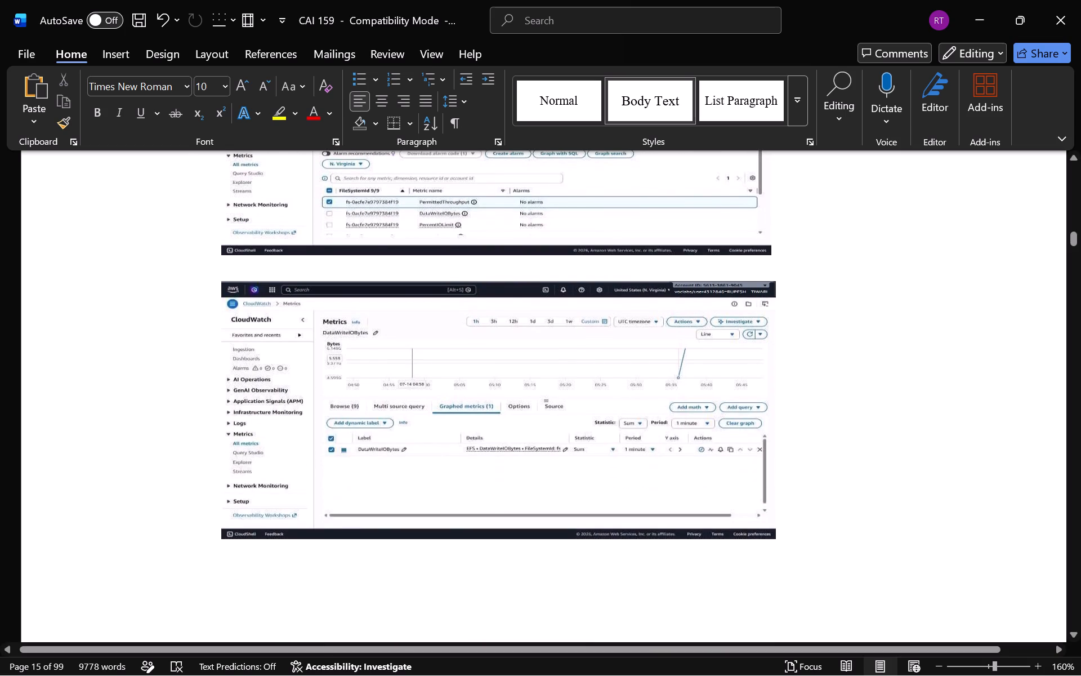
Review the Lab 4 pages from Task 1 through Task 5, checking their screenshots for old account labels.
{"action": "scroll", "coordinate": [694, 432], "scroll_direction": "down", "scroll_amount": 1}
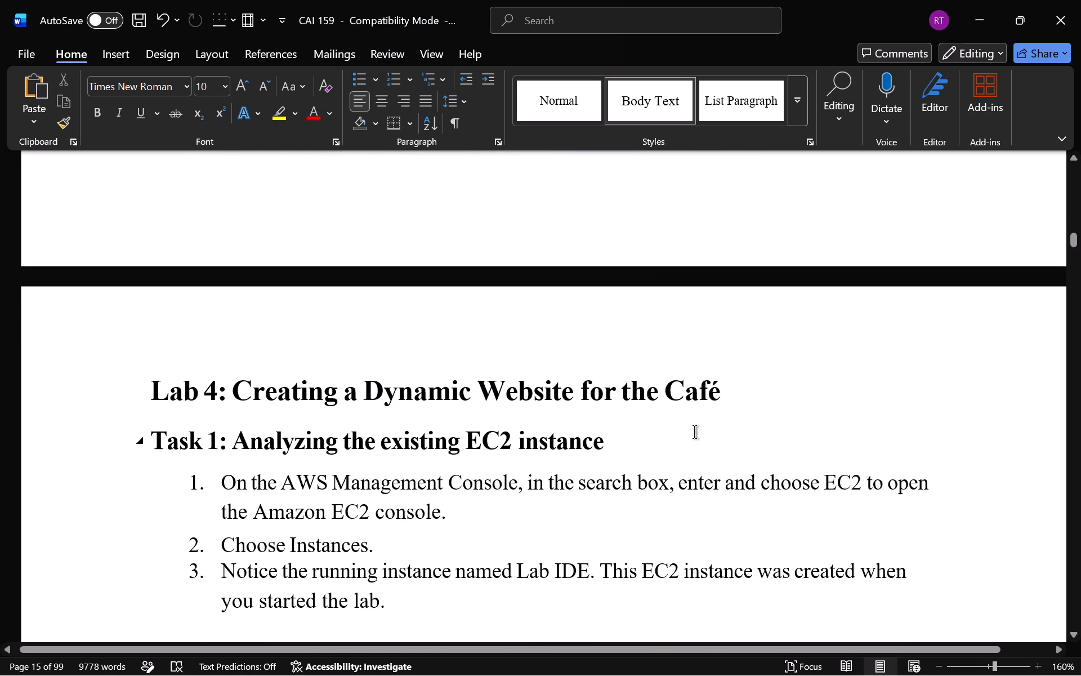
{"action": "scroll", "coordinate": [694, 432], "scroll_direction": "down", "scroll_amount": 1}
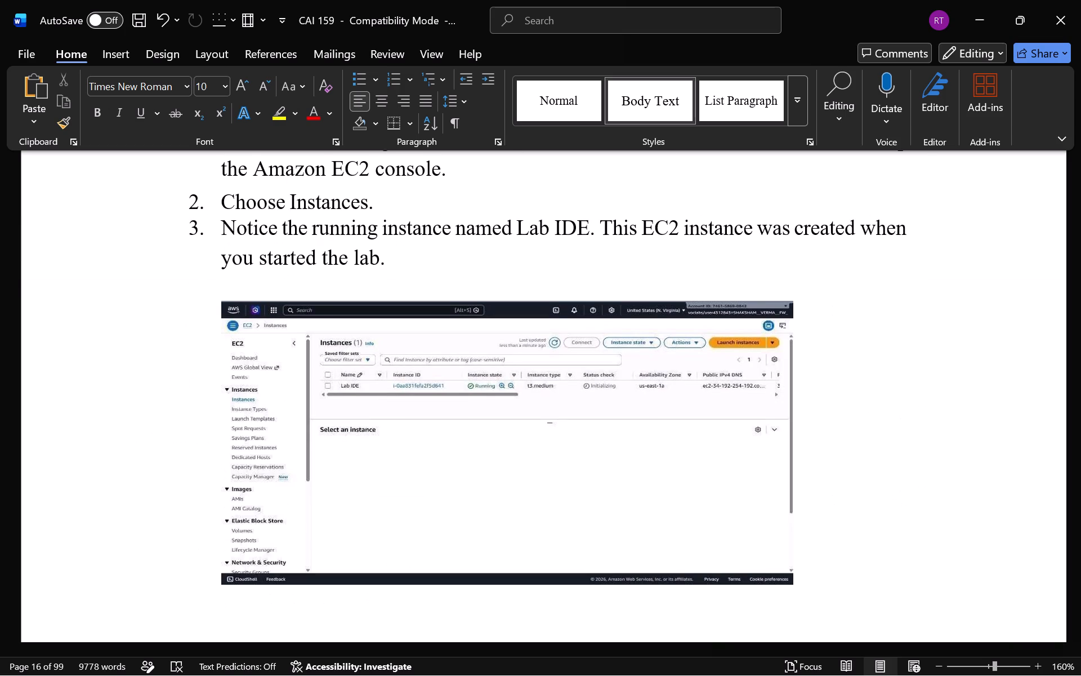
{"action": "scroll", "coordinate": [694, 432], "scroll_direction": "up", "scroll_amount": 1}
{"action": "left_click", "coordinate": [396, 296]}
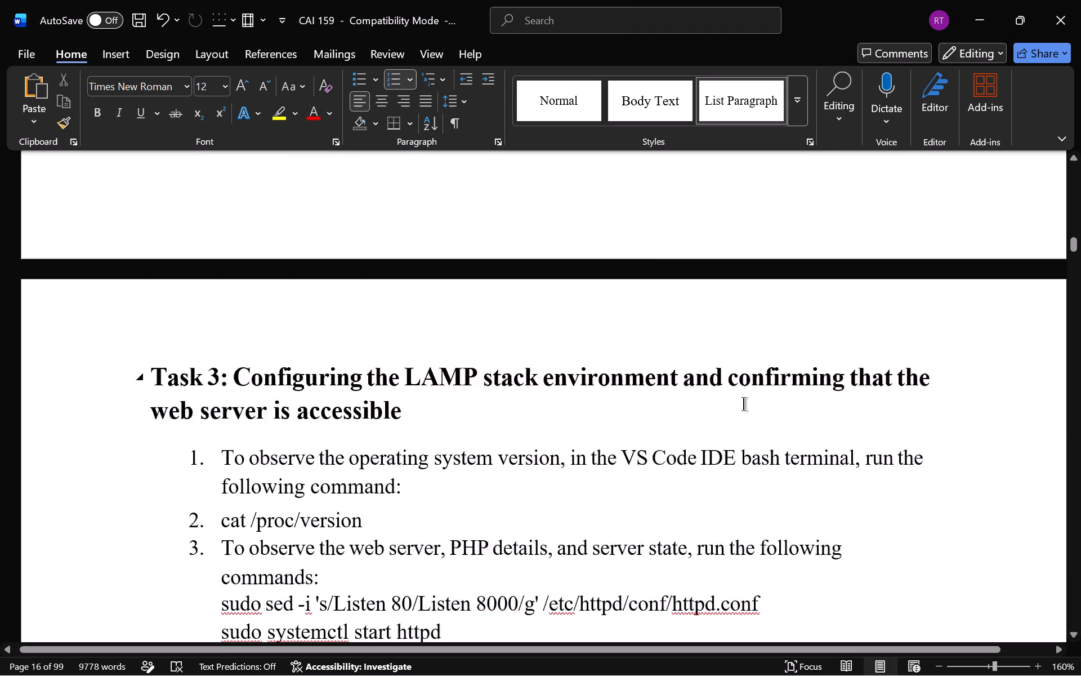
{"action": "scroll", "coordinate": [743, 403], "scroll_direction": "down", "scroll_amount": 2}
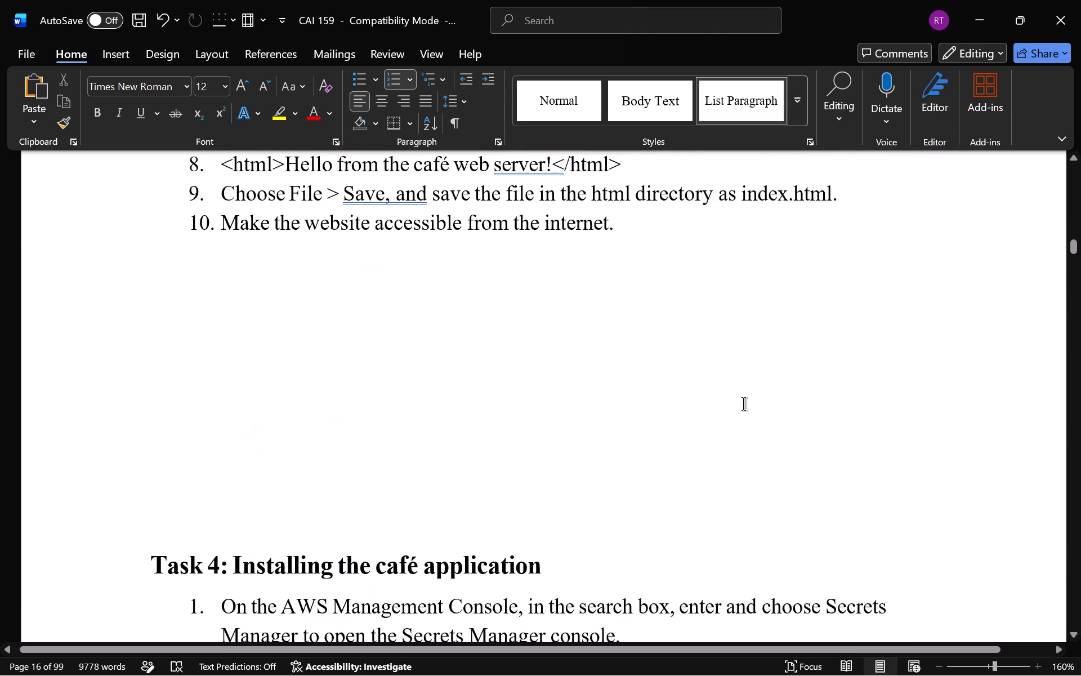
{"action": "scroll", "coordinate": [743, 403], "scroll_direction": "down", "scroll_amount": 1}
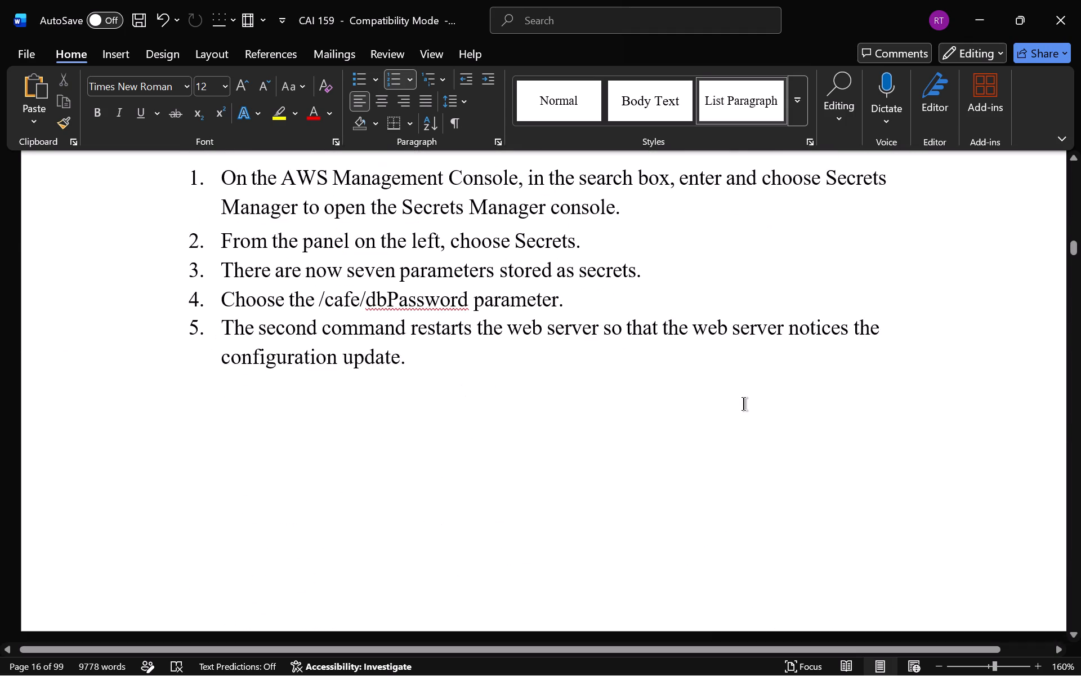
{"action": "scroll", "coordinate": [743, 403], "scroll_direction": "down", "scroll_amount": 1}
{"action": "scroll", "coordinate": [743, 403], "scroll_direction": "up", "scroll_amount": 1}
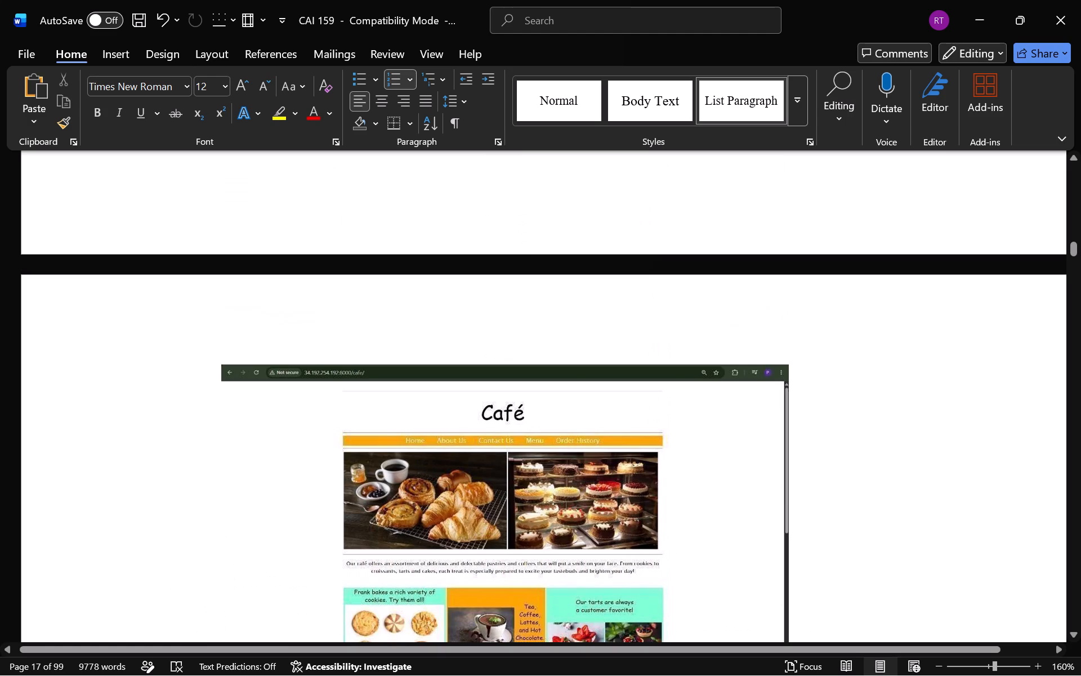
{"action": "scroll", "coordinate": [743, 403], "scroll_direction": "down", "scroll_amount": 1}
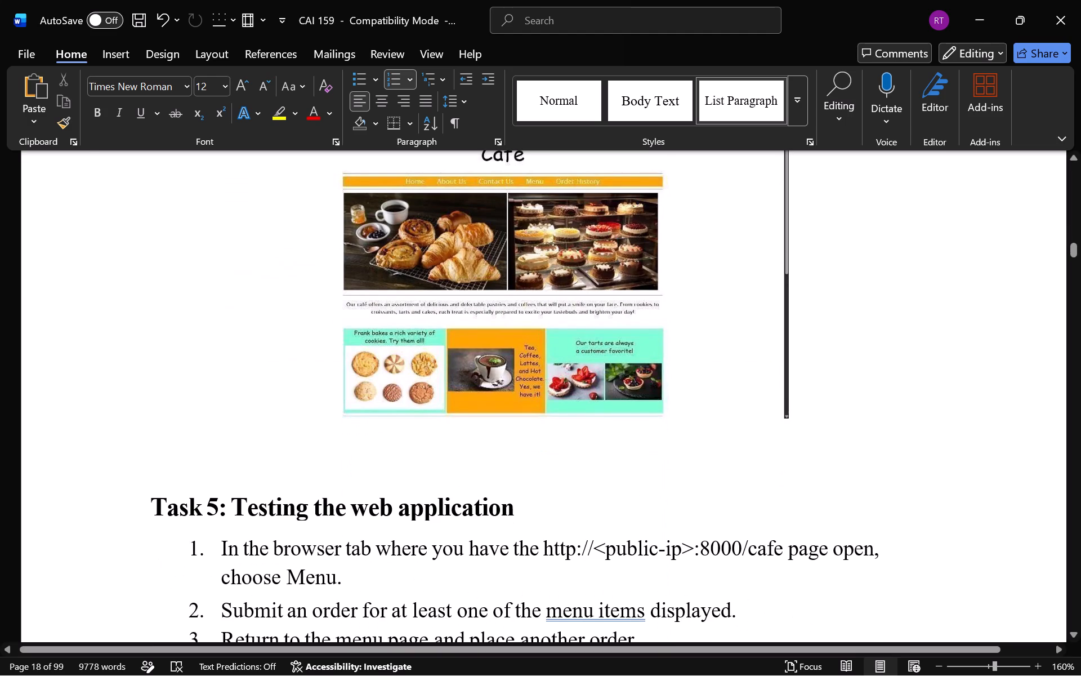
{"action": "scroll", "coordinate": [743, 403], "scroll_direction": "down", "scroll_amount": 1}
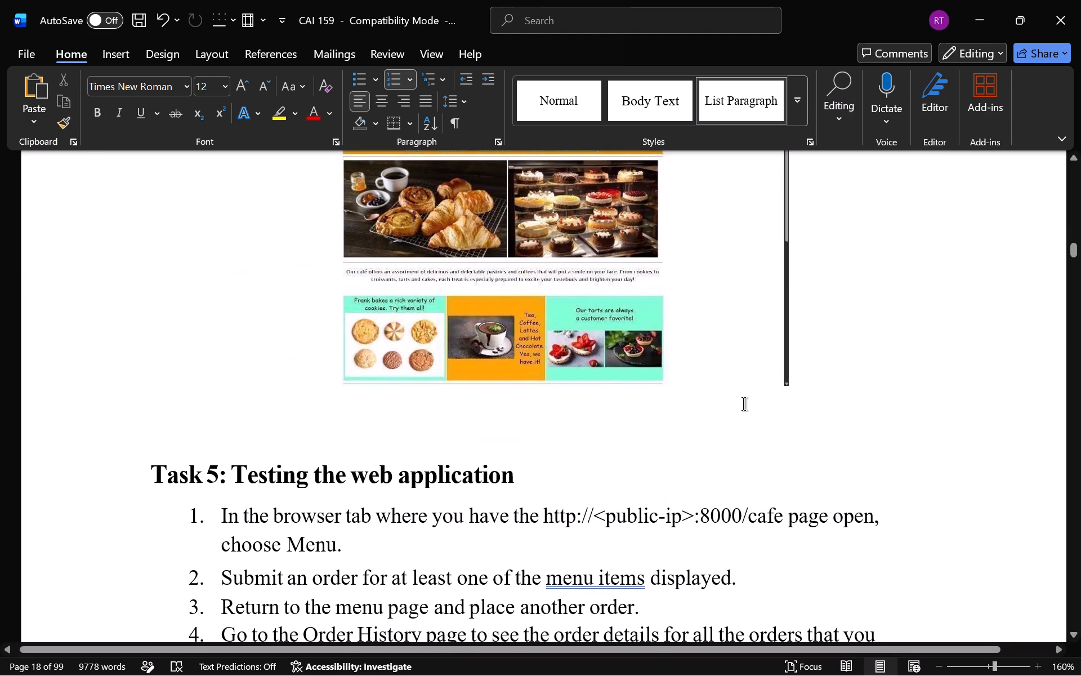
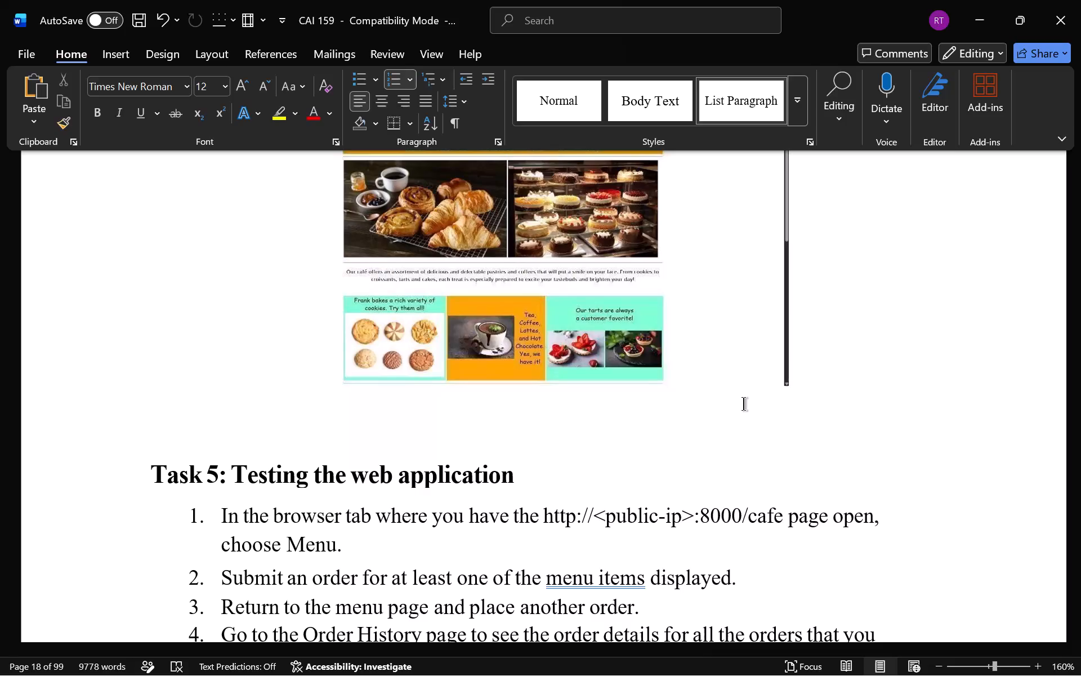
Paste the new account label after "Next, you create the new café instance from your AMI." and fit it over the EC2 Instances screenshot's old account label.
{"action": "scroll", "coordinate": [743, 403], "scroll_direction": "down", "scroll_amount": 2}
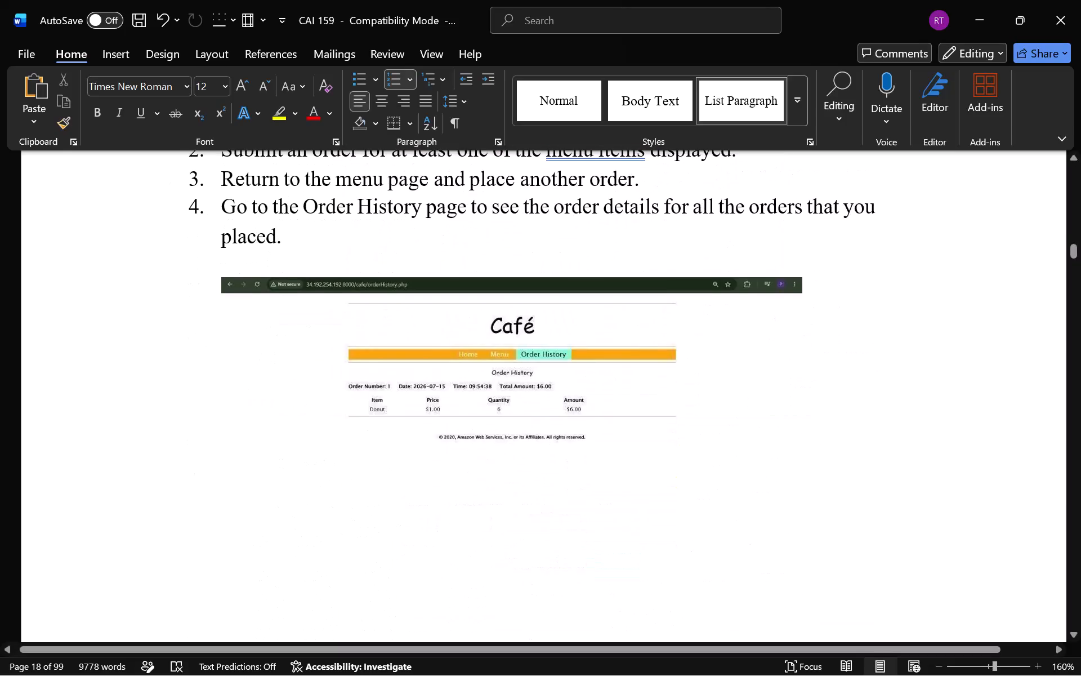
{"action": "scroll", "coordinate": [743, 403], "scroll_direction": "down", "scroll_amount": 1}
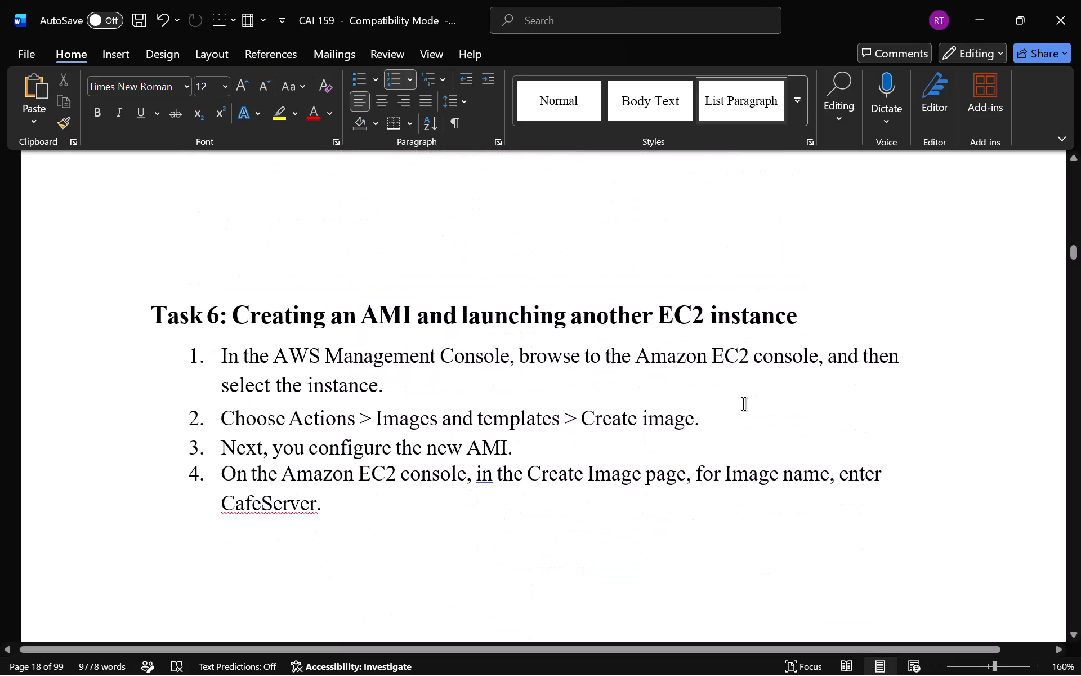
{"action": "scroll", "coordinate": [743, 403], "scroll_direction": "down", "scroll_amount": 1}
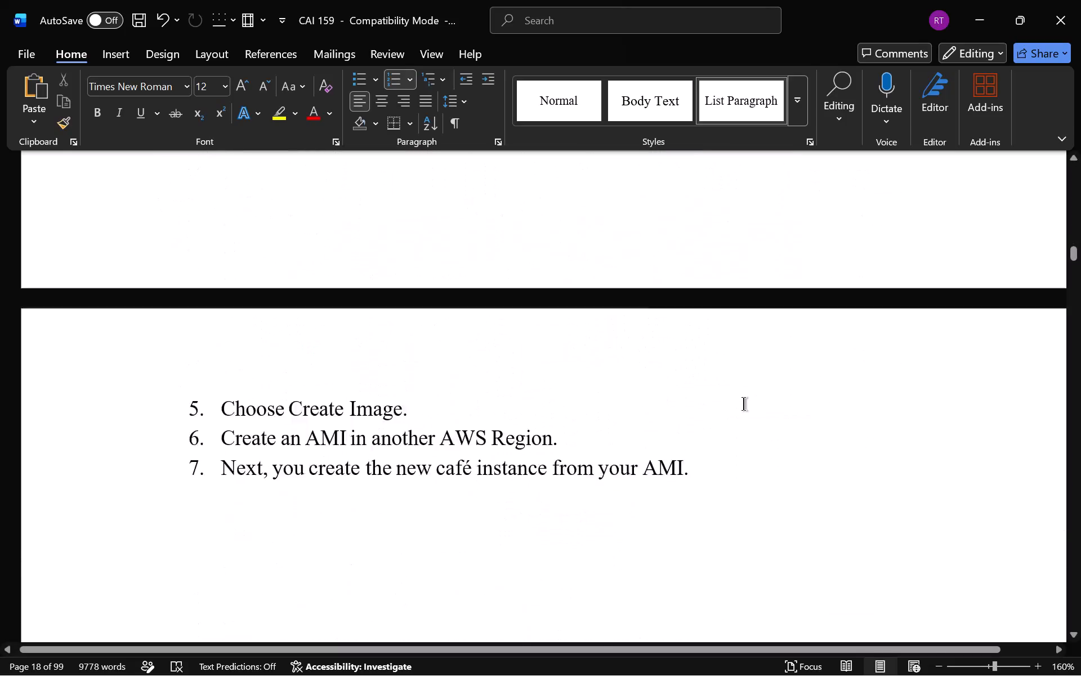
{"action": "scroll", "coordinate": [743, 403], "scroll_direction": "down", "scroll_amount": 2}
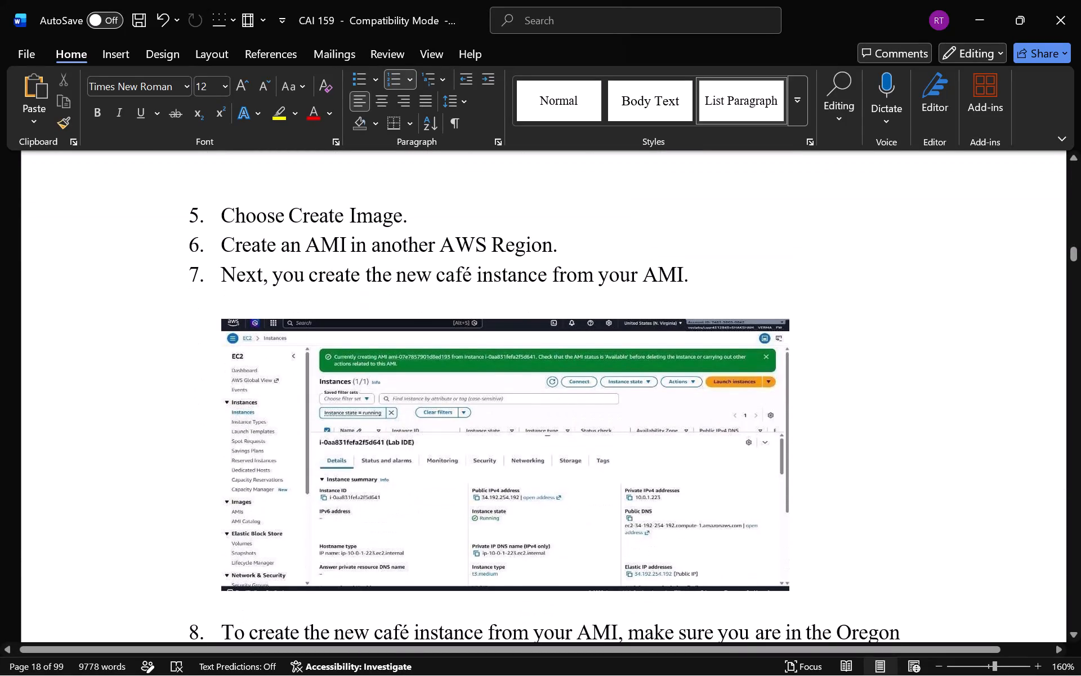
{"action": "left_click", "coordinate": [696, 273]}
{"action": "key", "text": "ctrl+v"}
{"action": "left_click_drag", "start_coordinate": [142, 292], "coordinate": [350, 342]}
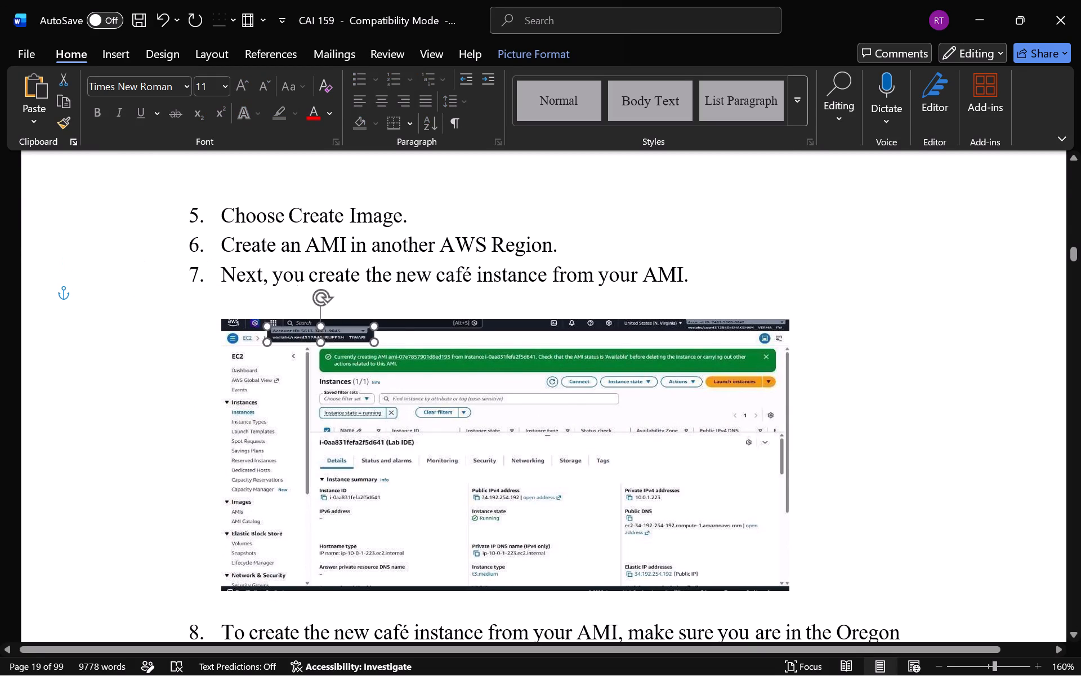
{"action": "left_click_drag", "start_coordinate": [350, 342], "coordinate": [741, 324]}
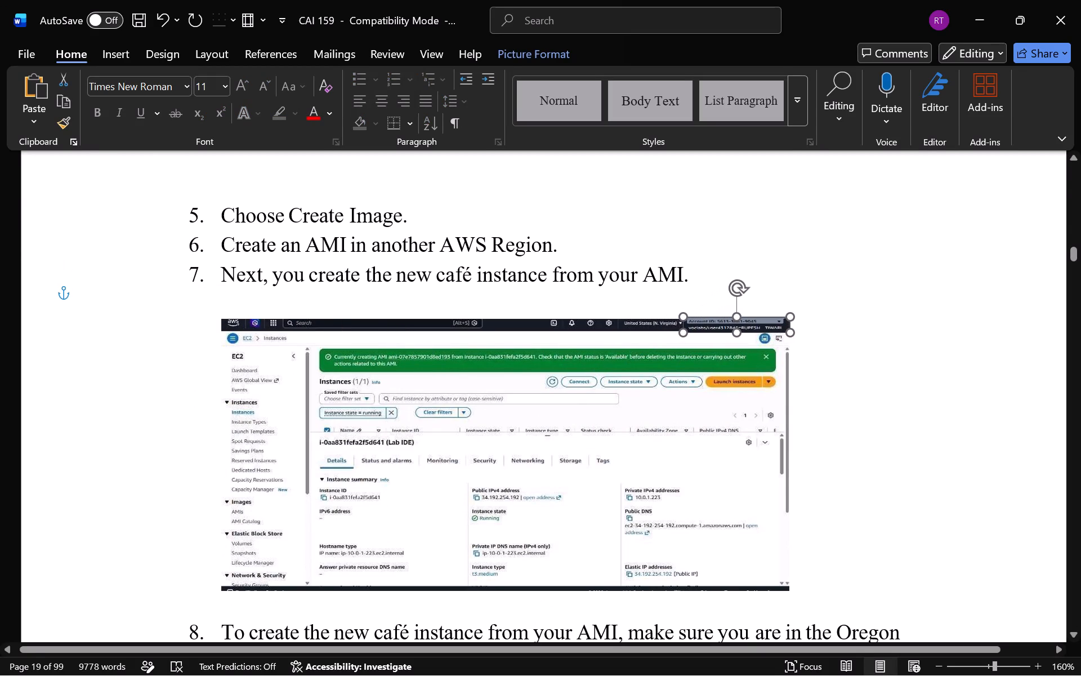
{"action": "left_click_drag", "start_coordinate": [741, 324], "coordinate": [741, 325]}
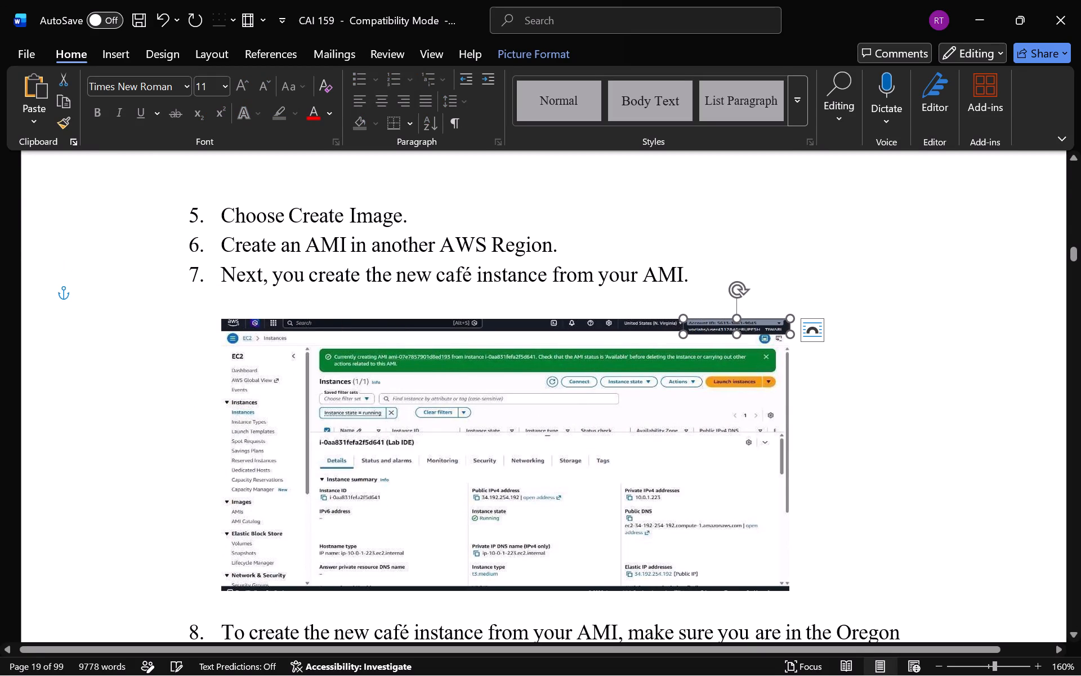
{"action": "left_click", "coordinate": [737, 335]}
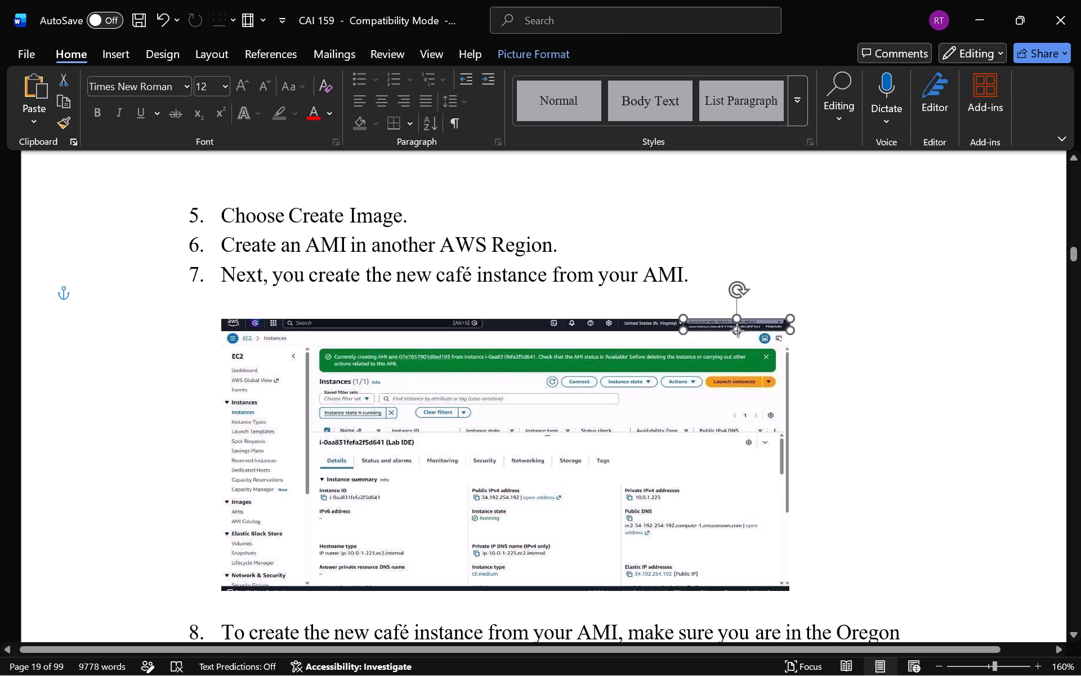
{"action": "left_click", "coordinate": [699, 271]}
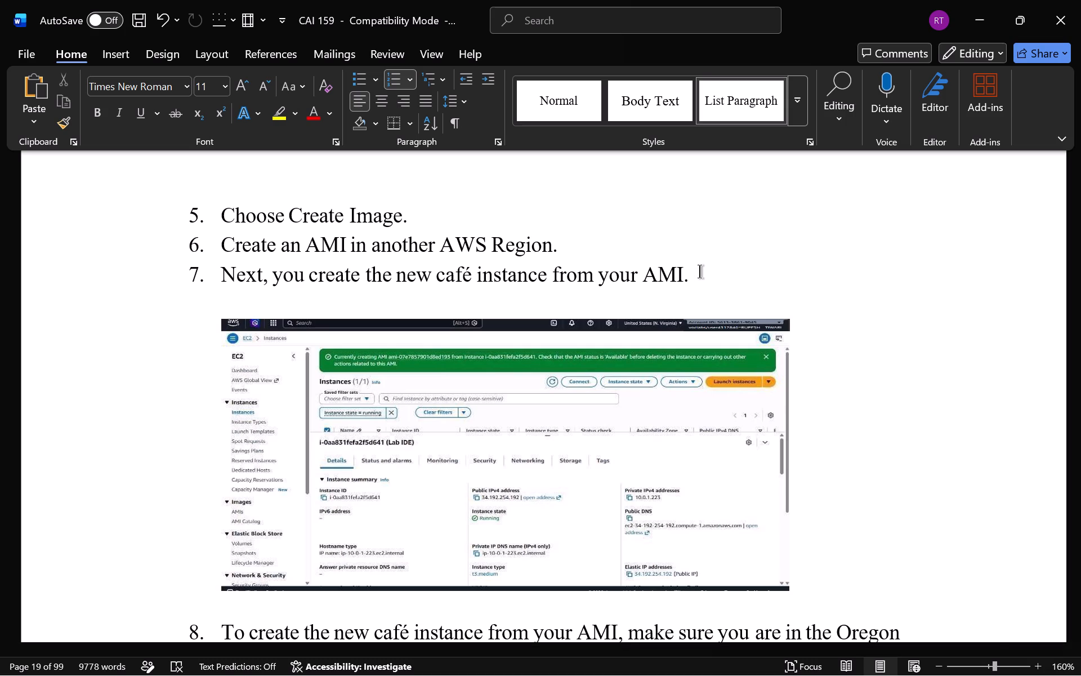
Paste another account label after "Choose Launch instance." and place it over the launch success screenshot's old account label.
{"action": "scroll", "coordinate": [628, 327], "scroll_direction": "down", "scroll_amount": 3}
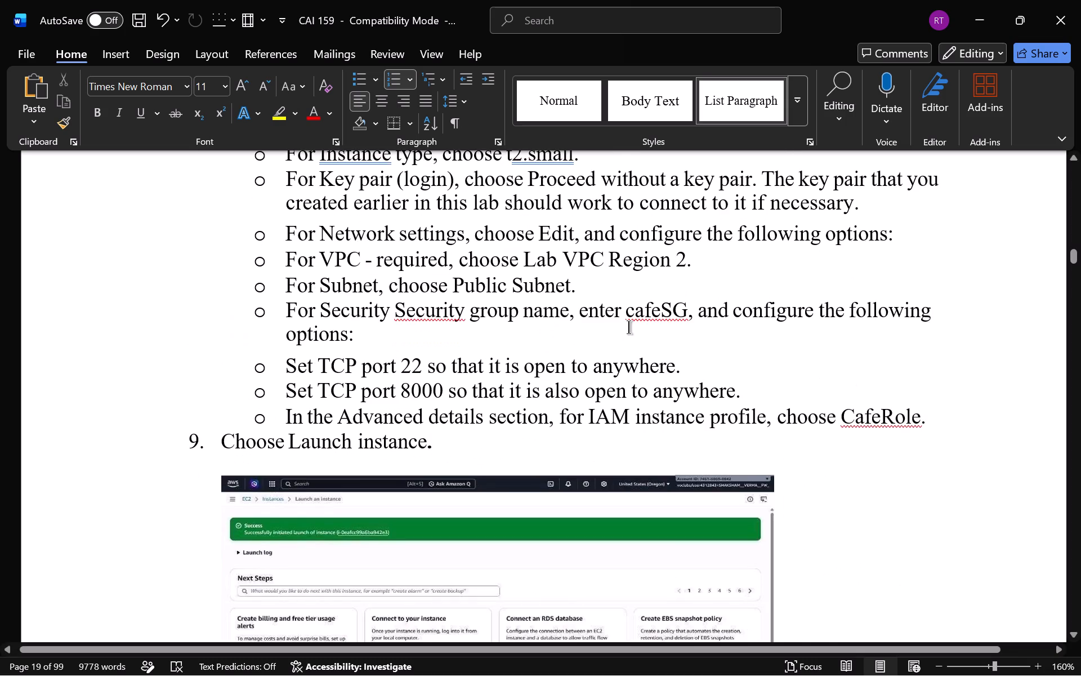
{"action": "scroll", "coordinate": [628, 327], "scroll_direction": "down", "scroll_amount": 1}
{"action": "left_click", "coordinate": [438, 272]}
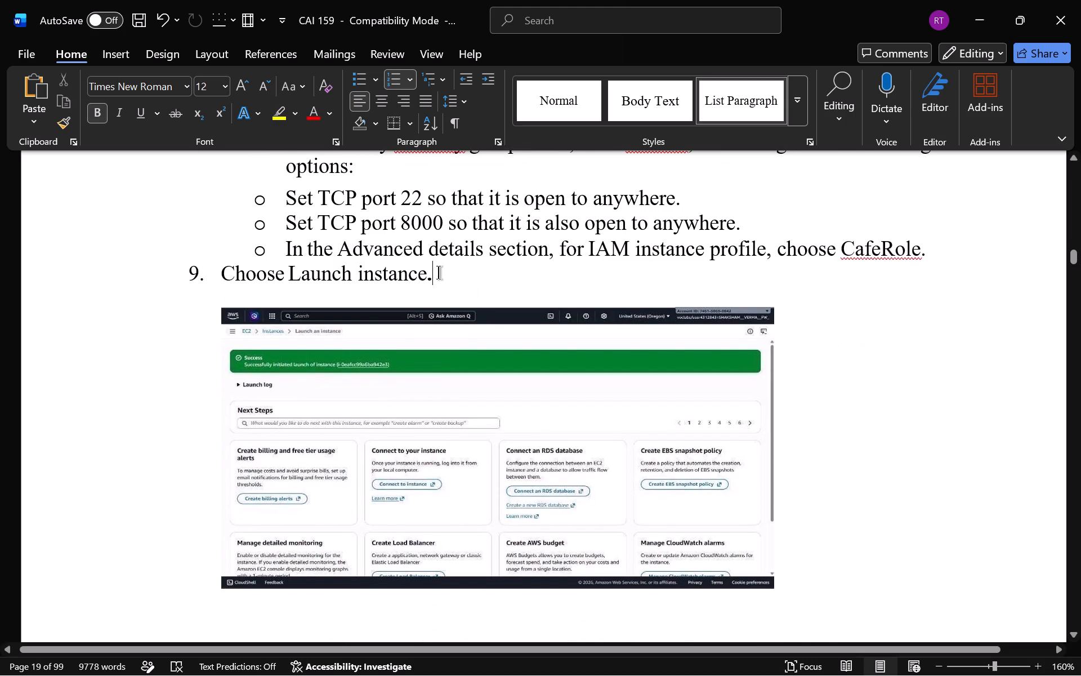
{"action": "key", "text": "ctrl+v"}
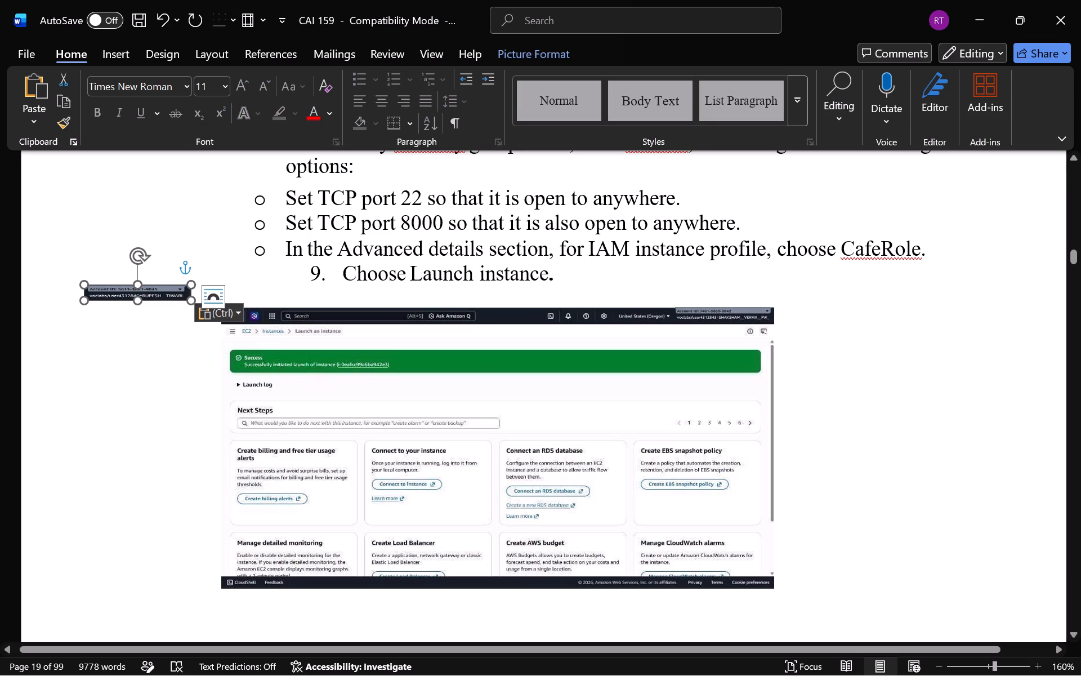
{"action": "left_click_drag", "start_coordinate": [146, 291], "coordinate": [729, 312]}
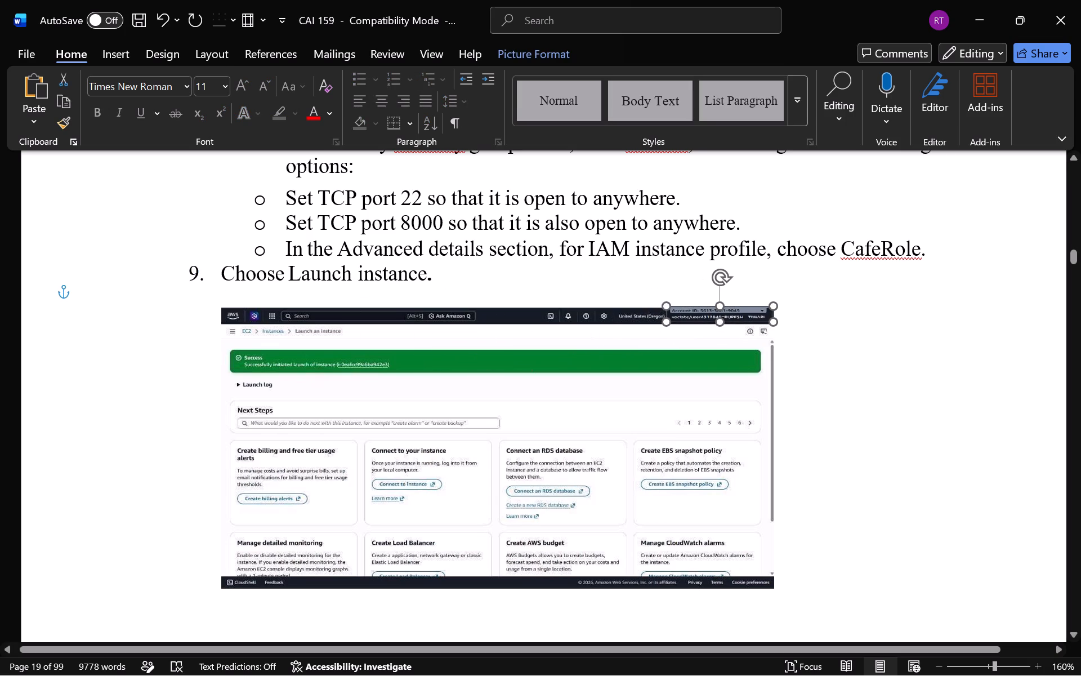
{"action": "left_click_drag", "start_coordinate": [729, 312], "coordinate": [728, 314]}
{"action": "left_click", "coordinate": [449, 271]}
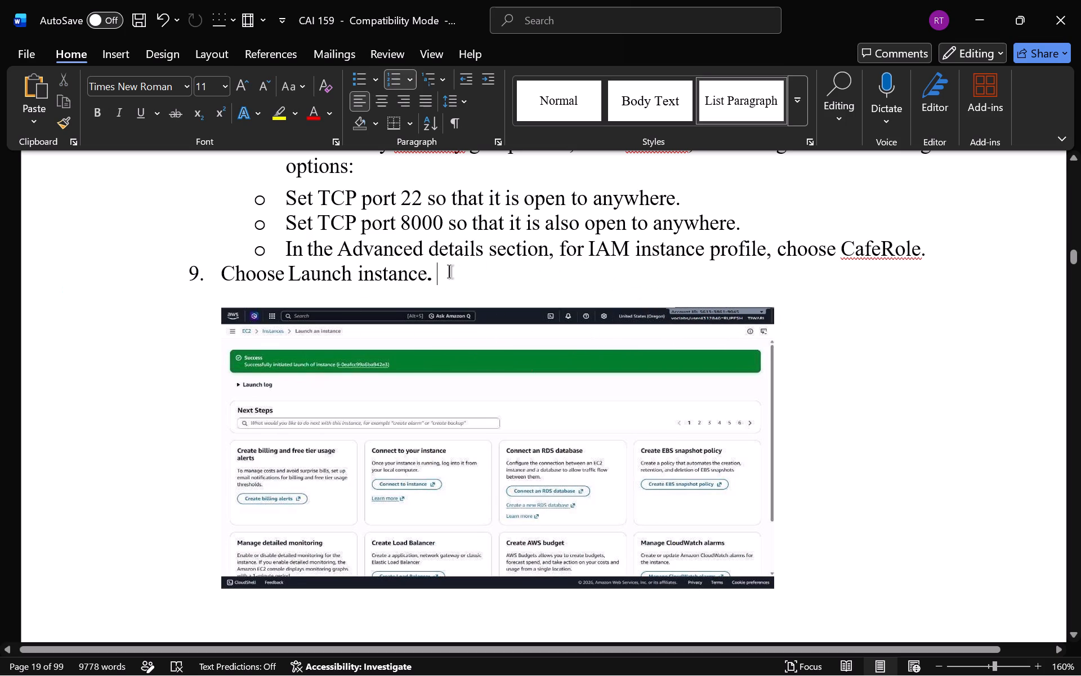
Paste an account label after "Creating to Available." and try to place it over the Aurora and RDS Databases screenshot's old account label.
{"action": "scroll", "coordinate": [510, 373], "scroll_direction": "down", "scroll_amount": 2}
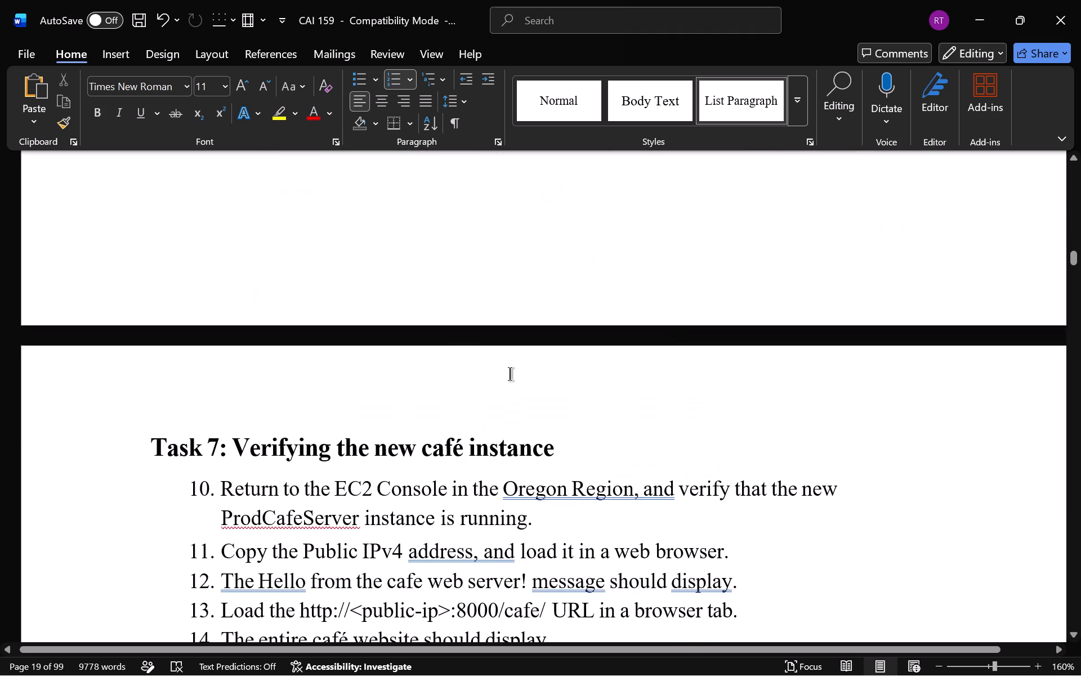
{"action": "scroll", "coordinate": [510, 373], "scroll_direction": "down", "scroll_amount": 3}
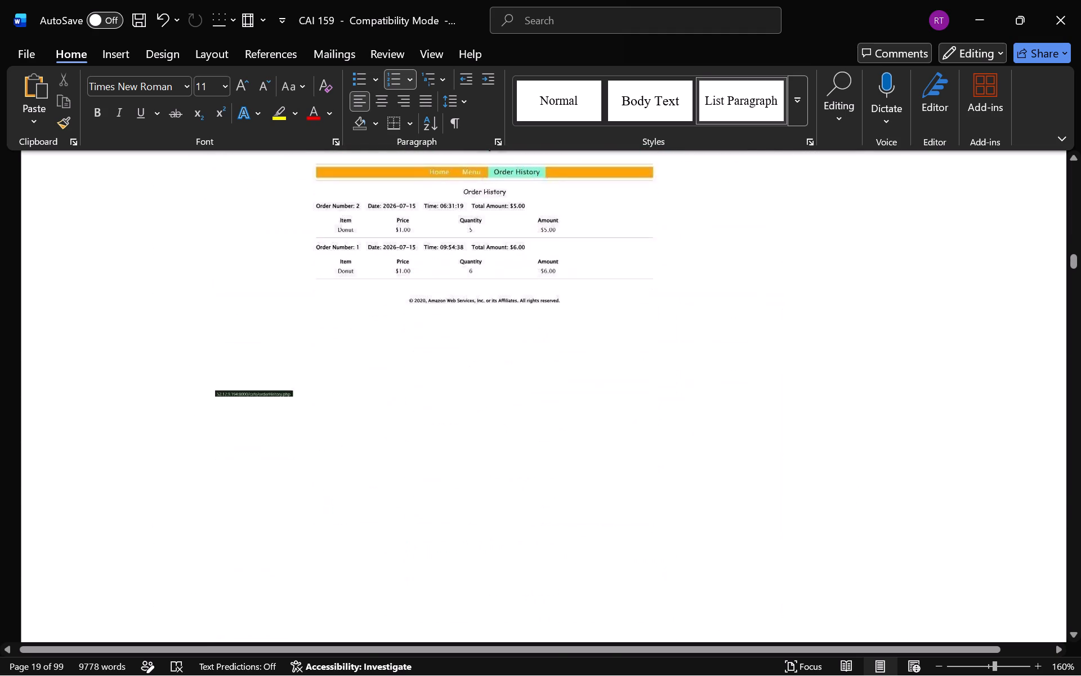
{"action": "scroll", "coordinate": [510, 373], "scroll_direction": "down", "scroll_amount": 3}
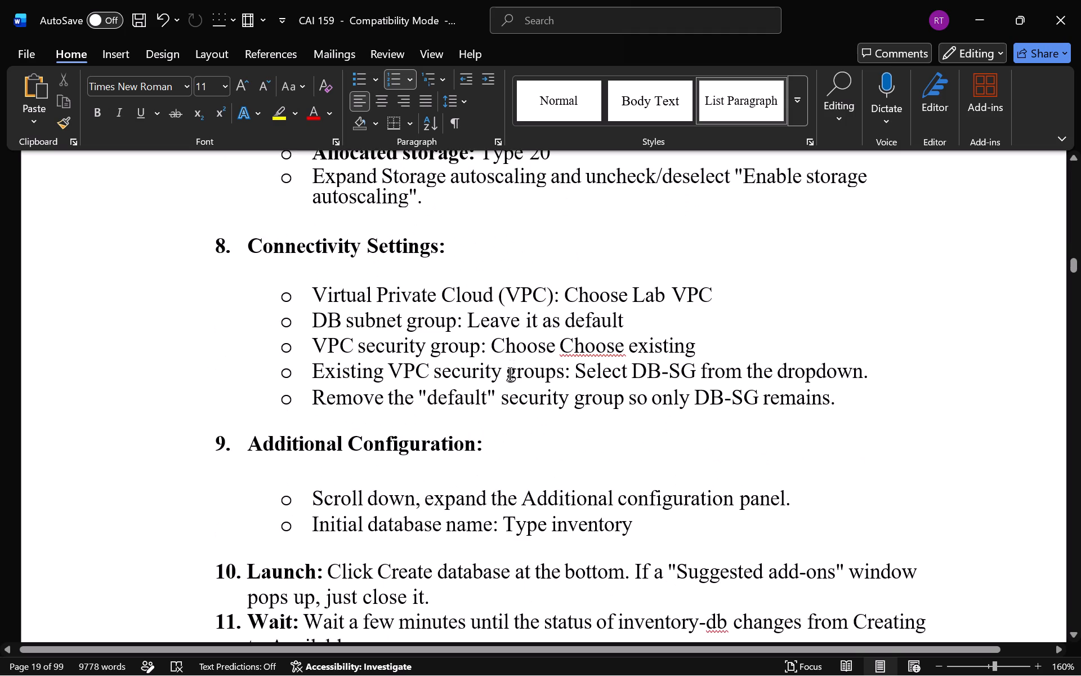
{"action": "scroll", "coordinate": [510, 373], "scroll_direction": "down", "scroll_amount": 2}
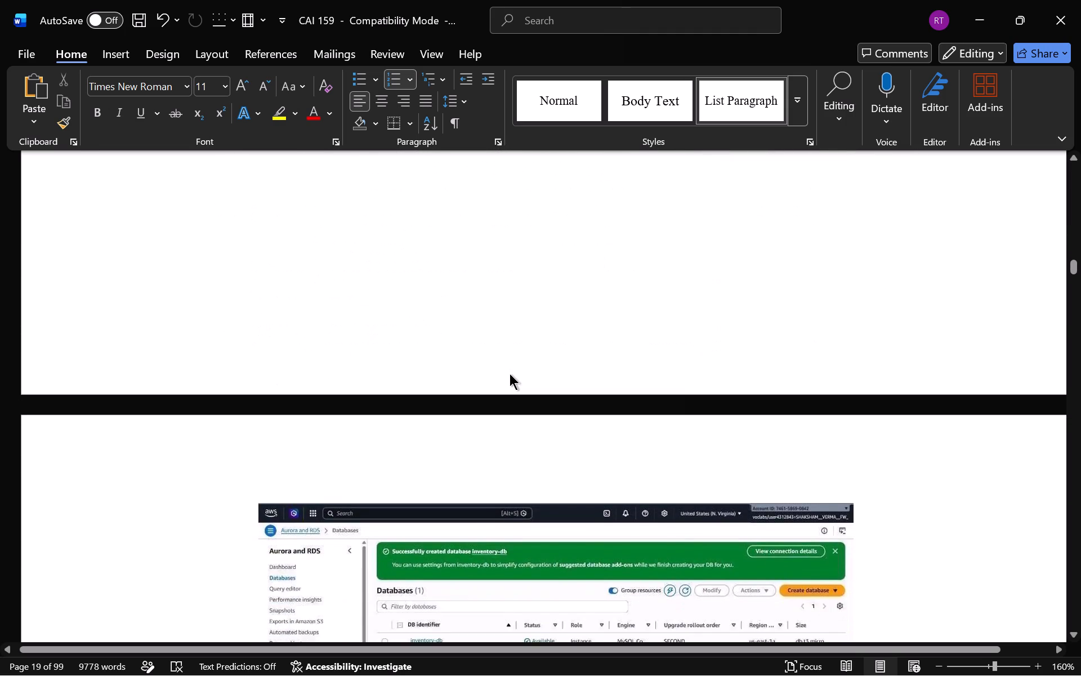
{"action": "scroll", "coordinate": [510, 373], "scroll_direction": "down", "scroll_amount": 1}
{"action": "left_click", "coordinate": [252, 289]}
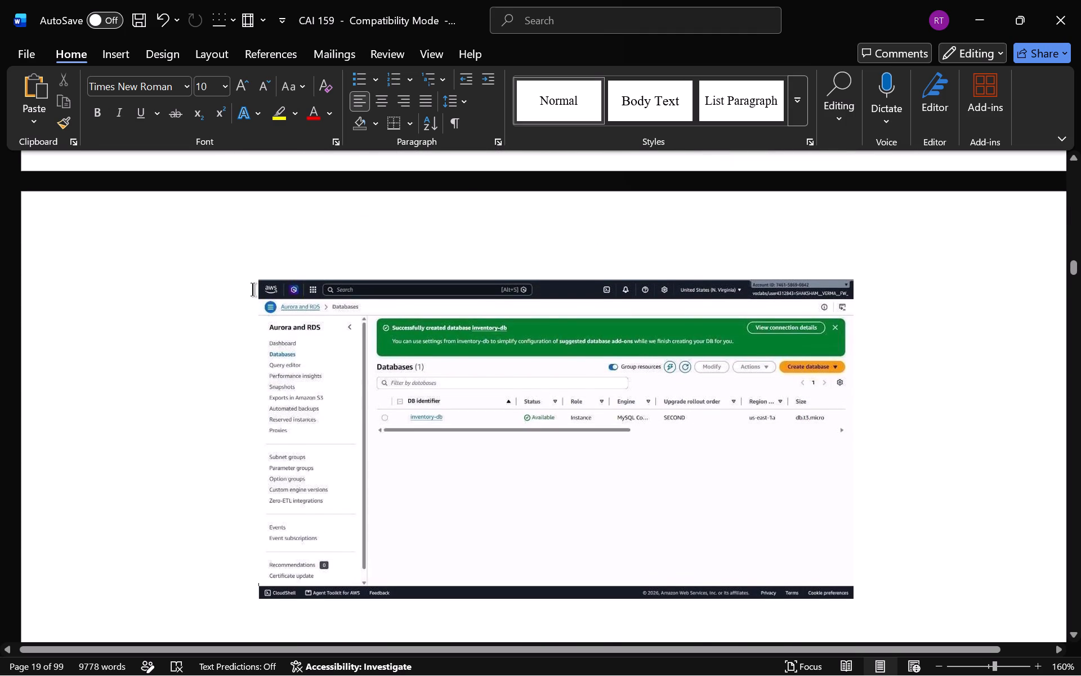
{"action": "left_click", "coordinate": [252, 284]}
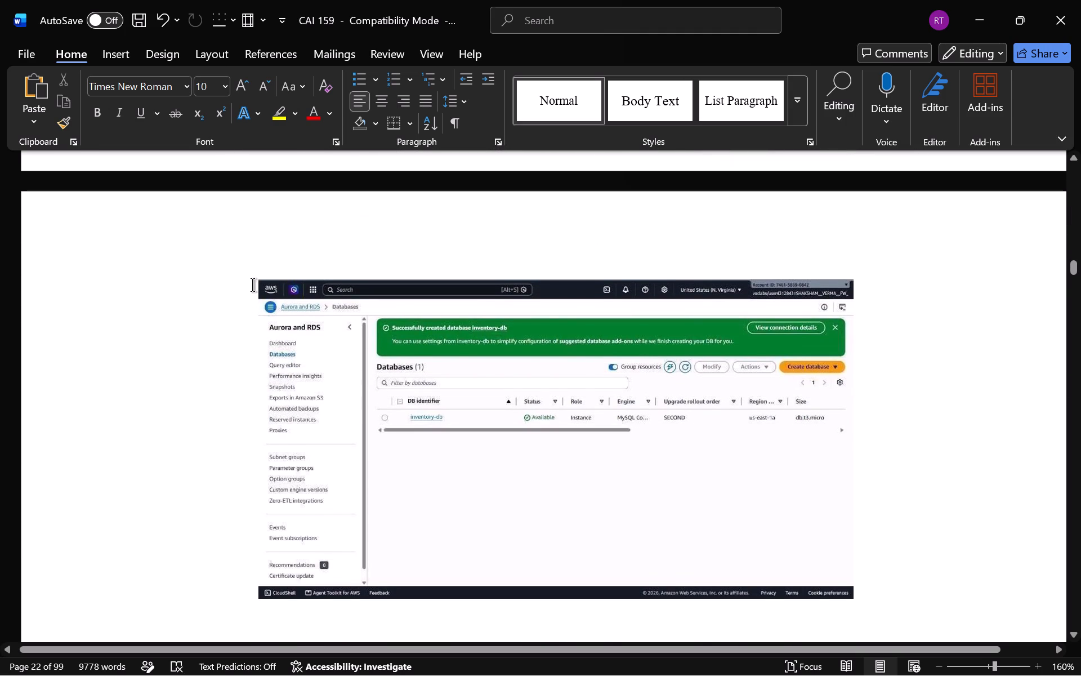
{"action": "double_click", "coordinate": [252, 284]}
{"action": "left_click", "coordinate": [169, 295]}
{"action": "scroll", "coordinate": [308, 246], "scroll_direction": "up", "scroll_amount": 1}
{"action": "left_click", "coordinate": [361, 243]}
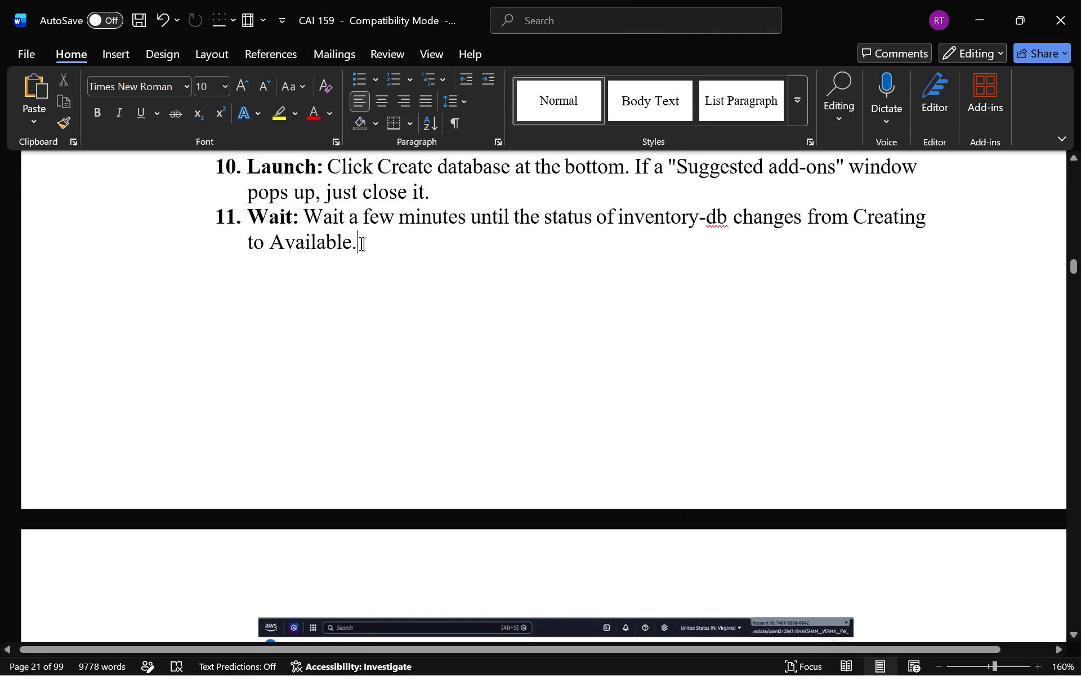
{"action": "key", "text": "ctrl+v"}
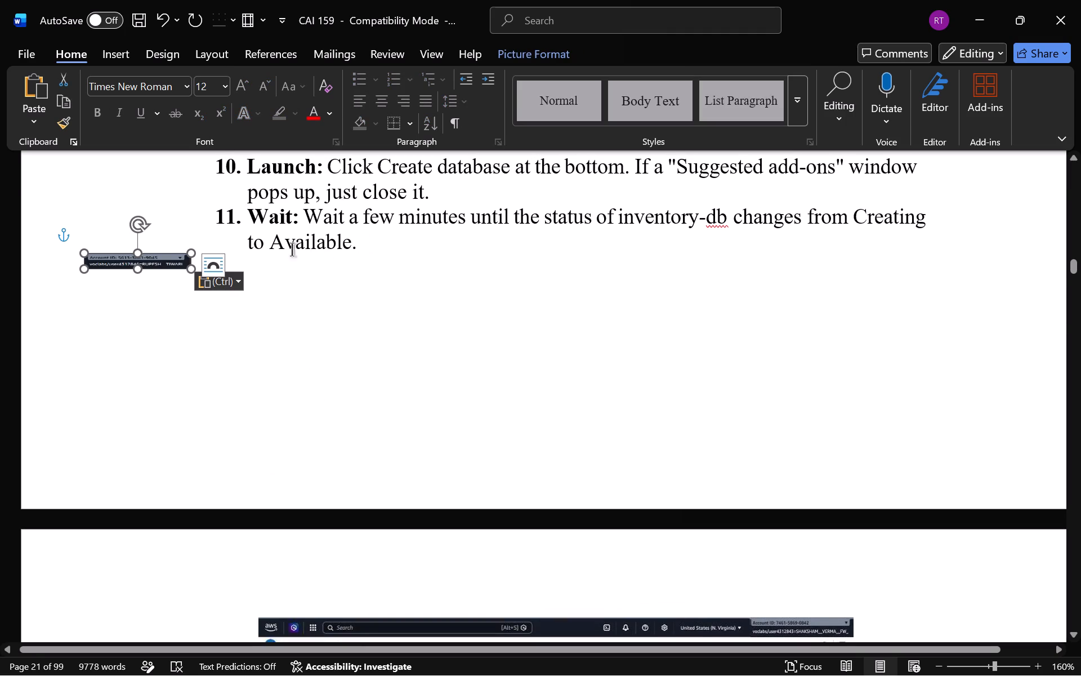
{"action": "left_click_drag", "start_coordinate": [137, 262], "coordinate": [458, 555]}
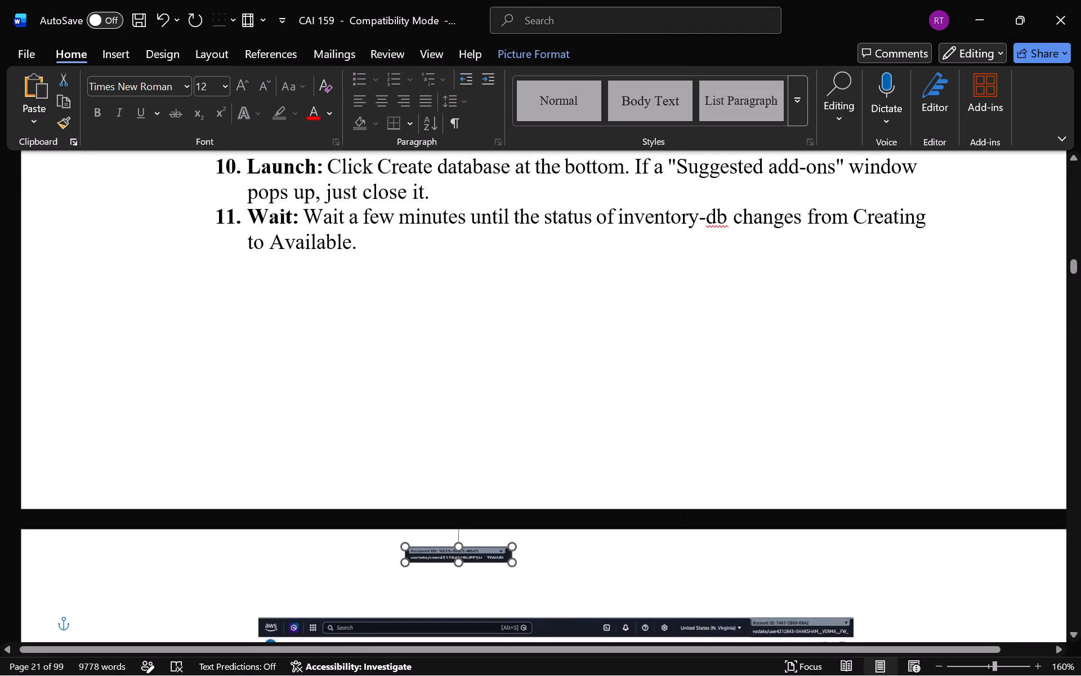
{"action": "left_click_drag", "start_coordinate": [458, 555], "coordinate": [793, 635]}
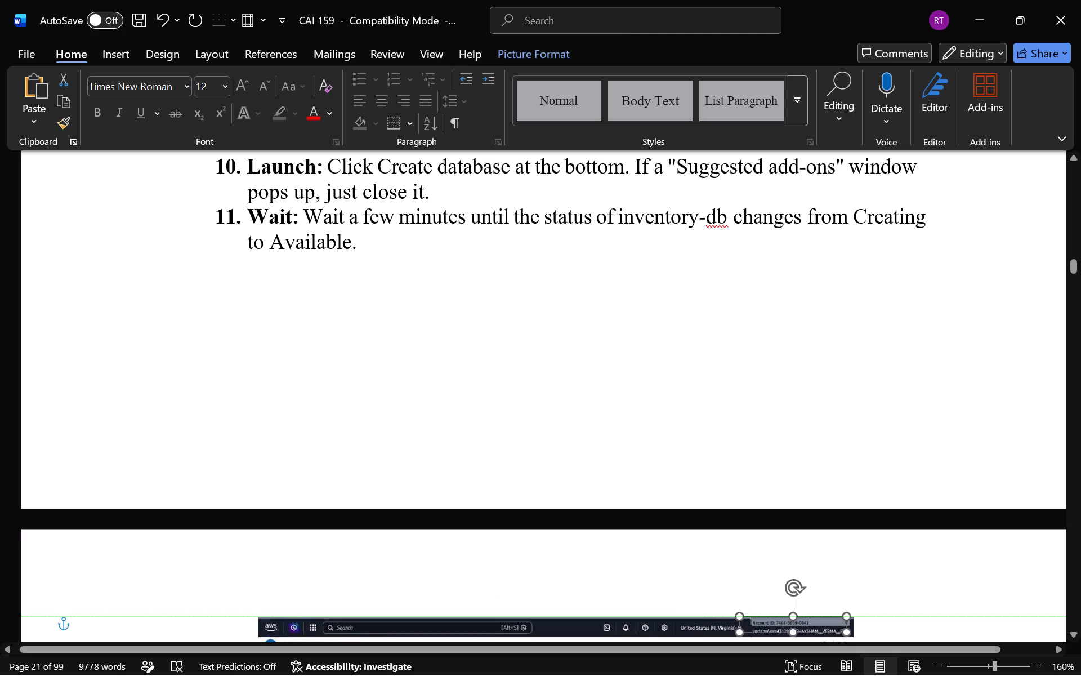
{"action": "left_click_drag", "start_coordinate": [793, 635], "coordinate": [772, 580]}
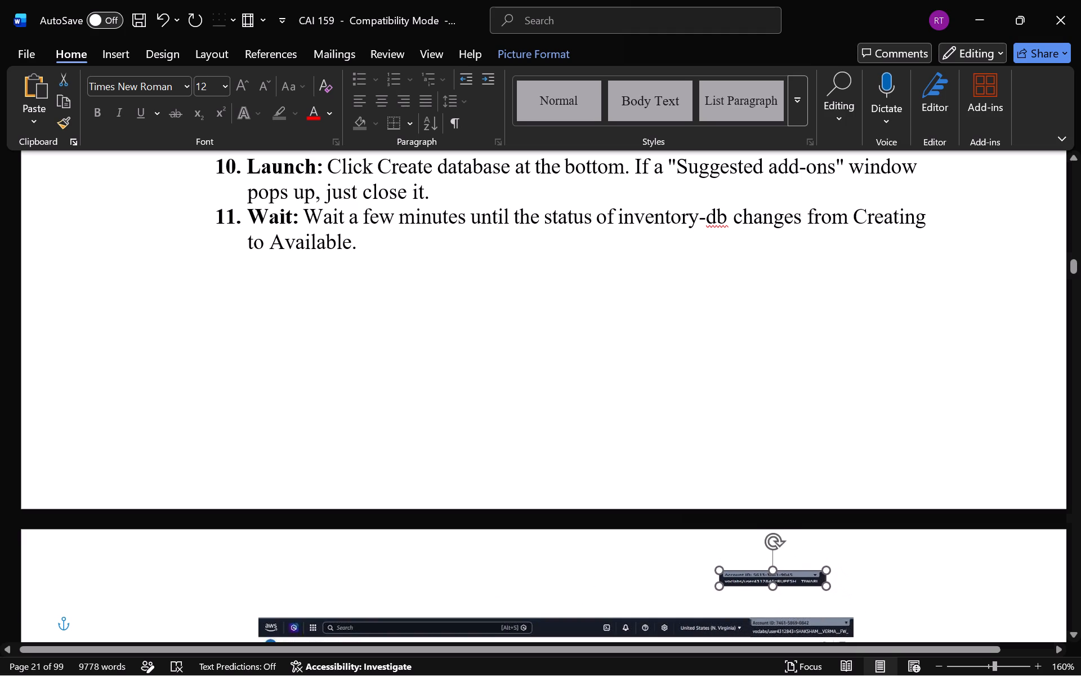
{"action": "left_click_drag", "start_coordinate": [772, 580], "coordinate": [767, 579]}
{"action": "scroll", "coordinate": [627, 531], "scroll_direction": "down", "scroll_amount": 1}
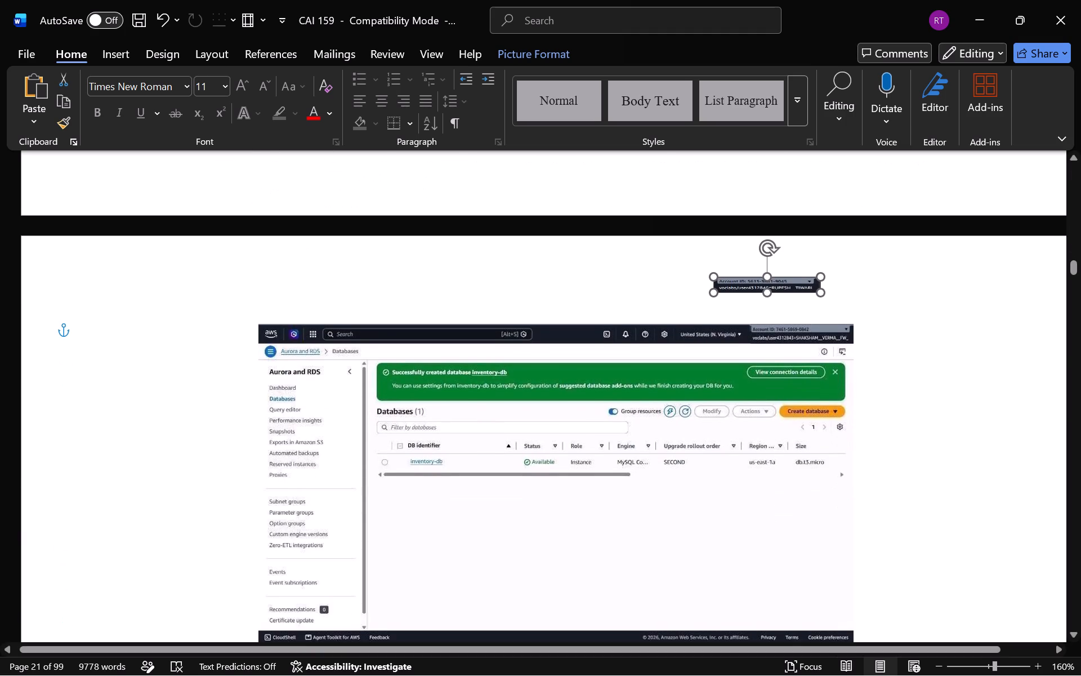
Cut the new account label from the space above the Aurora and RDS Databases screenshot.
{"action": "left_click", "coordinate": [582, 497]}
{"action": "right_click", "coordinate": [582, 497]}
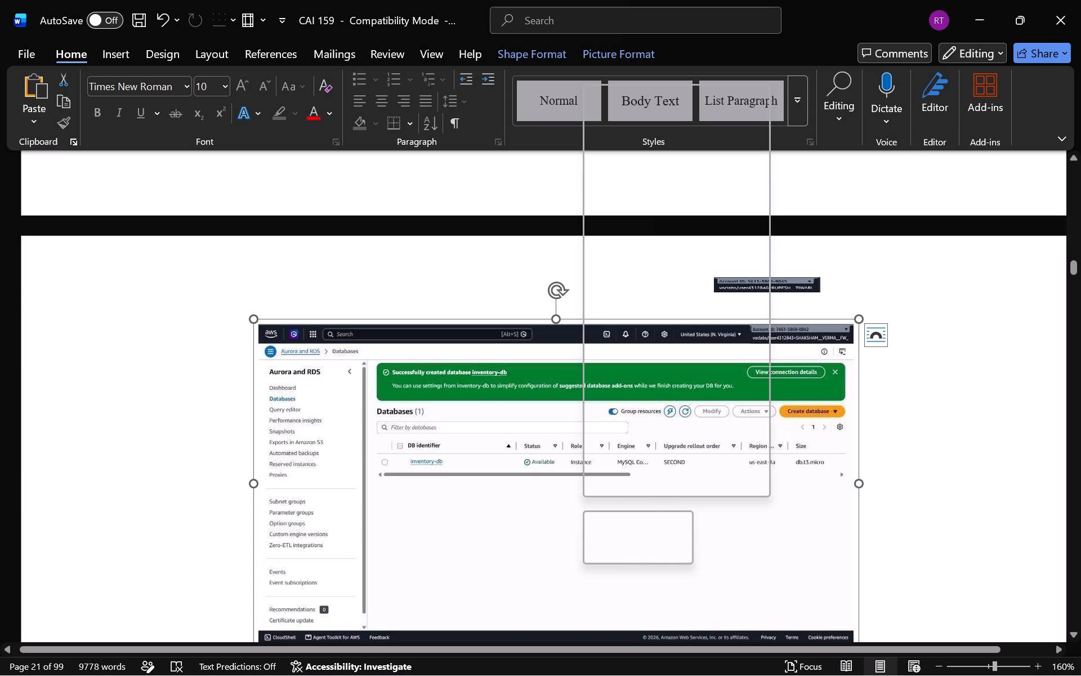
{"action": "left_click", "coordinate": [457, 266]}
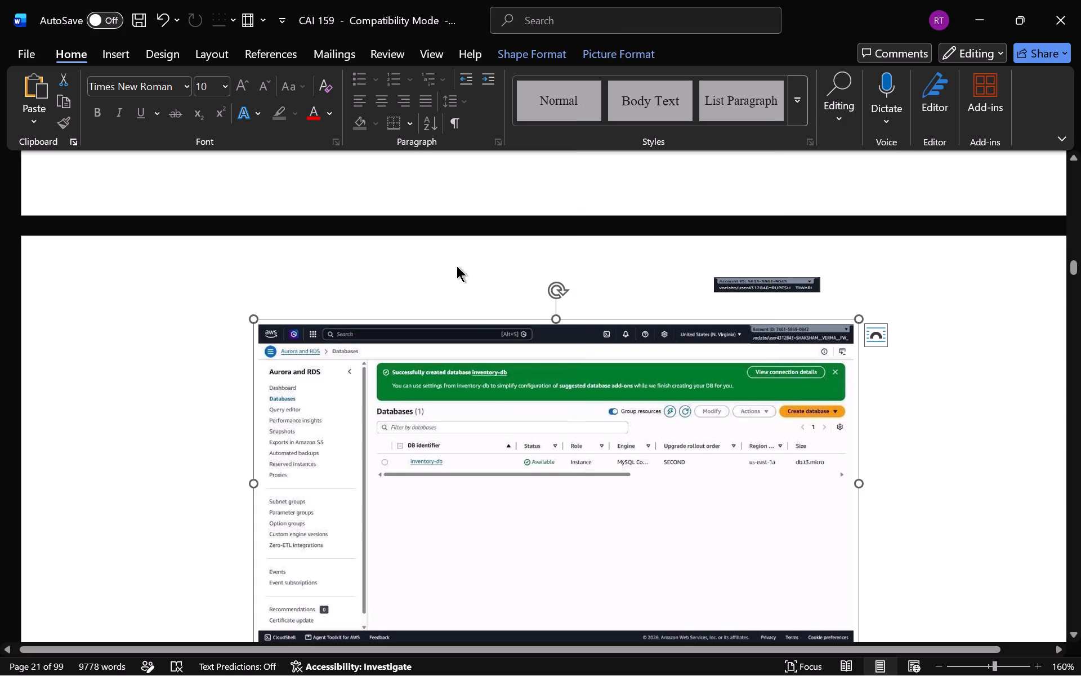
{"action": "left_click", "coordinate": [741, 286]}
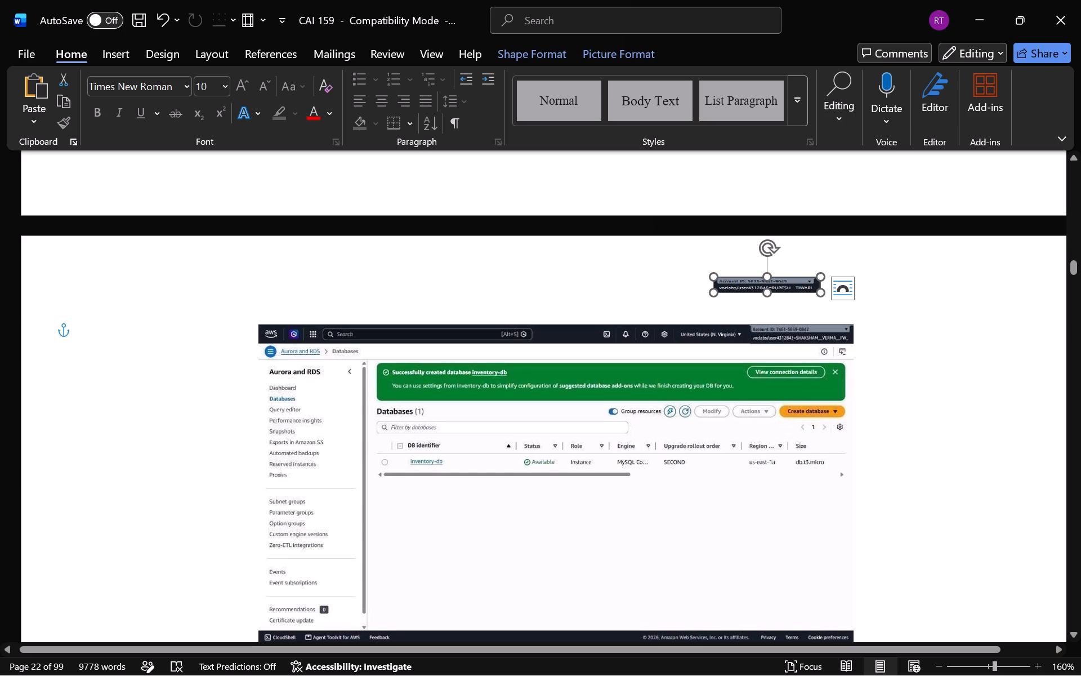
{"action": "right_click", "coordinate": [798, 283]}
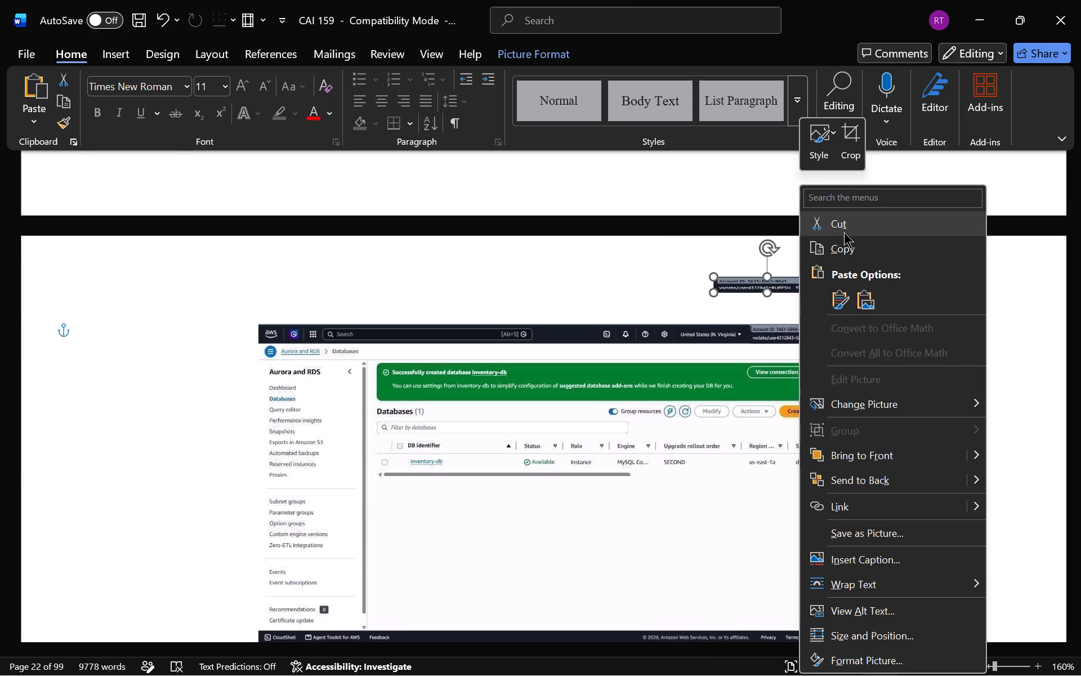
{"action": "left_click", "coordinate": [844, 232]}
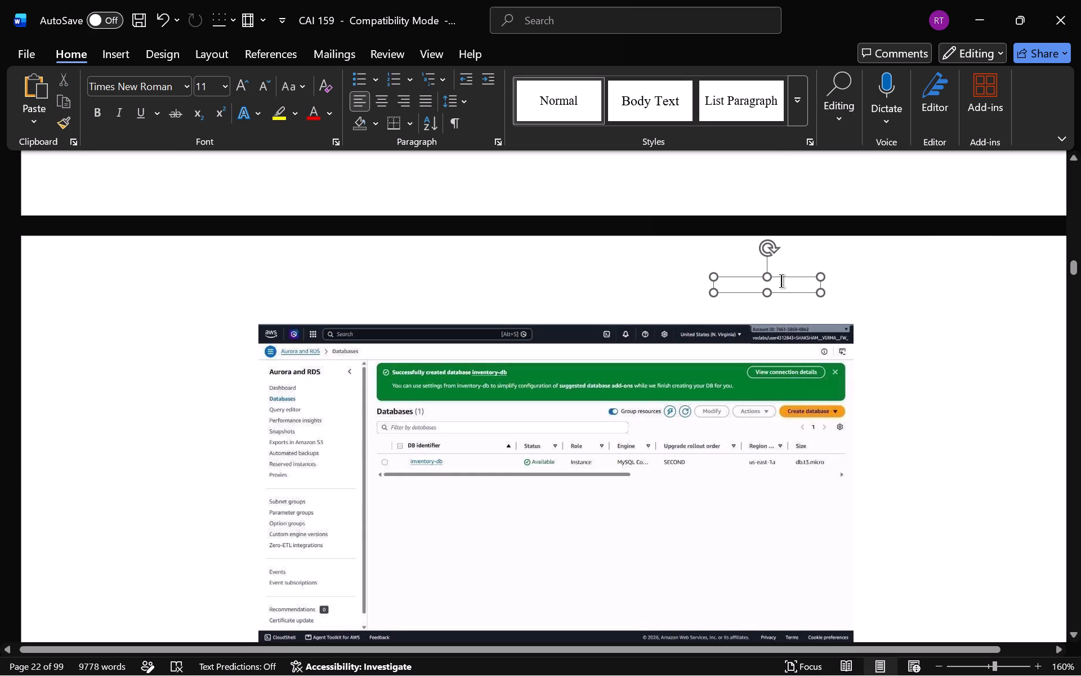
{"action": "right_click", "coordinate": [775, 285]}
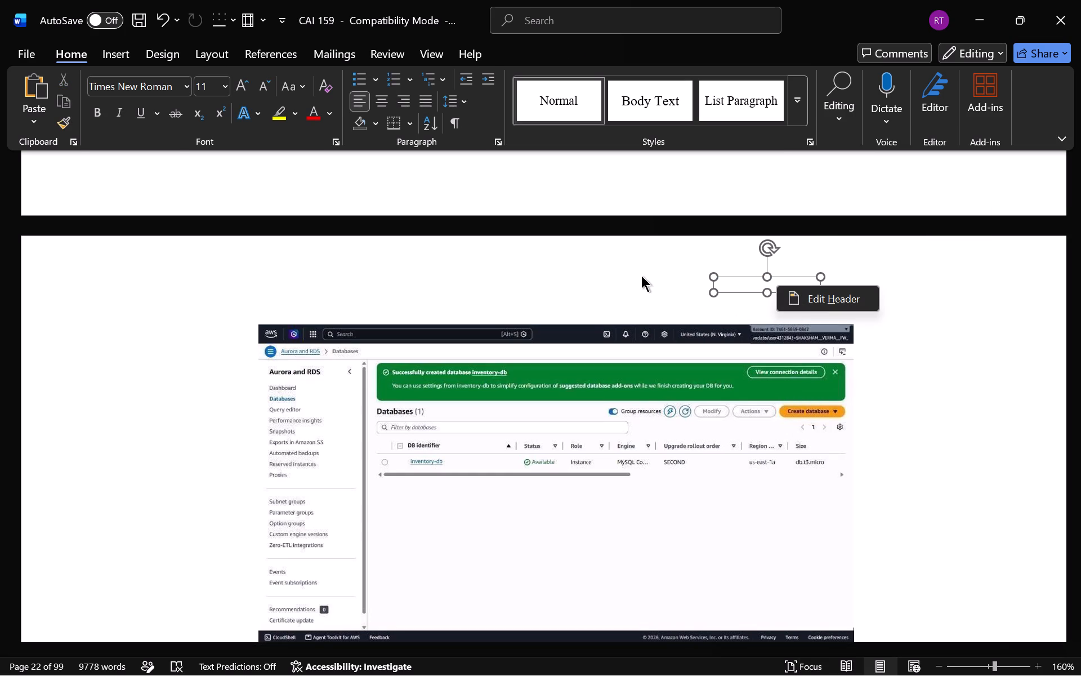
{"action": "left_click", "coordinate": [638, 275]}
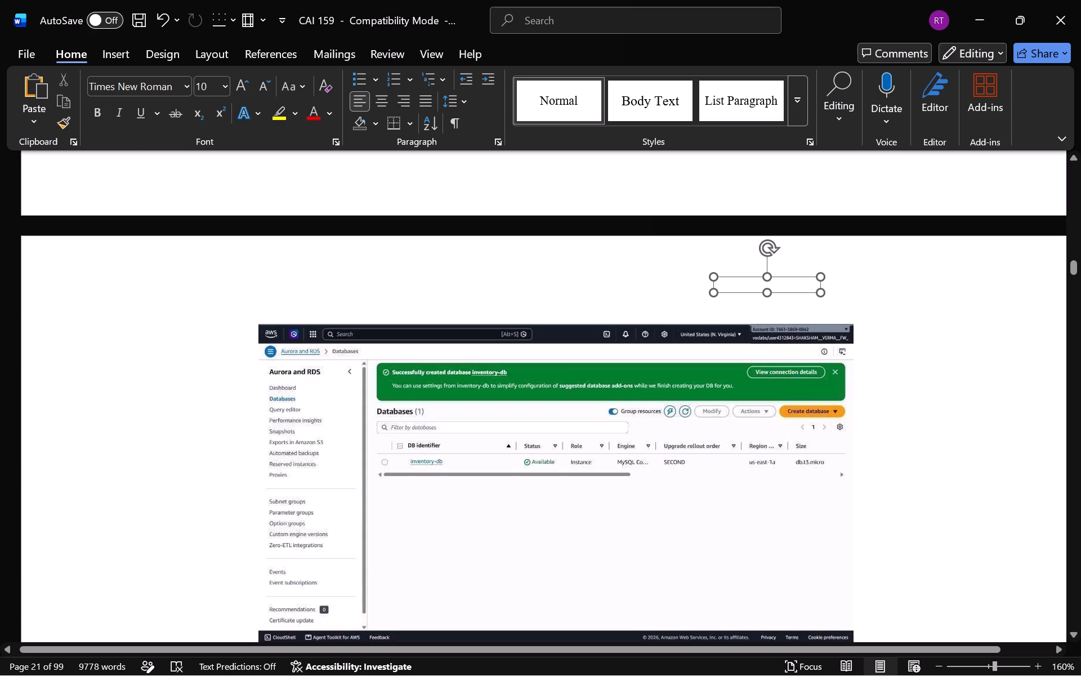
Paste the new account label after "to start Task 2)." and place it over the cafedatabase screenshot's old account label.
{"action": "left_click", "coordinate": [783, 332]}
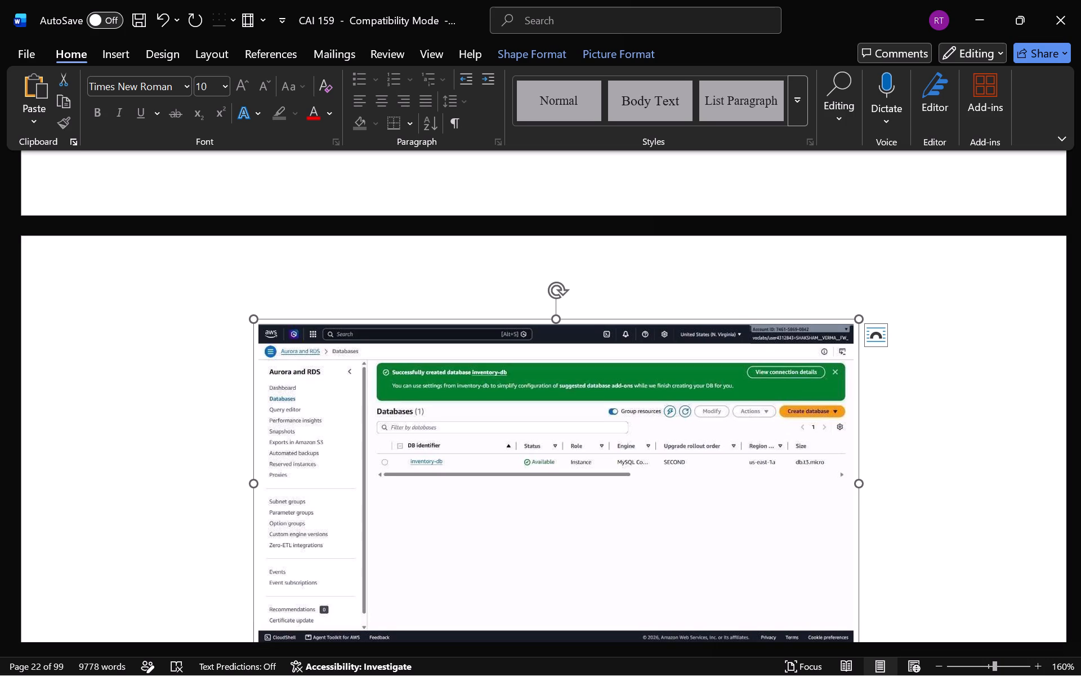
{"action": "scroll", "coordinate": [714, 567], "scroll_direction": "down", "scroll_amount": 3}
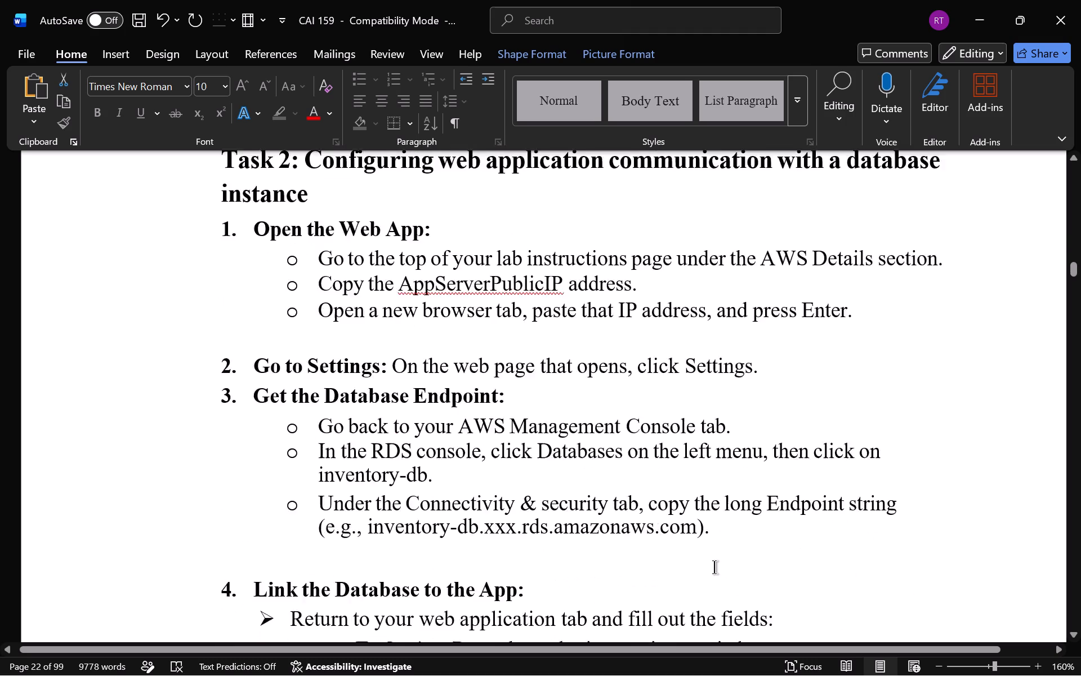
{"action": "scroll", "coordinate": [714, 567], "scroll_direction": "down", "scroll_amount": 4}
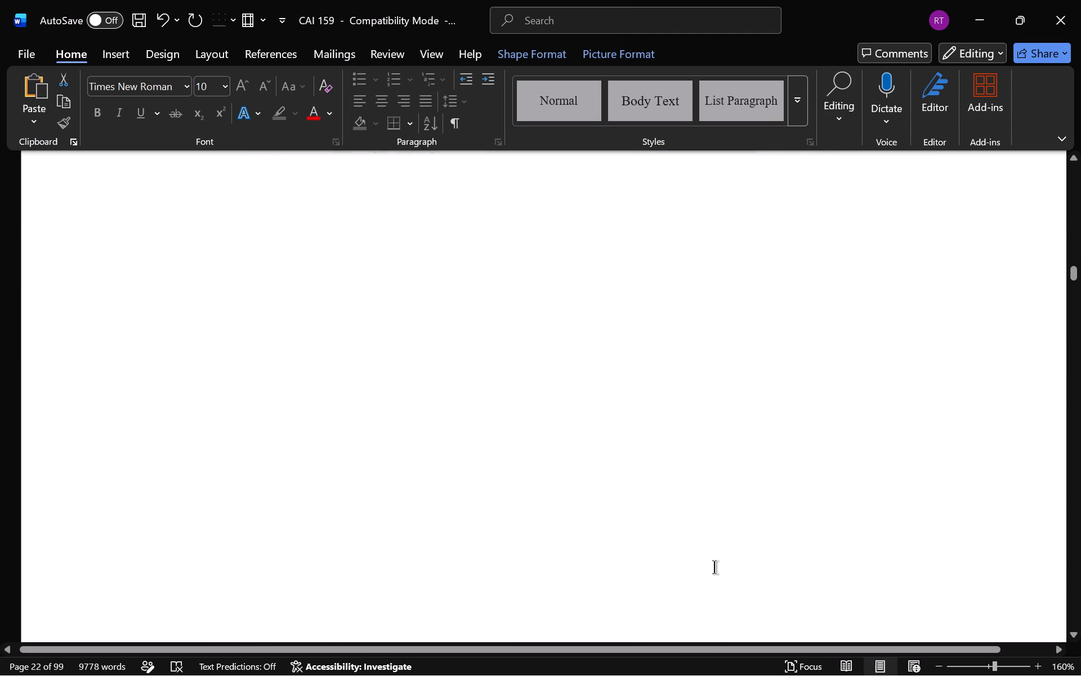
{"action": "scroll", "coordinate": [714, 567], "scroll_direction": "down", "scroll_amount": 4}
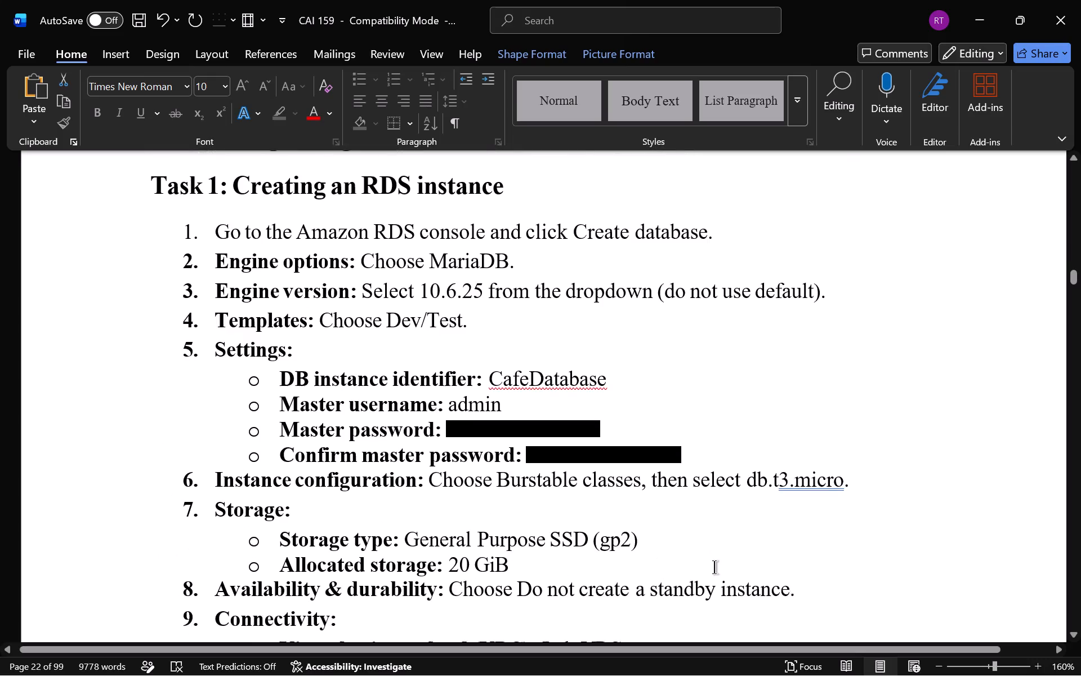
{"action": "scroll", "coordinate": [714, 567], "scroll_direction": "down", "scroll_amount": 2}
{"action": "scroll", "coordinate": [714, 567], "scroll_direction": "up", "scroll_amount": 2}
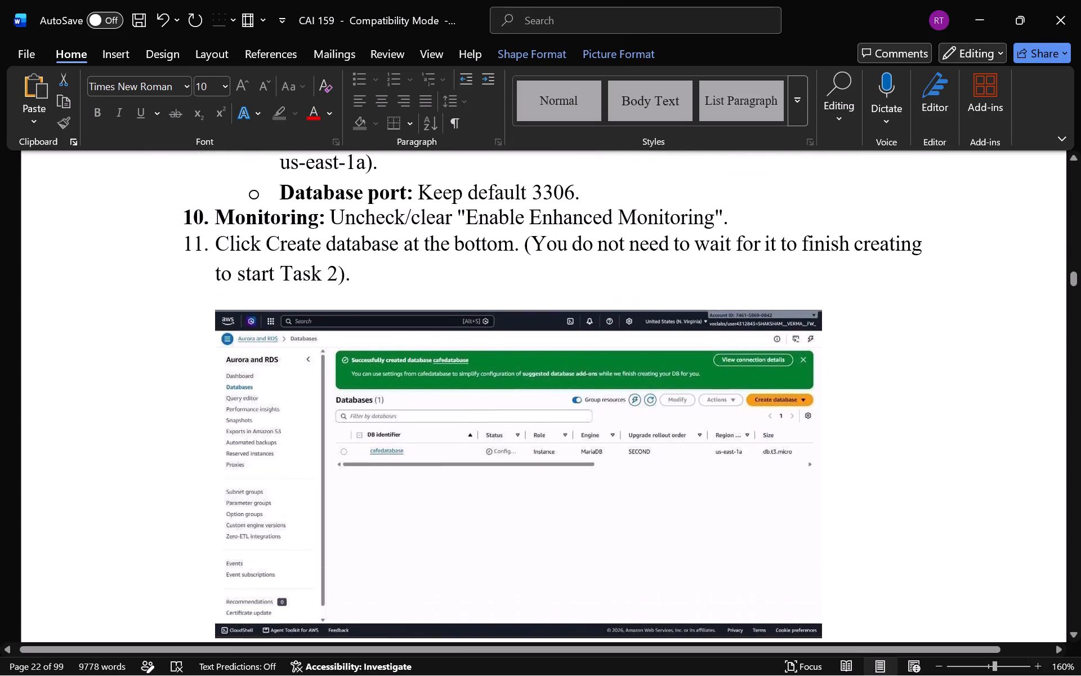
{"action": "scroll", "coordinate": [714, 567], "scroll_direction": "up", "scroll_amount": 1}
{"action": "left_click", "coordinate": [359, 293]}
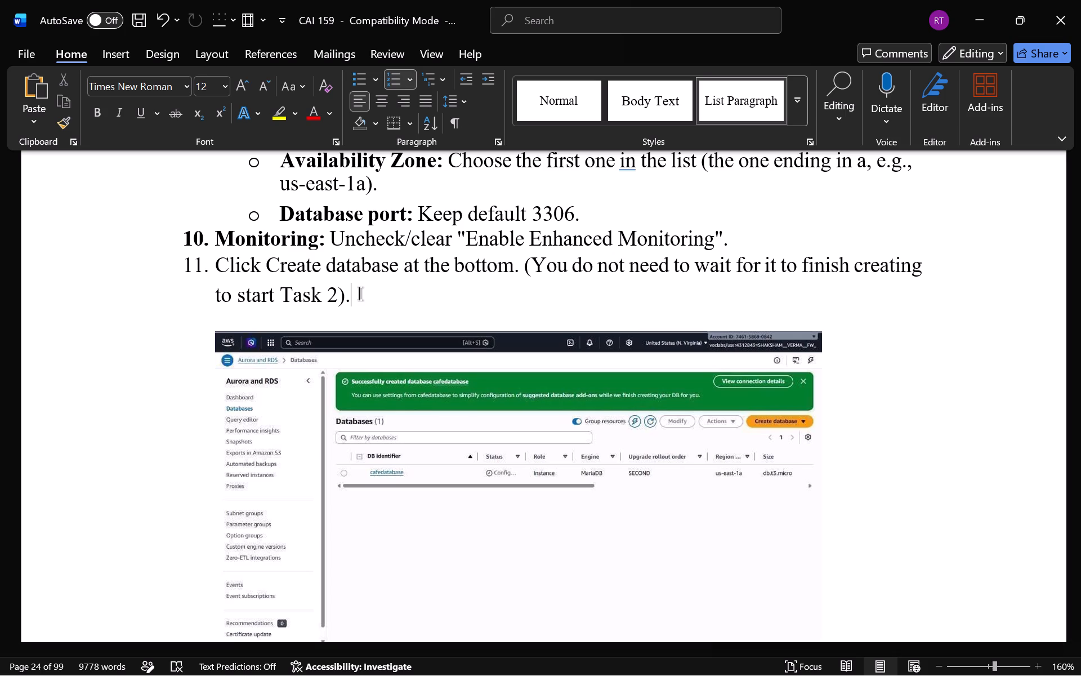
{"action": "key", "text": "ctrl+v"}
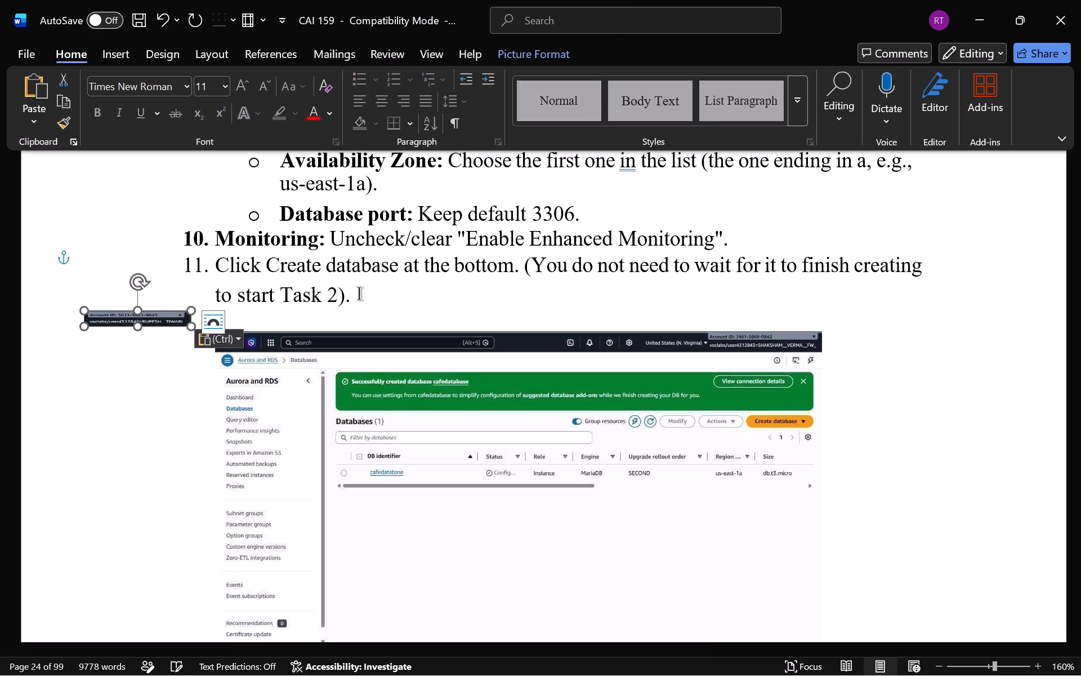
{"action": "left_click_drag", "start_coordinate": [134, 317], "coordinate": [453, 355]}
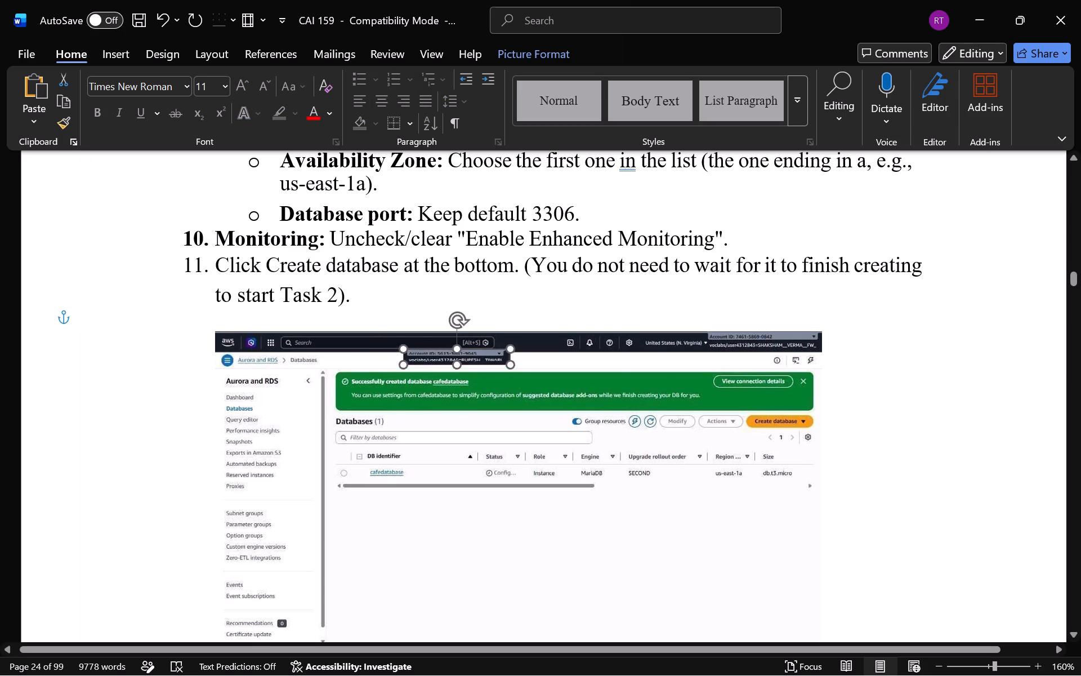
{"action": "left_click_drag", "start_coordinate": [453, 355], "coordinate": [760, 337]}
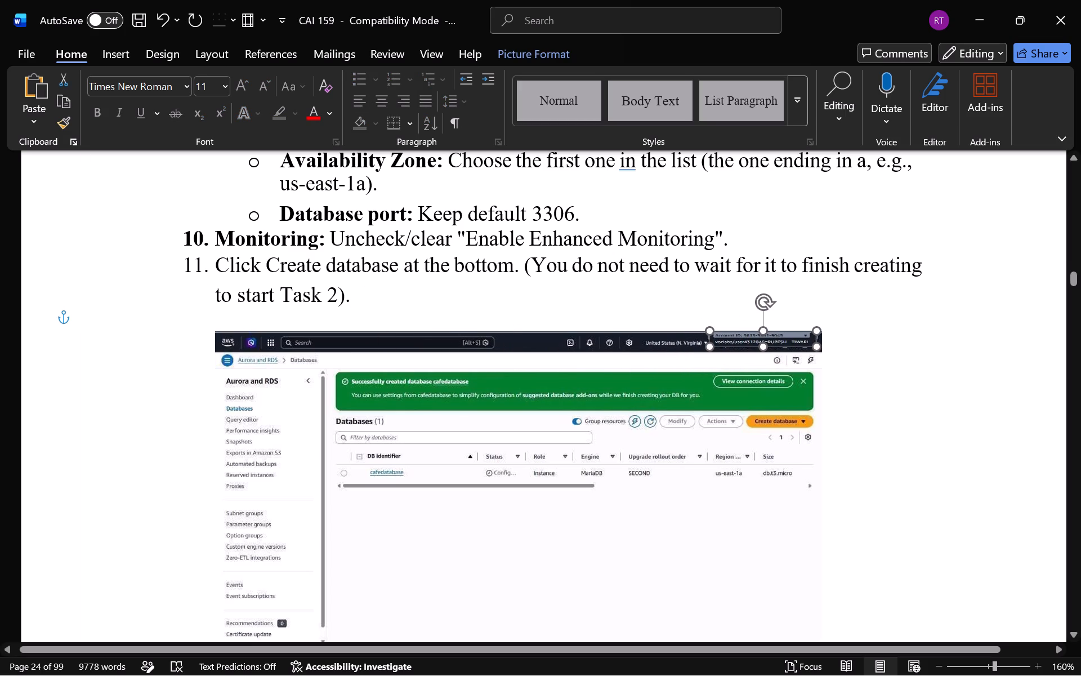
{"action": "left_click_drag", "start_coordinate": [760, 337], "coordinate": [754, 339]}
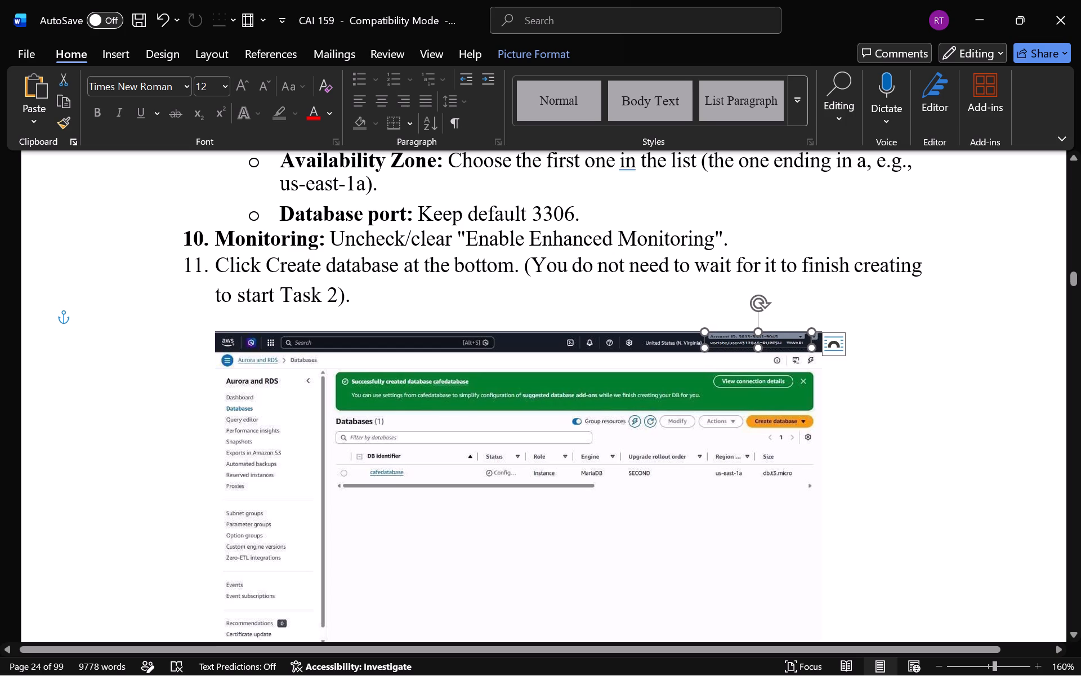
Resize and reposition the pasted label until it fully covers the old account label in the cafedatabase screenshot's header.
{"action": "left_click_drag", "start_coordinate": [810, 348], "coordinate": [802, 349]}
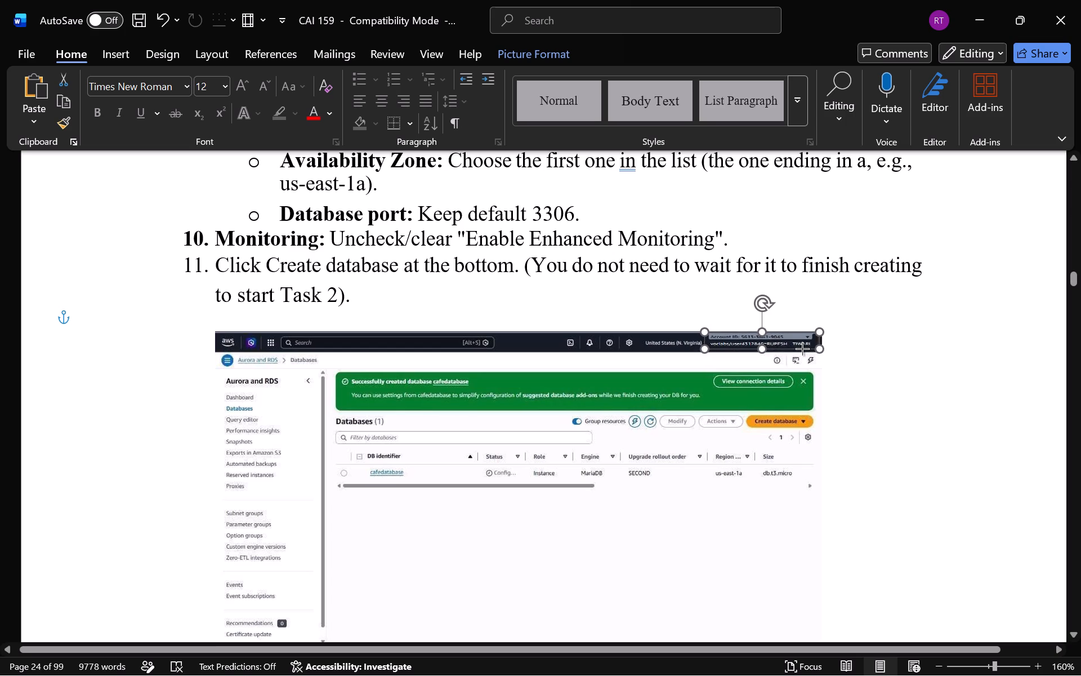
{"action": "left_click_drag", "start_coordinate": [802, 349], "coordinate": [785, 350]}
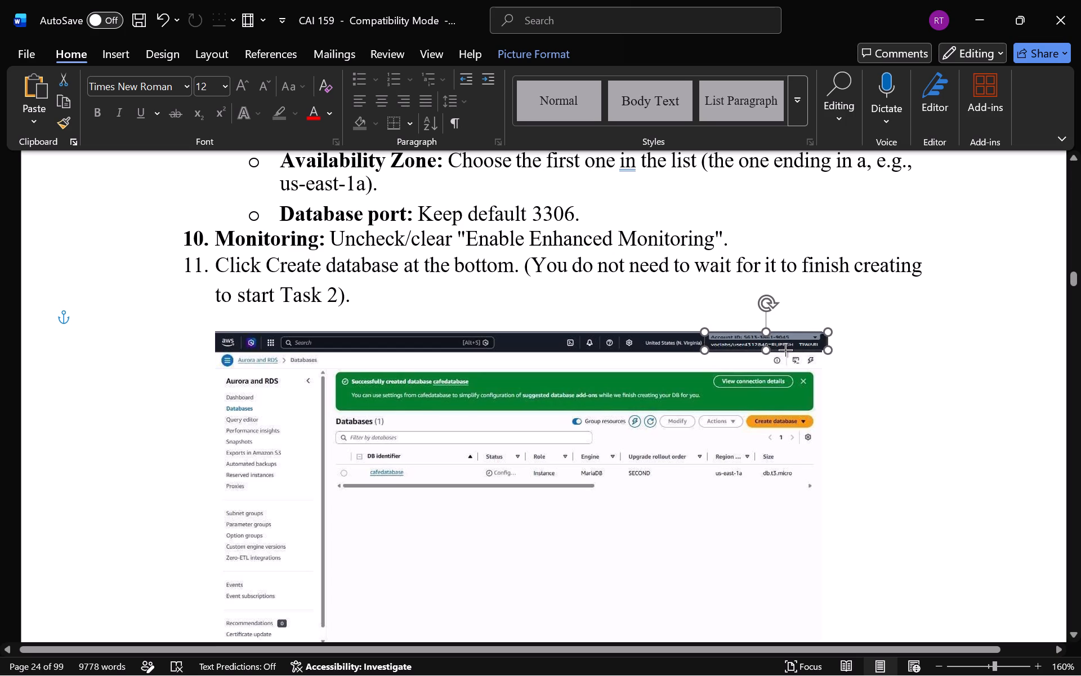
{"action": "left_click_drag", "start_coordinate": [785, 350], "coordinate": [786, 350]}
{"action": "left_click_drag", "start_coordinate": [787, 339], "coordinate": [783, 339]}
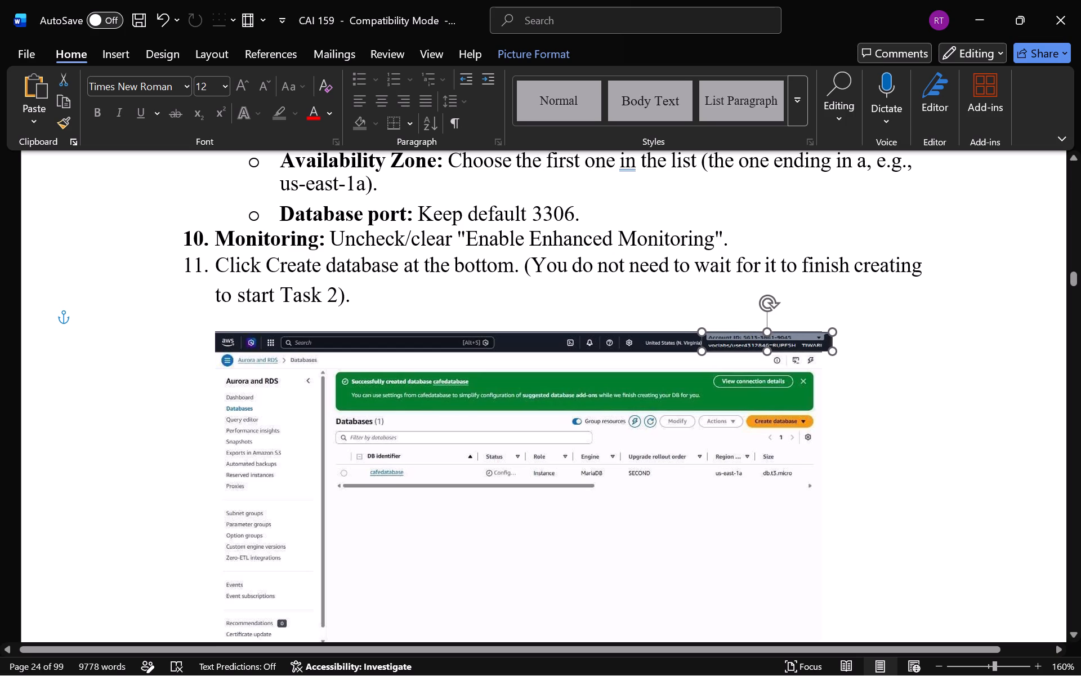
{"action": "left_click_drag", "start_coordinate": [783, 339], "coordinate": [775, 339]}
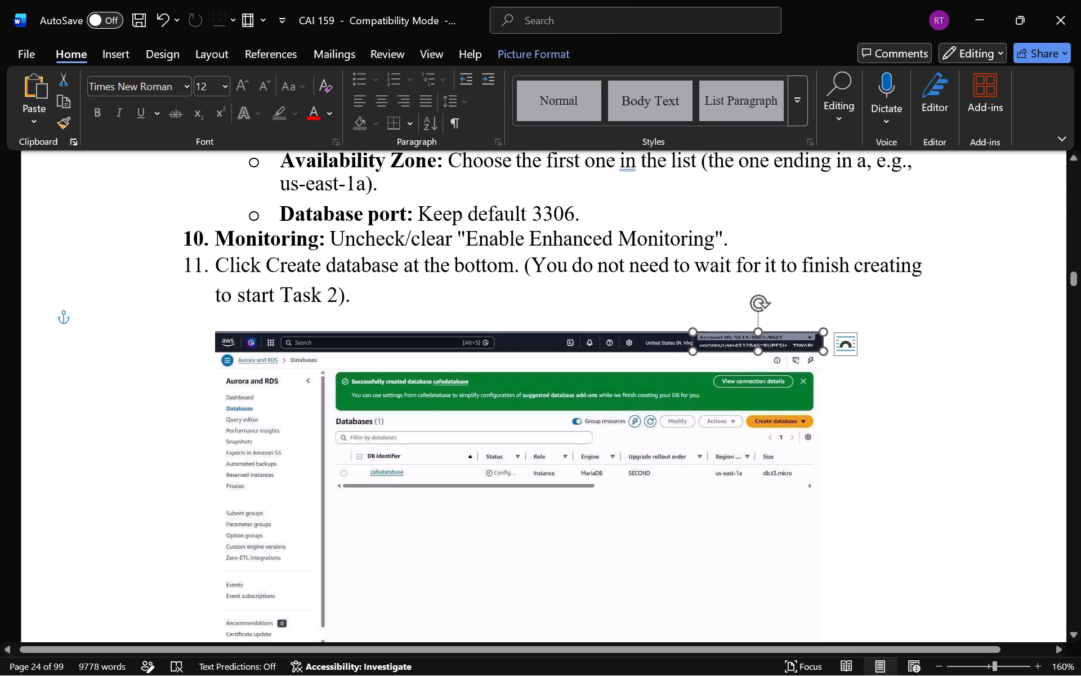
{"action": "left_click_drag", "start_coordinate": [691, 351], "coordinate": [704, 352]}
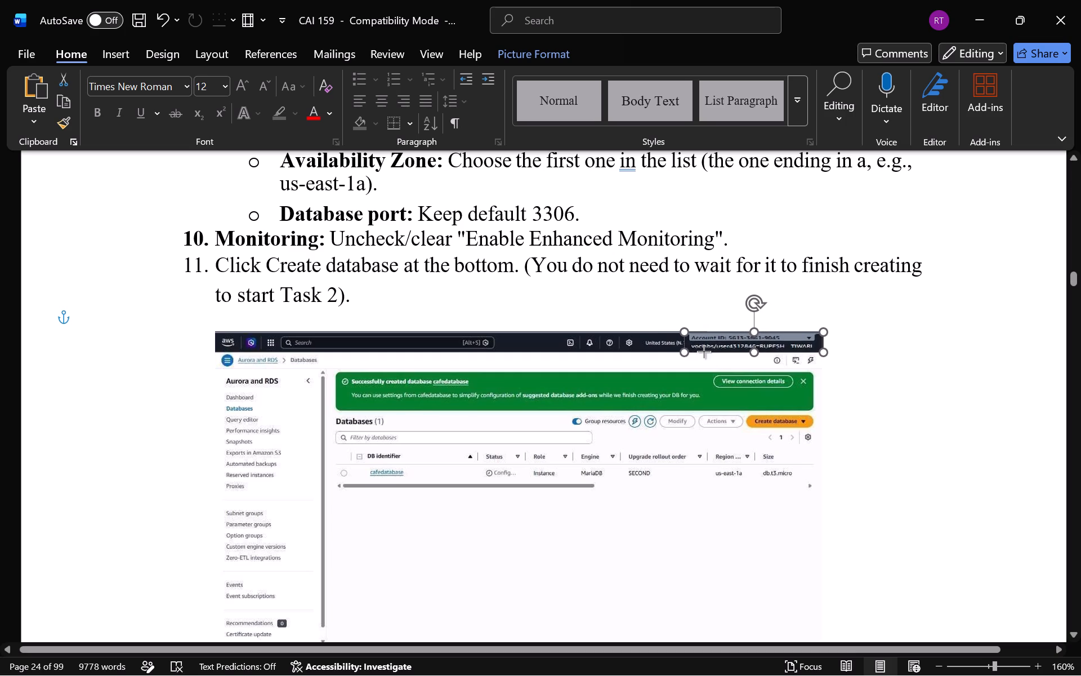
{"action": "left_click_drag", "start_coordinate": [704, 352], "coordinate": [714, 350]}
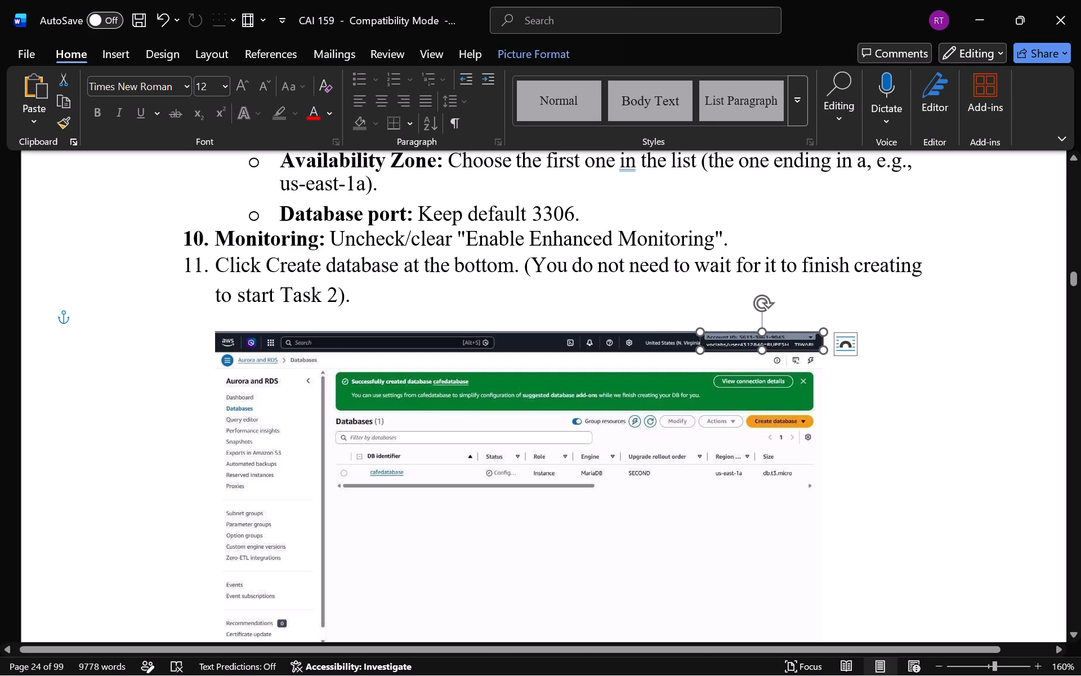
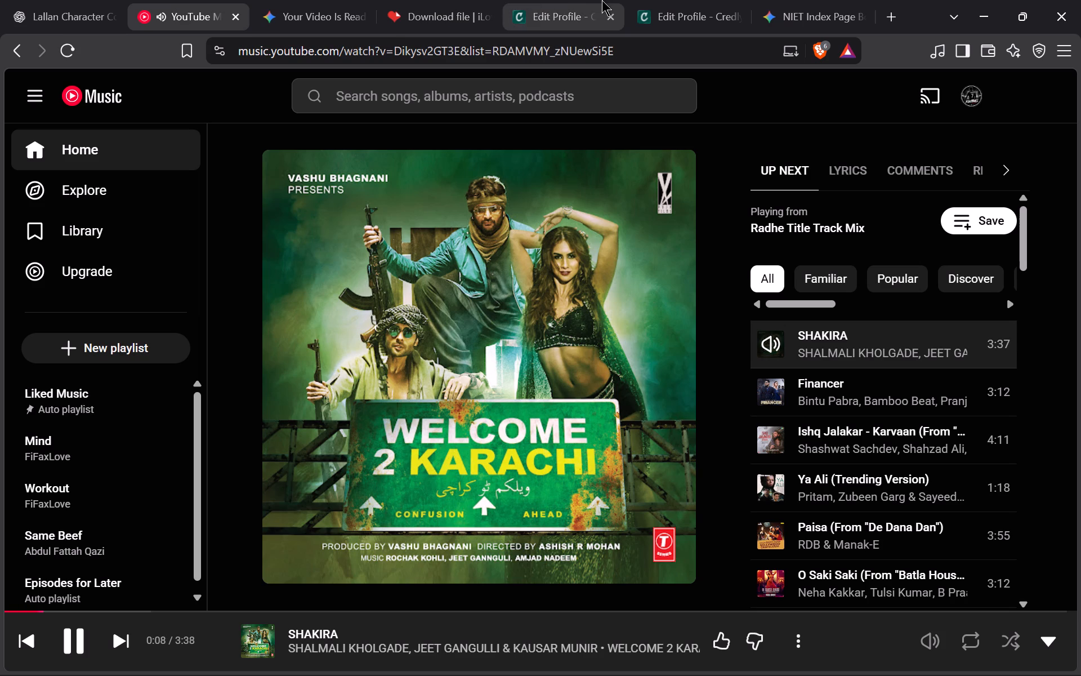
Return to the CAI 159 Word document and fine-tune the new account label's position over the cafedatabase screenshot's header.
{"action": "left_click", "coordinate": [562, 657]}
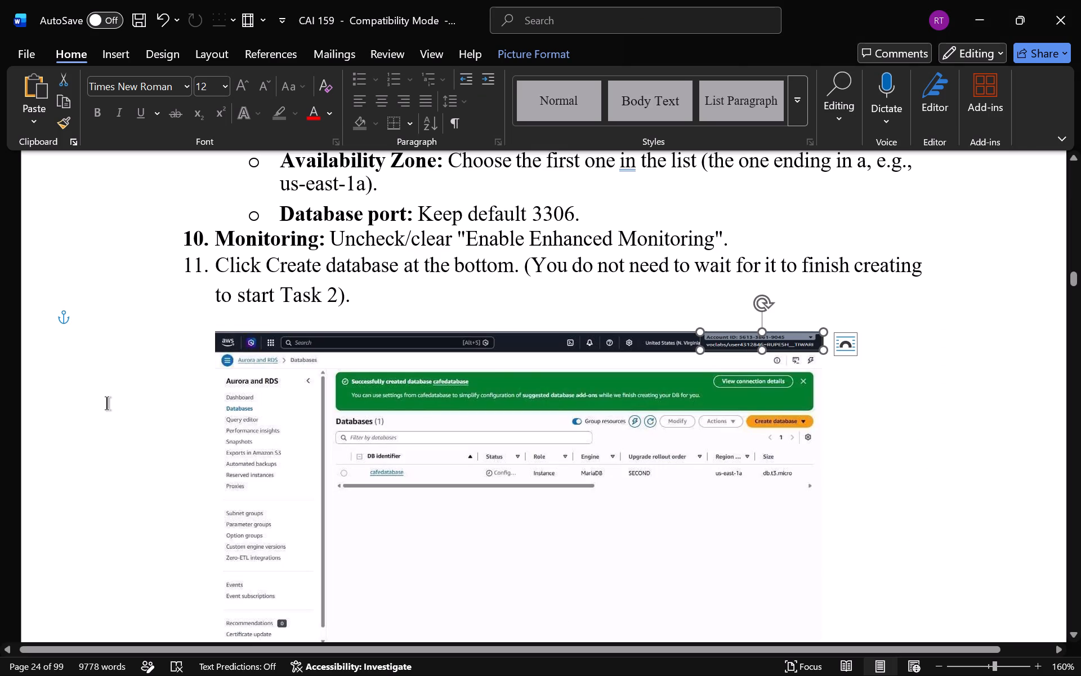
{"action": "left_click", "coordinate": [106, 403]}
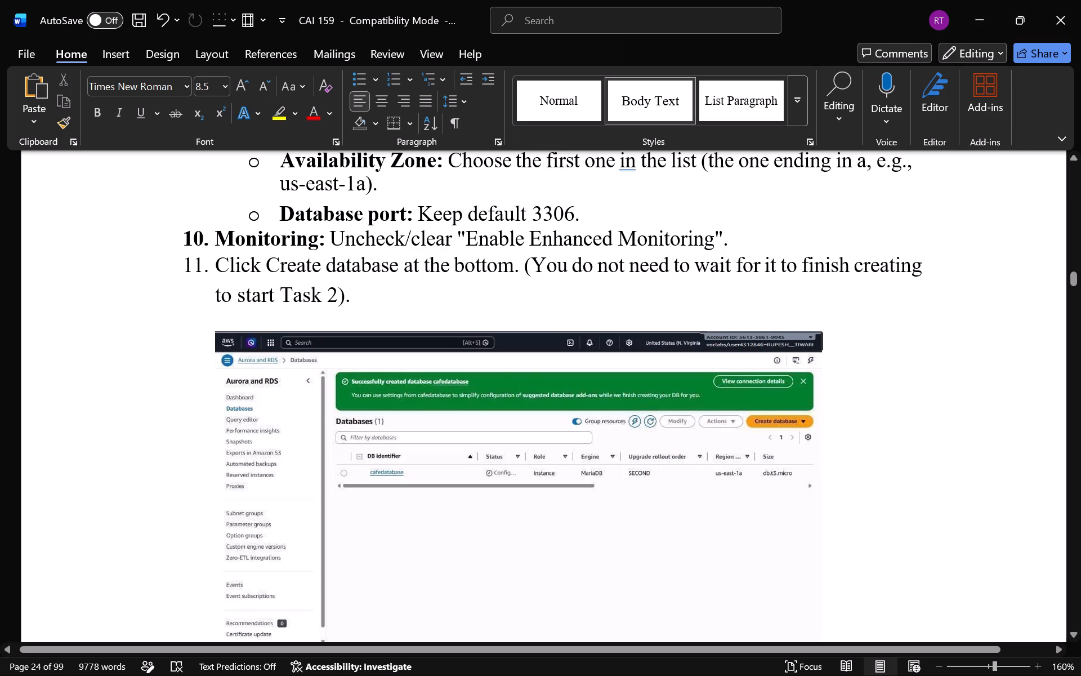
{"action": "left_click", "coordinate": [762, 337]}
{"action": "left_click_drag", "start_coordinate": [762, 337], "coordinate": [755, 341]}
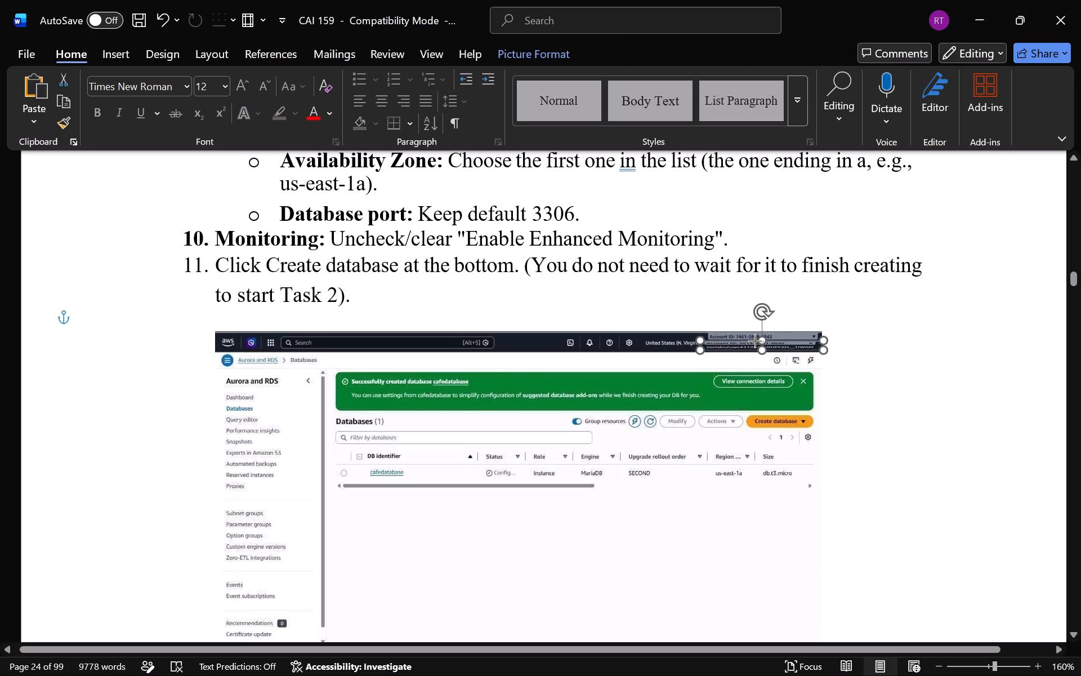
{"action": "left_click_drag", "start_coordinate": [755, 341], "coordinate": [749, 331]}
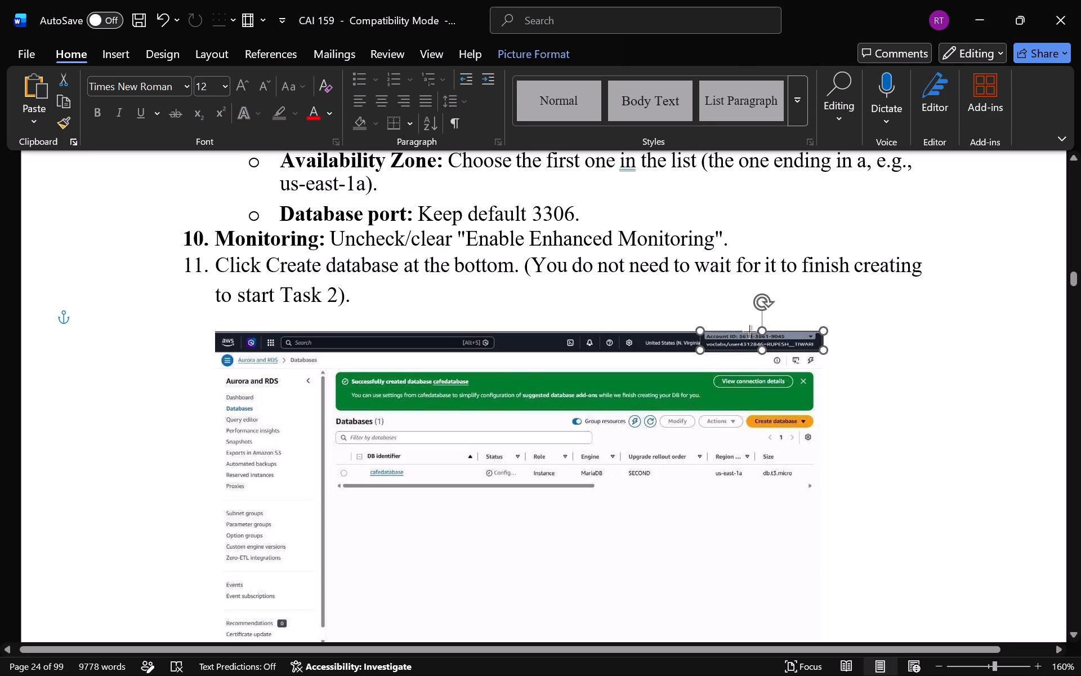
{"action": "left_click_drag", "start_coordinate": [749, 331], "coordinate": [749, 332]}
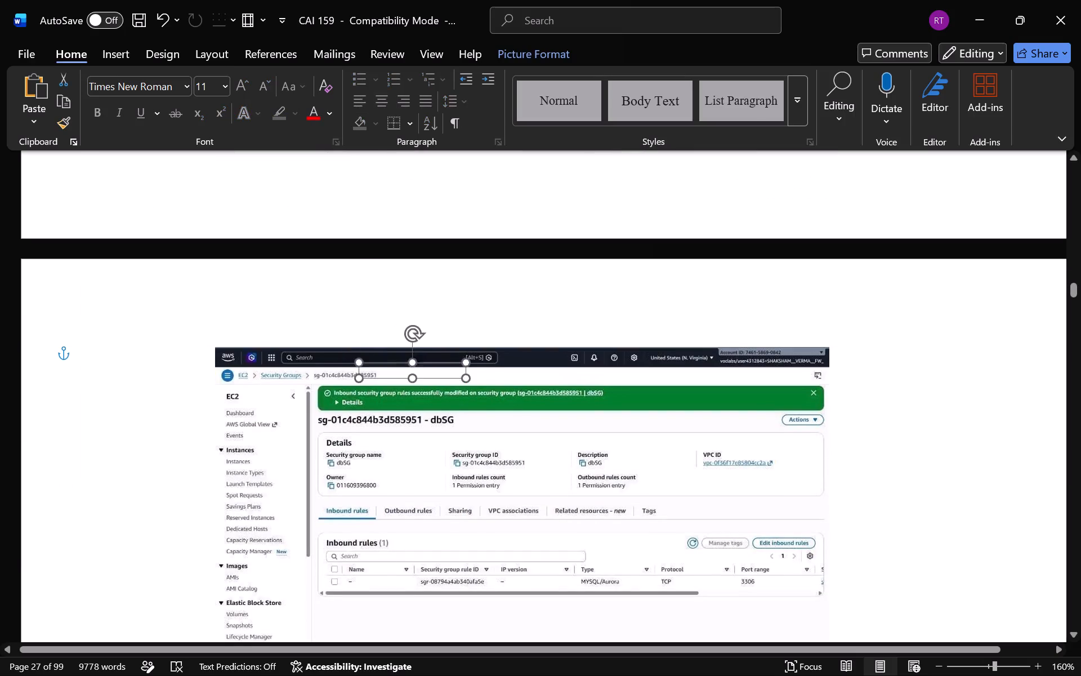
Try to place the new account label over the old account label in the dbSG security group screenshot's header.
{"action": "left_click_drag", "start_coordinate": [428, 373], "coordinate": [716, 359]}
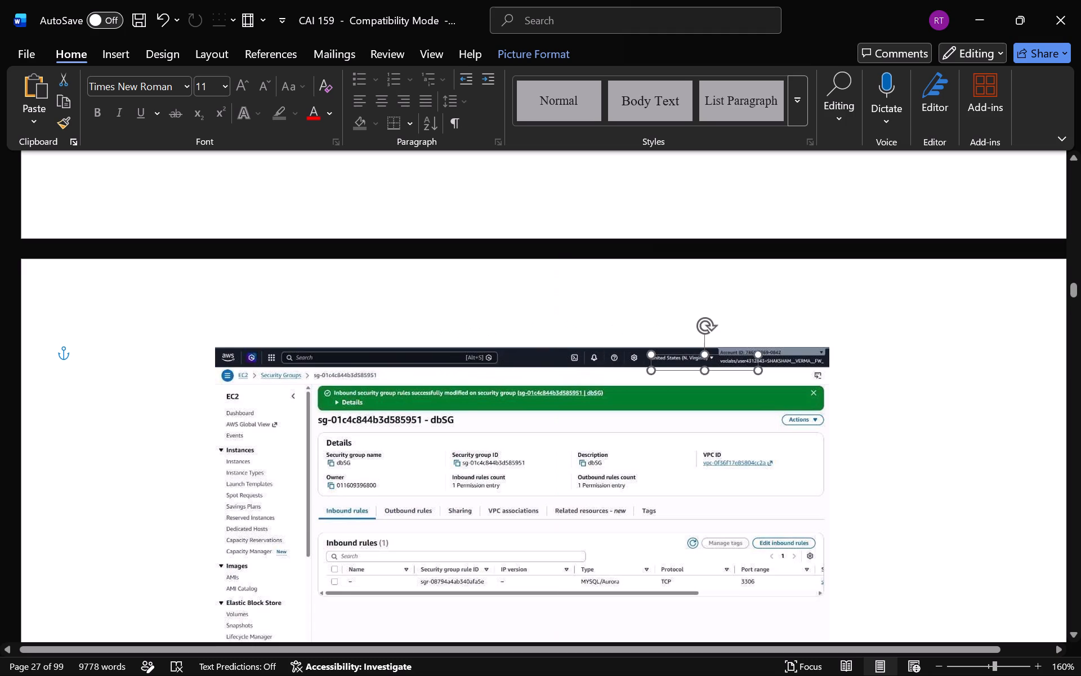
{"action": "left_click_drag", "start_coordinate": [716, 359], "coordinate": [787, 355]}
{"action": "left_click", "coordinate": [943, 418]}
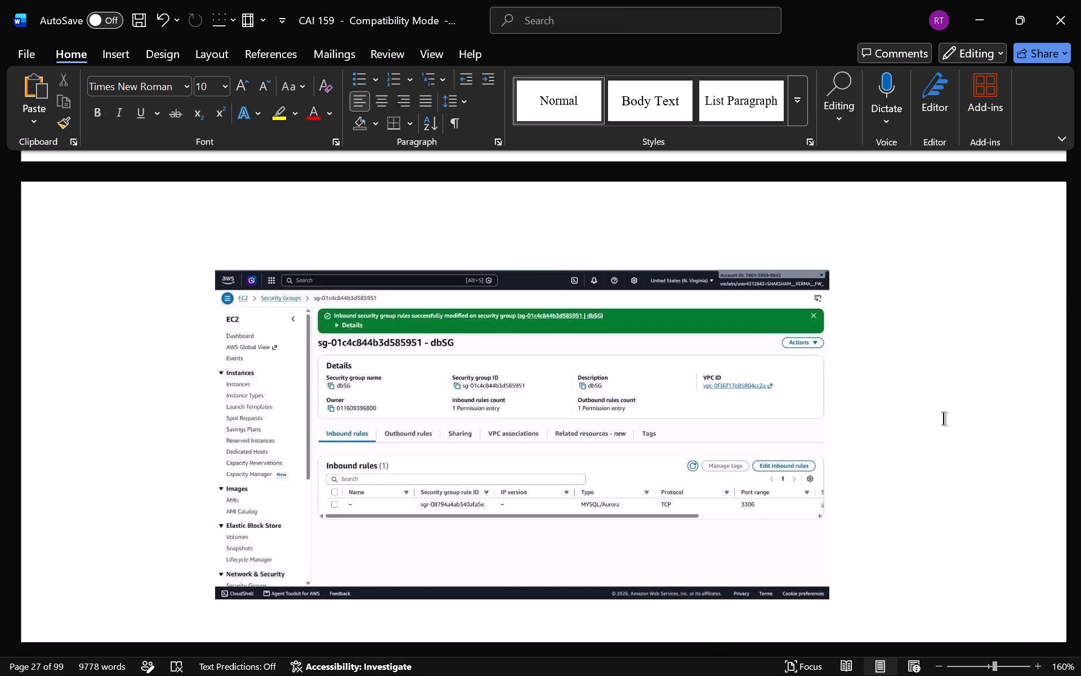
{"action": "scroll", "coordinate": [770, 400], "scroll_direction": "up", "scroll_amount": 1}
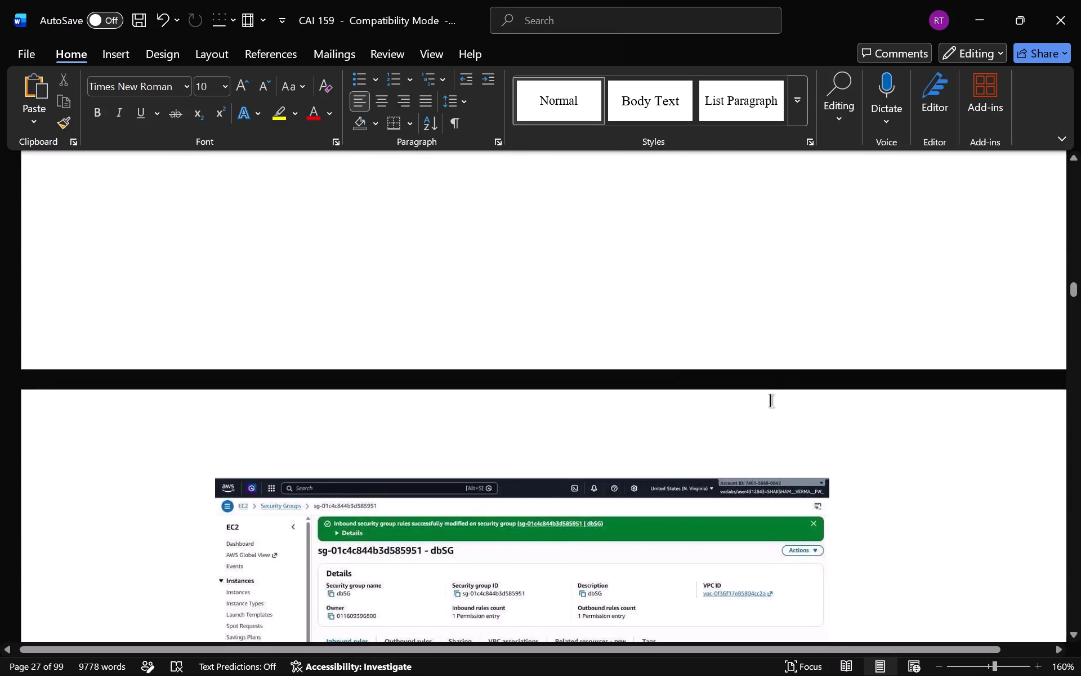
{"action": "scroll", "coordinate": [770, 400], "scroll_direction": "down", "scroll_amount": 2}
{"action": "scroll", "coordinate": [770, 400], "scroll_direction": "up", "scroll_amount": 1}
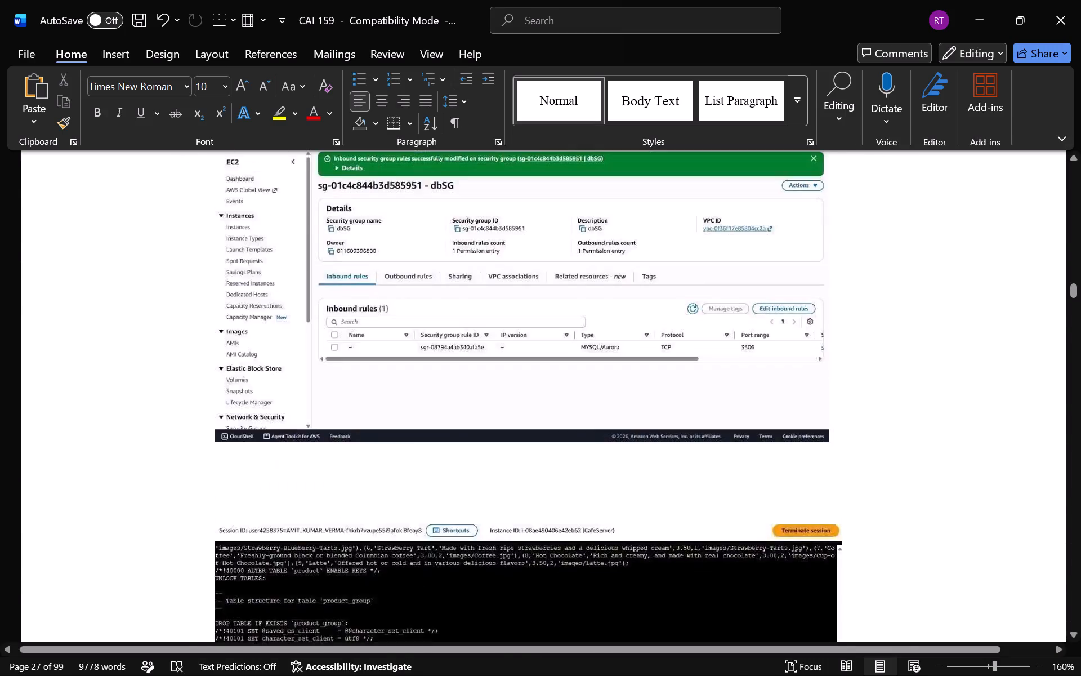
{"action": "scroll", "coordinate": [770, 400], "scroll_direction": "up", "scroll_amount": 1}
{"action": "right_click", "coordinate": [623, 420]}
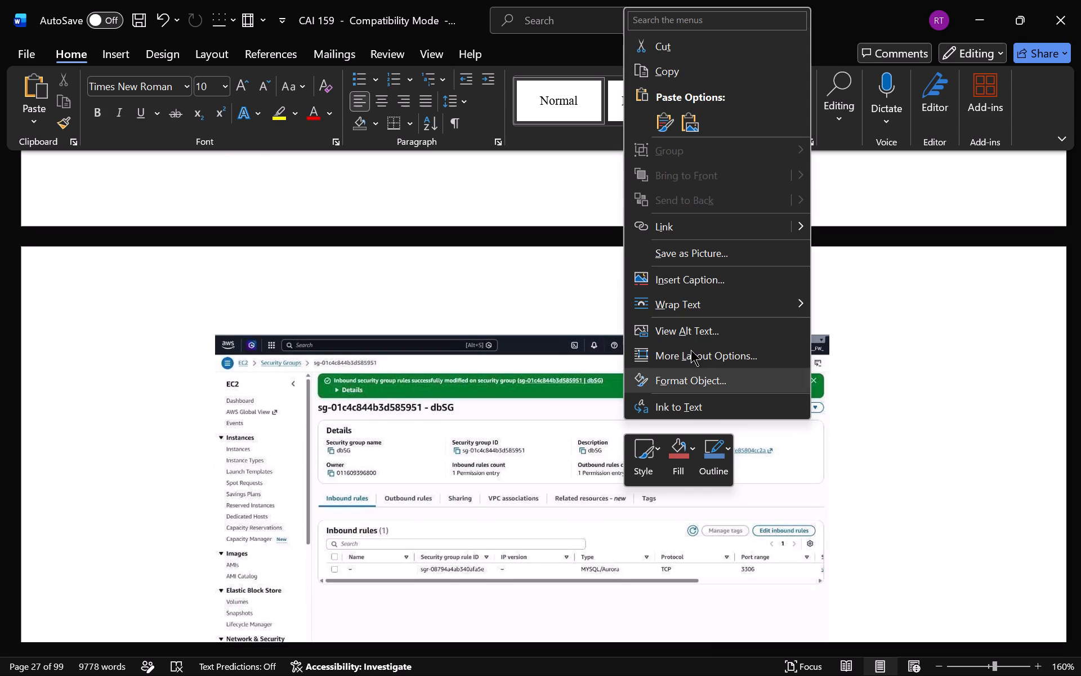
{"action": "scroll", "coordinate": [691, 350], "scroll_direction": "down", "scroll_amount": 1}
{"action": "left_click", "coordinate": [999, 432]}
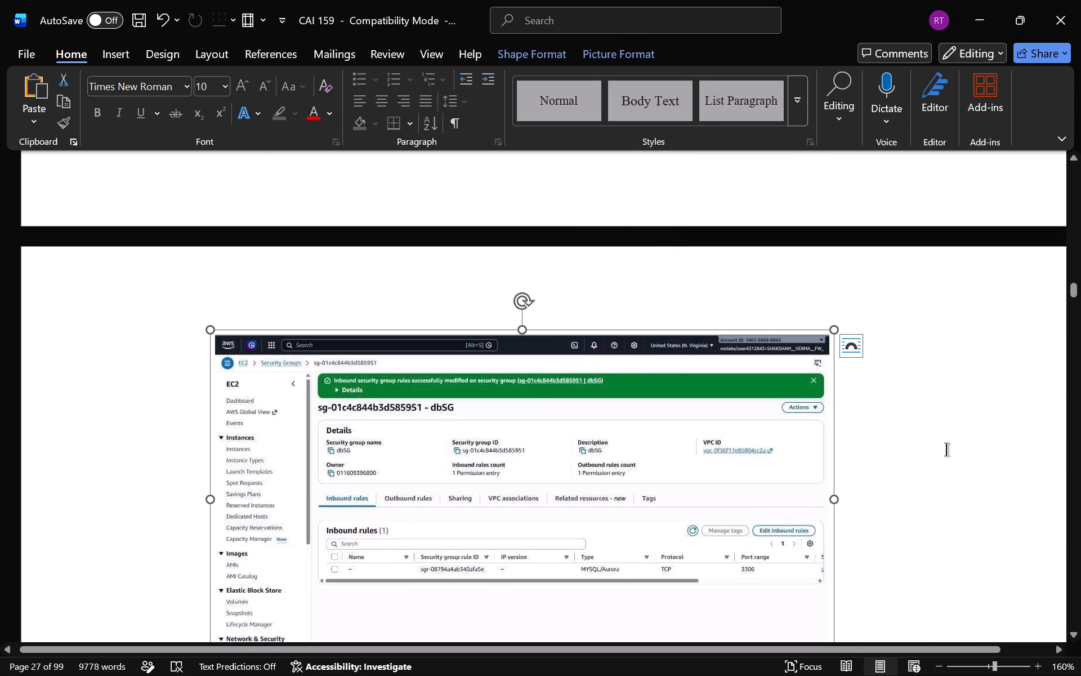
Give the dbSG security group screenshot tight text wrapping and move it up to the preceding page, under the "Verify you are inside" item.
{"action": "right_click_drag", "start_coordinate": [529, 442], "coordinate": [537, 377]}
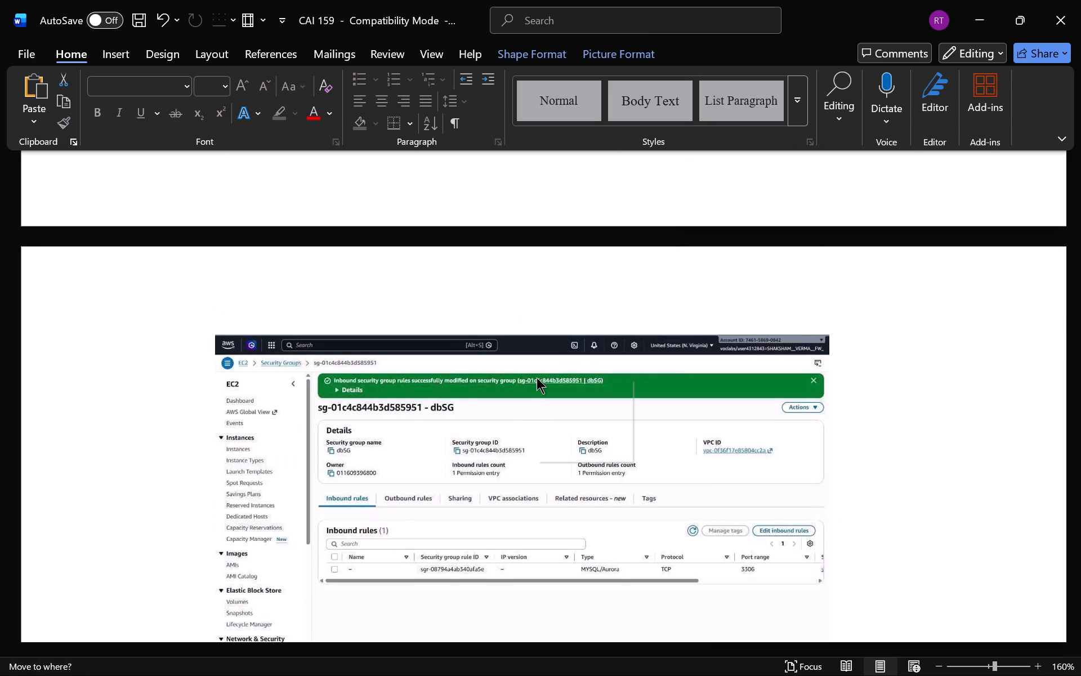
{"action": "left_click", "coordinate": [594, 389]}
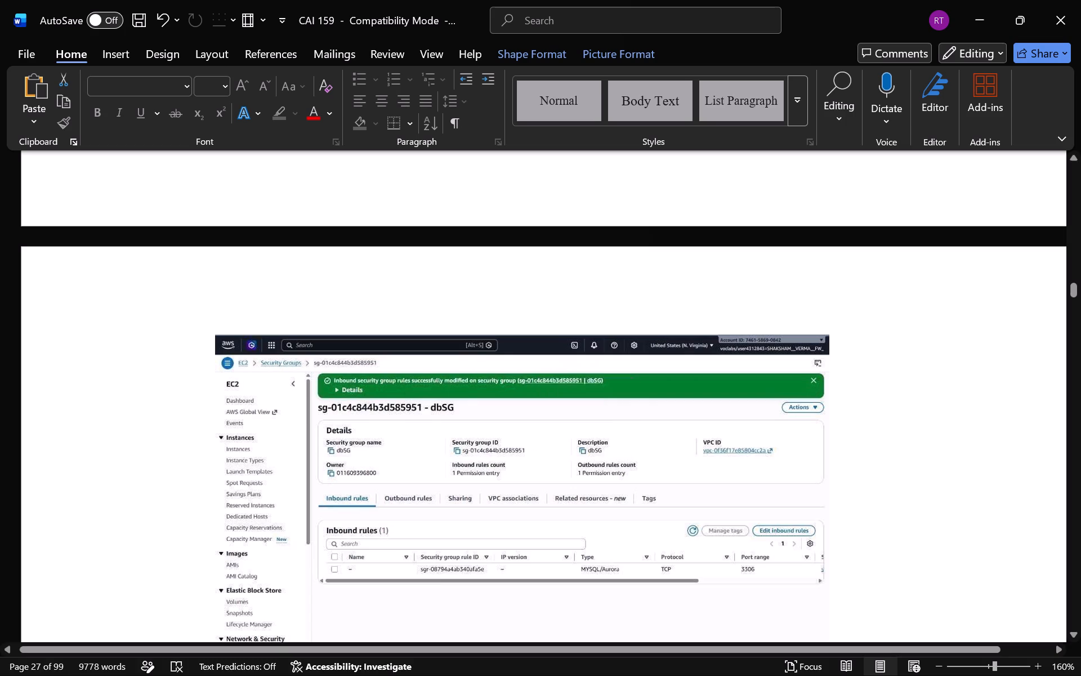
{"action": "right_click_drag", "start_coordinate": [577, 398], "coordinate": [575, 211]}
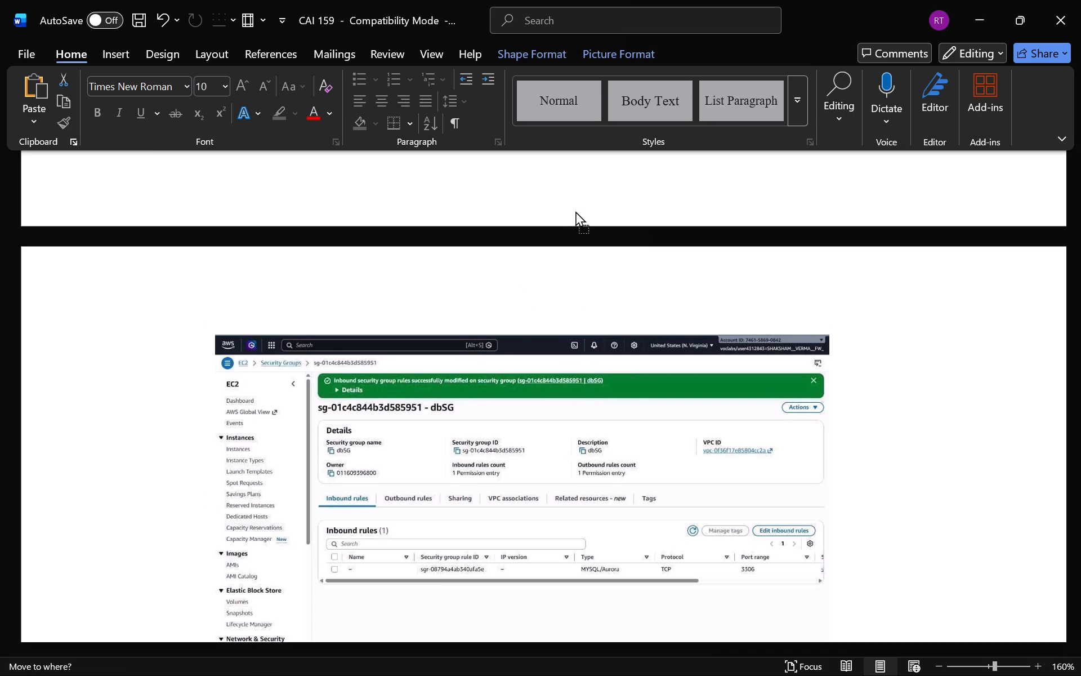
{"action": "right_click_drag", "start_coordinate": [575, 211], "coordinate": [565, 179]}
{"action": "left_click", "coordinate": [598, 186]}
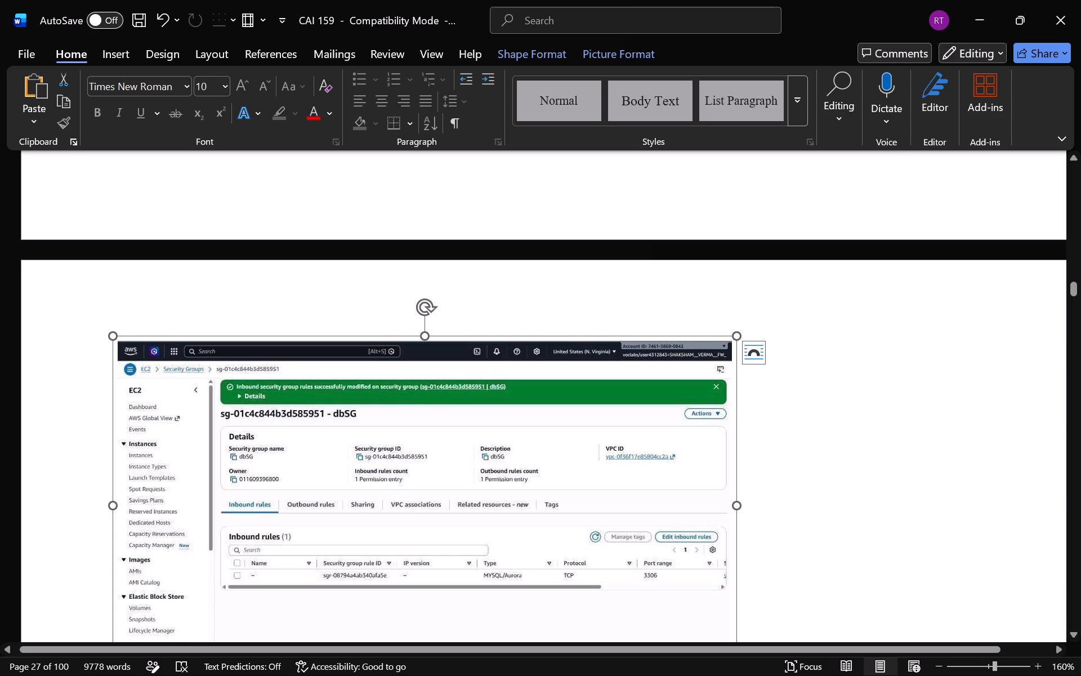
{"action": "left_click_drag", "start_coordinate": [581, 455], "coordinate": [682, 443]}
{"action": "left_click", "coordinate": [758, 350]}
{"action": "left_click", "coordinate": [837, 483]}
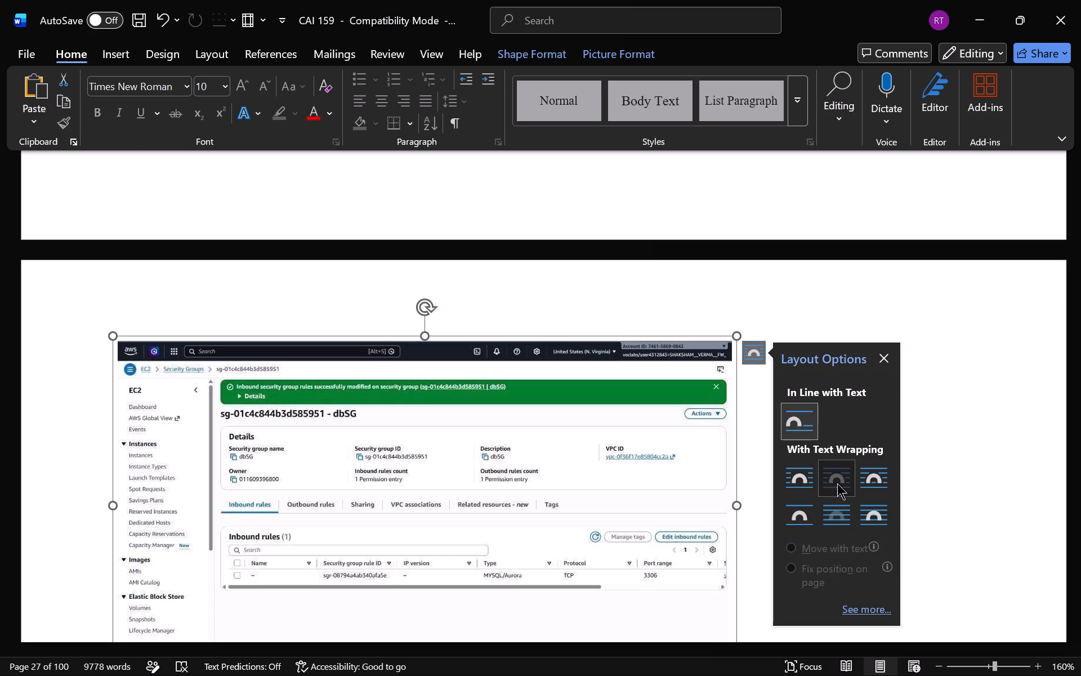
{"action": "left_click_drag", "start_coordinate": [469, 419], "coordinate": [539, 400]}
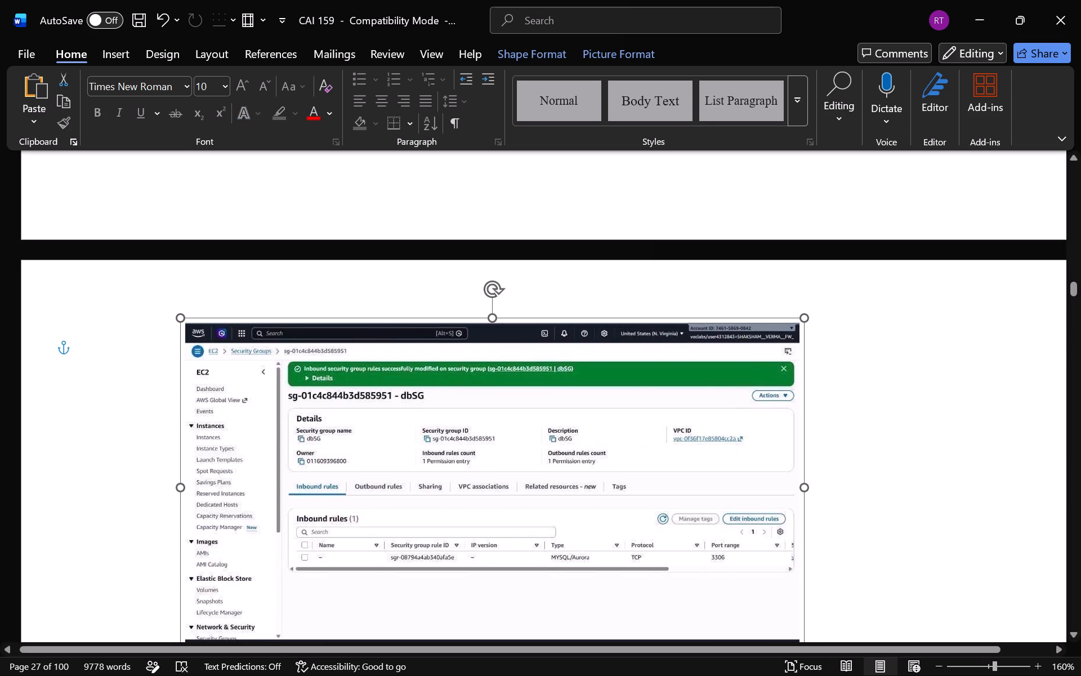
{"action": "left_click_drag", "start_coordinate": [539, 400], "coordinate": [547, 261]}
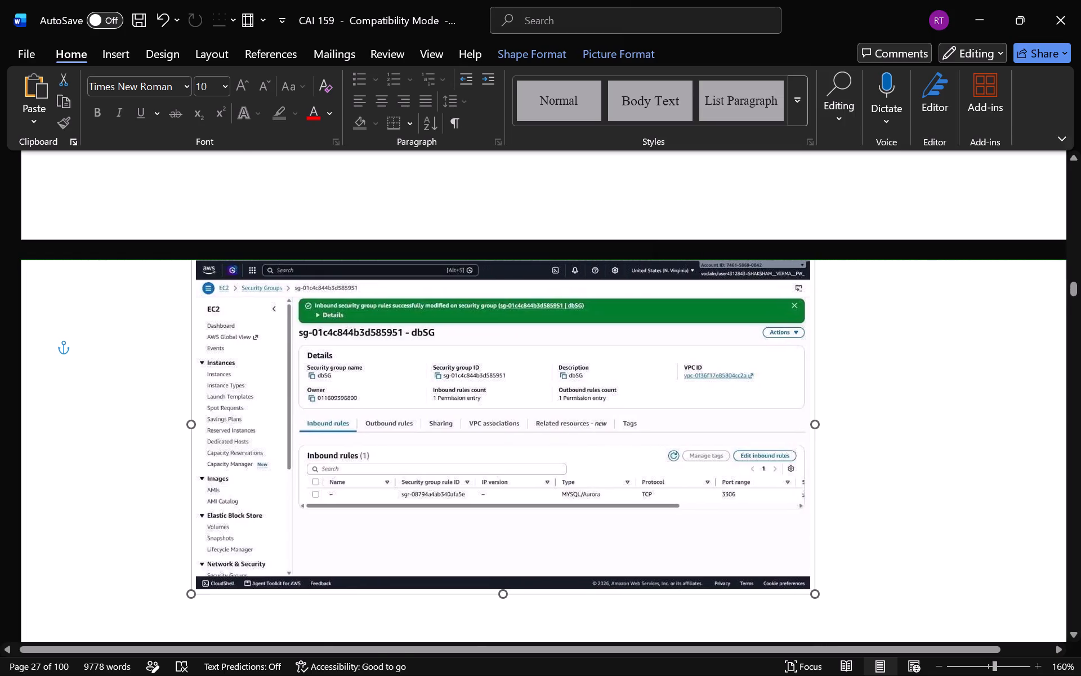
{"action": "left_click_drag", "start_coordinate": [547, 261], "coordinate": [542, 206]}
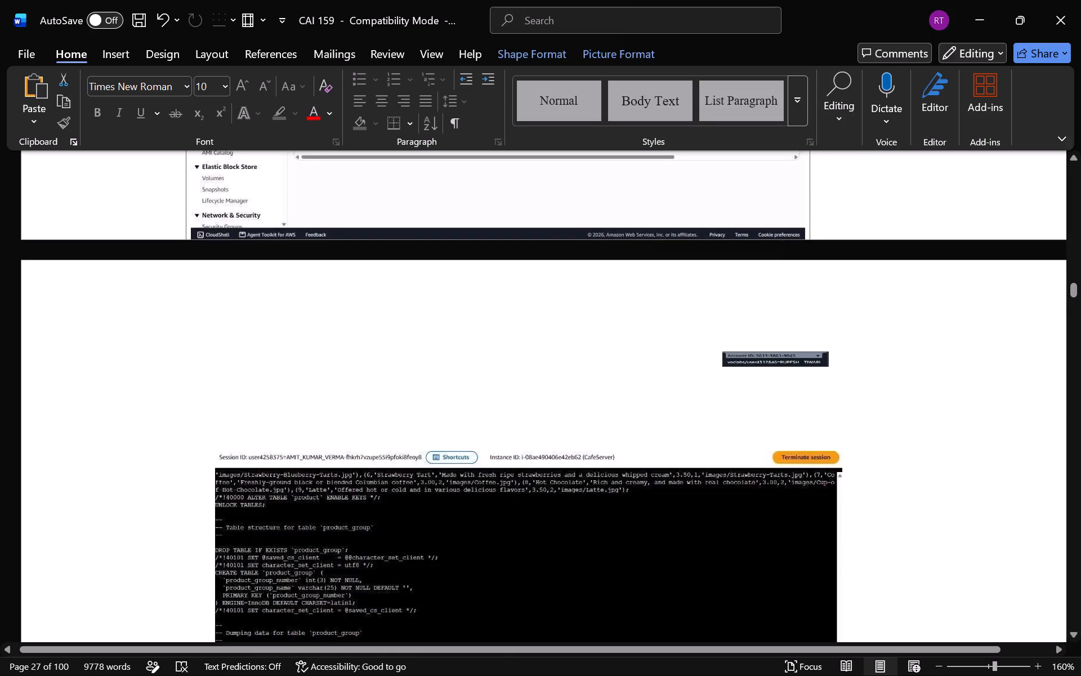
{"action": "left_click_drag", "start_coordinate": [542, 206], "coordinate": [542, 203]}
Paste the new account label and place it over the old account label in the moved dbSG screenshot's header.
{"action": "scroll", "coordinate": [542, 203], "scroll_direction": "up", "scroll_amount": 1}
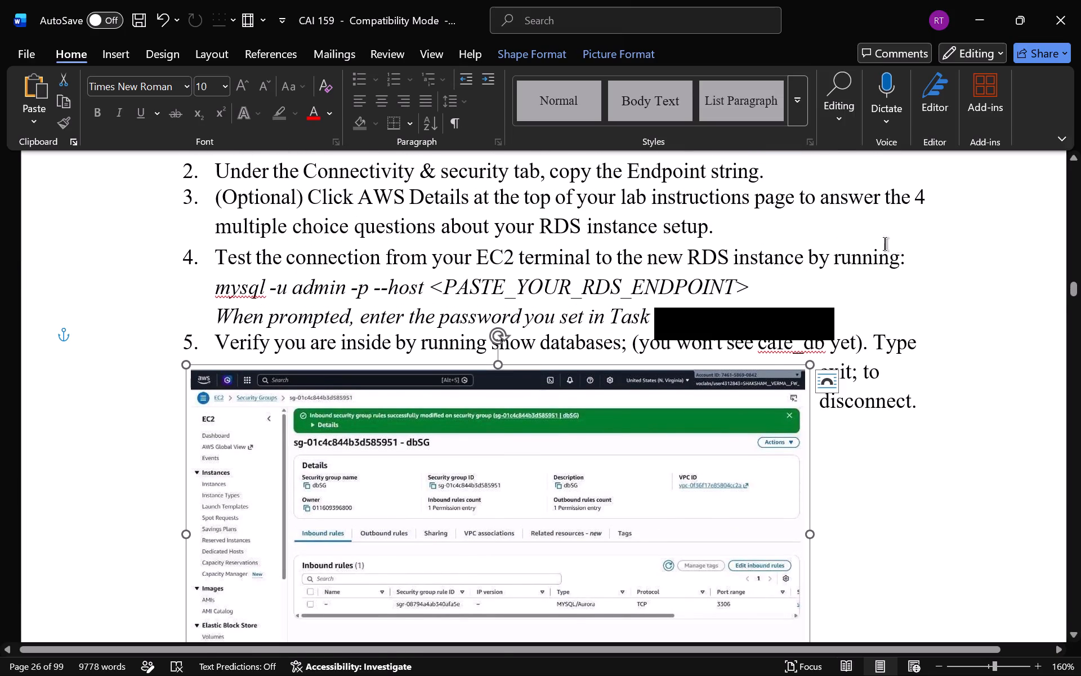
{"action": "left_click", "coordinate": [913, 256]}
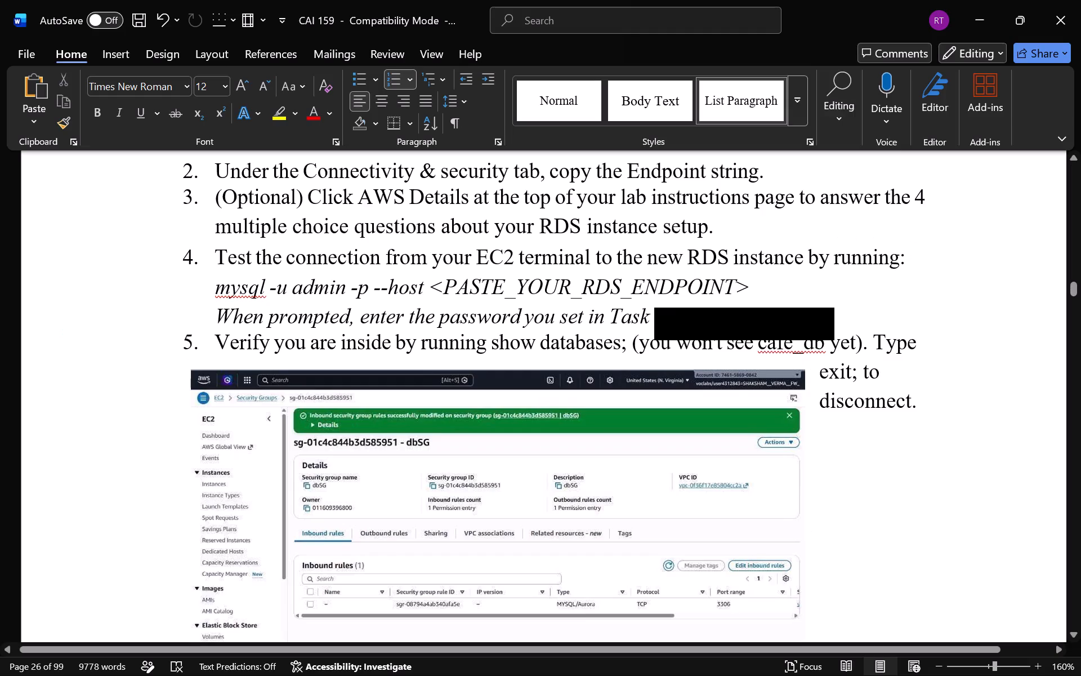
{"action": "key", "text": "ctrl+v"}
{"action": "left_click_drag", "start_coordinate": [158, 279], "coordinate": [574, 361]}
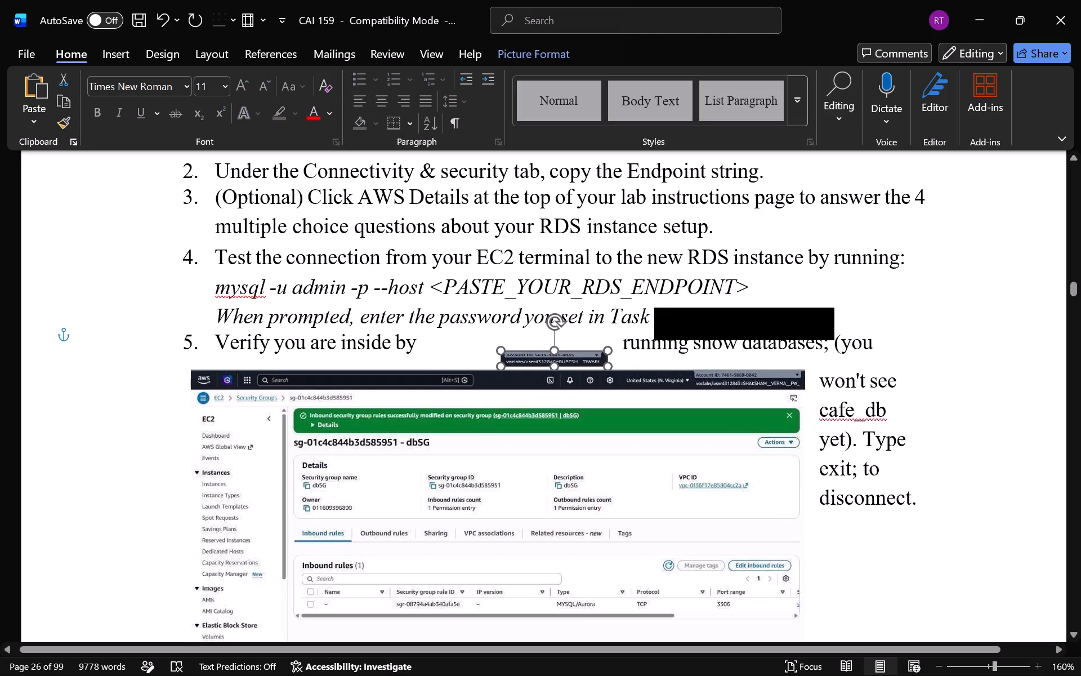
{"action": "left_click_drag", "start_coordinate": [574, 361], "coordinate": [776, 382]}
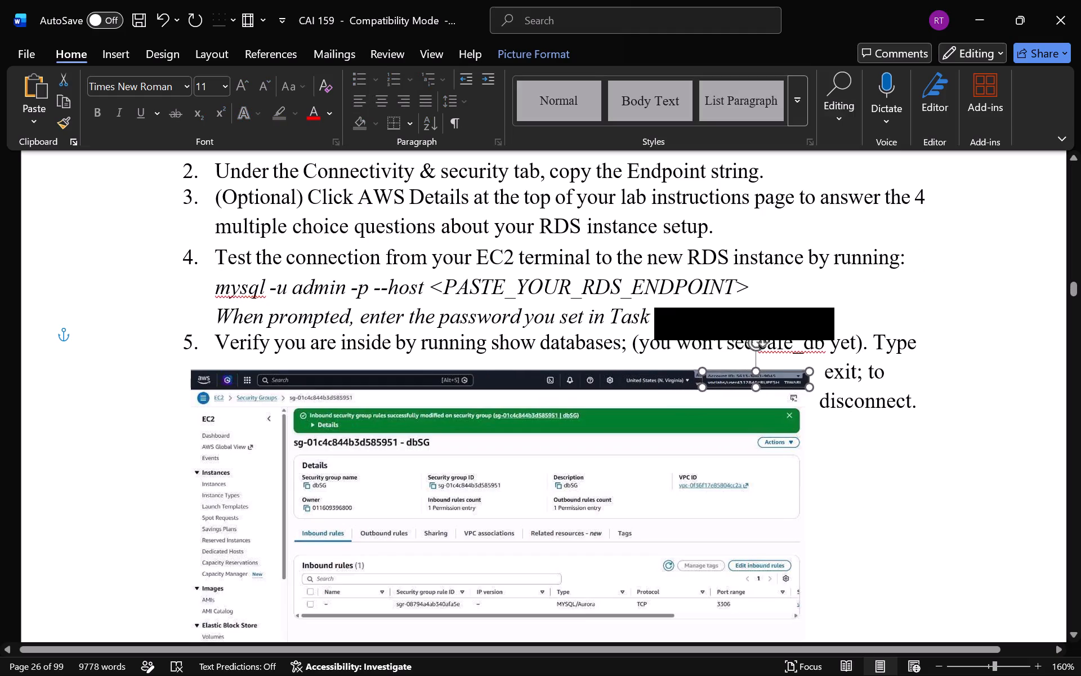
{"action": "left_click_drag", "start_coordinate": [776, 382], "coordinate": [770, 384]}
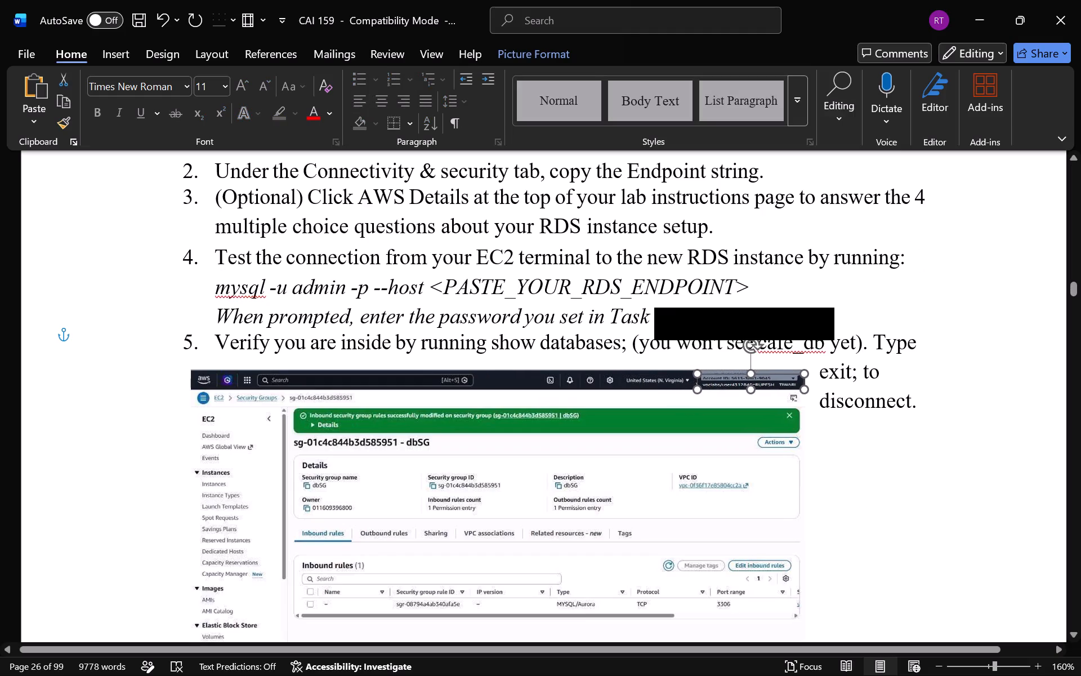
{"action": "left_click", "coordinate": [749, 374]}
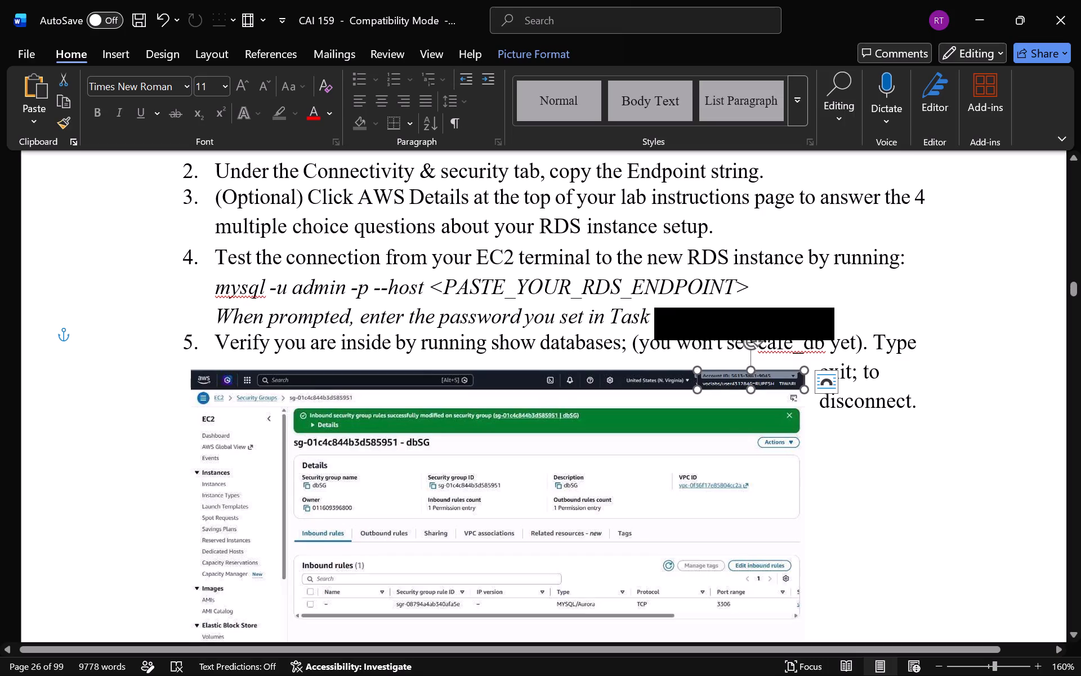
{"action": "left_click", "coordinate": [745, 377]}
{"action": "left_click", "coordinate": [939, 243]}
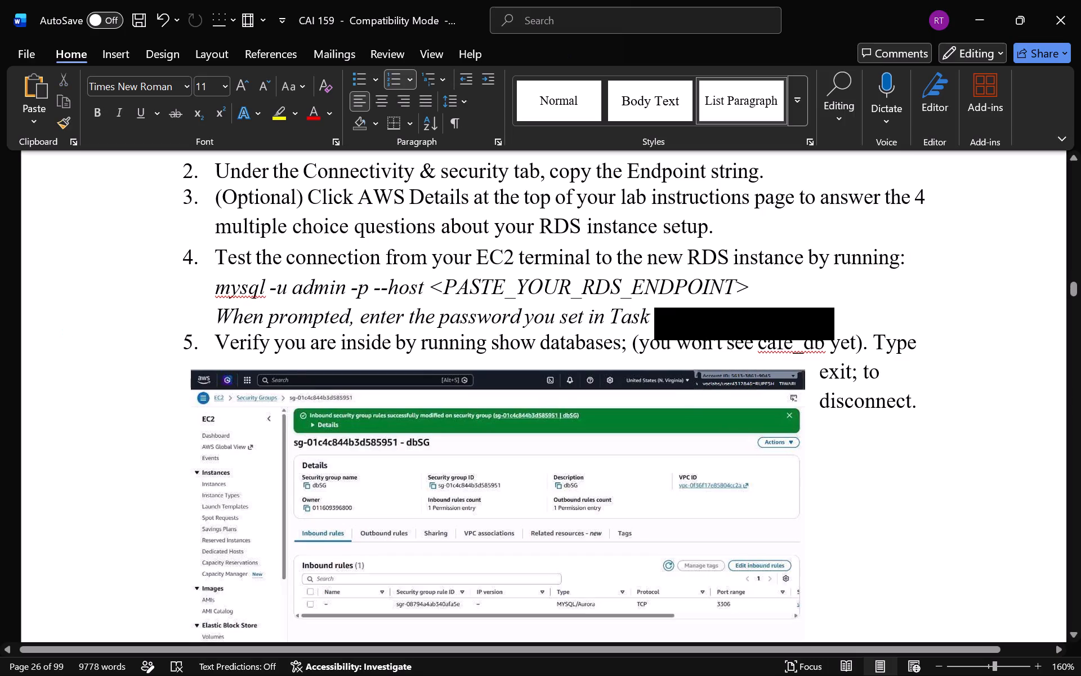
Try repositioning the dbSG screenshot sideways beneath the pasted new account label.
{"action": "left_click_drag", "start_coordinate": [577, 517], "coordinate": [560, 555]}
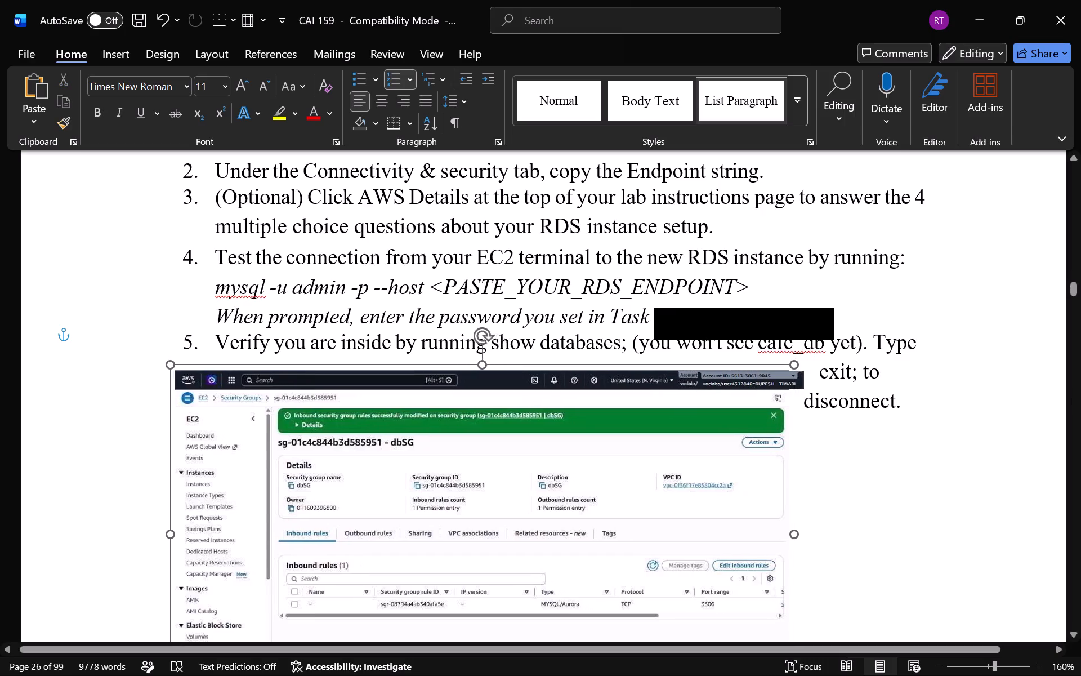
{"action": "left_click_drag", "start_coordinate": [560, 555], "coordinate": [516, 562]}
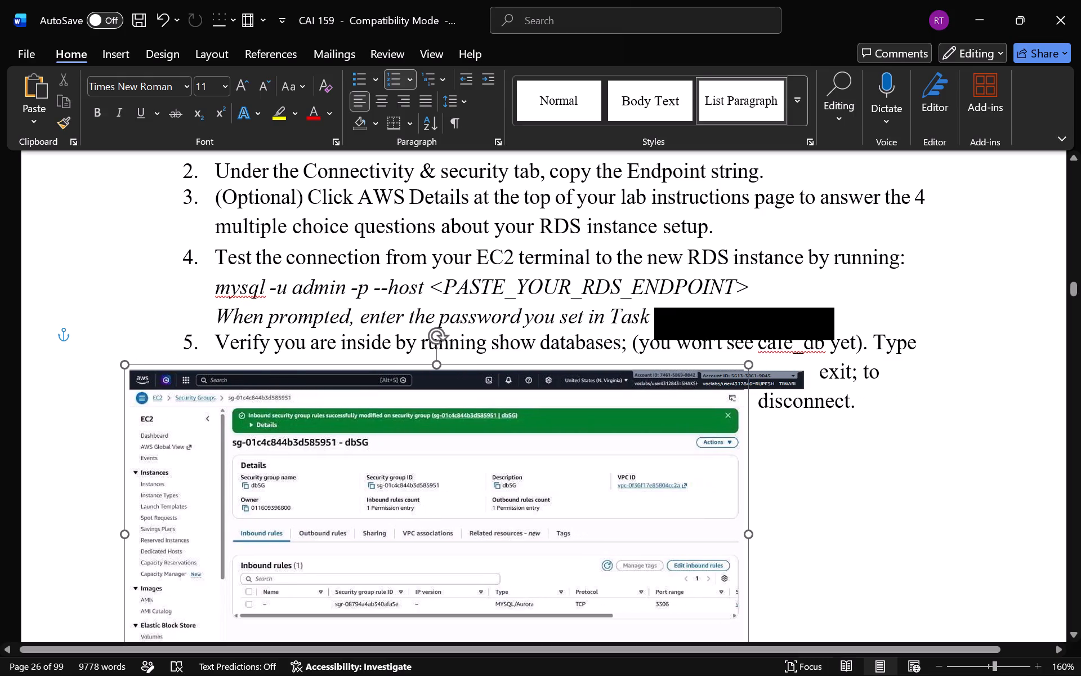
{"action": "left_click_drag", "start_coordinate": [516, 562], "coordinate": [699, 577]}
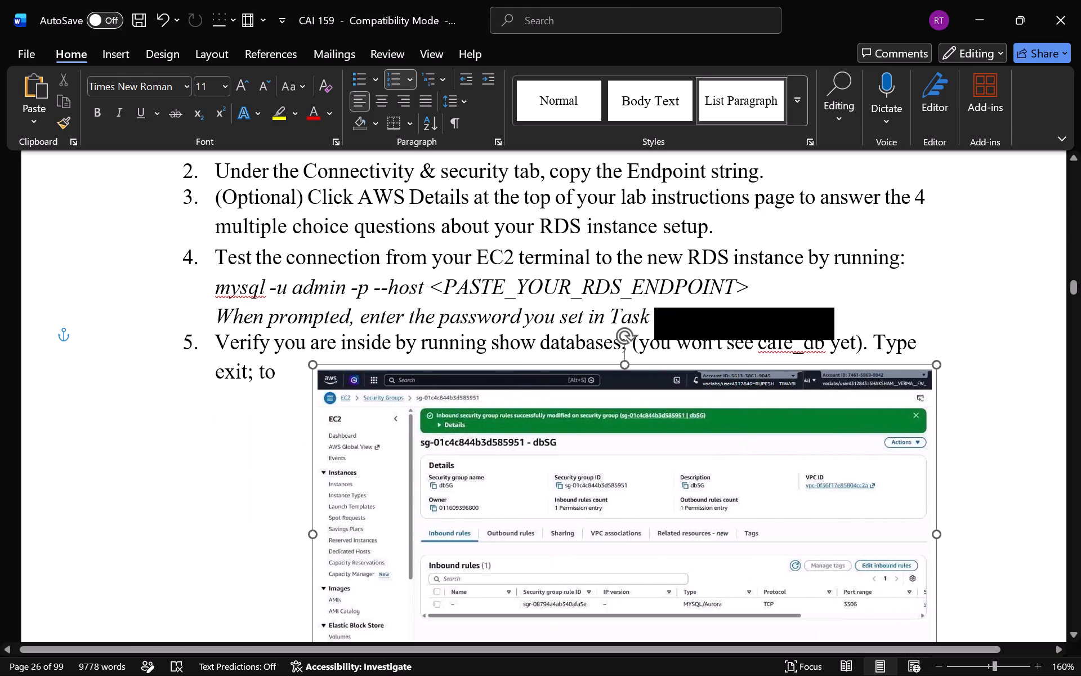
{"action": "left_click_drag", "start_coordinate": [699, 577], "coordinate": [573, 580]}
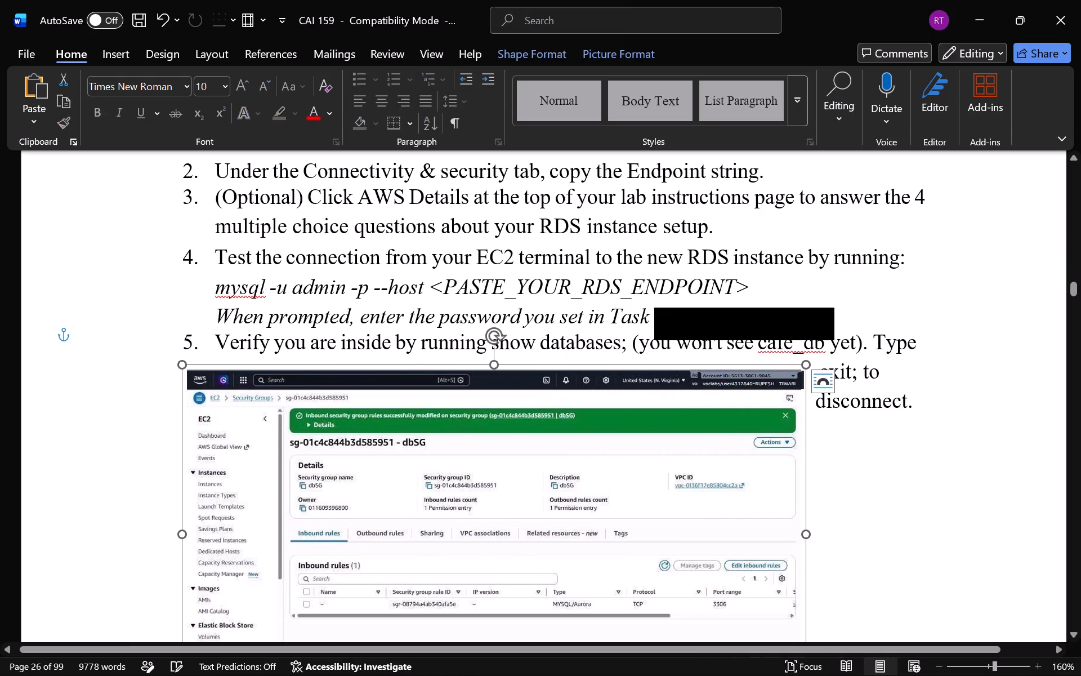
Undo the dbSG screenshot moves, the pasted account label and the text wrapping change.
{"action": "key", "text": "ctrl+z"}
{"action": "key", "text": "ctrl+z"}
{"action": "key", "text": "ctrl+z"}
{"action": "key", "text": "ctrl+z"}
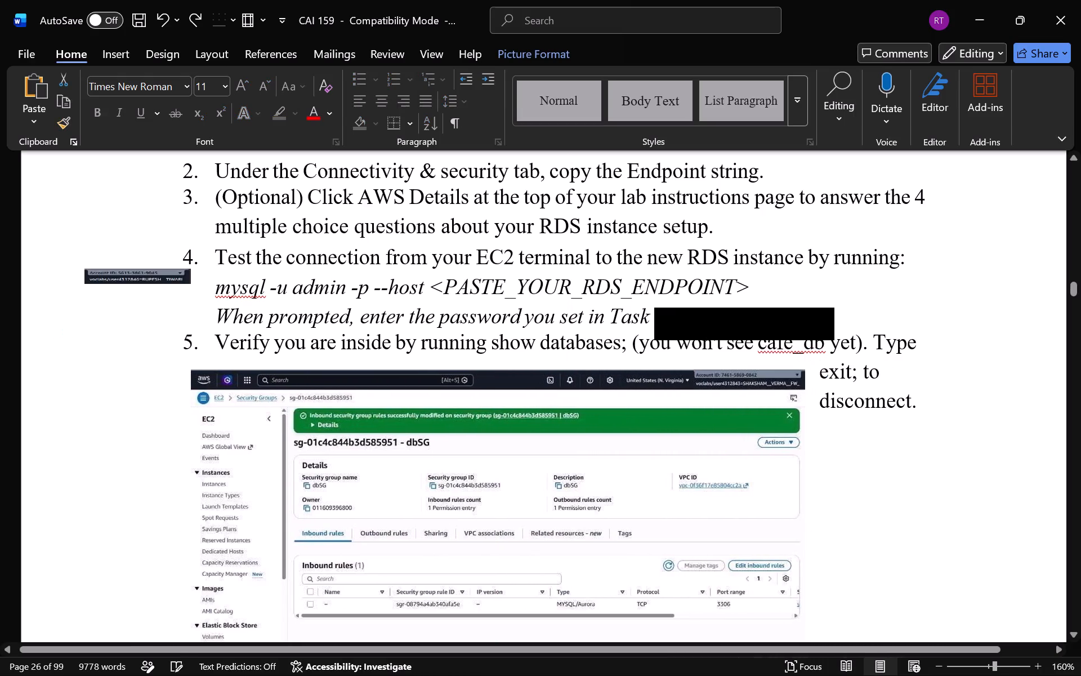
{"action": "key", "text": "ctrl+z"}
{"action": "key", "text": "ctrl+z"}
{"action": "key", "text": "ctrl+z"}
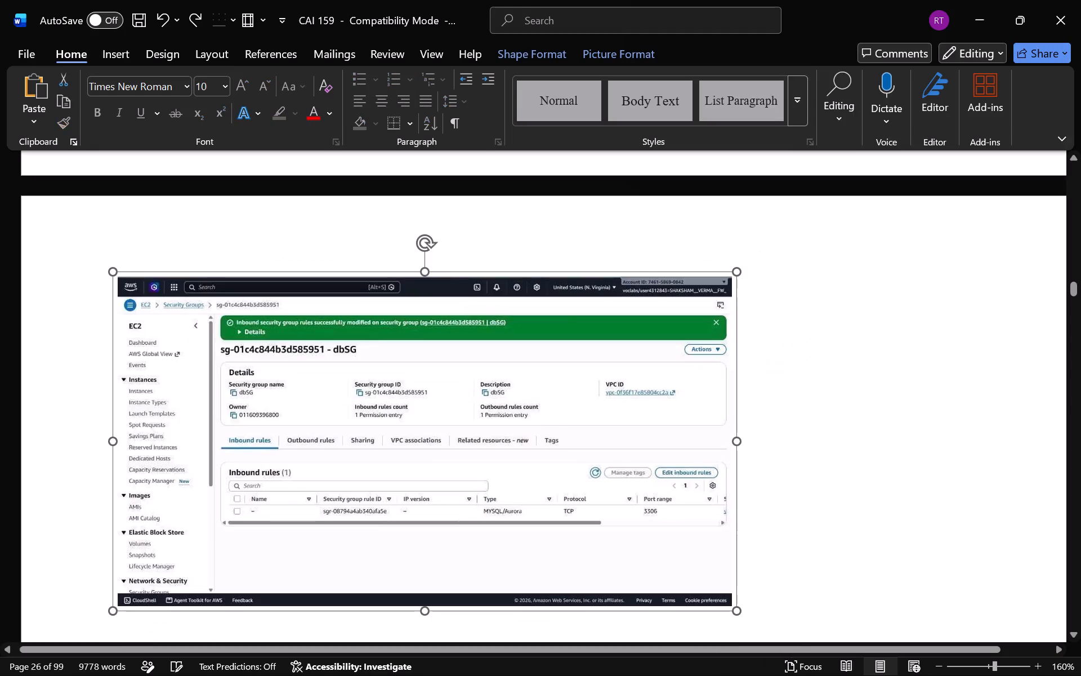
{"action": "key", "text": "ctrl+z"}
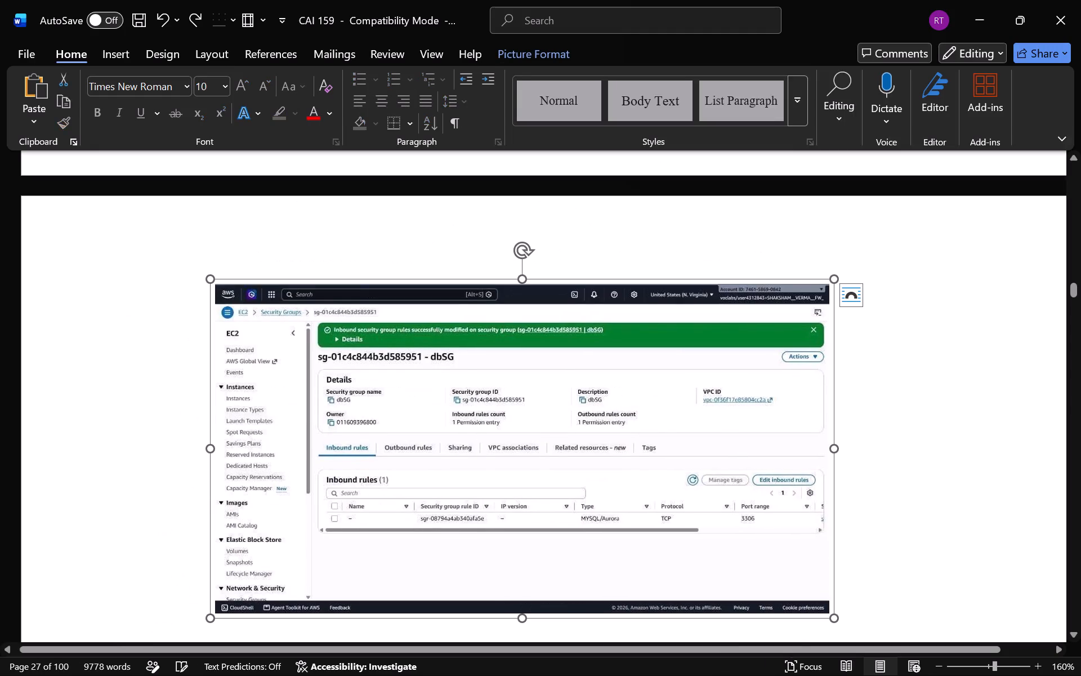
Look through the Task 5 and Task 6 pages that follow, checking their screenshots, and return to the dbSG screenshot.
{"action": "scroll", "coordinate": [573, 580], "scroll_direction": "down", "scroll_amount": 4}
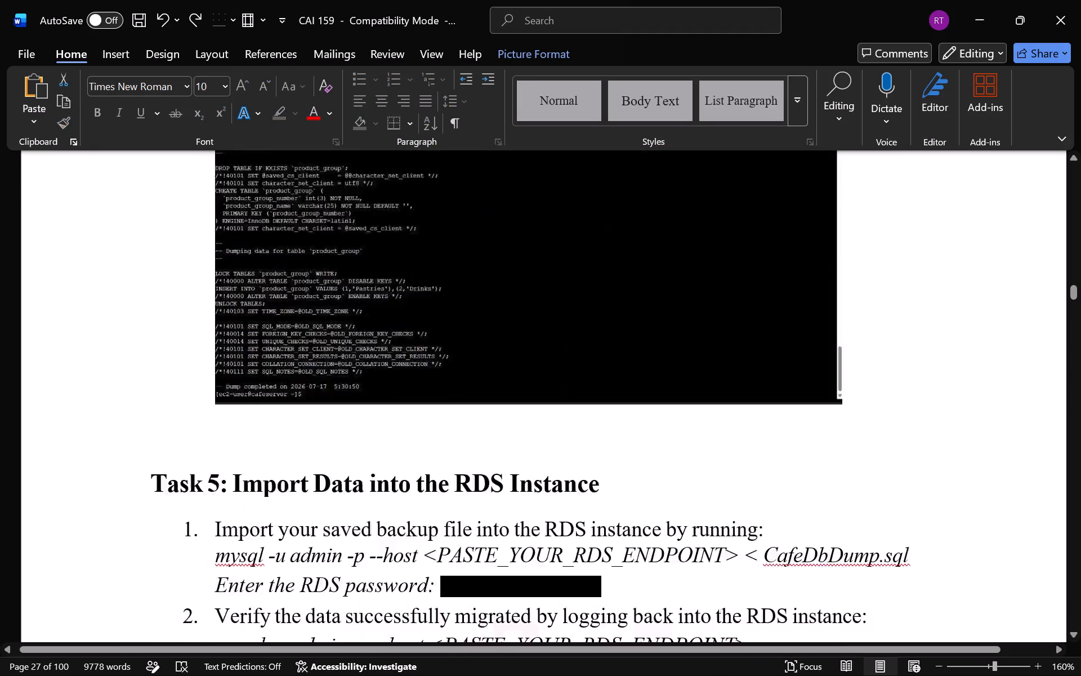
{"action": "scroll", "coordinate": [573, 580], "scroll_direction": "down", "scroll_amount": 4}
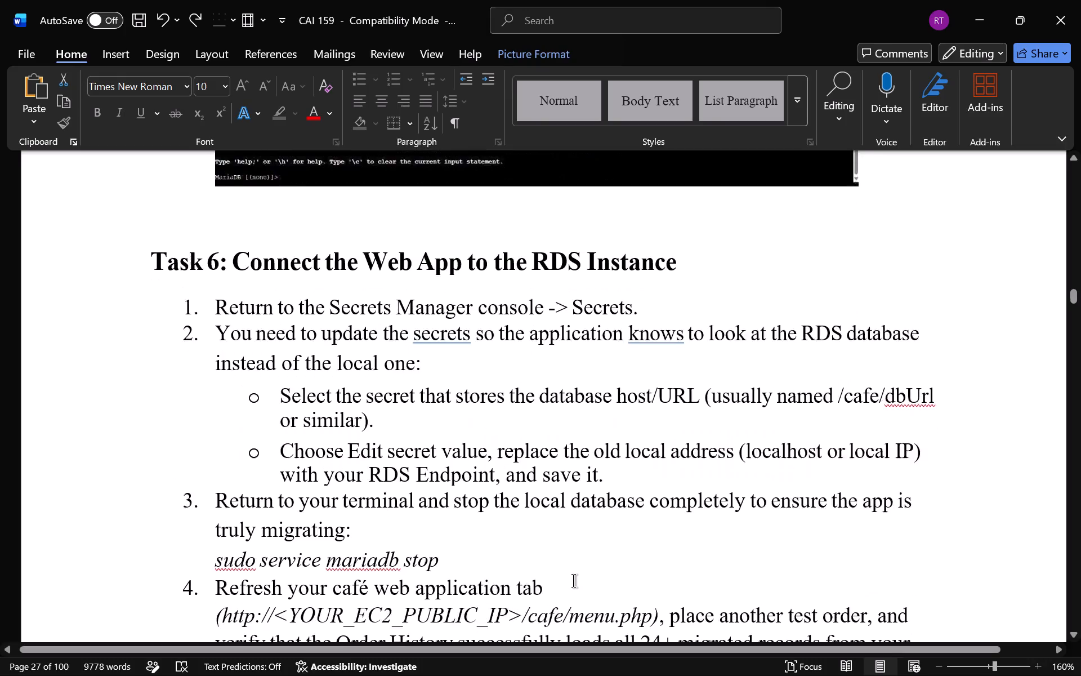
{"action": "scroll", "coordinate": [573, 580], "scroll_direction": "down", "scroll_amount": 2}
{"action": "scroll", "coordinate": [573, 580], "scroll_direction": "up", "scroll_amount": 3}
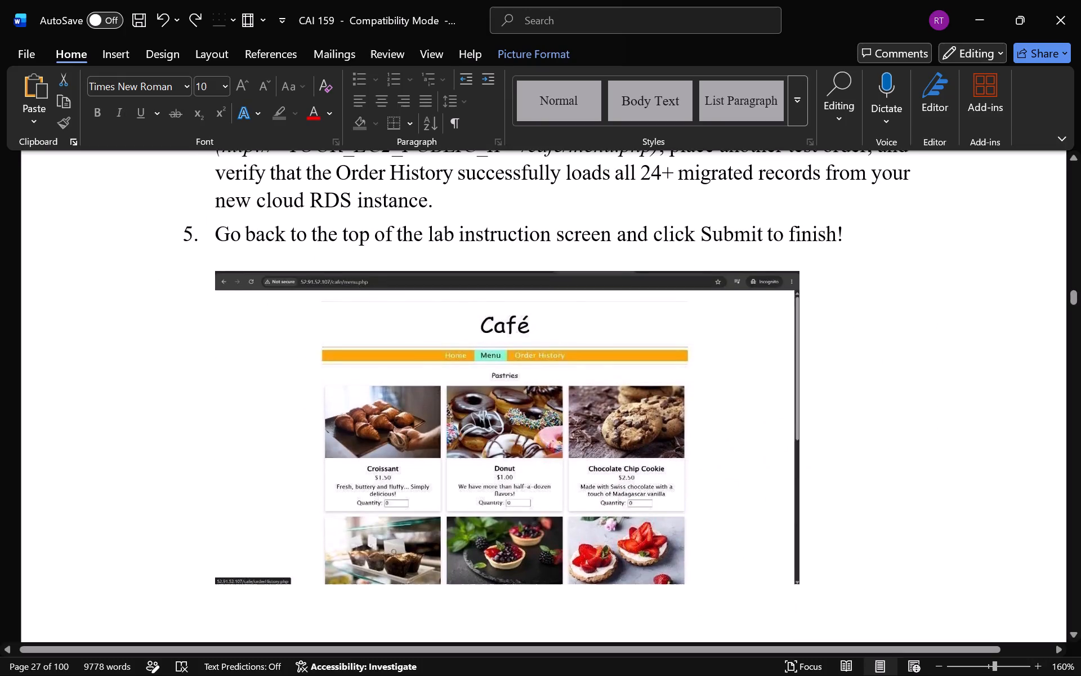
{"action": "scroll", "coordinate": [573, 580], "scroll_direction": "up", "scroll_amount": 5}
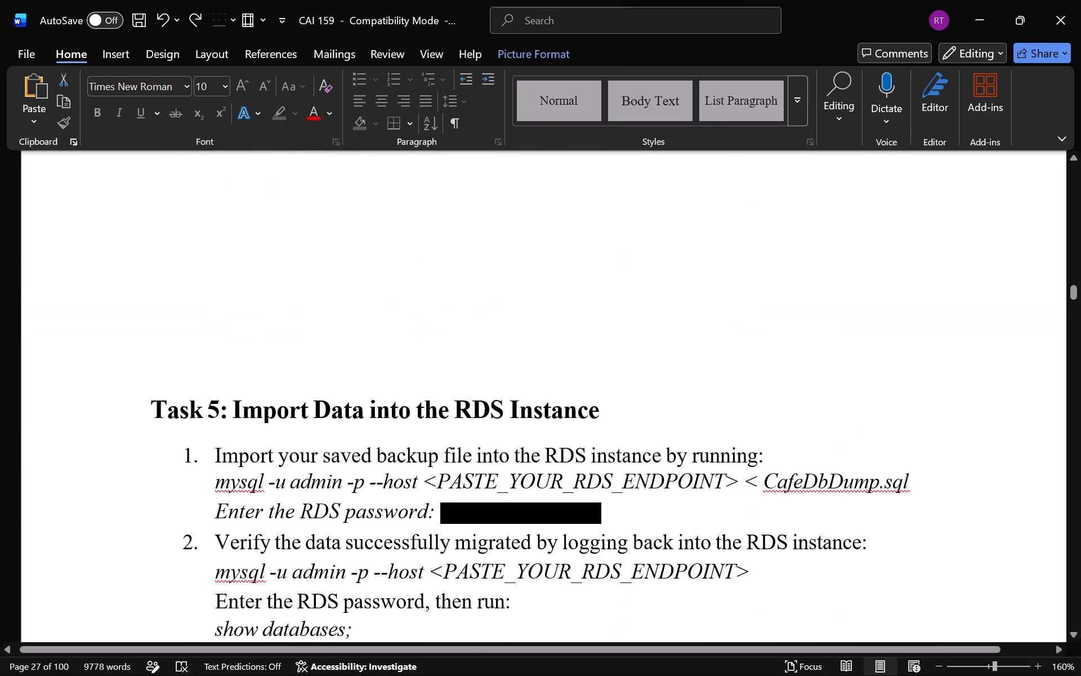
{"action": "scroll", "coordinate": [573, 580], "scroll_direction": "up", "scroll_amount": 3}
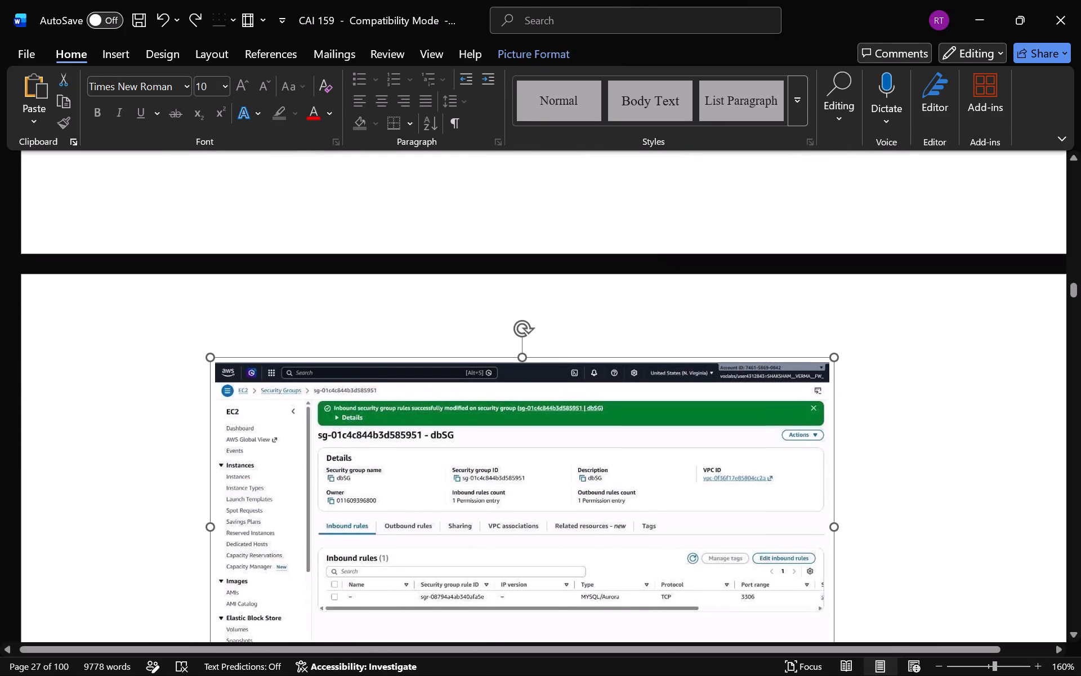
Set tight text wrapping on the dbSG screenshot and move it up to the preceding page, beneath the "Verify you are inside" item.
{"action": "left_click_drag", "start_coordinate": [636, 499], "coordinate": [629, 398]}
{"action": "left_click", "coordinate": [849, 377]}
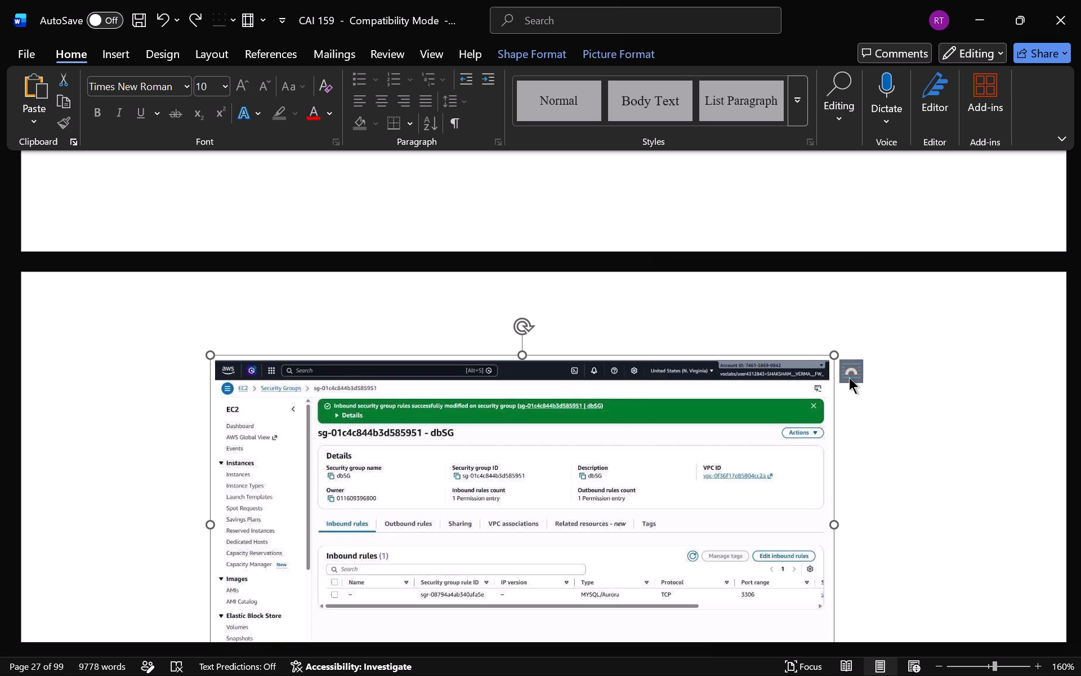
{"action": "left_click", "coordinate": [936, 490]}
{"action": "right_click_drag", "start_coordinate": [662, 464], "coordinate": [644, 227]}
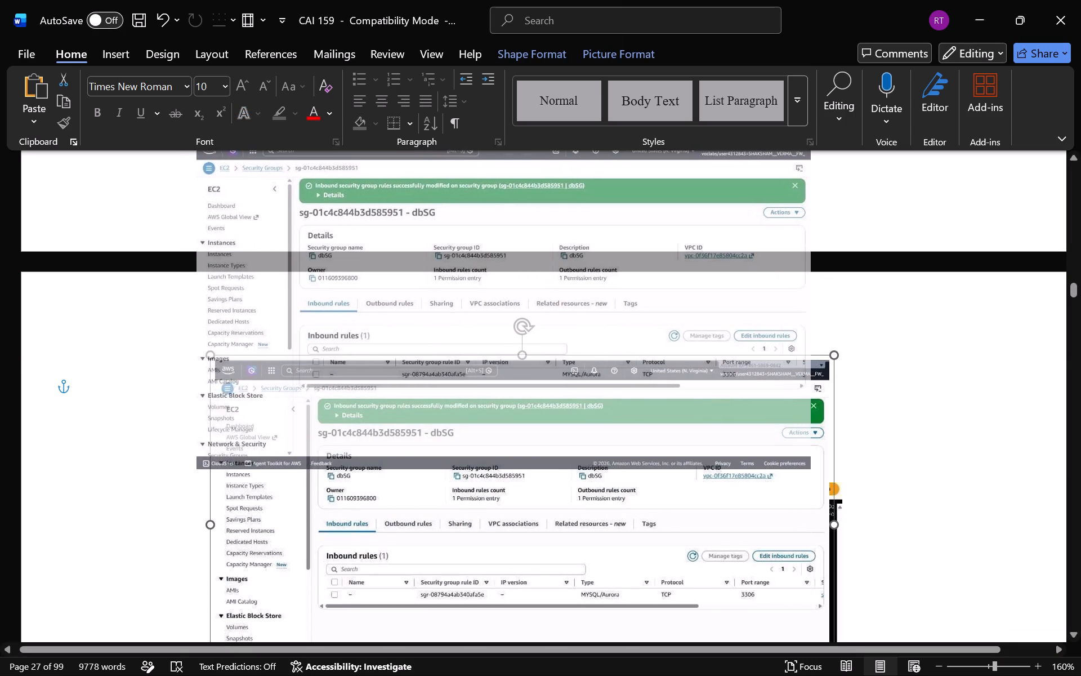
{"action": "right_click_drag", "start_coordinate": [644, 227], "coordinate": [637, 222]}
{"action": "left_click", "coordinate": [663, 229]}
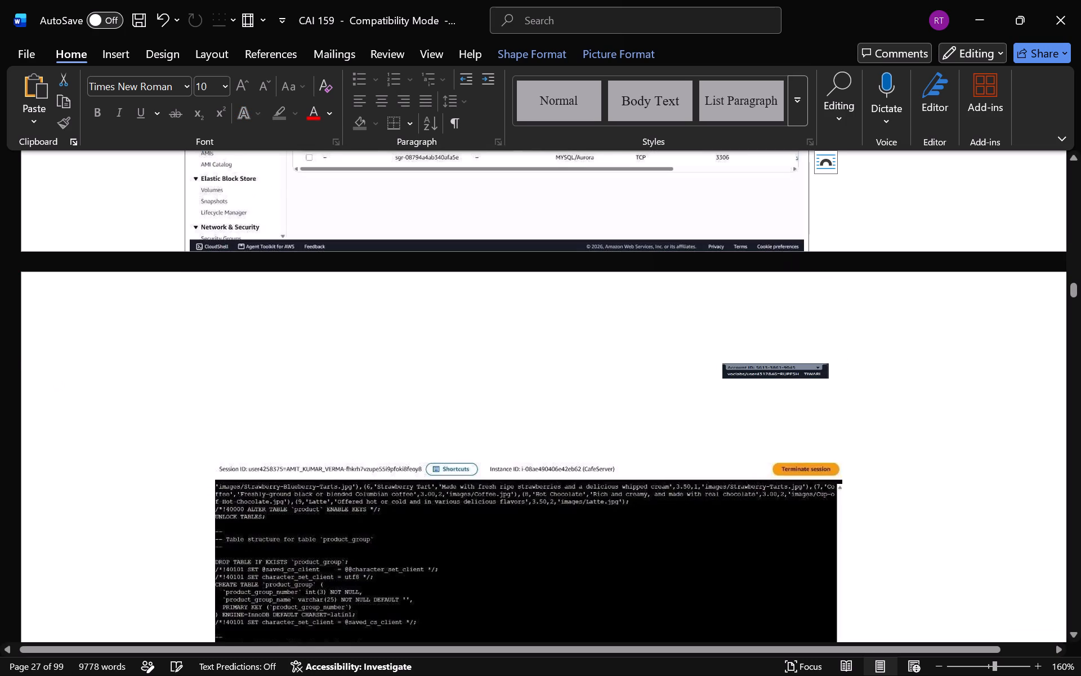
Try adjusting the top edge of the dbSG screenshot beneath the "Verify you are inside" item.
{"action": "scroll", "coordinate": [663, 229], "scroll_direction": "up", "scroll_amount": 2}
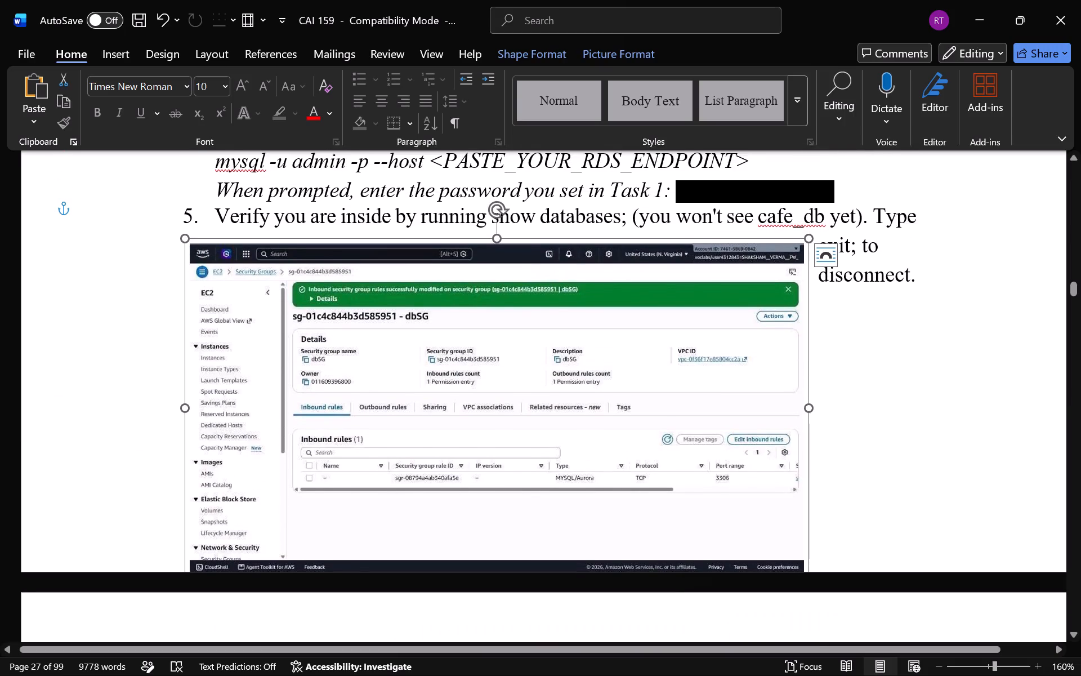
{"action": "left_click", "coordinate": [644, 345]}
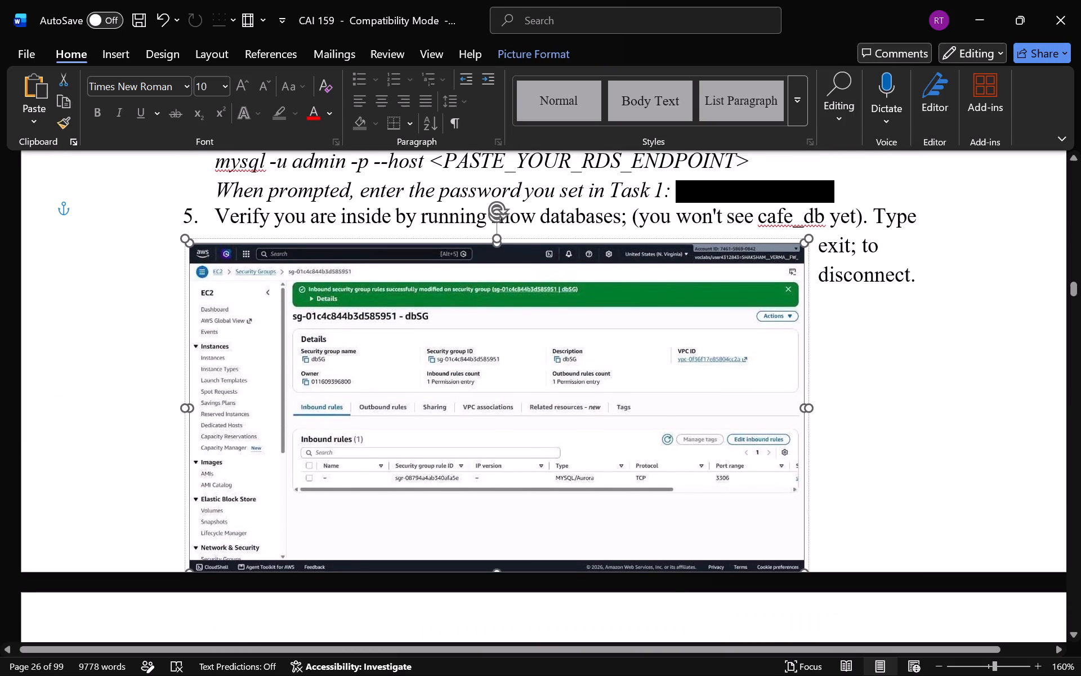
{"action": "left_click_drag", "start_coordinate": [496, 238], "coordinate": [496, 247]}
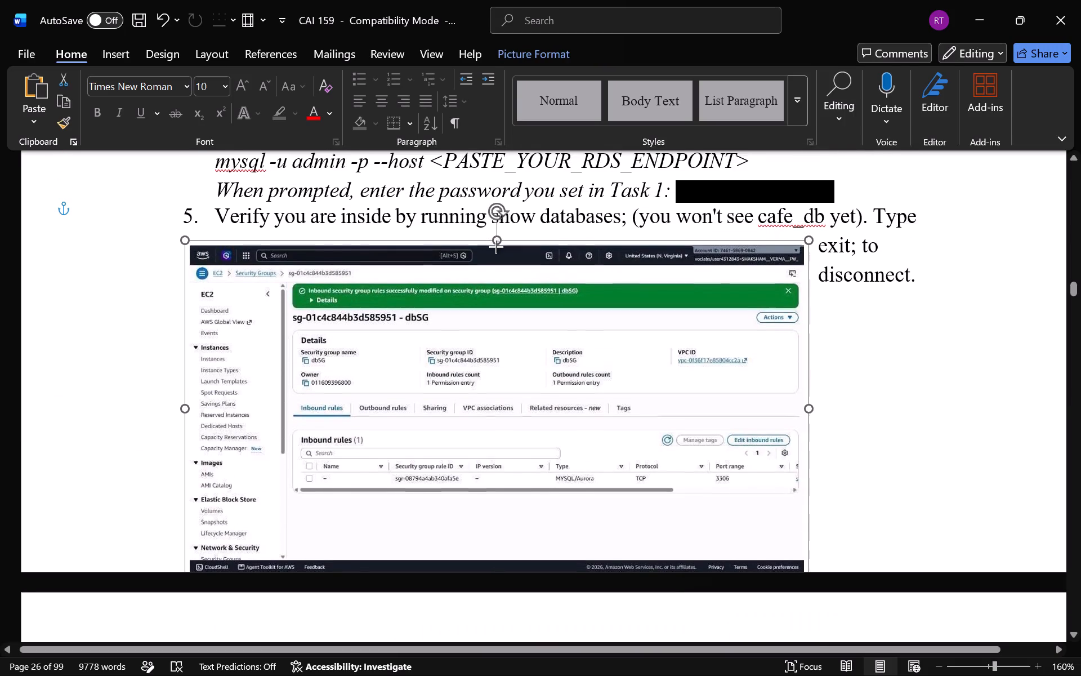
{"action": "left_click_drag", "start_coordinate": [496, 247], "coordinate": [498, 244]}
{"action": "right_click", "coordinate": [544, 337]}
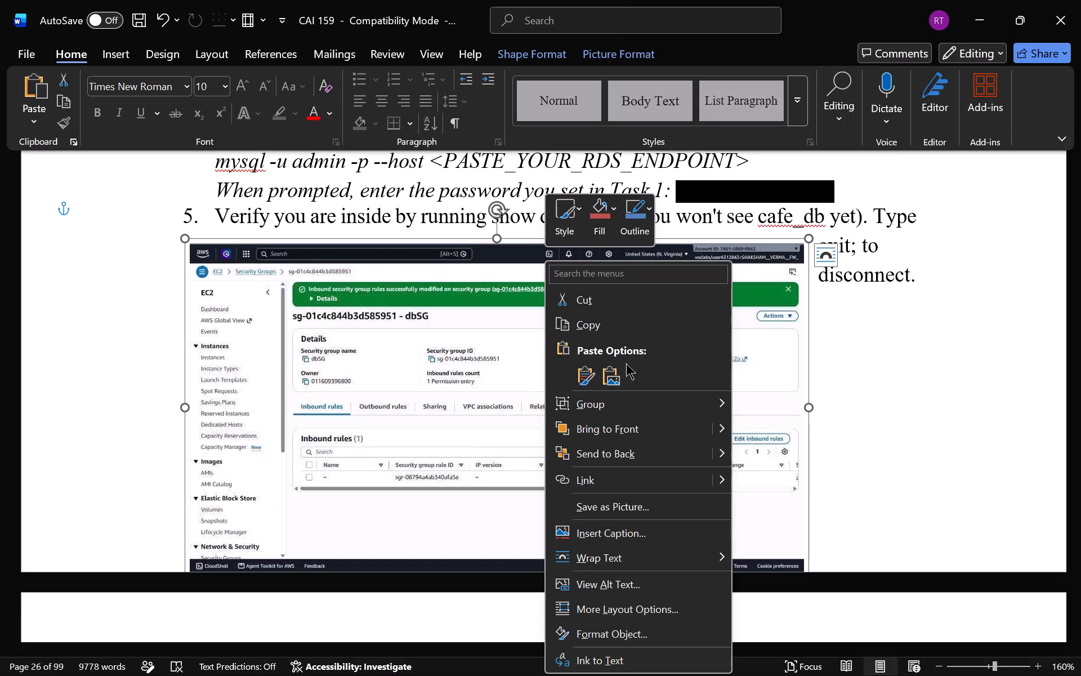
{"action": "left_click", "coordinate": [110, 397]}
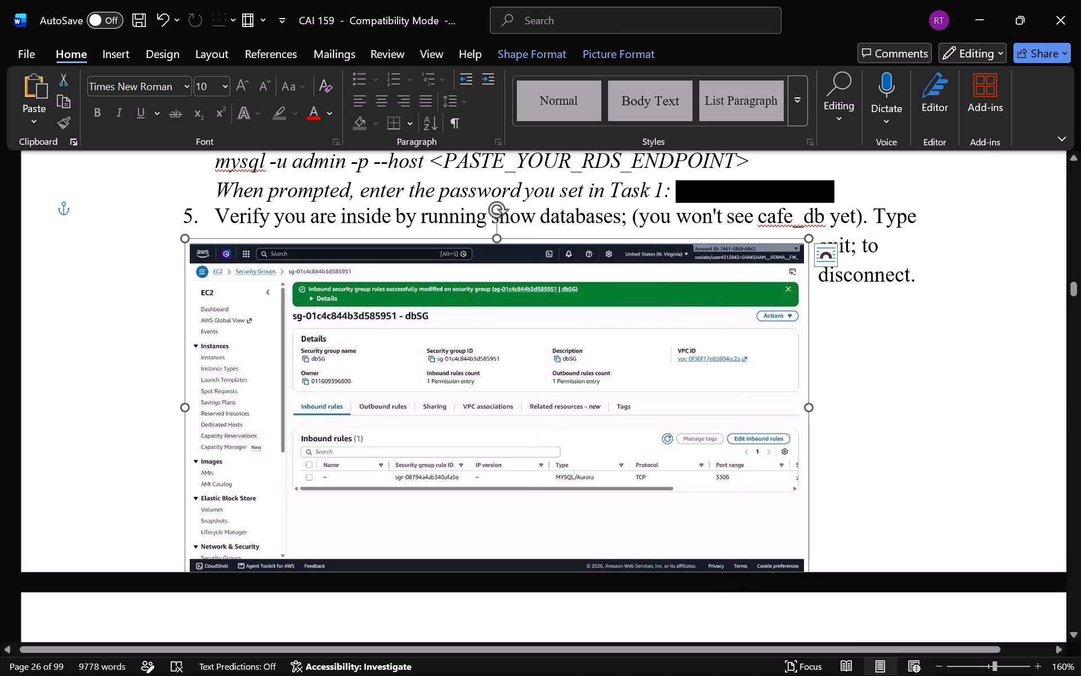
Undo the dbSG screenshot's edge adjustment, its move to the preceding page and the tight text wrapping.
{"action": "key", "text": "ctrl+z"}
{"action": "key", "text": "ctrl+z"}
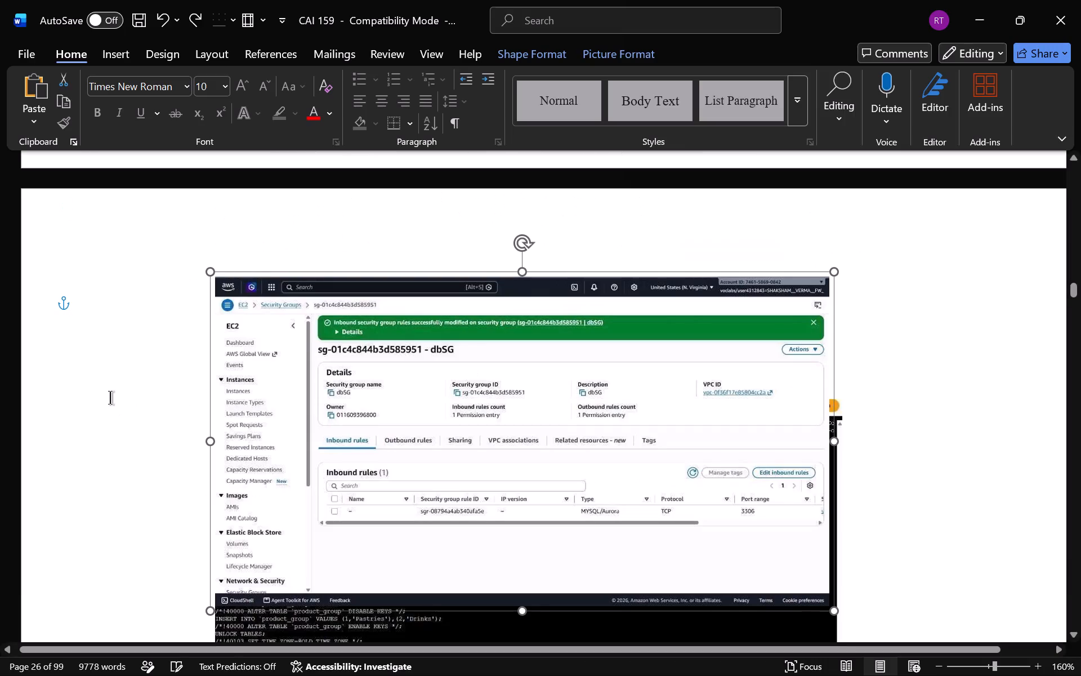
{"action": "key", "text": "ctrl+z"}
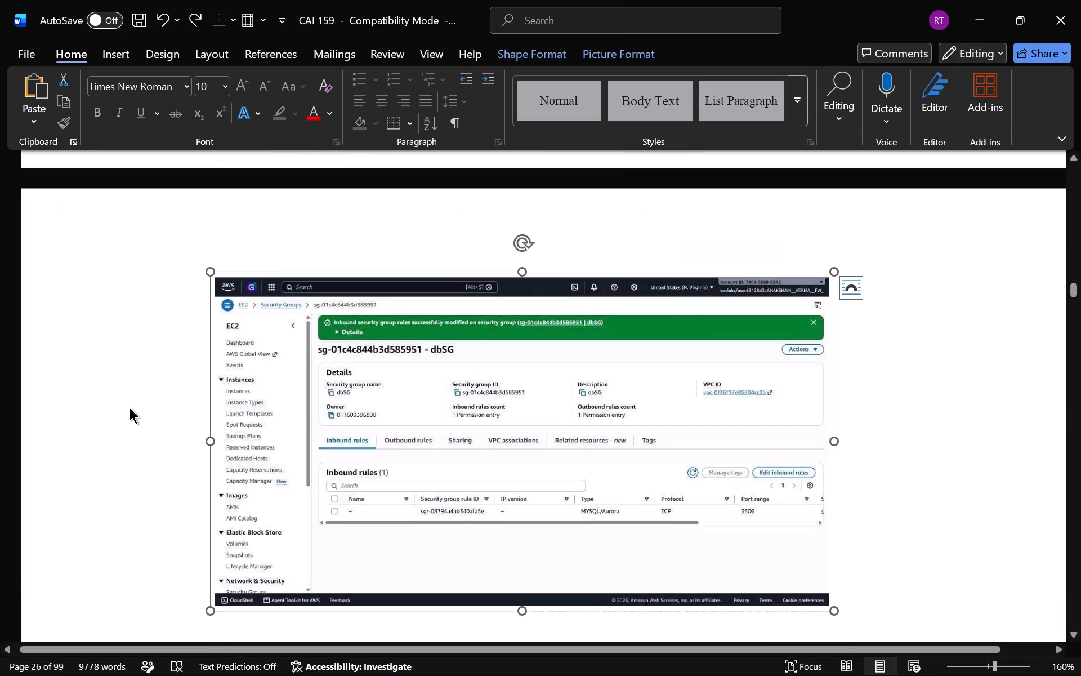
Paste the new account label after Lab 7 Task 1 item 5 and place it over the Lab VPC screenshot's old account label.
{"action": "scroll", "coordinate": [185, 476], "scroll_direction": "down", "scroll_amount": 2}
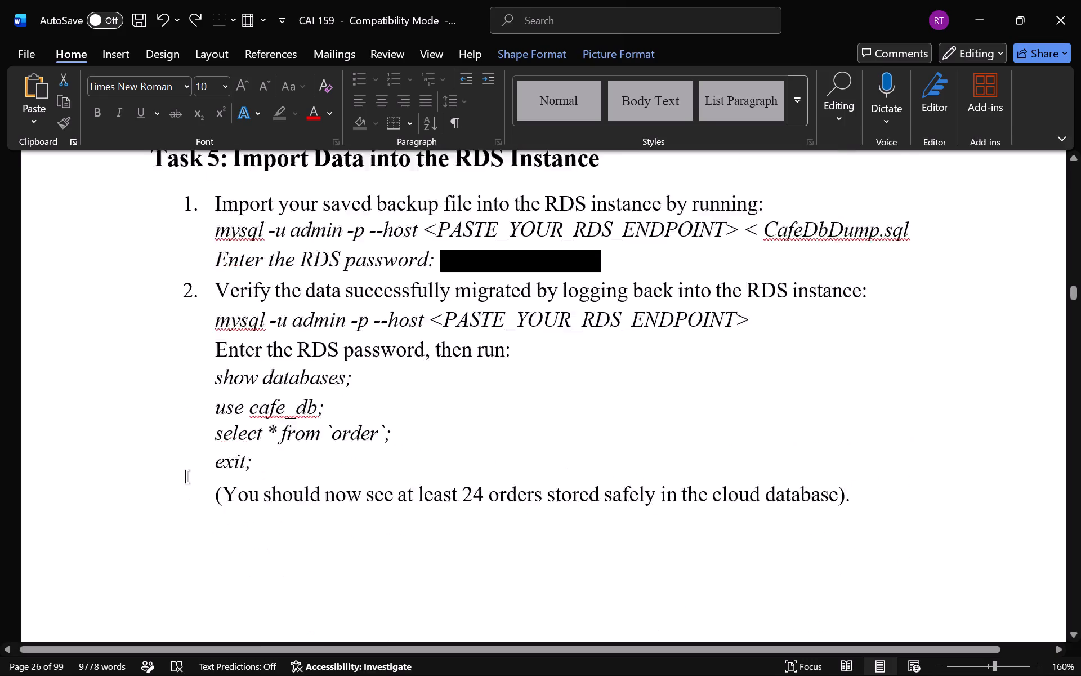
{"action": "scroll", "coordinate": [185, 476], "scroll_direction": "down", "scroll_amount": 4}
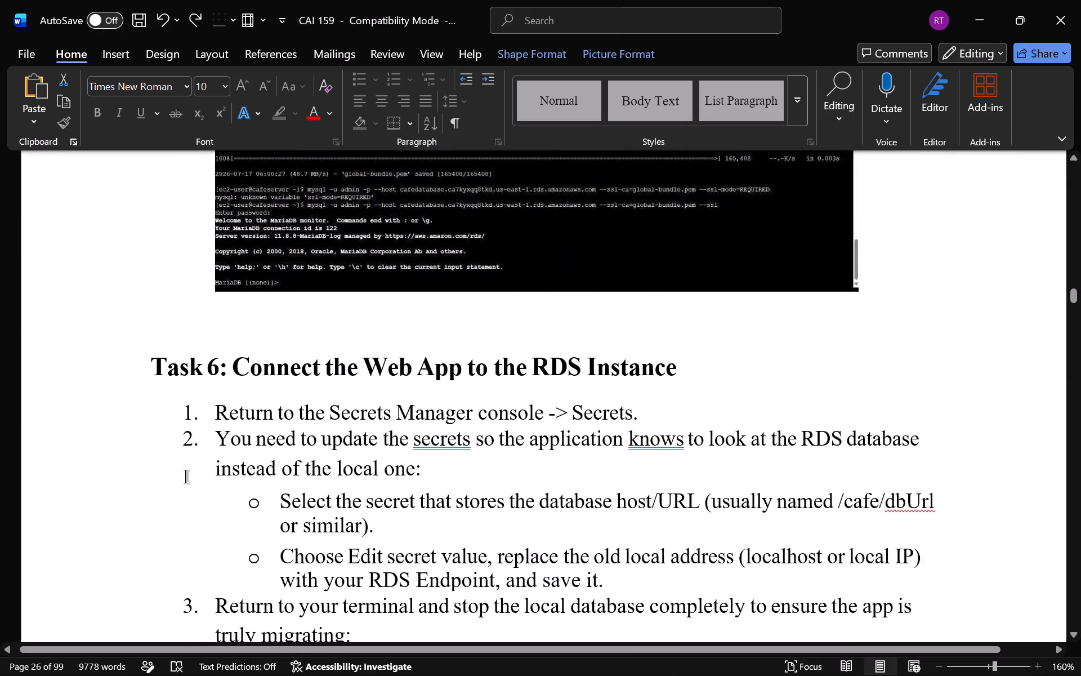
{"action": "scroll", "coordinate": [185, 476], "scroll_direction": "down", "scroll_amount": 2}
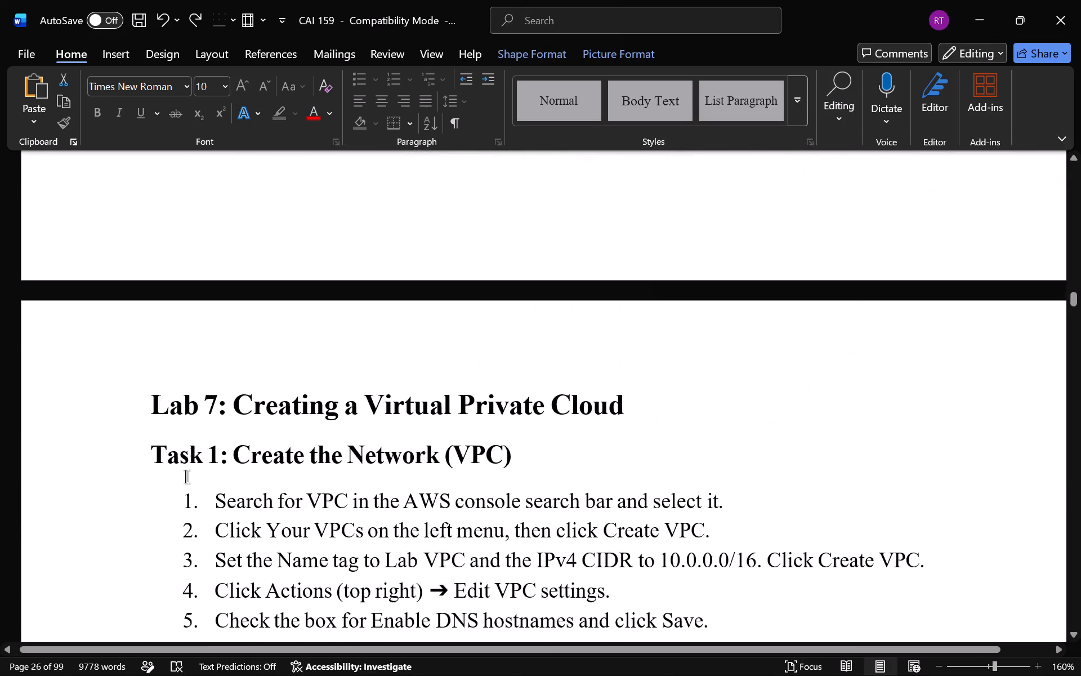
{"action": "scroll", "coordinate": [185, 476], "scroll_direction": "down", "scroll_amount": 1}
{"action": "scroll", "coordinate": [185, 476], "scroll_direction": "up", "scroll_amount": 1}
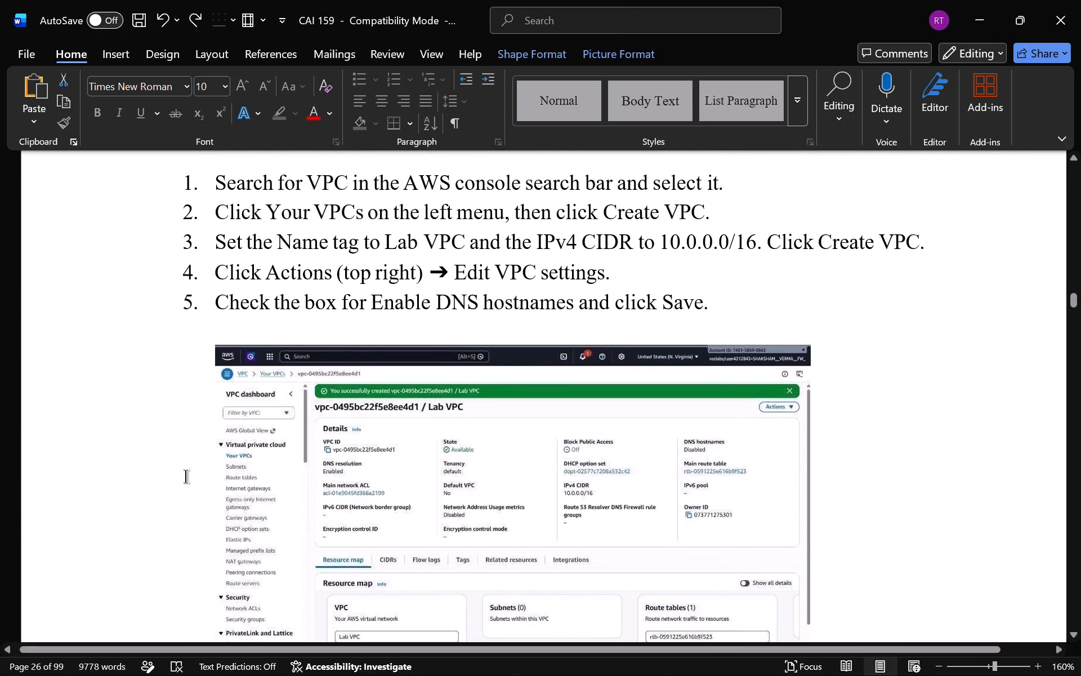
{"action": "scroll", "coordinate": [185, 476], "scroll_direction": "up", "scroll_amount": 1}
{"action": "left_click", "coordinate": [717, 304]}
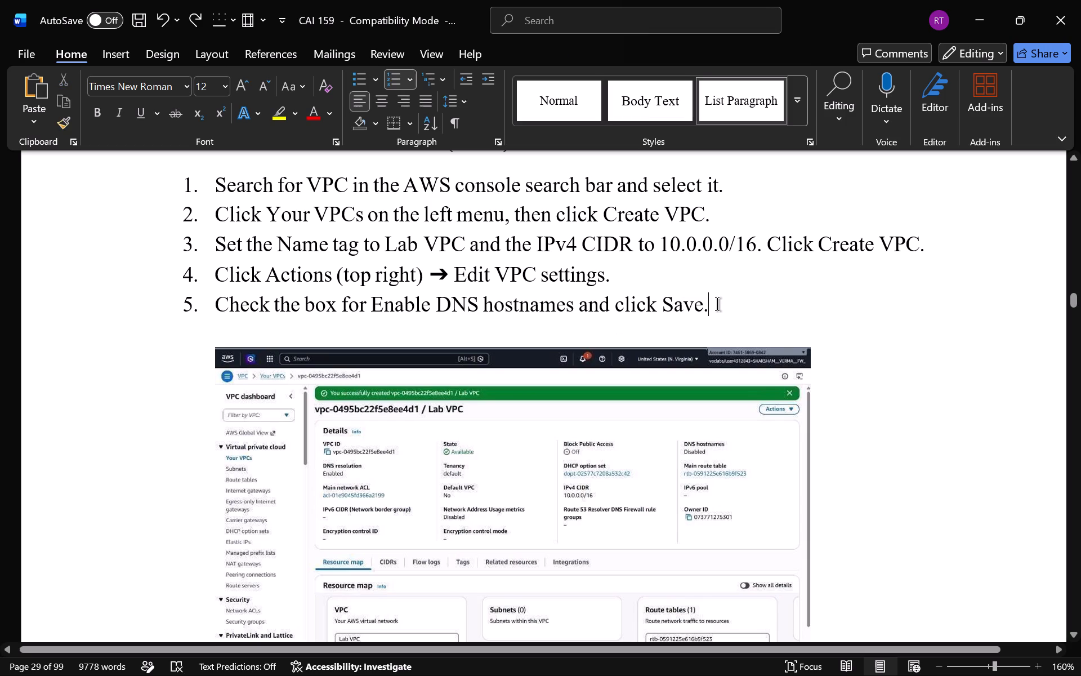
{"action": "key", "text": "ctrl+v"}
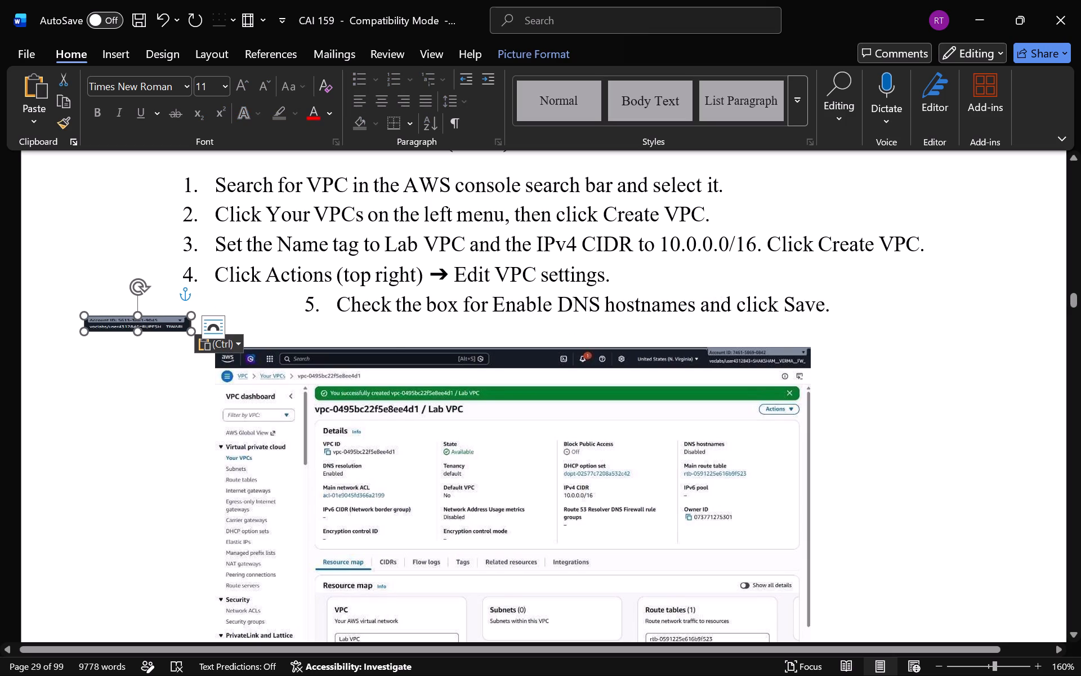
{"action": "left_click_drag", "start_coordinate": [118, 326], "coordinate": [734, 362]}
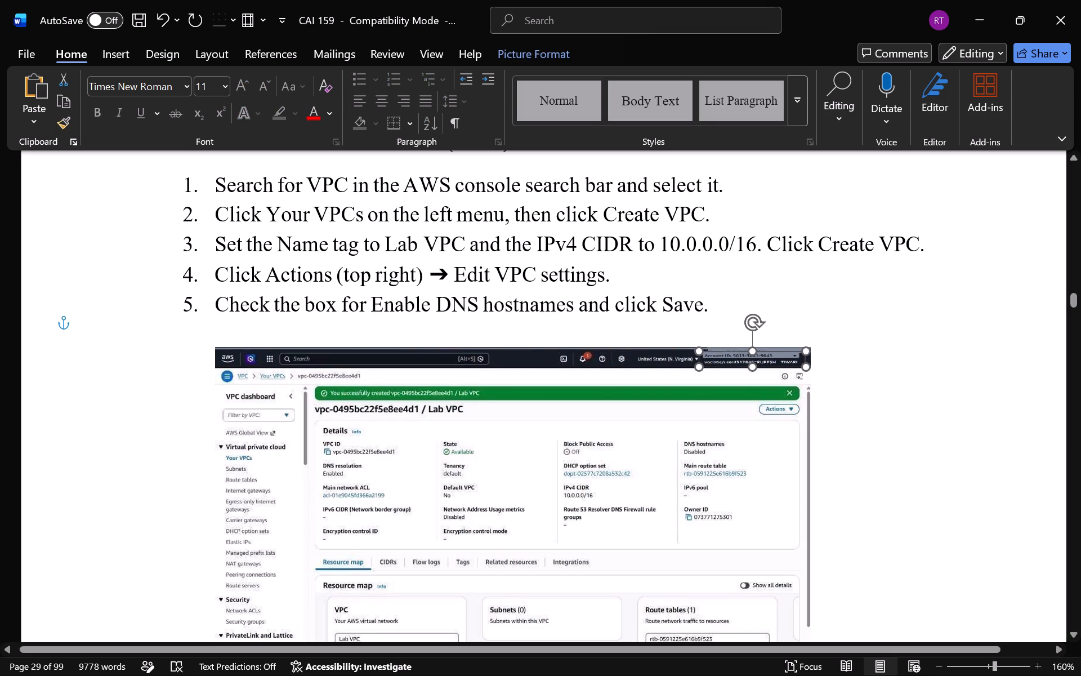
{"action": "left_click_drag", "start_coordinate": [734, 362], "coordinate": [738, 359]}
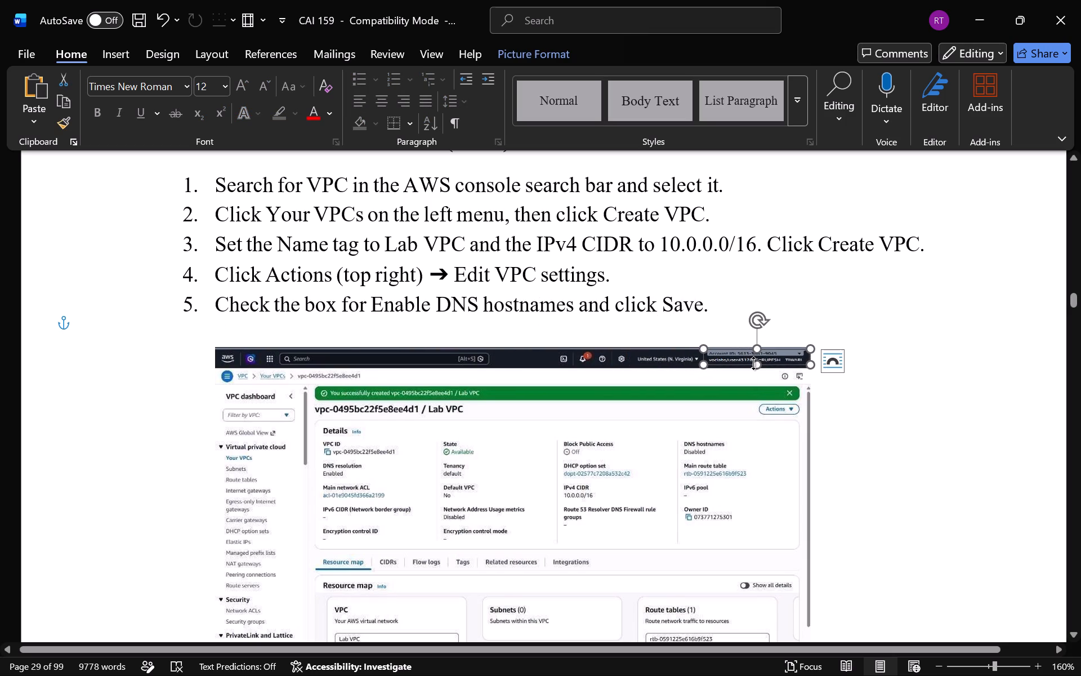
Stretch the pasted label slightly taller so it fully covers the old account label on the Lab VPC screenshot, and deselect it.
{"action": "left_click_drag", "start_coordinate": [754, 363], "coordinate": [754, 369]}
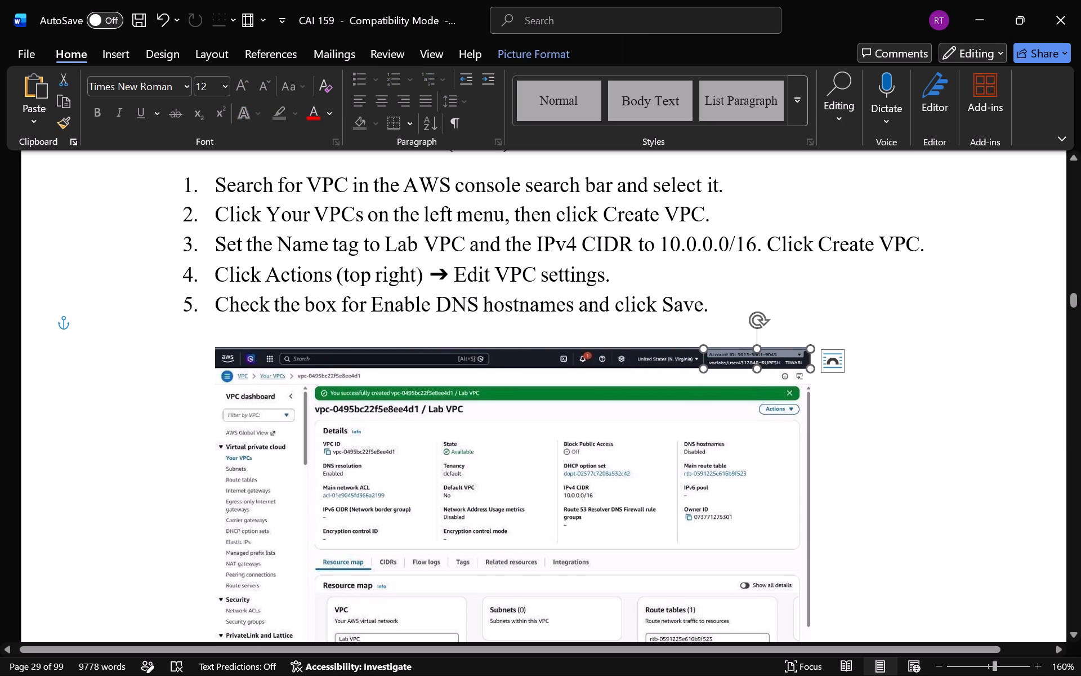
{"action": "left_click", "coordinate": [757, 362]}
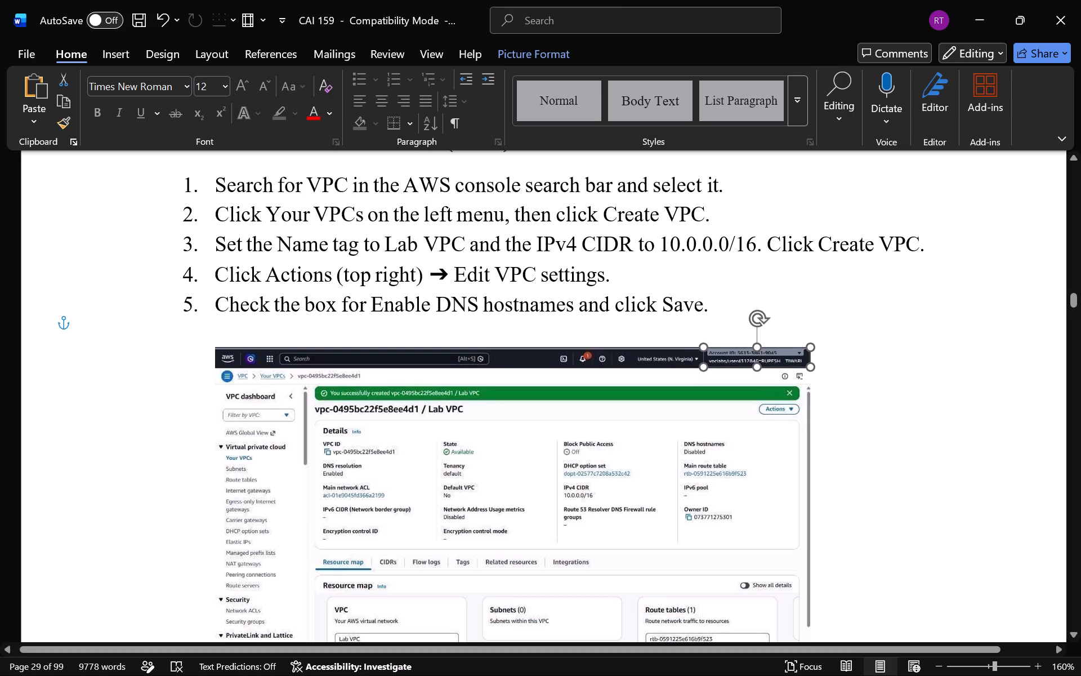
{"action": "left_click", "coordinate": [721, 305]}
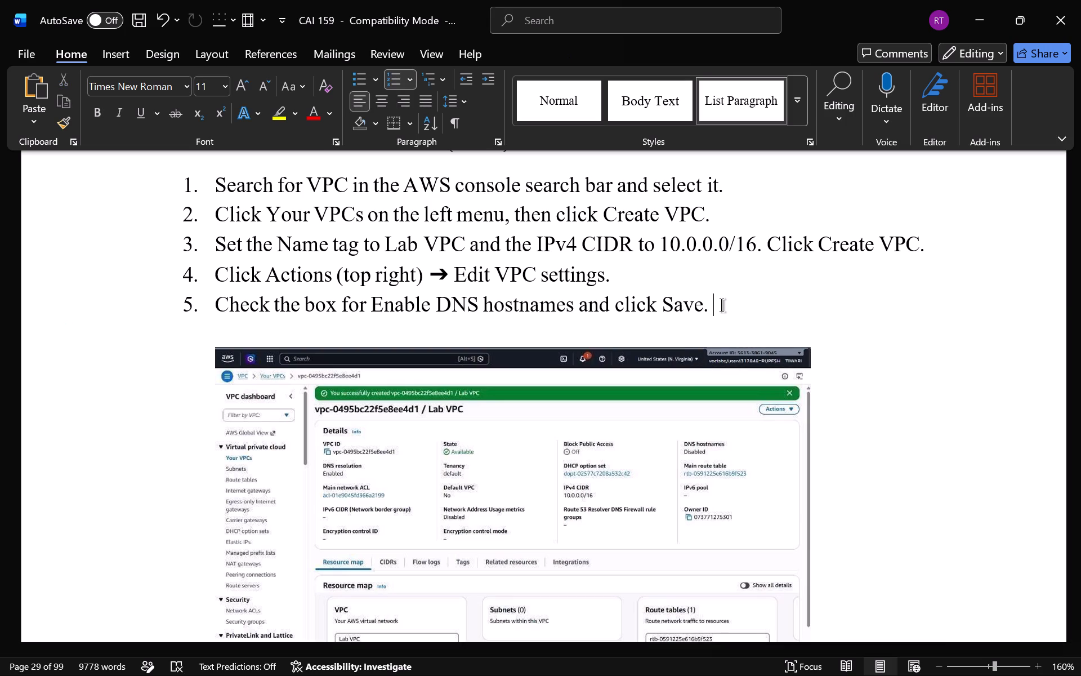
Look through the Lab 7 Task 2 pages for the next old account label and select the Subnets screenshot above Task 3.
{"action": "scroll", "coordinate": [613, 339], "scroll_direction": "down", "scroll_amount": 3}
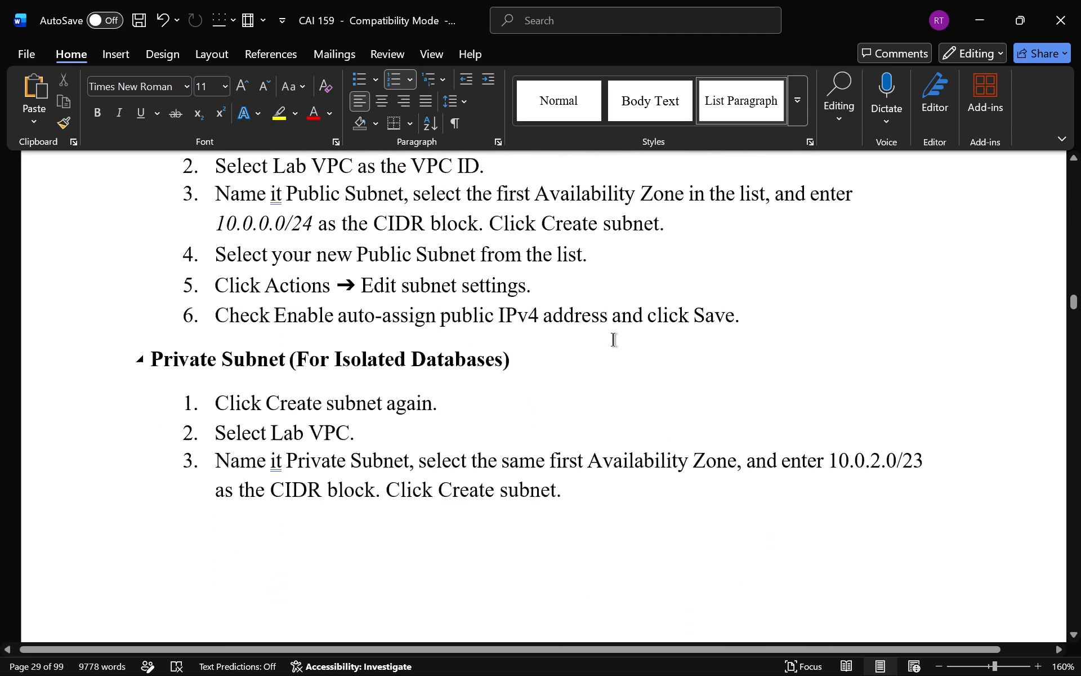
{"action": "scroll", "coordinate": [613, 339], "scroll_direction": "down", "scroll_amount": 4}
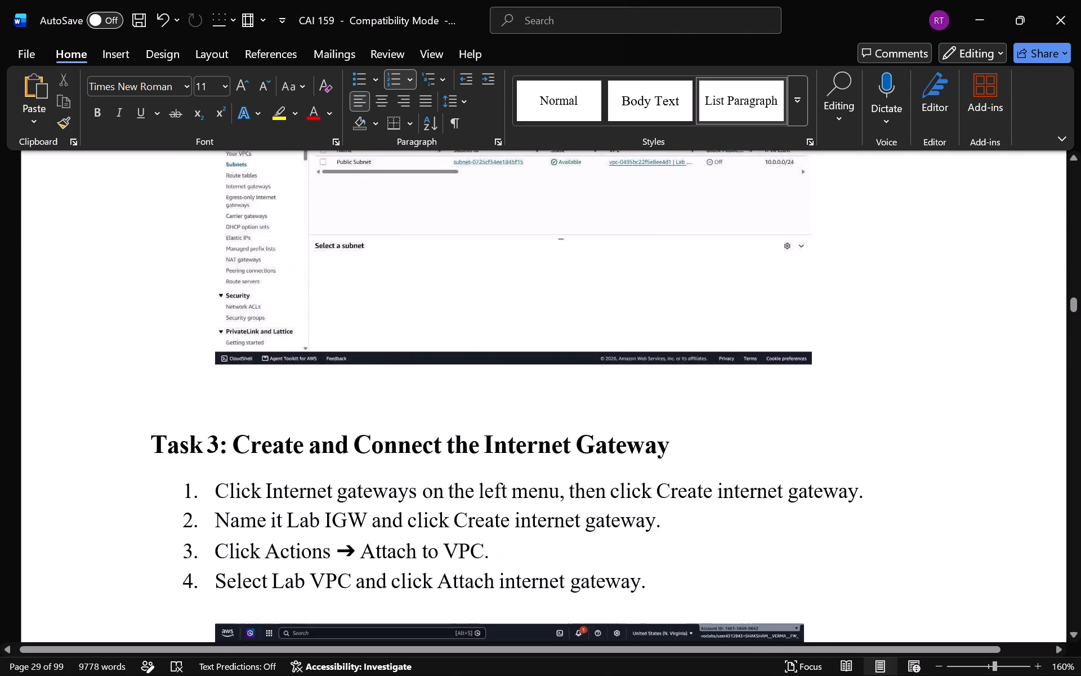
{"action": "scroll", "coordinate": [613, 339], "scroll_direction": "down", "scroll_amount": 1}
{"action": "scroll", "coordinate": [613, 339], "scroll_direction": "up", "scroll_amount": 1}
{"action": "right_click", "coordinate": [601, 357]}
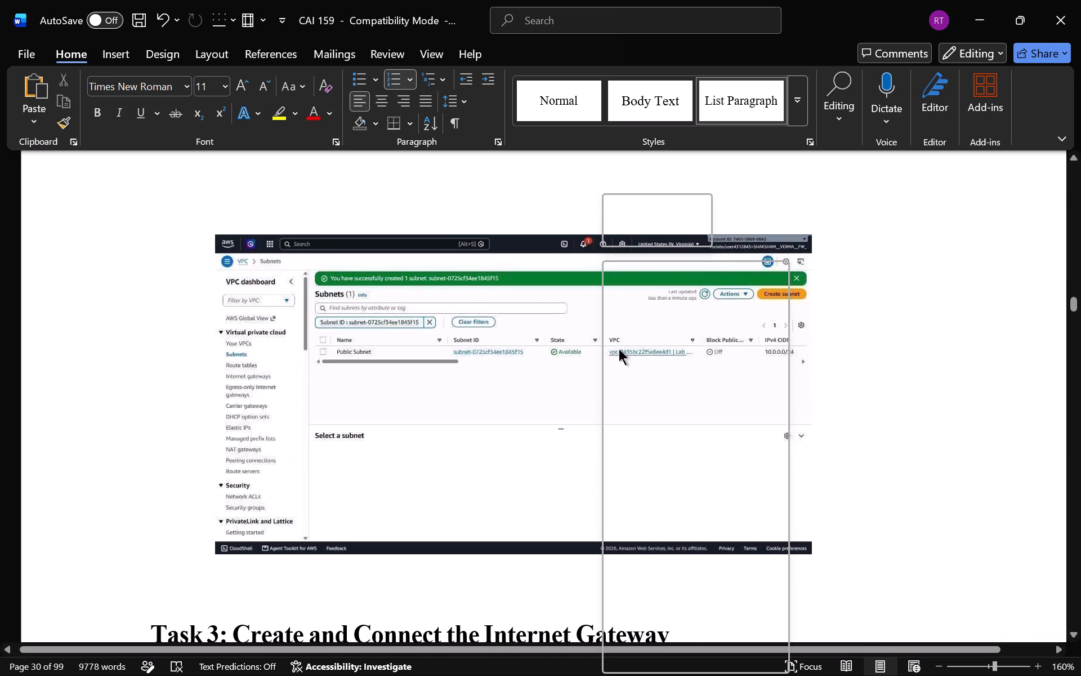
{"action": "left_click", "coordinate": [664, 330]}
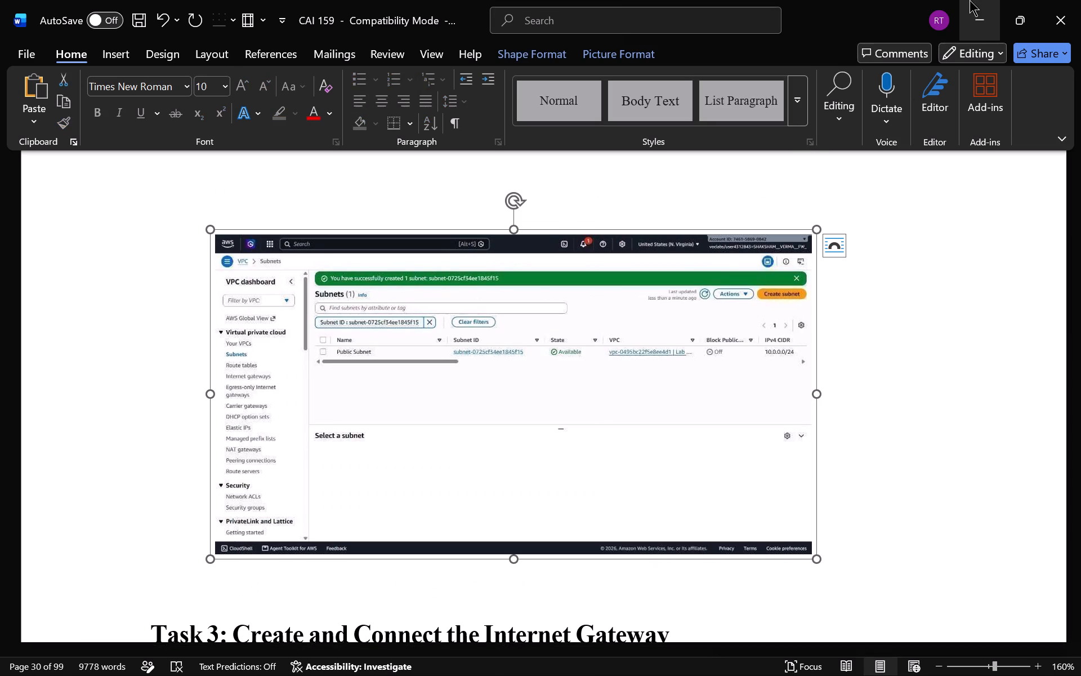
Minimize the Word document and switch to the browser window behind it.
{"action": "left_click", "coordinate": [978, 16]}
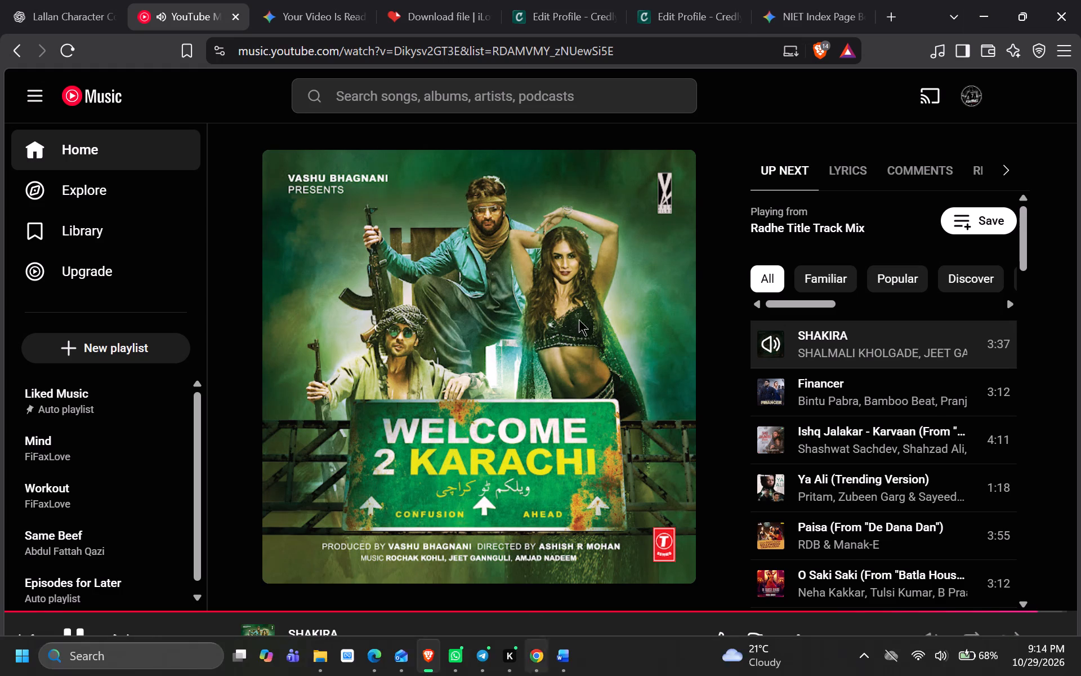
Minimize the YouTube Music browser window.
{"action": "left_click", "coordinate": [979, 20]}
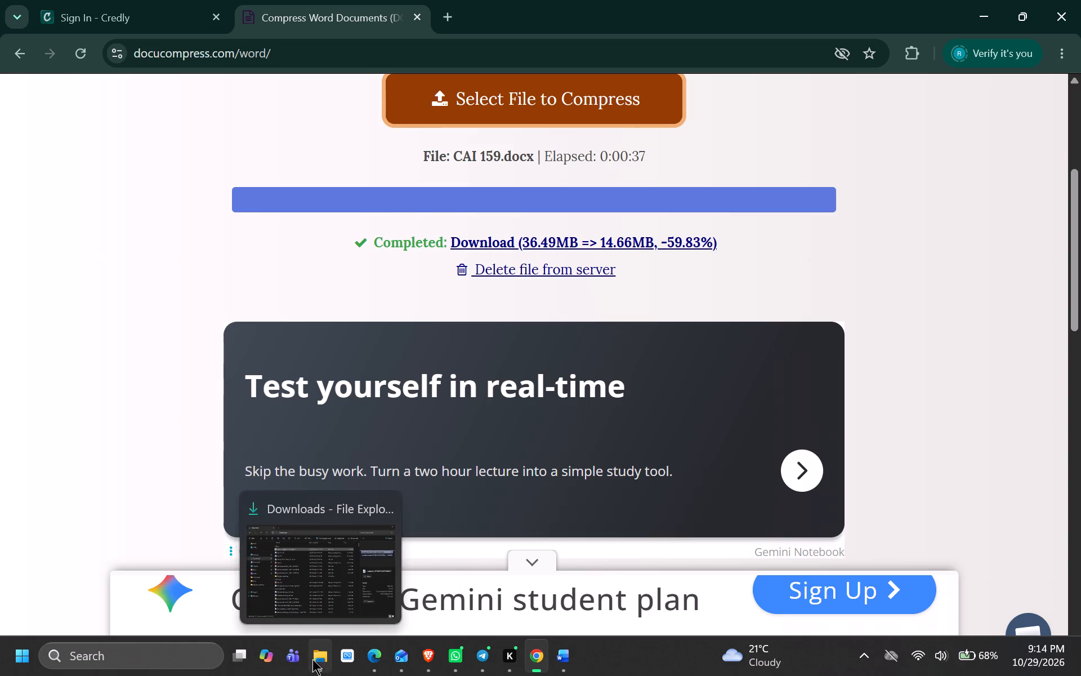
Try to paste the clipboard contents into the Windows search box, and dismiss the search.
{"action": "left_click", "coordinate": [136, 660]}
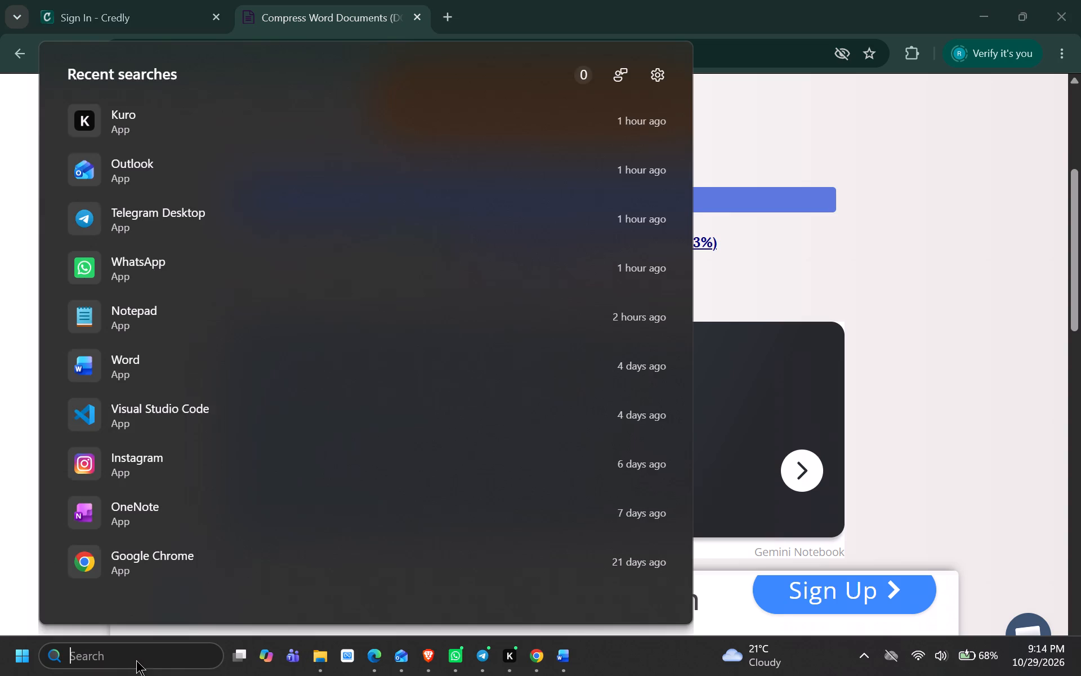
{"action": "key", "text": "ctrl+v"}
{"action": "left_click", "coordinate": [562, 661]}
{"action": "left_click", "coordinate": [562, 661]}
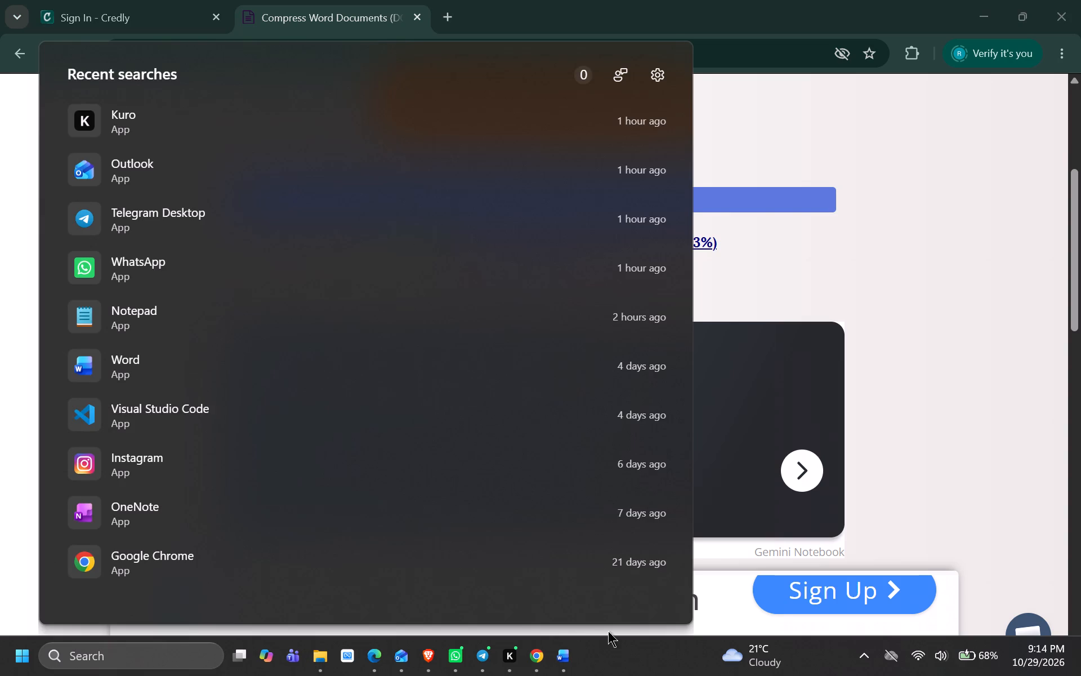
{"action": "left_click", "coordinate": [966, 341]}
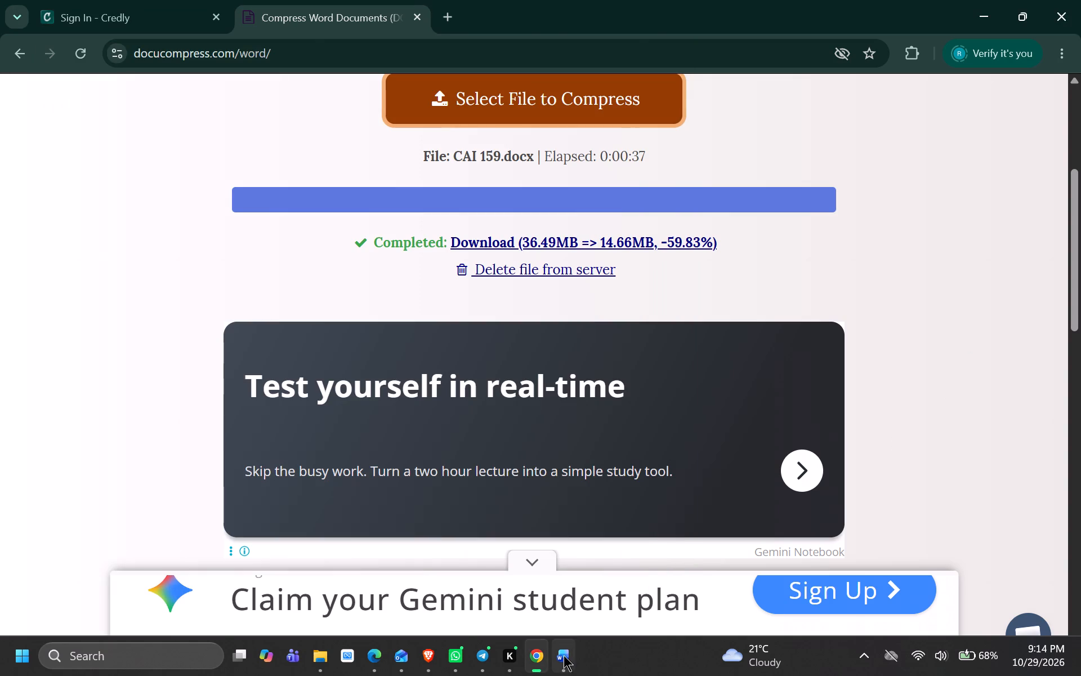
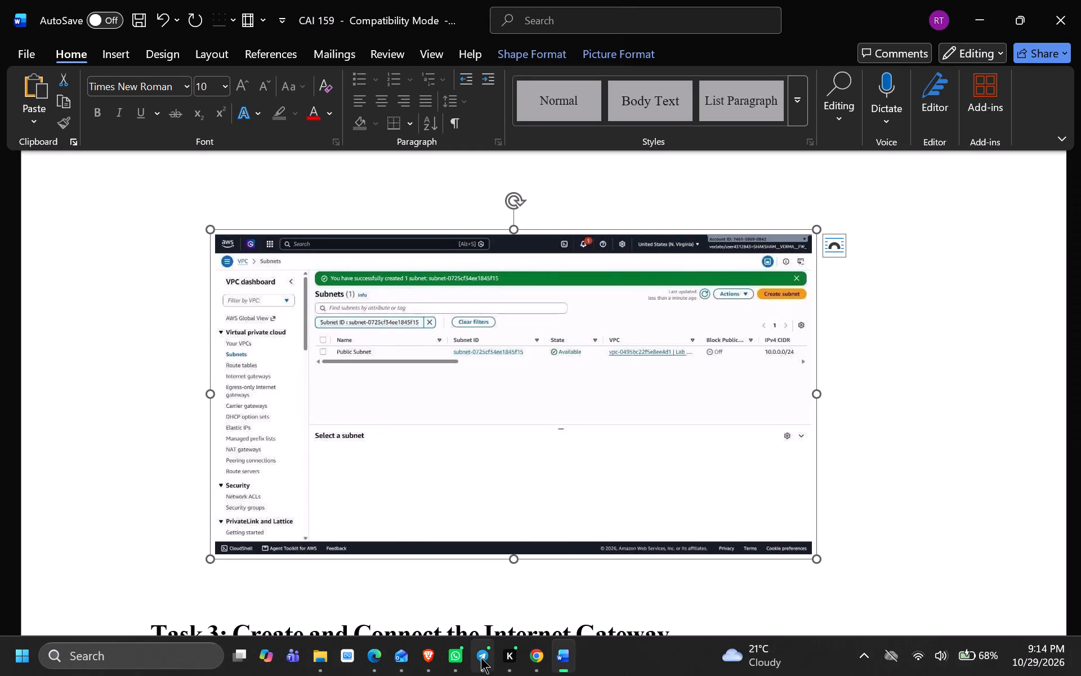
Switch to the Downloads folder in File Explorer and look over the most recent files for the account label capture image.
{"action": "left_click", "coordinate": [317, 655]}
{"action": "scroll", "coordinate": [291, 374], "scroll_direction": "up", "scroll_amount": 1}
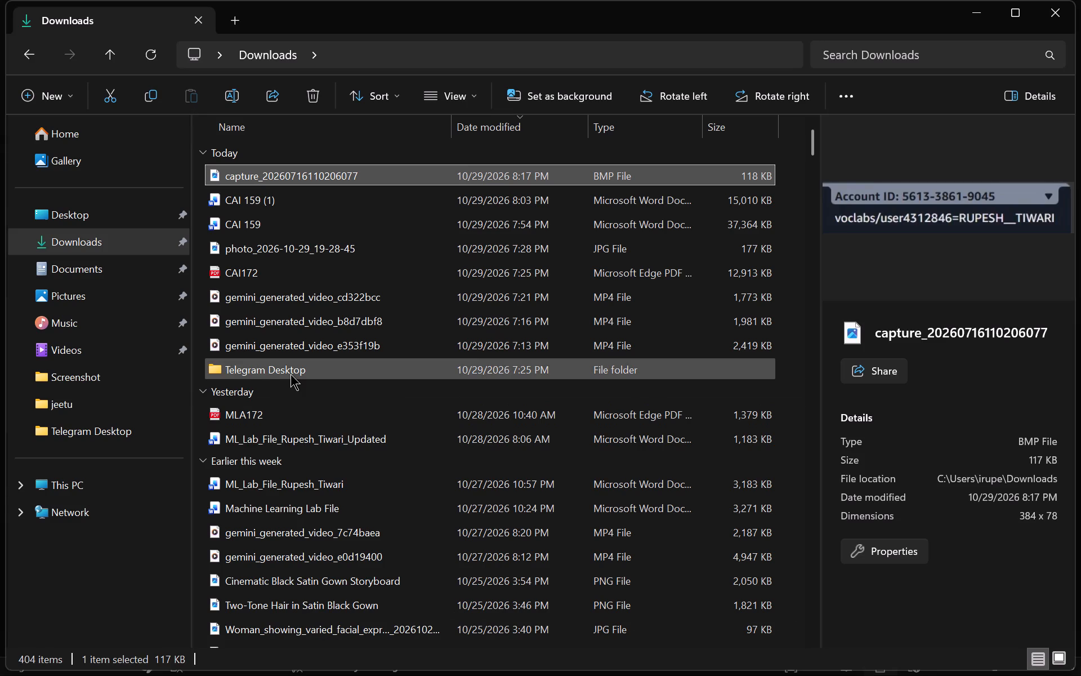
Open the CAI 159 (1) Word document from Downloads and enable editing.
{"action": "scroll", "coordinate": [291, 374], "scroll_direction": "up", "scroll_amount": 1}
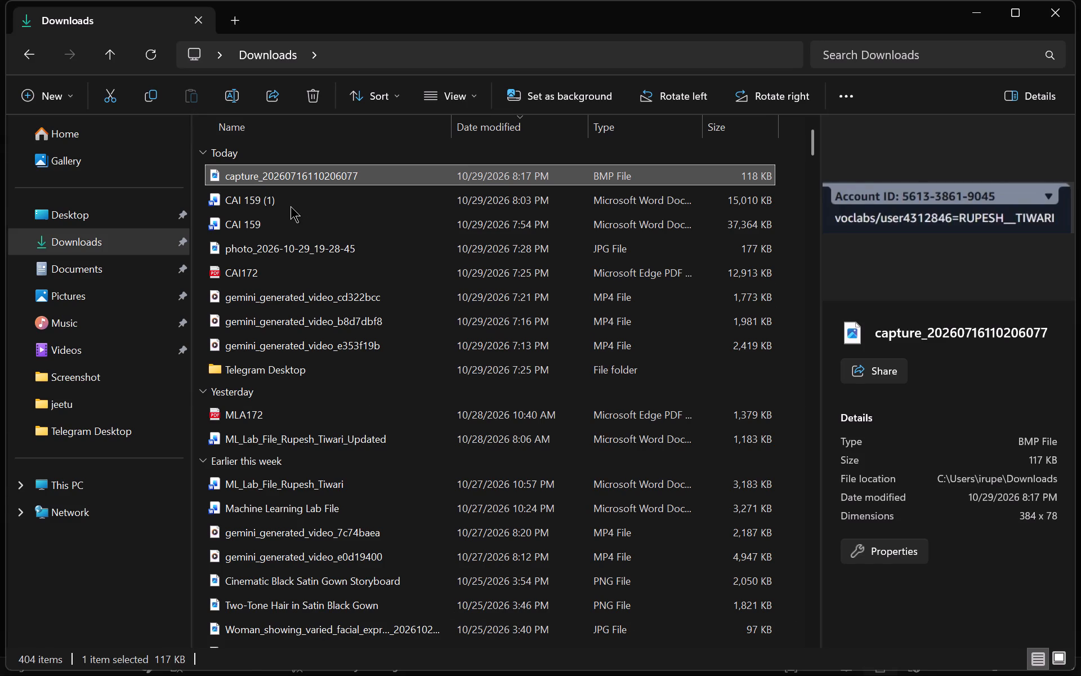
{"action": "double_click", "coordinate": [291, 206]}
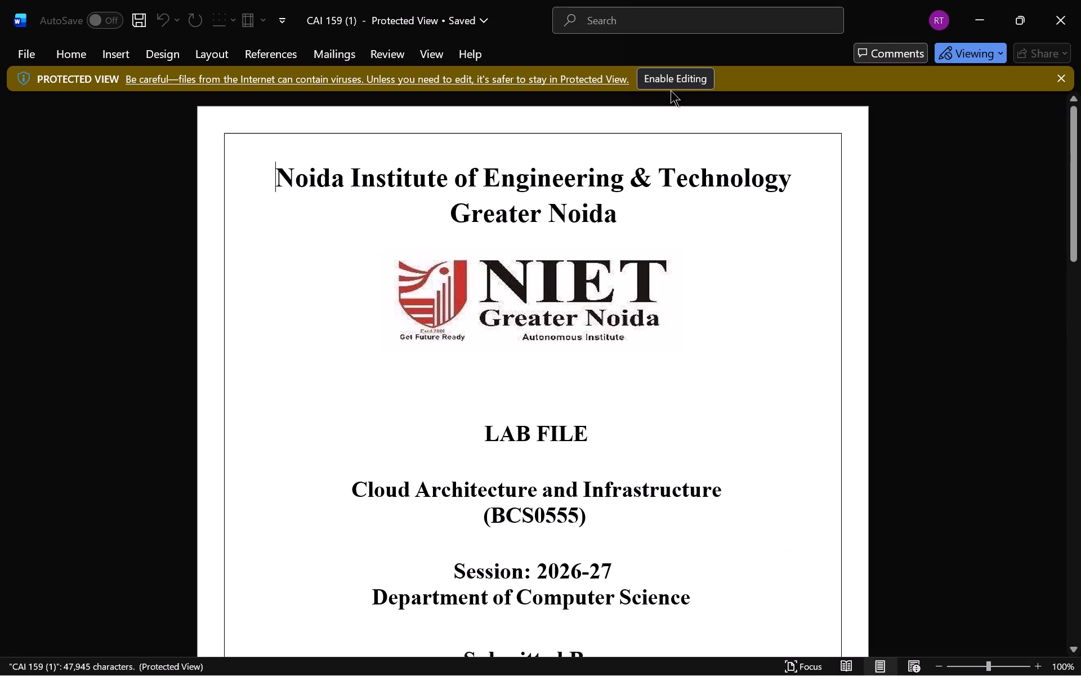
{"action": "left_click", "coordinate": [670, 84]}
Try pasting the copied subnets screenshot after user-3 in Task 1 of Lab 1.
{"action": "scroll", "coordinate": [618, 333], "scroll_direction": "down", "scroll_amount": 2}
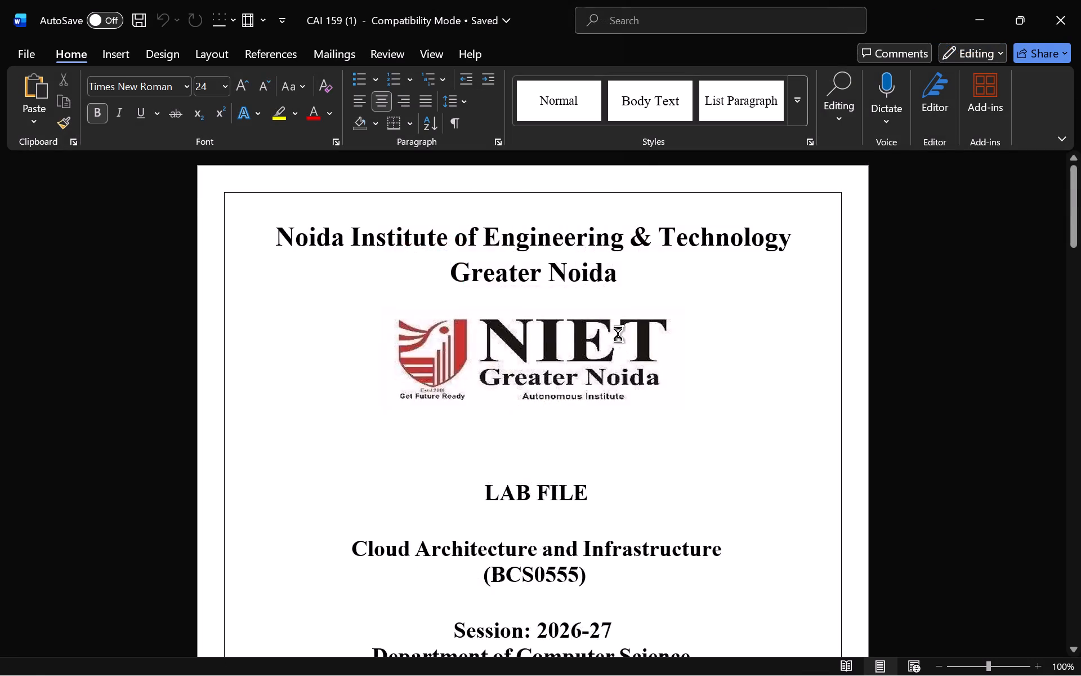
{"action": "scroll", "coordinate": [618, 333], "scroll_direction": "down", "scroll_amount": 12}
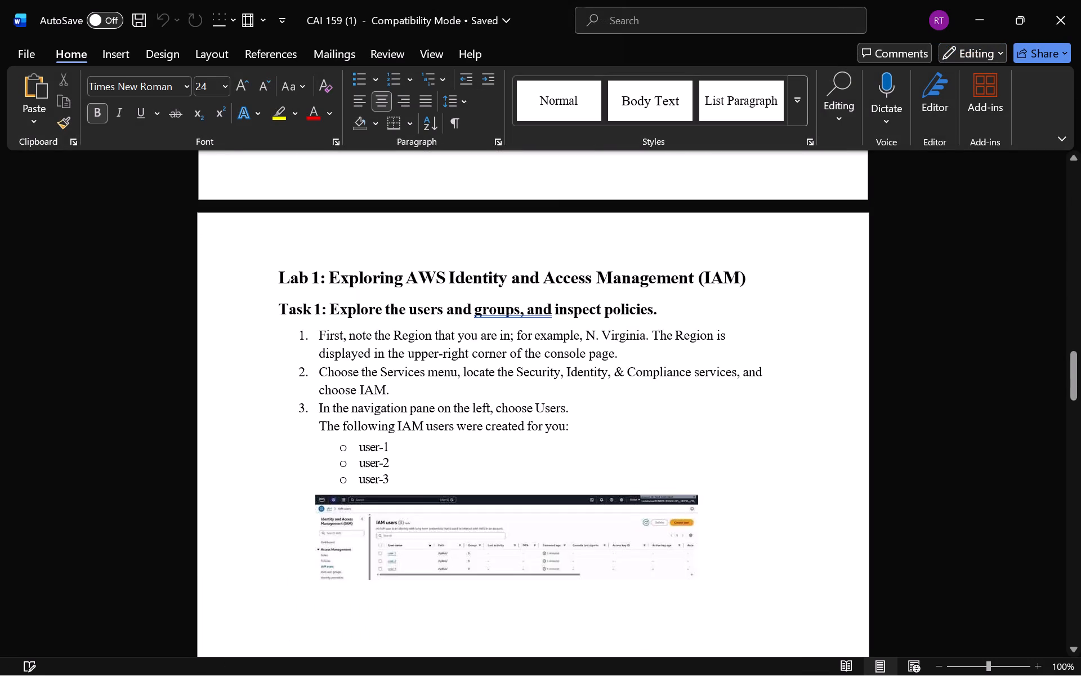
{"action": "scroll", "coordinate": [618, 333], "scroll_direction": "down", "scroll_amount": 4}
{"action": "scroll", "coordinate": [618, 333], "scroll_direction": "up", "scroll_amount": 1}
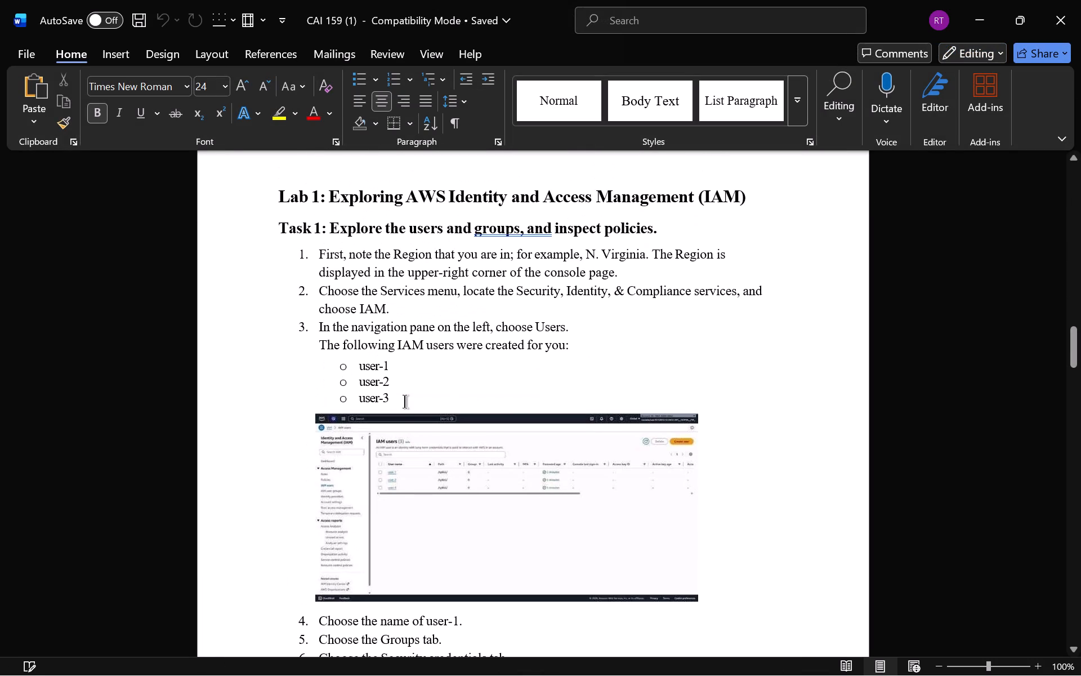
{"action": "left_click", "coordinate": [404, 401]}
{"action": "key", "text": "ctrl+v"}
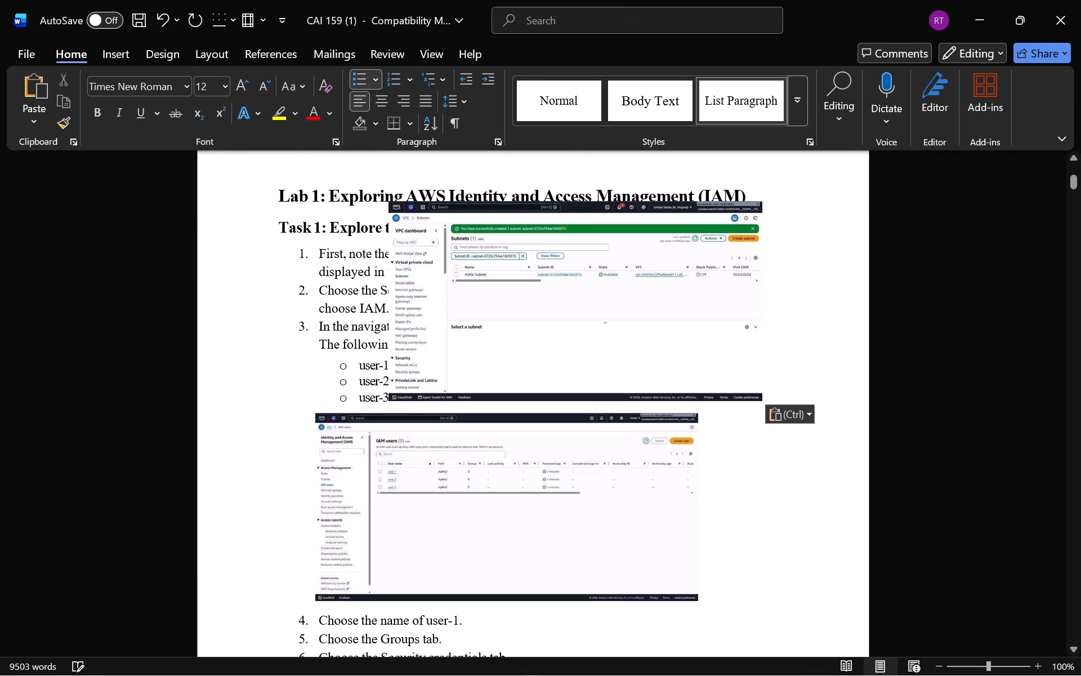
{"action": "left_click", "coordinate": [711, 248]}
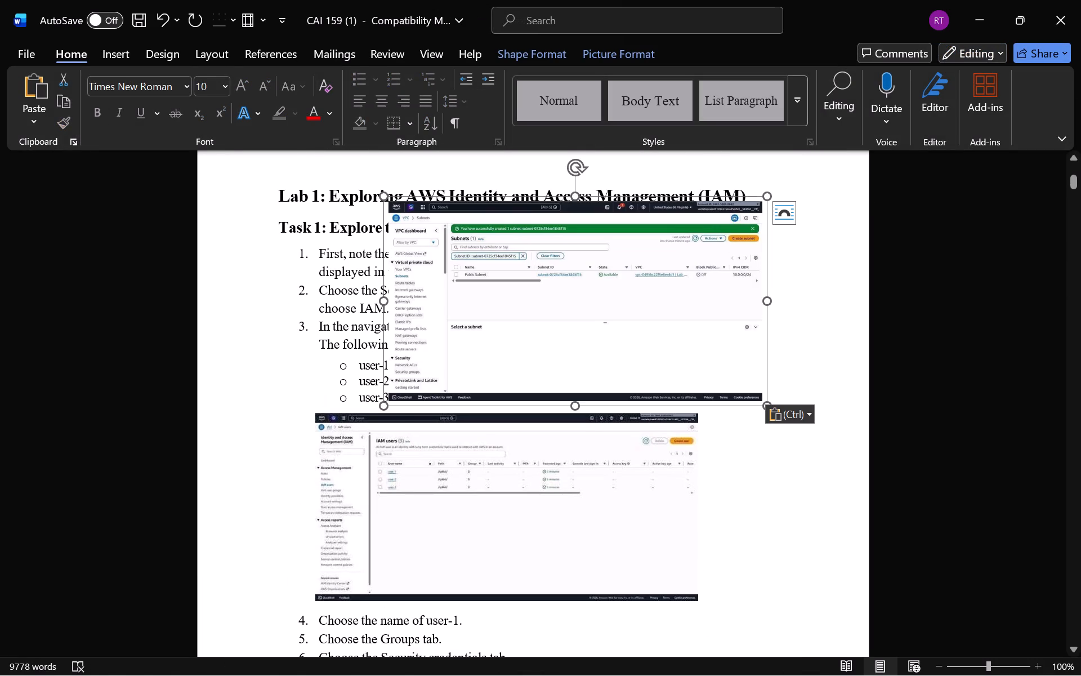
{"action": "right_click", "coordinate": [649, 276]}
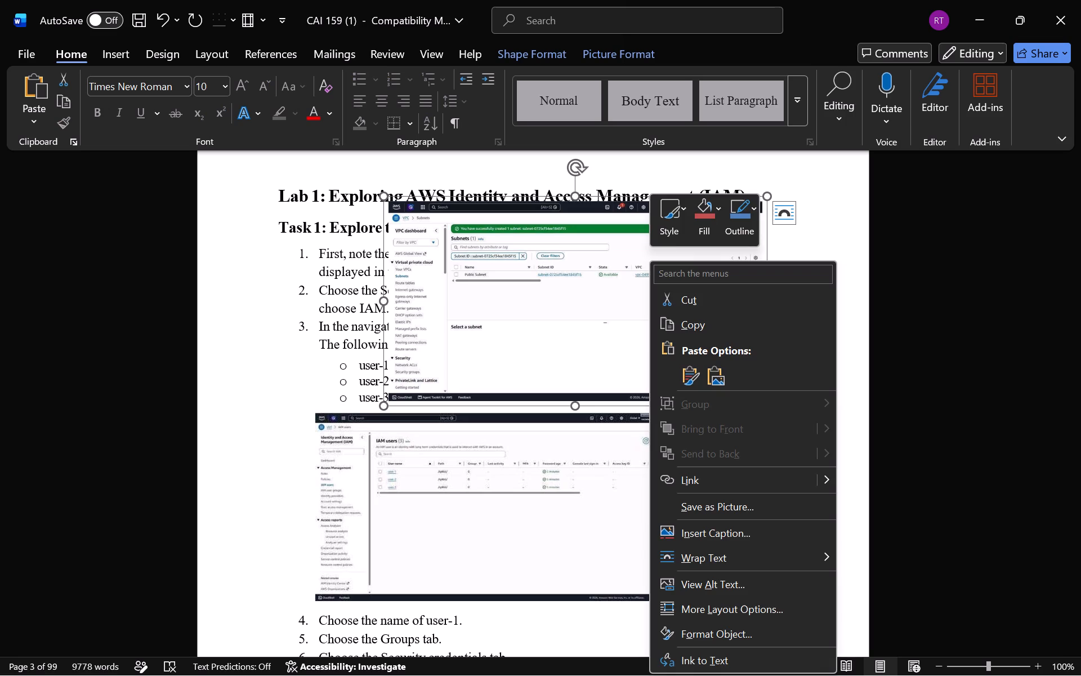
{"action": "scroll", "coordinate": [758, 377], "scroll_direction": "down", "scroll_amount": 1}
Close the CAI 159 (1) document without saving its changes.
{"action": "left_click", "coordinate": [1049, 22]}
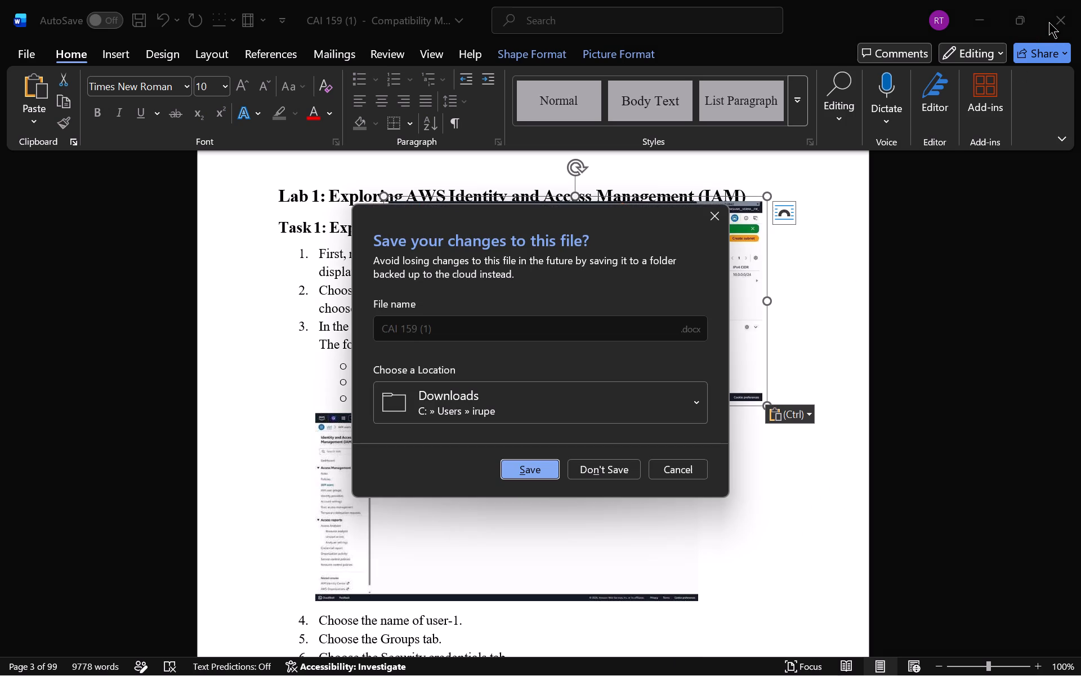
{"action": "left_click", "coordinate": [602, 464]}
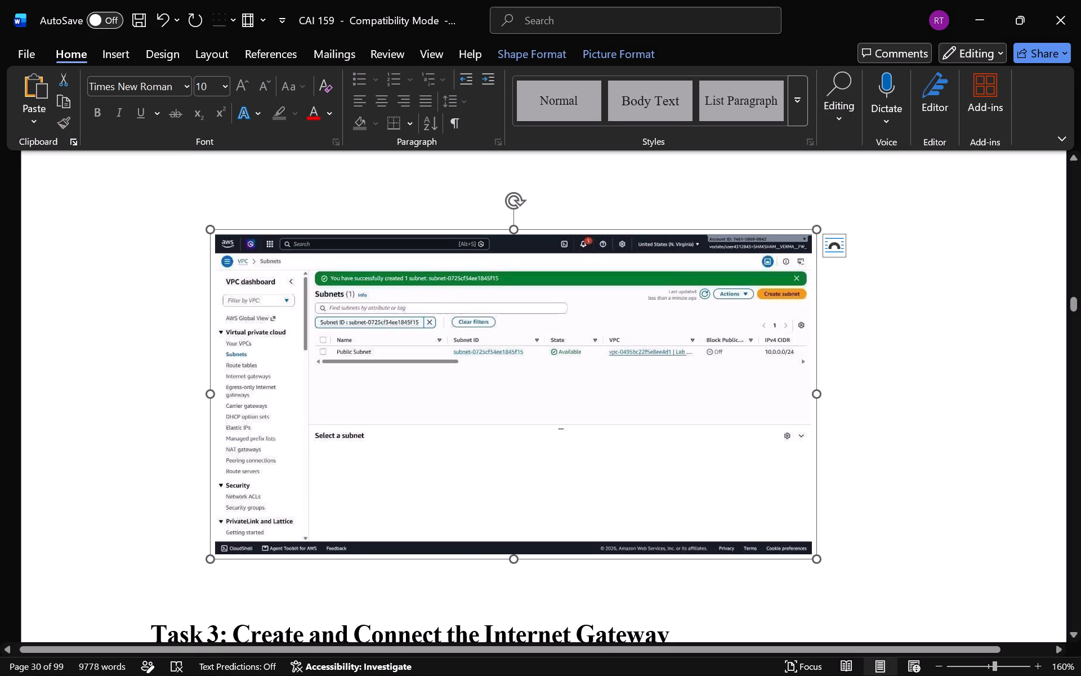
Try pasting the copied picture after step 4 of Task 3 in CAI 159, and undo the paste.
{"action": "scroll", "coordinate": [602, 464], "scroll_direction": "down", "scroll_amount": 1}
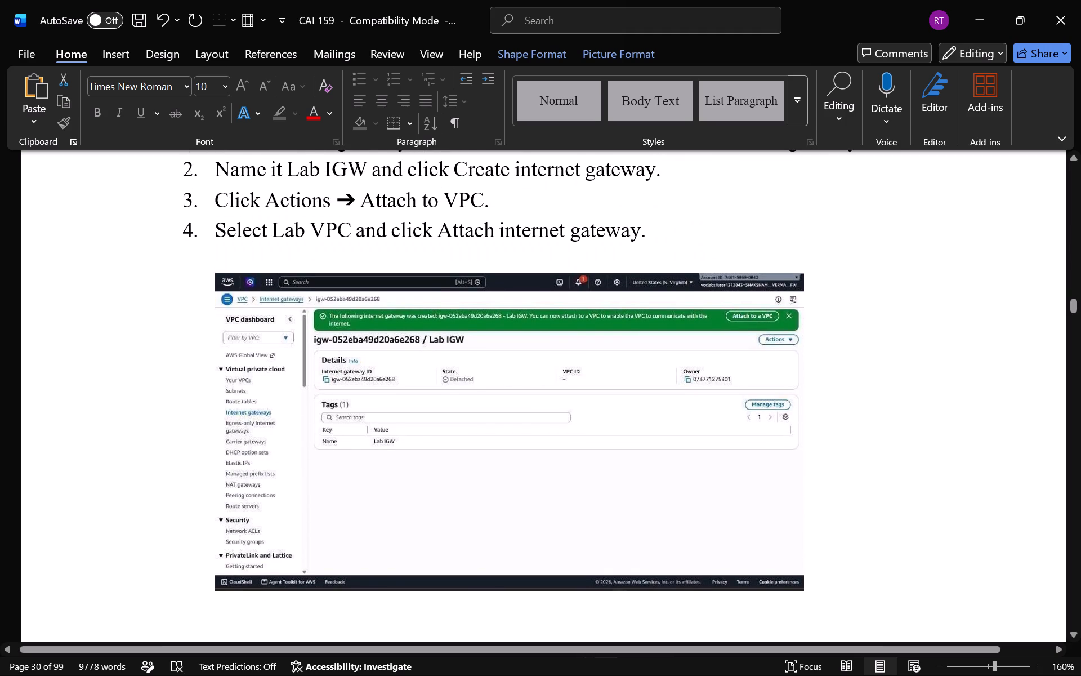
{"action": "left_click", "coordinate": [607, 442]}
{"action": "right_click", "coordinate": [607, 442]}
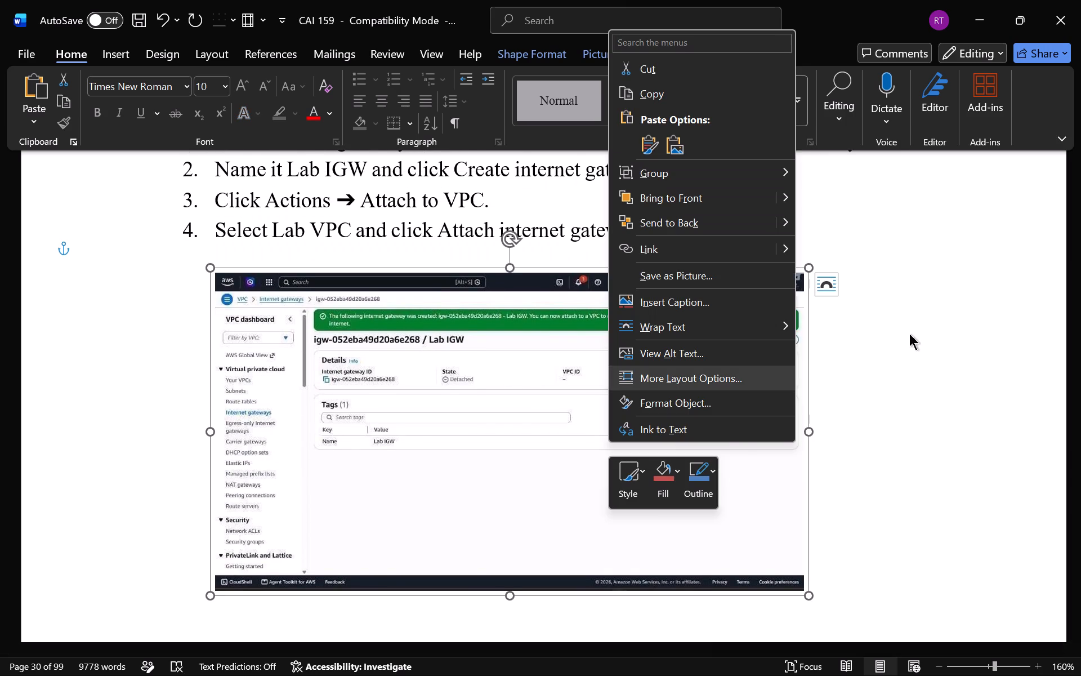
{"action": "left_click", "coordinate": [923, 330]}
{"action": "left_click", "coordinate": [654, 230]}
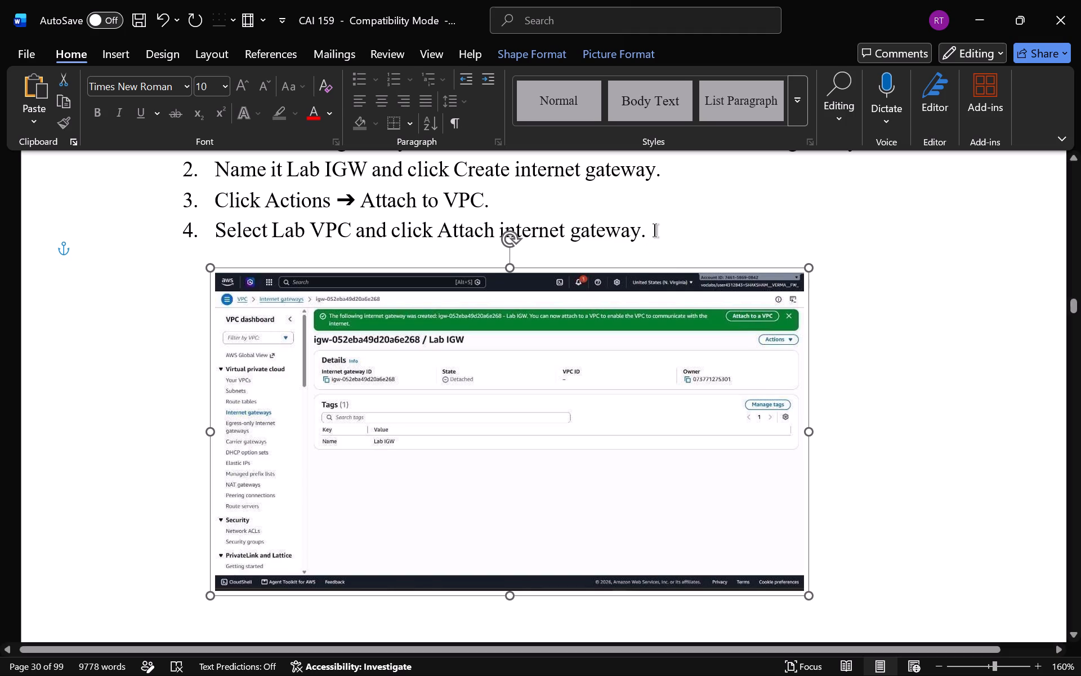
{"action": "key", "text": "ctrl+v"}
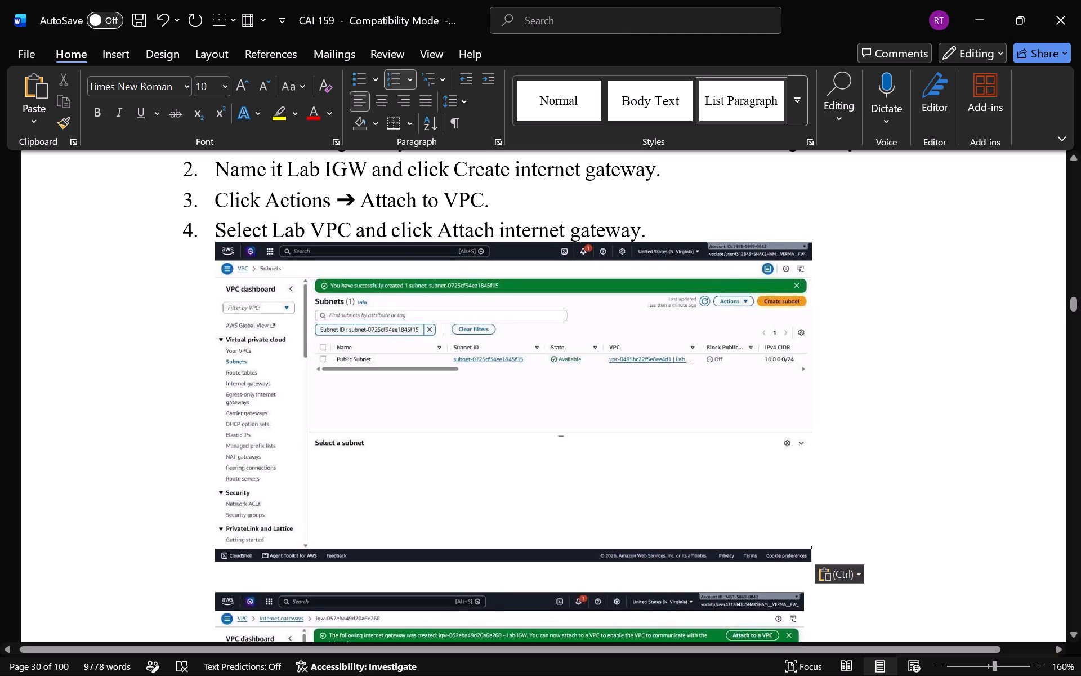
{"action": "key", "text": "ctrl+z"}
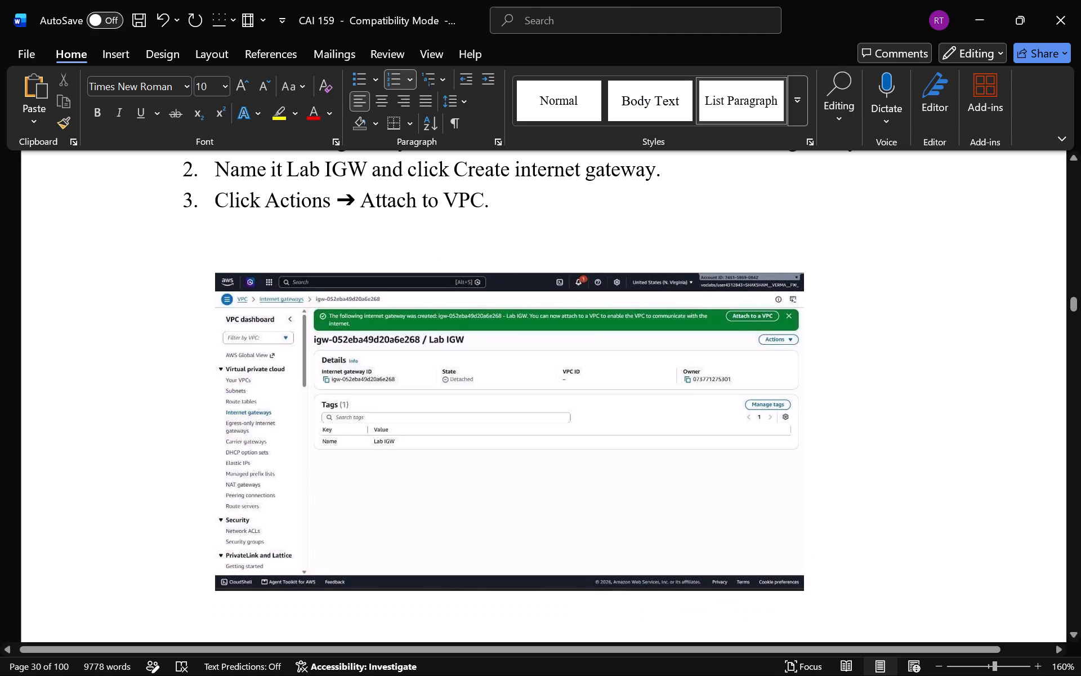
Copy the small account label picture overlaid on the Lab VPC screenshot above the Task 2 heading.
{"action": "scroll", "coordinate": [656, 284], "scroll_direction": "up", "scroll_amount": 4}
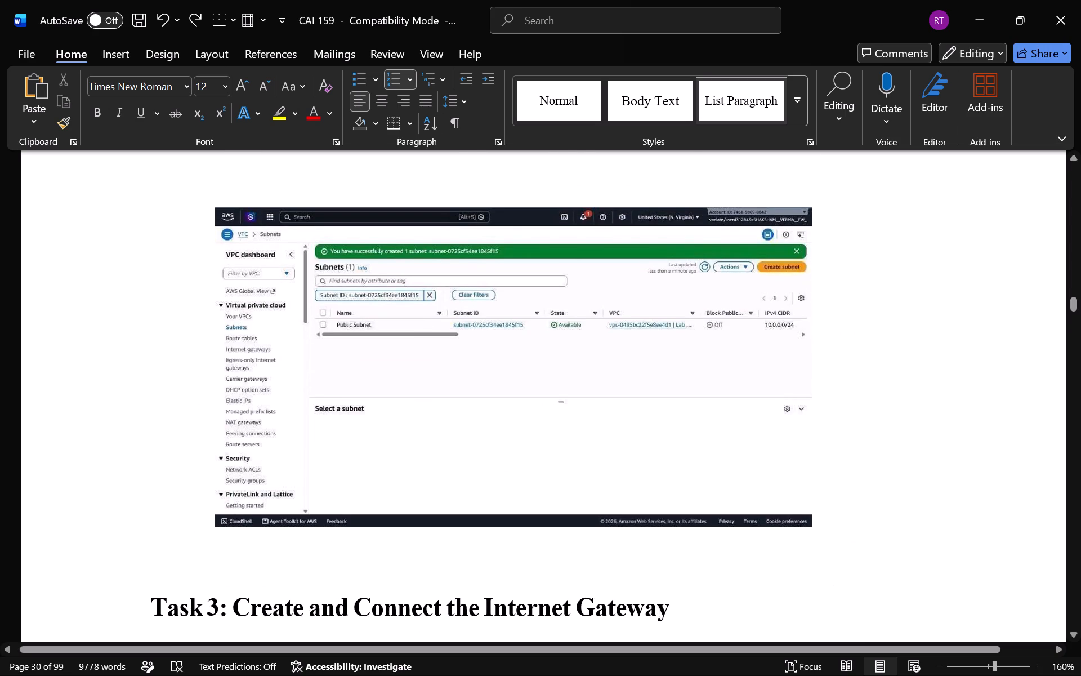
{"action": "scroll", "coordinate": [656, 284], "scroll_direction": "up", "scroll_amount": 5}
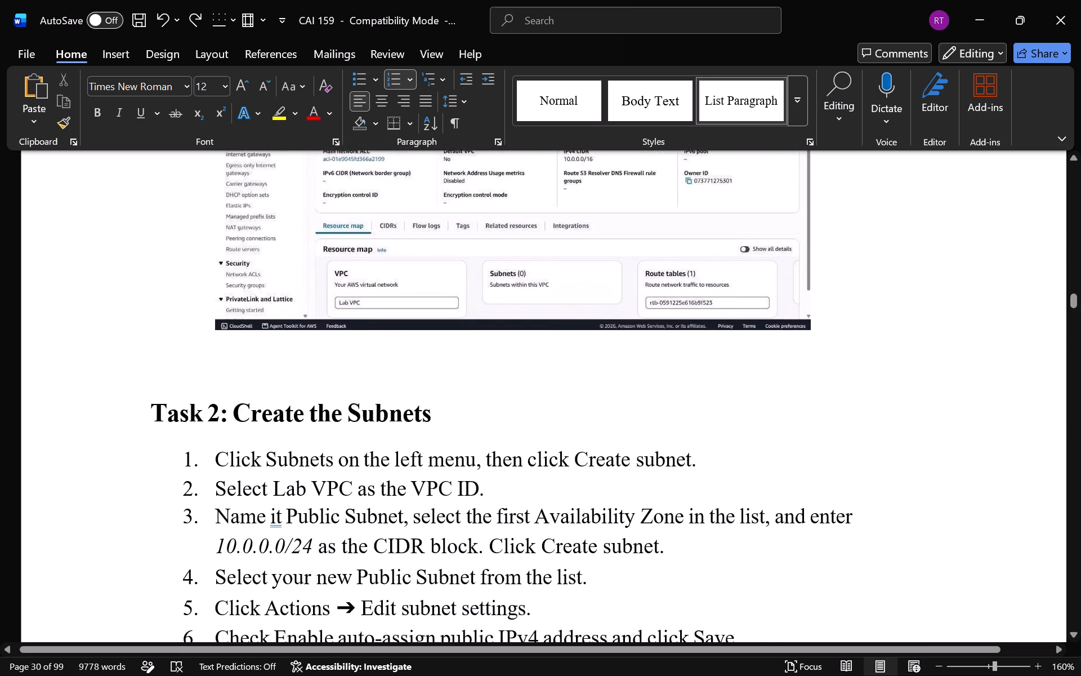
{"action": "scroll", "coordinate": [656, 284], "scroll_direction": "up", "scroll_amount": 2}
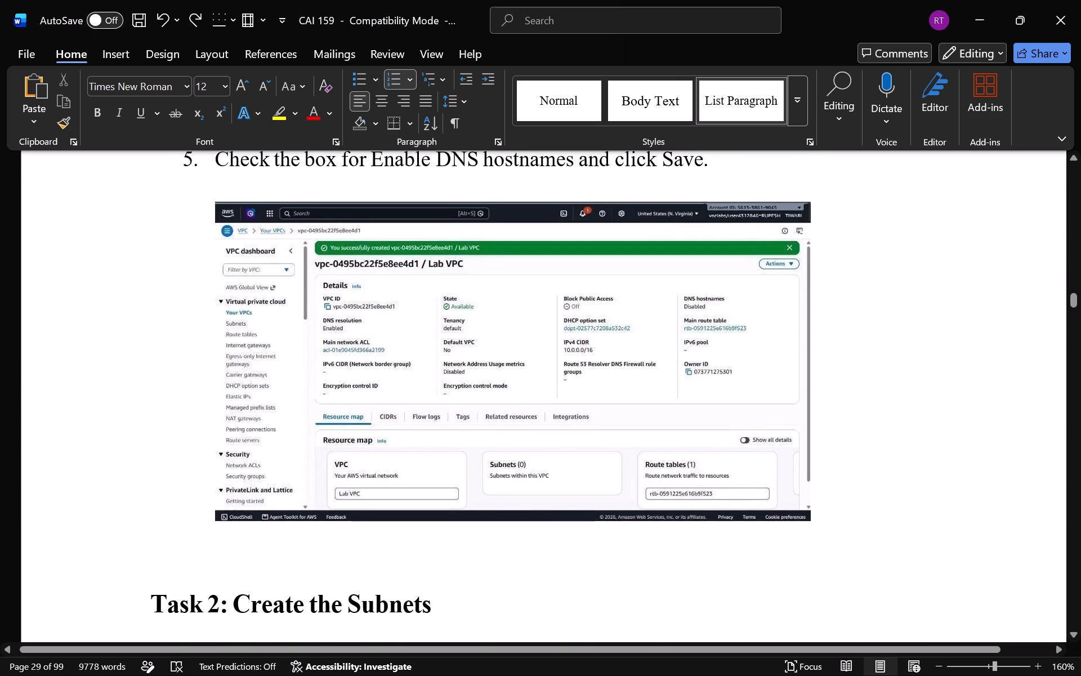
{"action": "right_click", "coordinate": [753, 212]}
{"action": "left_click", "coordinate": [792, 251]}
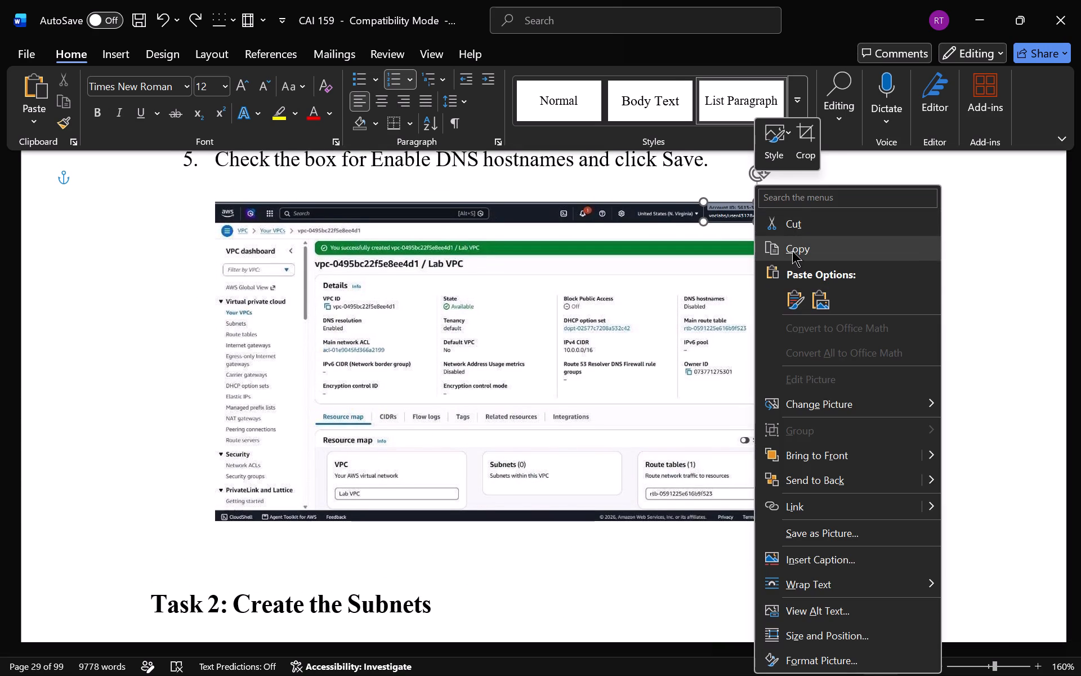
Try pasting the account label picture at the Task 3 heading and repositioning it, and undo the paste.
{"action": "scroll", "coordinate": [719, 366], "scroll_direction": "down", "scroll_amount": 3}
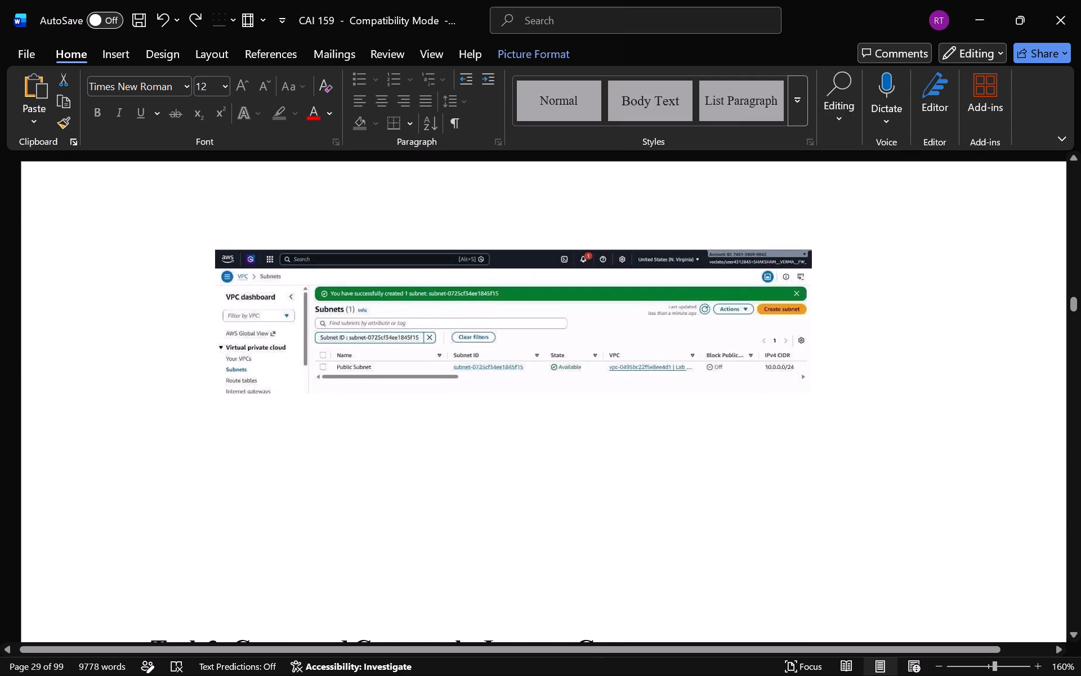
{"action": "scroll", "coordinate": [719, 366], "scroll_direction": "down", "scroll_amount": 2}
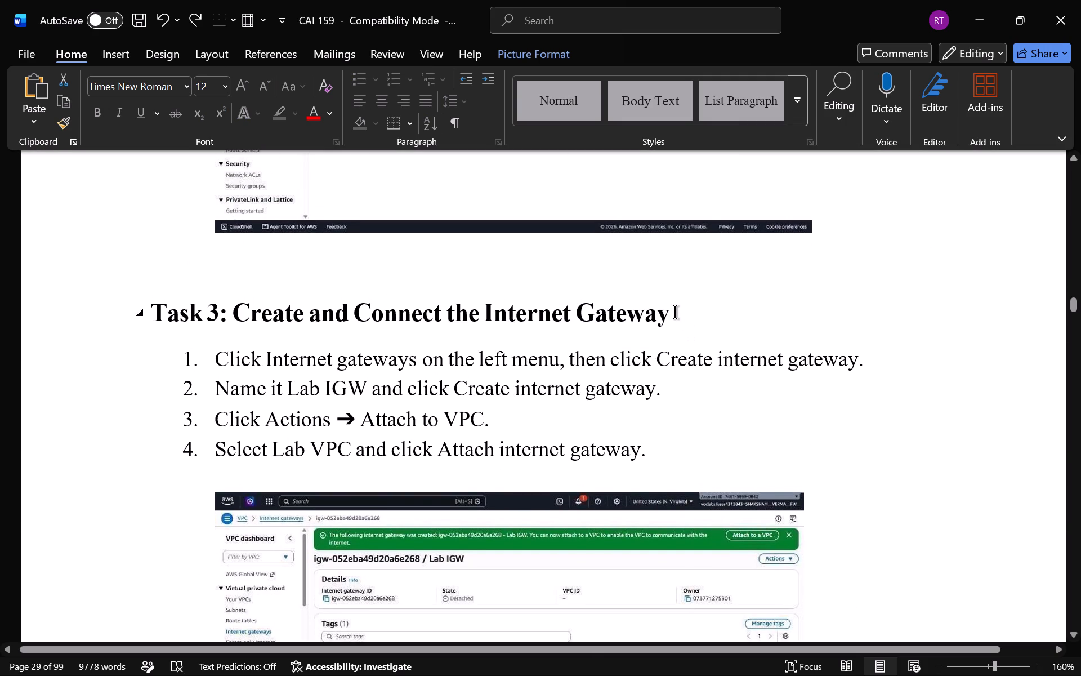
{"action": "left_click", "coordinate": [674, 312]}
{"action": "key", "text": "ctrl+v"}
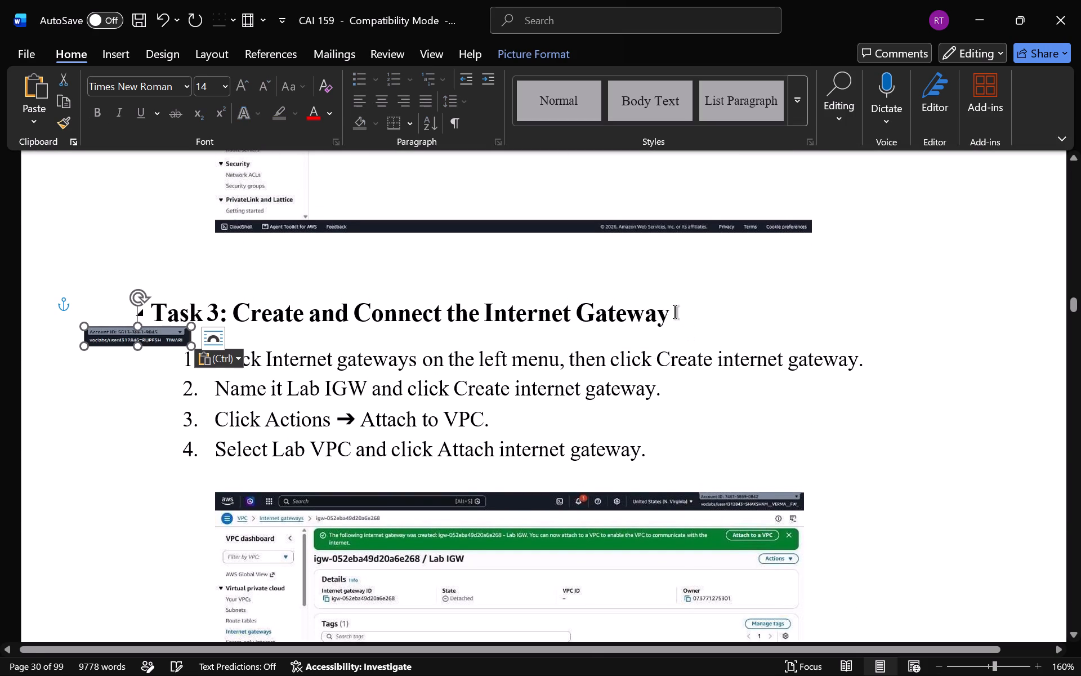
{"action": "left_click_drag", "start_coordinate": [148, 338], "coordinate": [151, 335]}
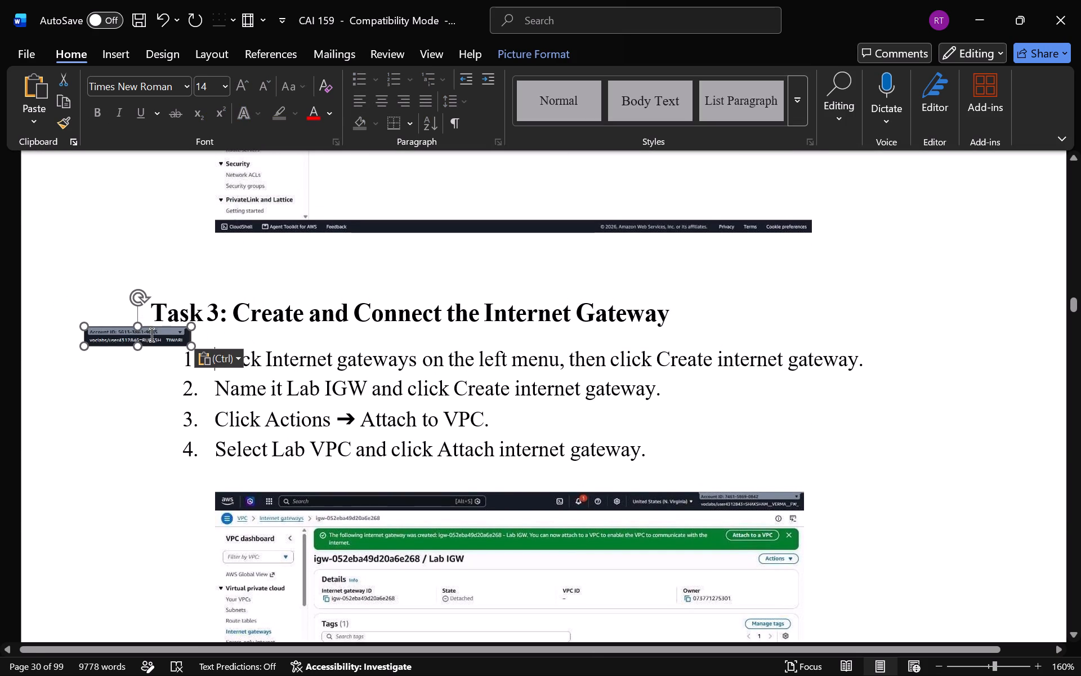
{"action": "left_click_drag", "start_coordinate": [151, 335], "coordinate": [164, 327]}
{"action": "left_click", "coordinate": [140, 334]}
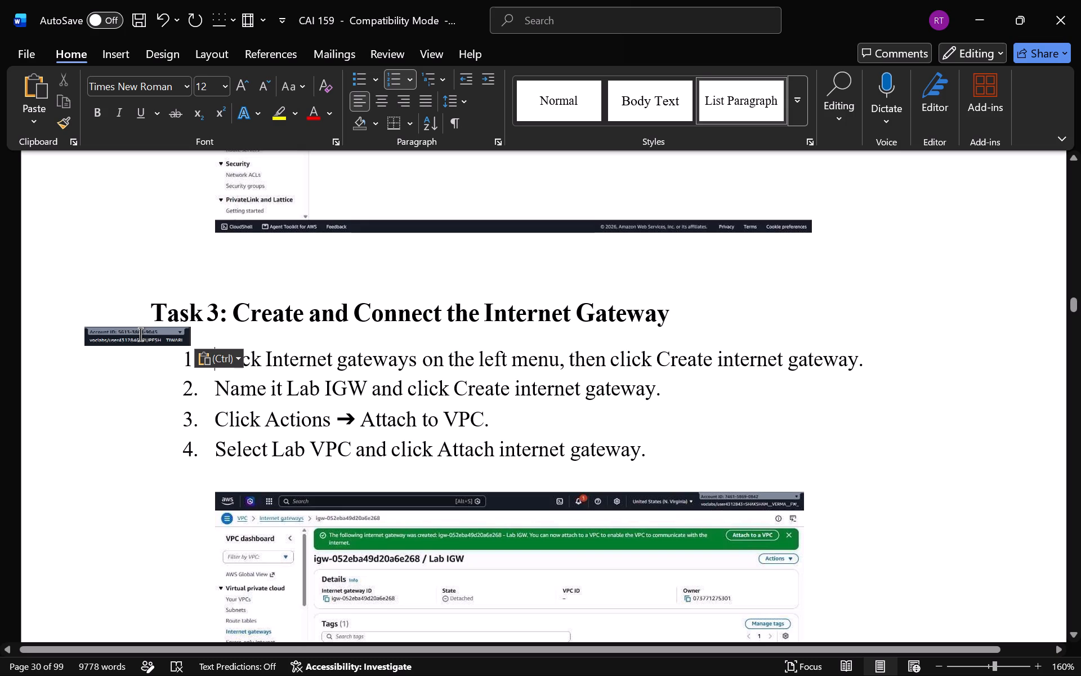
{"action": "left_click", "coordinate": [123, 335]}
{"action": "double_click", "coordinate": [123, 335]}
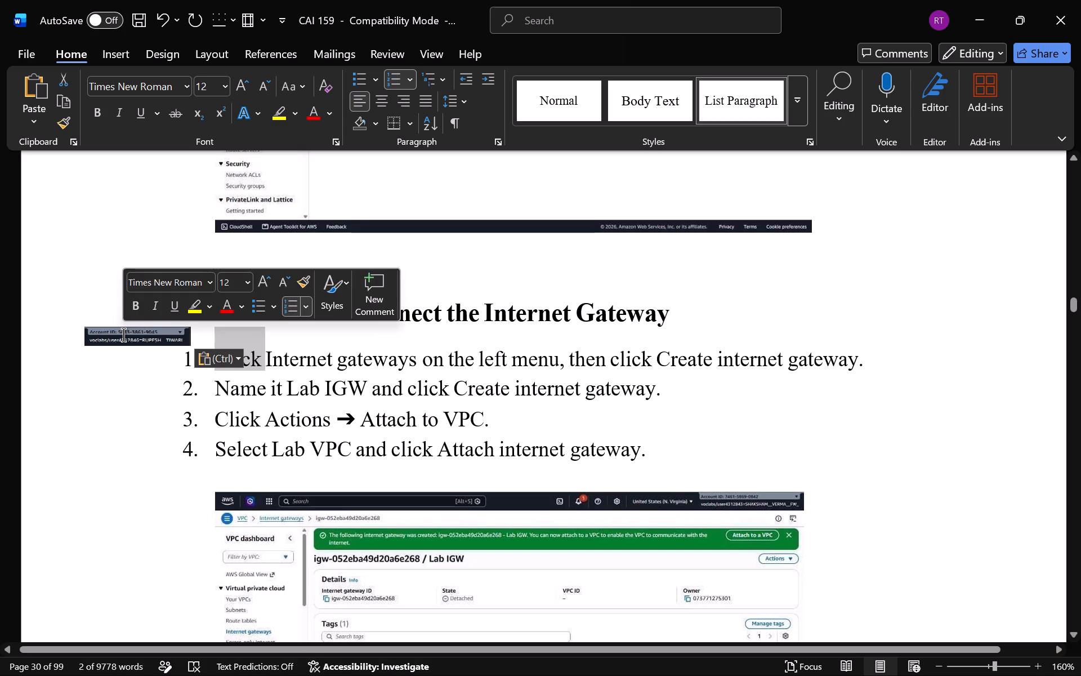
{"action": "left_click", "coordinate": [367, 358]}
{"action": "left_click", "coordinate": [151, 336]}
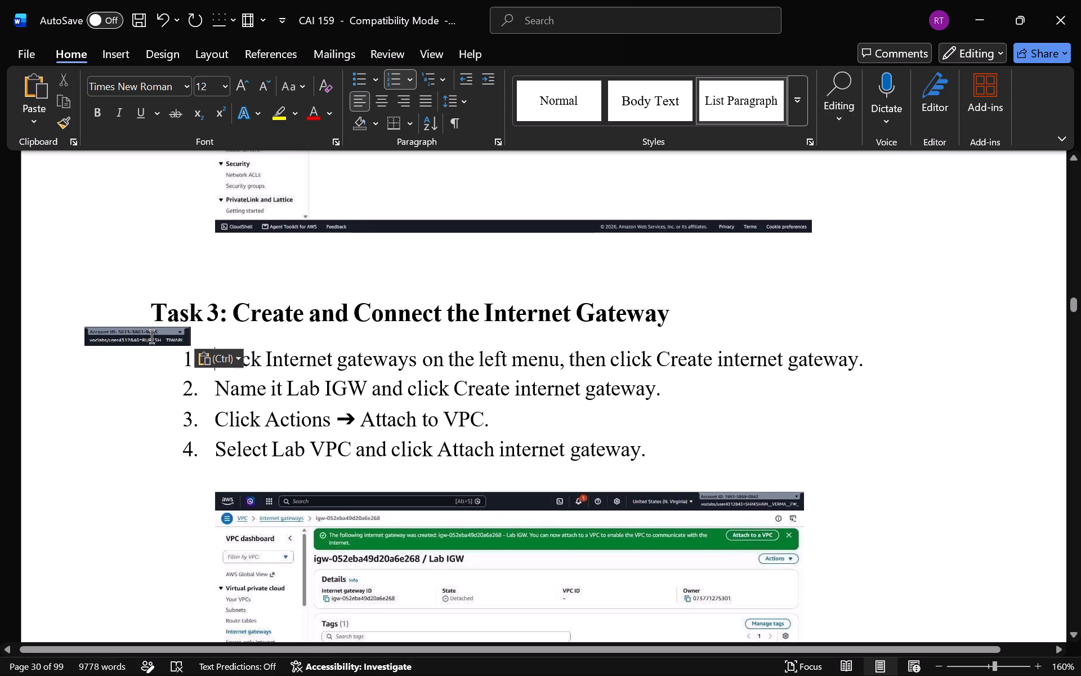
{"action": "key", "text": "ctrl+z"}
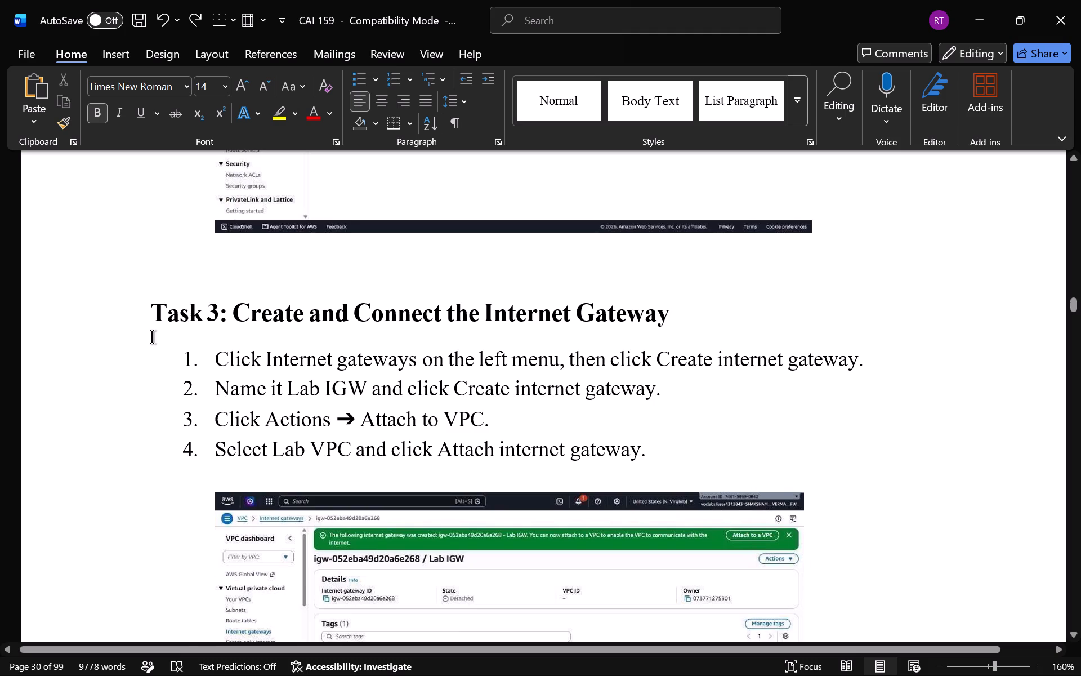
Paste the account label picture after the Private Subnet instruction that ends with creating the subnet.
{"action": "scroll", "coordinate": [151, 336], "scroll_direction": "up", "scroll_amount": 3}
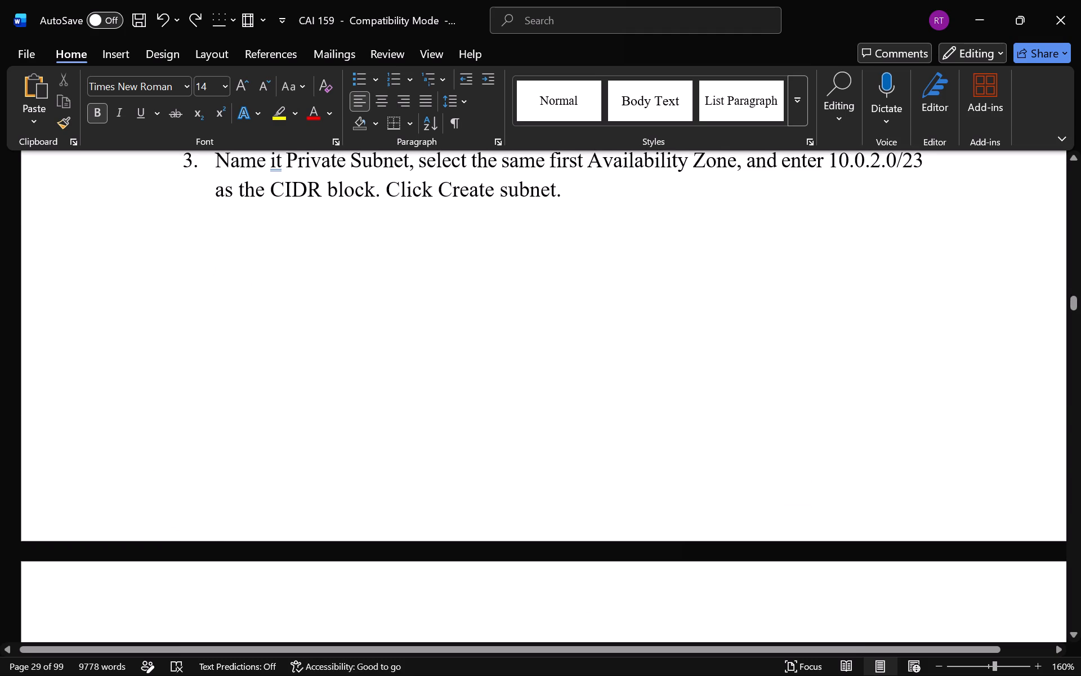
{"action": "scroll", "coordinate": [151, 336], "scroll_direction": "up", "scroll_amount": 1}
{"action": "left_click", "coordinate": [568, 190]}
{"action": "key", "text": "ctrl+v"}
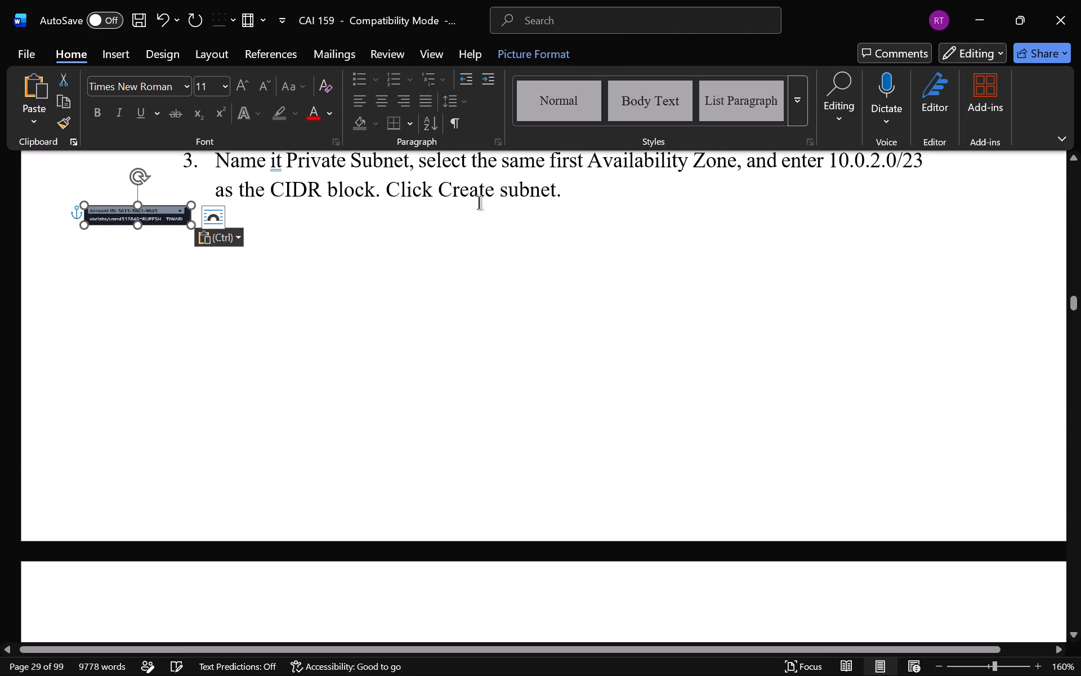
Move the pasted account label from below the Private Subnet instruction onto the Public Subnet screenshot on the following page.
{"action": "left_click_drag", "start_coordinate": [115, 217], "coordinate": [296, 408]}
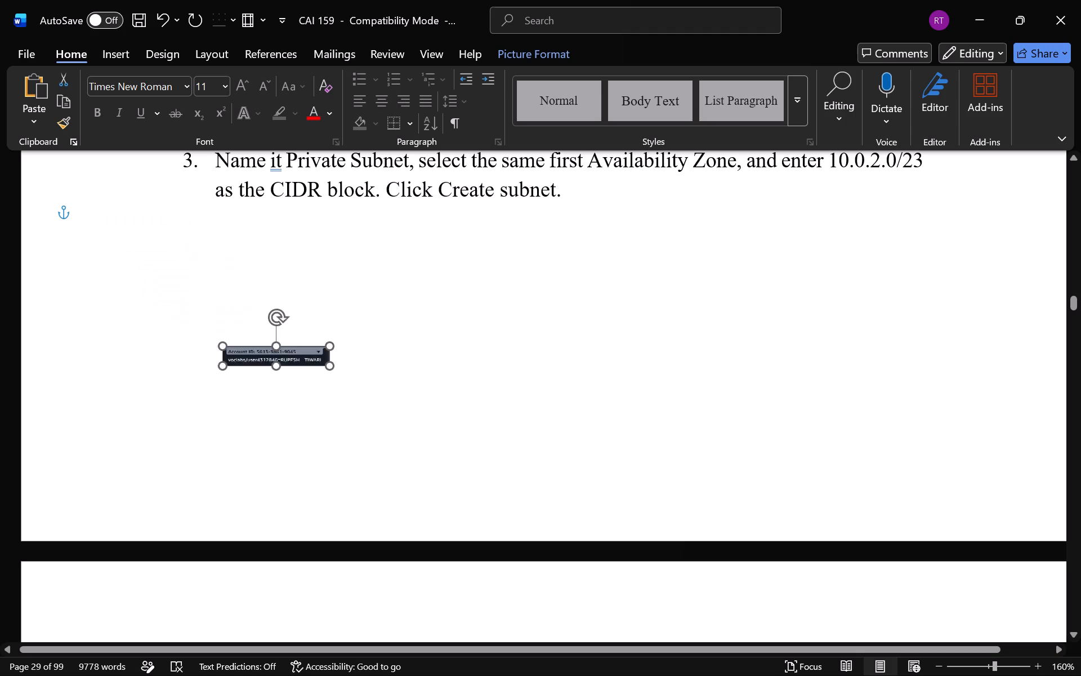
{"action": "left_click_drag", "start_coordinate": [296, 408], "coordinate": [379, 639]}
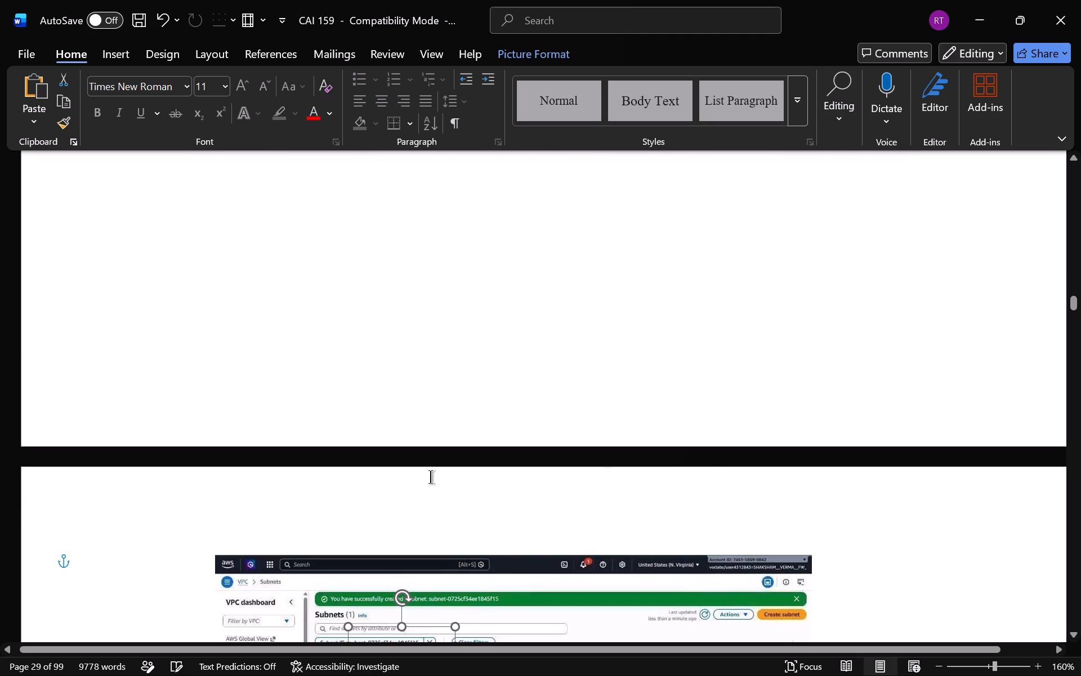
{"action": "scroll", "coordinate": [430, 477], "scroll_direction": "down", "scroll_amount": 1}
{"action": "left_click_drag", "start_coordinate": [409, 340], "coordinate": [635, 410]}
Paste the account label after step 4 of Task 3 and align it over the account details in the Lab IGW screenshot's header.
{"action": "scroll", "coordinate": [635, 410], "scroll_direction": "down", "scroll_amount": 1}
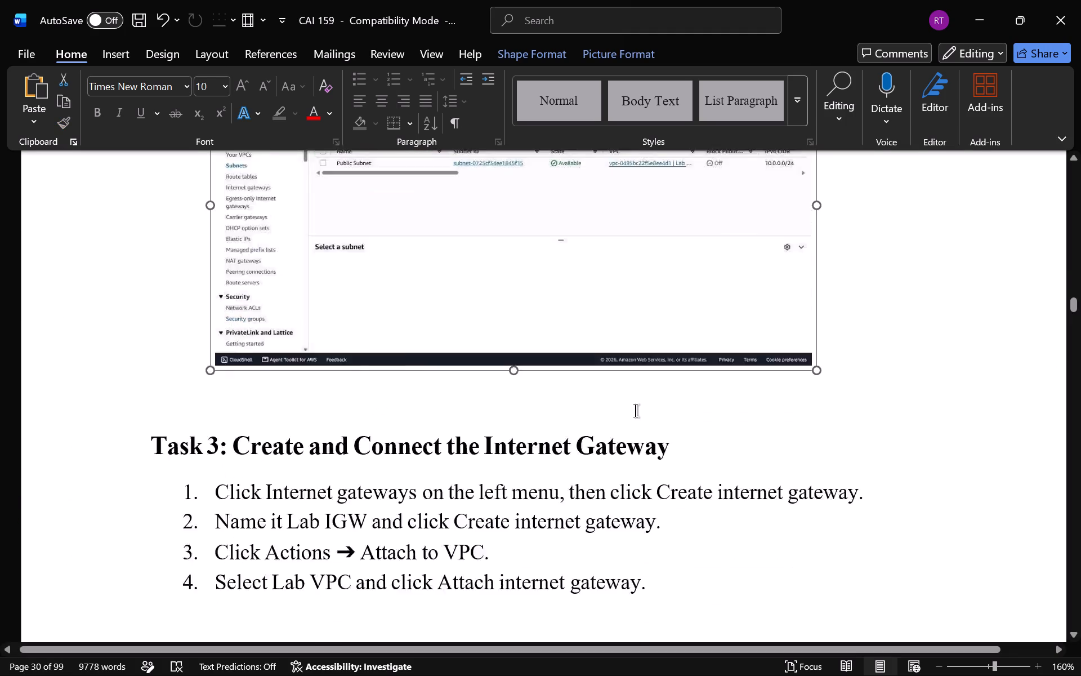
{"action": "scroll", "coordinate": [635, 410], "scroll_direction": "down", "scroll_amount": 1}
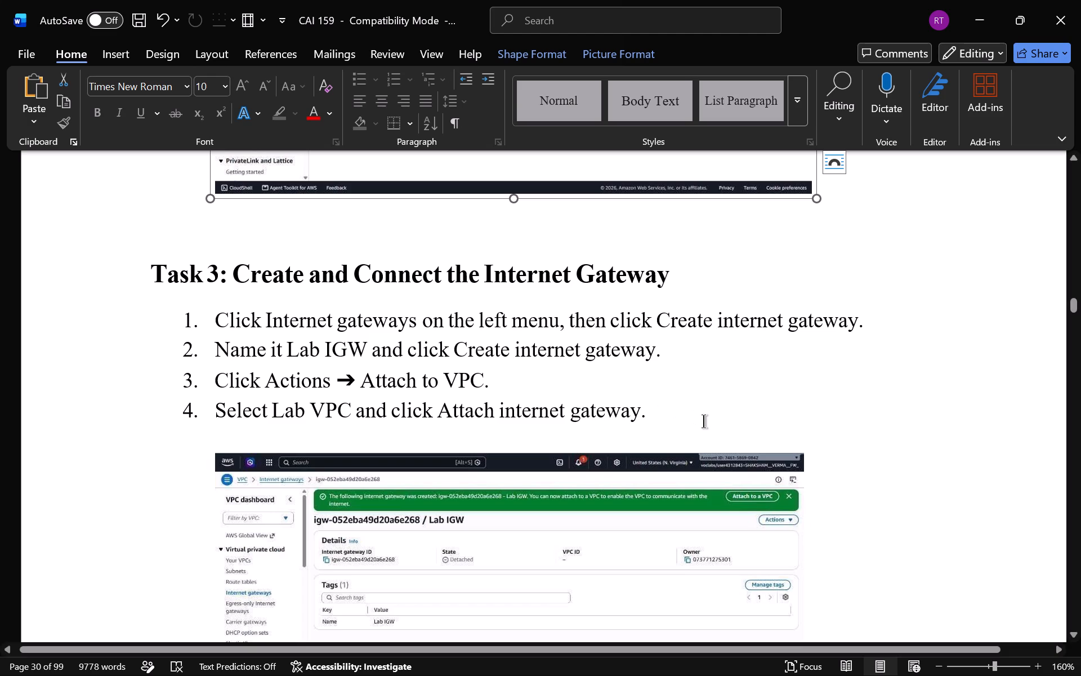
{"action": "left_click", "coordinate": [660, 411]}
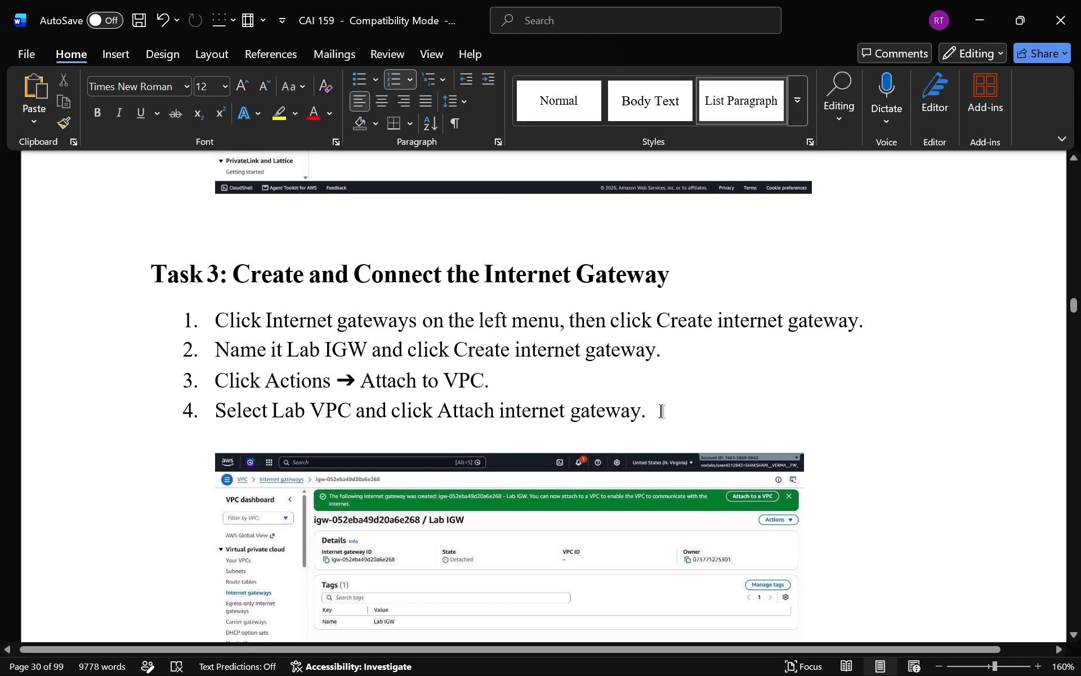
{"action": "key", "text": "ctrl+v"}
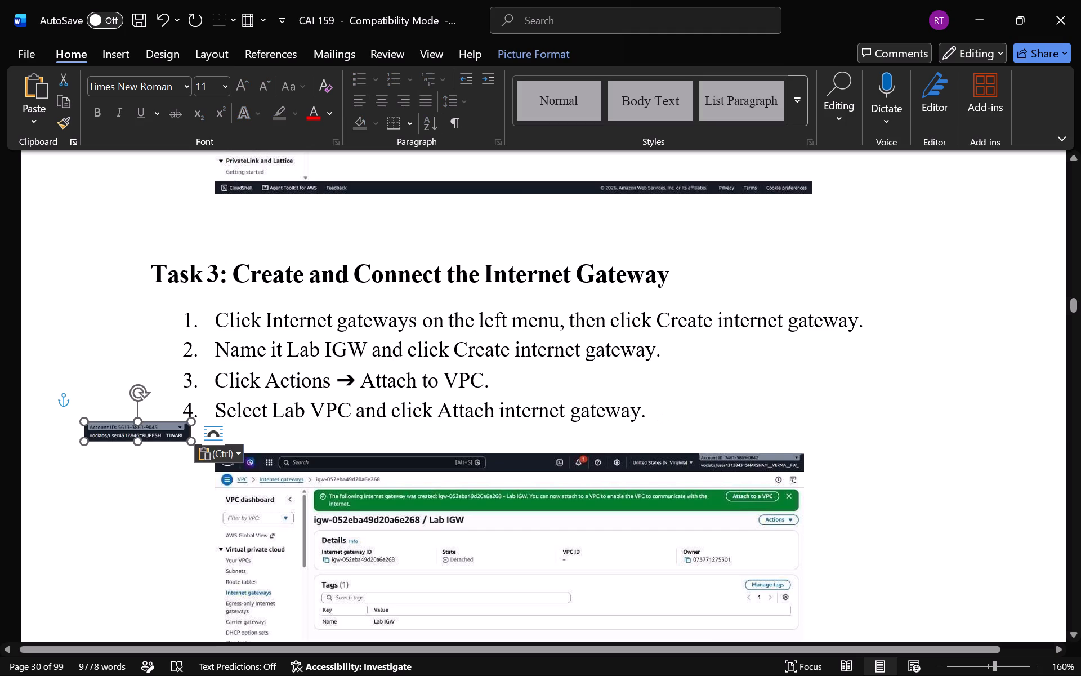
{"action": "left_click_drag", "start_coordinate": [139, 434], "coordinate": [687, 444]}
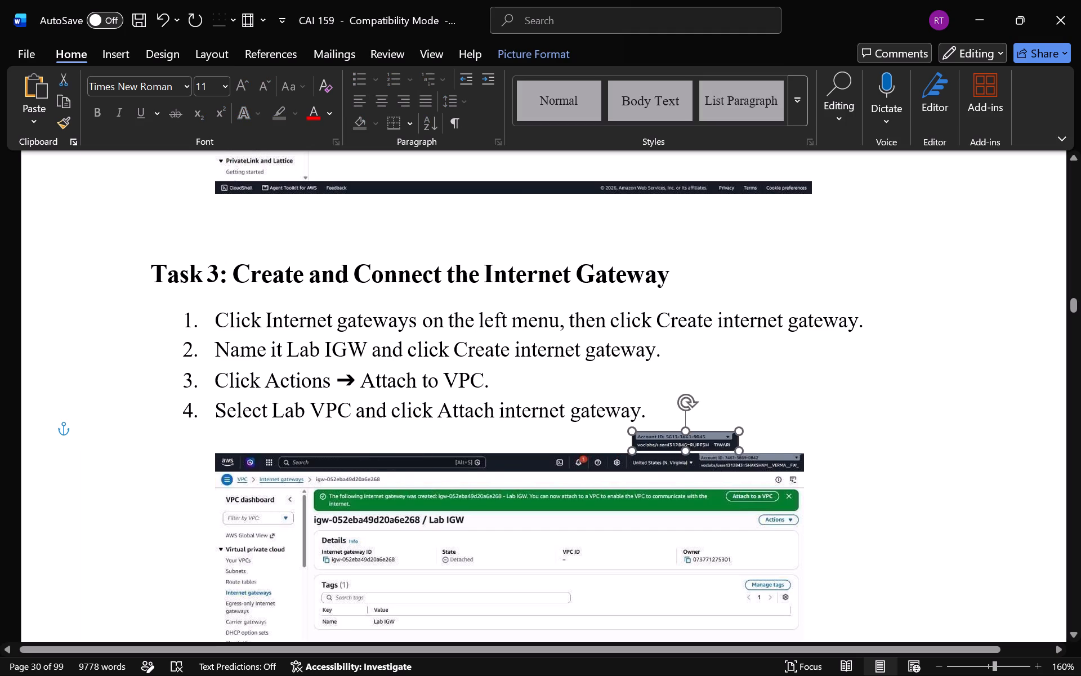
{"action": "left_click_drag", "start_coordinate": [687, 444], "coordinate": [751, 465]}
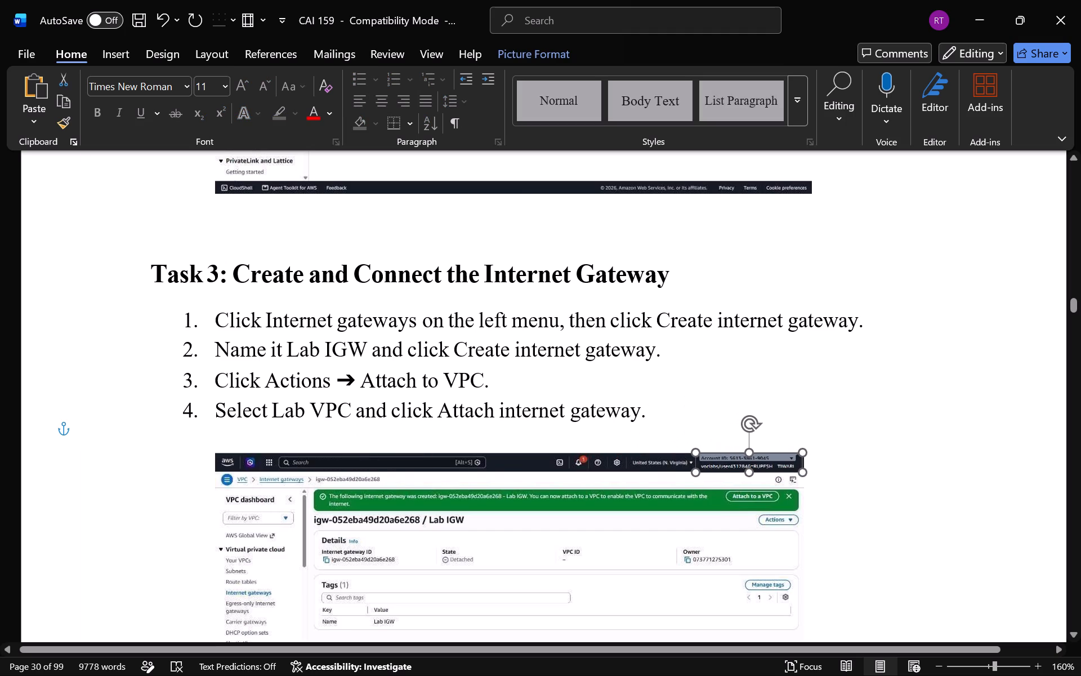
{"action": "left_click_drag", "start_coordinate": [751, 465], "coordinate": [752, 466]}
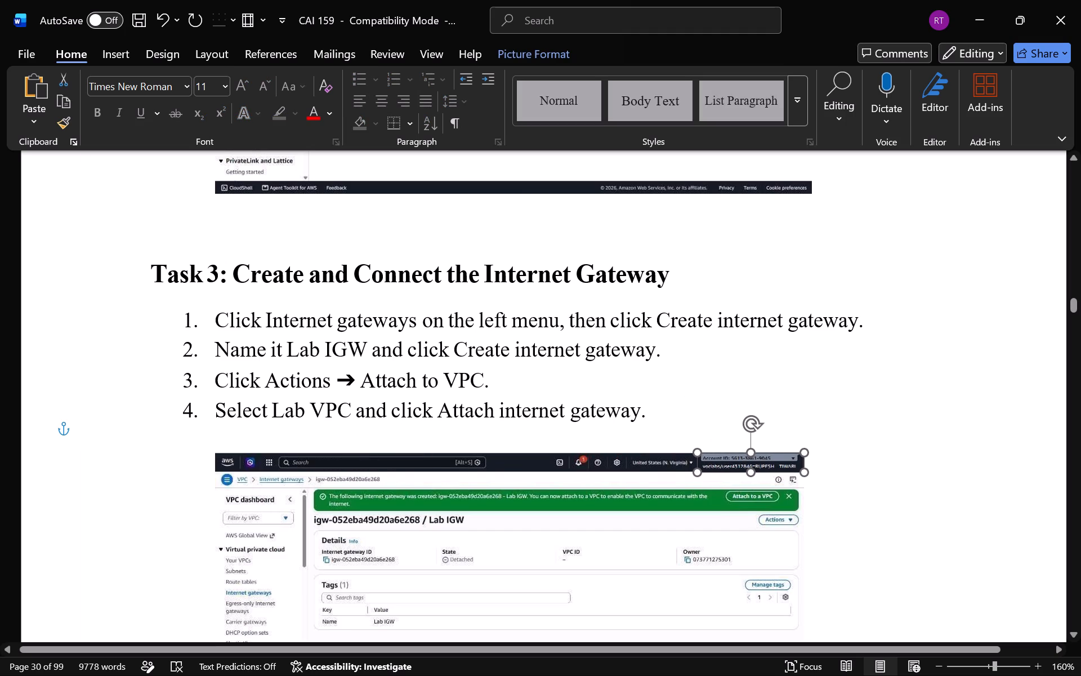
{"action": "left_click_drag", "start_coordinate": [752, 466], "coordinate": [752, 466]}
{"action": "left_click", "coordinate": [650, 403]}
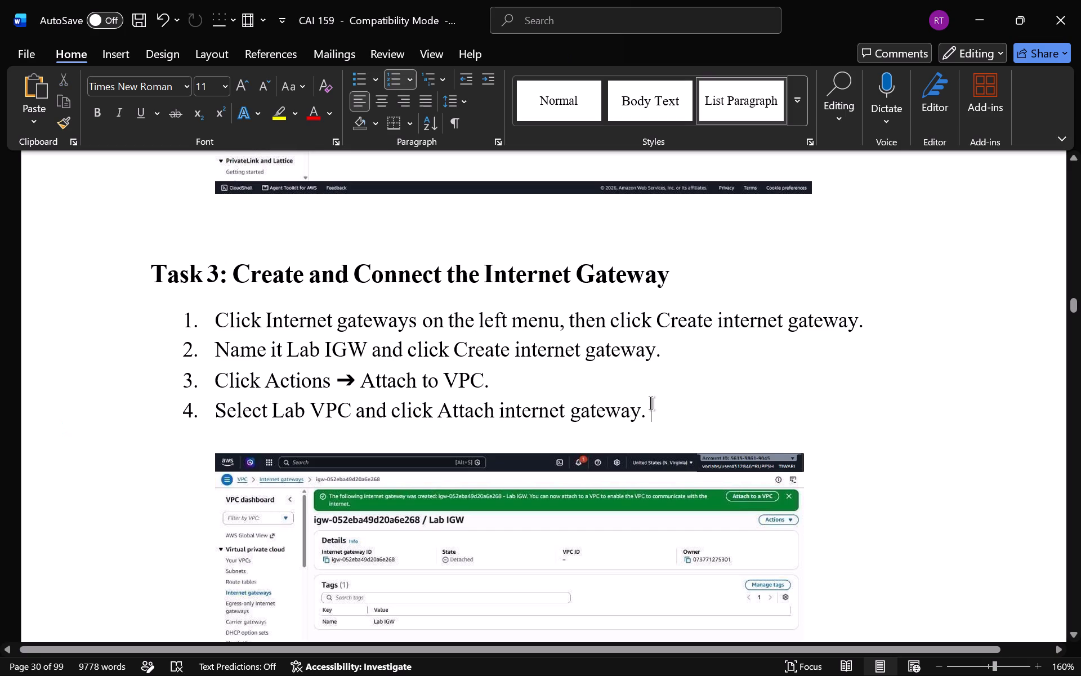
Paste the account label after step 11 and align it over the account details in the Public Route Table creation screenshot.
{"action": "scroll", "coordinate": [690, 421], "scroll_direction": "down", "scroll_amount": 3}
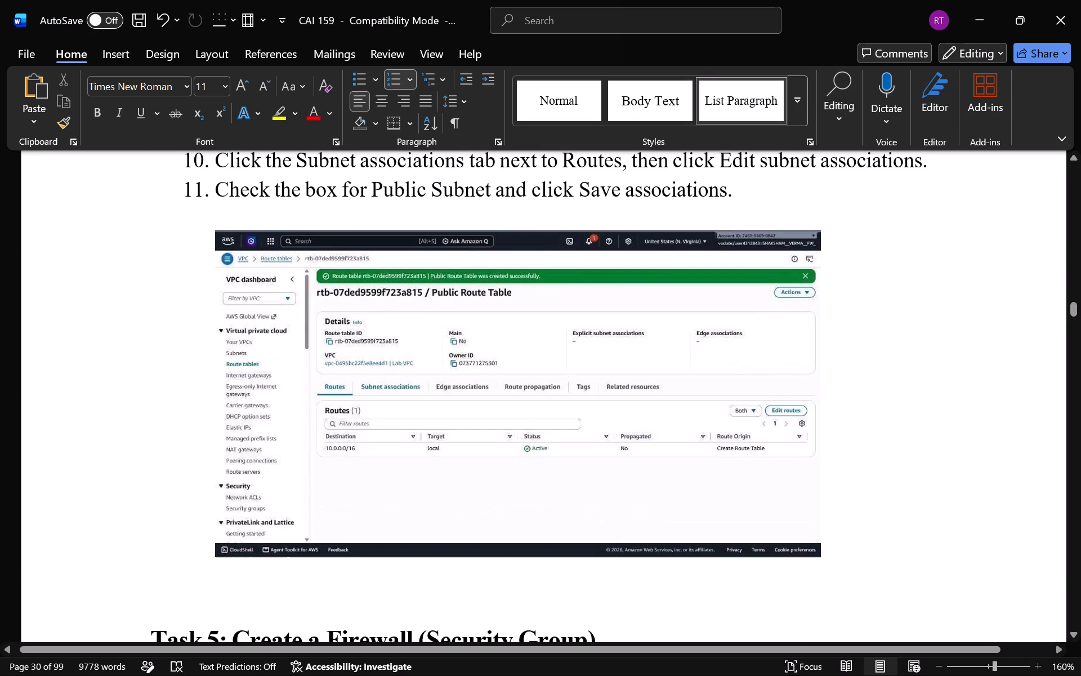
{"action": "scroll", "coordinate": [690, 421], "scroll_direction": "down", "scroll_amount": 1}
{"action": "scroll", "coordinate": [690, 421], "scroll_direction": "up", "scroll_amount": 1}
{"action": "left_click", "coordinate": [743, 416]}
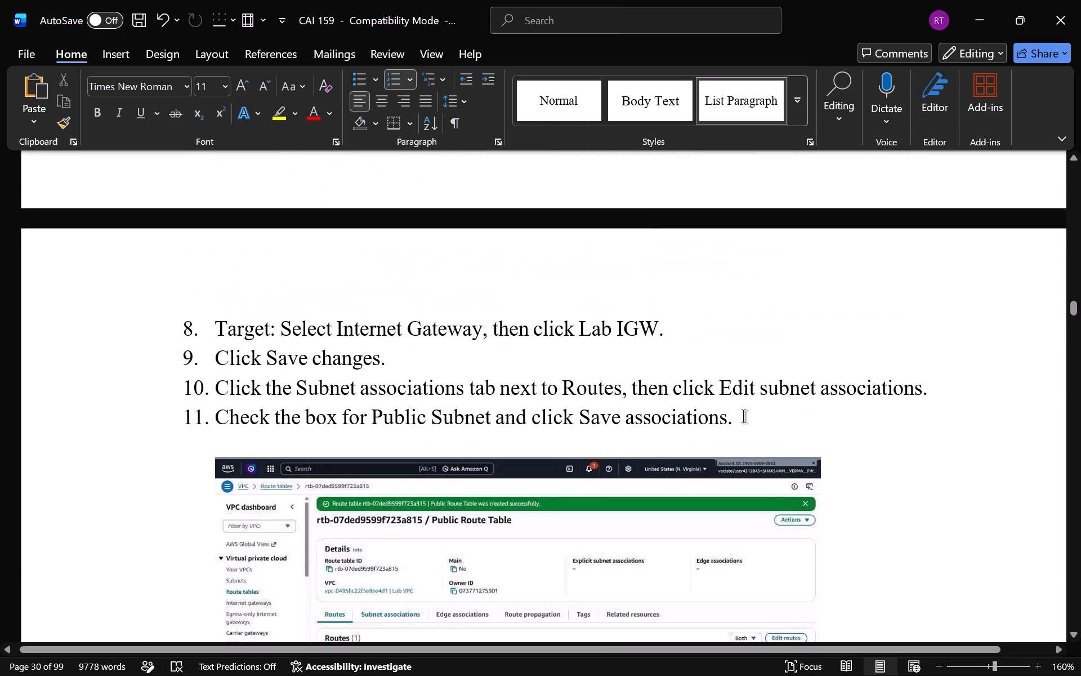
{"action": "key", "text": "ctrl+v"}
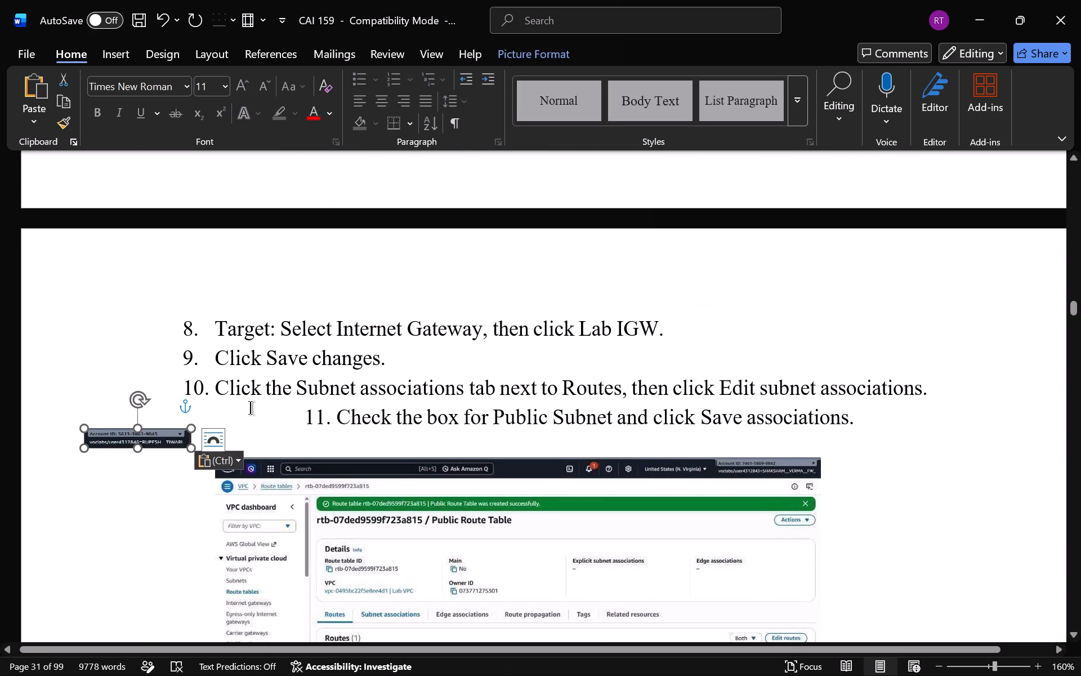
{"action": "left_click_drag", "start_coordinate": [165, 434], "coordinate": [748, 452]}
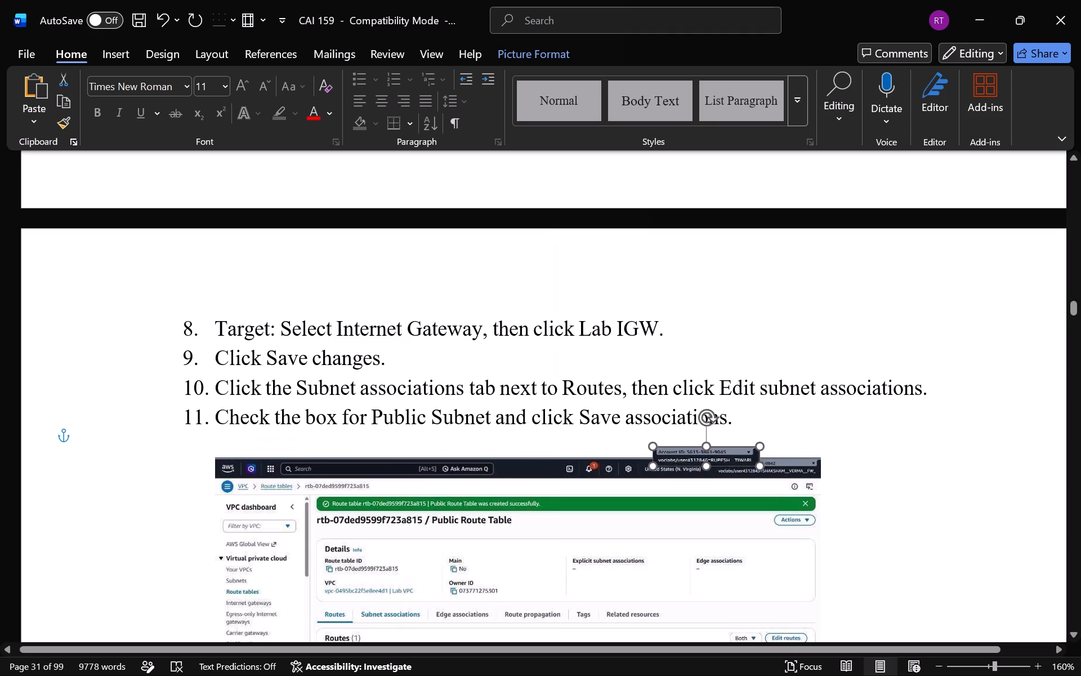
{"action": "left_click_drag", "start_coordinate": [748, 452], "coordinate": [795, 462]}
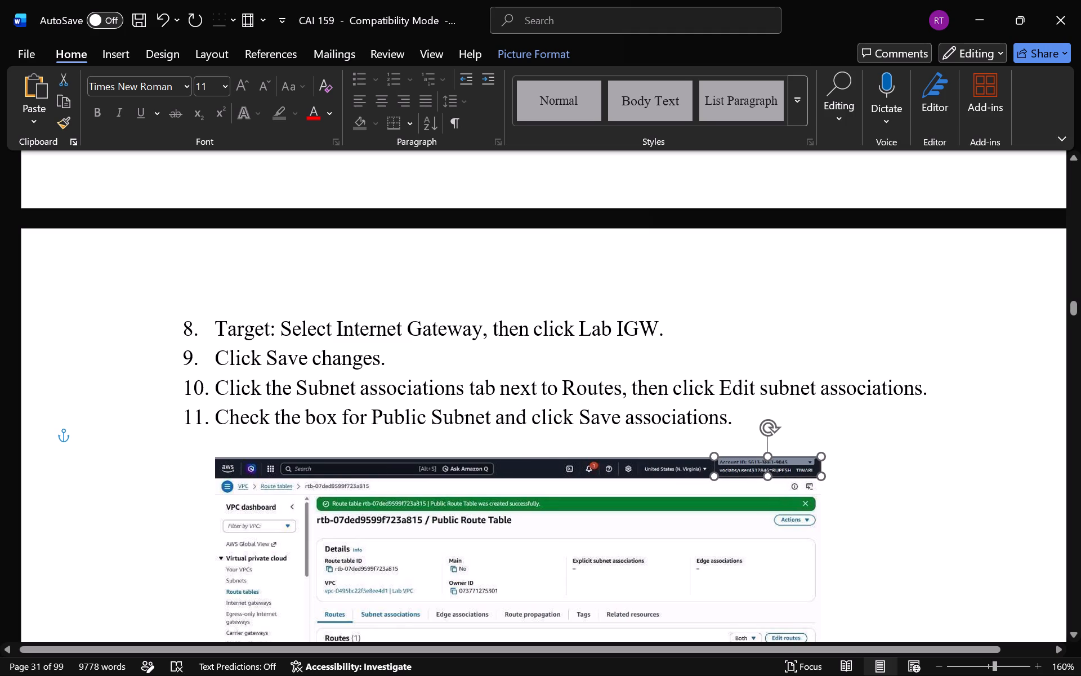
{"action": "left_click_drag", "start_coordinate": [795, 462], "coordinate": [796, 465]}
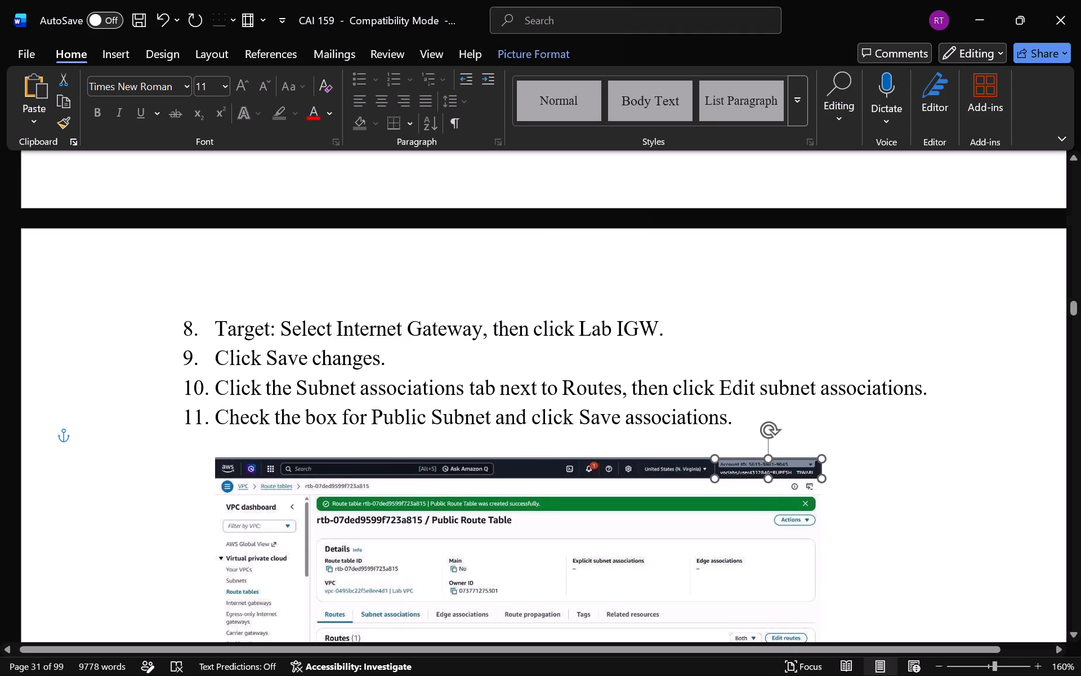
{"action": "left_click_drag", "start_coordinate": [796, 465], "coordinate": [795, 465]}
{"action": "left_click", "coordinate": [735, 420]}
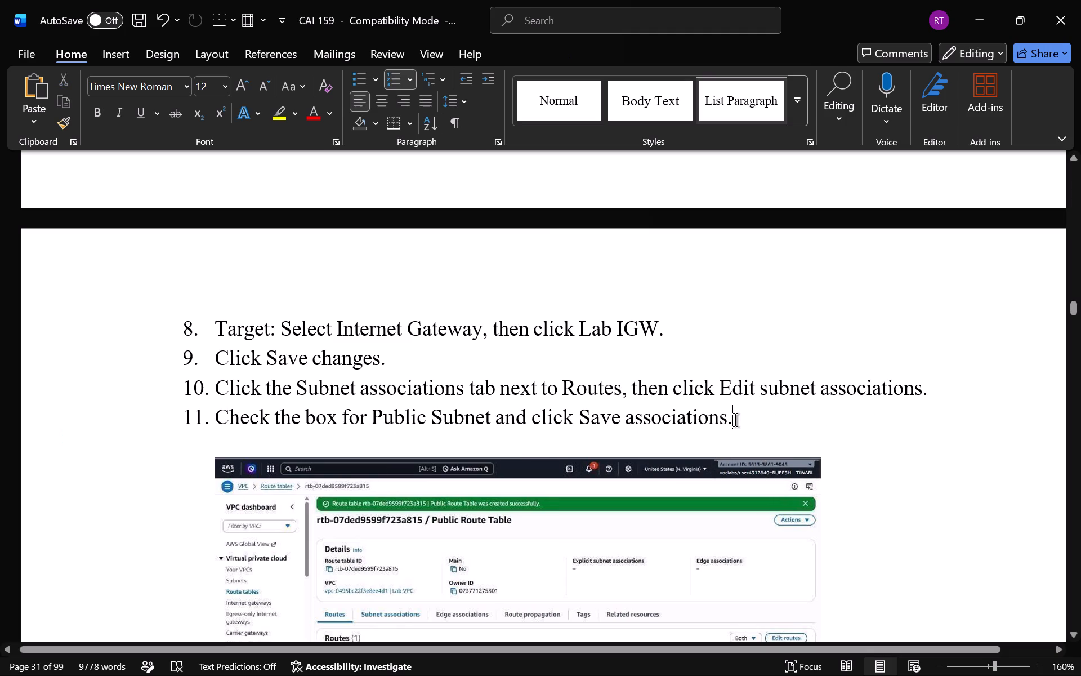
Paste the account label after step 6 of Task 5 and place it over the account details in the updated routes screenshot.
{"action": "scroll", "coordinate": [735, 420], "scroll_direction": "down", "scroll_amount": 3}
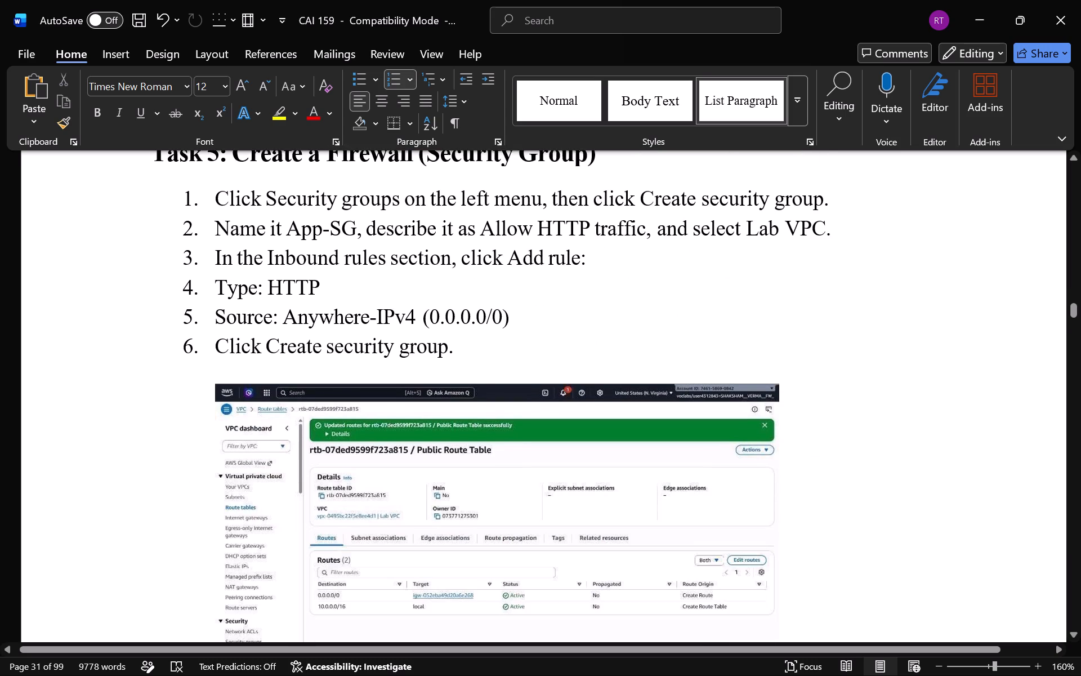
{"action": "left_click", "coordinate": [458, 336]}
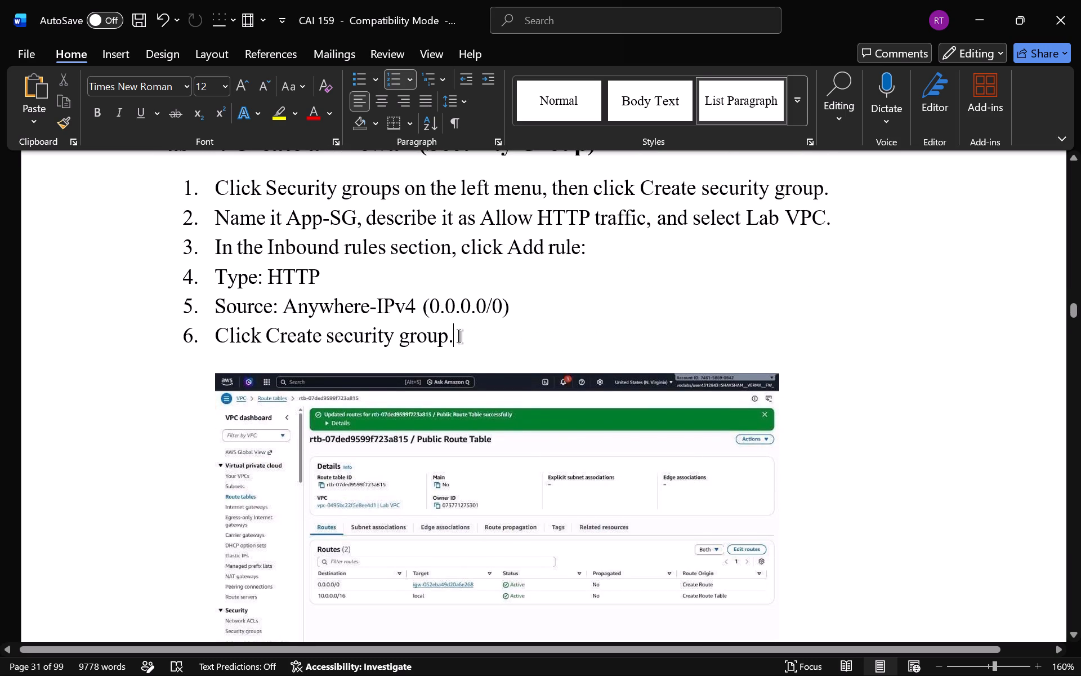
{"action": "key", "text": "ctrl+v"}
{"action": "left_click_drag", "start_coordinate": [142, 357], "coordinate": [729, 381]}
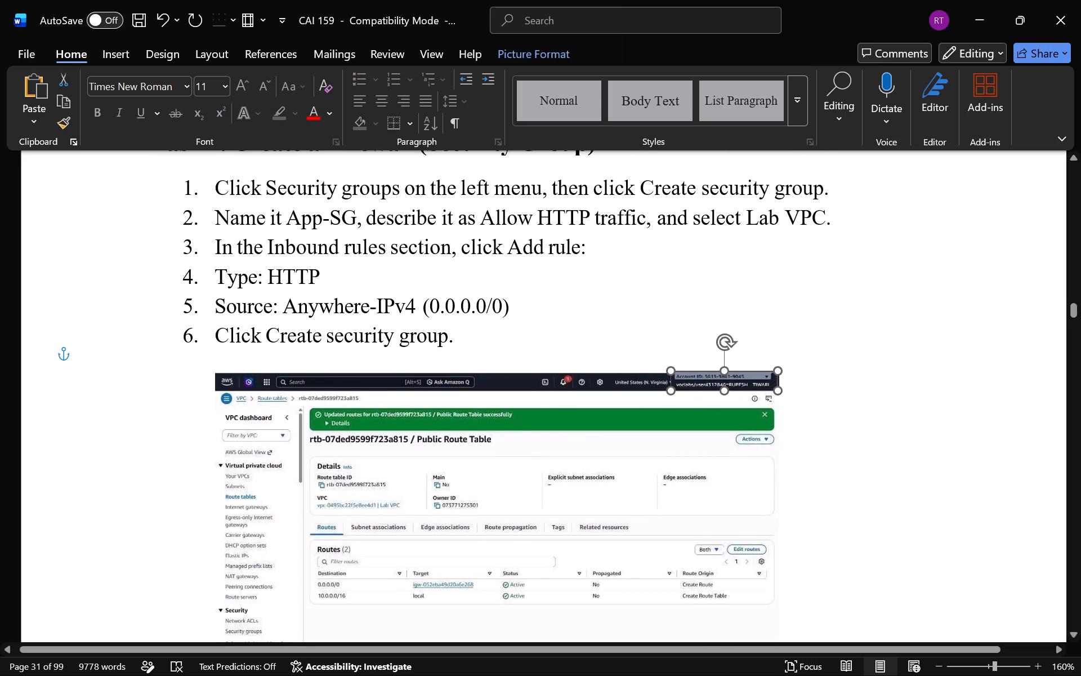
{"action": "left_click_drag", "start_coordinate": [729, 381], "coordinate": [730, 383]}
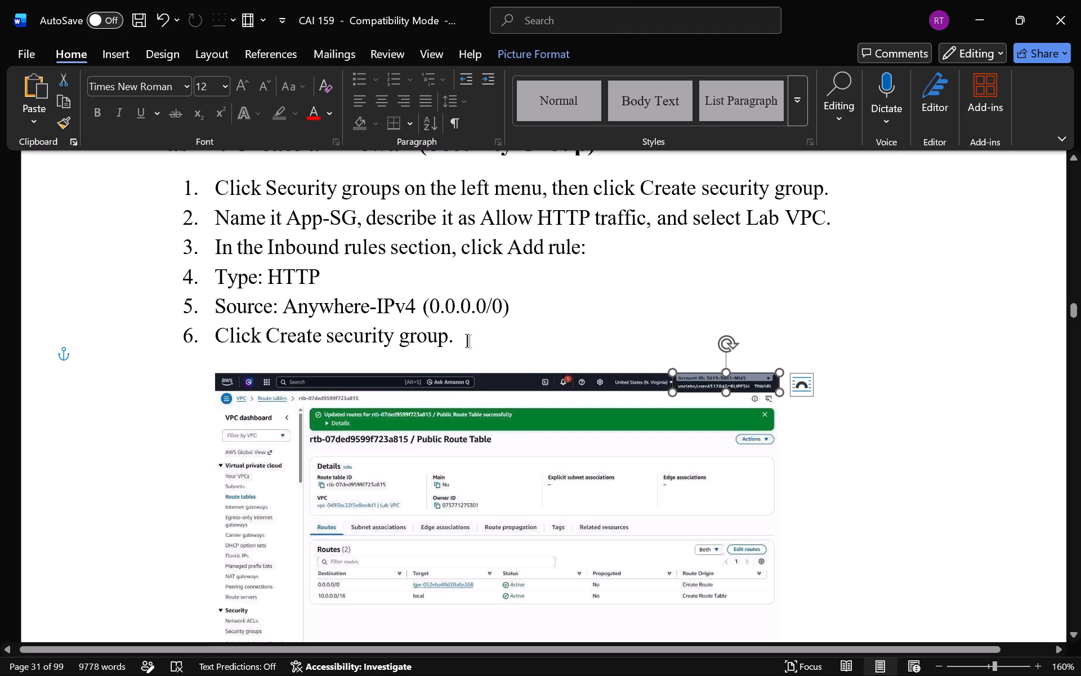
{"action": "left_click", "coordinate": [467, 340]}
Paste the account label after the Launch instance step and align it over the account details in the EC2 launch success screenshot.
{"action": "scroll", "coordinate": [539, 340], "scroll_direction": "down", "scroll_amount": 2}
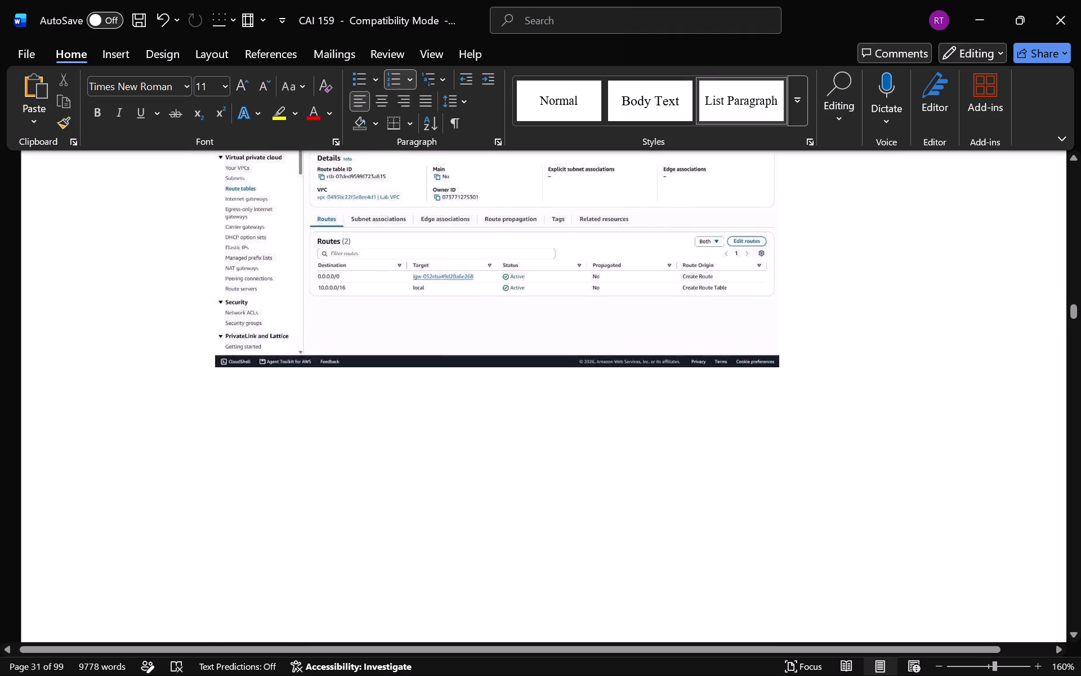
{"action": "scroll", "coordinate": [539, 340], "scroll_direction": "down", "scroll_amount": 4}
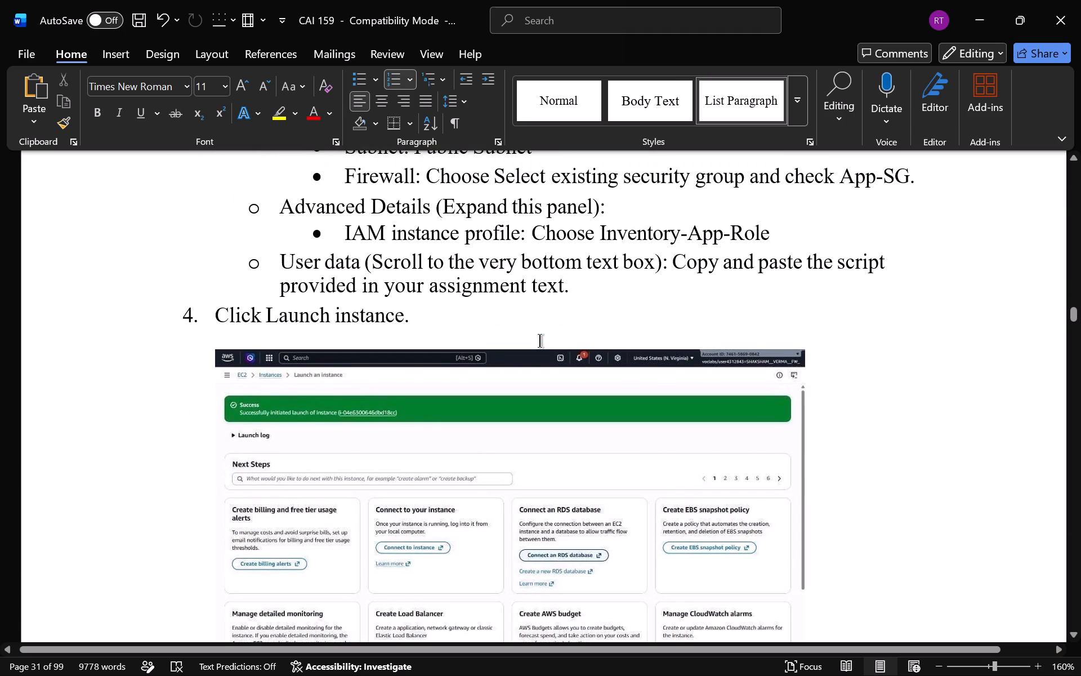
{"action": "left_click", "coordinate": [424, 314]}
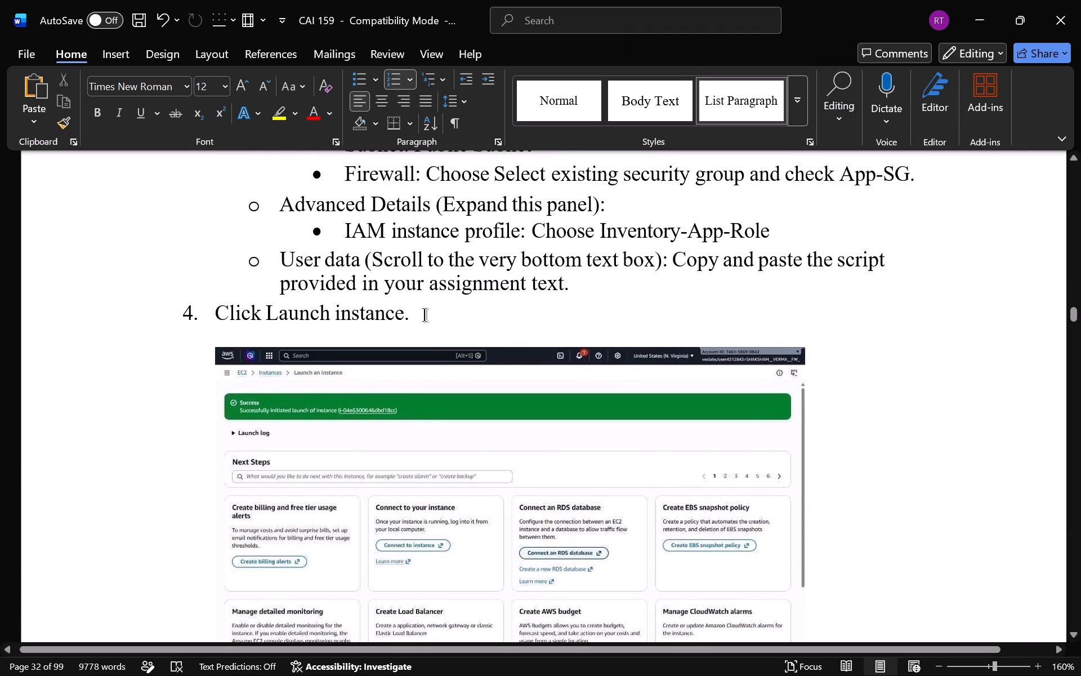
{"action": "key", "text": "ctrl+v"}
{"action": "left_click_drag", "start_coordinate": [126, 335], "coordinate": [519, 357]}
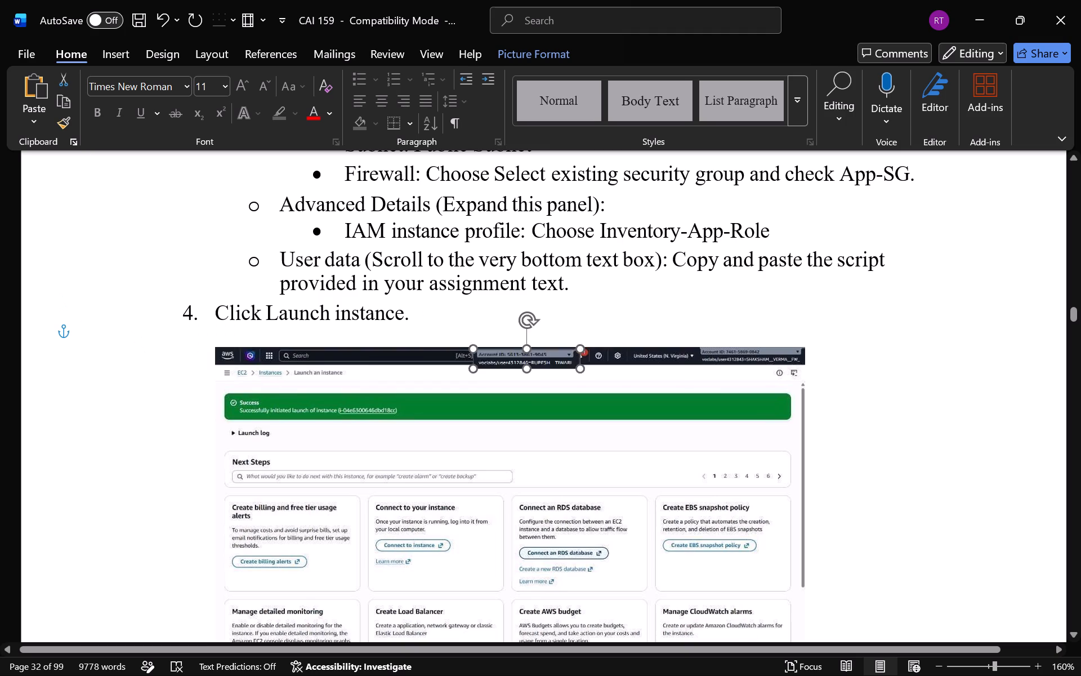
{"action": "left_click_drag", "start_coordinate": [519, 357], "coordinate": [740, 358]}
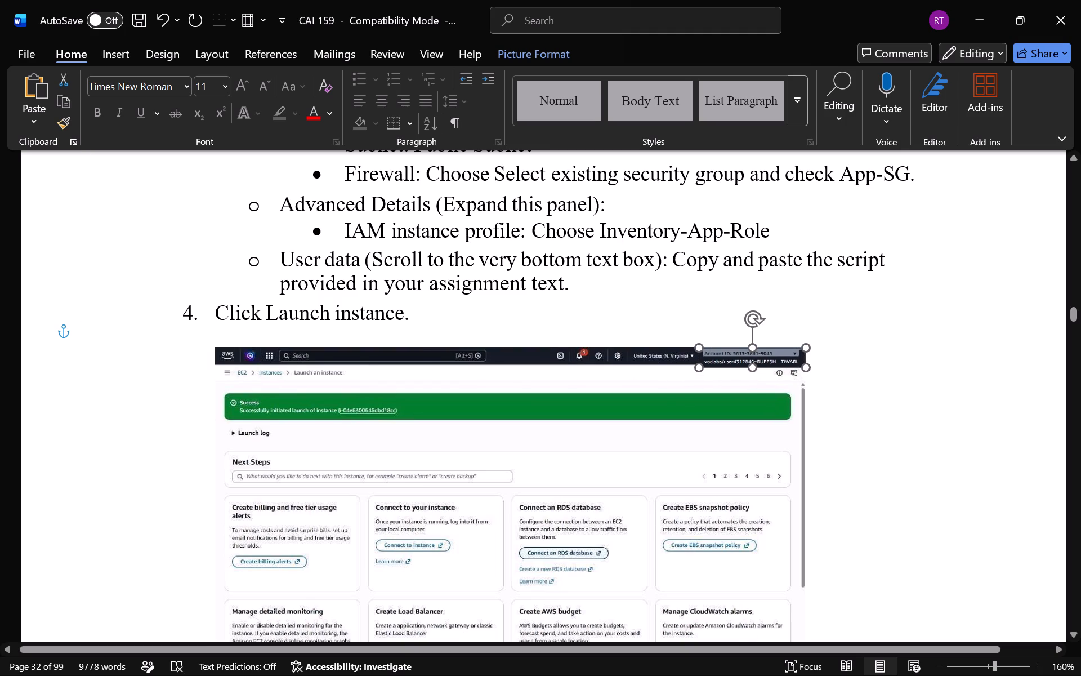
{"action": "left_click_drag", "start_coordinate": [740, 358], "coordinate": [740, 358]}
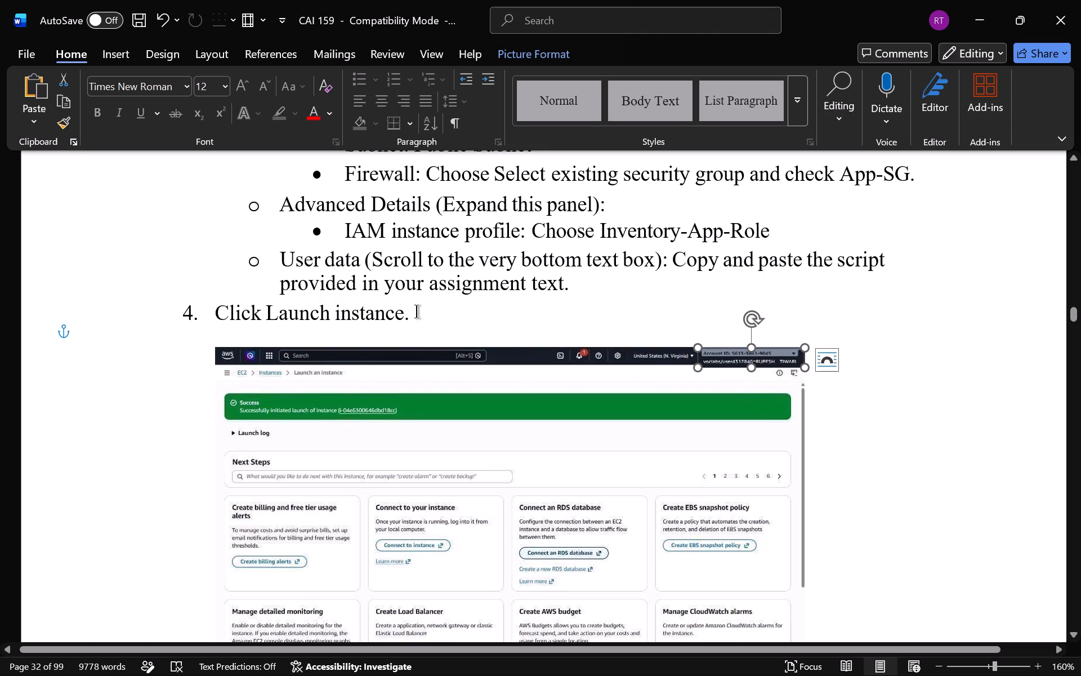
{"action": "left_click", "coordinate": [416, 311]}
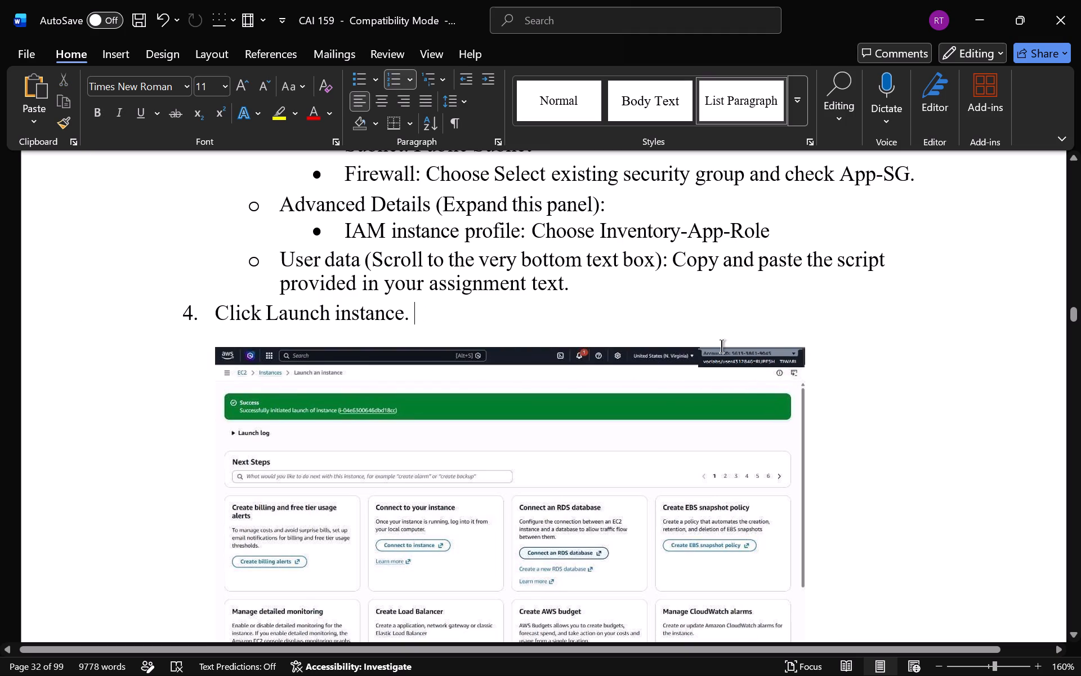
{"action": "left_click", "coordinate": [718, 351]}
{"action": "left_click", "coordinate": [722, 359]}
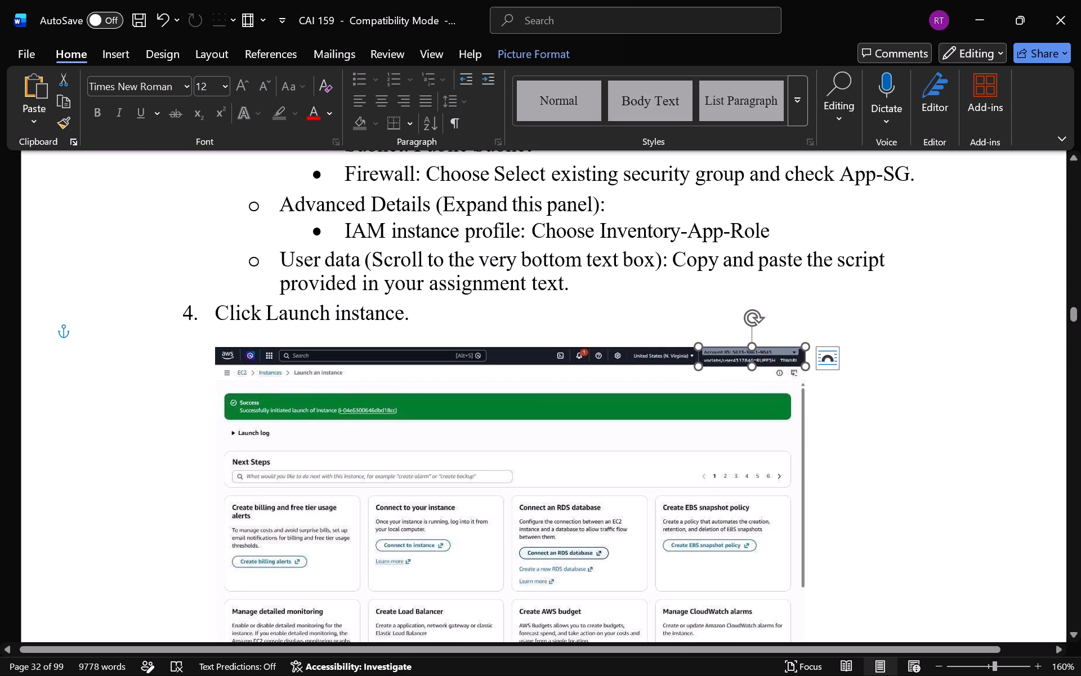
{"action": "left_click", "coordinate": [493, 309]}
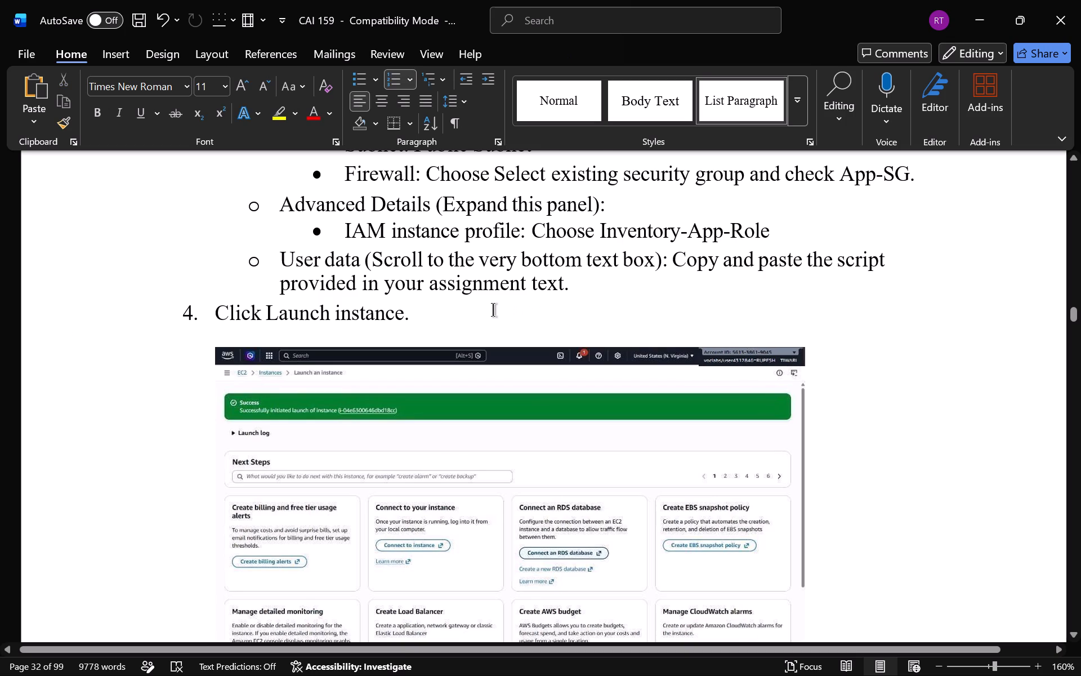
Paste the account label after the CIDR block line of Lab 8 Task 1 and place it over the Subnets screenshot's account details.
{"action": "scroll", "coordinate": [493, 309], "scroll_direction": "down", "scroll_amount": 3}
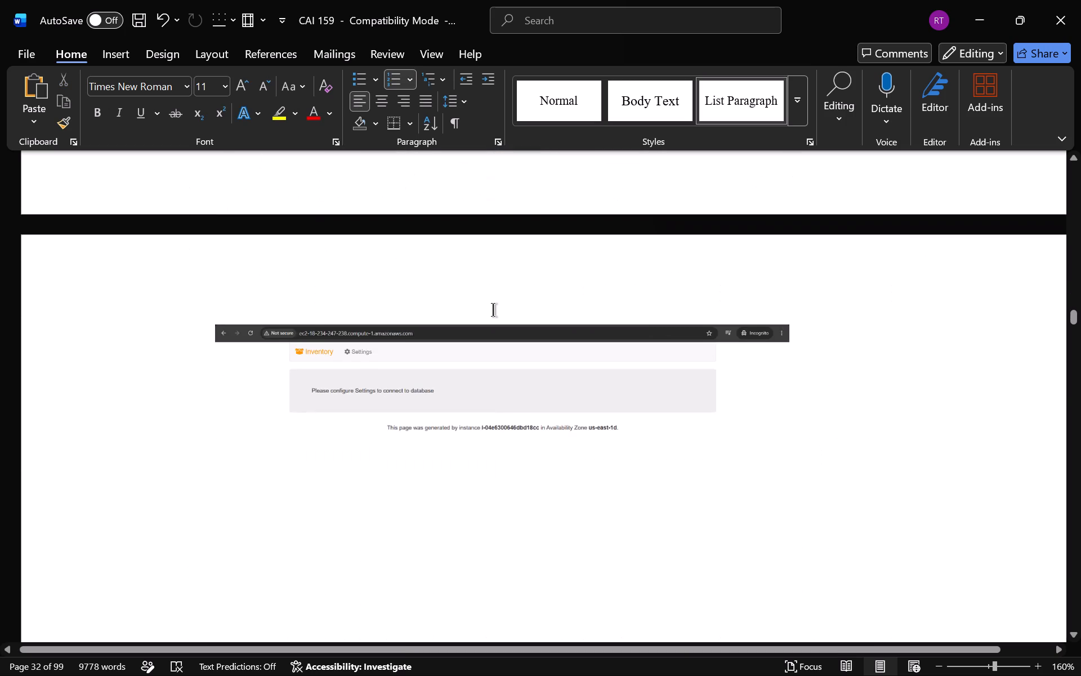
{"action": "scroll", "coordinate": [493, 309], "scroll_direction": "down", "scroll_amount": 3}
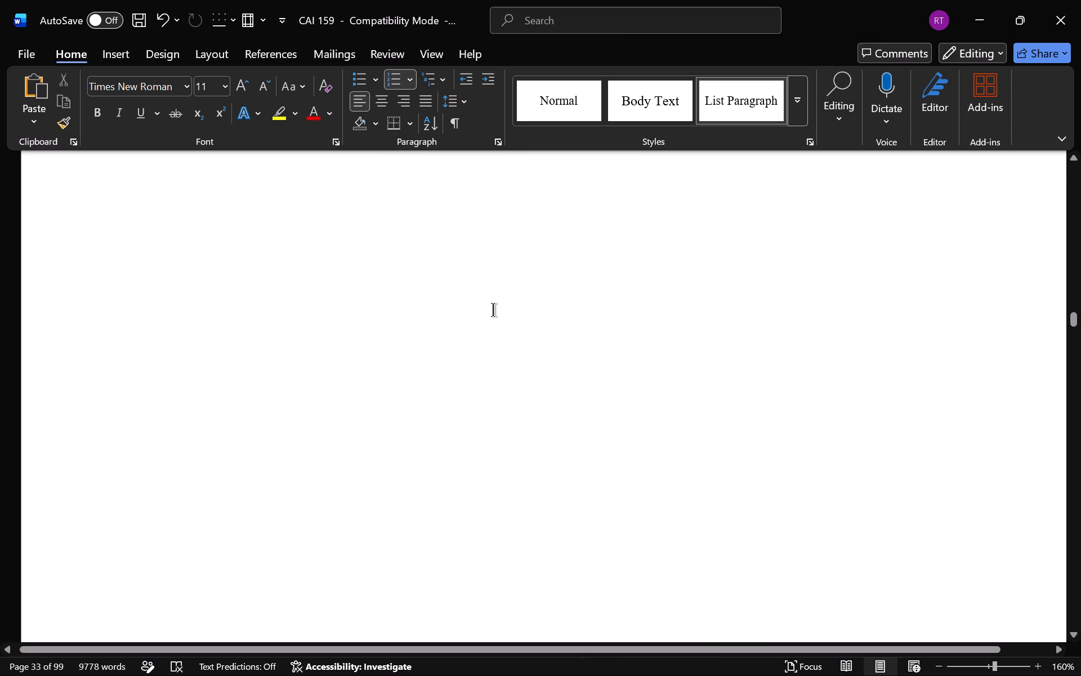
{"action": "scroll", "coordinate": [493, 309], "scroll_direction": "down", "scroll_amount": 3}
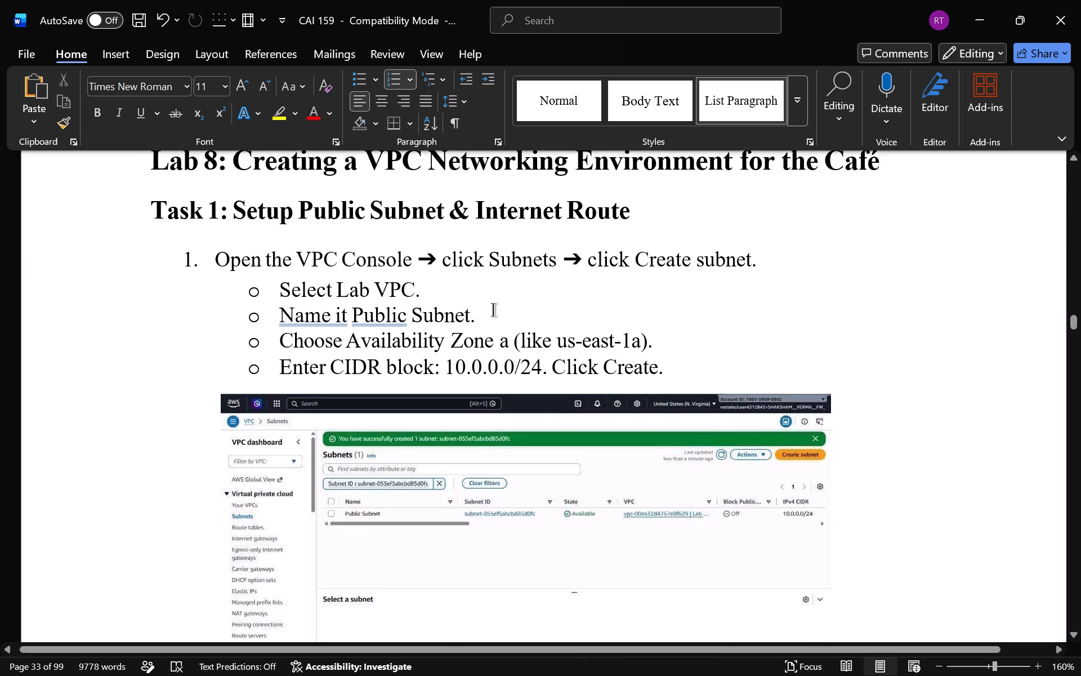
{"action": "scroll", "coordinate": [493, 309], "scroll_direction": "down", "scroll_amount": 1}
{"action": "left_click", "coordinate": [668, 306]}
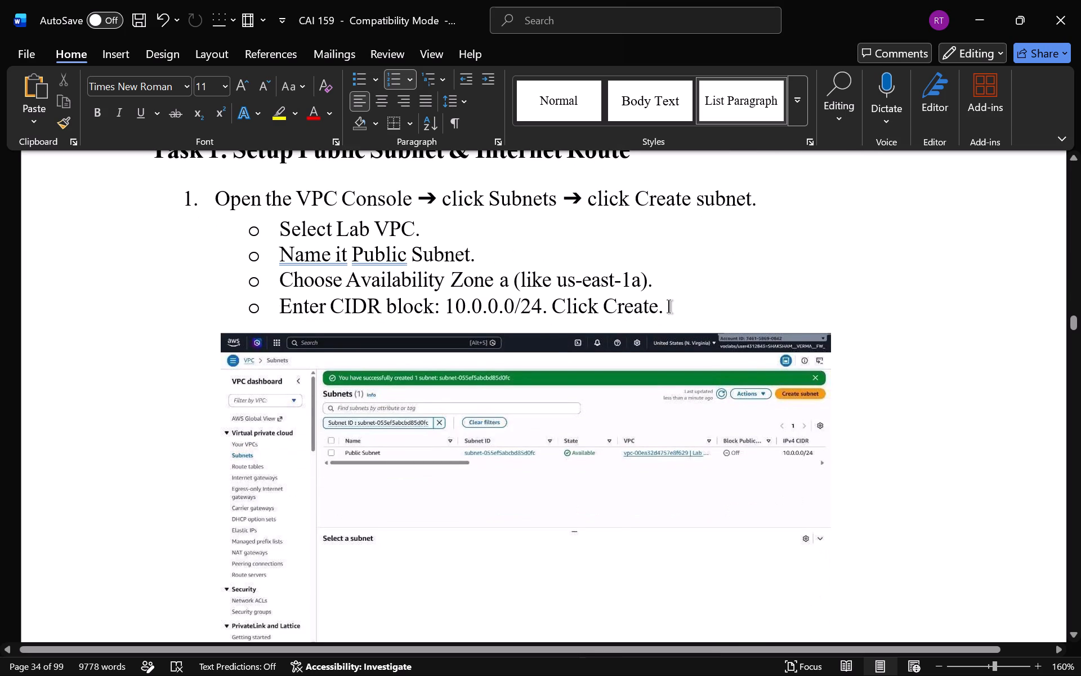
{"action": "key", "text": "ctrl+v"}
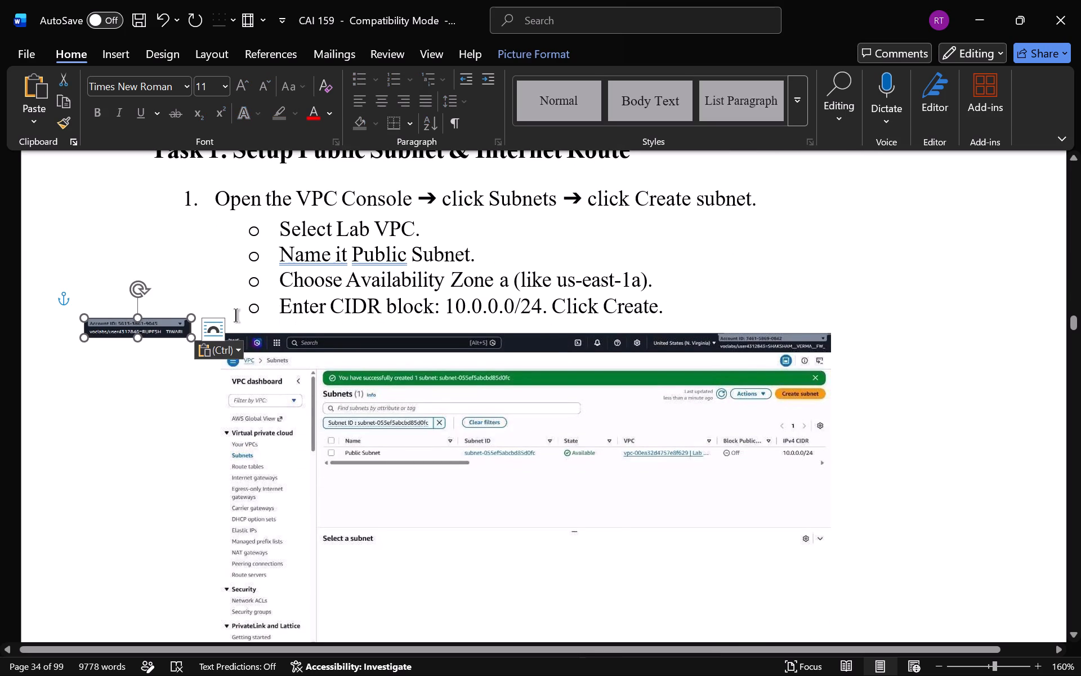
{"action": "left_click_drag", "start_coordinate": [155, 331], "coordinate": [784, 343]}
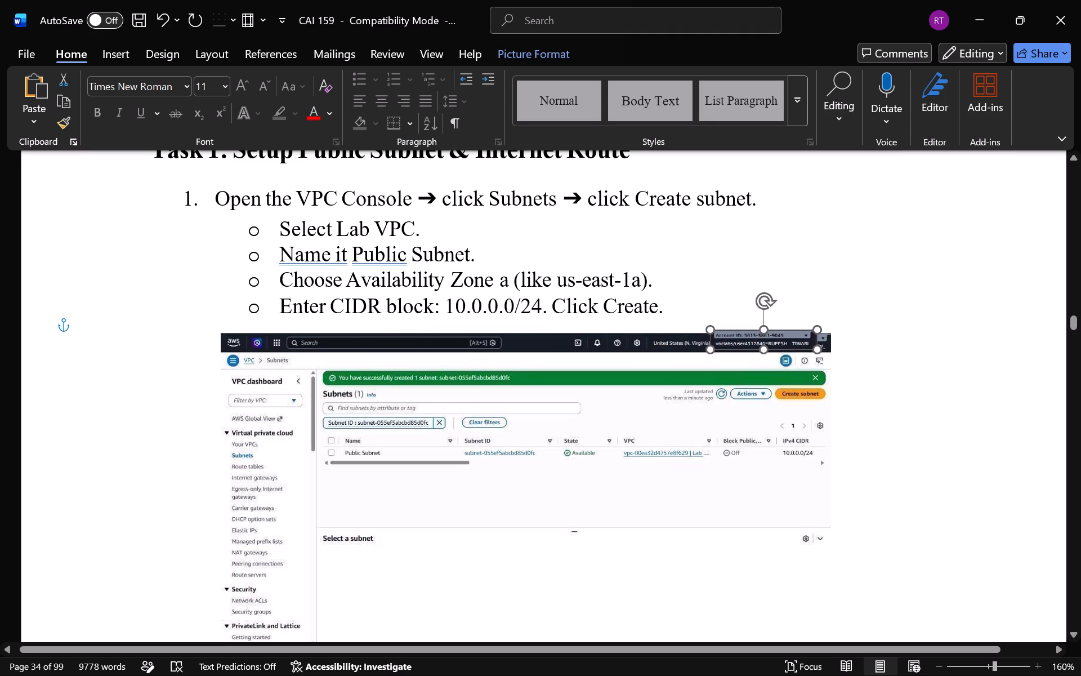
{"action": "left_click_drag", "start_coordinate": [784, 343], "coordinate": [796, 347]}
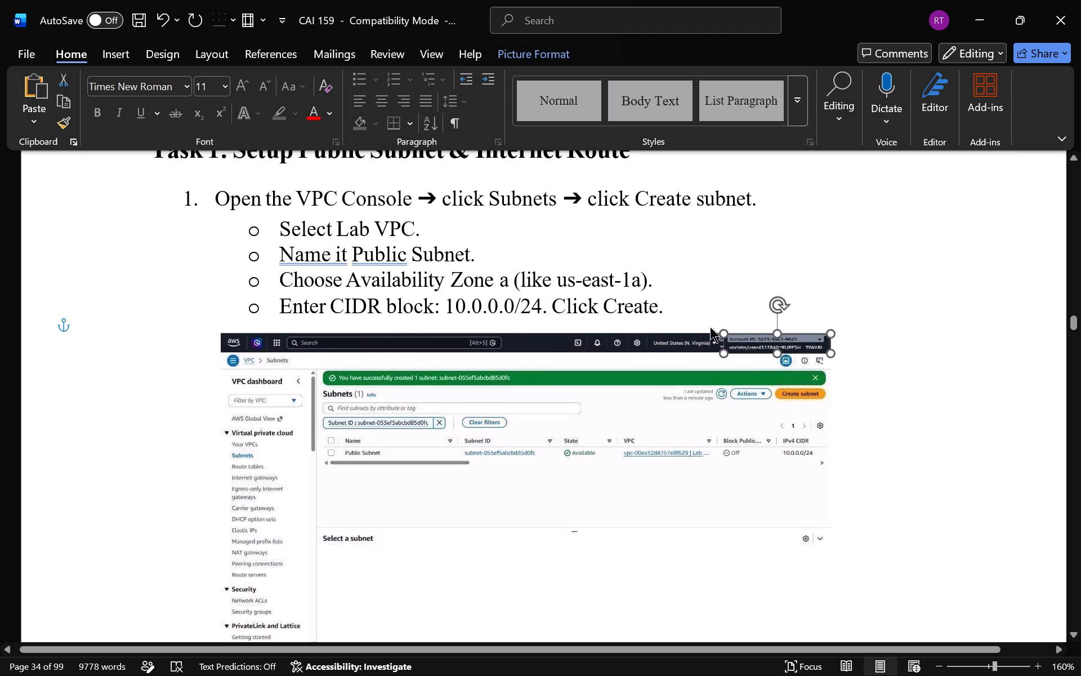
{"action": "left_click", "coordinate": [677, 308]}
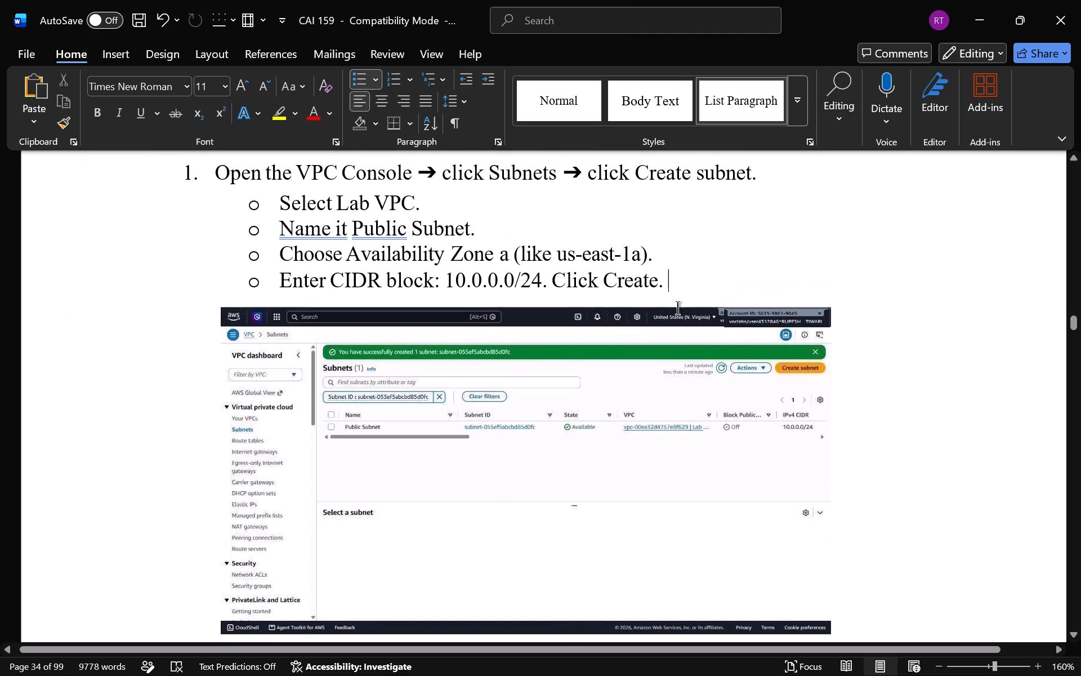
Enlarge the account label on the Subnets screenshot slightly so that it spans the full width of the account details.
{"action": "left_click", "coordinate": [748, 318]}
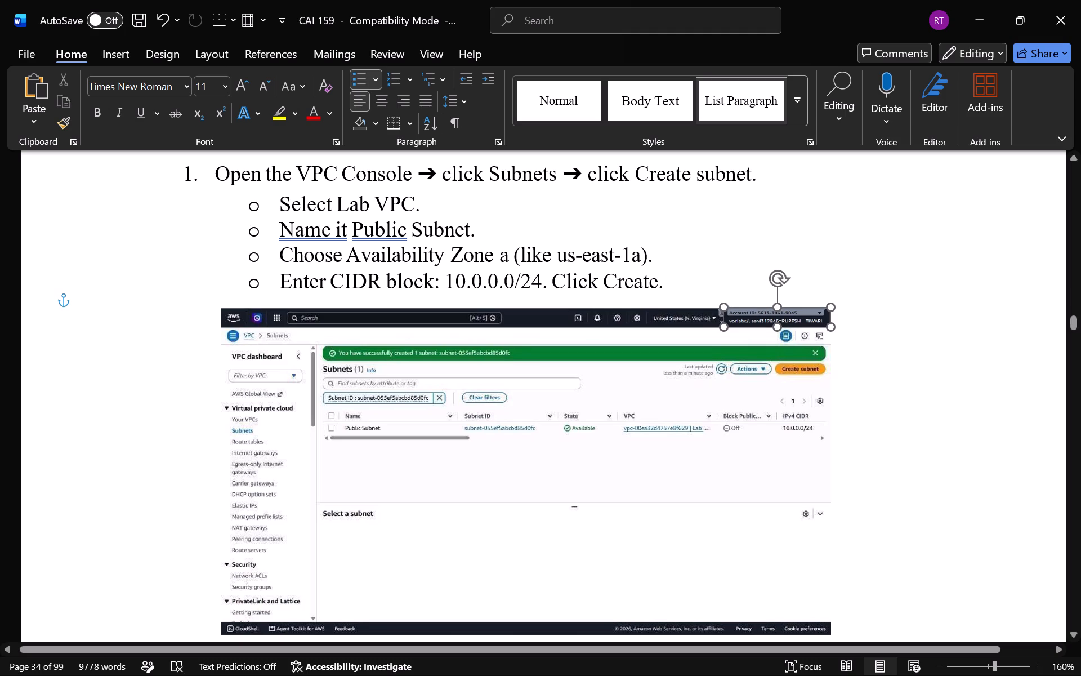
{"action": "left_click", "coordinate": [741, 317]}
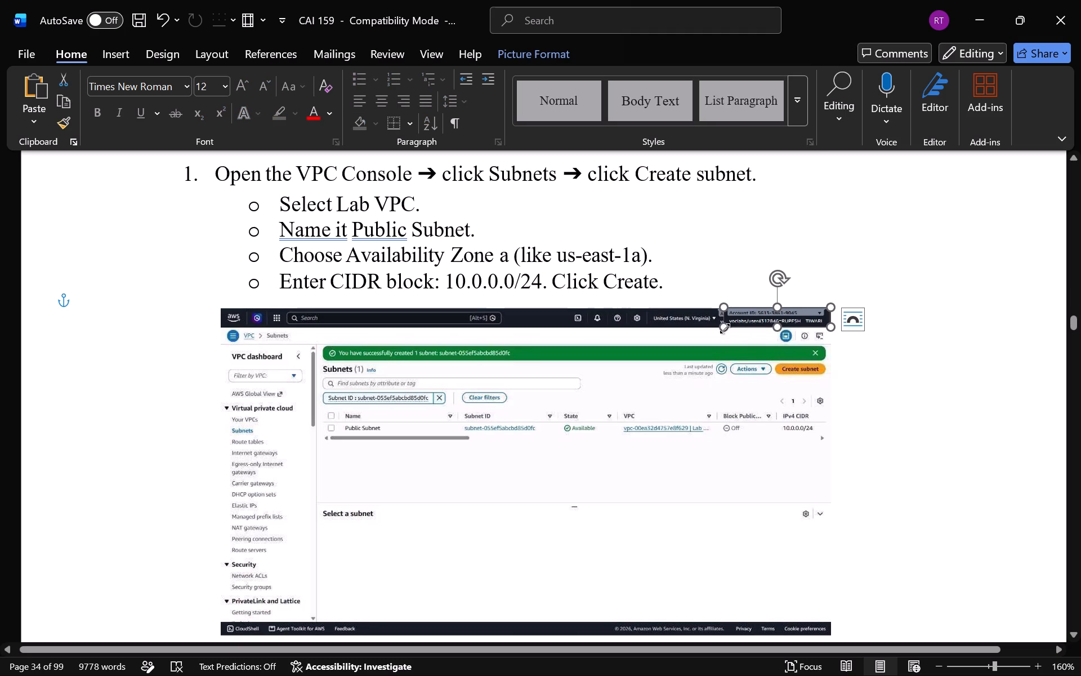
{"action": "left_click_drag", "start_coordinate": [725, 326], "coordinate": [718, 326]}
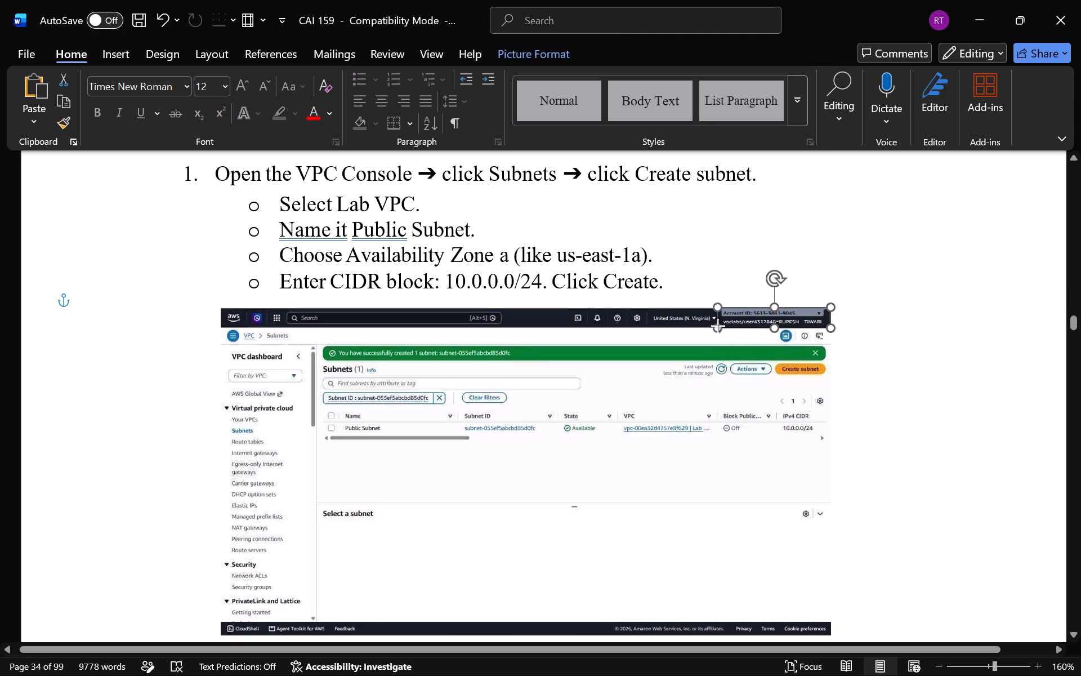
{"action": "left_click_drag", "start_coordinate": [718, 326], "coordinate": [717, 323]}
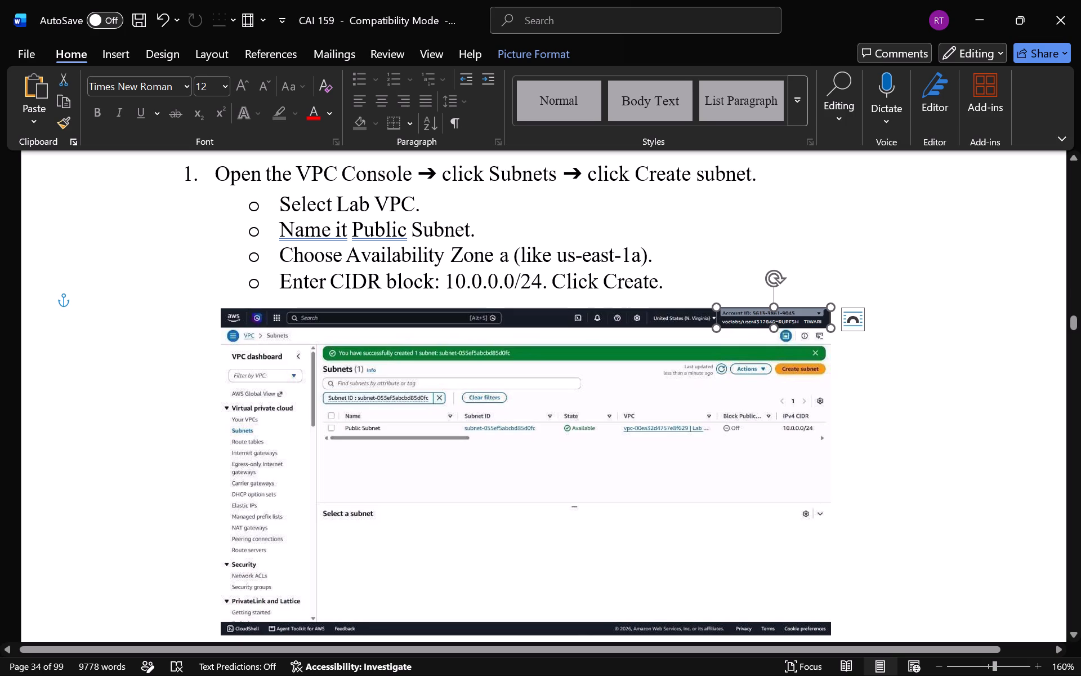
{"action": "left_click", "coordinate": [774, 326]}
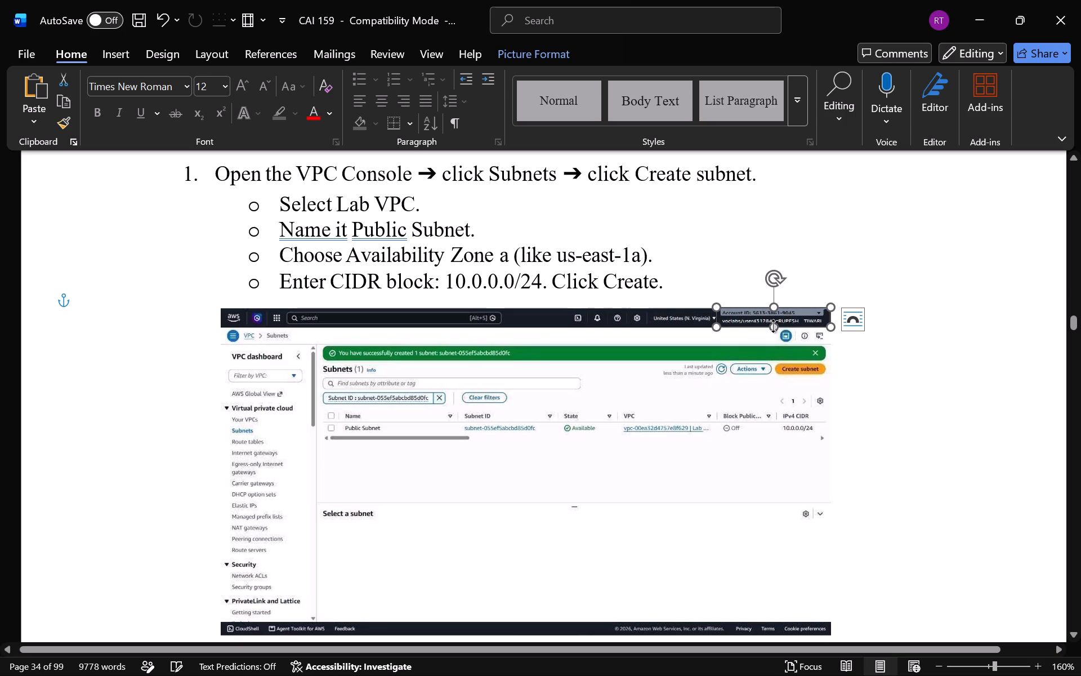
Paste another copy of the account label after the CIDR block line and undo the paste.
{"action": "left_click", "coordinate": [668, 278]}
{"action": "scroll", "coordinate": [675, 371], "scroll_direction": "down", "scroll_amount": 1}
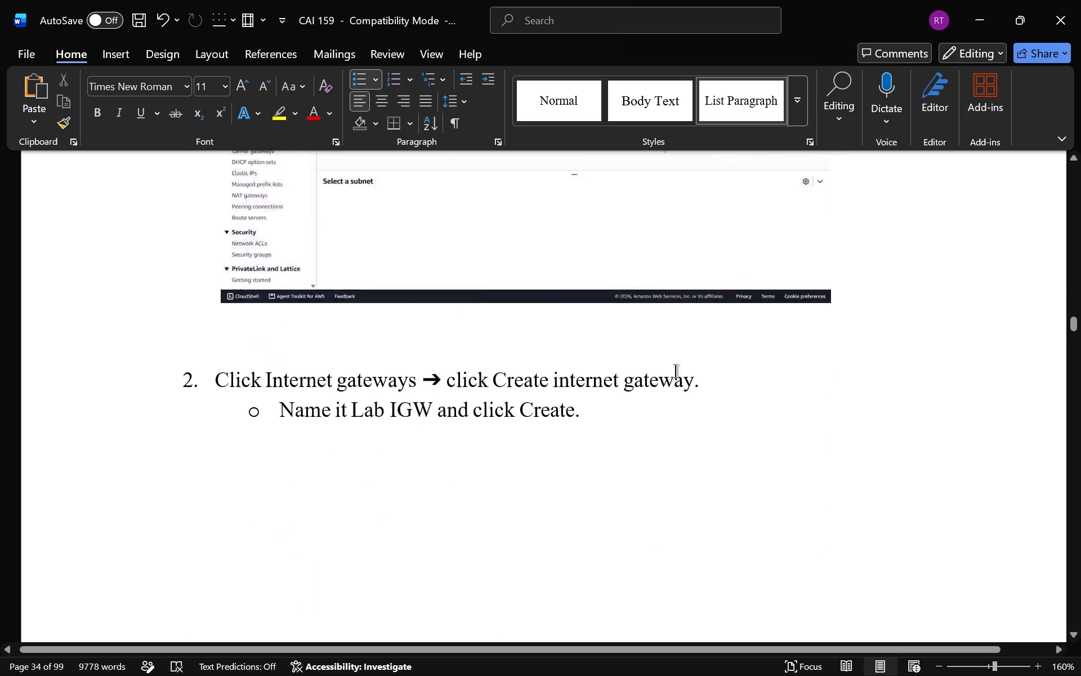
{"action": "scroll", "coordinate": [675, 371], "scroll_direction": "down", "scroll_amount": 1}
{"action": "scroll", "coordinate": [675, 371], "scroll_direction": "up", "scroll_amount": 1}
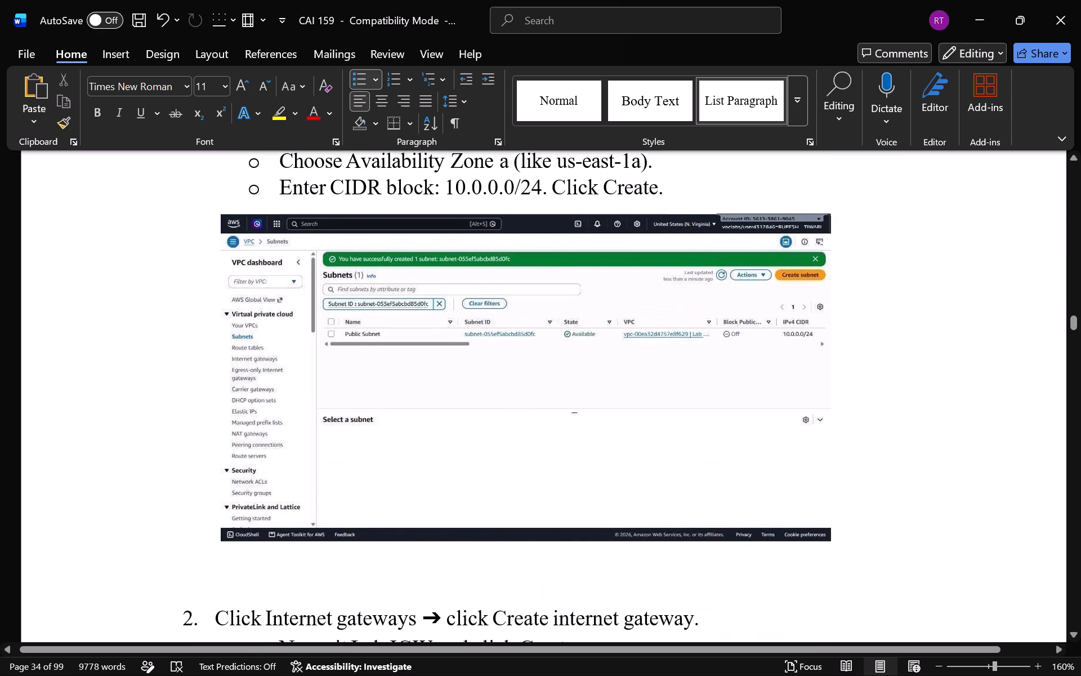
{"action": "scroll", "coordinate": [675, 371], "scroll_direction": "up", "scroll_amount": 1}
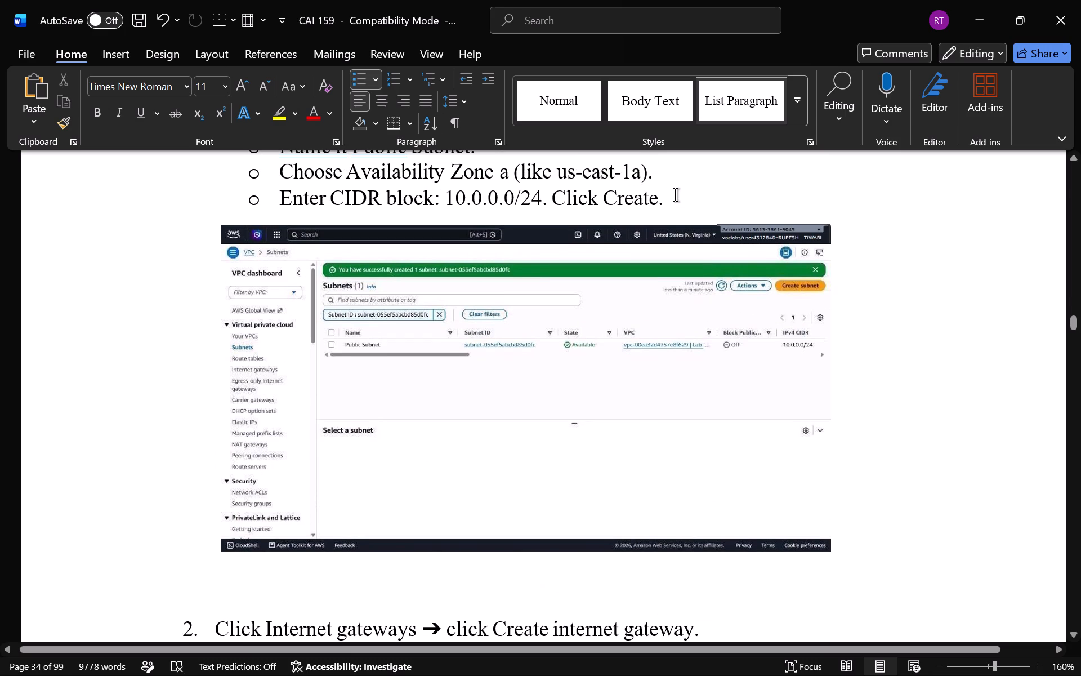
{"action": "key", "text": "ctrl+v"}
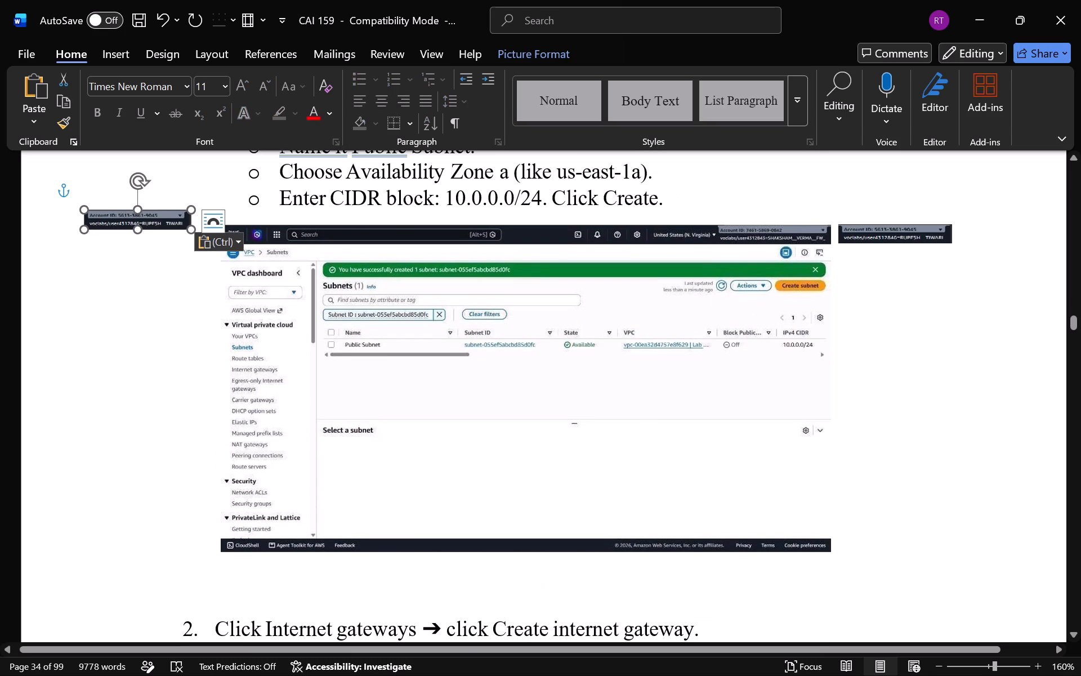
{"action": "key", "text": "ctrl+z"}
Paste the account label after Select Lab VPC and move it down over the account details in the lab-igw internet gateway screenshot.
{"action": "scroll", "coordinate": [337, 309], "scroll_direction": "up", "scroll_amount": 1}
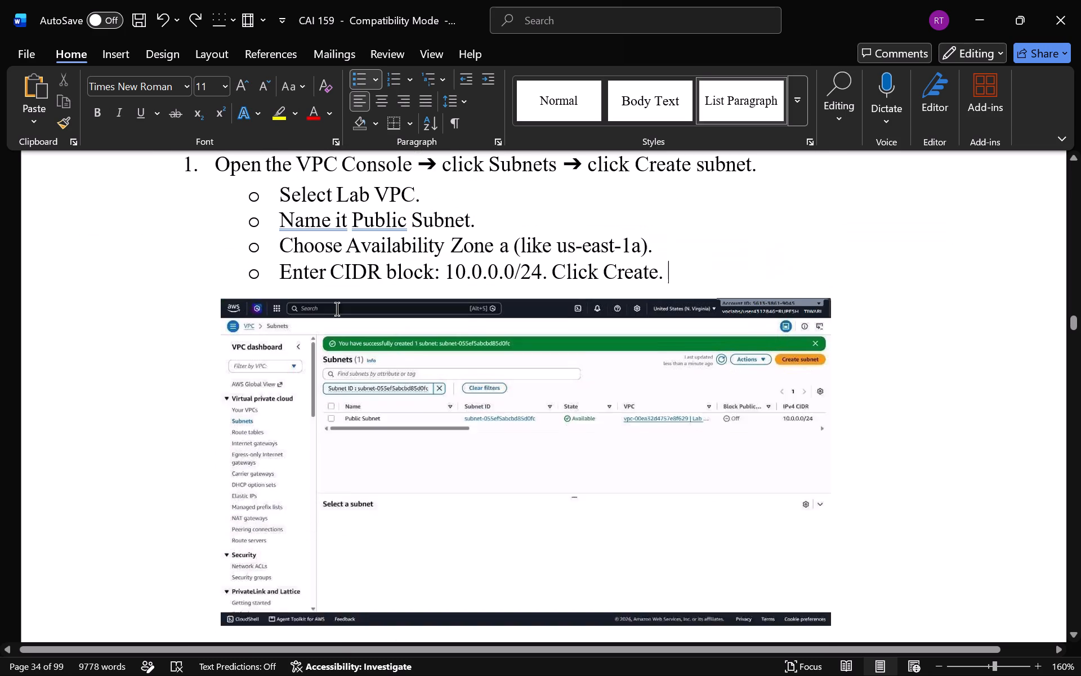
{"action": "scroll", "coordinate": [337, 309], "scroll_direction": "up", "scroll_amount": 1}
{"action": "left_click", "coordinate": [426, 219]}
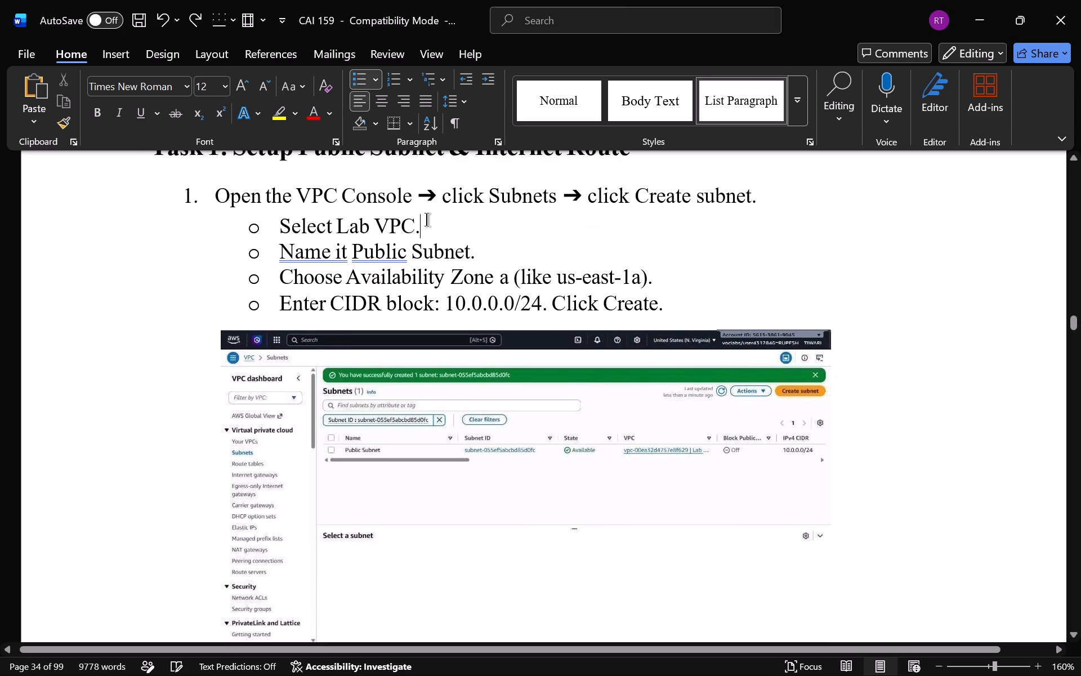
{"action": "key", "text": "ctrl+v"}
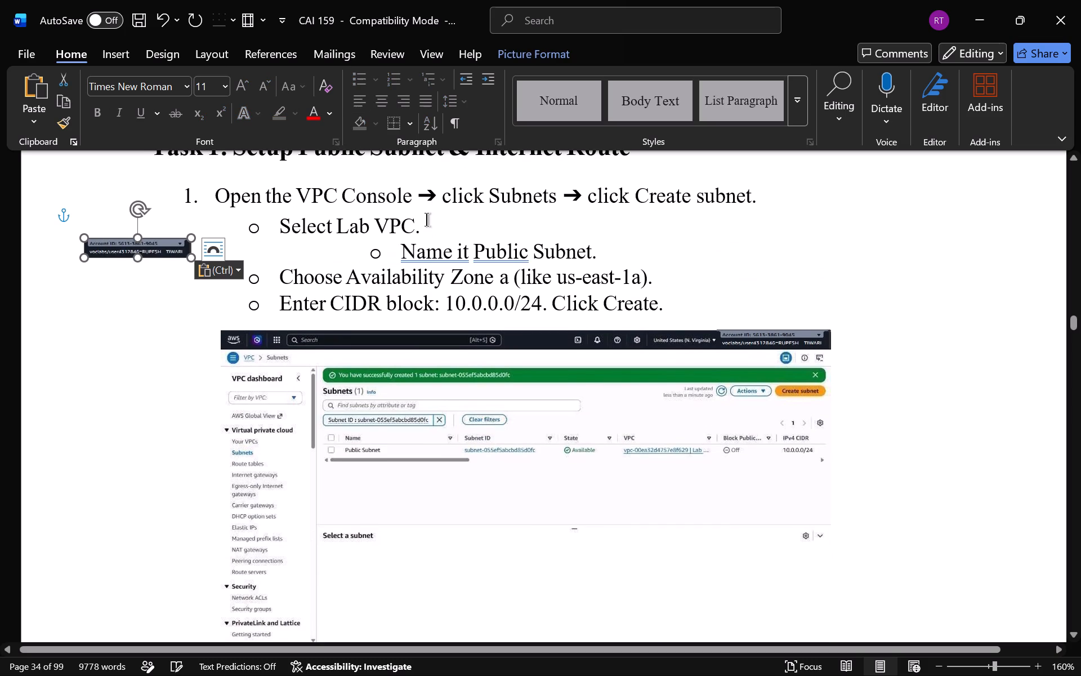
{"action": "left_click_drag", "start_coordinate": [110, 251], "coordinate": [333, 390]}
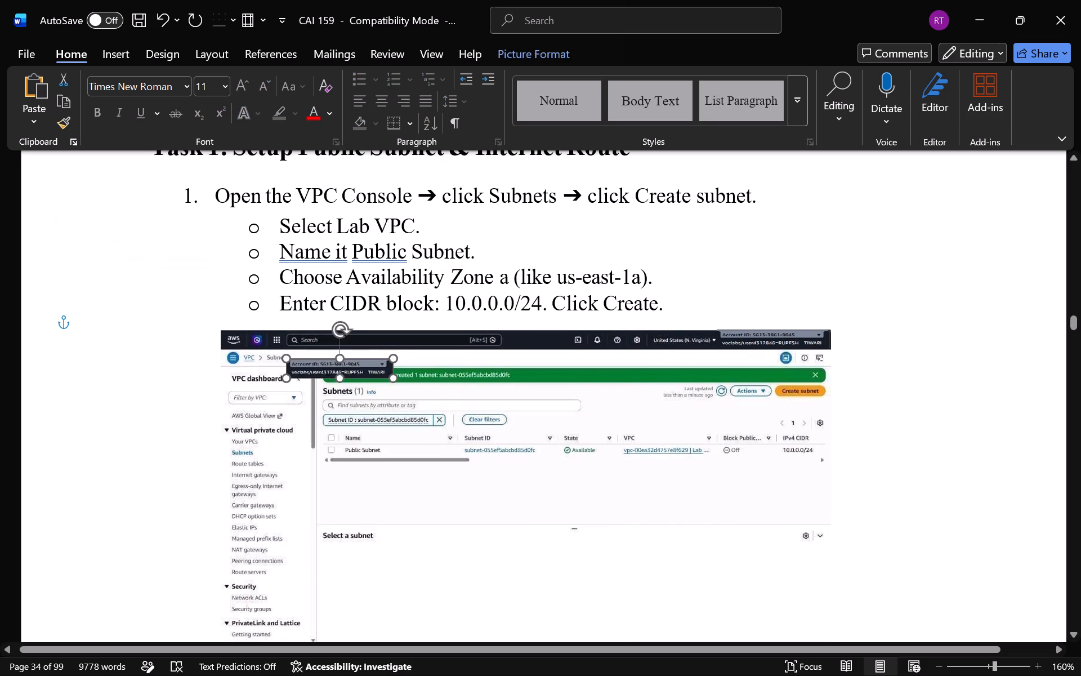
{"action": "left_click_drag", "start_coordinate": [333, 390], "coordinate": [604, 675]}
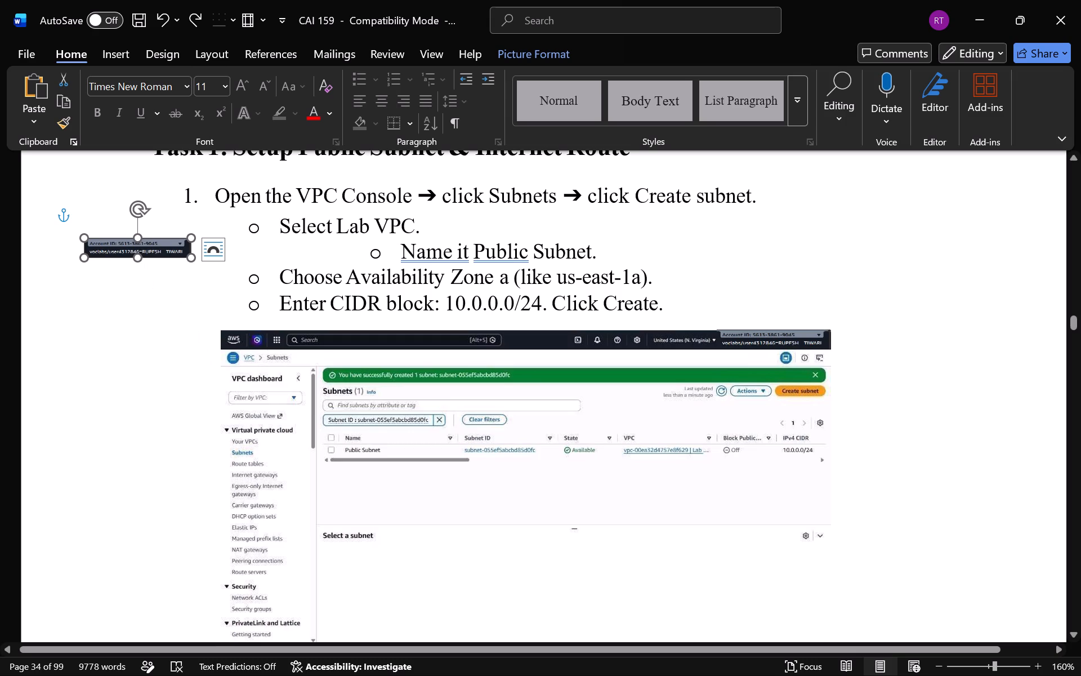
{"action": "left_click_drag", "start_coordinate": [137, 247], "coordinate": [545, 587]}
{"action": "scroll", "coordinate": [587, 490], "scroll_direction": "down", "scroll_amount": 1}
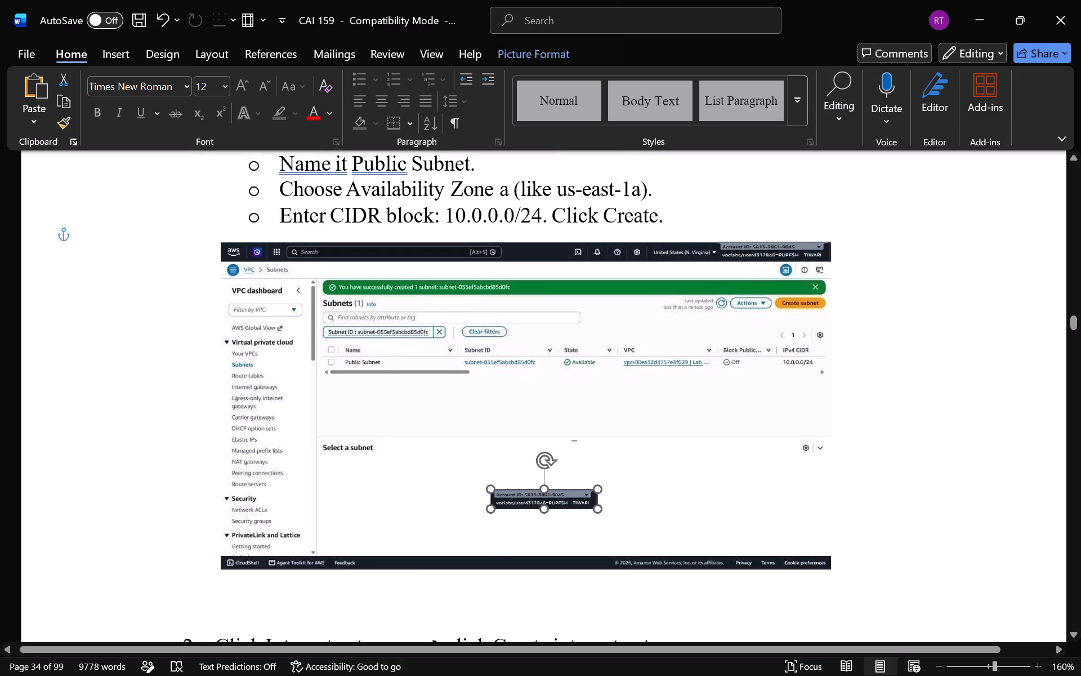
{"action": "scroll", "coordinate": [587, 490], "scroll_direction": "down", "scroll_amount": 1}
{"action": "left_click_drag", "start_coordinate": [560, 308], "coordinate": [779, 521]}
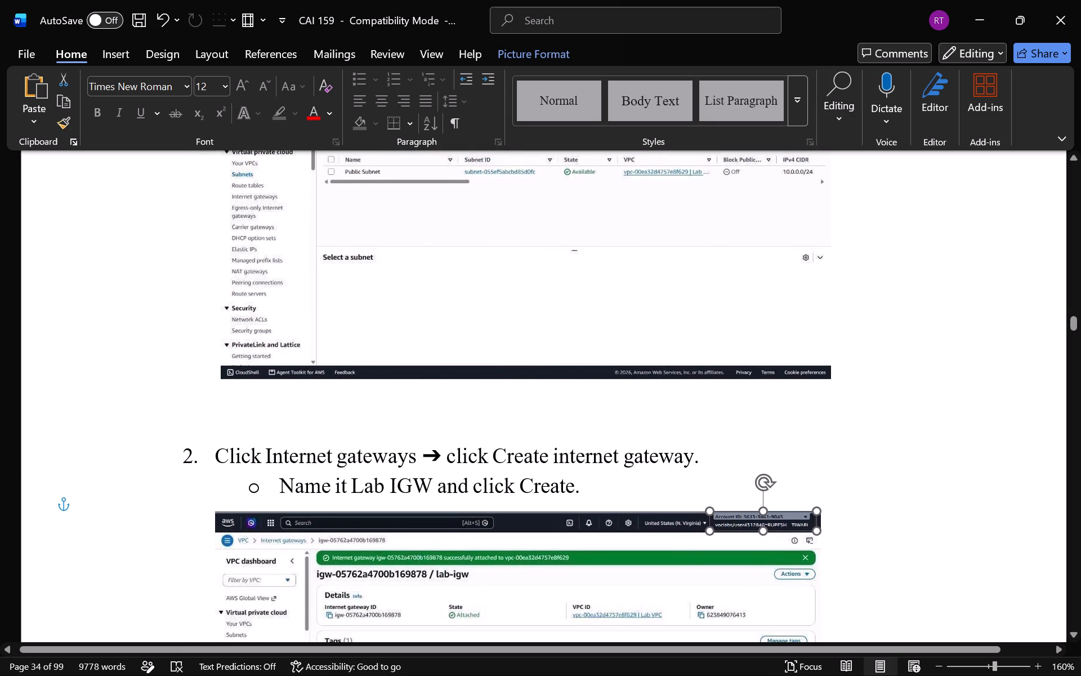
{"action": "left_click_drag", "start_coordinate": [779, 521], "coordinate": [782, 521]}
{"action": "left_click", "coordinate": [712, 453]}
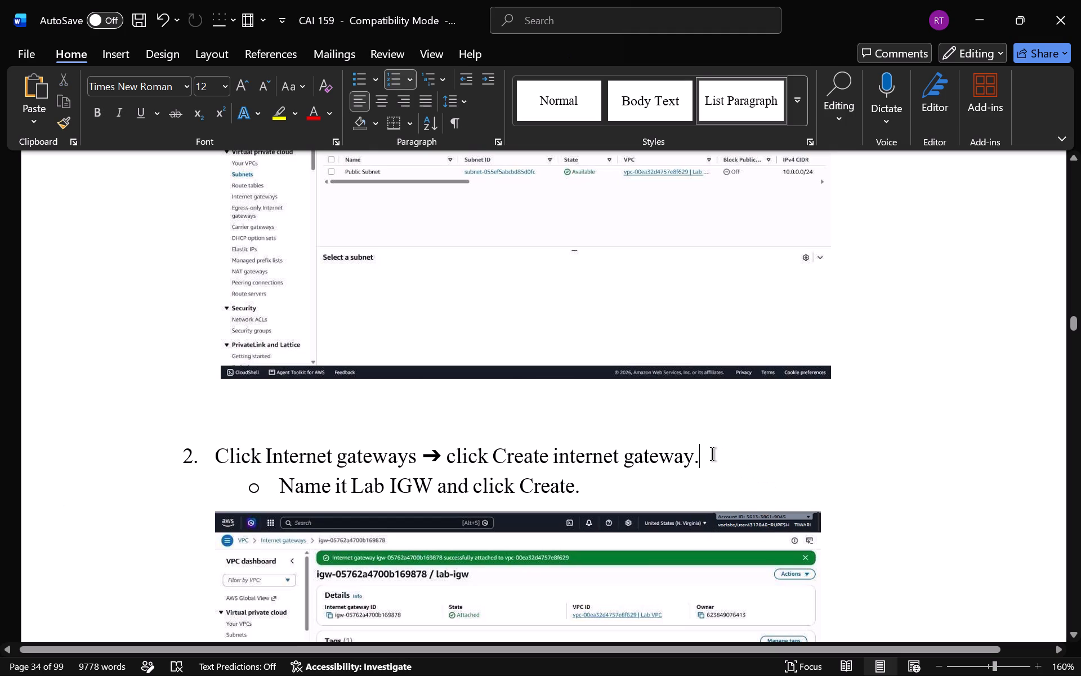
Paste the account label after Click Save changes, then align and widen it over the account details in the updated routes screenshot.
{"action": "scroll", "coordinate": [712, 453], "scroll_direction": "down", "scroll_amount": 4}
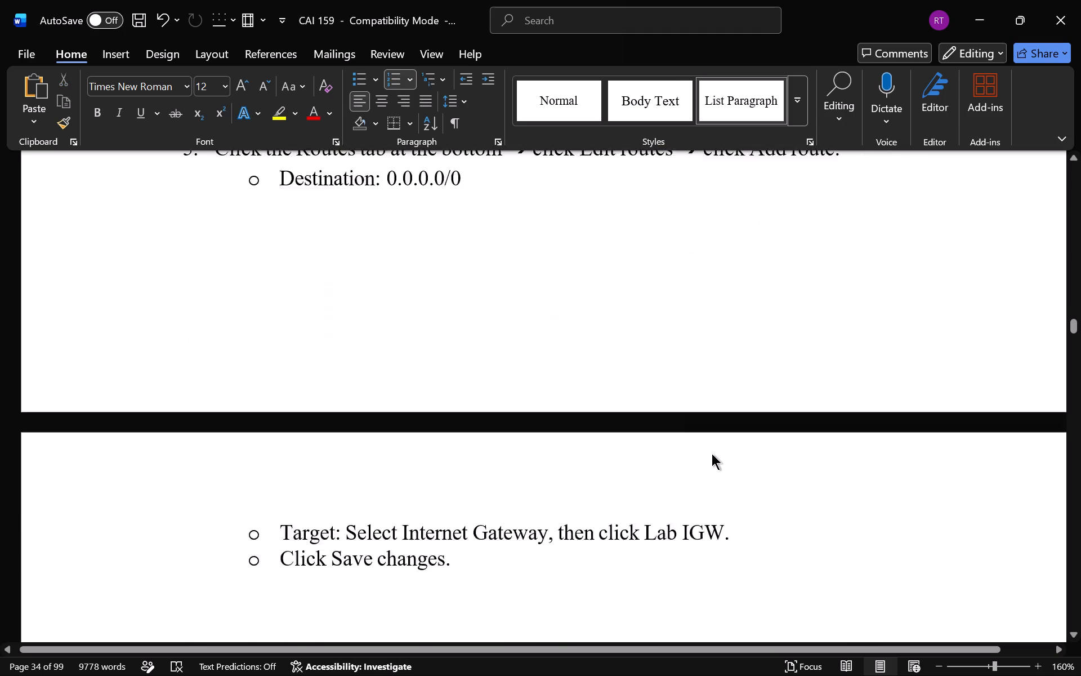
{"action": "scroll", "coordinate": [712, 453], "scroll_direction": "down", "scroll_amount": 1}
{"action": "left_click", "coordinate": [464, 262]}
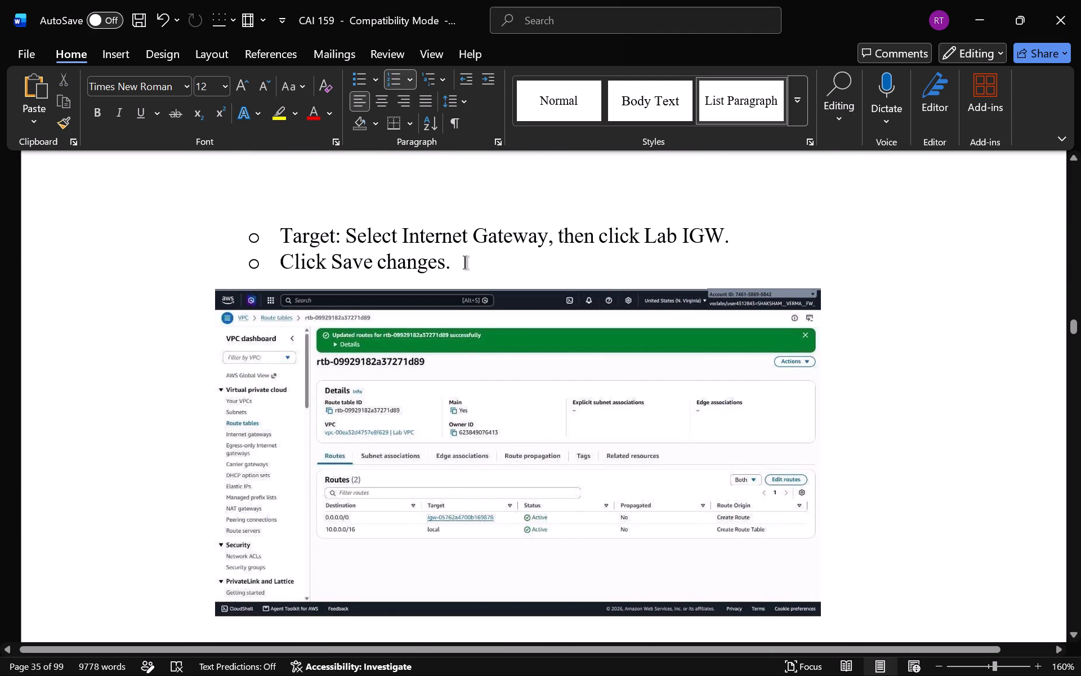
{"action": "key", "text": "ctrl+v"}
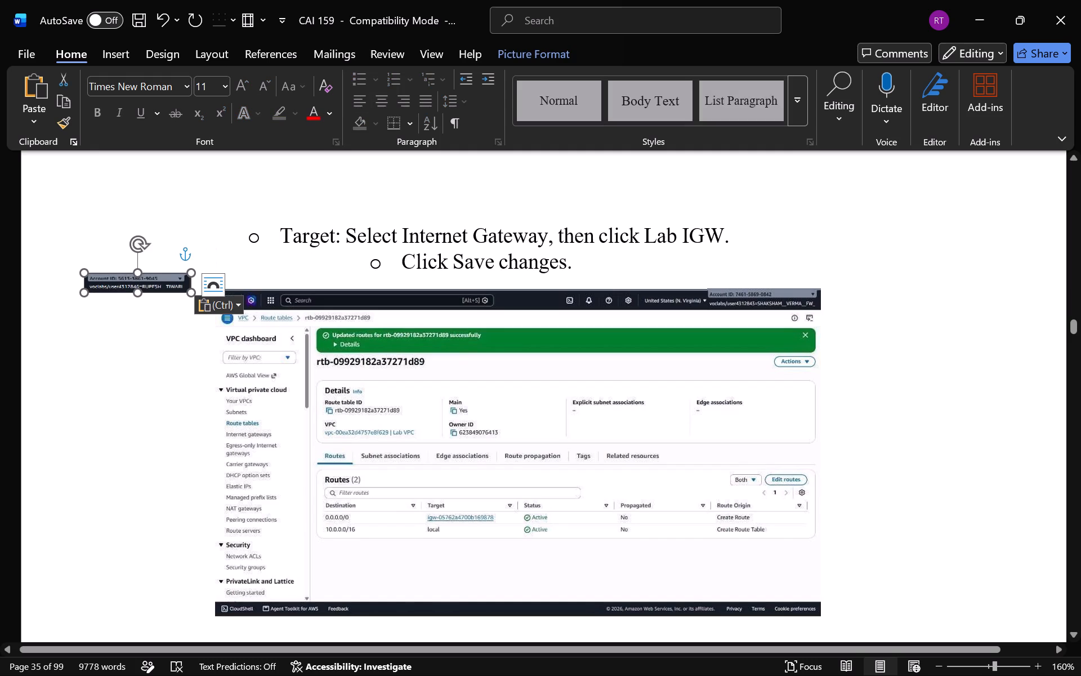
{"action": "left_click_drag", "start_coordinate": [151, 278], "coordinate": [779, 292]}
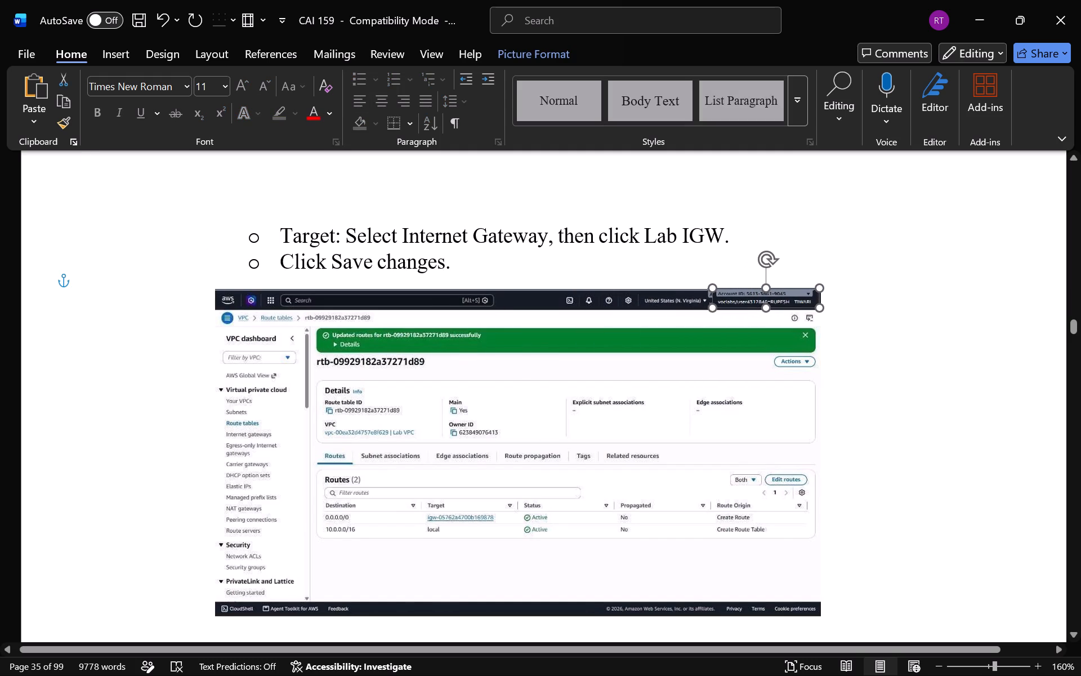
{"action": "left_click_drag", "start_coordinate": [779, 292], "coordinate": [780, 292]}
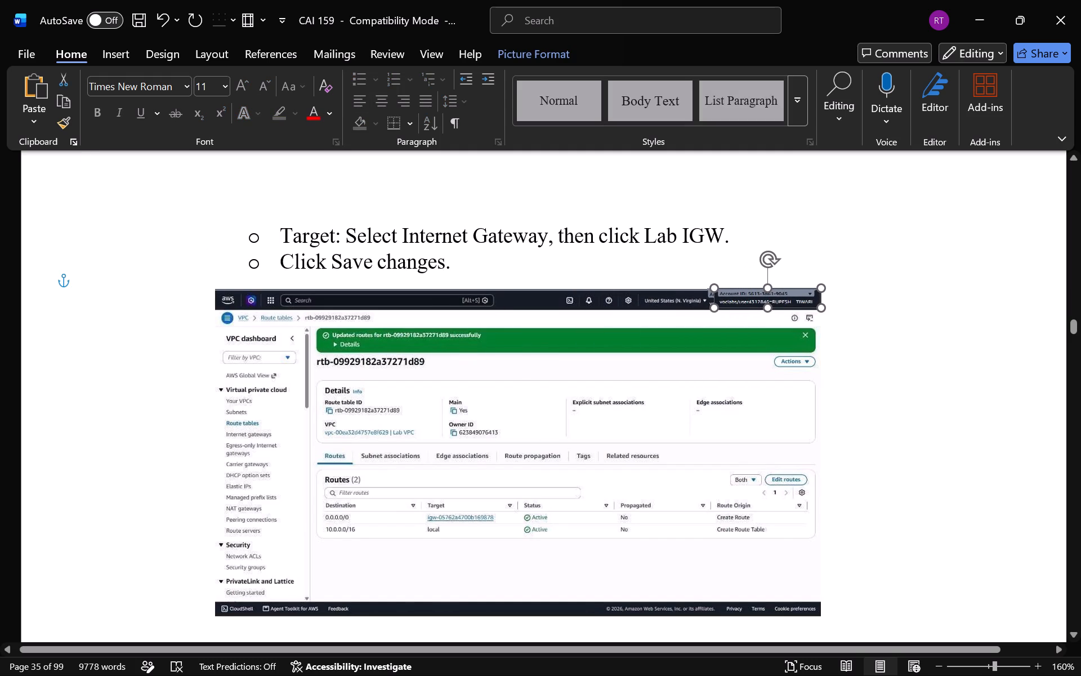
{"action": "left_click_drag", "start_coordinate": [780, 292], "coordinate": [781, 292]}
{"action": "left_click_drag", "start_coordinate": [716, 305], "coordinate": [707, 304]}
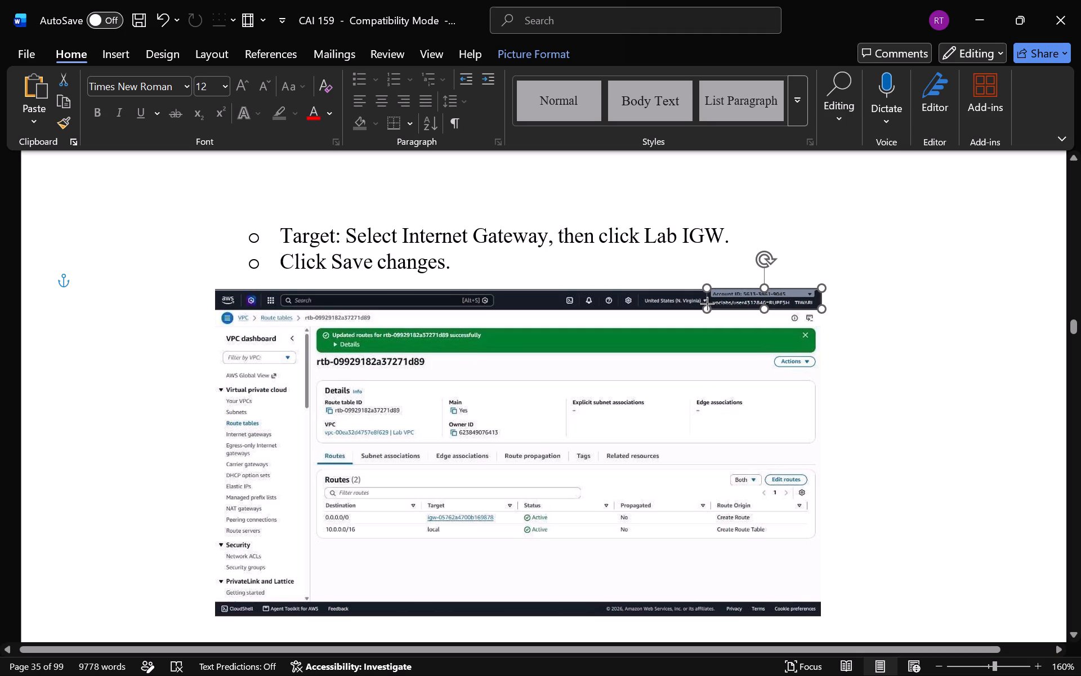
{"action": "left_click", "coordinate": [453, 261]}
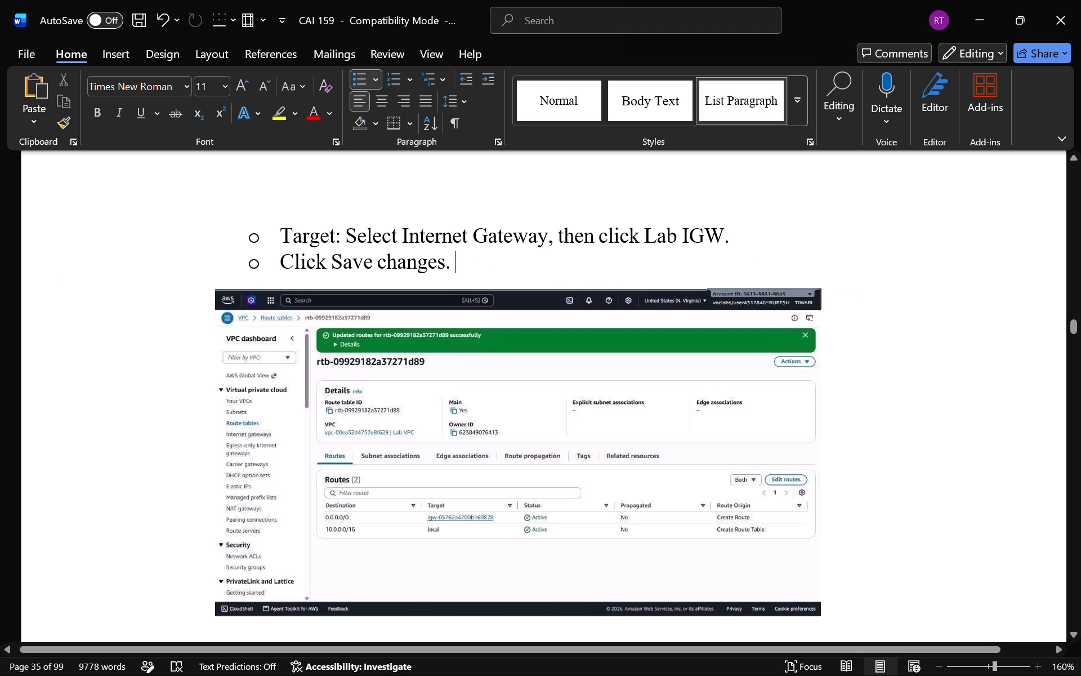
Paste the account label after the Subnet: Public Subnet line and make it slightly taller.
{"action": "scroll", "coordinate": [532, 360], "scroll_direction": "down", "scroll_amount": 2}
{"action": "scroll", "coordinate": [532, 360], "scroll_direction": "up", "scroll_amount": 1}
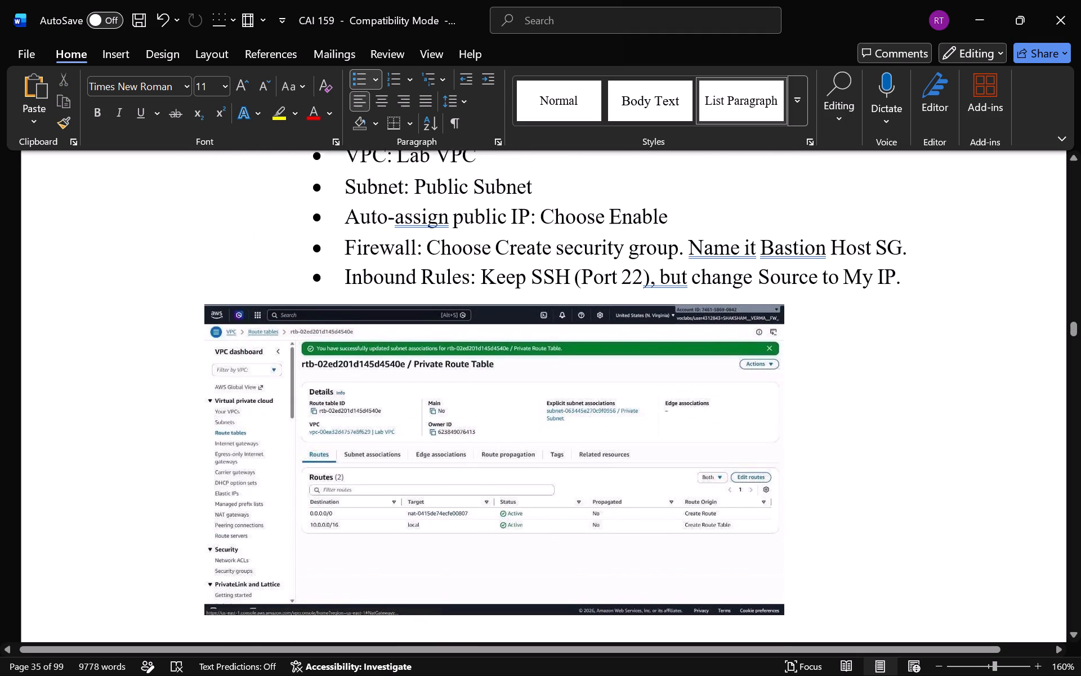
{"action": "scroll", "coordinate": [532, 360], "scroll_direction": "up", "scroll_amount": 1}
{"action": "left_click", "coordinate": [536, 332]}
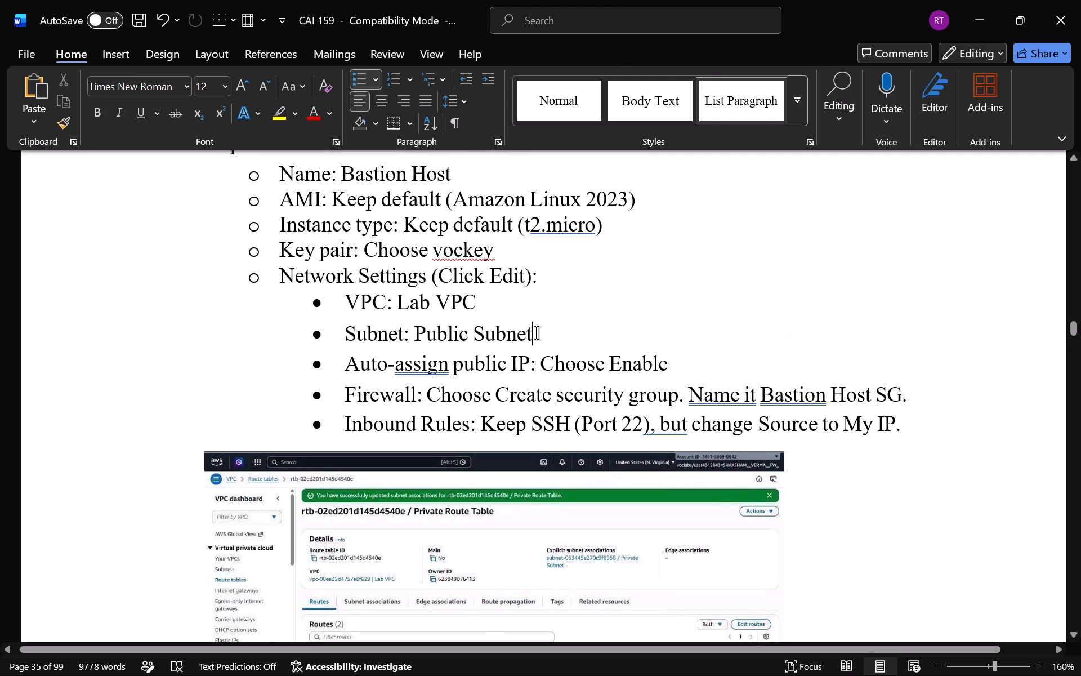
{"action": "key", "text": "ctrl+v"}
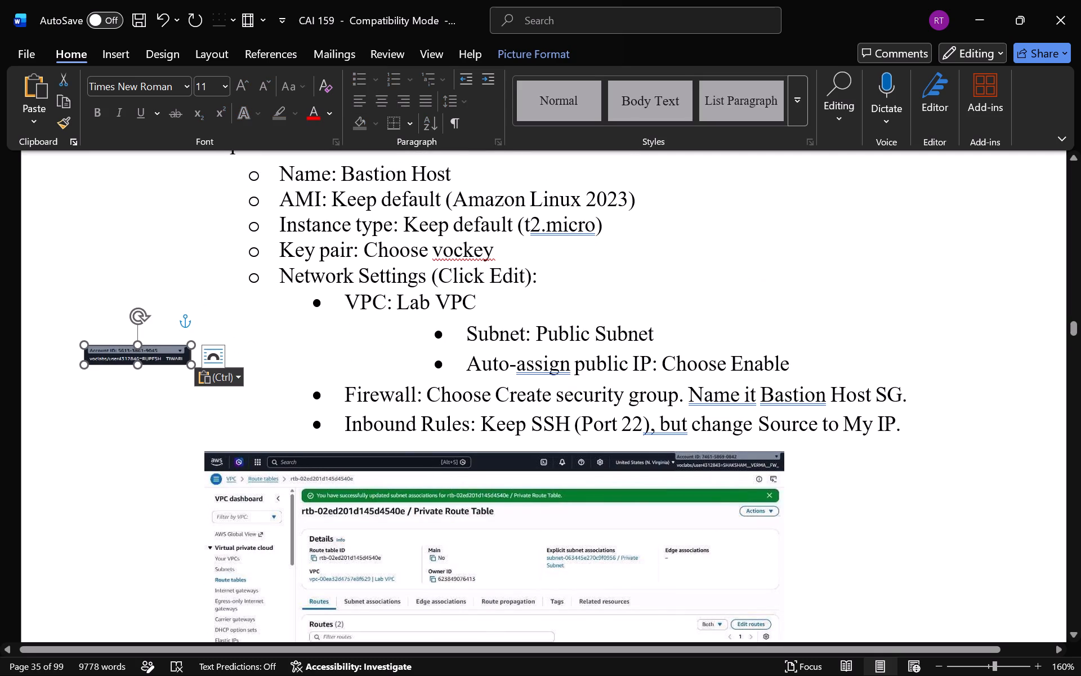
{"action": "left_click_drag", "start_coordinate": [139, 350], "coordinate": [638, 398]}
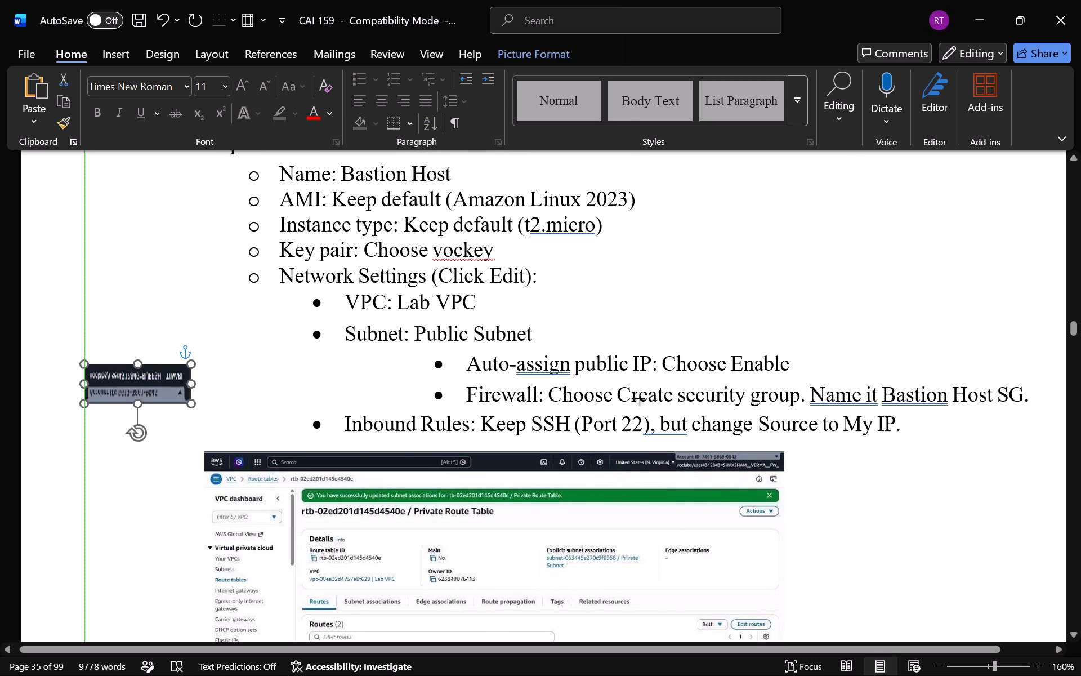
{"action": "left_click_drag", "start_coordinate": [638, 398], "coordinate": [605, 340]}
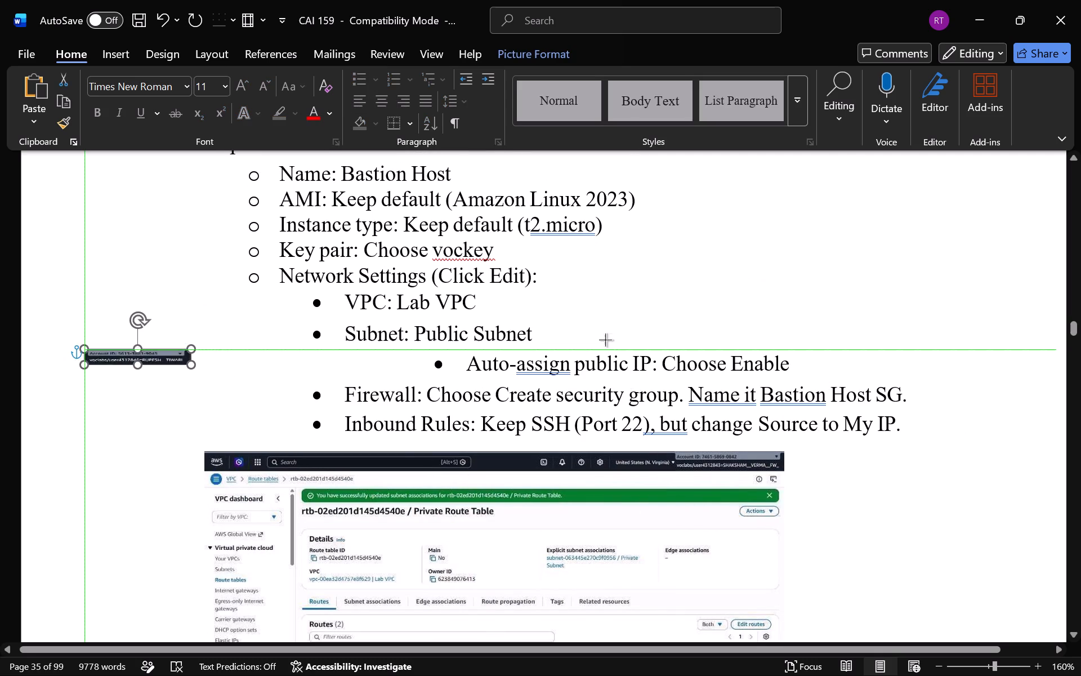
{"action": "left_click_drag", "start_coordinate": [605, 340], "coordinate": [596, 338]}
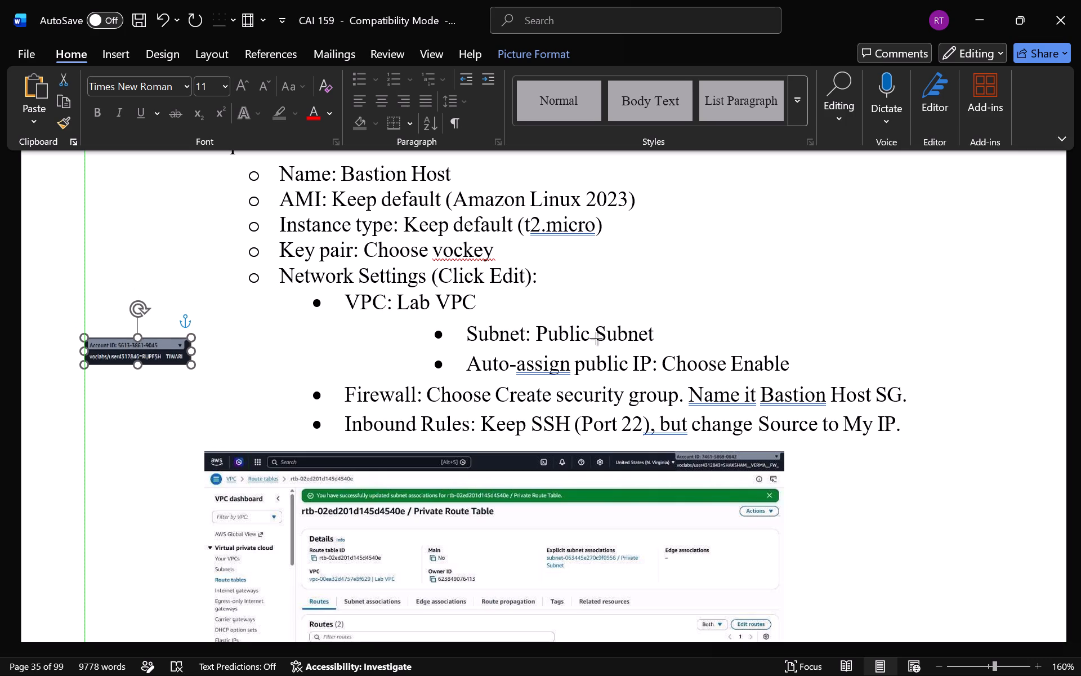
{"action": "left_click_drag", "start_coordinate": [596, 338], "coordinate": [594, 340]}
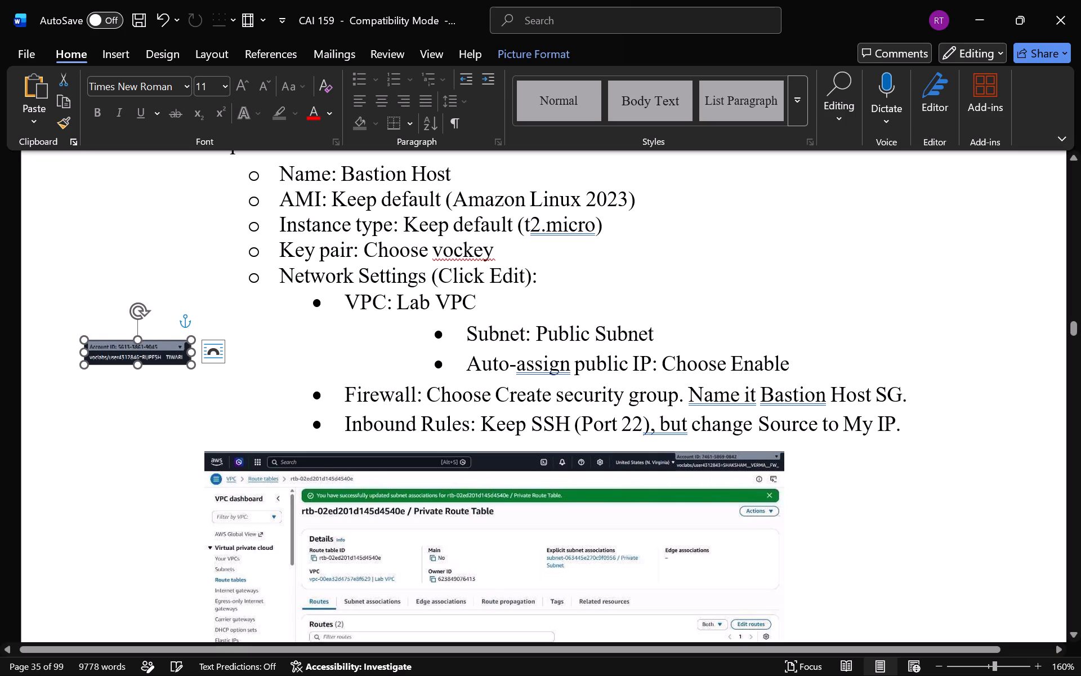
Move the account label over the account details in the Private Route Table subnet associations screenshot and resize it to fit.
{"action": "left_click_drag", "start_coordinate": [148, 347], "coordinate": [575, 487]}
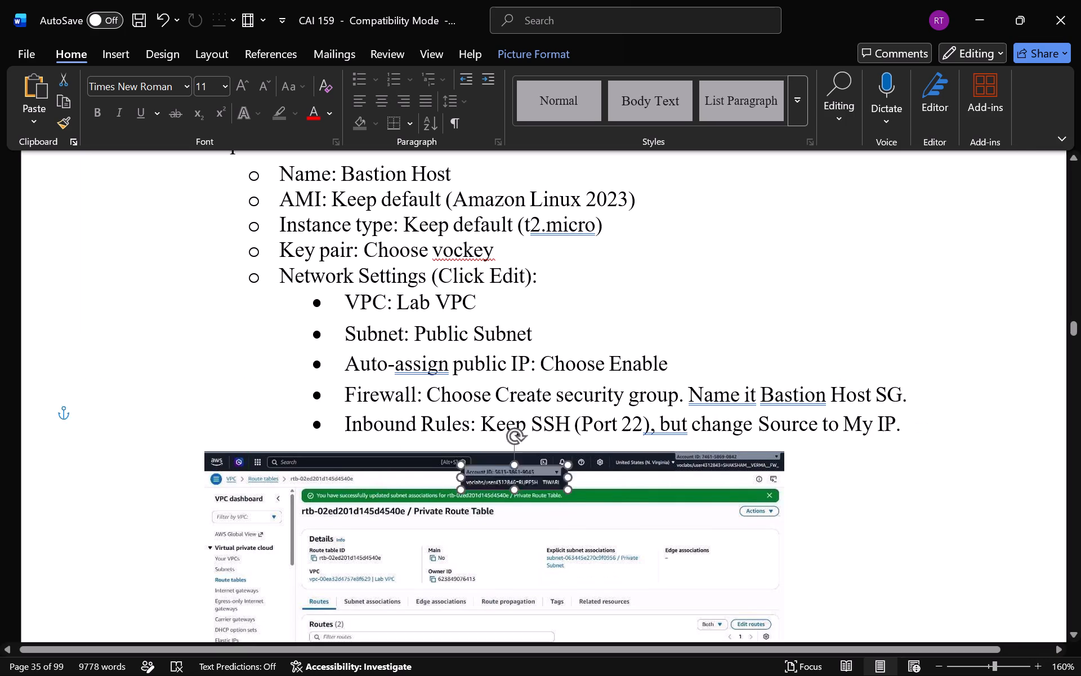
{"action": "left_click_drag", "start_coordinate": [575, 487], "coordinate": [738, 457]}
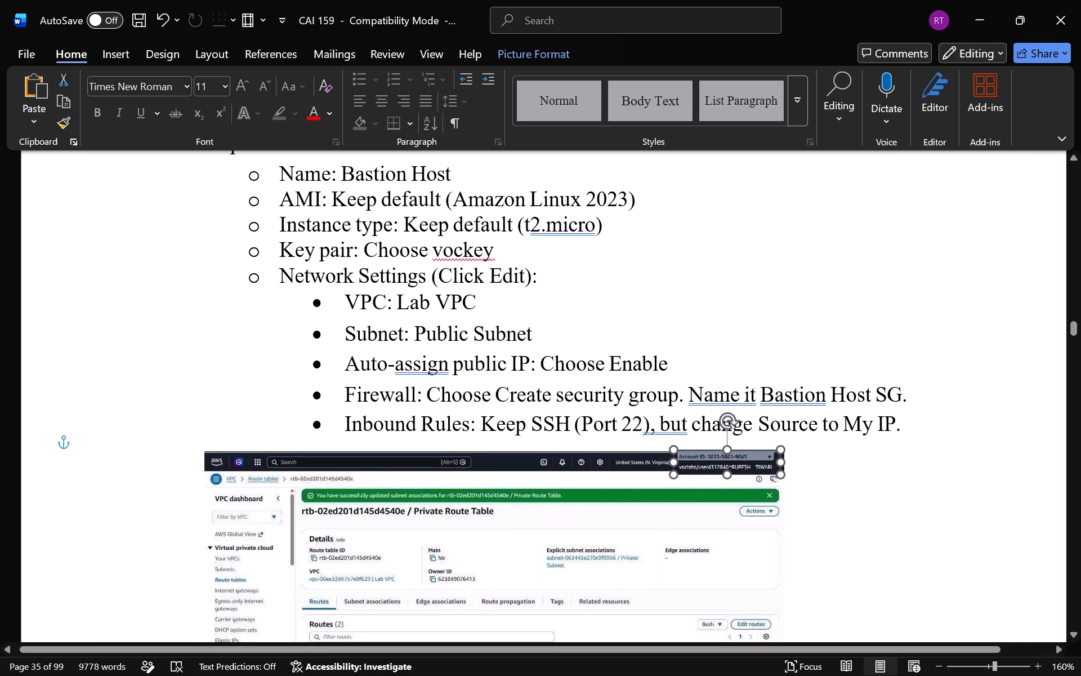
{"action": "left_click_drag", "start_coordinate": [738, 457], "coordinate": [741, 459]}
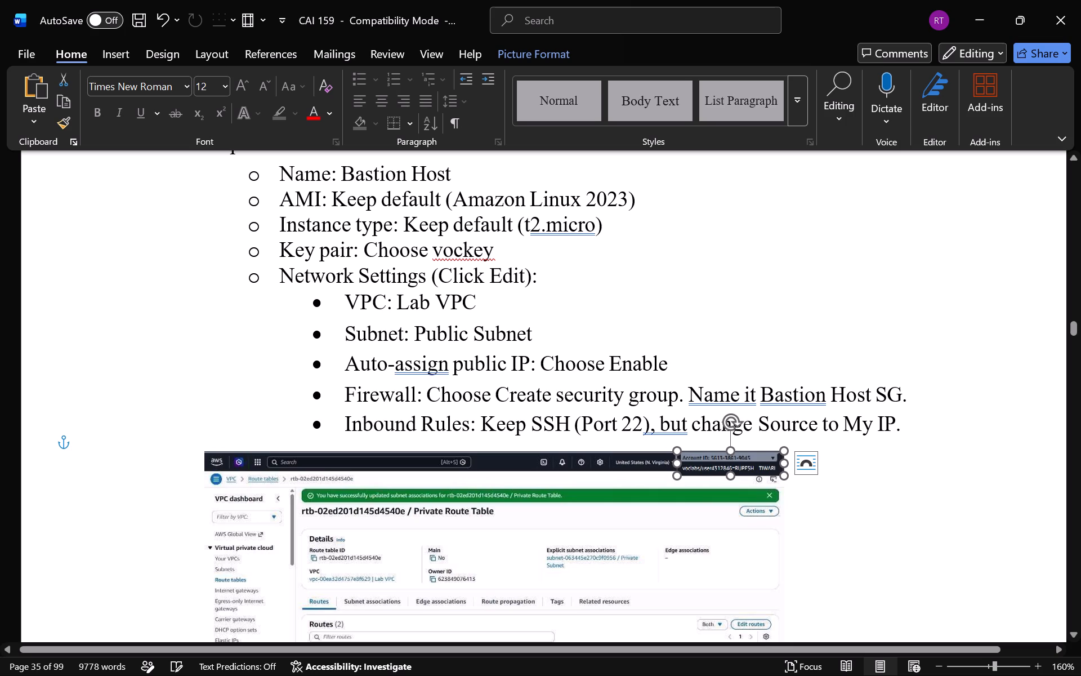
{"action": "left_click", "coordinate": [731, 473]}
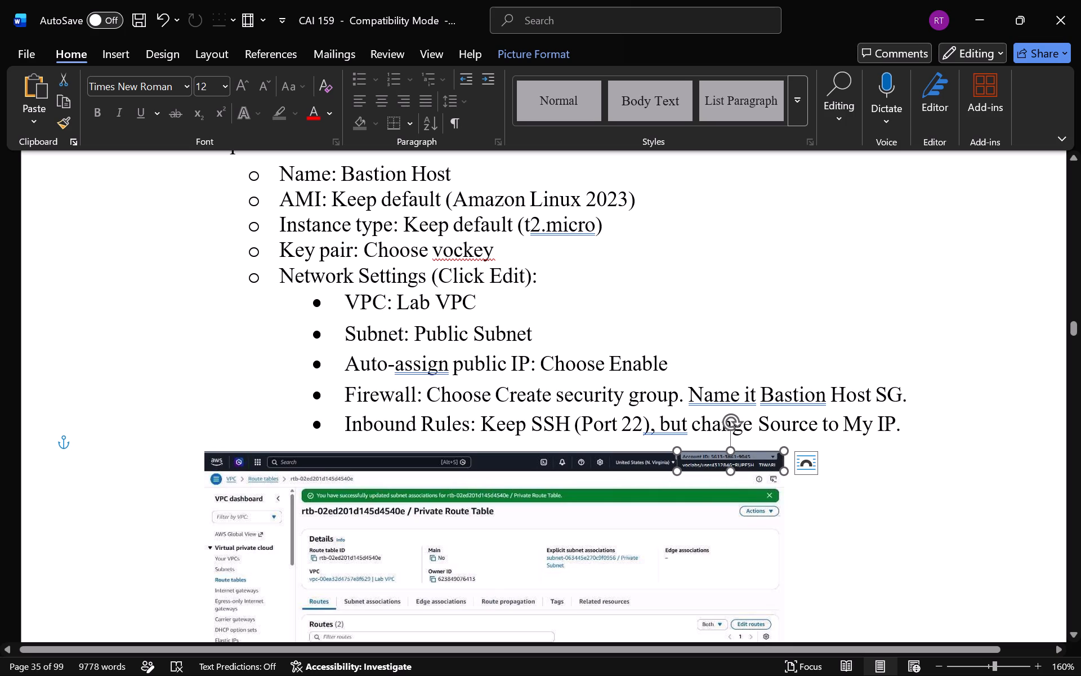
{"action": "left_click", "coordinate": [915, 419]}
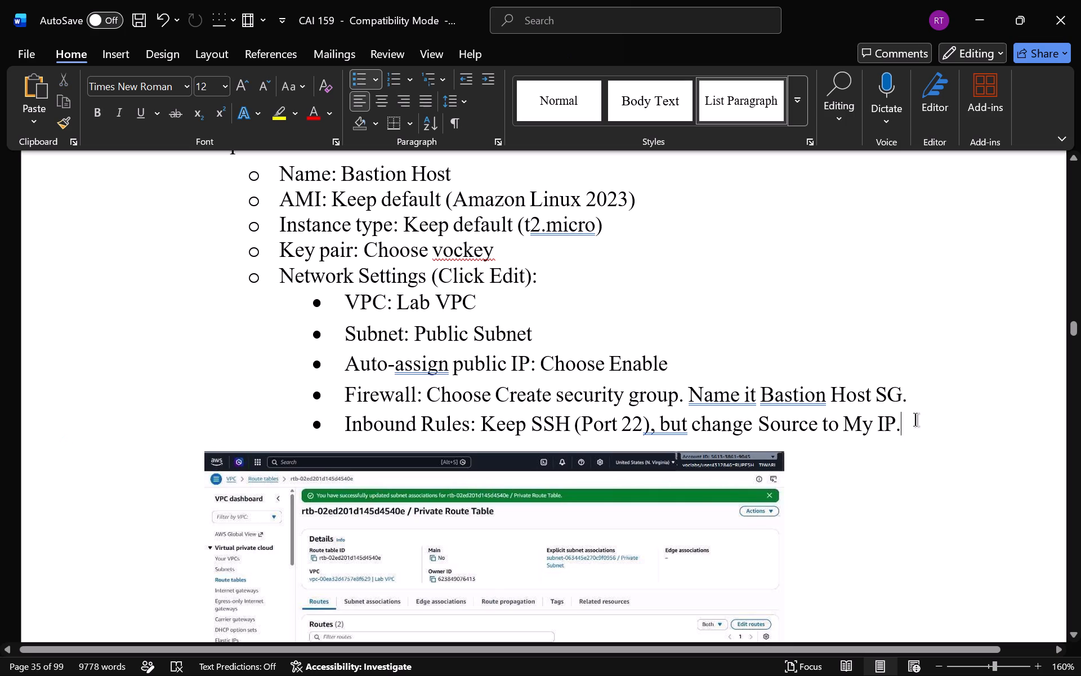
{"action": "left_click", "coordinate": [726, 461]}
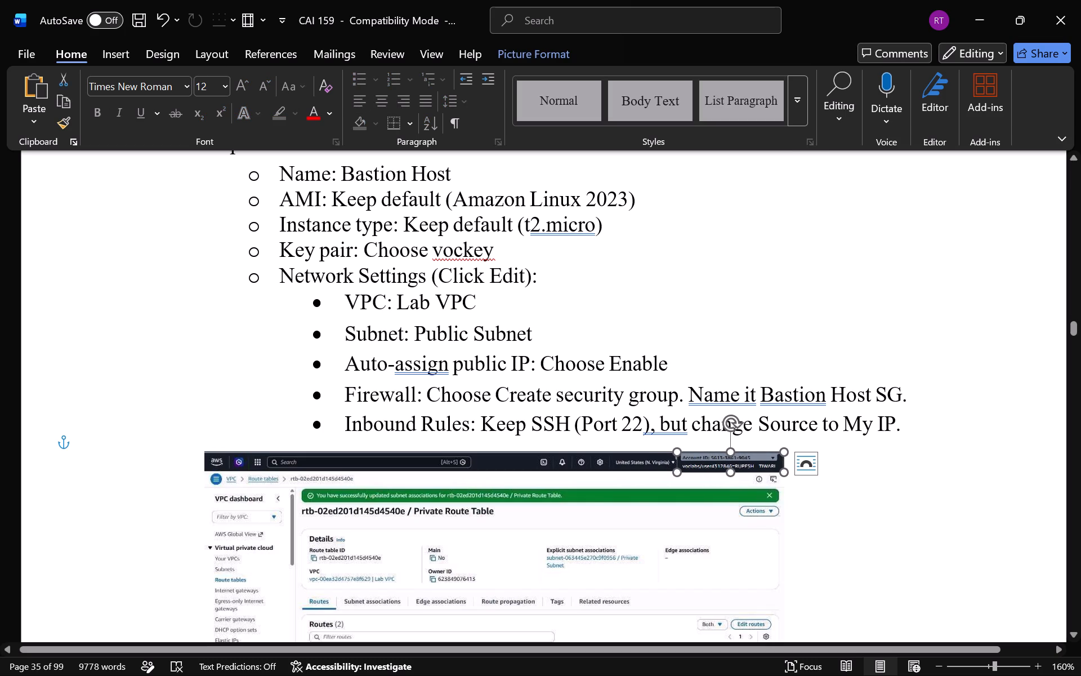
{"action": "left_click_drag", "start_coordinate": [676, 470], "coordinate": [674, 466]}
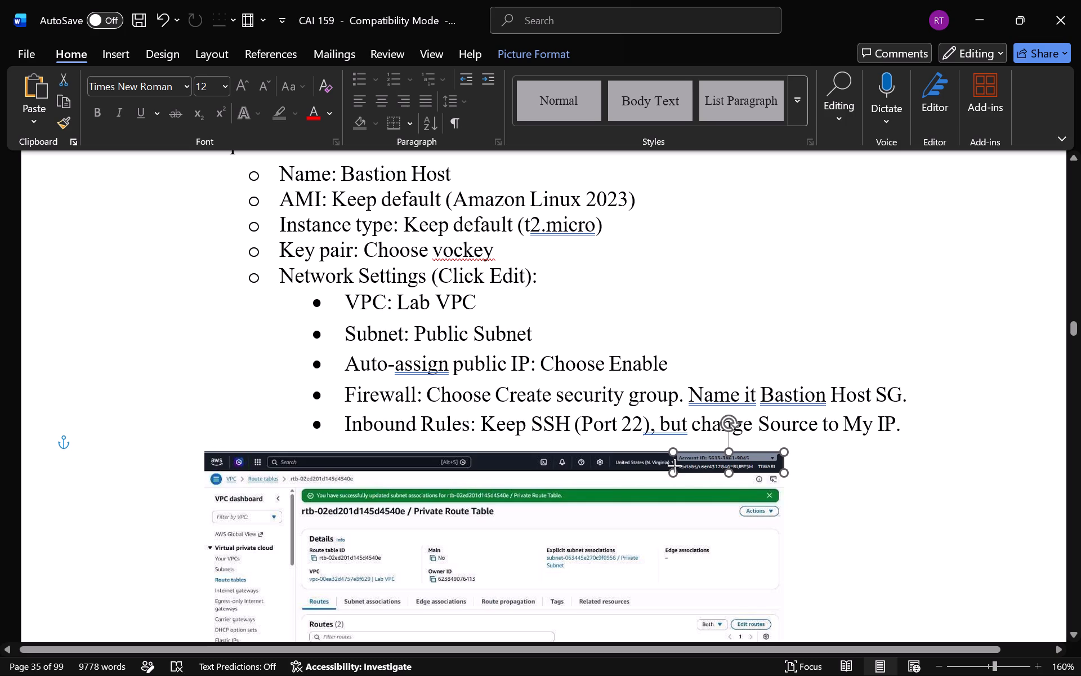
{"action": "left_click_drag", "start_coordinate": [674, 466], "coordinate": [676, 465]}
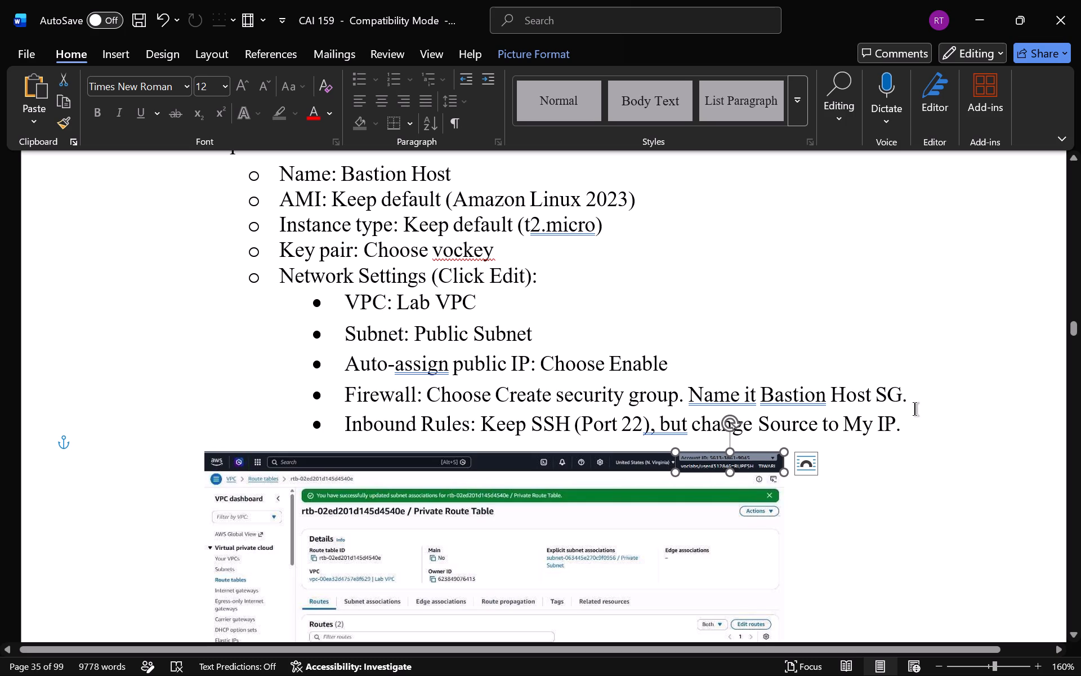
Paste the account label after the Bastion Host login instruction, then align and widen it over the account details in the EC2 Instances screenshot.
{"action": "scroll", "coordinate": [909, 441], "scroll_direction": "down", "scroll_amount": 5}
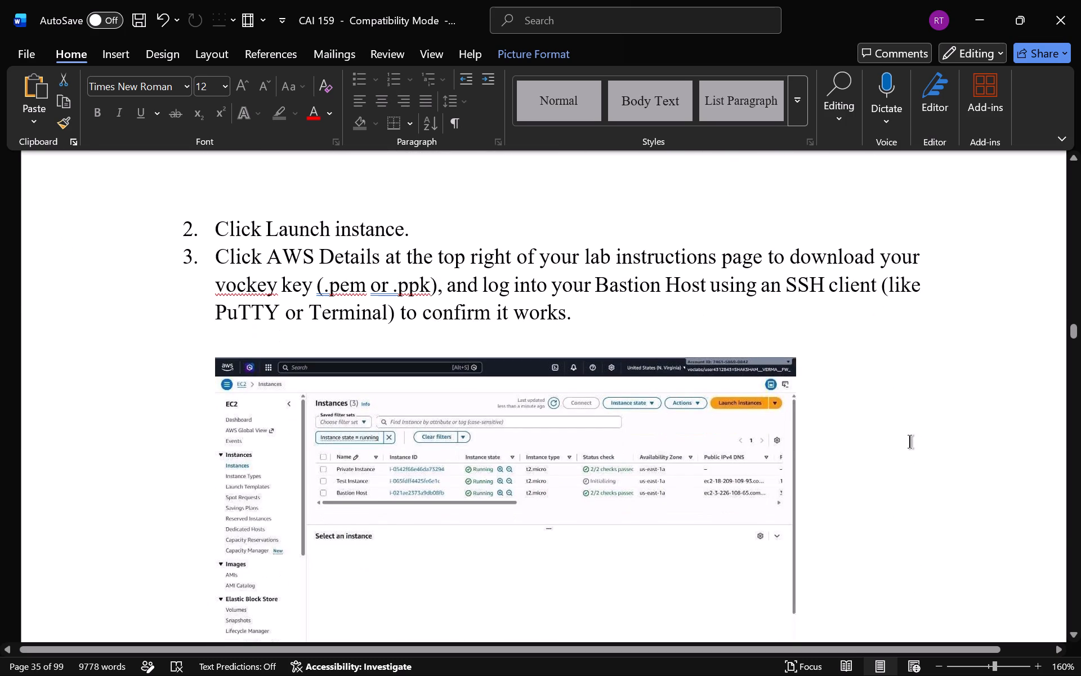
{"action": "left_click", "coordinate": [578, 310]}
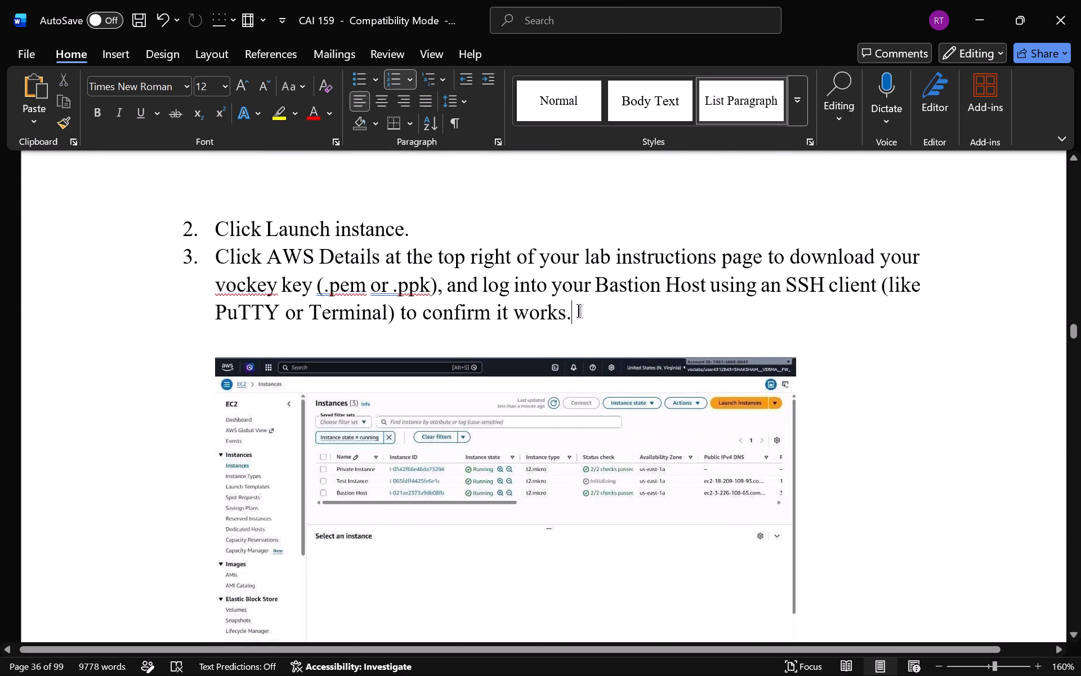
{"action": "key", "text": "ctrl+v"}
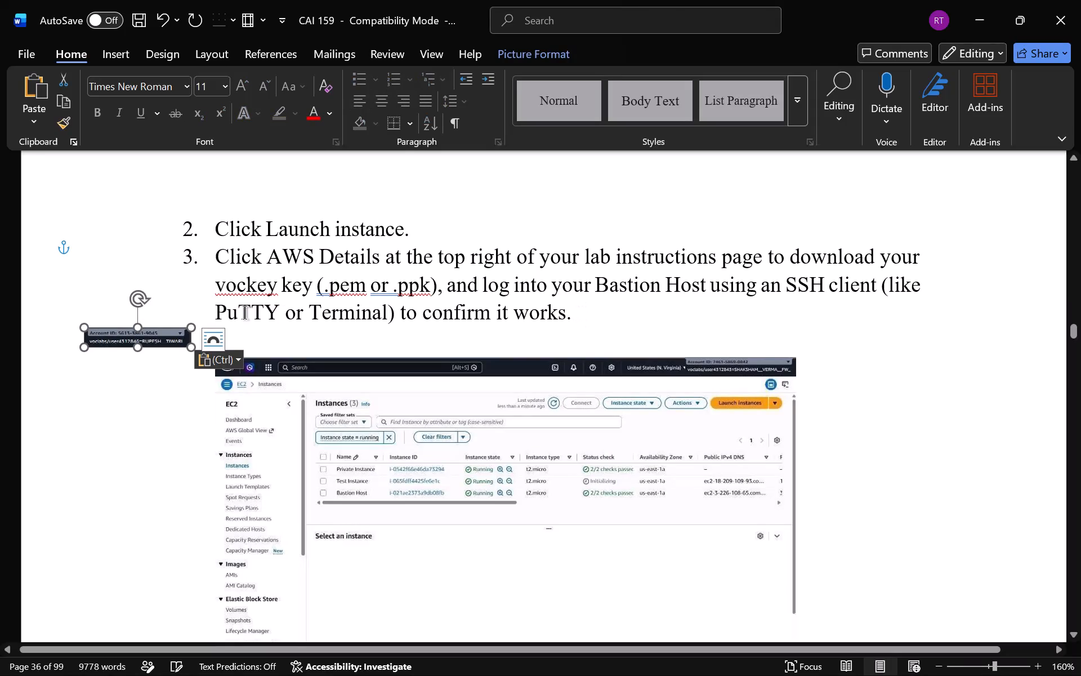
{"action": "left_click_drag", "start_coordinate": [123, 337], "coordinate": [189, 349]}
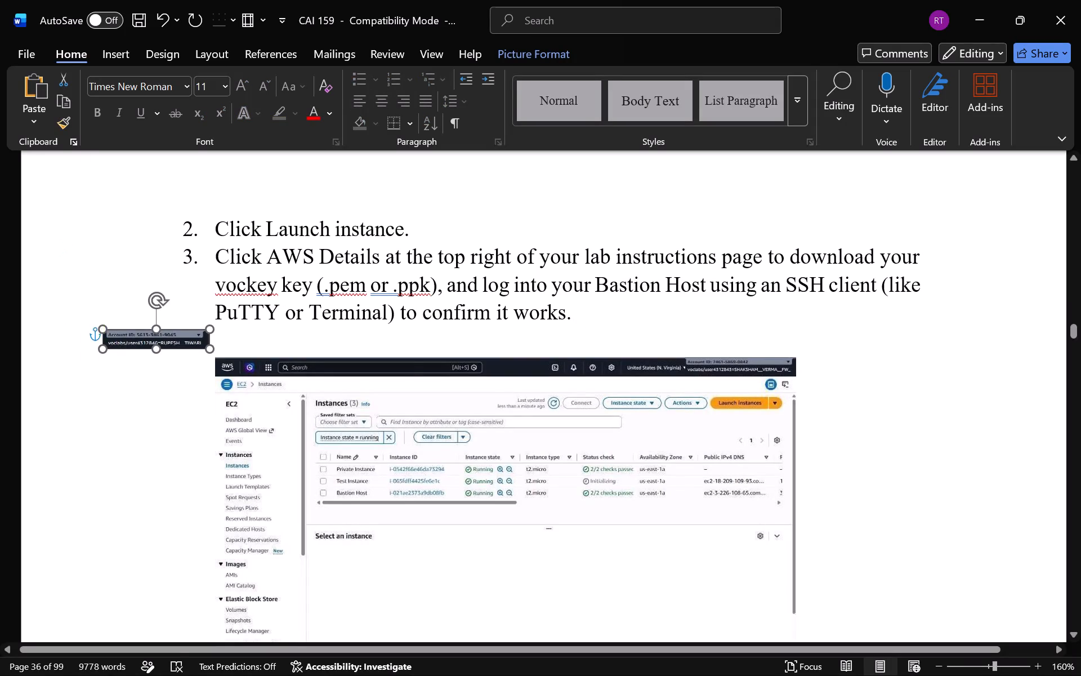
{"action": "left_click_drag", "start_coordinate": [189, 349], "coordinate": [730, 369]}
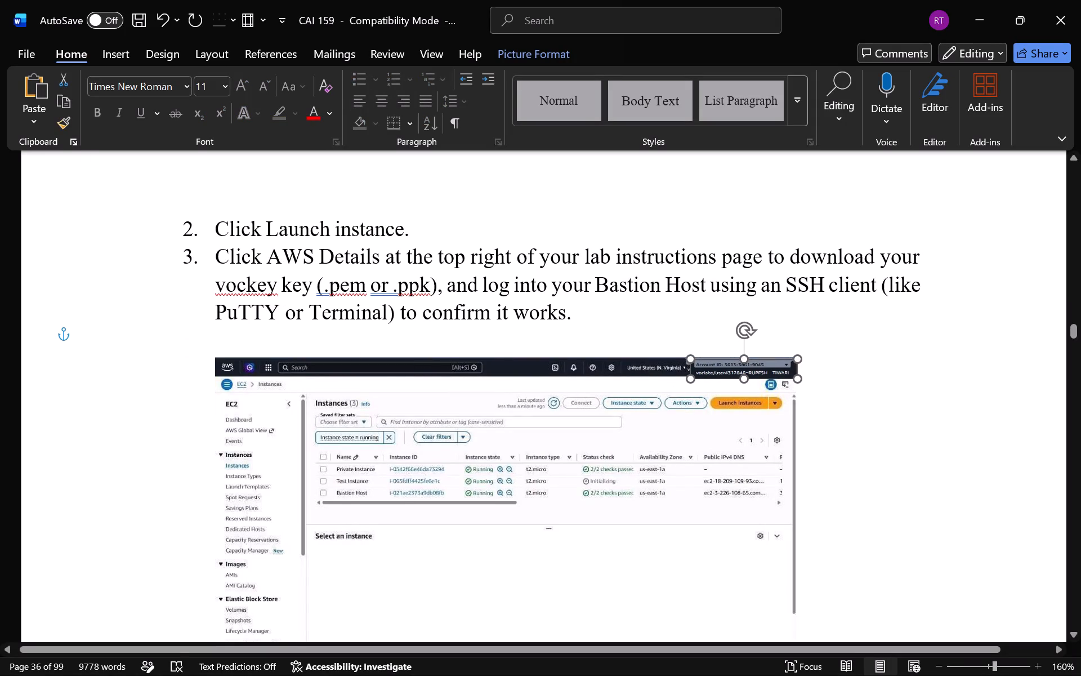
{"action": "left_click_drag", "start_coordinate": [730, 369], "coordinate": [730, 368]}
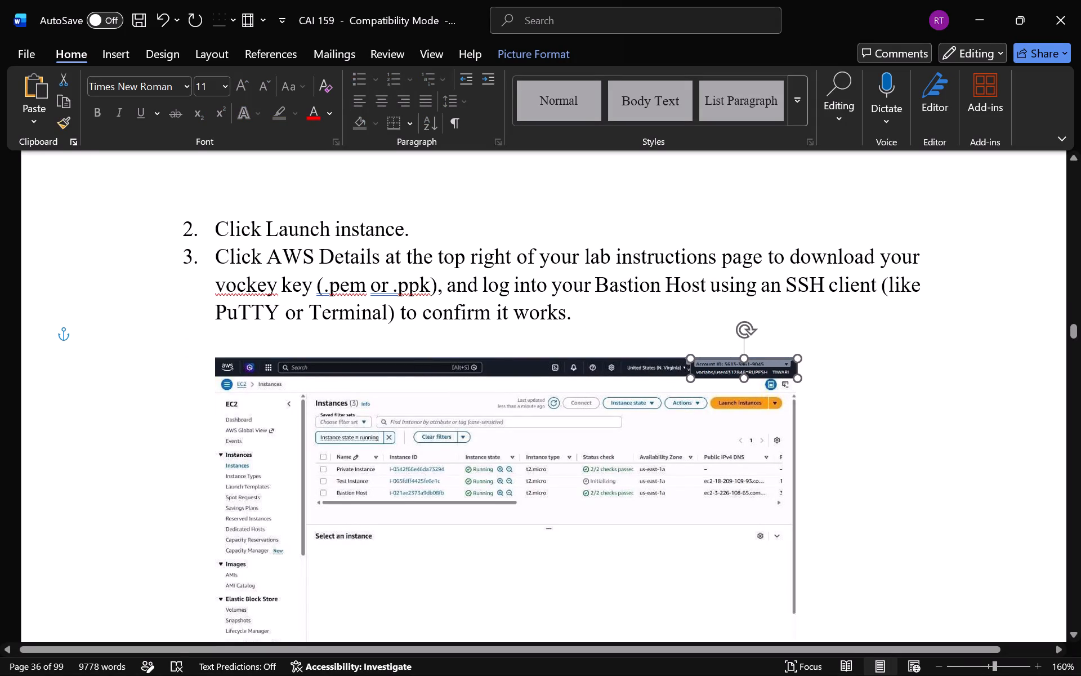
{"action": "left_click_drag", "start_coordinate": [730, 368], "coordinate": [730, 367]}
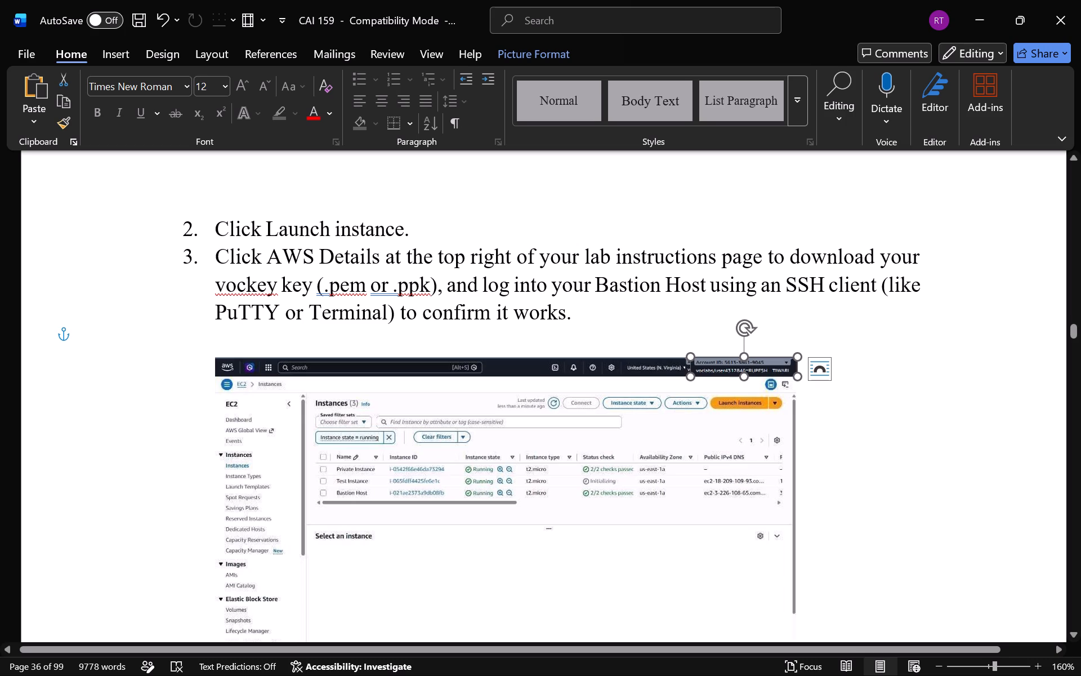
{"action": "left_click_drag", "start_coordinate": [689, 376], "coordinate": [685, 368]}
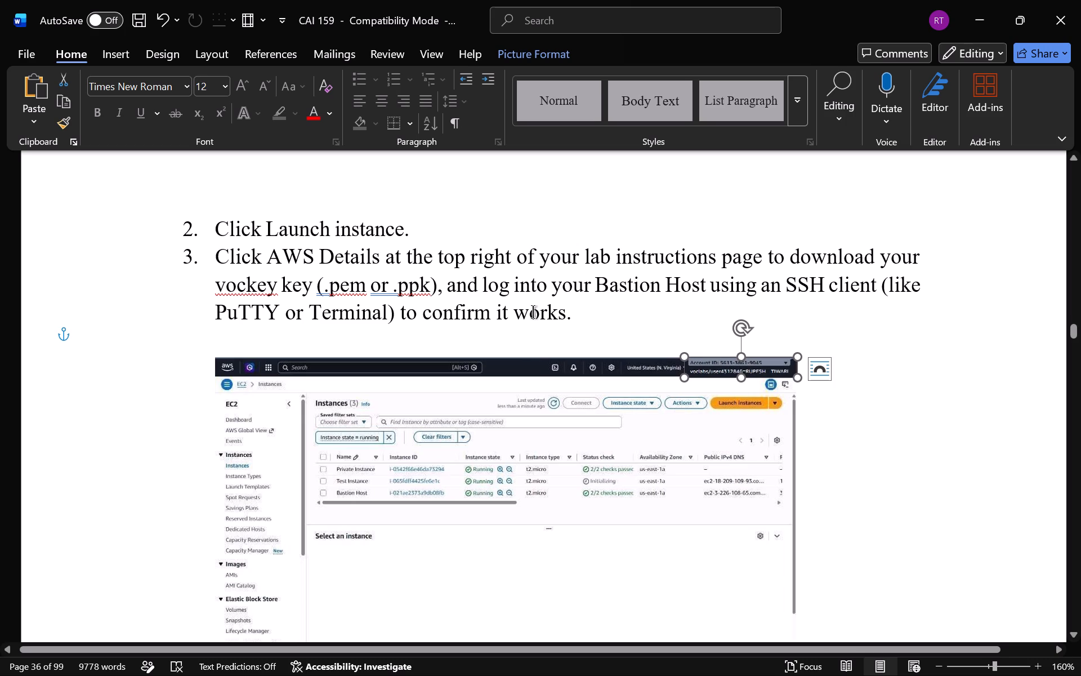
{"action": "left_click", "coordinate": [577, 314]}
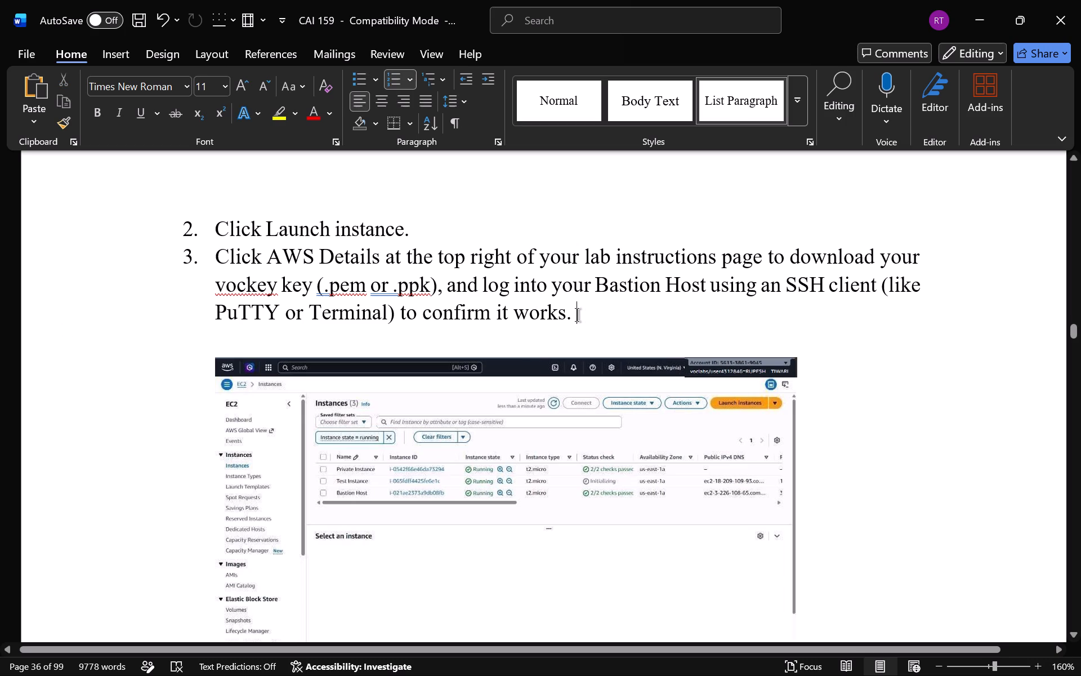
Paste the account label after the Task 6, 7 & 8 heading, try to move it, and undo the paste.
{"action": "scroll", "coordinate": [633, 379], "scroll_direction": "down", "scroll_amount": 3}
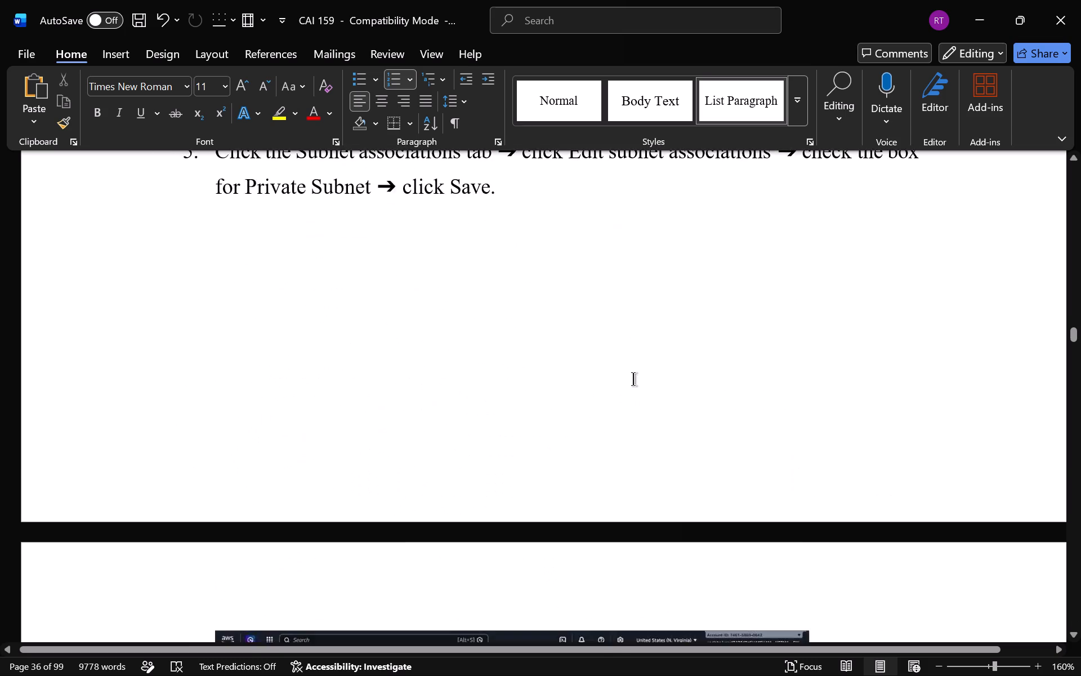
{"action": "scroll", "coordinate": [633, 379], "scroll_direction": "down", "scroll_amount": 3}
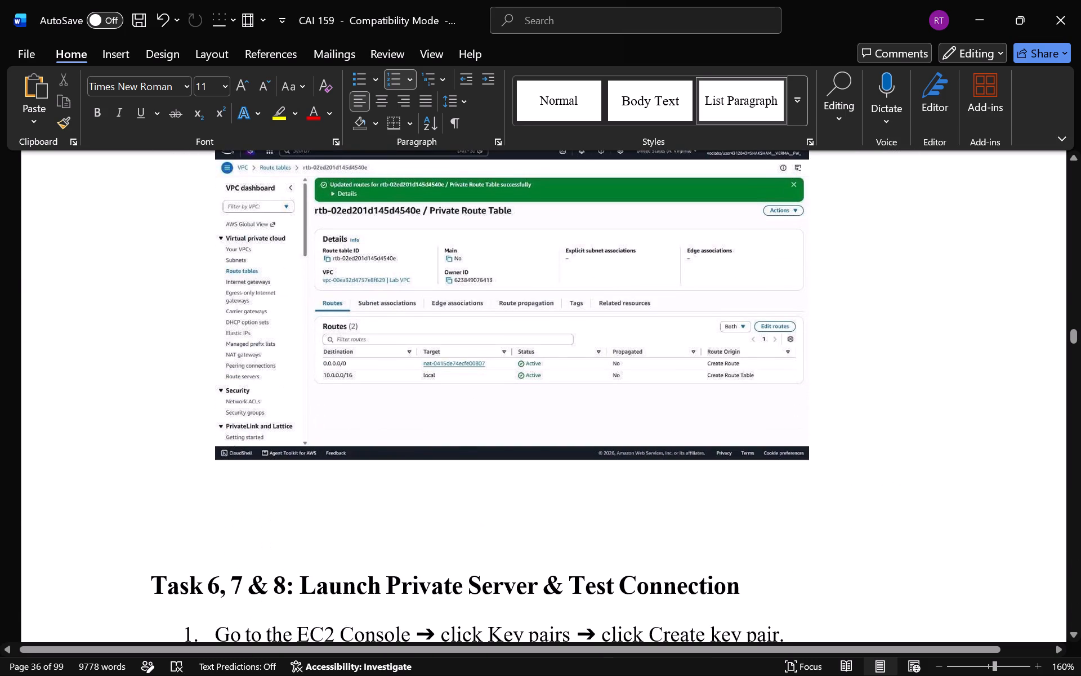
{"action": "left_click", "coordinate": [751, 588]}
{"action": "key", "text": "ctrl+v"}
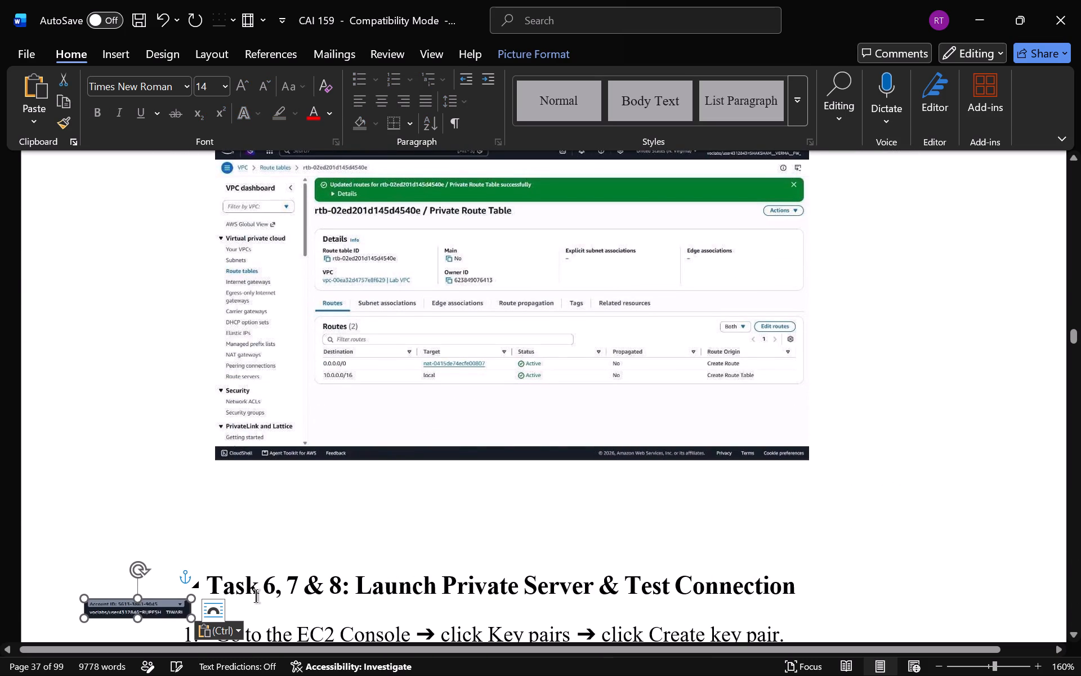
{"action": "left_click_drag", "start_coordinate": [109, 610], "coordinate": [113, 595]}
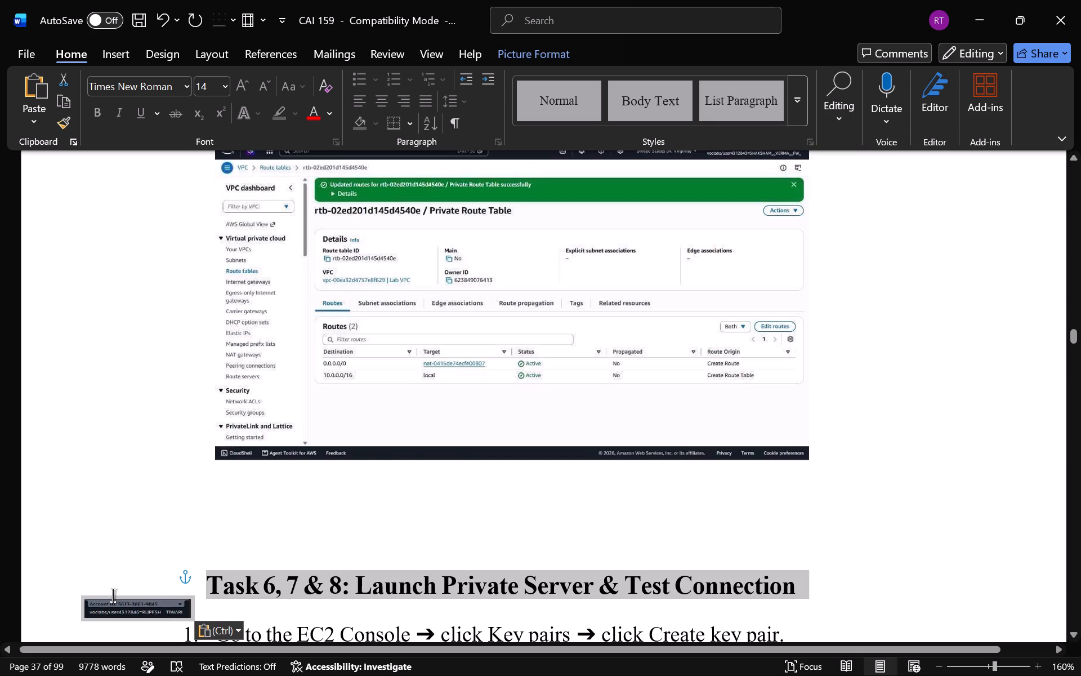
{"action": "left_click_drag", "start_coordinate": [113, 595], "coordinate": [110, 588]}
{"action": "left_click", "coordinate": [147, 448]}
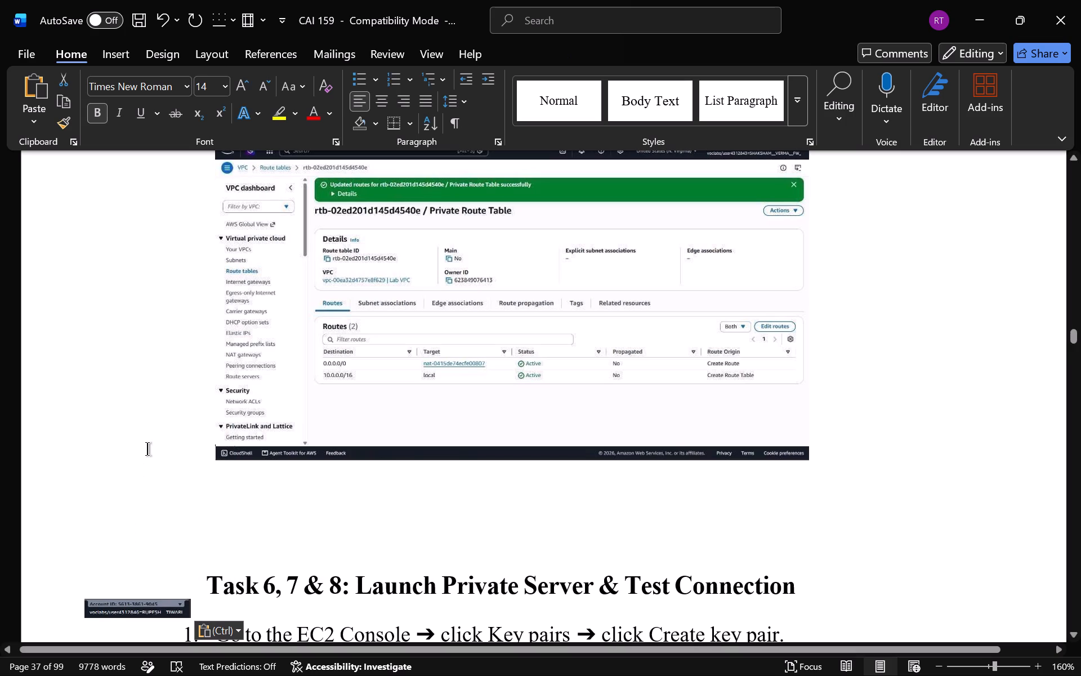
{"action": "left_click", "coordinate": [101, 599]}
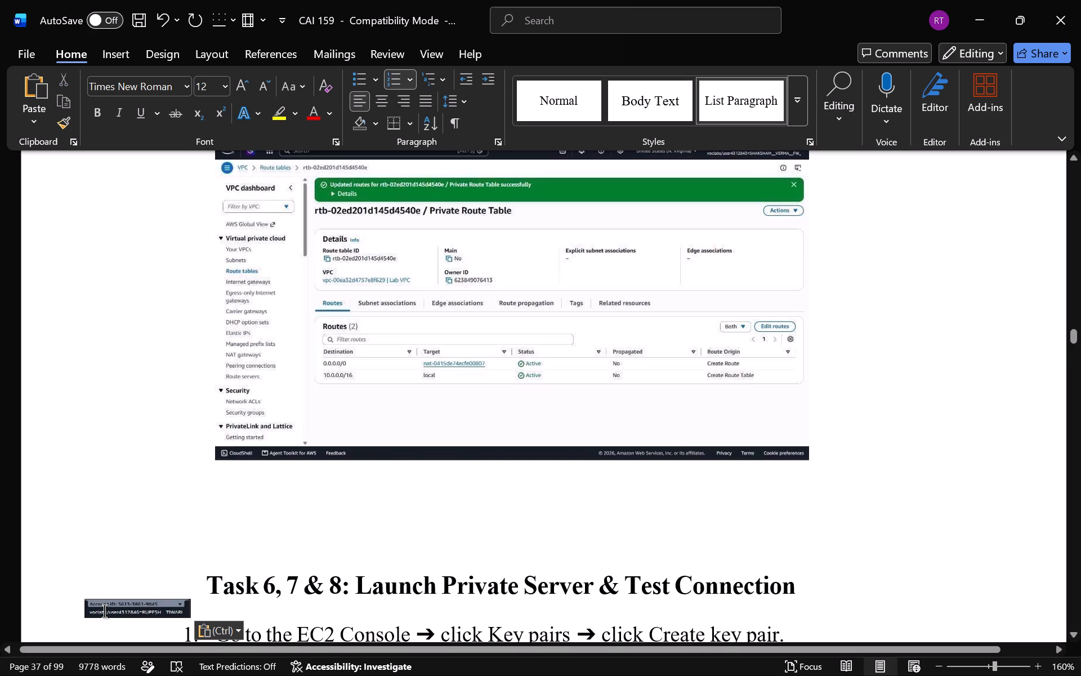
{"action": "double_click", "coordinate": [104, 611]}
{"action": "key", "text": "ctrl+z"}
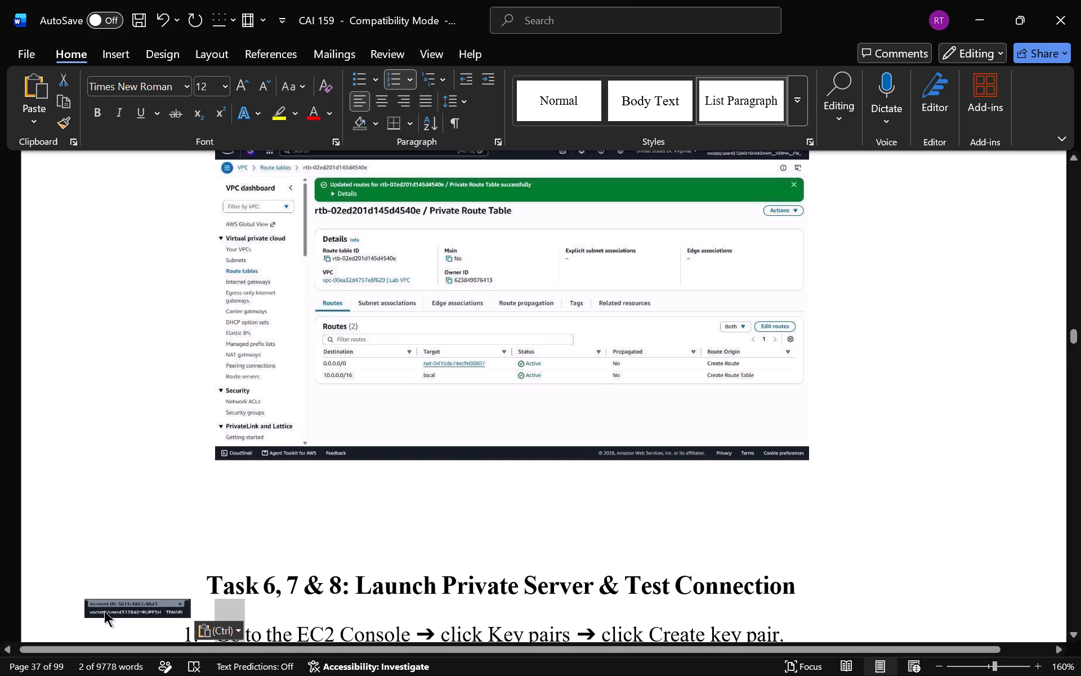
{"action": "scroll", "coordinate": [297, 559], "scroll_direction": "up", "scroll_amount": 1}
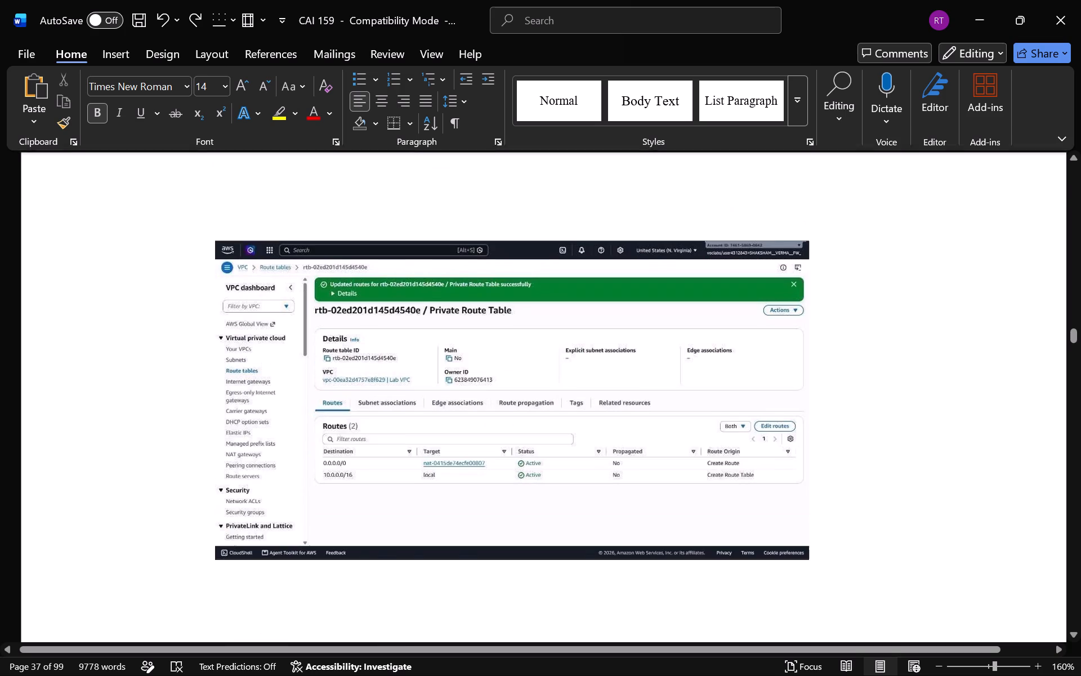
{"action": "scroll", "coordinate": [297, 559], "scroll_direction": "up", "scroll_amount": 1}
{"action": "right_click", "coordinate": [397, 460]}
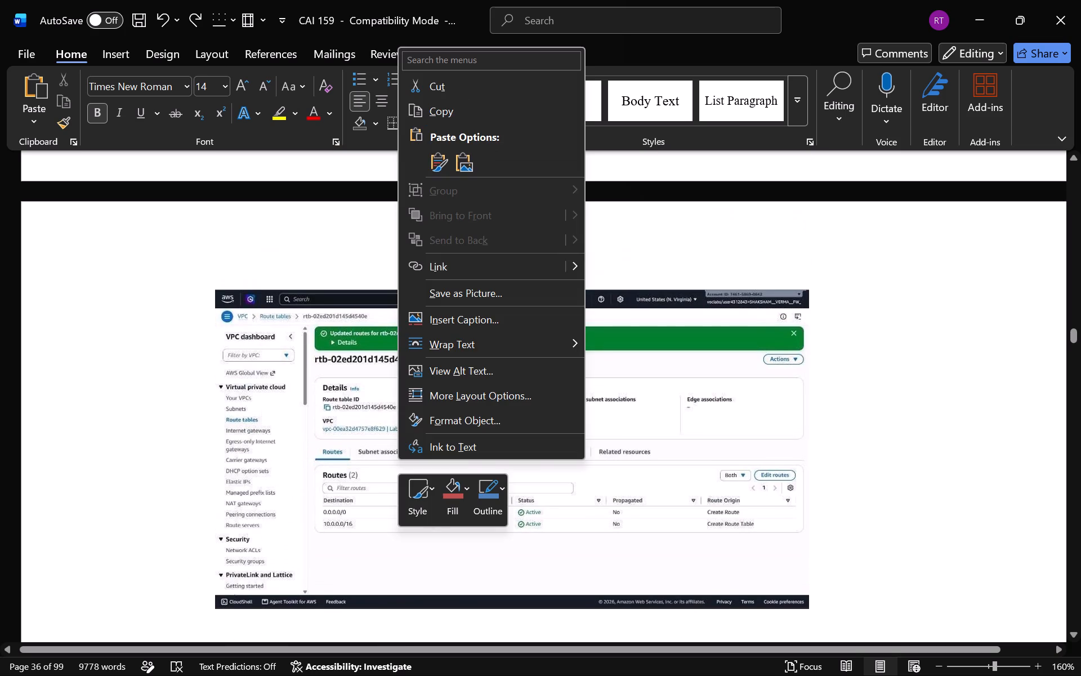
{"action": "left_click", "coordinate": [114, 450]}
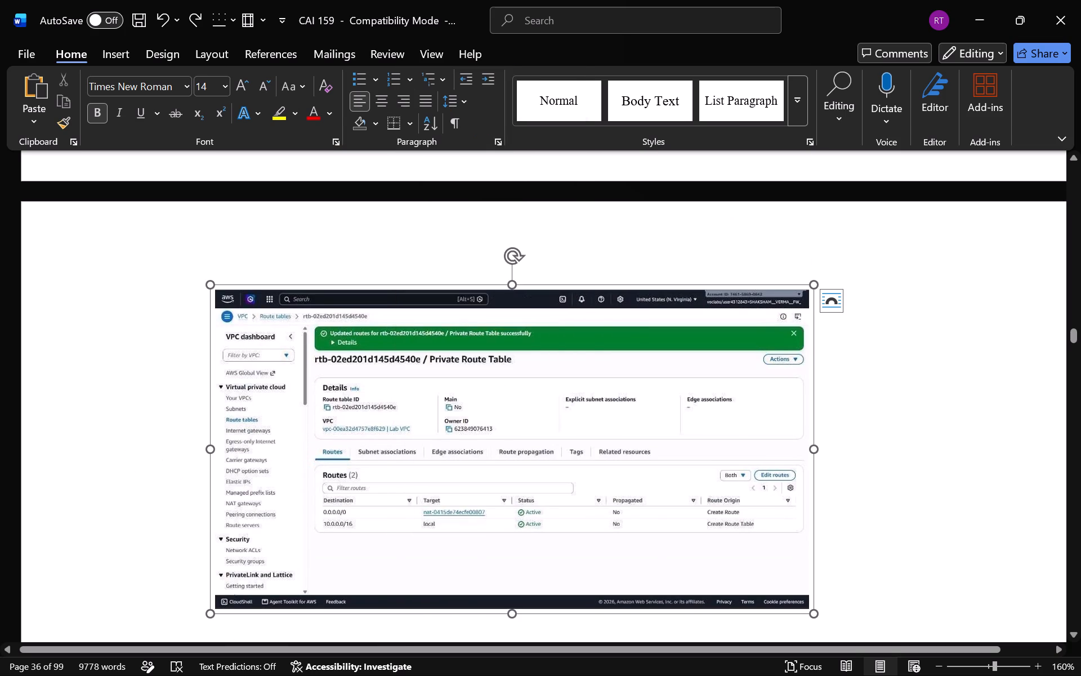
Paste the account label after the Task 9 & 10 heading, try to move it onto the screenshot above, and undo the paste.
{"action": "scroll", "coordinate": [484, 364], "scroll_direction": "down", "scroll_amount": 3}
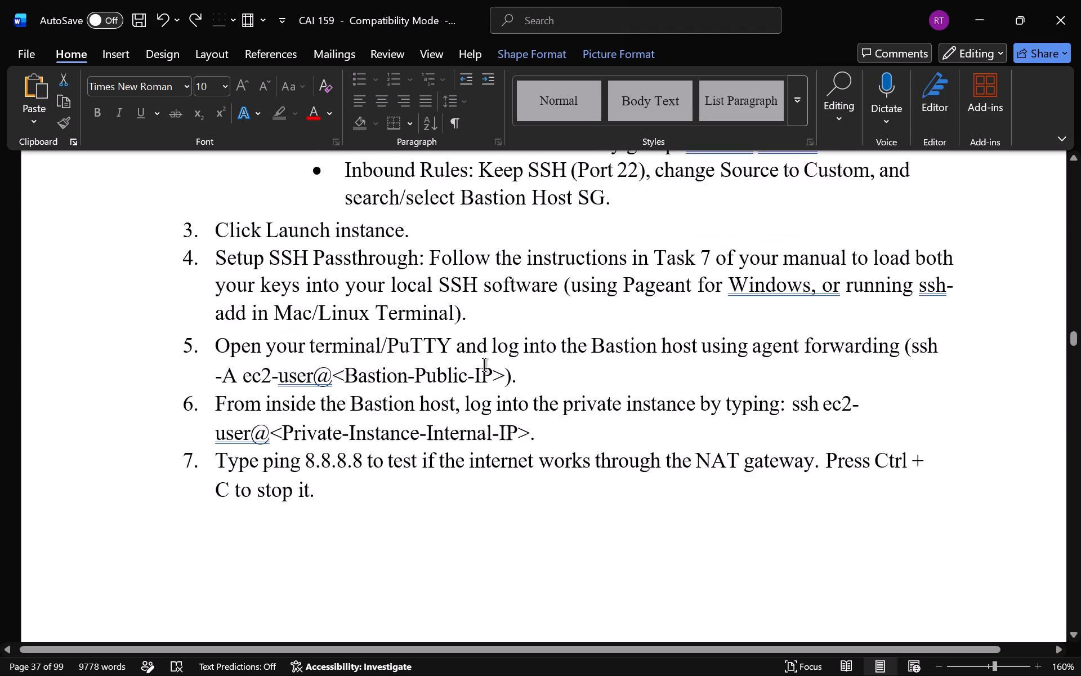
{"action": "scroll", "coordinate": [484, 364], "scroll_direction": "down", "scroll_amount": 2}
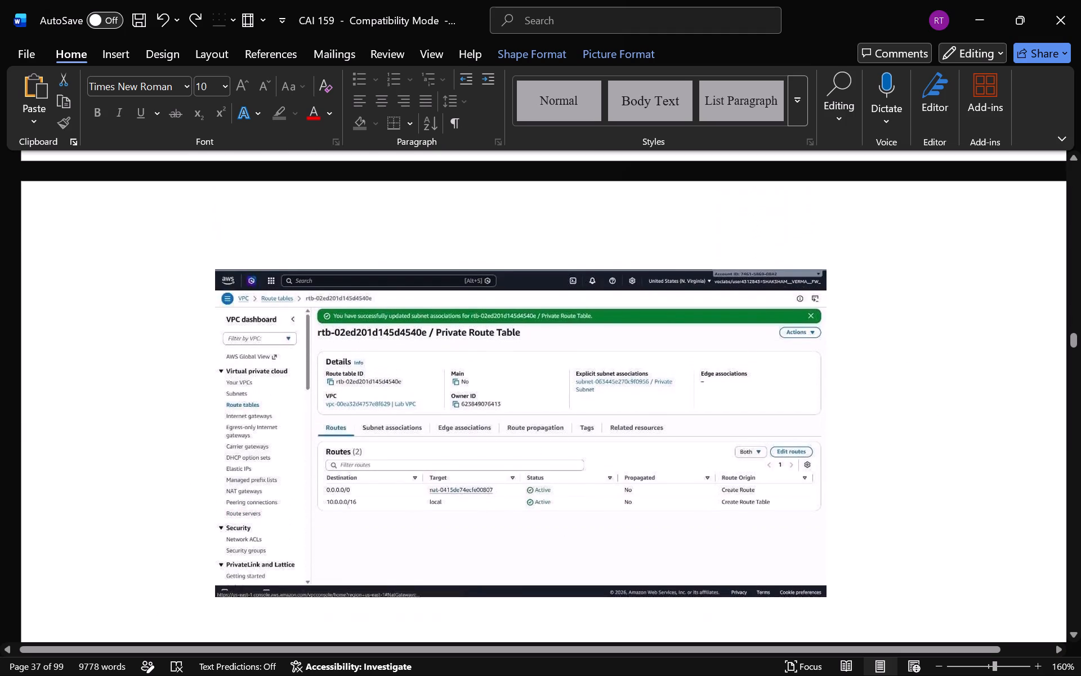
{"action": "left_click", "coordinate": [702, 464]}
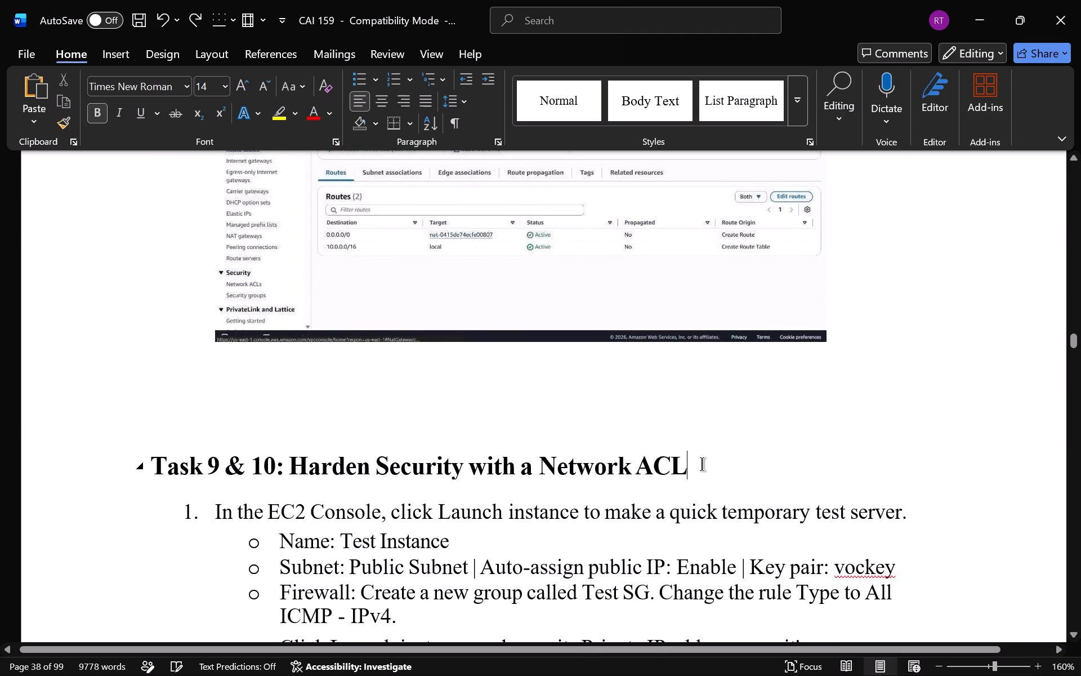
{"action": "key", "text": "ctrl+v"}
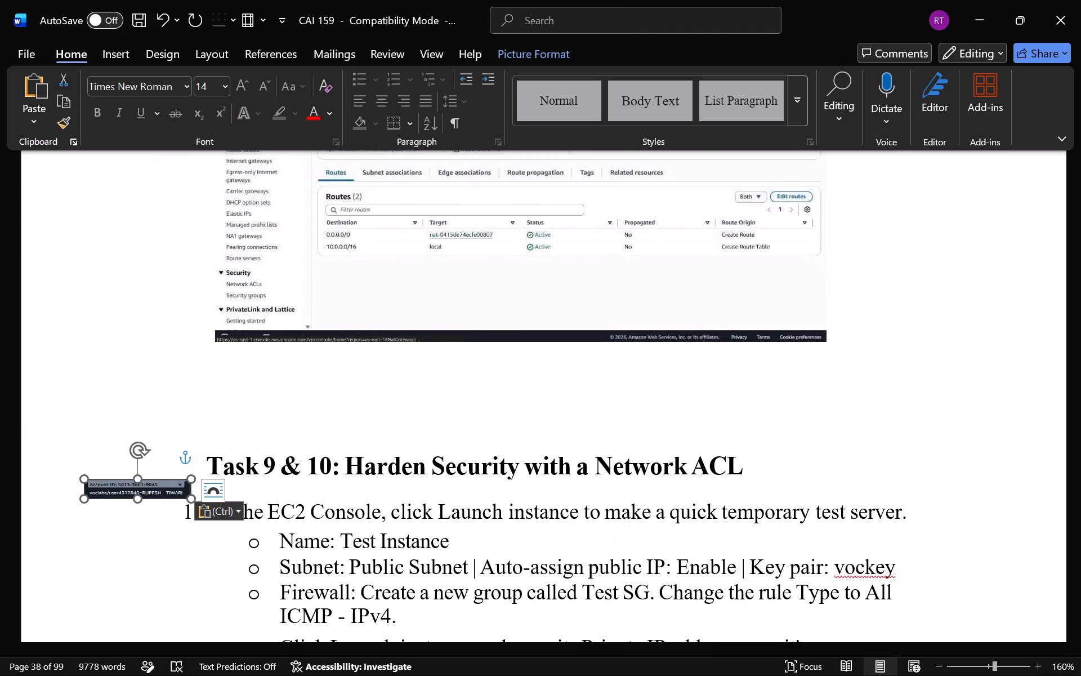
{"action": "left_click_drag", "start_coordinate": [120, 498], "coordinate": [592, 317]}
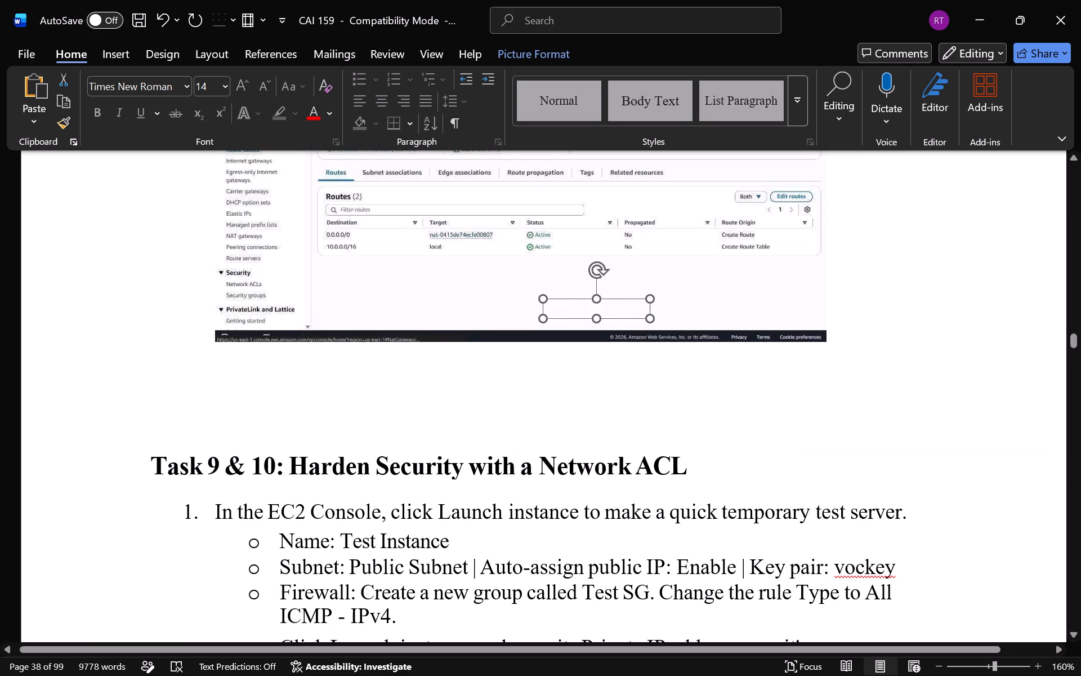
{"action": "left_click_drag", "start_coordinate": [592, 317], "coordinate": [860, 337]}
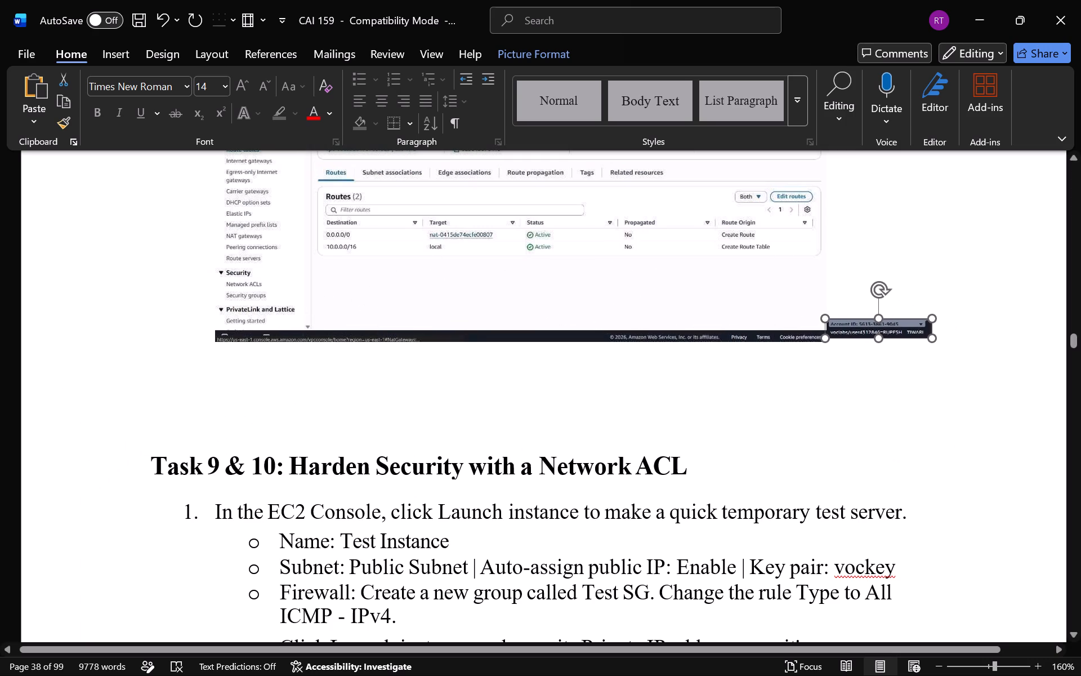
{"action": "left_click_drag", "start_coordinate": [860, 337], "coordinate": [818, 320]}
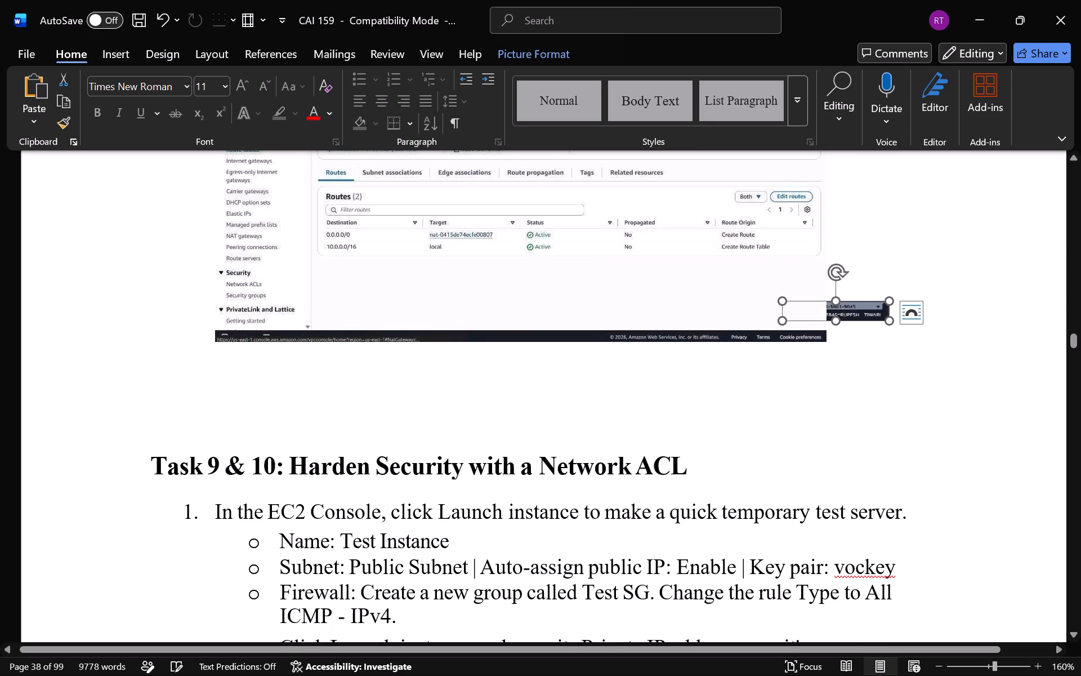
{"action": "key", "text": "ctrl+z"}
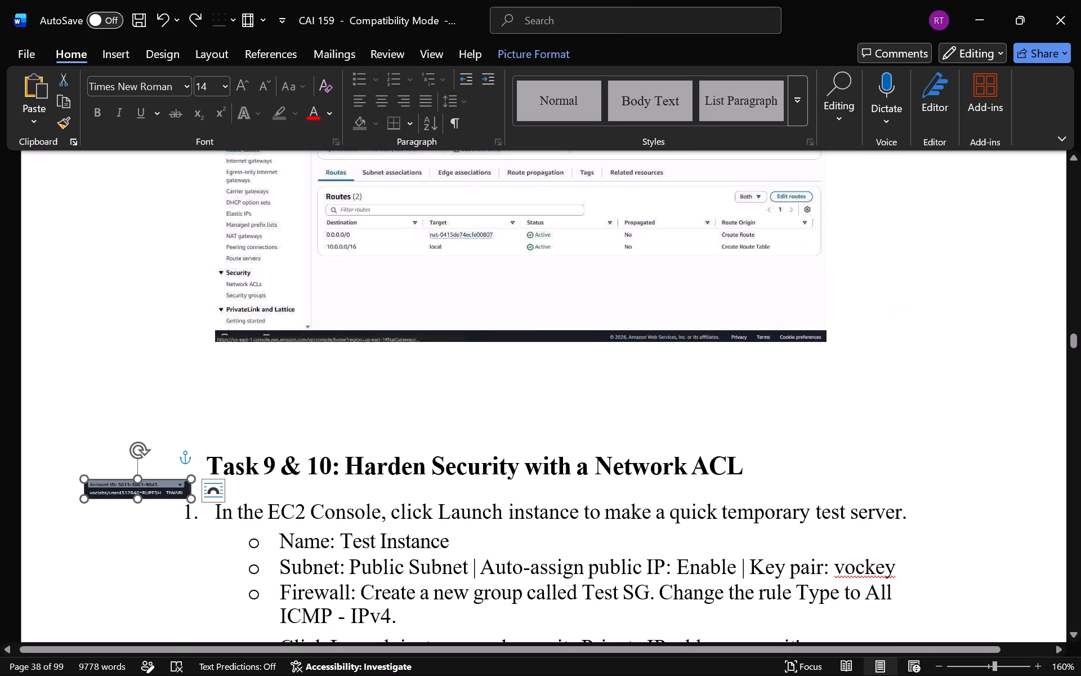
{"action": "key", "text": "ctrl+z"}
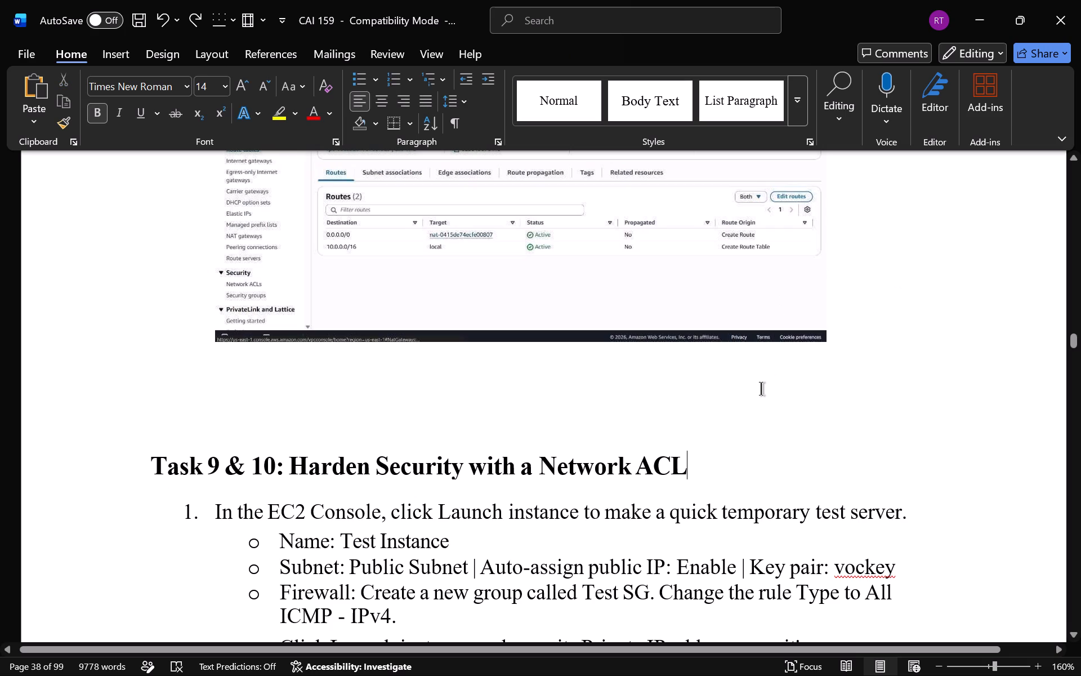
Paste the account label after the Accept request instruction, then align and widen it over the account details in the Lab-Peer peering connection screenshot.
{"action": "scroll", "coordinate": [759, 389], "scroll_direction": "down", "scroll_amount": 3}
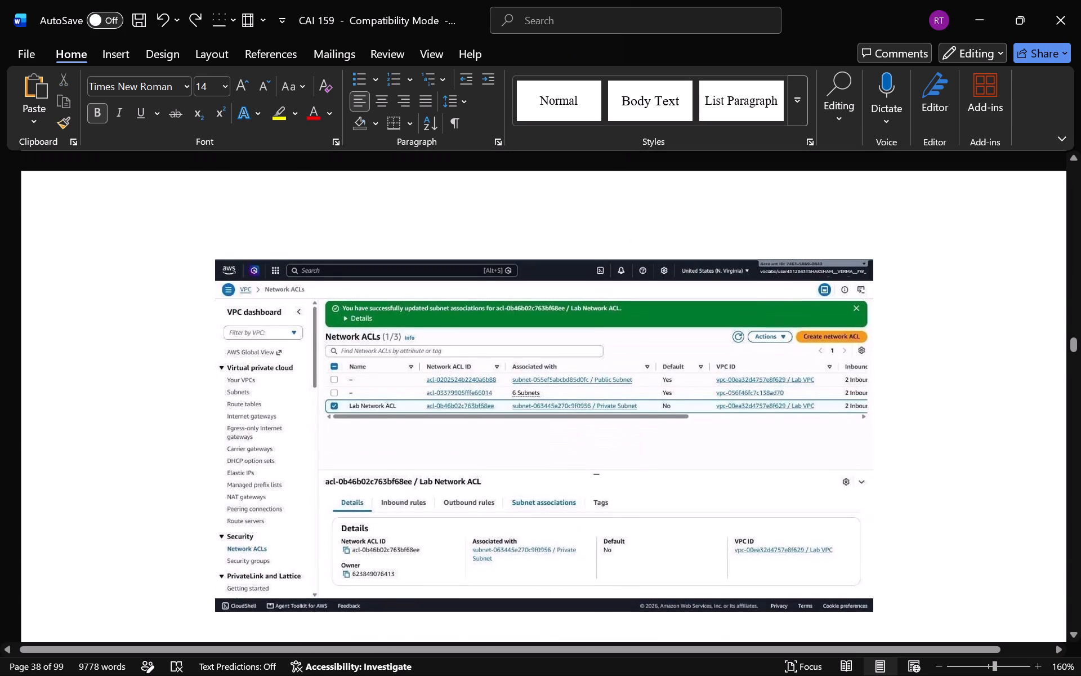
{"action": "scroll", "coordinate": [759, 389], "scroll_direction": "down", "scroll_amount": 3}
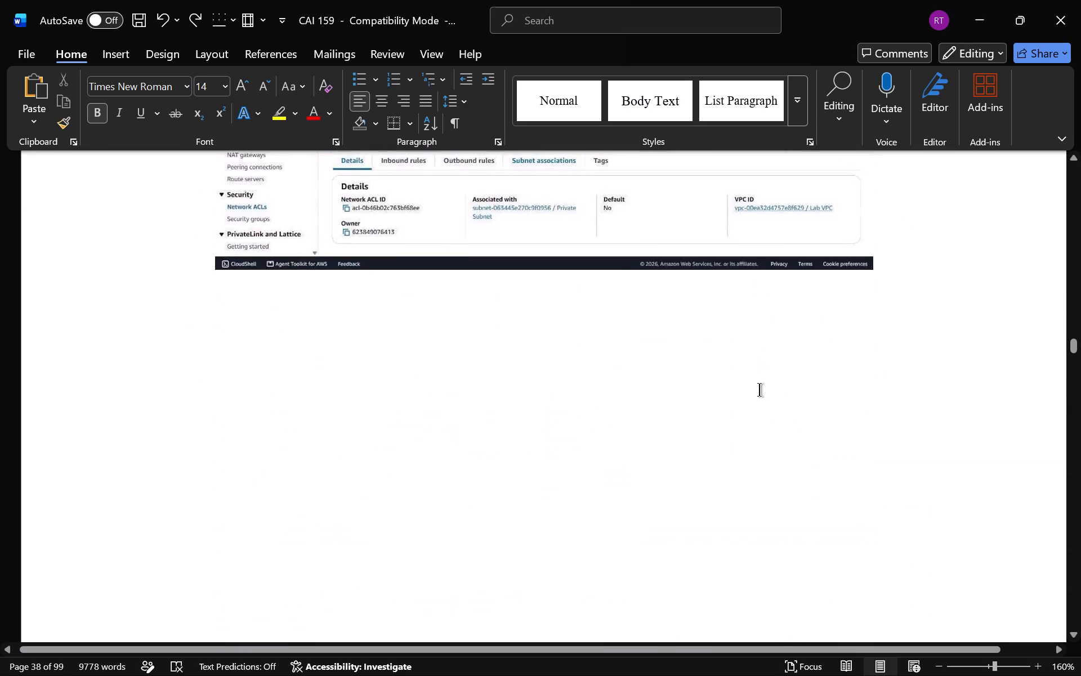
{"action": "scroll", "coordinate": [759, 389], "scroll_direction": "down", "scroll_amount": 3}
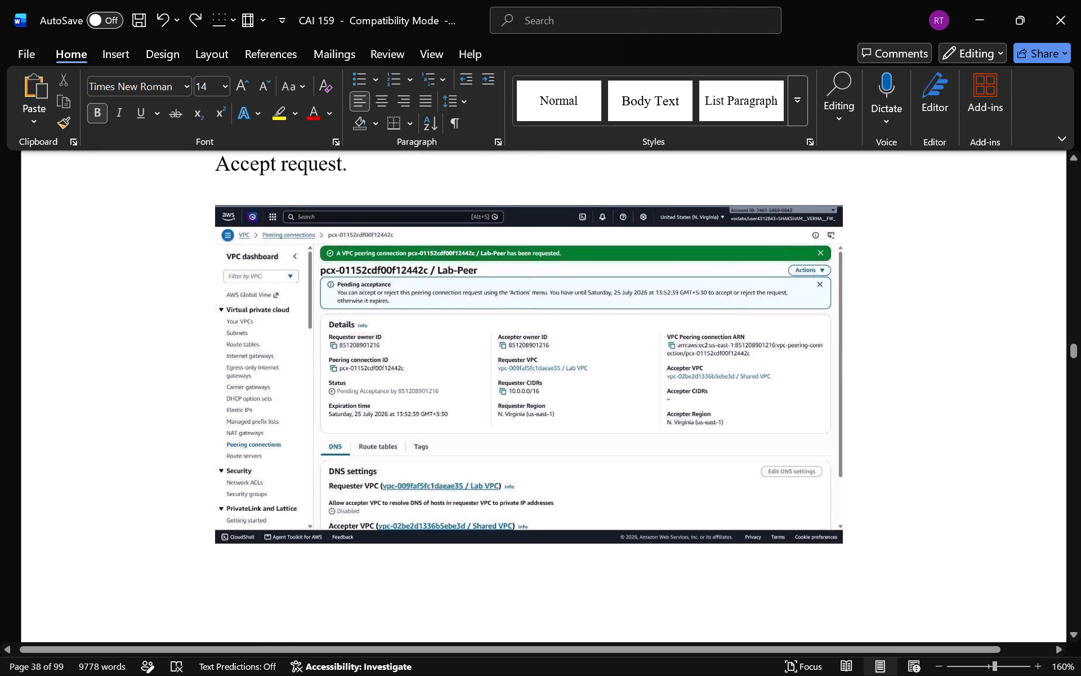
{"action": "scroll", "coordinate": [759, 389], "scroll_direction": "up", "scroll_amount": 1}
{"action": "left_click", "coordinate": [361, 387]}
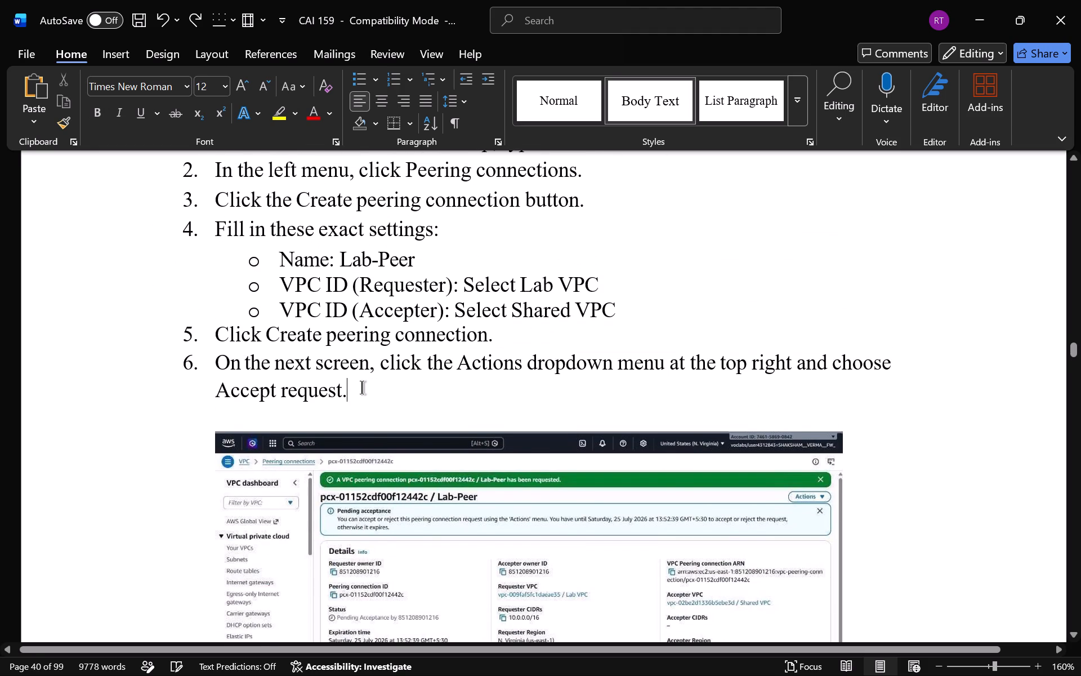
{"action": "key", "text": "ctrl+v"}
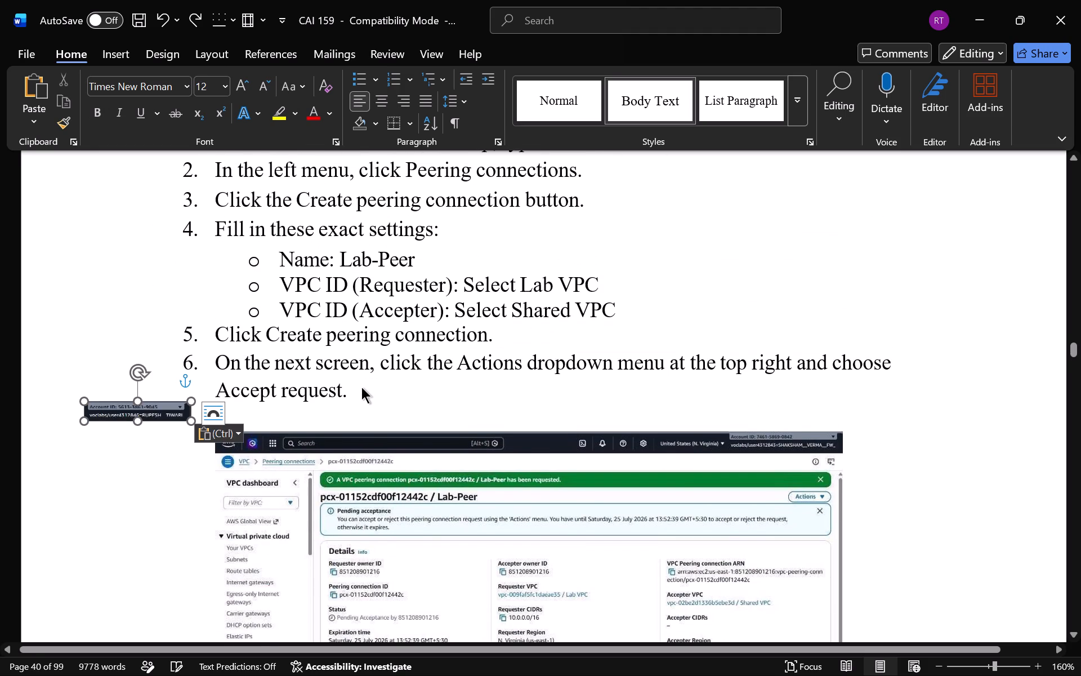
{"action": "left_click_drag", "start_coordinate": [132, 415], "coordinate": [329, 422]}
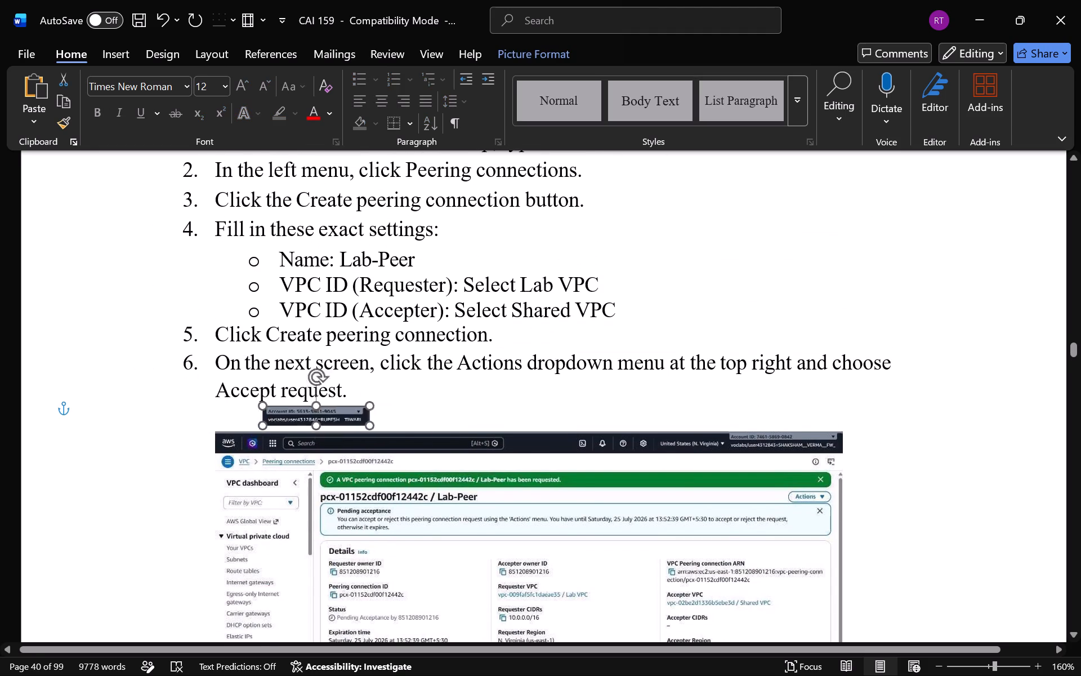
{"action": "left_click_drag", "start_coordinate": [329, 422], "coordinate": [787, 444]}
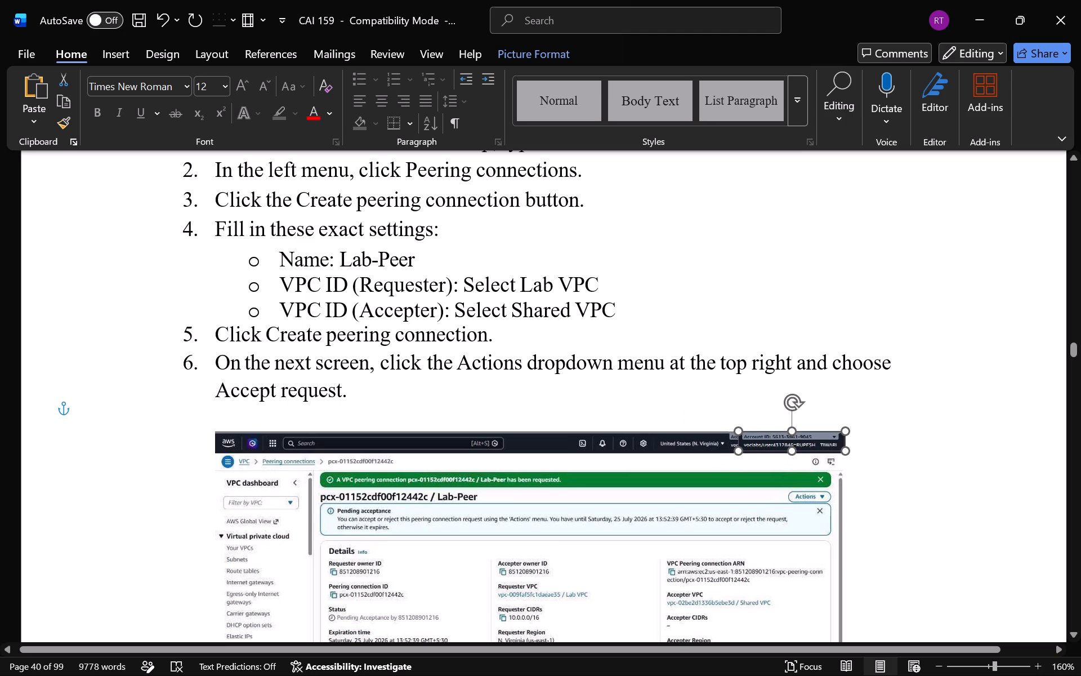
{"action": "left_click_drag", "start_coordinate": [787, 444], "coordinate": [784, 447]}
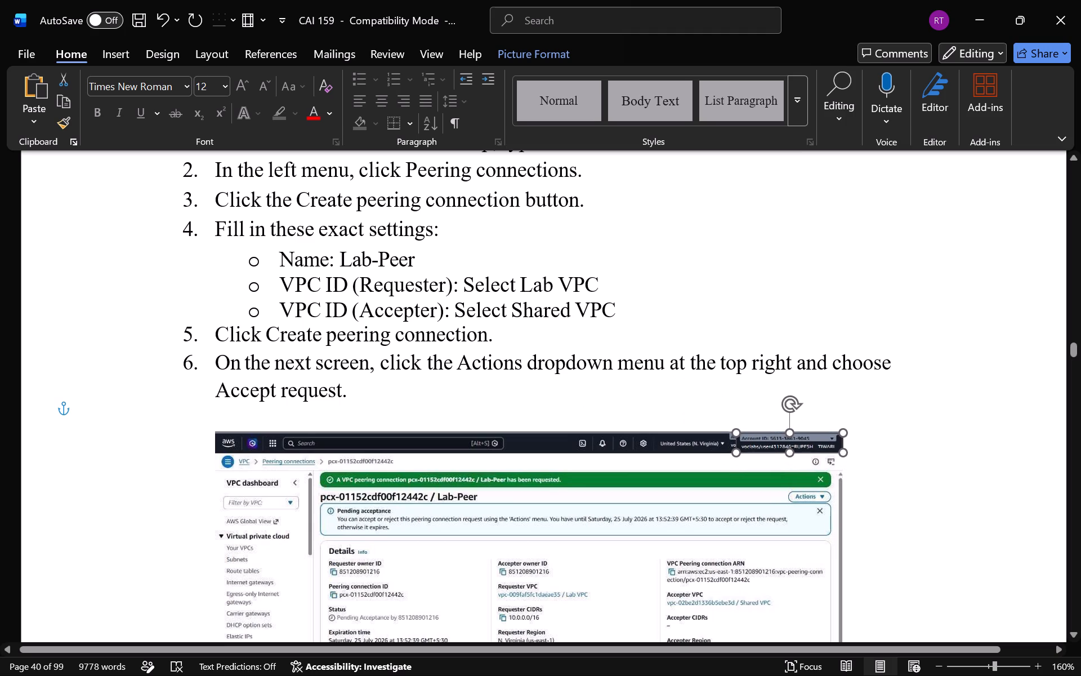
{"action": "left_click_drag", "start_coordinate": [784, 447], "coordinate": [783, 447]}
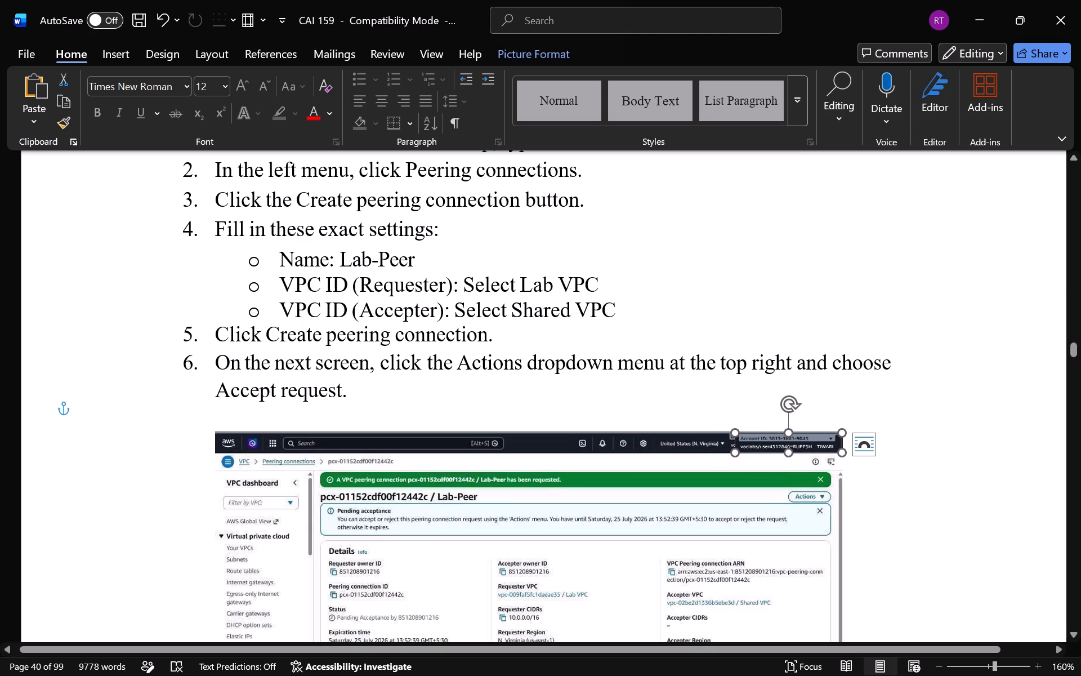
{"action": "left_click_drag", "start_coordinate": [735, 450], "coordinate": [727, 447]}
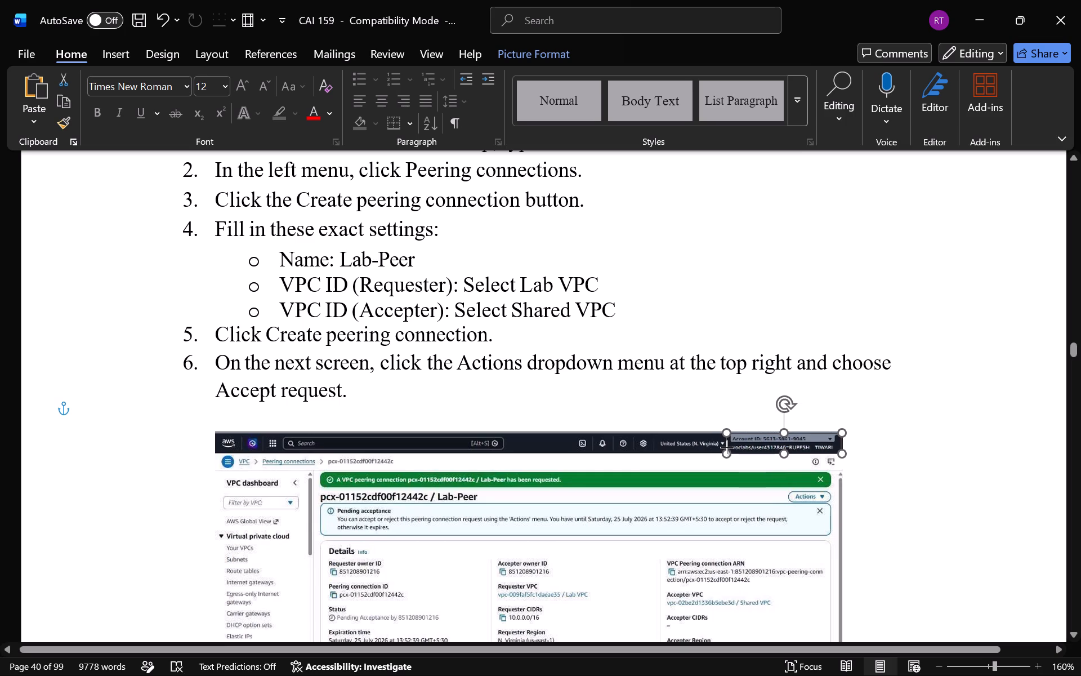
{"action": "left_click_drag", "start_coordinate": [727, 447], "coordinate": [722, 444]}
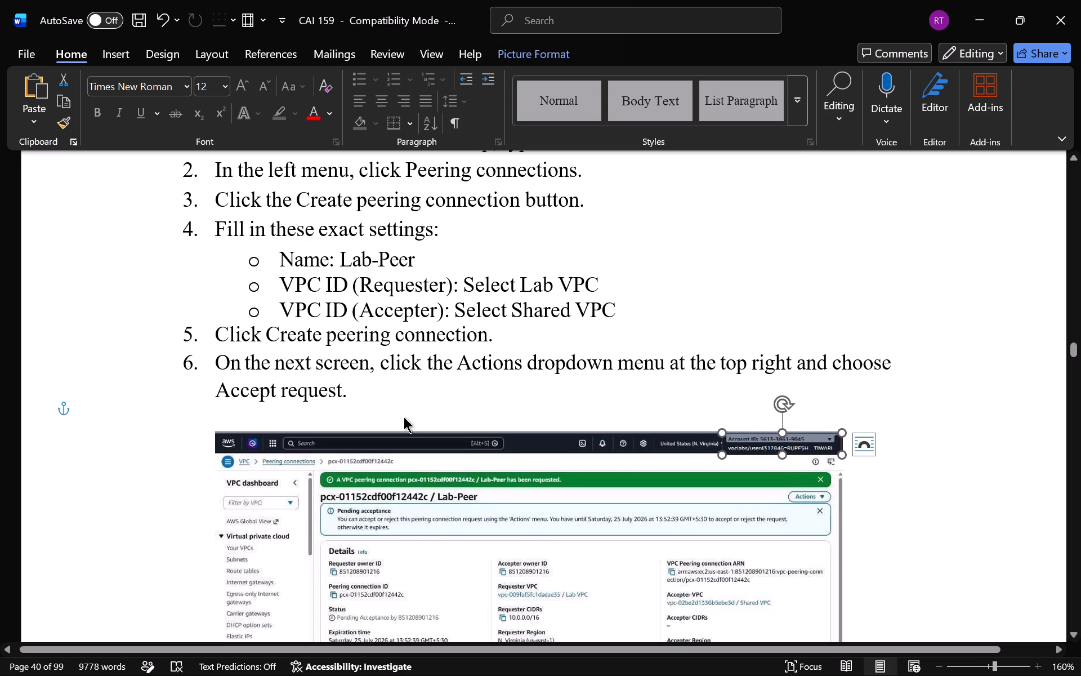
Paste the account label after Part B's Click Save changes line and position it over the account details in the Shared-VPC Route Table screenshot.
{"action": "scroll", "coordinate": [405, 412], "scroll_direction": "down", "scroll_amount": 4}
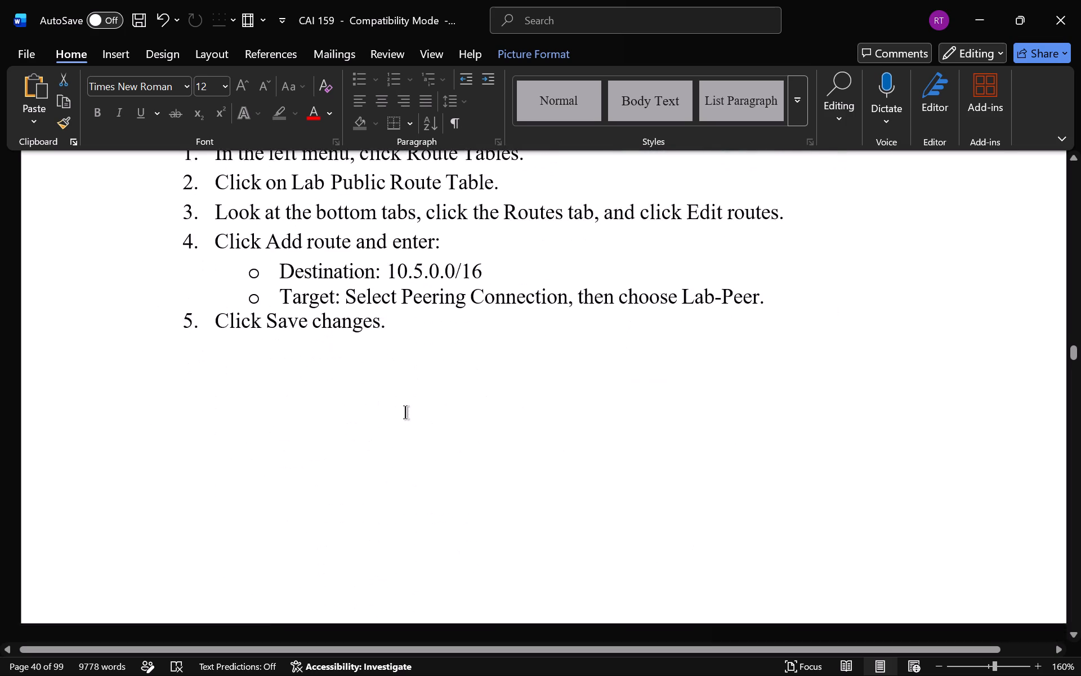
{"action": "scroll", "coordinate": [405, 412], "scroll_direction": "down", "scroll_amount": 4}
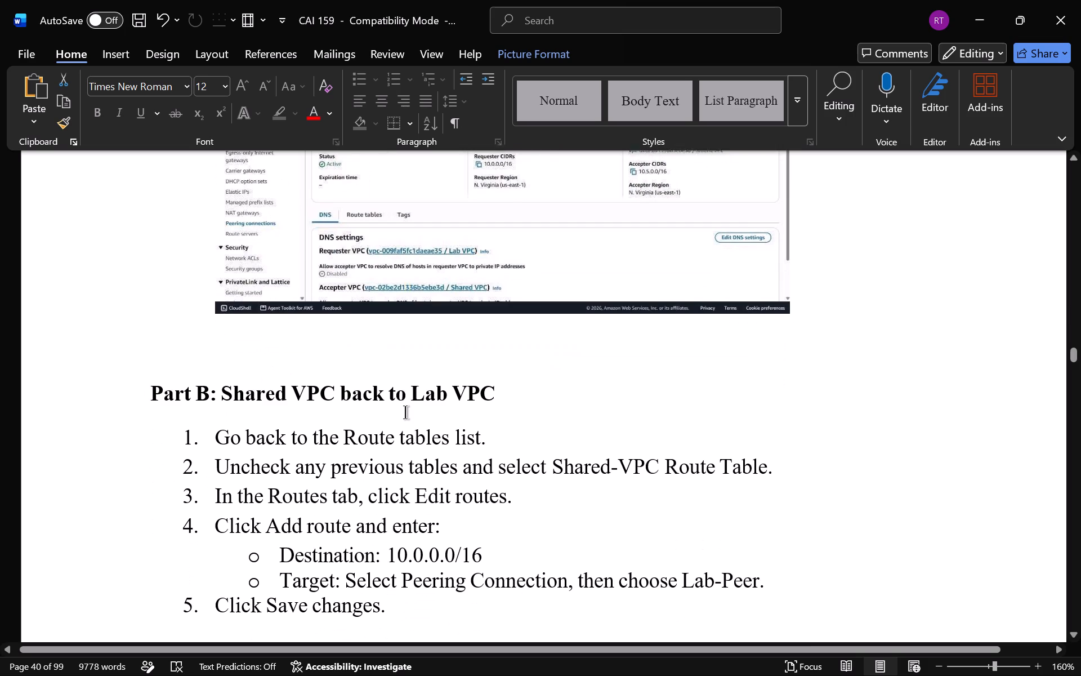
{"action": "scroll", "coordinate": [405, 412], "scroll_direction": "down", "scroll_amount": 3}
{"action": "scroll", "coordinate": [405, 412], "scroll_direction": "up", "scroll_amount": 1}
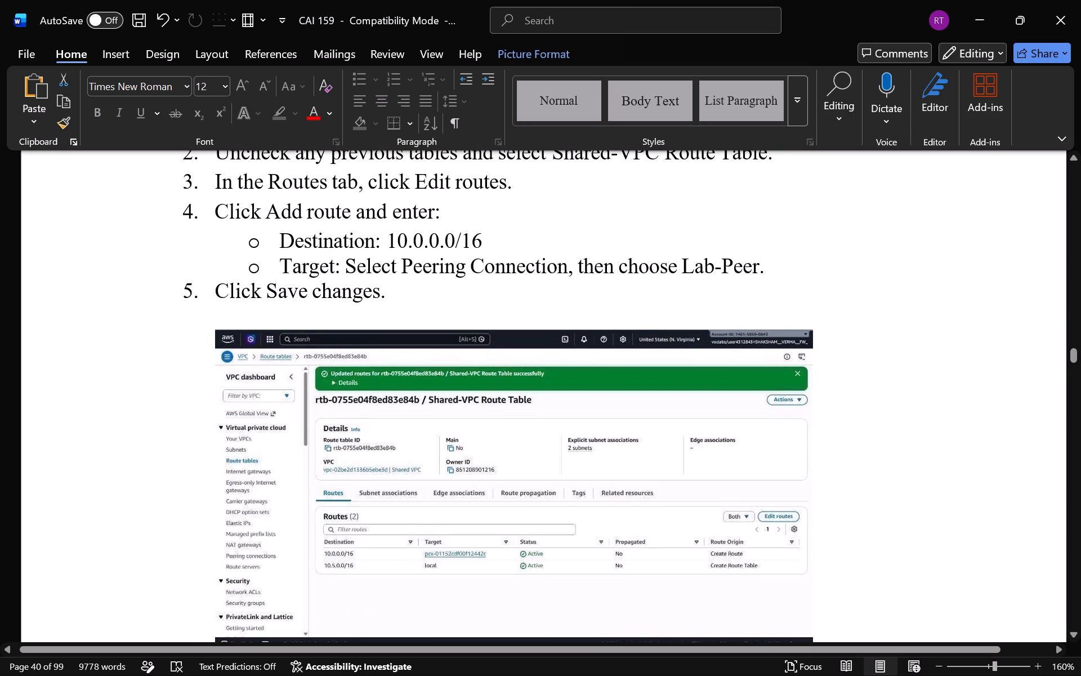
{"action": "left_click", "coordinate": [397, 291]}
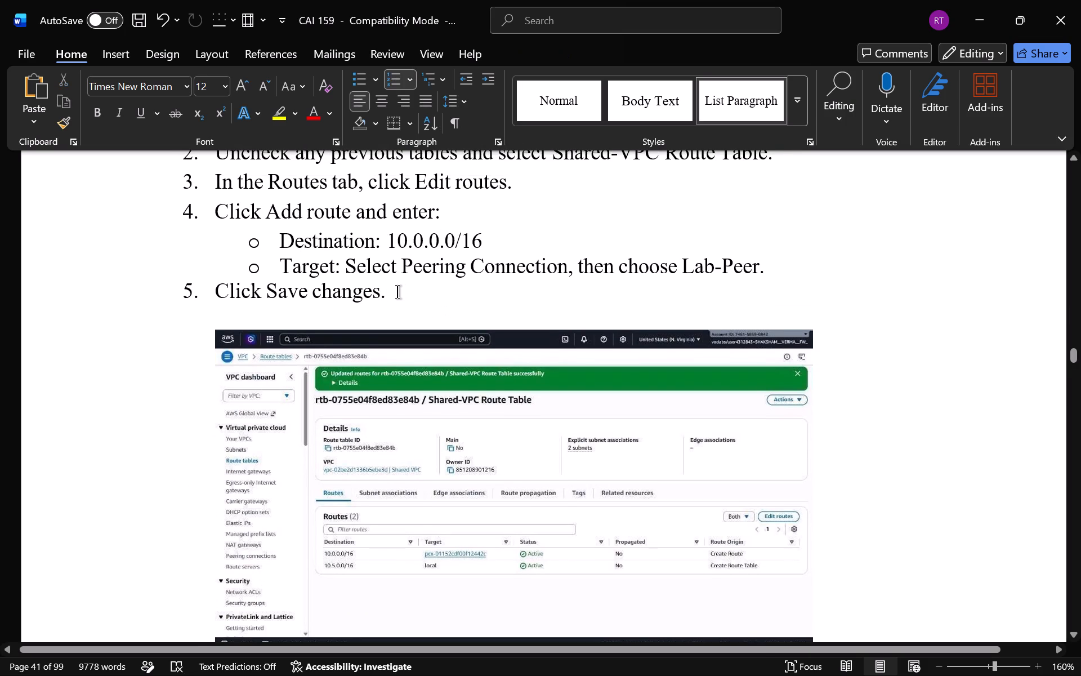
{"action": "key", "text": "ctrl+v"}
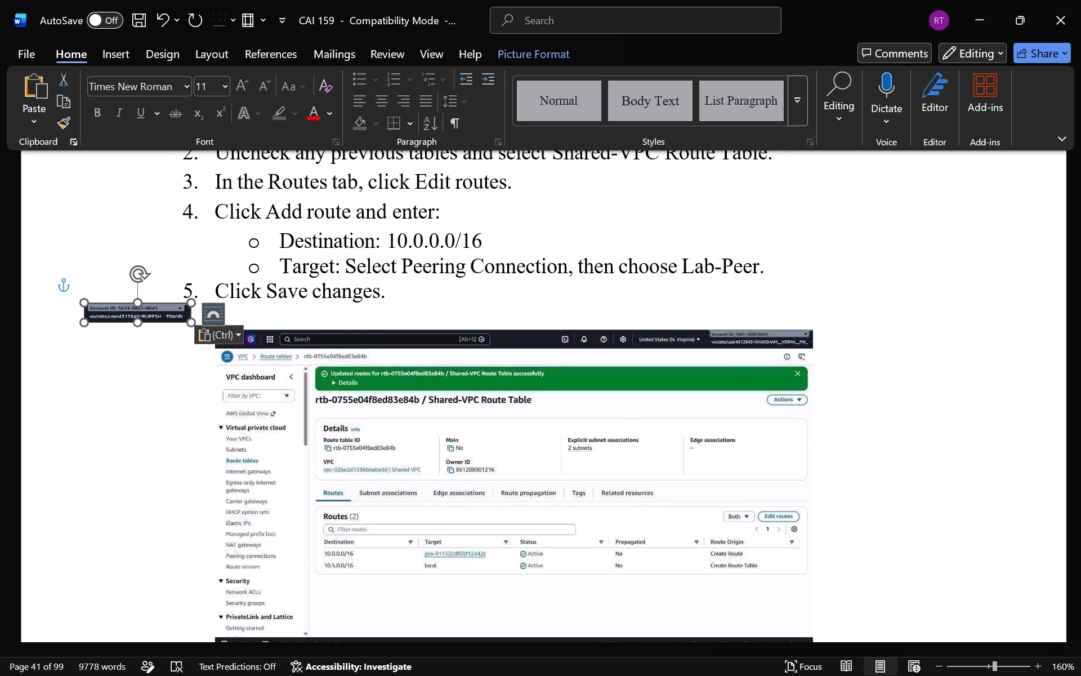
{"action": "left_click_drag", "start_coordinate": [126, 313], "coordinate": [699, 329]}
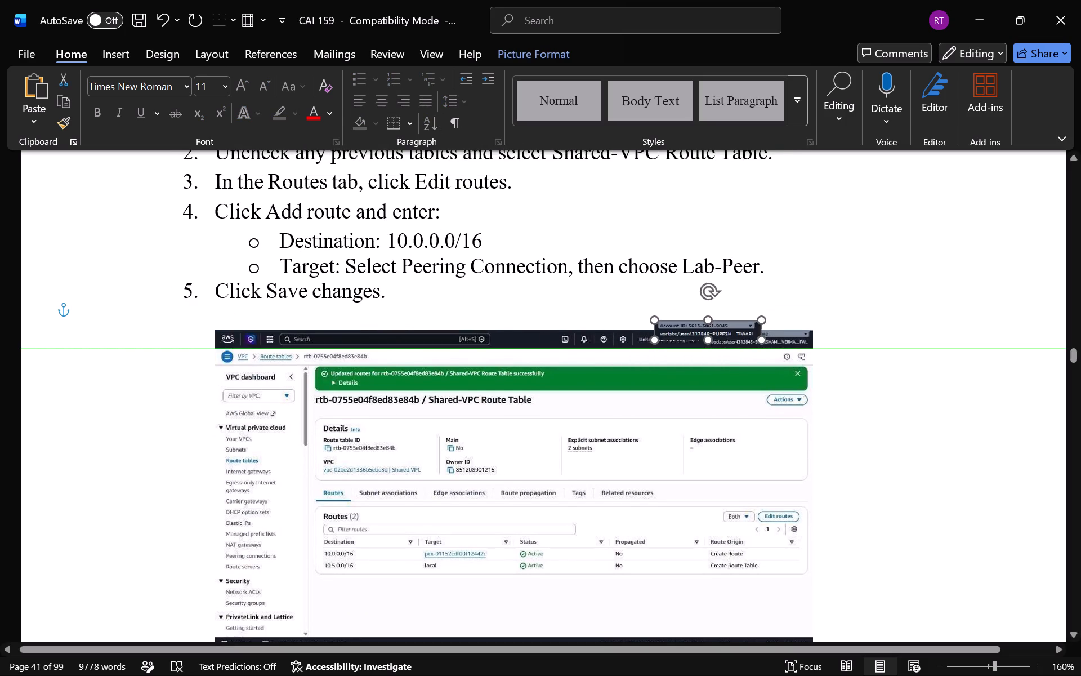
{"action": "left_click_drag", "start_coordinate": [699, 329], "coordinate": [748, 339]}
{"action": "left_click", "coordinate": [399, 290]}
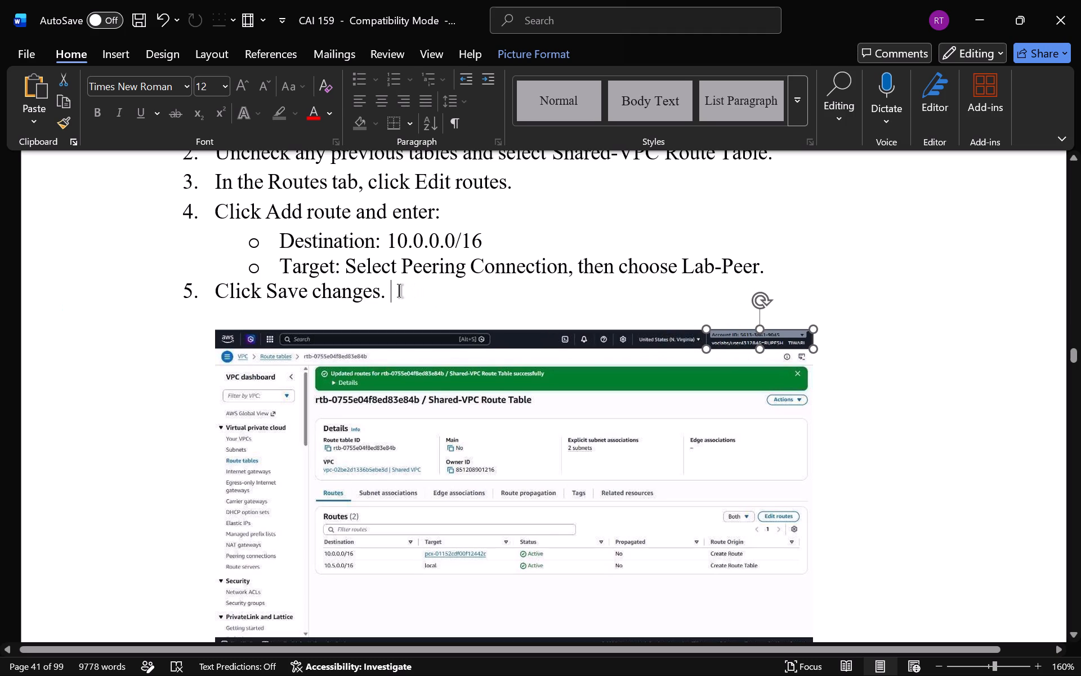
Paste the account label after the Keep this tab open line and align it over the account details in the SharedVPCLogs flow log screenshot.
{"action": "scroll", "coordinate": [502, 355], "scroll_direction": "down", "scroll_amount": 2}
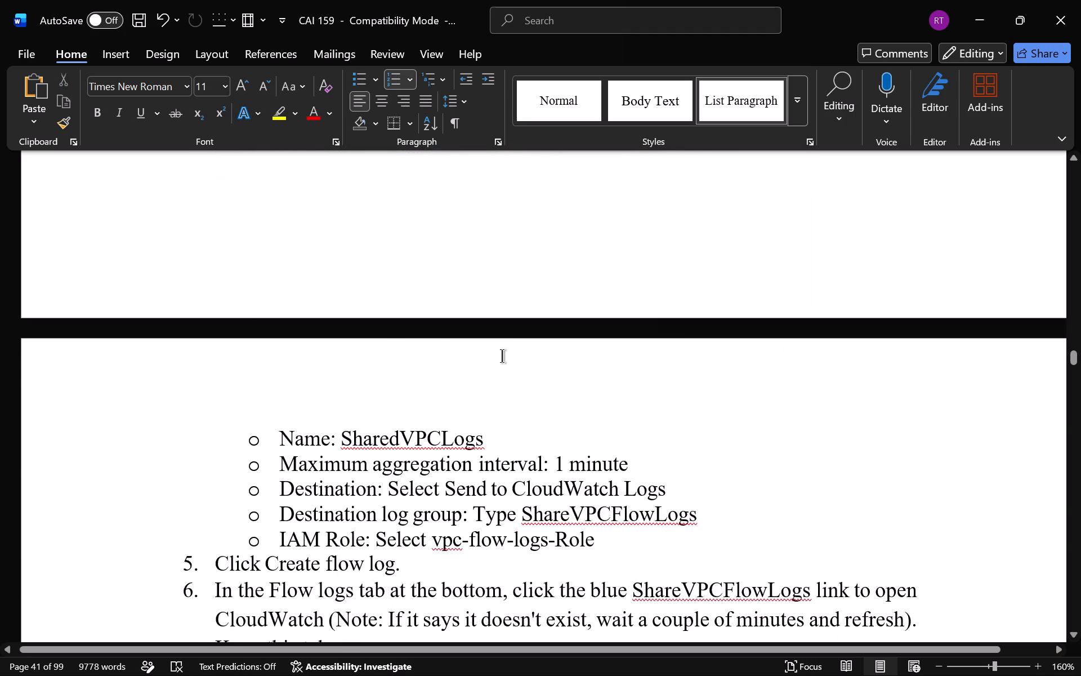
{"action": "scroll", "coordinate": [502, 355], "scroll_direction": "down", "scroll_amount": 3}
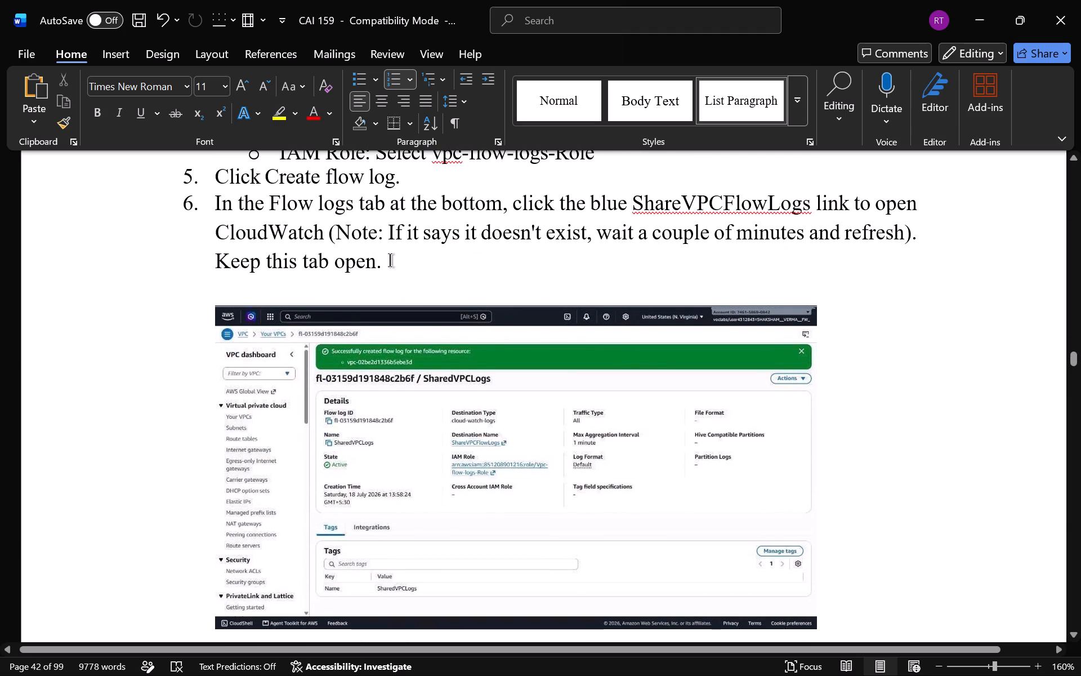
{"action": "left_click", "coordinate": [390, 260]}
{"action": "key", "text": "ctrl+v"}
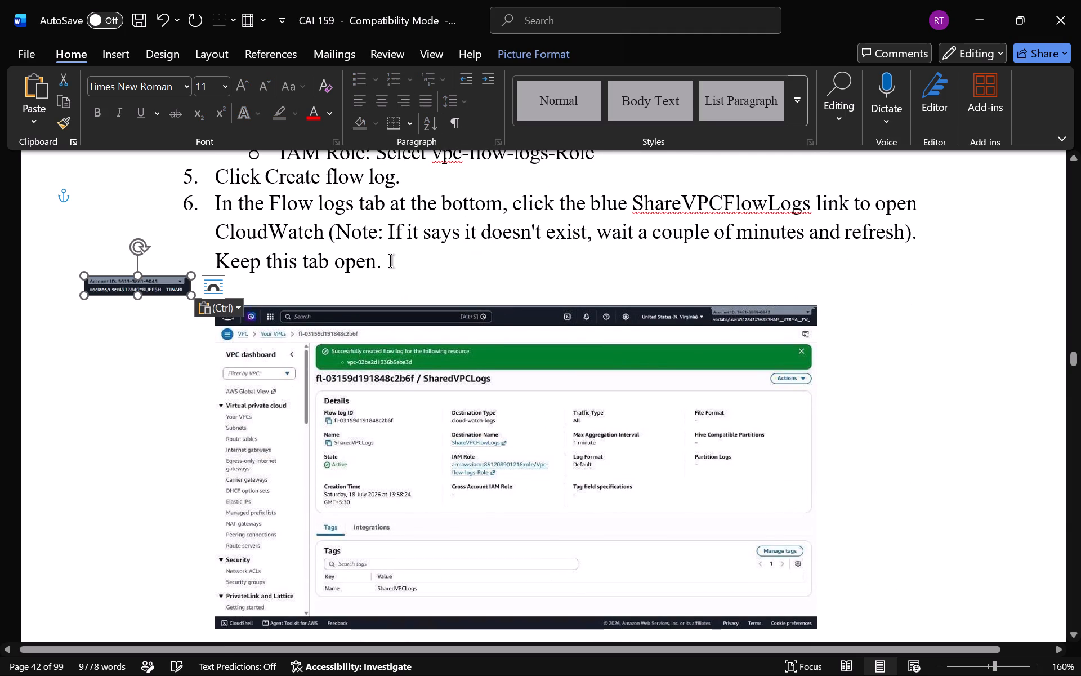
{"action": "left_click_drag", "start_coordinate": [148, 287], "coordinate": [649, 303]}
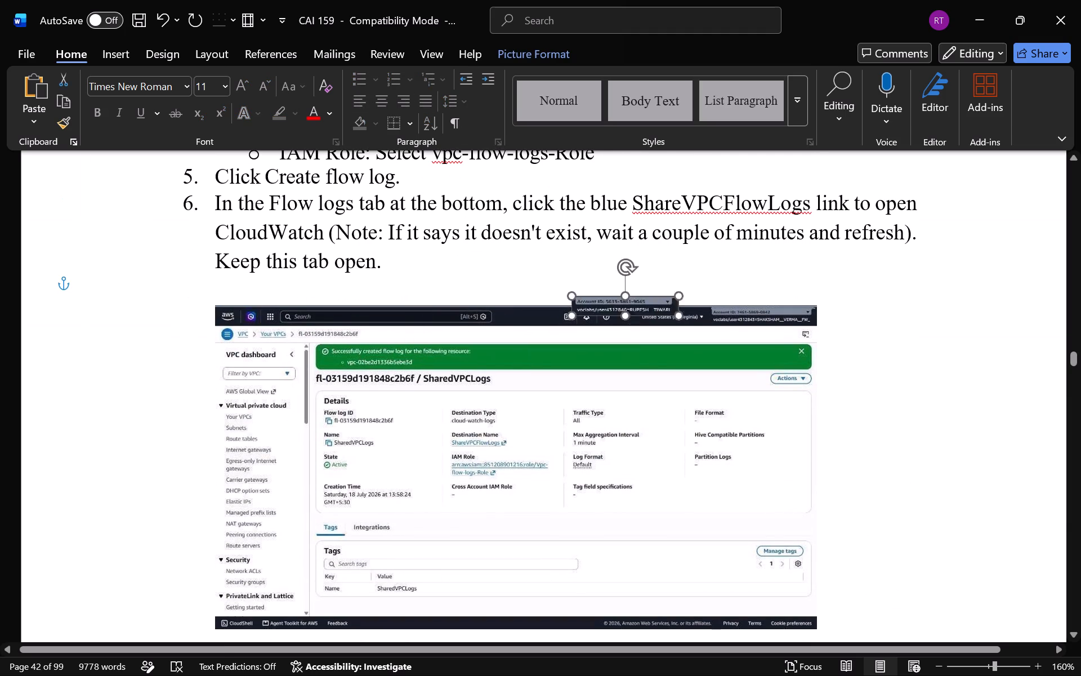
{"action": "left_click_drag", "start_coordinate": [649, 303], "coordinate": [777, 317]}
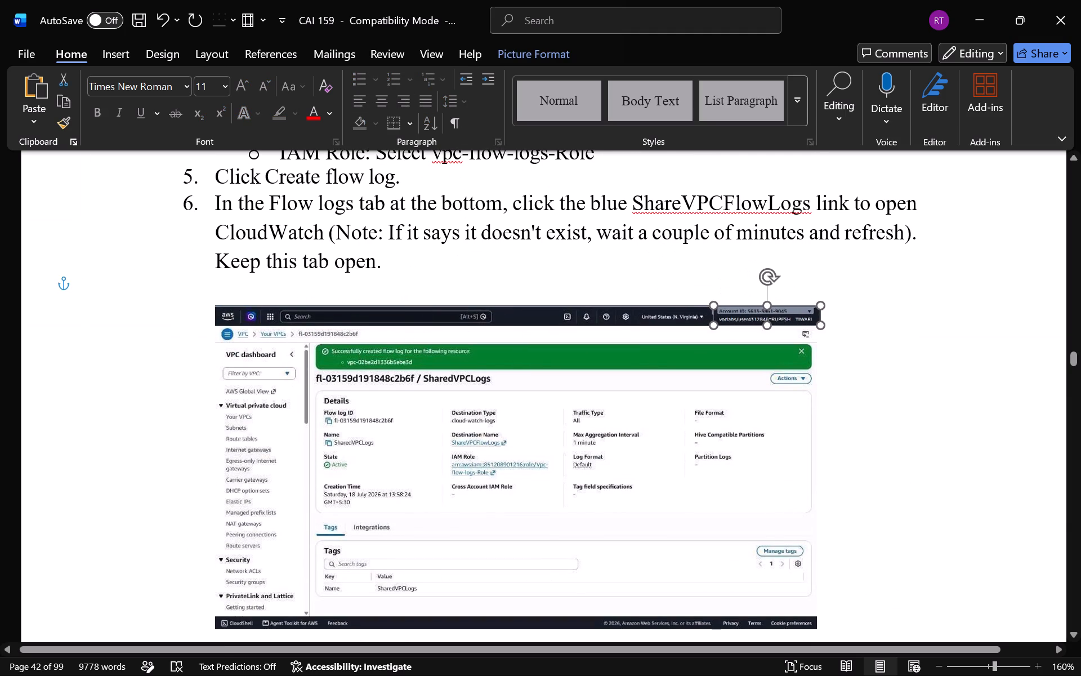
{"action": "left_click_drag", "start_coordinate": [777, 317], "coordinate": [774, 316]}
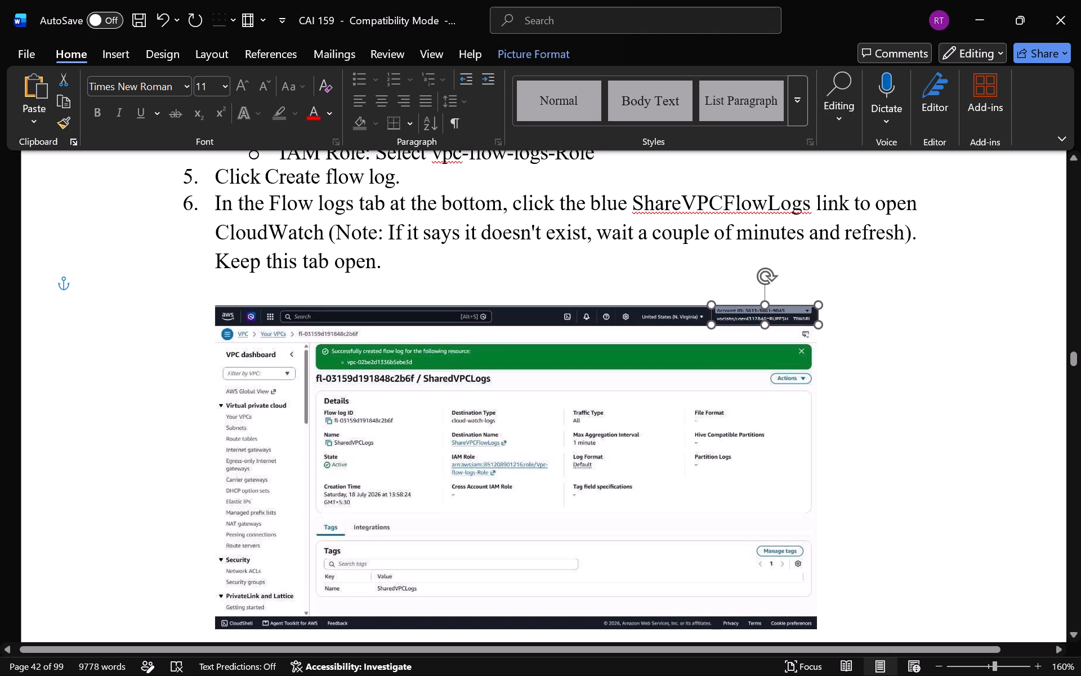
{"action": "left_click_drag", "start_coordinate": [774, 316], "coordinate": [774, 316]}
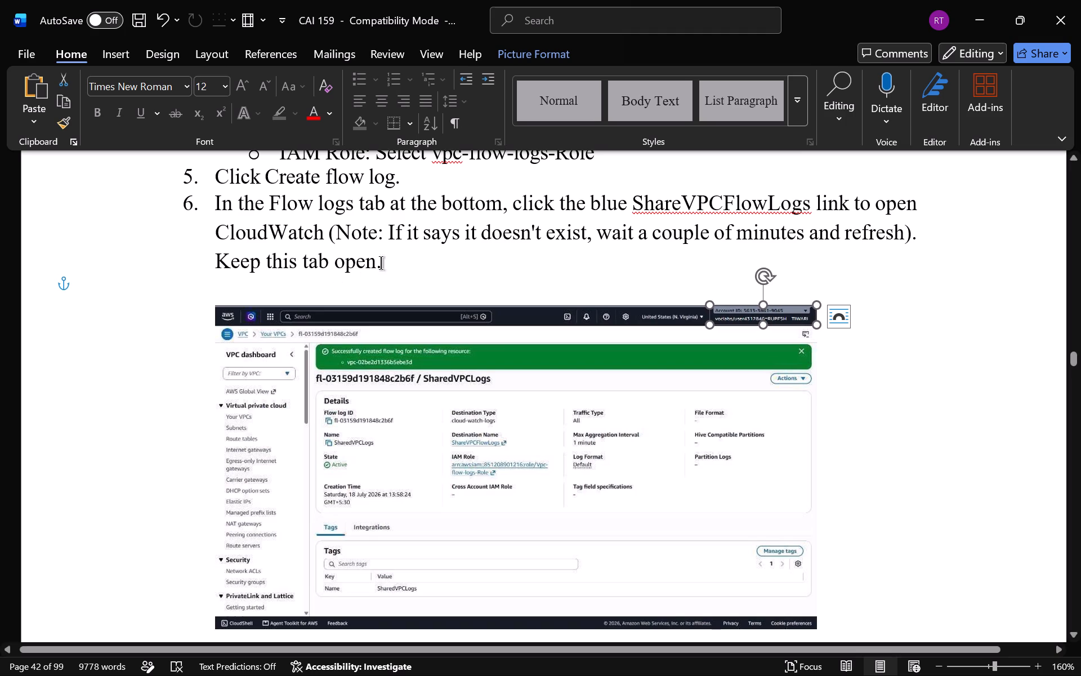
{"action": "left_click", "coordinate": [399, 258]}
Paste the account label after the port 3306 instruction and position it over the account details in the CloudWatch Log events screenshot.
{"action": "scroll", "coordinate": [475, 343], "scroll_direction": "down", "scroll_amount": 2}
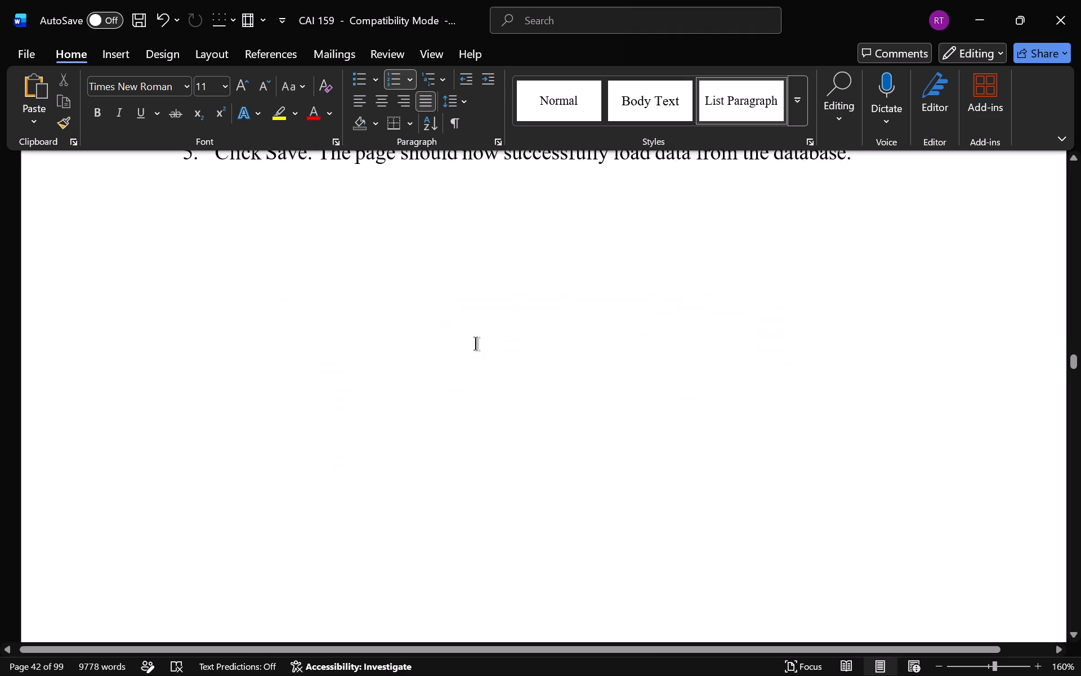
{"action": "scroll", "coordinate": [475, 343], "scroll_direction": "down", "scroll_amount": 3}
{"action": "scroll", "coordinate": [475, 343], "scroll_direction": "up", "scroll_amount": 1}
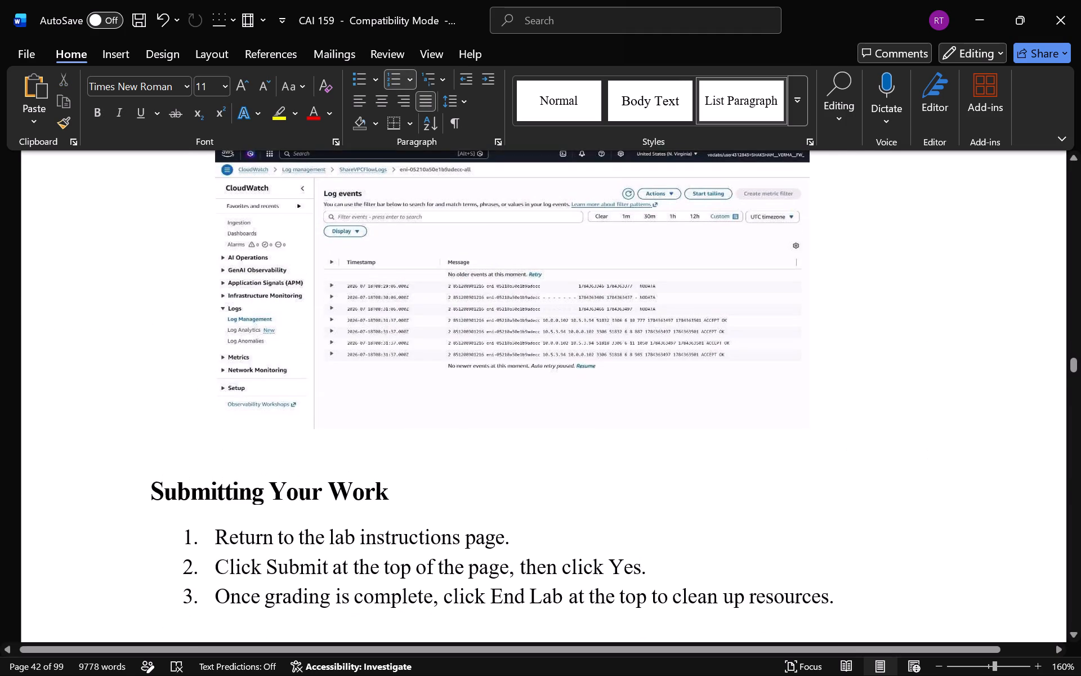
{"action": "scroll", "coordinate": [475, 343], "scroll_direction": "up", "scroll_amount": 1}
{"action": "right_click", "coordinate": [494, 348]}
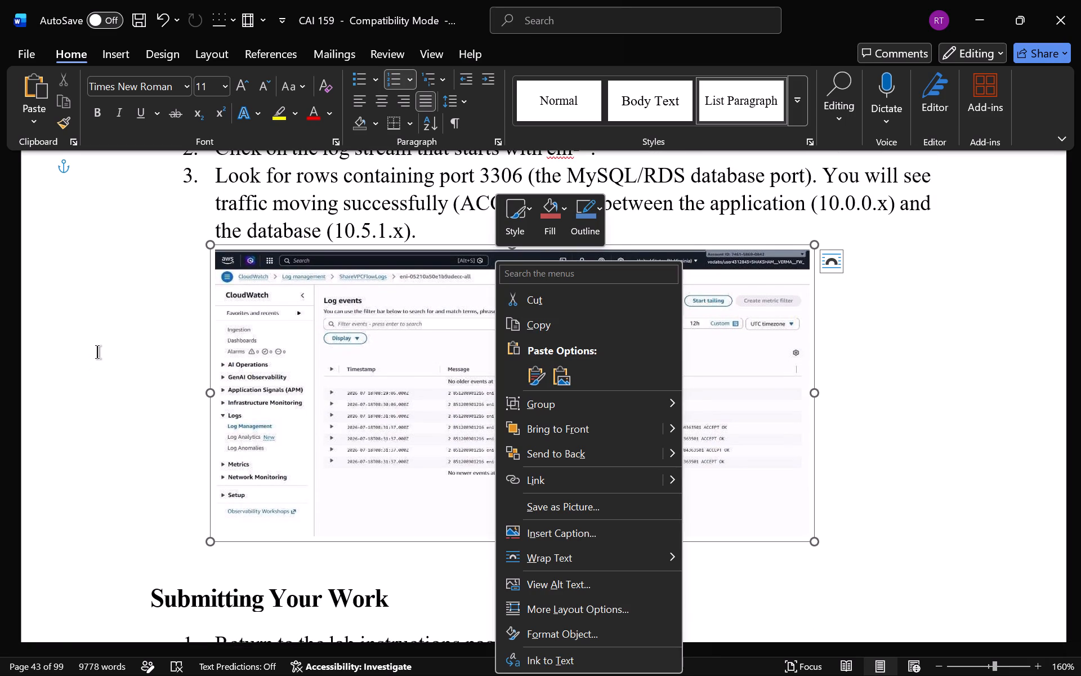
{"action": "scroll", "coordinate": [97, 352], "scroll_direction": "down", "scroll_amount": 2, "text": "ctrl"}
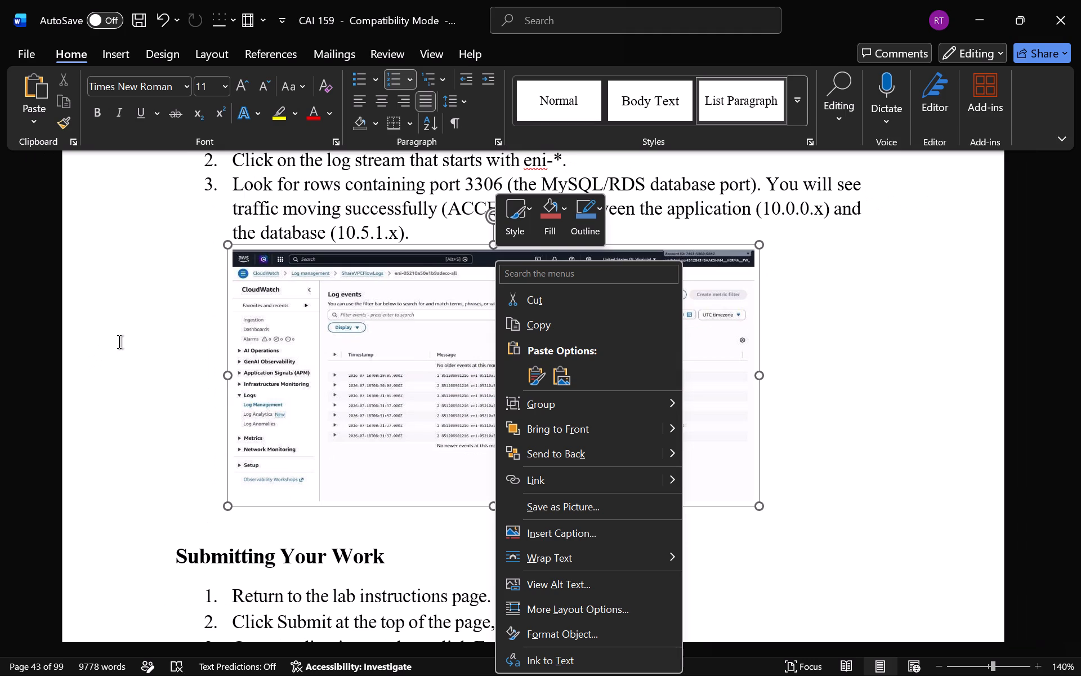
{"action": "left_click", "coordinate": [119, 341]}
{"action": "left_click", "coordinate": [417, 228]}
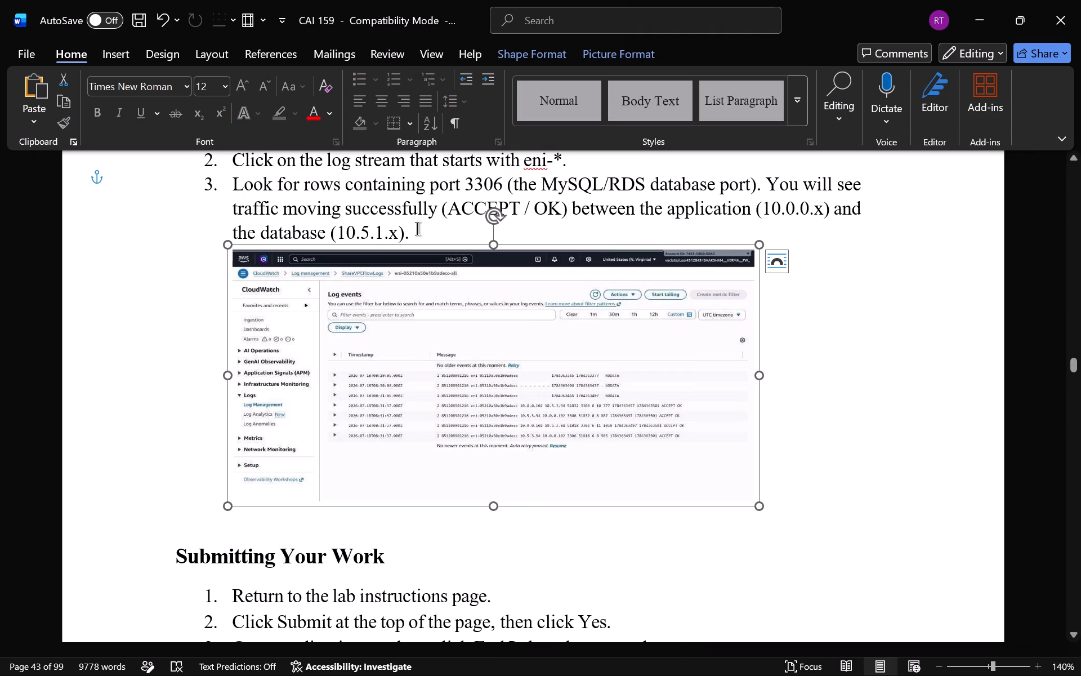
{"action": "key", "text": "ctrl+v"}
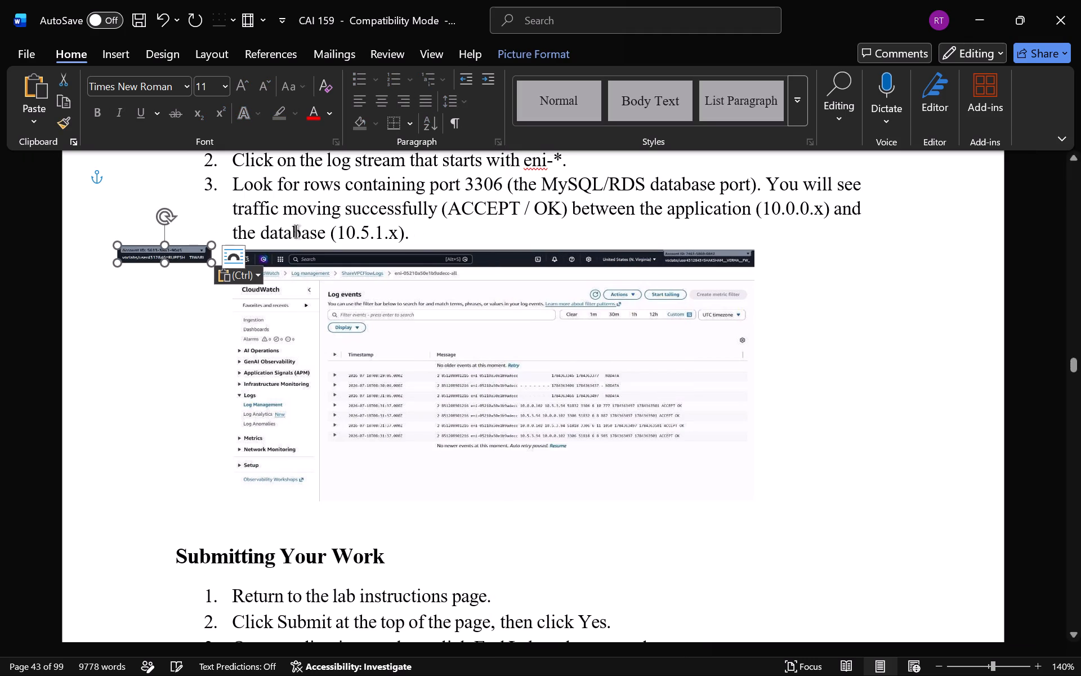
{"action": "left_click_drag", "start_coordinate": [167, 255], "coordinate": [669, 277]}
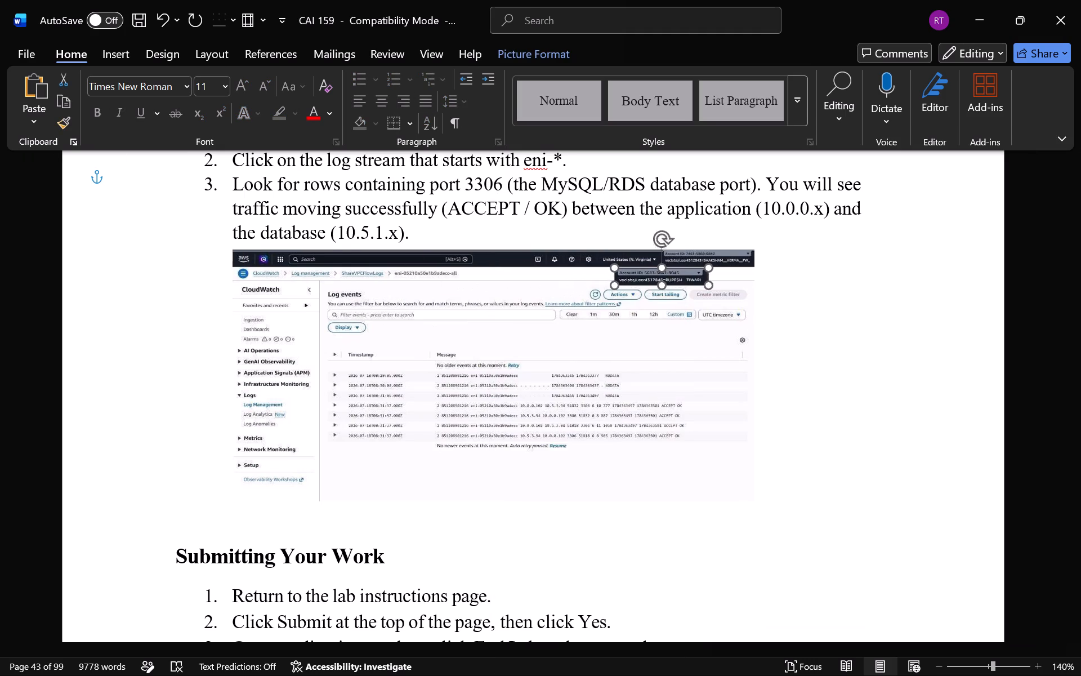
{"action": "left_click_drag", "start_coordinate": [669, 277], "coordinate": [713, 259]}
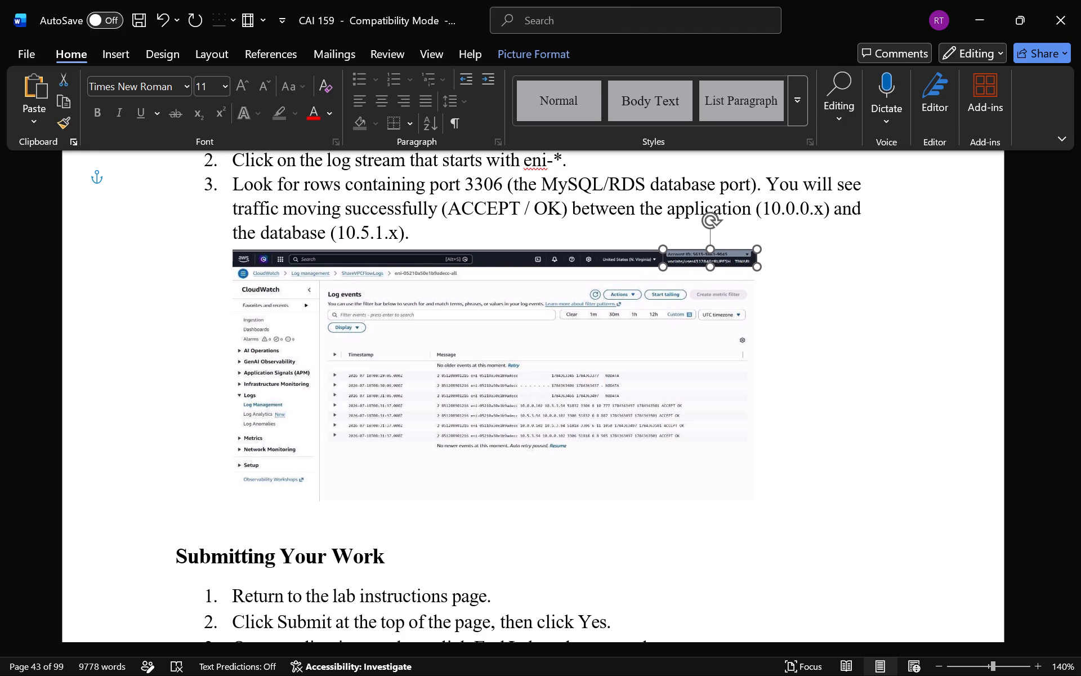
{"action": "left_click_drag", "start_coordinate": [713, 259], "coordinate": [713, 259]}
{"action": "left_click", "coordinate": [412, 233]}
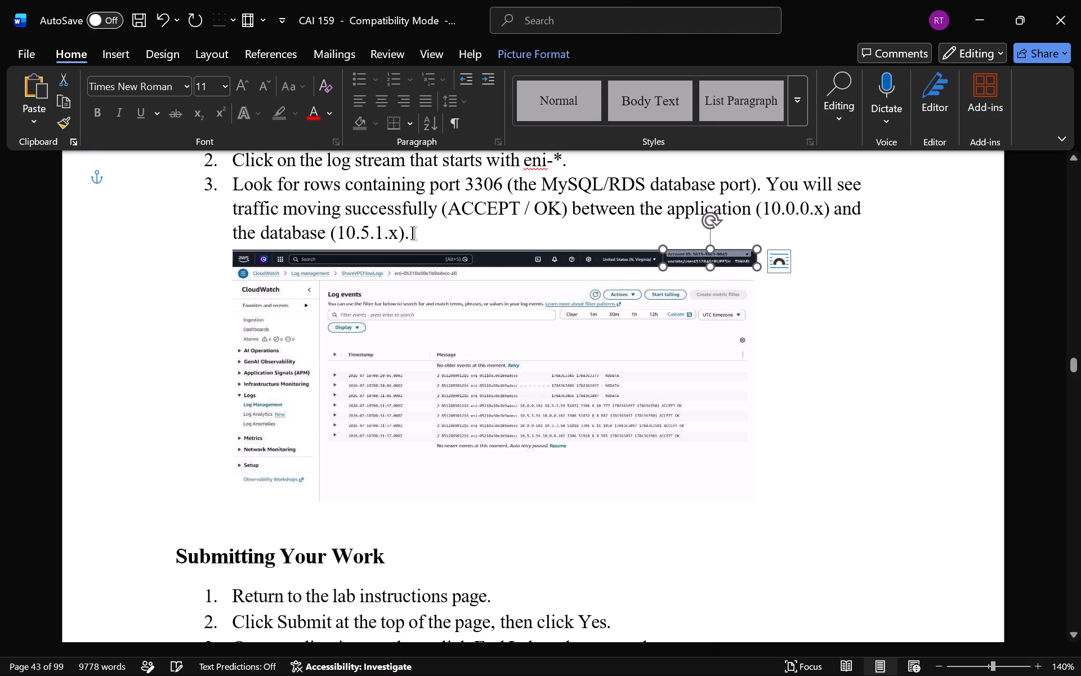
Paste the account label after Lab 10's Verify the CloudFront distribution line, then align and enlarge it over the account details in the Distributions screenshot.
{"action": "scroll", "coordinate": [547, 335], "scroll_direction": "down", "scroll_amount": 3}
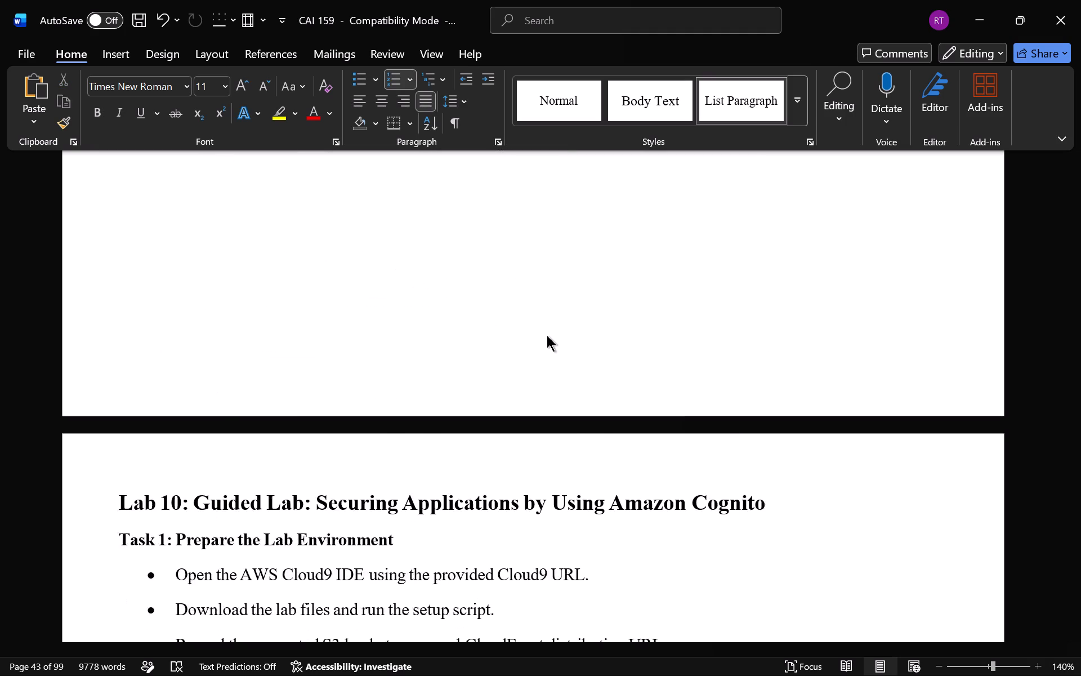
{"action": "scroll", "coordinate": [547, 335], "scroll_direction": "down", "scroll_amount": 2}
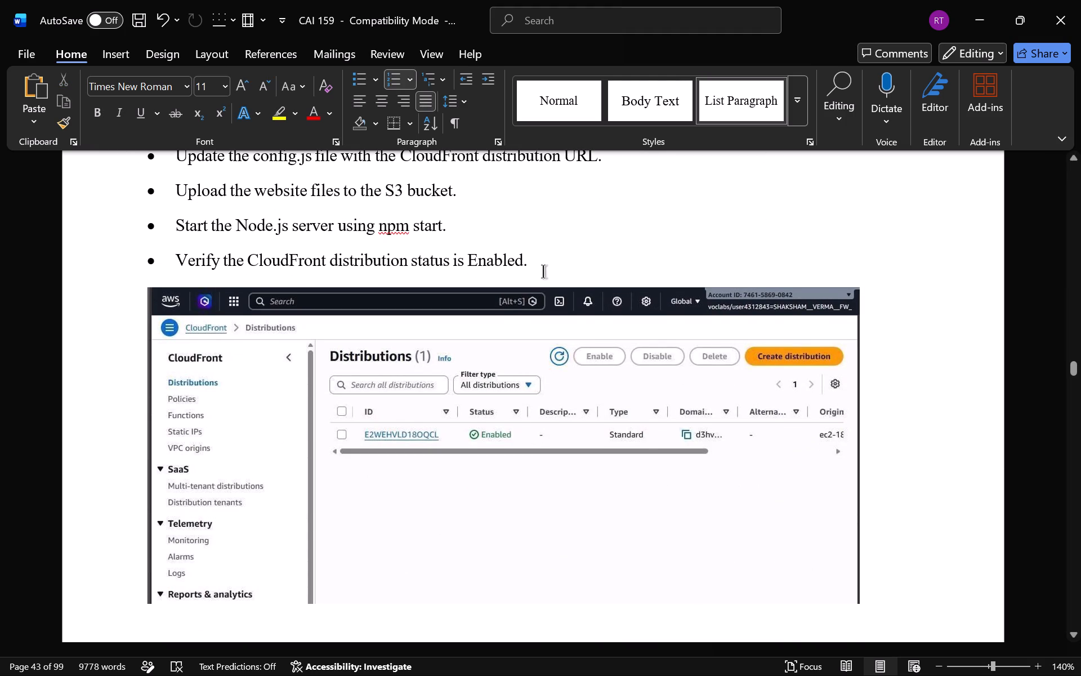
{"action": "left_click", "coordinate": [539, 260]}
{"action": "key", "text": "ctrl+v"}
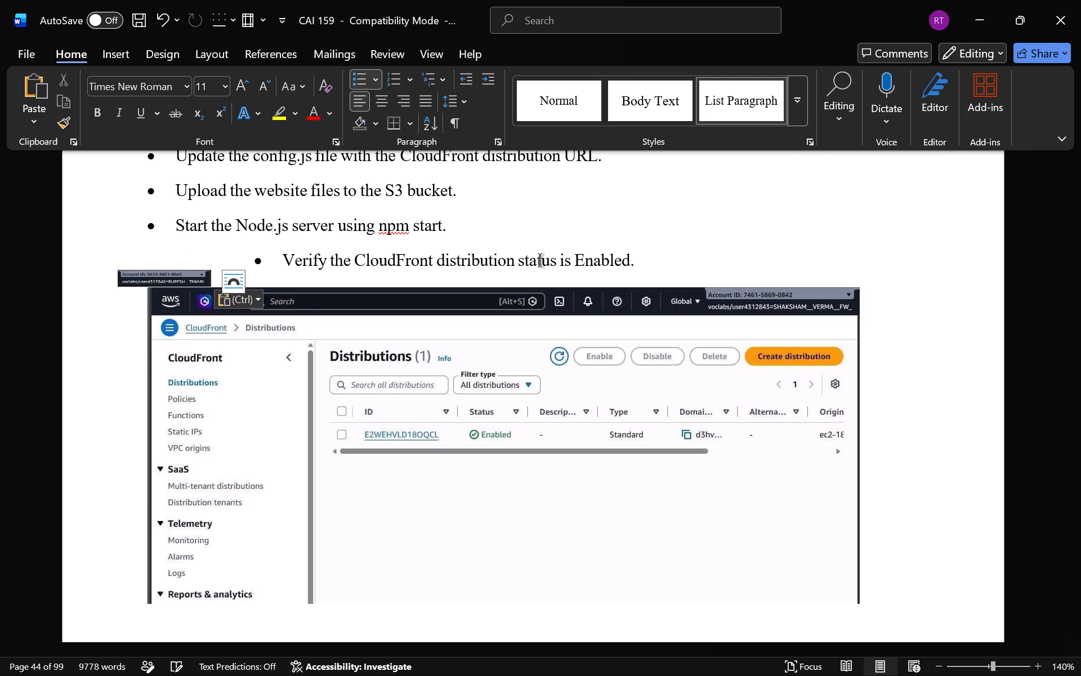
{"action": "left_click_drag", "start_coordinate": [173, 276], "coordinate": [638, 344]}
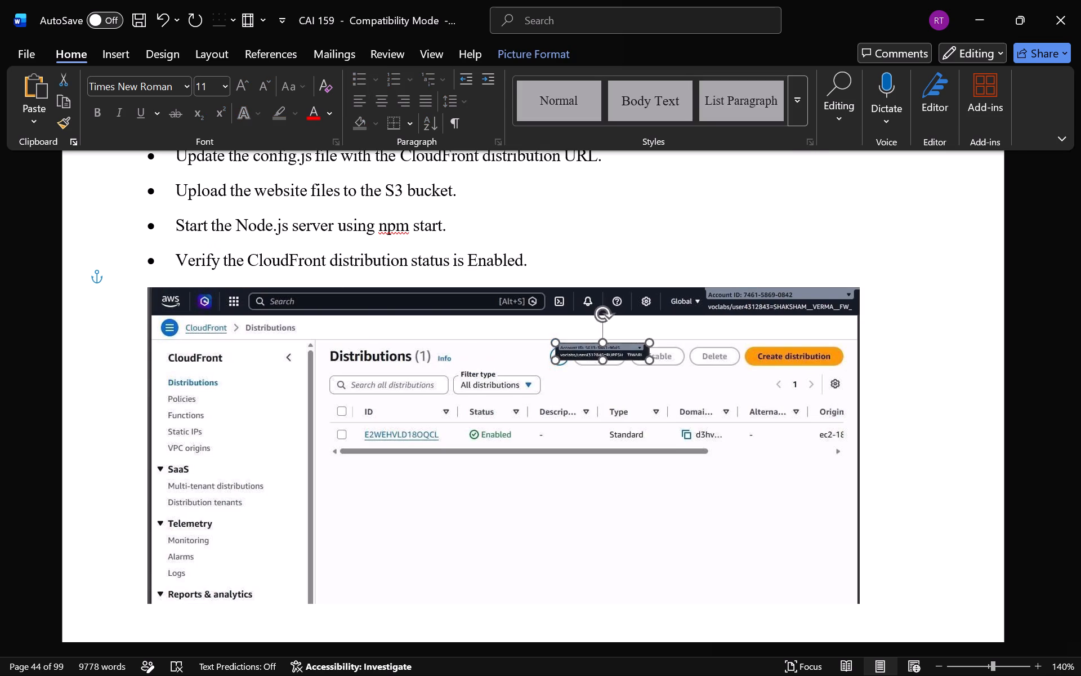
{"action": "left_click_drag", "start_coordinate": [638, 344], "coordinate": [823, 295]}
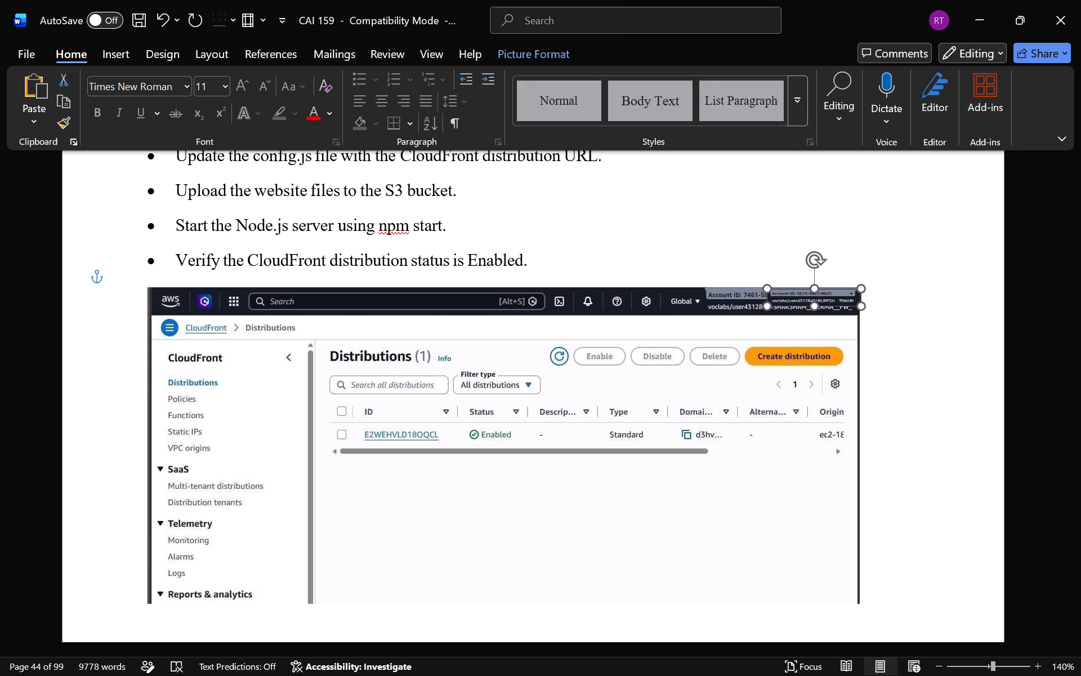
{"action": "left_click_drag", "start_coordinate": [823, 295], "coordinate": [821, 293]}
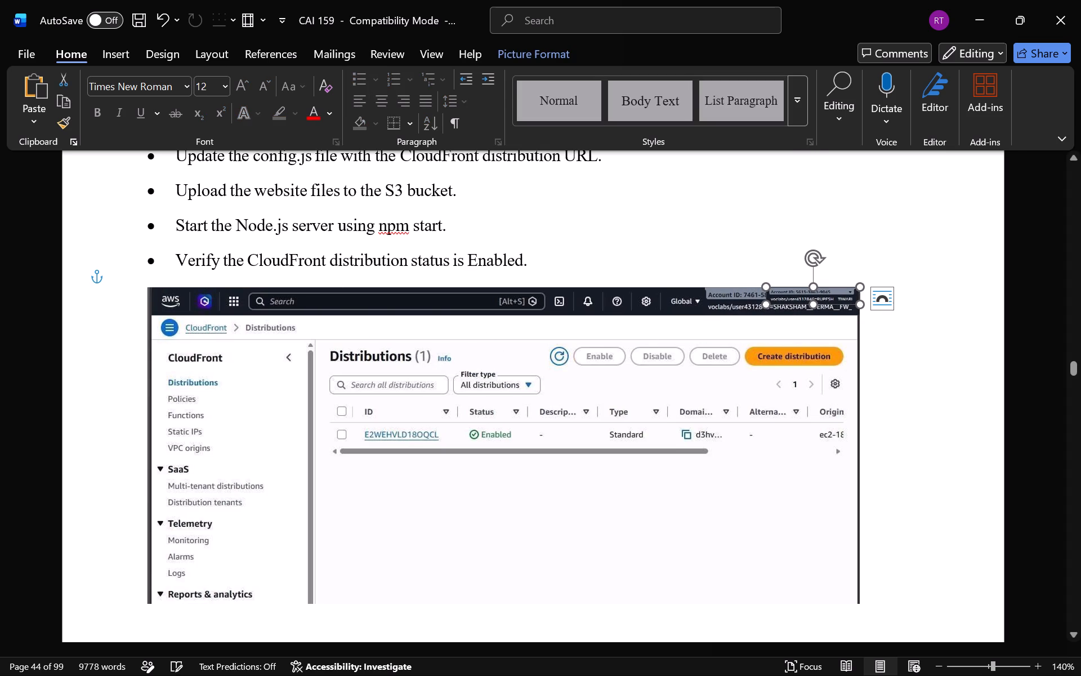
{"action": "left_click_drag", "start_coordinate": [766, 303], "coordinate": [720, 301]}
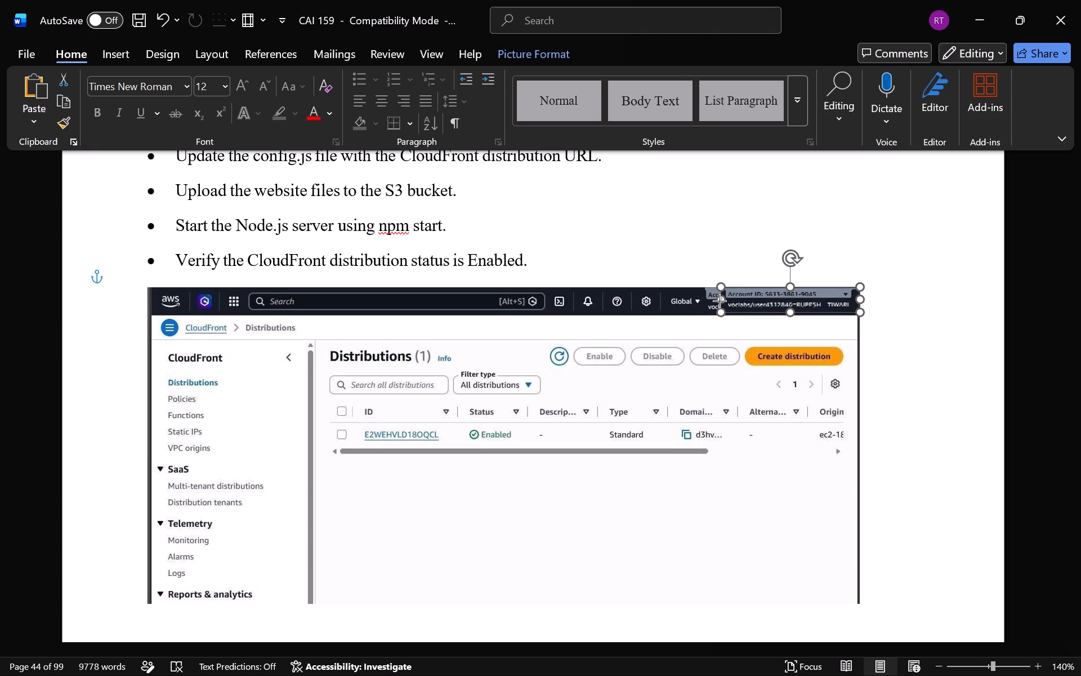
{"action": "left_click_drag", "start_coordinate": [720, 301], "coordinate": [705, 299]}
{"action": "left_click", "coordinate": [534, 263]}
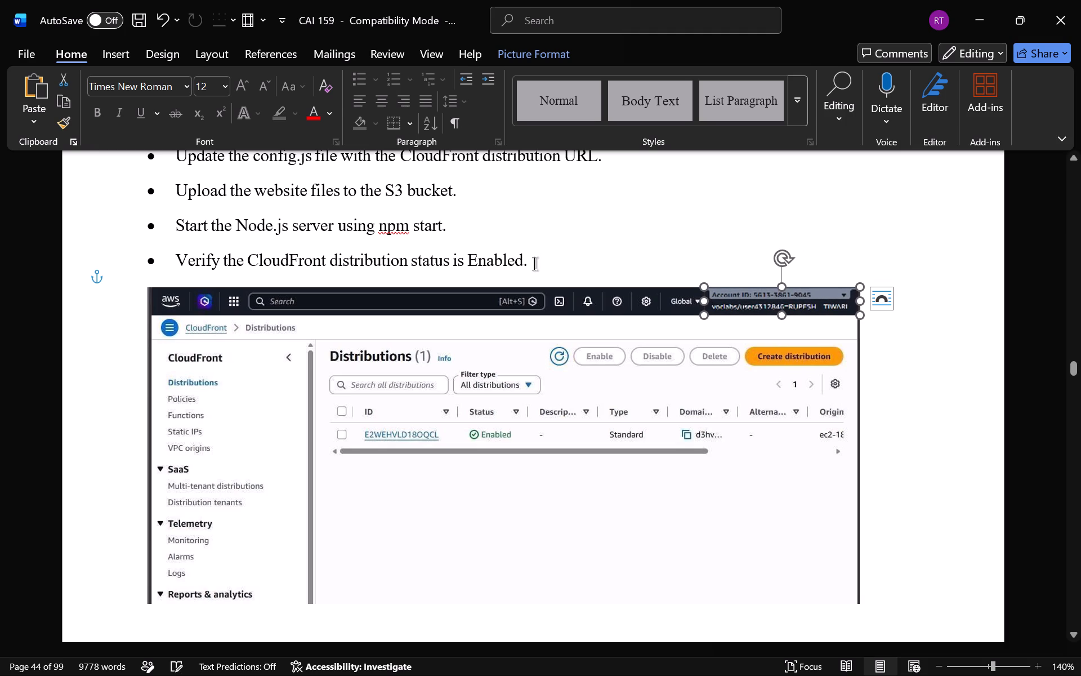
Paste the account label after Task 3.1's bird_app_client line, then align and enlarge it over the account details in the Set up resources screenshot.
{"action": "scroll", "coordinate": [575, 368], "scroll_direction": "down", "scroll_amount": 2}
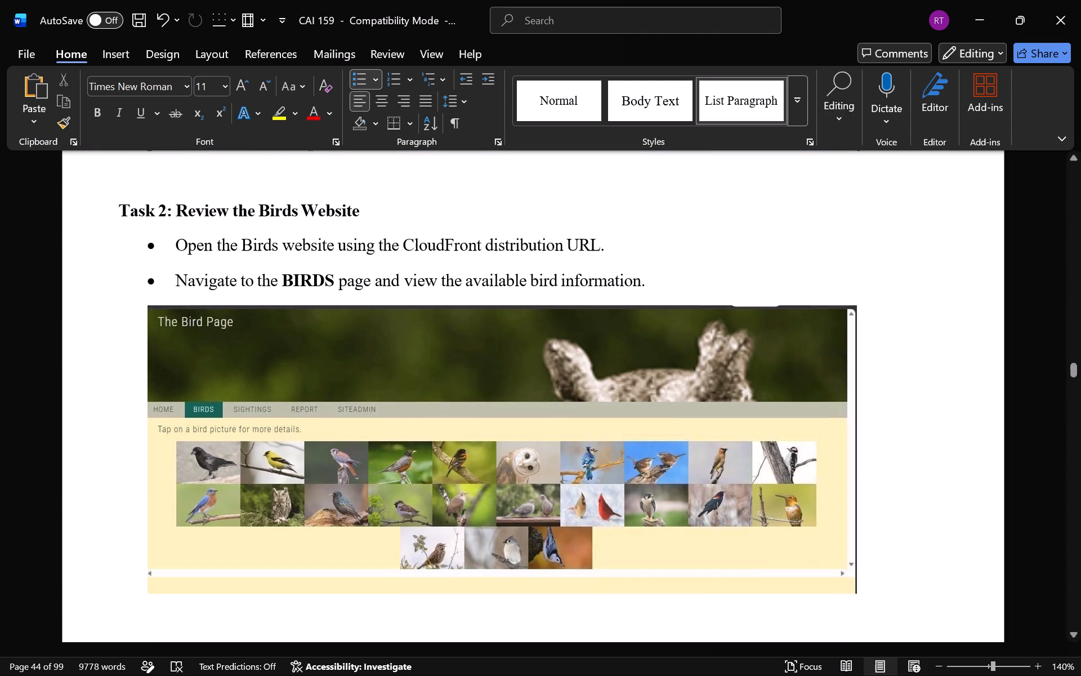
{"action": "scroll", "coordinate": [575, 368], "scroll_direction": "down", "scroll_amount": 2}
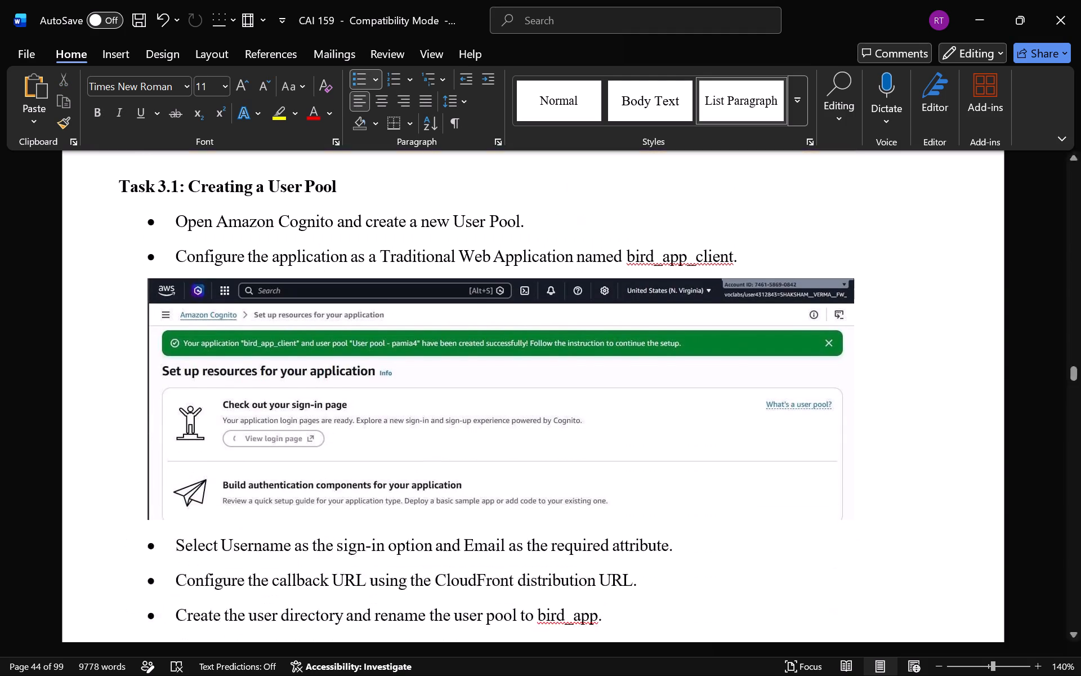
{"action": "scroll", "coordinate": [575, 368], "scroll_direction": "down", "scroll_amount": 1}
{"action": "scroll", "coordinate": [575, 368], "scroll_direction": "up", "scroll_amount": 1}
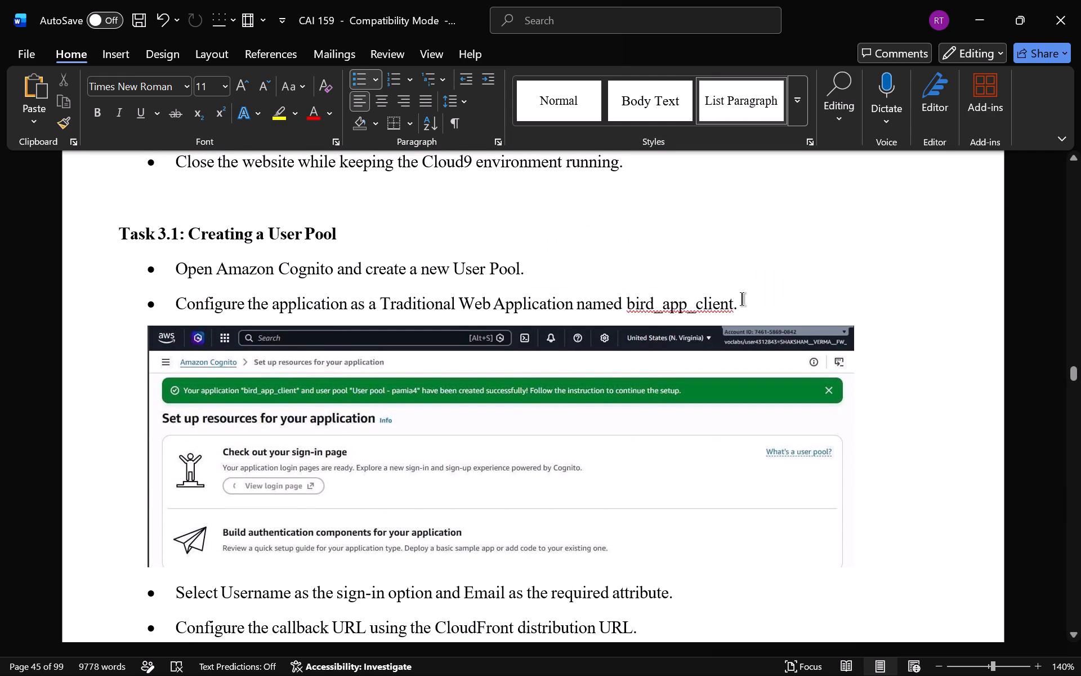
{"action": "left_click", "coordinate": [740, 303]}
{"action": "key", "text": "ctrl+v"}
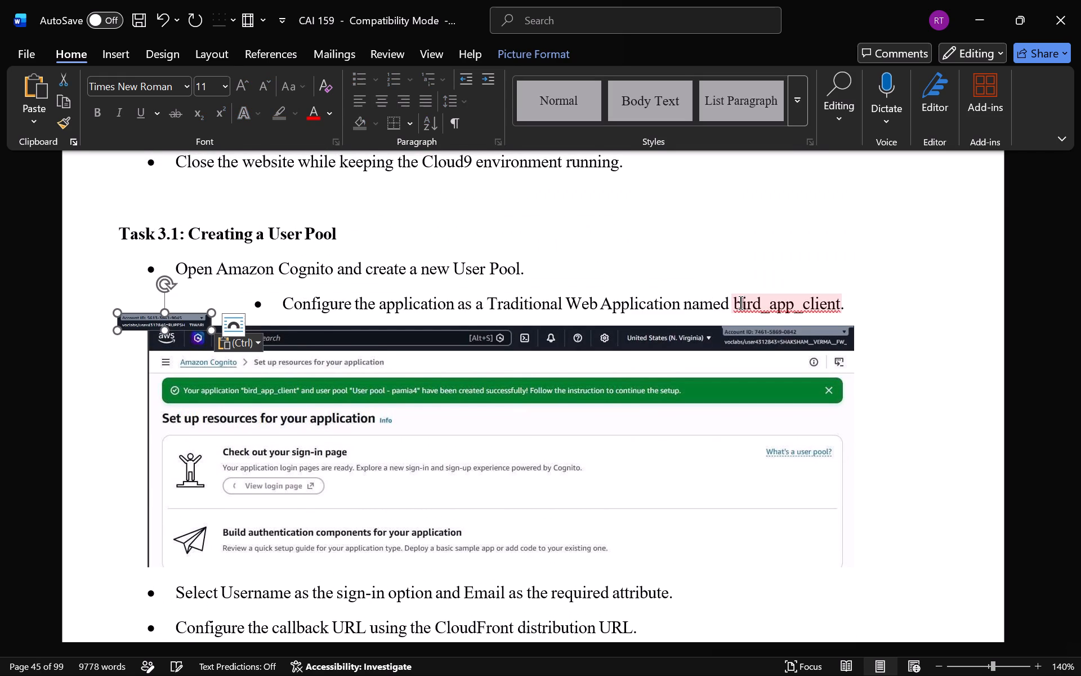
{"action": "left_click_drag", "start_coordinate": [159, 320], "coordinate": [418, 375]}
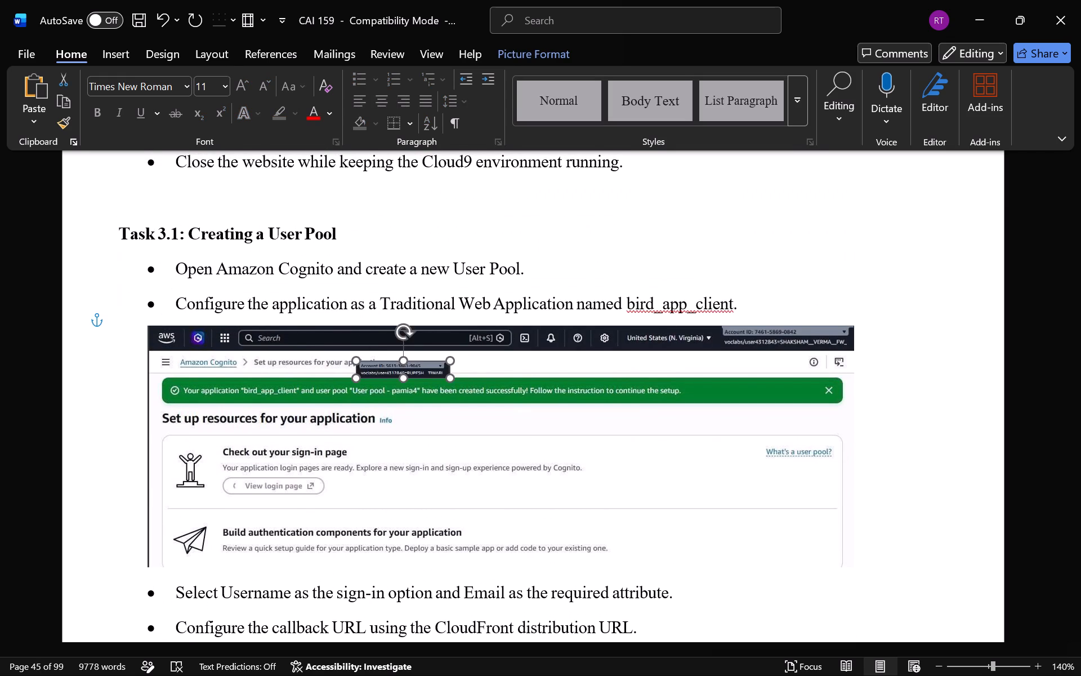
{"action": "left_click_drag", "start_coordinate": [418, 375], "coordinate": [802, 333]}
{"action": "left_click_drag", "start_coordinate": [762, 344], "coordinate": [739, 343]}
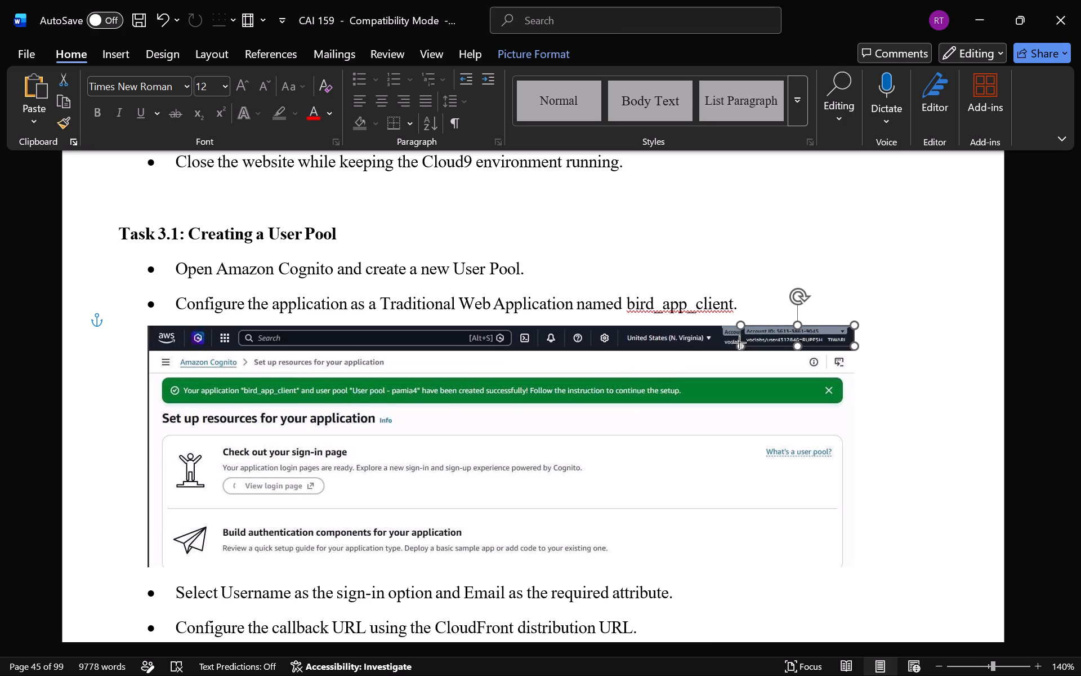
{"action": "left_click_drag", "start_coordinate": [739, 343], "coordinate": [720, 340]}
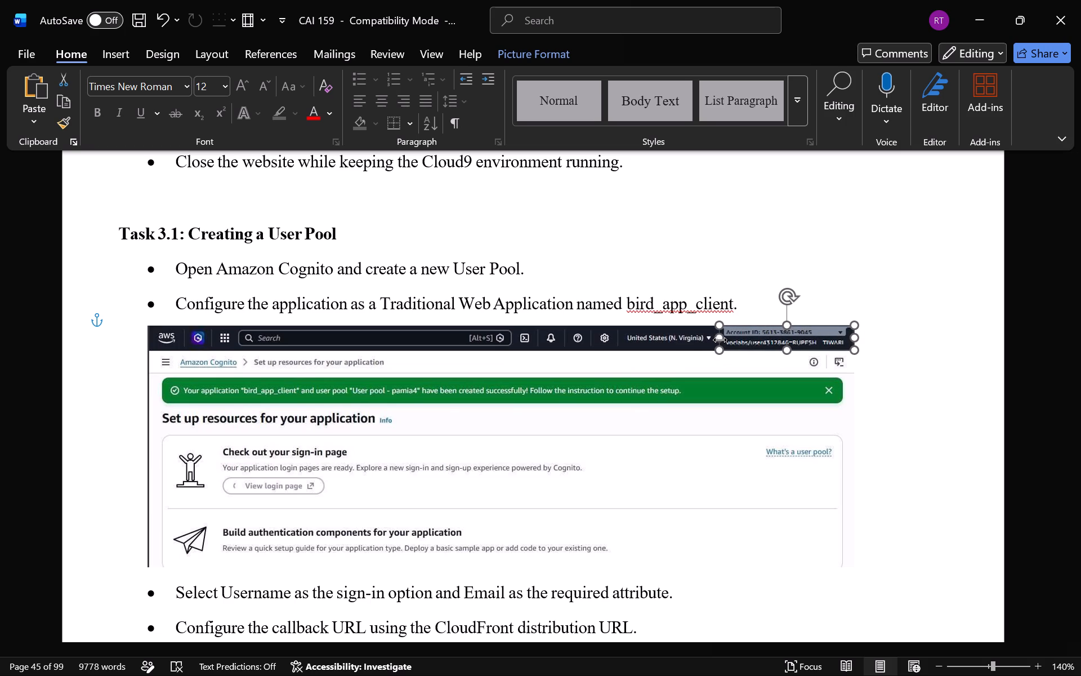
{"action": "left_click", "coordinate": [739, 303]}
Paste the account label after the rename to bird_app line, then align and enlarge it over the account details in the user pool Overview screenshot.
{"action": "scroll", "coordinate": [762, 412], "scroll_direction": "down", "scroll_amount": 1}
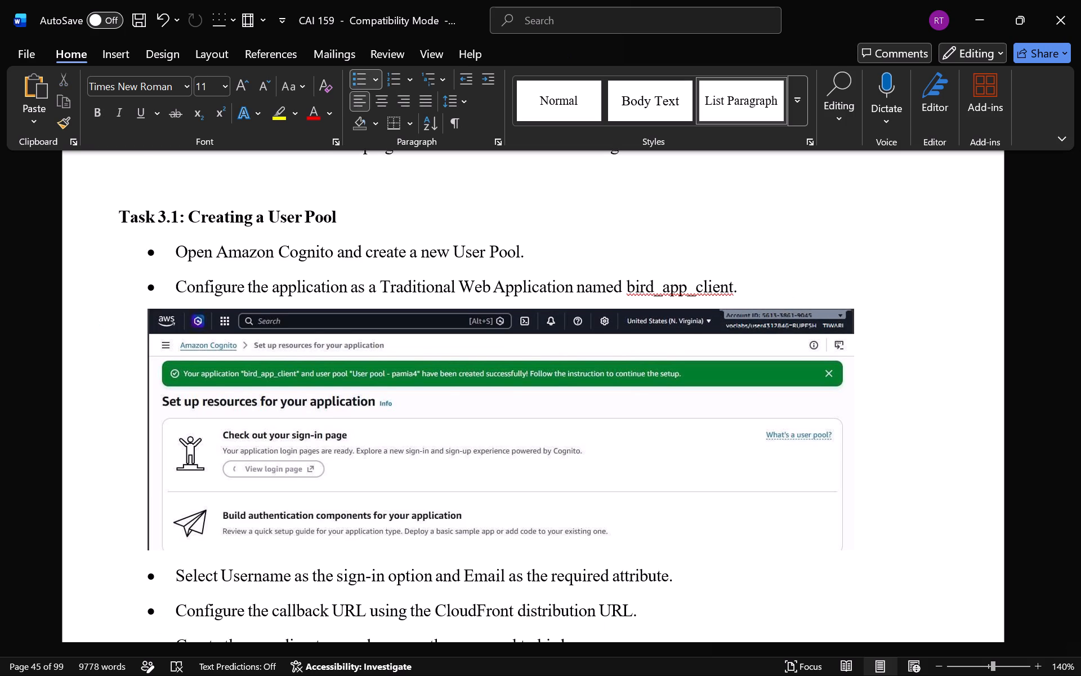
{"action": "scroll", "coordinate": [762, 412], "scroll_direction": "down", "scroll_amount": 1}
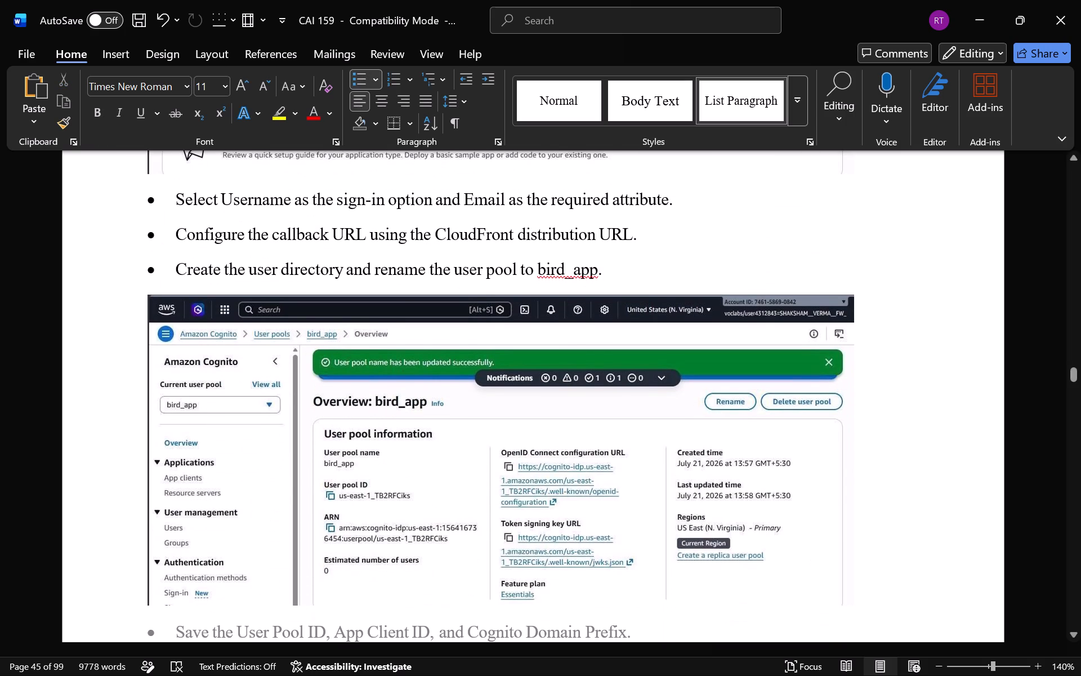
{"action": "left_click", "coordinate": [604, 266]}
{"action": "key", "text": "ctrl+v"}
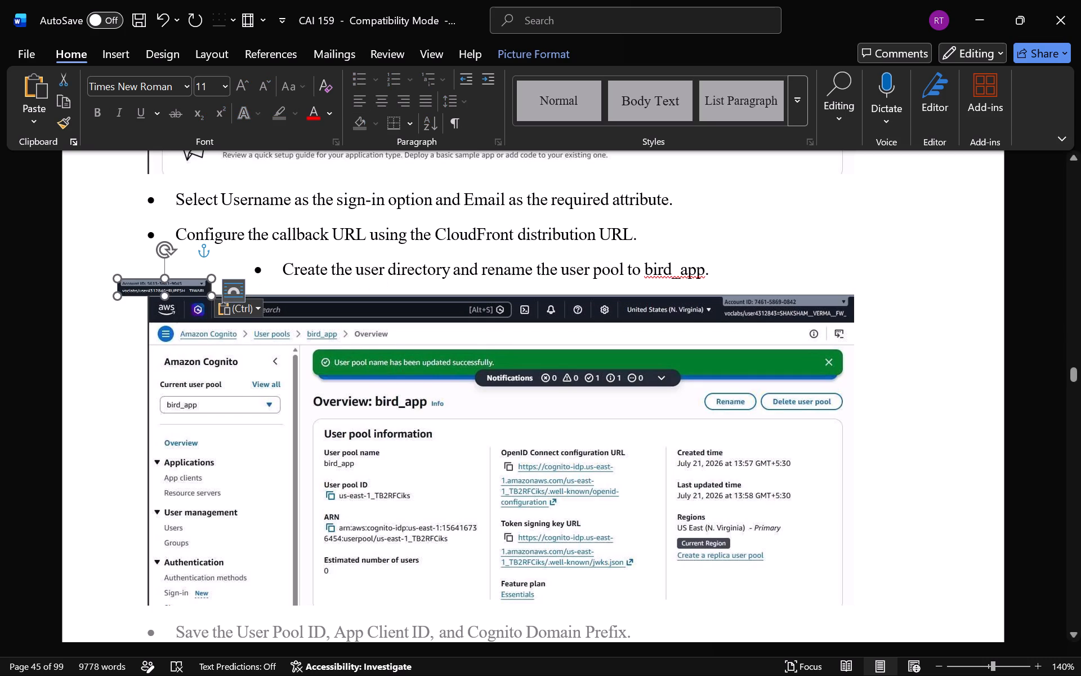
{"action": "left_click_drag", "start_coordinate": [150, 286], "coordinate": [823, 318]}
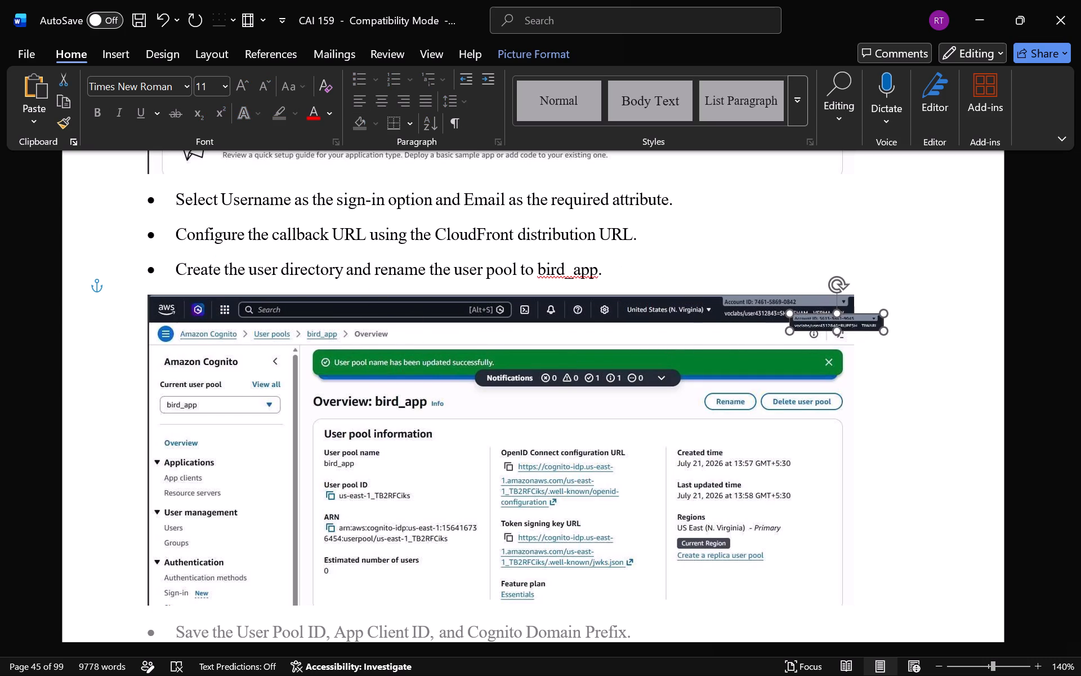
{"action": "left_click_drag", "start_coordinate": [823, 318], "coordinate": [793, 301]}
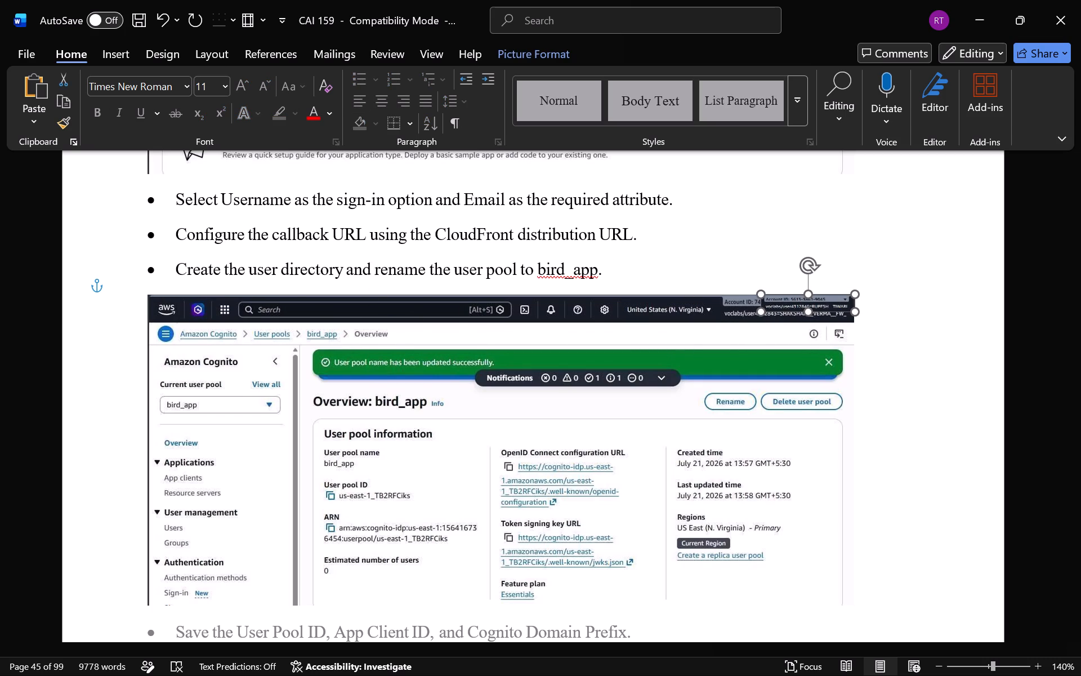
{"action": "left_click_drag", "start_coordinate": [762, 310], "coordinate": [720, 311]}
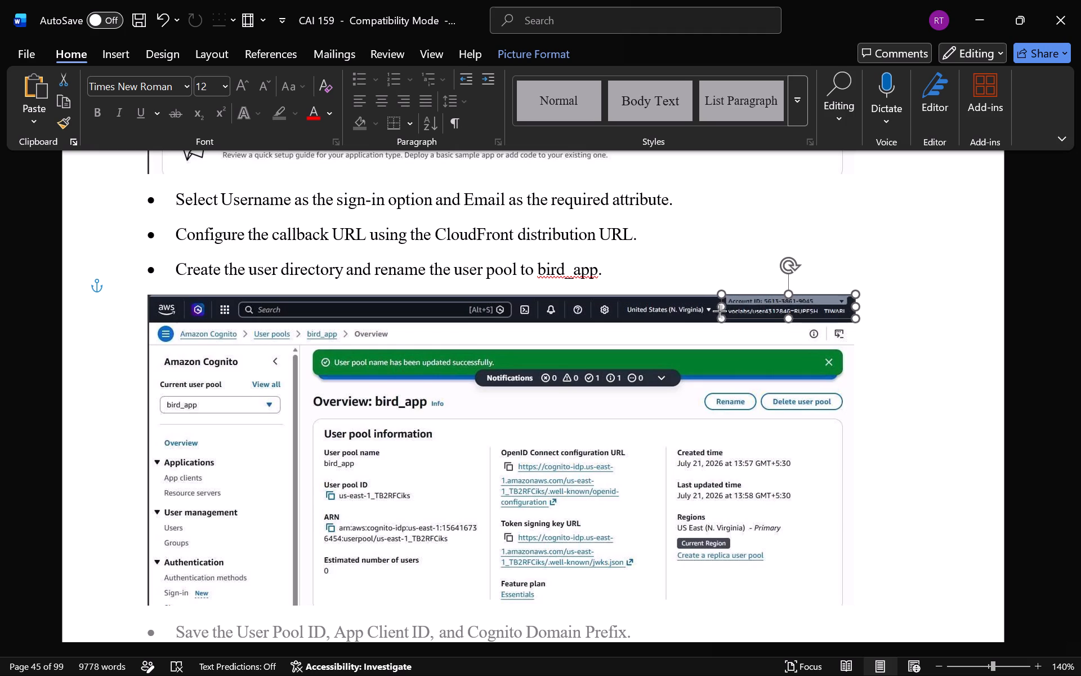
{"action": "left_click_drag", "start_coordinate": [720, 311], "coordinate": [719, 316]}
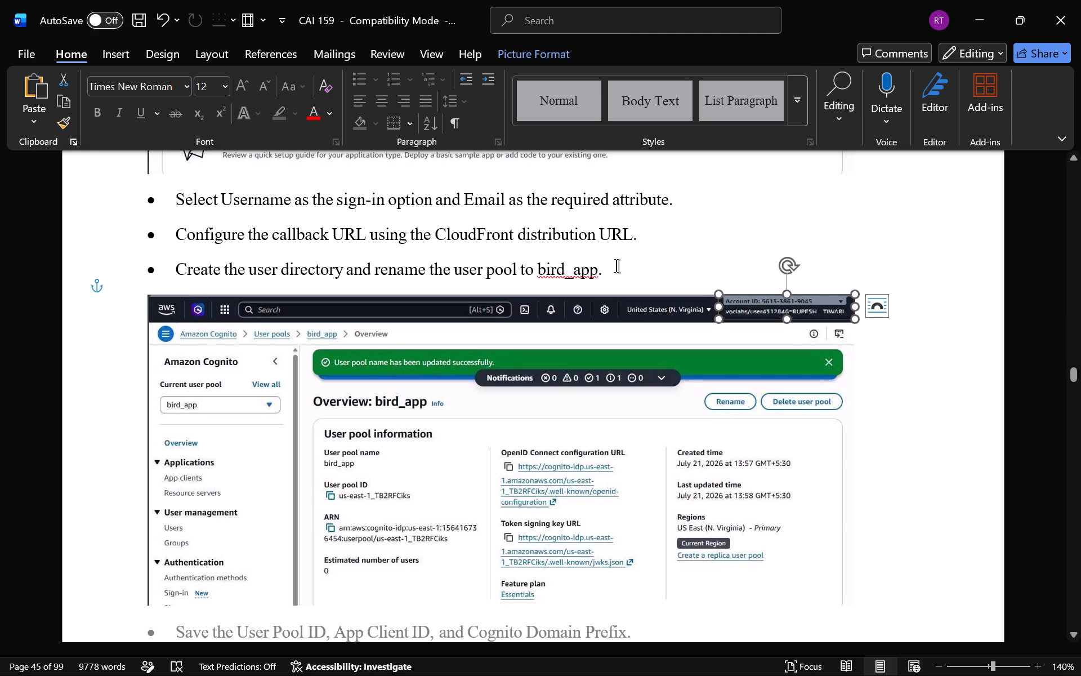
{"action": "left_click", "coordinate": [616, 265]}
Paste the account label after the Configure the OAuth settings line, then align and enlarge it over the account details in the App client screenshot.
{"action": "scroll", "coordinate": [617, 394], "scroll_direction": "down", "scroll_amount": 1}
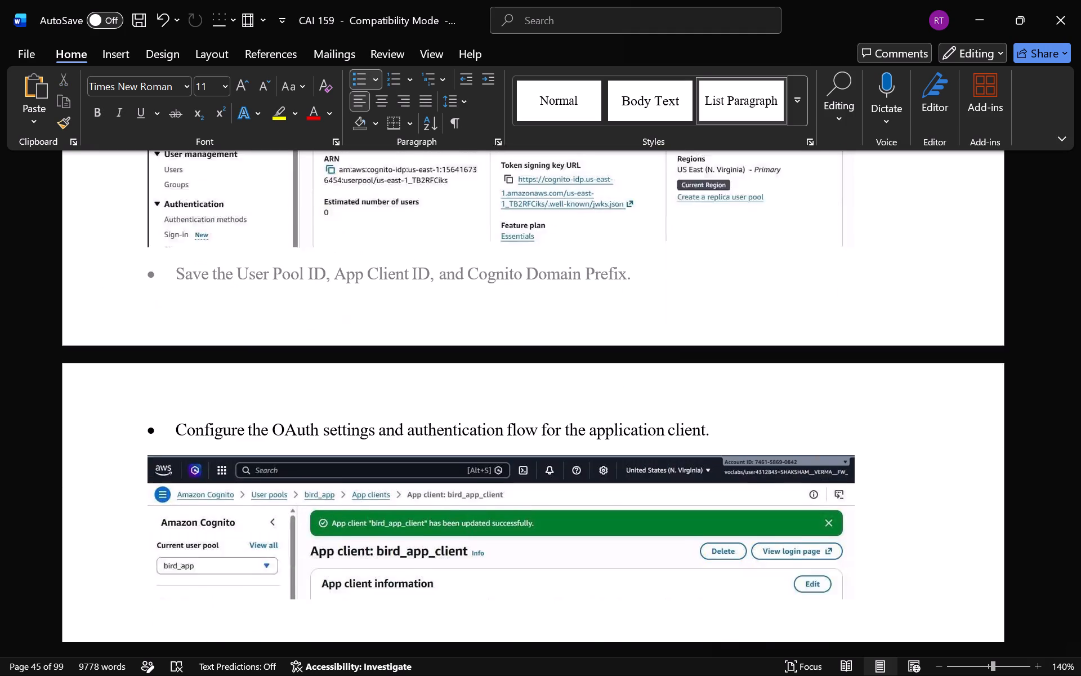
{"action": "scroll", "coordinate": [617, 394], "scroll_direction": "down", "scroll_amount": 1}
{"action": "left_click", "coordinate": [712, 316]}
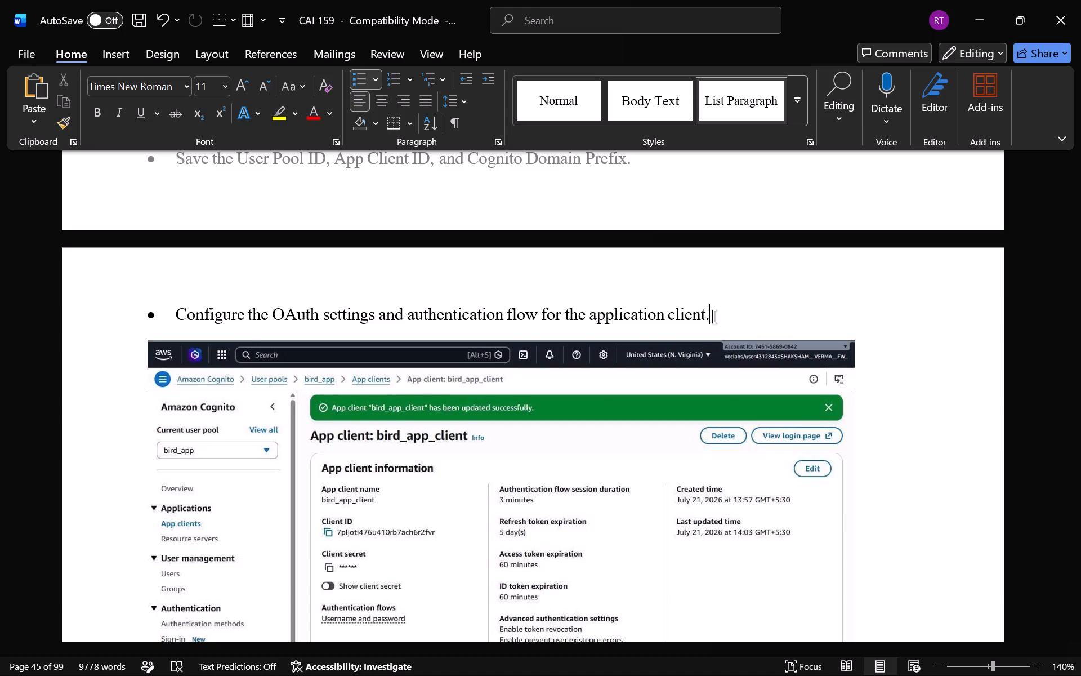
{"action": "key", "text": "ctrl+v"}
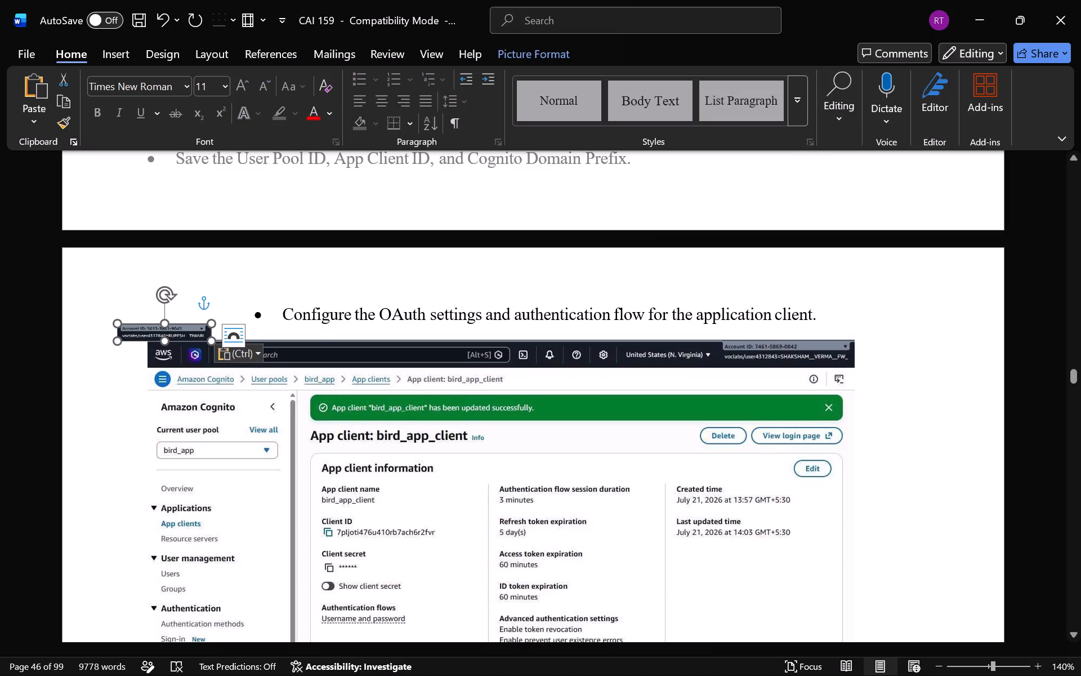
{"action": "left_click_drag", "start_coordinate": [176, 331], "coordinate": [821, 346]}
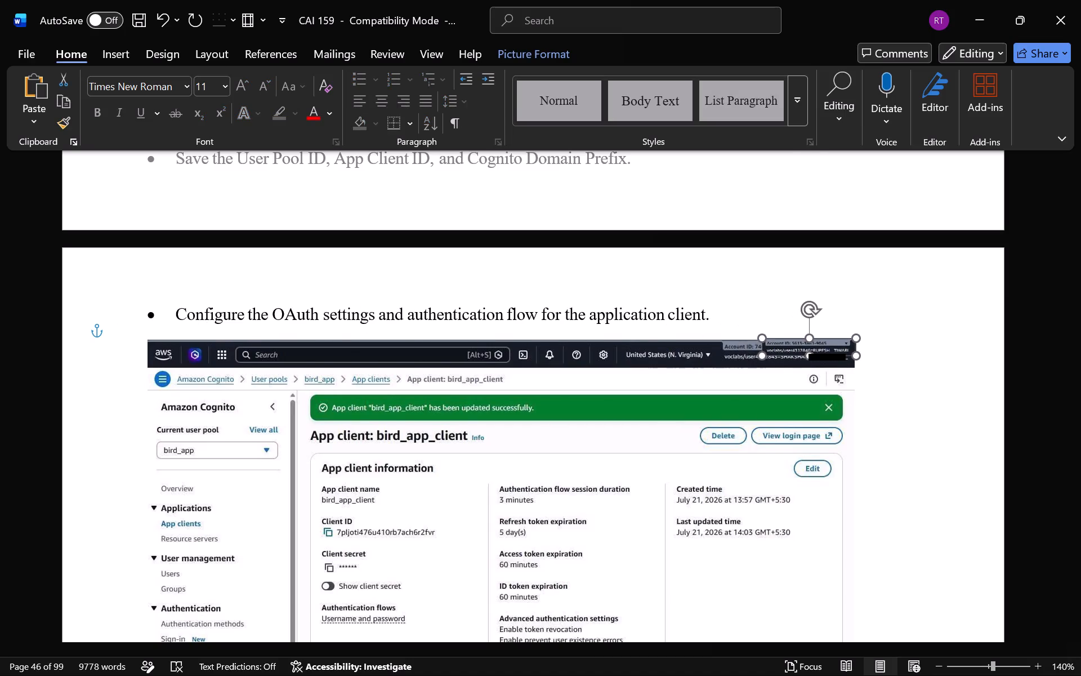
{"action": "left_click_drag", "start_coordinate": [821, 346], "coordinate": [821, 348]}
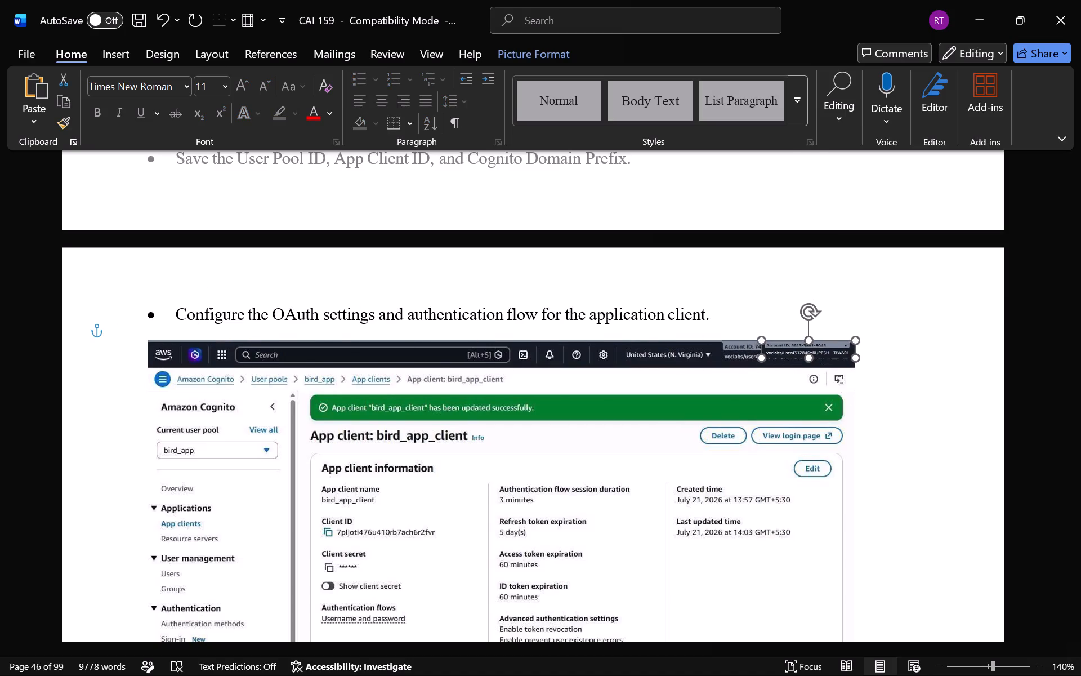
{"action": "left_click_drag", "start_coordinate": [821, 348], "coordinate": [821, 348]}
{"action": "left_click_drag", "start_coordinate": [766, 354], "coordinate": [739, 355]}
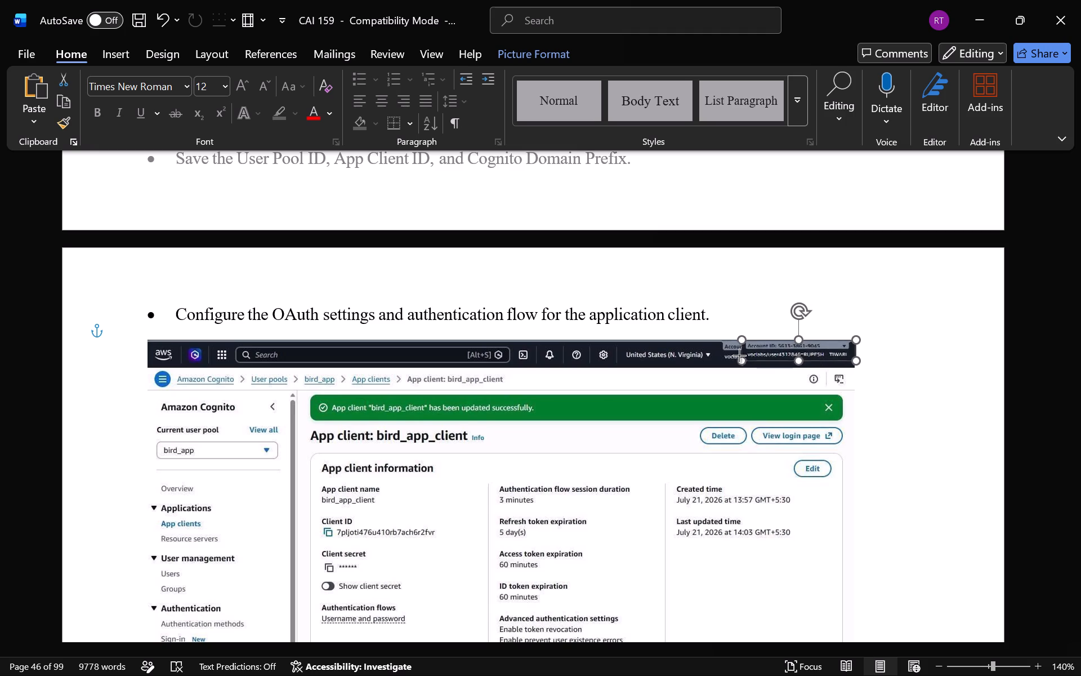
{"action": "left_click_drag", "start_coordinate": [739, 355], "coordinate": [720, 356]}
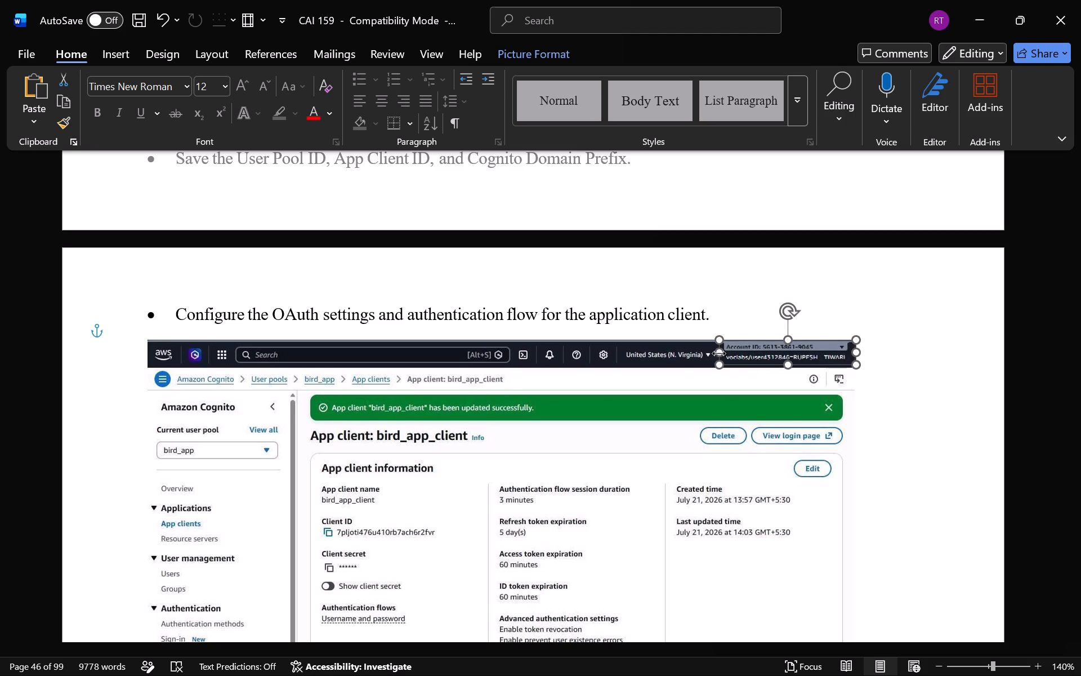
{"action": "left_click", "coordinate": [713, 312]}
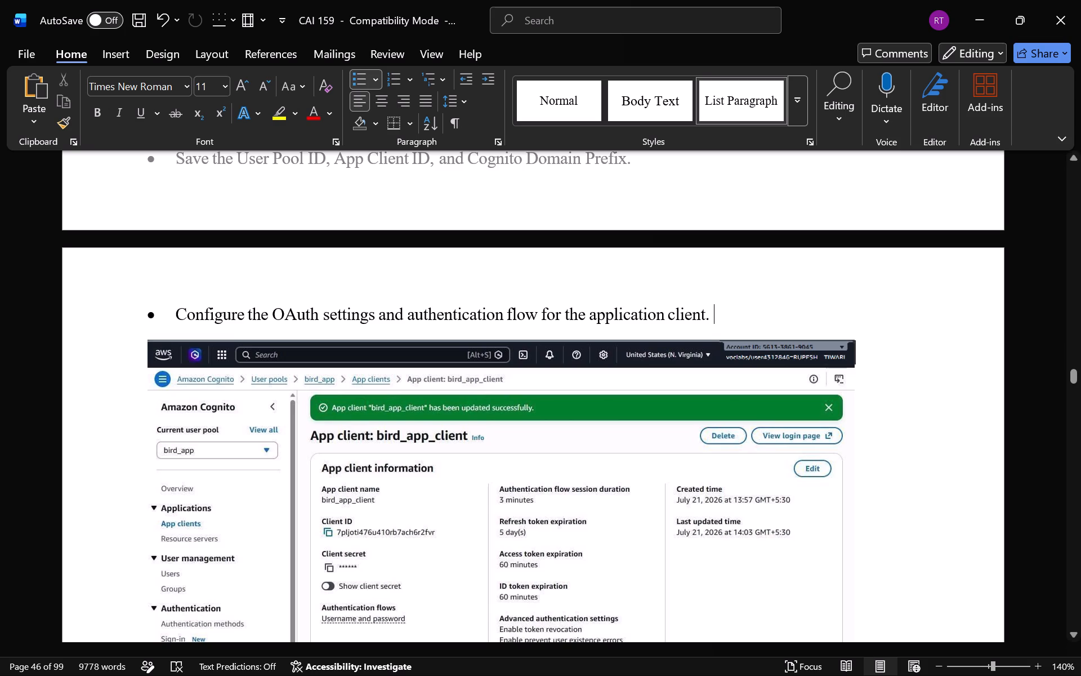
Paste the account label after Task 3.2's testuser line, then align and resize it to cover the account details in the Users screenshot.
{"action": "scroll", "coordinate": [728, 392], "scroll_direction": "down", "scroll_amount": 2}
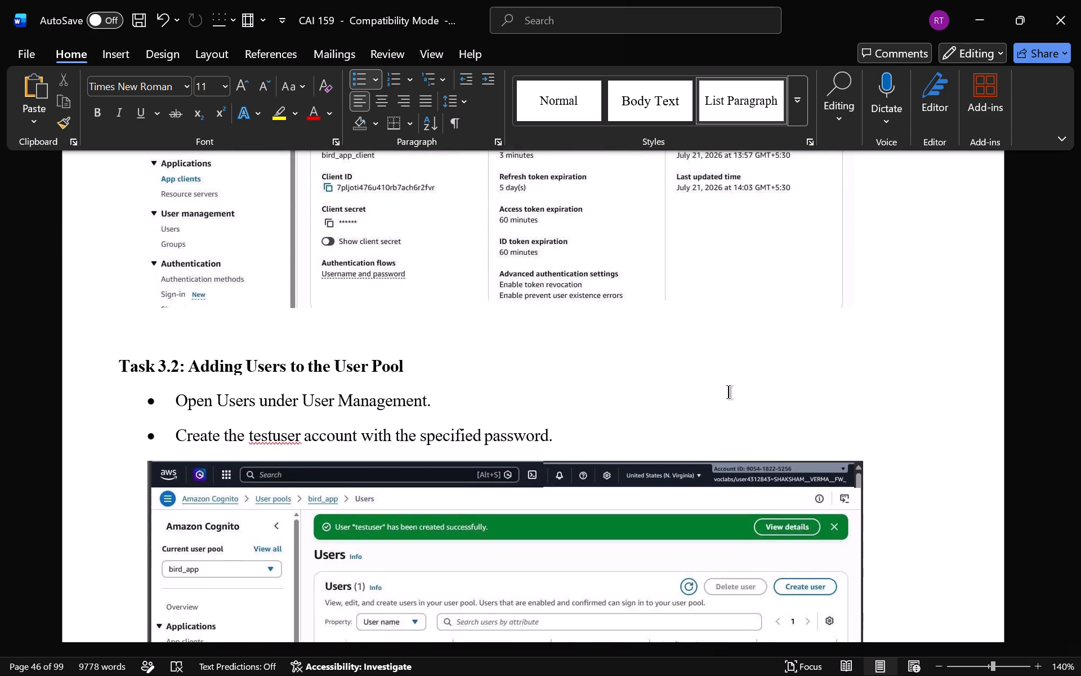
{"action": "scroll", "coordinate": [728, 392], "scroll_direction": "down", "scroll_amount": 1}
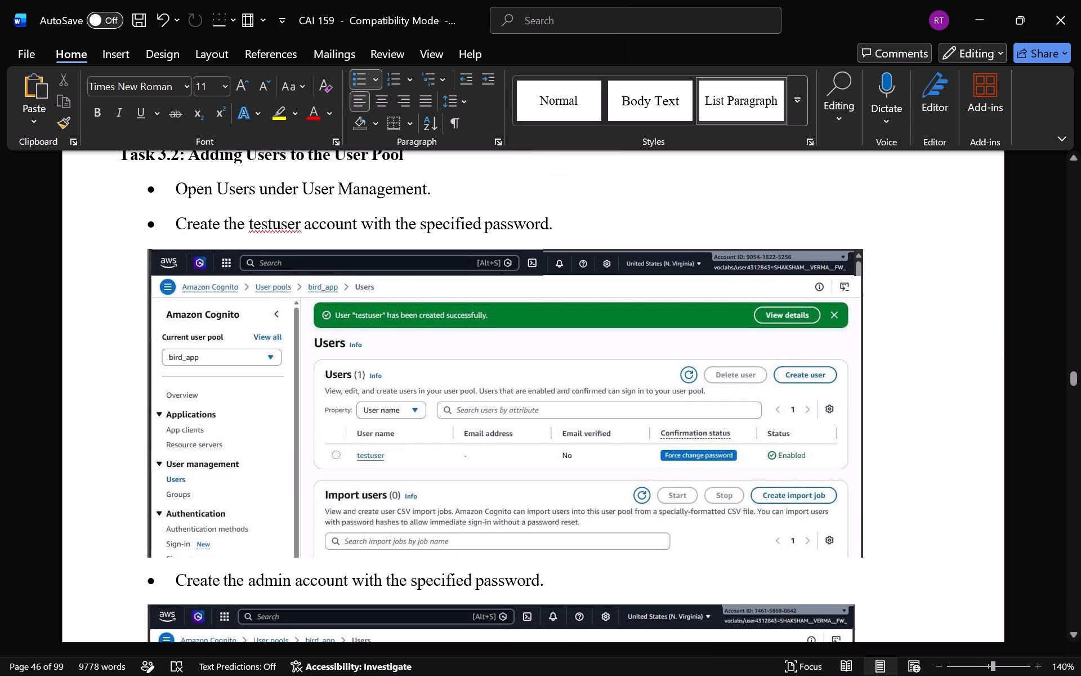
{"action": "left_click", "coordinate": [562, 223]}
{"action": "key", "text": "ctrl+v"}
{"action": "left_click_drag", "start_coordinate": [148, 239], "coordinate": [428, 263]}
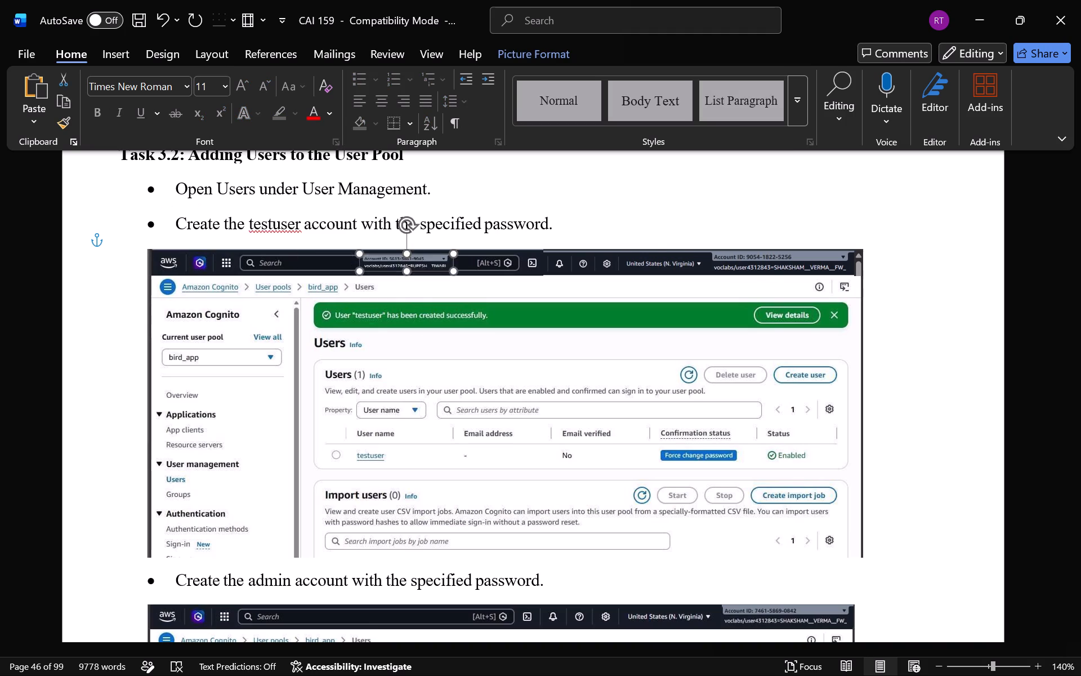
{"action": "left_click_drag", "start_coordinate": [428, 263], "coordinate": [800, 253]}
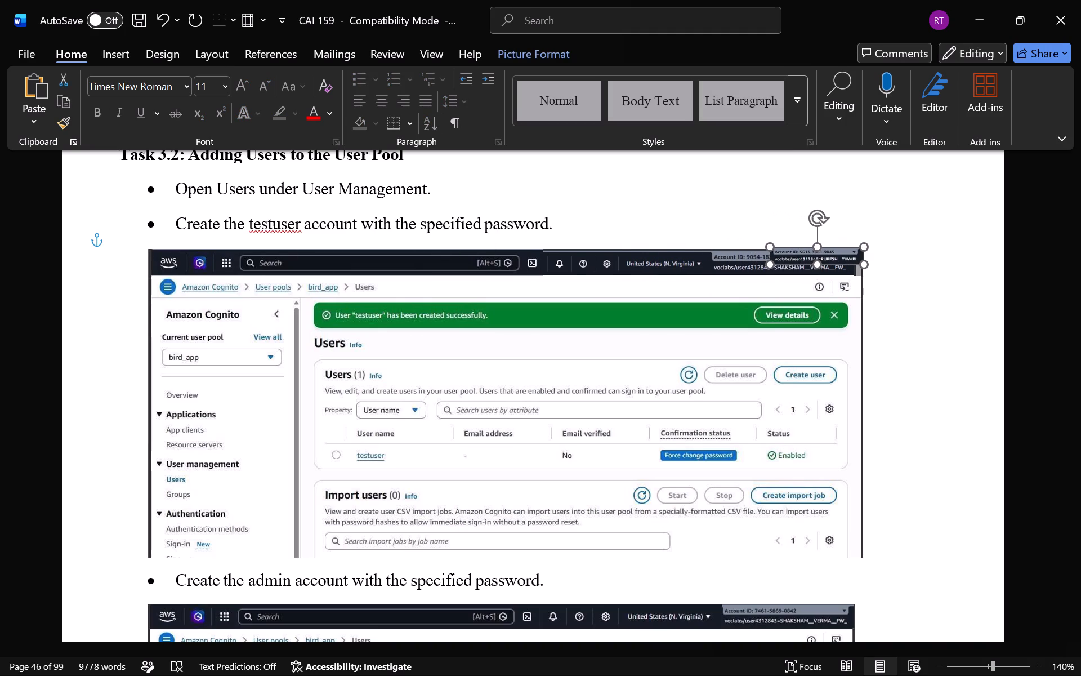
{"action": "left_click_drag", "start_coordinate": [800, 253], "coordinate": [801, 253]}
{"action": "left_click_drag", "start_coordinate": [770, 262], "coordinate": [770, 262]}
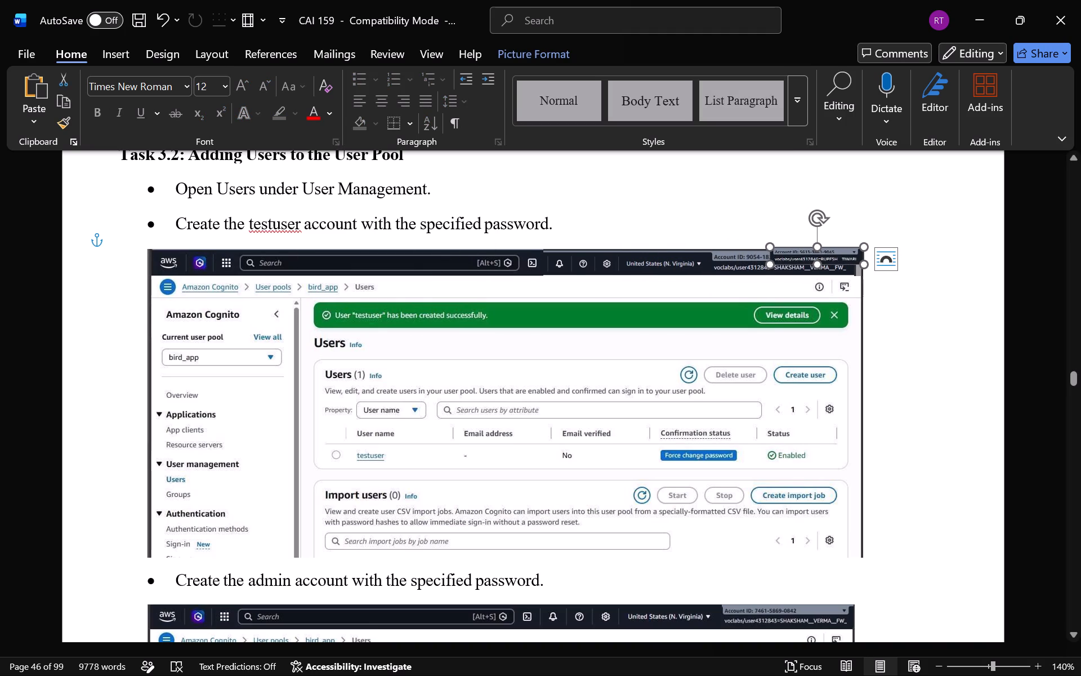
{"action": "left_click_drag", "start_coordinate": [770, 262], "coordinate": [709, 269]}
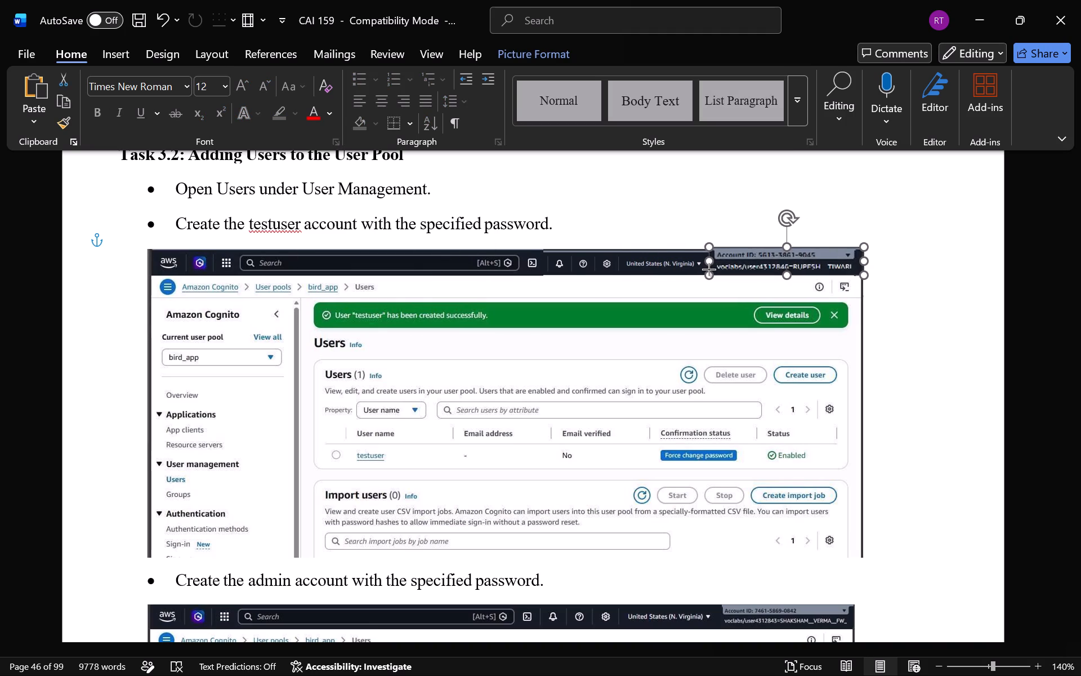
{"action": "left_click_drag", "start_coordinate": [709, 269], "coordinate": [707, 271]}
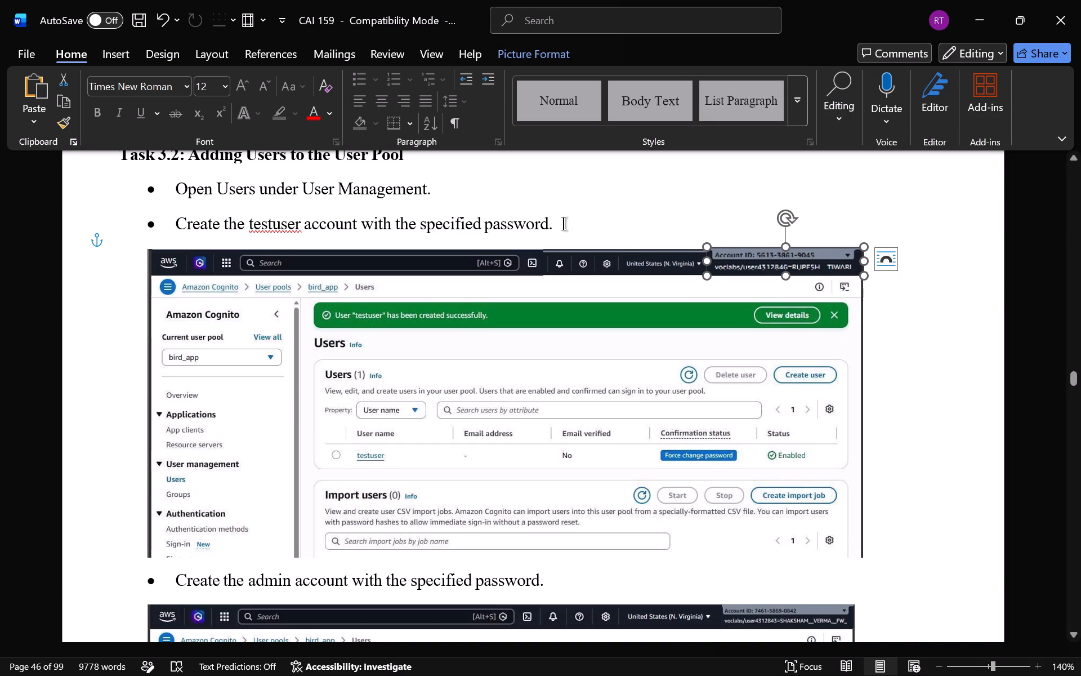
{"action": "left_click", "coordinate": [563, 223]}
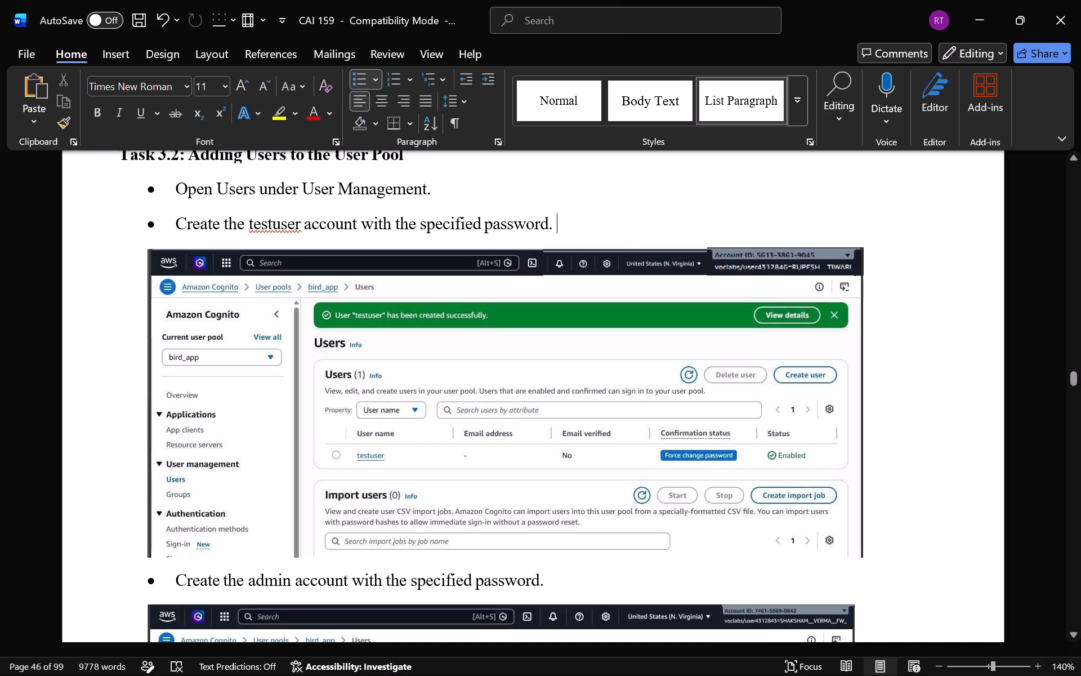
{"action": "left_click", "coordinate": [757, 260]}
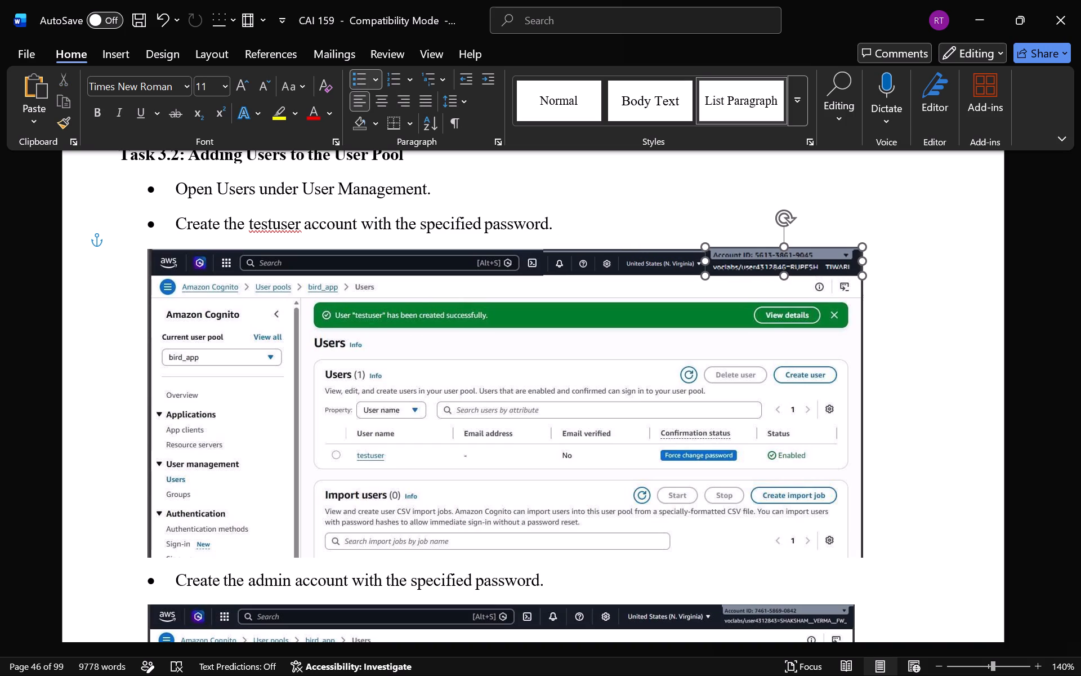
{"action": "left_click_drag", "start_coordinate": [705, 274], "coordinate": [716, 268]}
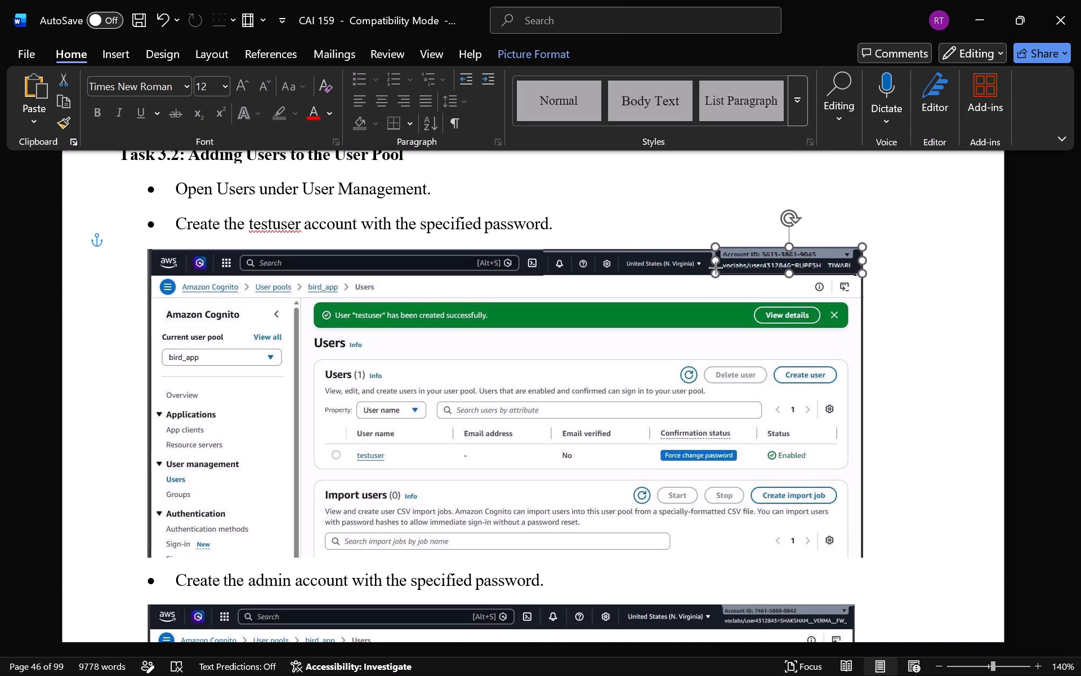
{"action": "left_click_drag", "start_coordinate": [716, 268], "coordinate": [712, 270]}
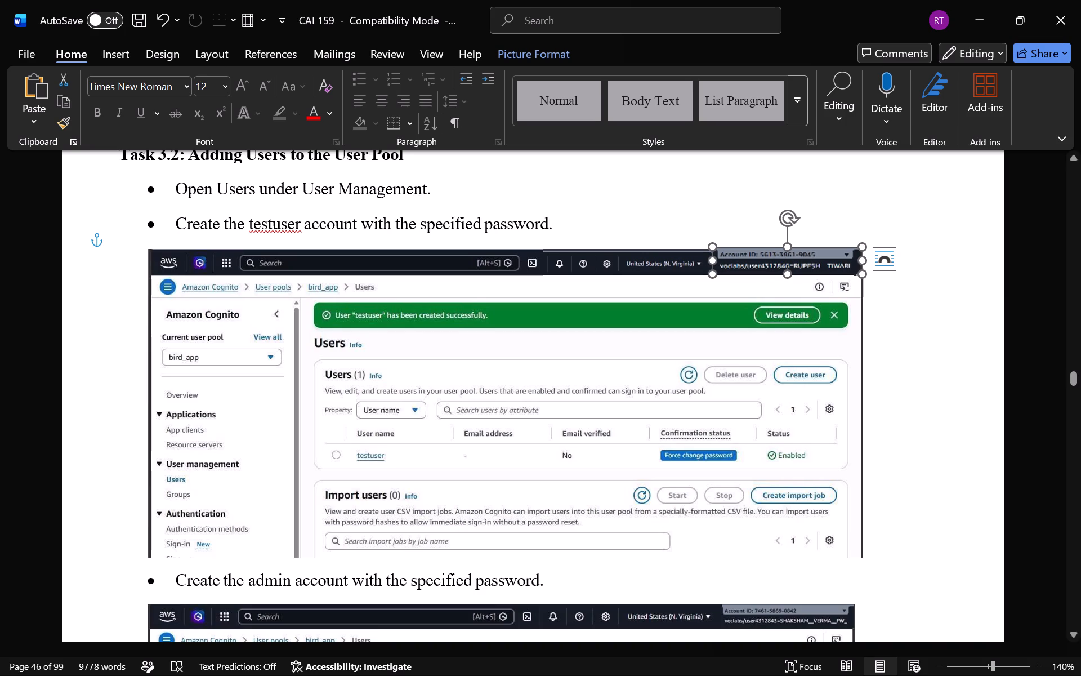
Paste the account label after the Create the admin account line, then align and enlarge it over the account details in that Users screenshot.
{"action": "scroll", "coordinate": [623, 270], "scroll_direction": "down", "scroll_amount": 1}
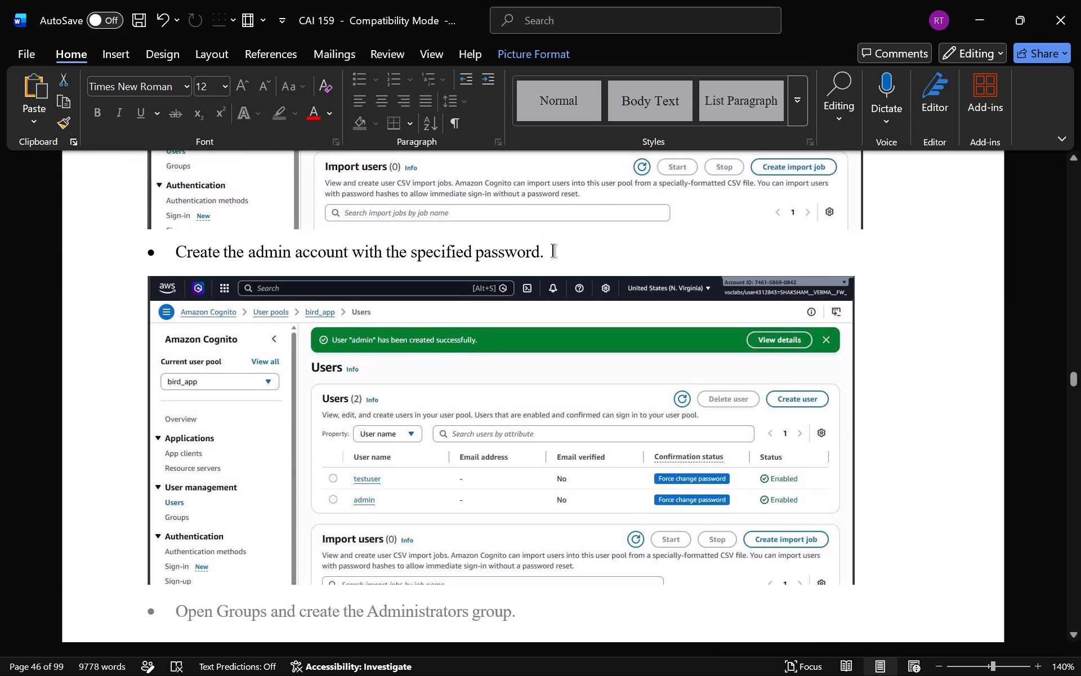
{"action": "left_click", "coordinate": [552, 250]}
{"action": "key", "text": "ctrl+v"}
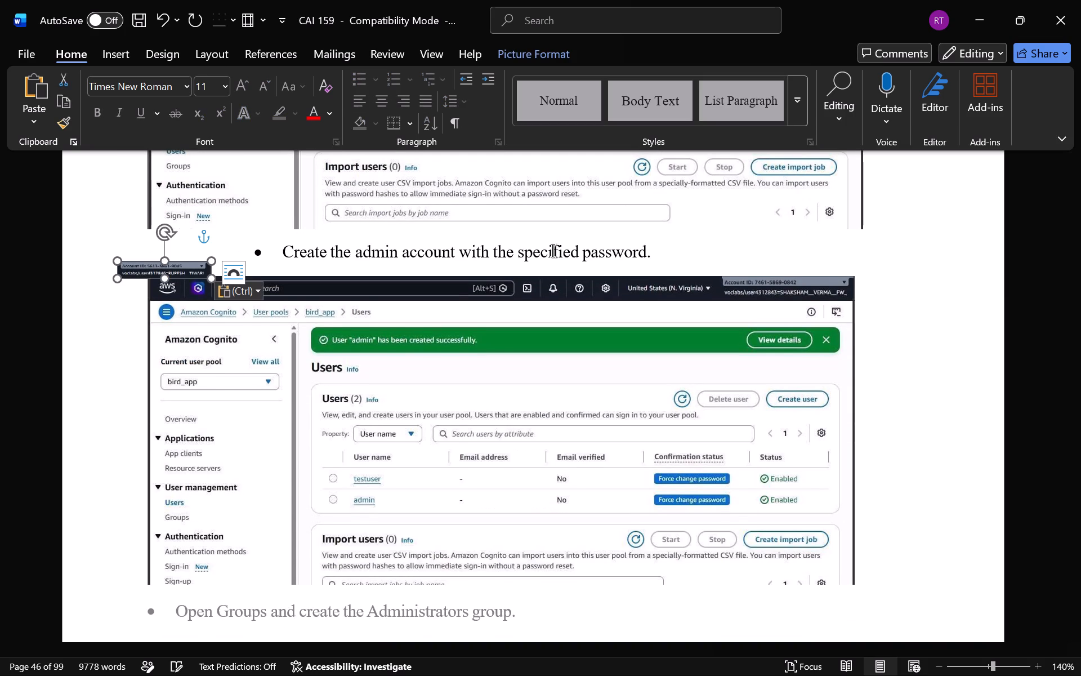
{"action": "left_click_drag", "start_coordinate": [178, 270], "coordinate": [770, 309]}
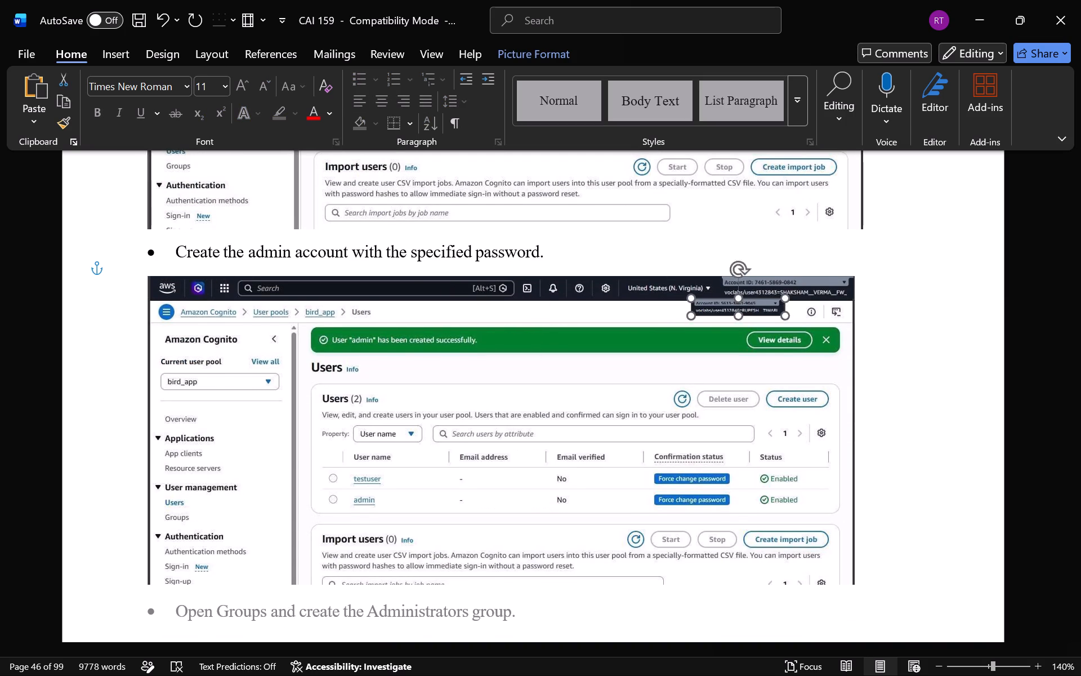
{"action": "left_click_drag", "start_coordinate": [770, 309], "coordinate": [823, 284]}
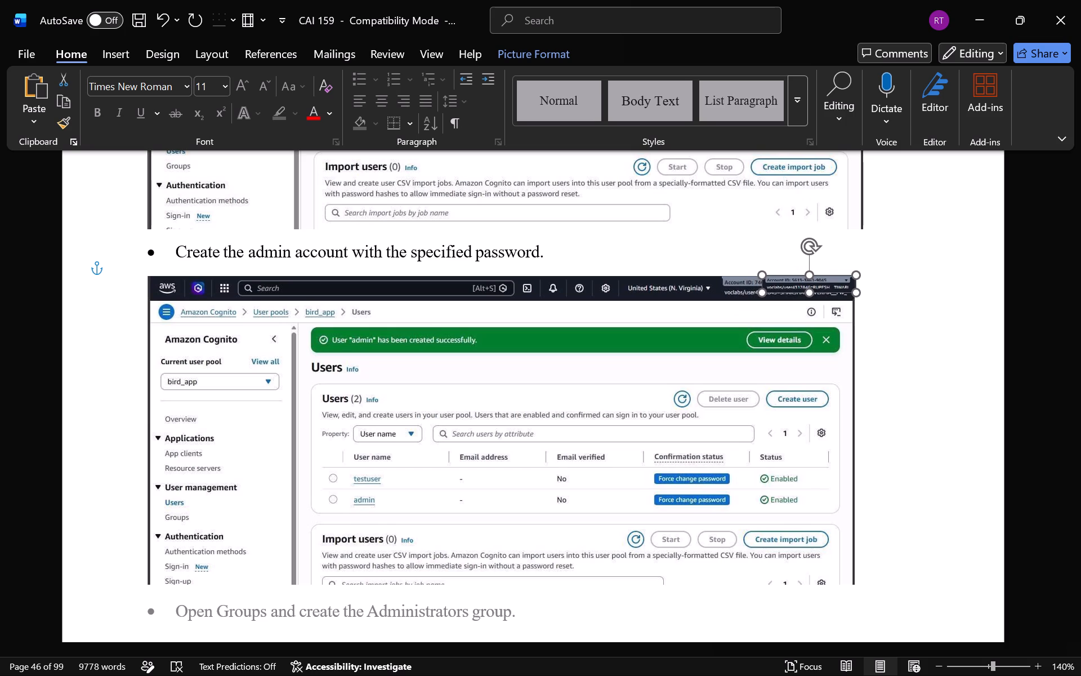
{"action": "left_click_drag", "start_coordinate": [823, 284], "coordinate": [823, 286]}
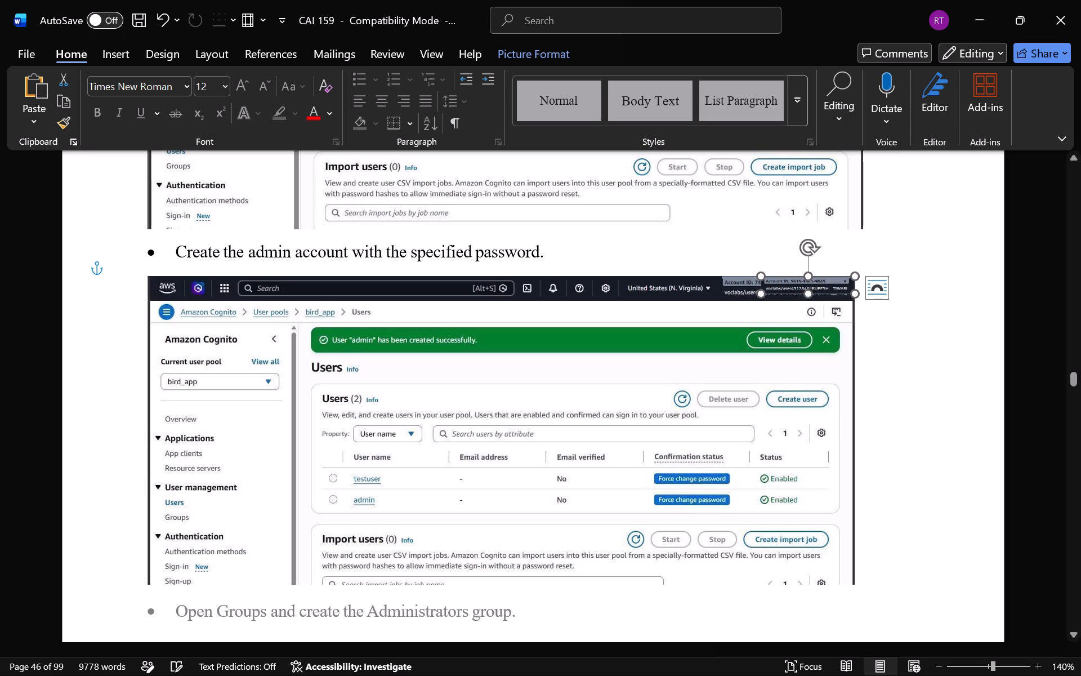
{"action": "left_click_drag", "start_coordinate": [763, 291], "coordinate": [739, 291]}
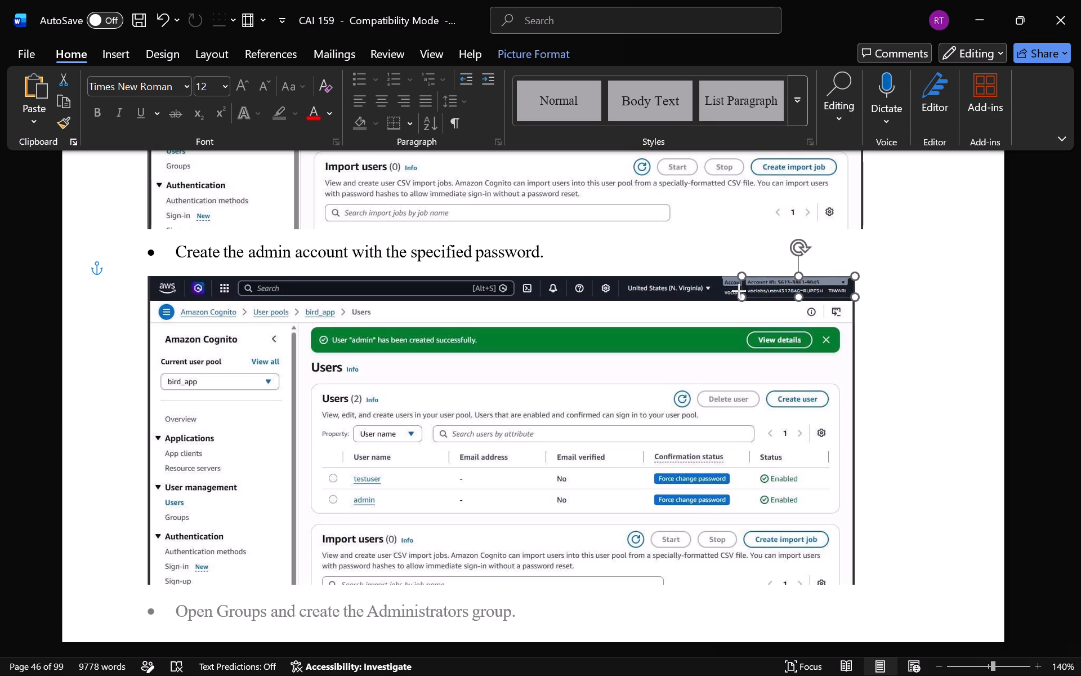
{"action": "left_click_drag", "start_coordinate": [739, 291], "coordinate": [720, 286]}
{"action": "left_click", "coordinate": [551, 243]}
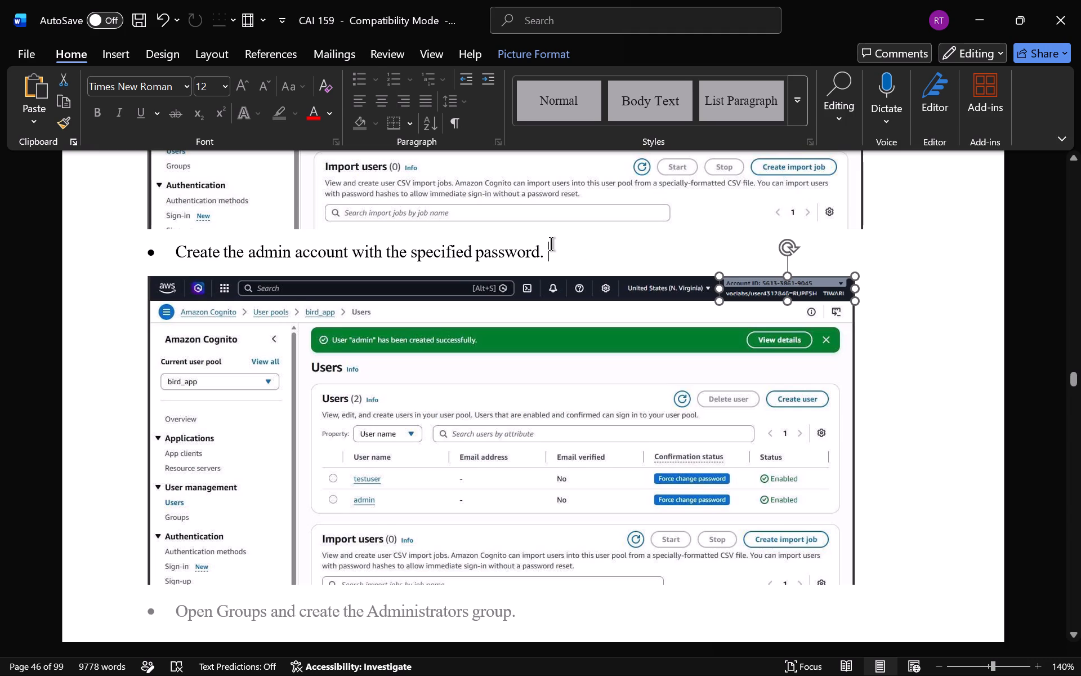
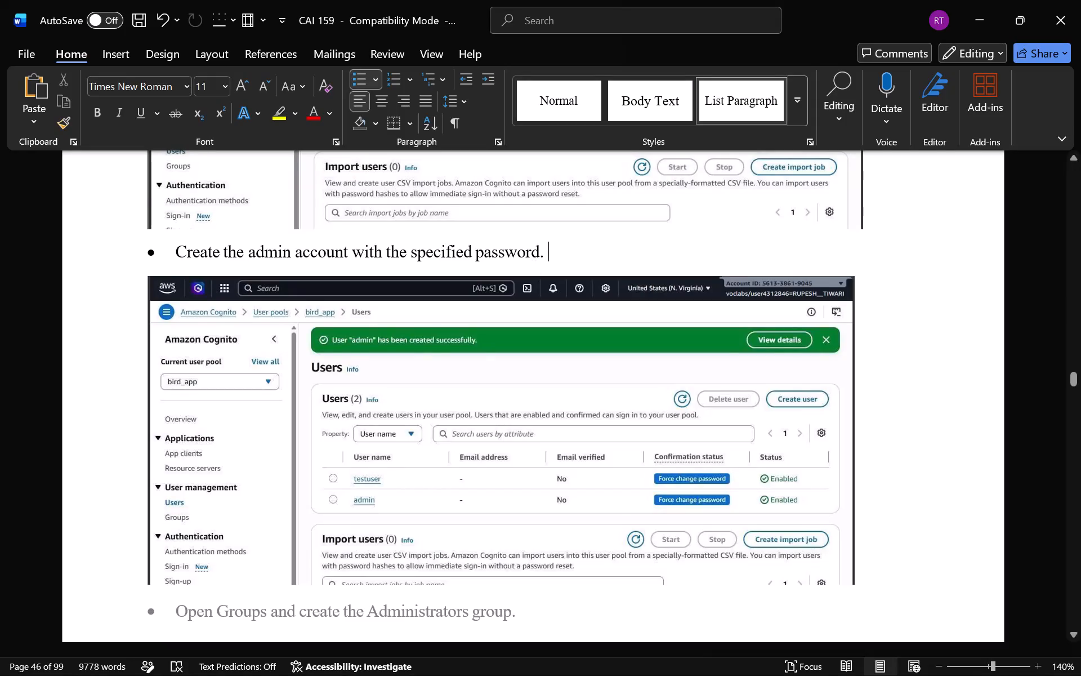
Paste the account label after the Verify that both users line, then align and enlarge it over the account details in the Administrators group screenshot.
{"action": "scroll", "coordinate": [520, 350], "scroll_direction": "down", "scroll_amount": 2}
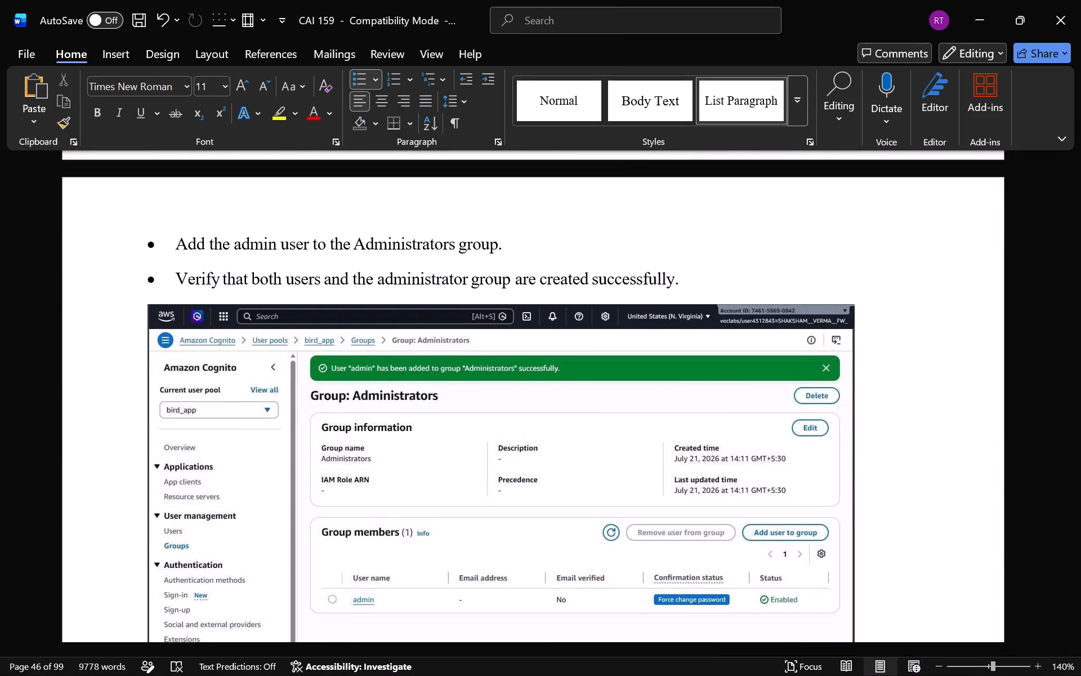
{"action": "left_click", "coordinate": [684, 279]}
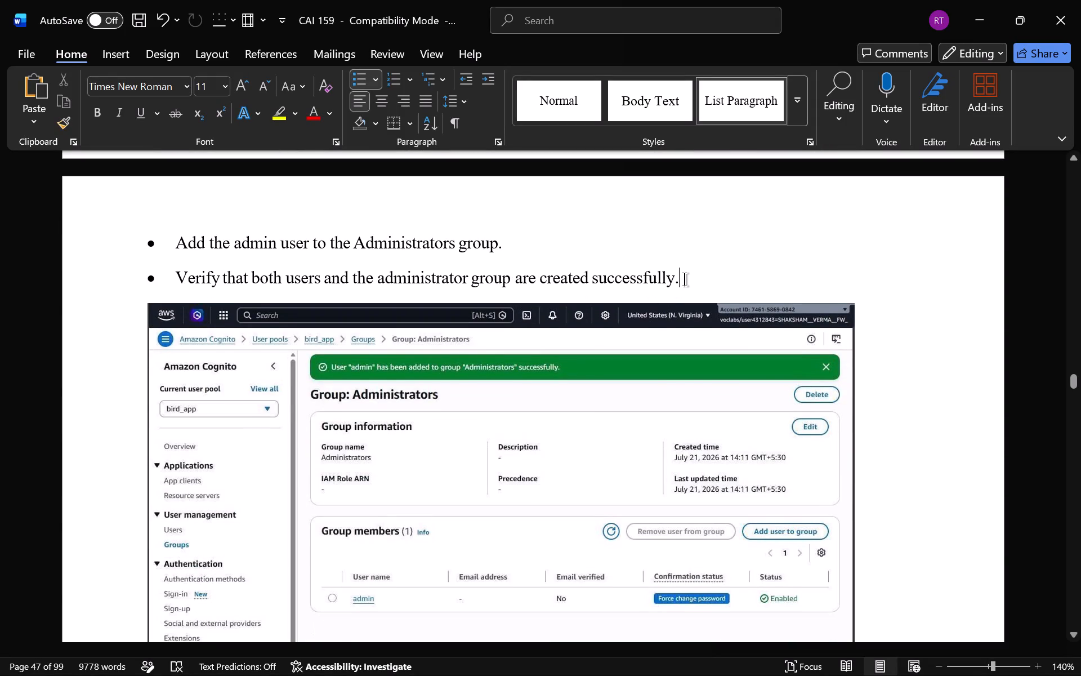
{"action": "key", "text": "ctrl+v"}
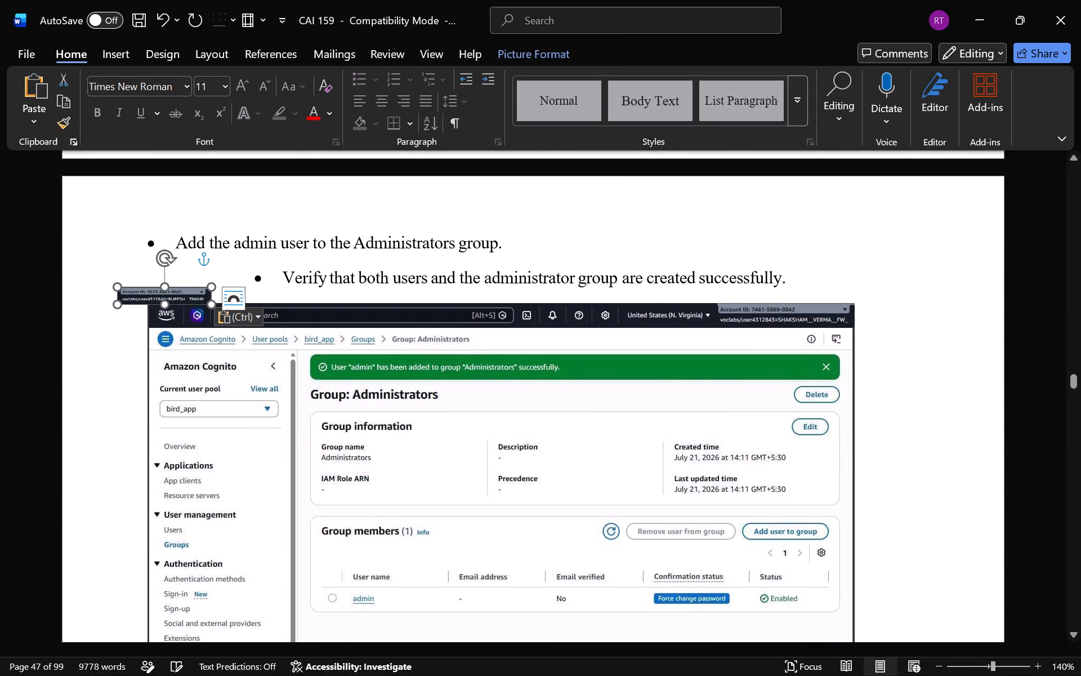
{"action": "left_click_drag", "start_coordinate": [155, 297], "coordinate": [788, 311]}
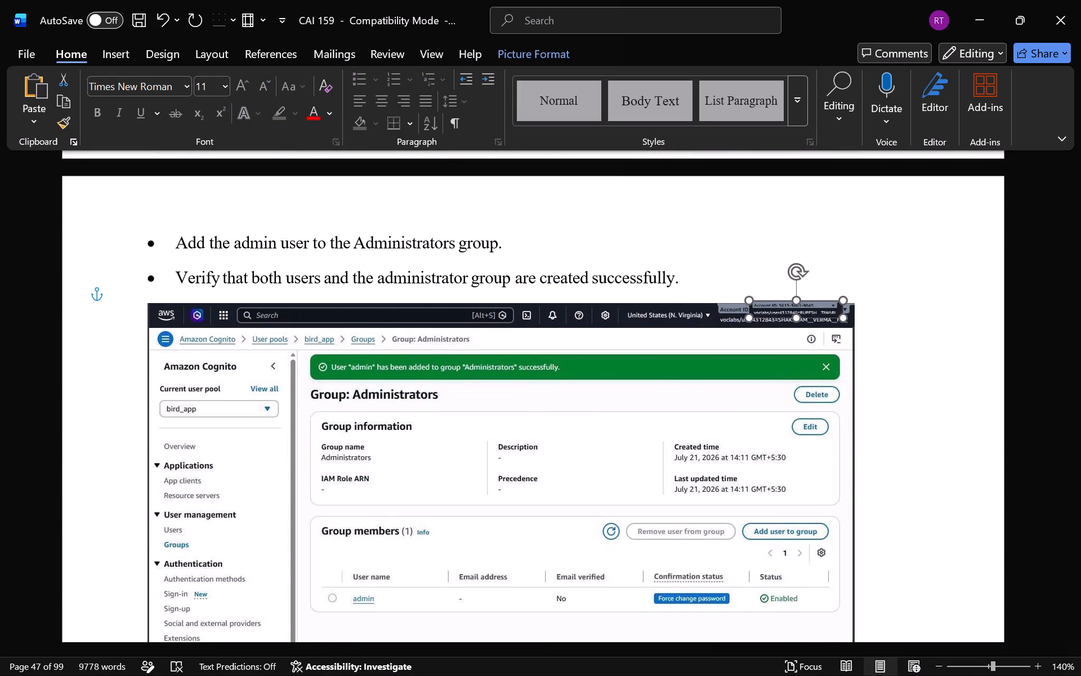
{"action": "left_click_drag", "start_coordinate": [788, 311], "coordinate": [800, 313]}
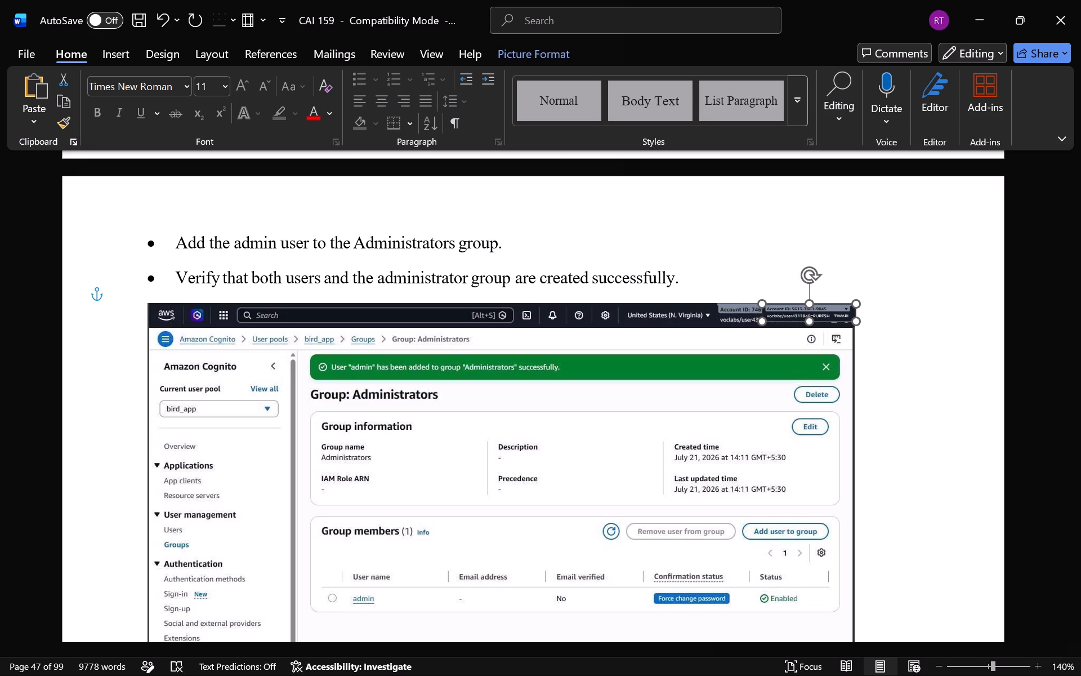
{"action": "left_click_drag", "start_coordinate": [765, 321], "coordinate": [742, 321]}
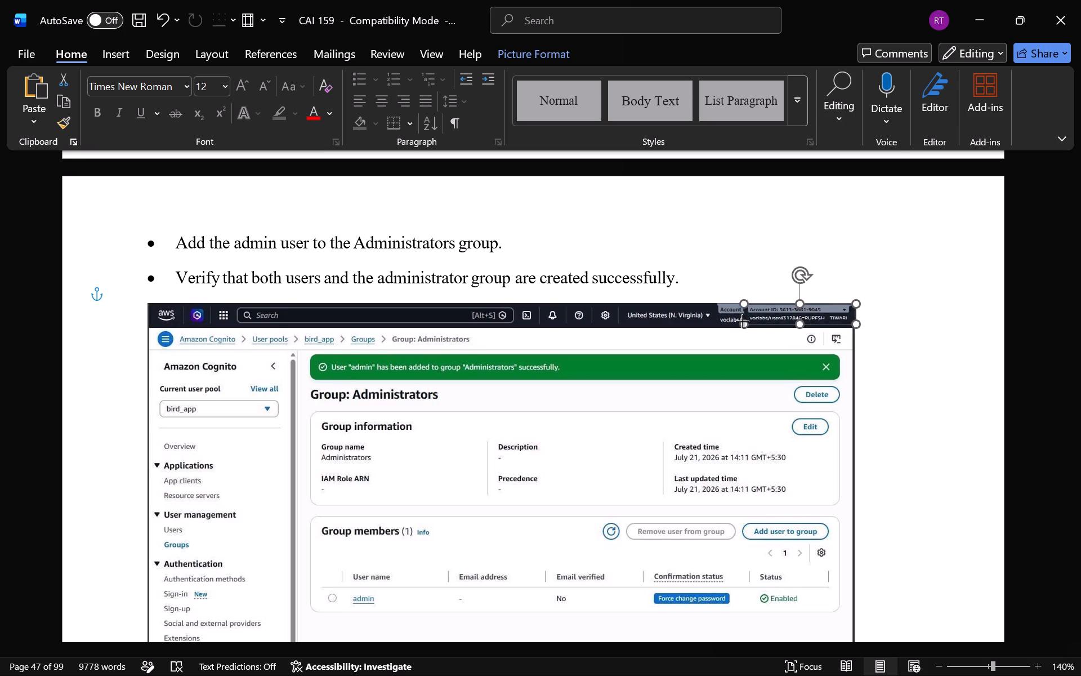
{"action": "left_click_drag", "start_coordinate": [742, 321], "coordinate": [716, 312]}
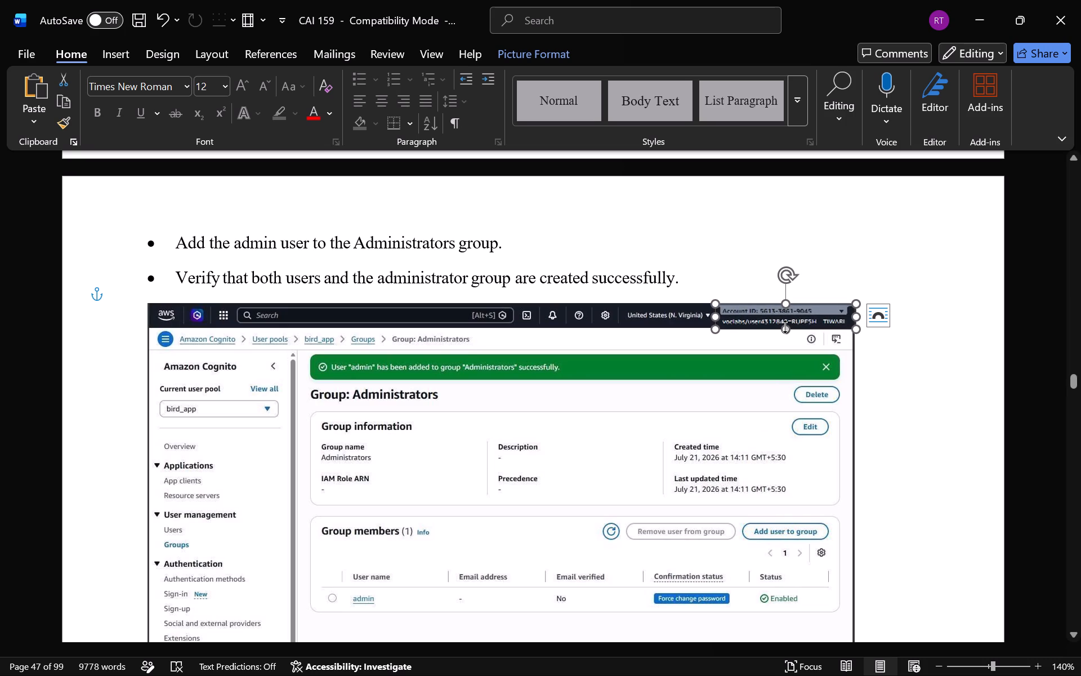
{"action": "left_click_drag", "start_coordinate": [785, 327], "coordinate": [782, 326]}
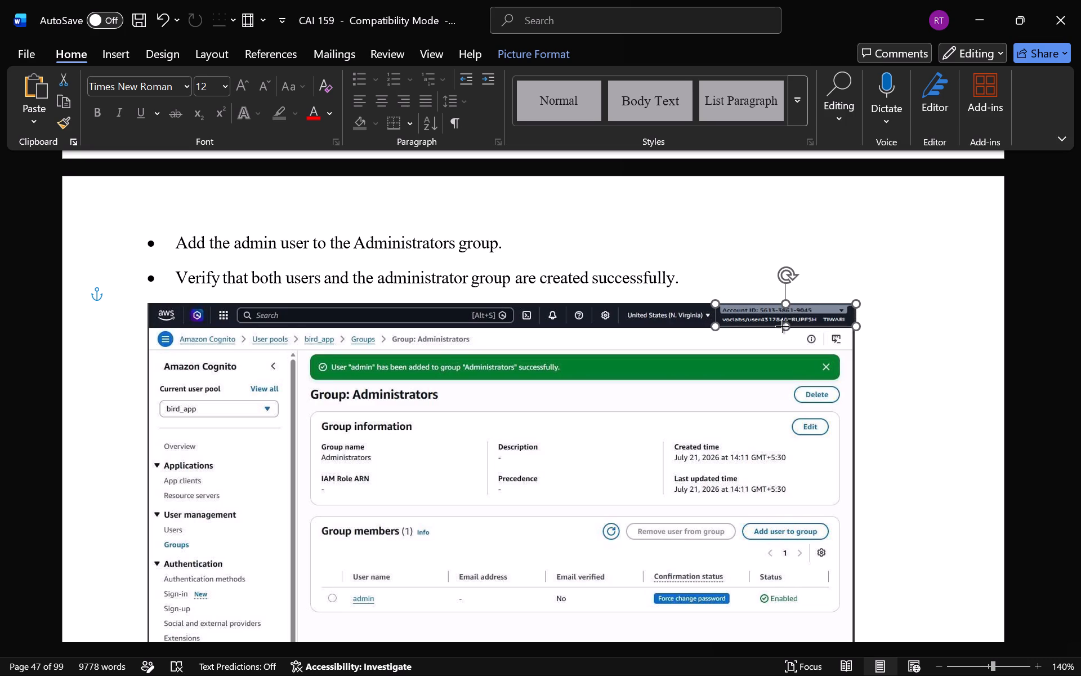
{"action": "left_click_drag", "start_coordinate": [782, 326], "coordinate": [780, 328]}
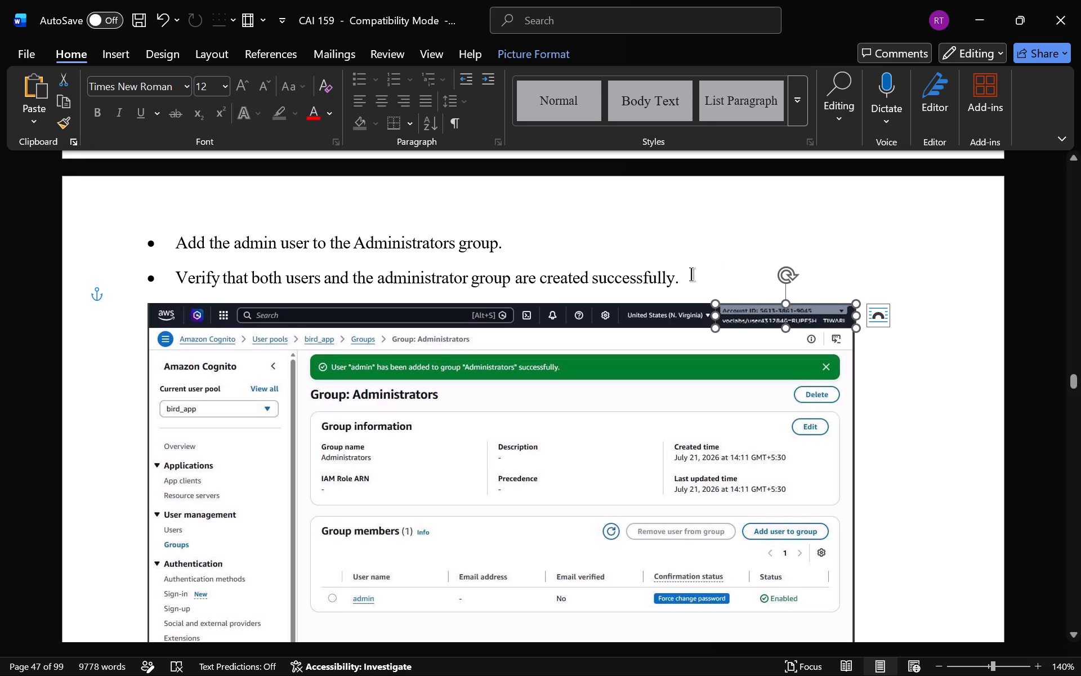
{"action": "left_click", "coordinate": [685, 276]}
Copy the enlarged account label from the Administrators group screenshot for reuse on the remaining screenshots.
{"action": "right_click", "coordinate": [756, 314]}
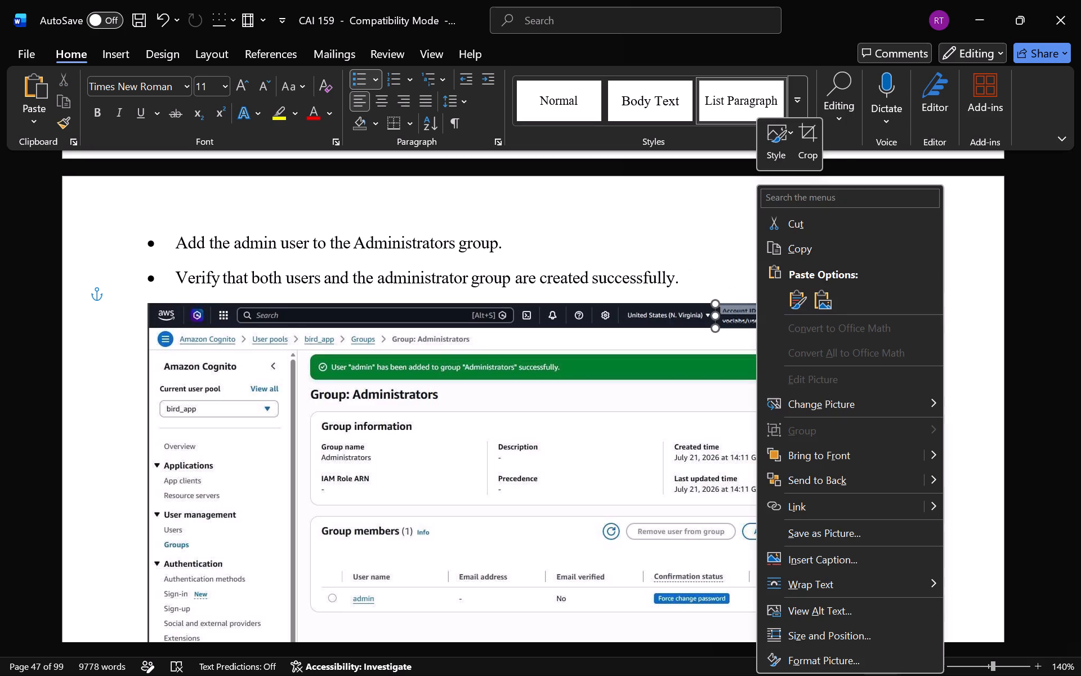
{"action": "left_click", "coordinate": [788, 253]}
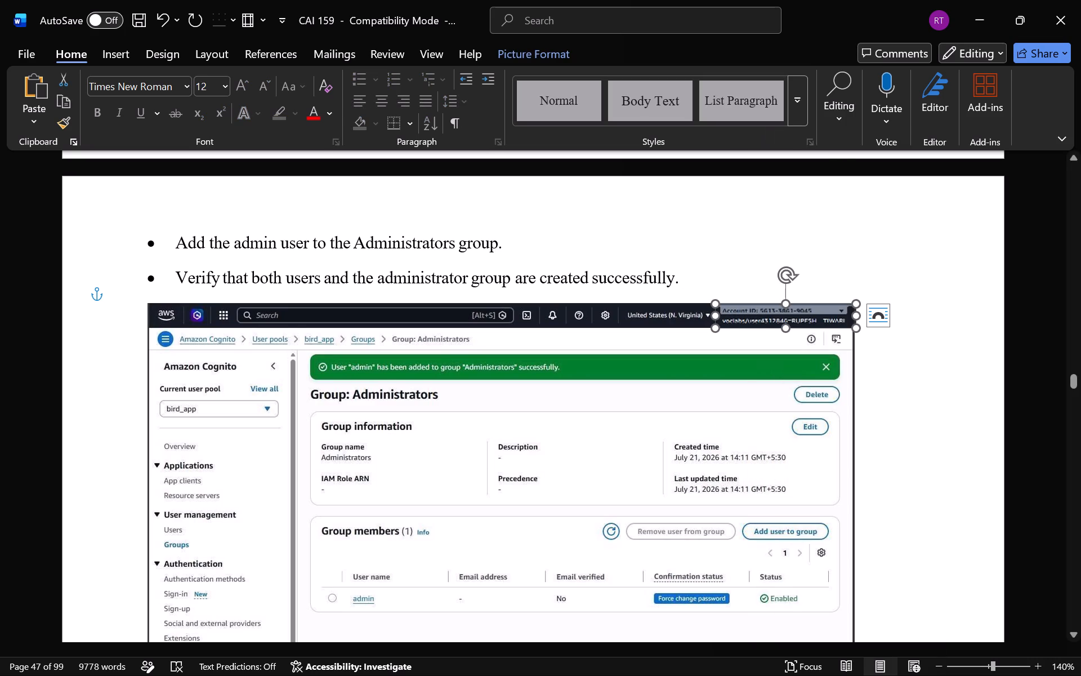
Paste the enlarged account label after Task 6's authenticated IAM role line and place it over the account details in the bird_app_id_pool screenshot.
{"action": "scroll", "coordinate": [657, 383], "scroll_direction": "down", "scroll_amount": 3}
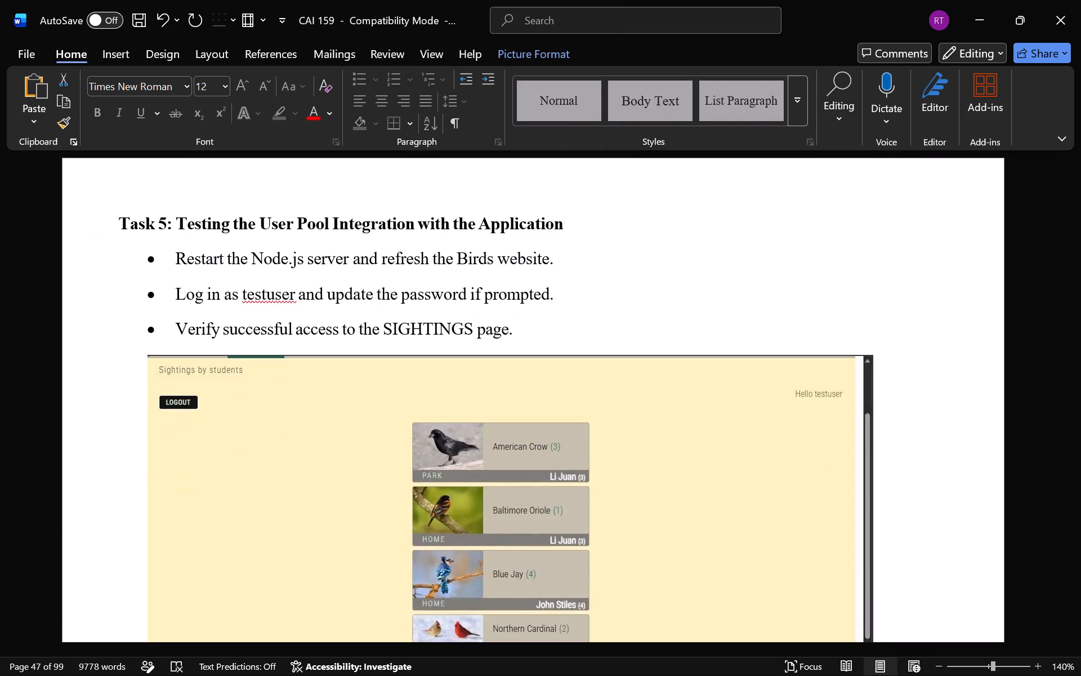
{"action": "scroll", "coordinate": [657, 383], "scroll_direction": "down", "scroll_amount": 4}
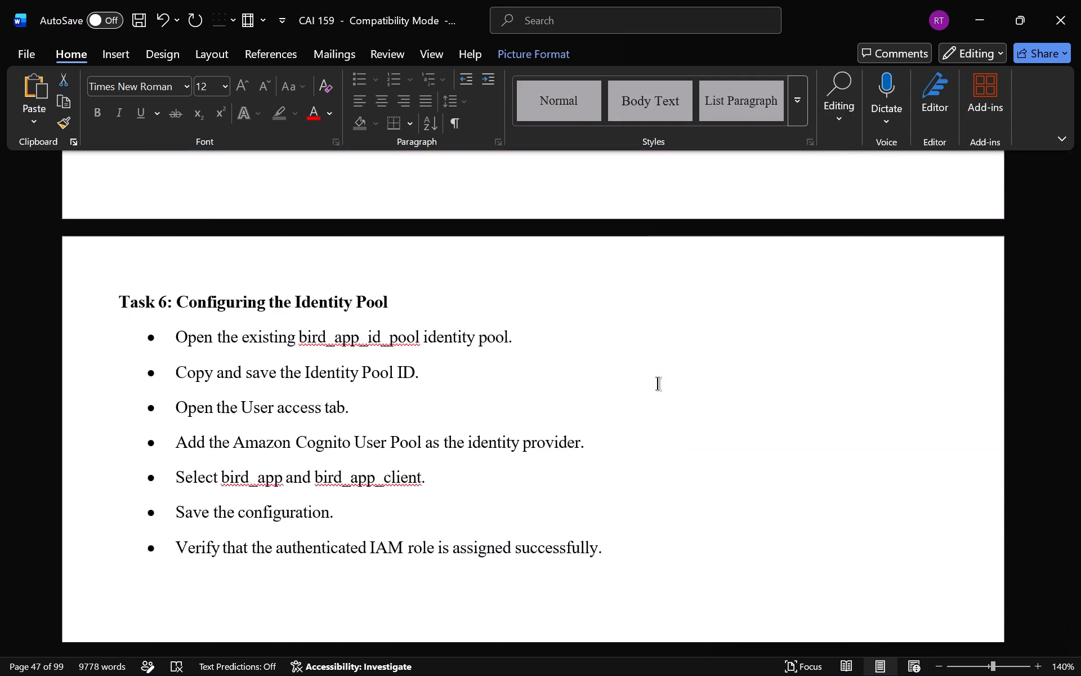
{"action": "scroll", "coordinate": [657, 383], "scroll_direction": "down", "scroll_amount": 2}
{"action": "scroll", "coordinate": [657, 383], "scroll_direction": "up", "scroll_amount": 1}
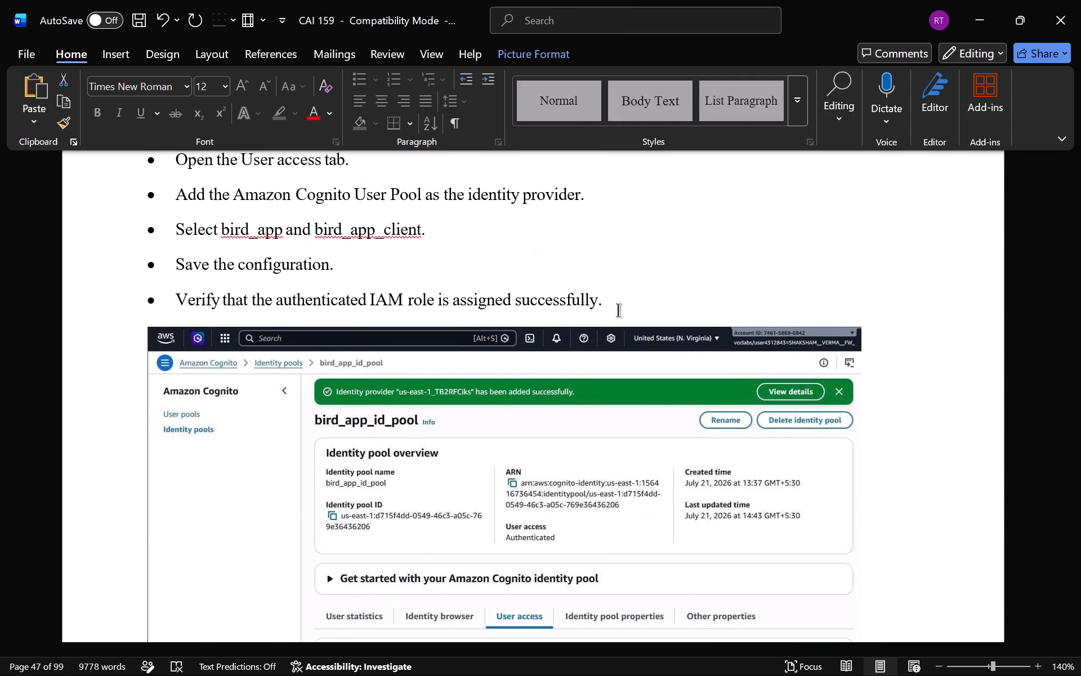
{"action": "left_click", "coordinate": [615, 301]}
{"action": "key", "text": "ctrl+v"}
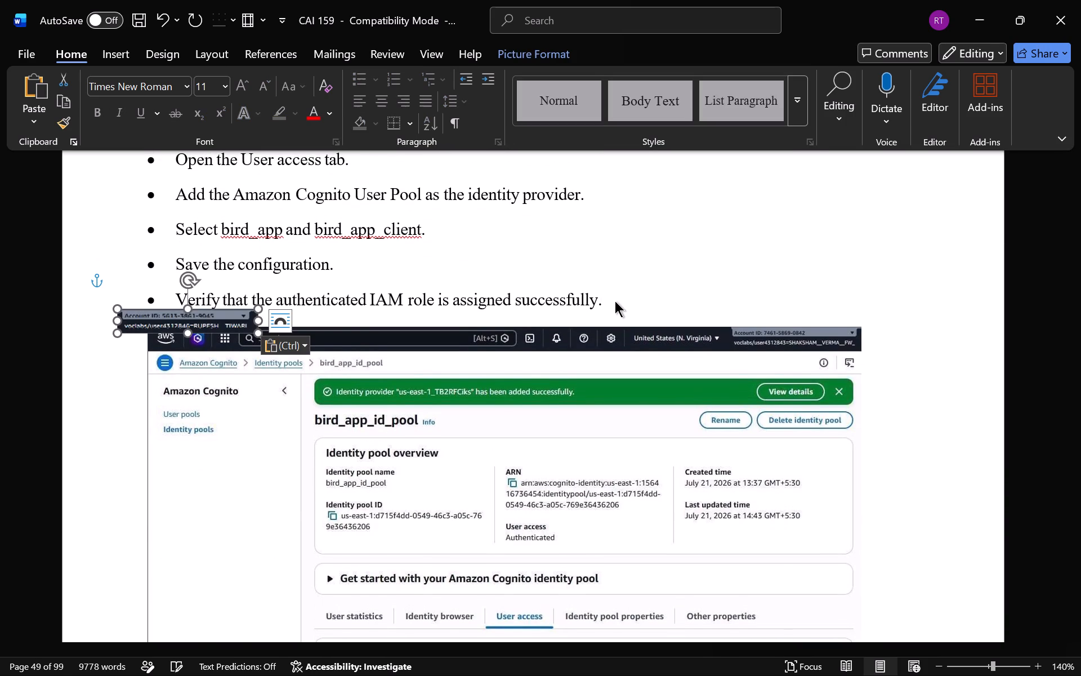
{"action": "left_click_drag", "start_coordinate": [207, 316], "coordinate": [627, 334]}
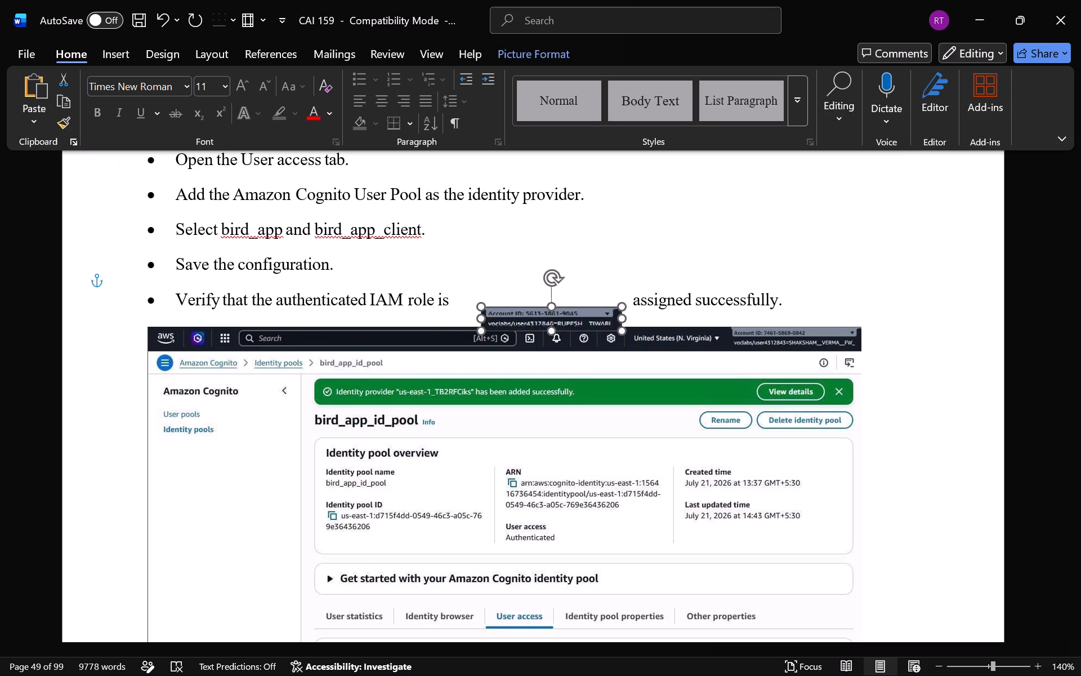
{"action": "left_click_drag", "start_coordinate": [627, 334], "coordinate": [812, 332]}
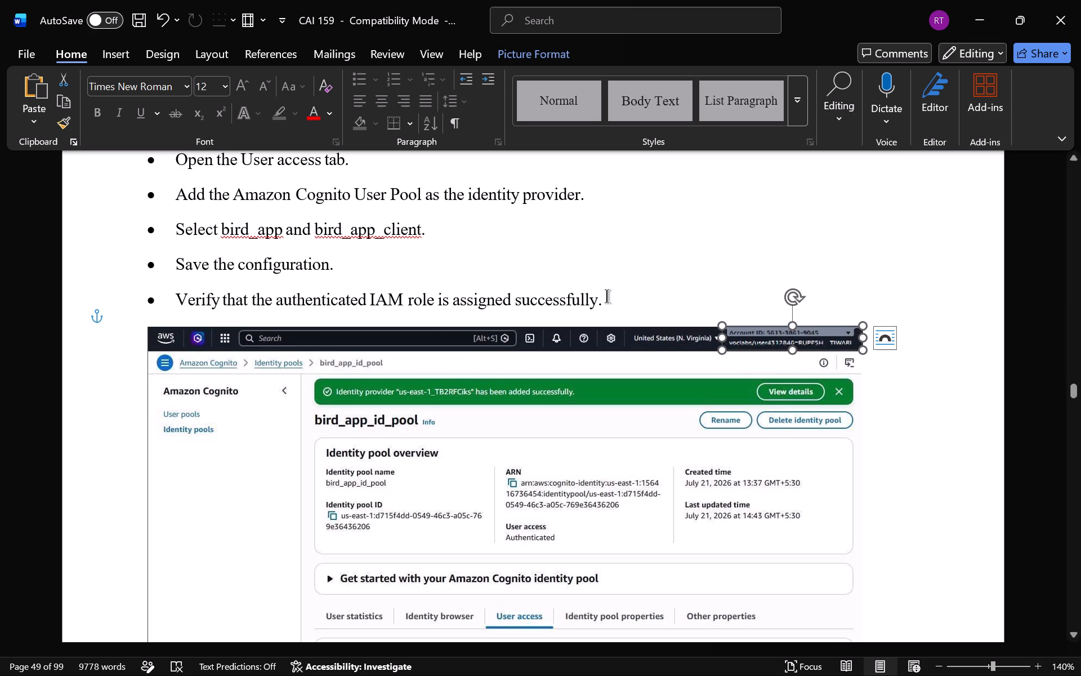
{"action": "left_click", "coordinate": [606, 296]}
Paste the account label after the Open the object URL line and align it over the account details in the S3 Upload: status screenshot.
{"action": "scroll", "coordinate": [640, 408], "scroll_direction": "down", "scroll_amount": 2}
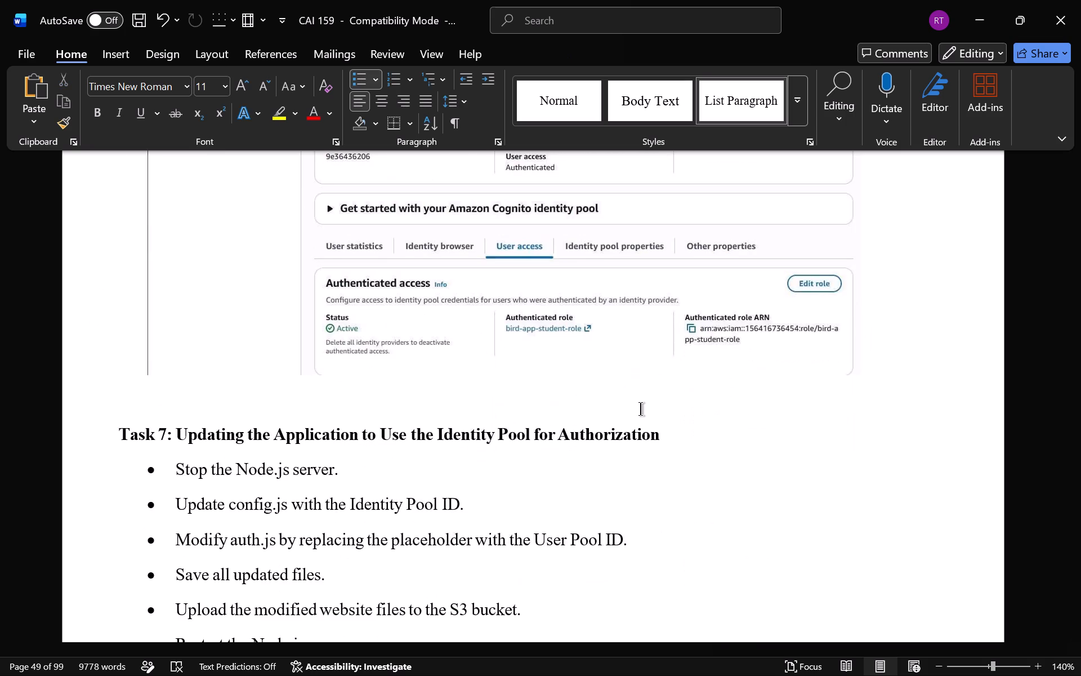
{"action": "scroll", "coordinate": [640, 408], "scroll_direction": "down", "scroll_amount": 4}
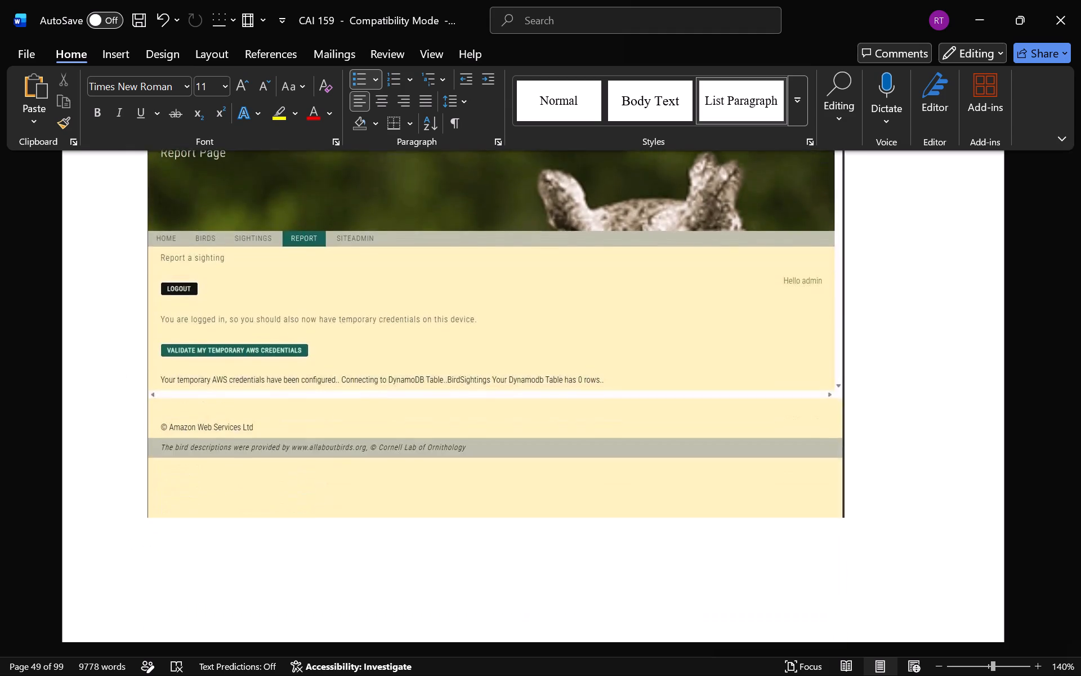
{"action": "scroll", "coordinate": [640, 408], "scroll_direction": "down", "scroll_amount": 3}
{"action": "scroll", "coordinate": [640, 408], "scroll_direction": "up", "scroll_amount": 1}
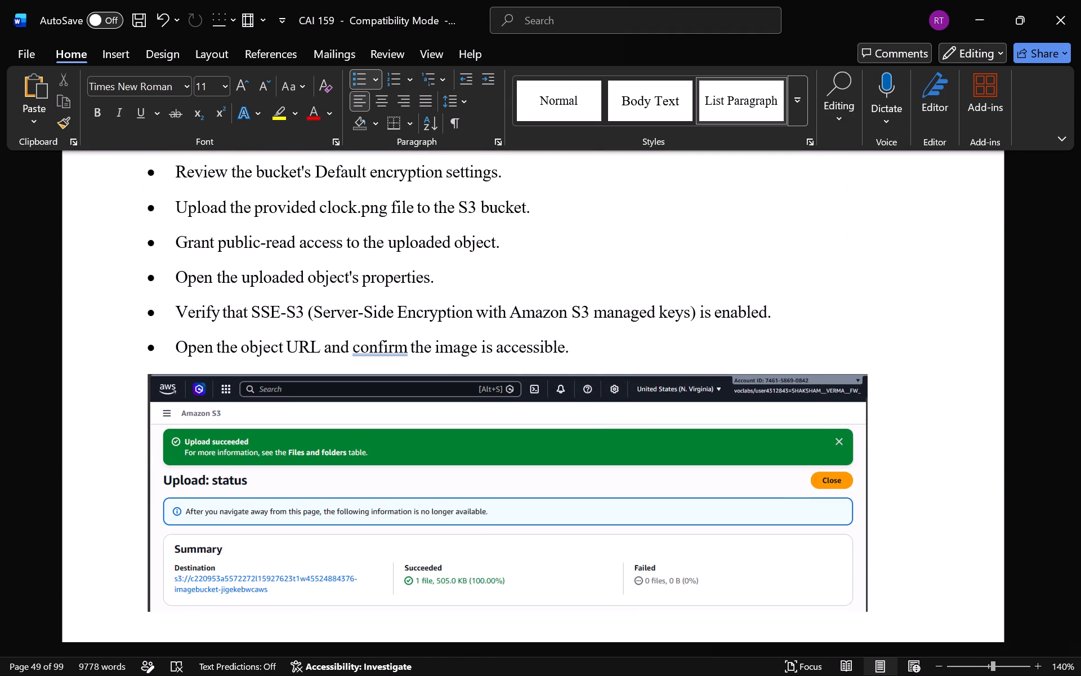
{"action": "left_click", "coordinate": [574, 348]}
{"action": "key", "text": "ctrl+v"}
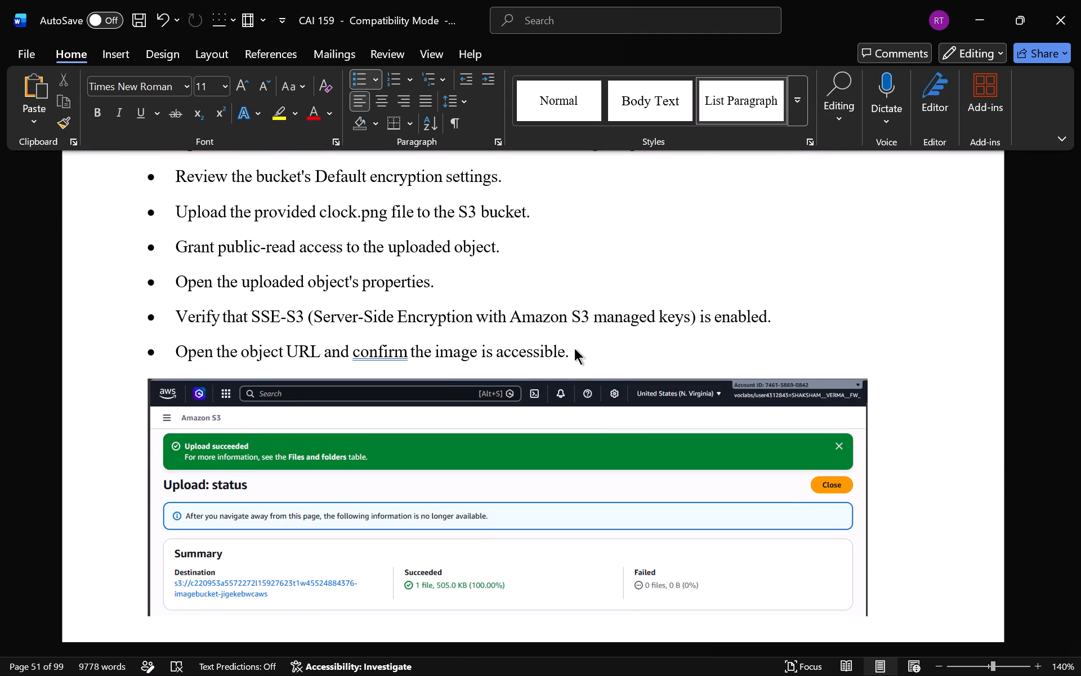
{"action": "left_click_drag", "start_coordinate": [185, 370], "coordinate": [591, 433]}
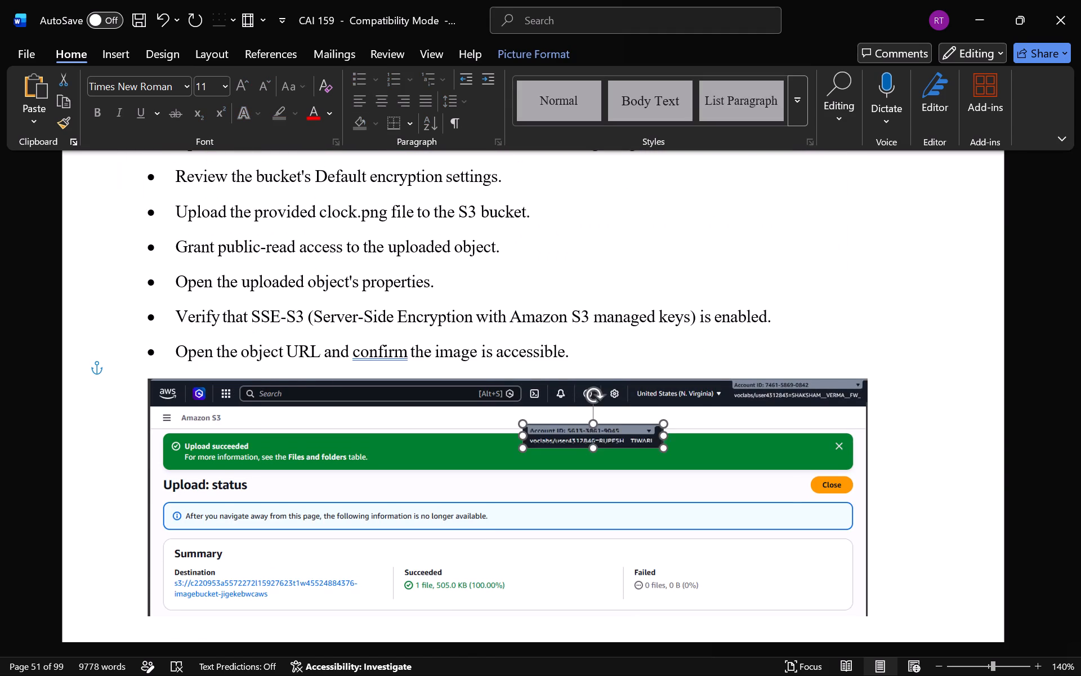
{"action": "left_click_drag", "start_coordinate": [591, 433], "coordinate": [793, 389]}
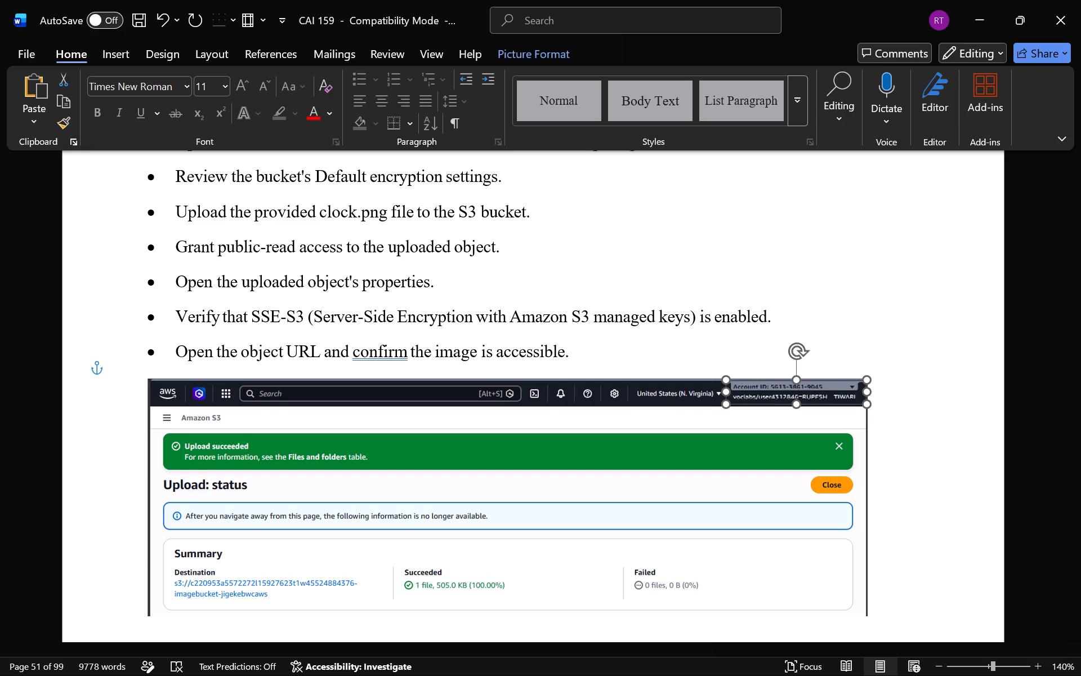
{"action": "left_click_drag", "start_coordinate": [793, 389], "coordinate": [795, 387]}
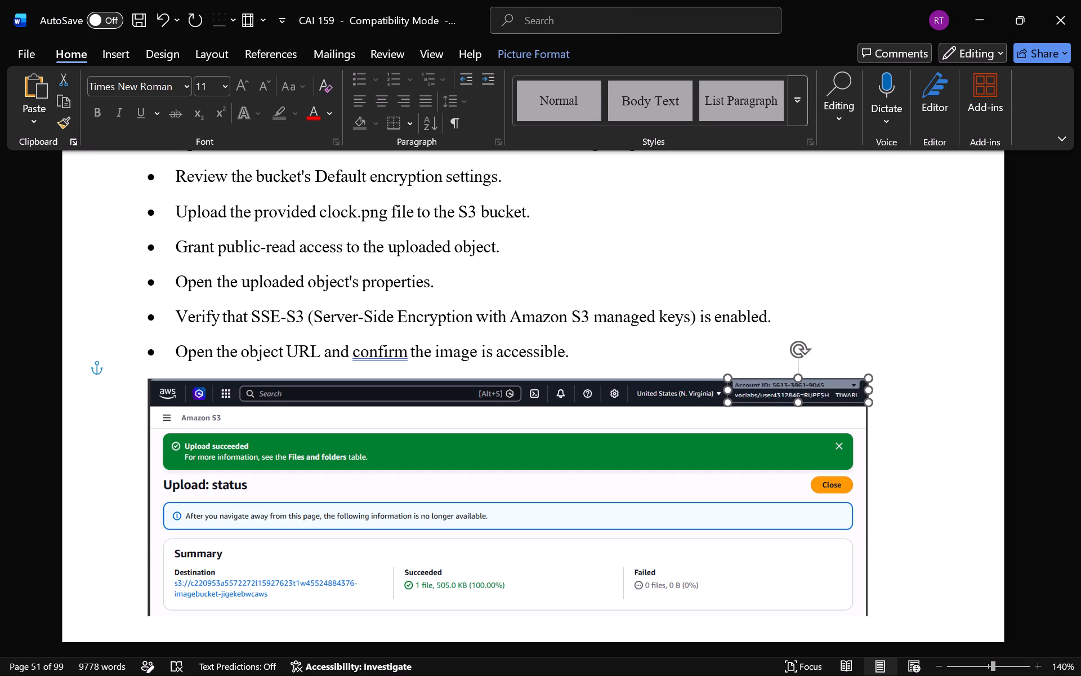
{"action": "left_click", "coordinate": [579, 350]}
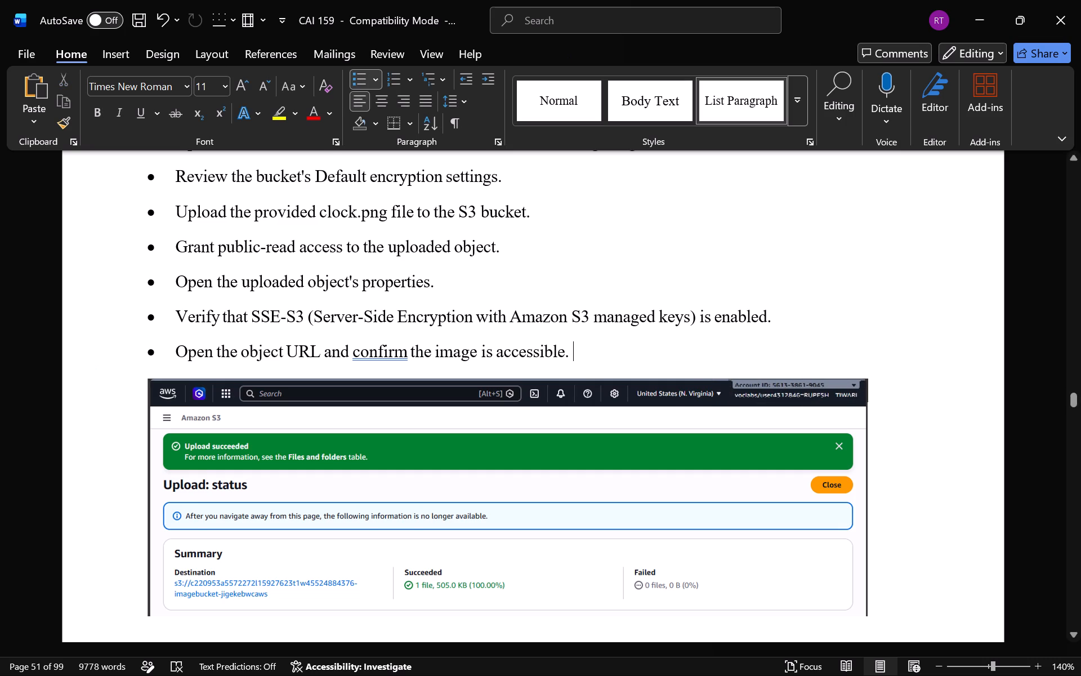
Paste the account label after the Create and verify the KMS key line and align it over the account details in the Customer-managed keys screenshot.
{"action": "scroll", "coordinate": [673, 473], "scroll_direction": "down", "scroll_amount": 1}
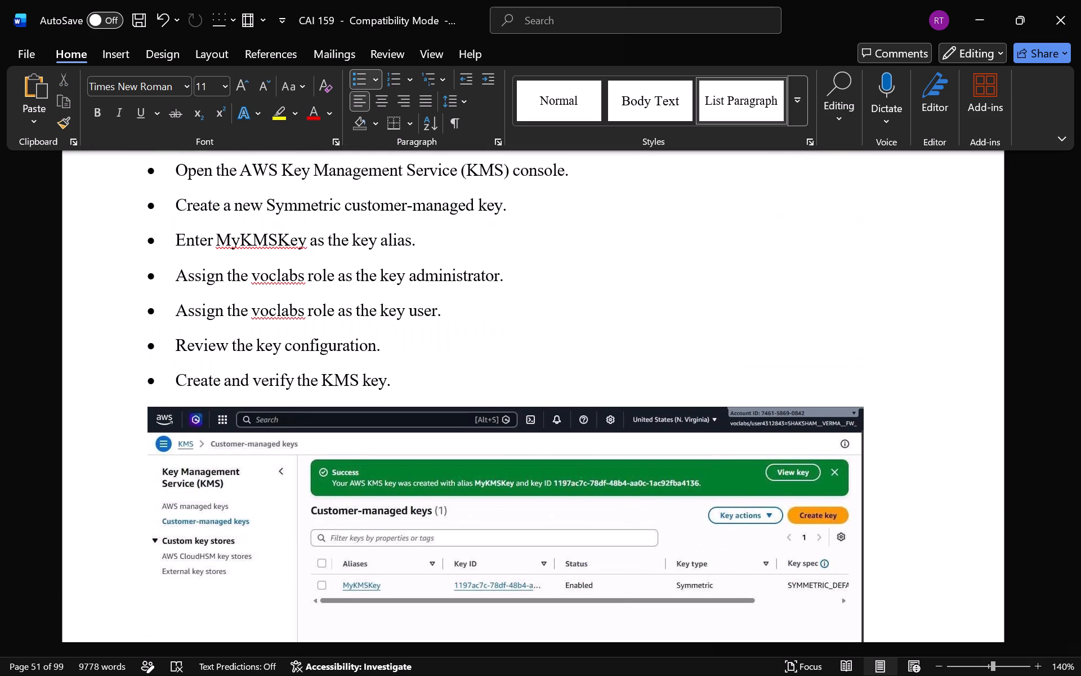
{"action": "left_click", "coordinate": [397, 382]}
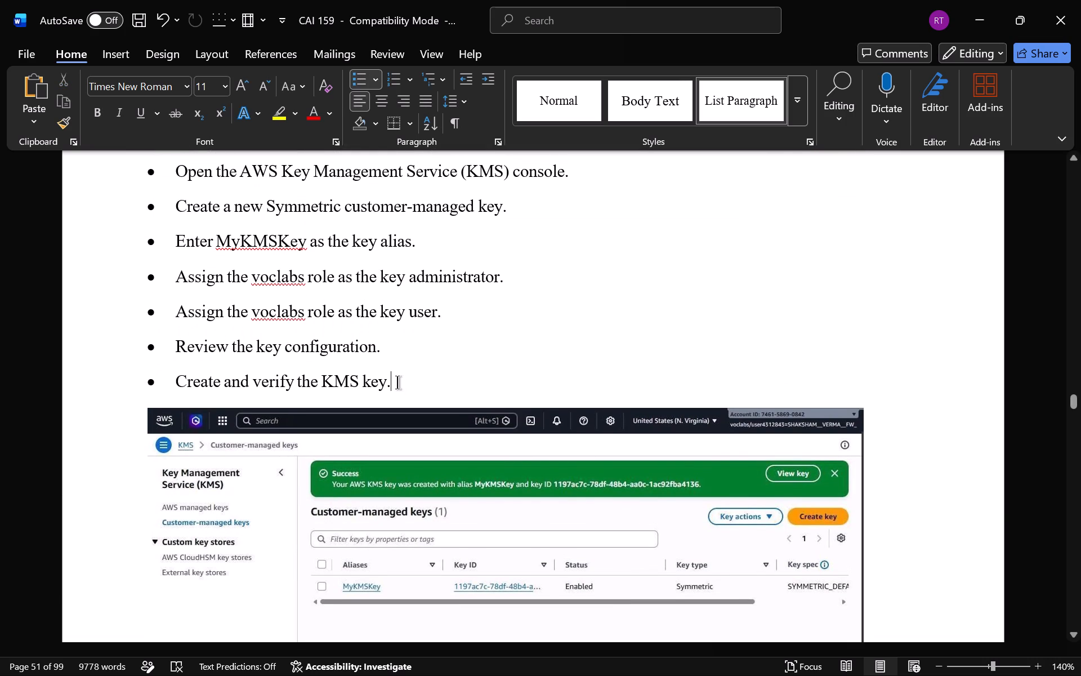
{"action": "key", "text": "ctrl+v"}
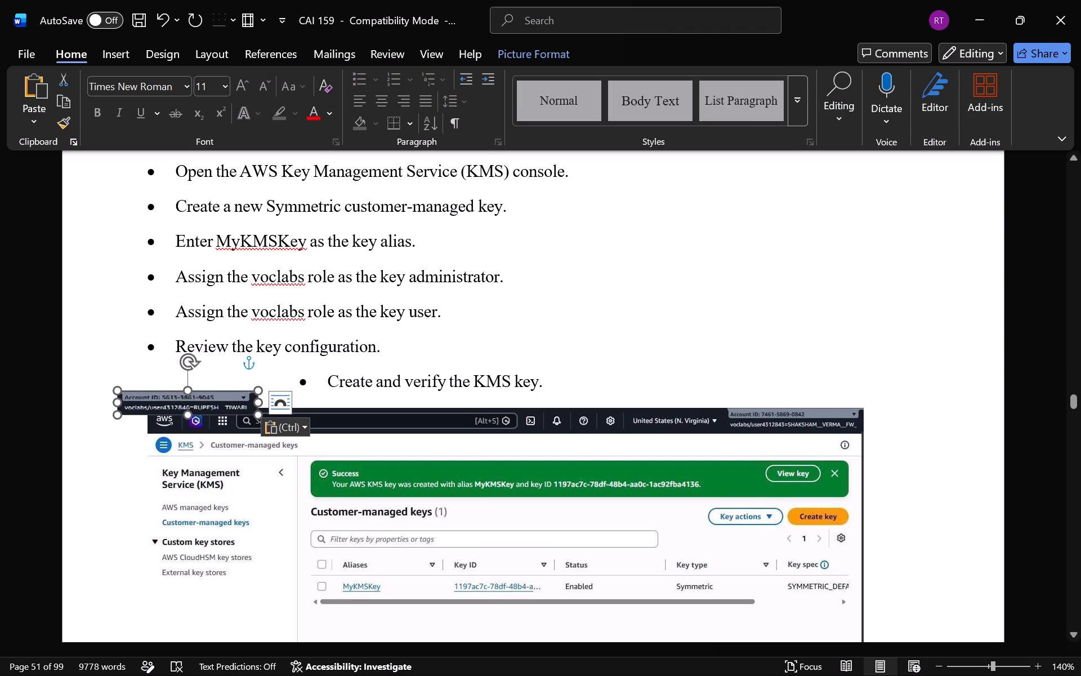
{"action": "left_click_drag", "start_coordinate": [202, 398], "coordinate": [750, 416]}
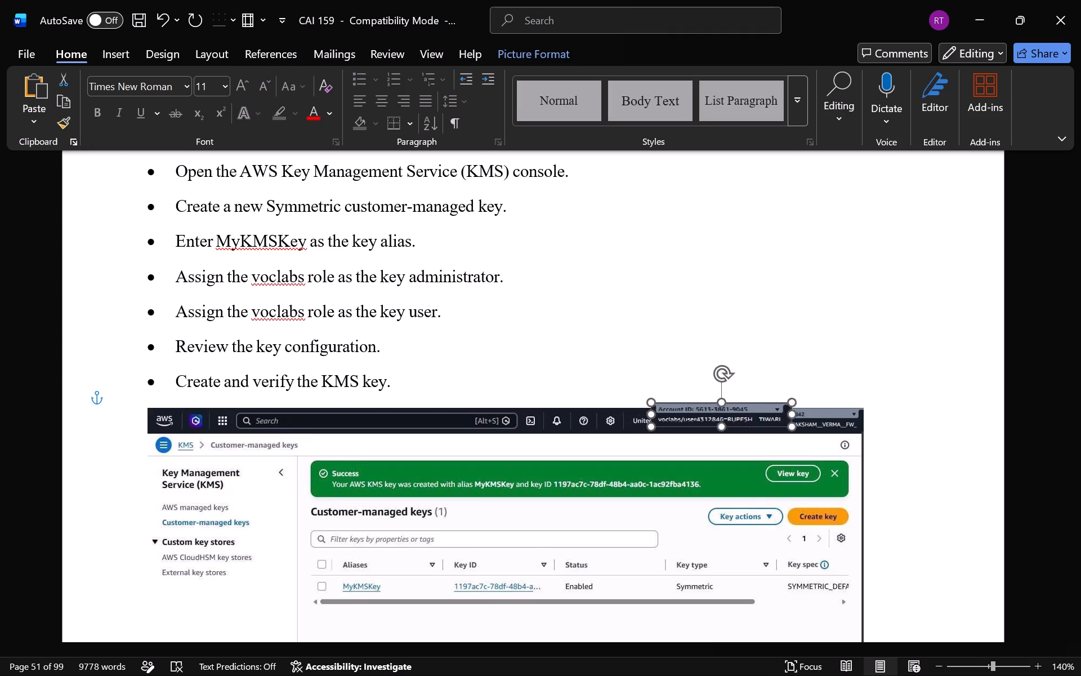
{"action": "left_click_drag", "start_coordinate": [750, 416], "coordinate": [809, 415]}
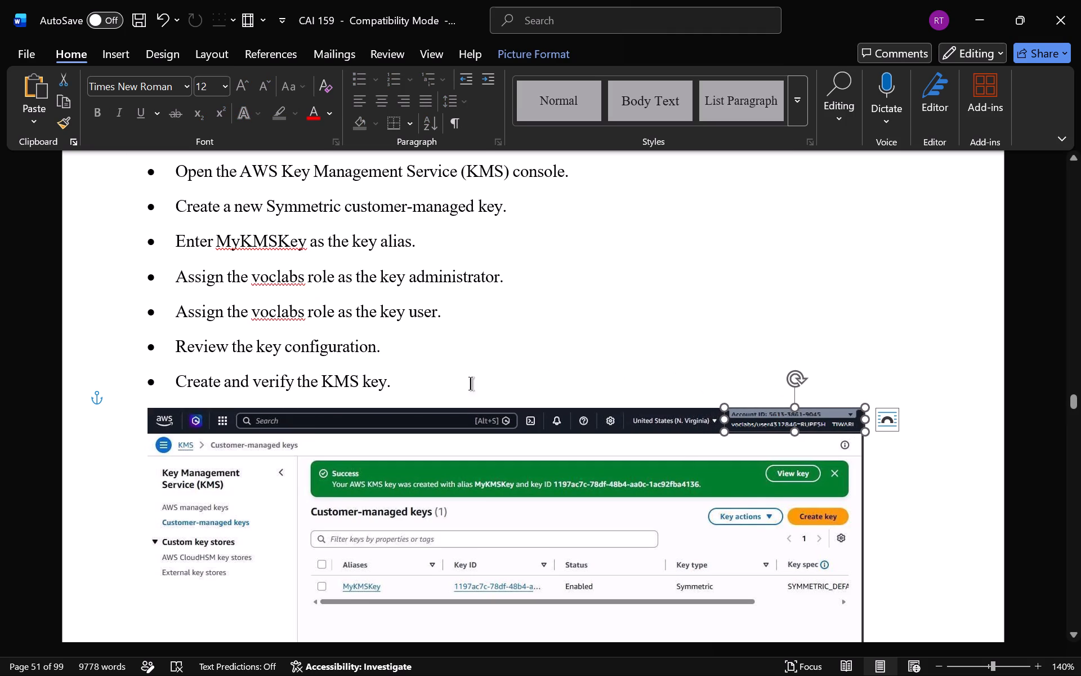
{"action": "left_click", "coordinate": [403, 380]}
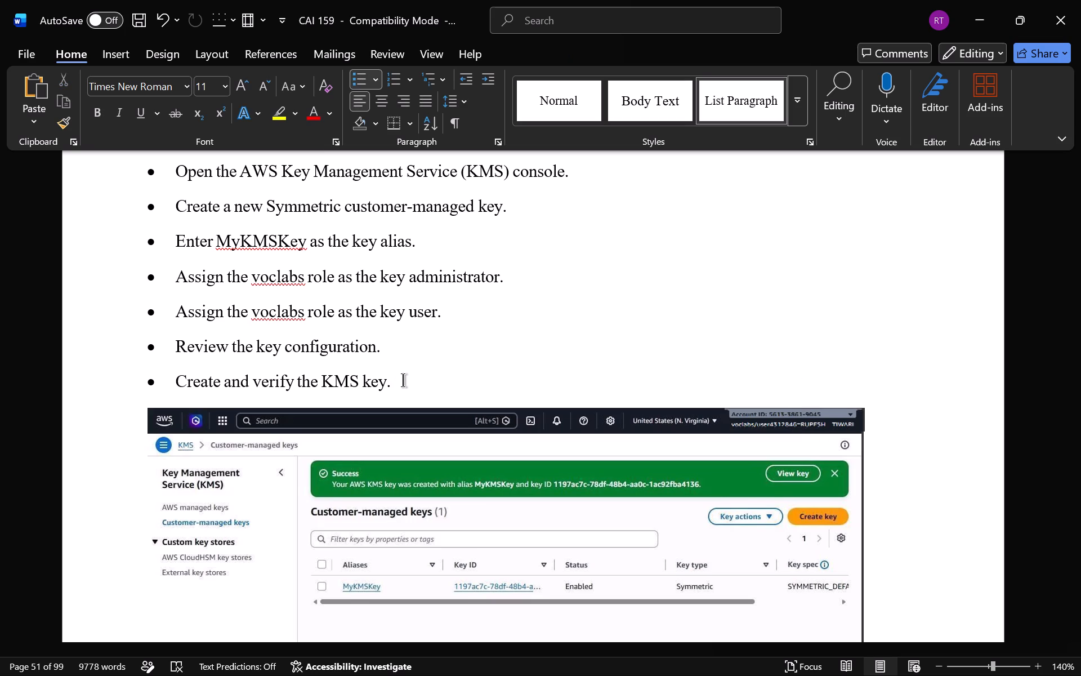
Paste the account label after the Create the encrypted volume line and fit it over the account details in the EC2 Volumes screenshot.
{"action": "scroll", "coordinate": [403, 380], "scroll_direction": "down", "scroll_amount": 2}
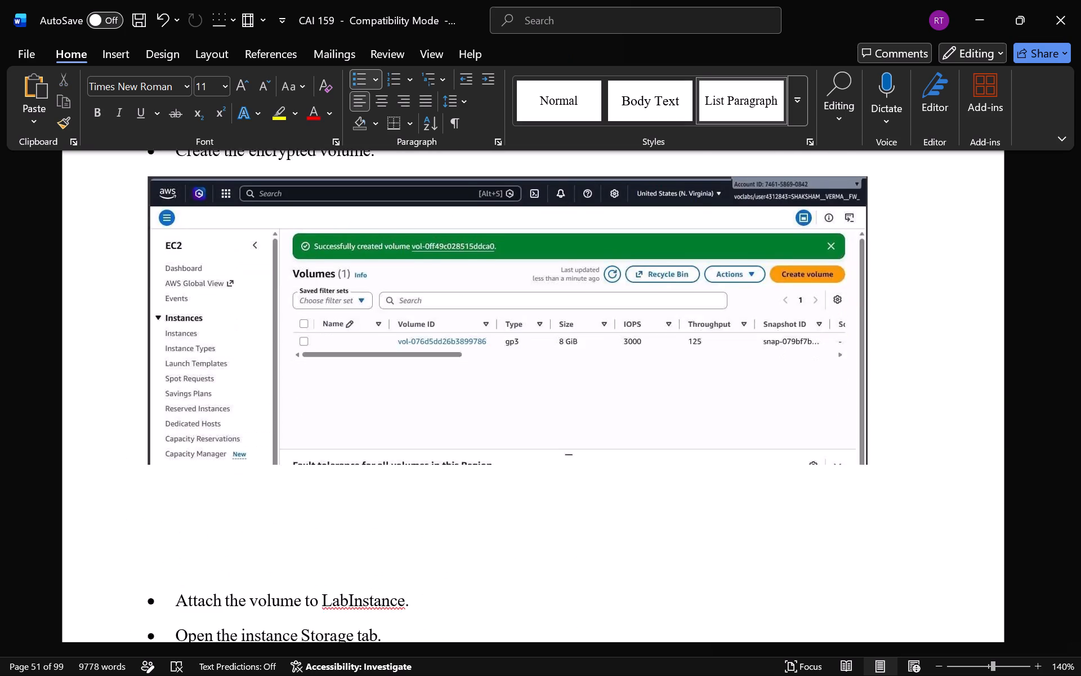
{"action": "left_click", "coordinate": [391, 290]}
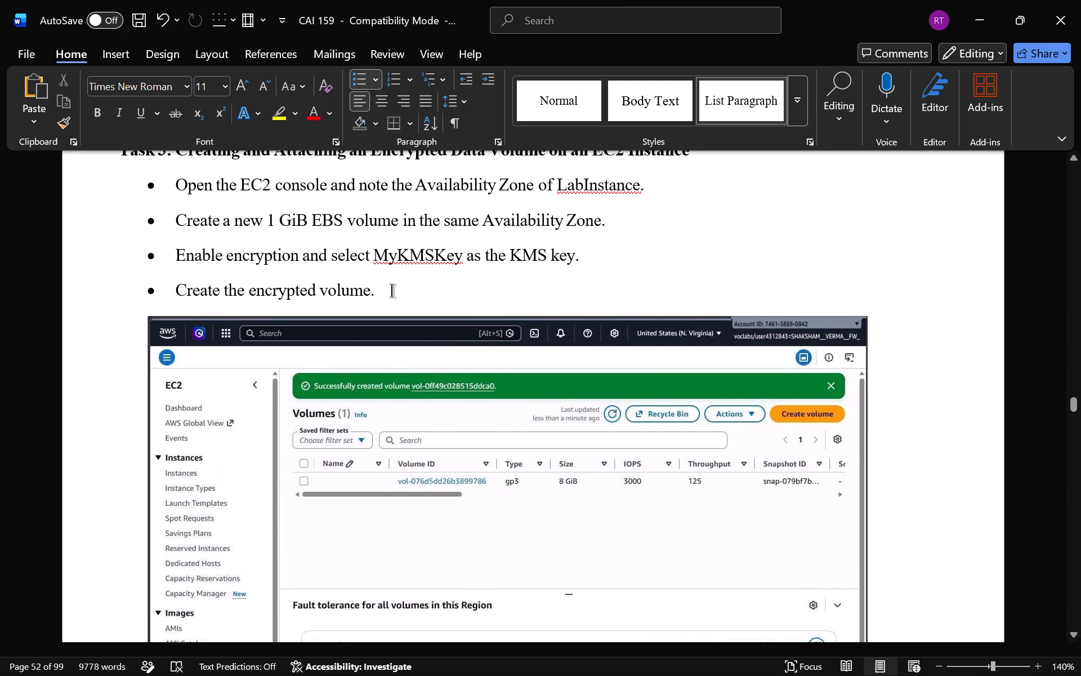
{"action": "key", "text": "ctrl+v"}
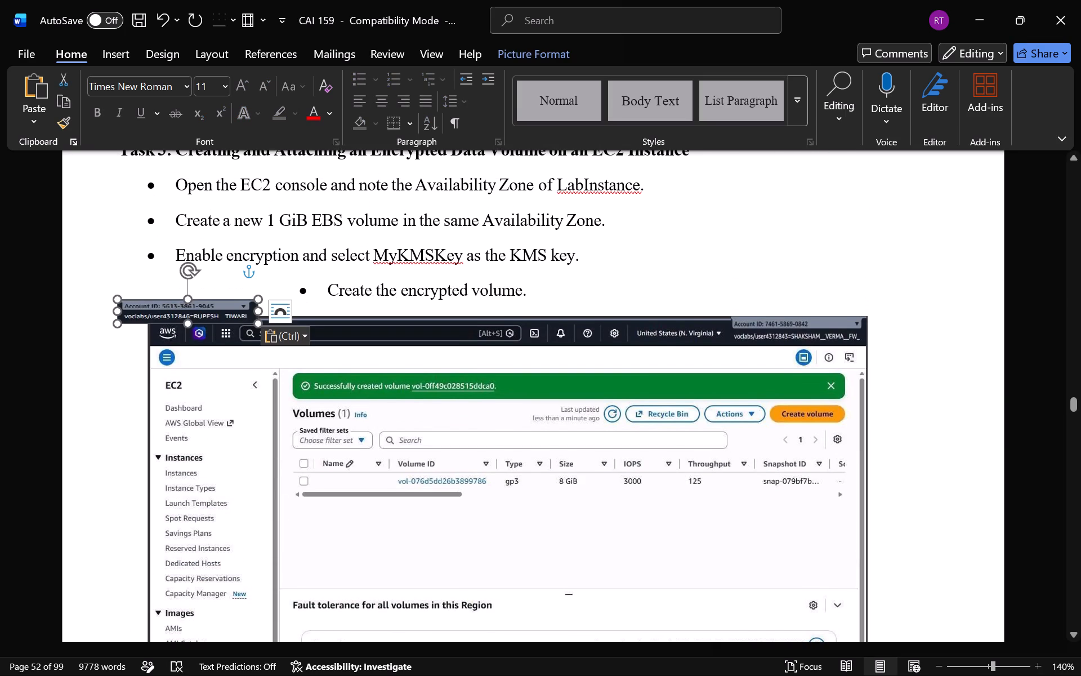
{"action": "left_click_drag", "start_coordinate": [195, 310], "coordinate": [791, 333]}
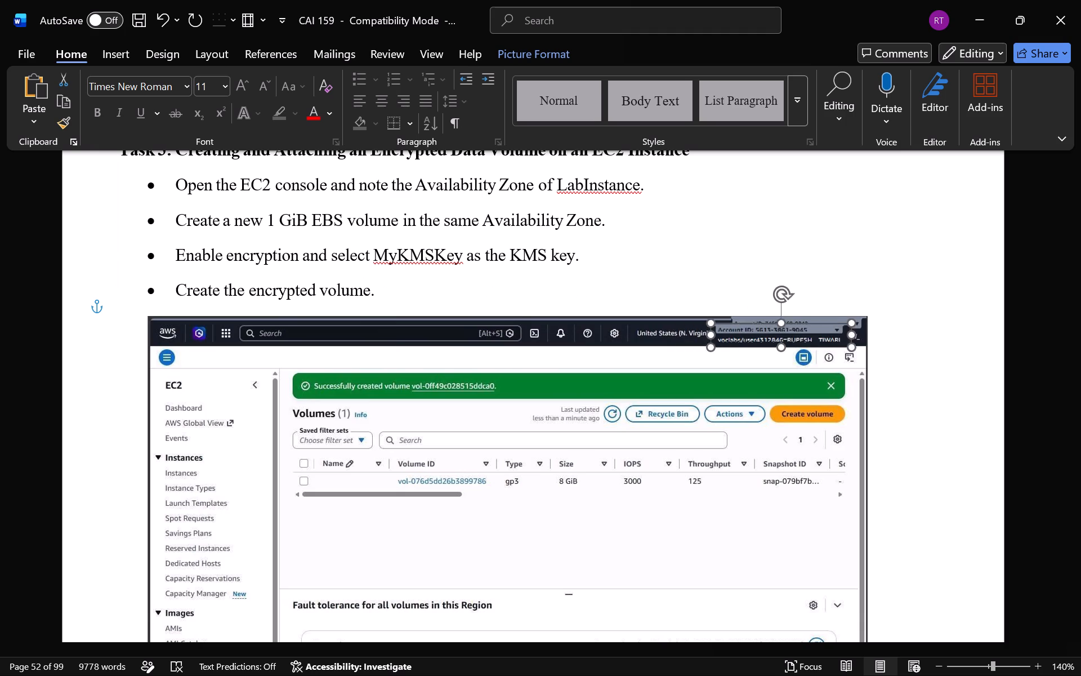
{"action": "left_click_drag", "start_coordinate": [791, 333], "coordinate": [807, 327]}
{"action": "left_click_drag", "start_coordinate": [800, 339], "coordinate": [800, 343]}
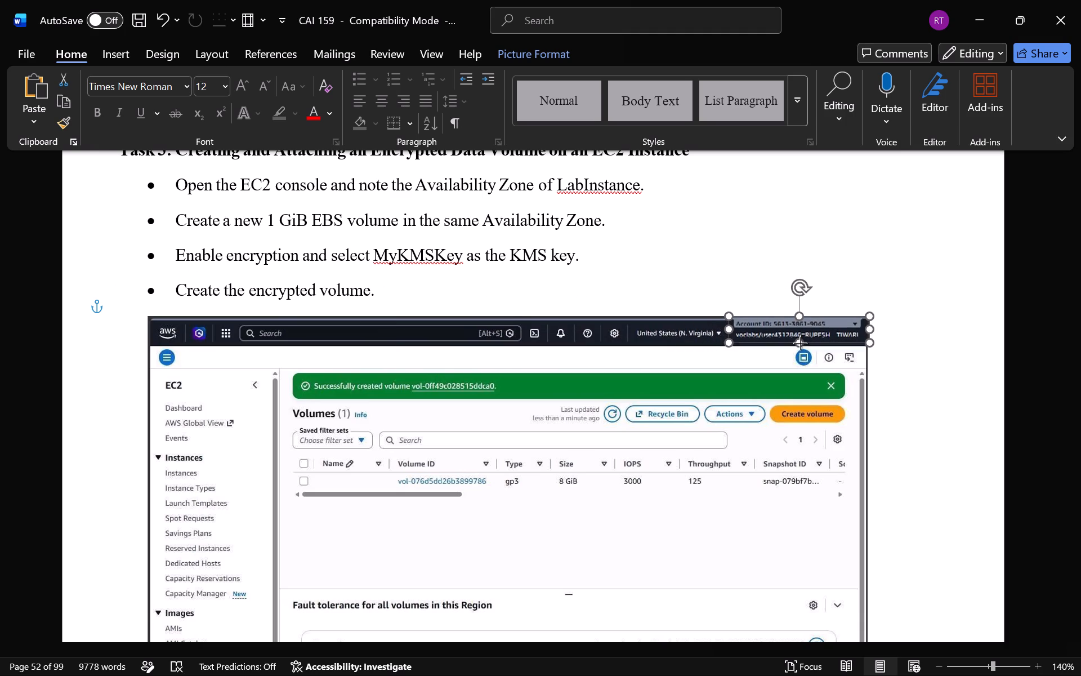
{"action": "left_click_drag", "start_coordinate": [800, 343], "coordinate": [798, 346]}
{"action": "left_click", "coordinate": [390, 287]}
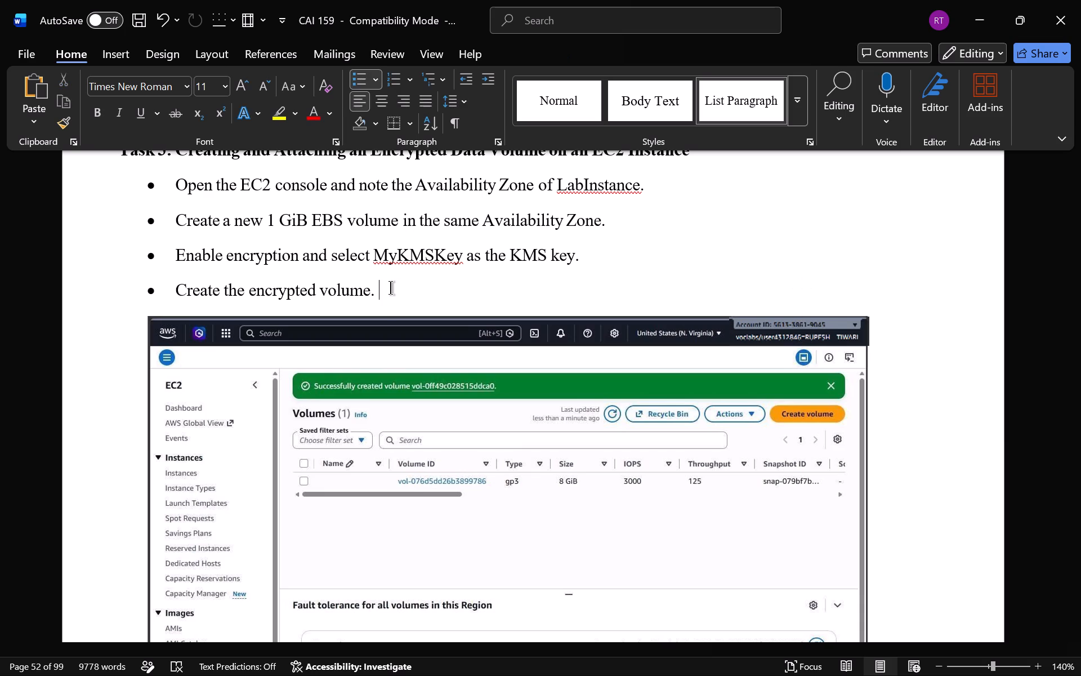
Paste the account label after the Verify that the new EBS volume line and fit it over the account details in the attached-volume screenshot.
{"action": "scroll", "coordinate": [495, 401], "scroll_direction": "down", "scroll_amount": 1}
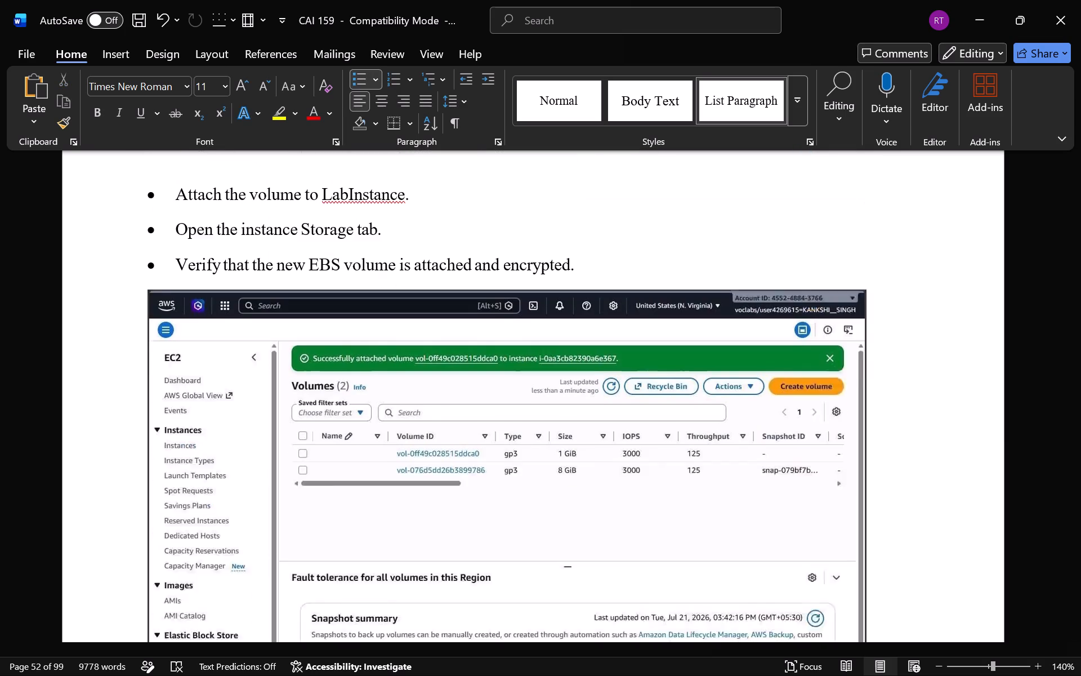
{"action": "left_click", "coordinate": [584, 348]}
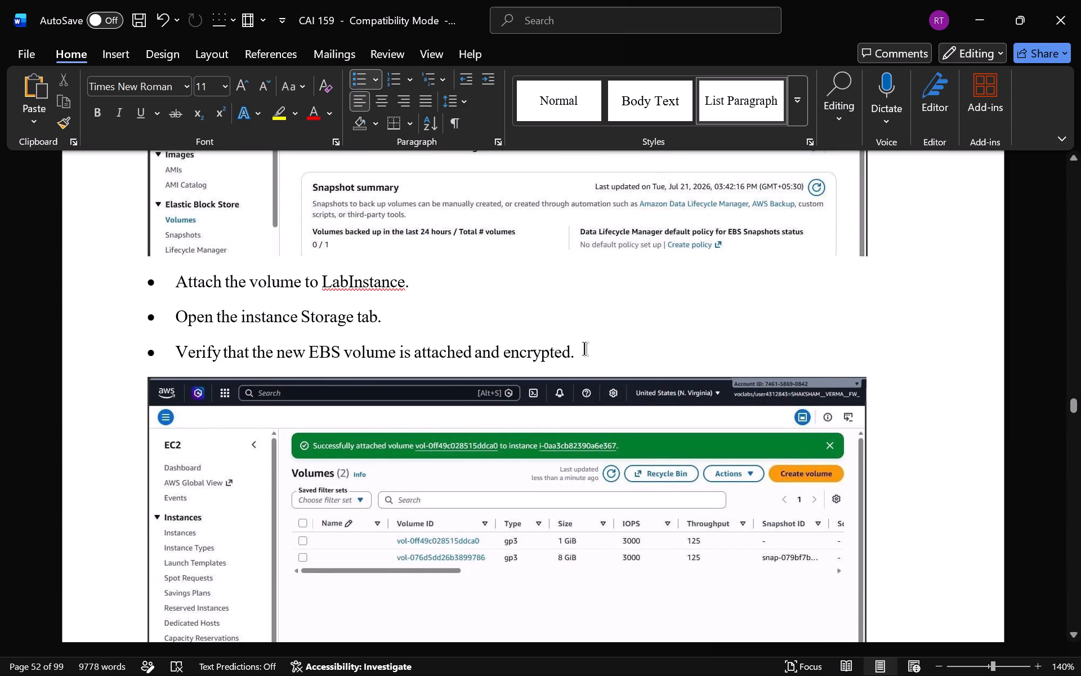
{"action": "key", "text": "ctrl+v"}
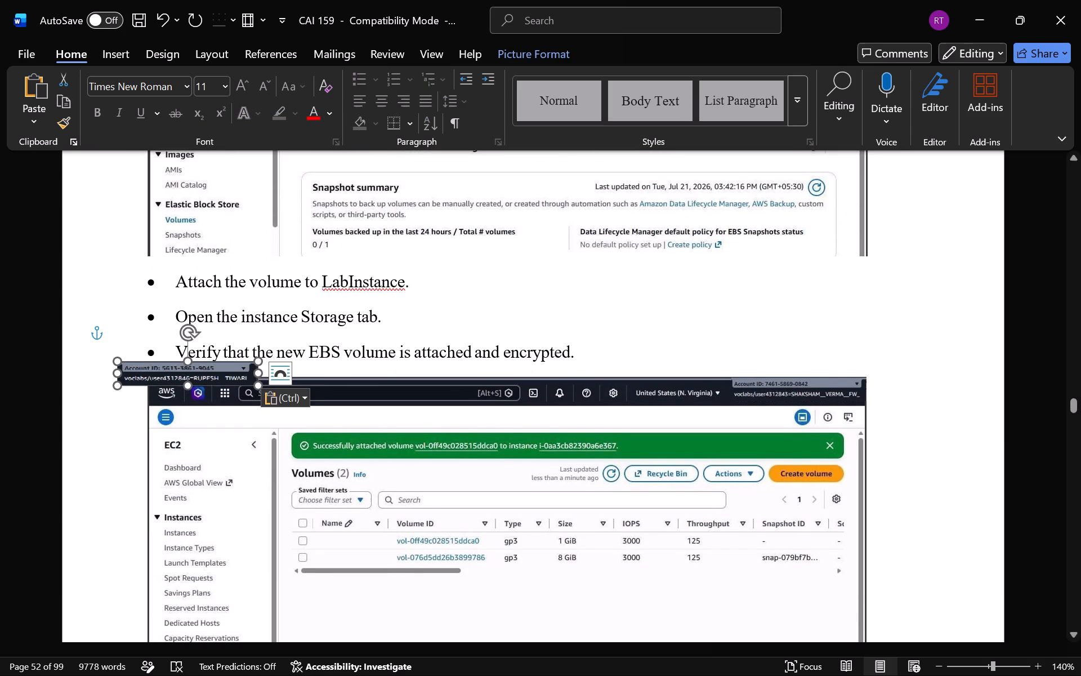
{"action": "left_click_drag", "start_coordinate": [209, 376], "coordinate": [772, 394]}
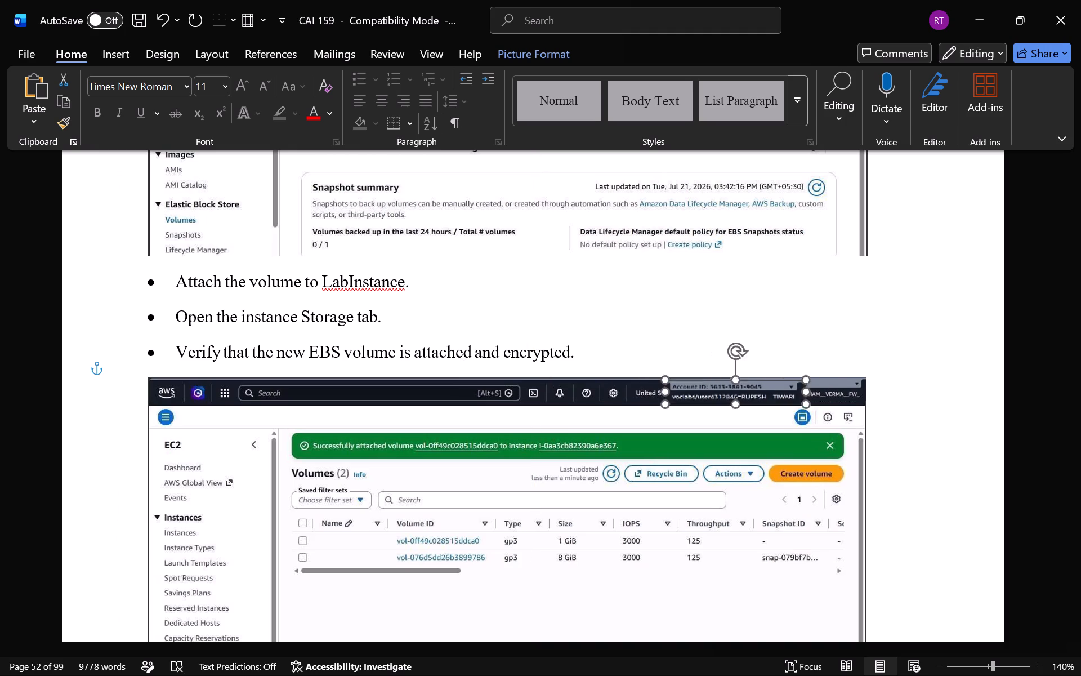
{"action": "left_click_drag", "start_coordinate": [772, 394], "coordinate": [819, 392]}
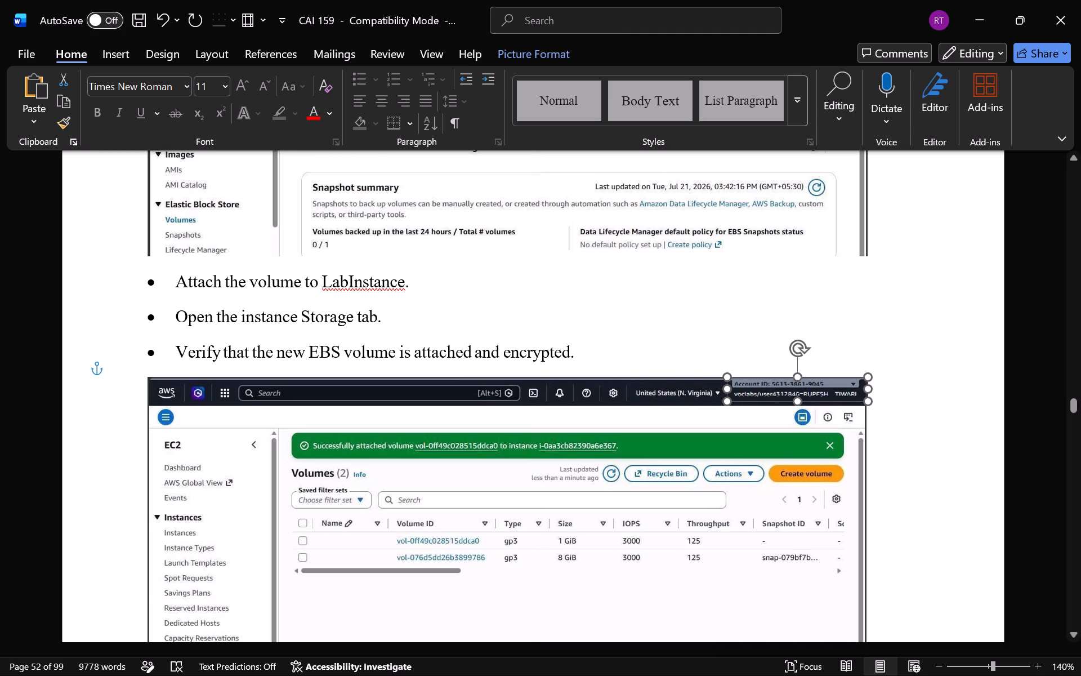
{"action": "left_click_drag", "start_coordinate": [798, 399], "coordinate": [796, 406]}
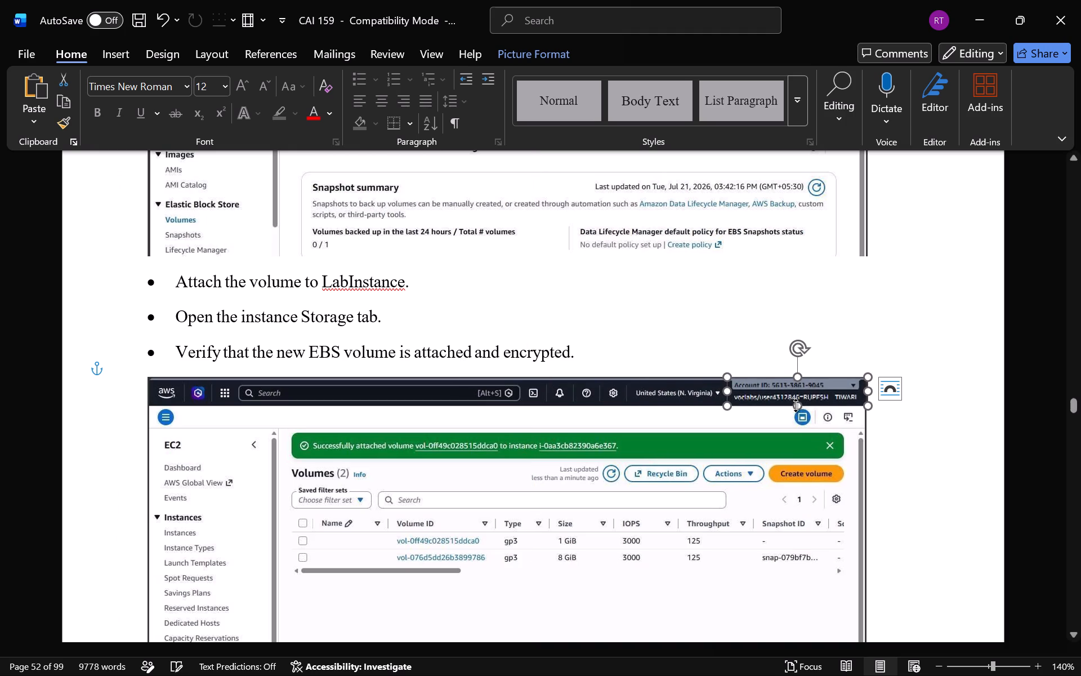
{"action": "left_click", "coordinate": [583, 348]}
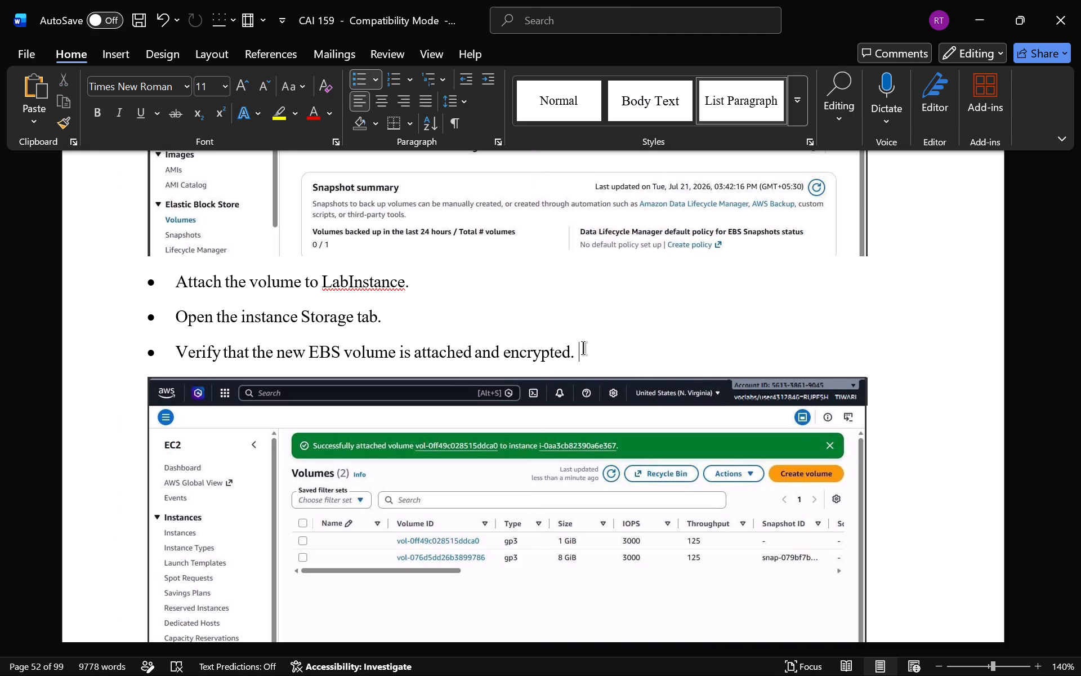
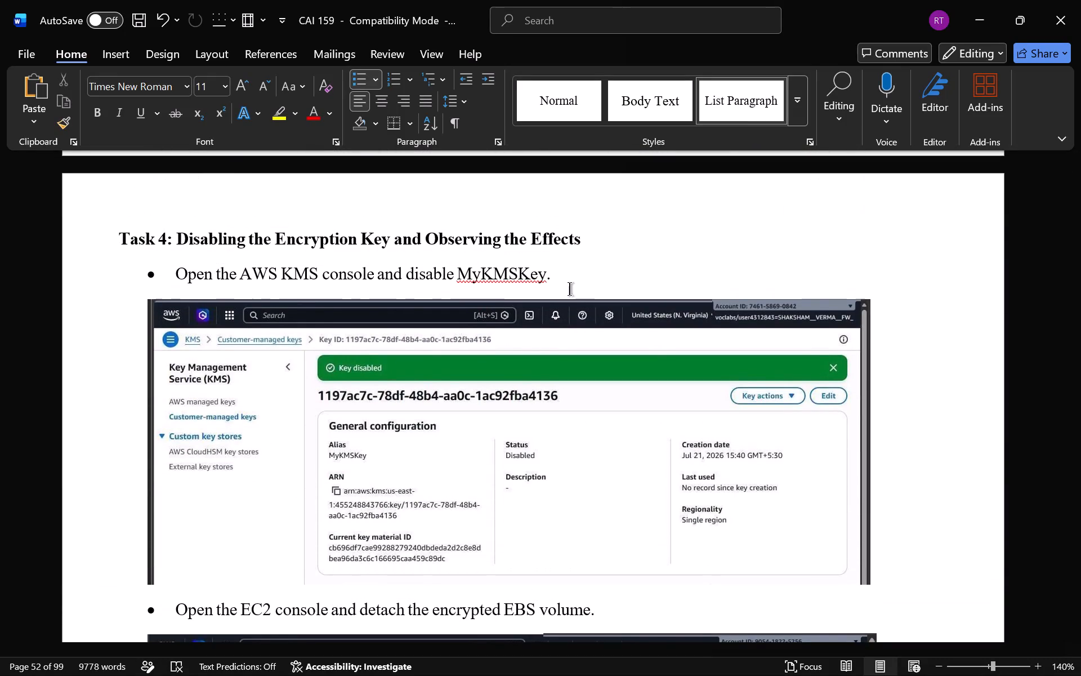
Paste the account label after the disable MyKMSKey line and fit it over the account details in the Key disabled screenshot.
{"action": "left_click", "coordinate": [565, 274]}
{"action": "key", "text": "ctrl+v"}
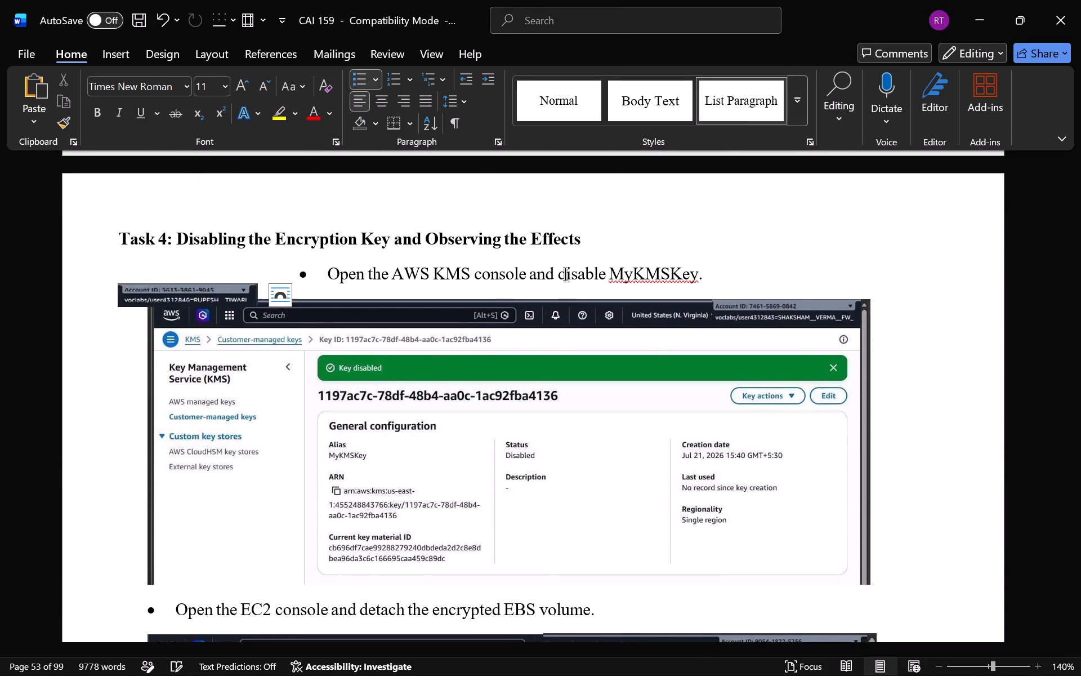
{"action": "left_click_drag", "start_coordinate": [162, 293], "coordinate": [647, 322]}
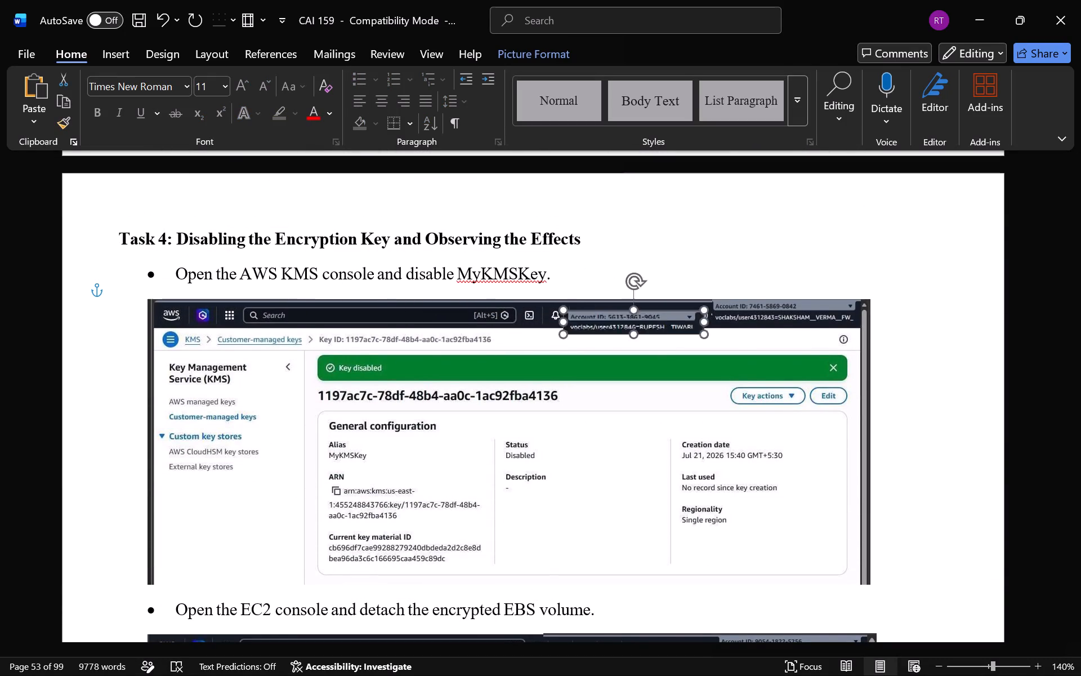
{"action": "left_click_drag", "start_coordinate": [647, 322], "coordinate": [773, 311]}
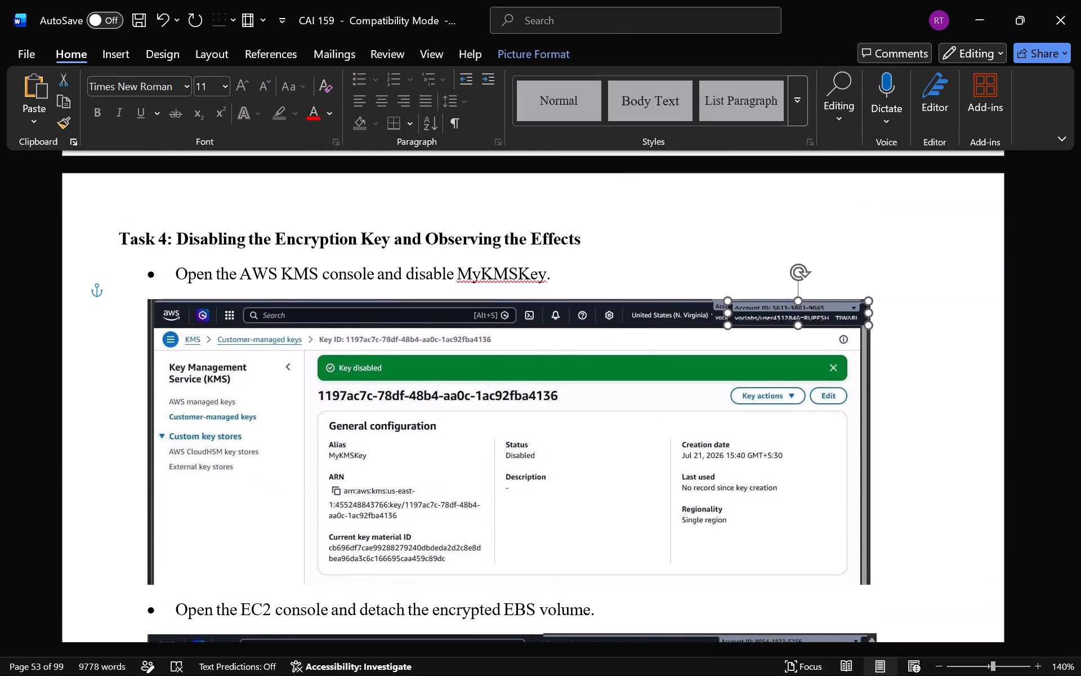
{"action": "left_click_drag", "start_coordinate": [773, 311], "coordinate": [754, 313]}
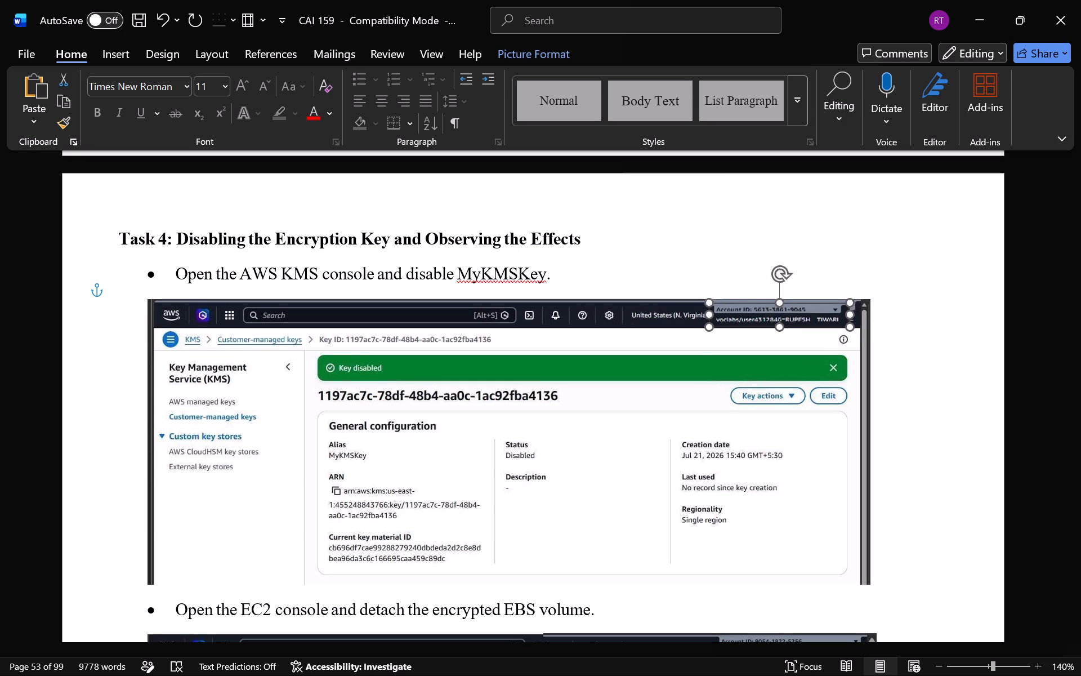
{"action": "left_click_drag", "start_coordinate": [754, 313], "coordinate": [765, 309]}
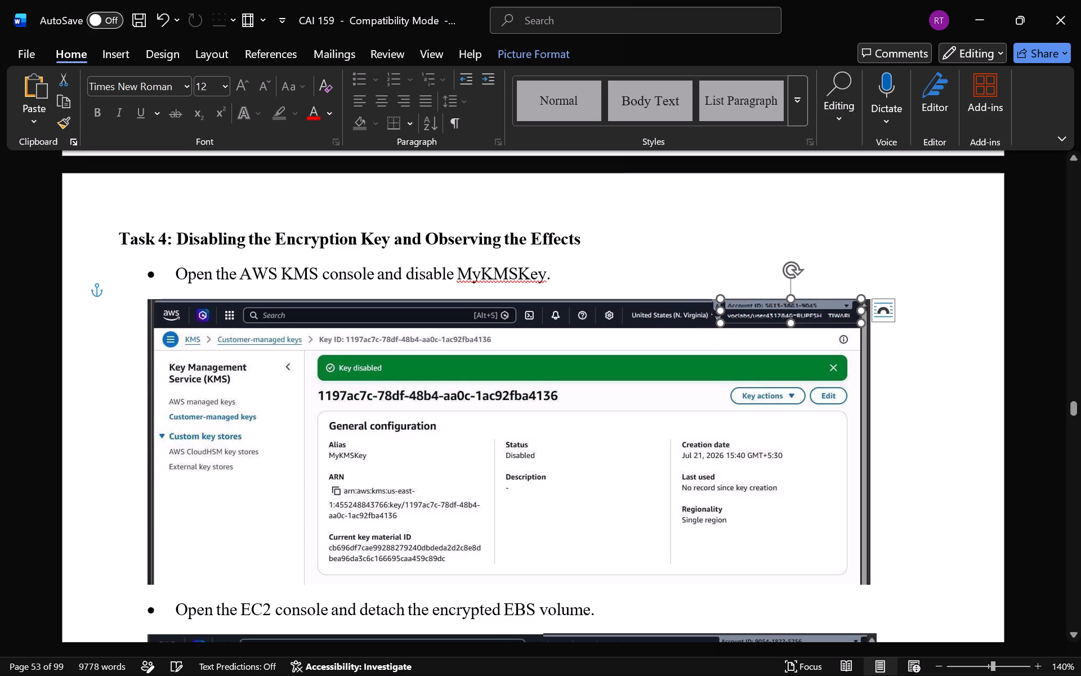
{"action": "left_click_drag", "start_coordinate": [721, 322], "coordinate": [716, 324]}
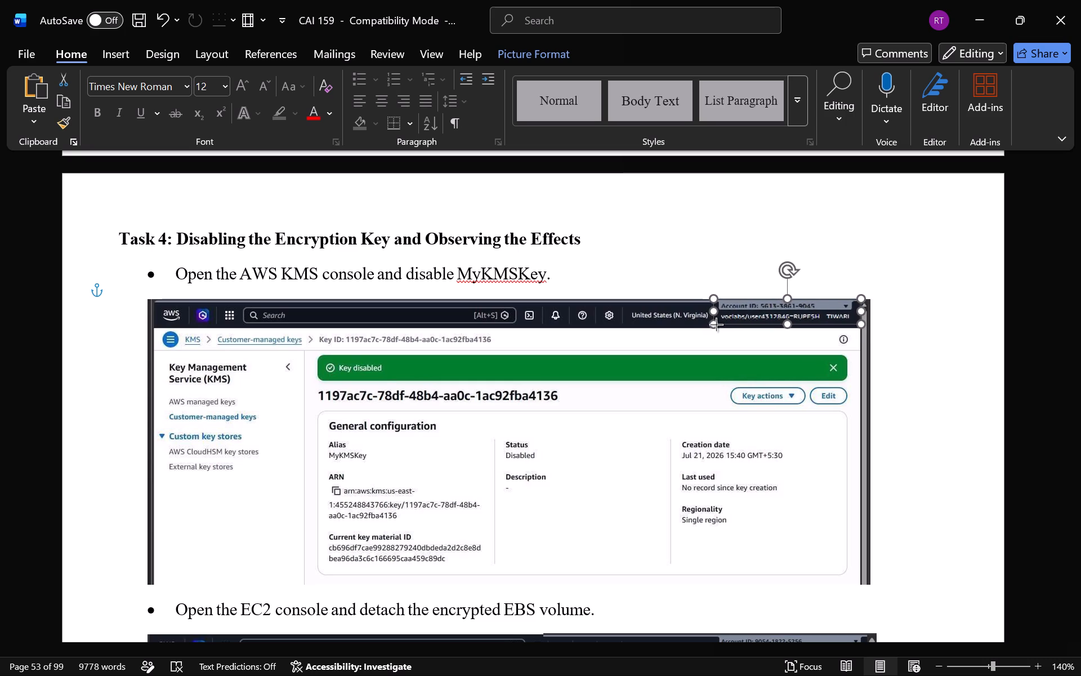
{"action": "left_click_drag", "start_coordinate": [716, 324], "coordinate": [734, 324]}
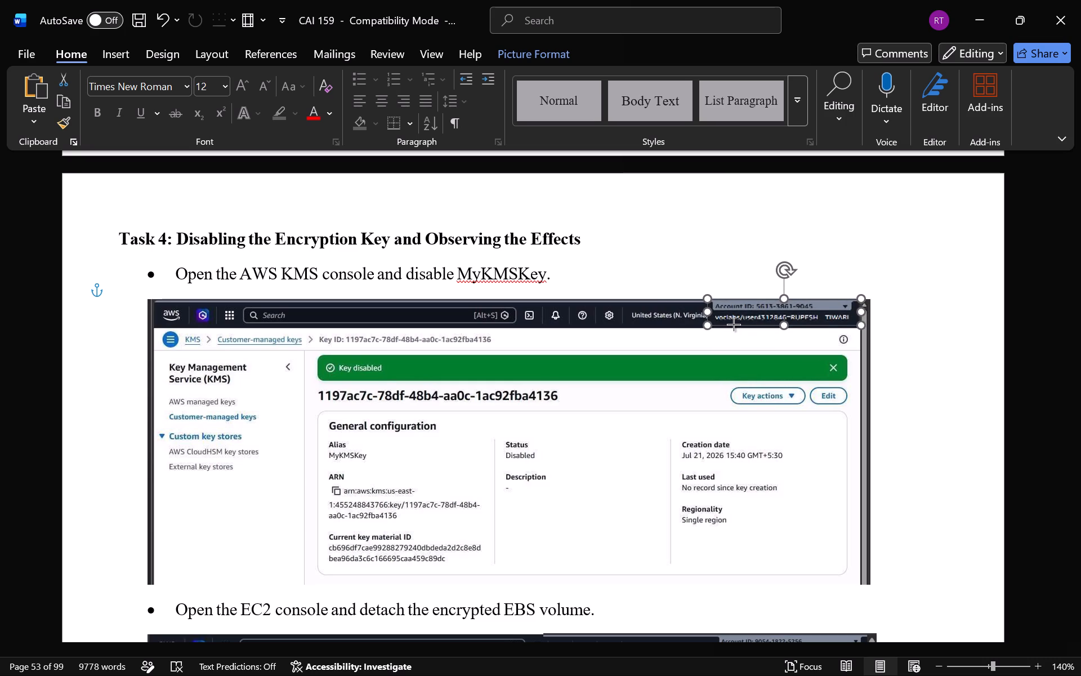
{"action": "left_click_drag", "start_coordinate": [734, 324], "coordinate": [735, 324]}
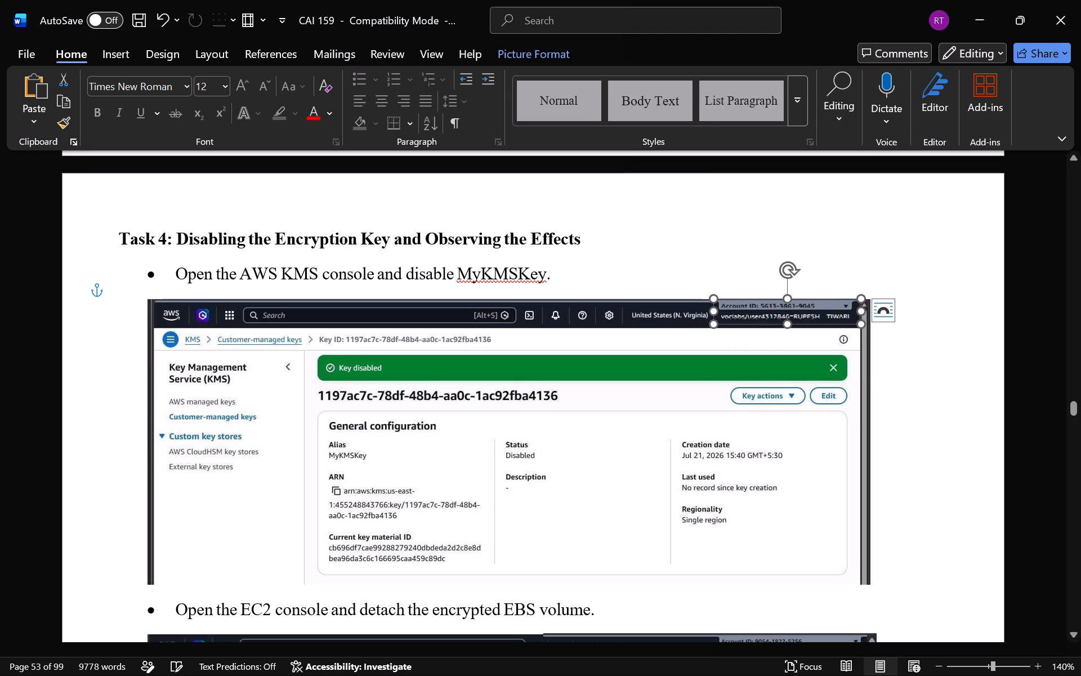
{"action": "left_click", "coordinate": [788, 324]}
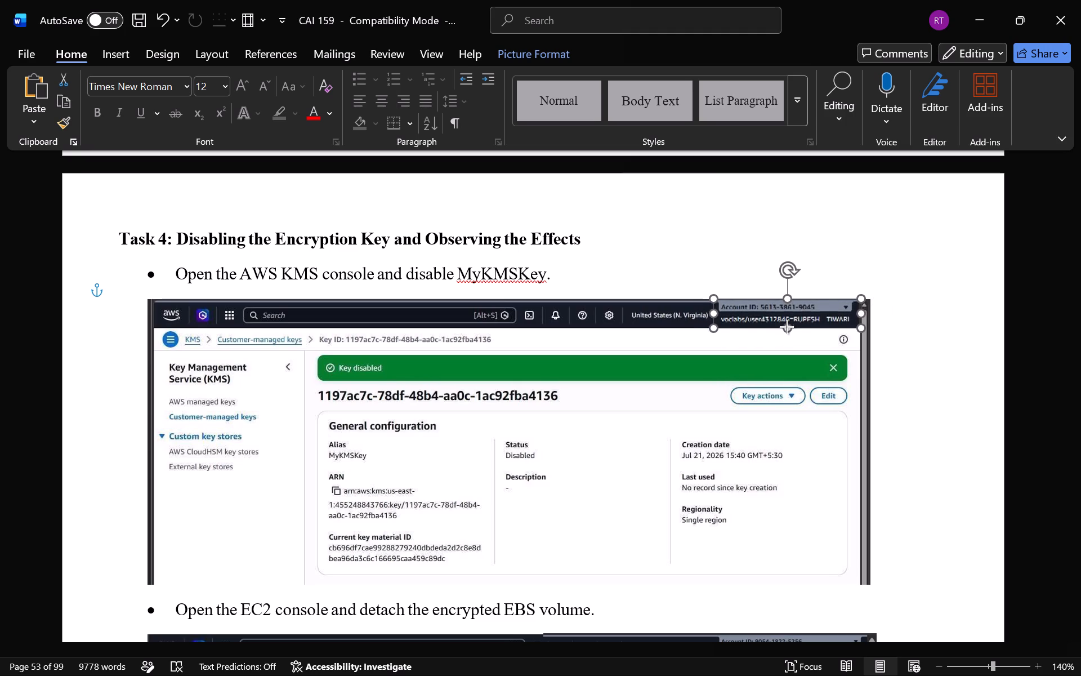
{"action": "left_click", "coordinate": [564, 273]}
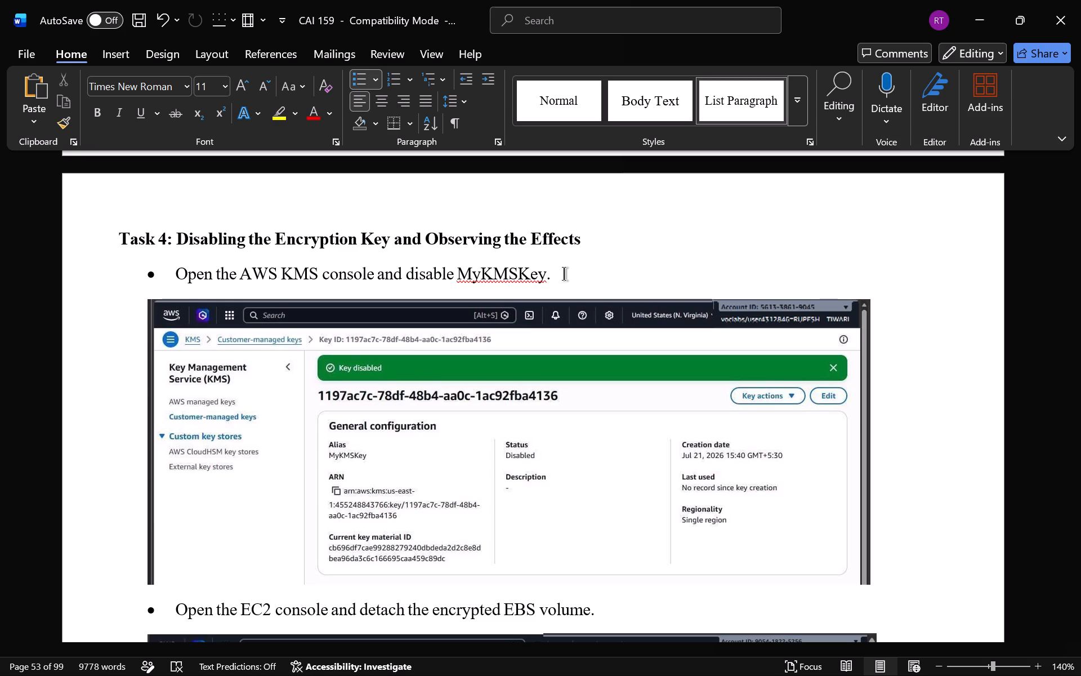
Paste the account label after the detach the encrypted EBS volume line and fit it over the account details in the detached-volume screenshot.
{"action": "scroll", "coordinate": [510, 389], "scroll_direction": "down", "scroll_amount": 1}
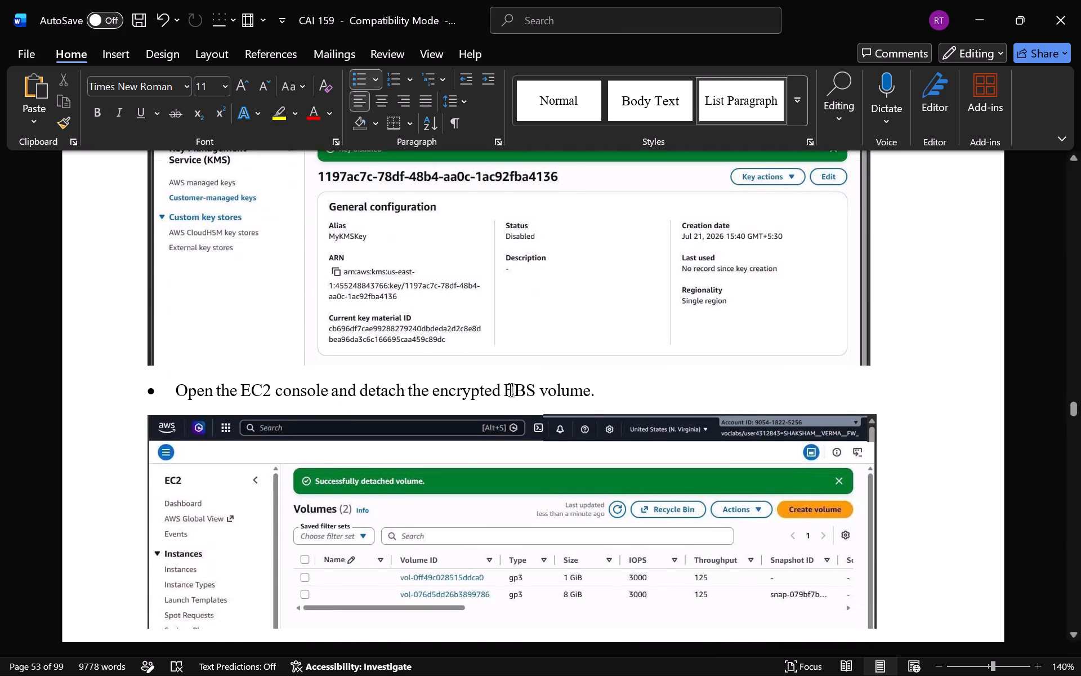
{"action": "scroll", "coordinate": [510, 389], "scroll_direction": "down", "scroll_amount": 1}
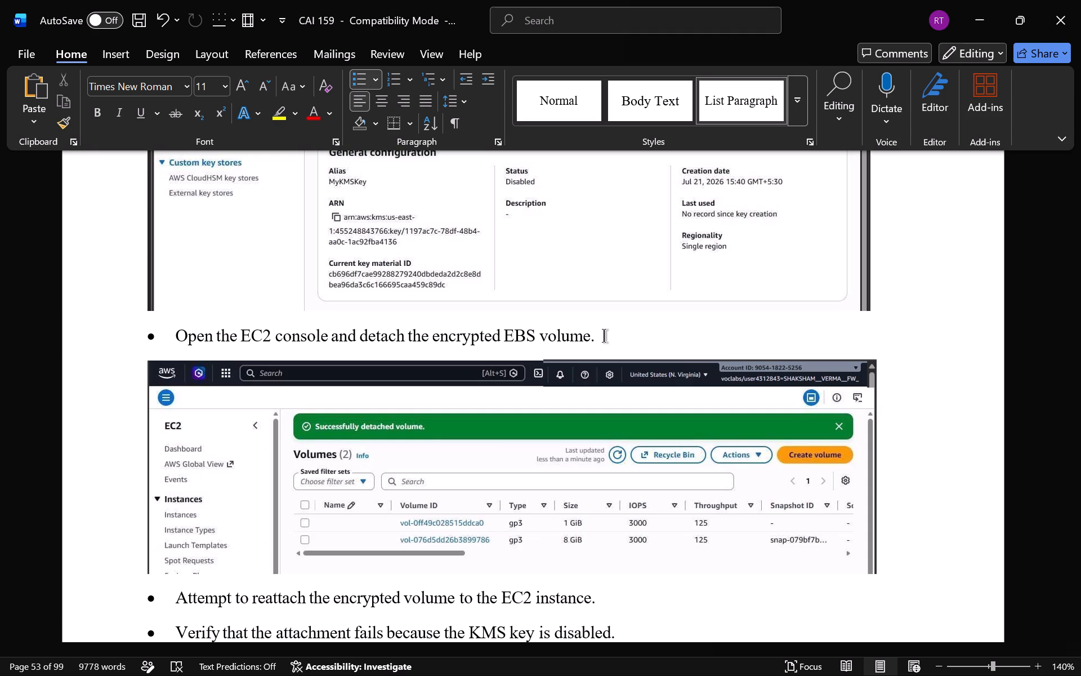
{"action": "left_click", "coordinate": [604, 335]}
{"action": "key", "text": "ctrl+v"}
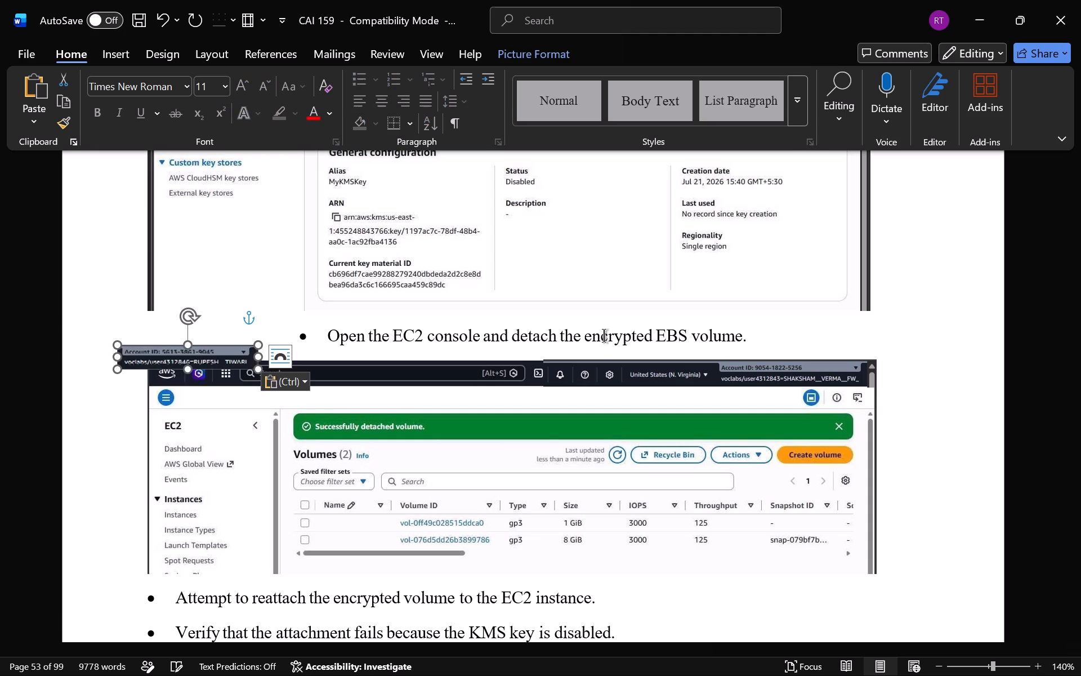
{"action": "left_click_drag", "start_coordinate": [212, 359], "coordinate": [435, 373]}
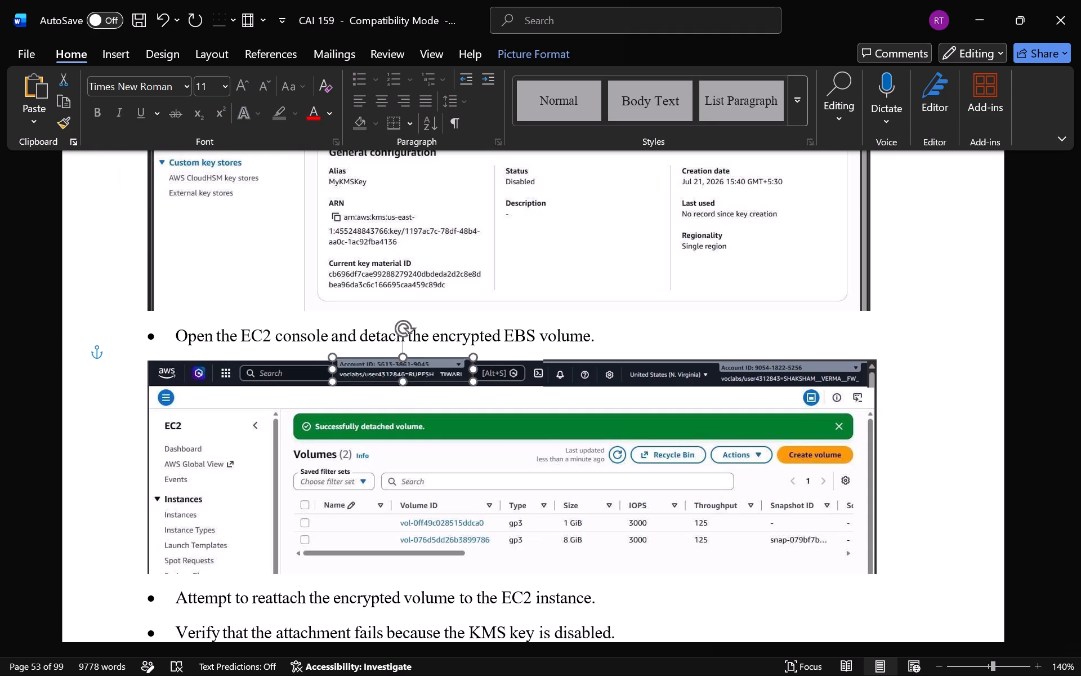
{"action": "left_click_drag", "start_coordinate": [435, 373], "coordinate": [818, 373]}
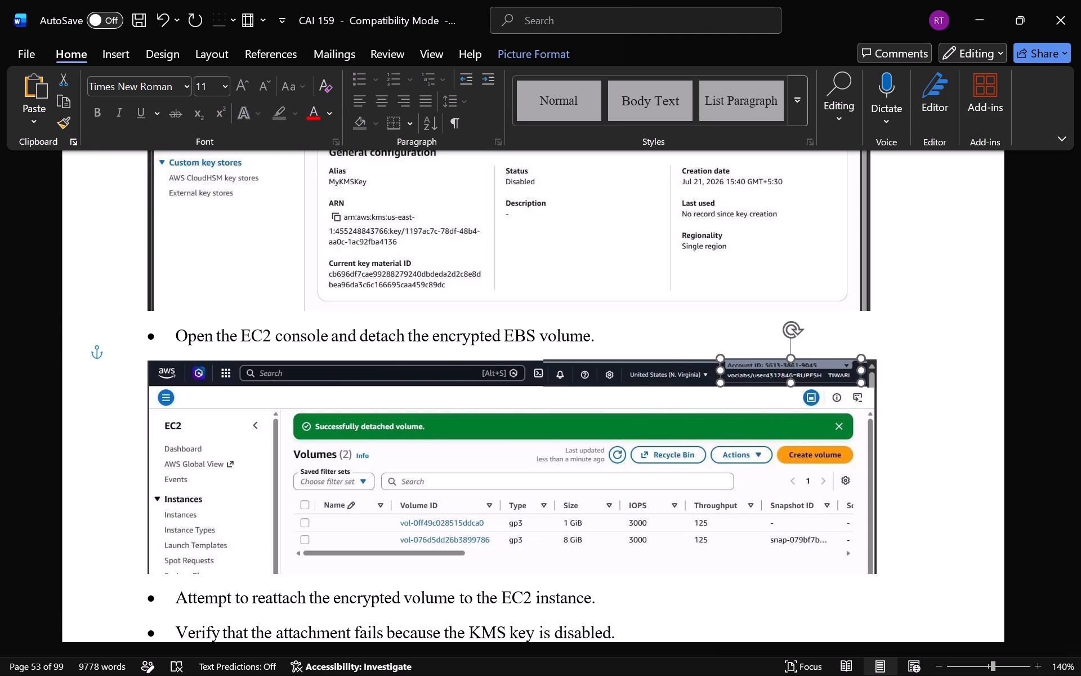
{"action": "left_click_drag", "start_coordinate": [818, 373], "coordinate": [820, 374]}
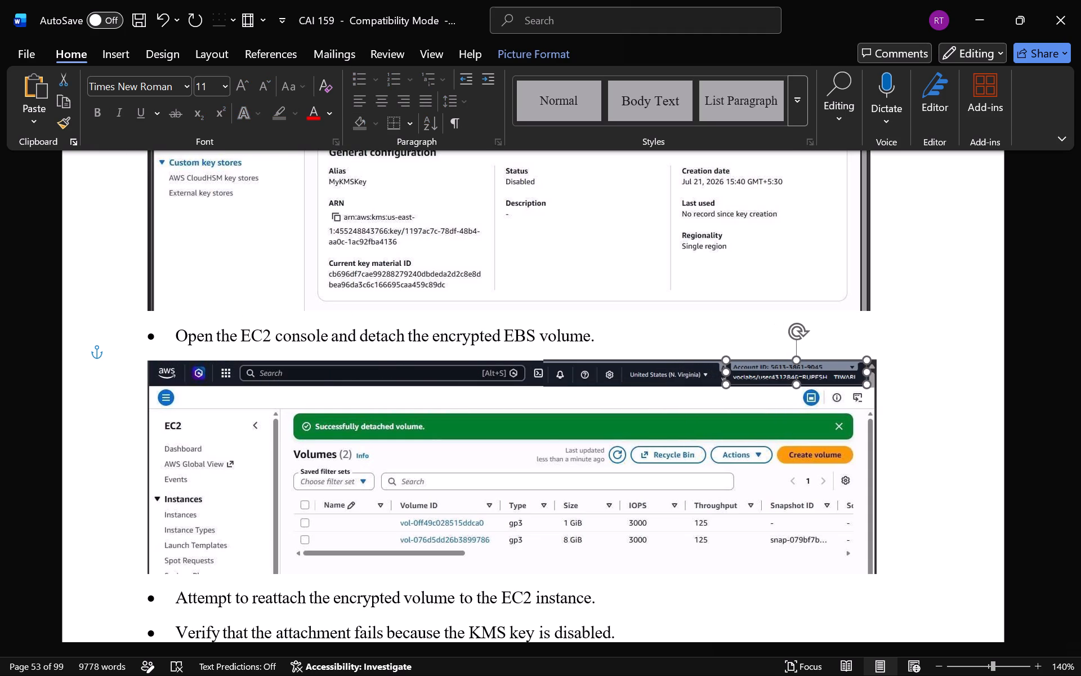
{"action": "left_click_drag", "start_coordinate": [726, 374], "coordinate": [720, 376]}
{"action": "left_click", "coordinate": [602, 332]}
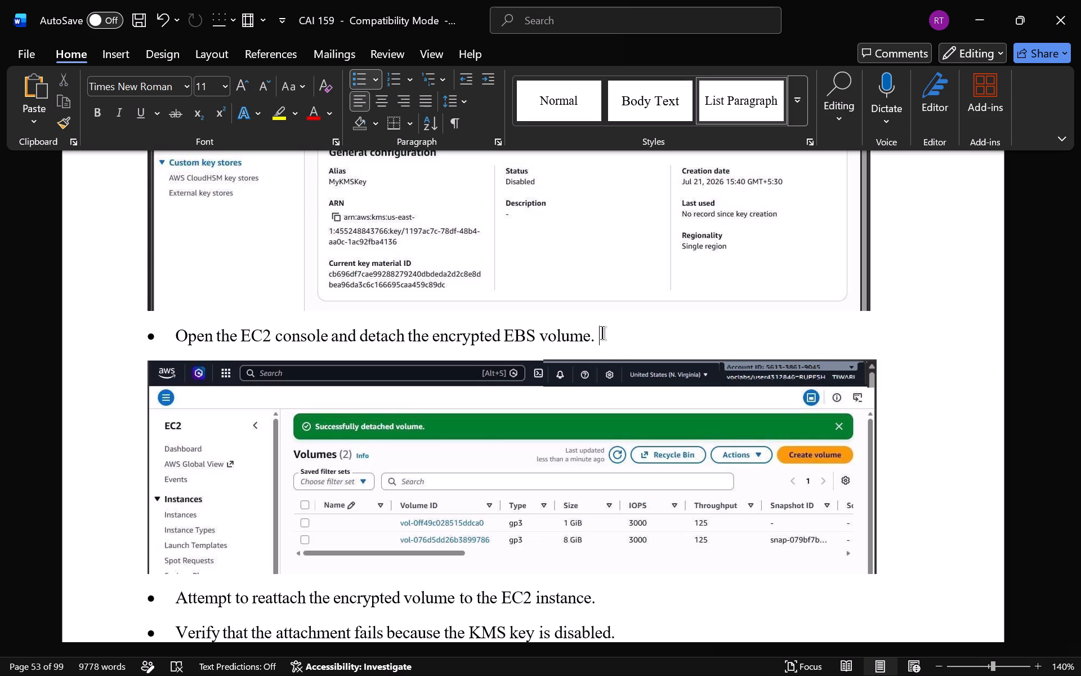
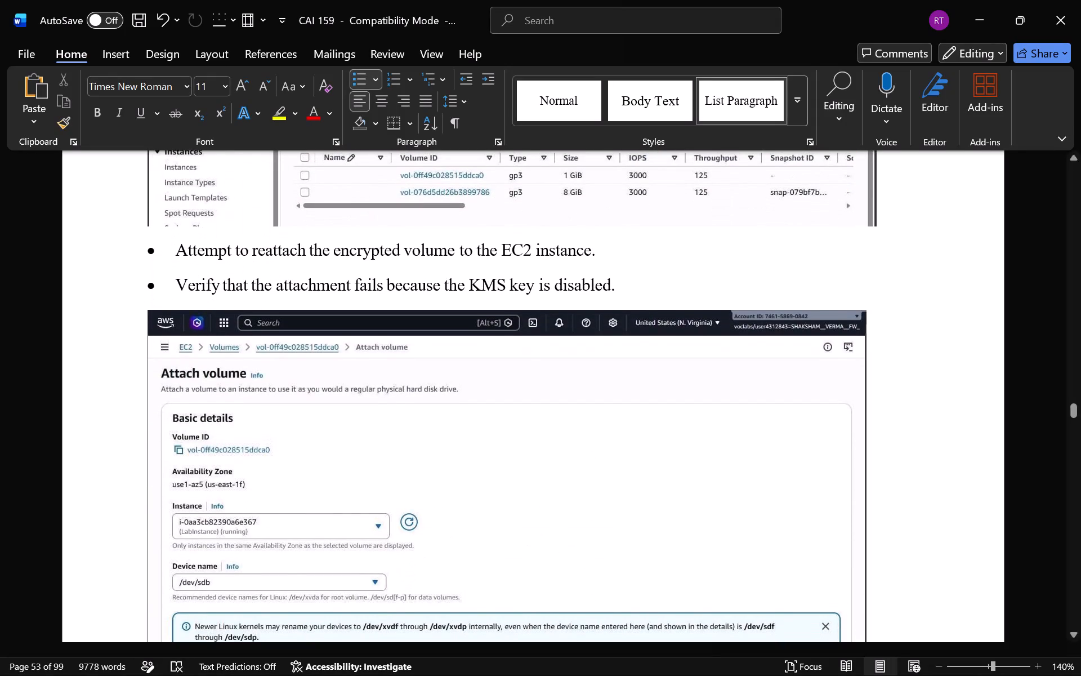
Paste the account label after the verify that the attachment fails line and fit it over the account details in the Attach volume screenshot.
{"action": "left_click", "coordinate": [626, 284]}
{"action": "key", "text": "ctrl+v"}
{"action": "left_click_drag", "start_coordinate": [203, 306], "coordinate": [526, 367]}
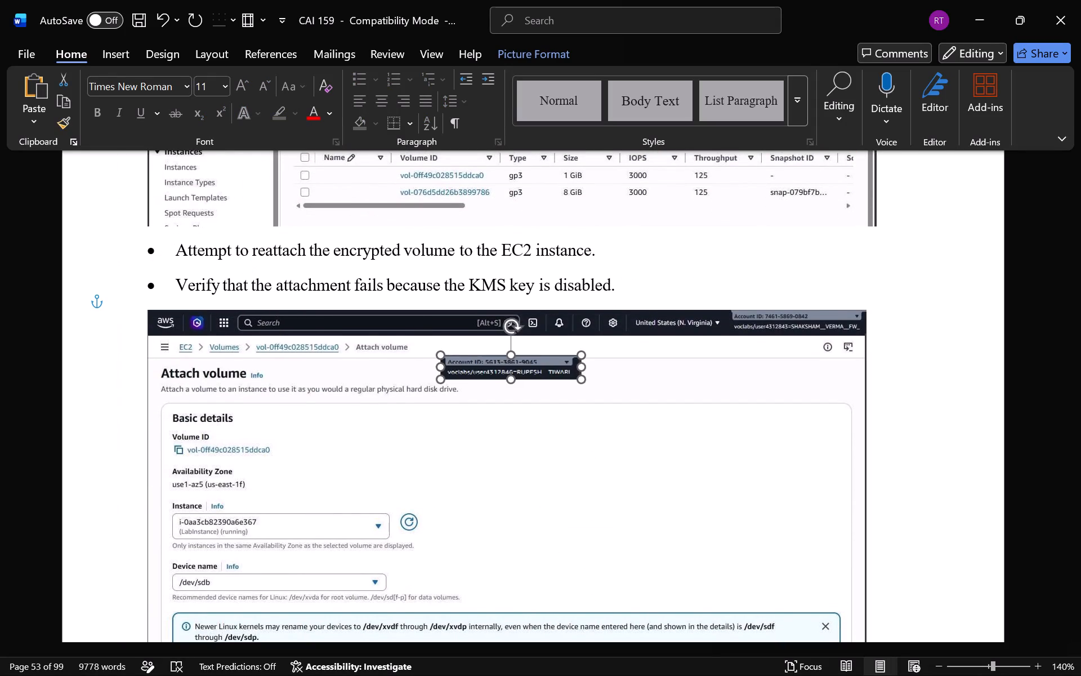
{"action": "left_click_drag", "start_coordinate": [526, 367], "coordinate": [810, 322]}
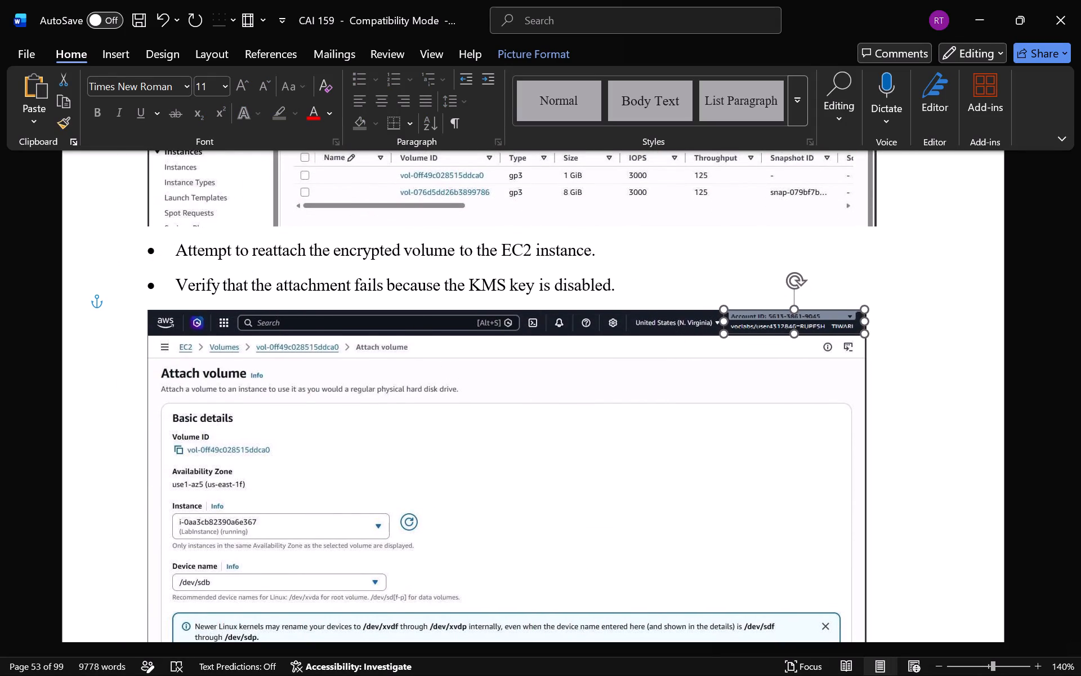
{"action": "left_click_drag", "start_coordinate": [810, 322], "coordinate": [810, 322]}
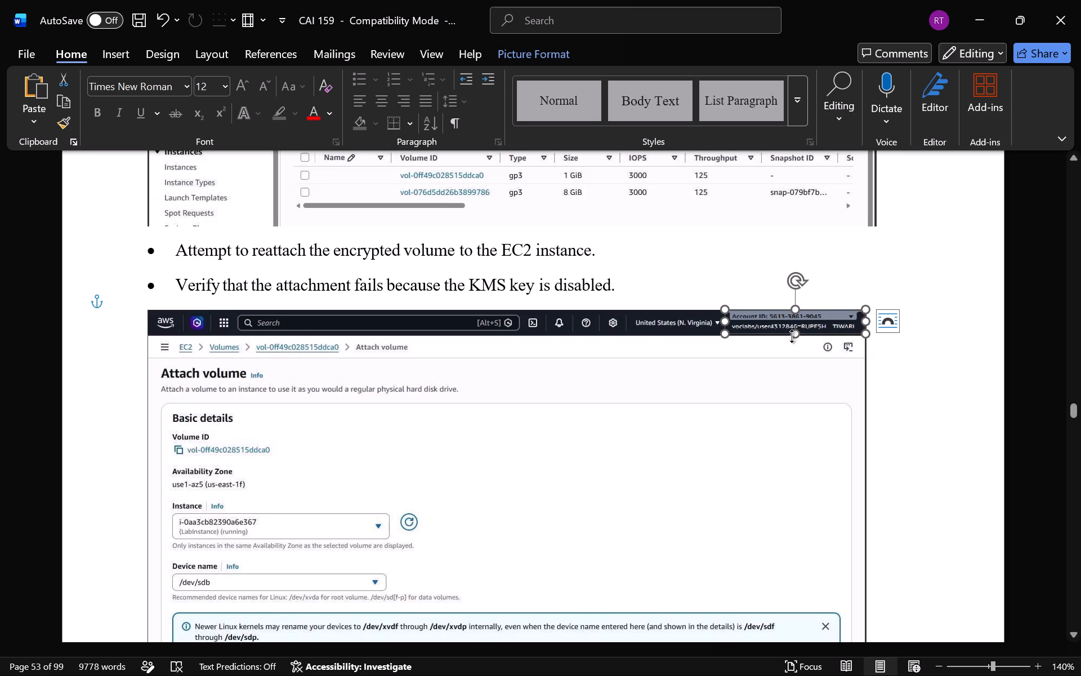
{"action": "left_click", "coordinate": [797, 334]}
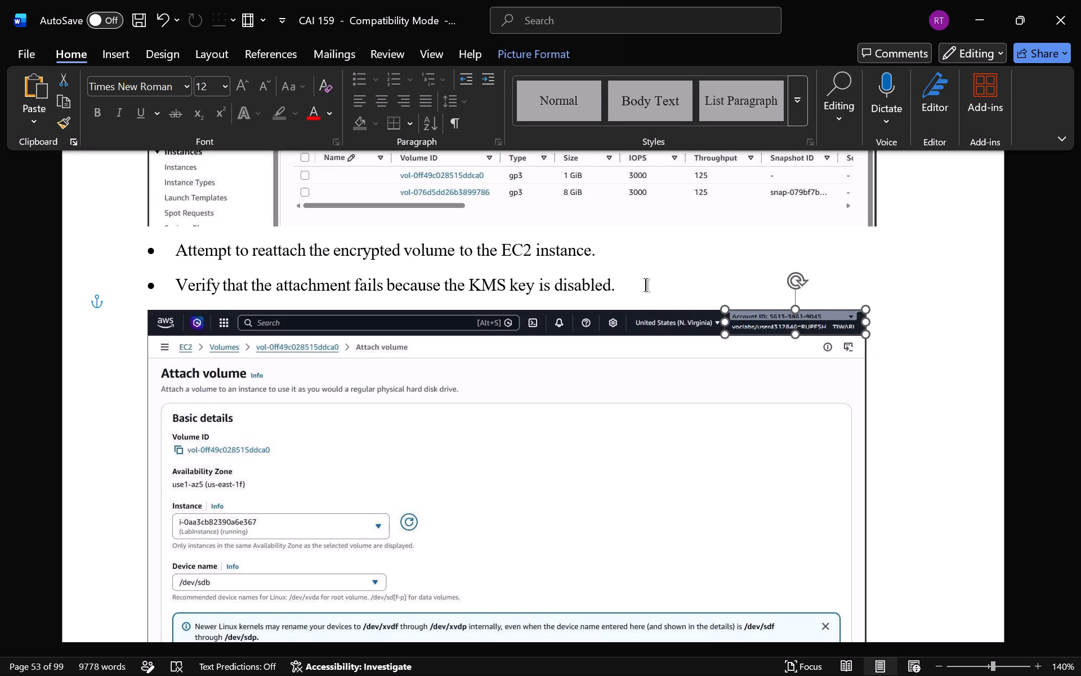
{"action": "left_click", "coordinate": [626, 284]}
Paste the account label after the re-enable MyKMSKey line and fit it over the account details in the reattached-volume screenshot.
{"action": "scroll", "coordinate": [606, 468], "scroll_direction": "down", "scroll_amount": 1}
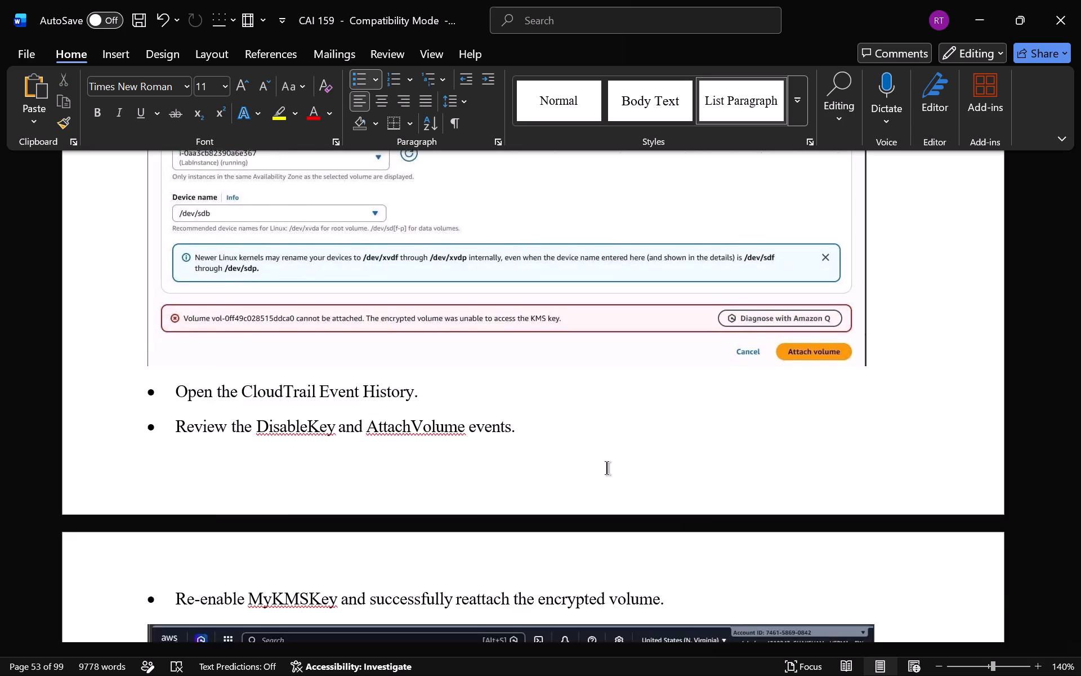
{"action": "scroll", "coordinate": [606, 468], "scroll_direction": "down", "scroll_amount": 2}
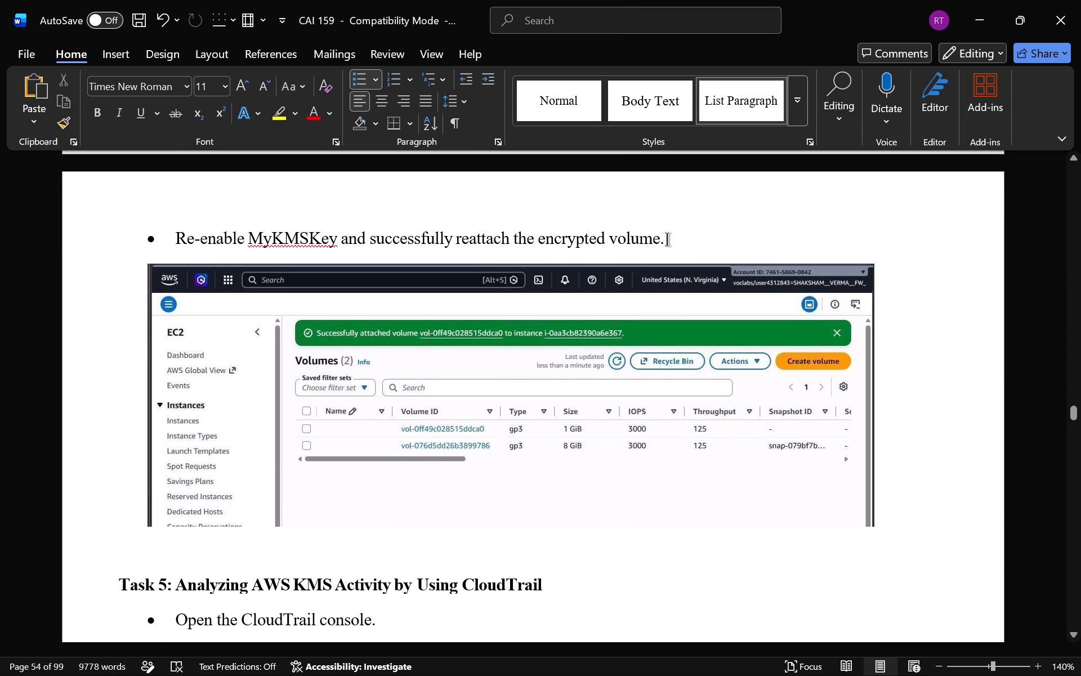
{"action": "left_click", "coordinate": [667, 239]}
{"action": "key", "text": "ctrl+v"}
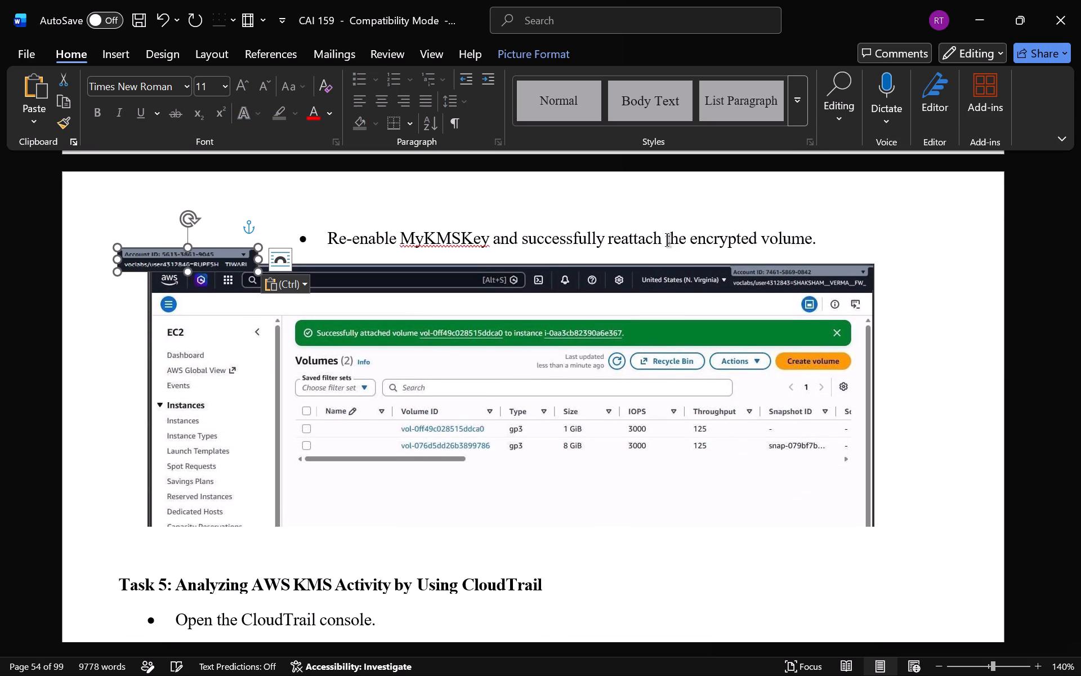
{"action": "left_click_drag", "start_coordinate": [218, 258], "coordinate": [579, 319]}
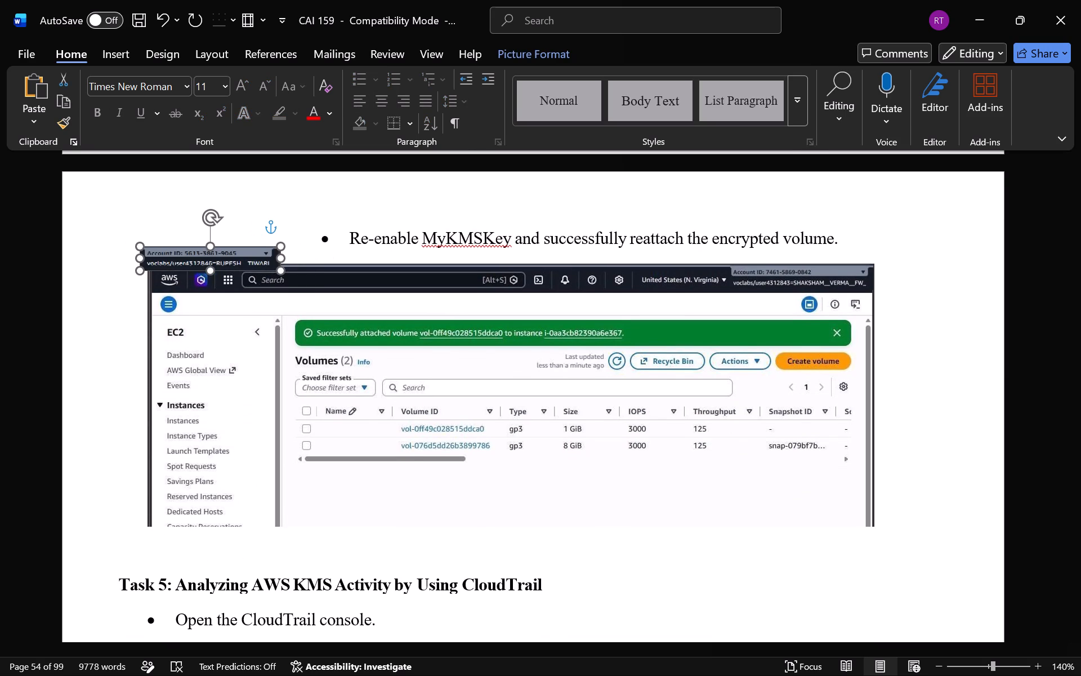
{"action": "left_click_drag", "start_coordinate": [579, 319], "coordinate": [818, 263]}
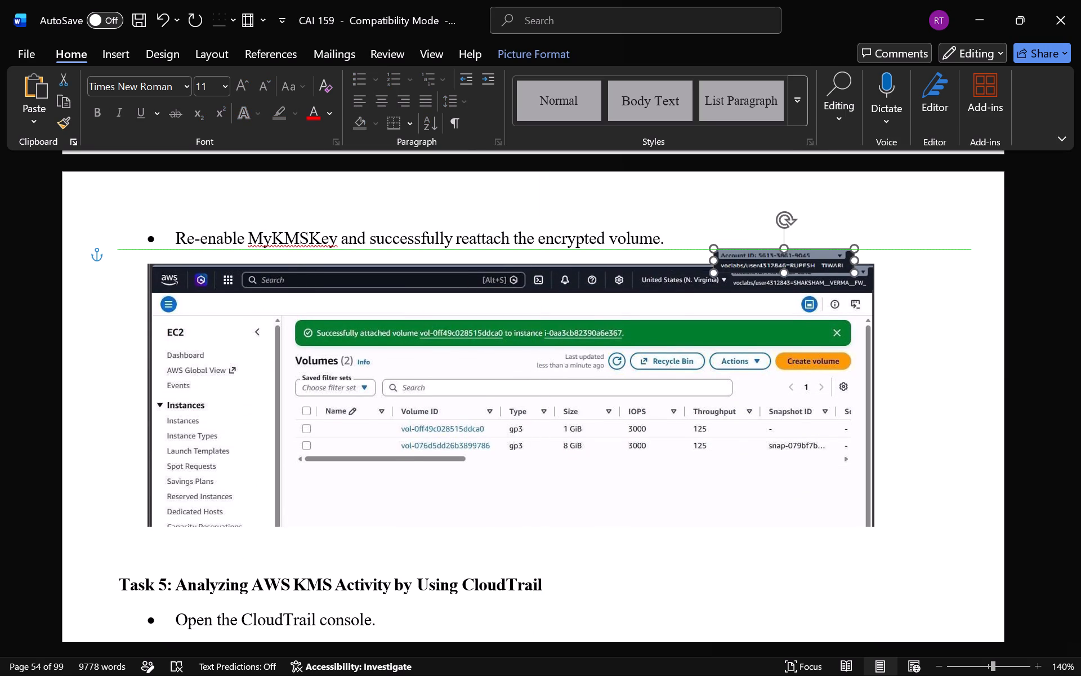
{"action": "left_click_drag", "start_coordinate": [818, 263], "coordinate": [832, 279]}
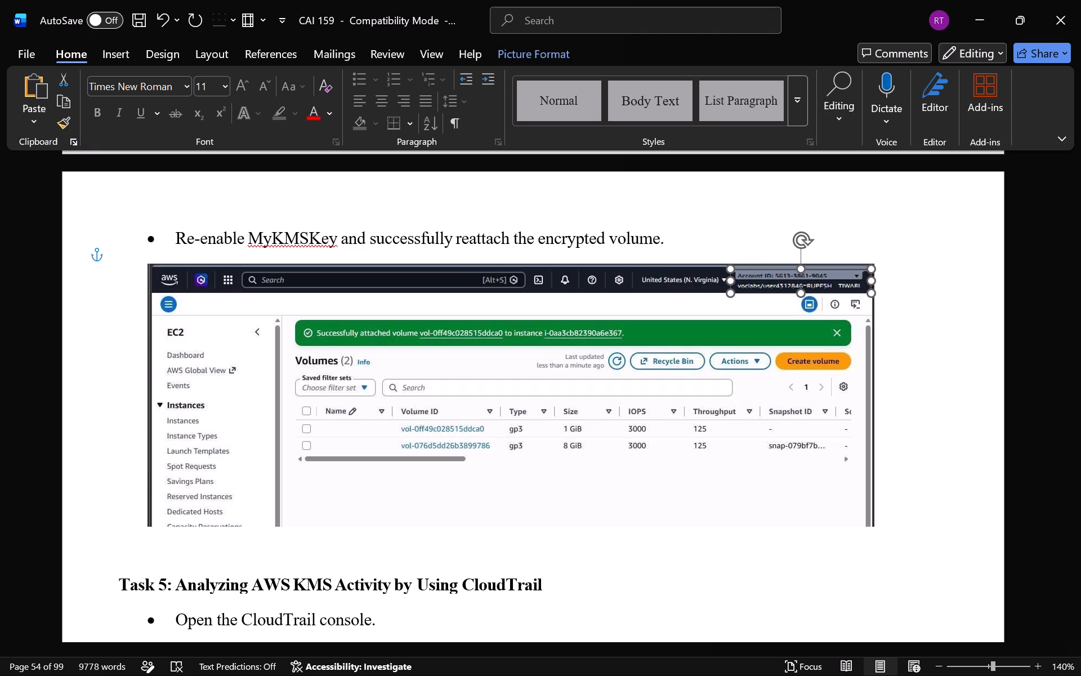
{"action": "left_click_drag", "start_coordinate": [832, 279], "coordinate": [834, 274]}
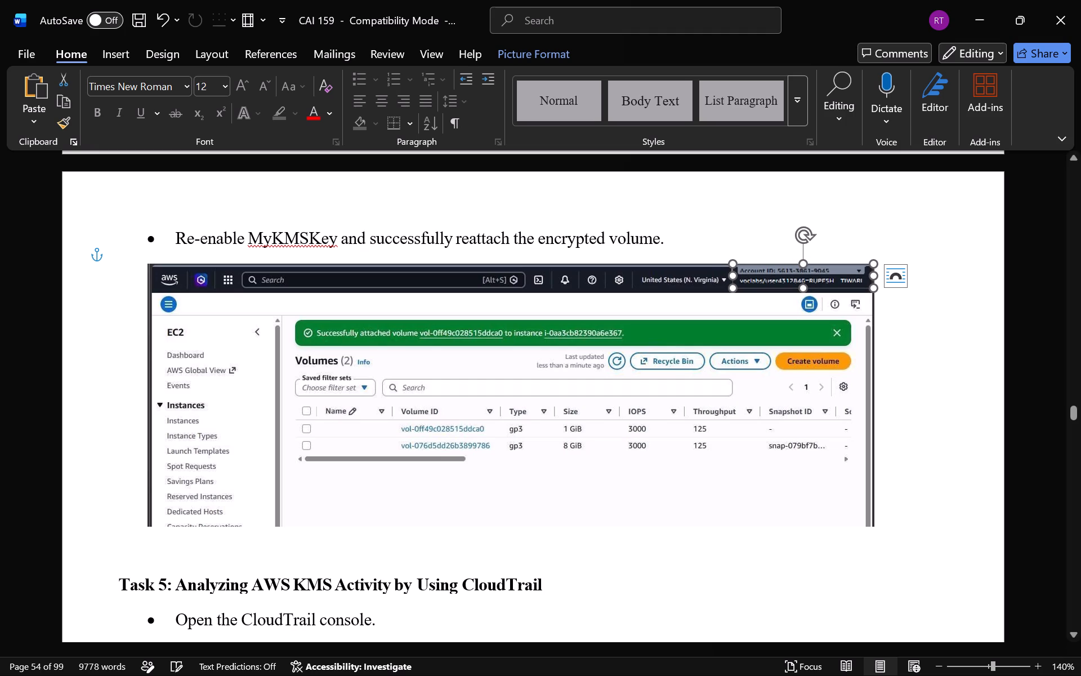
{"action": "left_click", "coordinate": [805, 287]}
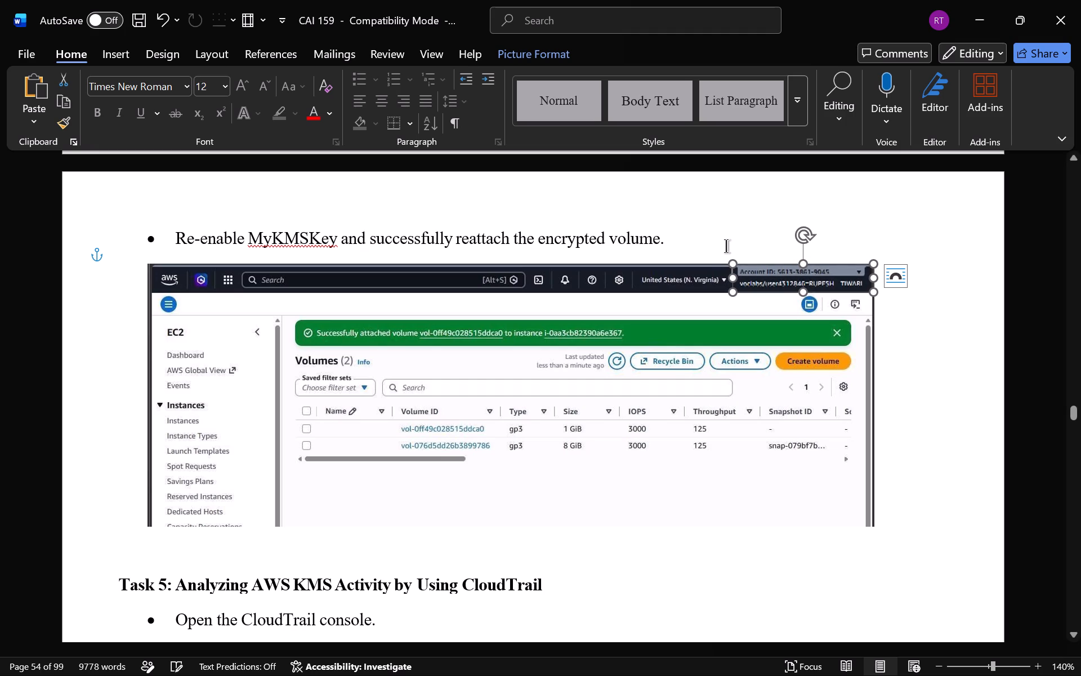
{"action": "left_click", "coordinate": [677, 234]}
Paste the account label after the review the CreateGrant event line and fit it over the account details in the CreateGrant screenshot.
{"action": "scroll", "coordinate": [683, 339], "scroll_direction": "down", "scroll_amount": 1}
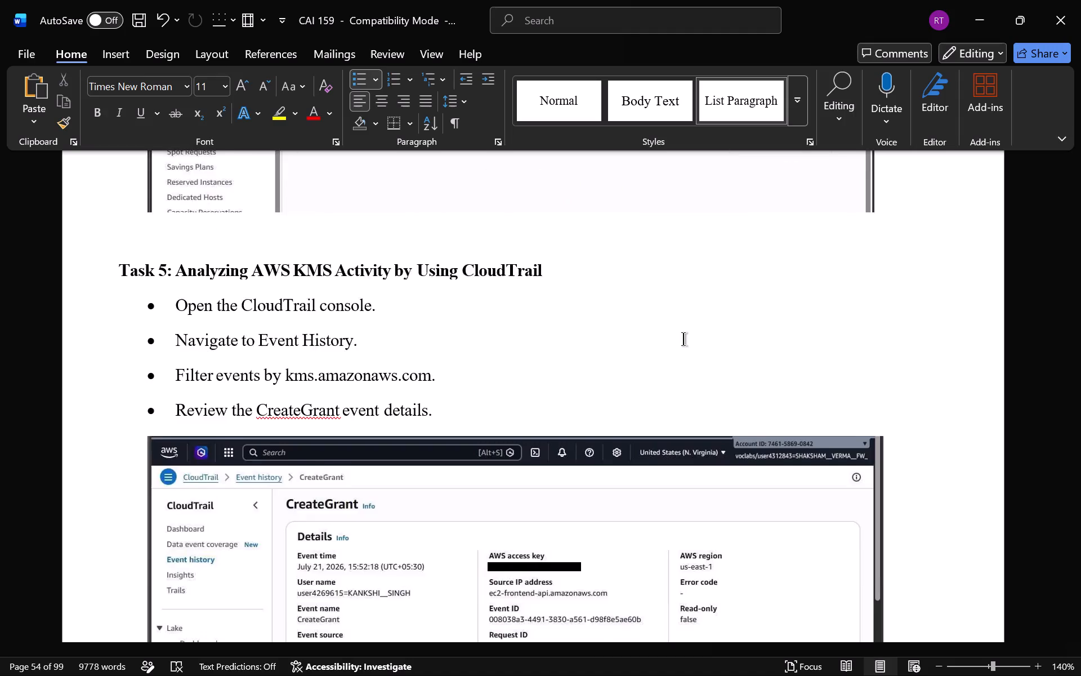
{"action": "left_click", "coordinate": [442, 260]}
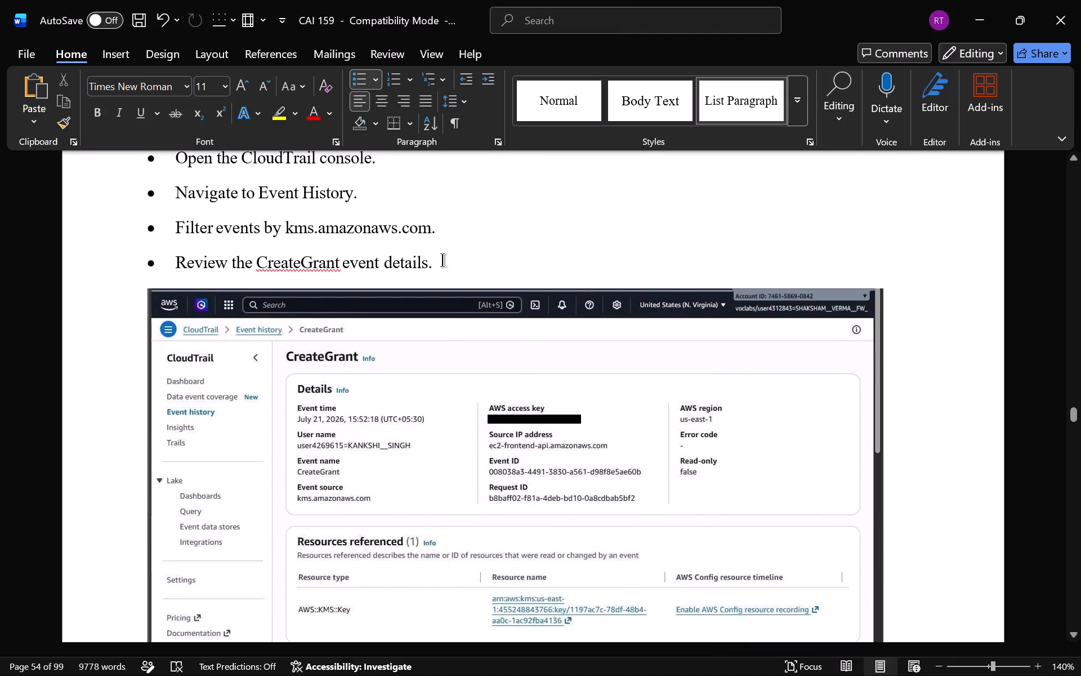
{"action": "key", "text": "ctrl+v"}
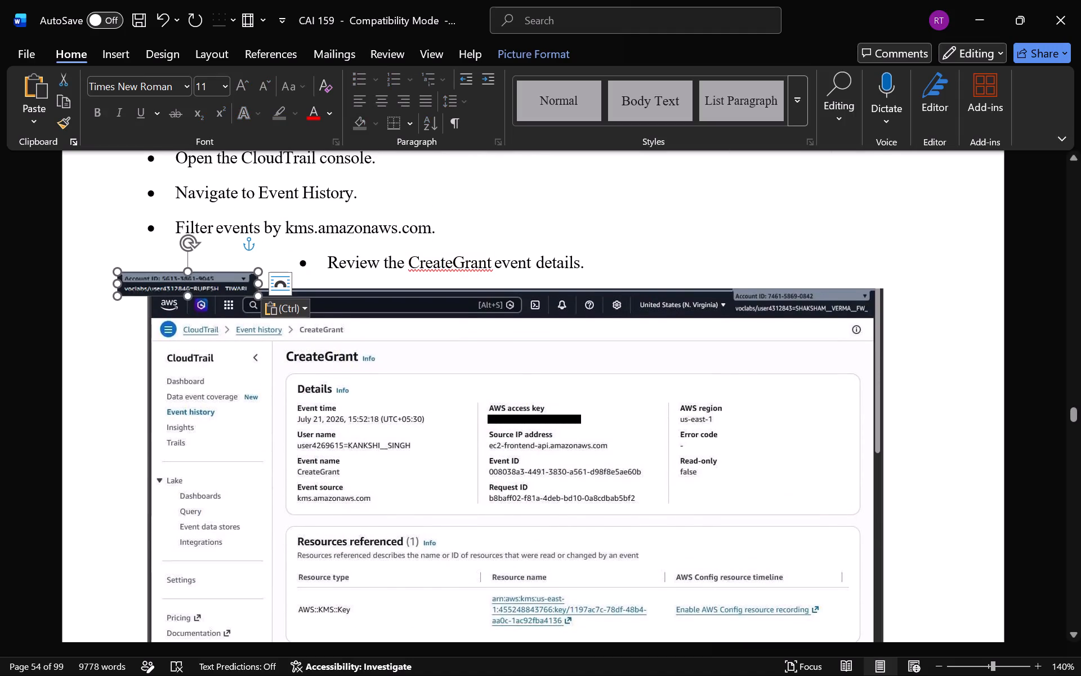
{"action": "left_click_drag", "start_coordinate": [171, 277], "coordinate": [794, 301]}
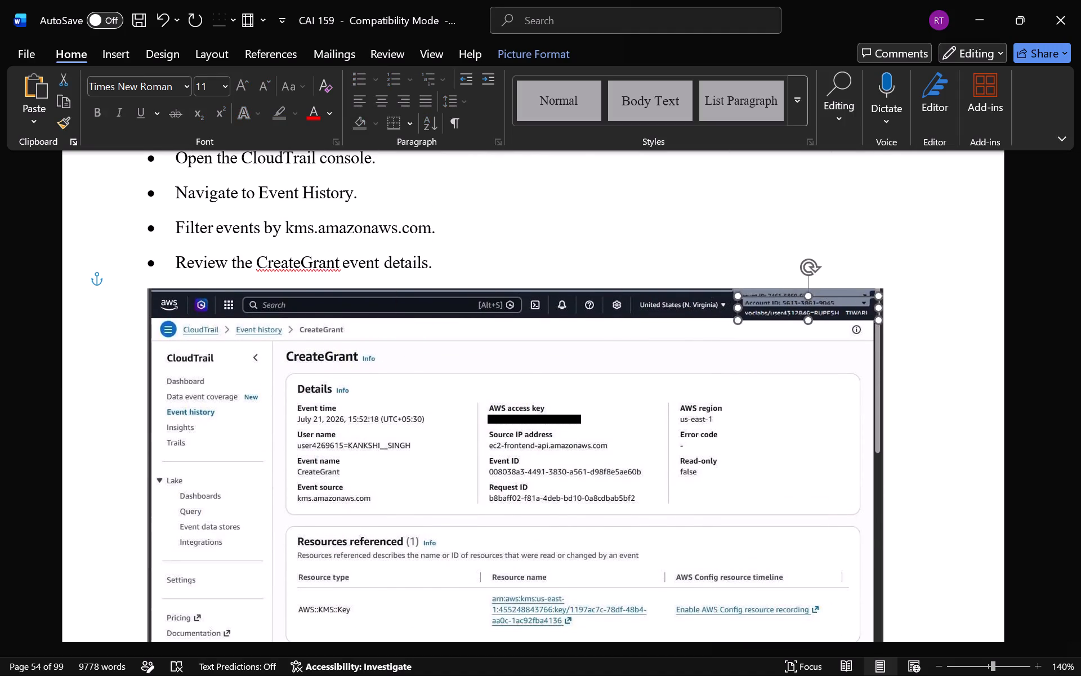
{"action": "left_click_drag", "start_coordinate": [794, 301], "coordinate": [790, 295]}
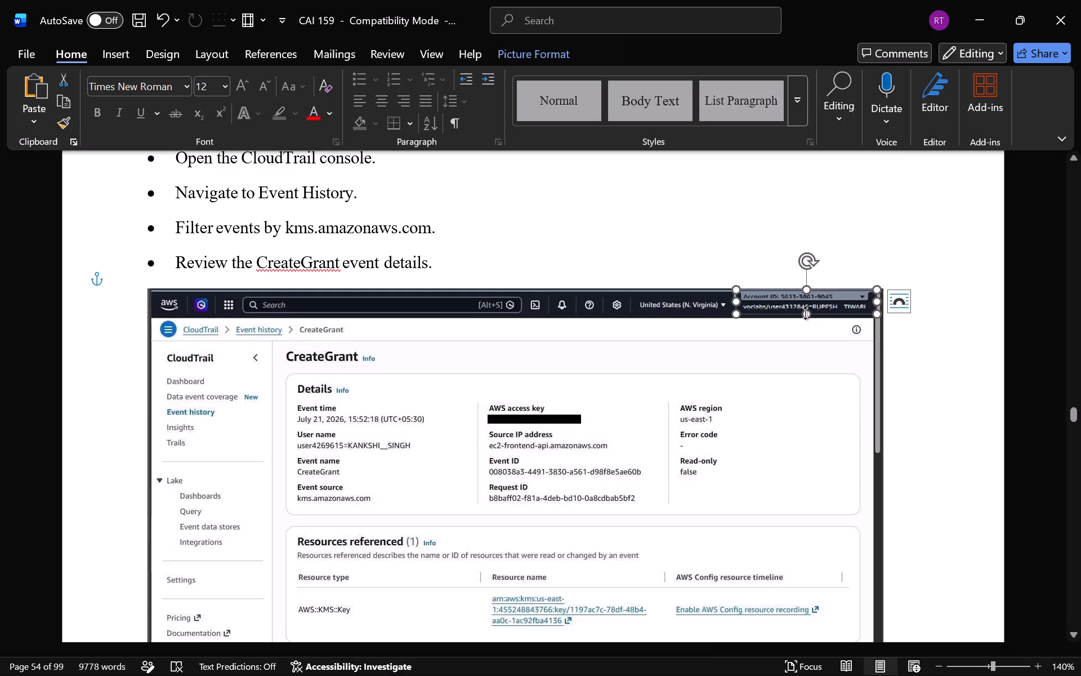
{"action": "left_click", "coordinate": [805, 313]}
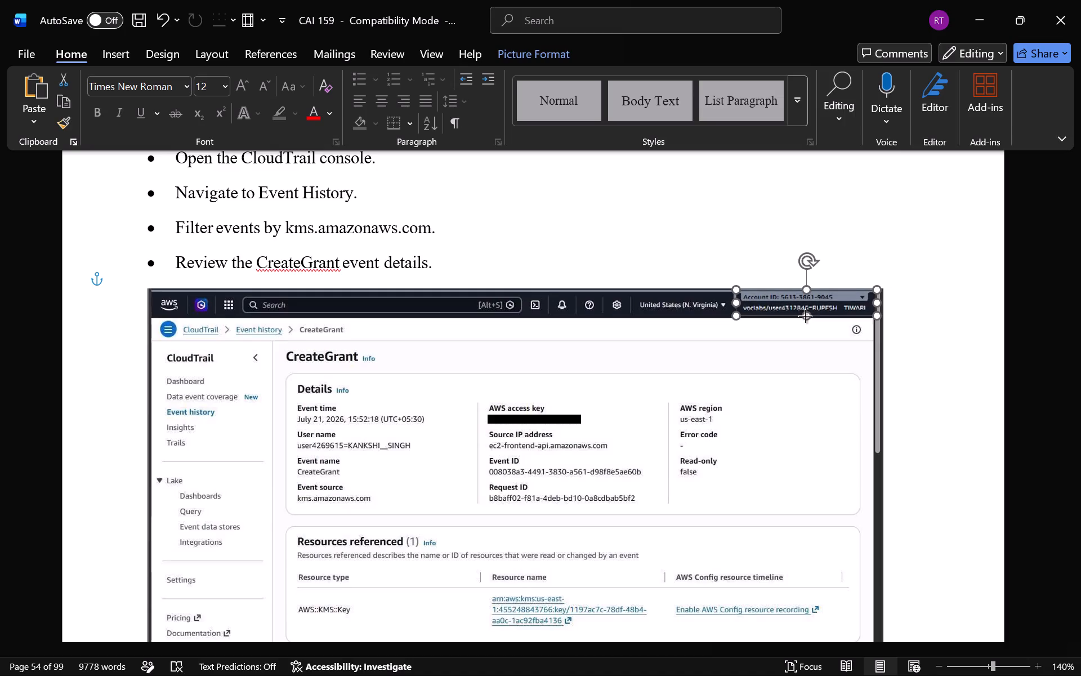
{"action": "left_click", "coordinate": [445, 257]}
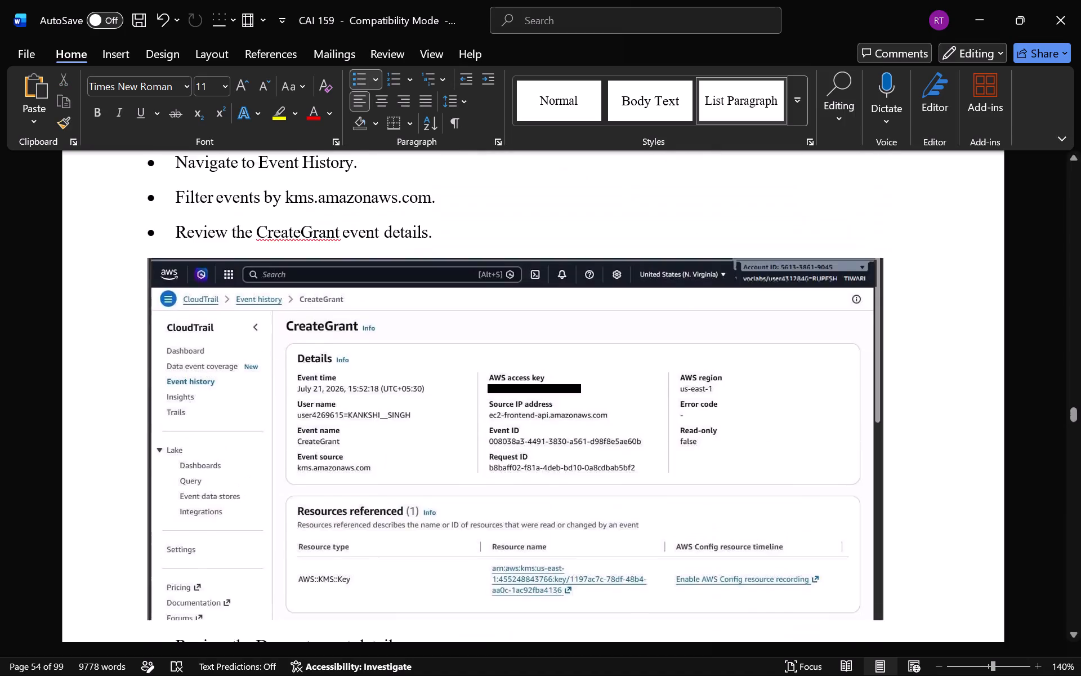
{"action": "left_click", "coordinate": [772, 265]}
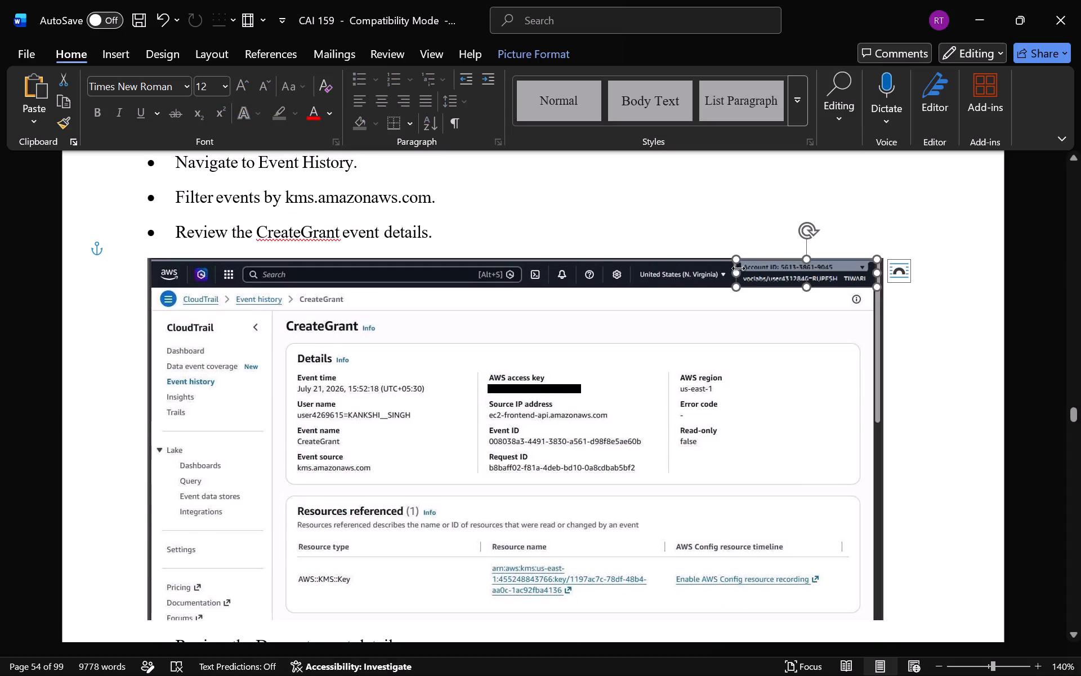
{"action": "left_click", "coordinate": [735, 270]}
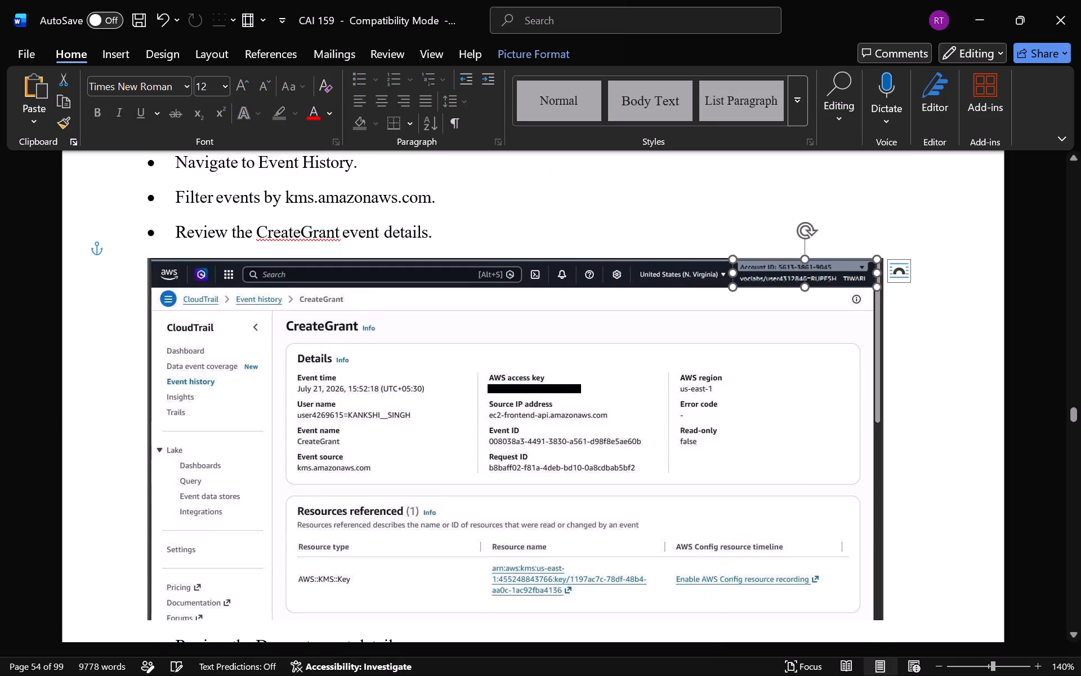
{"action": "left_click", "coordinate": [437, 227]}
Paste the account label after the review the Decrypt event line and fit it over the account details in the Decrypt screenshot.
{"action": "scroll", "coordinate": [517, 348], "scroll_direction": "down", "scroll_amount": 1}
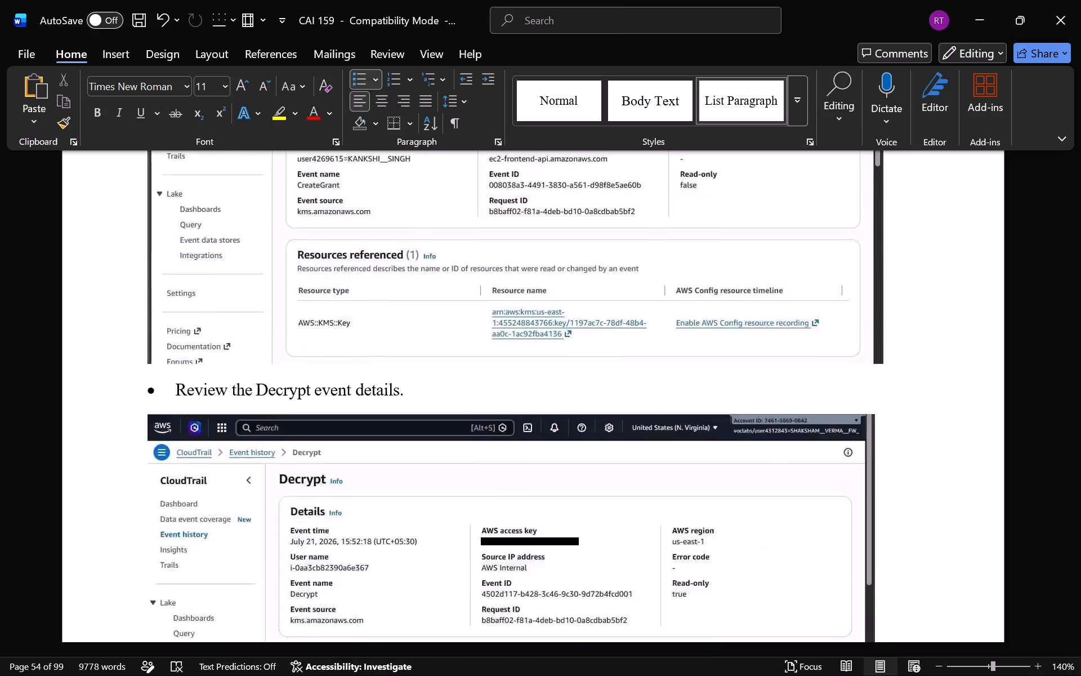
{"action": "scroll", "coordinate": [517, 348], "scroll_direction": "down", "scroll_amount": 1}
{"action": "left_click", "coordinate": [409, 347]}
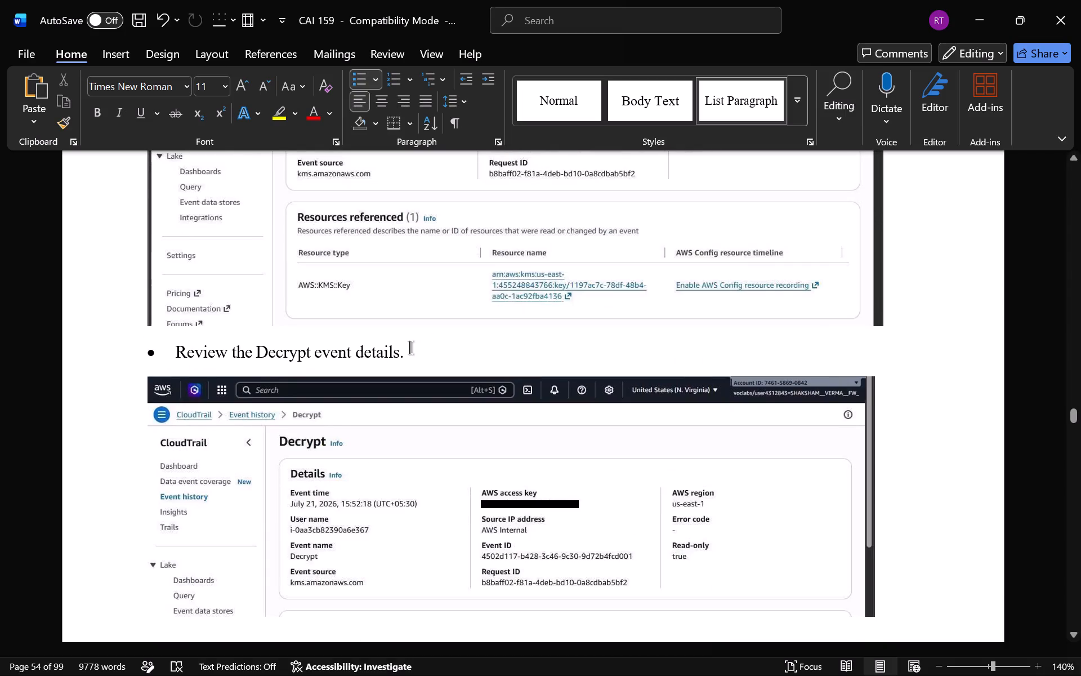
{"action": "key", "text": "ctrl+v"}
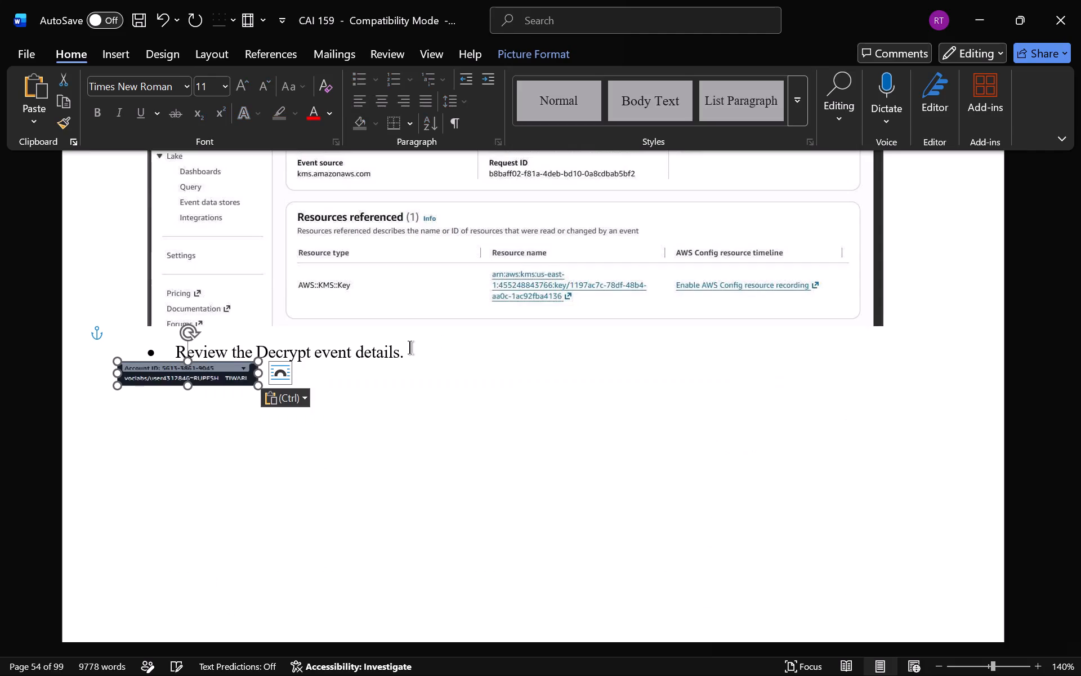
{"action": "left_click_drag", "start_coordinate": [196, 371], "coordinate": [267, 460]}
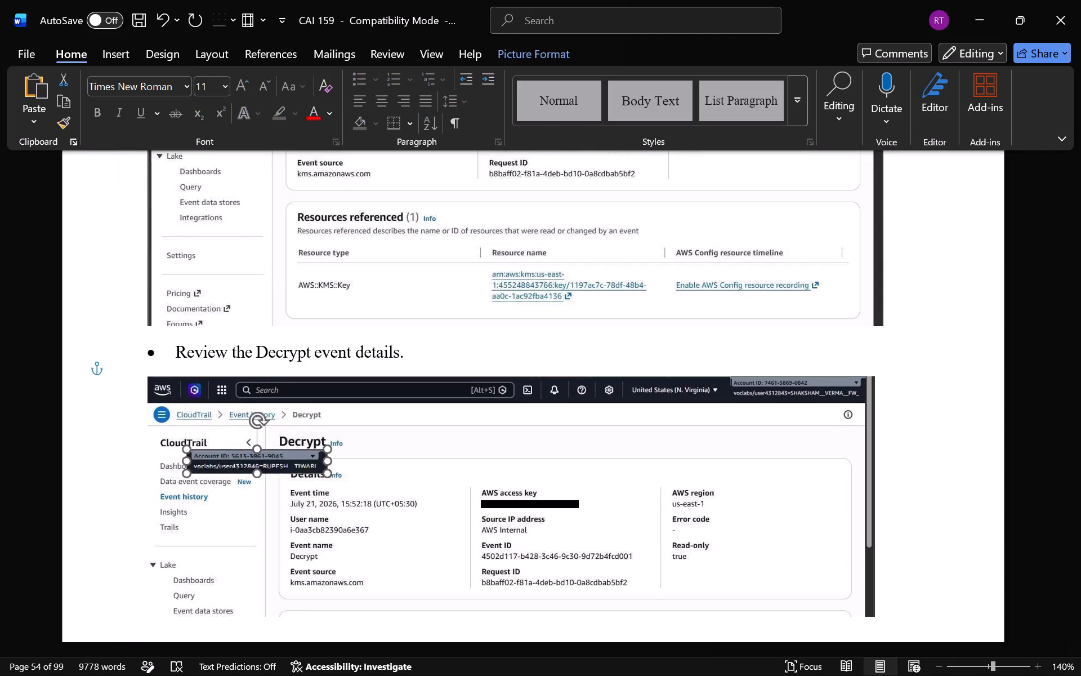
{"action": "left_click_drag", "start_coordinate": [267, 460], "coordinate": [787, 382]}
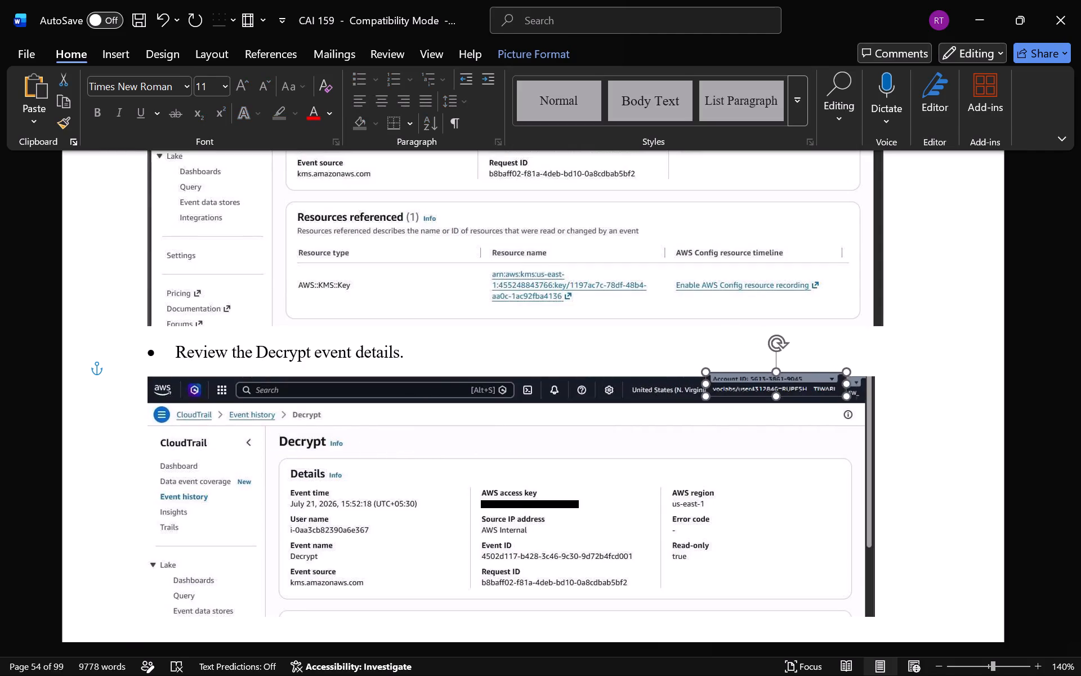
{"action": "left_click_drag", "start_coordinate": [787, 382], "coordinate": [803, 386]}
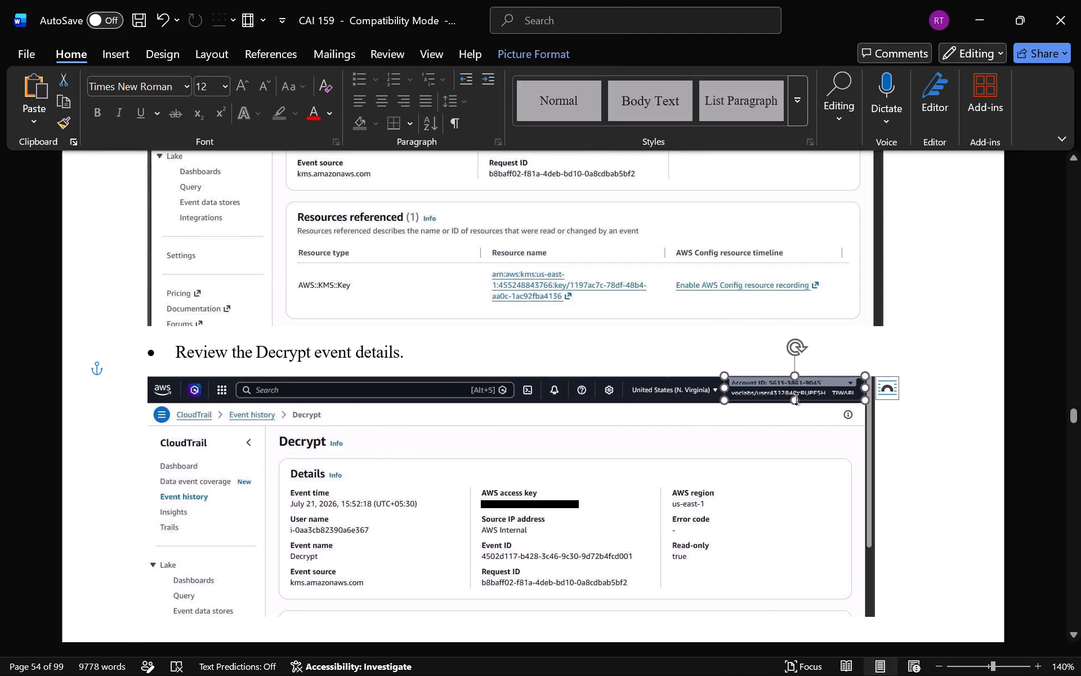
{"action": "left_click", "coordinate": [797, 399]}
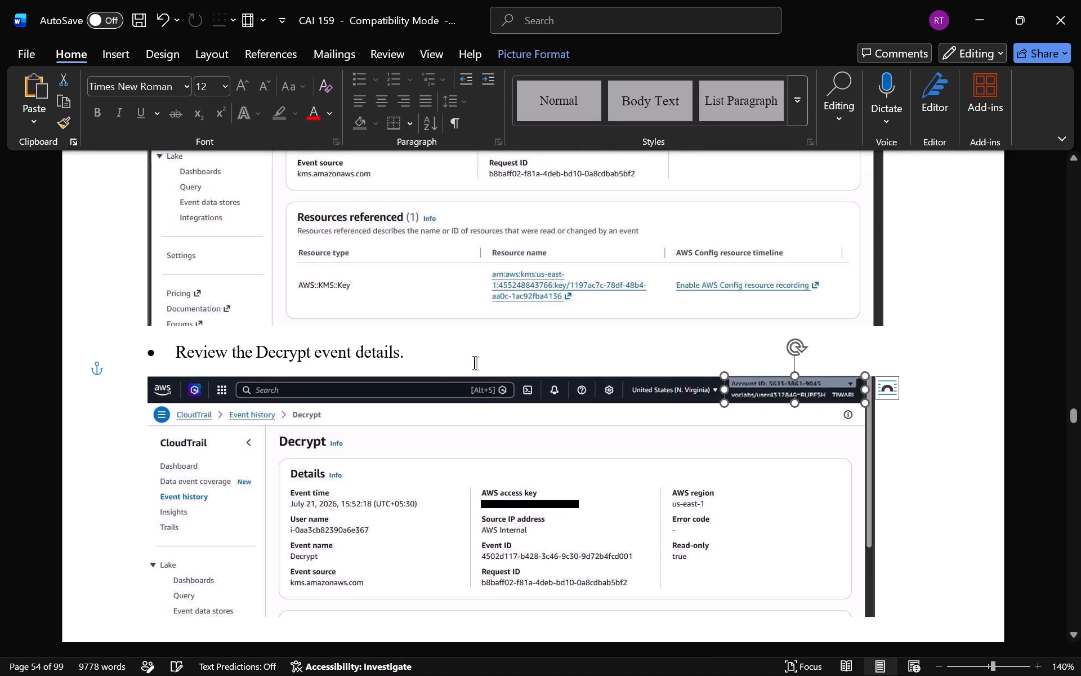
{"action": "left_click", "coordinate": [418, 351]}
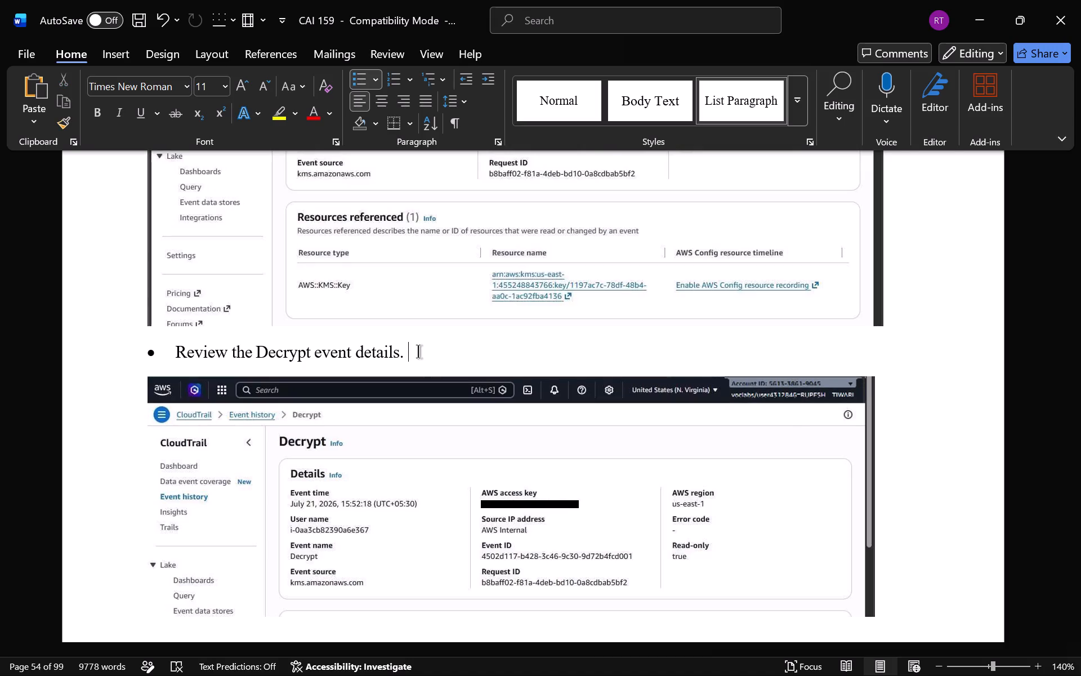
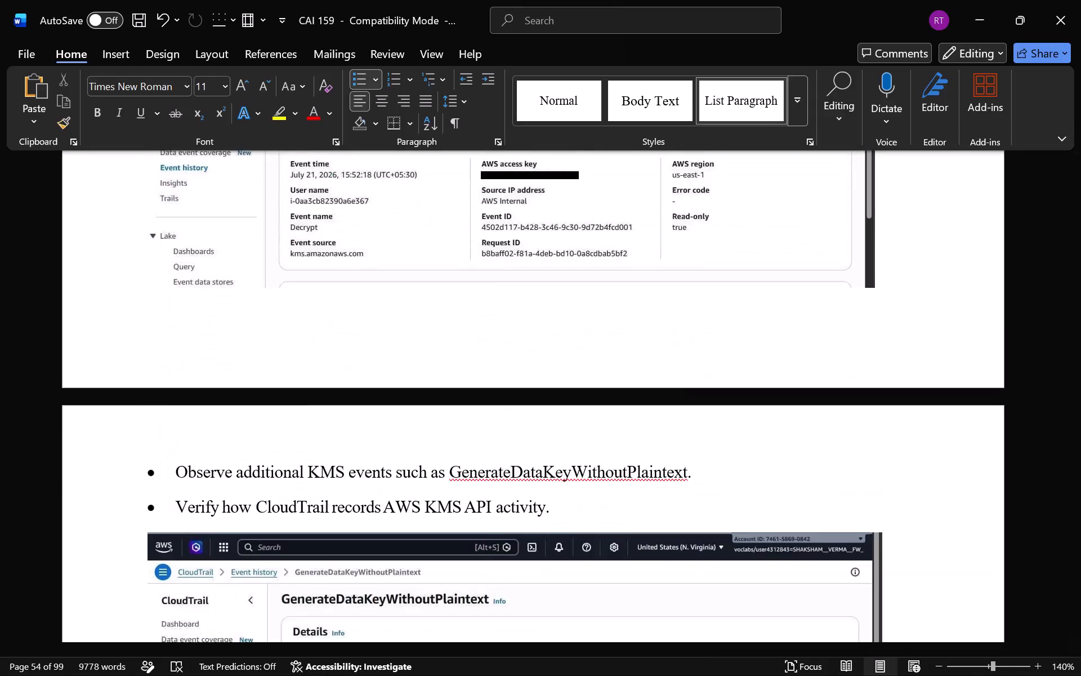
Paste the account label after the verify how CloudTrail records line and fit it over the account details in the GenerateDataKeyWithoutPlaintext screenshot.
{"action": "scroll", "coordinate": [390, 392], "scroll_direction": "down", "scroll_amount": 2}
{"action": "scroll", "coordinate": [390, 392], "scroll_direction": "up", "scroll_amount": 1}
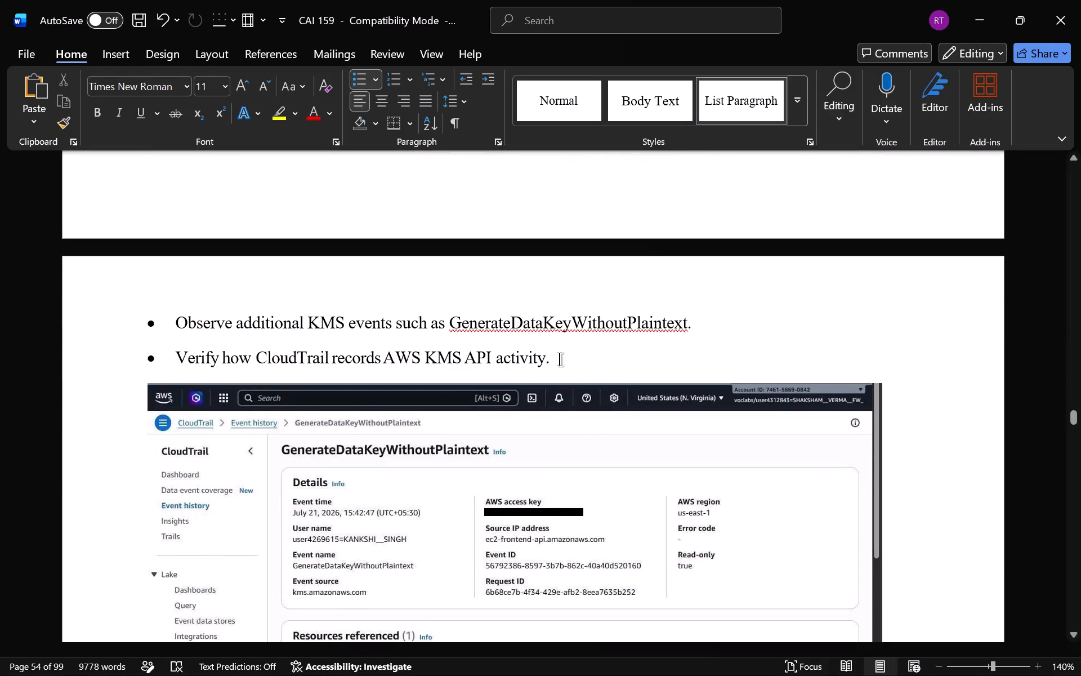
{"action": "left_click", "coordinate": [559, 359]}
{"action": "key", "text": "ctrl+v"}
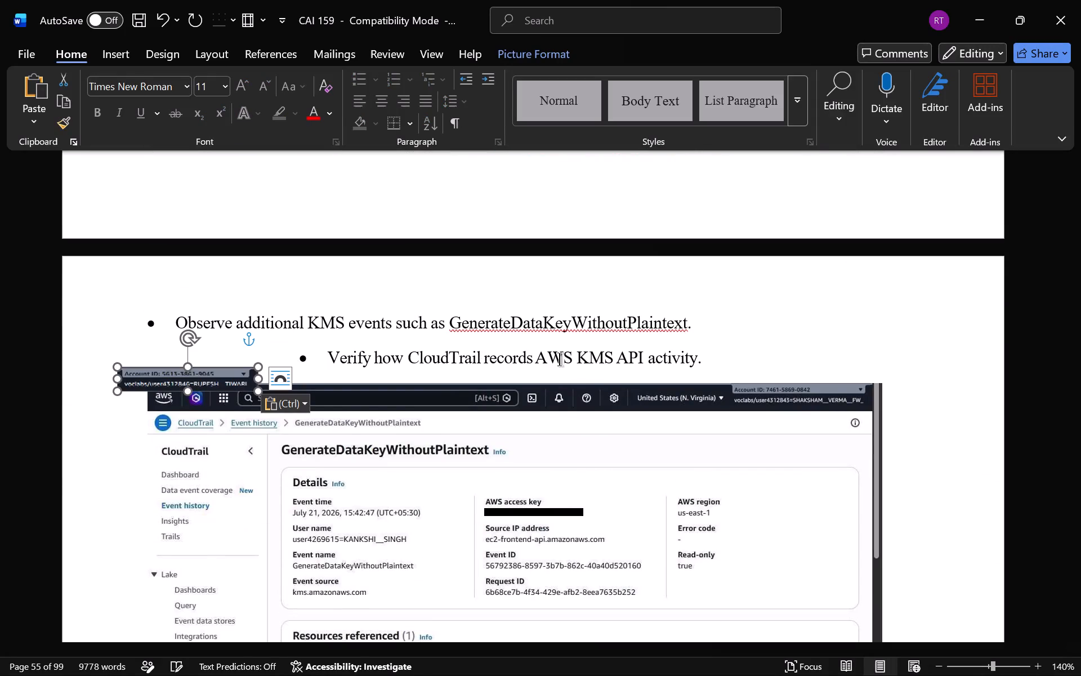
{"action": "left_click_drag", "start_coordinate": [212, 379], "coordinate": [508, 404]}
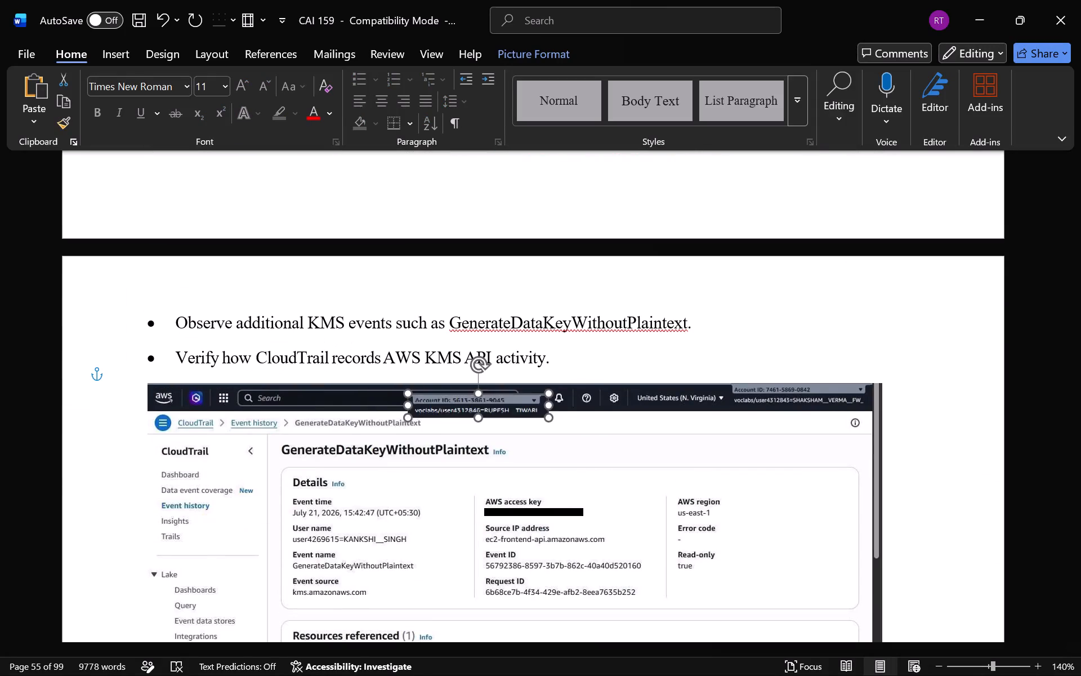
{"action": "left_click_drag", "start_coordinate": [508, 404], "coordinate": [827, 394]}
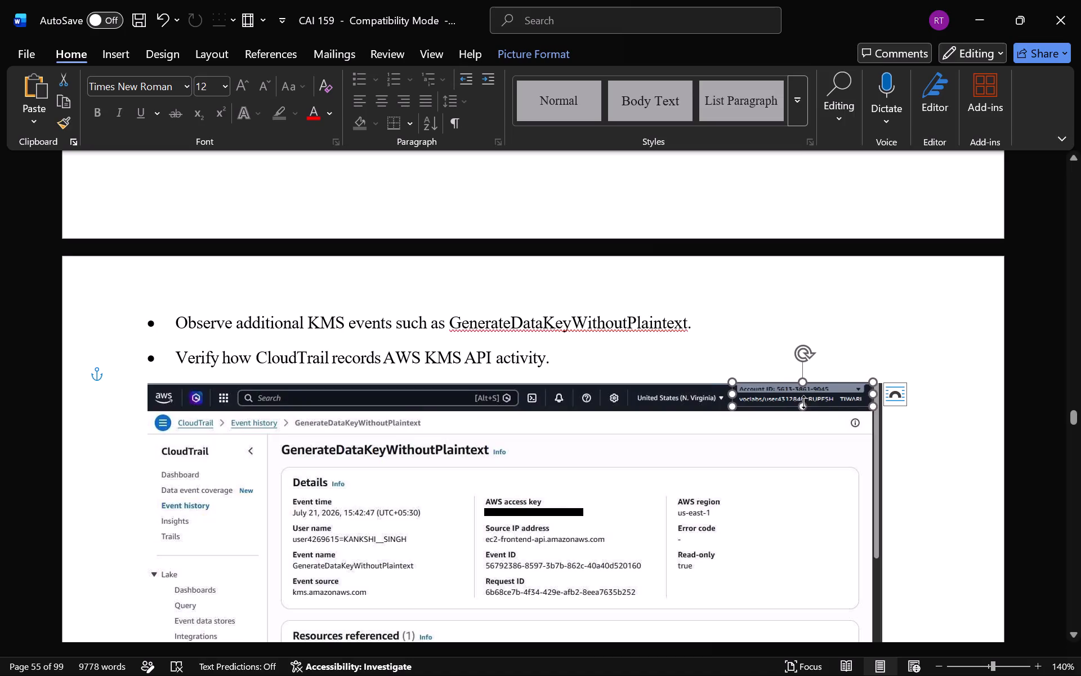
{"action": "left_click_drag", "start_coordinate": [804, 402], "coordinate": [802, 410]}
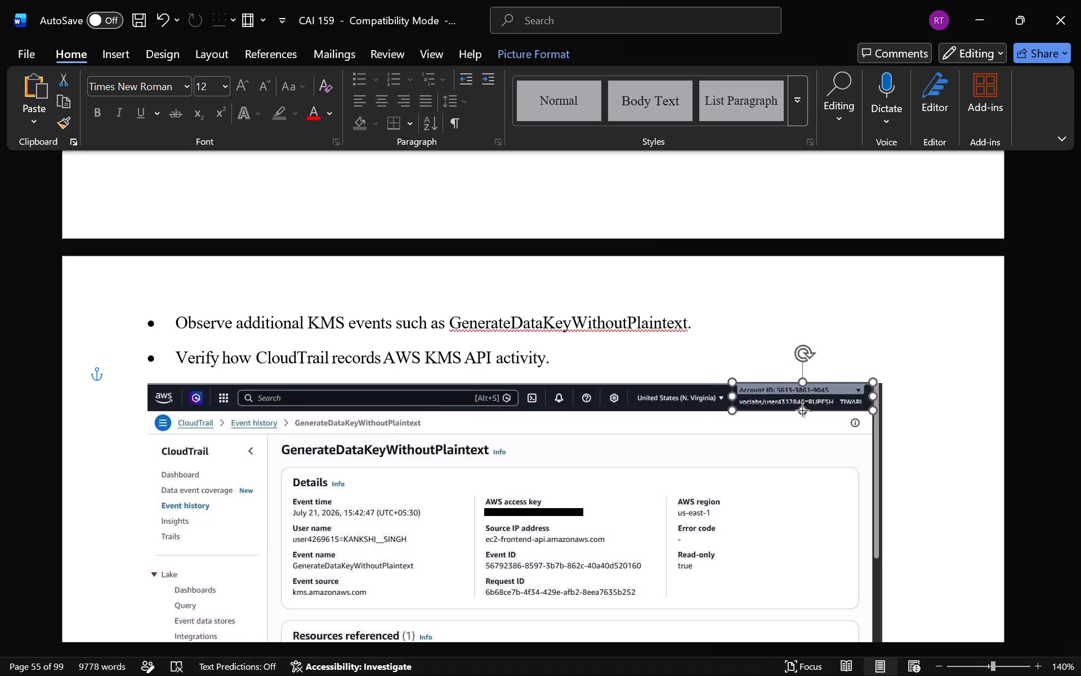
{"action": "left_click_drag", "start_coordinate": [802, 410], "coordinate": [802, 410]}
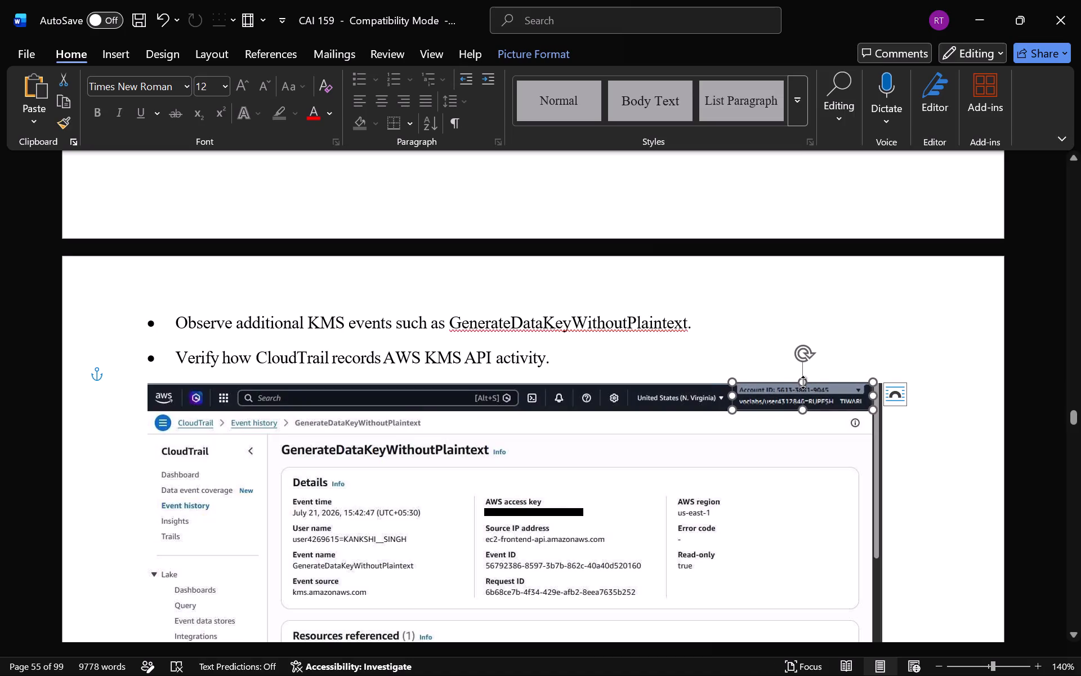
{"action": "left_click", "coordinate": [803, 383]}
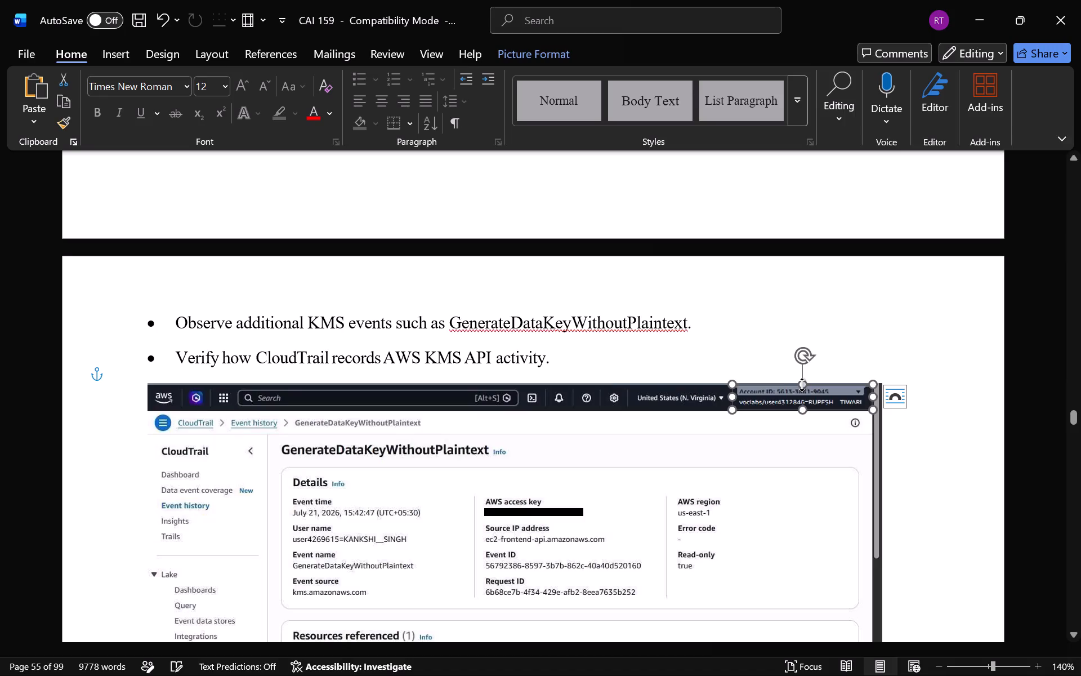
{"action": "left_click", "coordinate": [556, 350]}
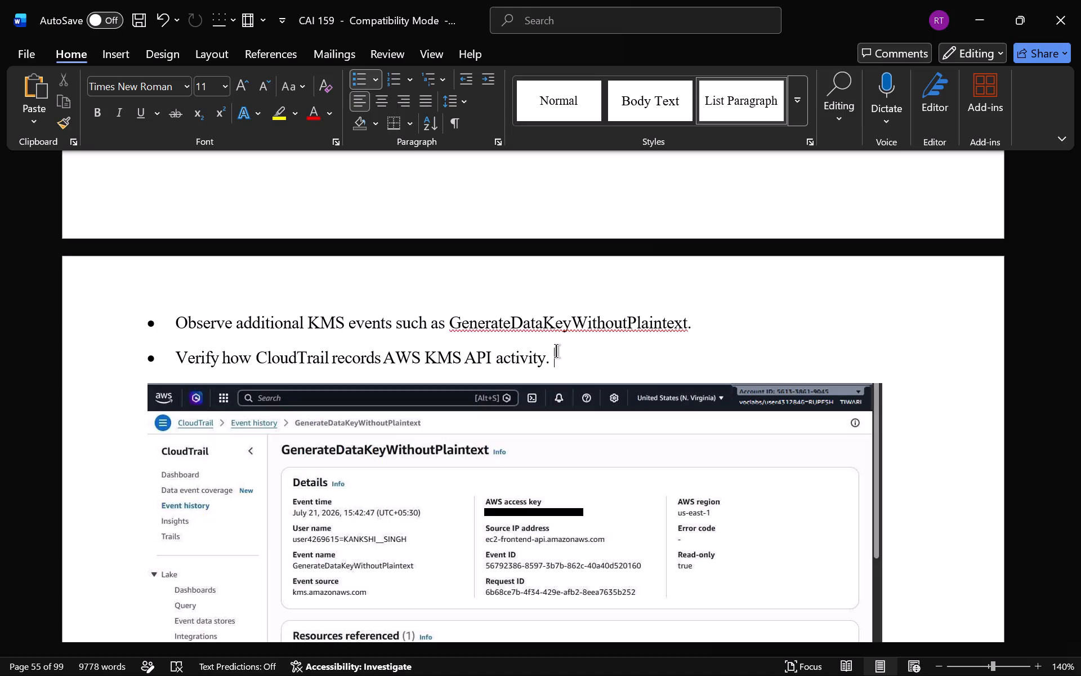
Paste the account label after the submit the lab line in Task 6 and fit it over the account details in the key rotation screenshot.
{"action": "scroll", "coordinate": [549, 413], "scroll_direction": "down", "scroll_amount": 1}
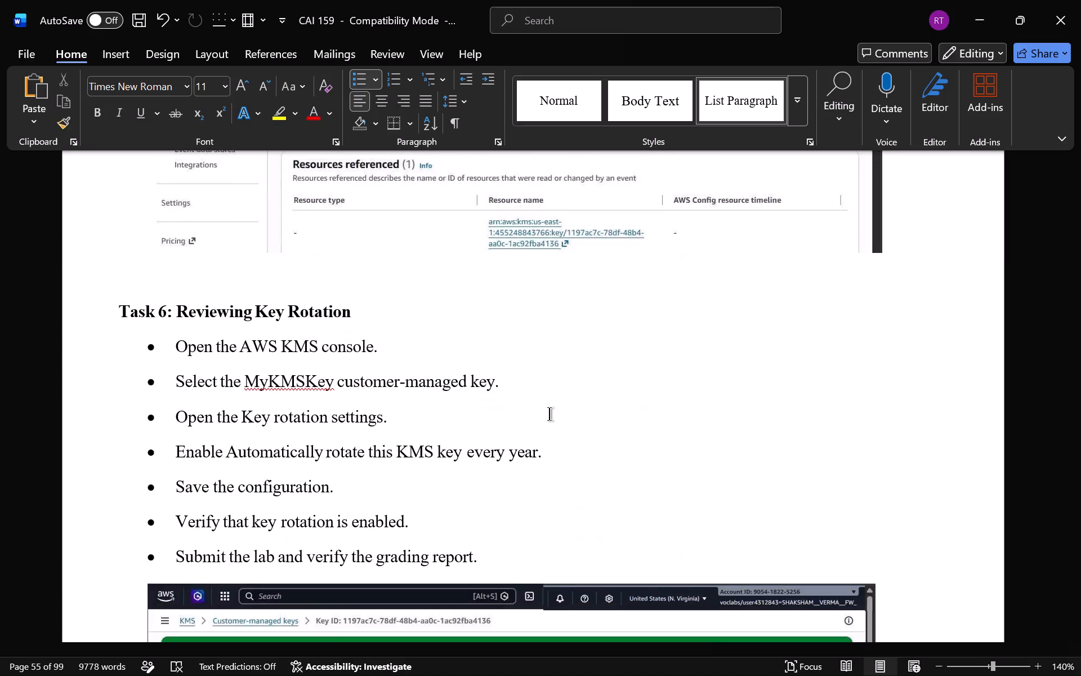
{"action": "scroll", "coordinate": [549, 413], "scroll_direction": "down", "scroll_amount": 1}
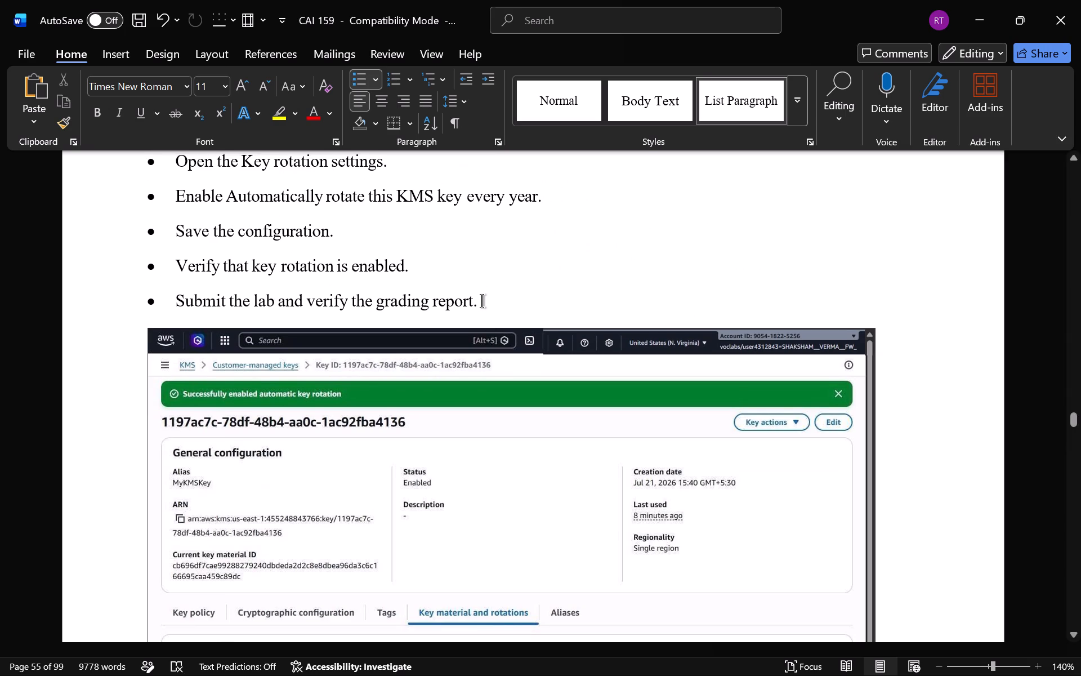
{"action": "left_click", "coordinate": [481, 300]}
{"action": "key", "text": "ctrl+v"}
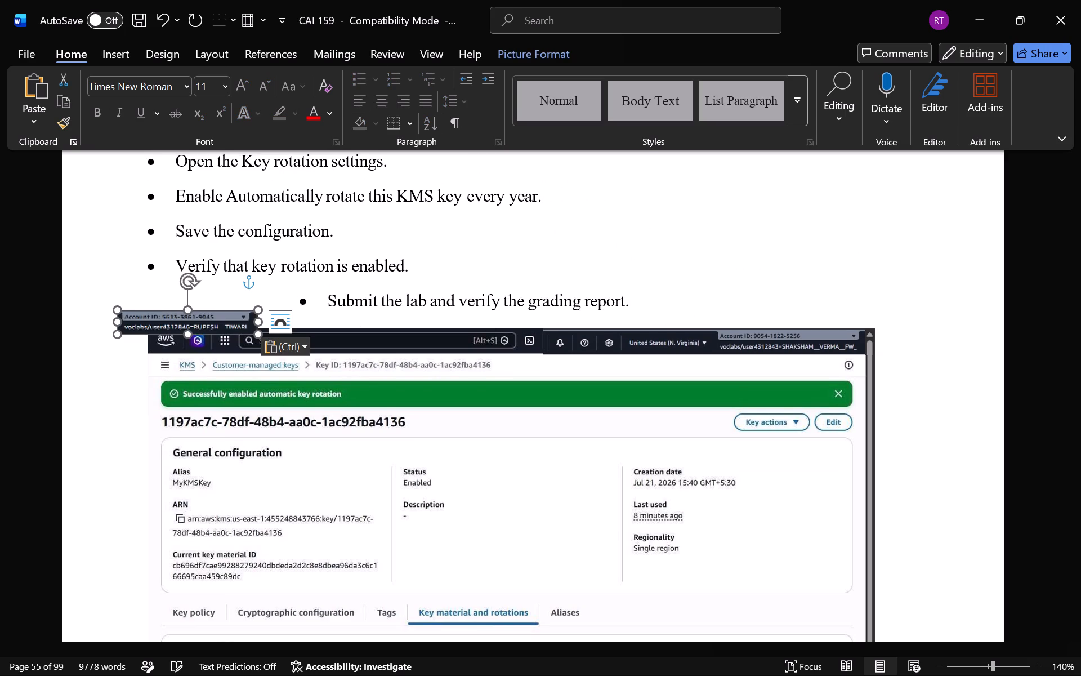
{"action": "left_click_drag", "start_coordinate": [169, 322], "coordinate": [747, 365]}
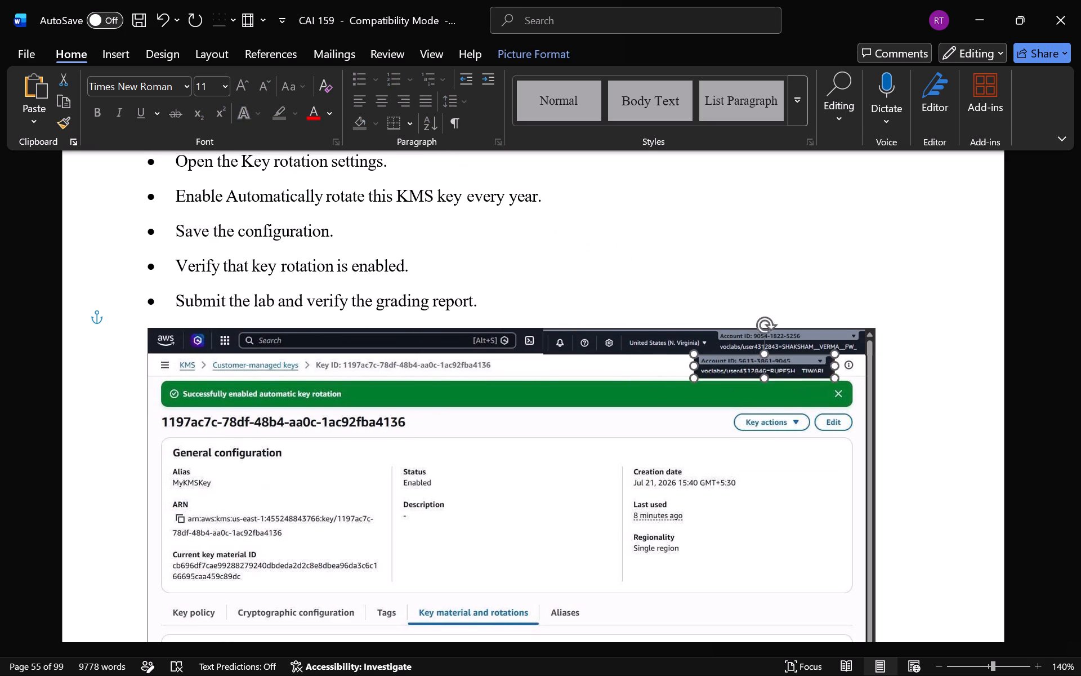
{"action": "left_click_drag", "start_coordinate": [747, 365], "coordinate": [776, 339]}
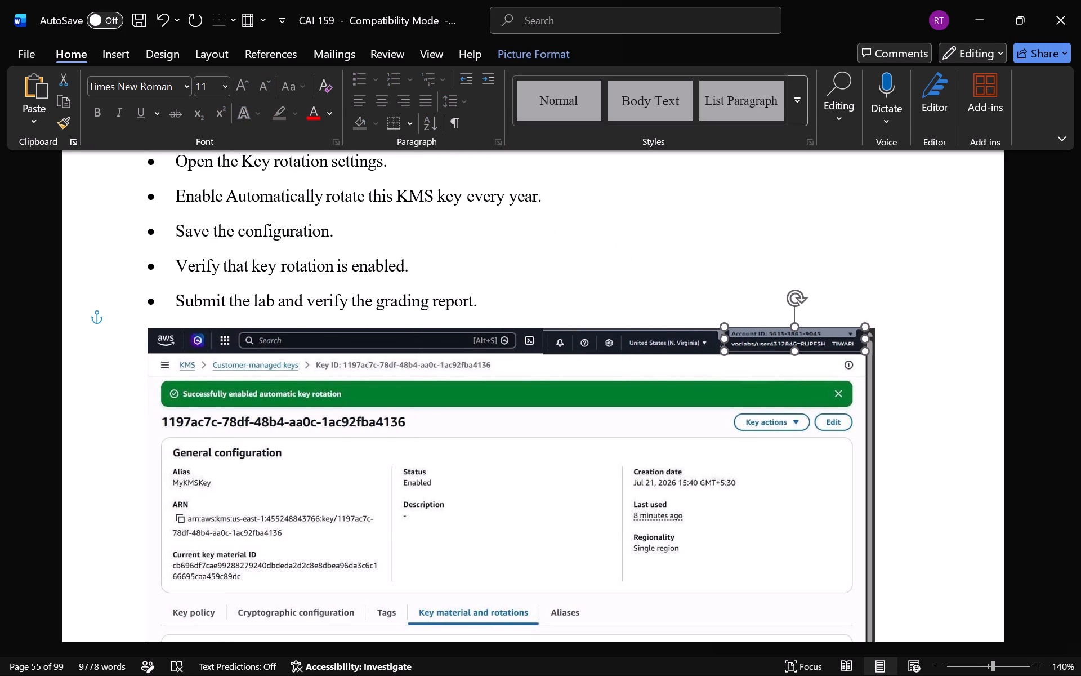
{"action": "left_click_drag", "start_coordinate": [797, 348], "coordinate": [794, 353]}
{"action": "left_click_drag", "start_coordinate": [725, 336], "coordinate": [720, 337]}
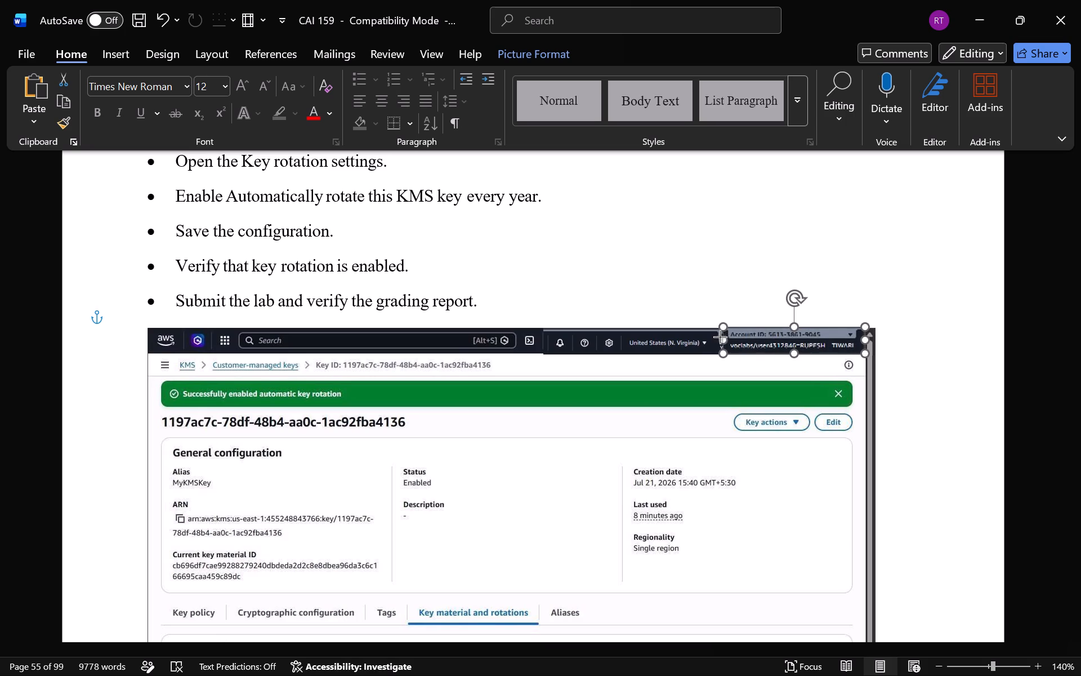
{"action": "left_click_drag", "start_coordinate": [720, 337], "coordinate": [719, 339]}
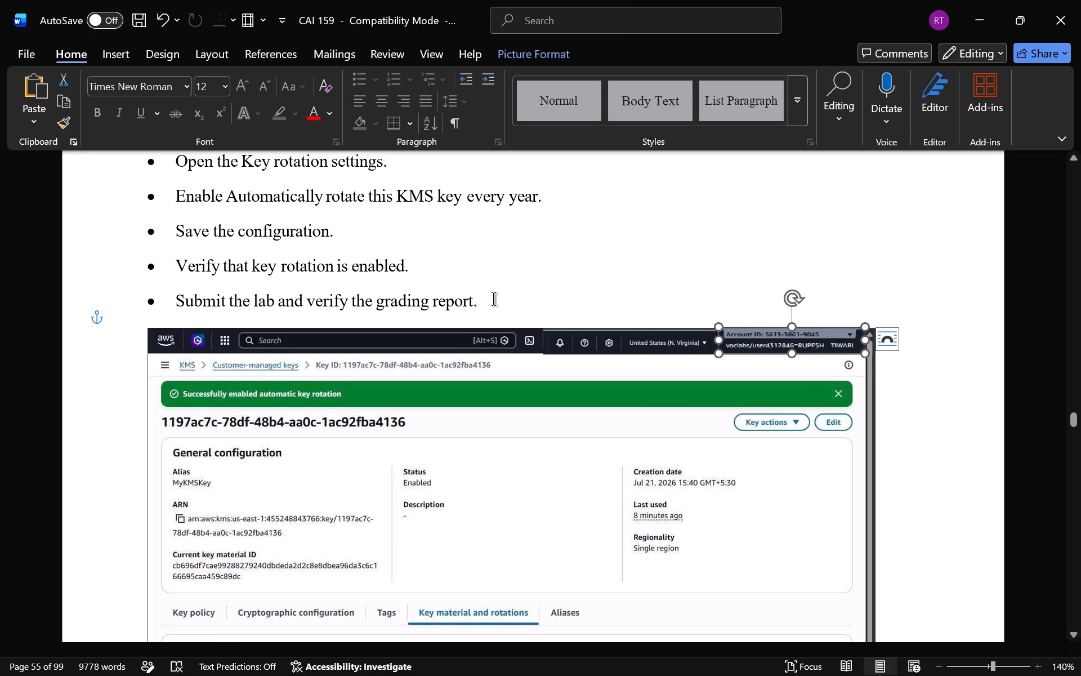
{"action": "left_click", "coordinate": [493, 299]}
Paste the account label after the verify the IPv4 CIDR line in Lab 11 and fit it over the account details in the Your VPCs screenshot.
{"action": "scroll", "coordinate": [493, 299], "scroll_direction": "down", "scroll_amount": 1}
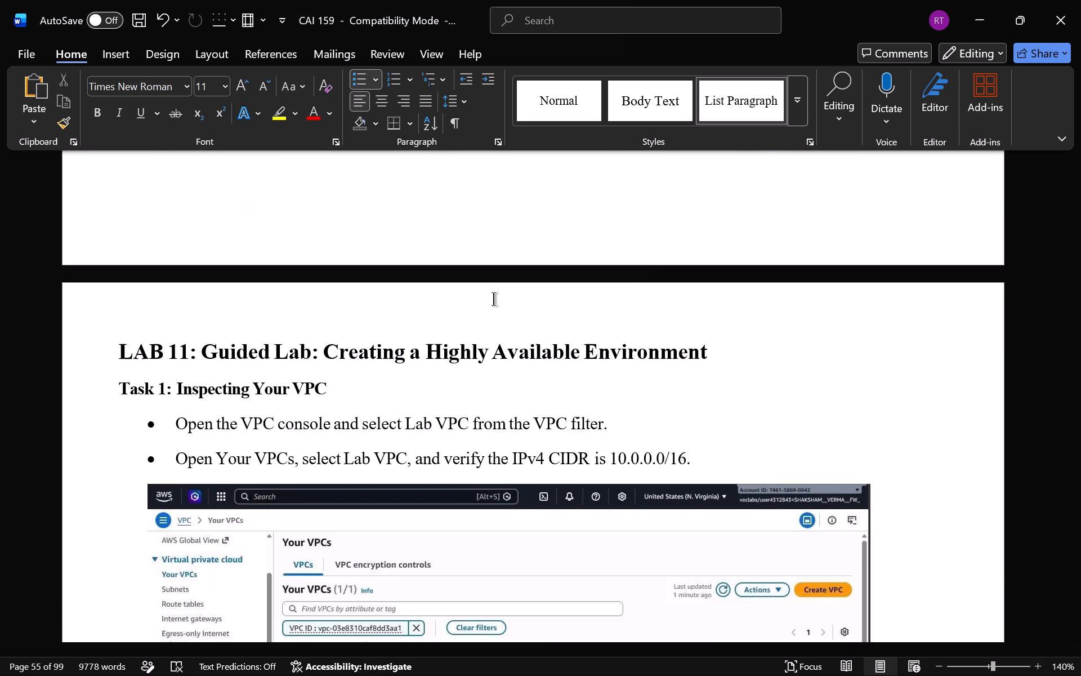
{"action": "scroll", "coordinate": [493, 299], "scroll_direction": "down", "scroll_amount": 1}
{"action": "left_click", "coordinate": [699, 275]}
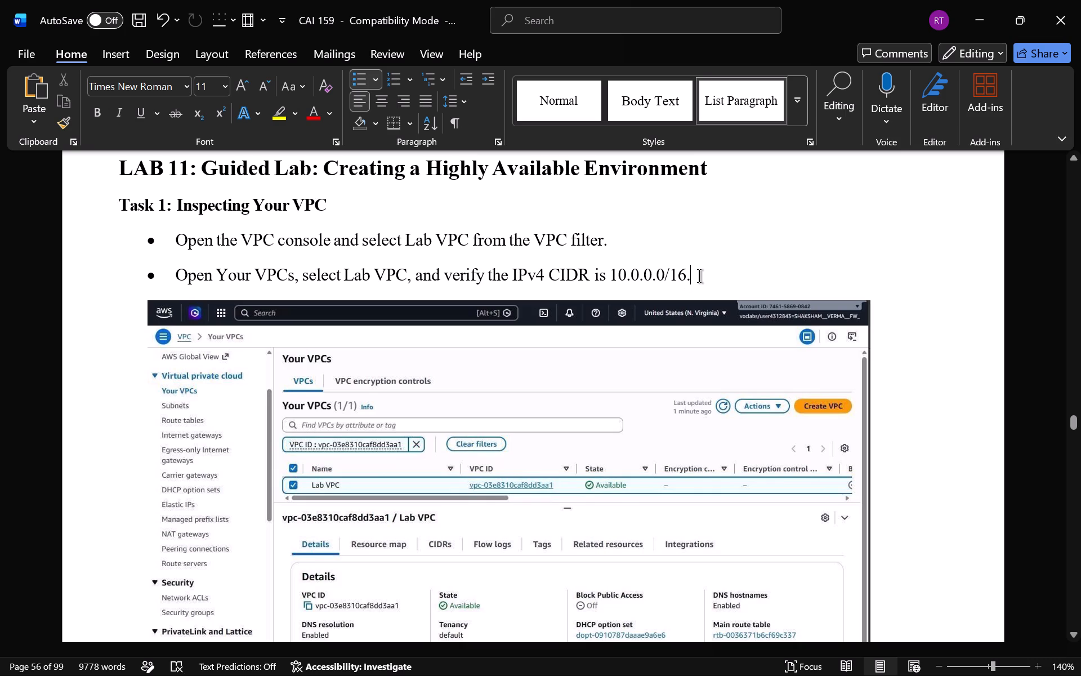
{"action": "key", "text": "ctrl+v"}
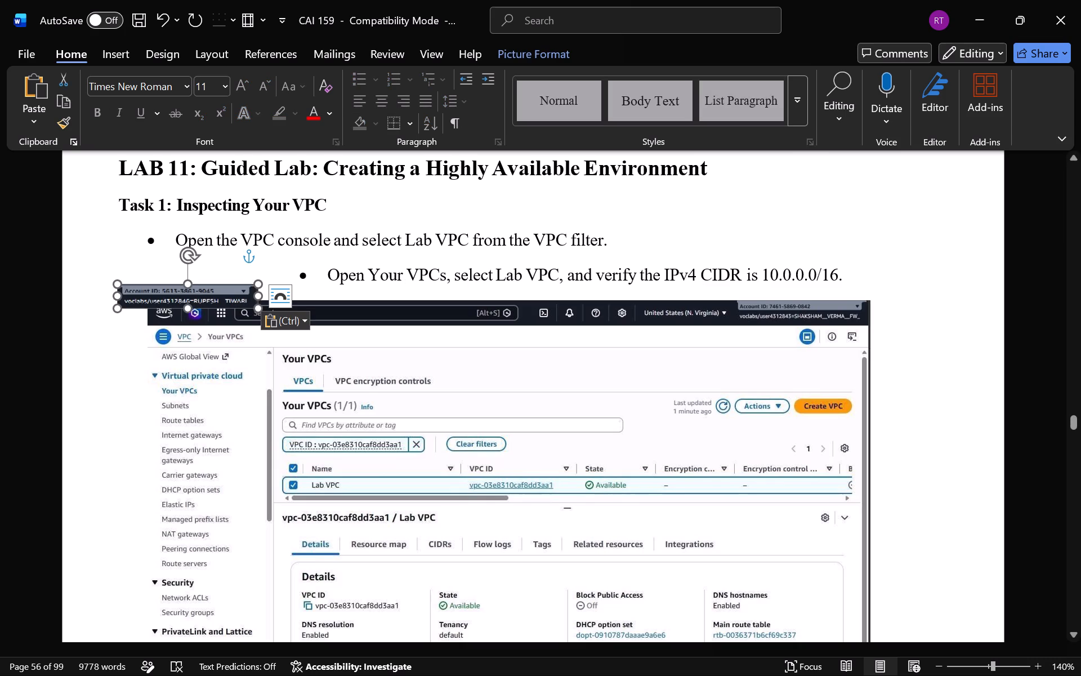
{"action": "left_click_drag", "start_coordinate": [145, 295], "coordinate": [660, 343]}
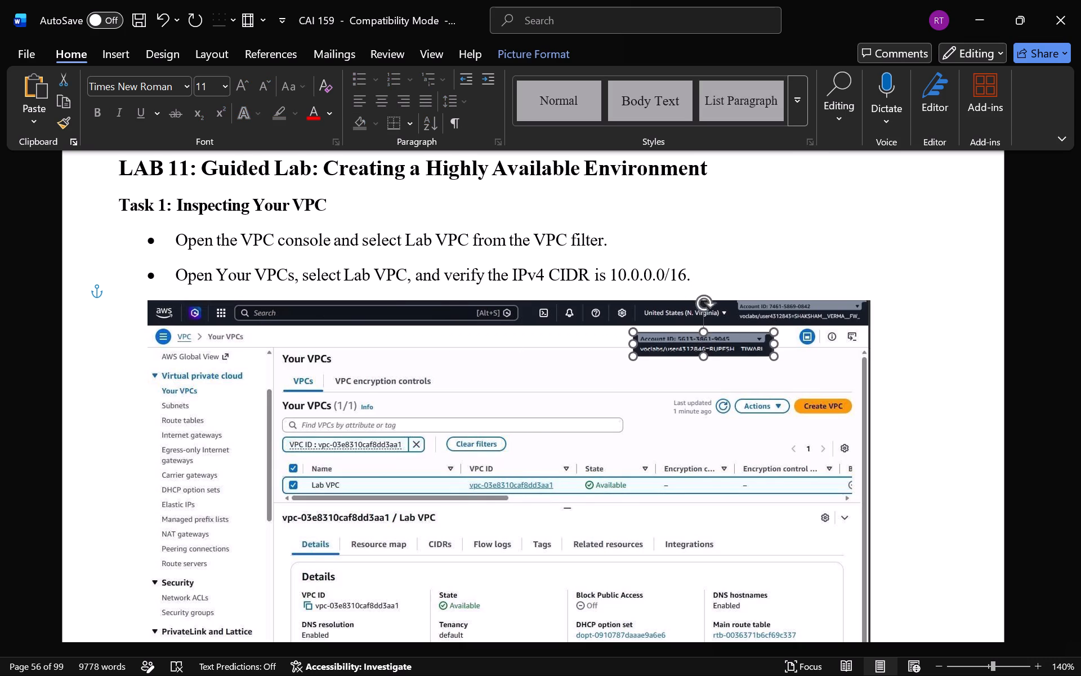
{"action": "left_click_drag", "start_coordinate": [660, 343], "coordinate": [752, 311]}
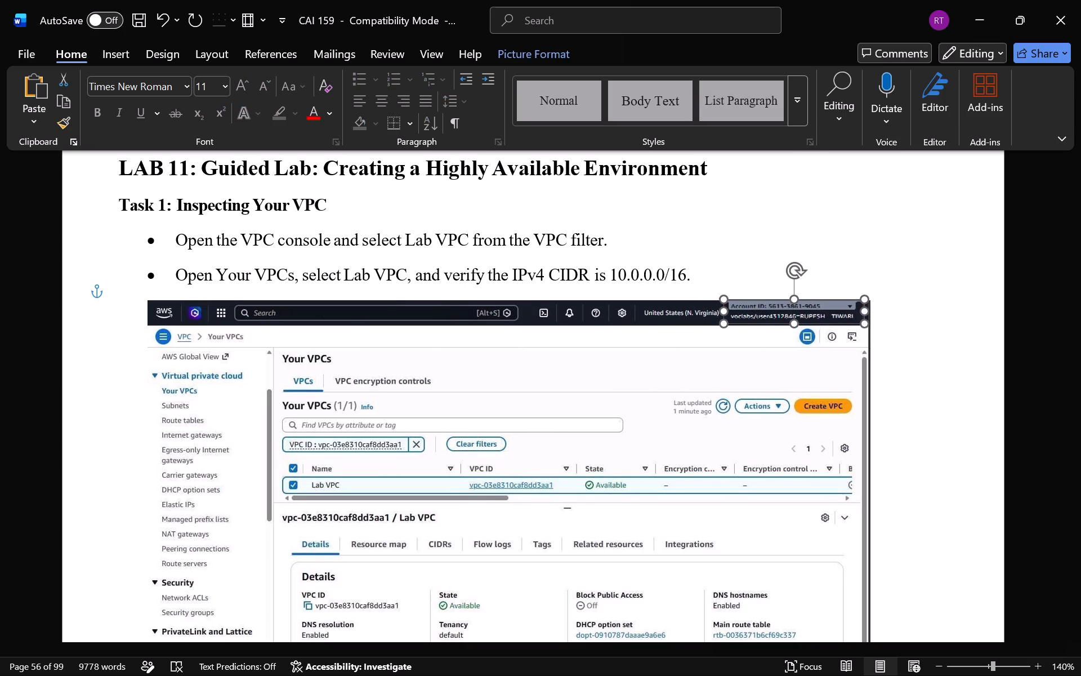
{"action": "left_click_drag", "start_coordinate": [752, 311], "coordinate": [751, 308]}
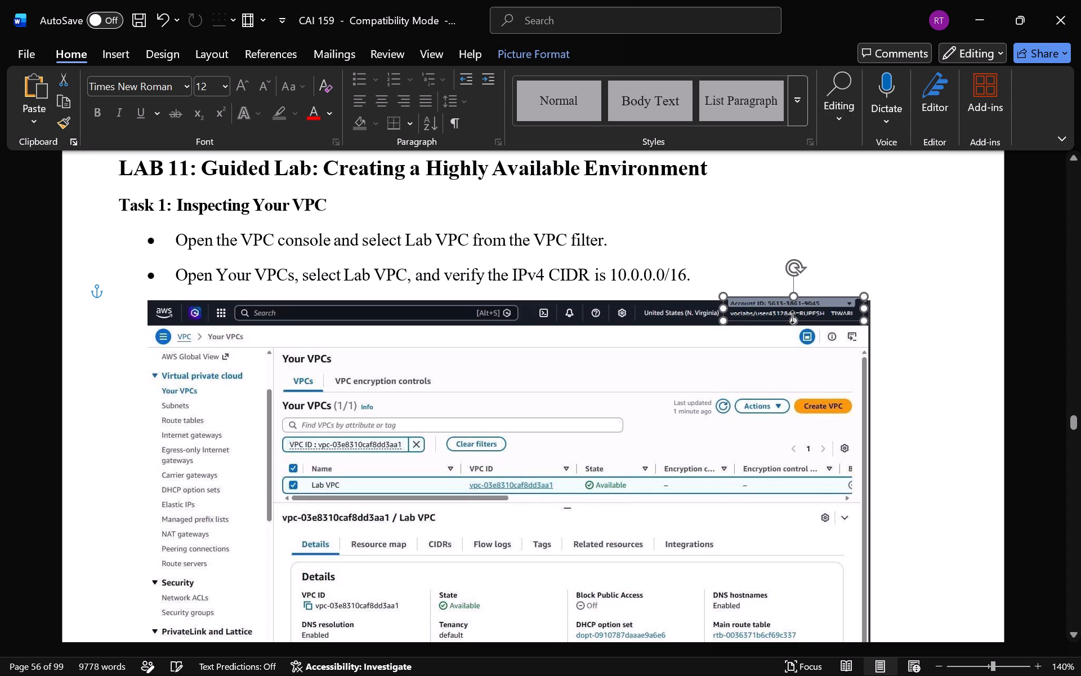
{"action": "left_click_drag", "start_coordinate": [794, 316], "coordinate": [793, 322]}
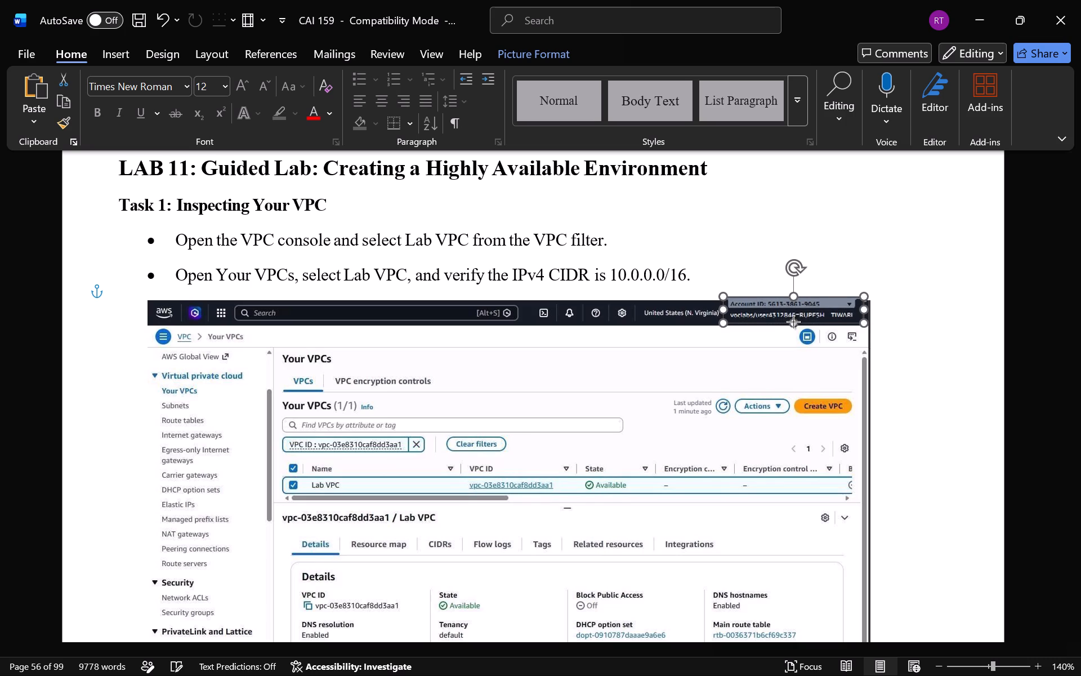
{"action": "left_click", "coordinate": [801, 313]}
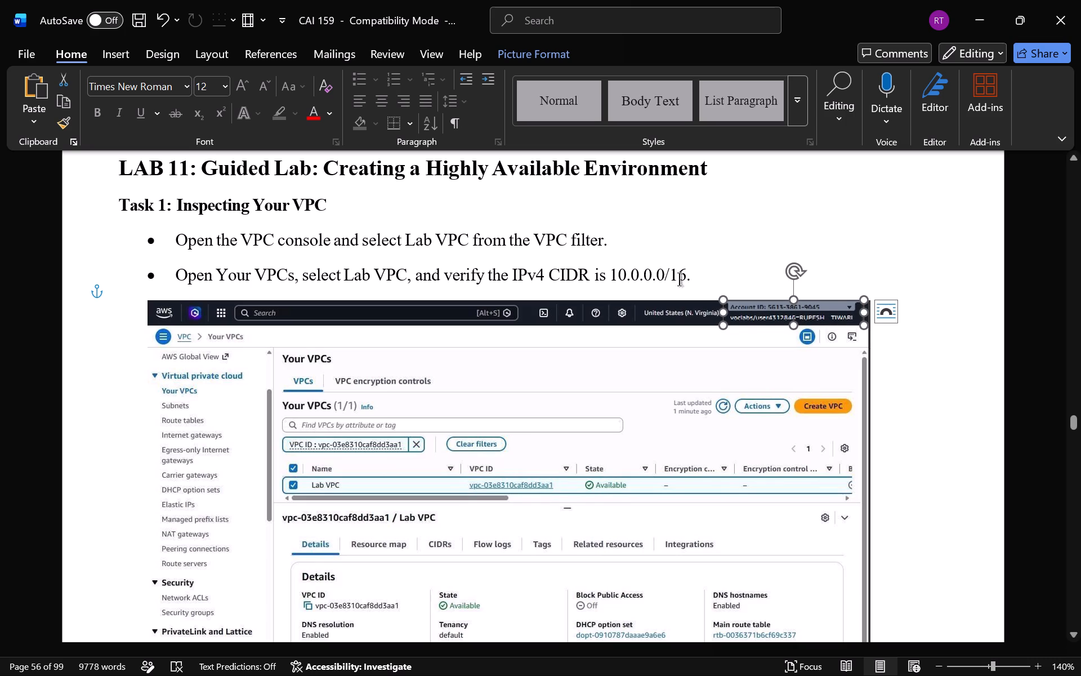
{"action": "left_click", "coordinate": [694, 273]}
Paste the account label after the select Public Subnet 1 line and fit it over the account details in the Subnets screenshot.
{"action": "scroll", "coordinate": [717, 425], "scroll_direction": "down", "scroll_amount": 1}
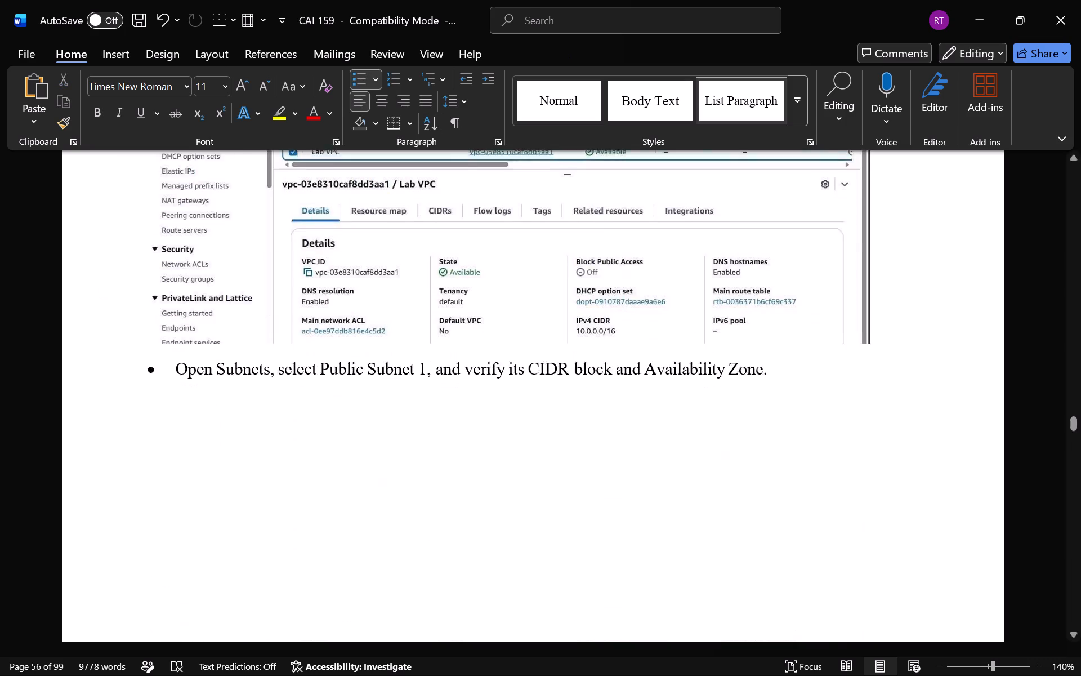
{"action": "scroll", "coordinate": [717, 425], "scroll_direction": "down", "scroll_amount": 1}
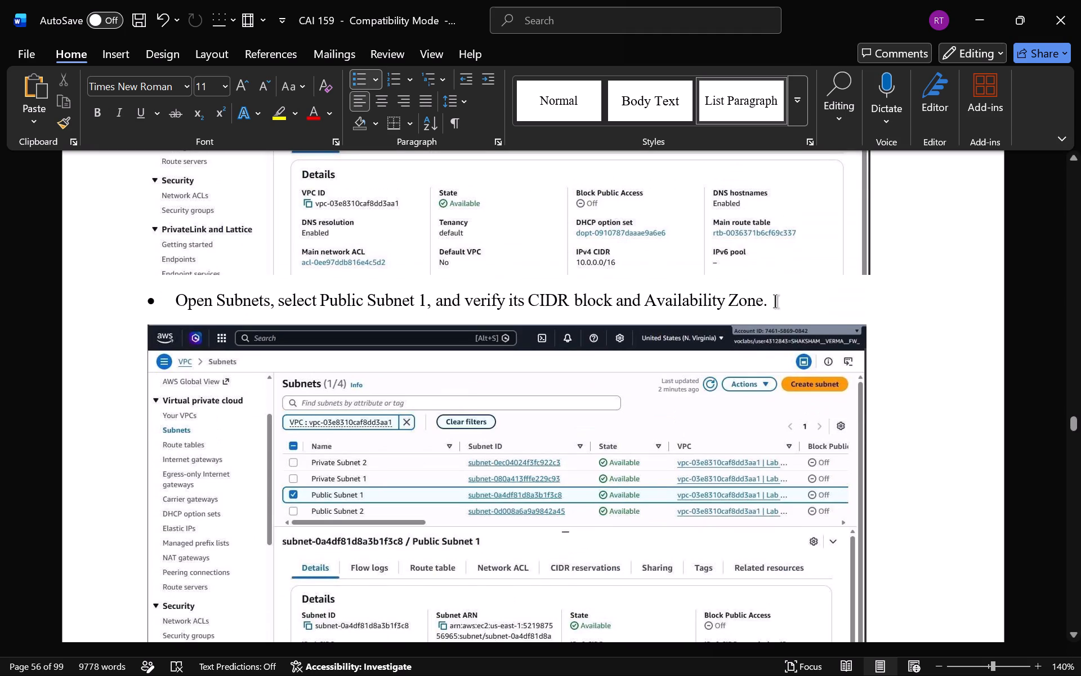
{"action": "left_click", "coordinate": [775, 301]}
{"action": "key", "text": "ctrl+v"}
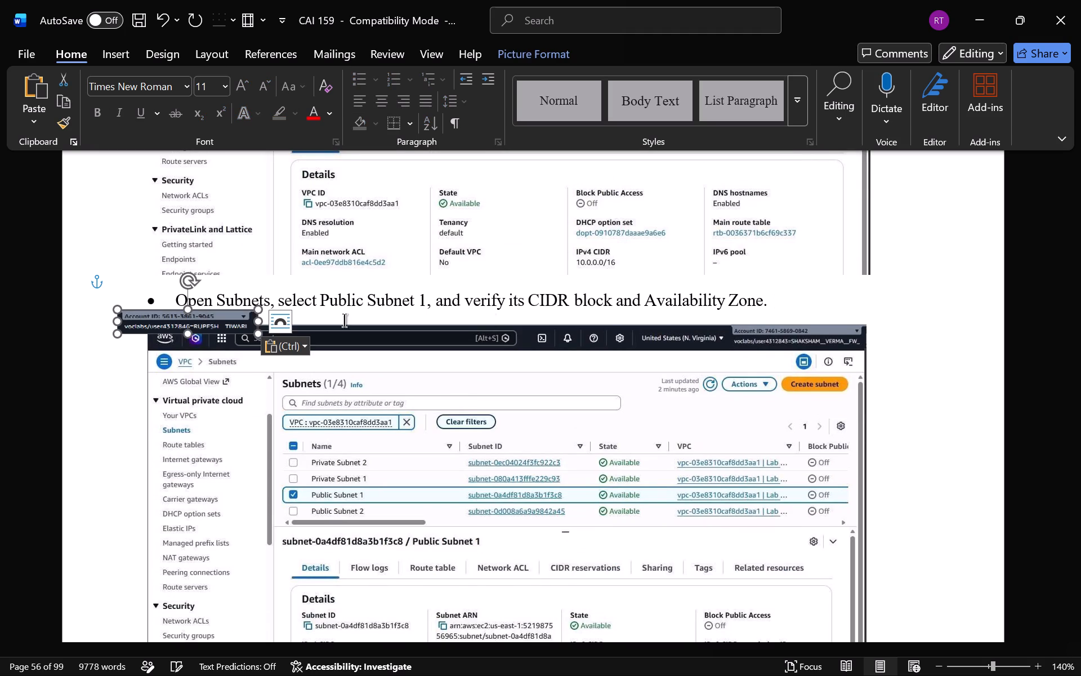
{"action": "left_click_drag", "start_coordinate": [173, 319], "coordinate": [783, 330]}
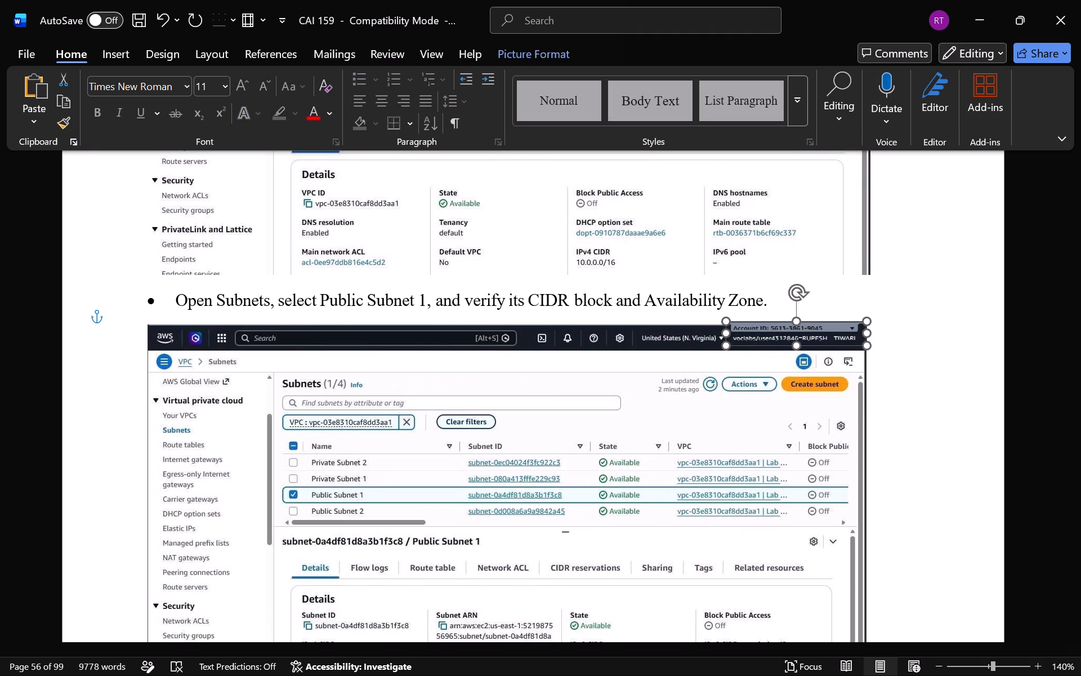
{"action": "left_click_drag", "start_coordinate": [783, 330], "coordinate": [779, 333]}
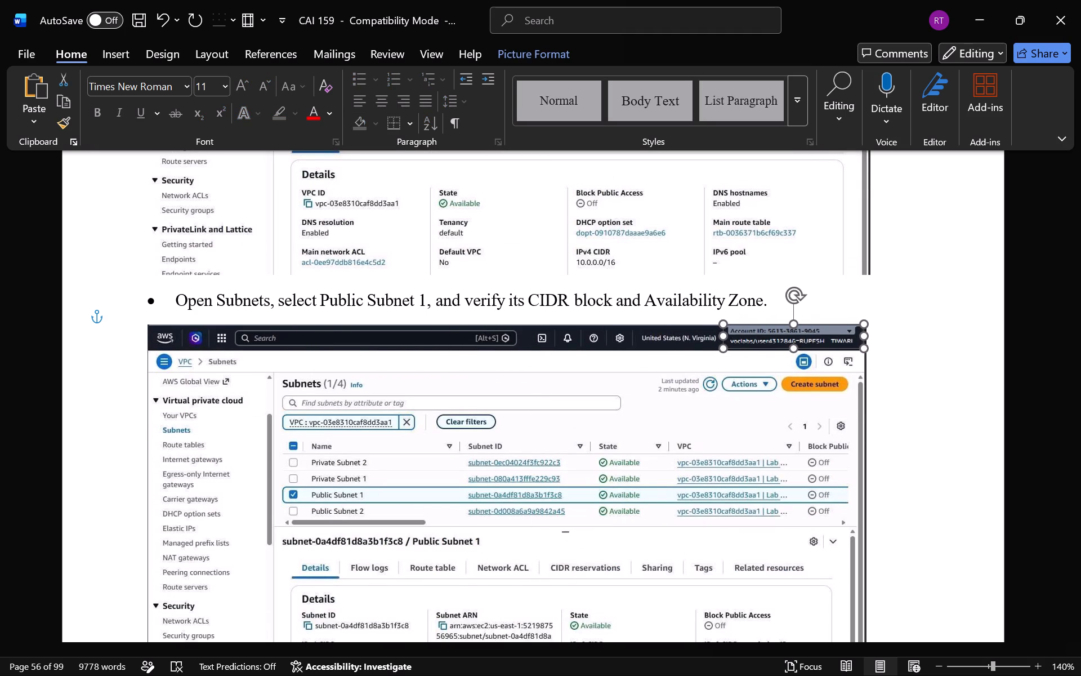
{"action": "left_click", "coordinate": [794, 346]}
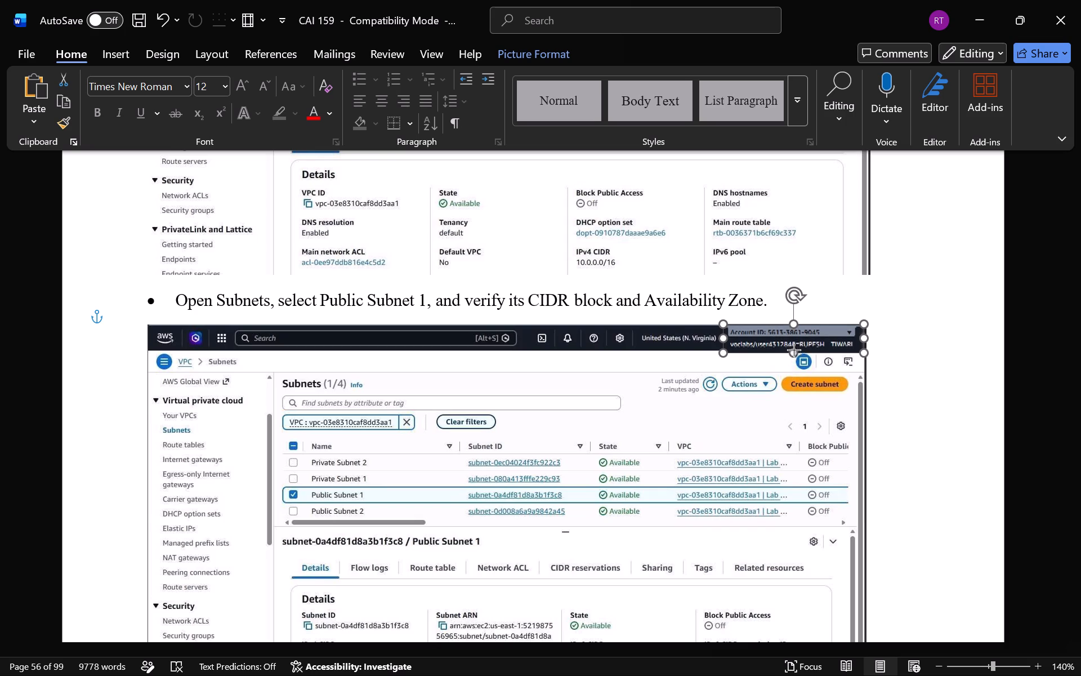
{"action": "left_click", "coordinate": [769, 303]}
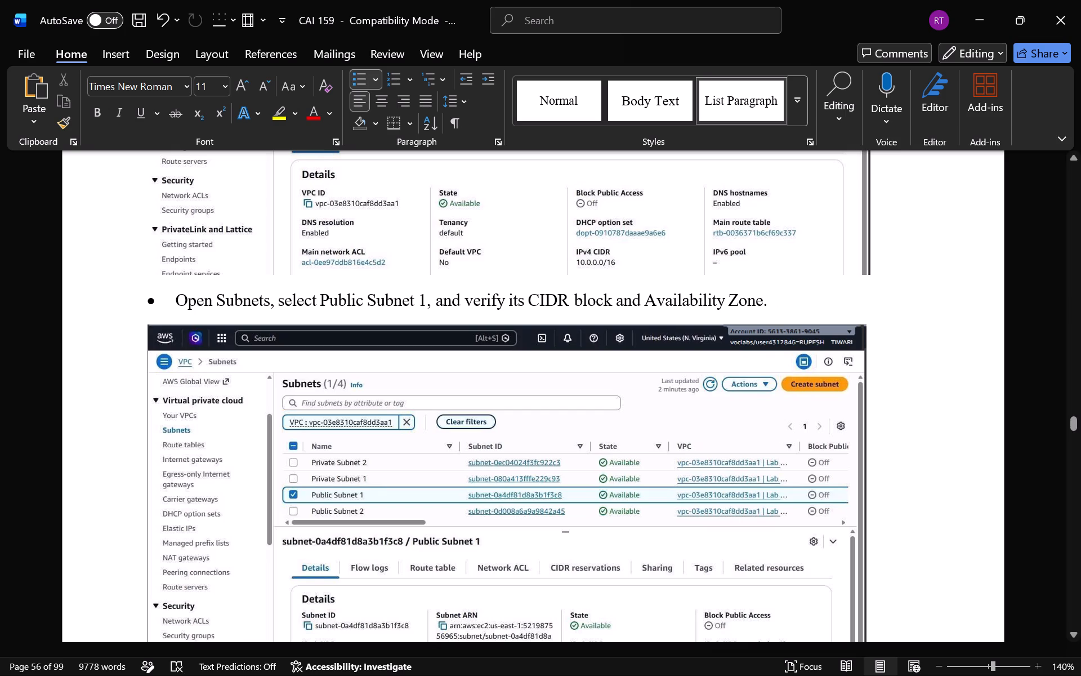
Paste the account label after the create a security group line in Task 2 and fit it over the account details in the Inventory-LB security group screenshot.
{"action": "scroll", "coordinate": [709, 375], "scroll_direction": "down", "scroll_amount": 3}
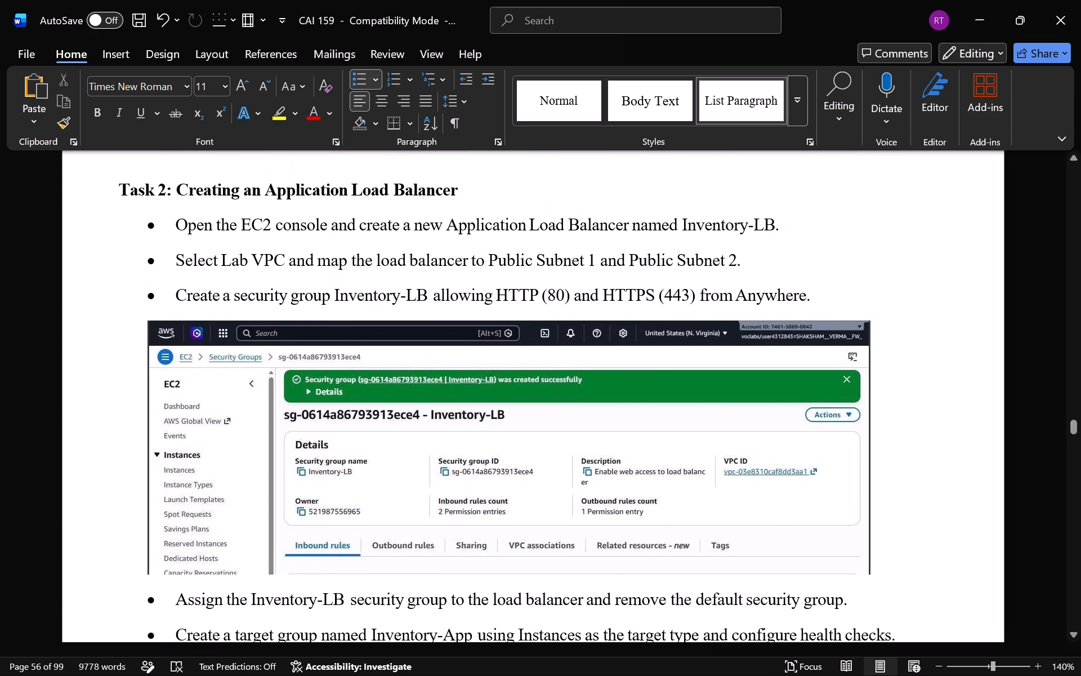
{"action": "left_click", "coordinate": [818, 295]}
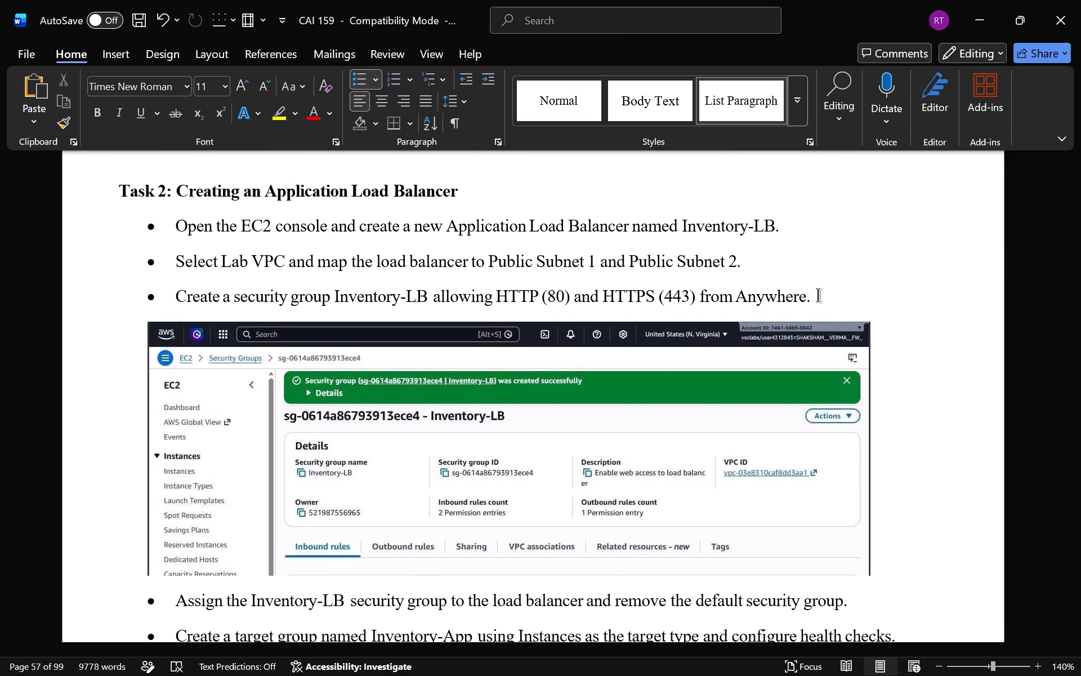
{"action": "key", "text": "ctrl+v"}
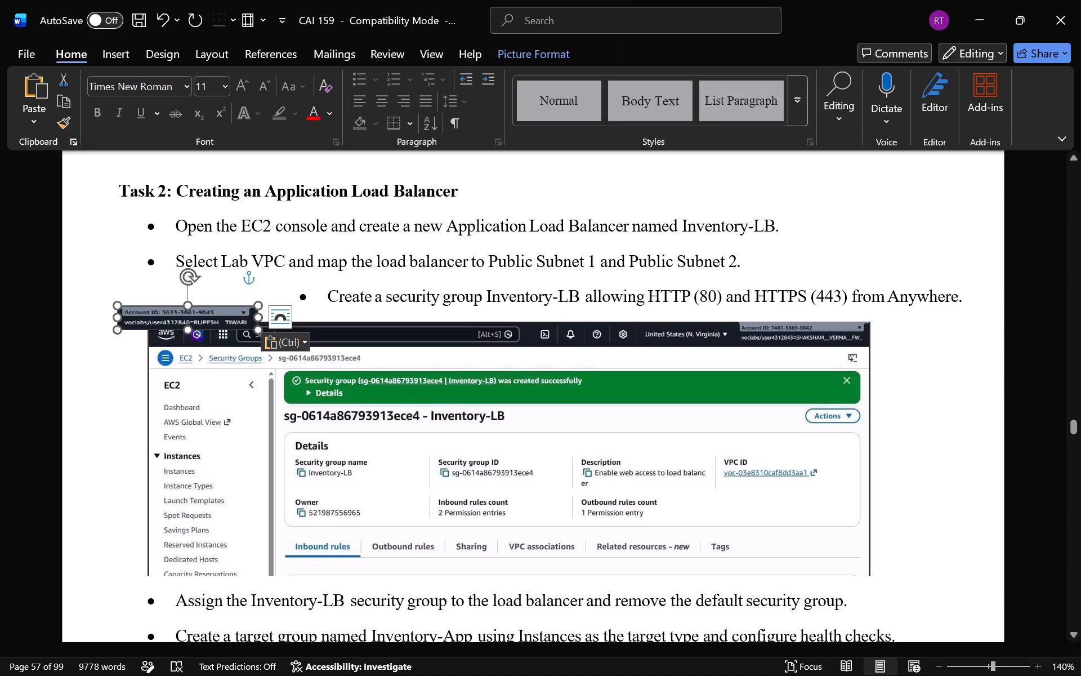
{"action": "left_click_drag", "start_coordinate": [211, 318], "coordinate": [823, 345]}
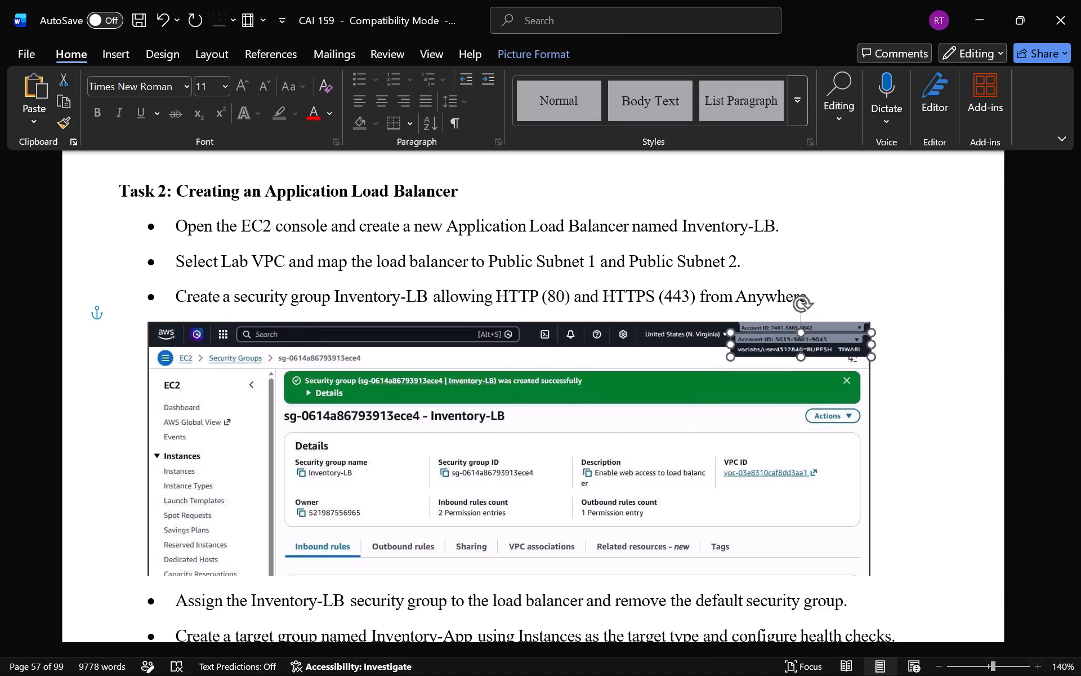
{"action": "left_click_drag", "start_coordinate": [823, 345], "coordinate": [821, 334]}
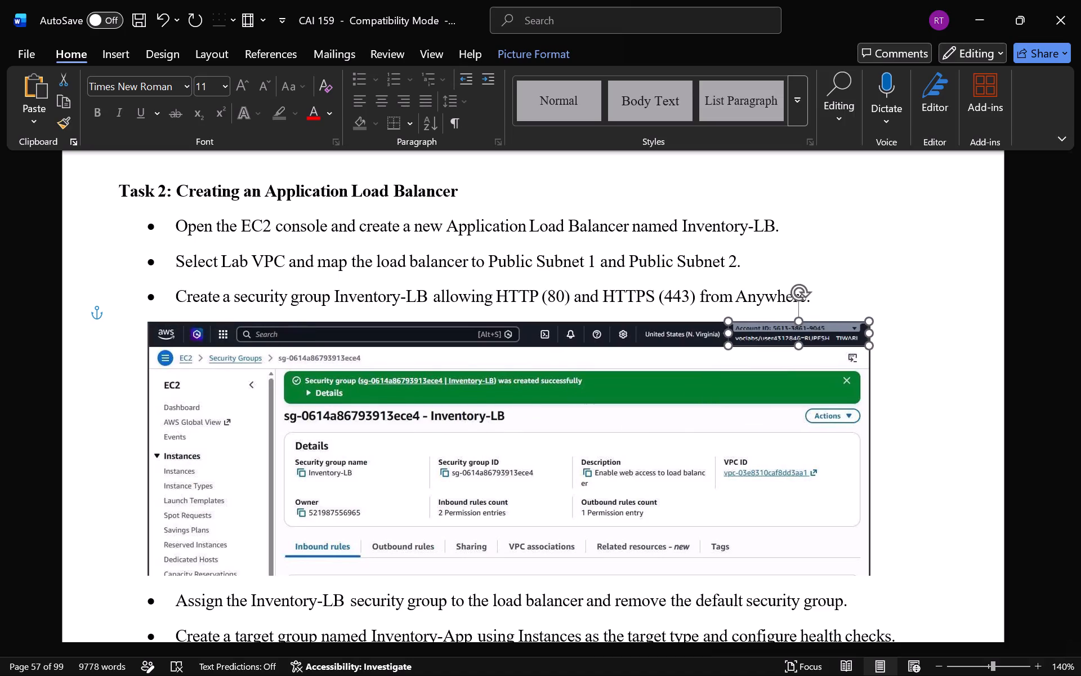
{"action": "left_click", "coordinate": [799, 344]}
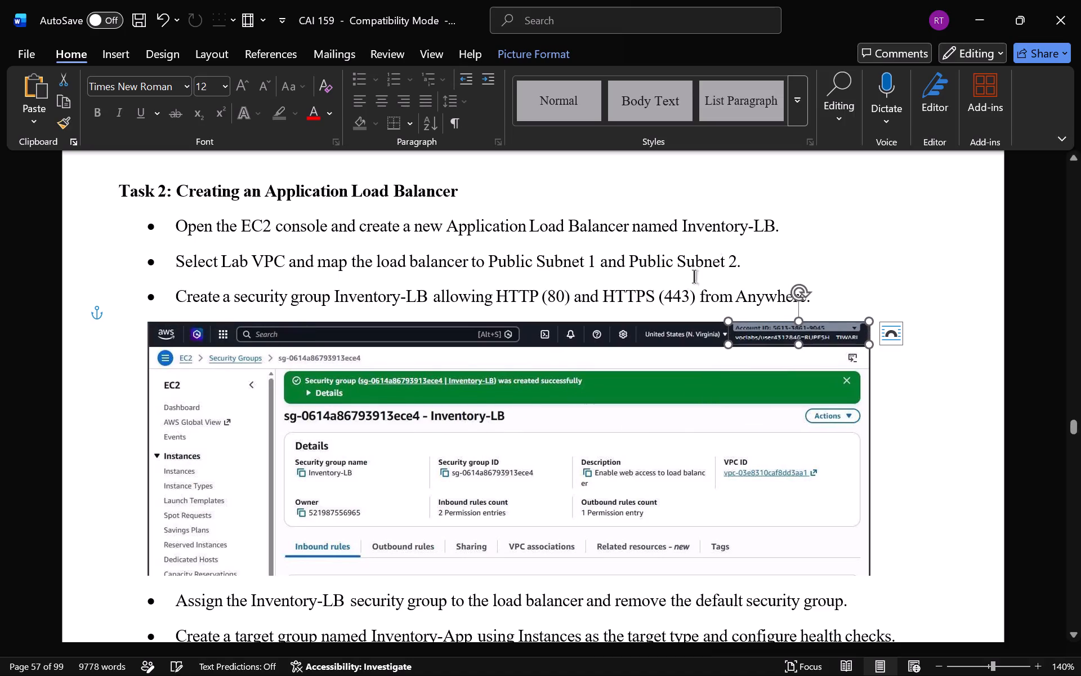
{"action": "left_click", "coordinate": [744, 255]}
Paste the account label after the create a target group line and fit it over the account details in the Inventory-App target group screenshot.
{"action": "scroll", "coordinate": [745, 386], "scroll_direction": "down", "scroll_amount": 1}
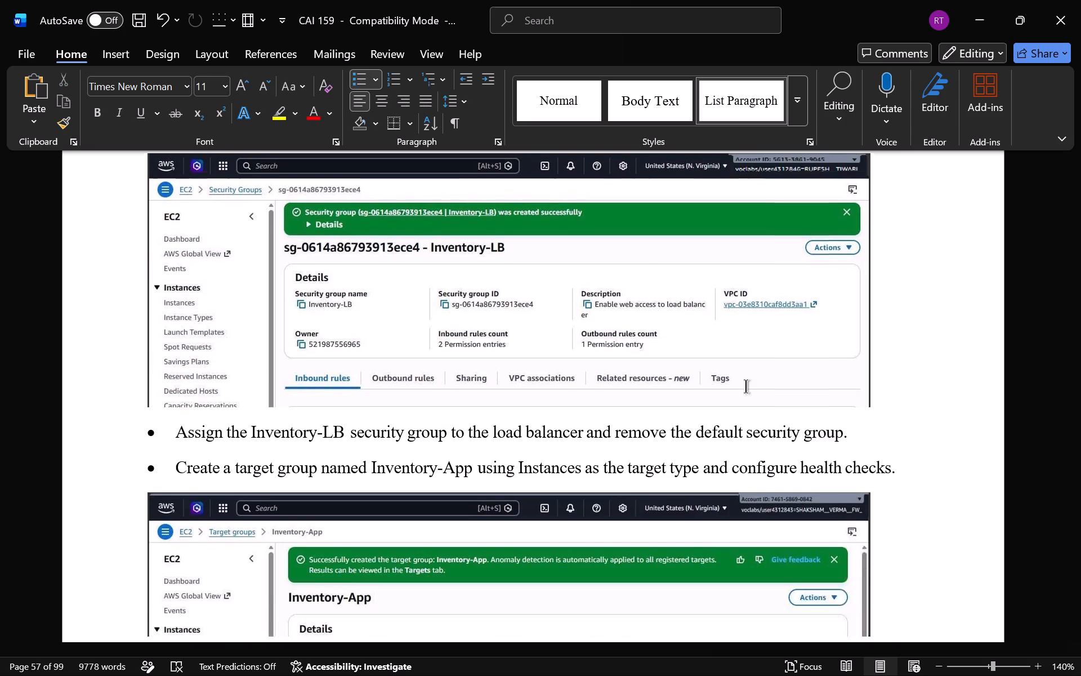
{"action": "scroll", "coordinate": [745, 386], "scroll_direction": "down", "scroll_amount": 1}
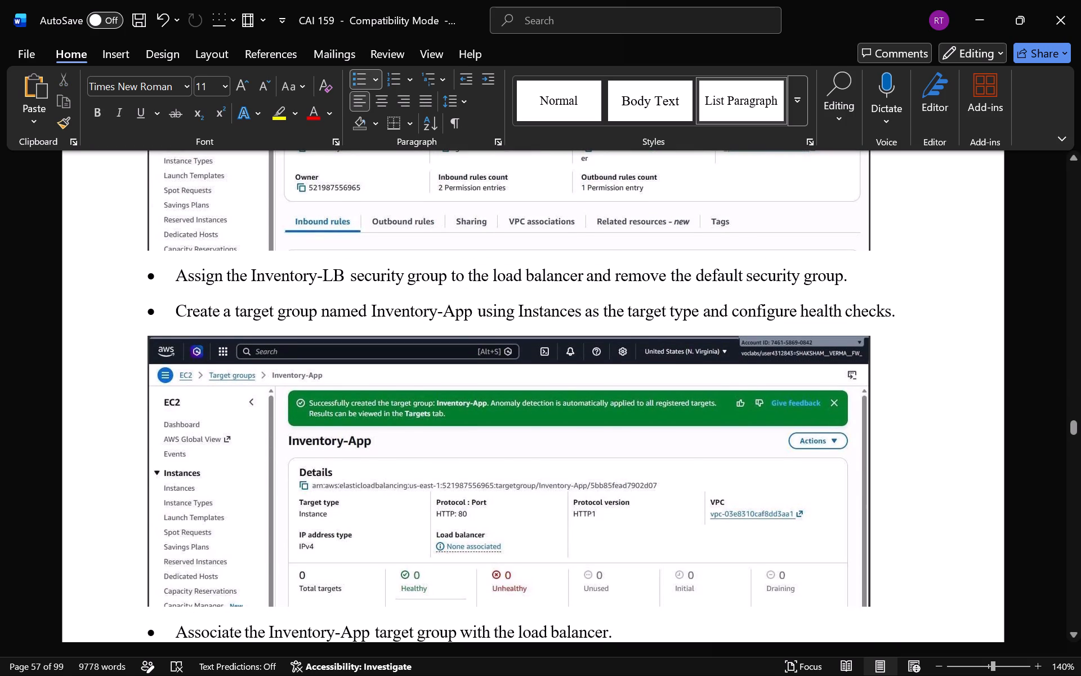
{"action": "left_click", "coordinate": [899, 309]}
{"action": "key", "text": "ctrl+v"}
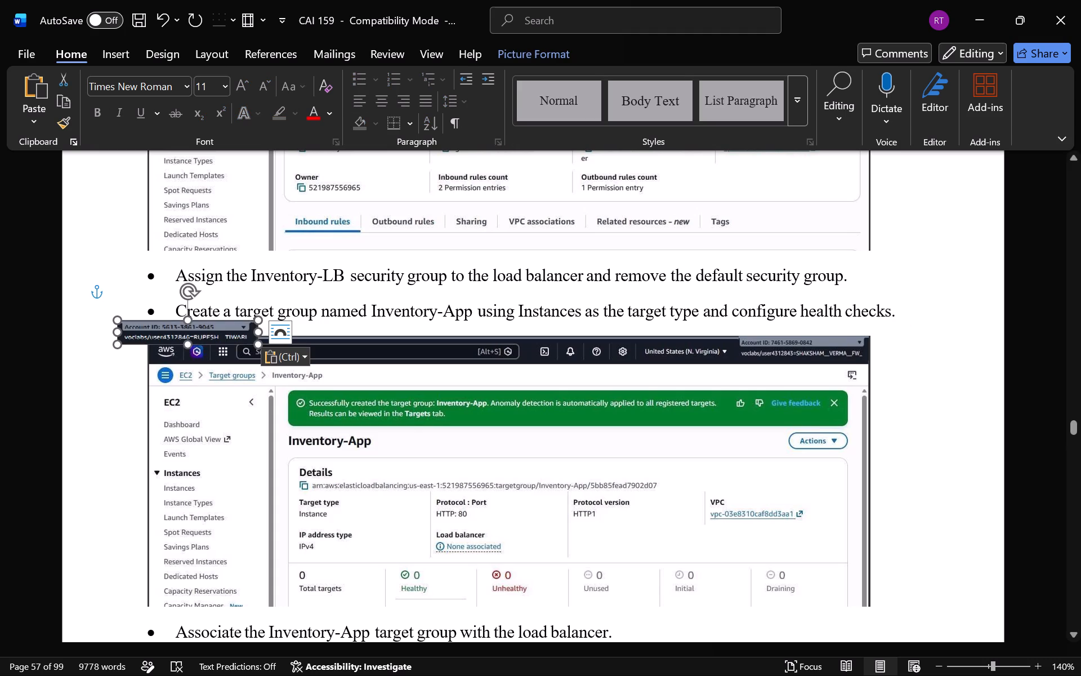
{"action": "left_click_drag", "start_coordinate": [206, 329], "coordinate": [785, 328]}
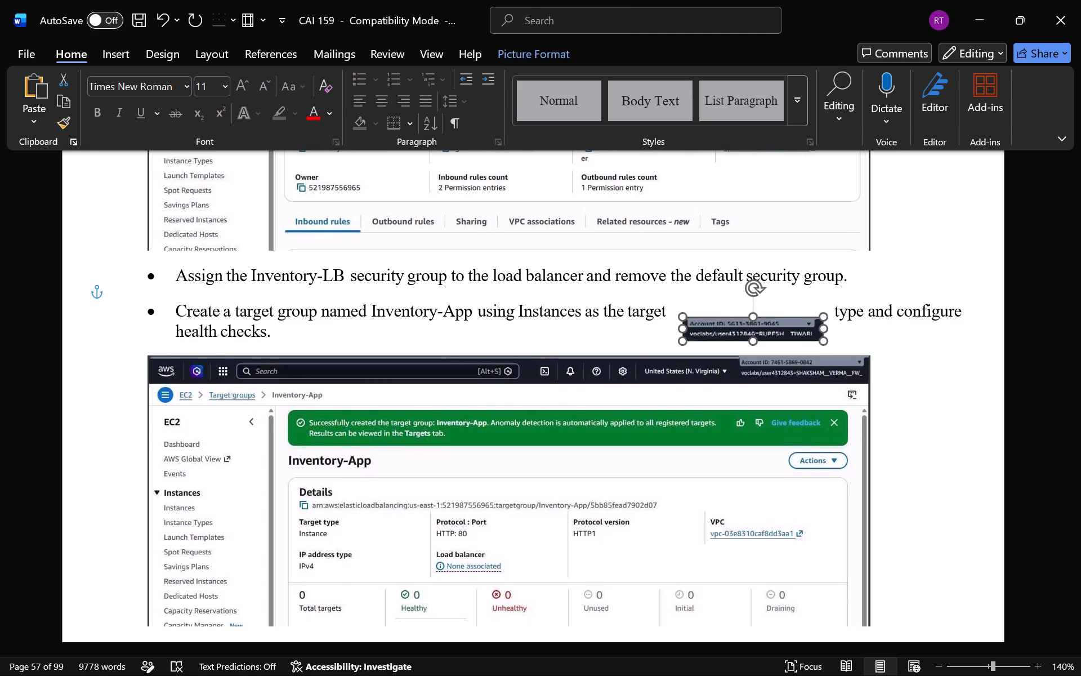
{"action": "left_click_drag", "start_coordinate": [785, 328], "coordinate": [816, 344]}
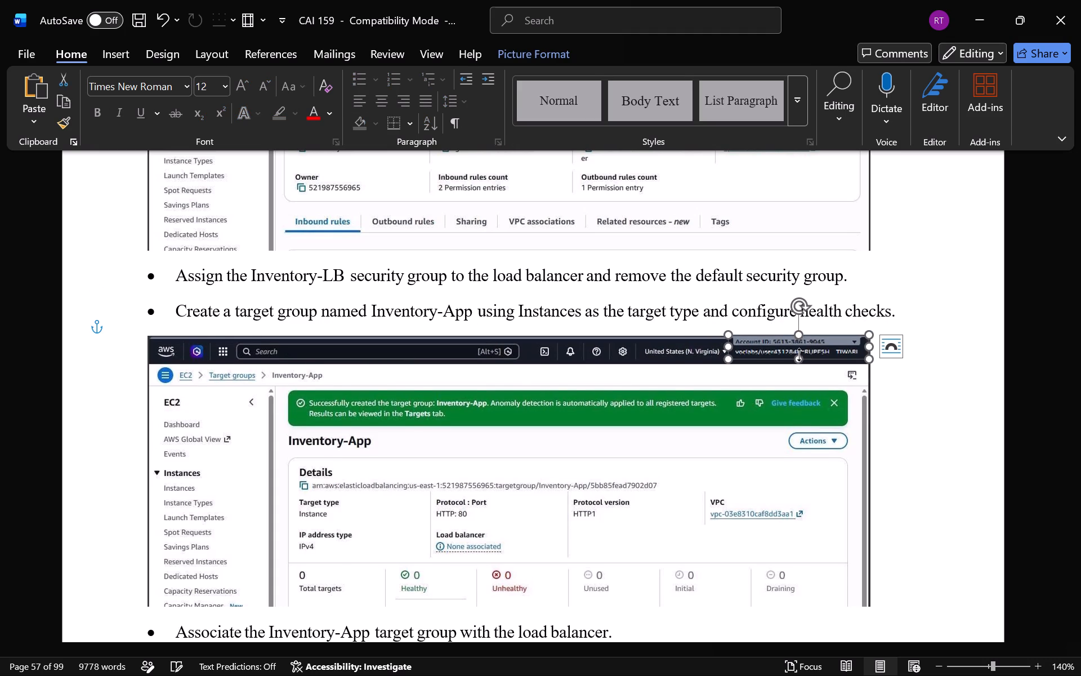
{"action": "left_click_drag", "start_coordinate": [798, 355], "coordinate": [797, 363]}
{"action": "left_click", "coordinate": [900, 310]}
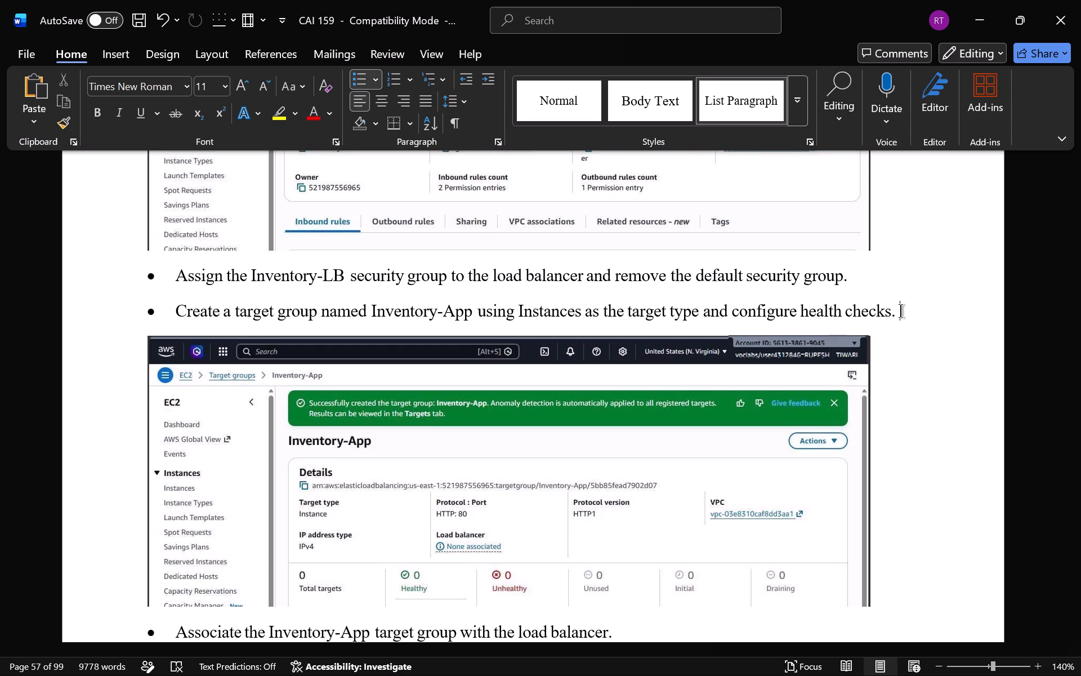
Paste the account label after the create the load balancer line and fit it over the account details in the Inventory-LB load balancer screenshot.
{"action": "scroll", "coordinate": [628, 427], "scroll_direction": "down", "scroll_amount": 2}
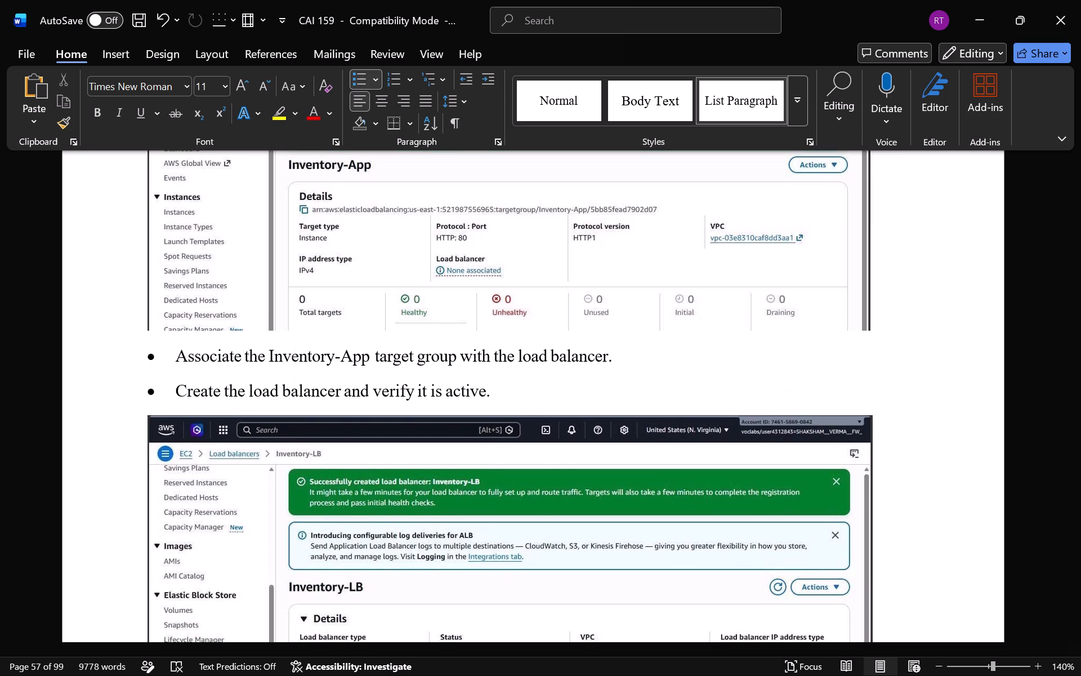
{"action": "left_click", "coordinate": [495, 389]}
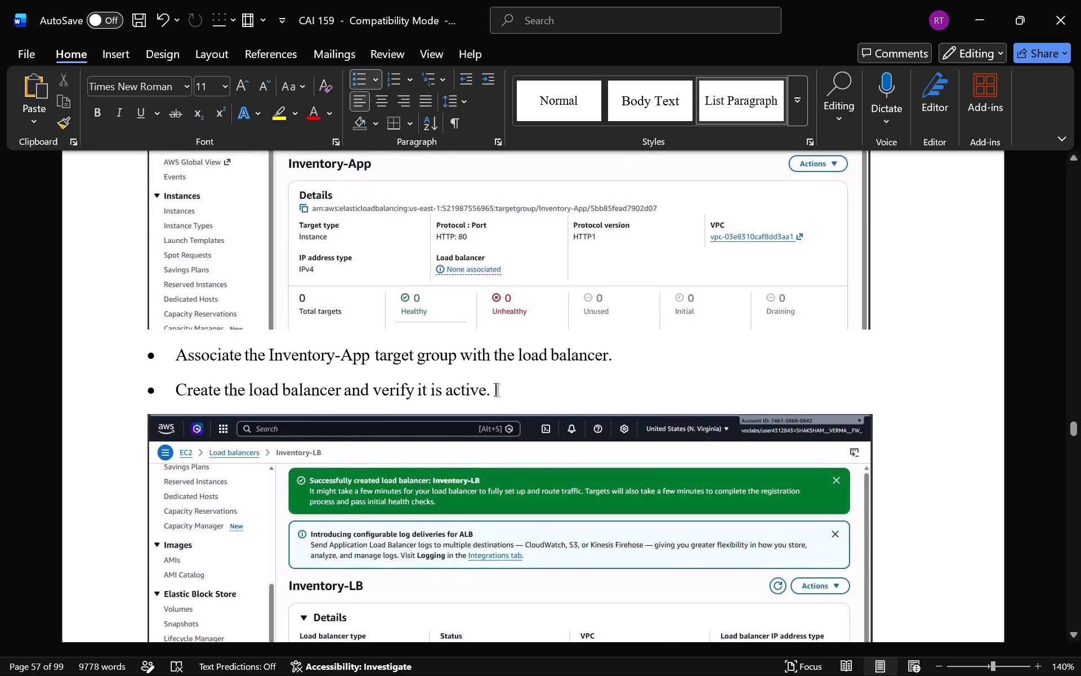
{"action": "key", "text": "ctrl+v"}
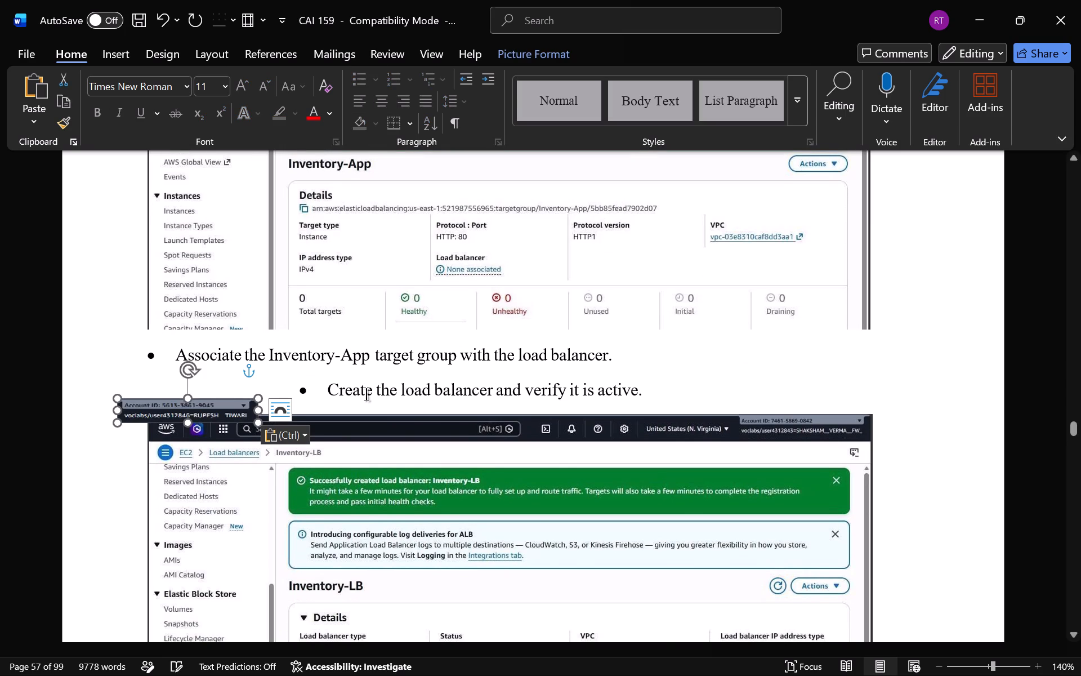
{"action": "left_click_drag", "start_coordinate": [195, 406], "coordinate": [568, 444]}
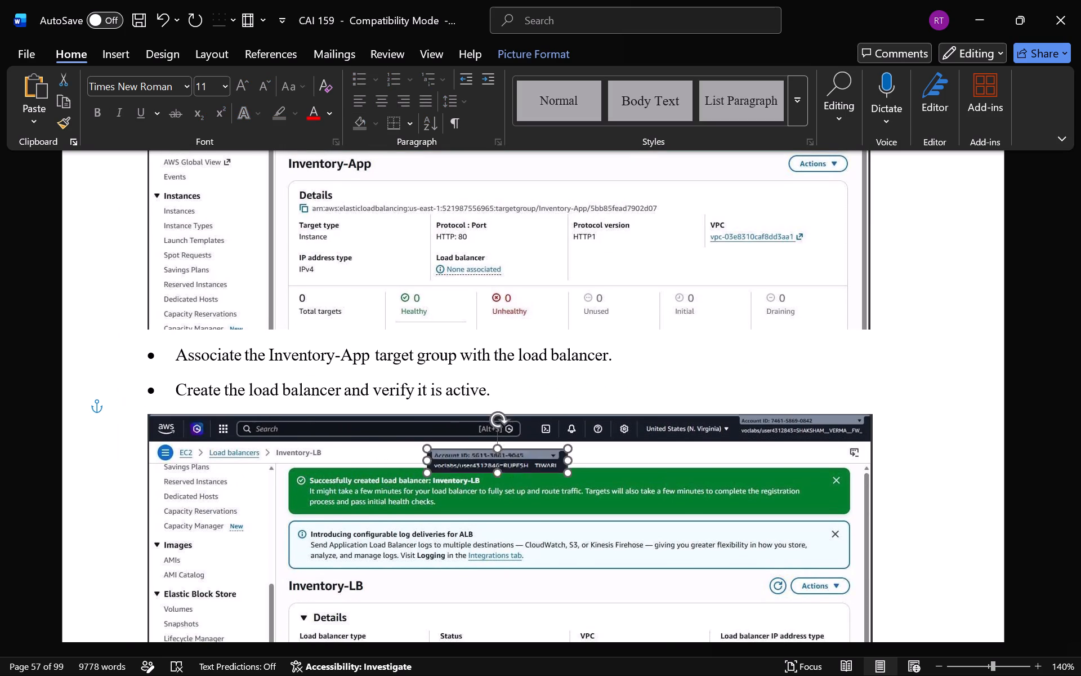
{"action": "left_click_drag", "start_coordinate": [568, 444], "coordinate": [809, 421]}
{"action": "left_click", "coordinate": [801, 437]}
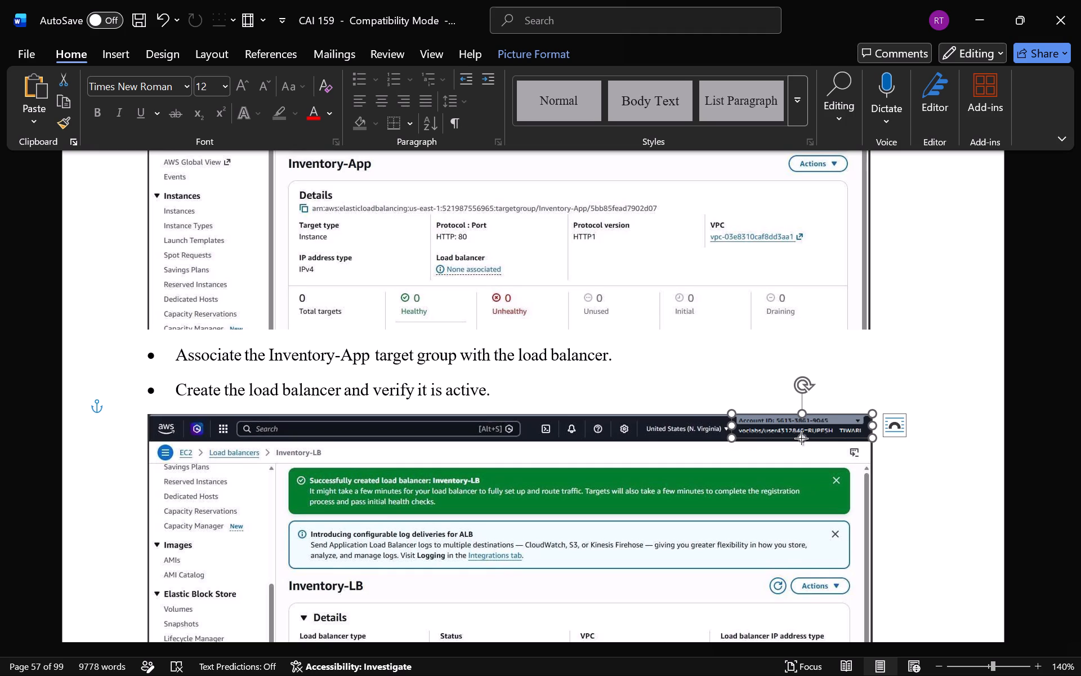
{"action": "left_click", "coordinate": [497, 387]}
Paste the account label after the note the generated AMI ID line in Task 3.1 and position it over the account details in the Instances screenshot.
{"action": "scroll", "coordinate": [561, 494], "scroll_direction": "down", "scroll_amount": 1}
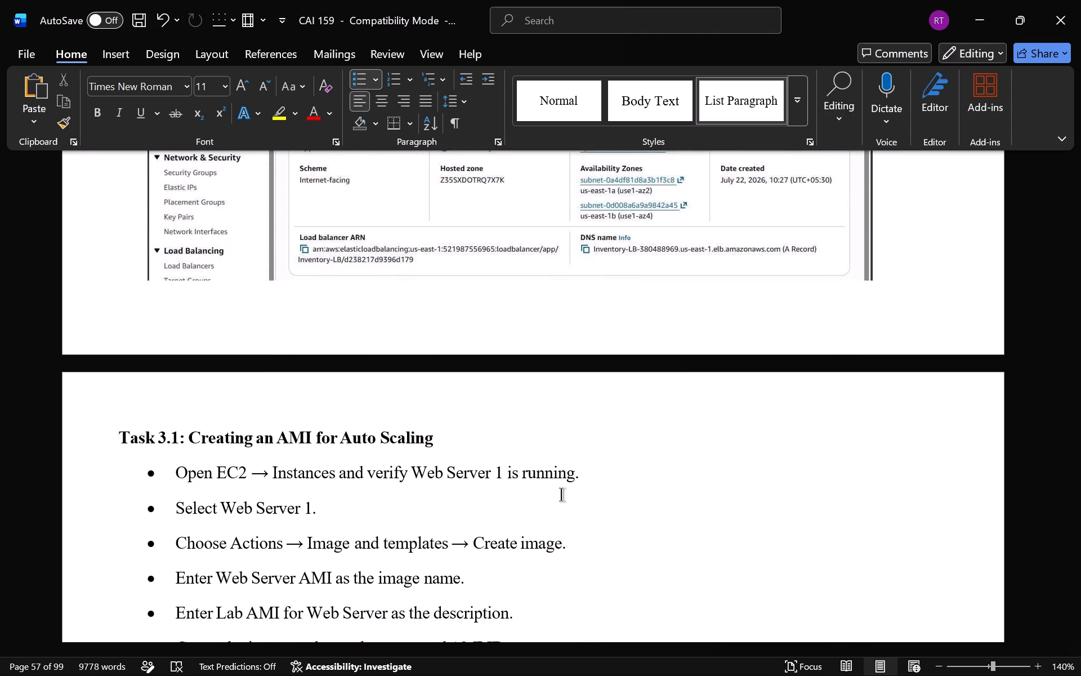
{"action": "scroll", "coordinate": [561, 494], "scroll_direction": "down", "scroll_amount": 2}
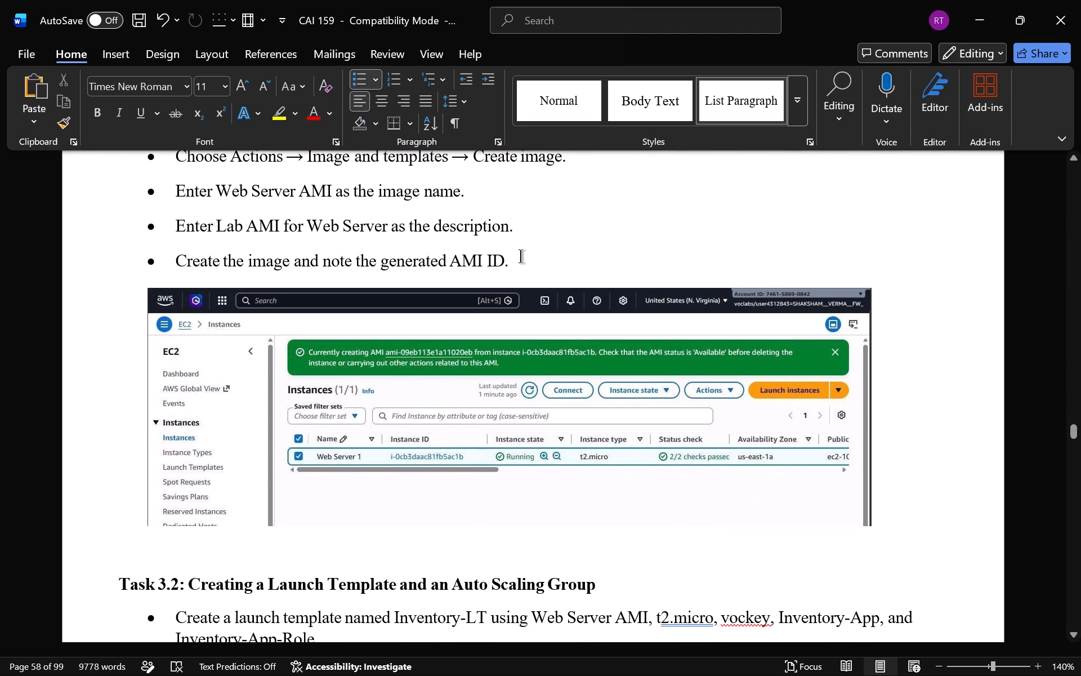
{"action": "left_click", "coordinate": [517, 257]}
{"action": "key", "text": "ctrl+v"}
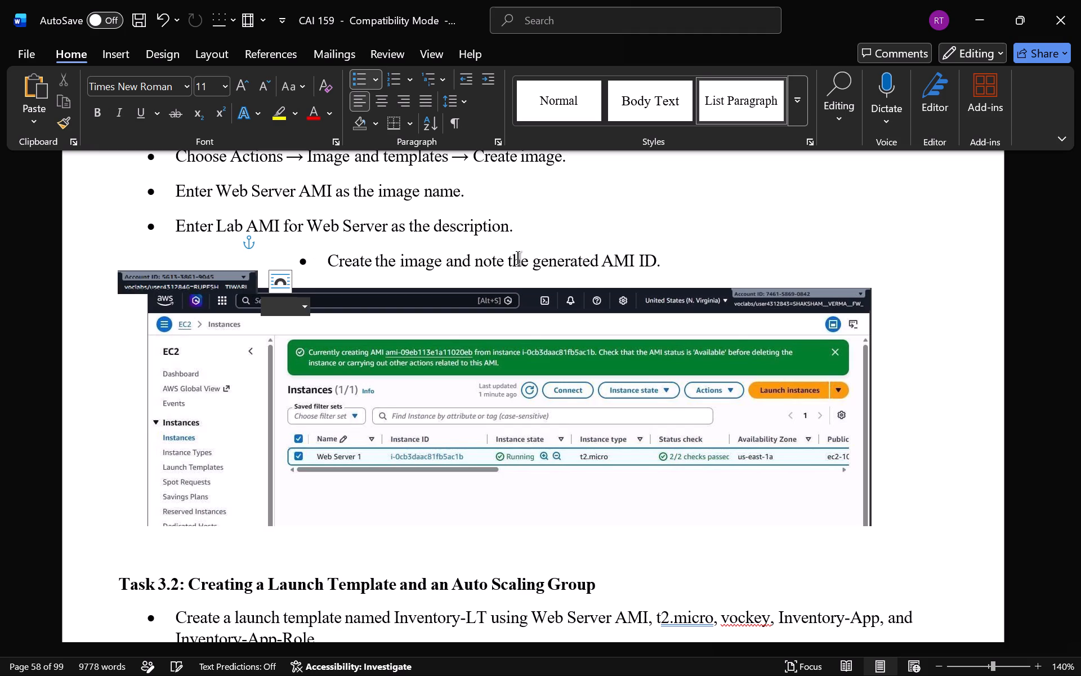
{"action": "left_click_drag", "start_coordinate": [207, 275], "coordinate": [317, 287]}
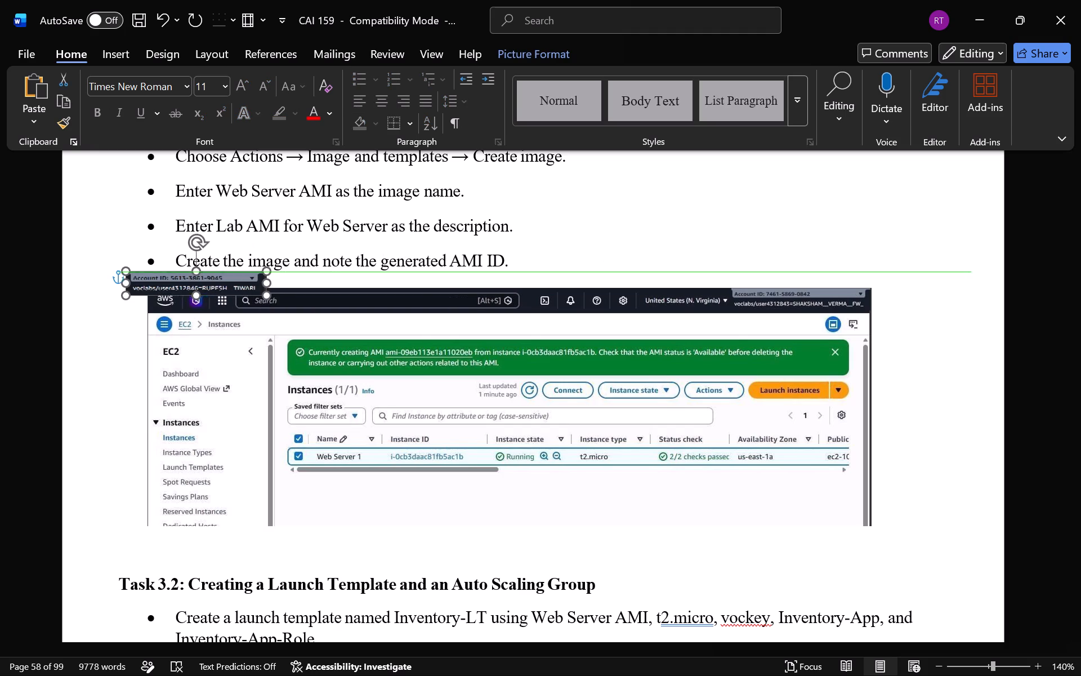
{"action": "left_click_drag", "start_coordinate": [317, 287], "coordinate": [823, 290]}
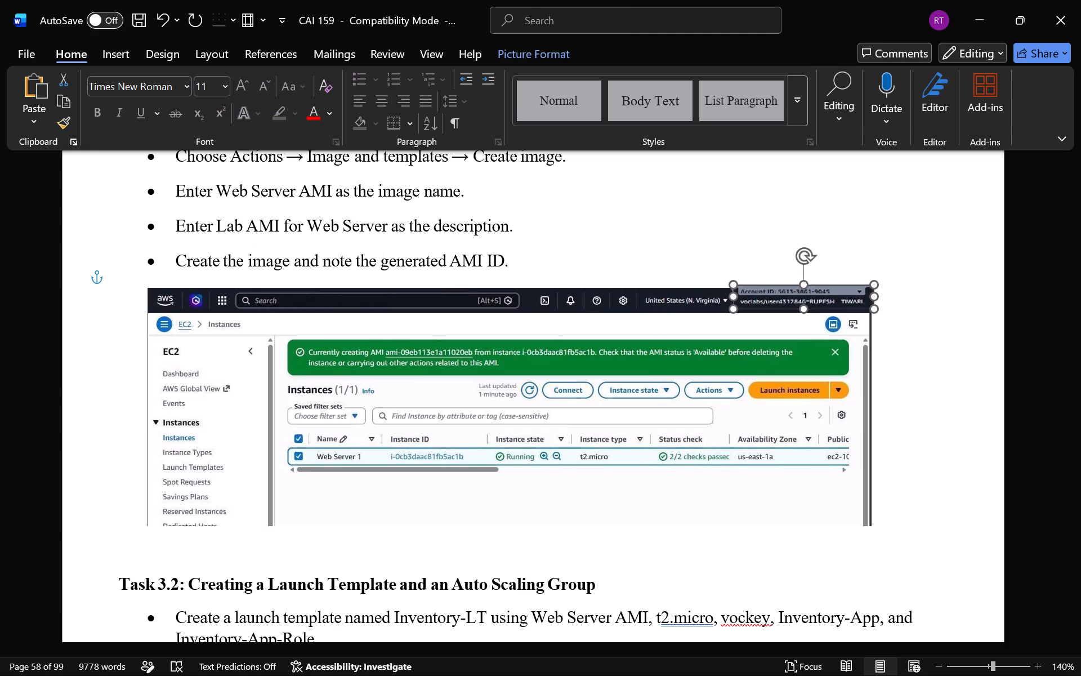
{"action": "left_click_drag", "start_coordinate": [823, 290], "coordinate": [820, 294]}
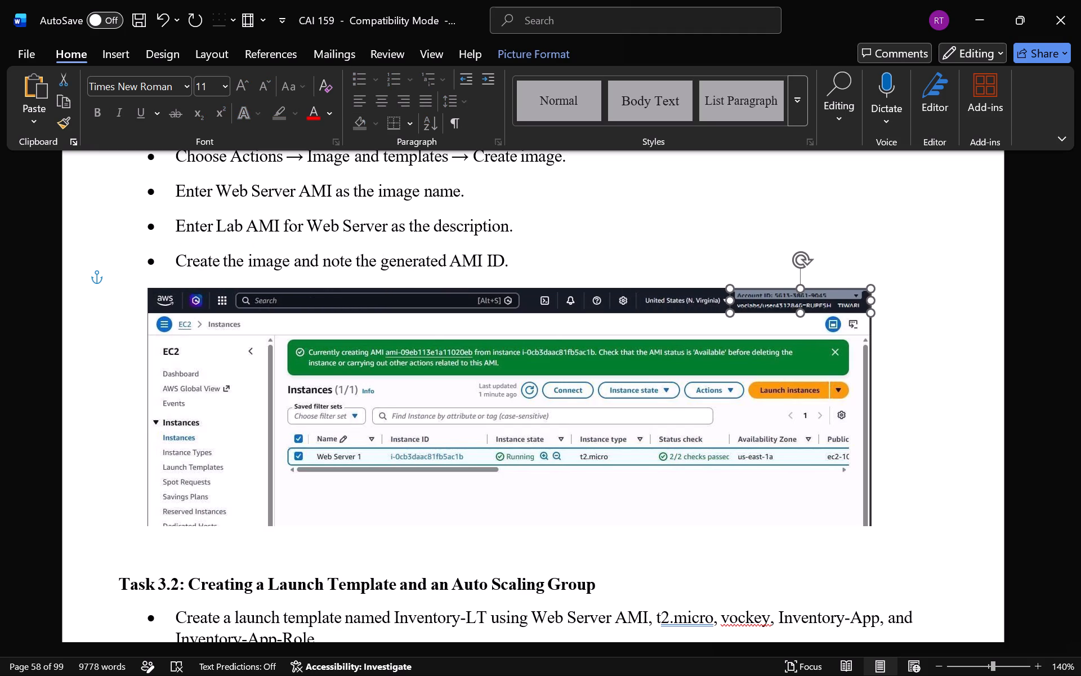
{"action": "left_click_drag", "start_coordinate": [820, 294], "coordinate": [819, 293]}
{"action": "left_click", "coordinate": [530, 256]}
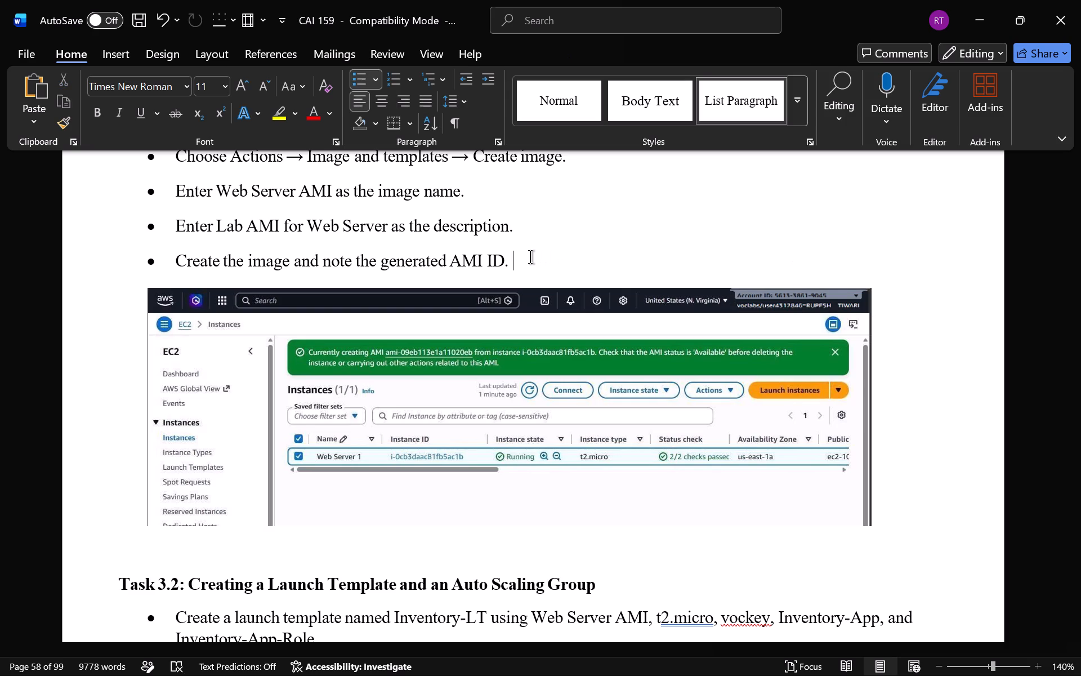
Paste the account label after the detailed CloudWatch monitoring line in Task 3.2 and fit it over the account details in the launch template screenshot.
{"action": "scroll", "coordinate": [530, 256], "scroll_direction": "down", "scroll_amount": 1}
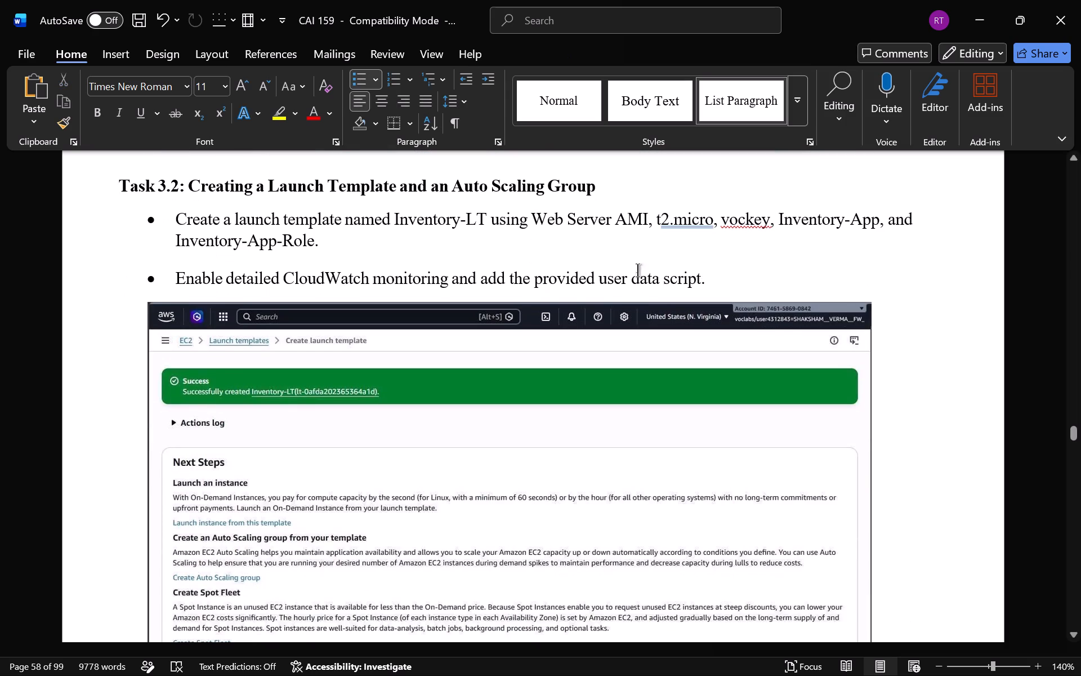
{"action": "left_click", "coordinate": [710, 277]}
{"action": "key", "text": "ctrl+v"}
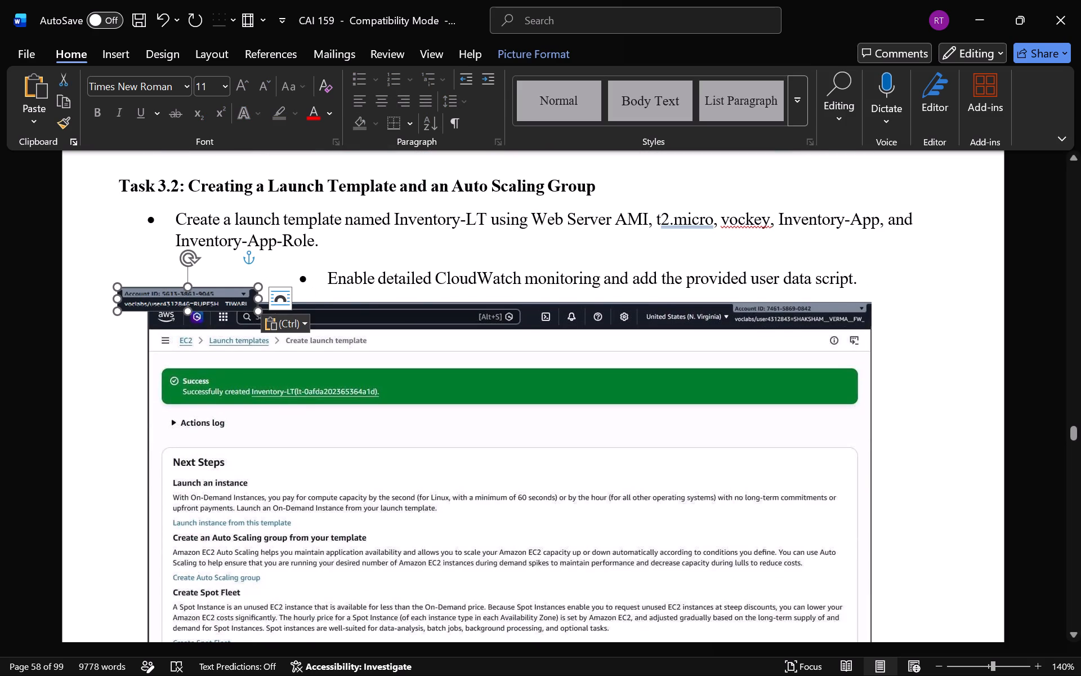
{"action": "left_click_drag", "start_coordinate": [222, 295], "coordinate": [834, 317]}
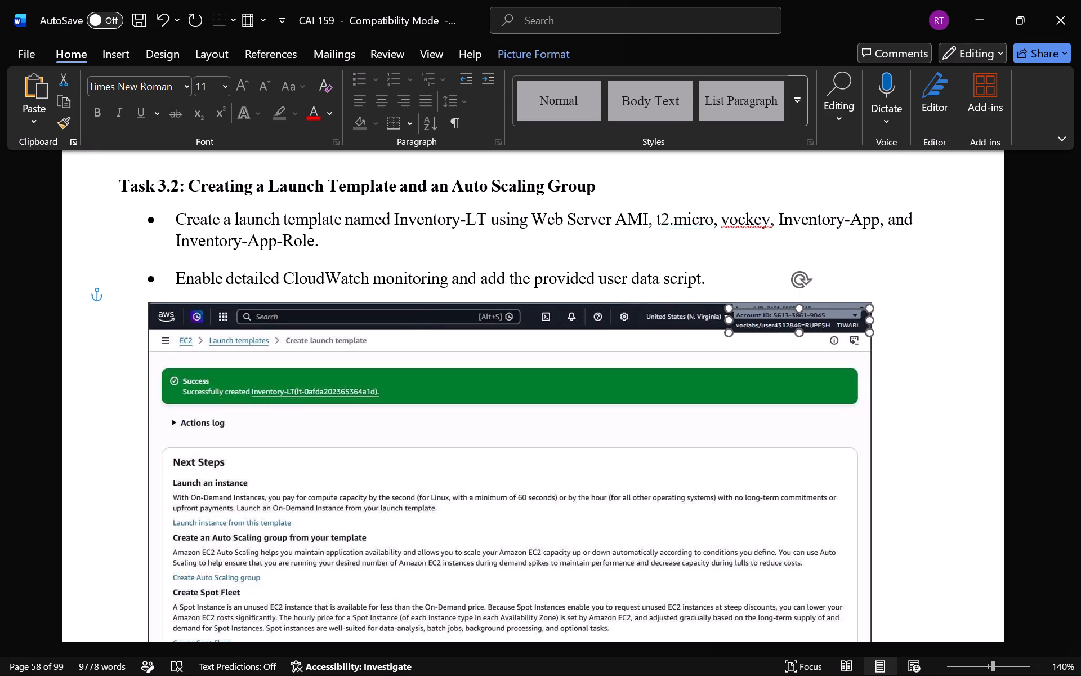
{"action": "left_click_drag", "start_coordinate": [834, 317], "coordinate": [835, 310]}
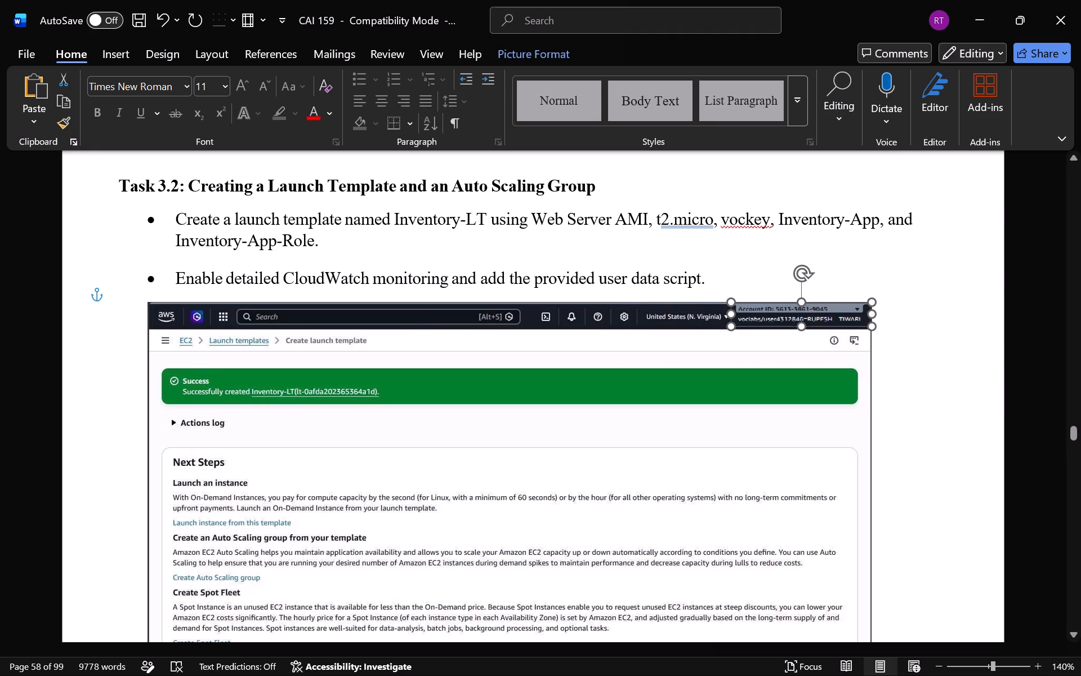
{"action": "left_click", "coordinate": [801, 325]}
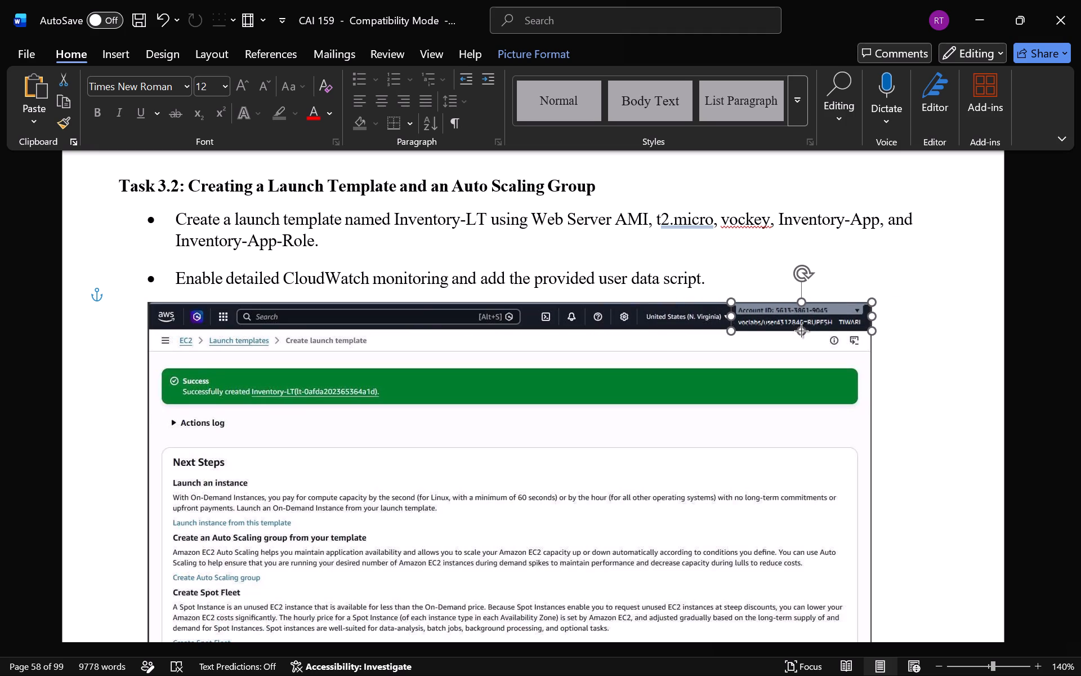
{"action": "left_click", "coordinate": [707, 275]}
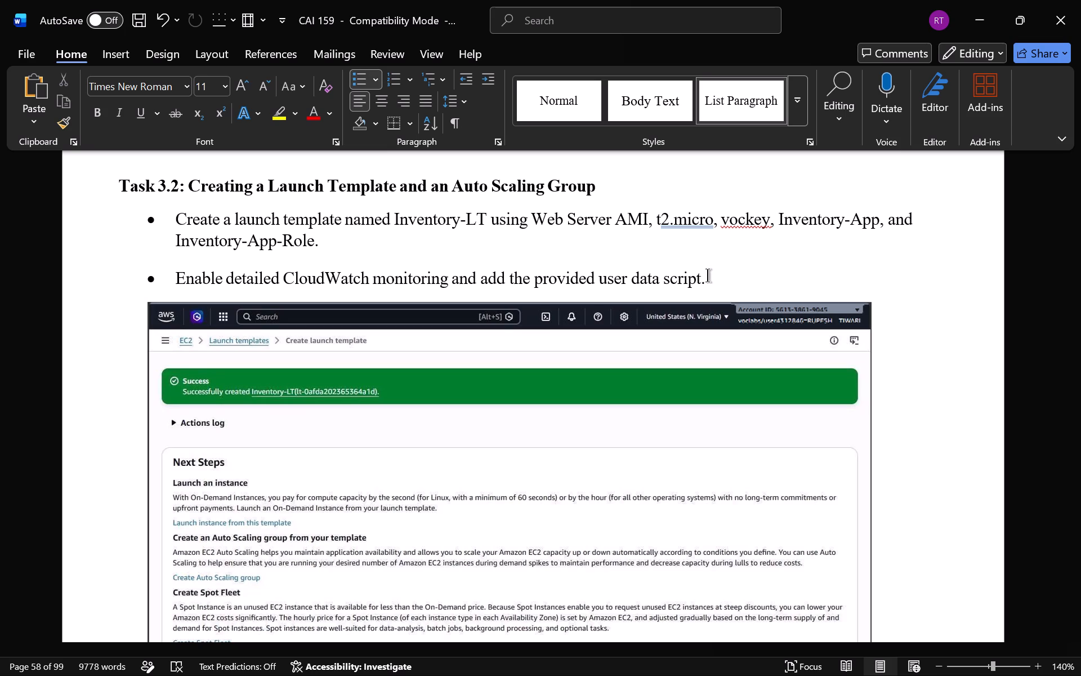
Paste the account label after the add the tag Name = Inventory-App line and position it over the account details in the Auto Scaling groups screenshot.
{"action": "scroll", "coordinate": [492, 317], "scroll_direction": "down", "scroll_amount": 2}
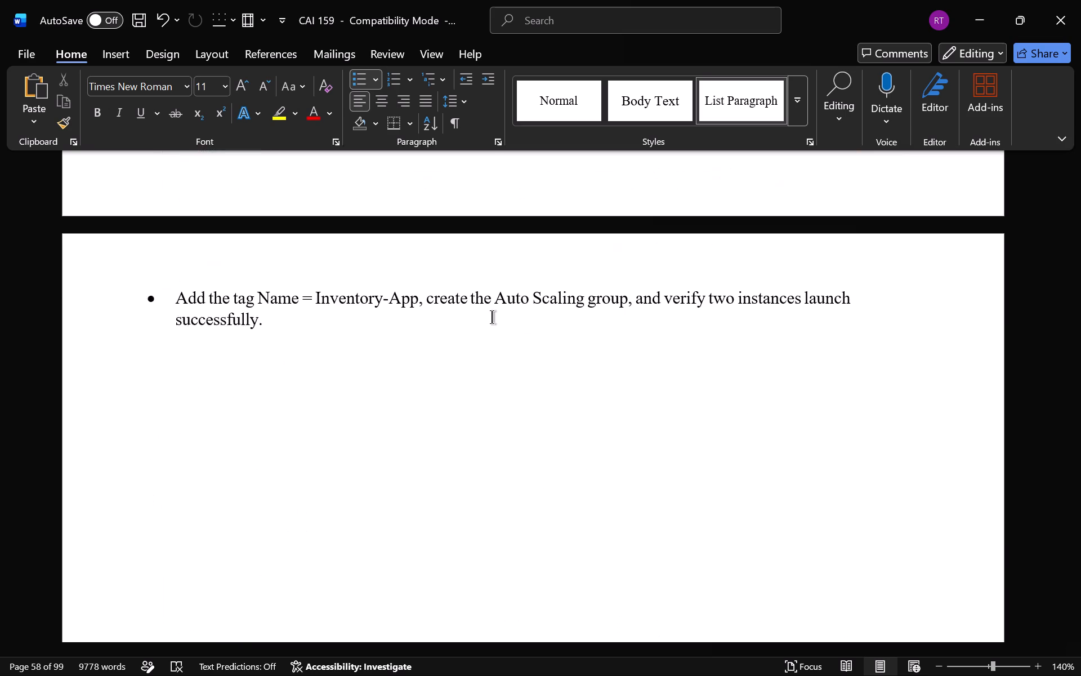
{"action": "scroll", "coordinate": [492, 317], "scroll_direction": "down", "scroll_amount": 1}
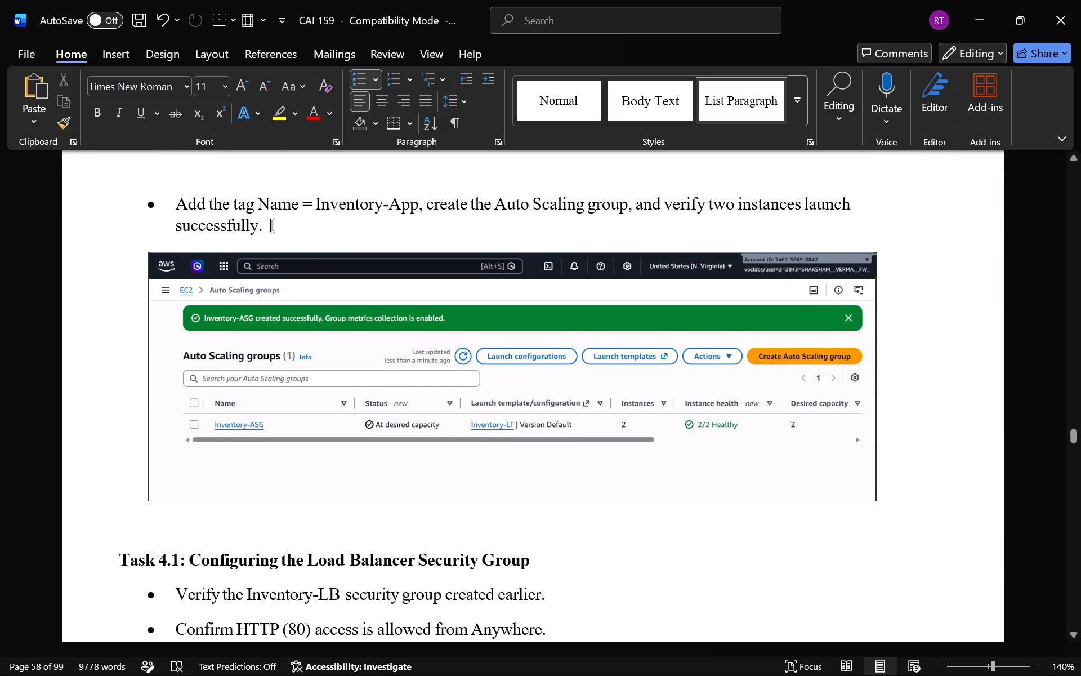
{"action": "left_click", "coordinate": [270, 225]}
{"action": "key", "text": "ctrl+v"}
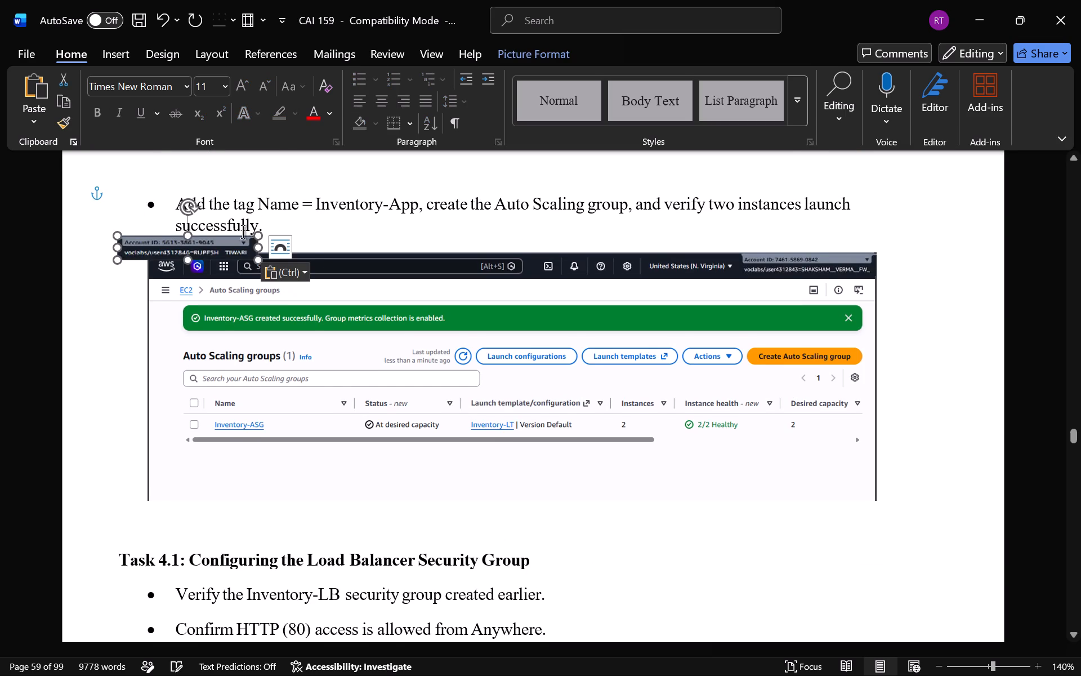
{"action": "left_click_drag", "start_coordinate": [162, 248], "coordinate": [756, 291]}
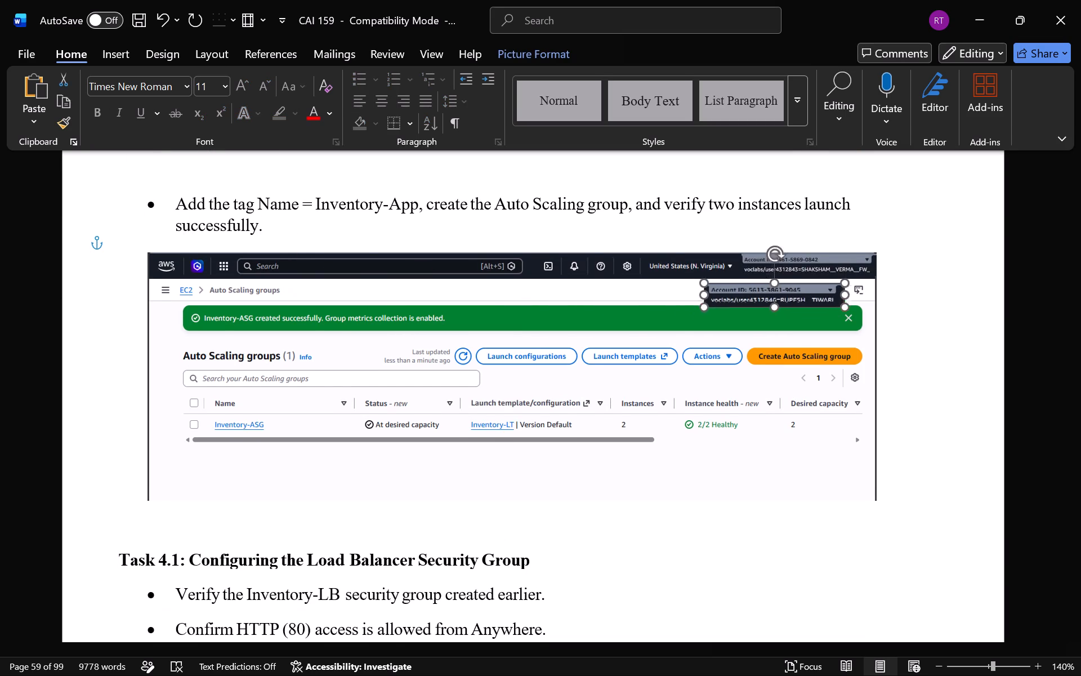
{"action": "left_click_drag", "start_coordinate": [756, 291], "coordinate": [780, 266]}
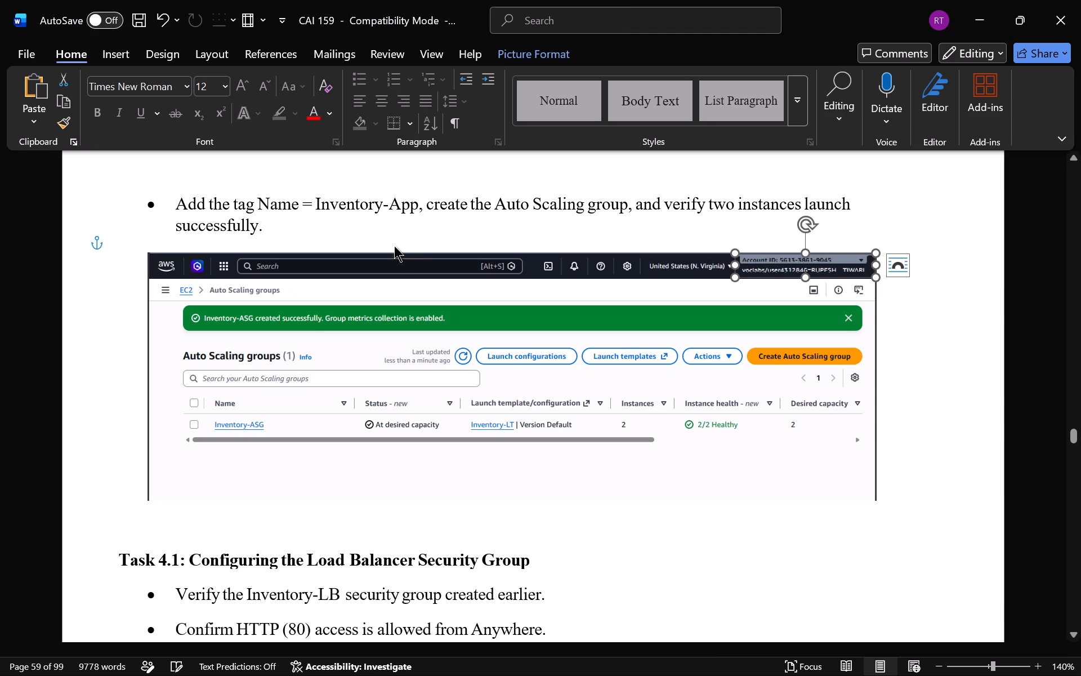
{"action": "left_click", "coordinate": [273, 223]}
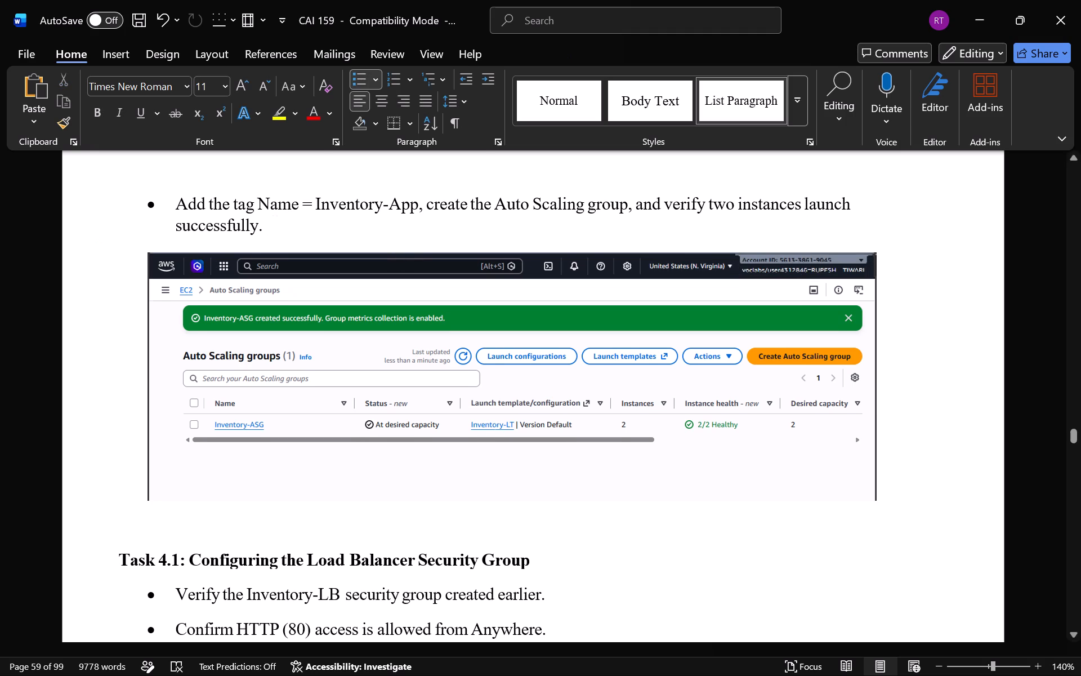
Paste the account label after the load balancer forwards requests line in Task 4.1 and position it over the account details in the Security Groups screenshot.
{"action": "scroll", "coordinate": [495, 428], "scroll_direction": "down", "scroll_amount": 1}
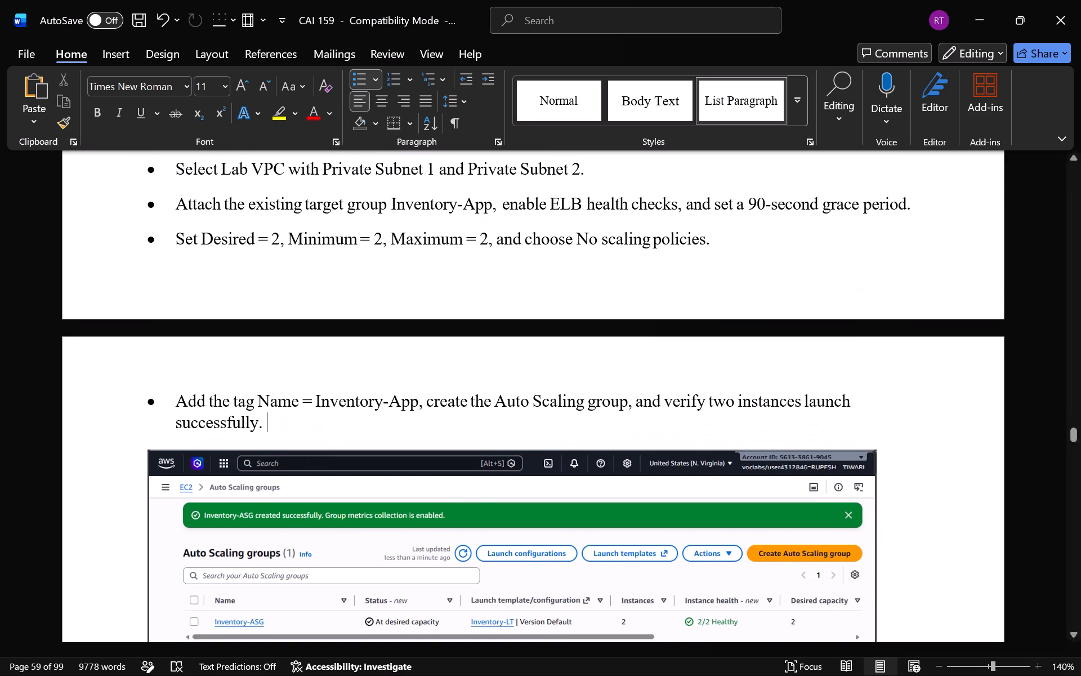
{"action": "scroll", "coordinate": [498, 484], "scroll_direction": "down", "scroll_amount": 2}
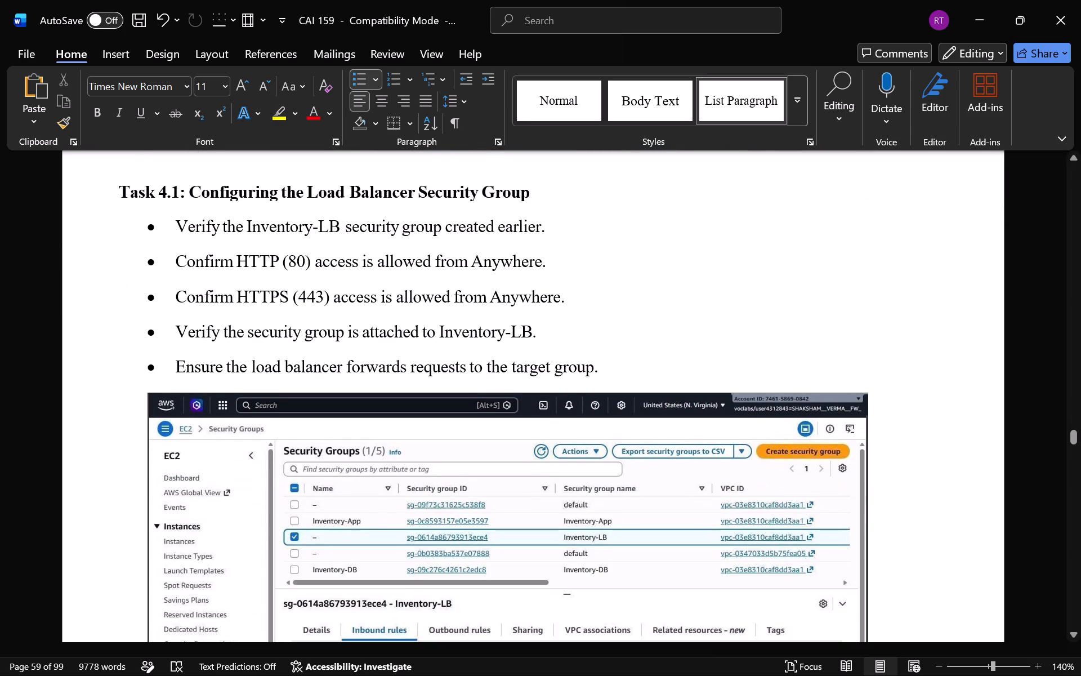
{"action": "left_click", "coordinate": [606, 364]}
{"action": "key", "text": "ctrl+v"}
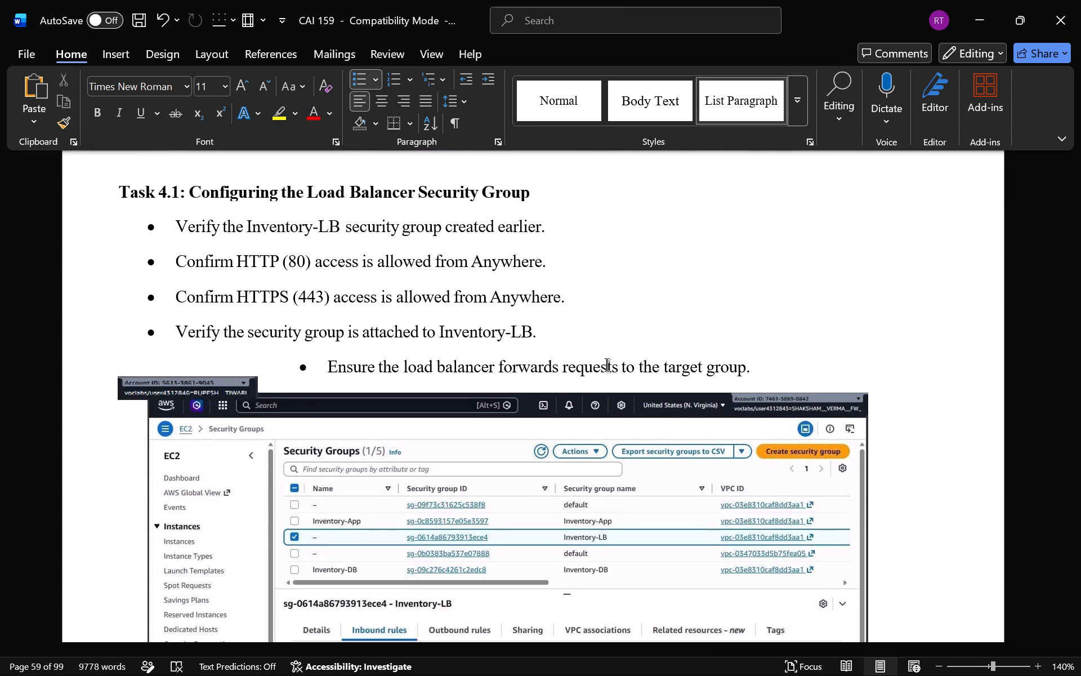
{"action": "left_click_drag", "start_coordinate": [182, 385], "coordinate": [553, 413]}
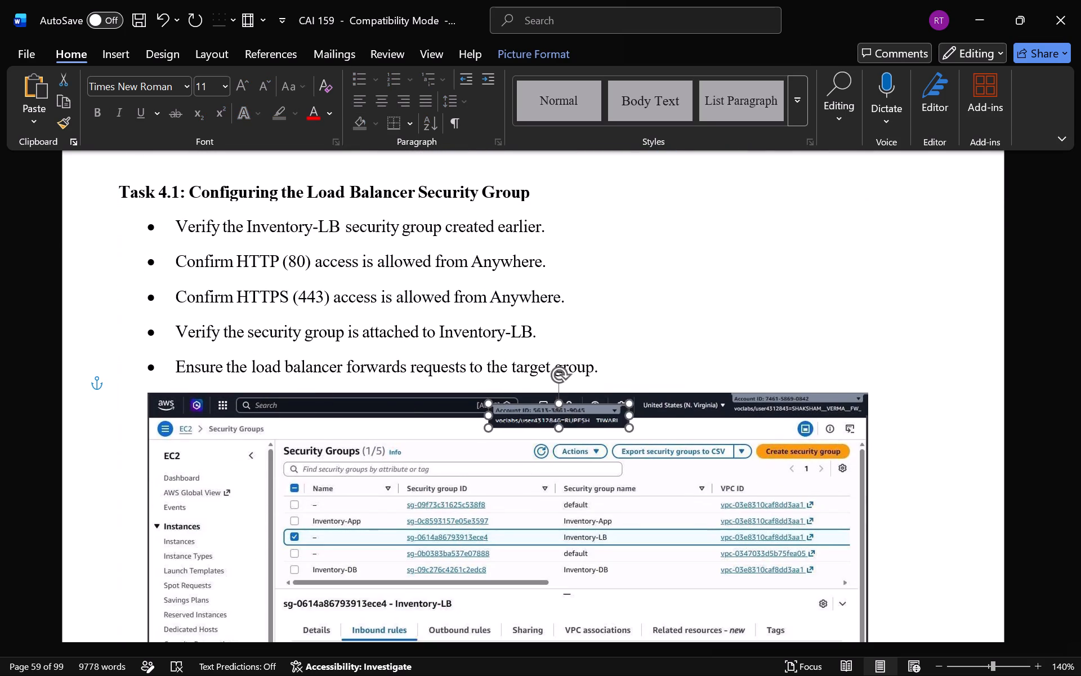
{"action": "left_click_drag", "start_coordinate": [553, 413], "coordinate": [791, 403]}
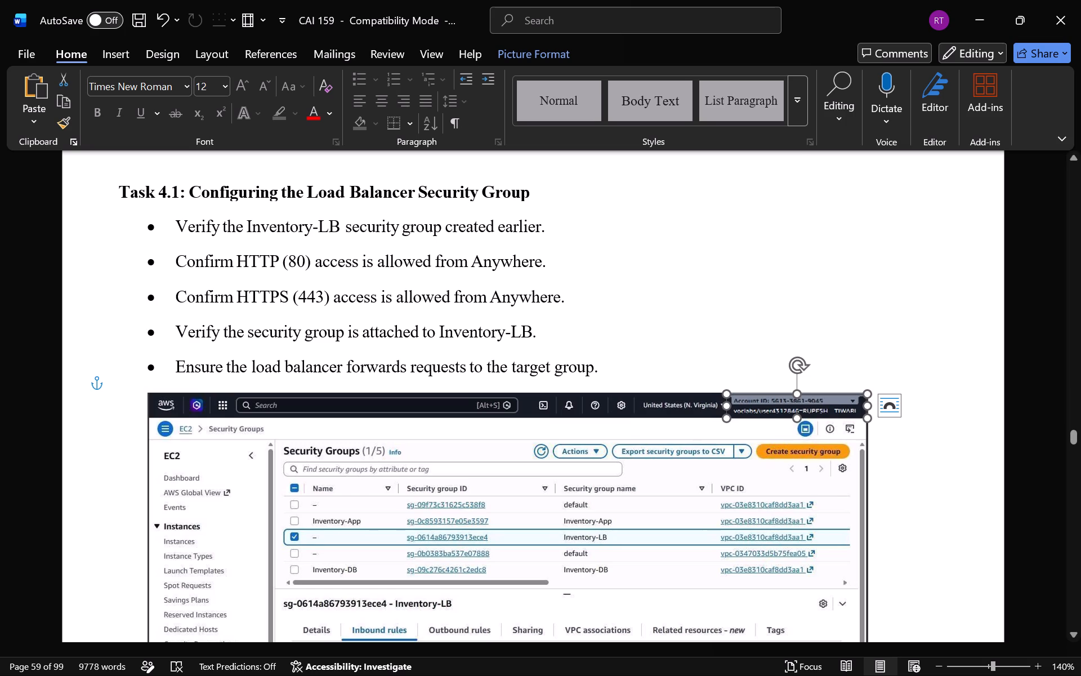
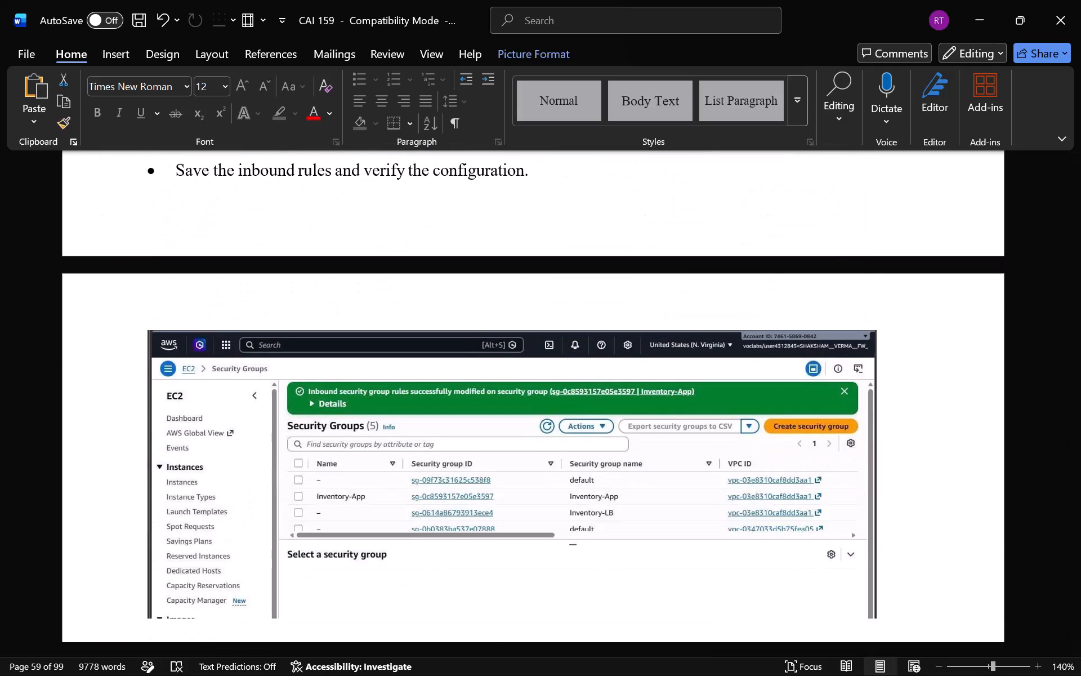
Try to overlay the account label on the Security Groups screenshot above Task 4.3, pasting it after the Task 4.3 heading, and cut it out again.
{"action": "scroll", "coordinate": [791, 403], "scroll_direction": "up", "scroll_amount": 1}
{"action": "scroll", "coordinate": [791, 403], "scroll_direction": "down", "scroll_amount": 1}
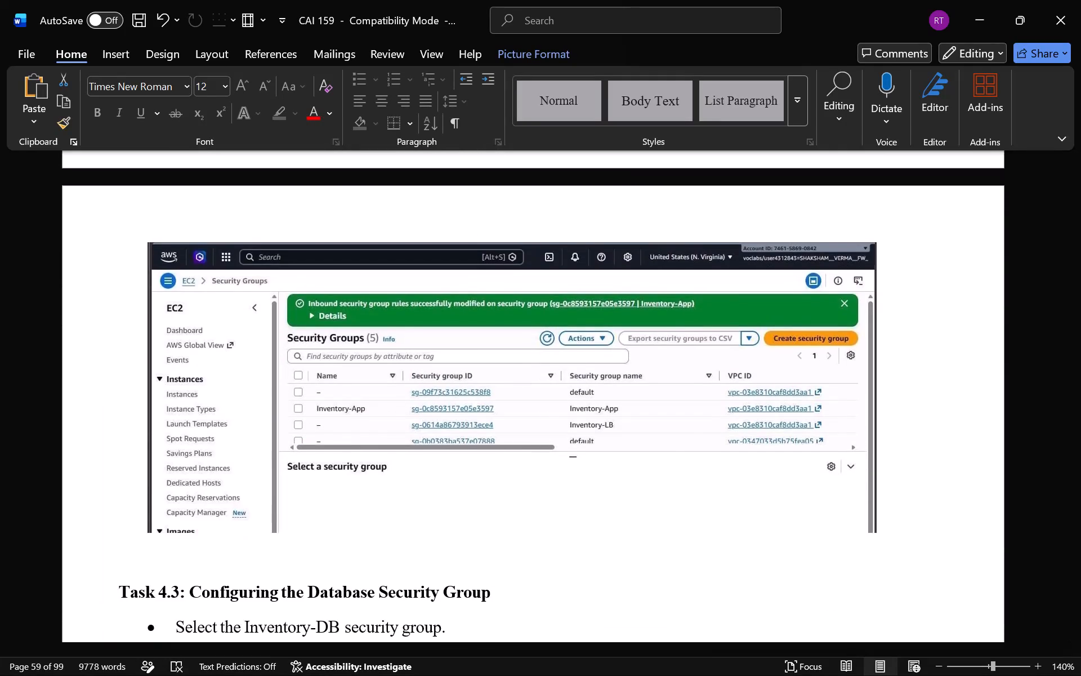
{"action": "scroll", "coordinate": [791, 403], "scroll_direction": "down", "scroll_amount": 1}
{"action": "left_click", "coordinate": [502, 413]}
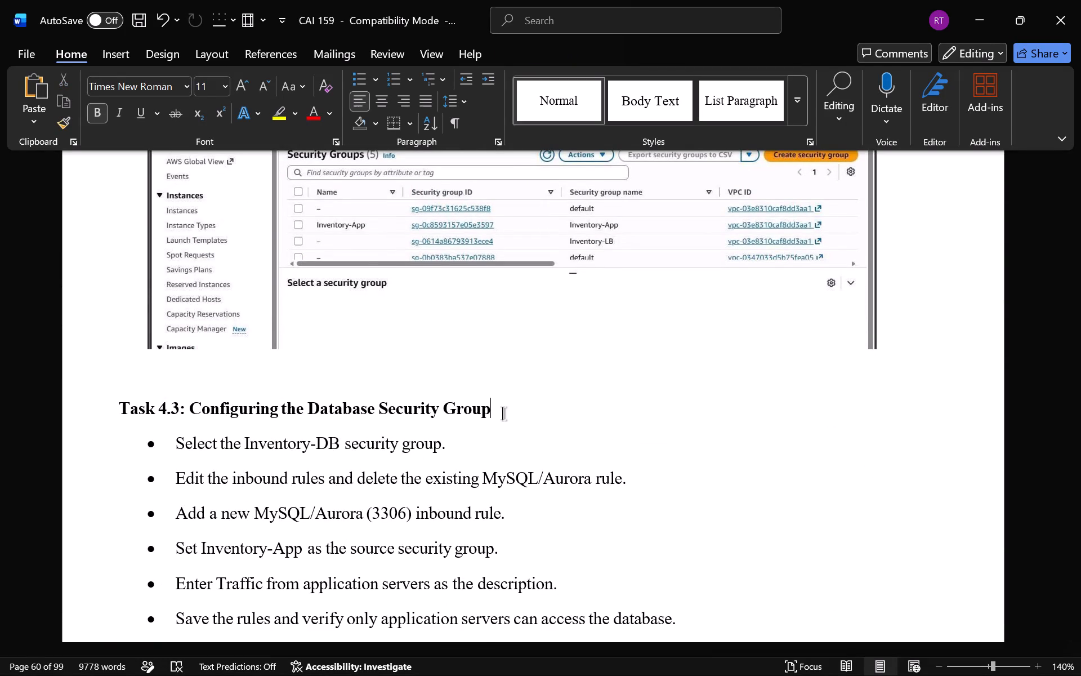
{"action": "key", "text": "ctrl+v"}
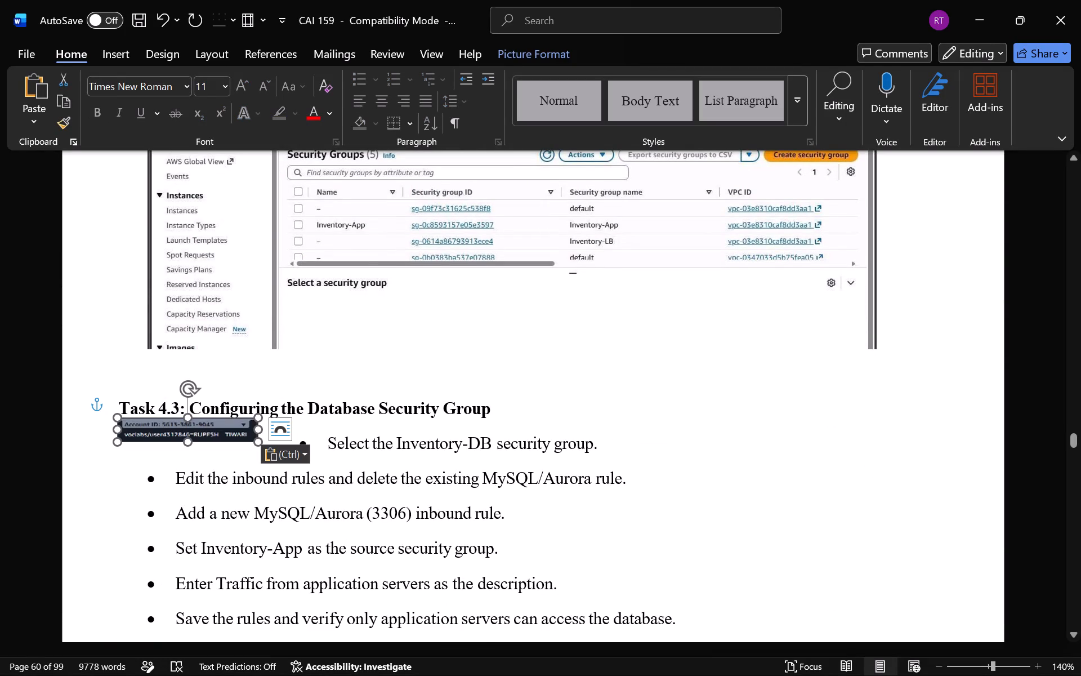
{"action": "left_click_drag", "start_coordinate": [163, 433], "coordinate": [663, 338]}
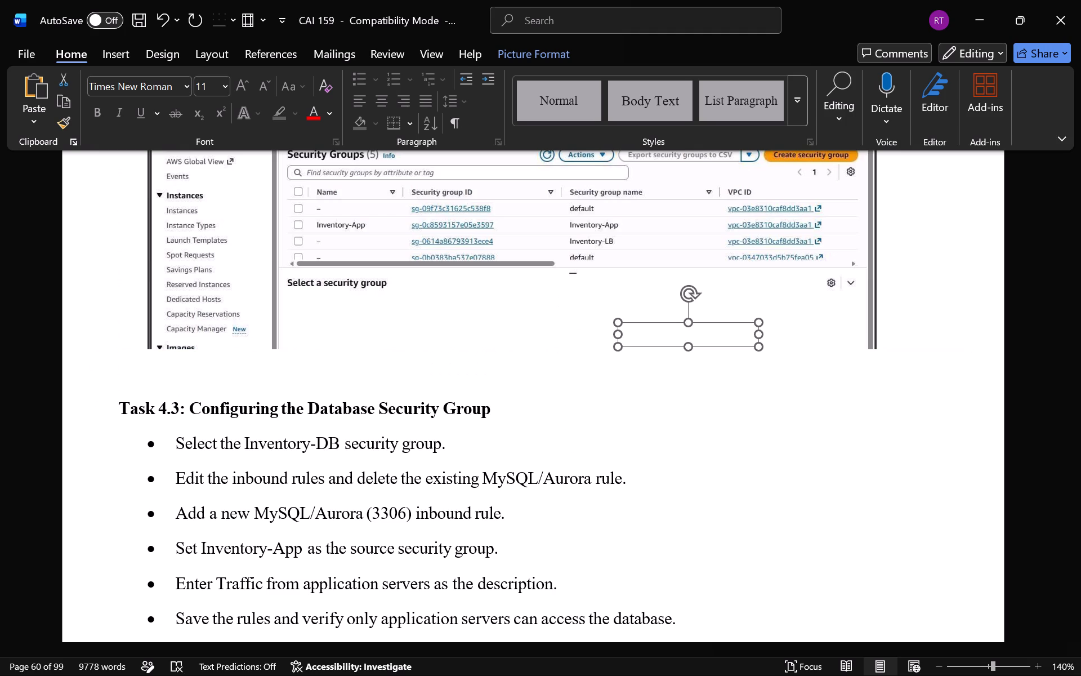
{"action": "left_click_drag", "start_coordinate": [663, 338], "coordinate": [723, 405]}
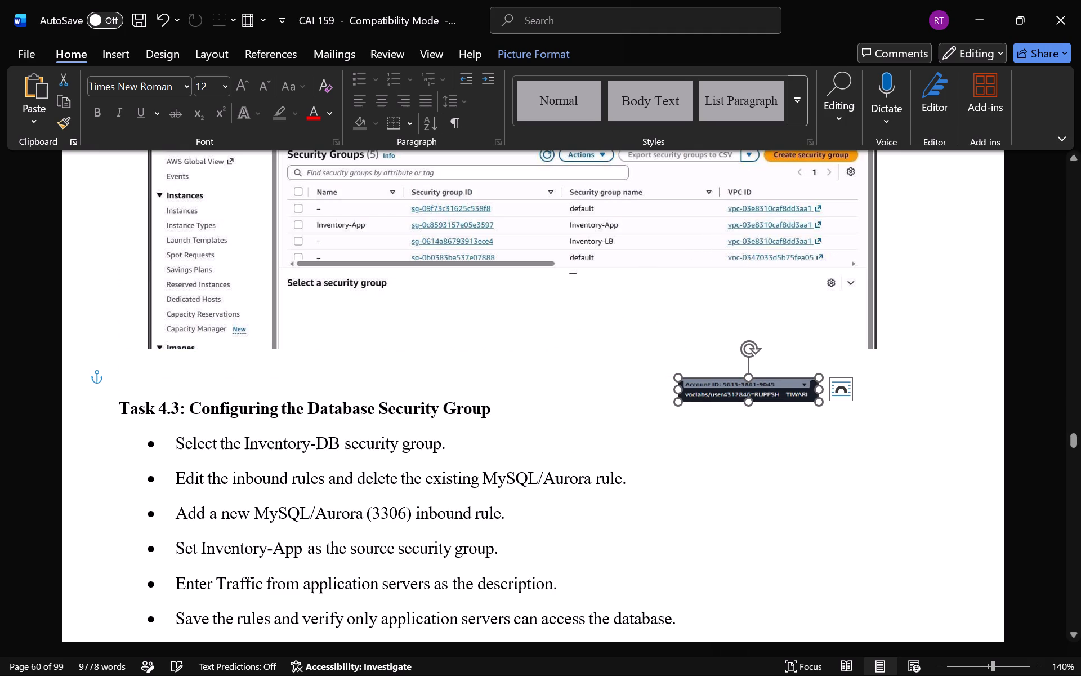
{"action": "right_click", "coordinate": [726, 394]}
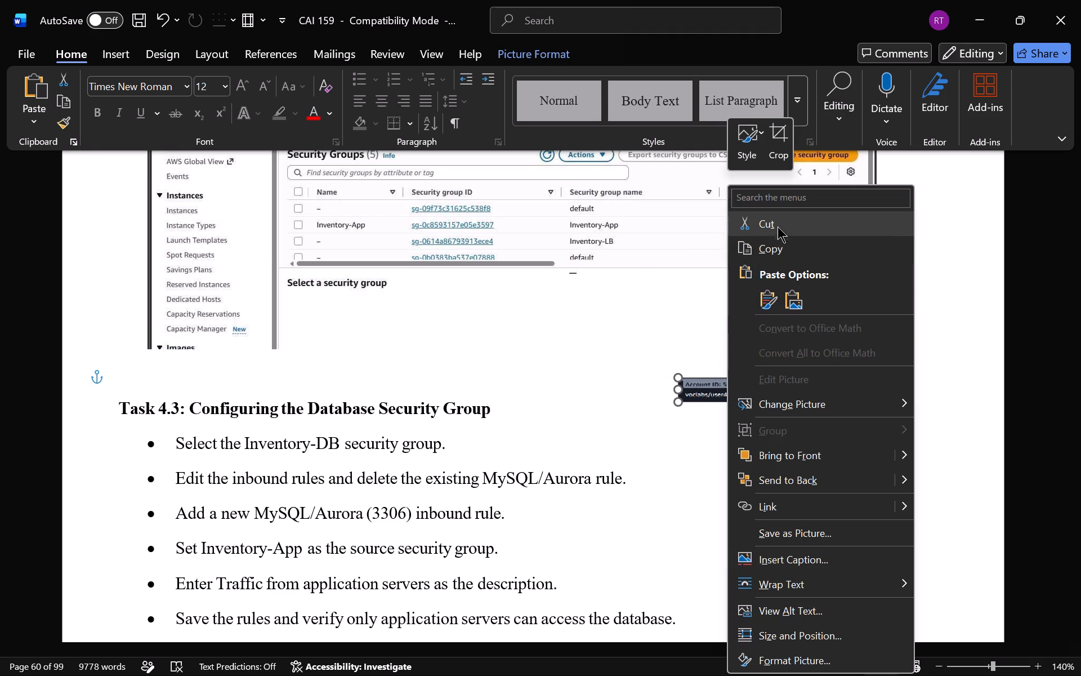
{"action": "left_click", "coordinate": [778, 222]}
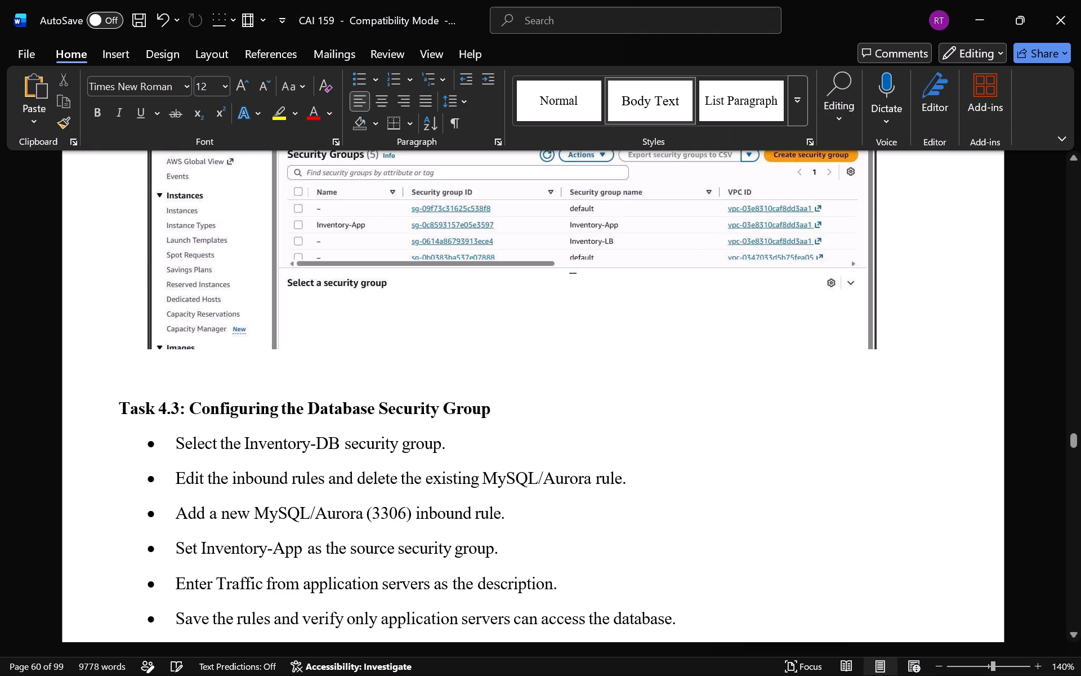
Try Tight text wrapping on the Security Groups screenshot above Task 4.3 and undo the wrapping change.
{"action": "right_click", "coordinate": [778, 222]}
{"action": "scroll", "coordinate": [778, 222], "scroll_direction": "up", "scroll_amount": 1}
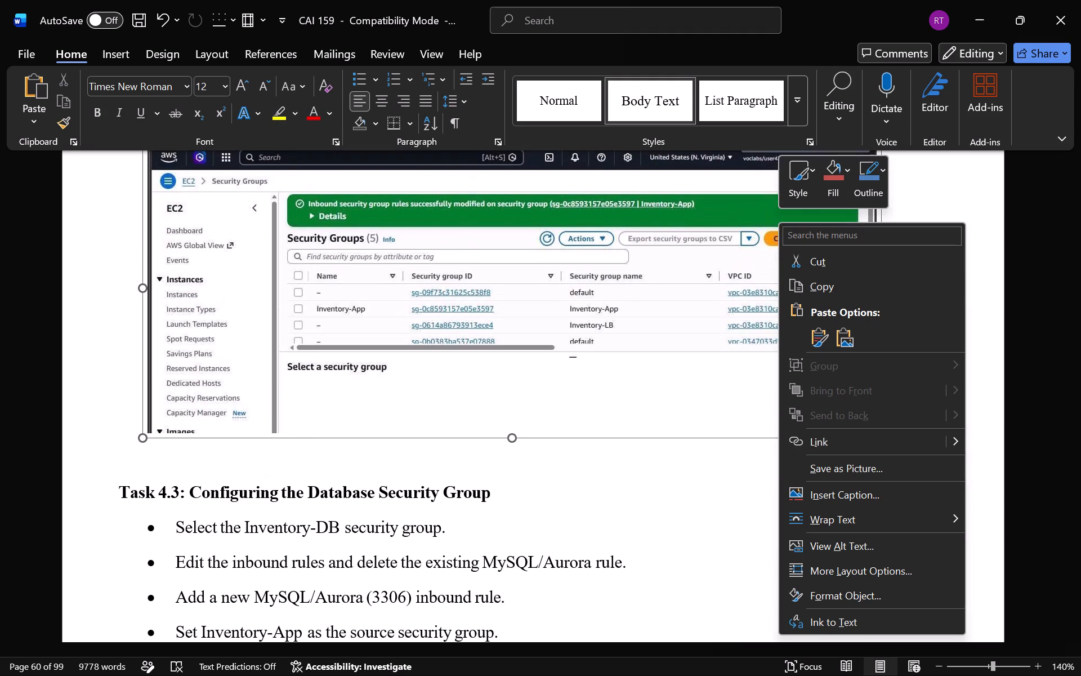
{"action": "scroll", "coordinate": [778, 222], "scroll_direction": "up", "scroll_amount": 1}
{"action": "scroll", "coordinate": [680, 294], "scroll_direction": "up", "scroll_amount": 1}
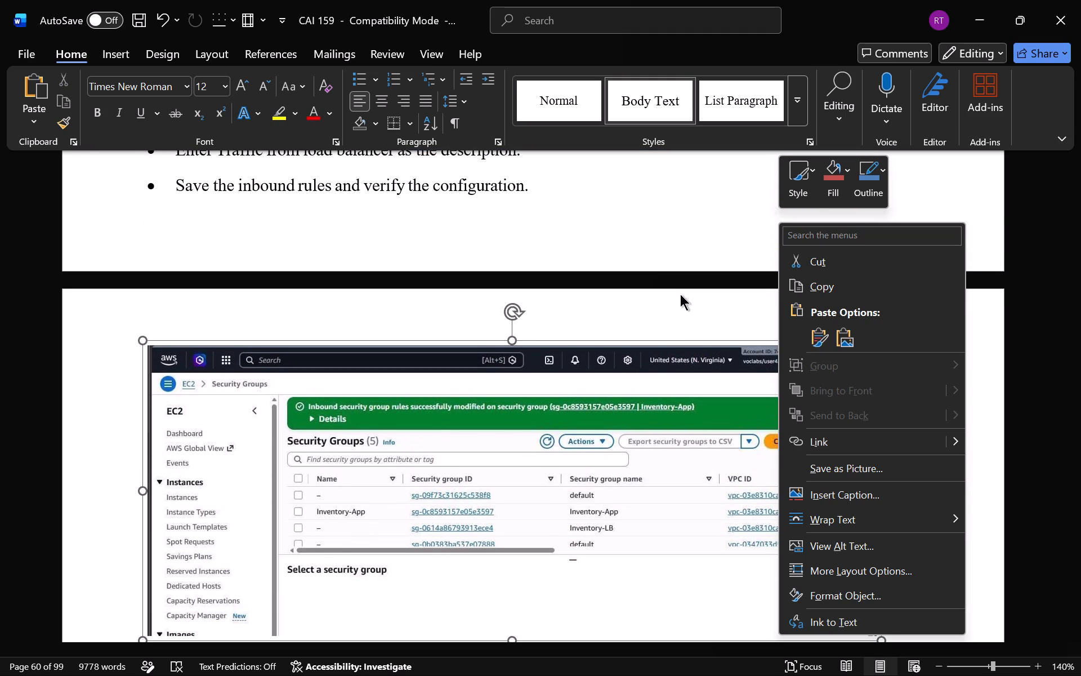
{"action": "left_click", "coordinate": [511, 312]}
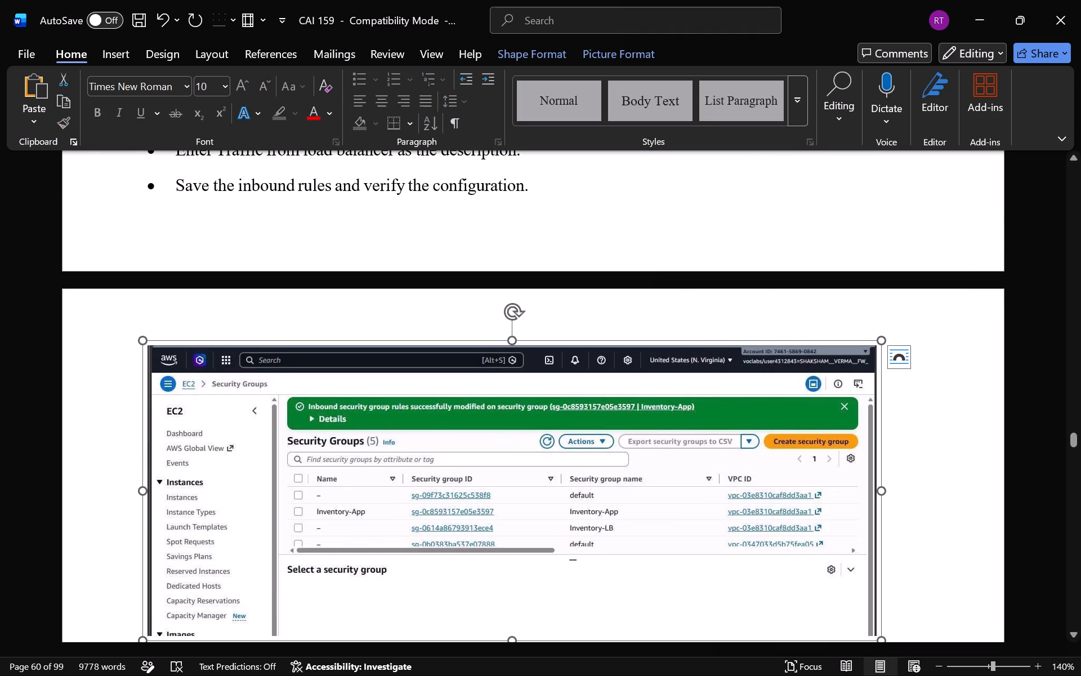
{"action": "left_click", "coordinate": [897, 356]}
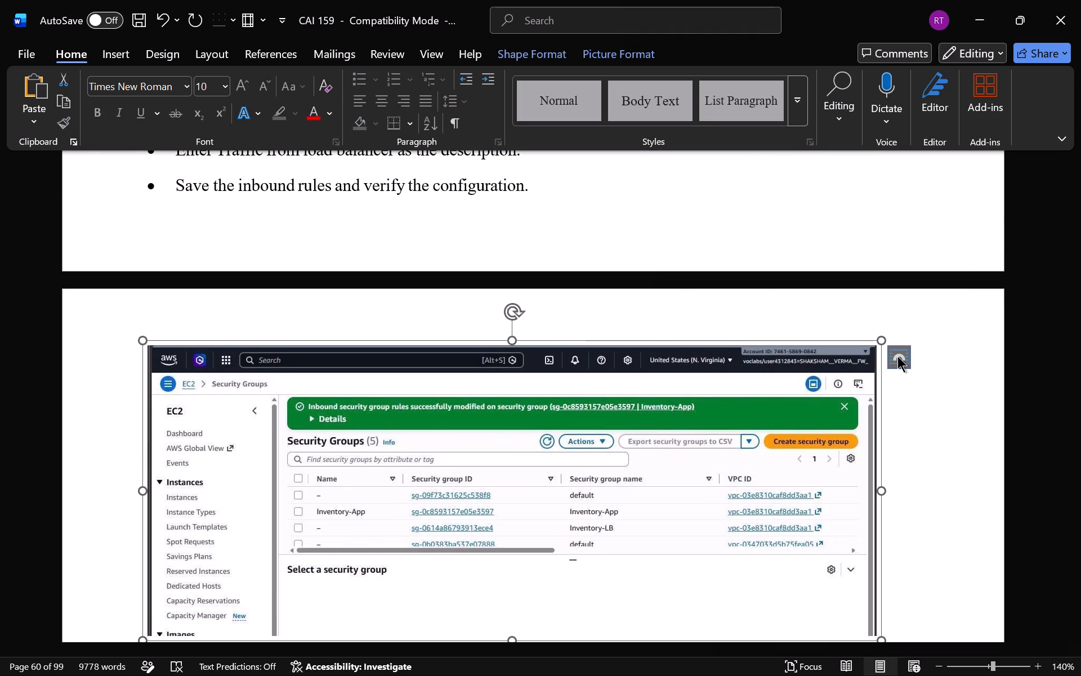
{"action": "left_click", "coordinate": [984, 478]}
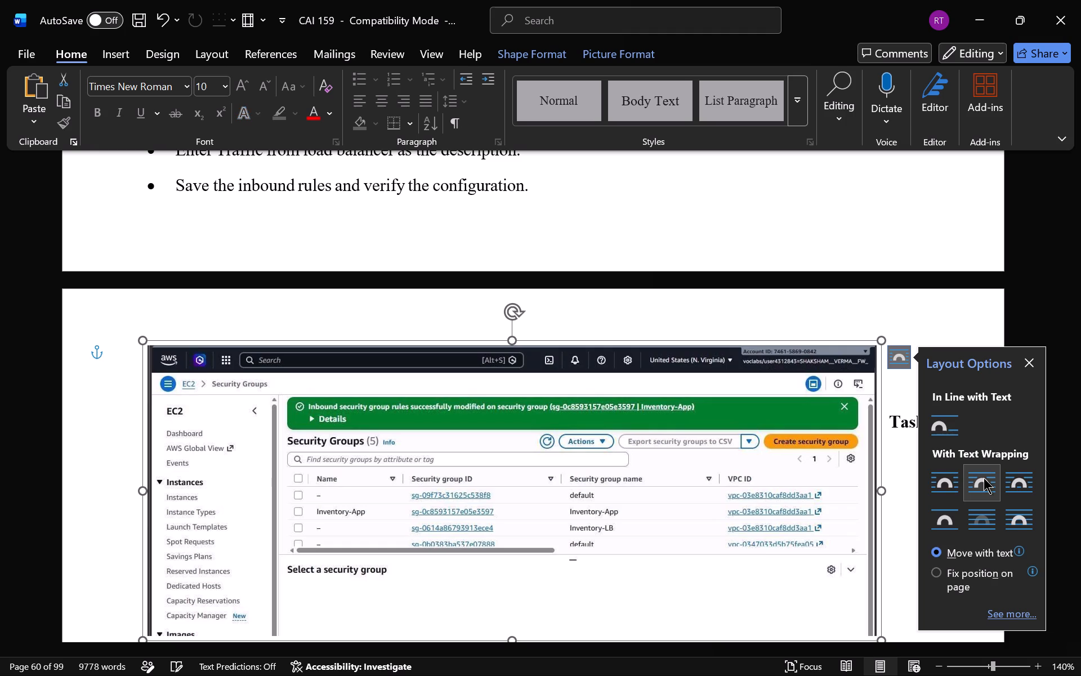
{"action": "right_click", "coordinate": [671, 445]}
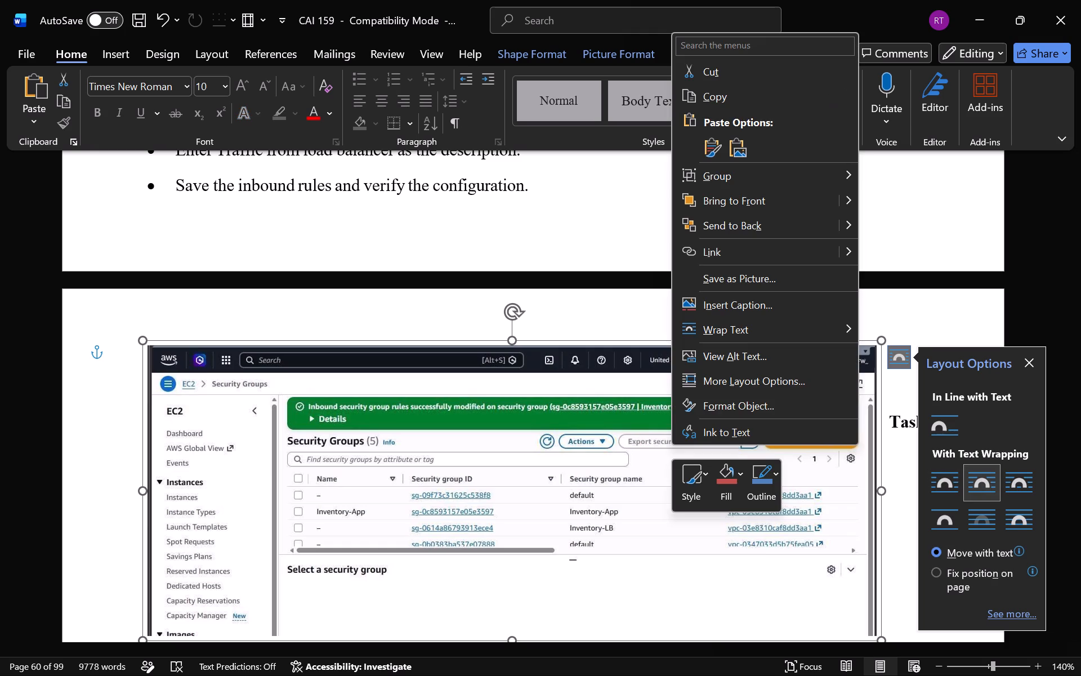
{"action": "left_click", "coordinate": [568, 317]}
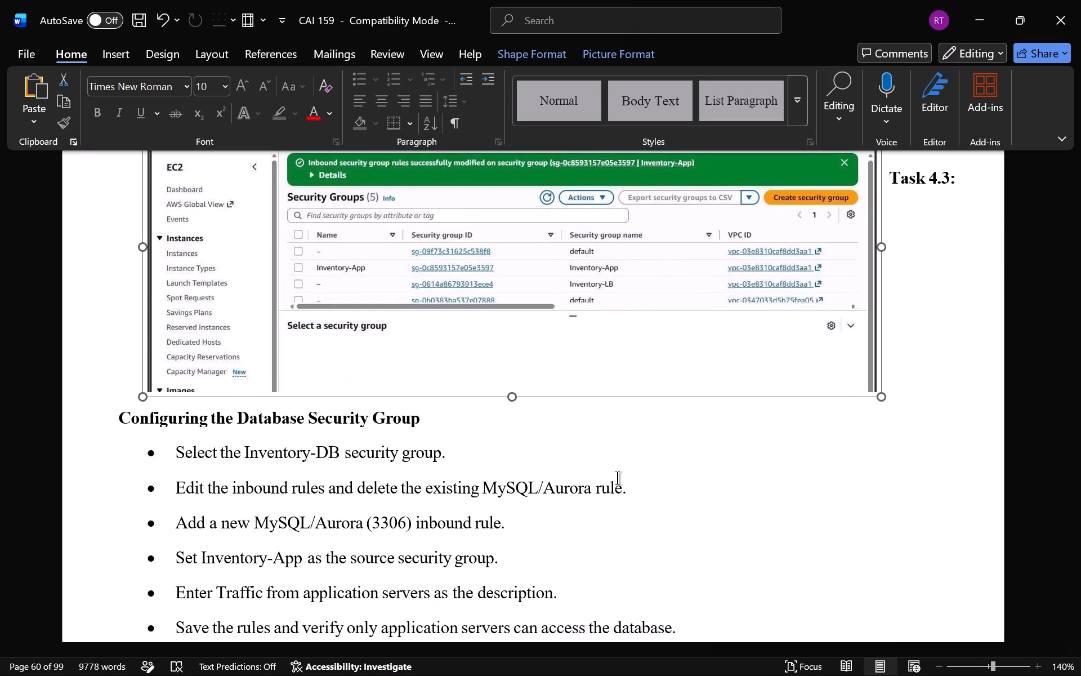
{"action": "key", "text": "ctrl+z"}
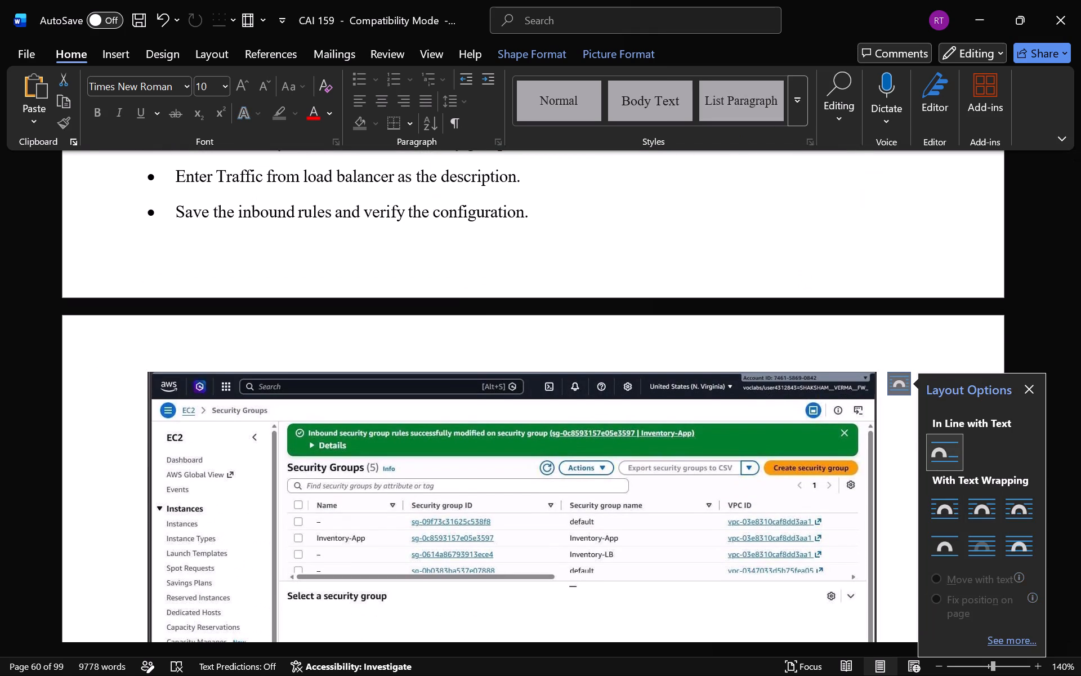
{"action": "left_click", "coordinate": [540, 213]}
Paste the account label after the save the rules line in Task 4.3 and position it over the account details in the Security Groups screenshot.
{"action": "scroll", "coordinate": [569, 291], "scroll_direction": "down", "scroll_amount": 2}
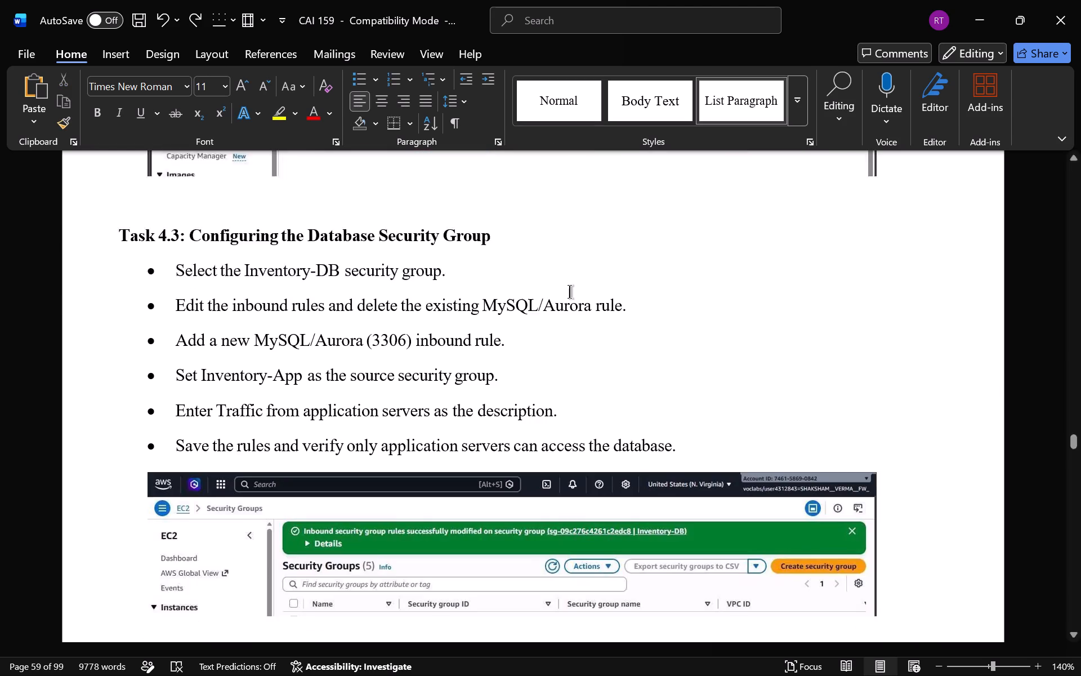
{"action": "scroll", "coordinate": [569, 291], "scroll_direction": "down", "scroll_amount": 1}
{"action": "left_click", "coordinate": [682, 244]}
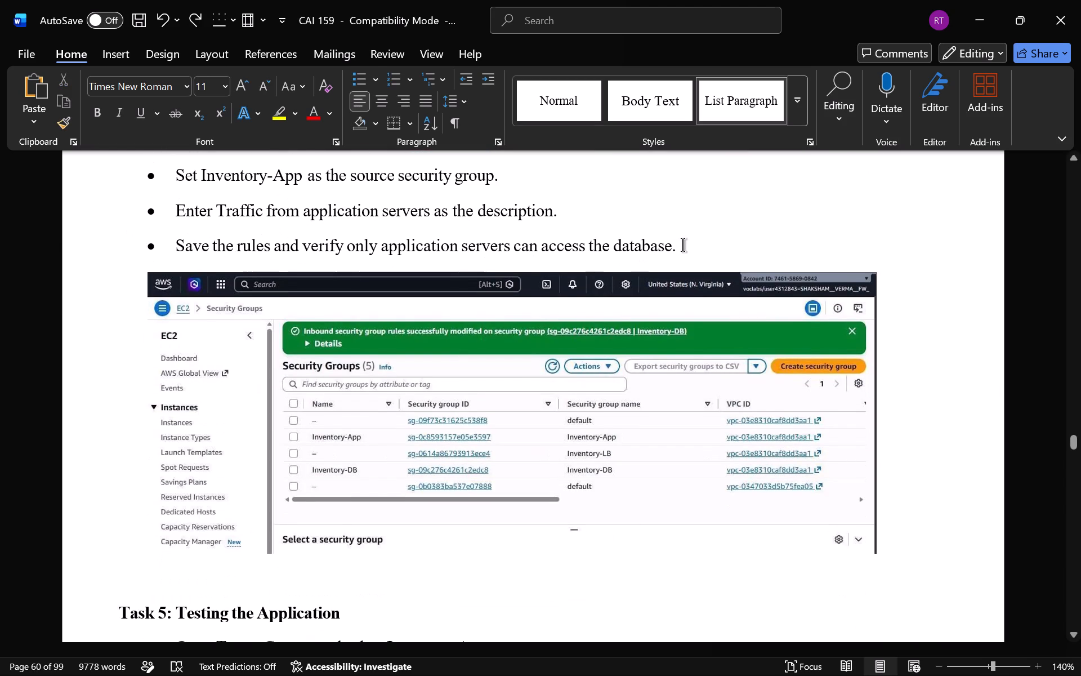
{"action": "key", "text": "ctrl+v"}
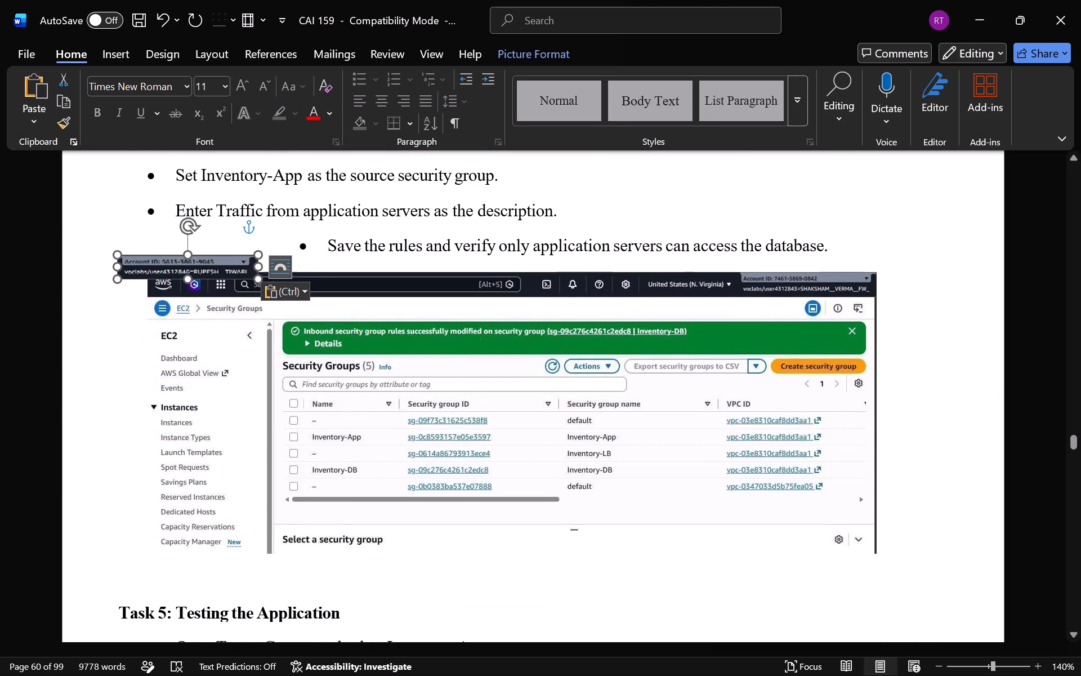
{"action": "left_click_drag", "start_coordinate": [205, 263], "coordinate": [822, 283]}
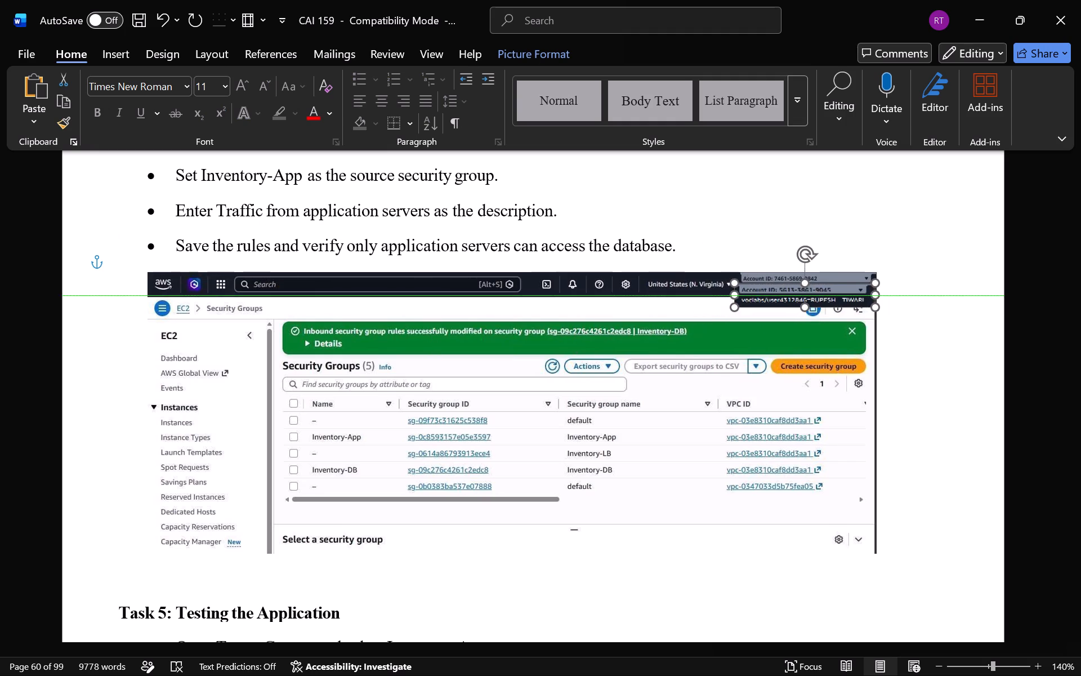
{"action": "left_click_drag", "start_coordinate": [822, 283], "coordinate": [824, 279]}
{"action": "left_click", "coordinate": [682, 244]}
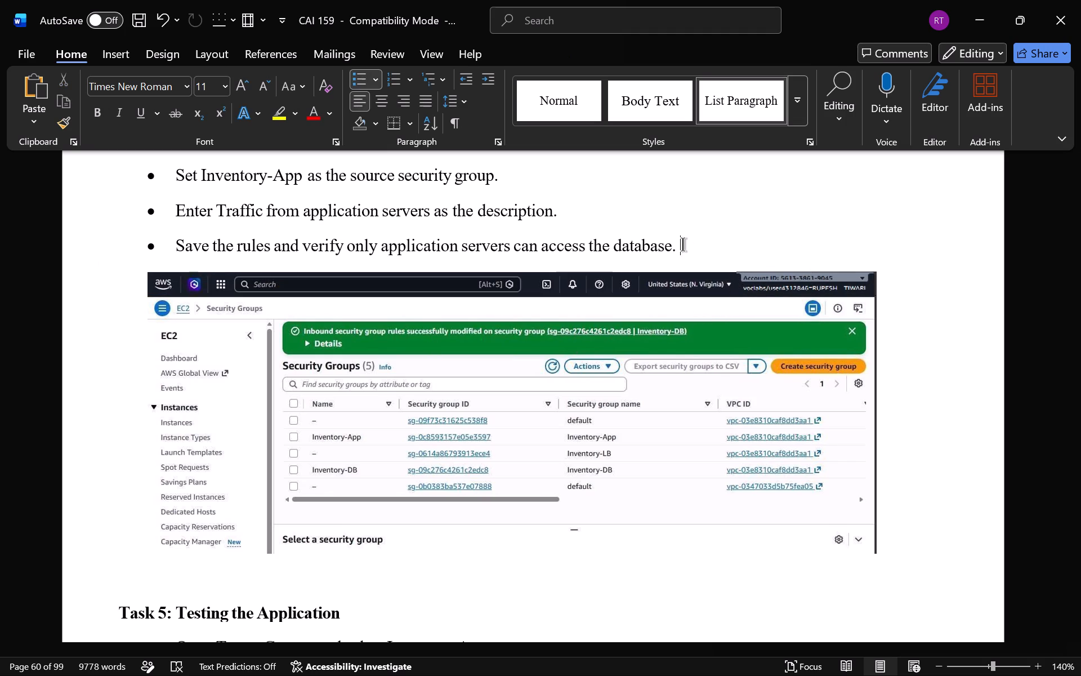
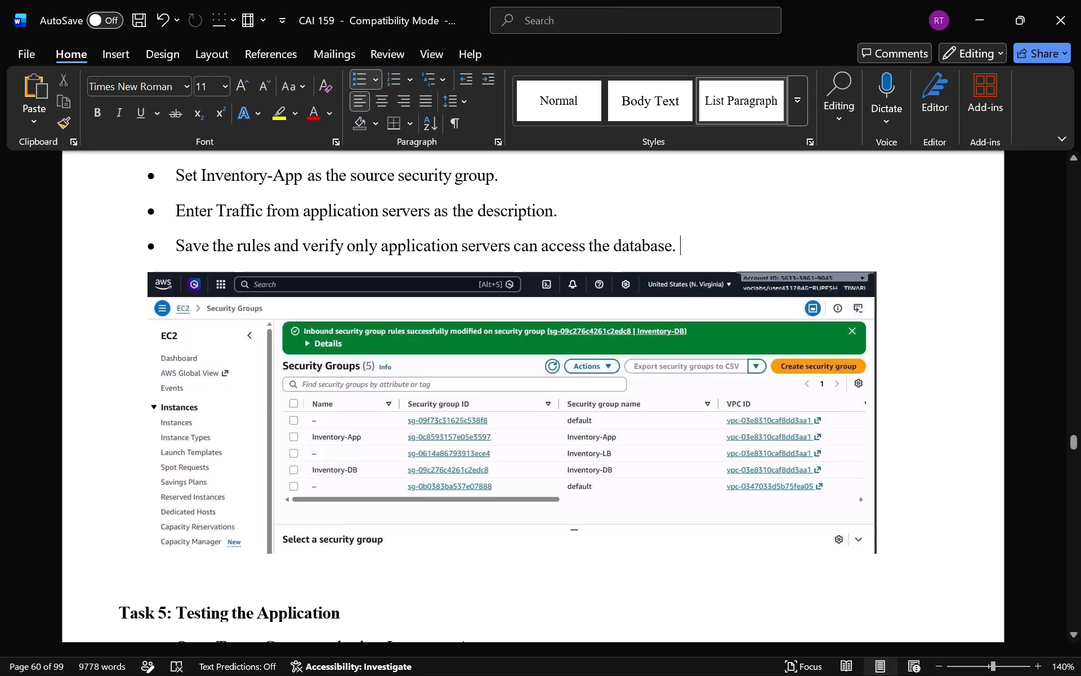
Paste the account label after the last Task 6 bullet and position it over the account details in the EC2 Instances screenshot.
{"action": "scroll", "coordinate": [555, 322], "scroll_direction": "down", "scroll_amount": 1}
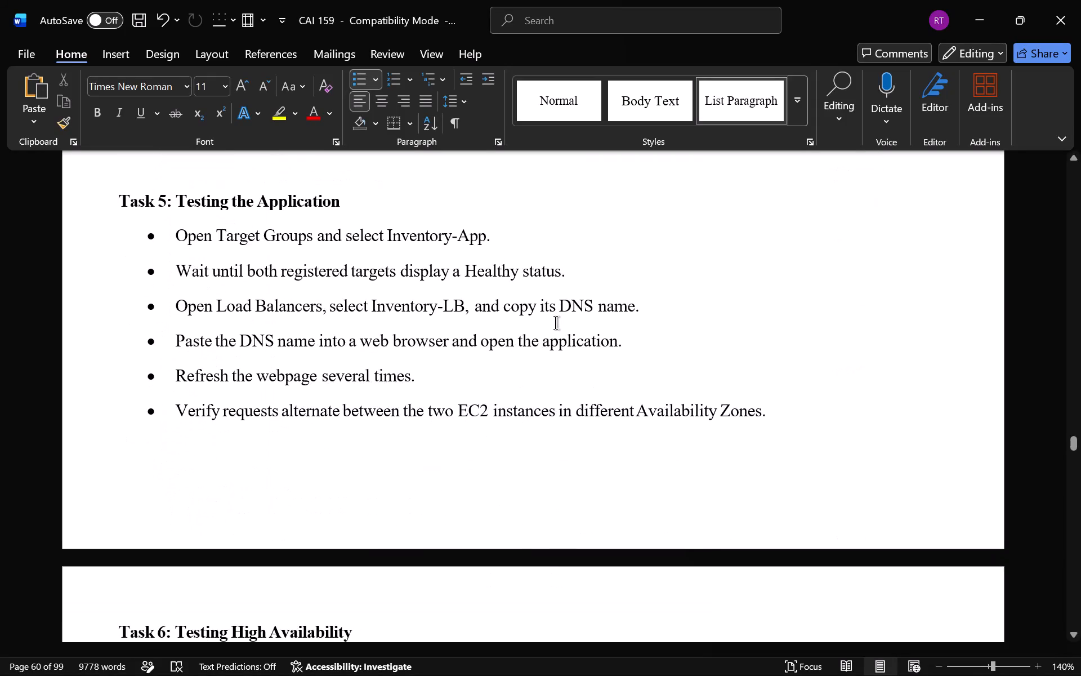
{"action": "scroll", "coordinate": [555, 322], "scroll_direction": "down", "scroll_amount": 2}
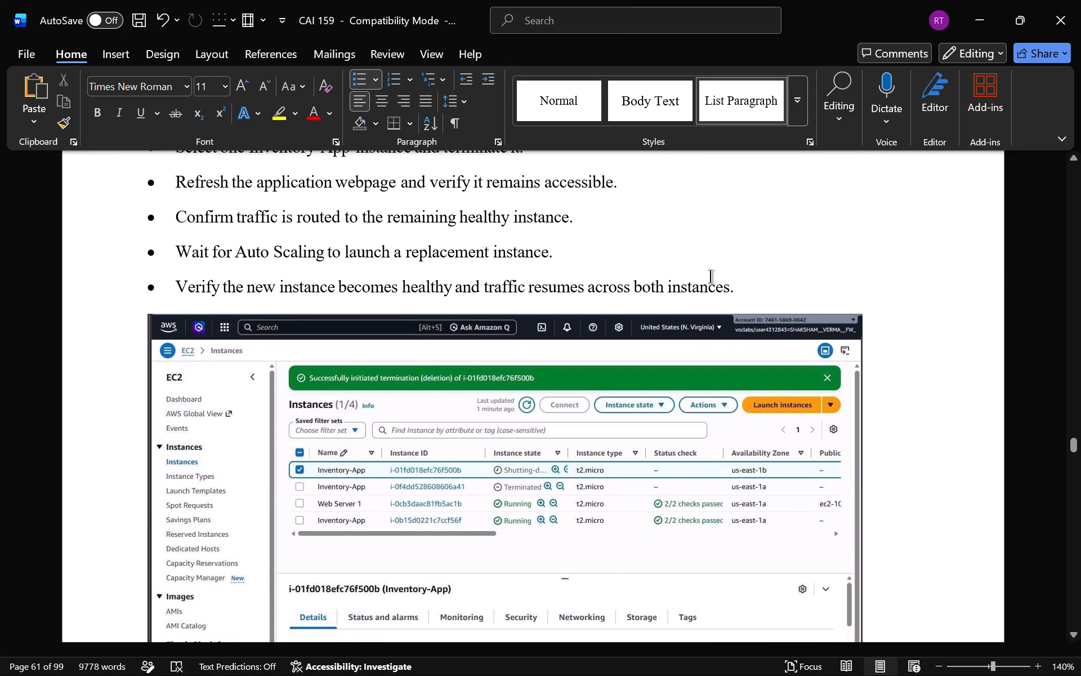
{"action": "left_click", "coordinate": [751, 282]}
{"action": "key", "text": "ctrl+v"}
{"action": "left_click_drag", "start_coordinate": [204, 306], "coordinate": [211, 306]}
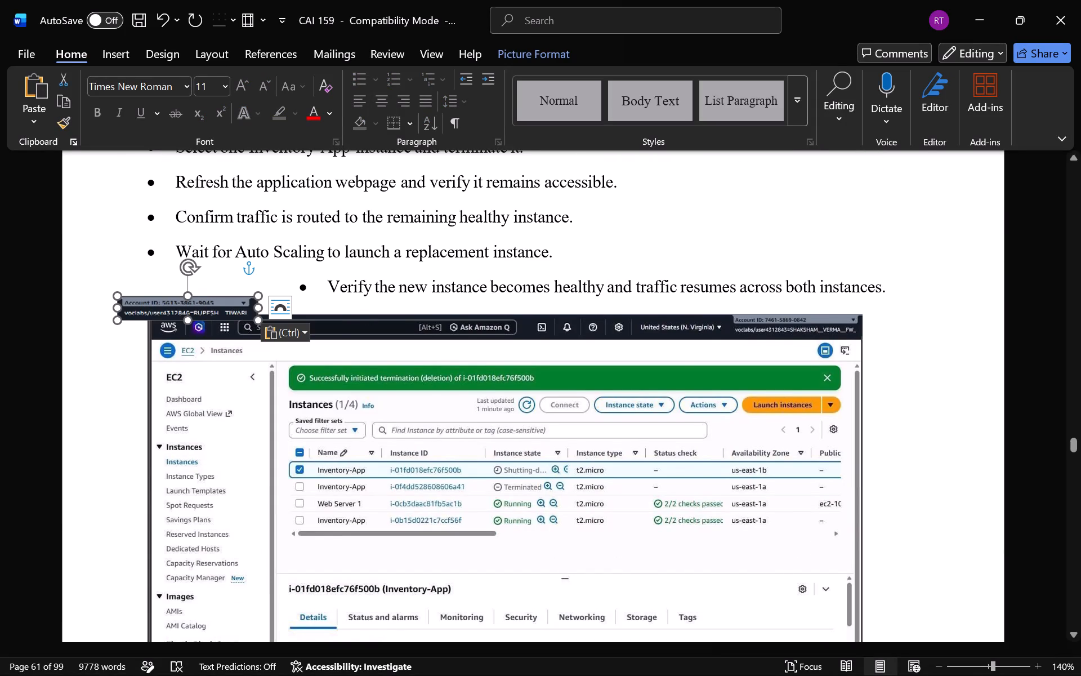
{"action": "left_click_drag", "start_coordinate": [211, 306], "coordinate": [806, 323]}
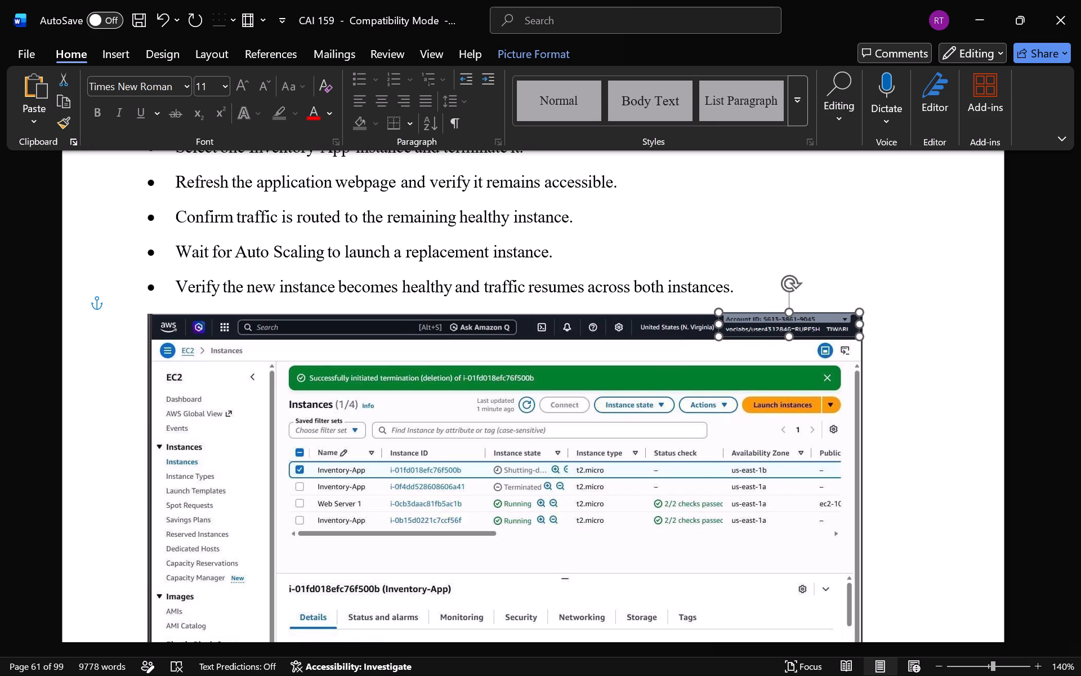
{"action": "left_click_drag", "start_coordinate": [806, 323], "coordinate": [811, 324]}
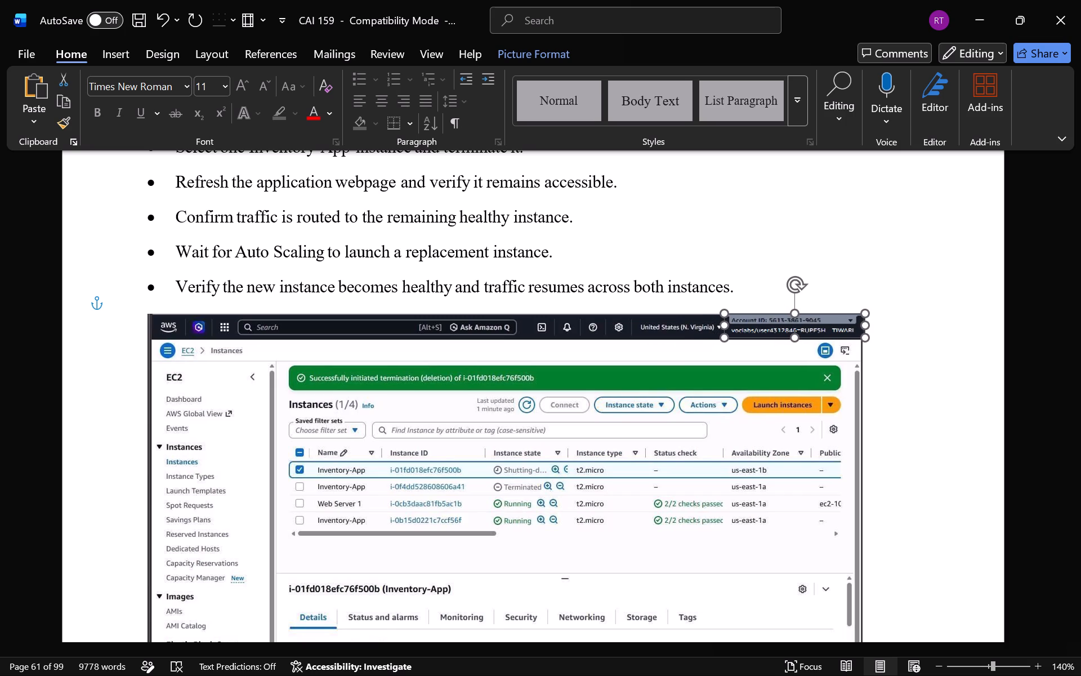
{"action": "left_click_drag", "start_coordinate": [811, 324], "coordinate": [808, 324]}
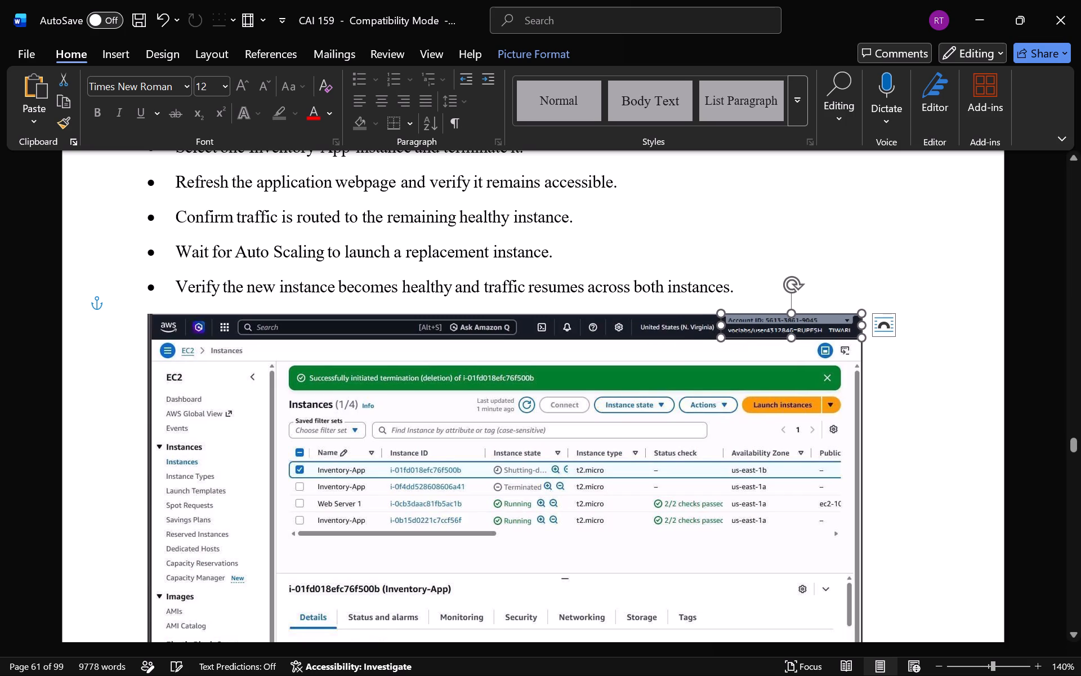
{"action": "left_click", "coordinate": [790, 335]}
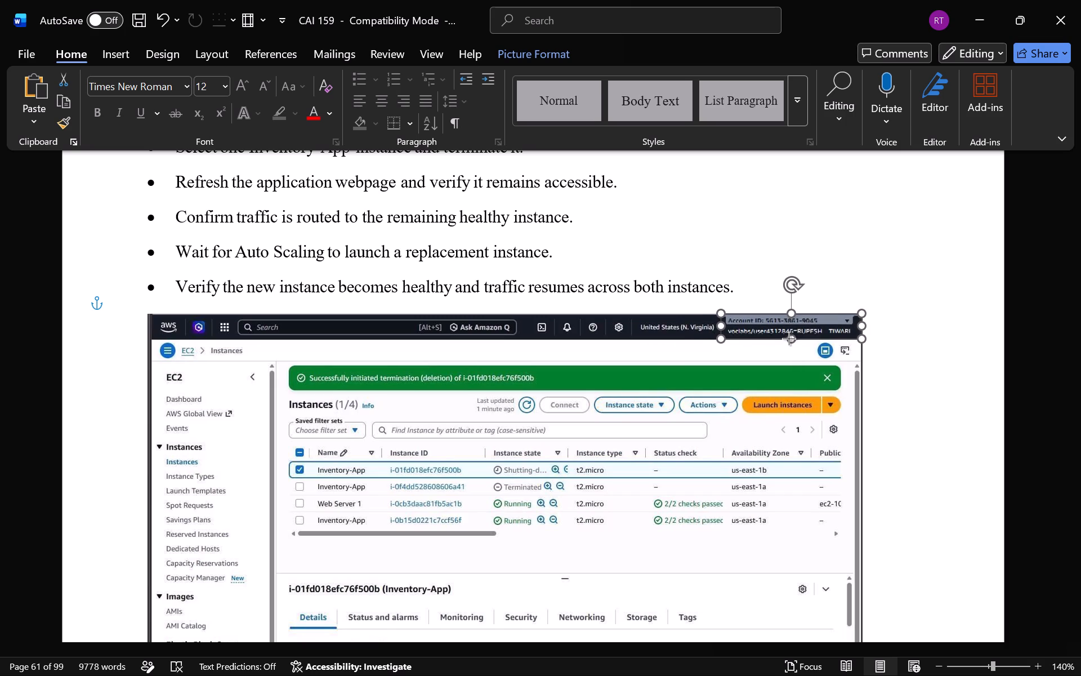
Paste the account label after the Review the Resources line, then position and slightly heighten it over the account details in the lab-network stack screenshot.
{"action": "scroll", "coordinate": [720, 293], "scroll_direction": "down", "scroll_amount": 2}
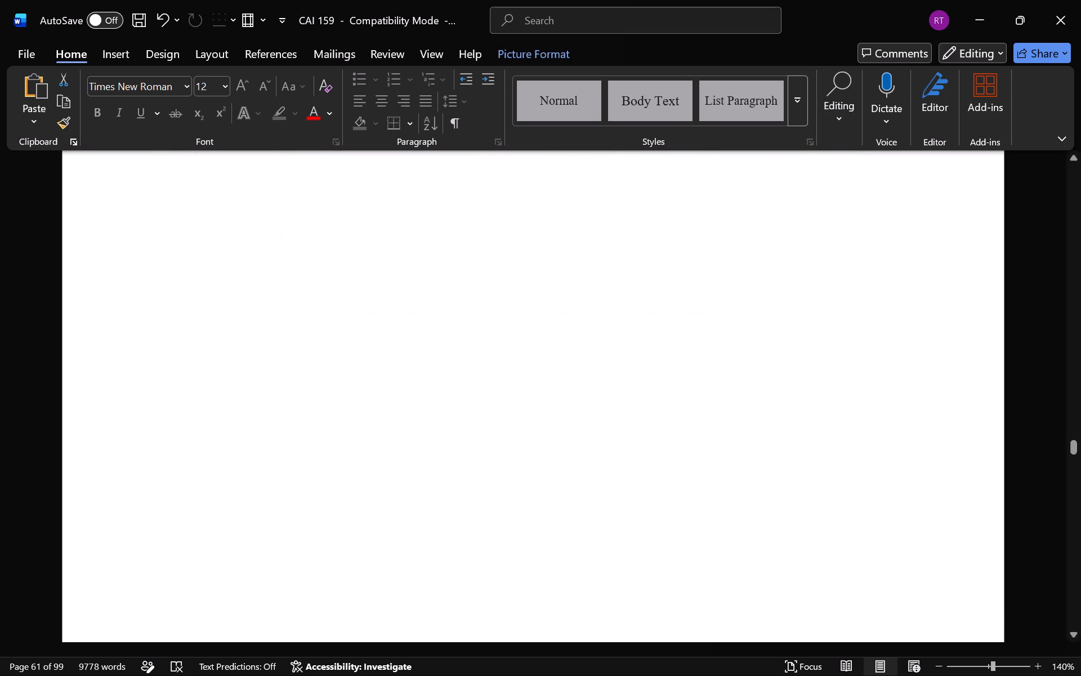
{"action": "scroll", "coordinate": [720, 293], "scroll_direction": "down", "scroll_amount": 3}
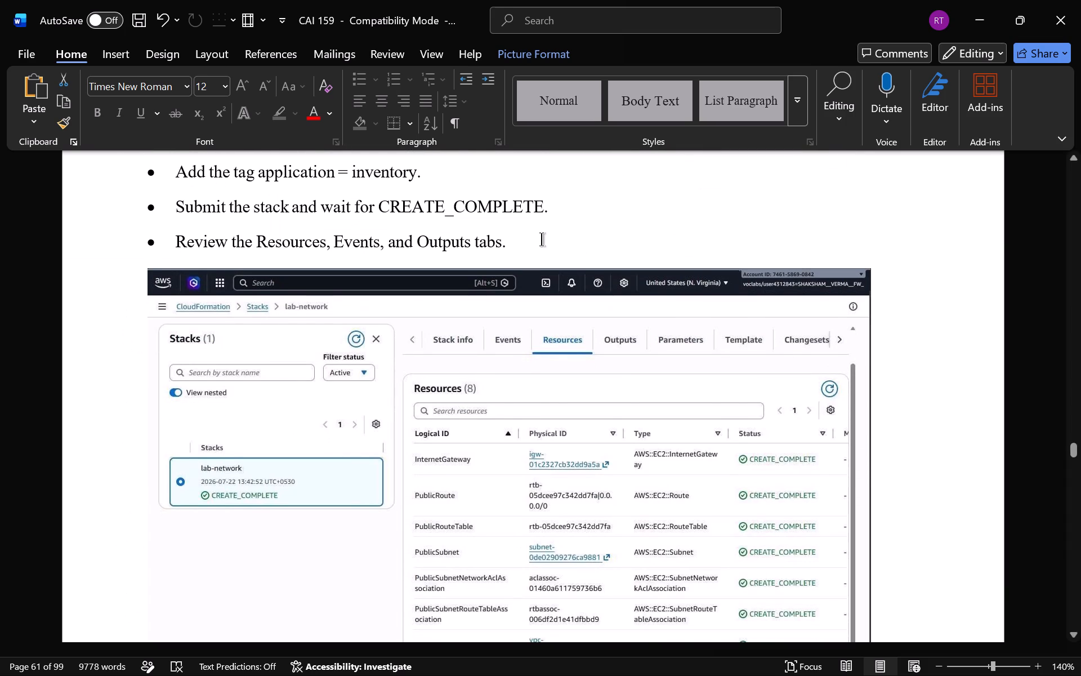
{"action": "left_click", "coordinate": [513, 239]}
{"action": "key", "text": "ctrl+v"}
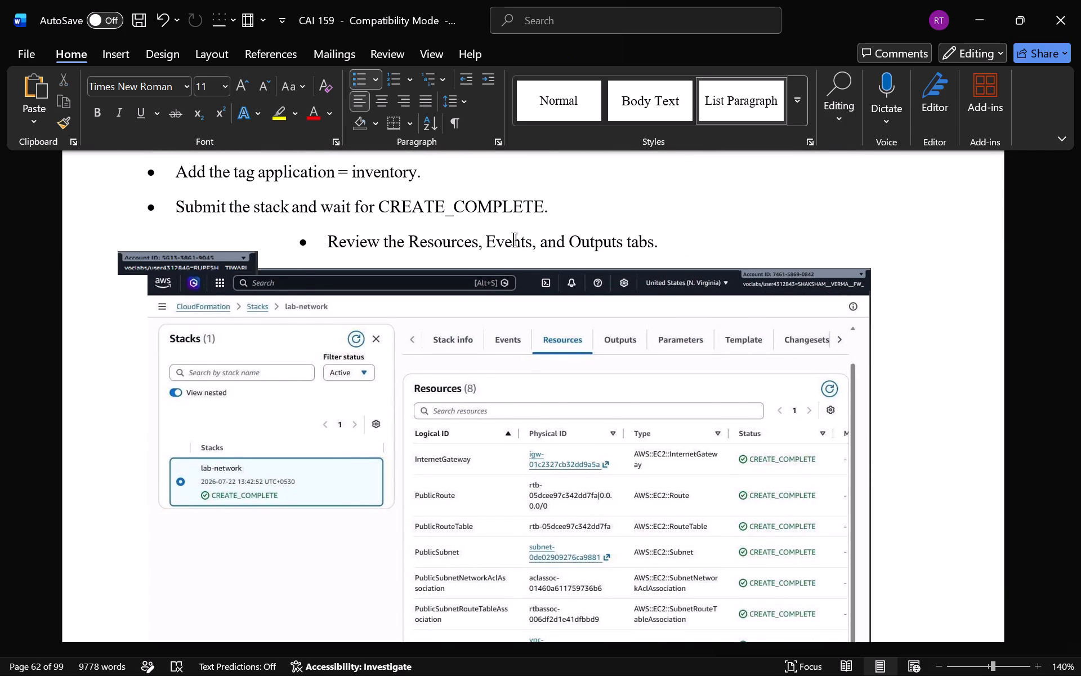
{"action": "left_click_drag", "start_coordinate": [170, 263], "coordinate": [496, 303]}
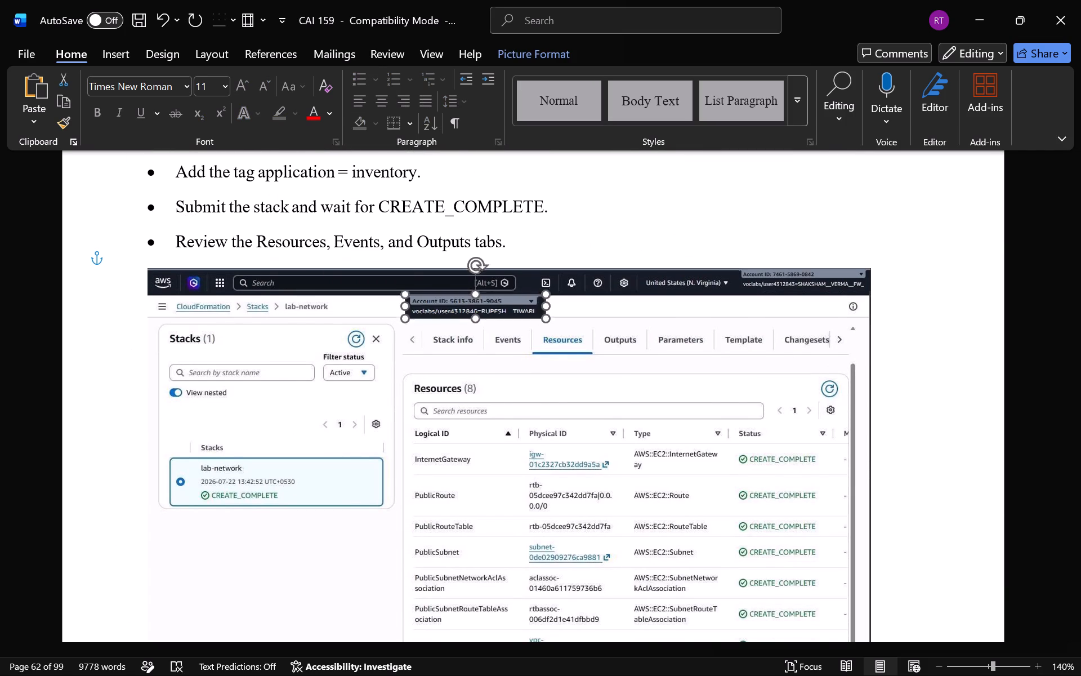
{"action": "left_click_drag", "start_coordinate": [496, 303], "coordinate": [783, 279]}
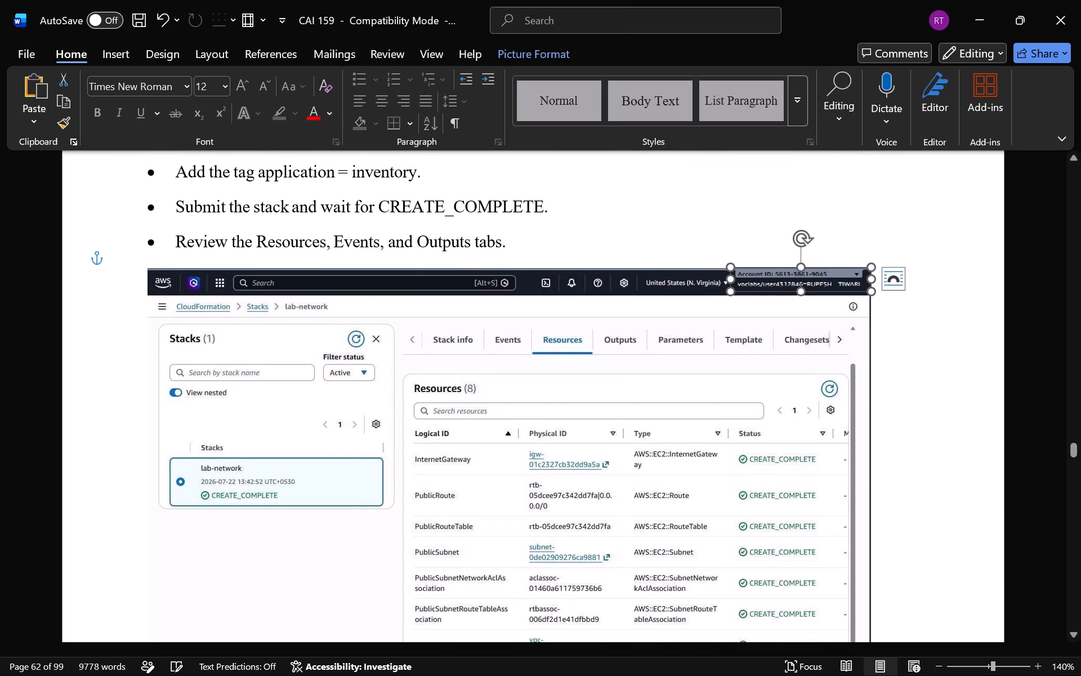
{"action": "left_click_drag", "start_coordinate": [799, 288], "coordinate": [799, 296]}
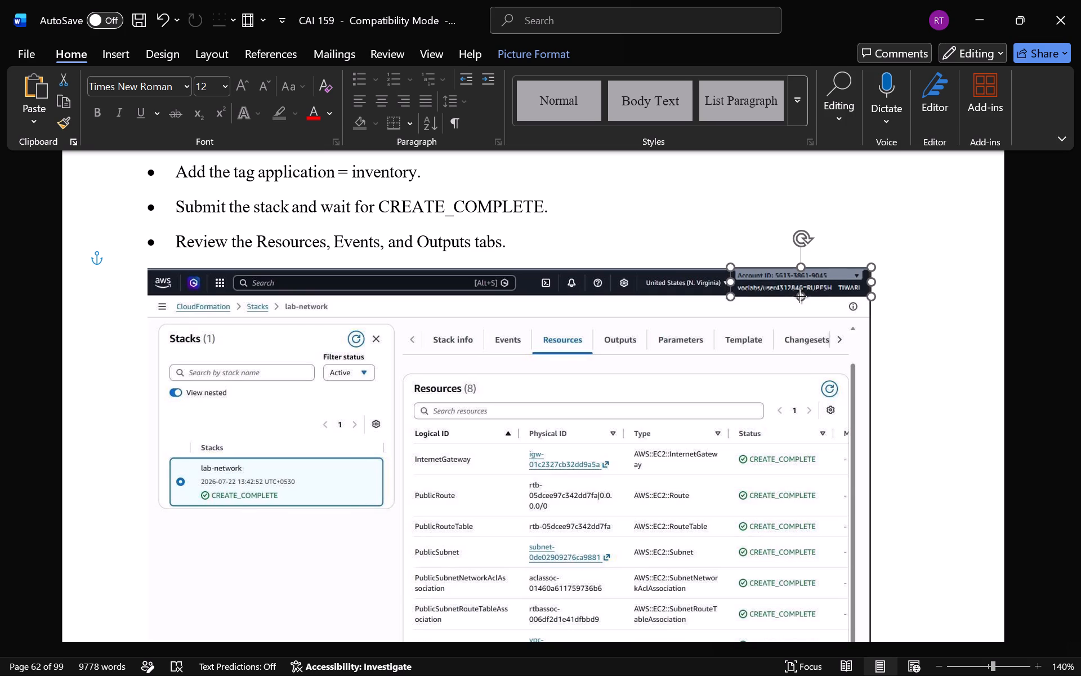
{"action": "left_click_drag", "start_coordinate": [799, 296], "coordinate": [799, 294]}
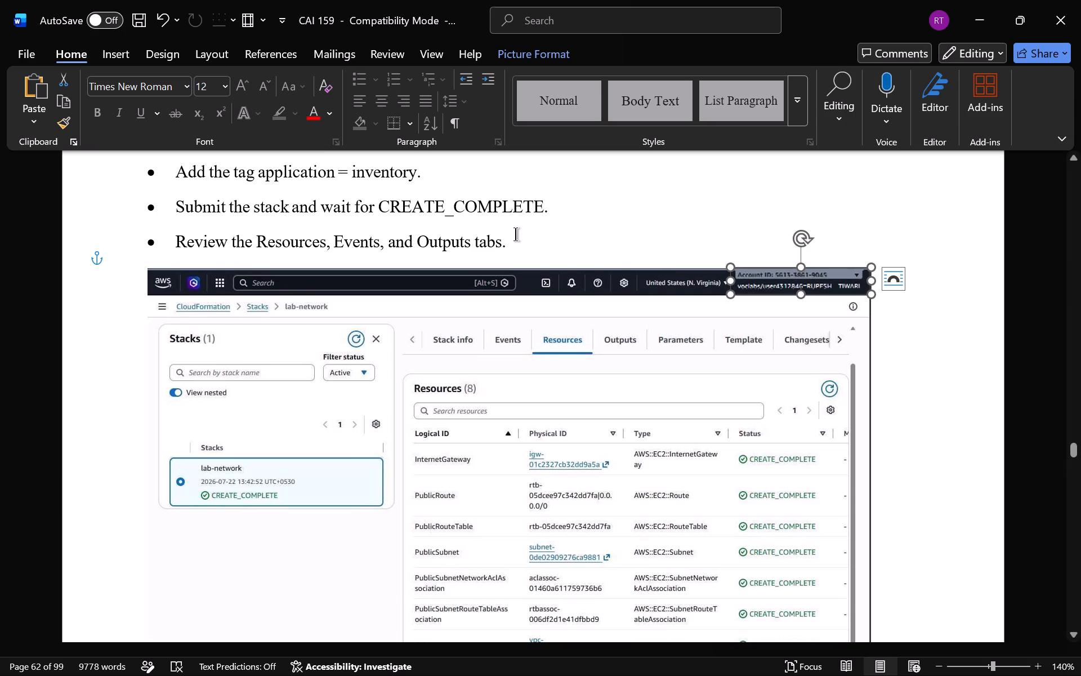
{"action": "left_click", "coordinate": [515, 234]}
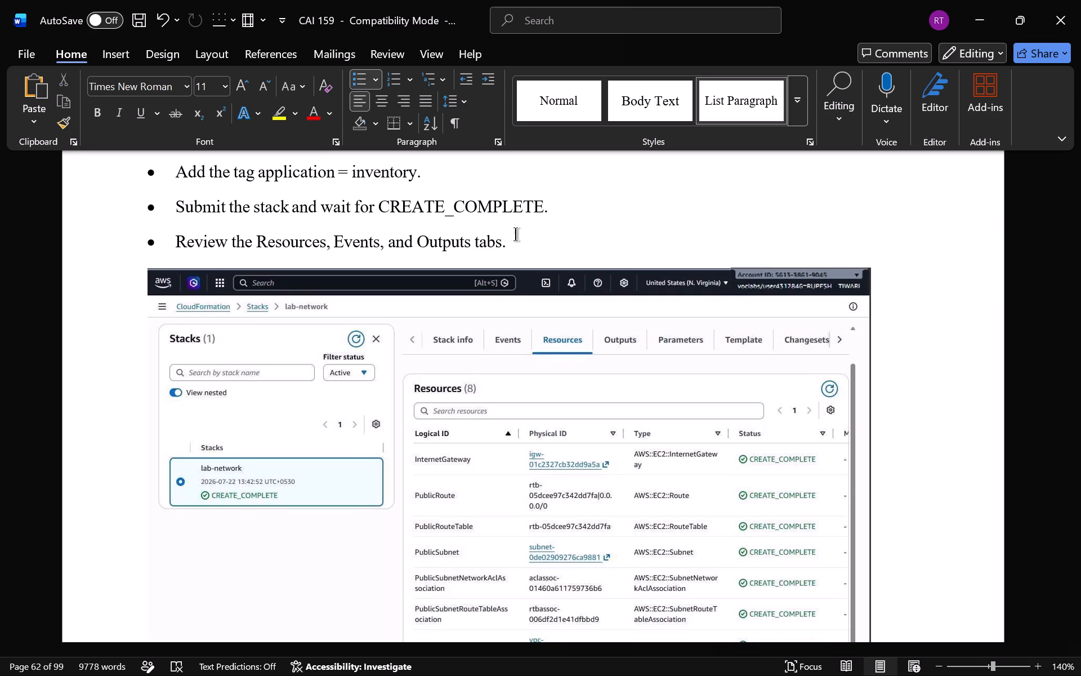
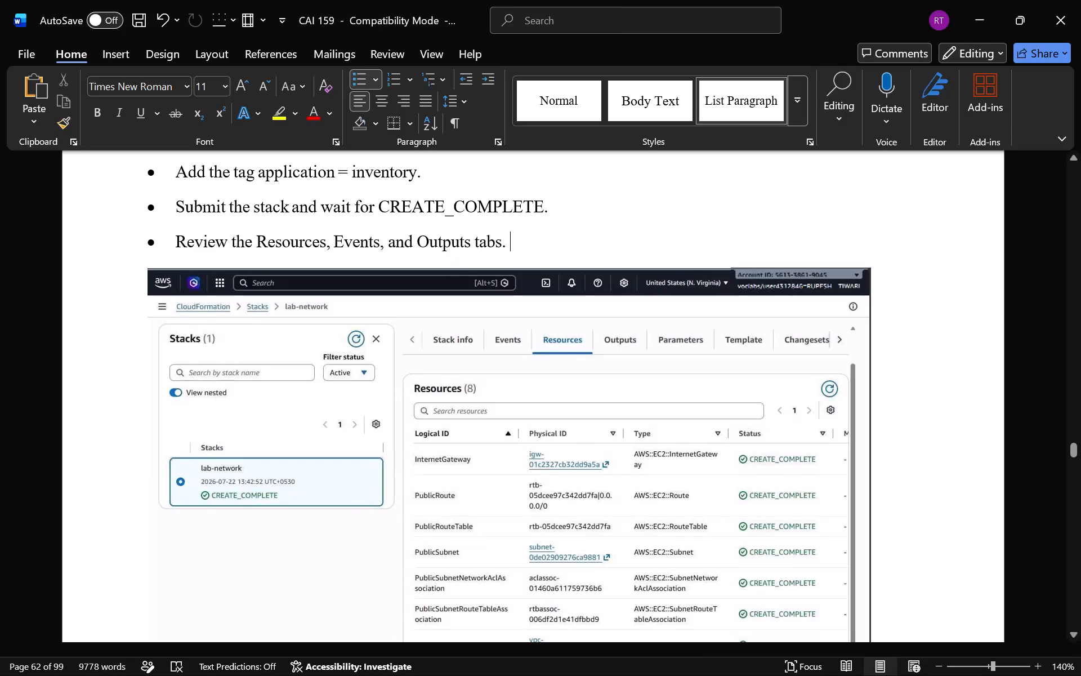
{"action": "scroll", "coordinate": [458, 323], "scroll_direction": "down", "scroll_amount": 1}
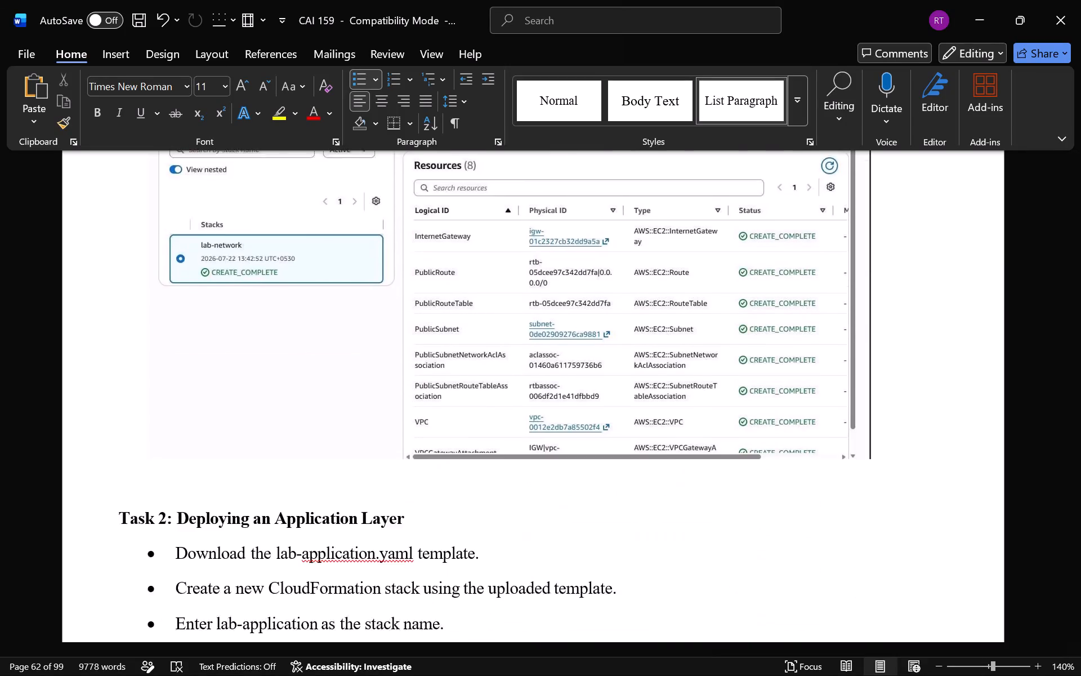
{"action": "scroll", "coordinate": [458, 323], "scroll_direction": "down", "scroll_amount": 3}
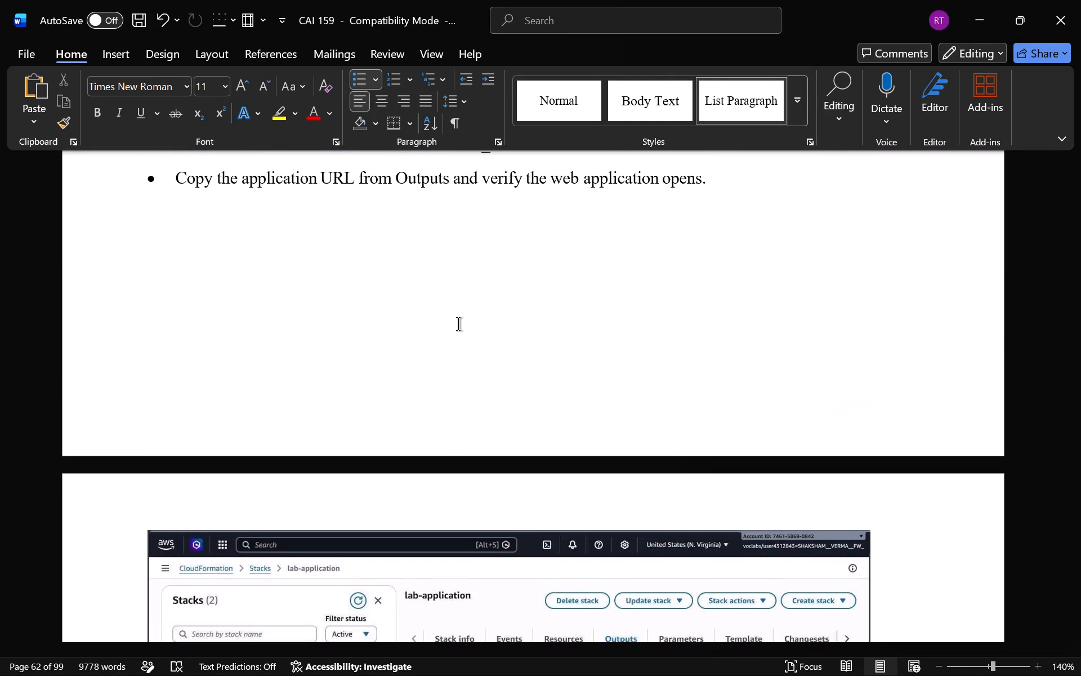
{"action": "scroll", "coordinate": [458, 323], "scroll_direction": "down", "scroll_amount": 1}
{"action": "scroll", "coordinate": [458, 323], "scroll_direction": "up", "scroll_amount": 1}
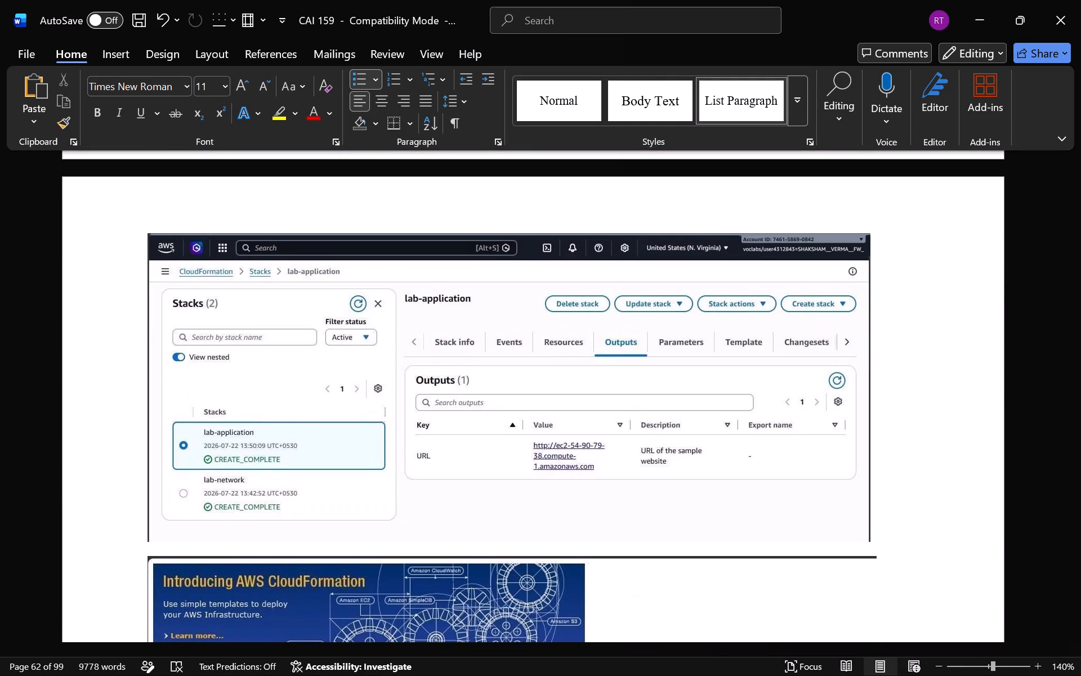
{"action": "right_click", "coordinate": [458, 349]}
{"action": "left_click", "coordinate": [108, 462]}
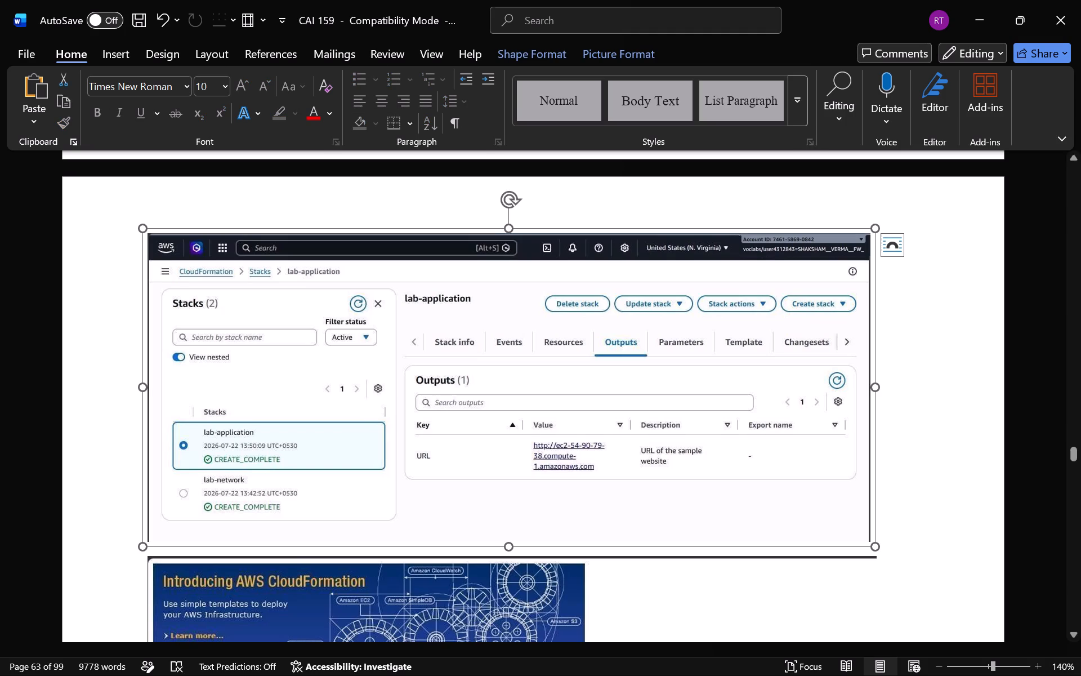
Paste the account label after the HTTPS (443) inbound rule bullet and position it over the account details in the lab-application Events screenshot.
{"action": "scroll", "coordinate": [323, 501], "scroll_direction": "down", "scroll_amount": 2}
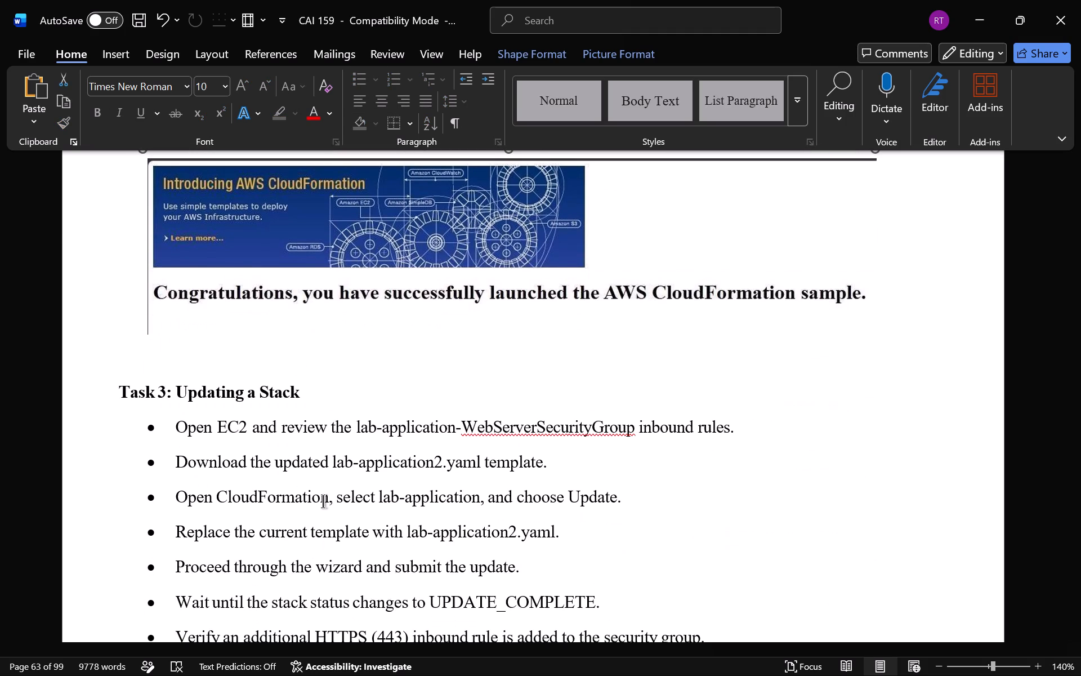
{"action": "scroll", "coordinate": [323, 501], "scroll_direction": "down", "scroll_amount": 3}
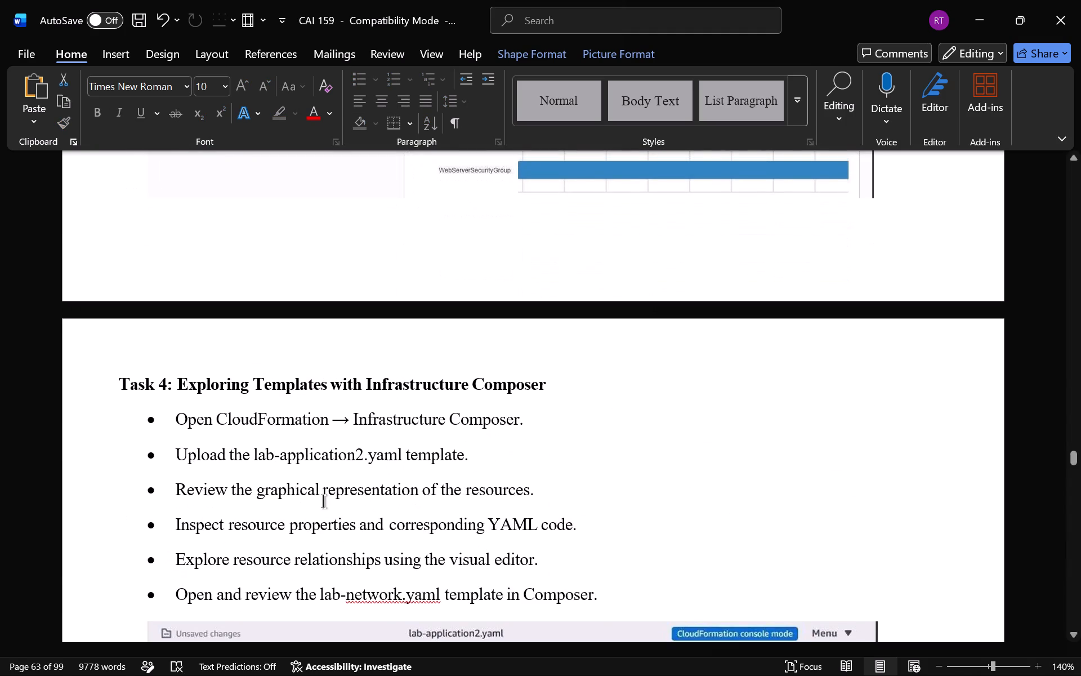
{"action": "scroll", "coordinate": [323, 501], "scroll_direction": "up", "scroll_amount": 3}
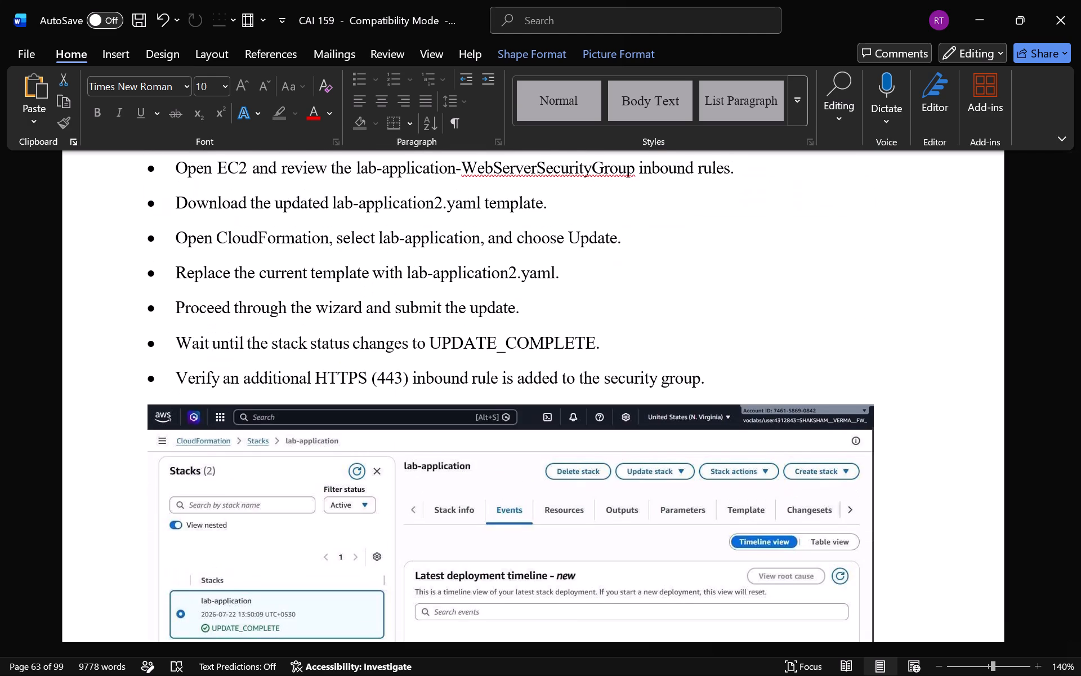
{"action": "scroll", "coordinate": [323, 501], "scroll_direction": "up", "scroll_amount": 1}
{"action": "left_click", "coordinate": [706, 383]}
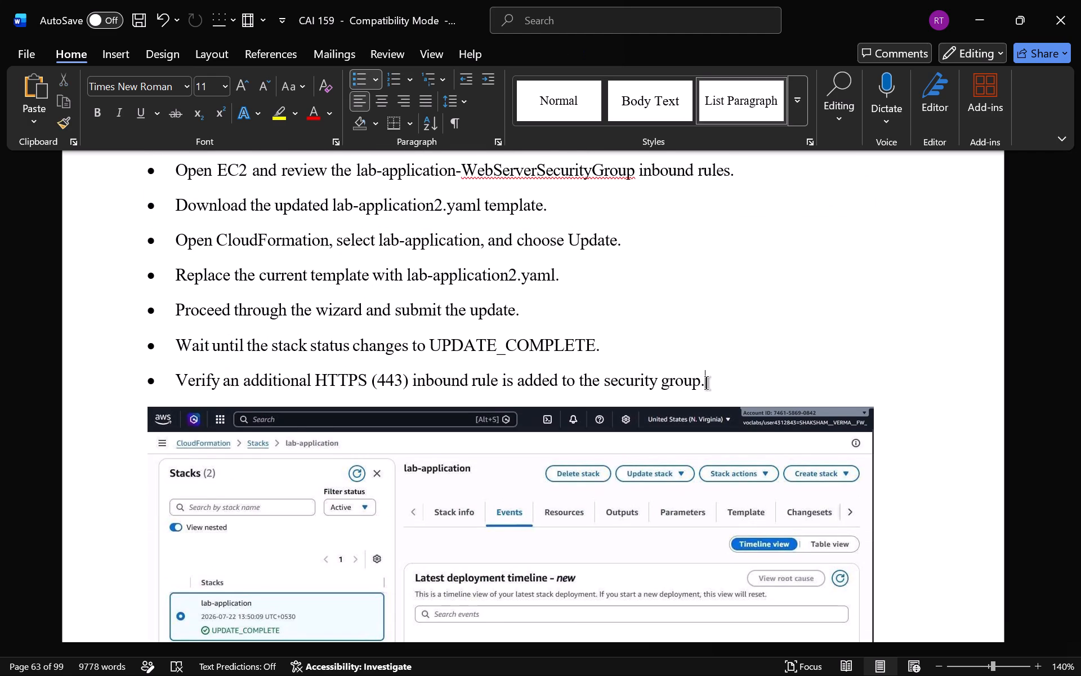
{"action": "key", "text": "ctrl+v"}
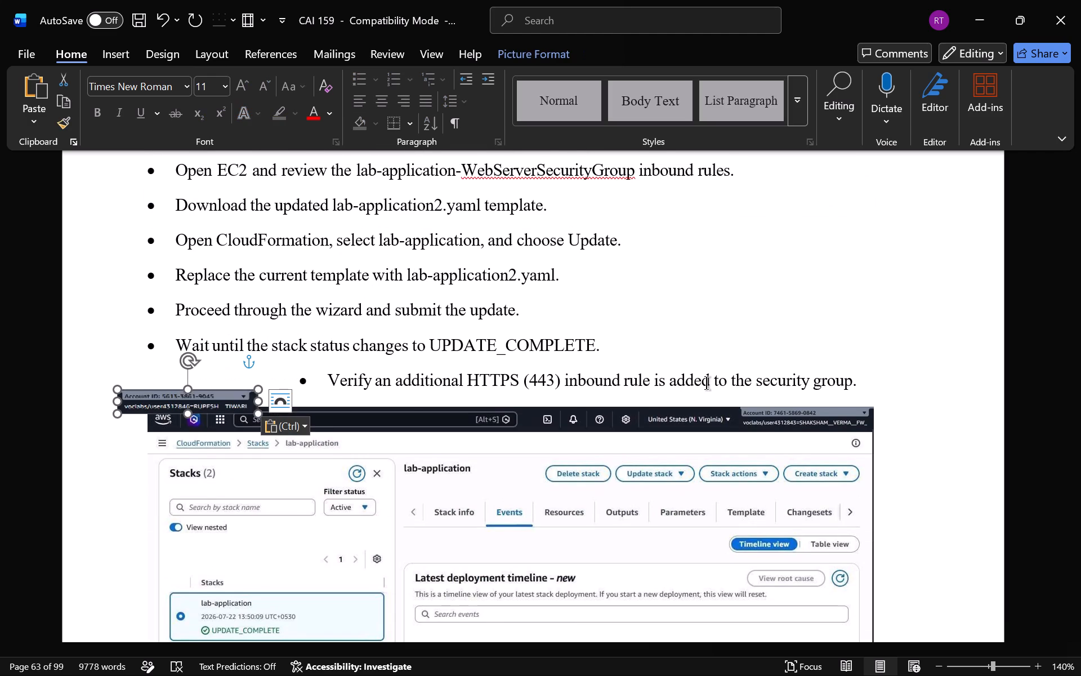
{"action": "left_click_drag", "start_coordinate": [215, 396], "coordinate": [450, 398]}
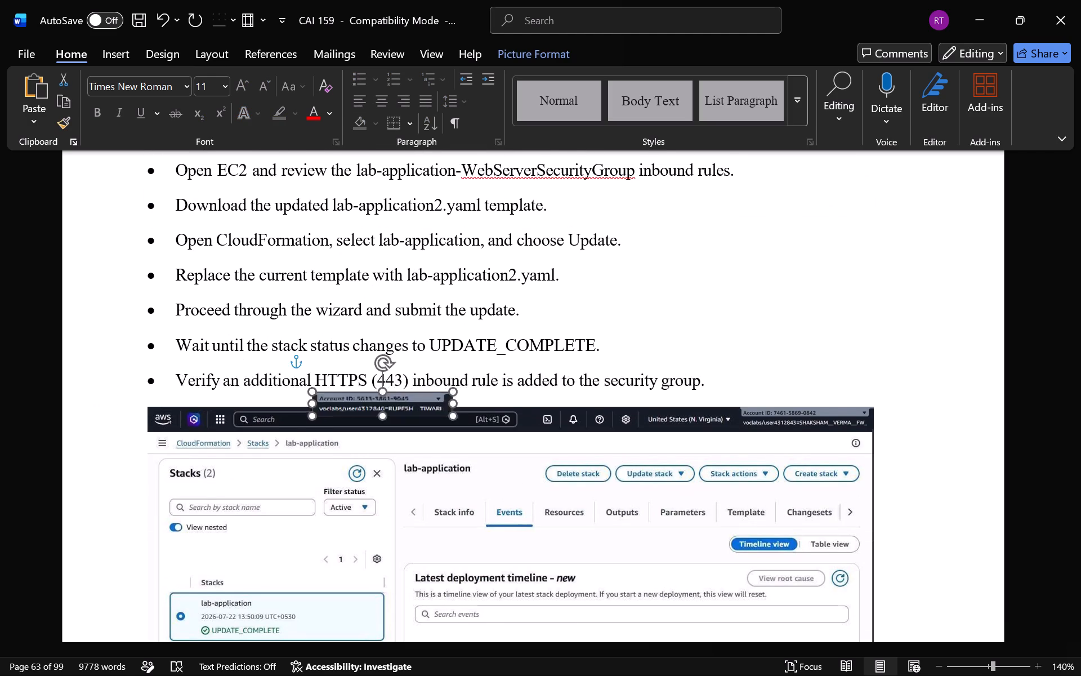
{"action": "left_click_drag", "start_coordinate": [450, 398], "coordinate": [830, 417]}
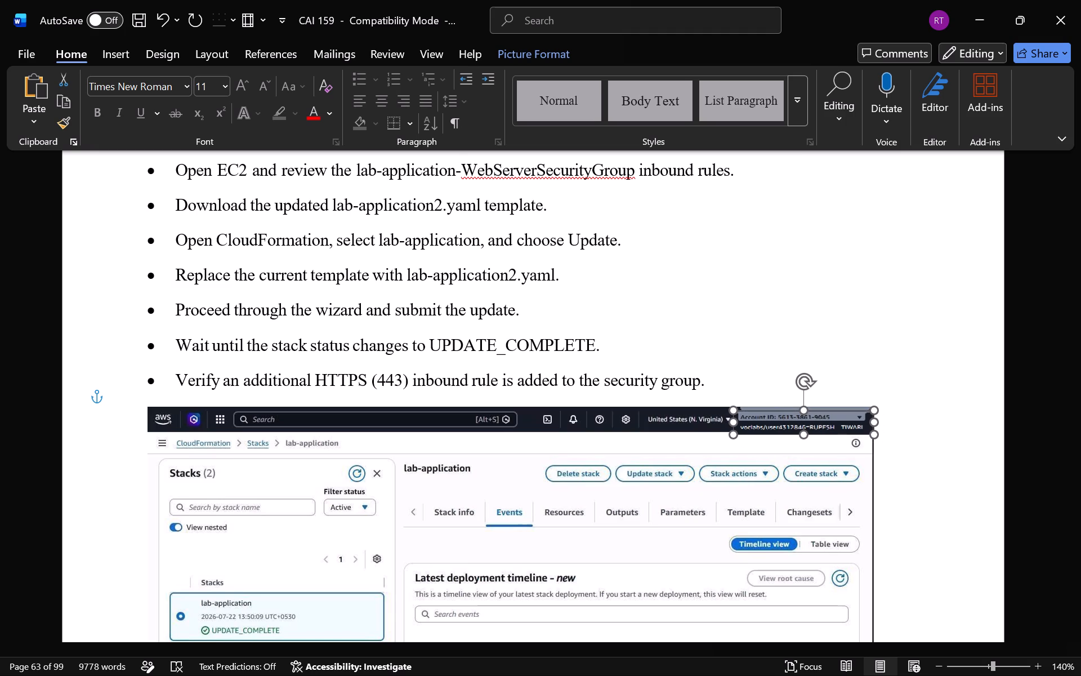
{"action": "left_click_drag", "start_coordinate": [830, 417], "coordinate": [831, 414]}
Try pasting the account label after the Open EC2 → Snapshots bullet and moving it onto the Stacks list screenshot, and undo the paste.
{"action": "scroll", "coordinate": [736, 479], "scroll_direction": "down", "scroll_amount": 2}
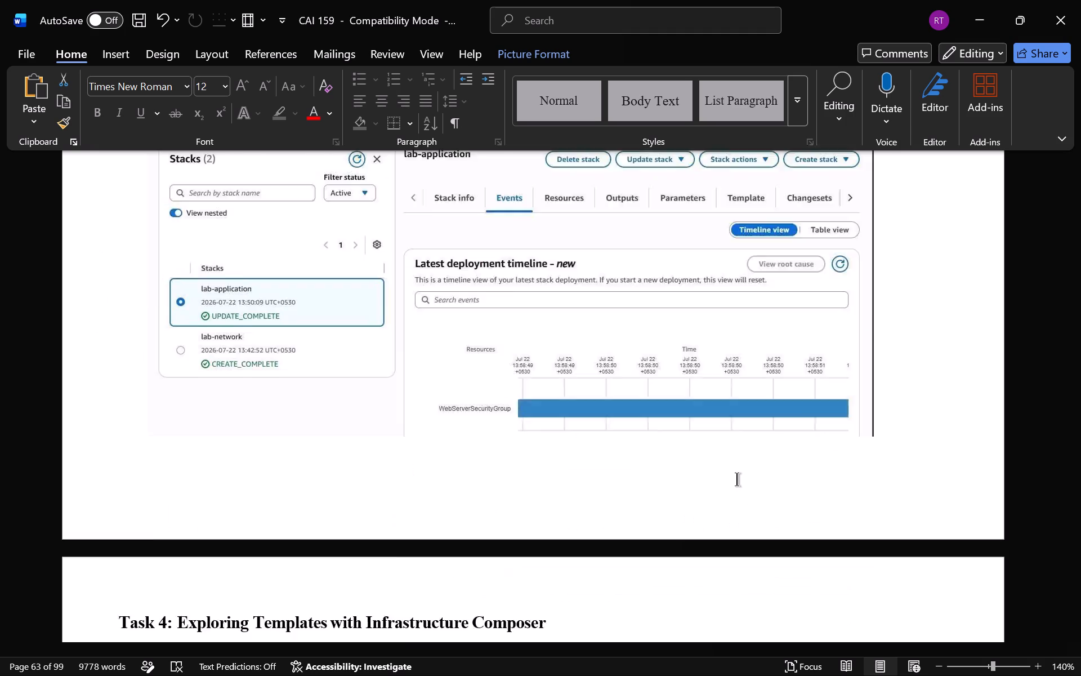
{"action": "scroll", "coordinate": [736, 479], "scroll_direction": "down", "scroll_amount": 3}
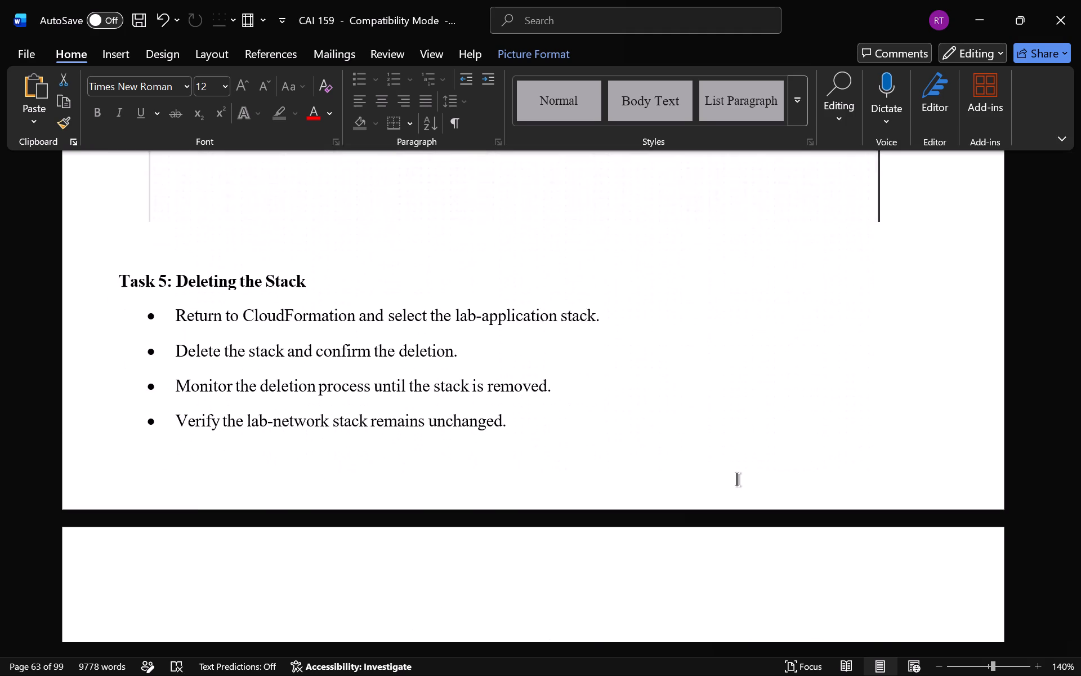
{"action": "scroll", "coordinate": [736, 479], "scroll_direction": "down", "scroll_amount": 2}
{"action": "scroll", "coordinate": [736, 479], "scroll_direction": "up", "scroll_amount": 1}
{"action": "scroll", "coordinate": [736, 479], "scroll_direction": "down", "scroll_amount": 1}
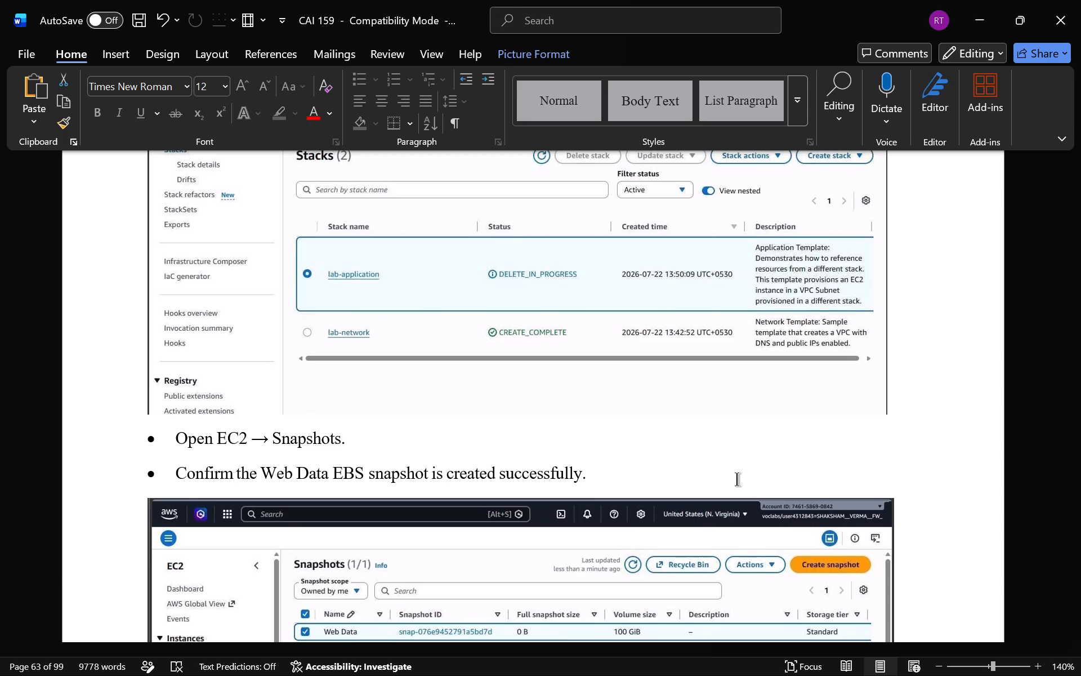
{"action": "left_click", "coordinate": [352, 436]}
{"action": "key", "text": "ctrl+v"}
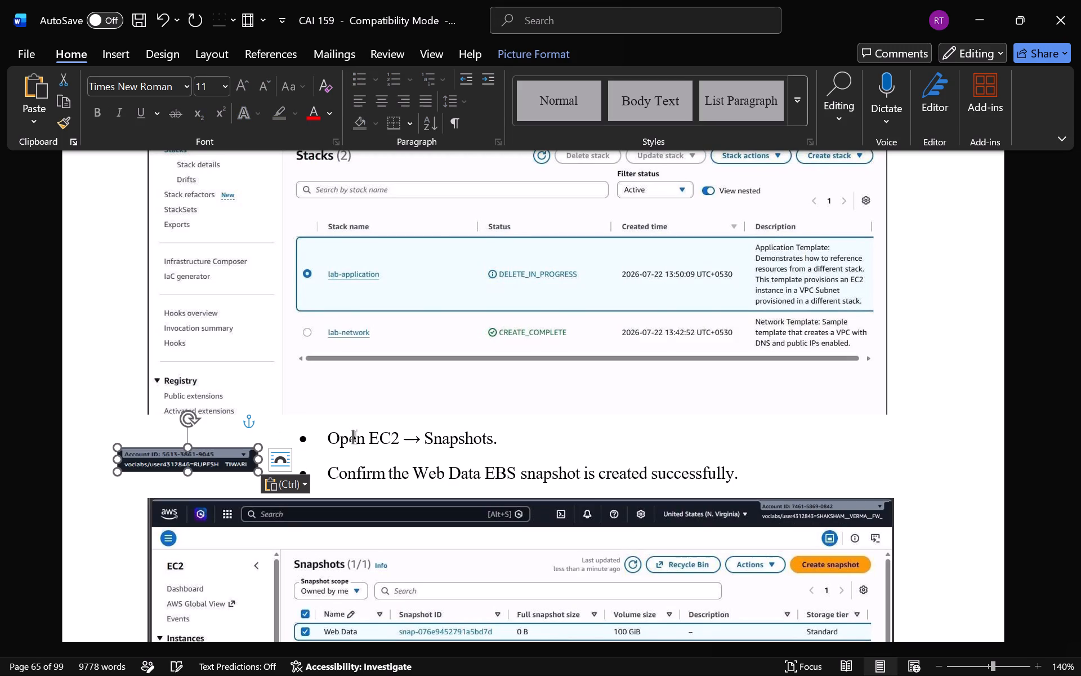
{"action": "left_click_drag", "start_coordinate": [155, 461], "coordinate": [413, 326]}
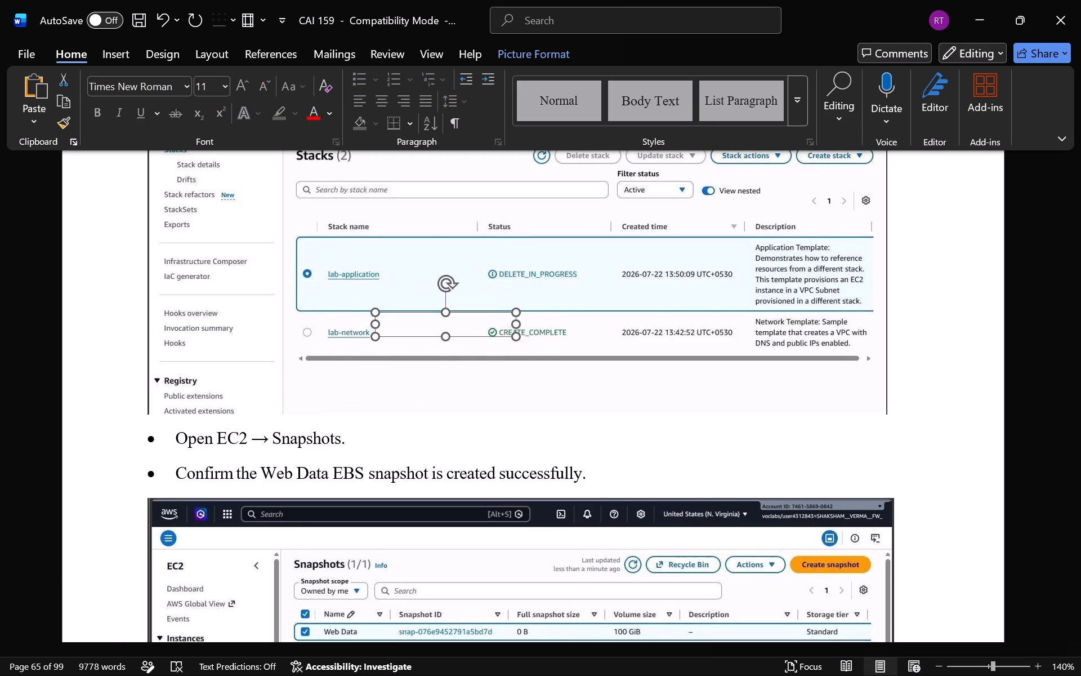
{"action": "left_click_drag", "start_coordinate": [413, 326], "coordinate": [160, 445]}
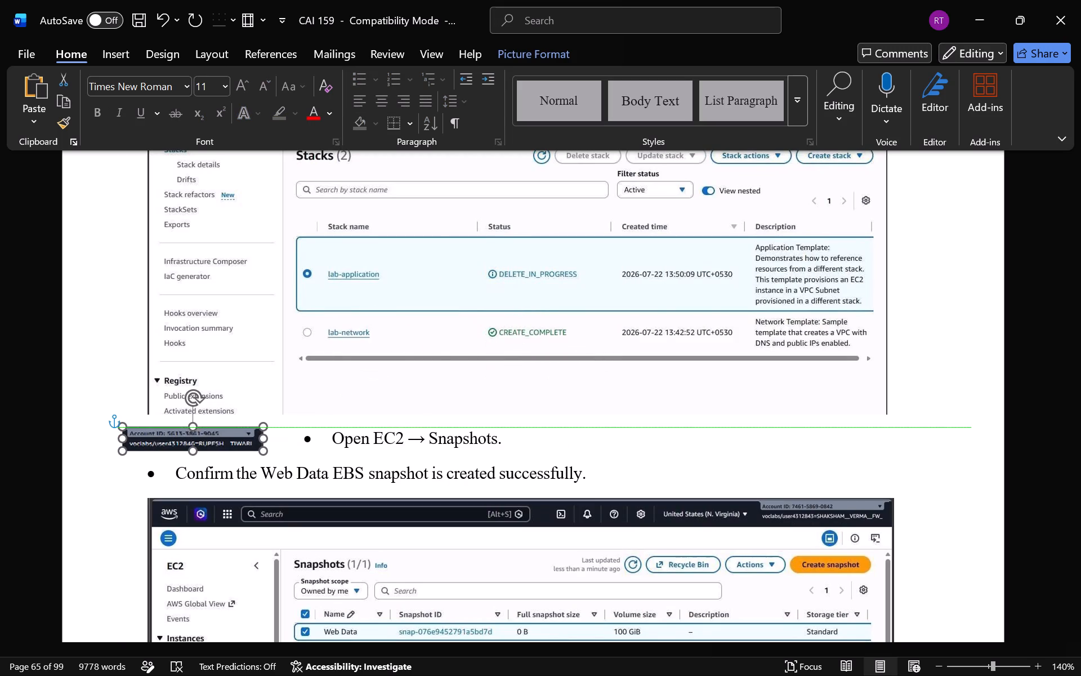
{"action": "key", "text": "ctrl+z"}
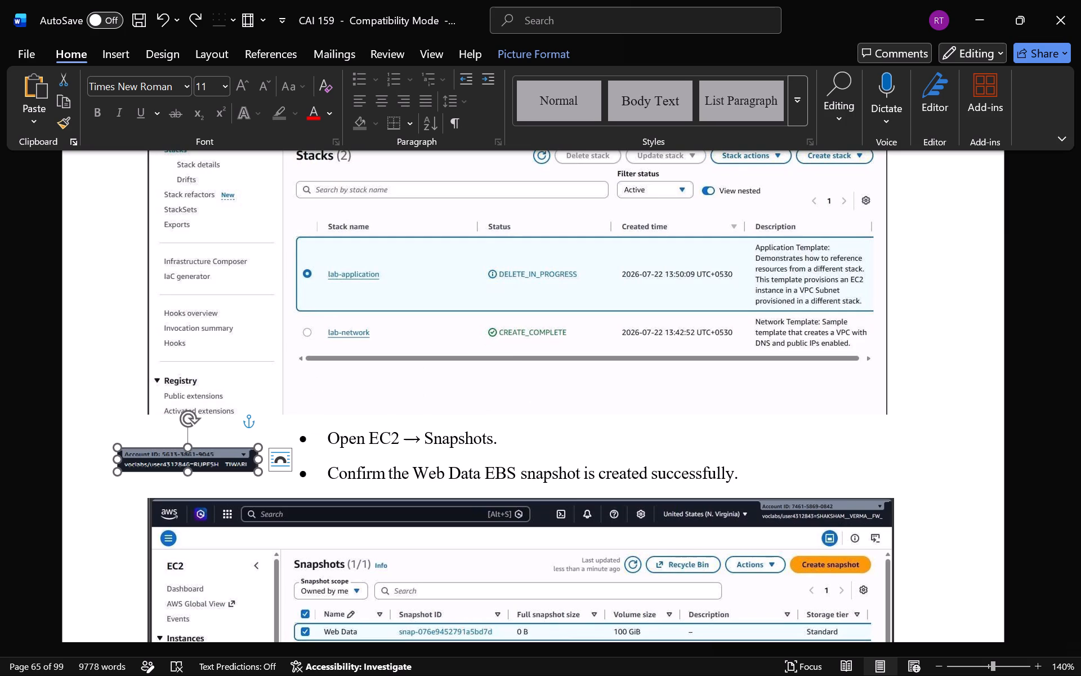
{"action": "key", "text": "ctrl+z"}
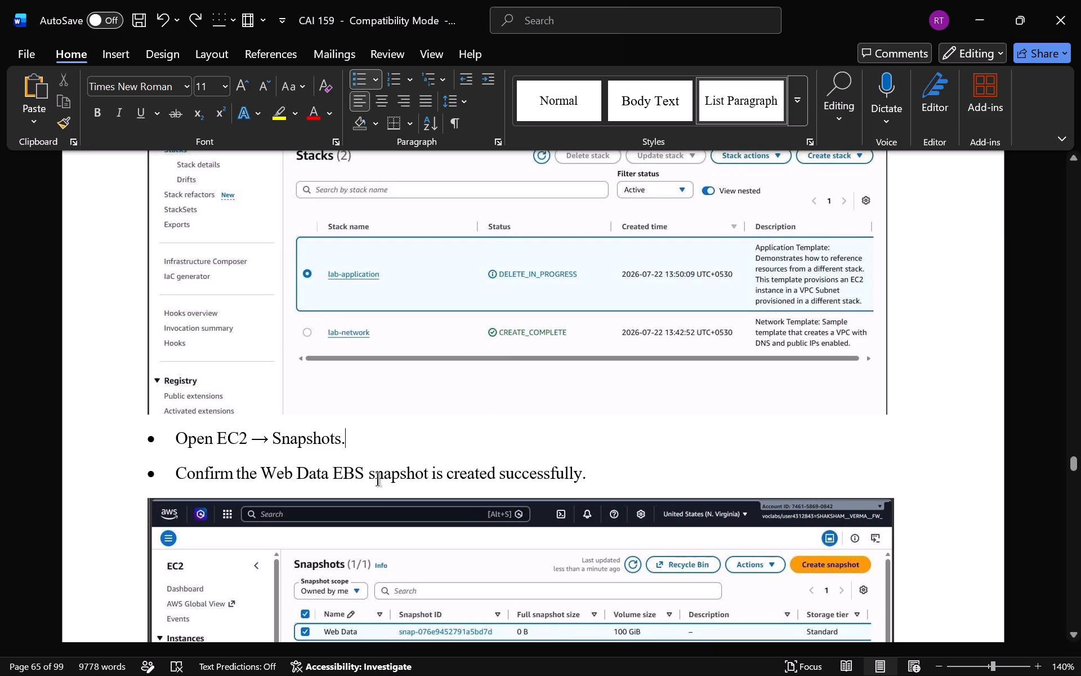
Paste the account label after the Web Data EBS snapshot bullet and position it over the account details in the EC2 Snapshots screenshot.
{"action": "left_click", "coordinate": [603, 477]}
{"action": "key", "text": "ctrl+v"}
{"action": "left_click_drag", "start_coordinate": [195, 492], "coordinate": [833, 508]}
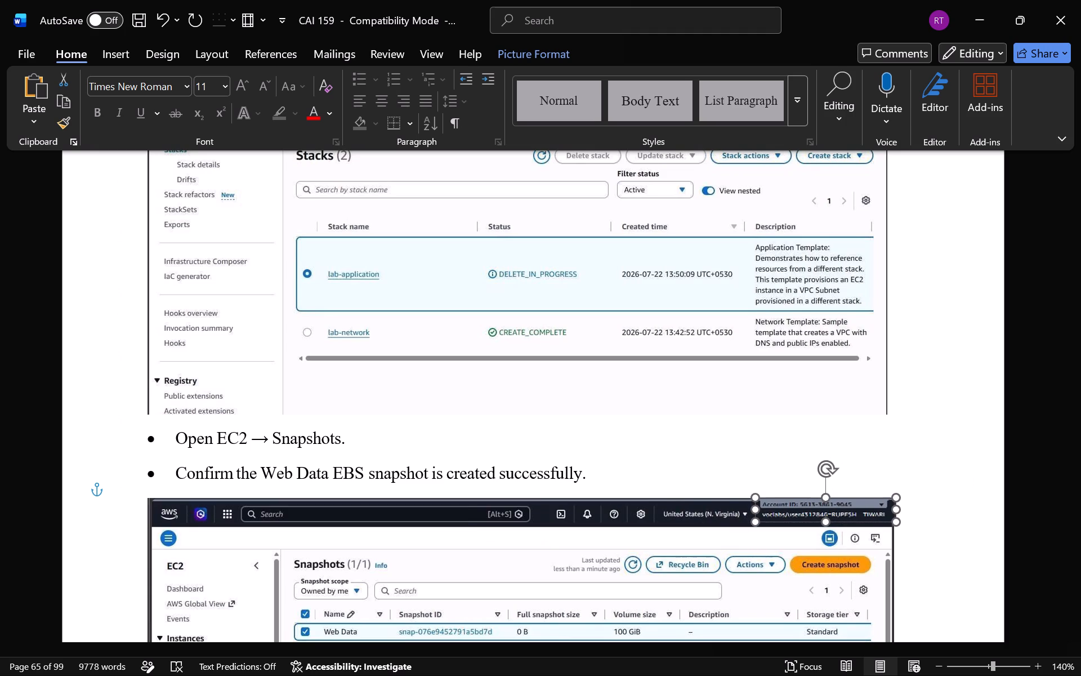
{"action": "left_click_drag", "start_coordinate": [833, 508], "coordinate": [831, 510]}
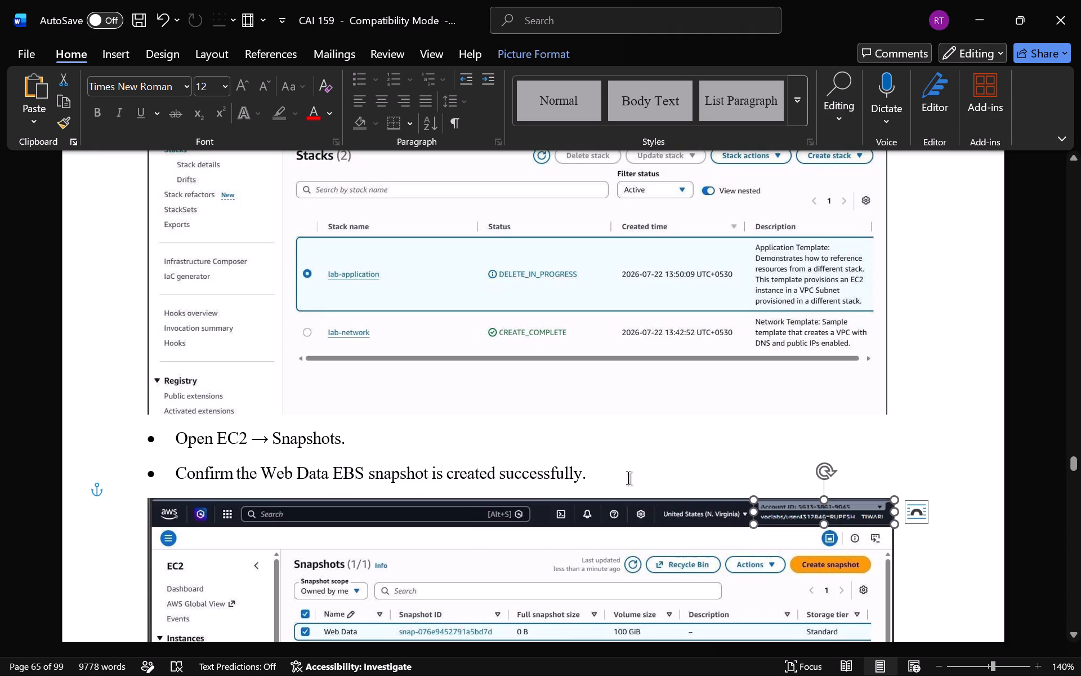
{"action": "left_click", "coordinate": [601, 472]}
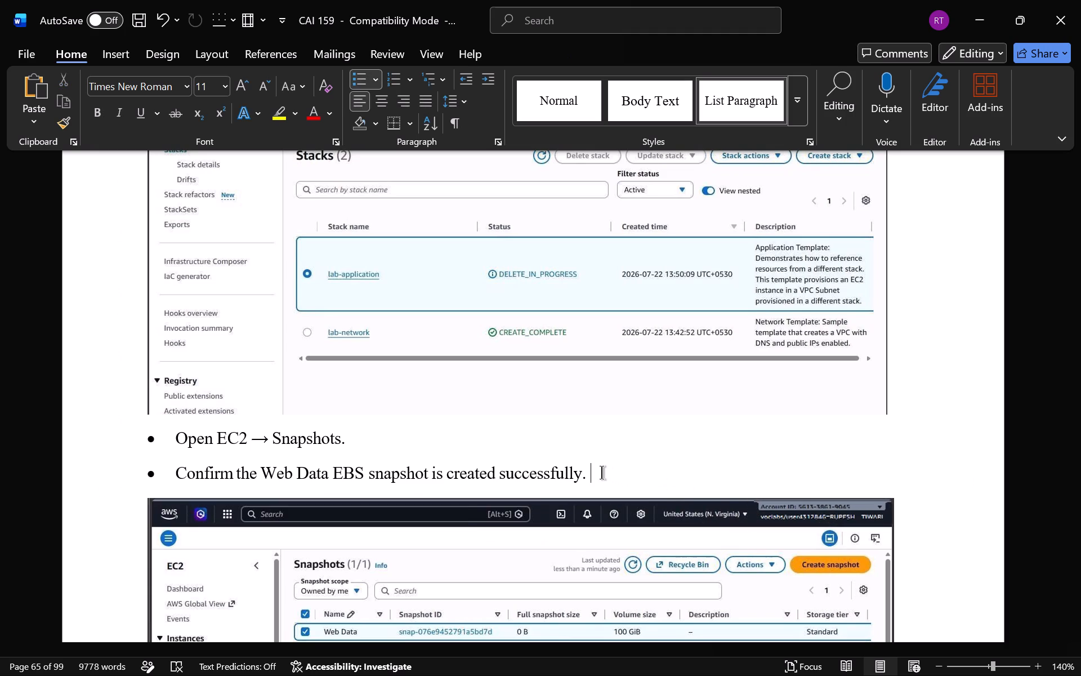
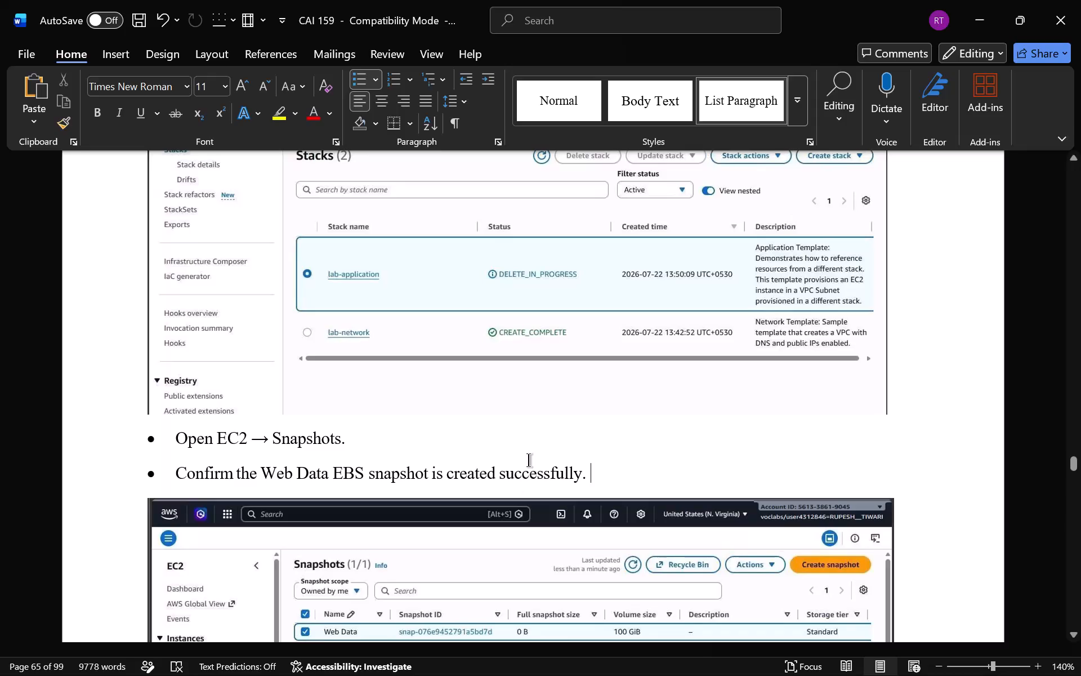
Look through the LAB 15 task pages for the next AWS console screenshot whose account details need the label.
{"action": "scroll", "coordinate": [528, 460], "scroll_direction": "down", "scroll_amount": 3}
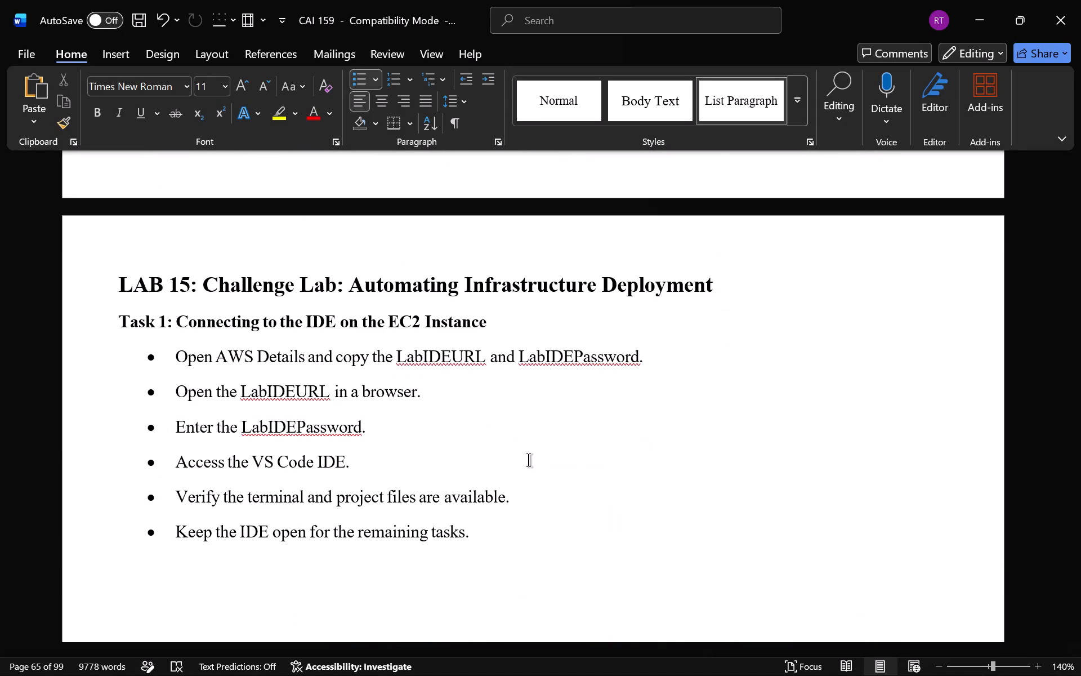
{"action": "scroll", "coordinate": [528, 460], "scroll_direction": "down", "scroll_amount": 5}
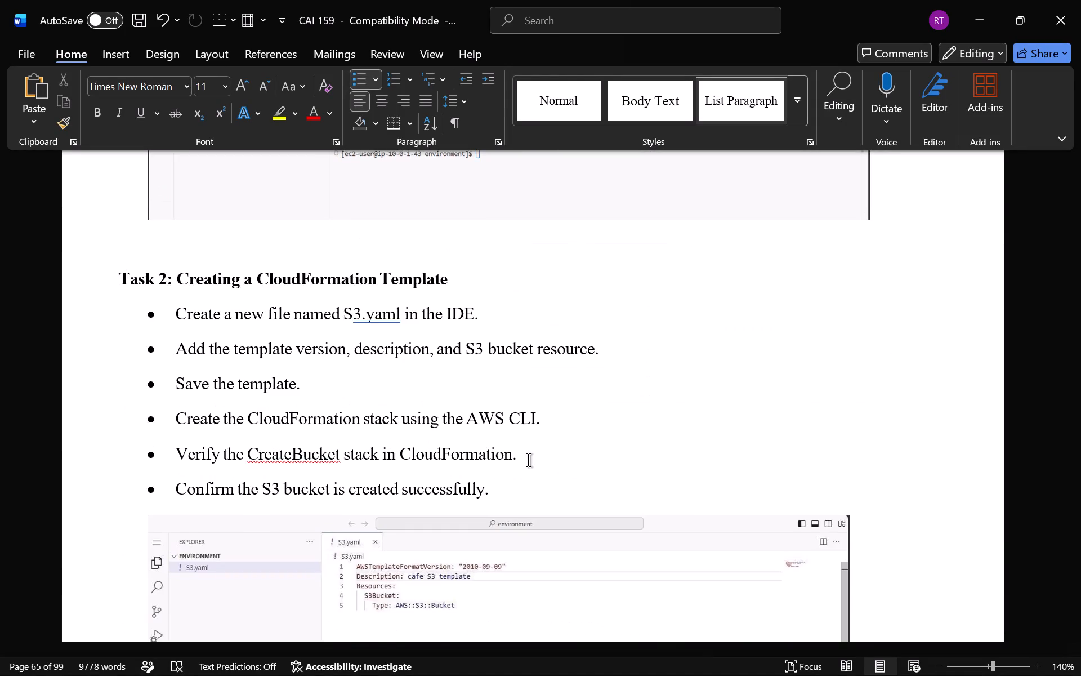
{"action": "scroll", "coordinate": [528, 460], "scroll_direction": "down", "scroll_amount": 1}
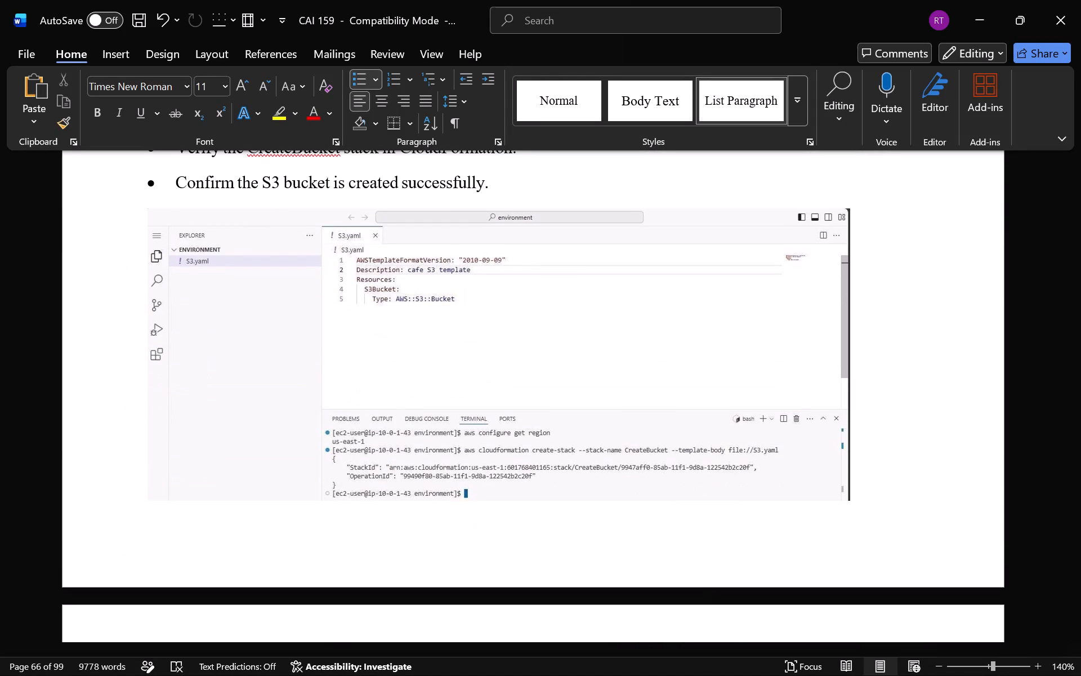
{"action": "scroll", "coordinate": [528, 460], "scroll_direction": "down", "scroll_amount": 2}
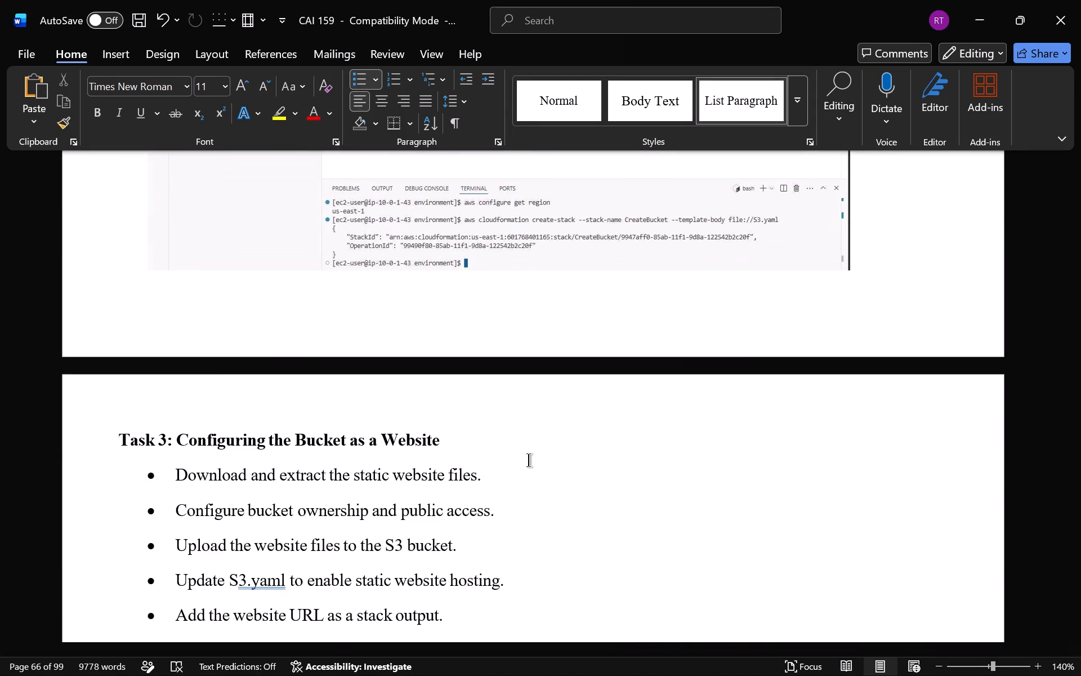
{"action": "scroll", "coordinate": [528, 460], "scroll_direction": "down", "scroll_amount": 3}
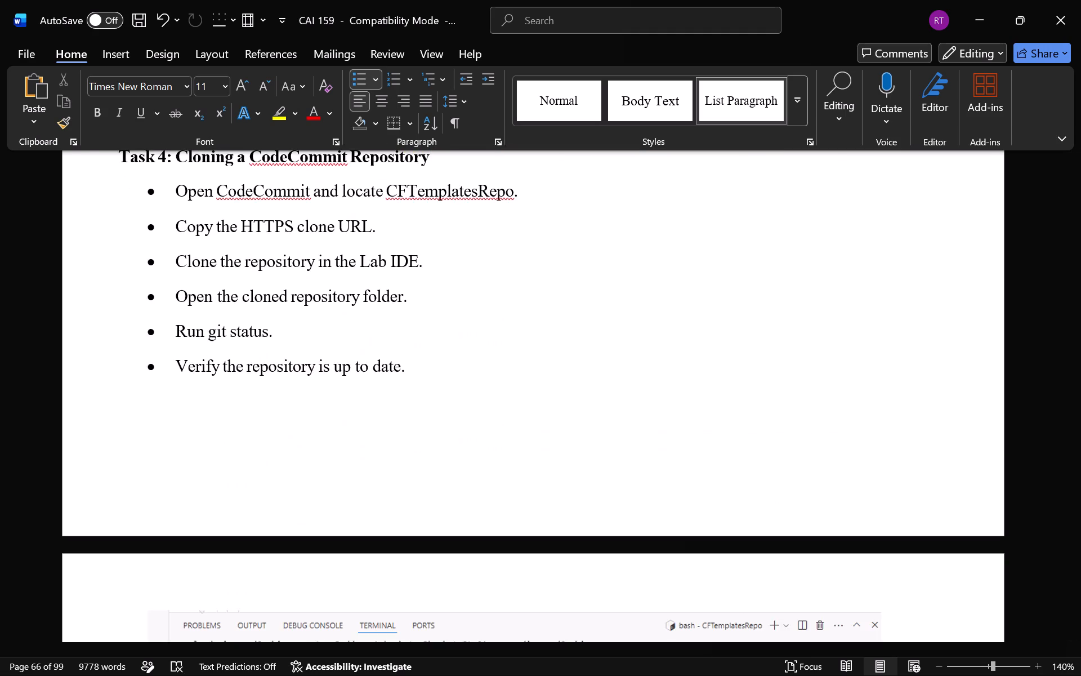
{"action": "scroll", "coordinate": [528, 460], "scroll_direction": "down", "scroll_amount": 2}
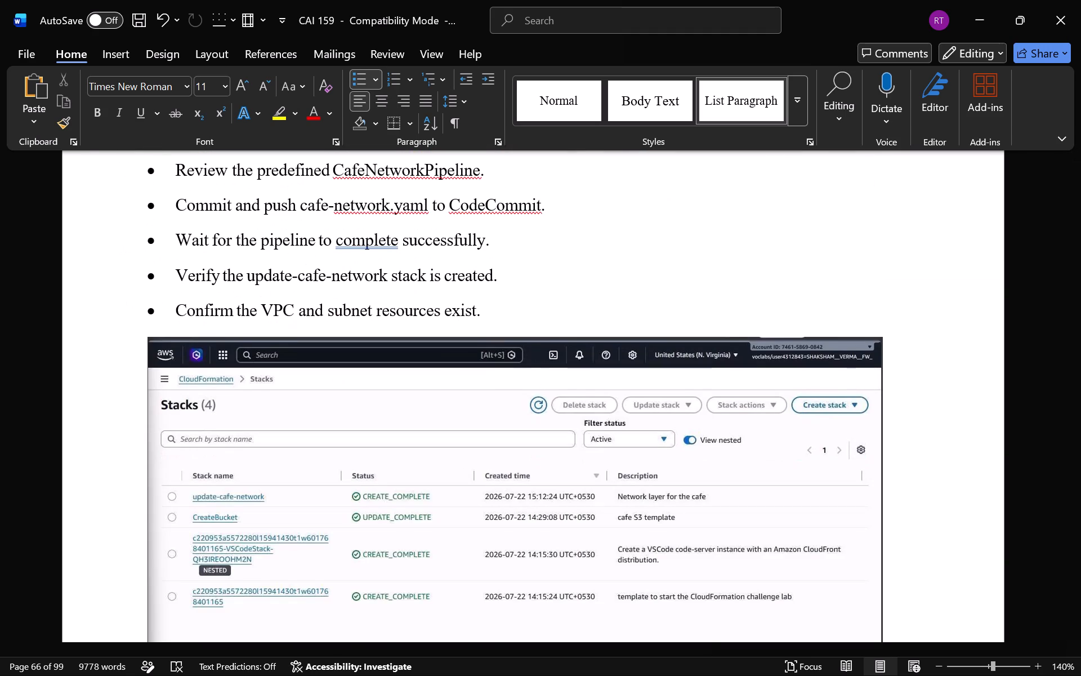
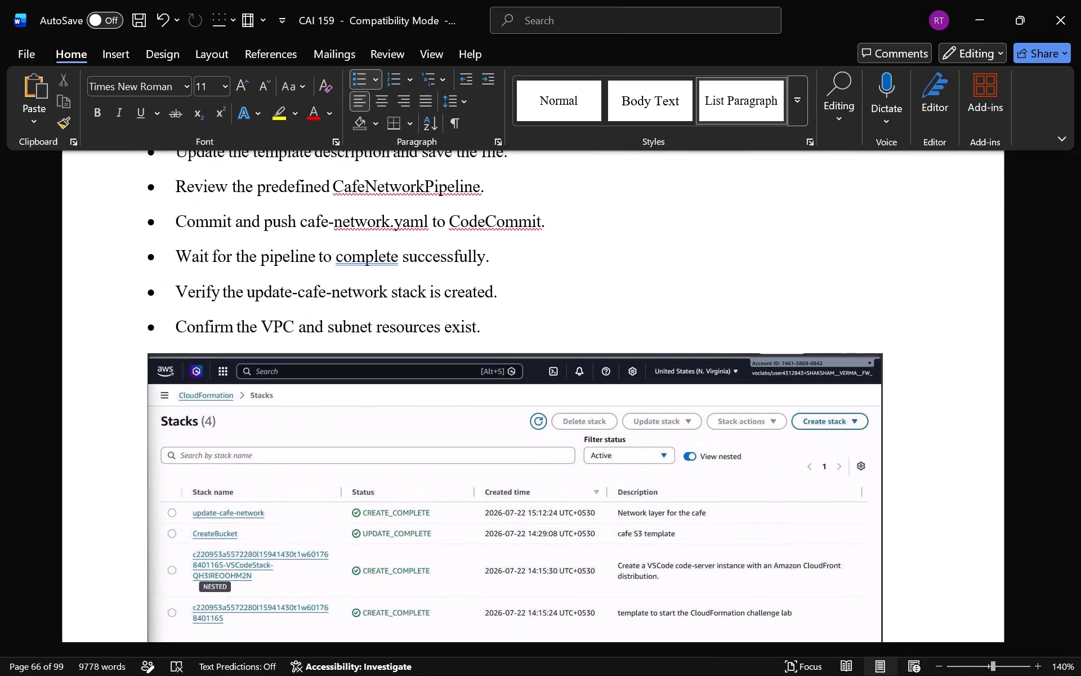
Paste the copied account label and fit it over the account details of the CloudFormation Stacks screenshot, stretching it slightly downward.
{"action": "left_click", "coordinate": [499, 330]}
{"action": "key", "text": "ctrl+v"}
{"action": "left_click_drag", "start_coordinate": [194, 347], "coordinate": [221, 349]}
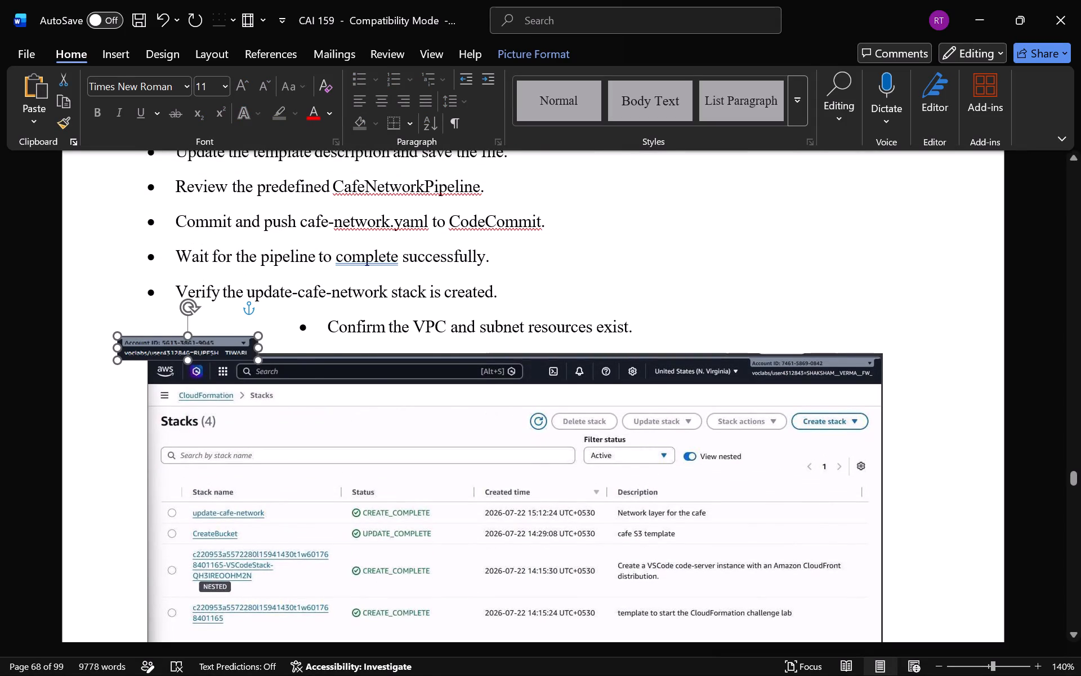
{"action": "left_click_drag", "start_coordinate": [221, 349], "coordinate": [815, 368]}
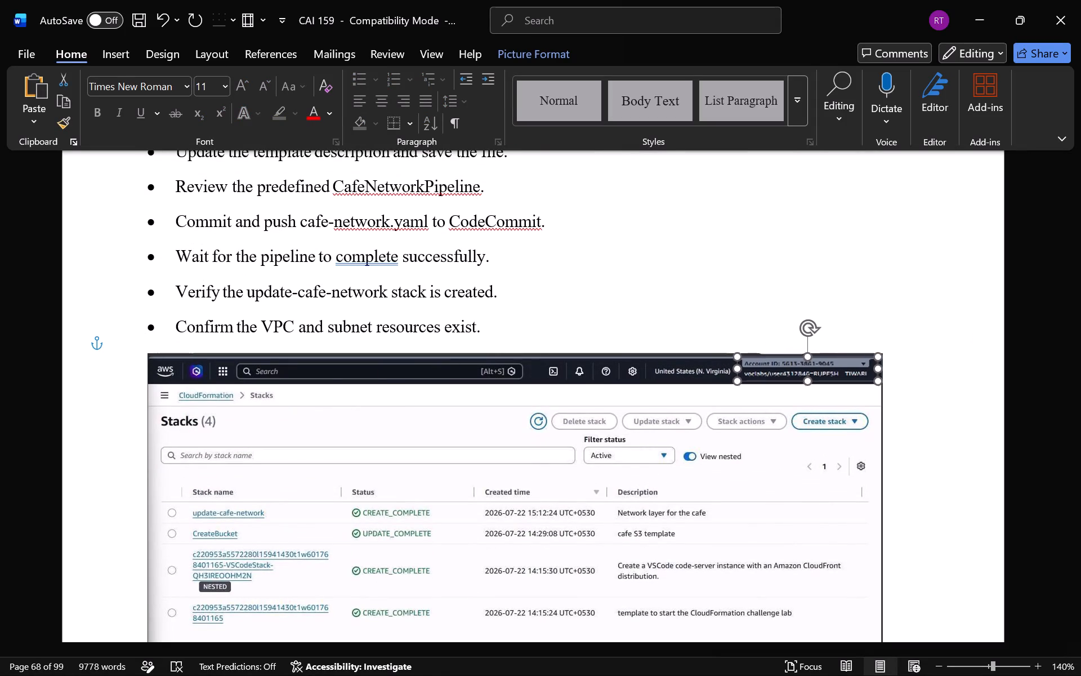
{"action": "left_click_drag", "start_coordinate": [815, 368], "coordinate": [815, 367]}
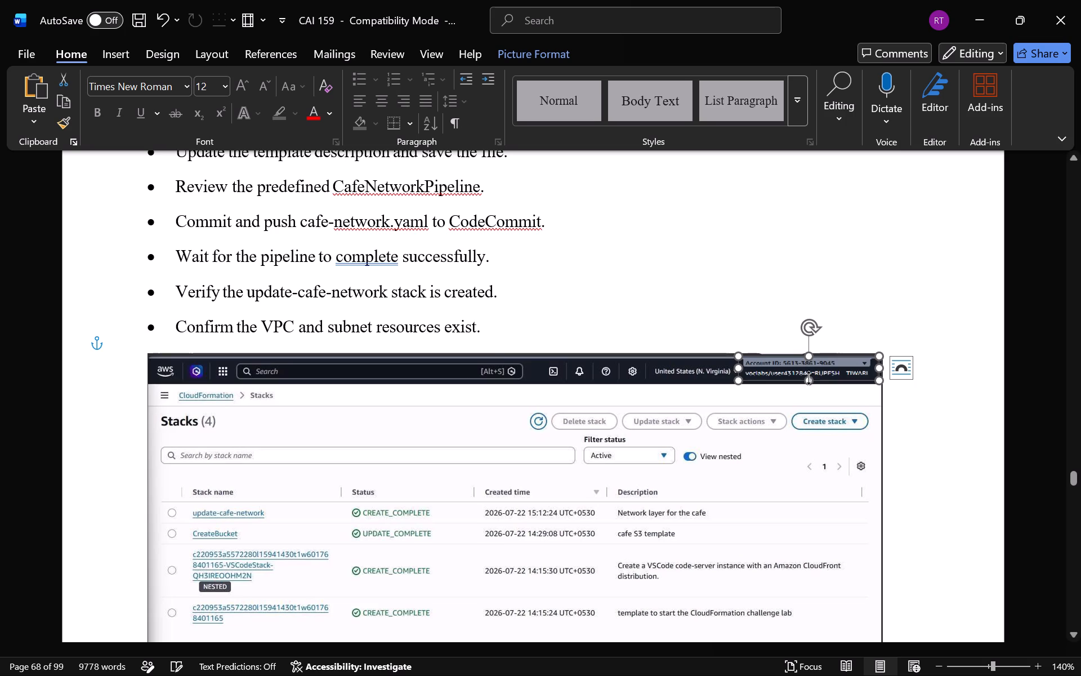
{"action": "left_click", "coordinate": [807, 379]}
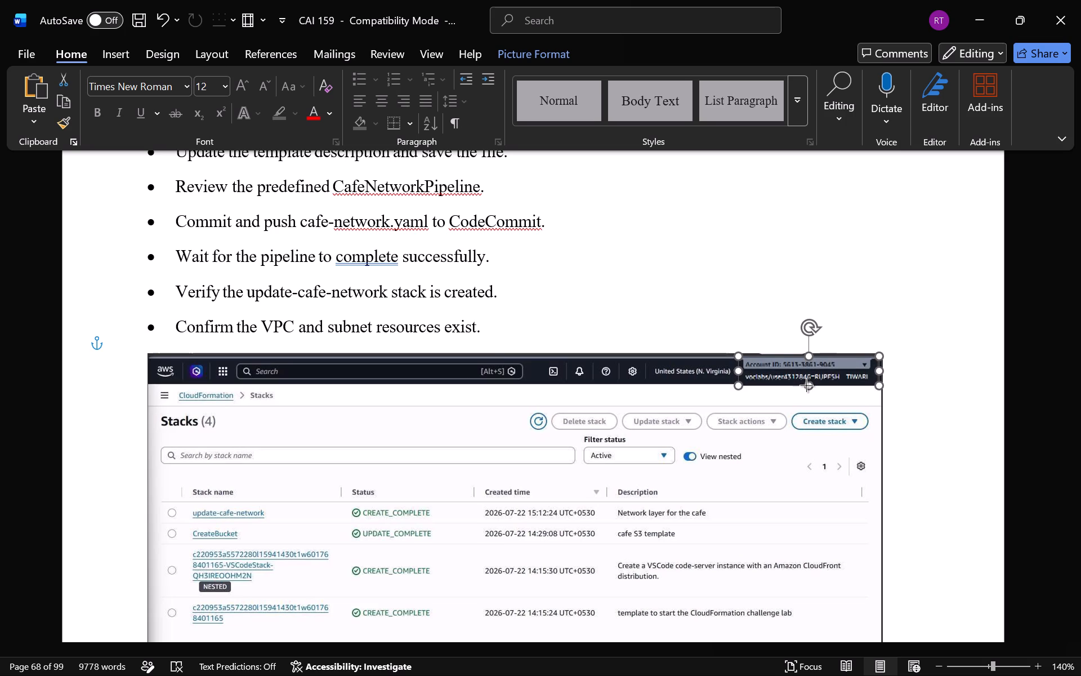
{"action": "left_click", "coordinate": [485, 322]}
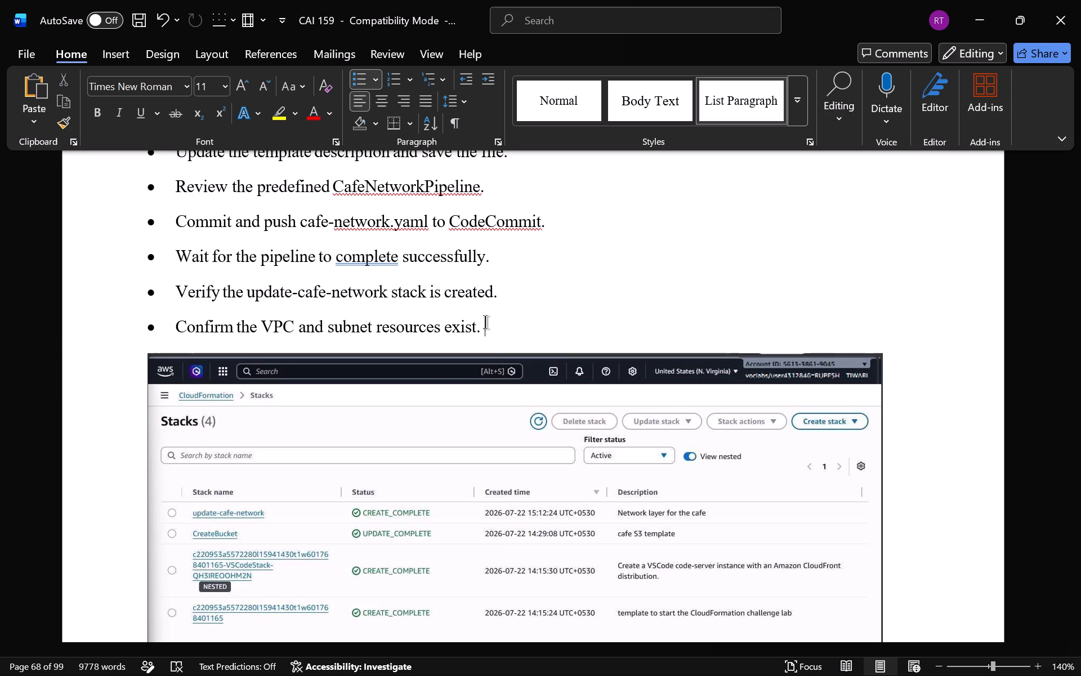
Paste the account label and align it over the account details of the update-cafe-network Outputs screenshot.
{"action": "scroll", "coordinate": [485, 322], "scroll_direction": "down", "scroll_amount": 2}
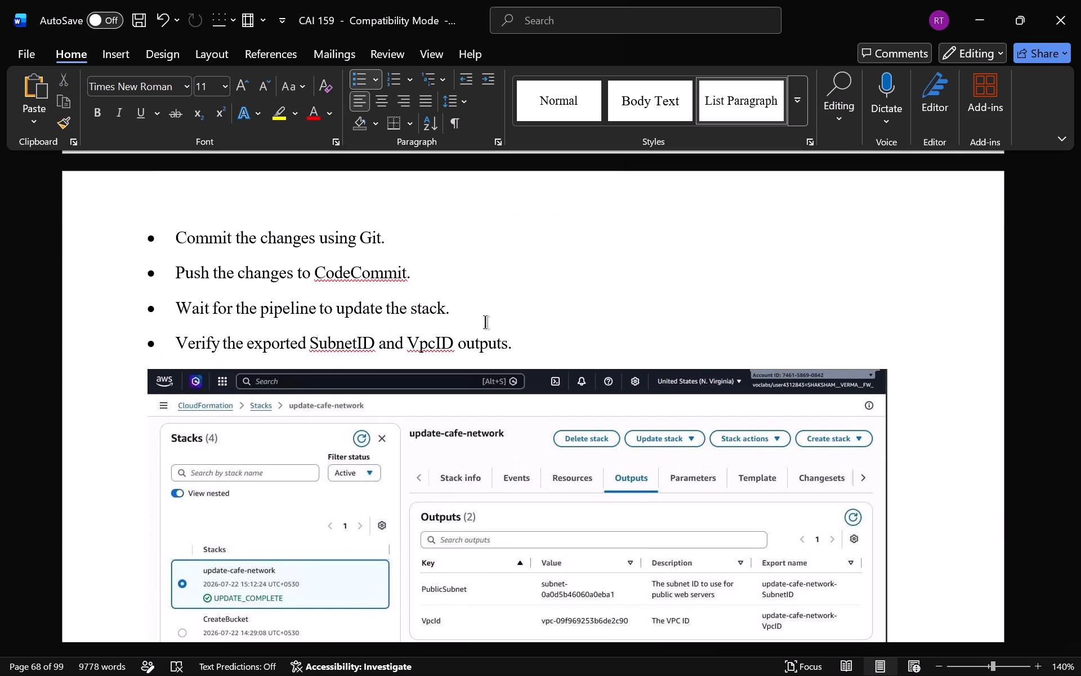
{"action": "left_click", "coordinate": [520, 344]}
{"action": "key", "text": "ctrl+v"}
{"action": "left_click_drag", "start_coordinate": [168, 363], "coordinate": [785, 381]}
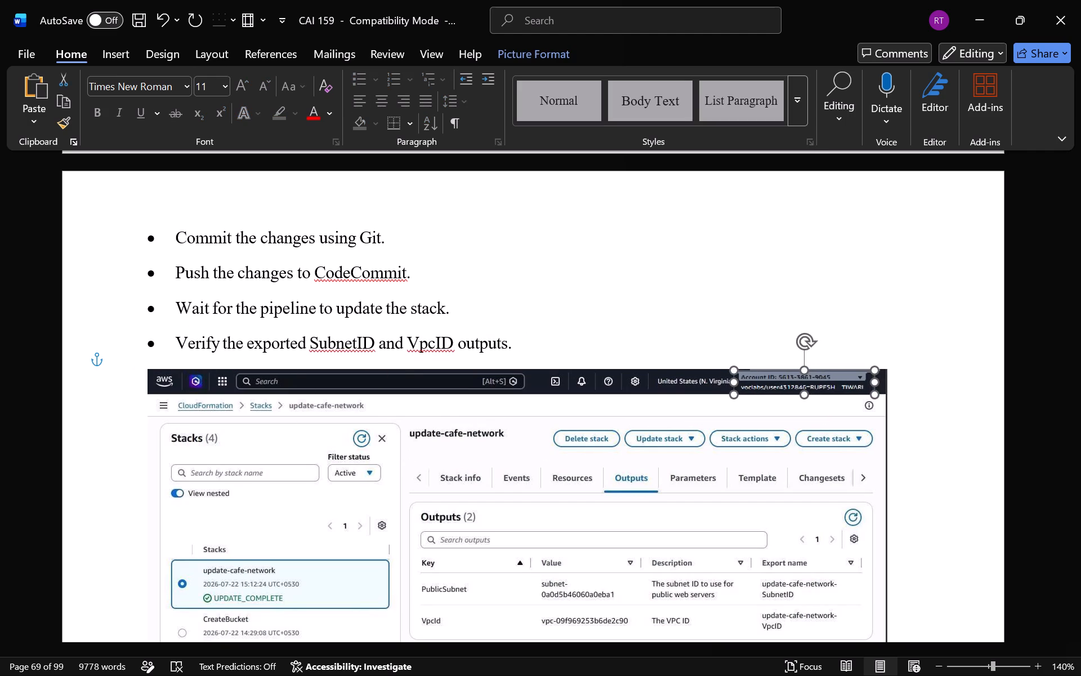
{"action": "left_click_drag", "start_coordinate": [785, 381], "coordinate": [795, 381]}
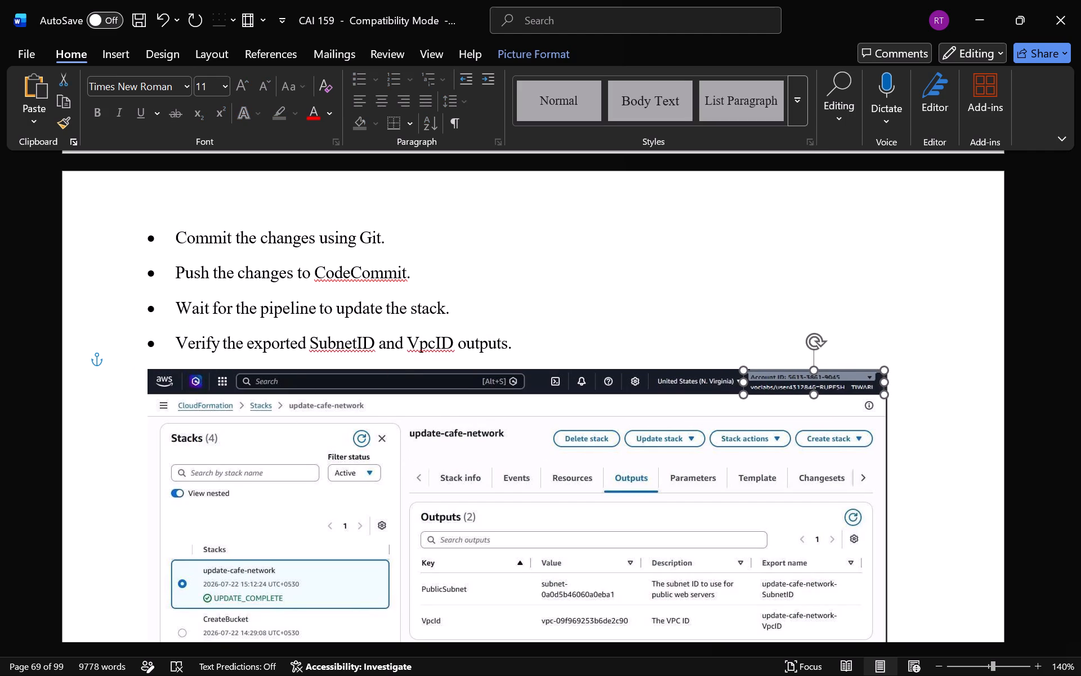
{"action": "left_click_drag", "start_coordinate": [795, 381], "coordinate": [796, 379]}
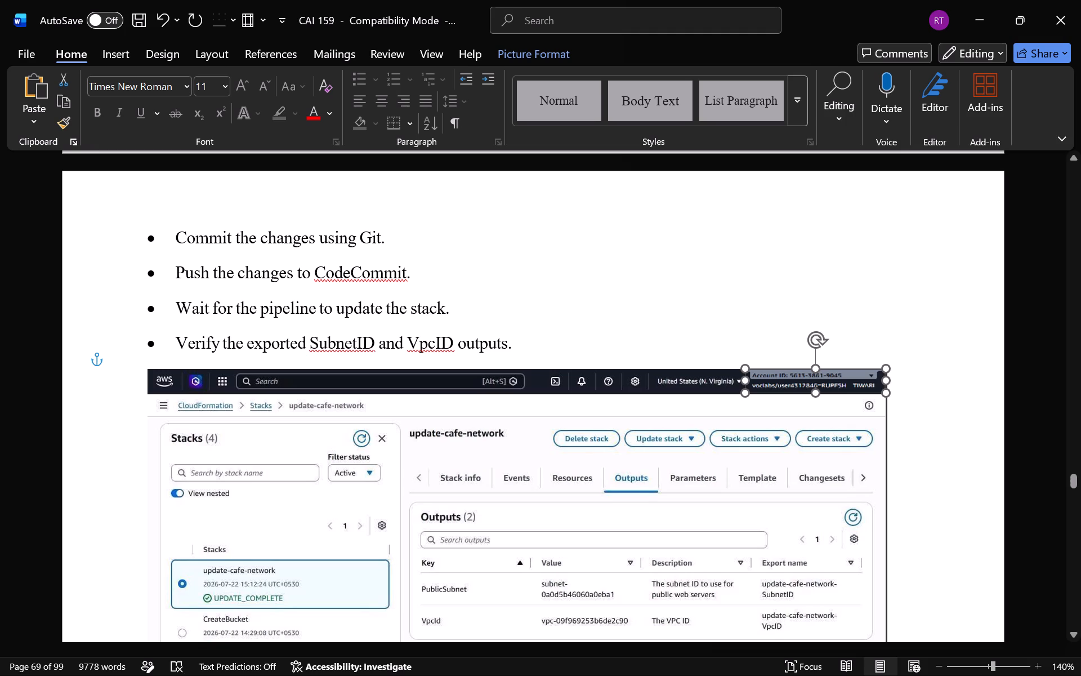
{"action": "left_click", "coordinate": [533, 340]}
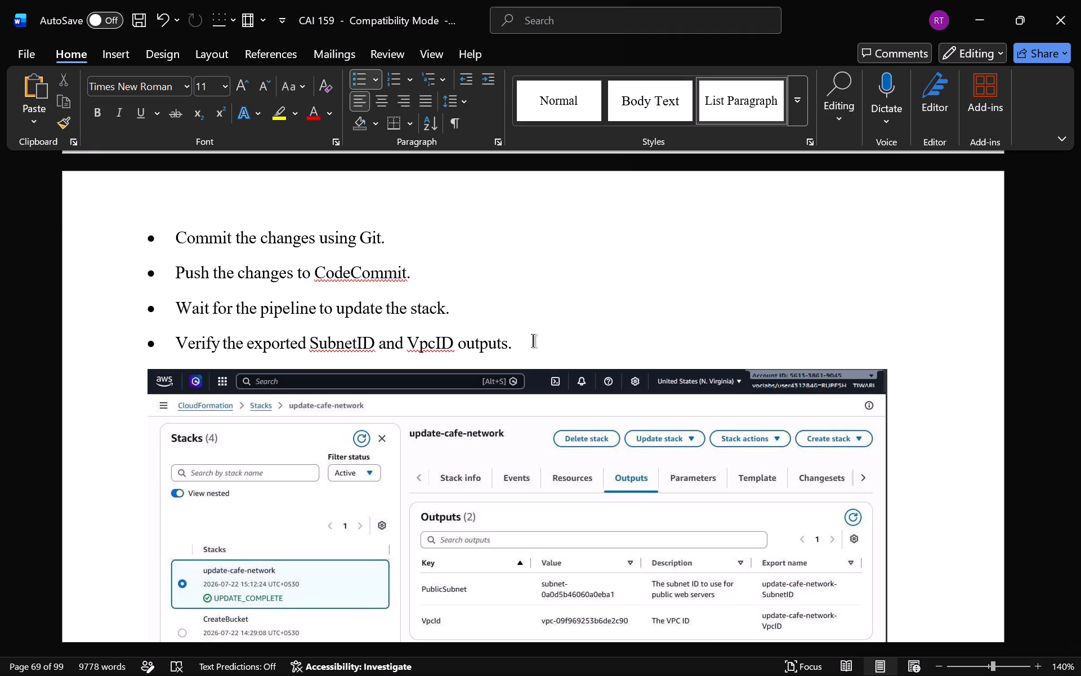
Paste the account label over the account details of the CodePipeline Pipelines screenshot and widen it slightly to fit.
{"action": "scroll", "coordinate": [533, 340], "scroll_direction": "down", "scroll_amount": 2}
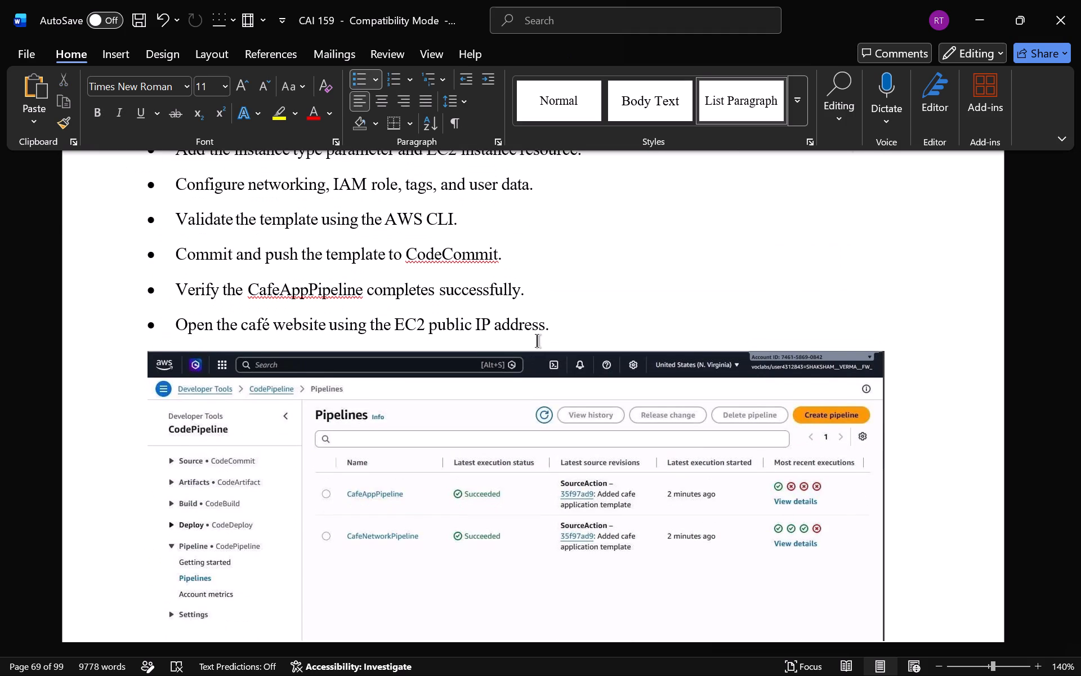
{"action": "left_click", "coordinate": [559, 323]}
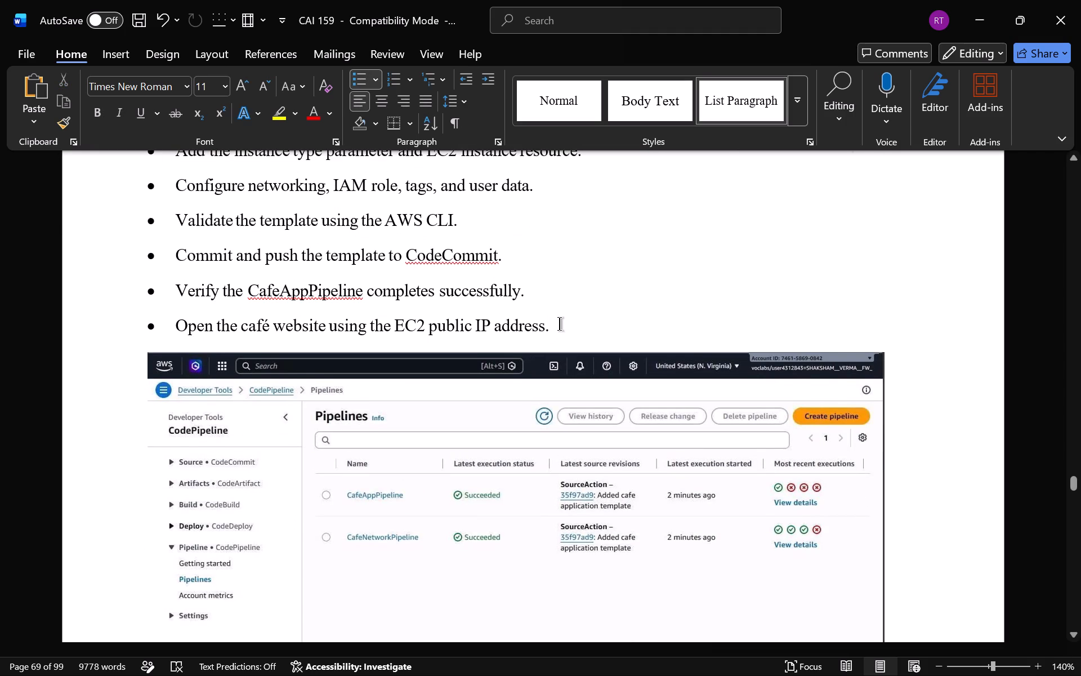
{"action": "key", "text": "ctrl+v"}
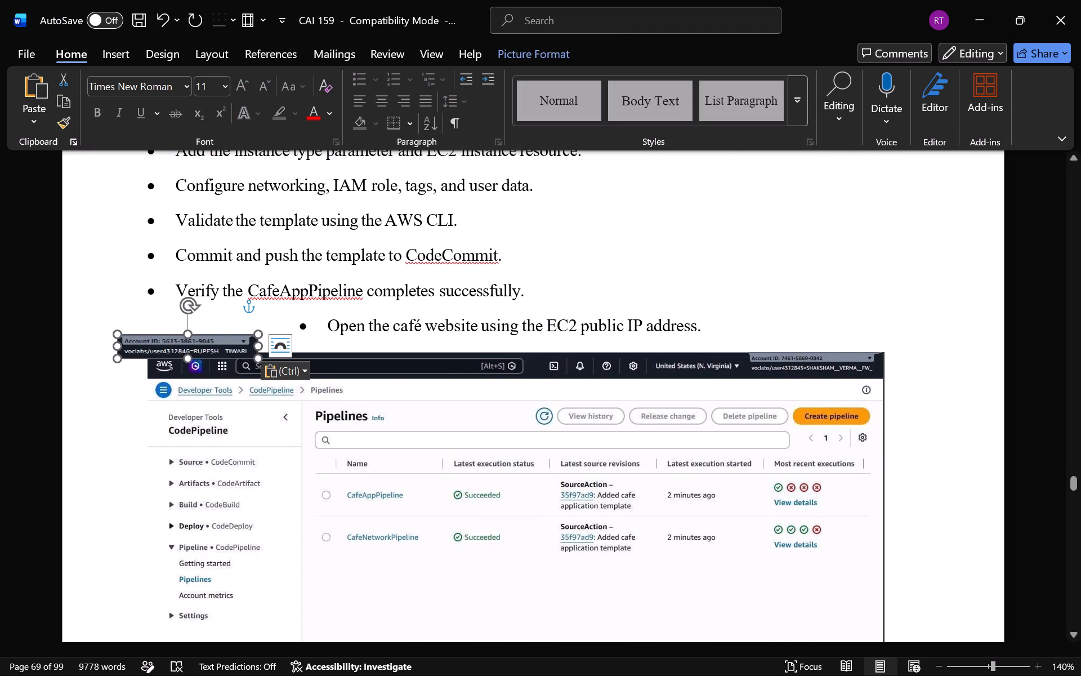
{"action": "left_click_drag", "start_coordinate": [157, 345], "coordinate": [795, 362]}
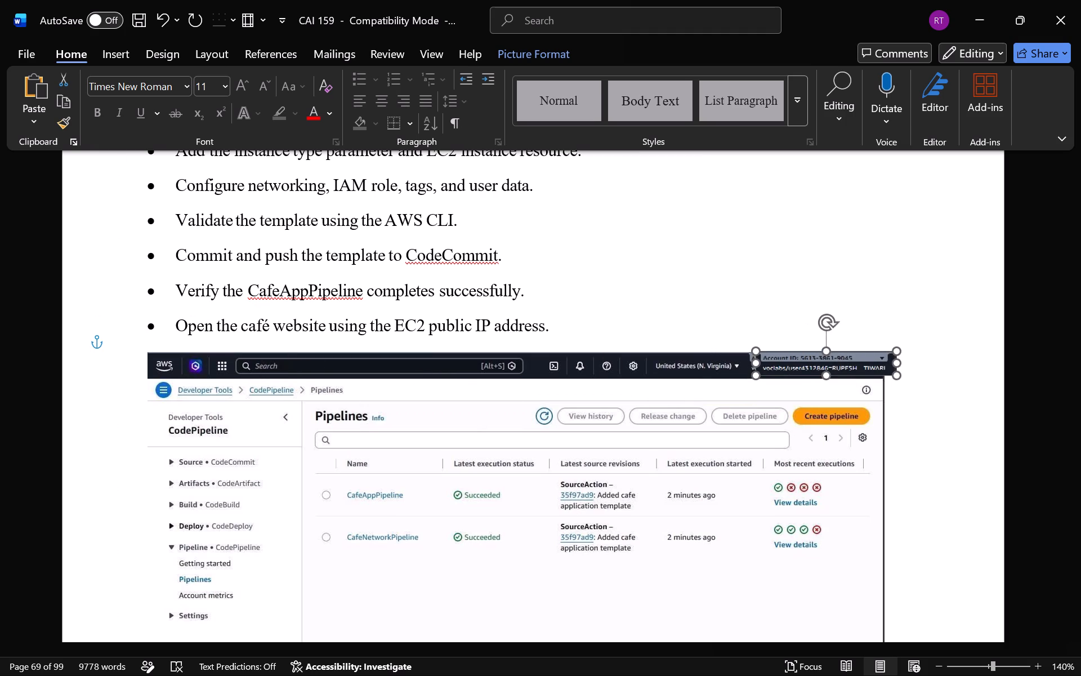
{"action": "left_click_drag", "start_coordinate": [795, 362], "coordinate": [780, 364]}
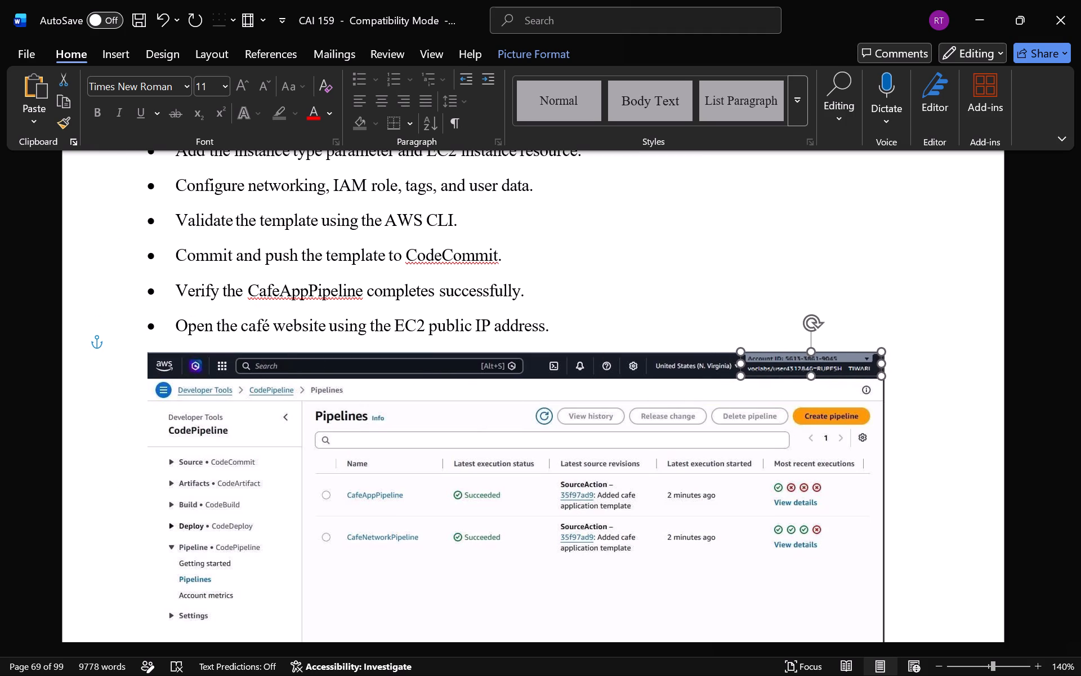
{"action": "left_click_drag", "start_coordinate": [780, 364], "coordinate": [779, 364]}
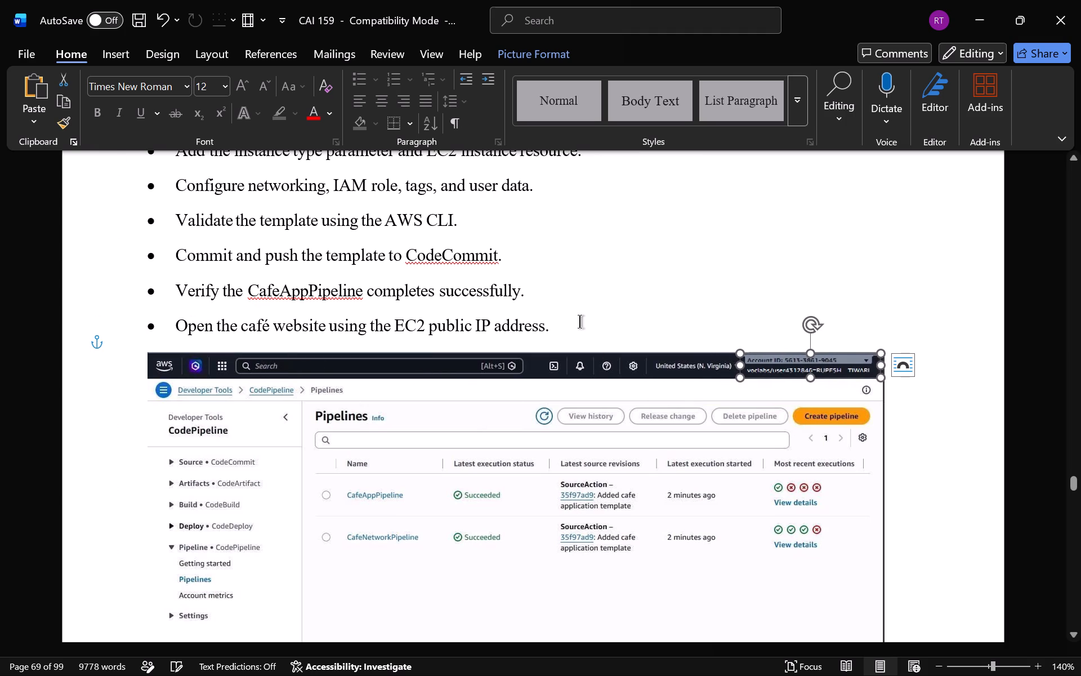
{"action": "left_click", "coordinate": [554, 323]}
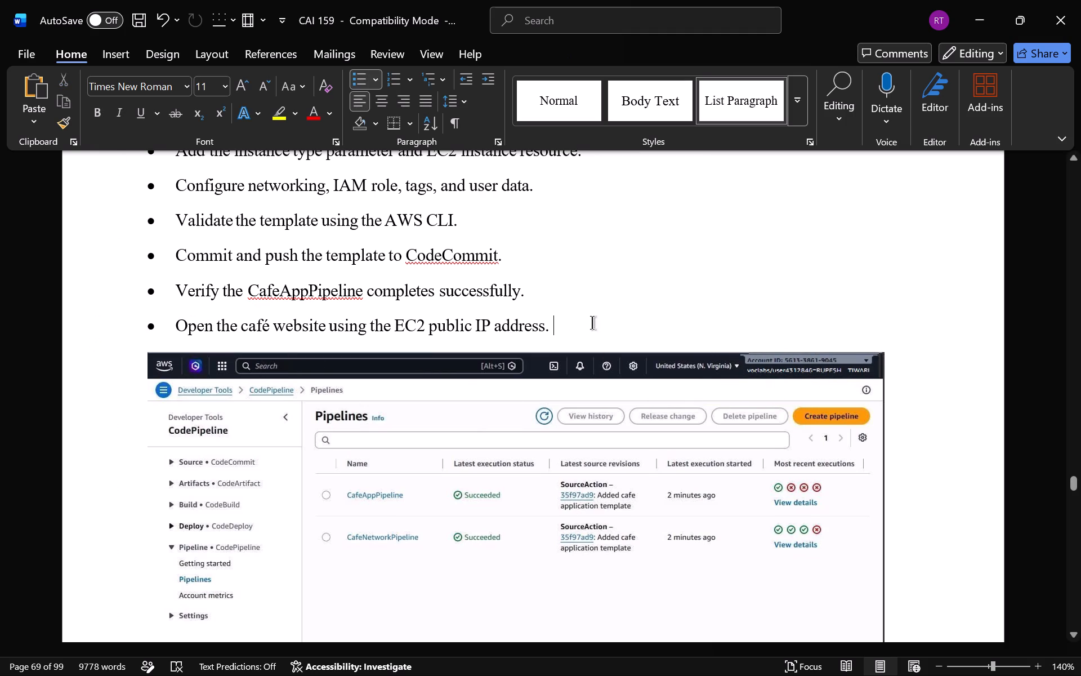
{"action": "left_click", "coordinate": [810, 364]}
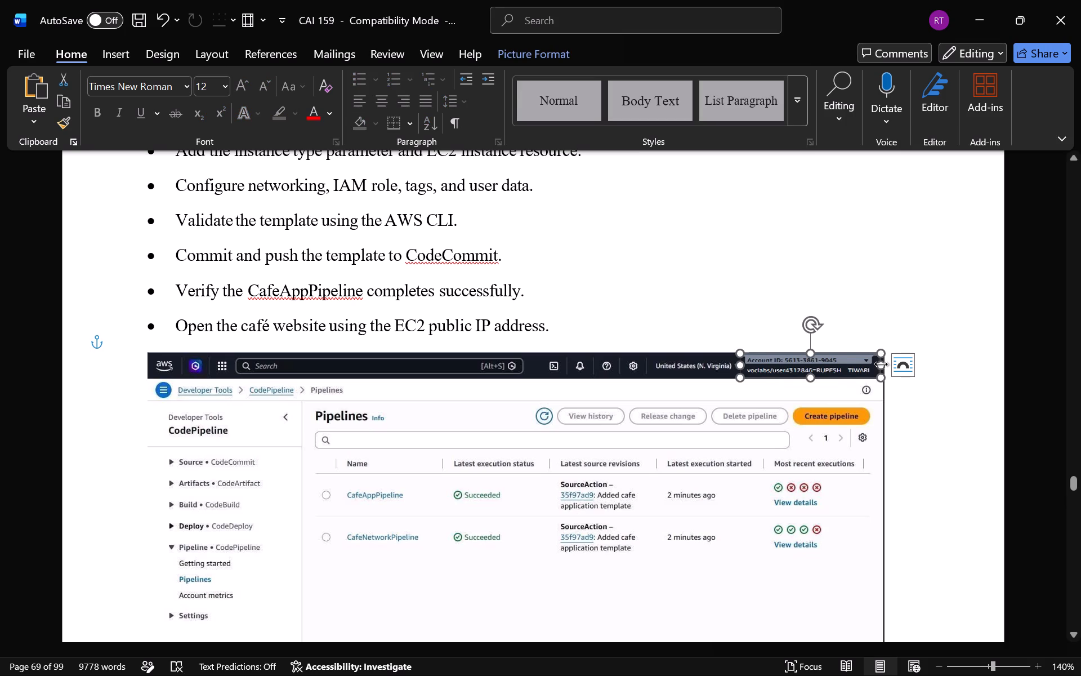
{"action": "left_click", "coordinate": [881, 364]}
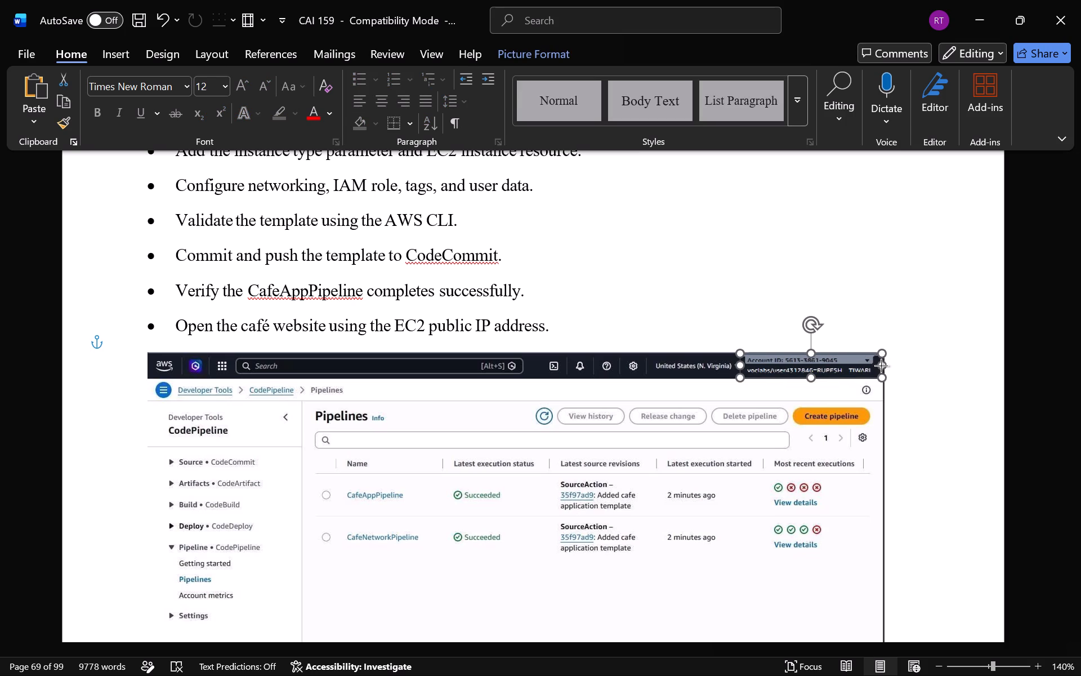
{"action": "left_click", "coordinate": [561, 324]}
Paste the account label over the account details of the Task 8 EC2 Instances screenshot and stretch its height to fit.
{"action": "scroll", "coordinate": [561, 324], "scroll_direction": "down", "scroll_amount": 2}
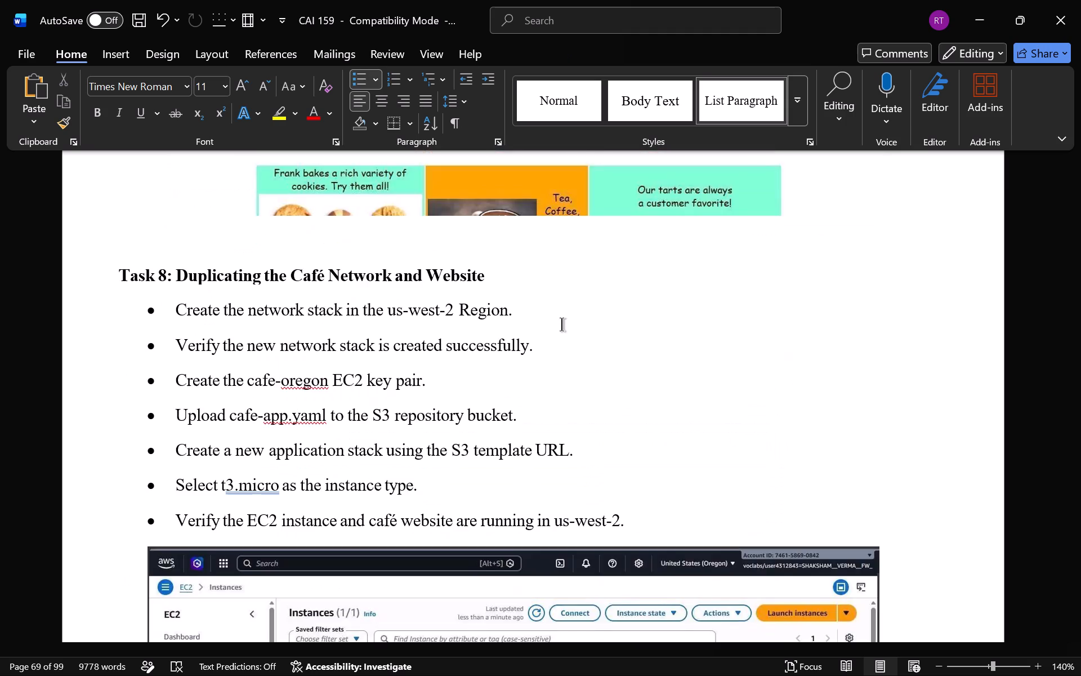
{"action": "scroll", "coordinate": [561, 324], "scroll_direction": "down", "scroll_amount": 2}
{"action": "scroll", "coordinate": [561, 324], "scroll_direction": "up", "scroll_amount": 2}
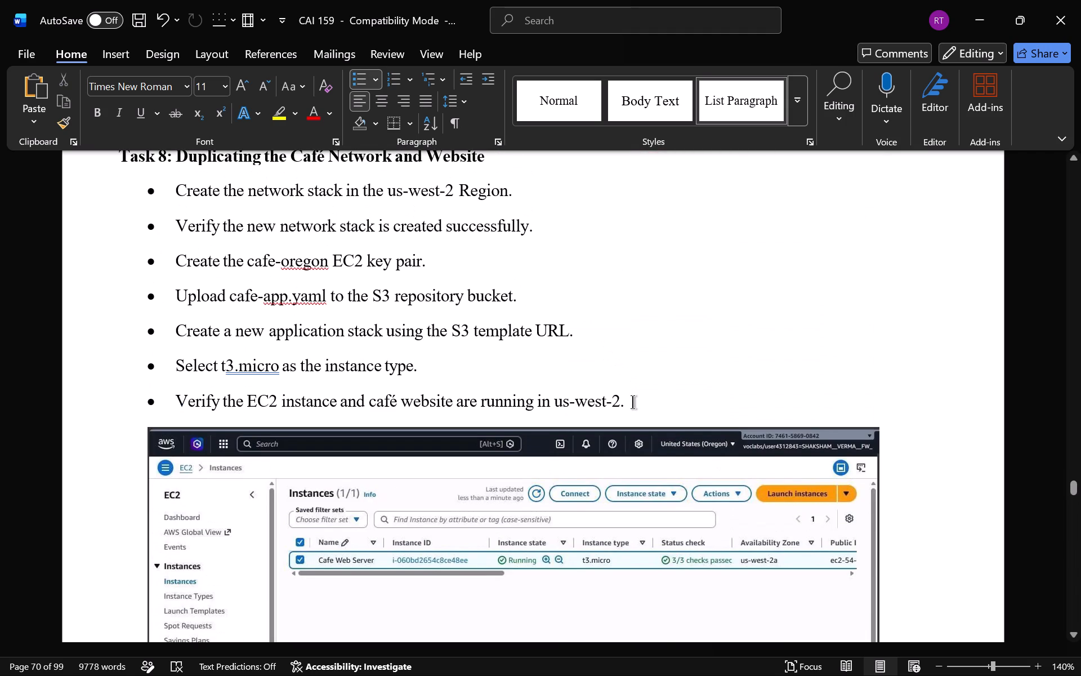
{"action": "left_click", "coordinate": [632, 402]}
{"action": "key", "text": "ctrl+v"}
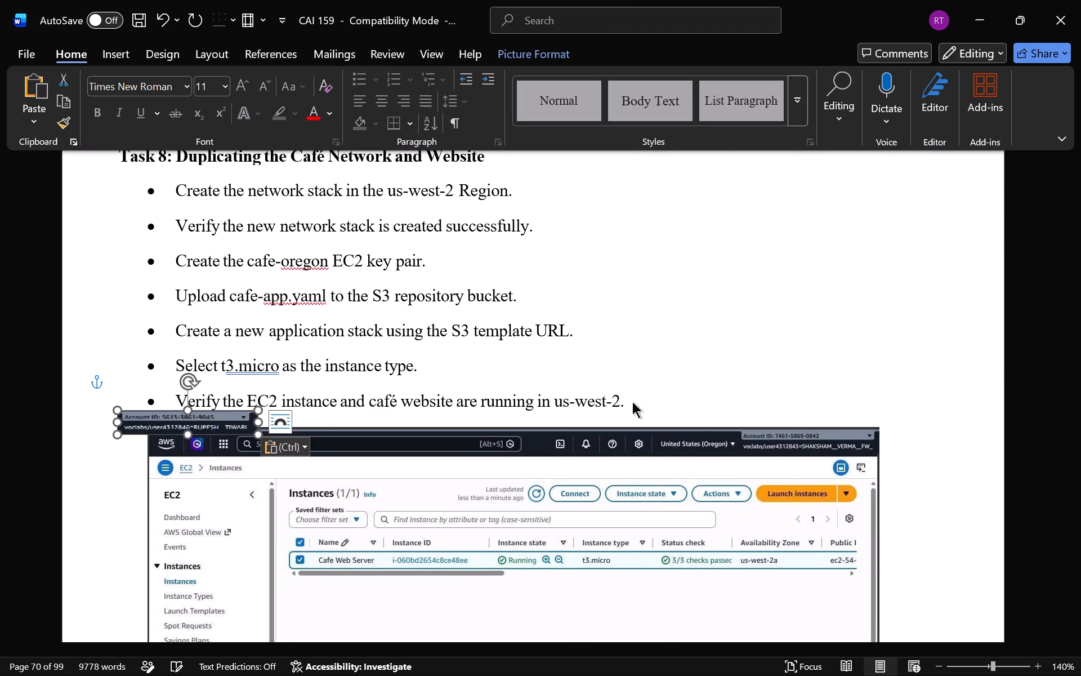
{"action": "left_click_drag", "start_coordinate": [194, 423], "coordinate": [521, 481]}
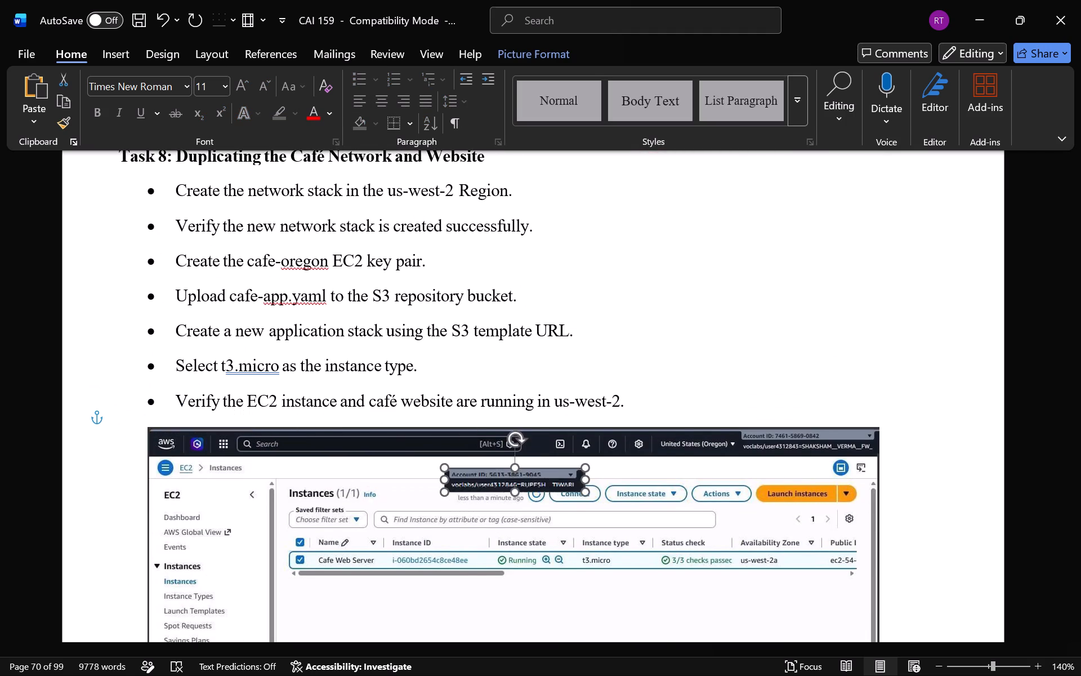
{"action": "left_click_drag", "start_coordinate": [521, 481], "coordinate": [816, 439]}
{"action": "left_click_drag", "start_coordinate": [811, 450], "coordinate": [810, 455]}
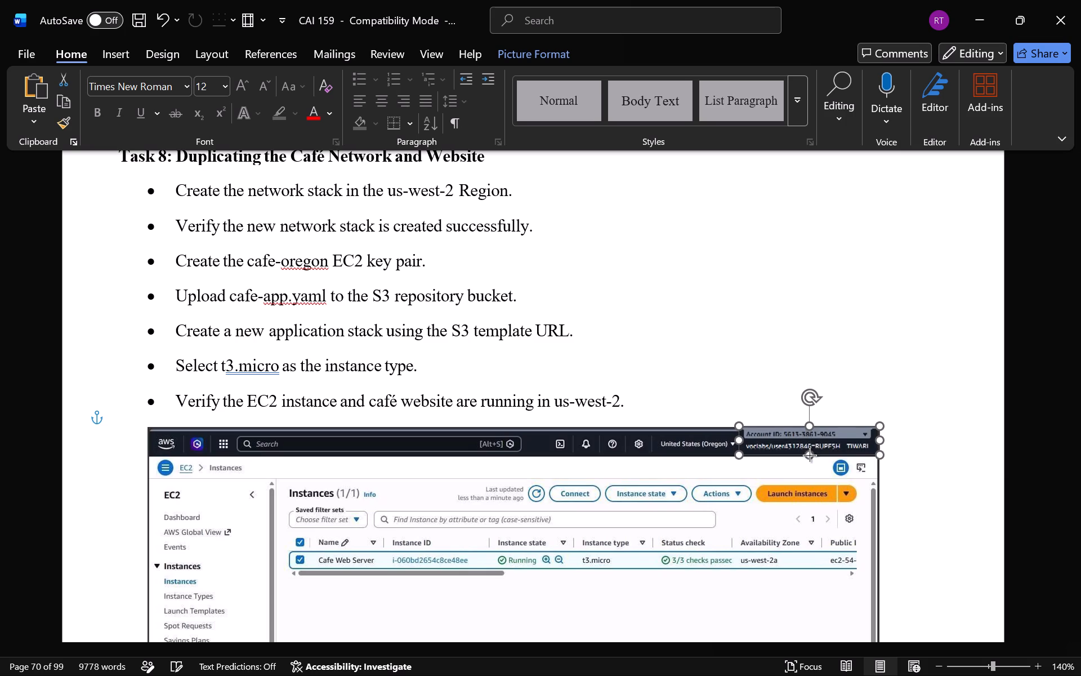
{"action": "left_click_drag", "start_coordinate": [810, 455], "coordinate": [809, 455]}
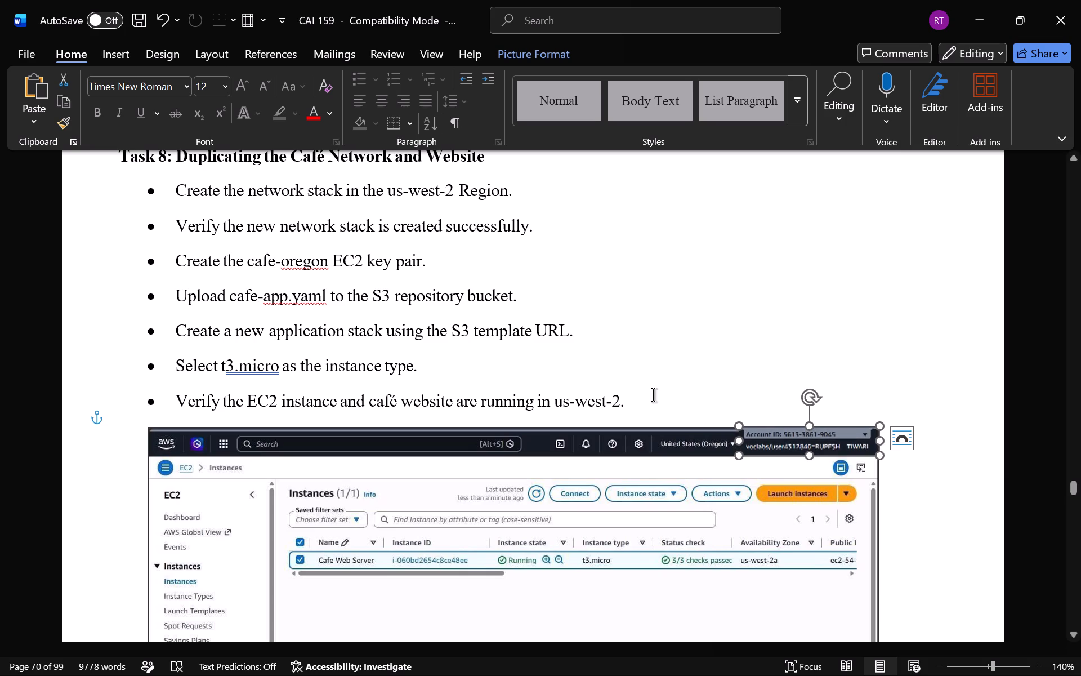
{"action": "left_click", "coordinate": [637, 395]}
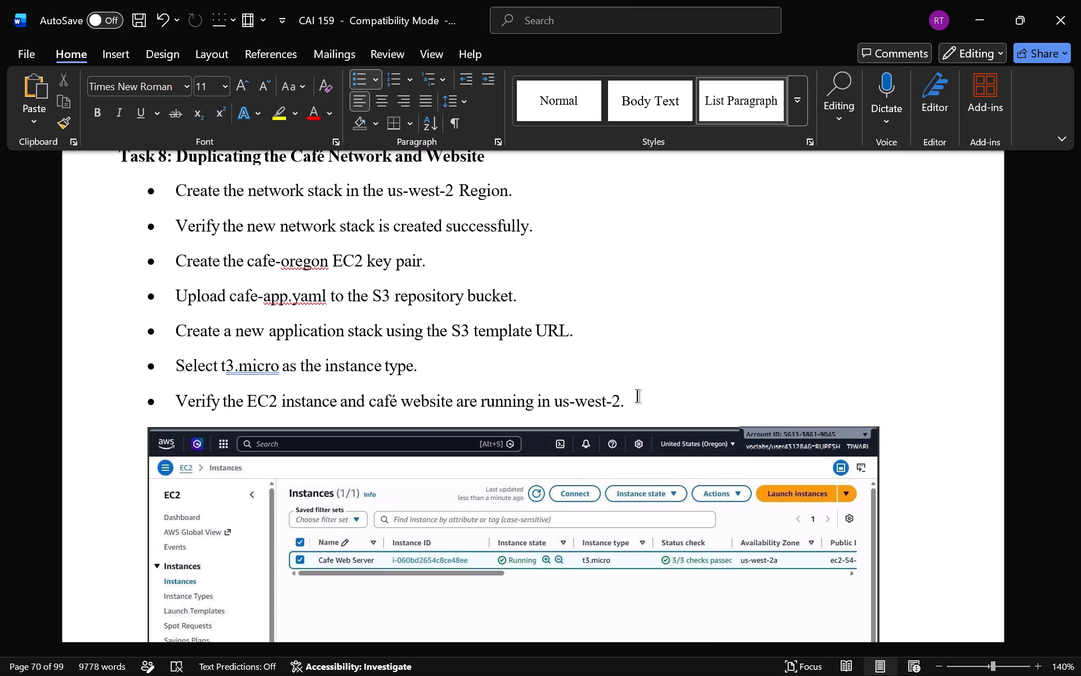
Look through the Lab 16 Phase 1 pages for the next AWS console screenshot whose account details need the label.
{"action": "scroll", "coordinate": [96, 493], "scroll_direction": "down", "scroll_amount": 1}
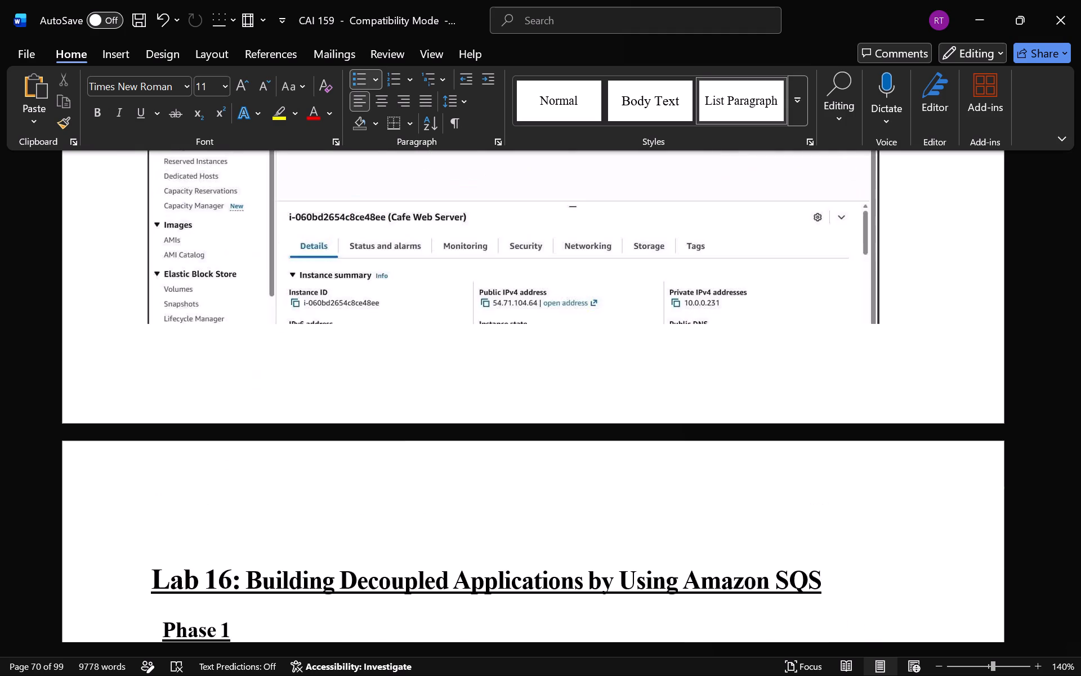
{"action": "scroll", "coordinate": [96, 493], "scroll_direction": "down", "scroll_amount": 4}
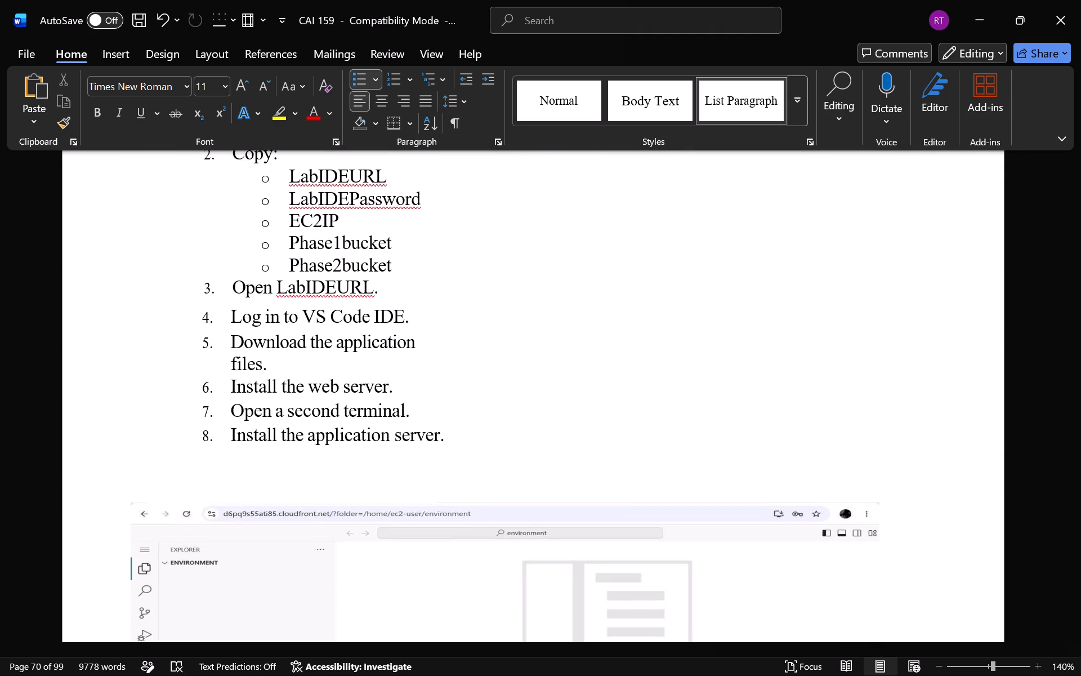
{"action": "scroll", "coordinate": [96, 493], "scroll_direction": "down", "scroll_amount": 3}
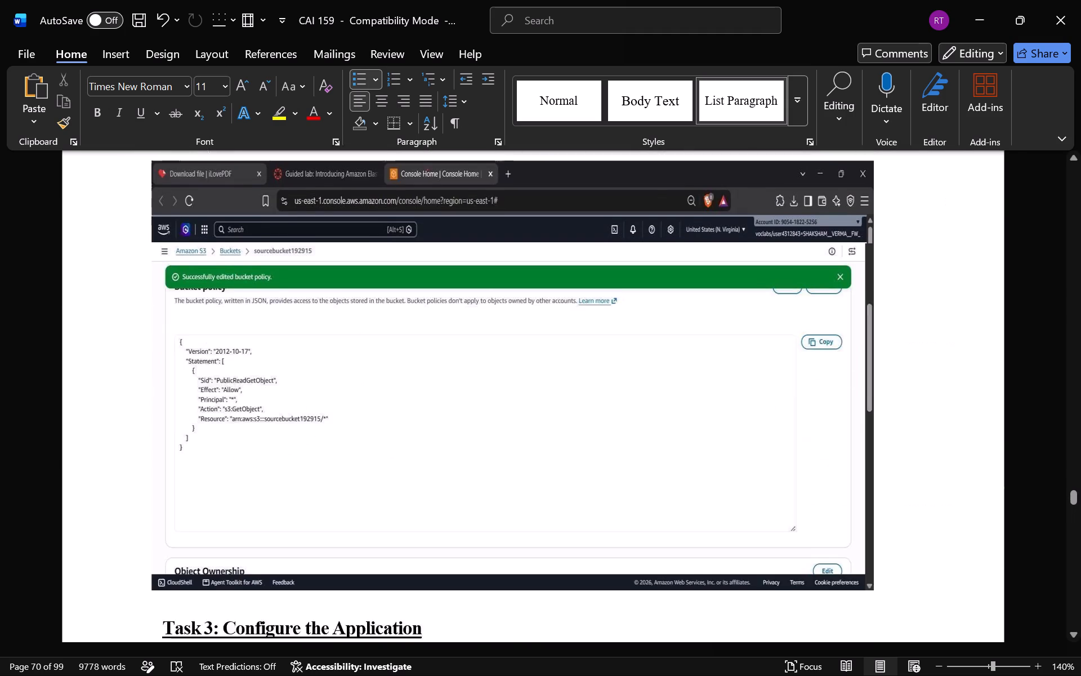
{"action": "scroll", "coordinate": [96, 493], "scroll_direction": "down", "scroll_amount": 1}
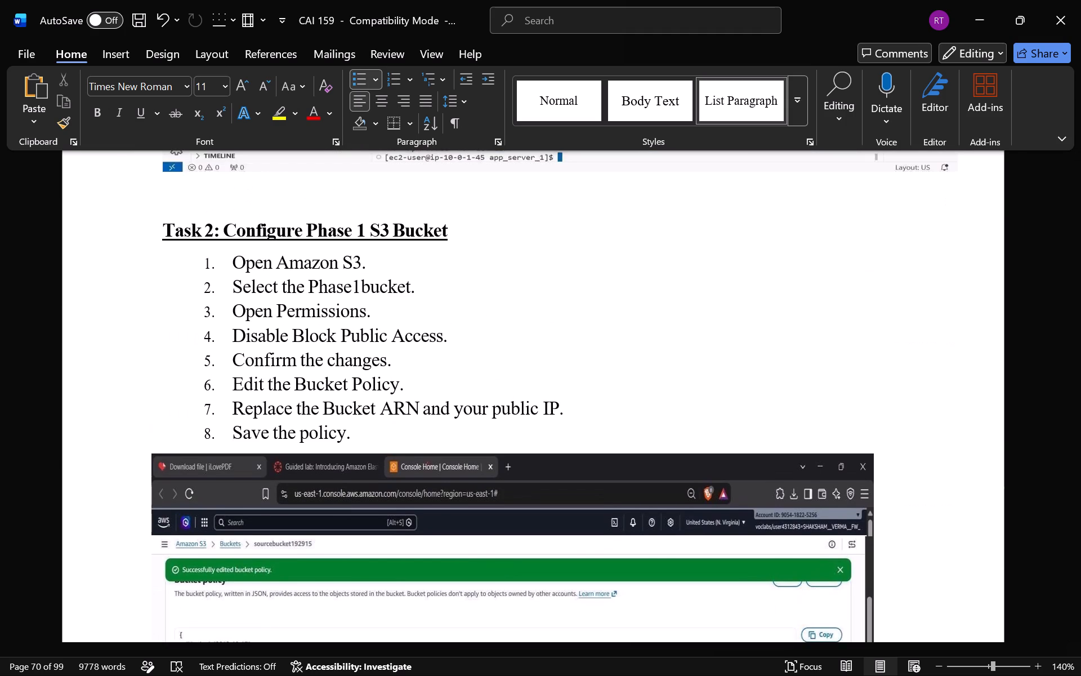
{"action": "scroll", "coordinate": [96, 493], "scroll_direction": "down", "scroll_amount": 1}
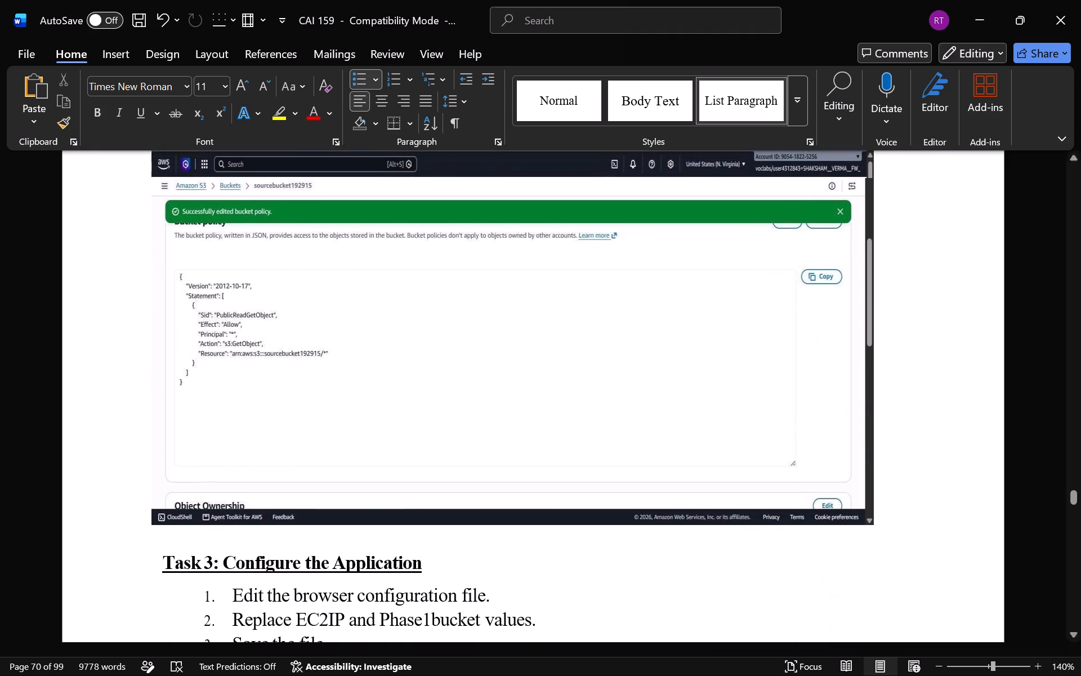
{"action": "scroll", "coordinate": [96, 493], "scroll_direction": "down", "scroll_amount": 1}
{"action": "right_click", "coordinate": [289, 371]}
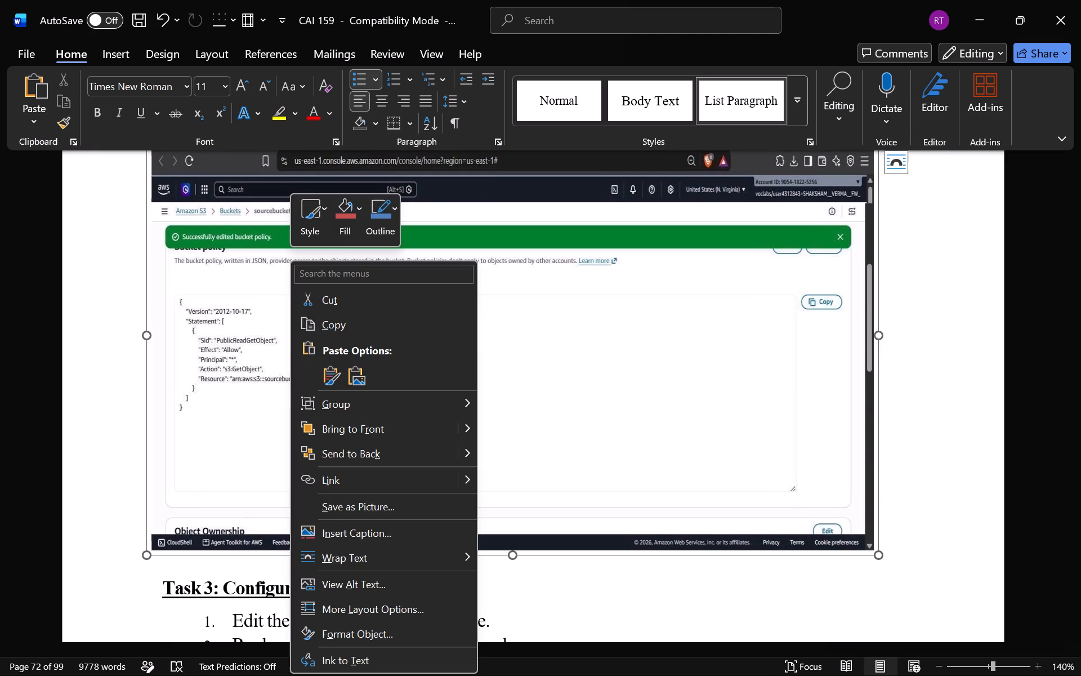
{"action": "left_click", "coordinate": [98, 395]}
{"action": "scroll", "coordinate": [98, 395], "scroll_direction": "up", "scroll_amount": 2}
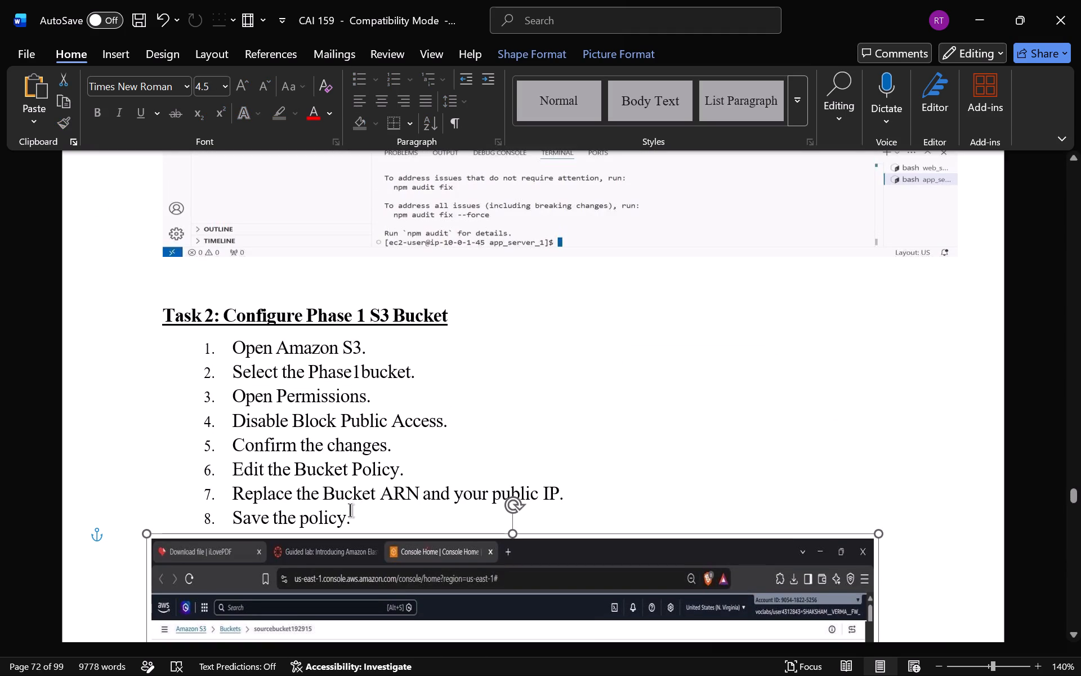
Paste the account label over the account details of the Task 2 S3 bucket screenshot and narrow it to fit.
{"action": "left_click", "coordinate": [355, 515]}
{"action": "key", "text": "ctrl+v"}
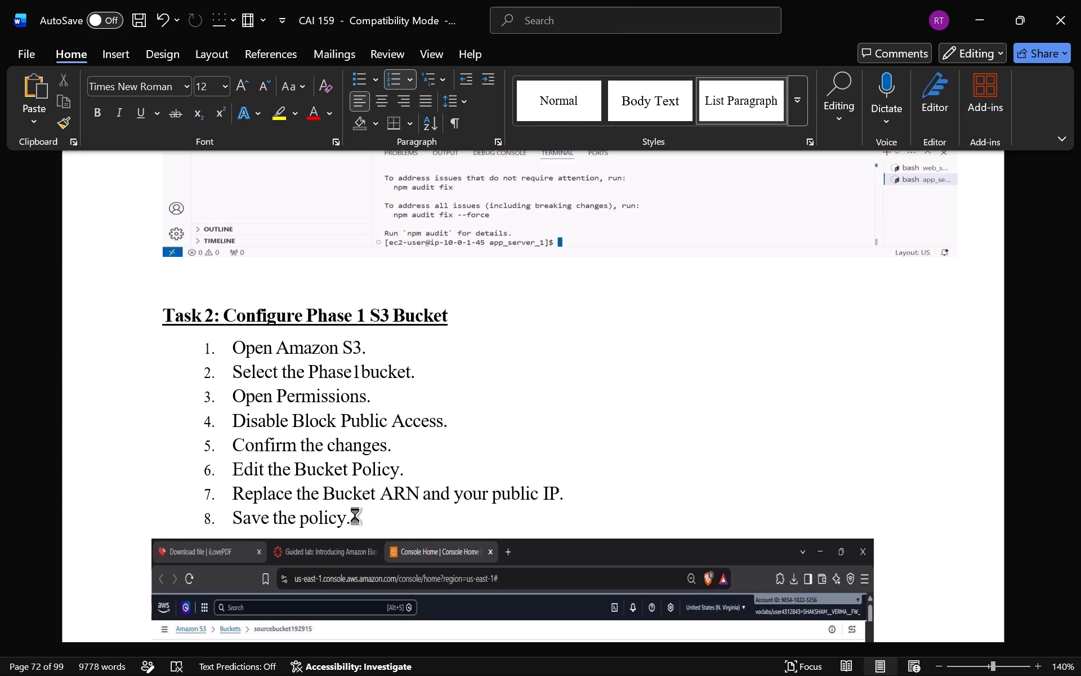
{"action": "left_click_drag", "start_coordinate": [201, 539], "coordinate": [468, 569]}
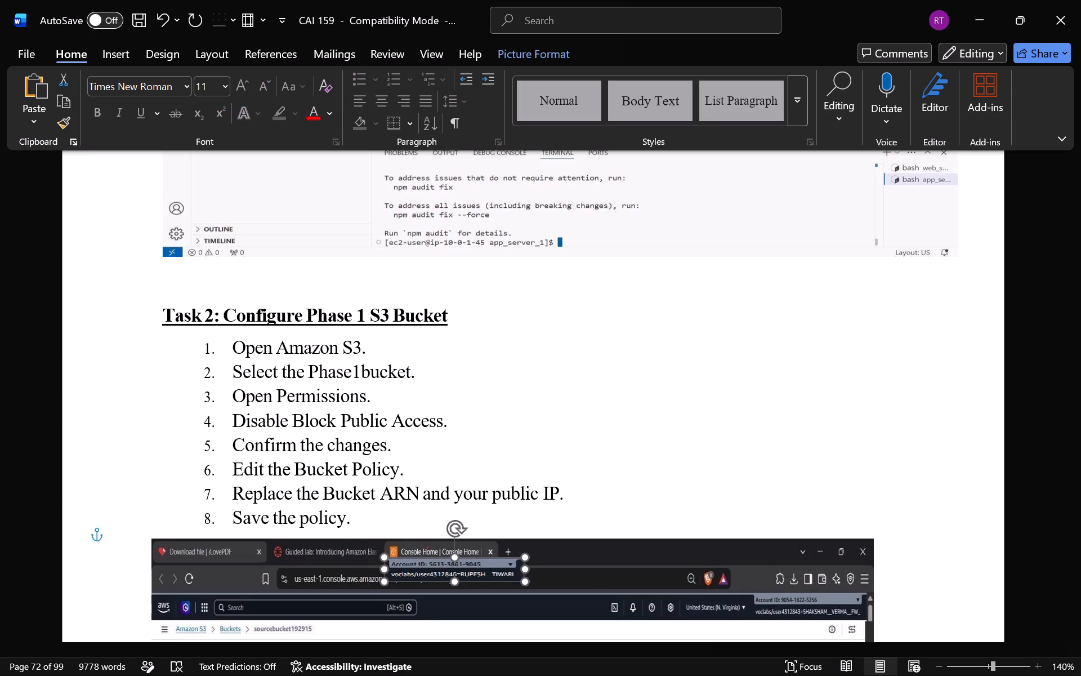
{"action": "left_click_drag", "start_coordinate": [468, 569], "coordinate": [810, 606]}
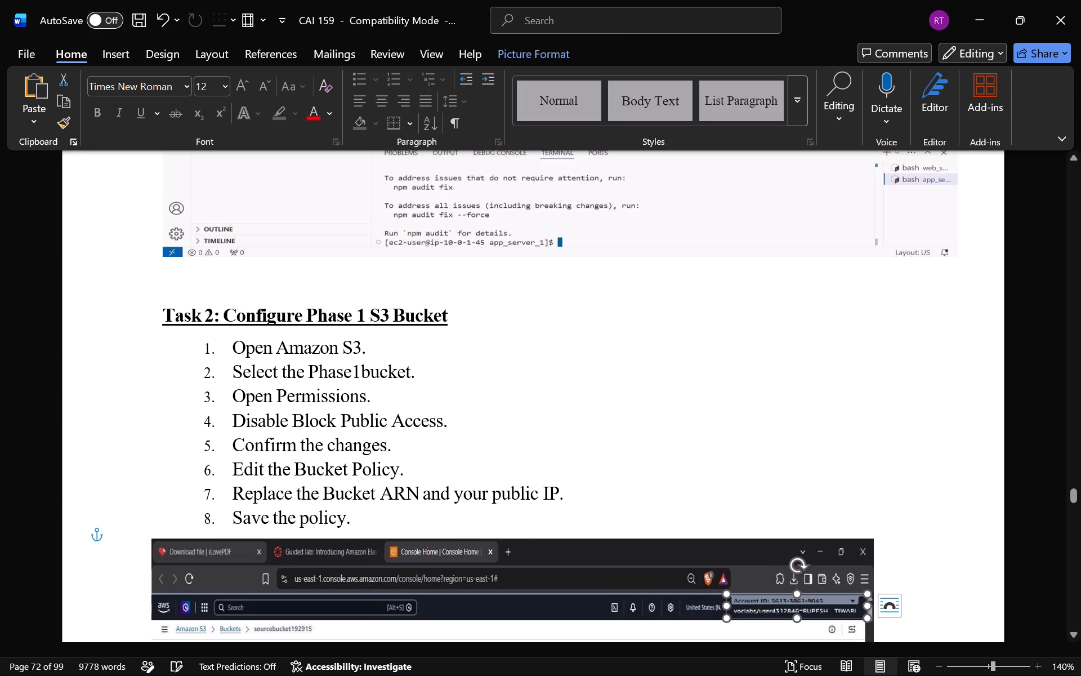
{"action": "left_click_drag", "start_coordinate": [726, 607], "coordinate": [744, 606]}
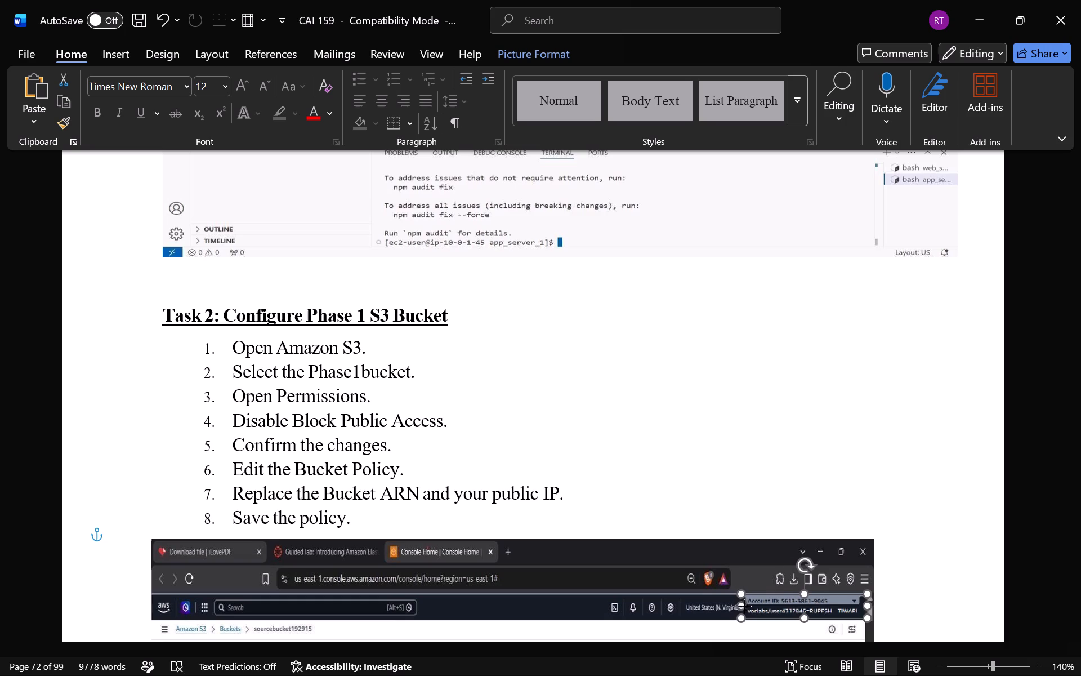
{"action": "left_click_drag", "start_coordinate": [744, 606], "coordinate": [749, 606]}
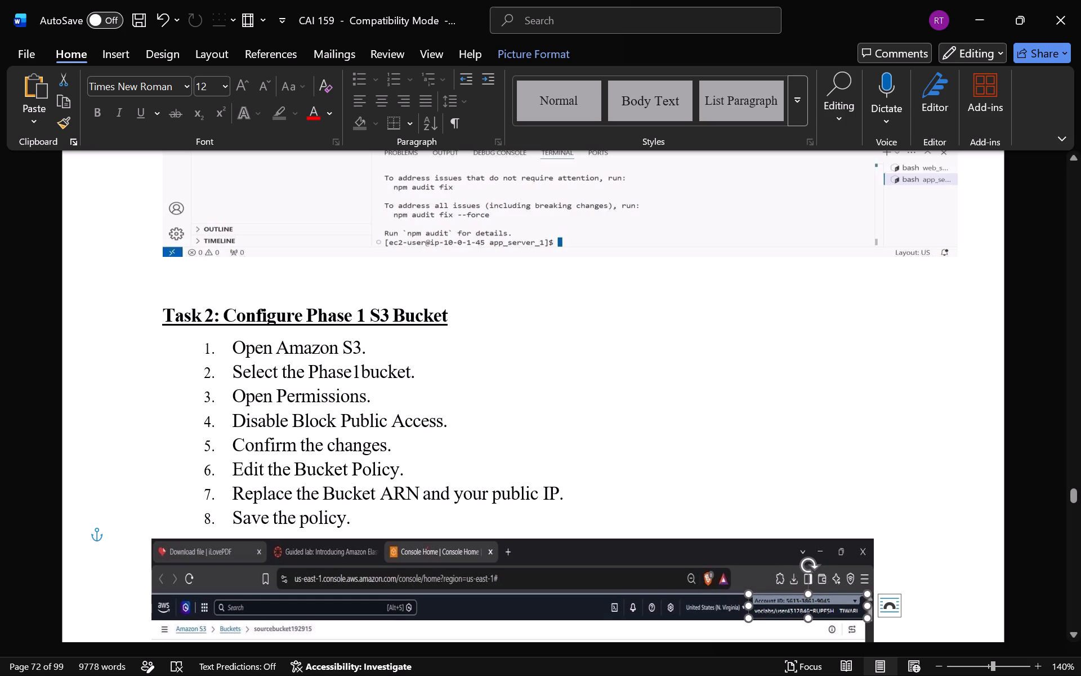
{"action": "left_click", "coordinate": [370, 513]}
Paste the account label over the account details of the Task 7 Block public access screenshot and narrow it to fit.
{"action": "scroll", "coordinate": [370, 513], "scroll_direction": "down", "scroll_amount": 1}
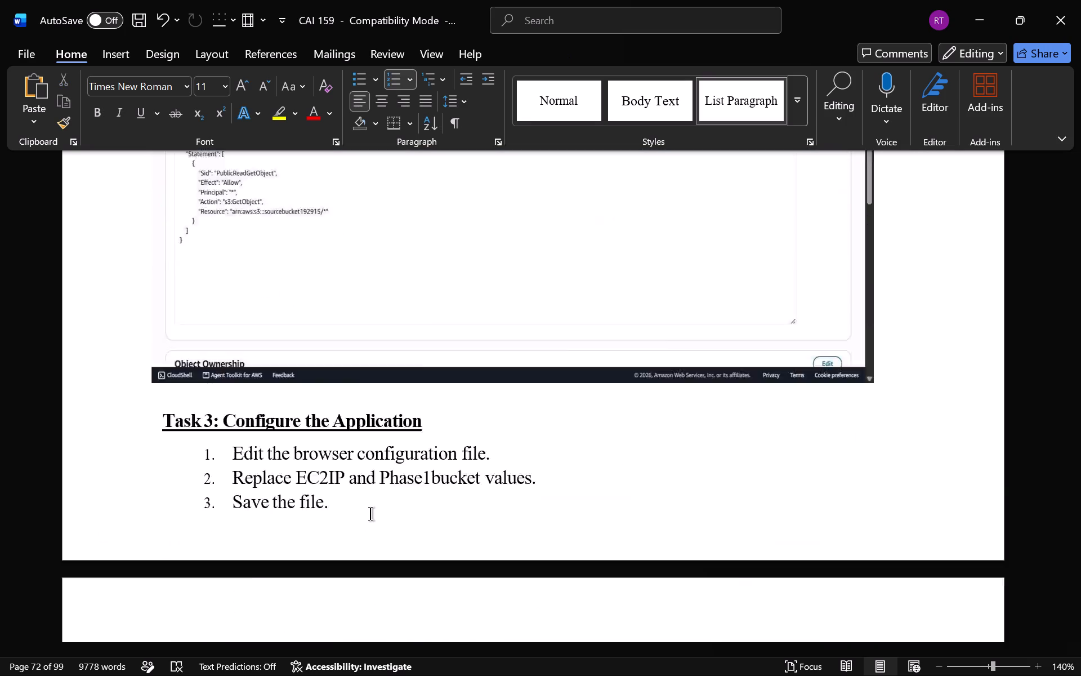
{"action": "scroll", "coordinate": [370, 513], "scroll_direction": "down", "scroll_amount": 5}
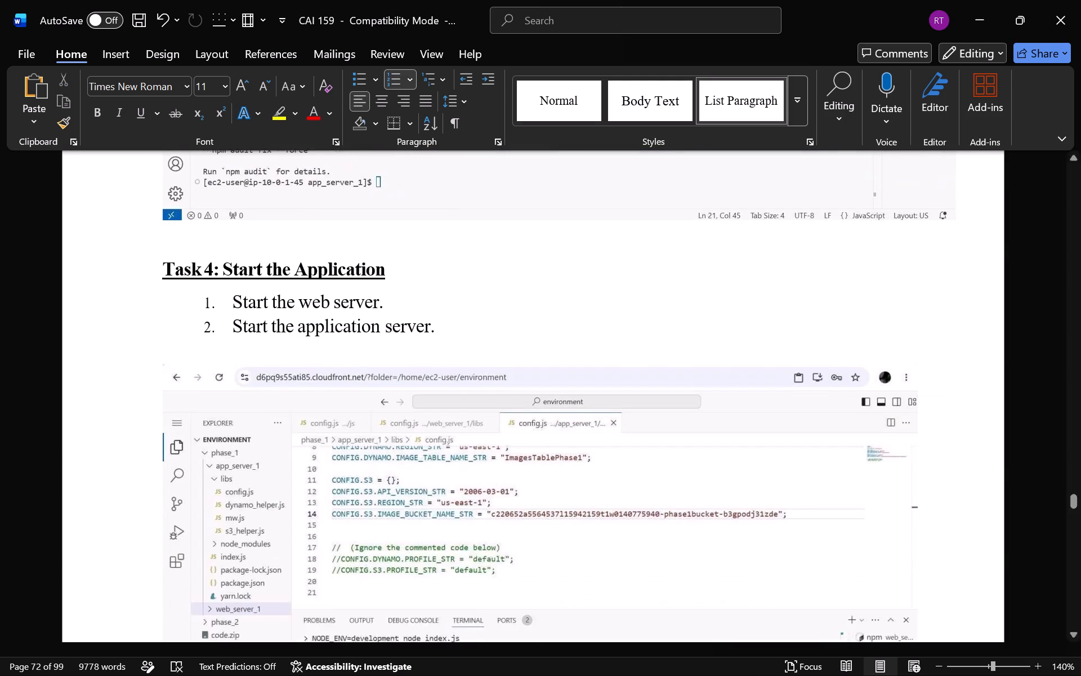
{"action": "scroll", "coordinate": [370, 513], "scroll_direction": "down", "scroll_amount": 4}
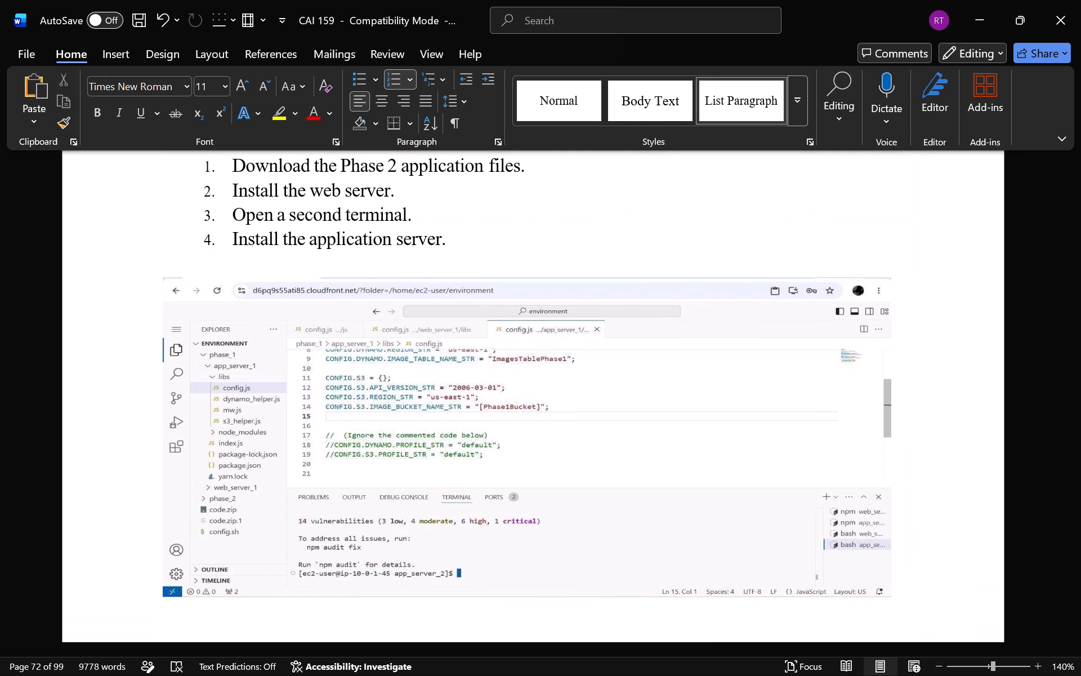
{"action": "scroll", "coordinate": [370, 513], "scroll_direction": "down", "scroll_amount": 2}
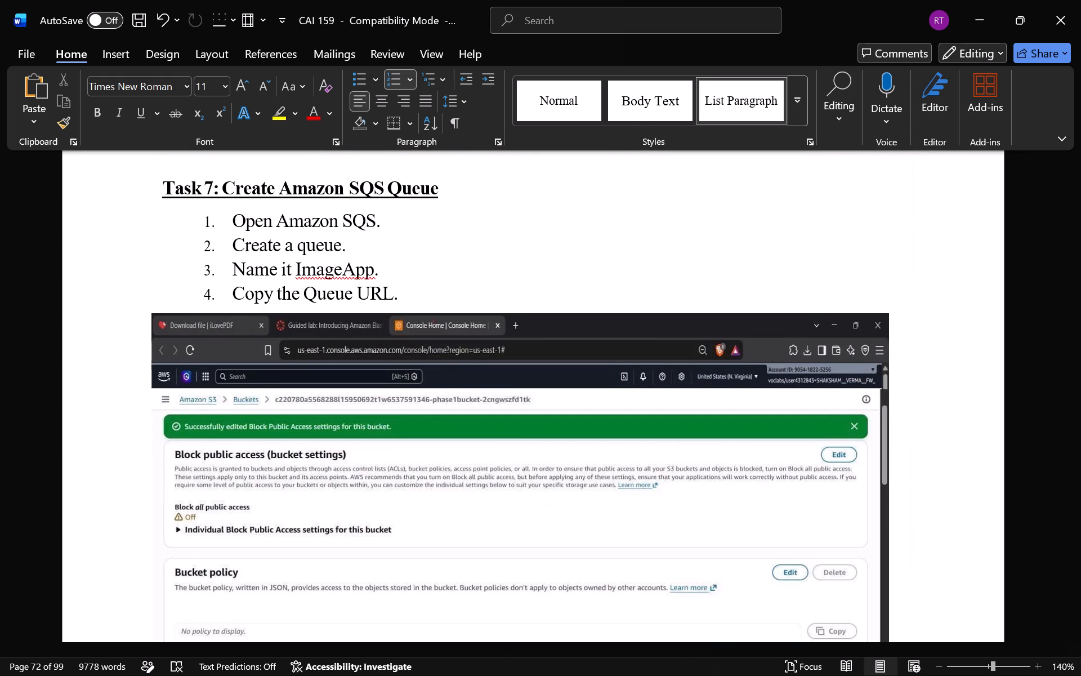
{"action": "left_click", "coordinate": [415, 295]}
{"action": "key", "text": "ctrl+v"}
{"action": "left_click_drag", "start_coordinate": [180, 316], "coordinate": [297, 348]}
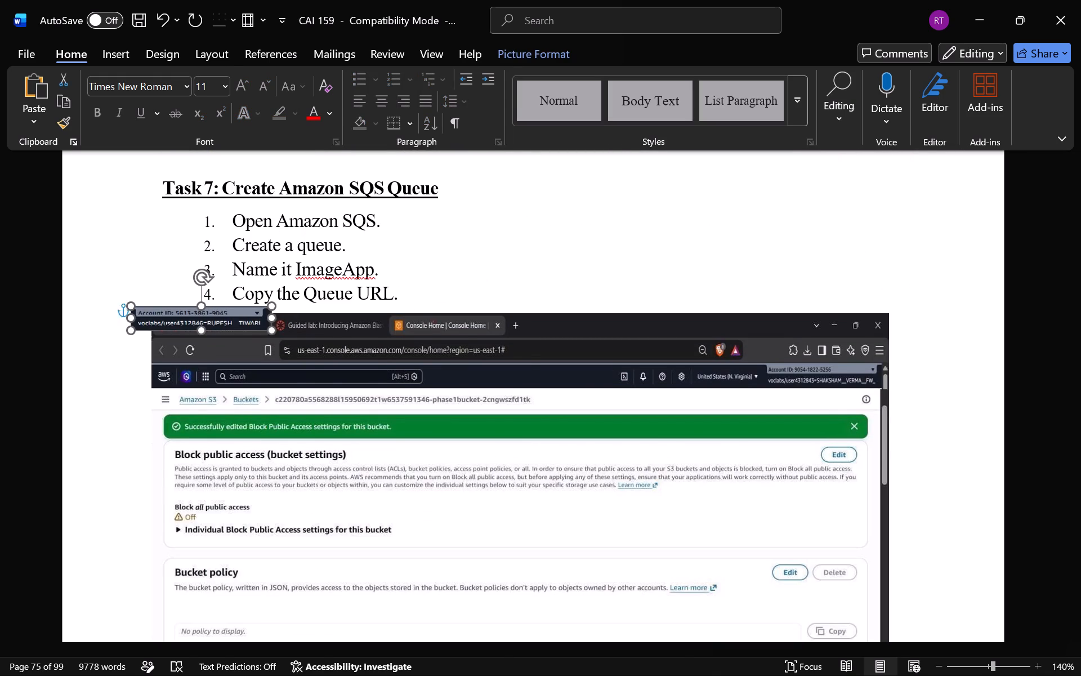
{"action": "left_click_drag", "start_coordinate": [297, 348], "coordinate": [799, 371]}
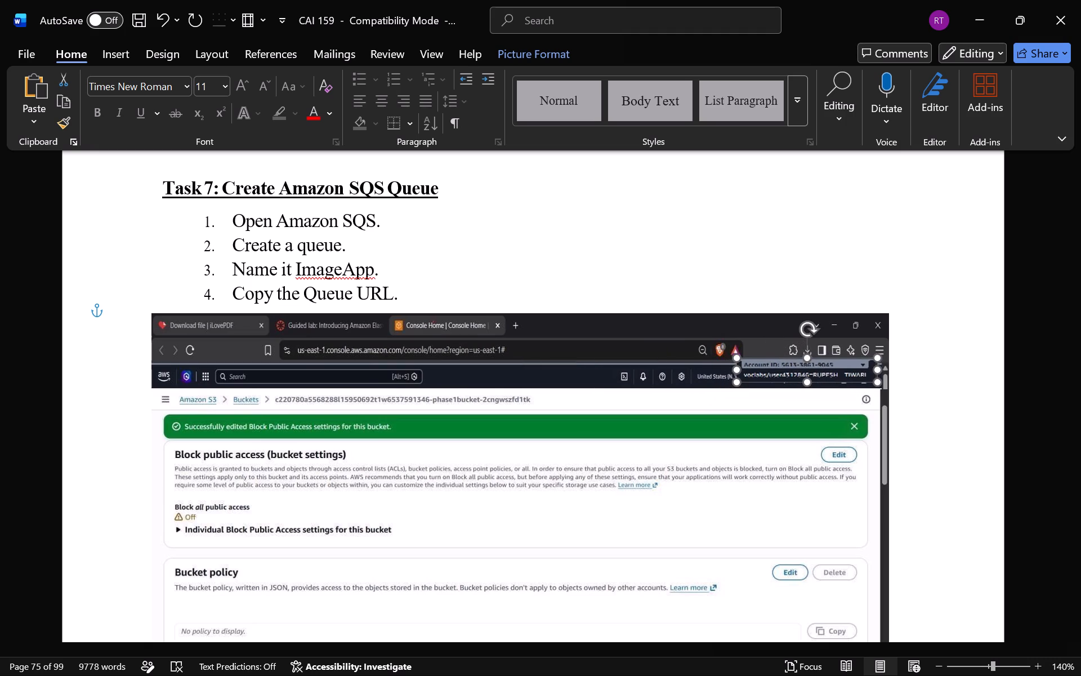
{"action": "left_click_drag", "start_coordinate": [799, 371], "coordinate": [805, 376]}
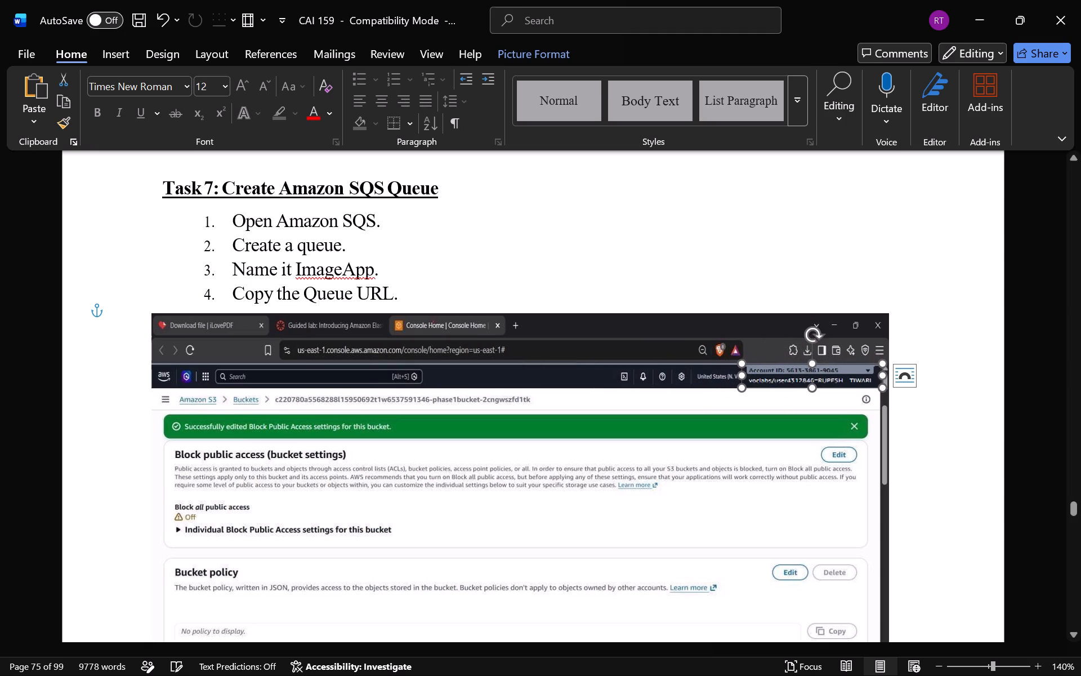
{"action": "left_click_drag", "start_coordinate": [743, 377], "coordinate": [786, 380]}
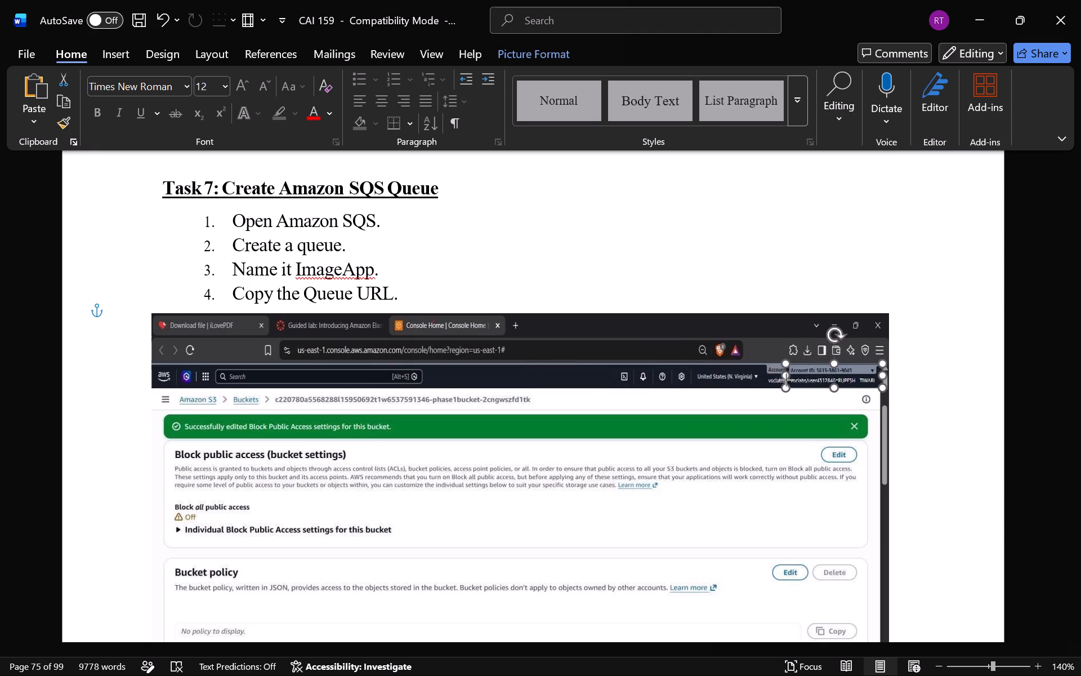
{"action": "left_click_drag", "start_coordinate": [786, 380], "coordinate": [765, 380]}
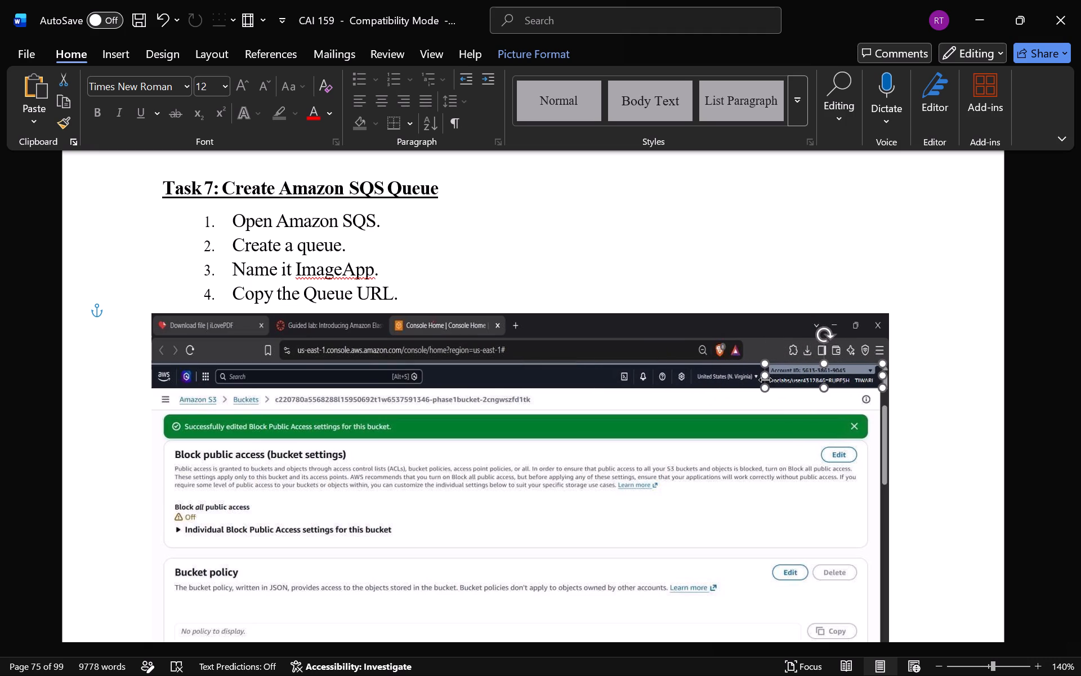
{"action": "left_click", "coordinate": [405, 290]}
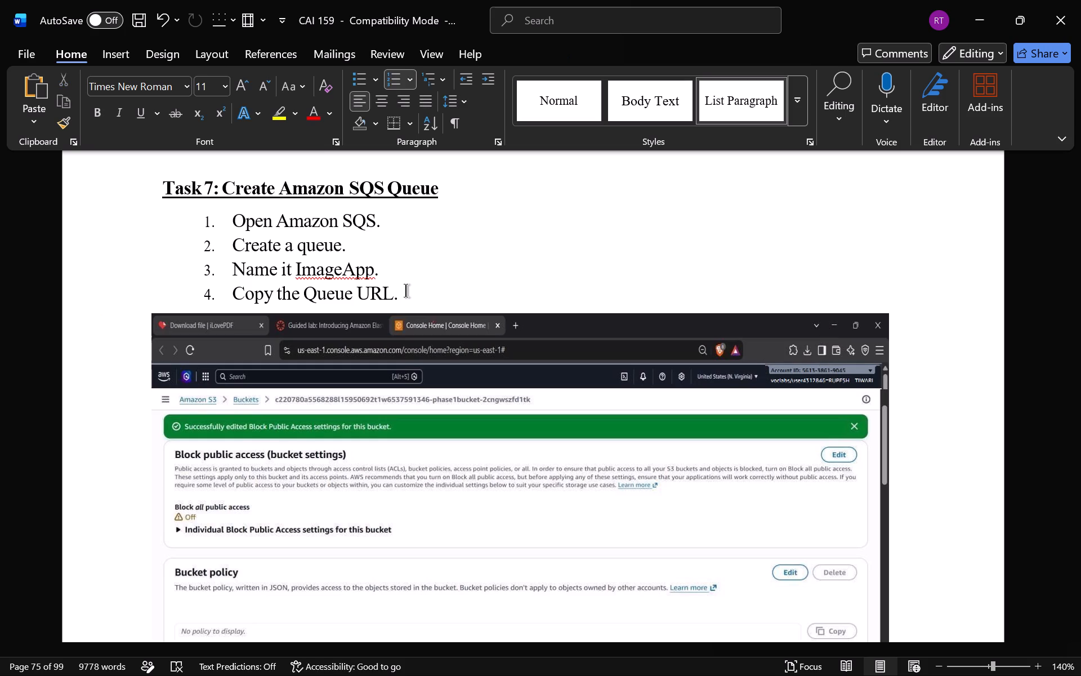
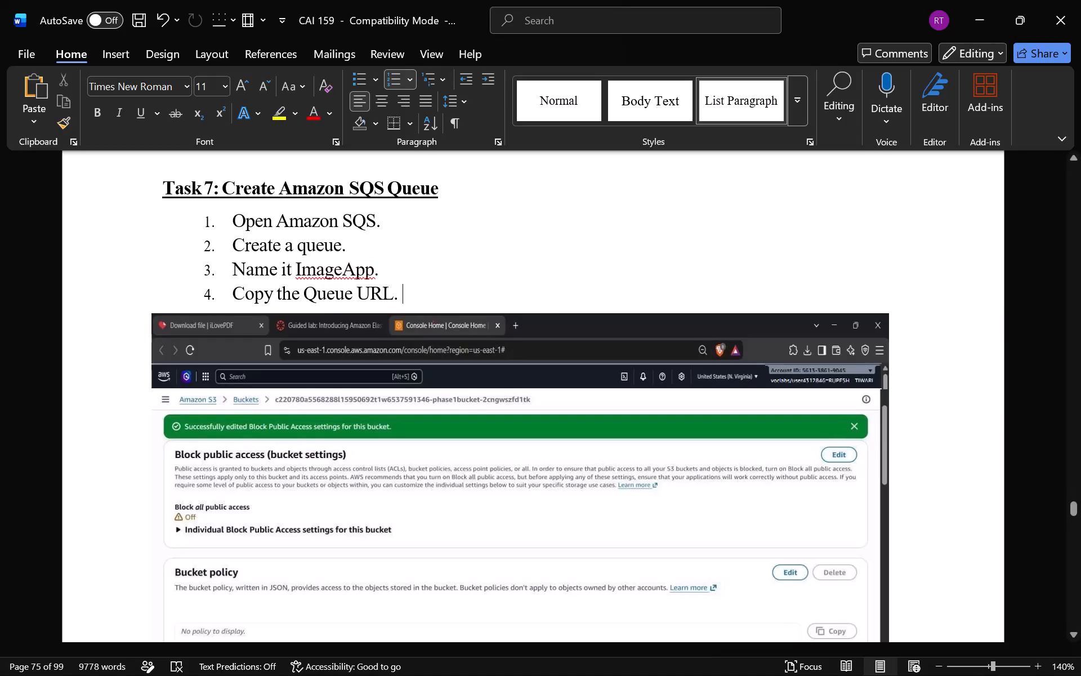
Paste the account label over the account details of the Task 9 Block public access screenshot and narrow it to fit.
{"action": "scroll", "coordinate": [488, 473], "scroll_direction": "down", "scroll_amount": 4}
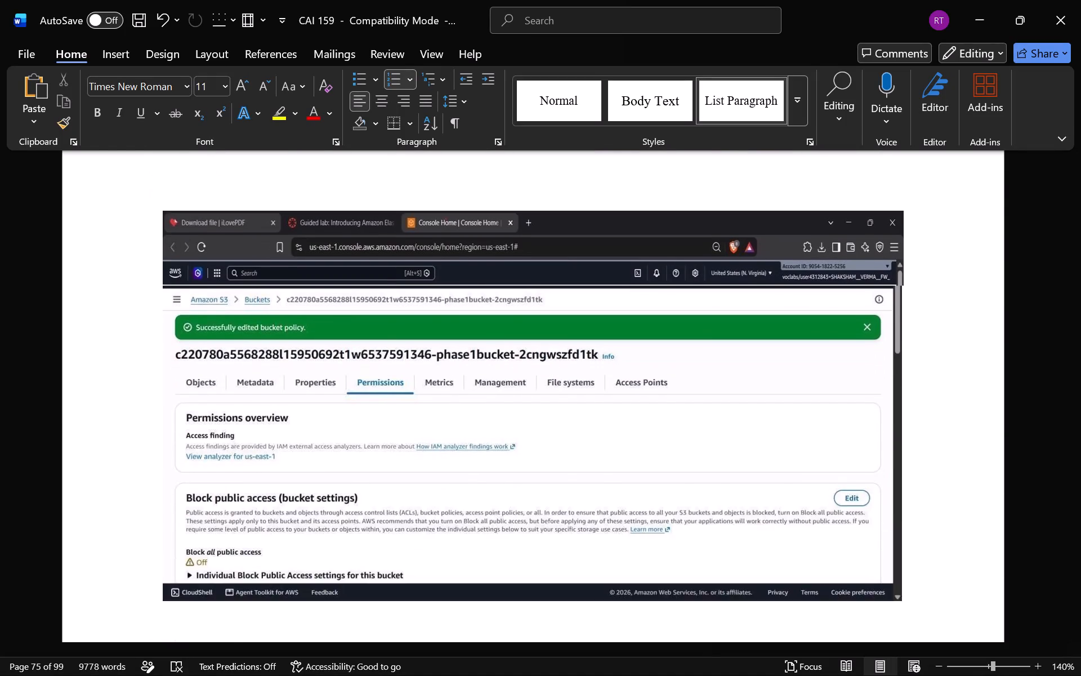
{"action": "scroll", "coordinate": [488, 473], "scroll_direction": "down", "scroll_amount": 1}
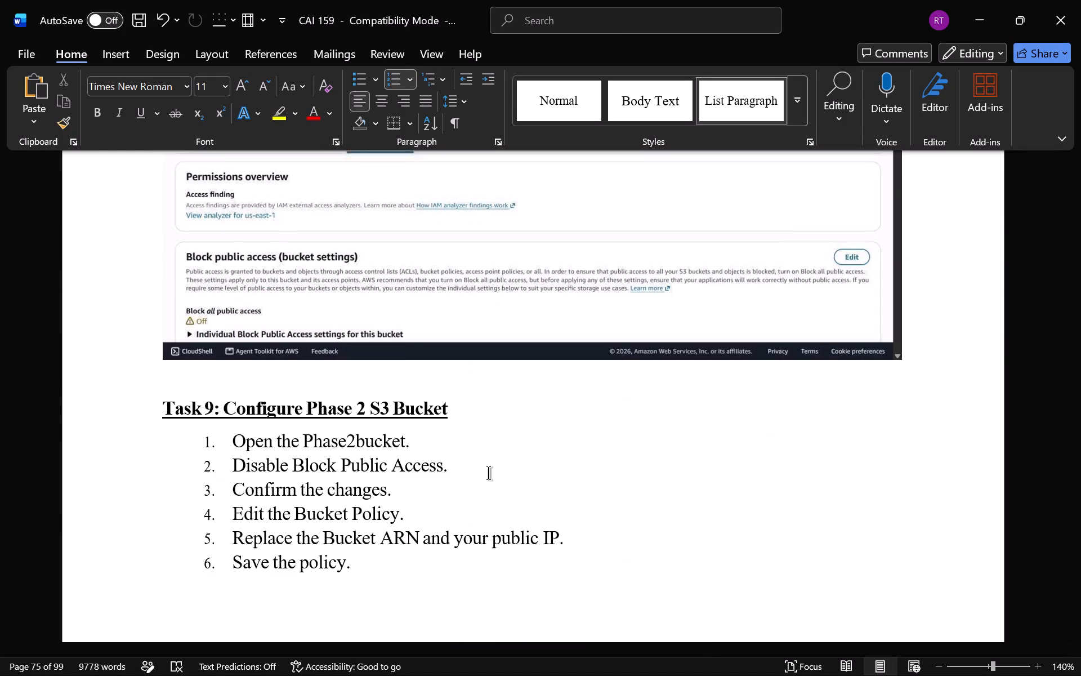
{"action": "scroll", "coordinate": [488, 473], "scroll_direction": "down", "scroll_amount": 2}
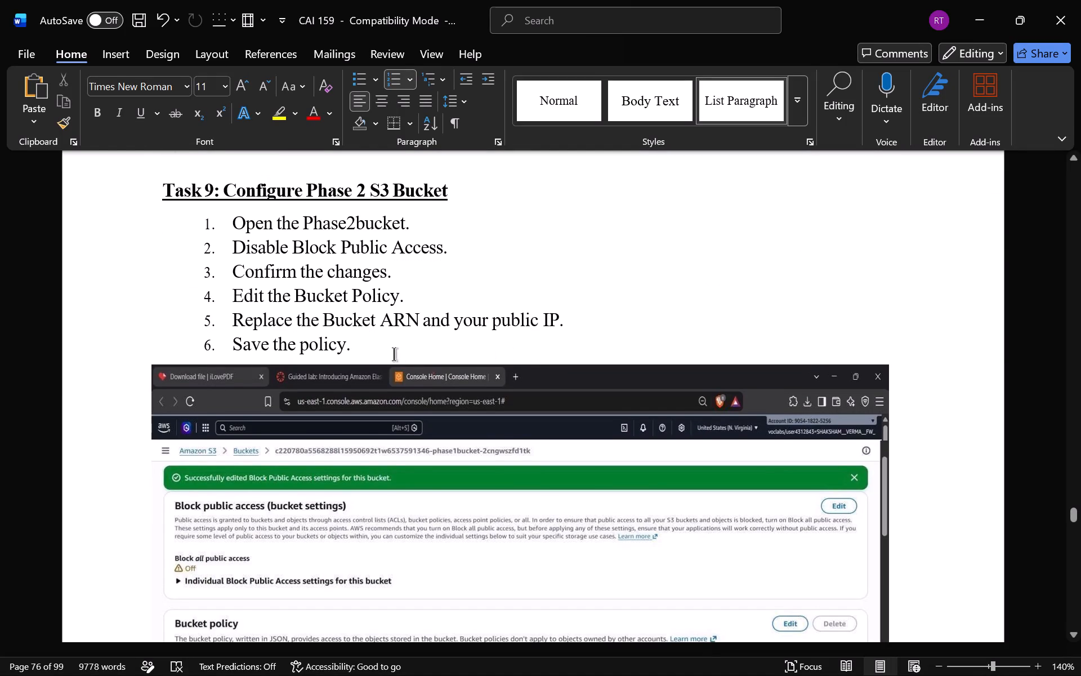
{"action": "left_click", "coordinate": [370, 342]}
{"action": "key", "text": "ctrl+v"}
{"action": "left_click_drag", "start_coordinate": [209, 366], "coordinate": [735, 412]}
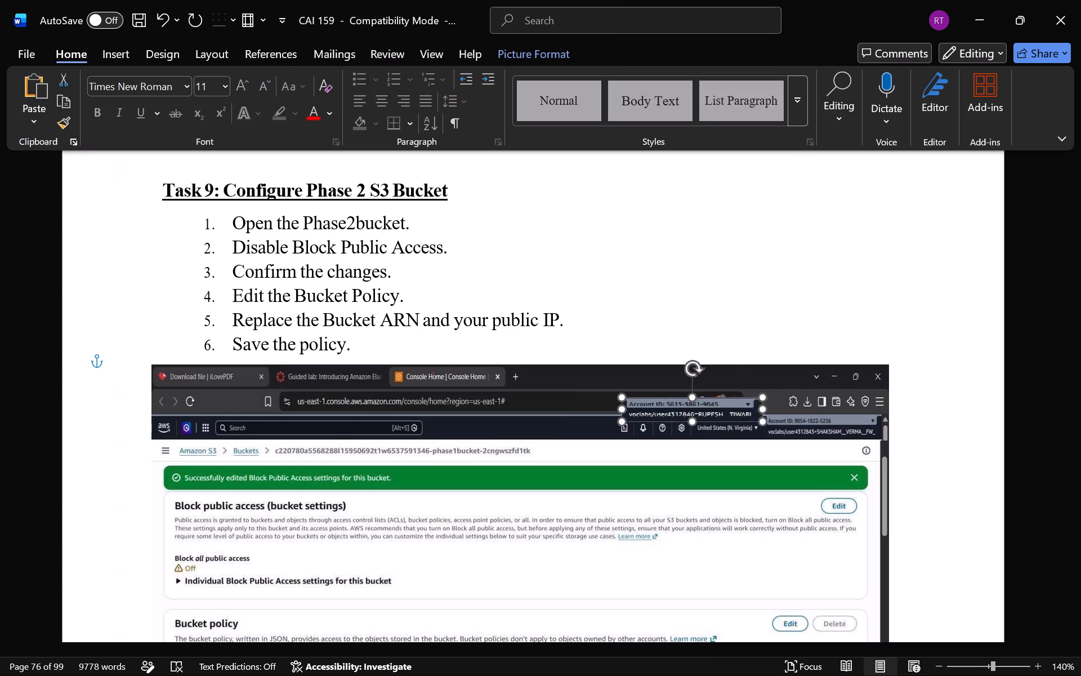
{"action": "left_click_drag", "start_coordinate": [735, 412], "coordinate": [833, 426]}
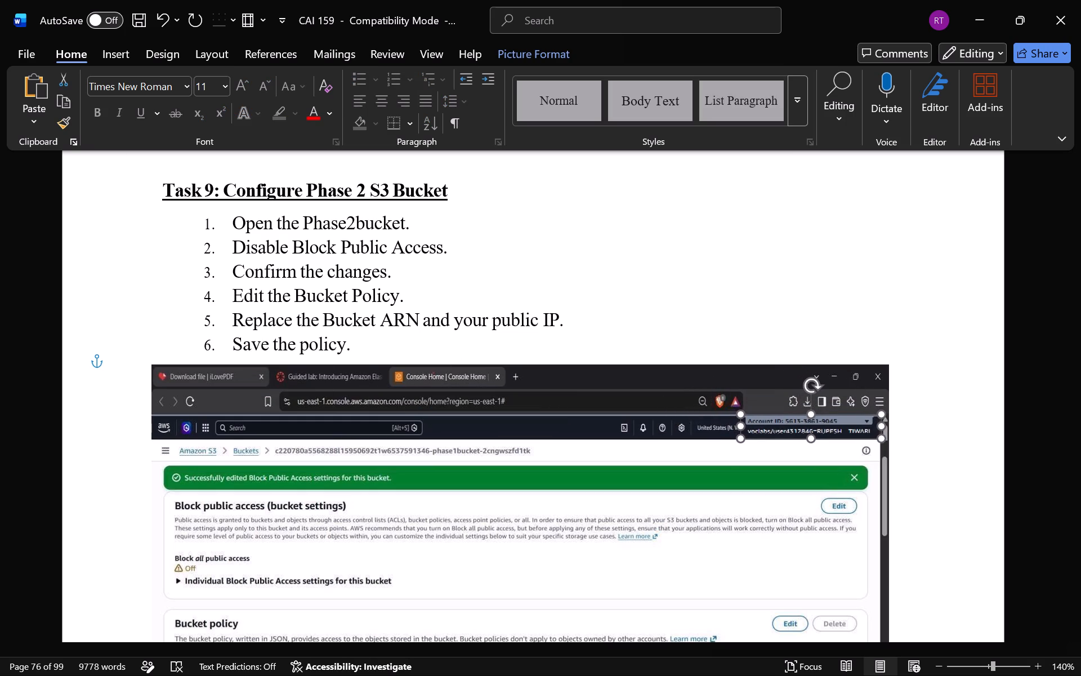
{"action": "left_click_drag", "start_coordinate": [833, 426], "coordinate": [833, 426]}
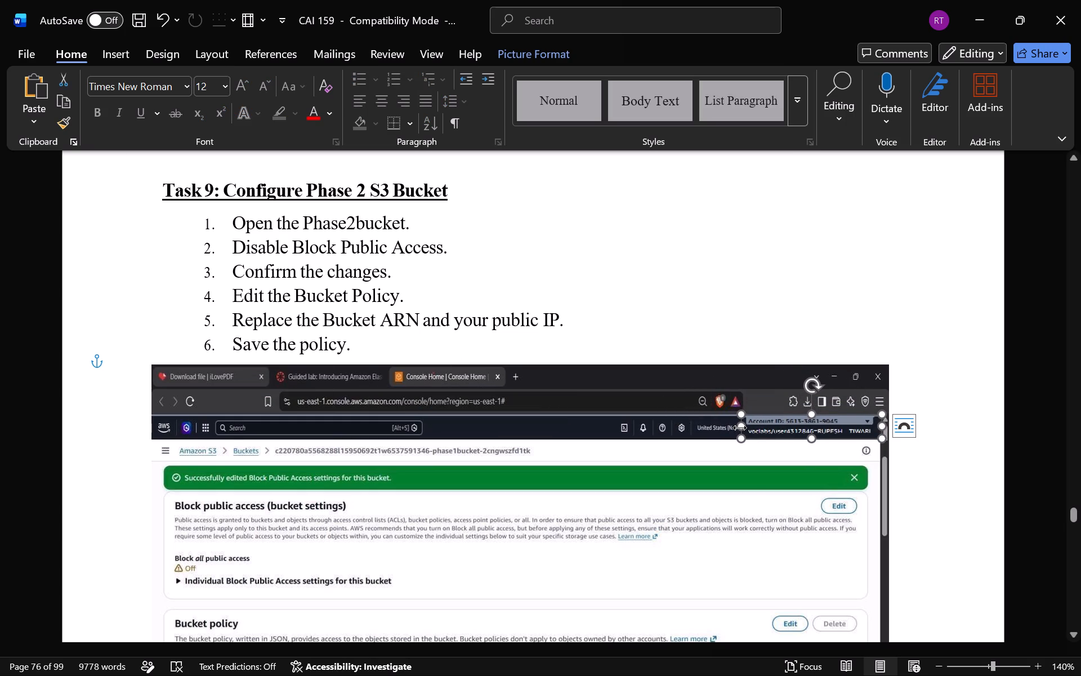
{"action": "left_click_drag", "start_coordinate": [739, 428], "coordinate": [762, 435]}
{"action": "left_click", "coordinate": [353, 343]}
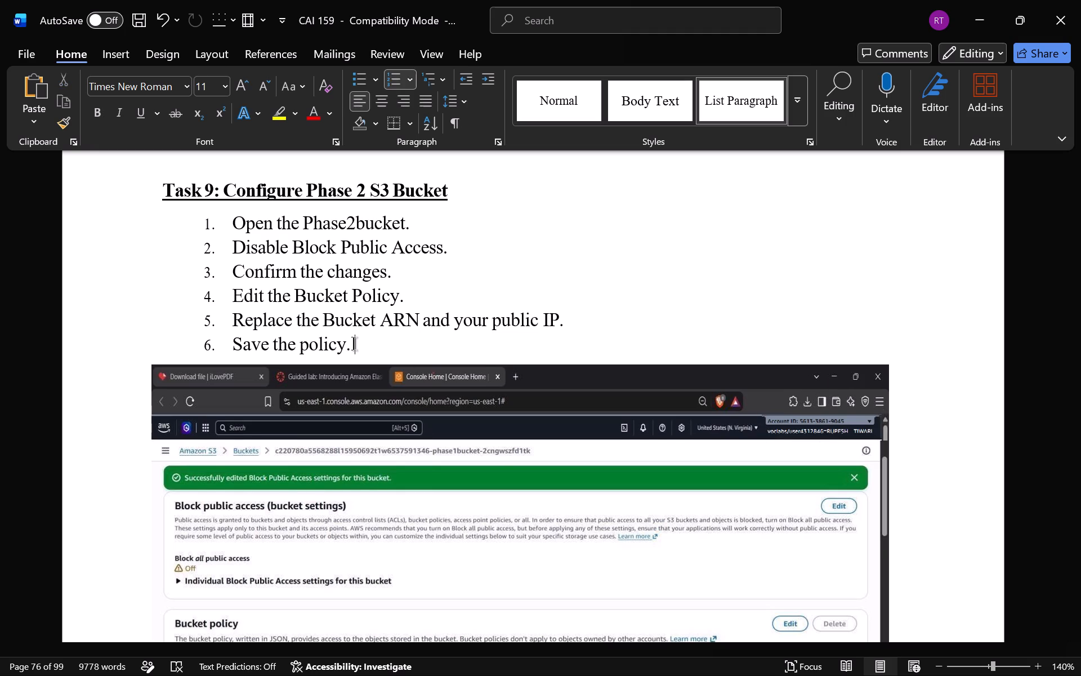
Paste the account label over the account details of the Task 11 bucket Permissions screenshot and narrow it to fit.
{"action": "scroll", "coordinate": [353, 343], "scroll_direction": "down", "scroll_amount": 4}
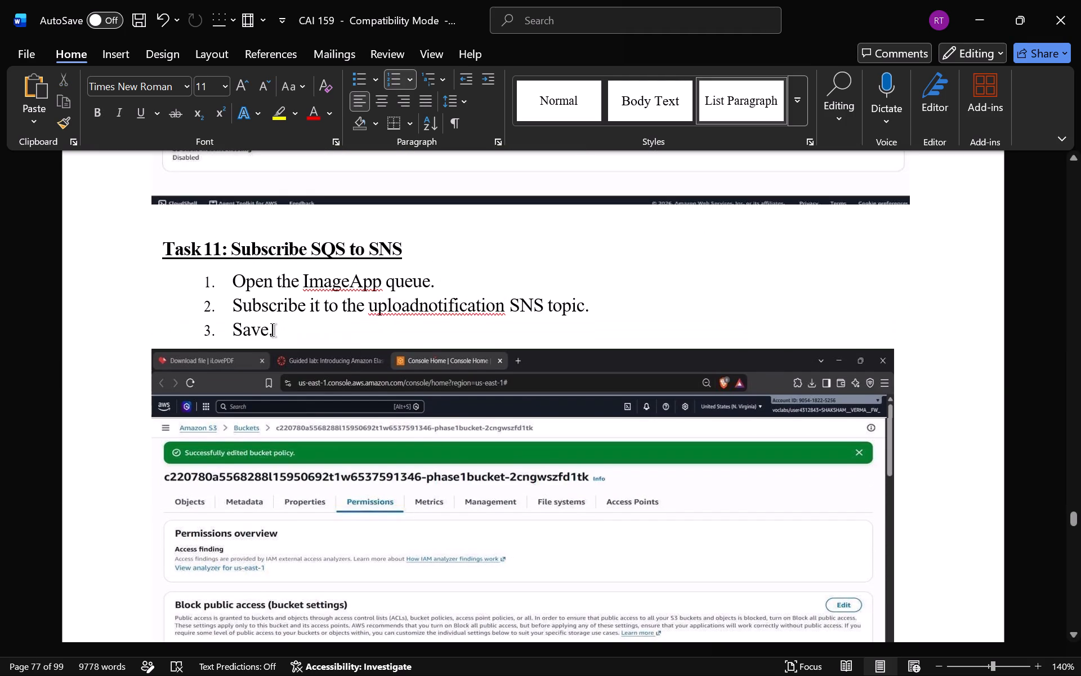
{"action": "left_click", "coordinate": [279, 330]}
{"action": "key", "text": "ctrl+v"}
{"action": "left_click_drag", "start_coordinate": [175, 355], "coordinate": [805, 408]}
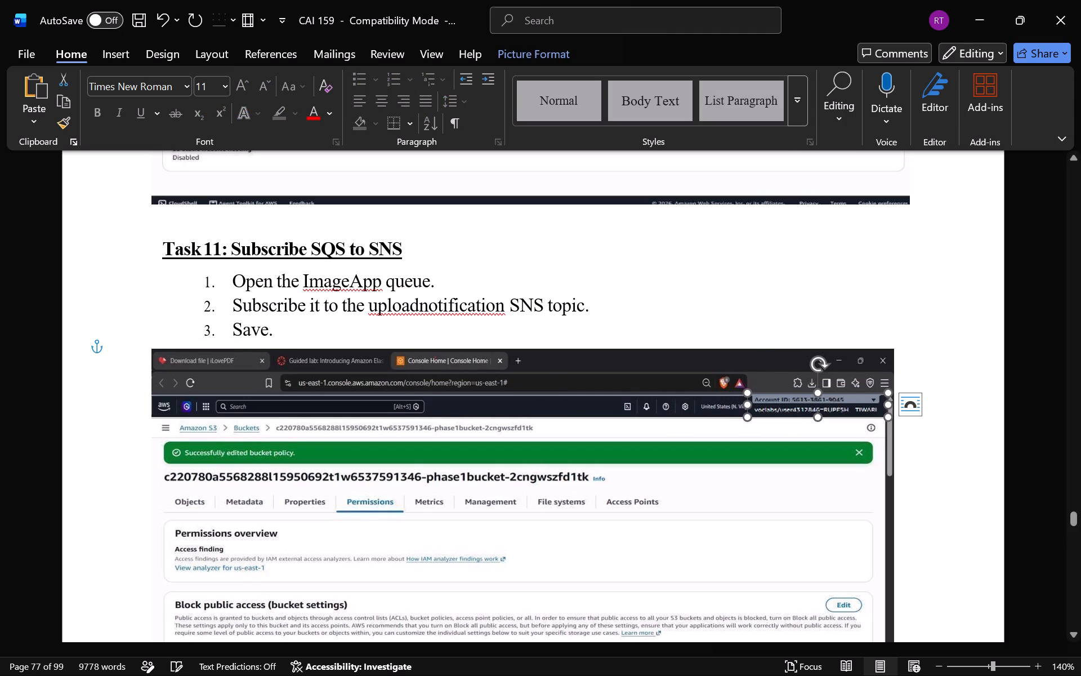
{"action": "left_click_drag", "start_coordinate": [749, 407], "coordinate": [774, 413]}
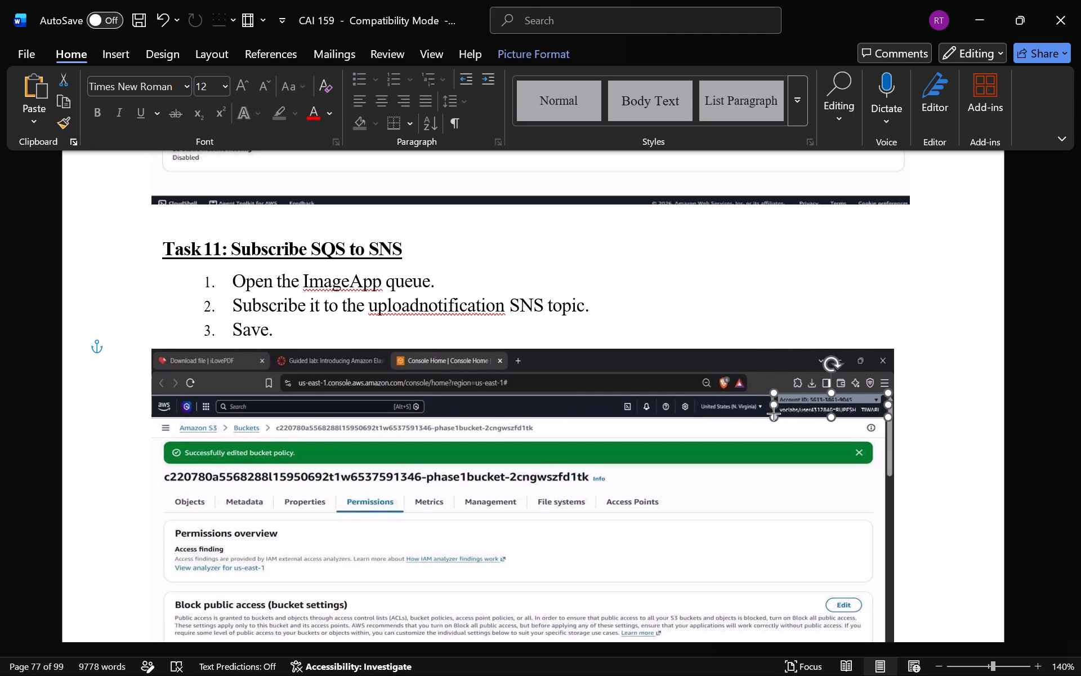
{"action": "left_click_drag", "start_coordinate": [774, 413], "coordinate": [767, 413]}
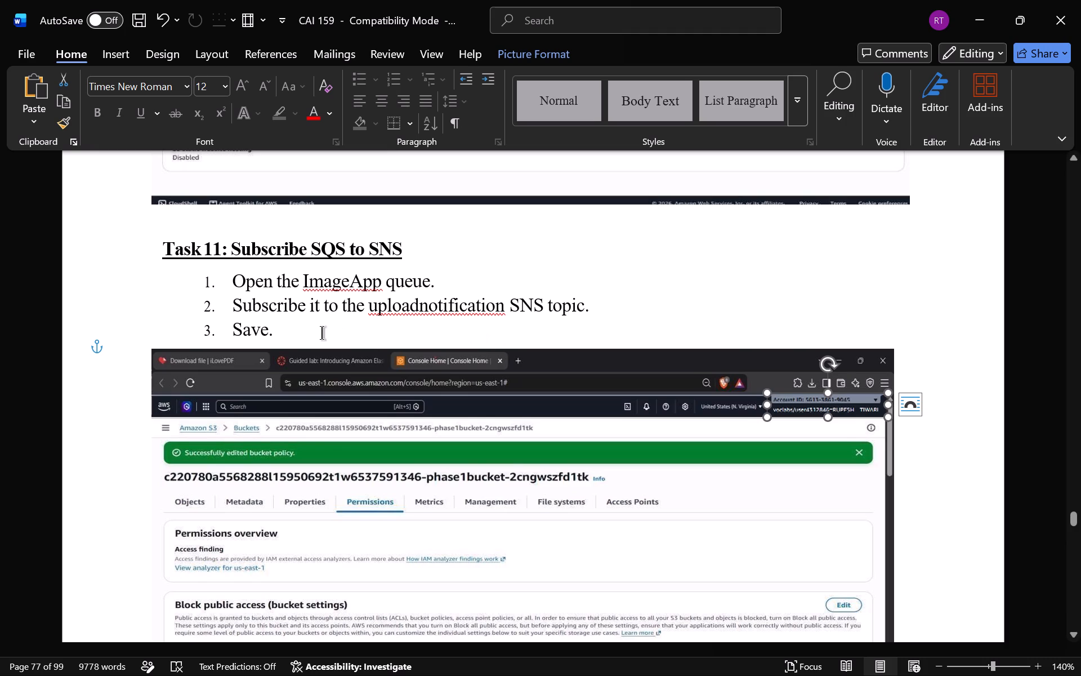
{"action": "left_click", "coordinate": [284, 326]}
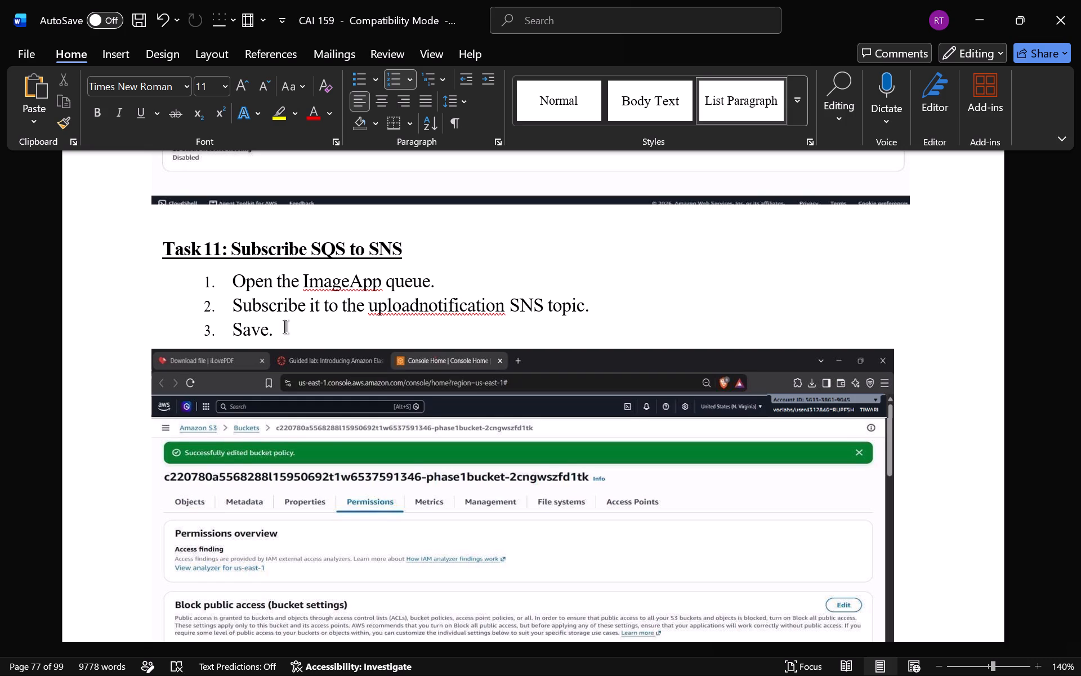
Paste the account label over the account details of the Lab 17 Task 2 Load-Inventory function overview screenshot and align it.
{"action": "scroll", "coordinate": [476, 459], "scroll_direction": "down", "scroll_amount": 1}
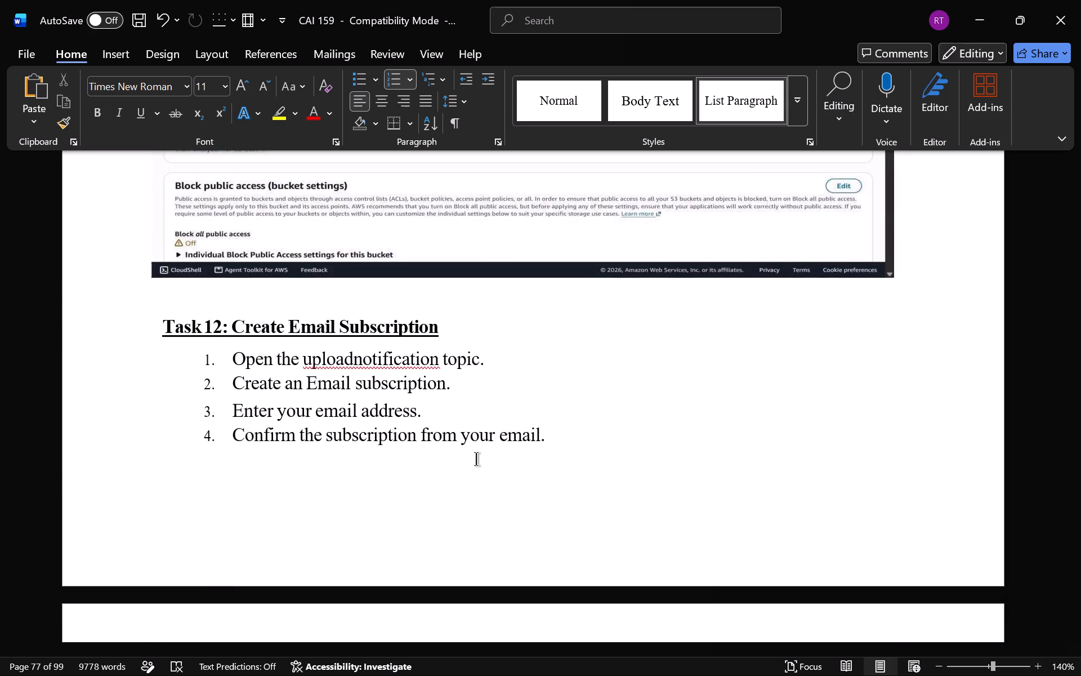
{"action": "scroll", "coordinate": [476, 459], "scroll_direction": "down", "scroll_amount": 5}
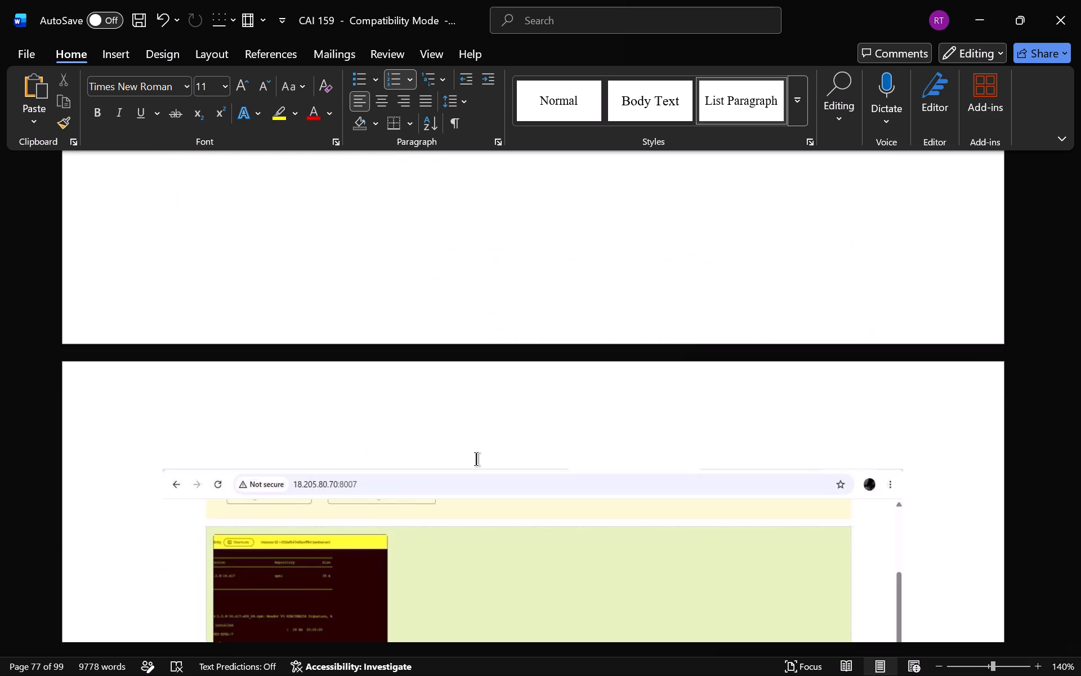
{"action": "scroll", "coordinate": [476, 459], "scroll_direction": "down", "scroll_amount": 5}
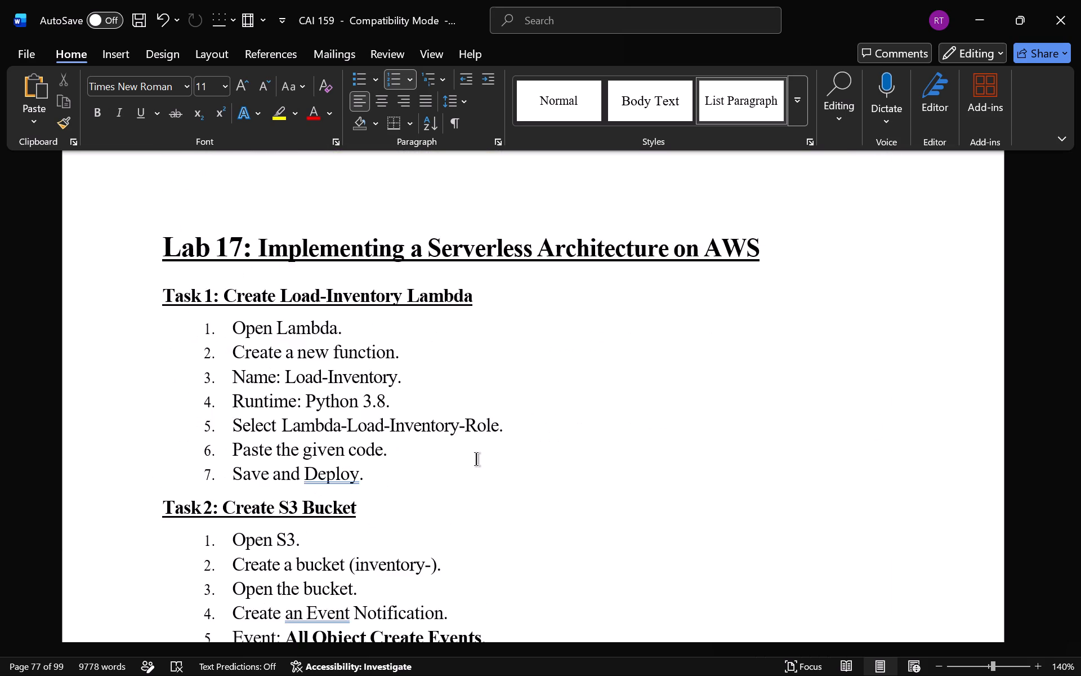
{"action": "scroll", "coordinate": [476, 459], "scroll_direction": "down", "scroll_amount": 2}
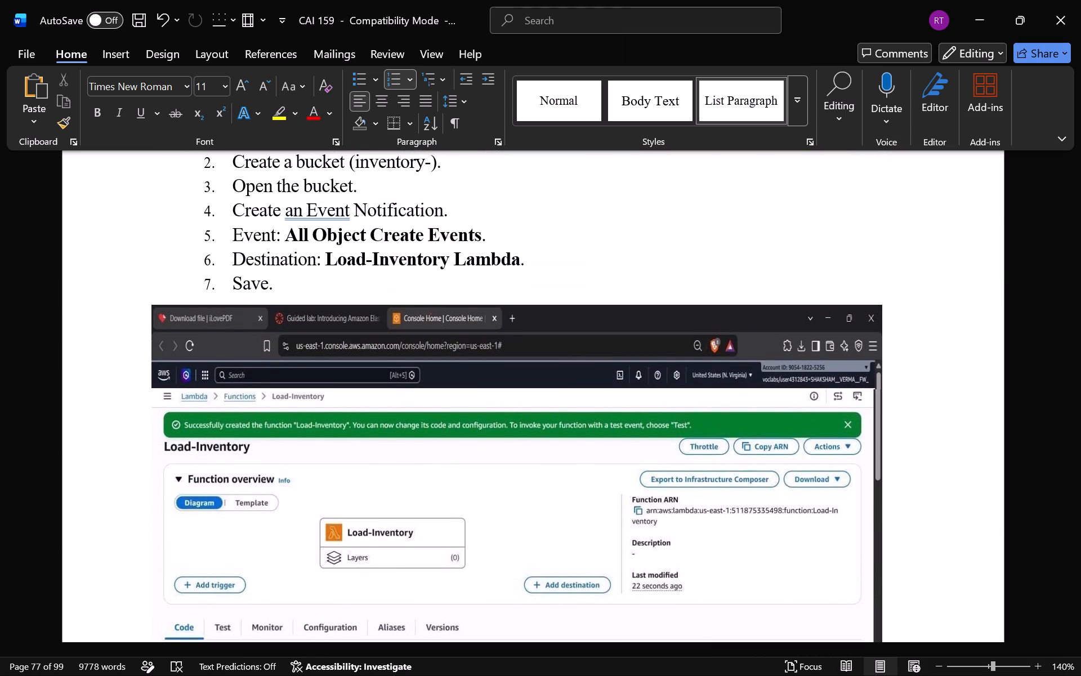
{"action": "scroll", "coordinate": [476, 459], "scroll_direction": "up", "scroll_amount": 1}
{"action": "left_click", "coordinate": [277, 377]}
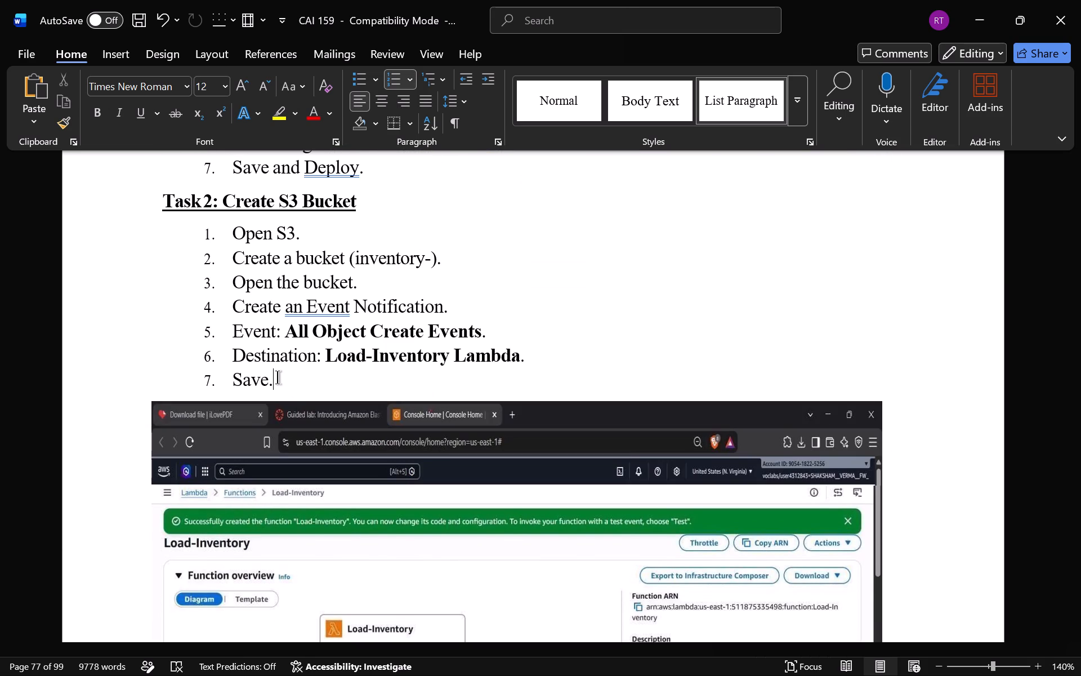
{"action": "key", "text": "ctrl+v"}
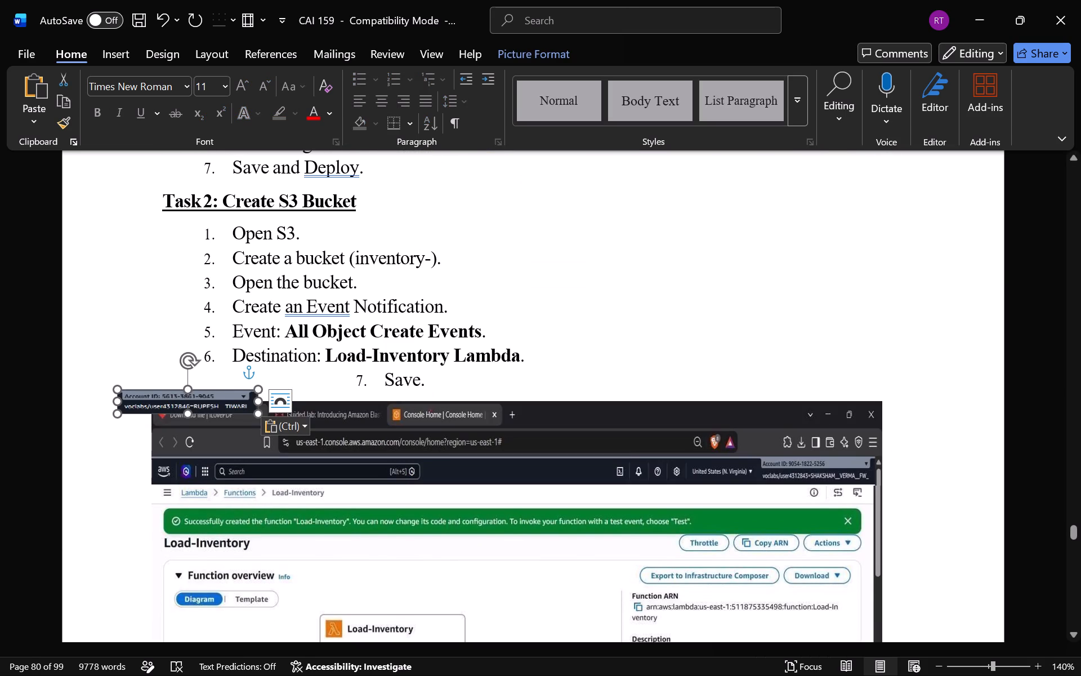
{"action": "left_click_drag", "start_coordinate": [167, 397], "coordinate": [773, 468]}
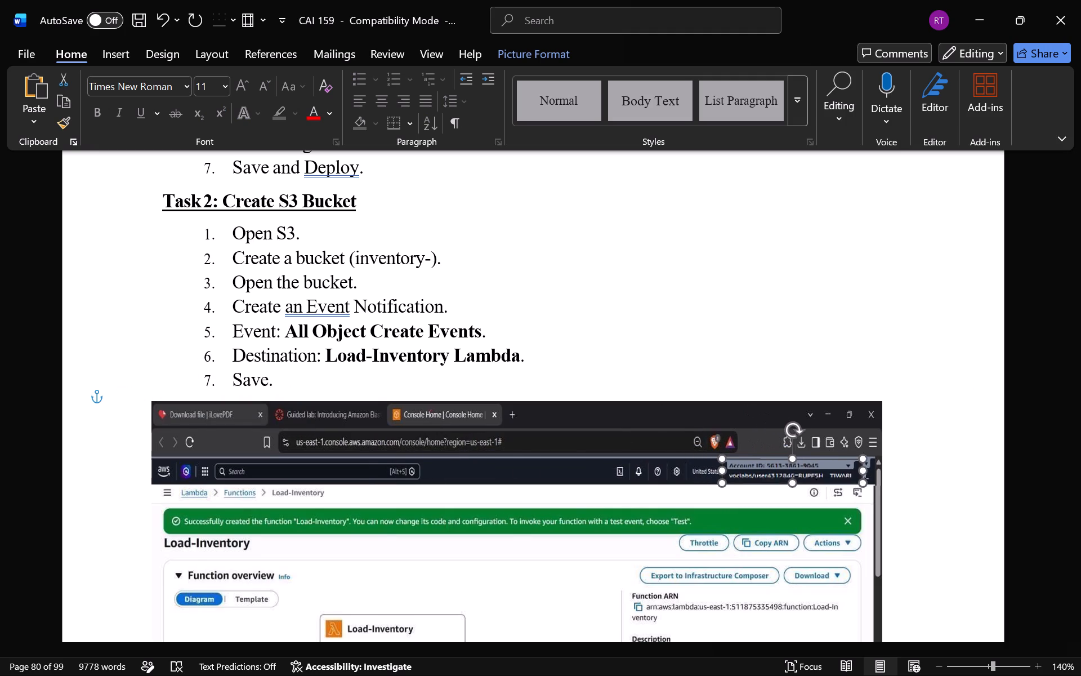
{"action": "left_click_drag", "start_coordinate": [773, 468], "coordinate": [785, 466]}
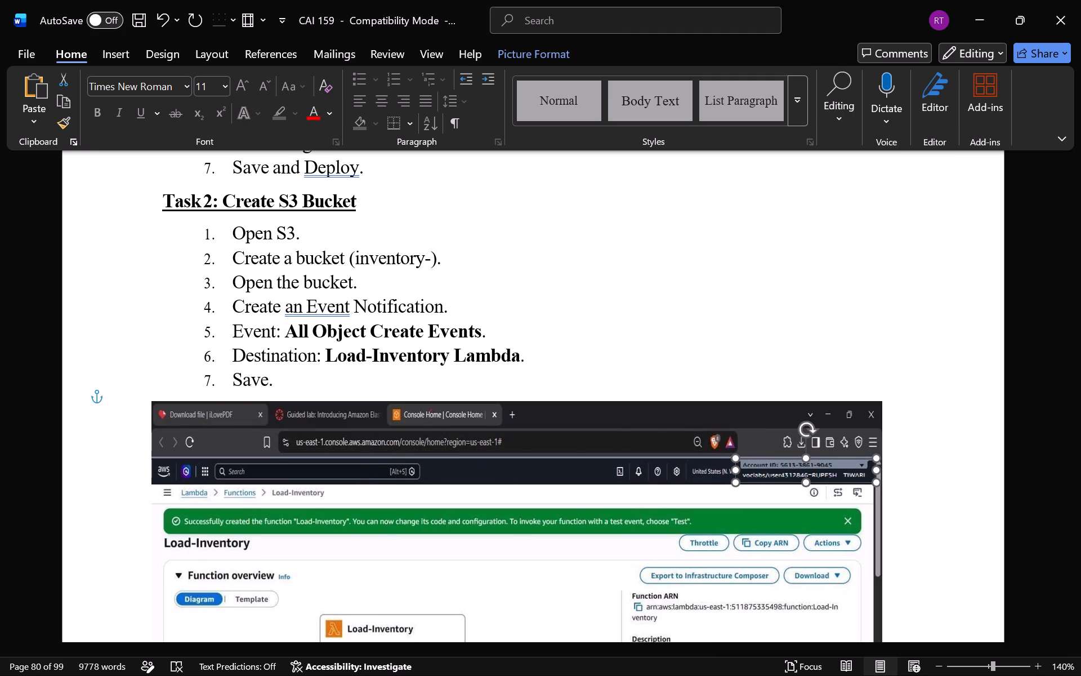
{"action": "left_click_drag", "start_coordinate": [785, 466], "coordinate": [785, 465]}
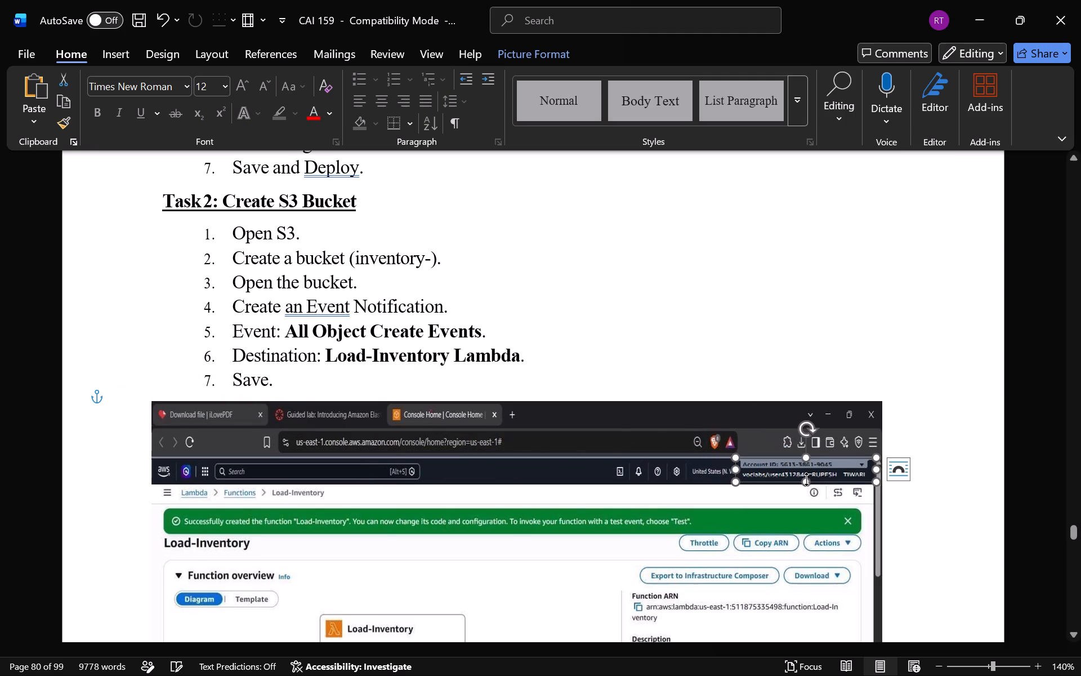
{"action": "left_click", "coordinate": [807, 482]}
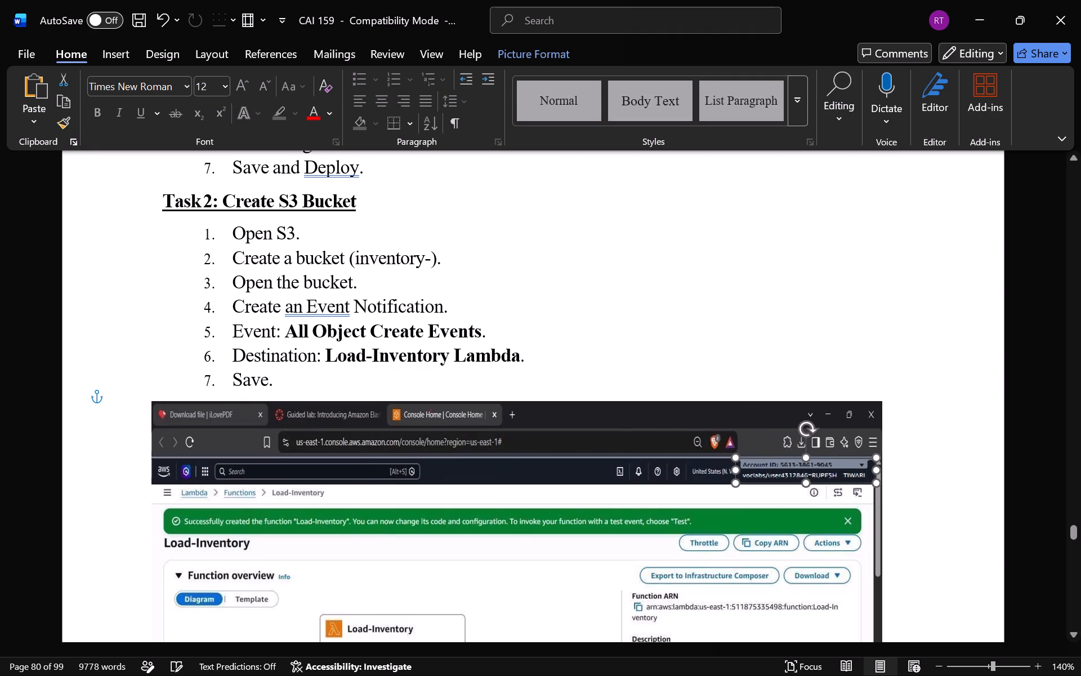
{"action": "left_click", "coordinate": [808, 472]}
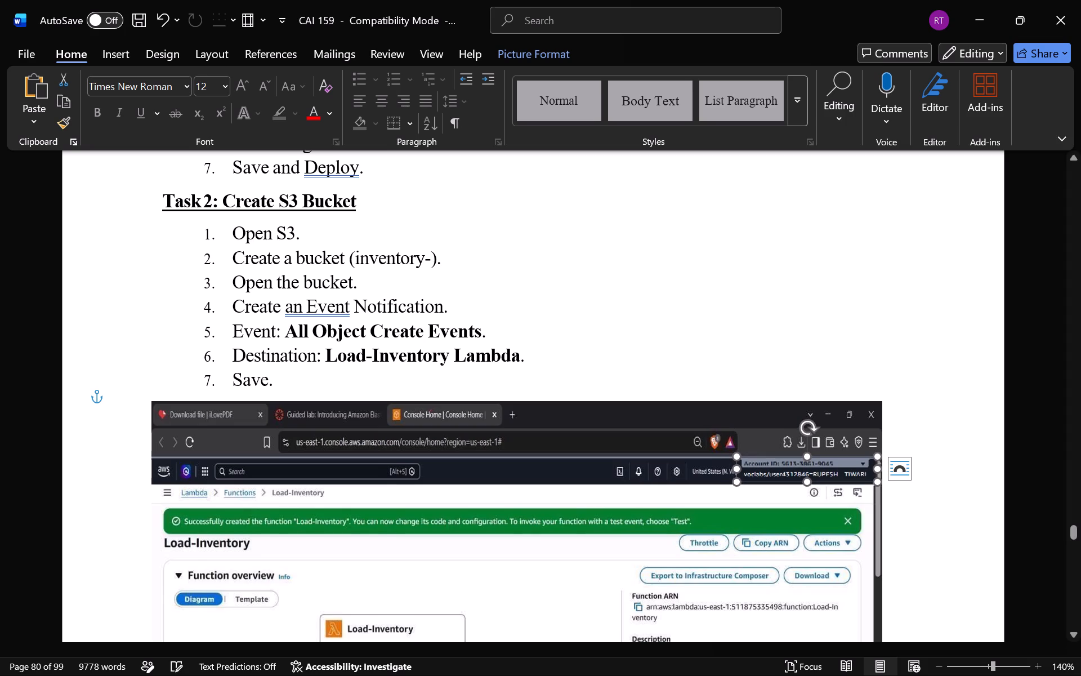
{"action": "left_click", "coordinate": [298, 380]}
Paste the account label over the account details of the Lab 17 Load-Inventory code editor screenshot and resize it to fit.
{"action": "scroll", "coordinate": [298, 380], "scroll_direction": "down", "scroll_amount": 1}
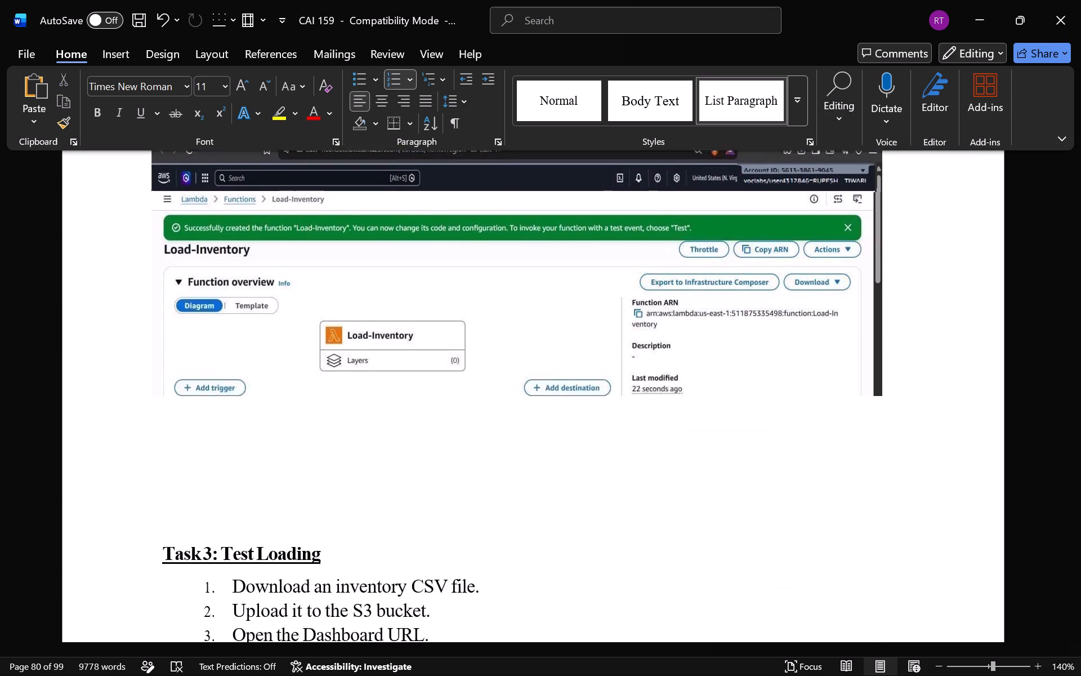
{"action": "scroll", "coordinate": [298, 380], "scroll_direction": "down", "scroll_amount": 5}
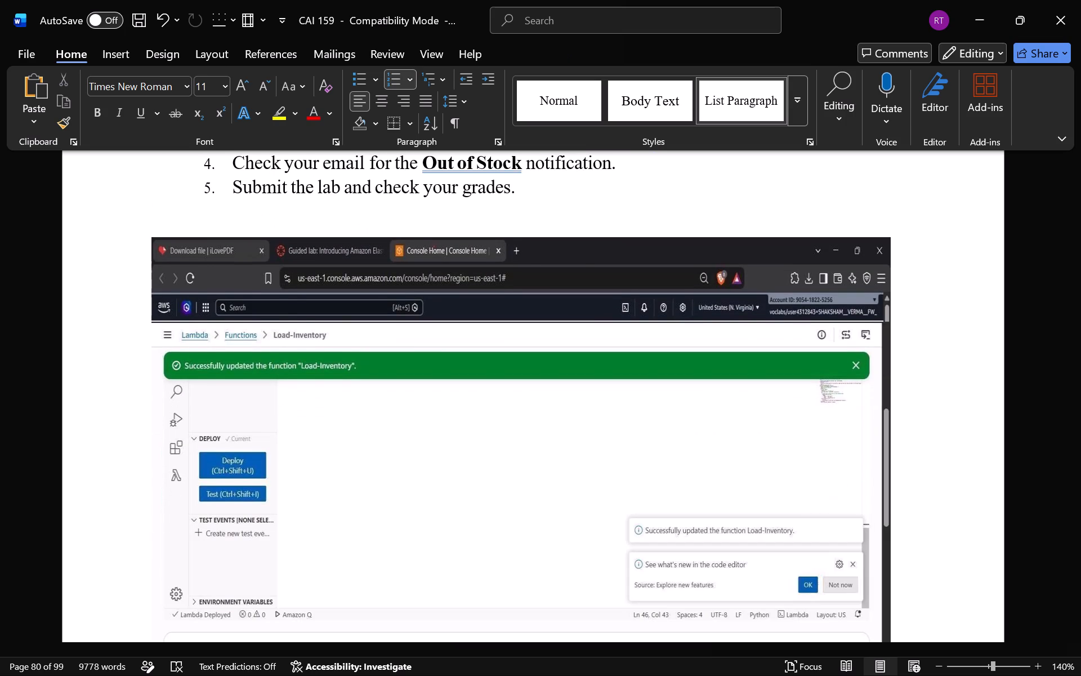
{"action": "left_click", "coordinate": [520, 190]}
{"action": "key", "text": "ctrl+v"}
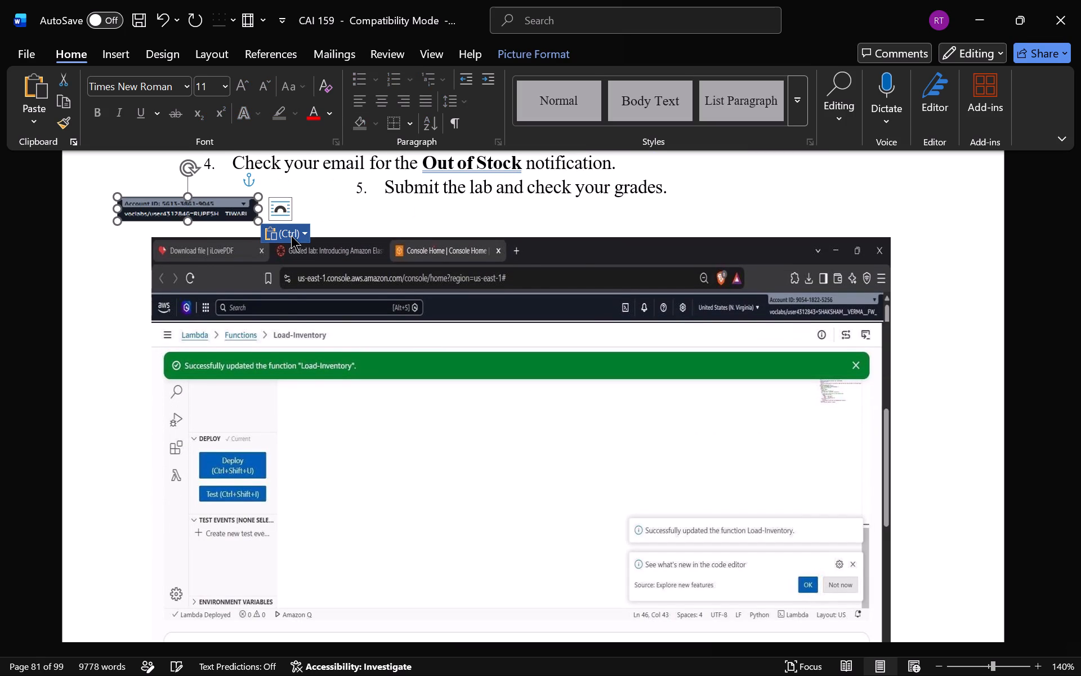
{"action": "left_click_drag", "start_coordinate": [196, 204], "coordinate": [551, 300]}
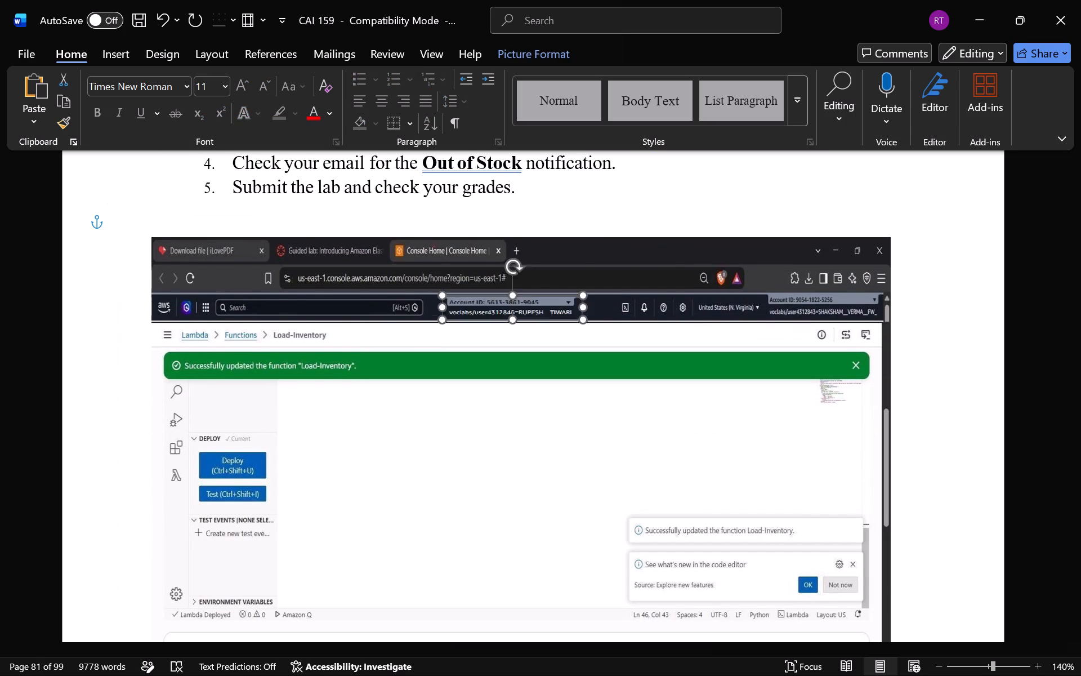
{"action": "left_click_drag", "start_coordinate": [551, 300], "coordinate": [821, 300]}
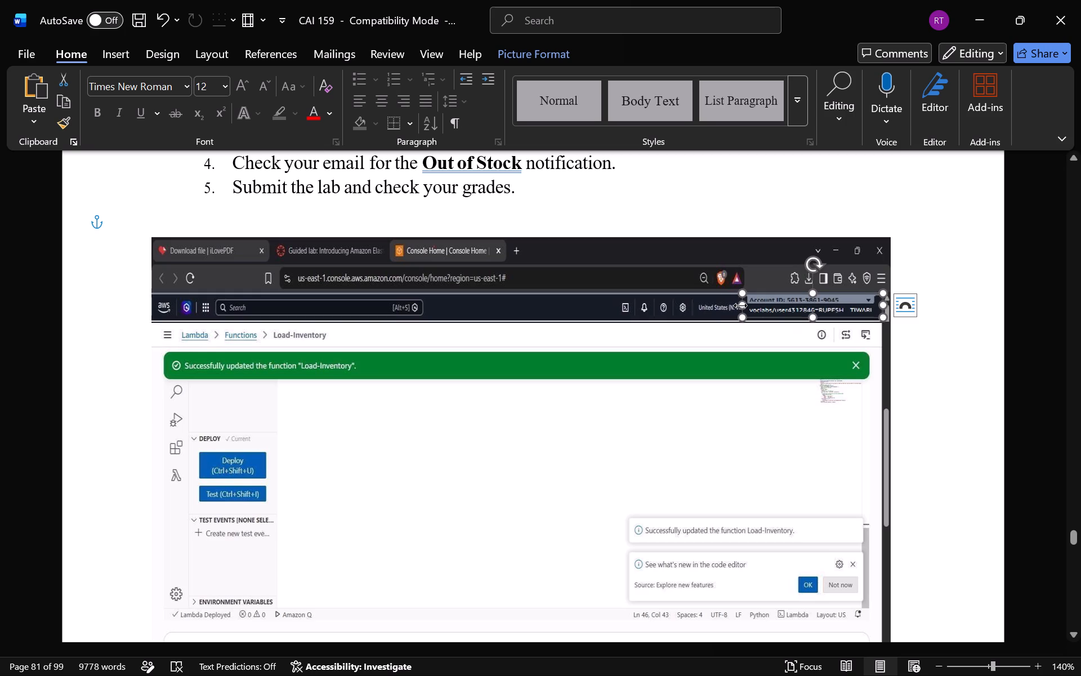
{"action": "left_click_drag", "start_coordinate": [741, 305], "coordinate": [767, 307]}
{"action": "left_click", "coordinate": [826, 315]}
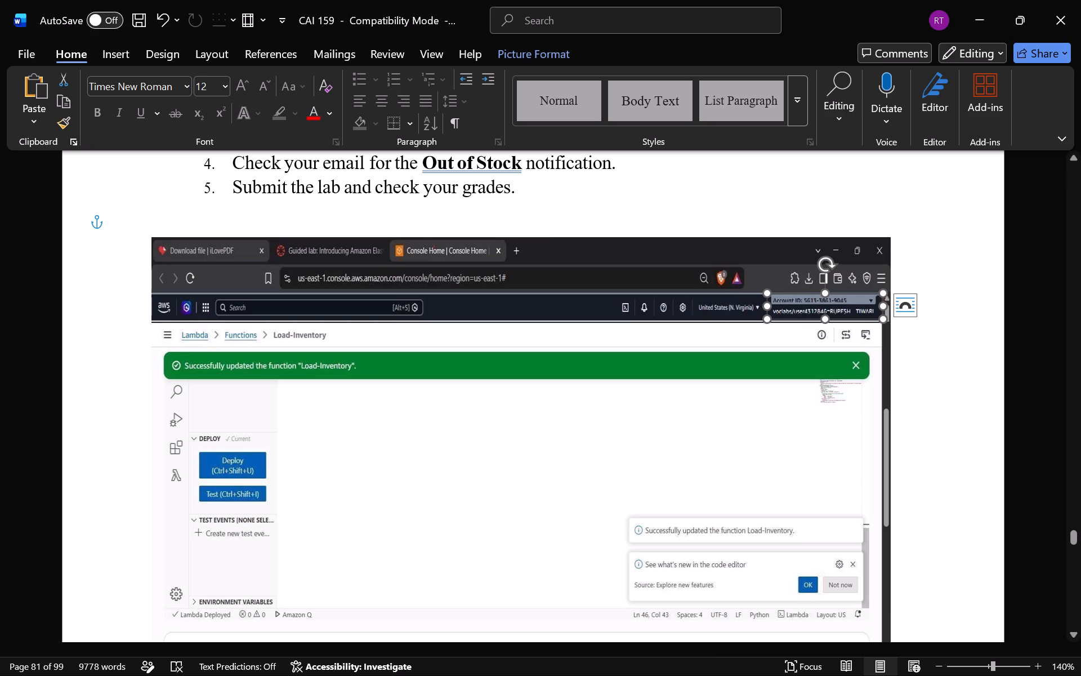
{"action": "left_click", "coordinate": [525, 186]}
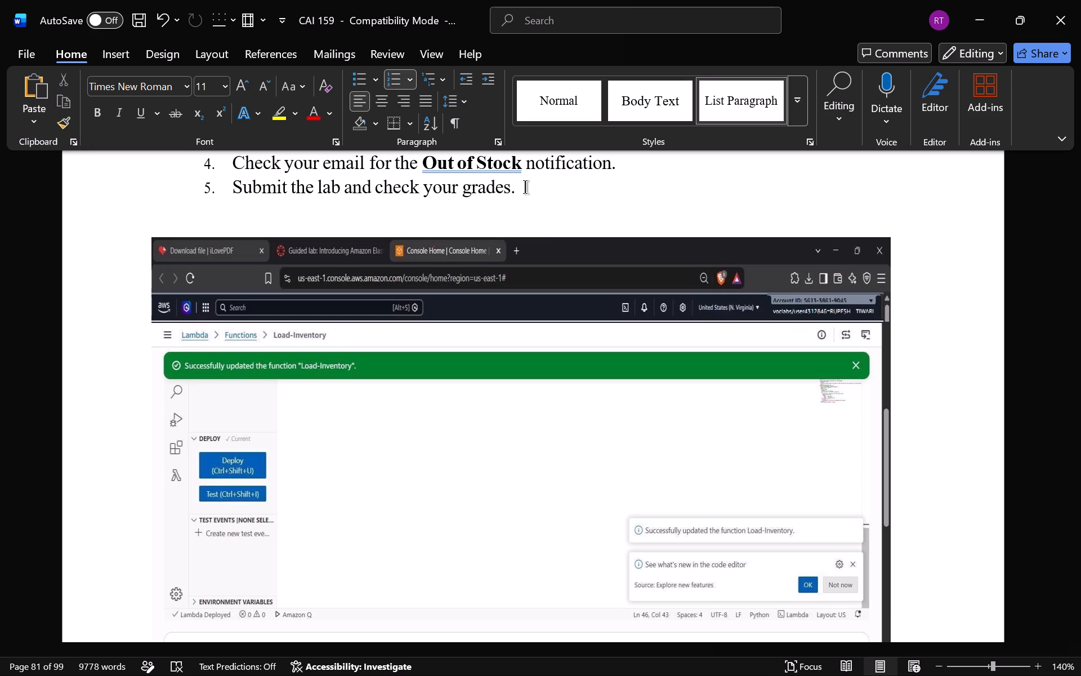
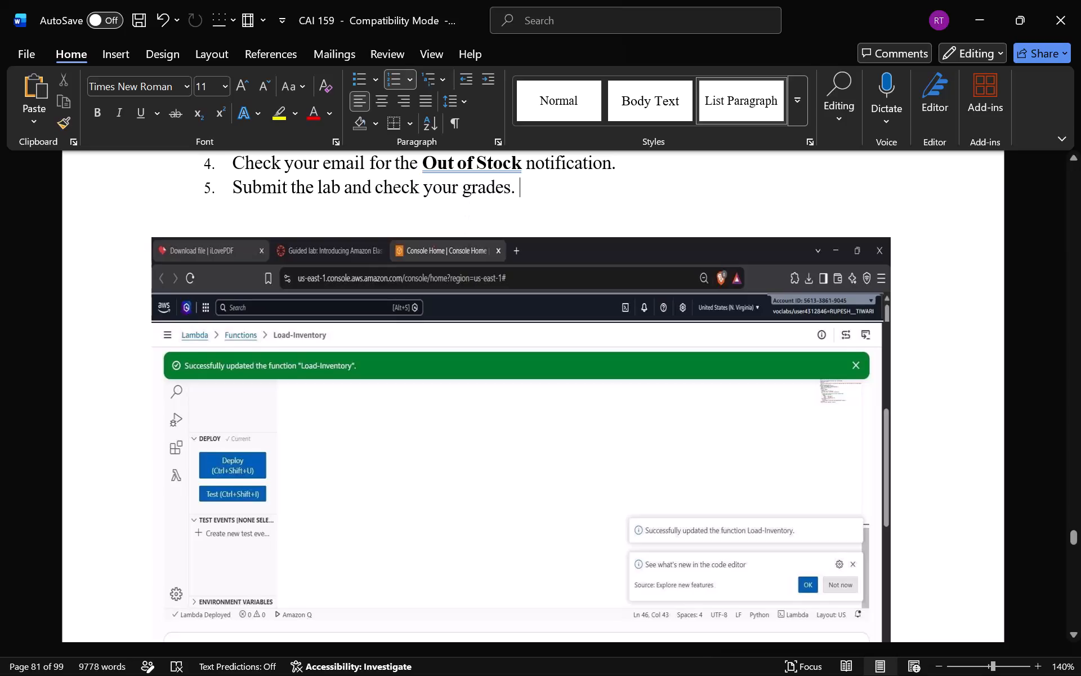
Paste the account label over the account details of the Lab 18 Task 2 inventory bucket Objects screenshot and heighten it to fit.
{"action": "scroll", "coordinate": [464, 264], "scroll_direction": "down", "scroll_amount": 2}
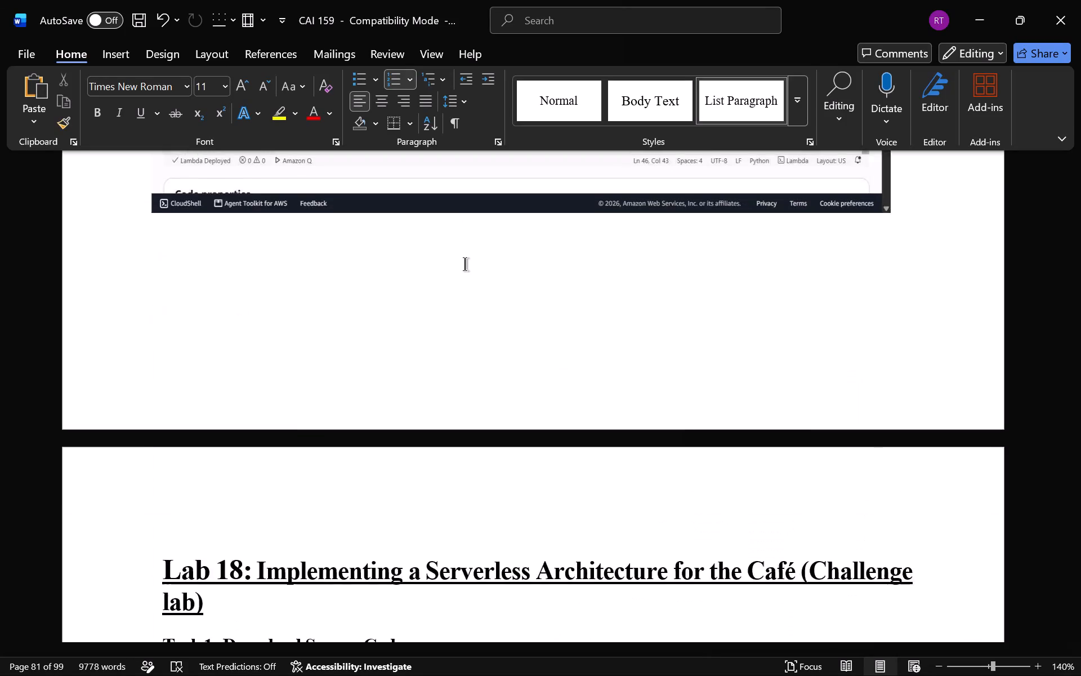
{"action": "scroll", "coordinate": [464, 264], "scroll_direction": "down", "scroll_amount": 3}
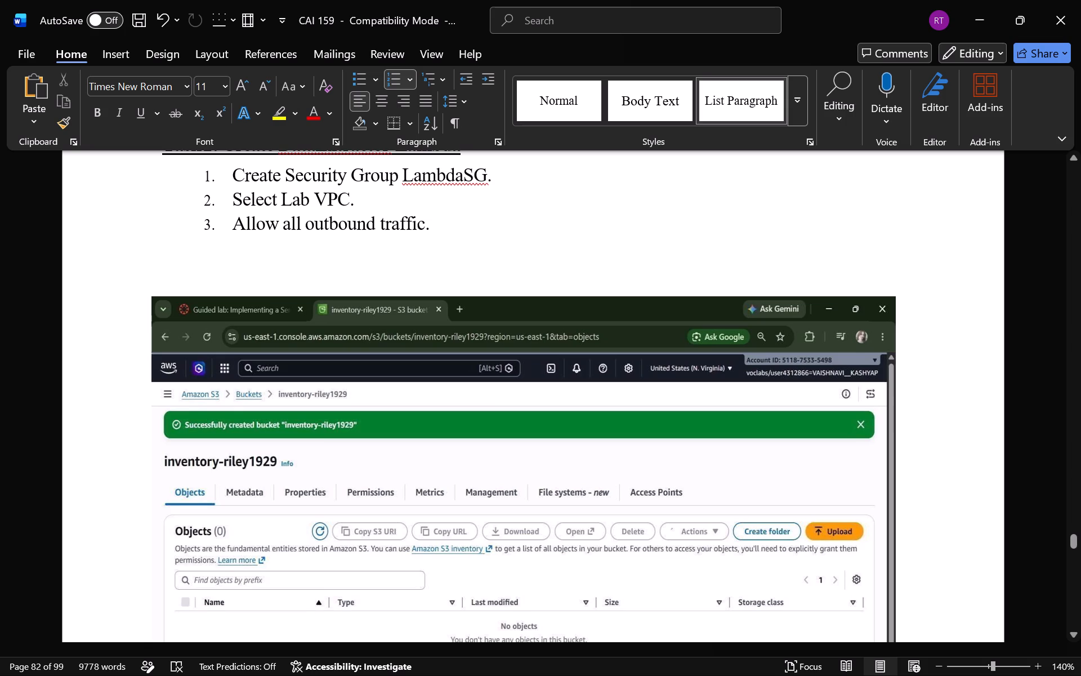
{"action": "scroll", "coordinate": [432, 419], "scroll_direction": "up", "scroll_amount": 1}
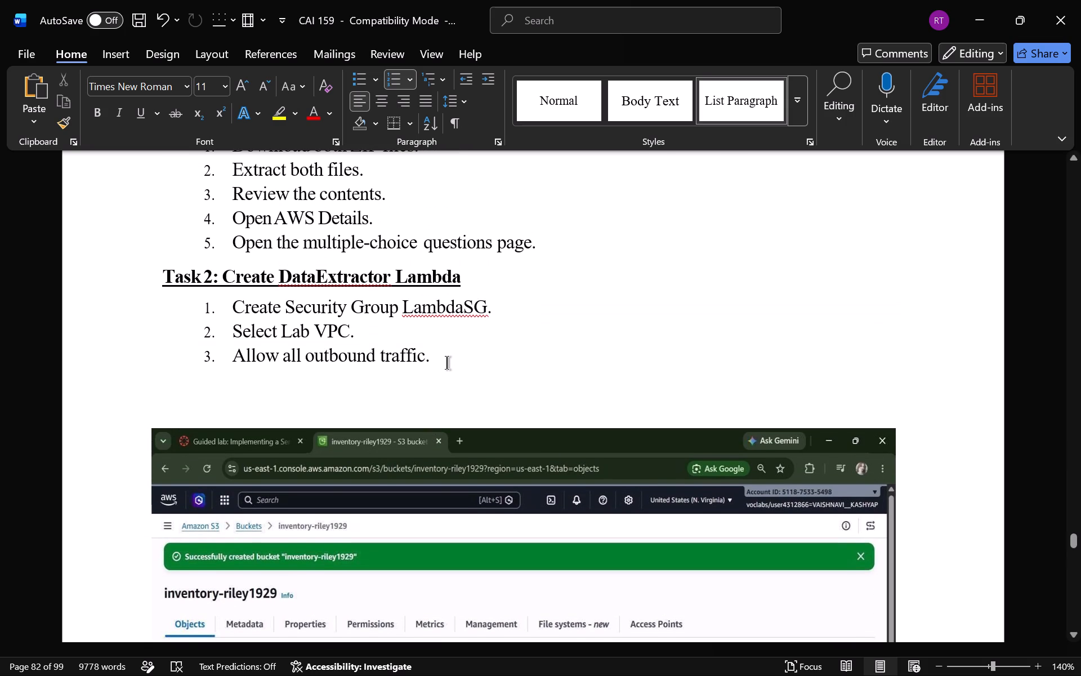
{"action": "left_click", "coordinate": [432, 357]}
{"action": "key", "text": "ctrl+v"}
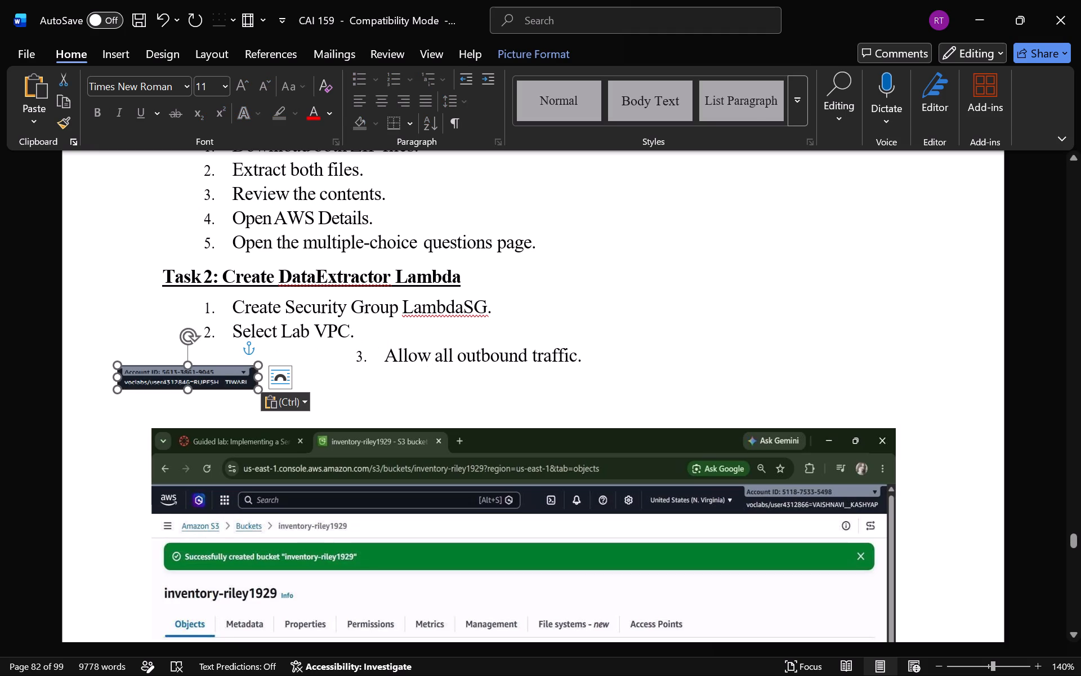
{"action": "left_click_drag", "start_coordinate": [211, 379], "coordinate": [797, 522]}
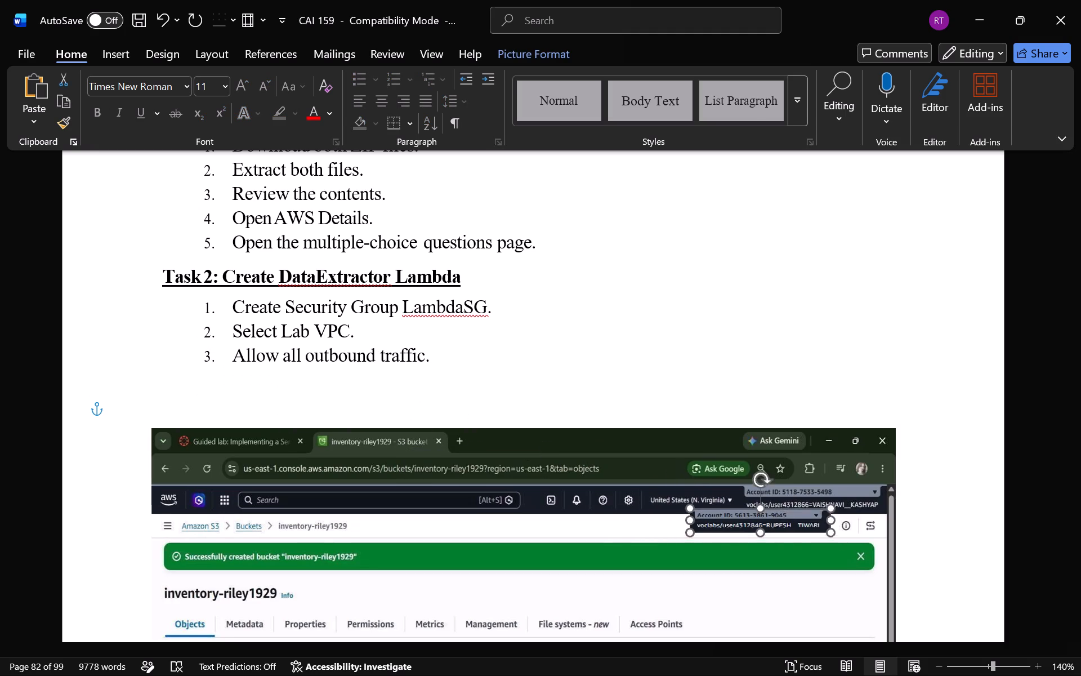
{"action": "left_click_drag", "start_coordinate": [797, 522], "coordinate": [835, 497]}
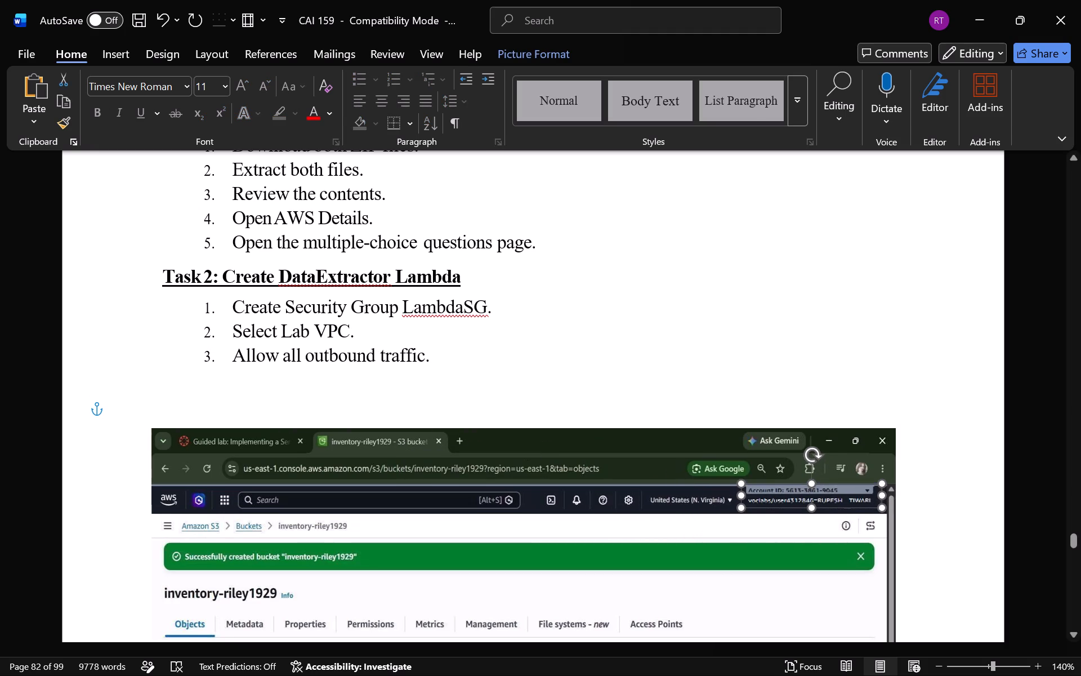
{"action": "left_click_drag", "start_coordinate": [811, 506], "coordinate": [811, 513]}
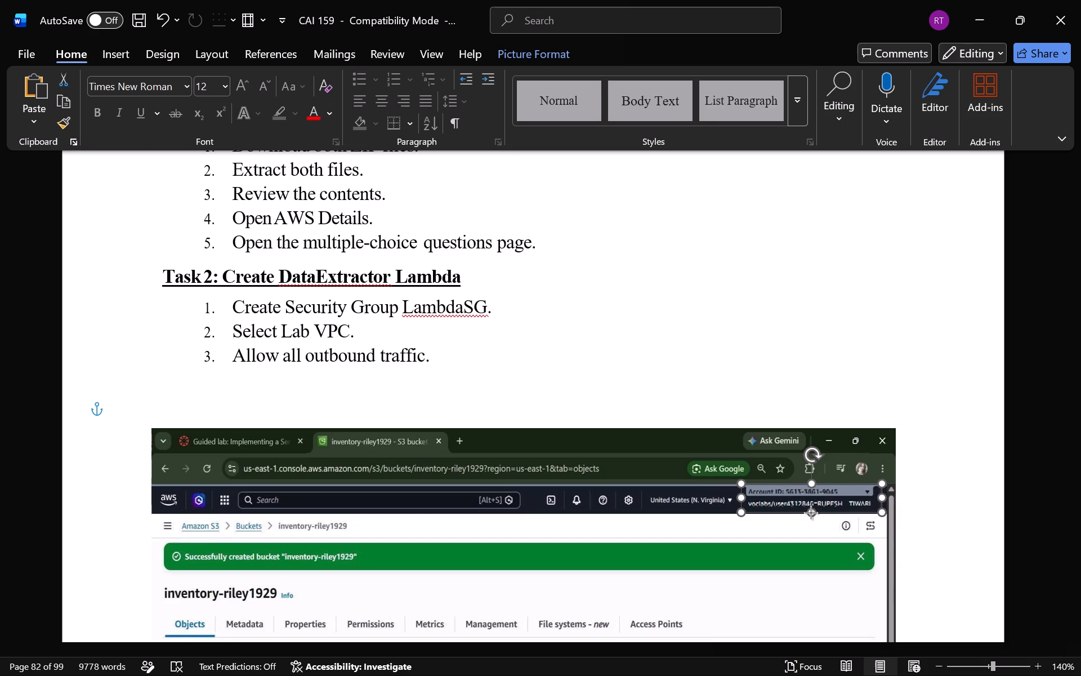
{"action": "left_click_drag", "start_coordinate": [811, 513], "coordinate": [810, 513]}
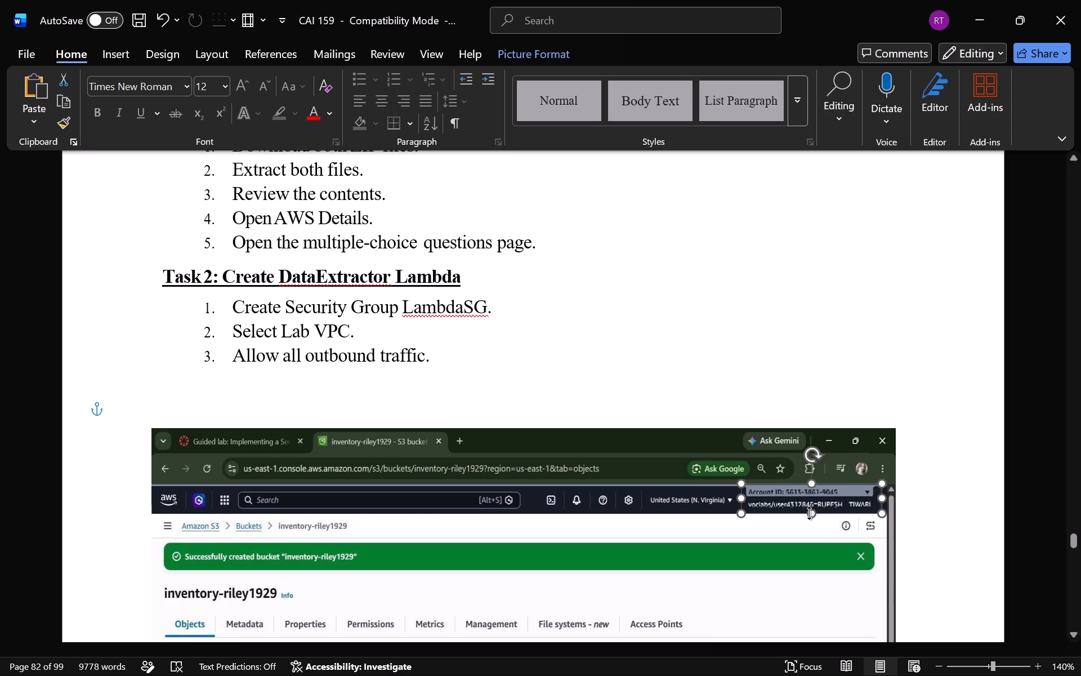
{"action": "left_click", "coordinate": [435, 357]}
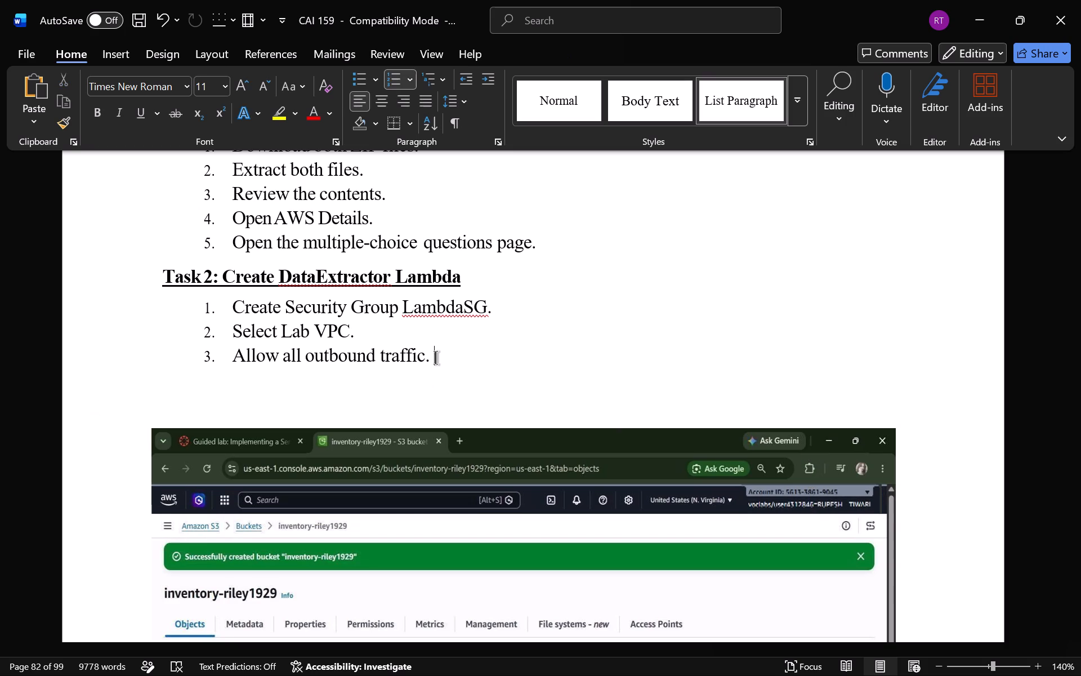
Paste the account label over the account details of the Upload succeeded screenshot below Task 2 item 10 and heighten it to fit.
{"action": "scroll", "coordinate": [585, 414], "scroll_direction": "down", "scroll_amount": 3}
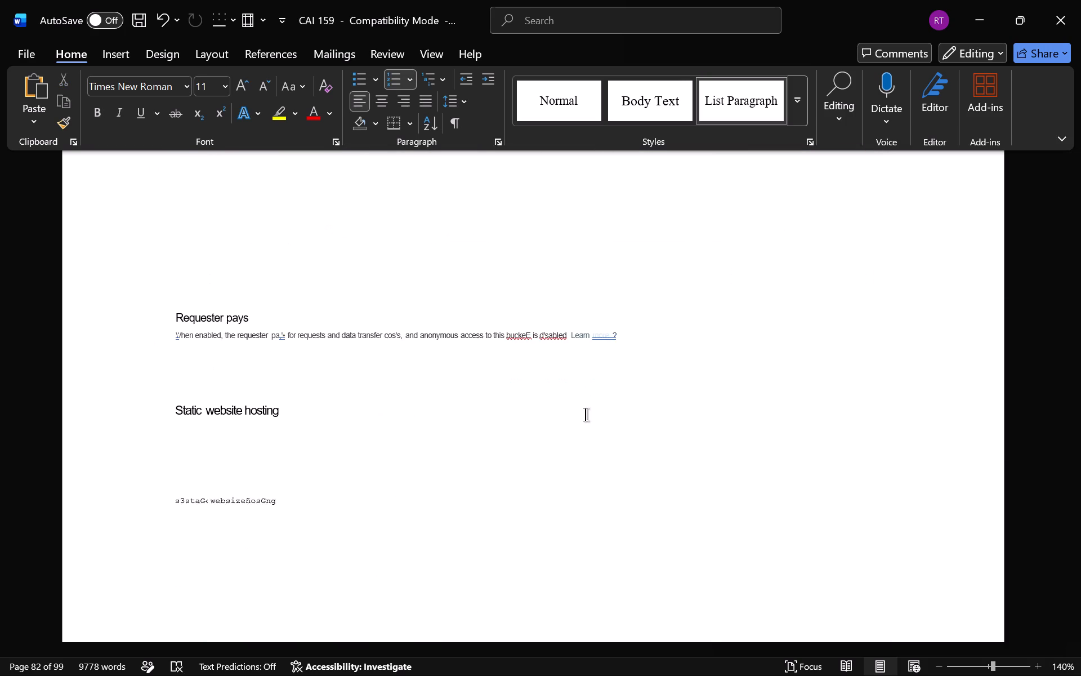
{"action": "scroll", "coordinate": [585, 414], "scroll_direction": "down", "scroll_amount": 5}
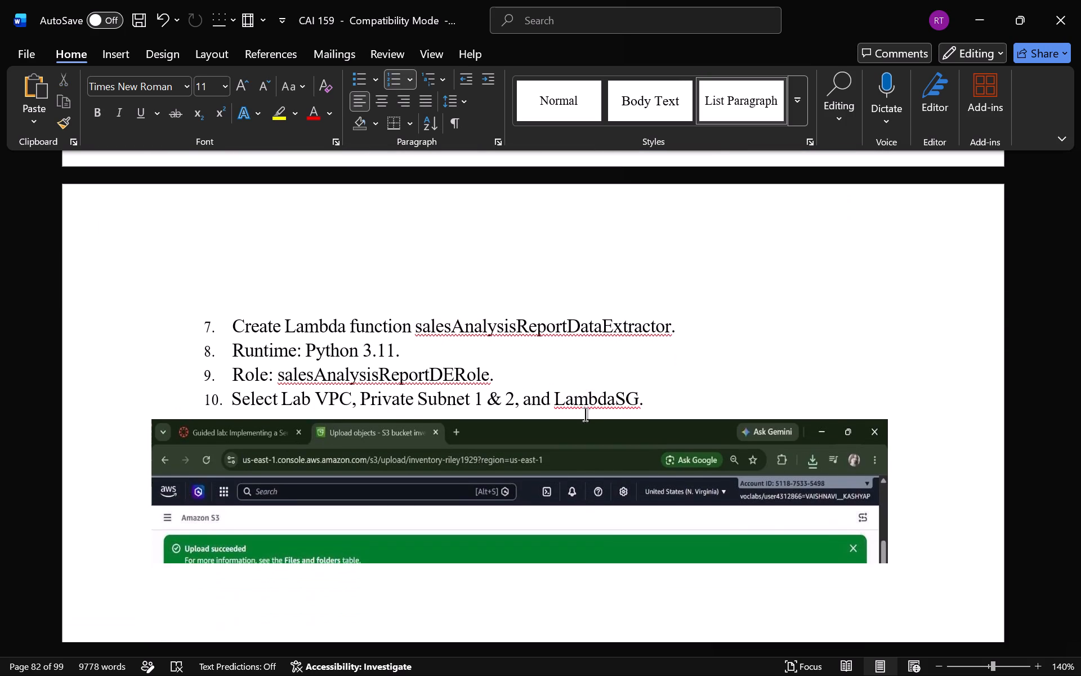
{"action": "scroll", "coordinate": [585, 414], "scroll_direction": "down", "scroll_amount": 1}
{"action": "left_click", "coordinate": [660, 373]}
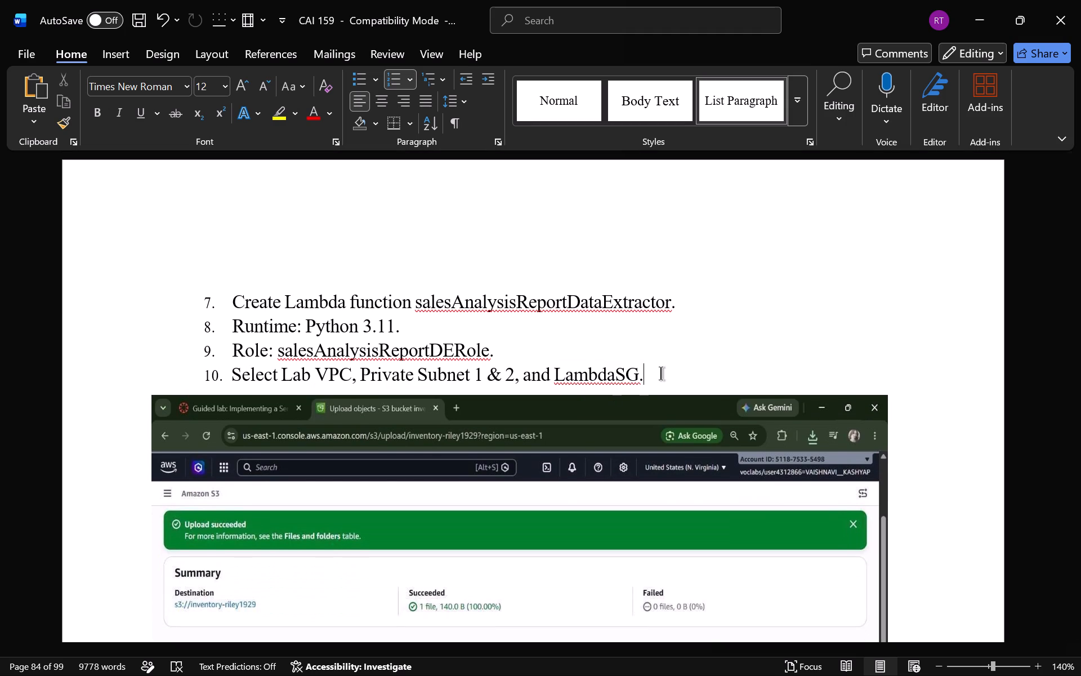
{"action": "key", "text": "ctrl+v"}
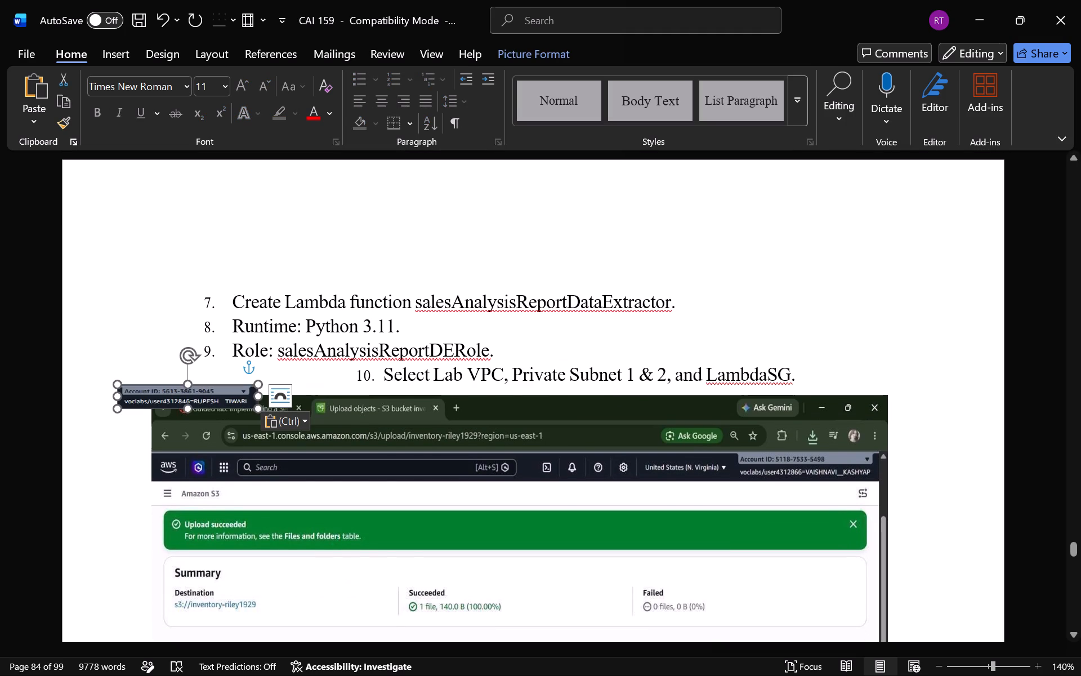
{"action": "left_click_drag", "start_coordinate": [164, 394], "coordinate": [777, 466]}
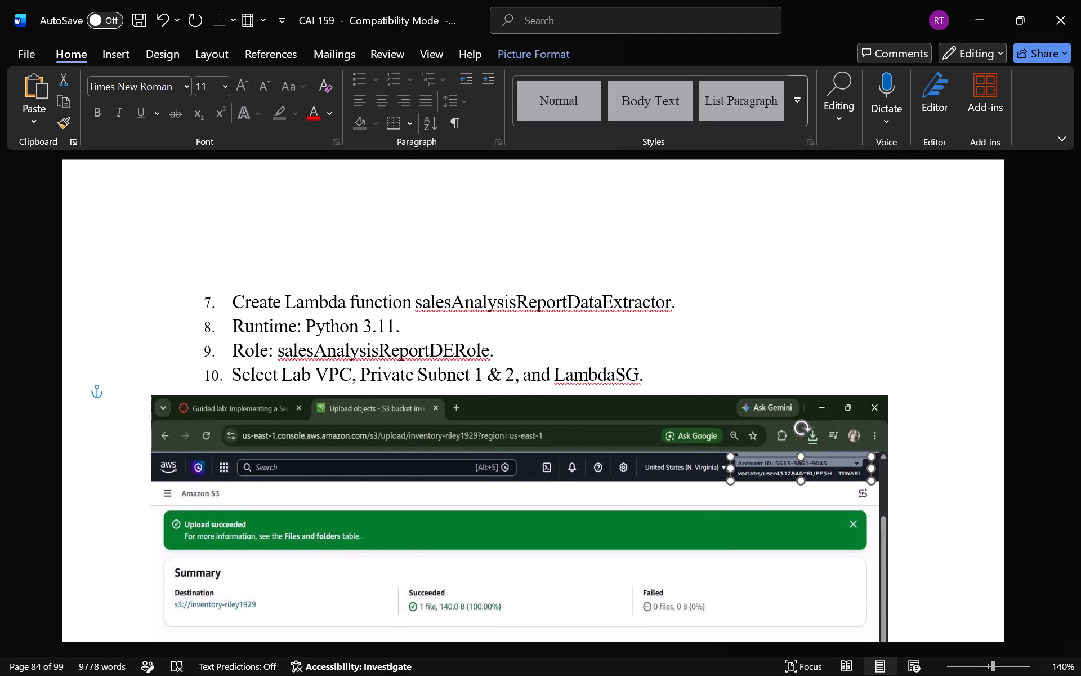
{"action": "left_click_drag", "start_coordinate": [777, 466], "coordinate": [784, 460]}
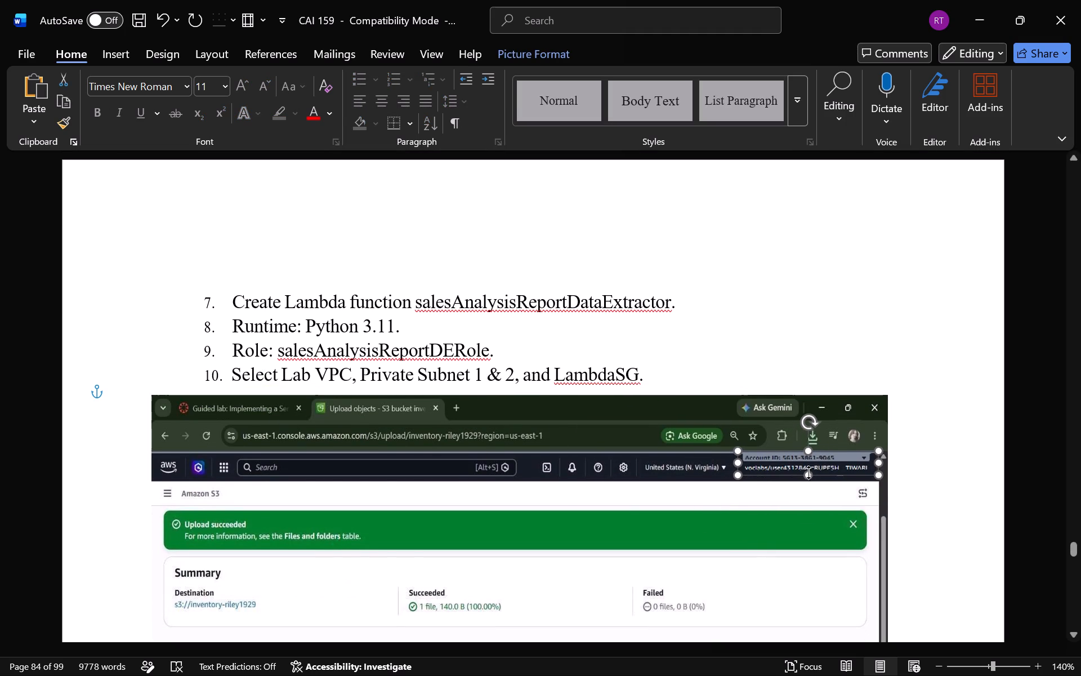
{"action": "left_click_drag", "start_coordinate": [810, 473], "coordinate": [806, 481]}
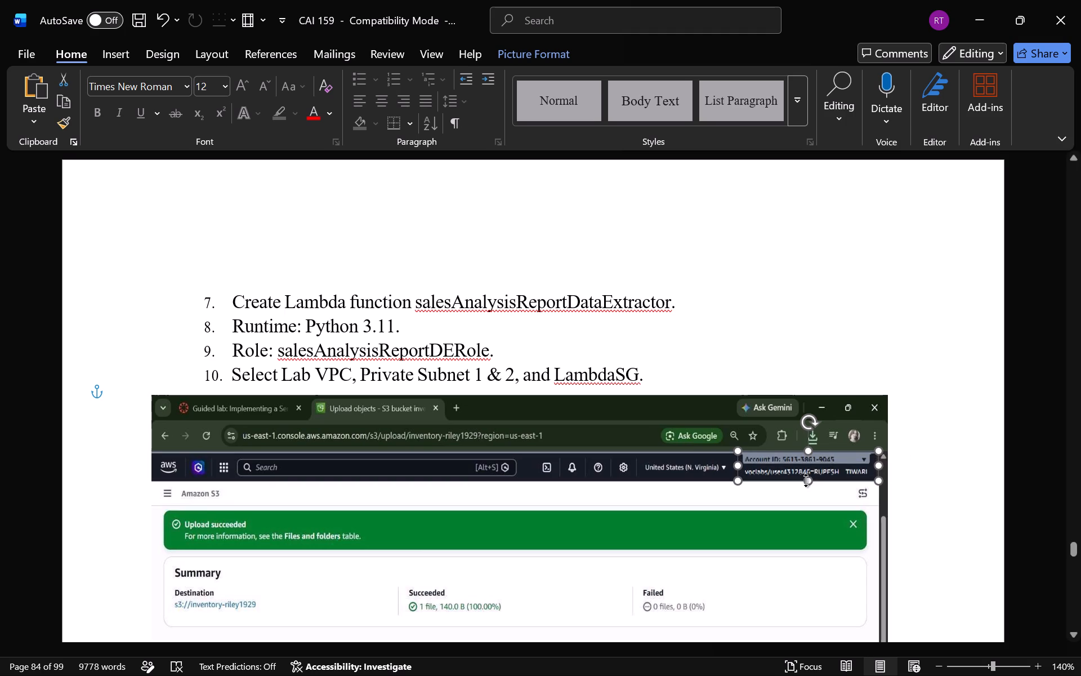
{"action": "left_click", "coordinate": [662, 375]}
Paste the account label over the account details of the NoStock topic screenshot below Task 2 item 12 and heighten it to fit.
{"action": "scroll", "coordinate": [662, 375], "scroll_direction": "down", "scroll_amount": 2}
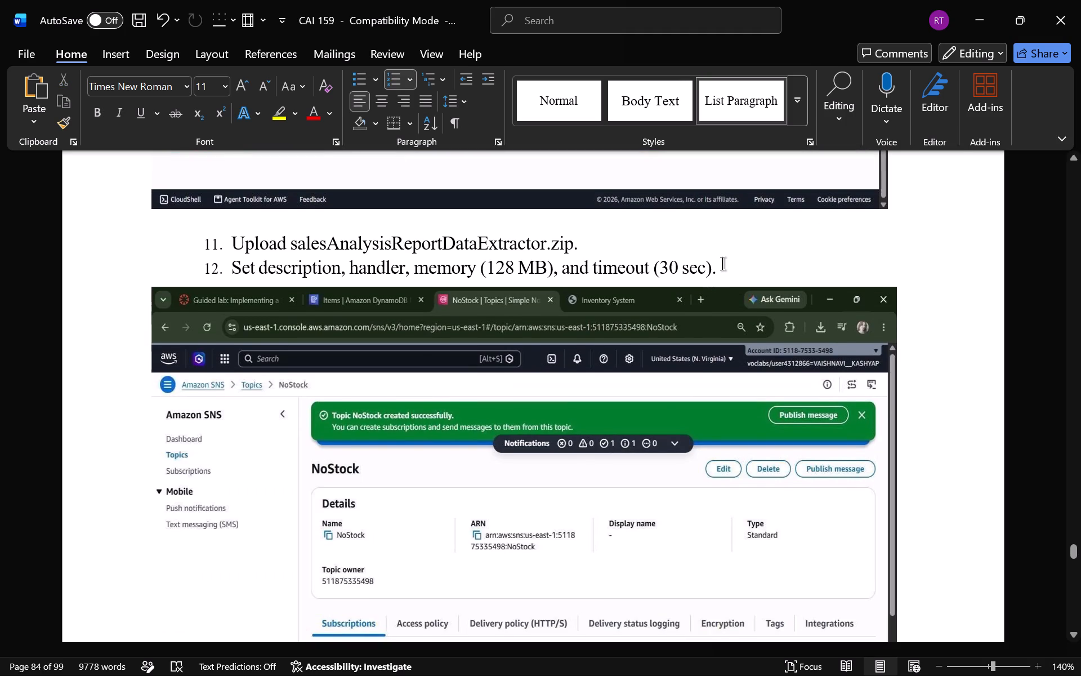
{"action": "left_click", "coordinate": [722, 263]}
{"action": "key", "text": "ctrl+v"}
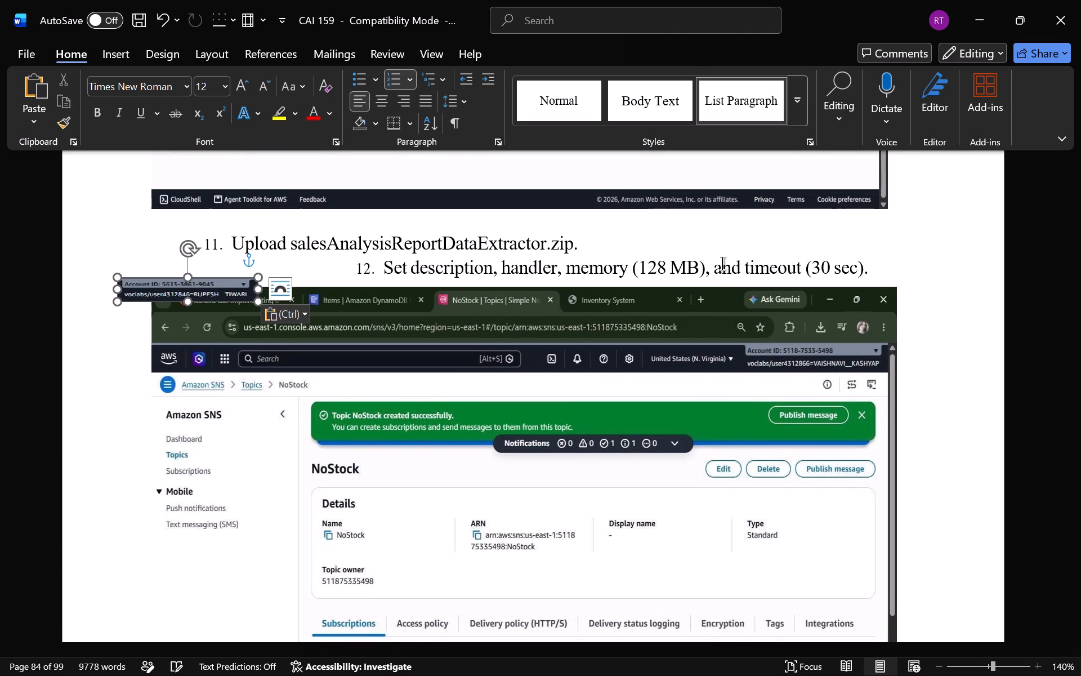
{"action": "left_click_drag", "start_coordinate": [215, 289], "coordinate": [647, 389]}
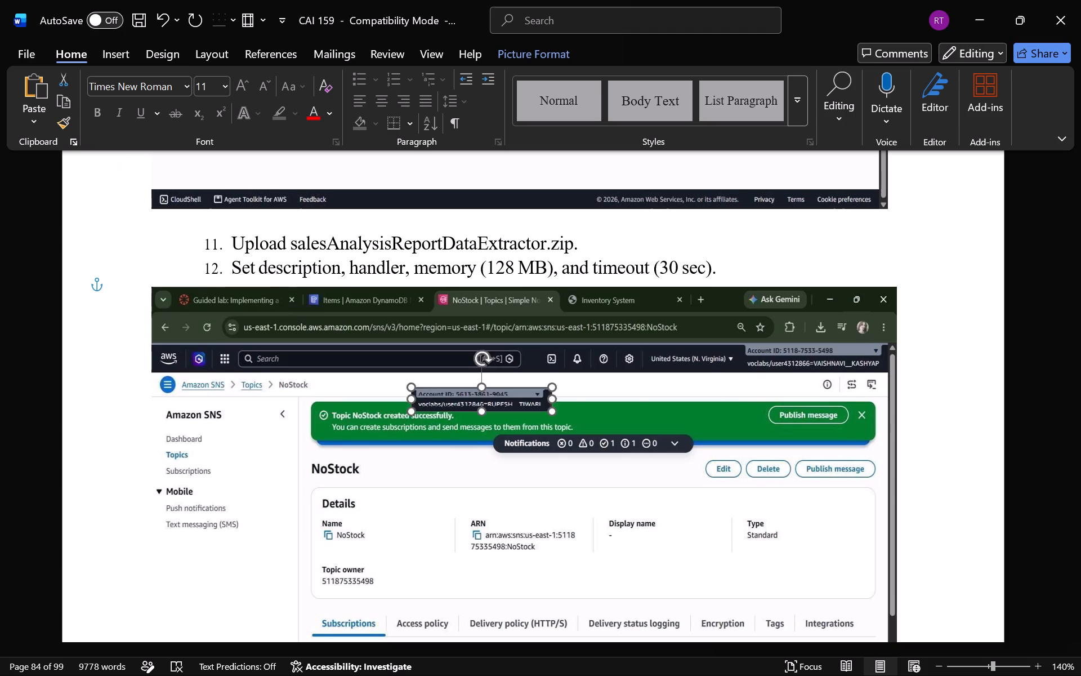
{"action": "left_click_drag", "start_coordinate": [647, 389], "coordinate": [842, 355]}
{"action": "left_click_drag", "start_coordinate": [815, 365], "coordinate": [814, 372]}
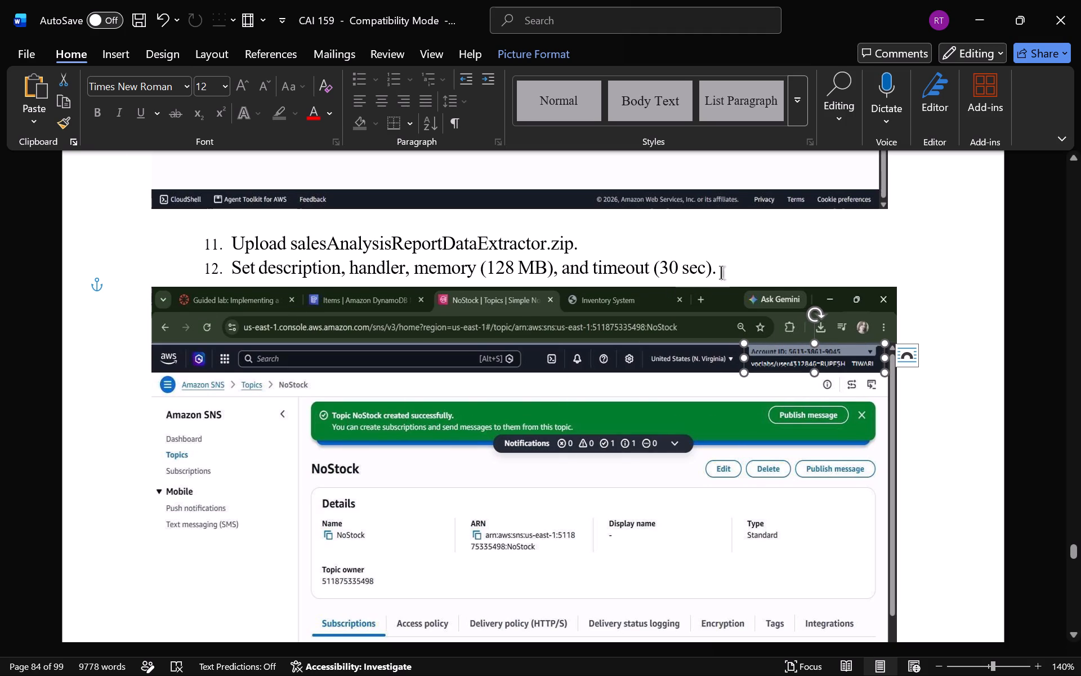
{"action": "left_click", "coordinate": [728, 264]}
Paste the account label over the account details of the Task 5 Upload succeeded screenshot and narrow it to fit.
{"action": "scroll", "coordinate": [728, 264], "scroll_direction": "down", "scroll_amount": 2}
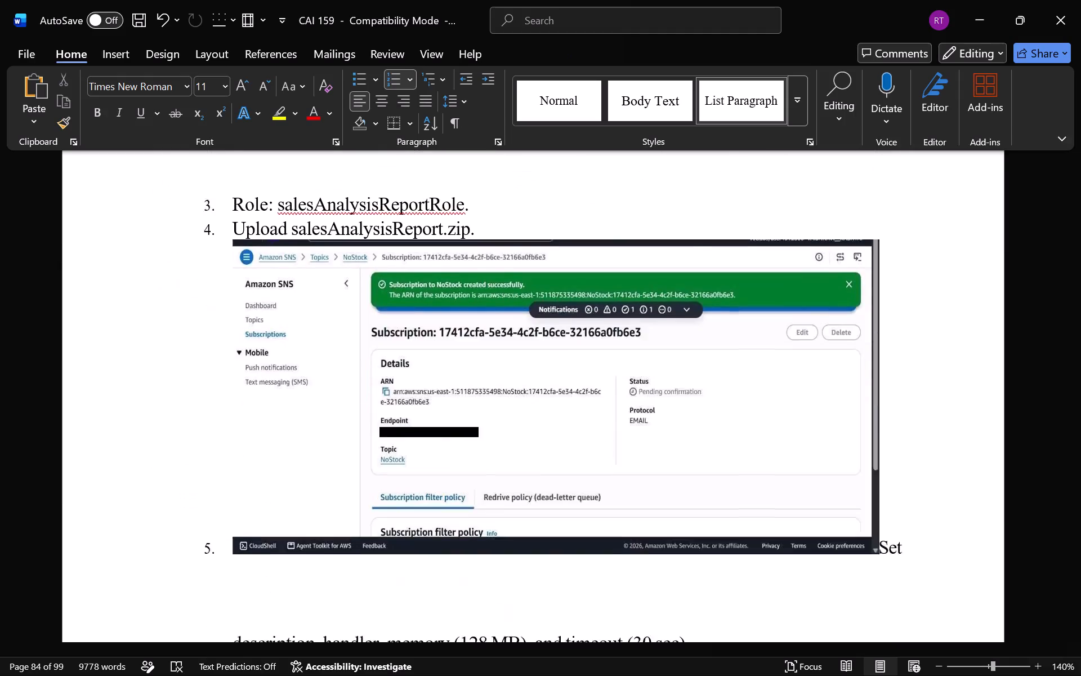
{"action": "scroll", "coordinate": [728, 264], "scroll_direction": "down", "scroll_amount": 4}
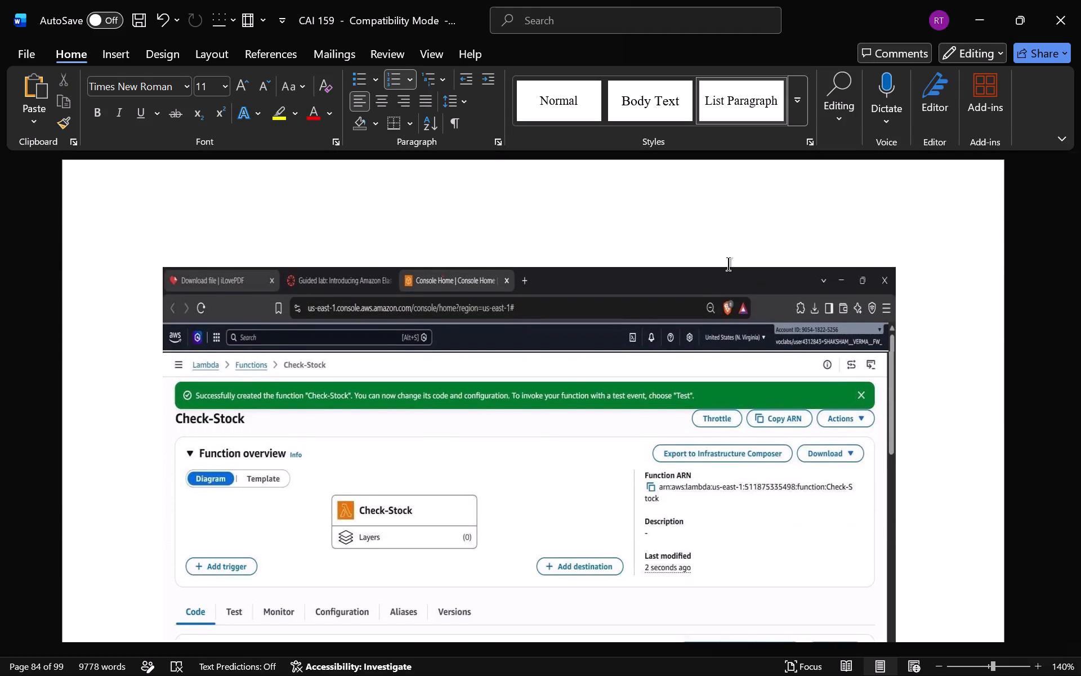
{"action": "scroll", "coordinate": [728, 264], "scroll_direction": "down", "scroll_amount": 2}
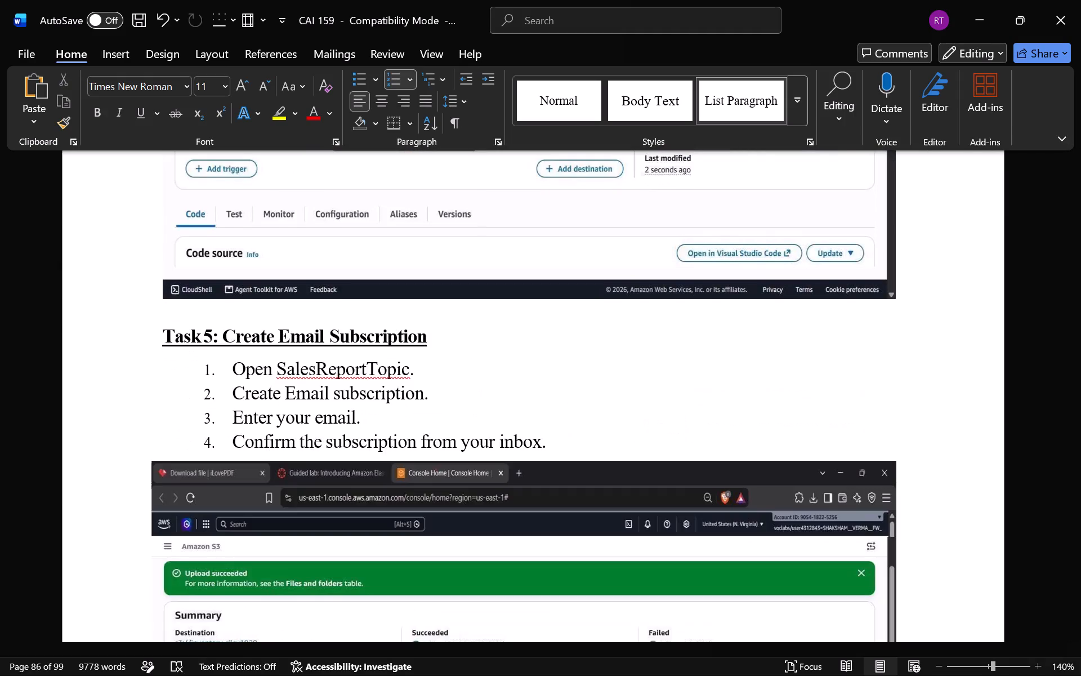
{"action": "scroll", "coordinate": [728, 264], "scroll_direction": "up", "scroll_amount": 1}
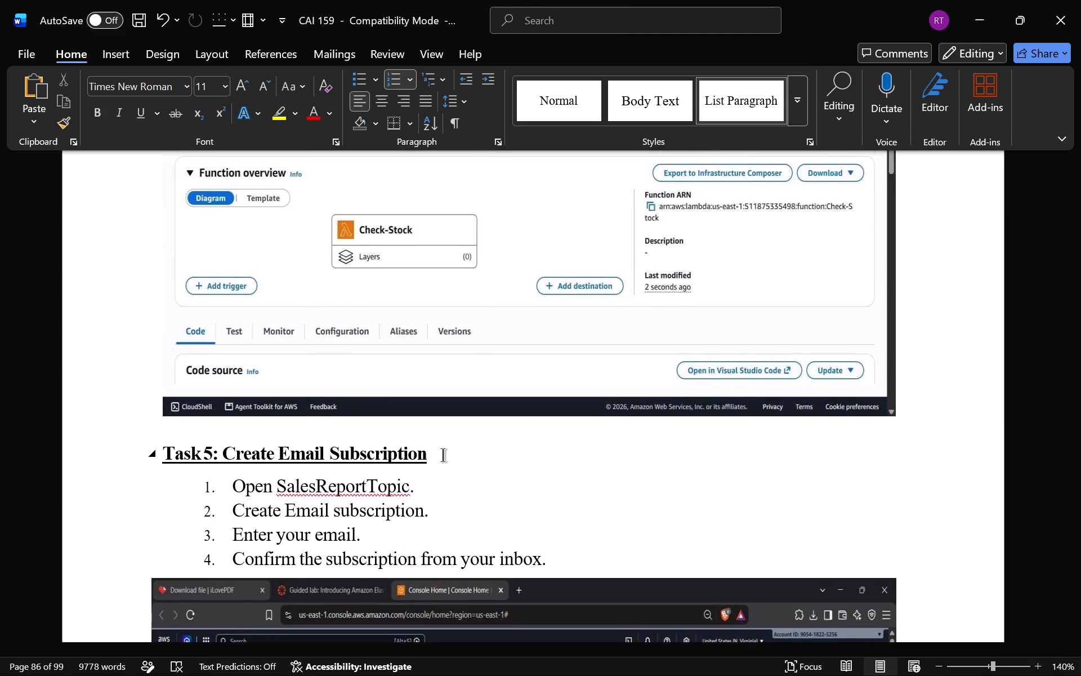
{"action": "left_click", "coordinate": [443, 455]}
{"action": "key", "text": "ctrl+v"}
{"action": "left_click", "coordinate": [443, 455], "text": "ctrl"}
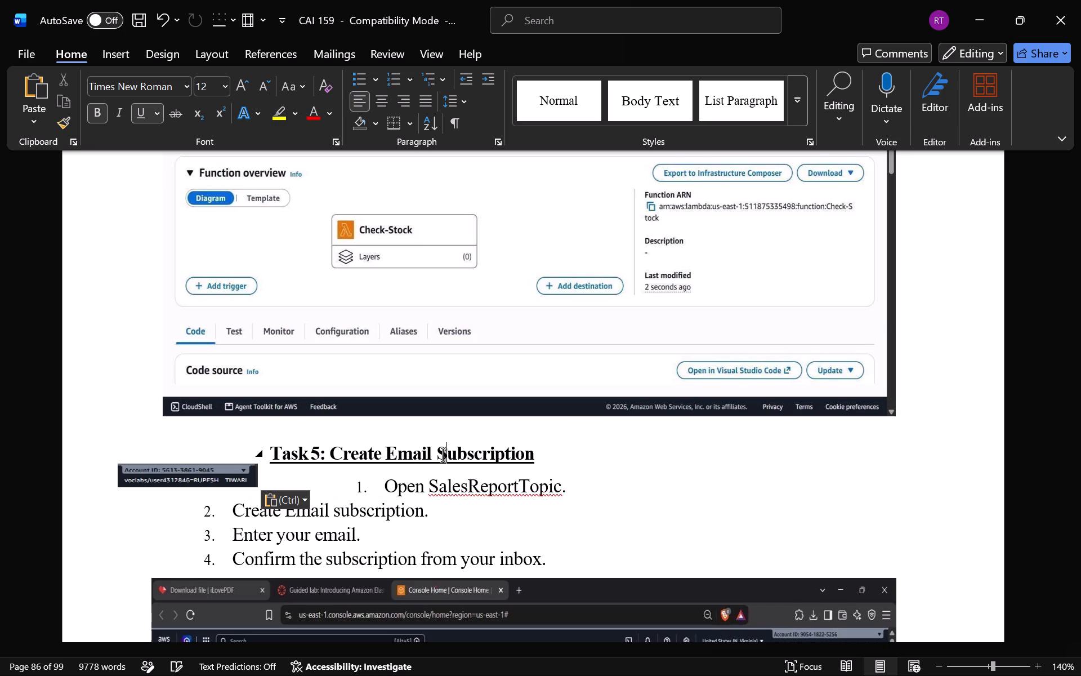
{"action": "left_click_drag", "start_coordinate": [163, 473], "coordinate": [370, 379]}
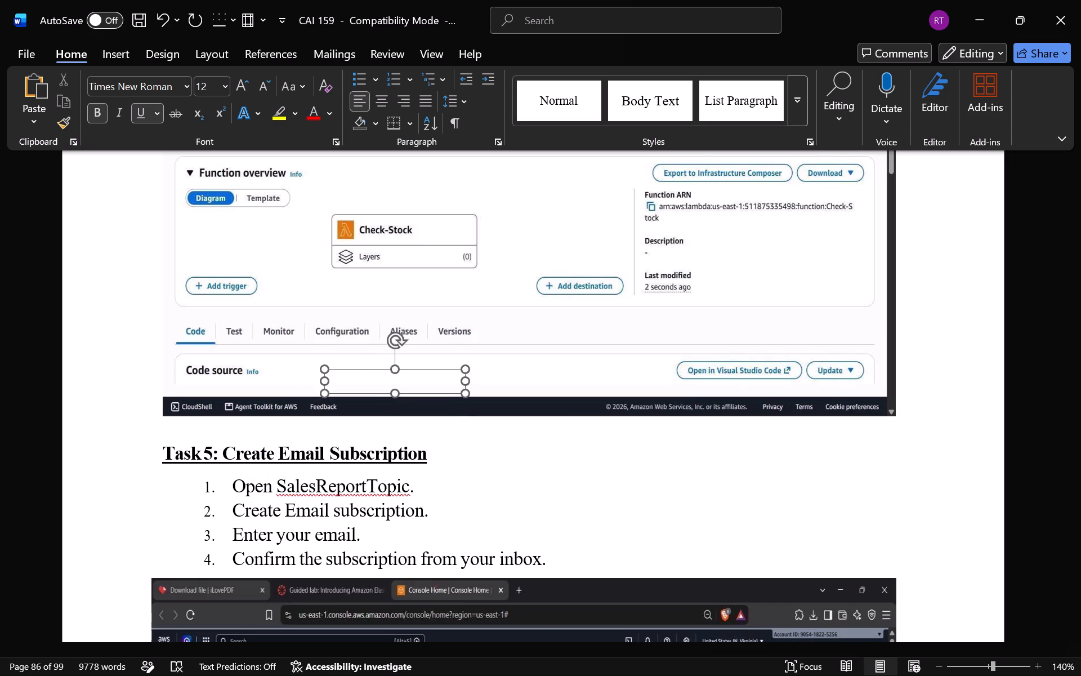
{"action": "left_click_drag", "start_coordinate": [370, 379], "coordinate": [539, 469]}
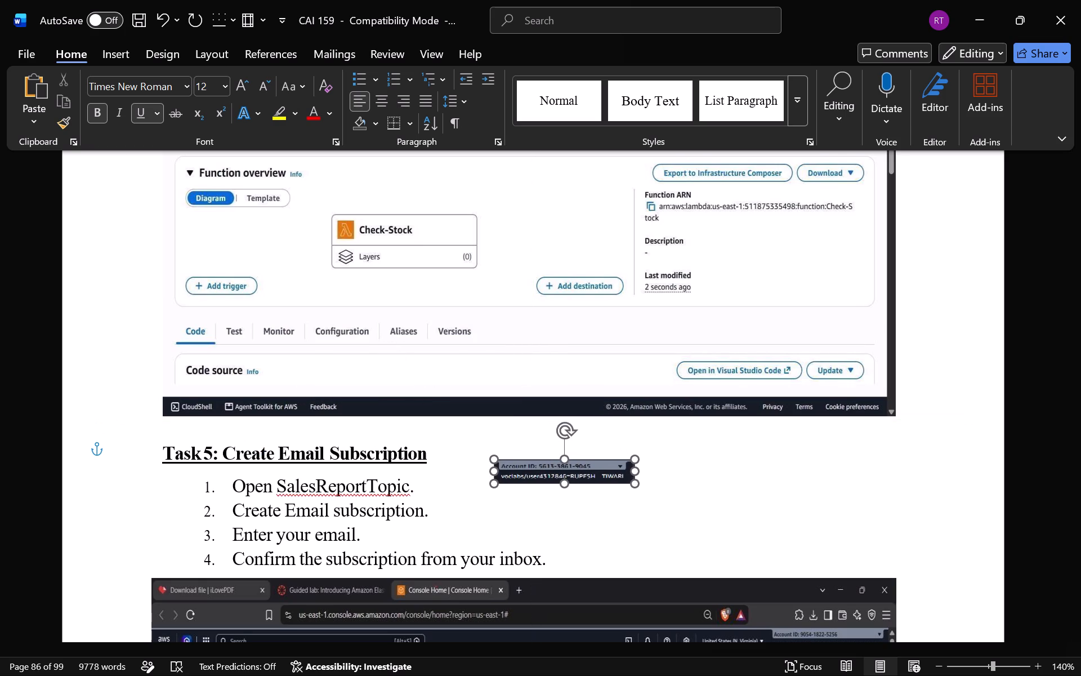
{"action": "left_click_drag", "start_coordinate": [539, 469], "coordinate": [667, 541]}
{"action": "scroll", "coordinate": [667, 541], "scroll_direction": "down", "scroll_amount": 1}
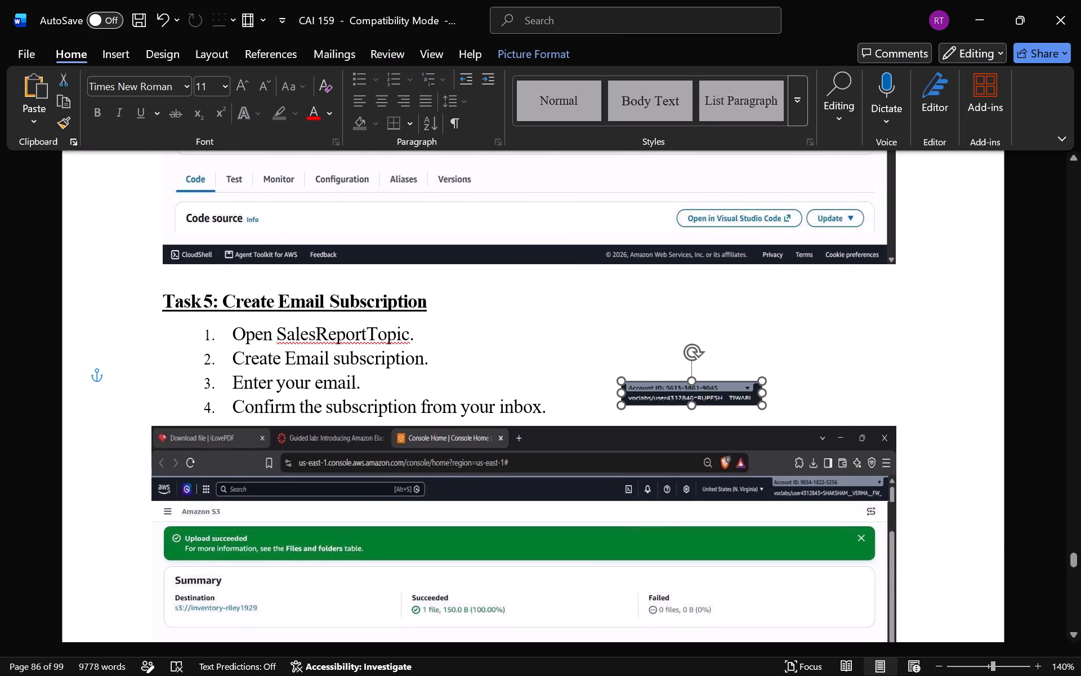
{"action": "left_click_drag", "start_coordinate": [680, 388], "coordinate": [814, 486]}
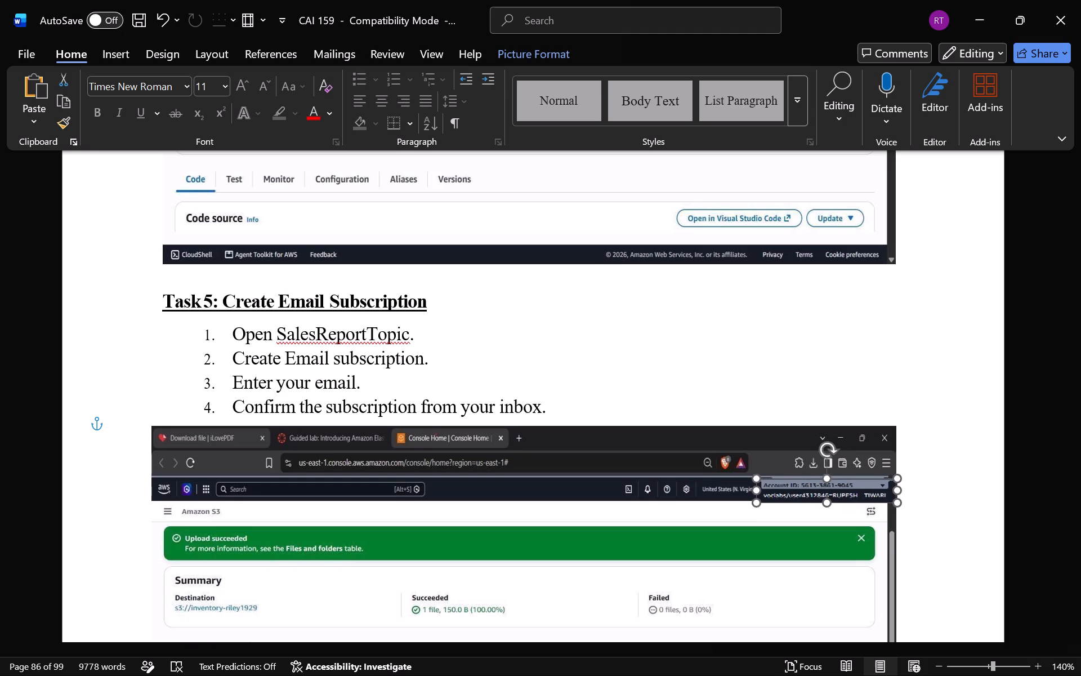
{"action": "left_click_drag", "start_coordinate": [814, 486], "coordinate": [807, 484]}
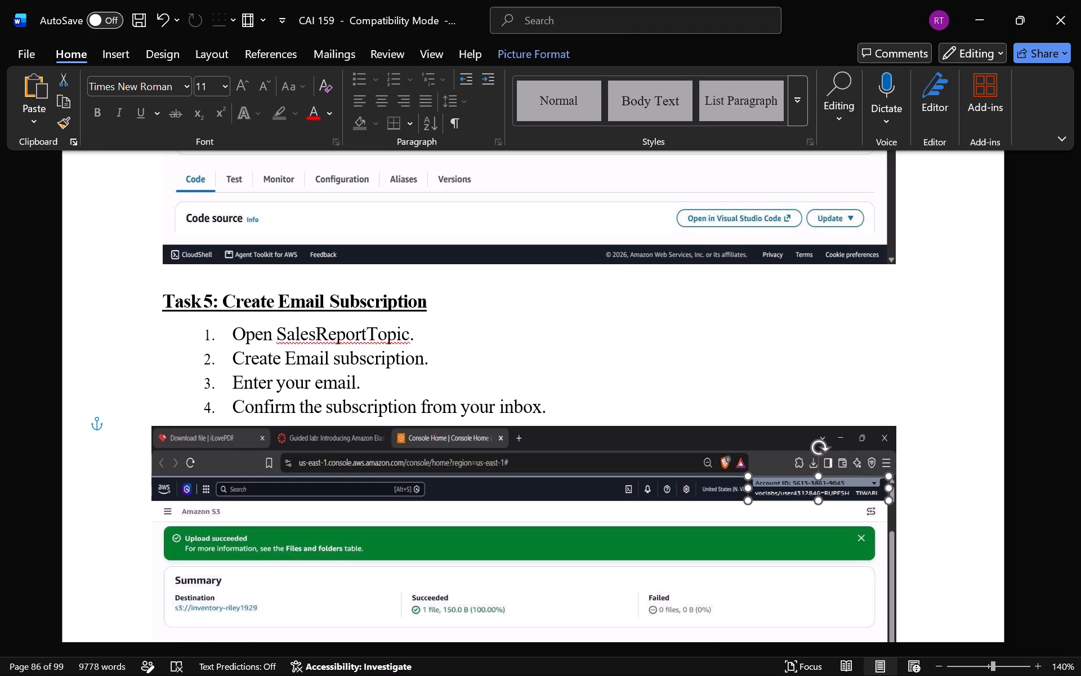
{"action": "left_click_drag", "start_coordinate": [748, 488], "coordinate": [788, 490]}
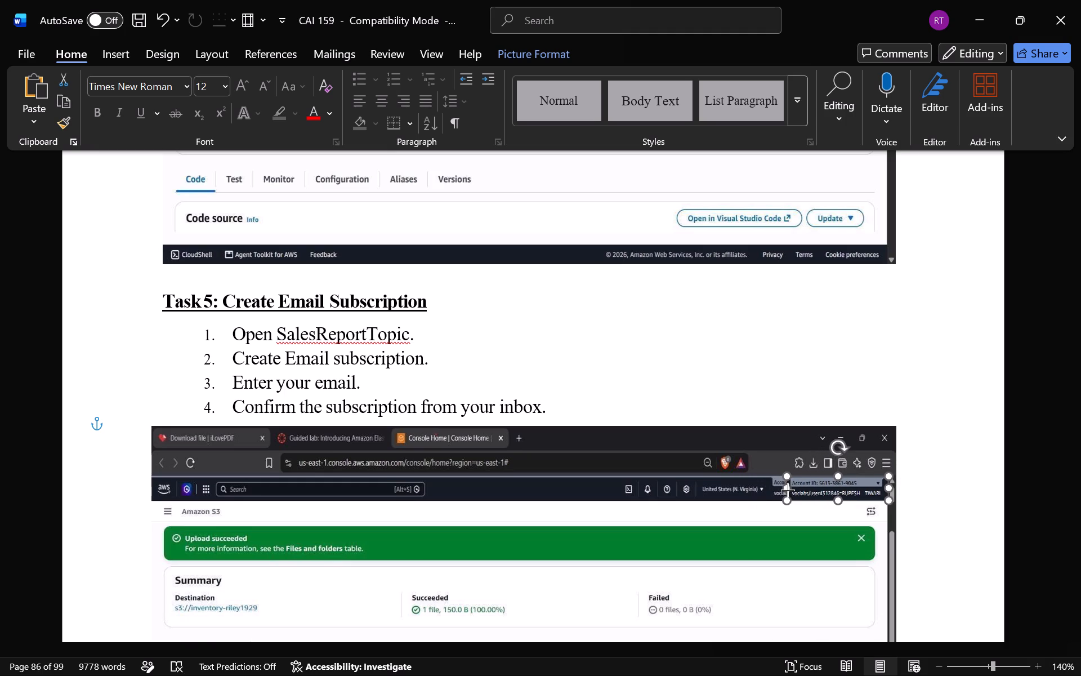
{"action": "left_click_drag", "start_coordinate": [788, 490], "coordinate": [770, 488]}
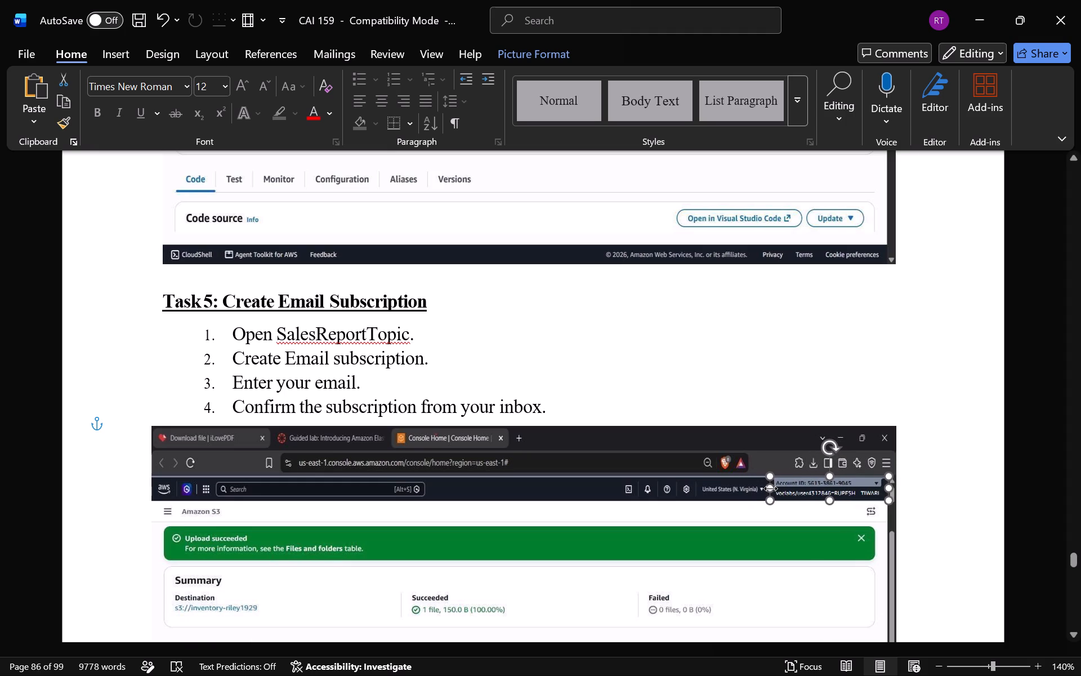
{"action": "left_click", "coordinate": [580, 410]}
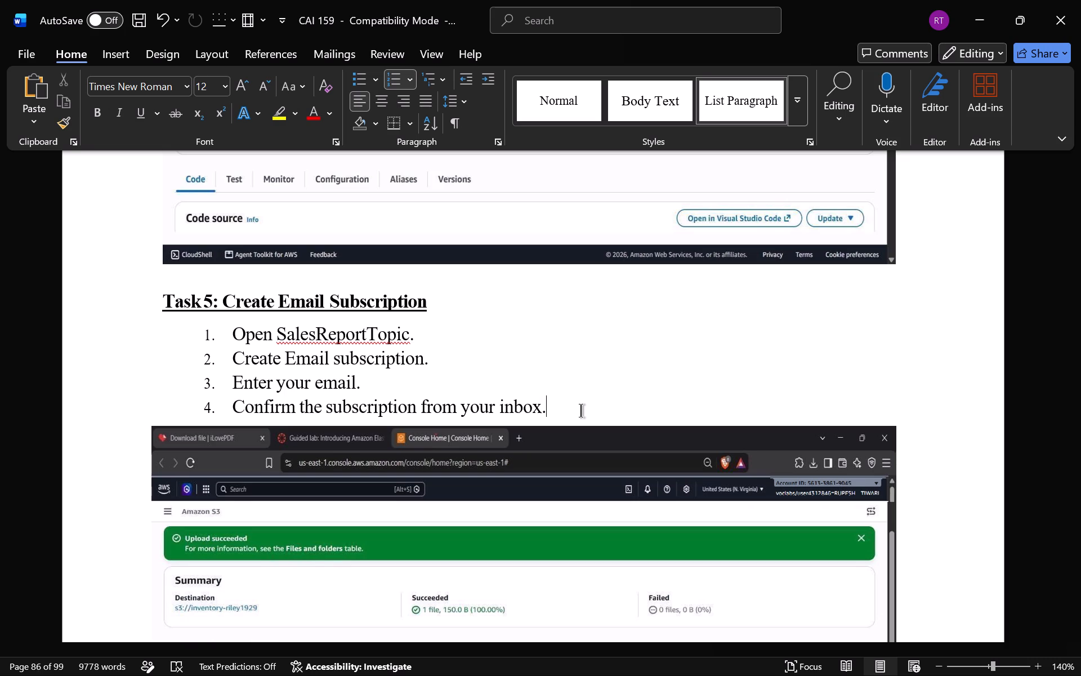
{"action": "scroll", "coordinate": [562, 445], "scroll_direction": "down", "scroll_amount": 1}
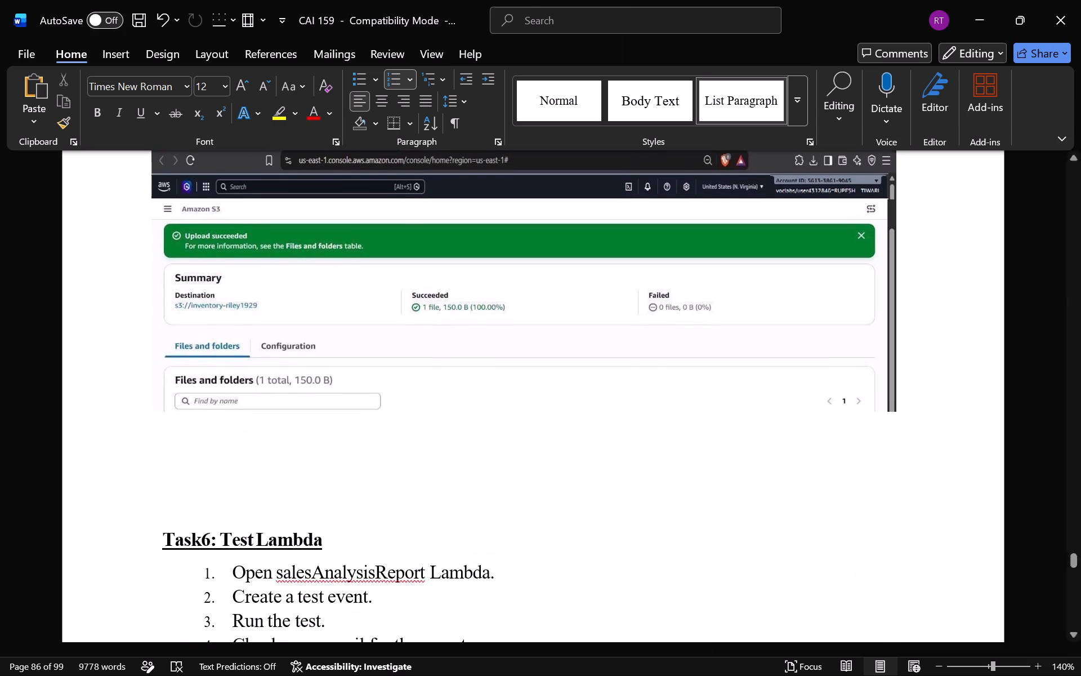
Paste the account label over the account details of the Check-Stock Lambda screenshot below item 6, narrowing and heightening it to fit.
{"action": "scroll", "coordinate": [562, 445], "scroll_direction": "down", "scroll_amount": 3}
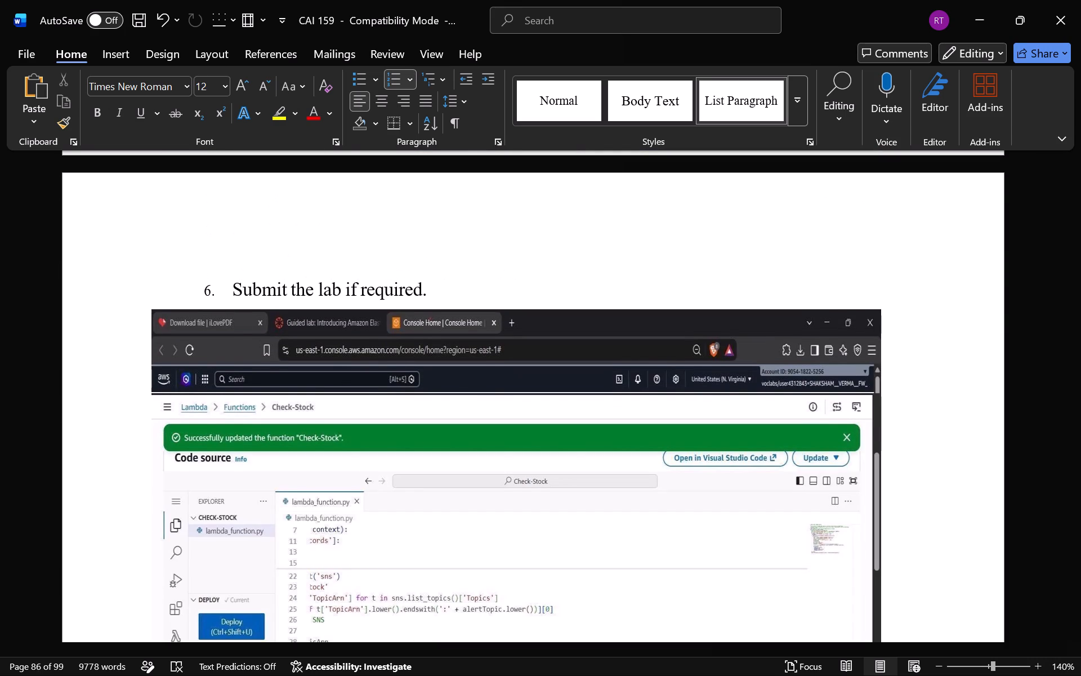
{"action": "left_click", "coordinate": [443, 296]}
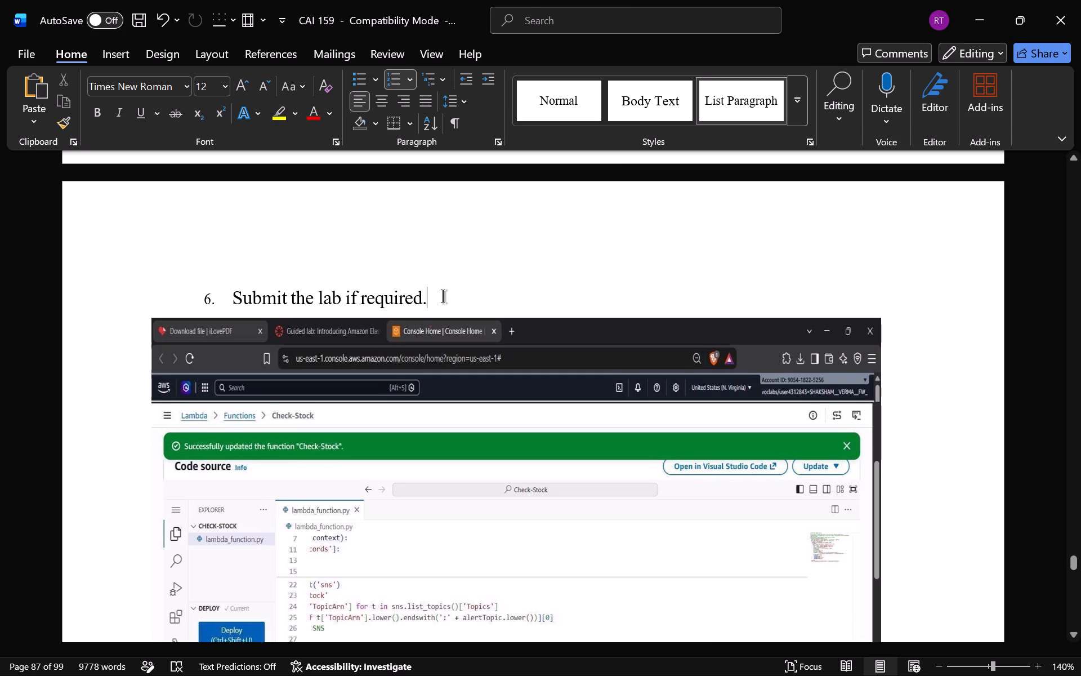
{"action": "key", "text": "ctrl+v"}
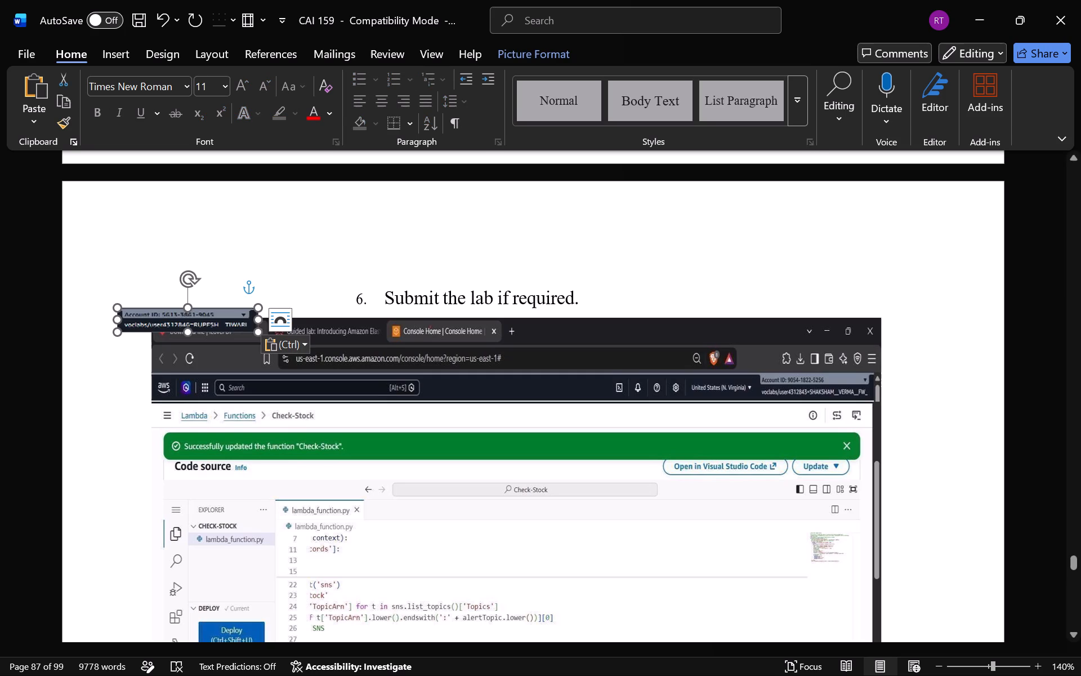
{"action": "left_click_drag", "start_coordinate": [199, 319], "coordinate": [770, 384]}
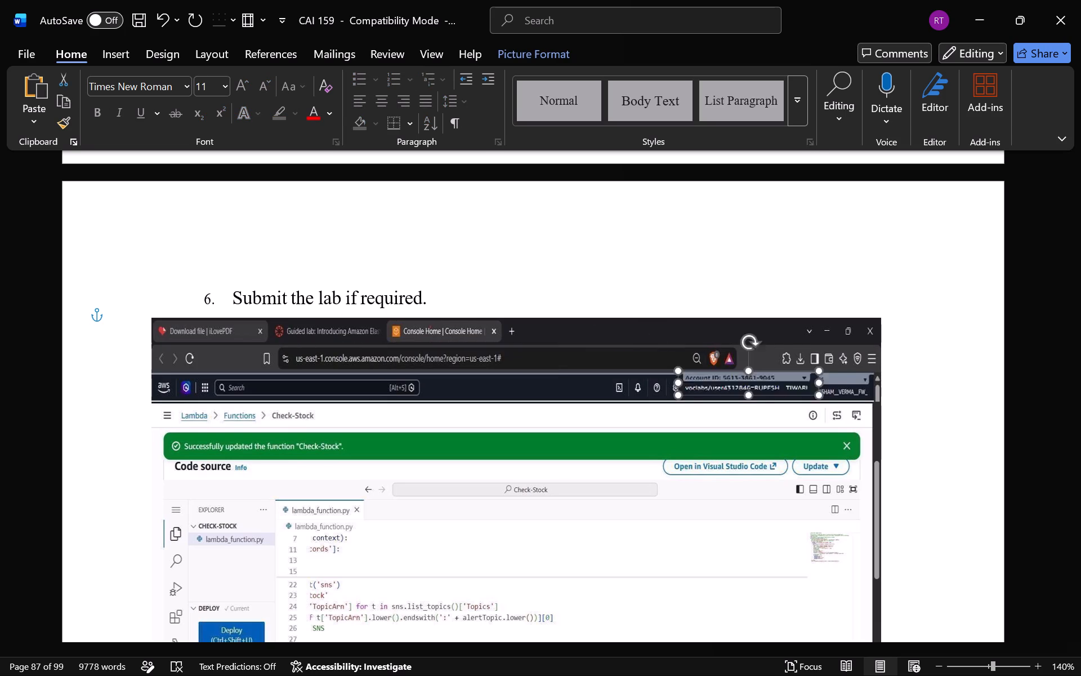
{"action": "left_click_drag", "start_coordinate": [770, 384], "coordinate": [816, 383]}
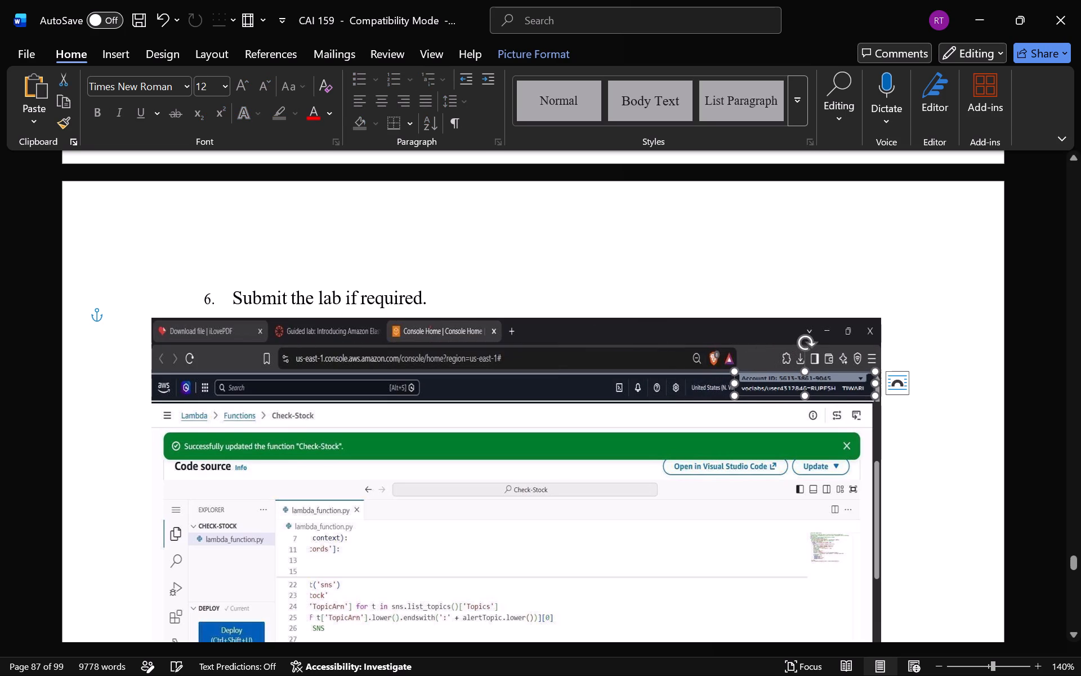
{"action": "left_click_drag", "start_coordinate": [733, 384], "coordinate": [760, 389]}
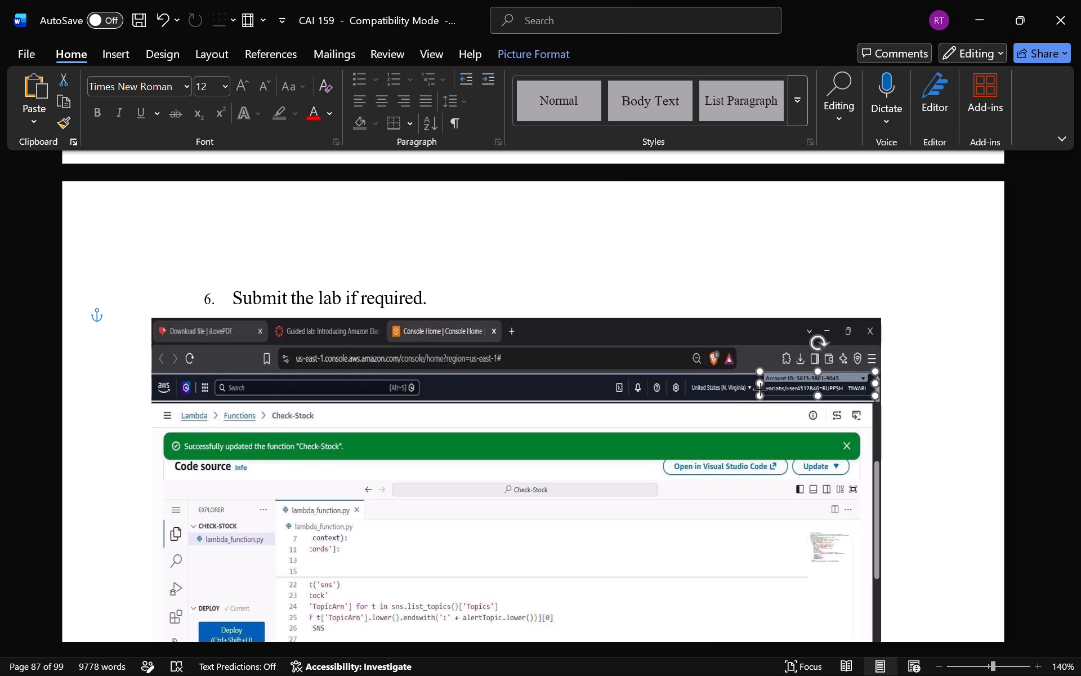
{"action": "left_click_drag", "start_coordinate": [760, 389], "coordinate": [757, 389]}
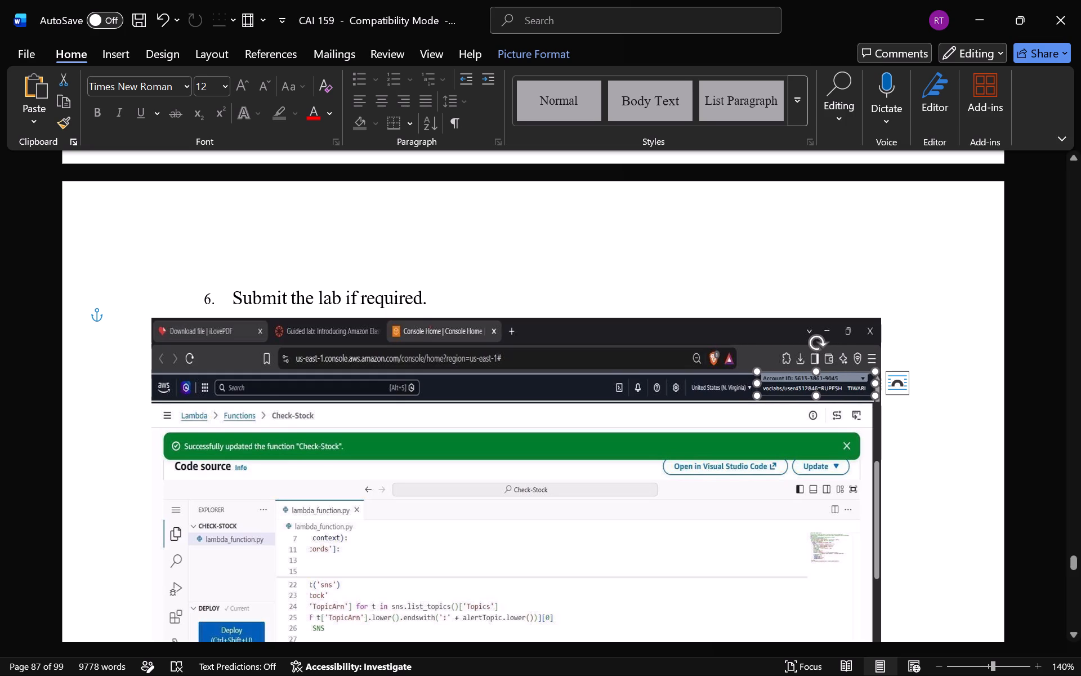
{"action": "left_click", "coordinate": [817, 395]}
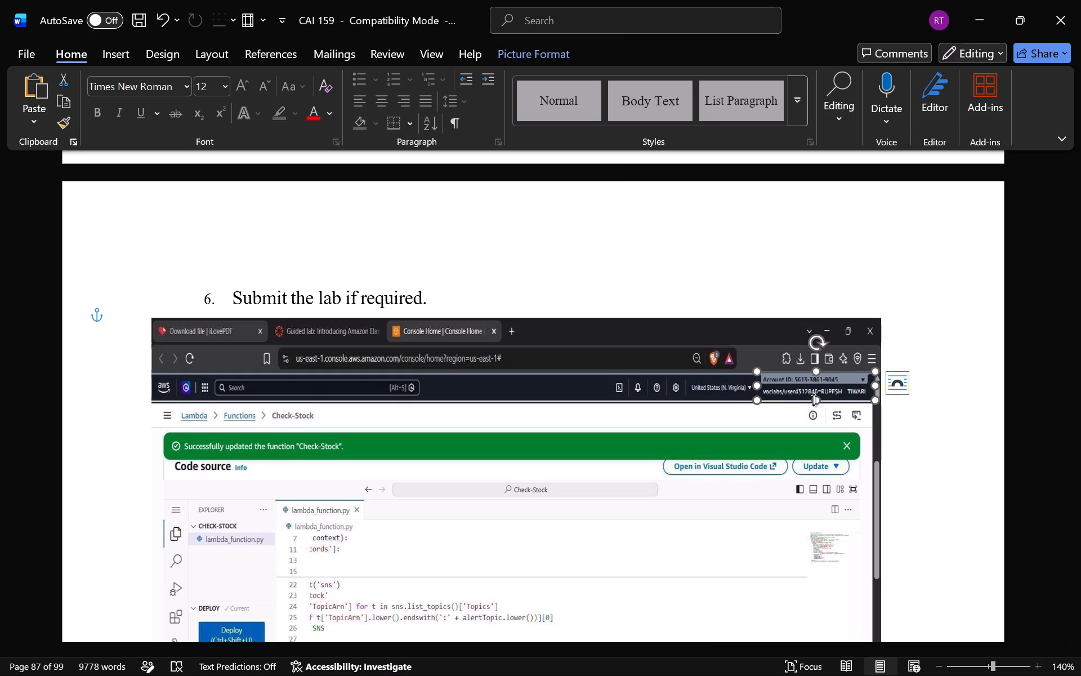
Paste the account label over the account details of the Lab 19 Task 2 sourcebucket19291527 screenshot, narrowing and heightening it to fit.
{"action": "scroll", "coordinate": [814, 400], "scroll_direction": "down", "scroll_amount": 2}
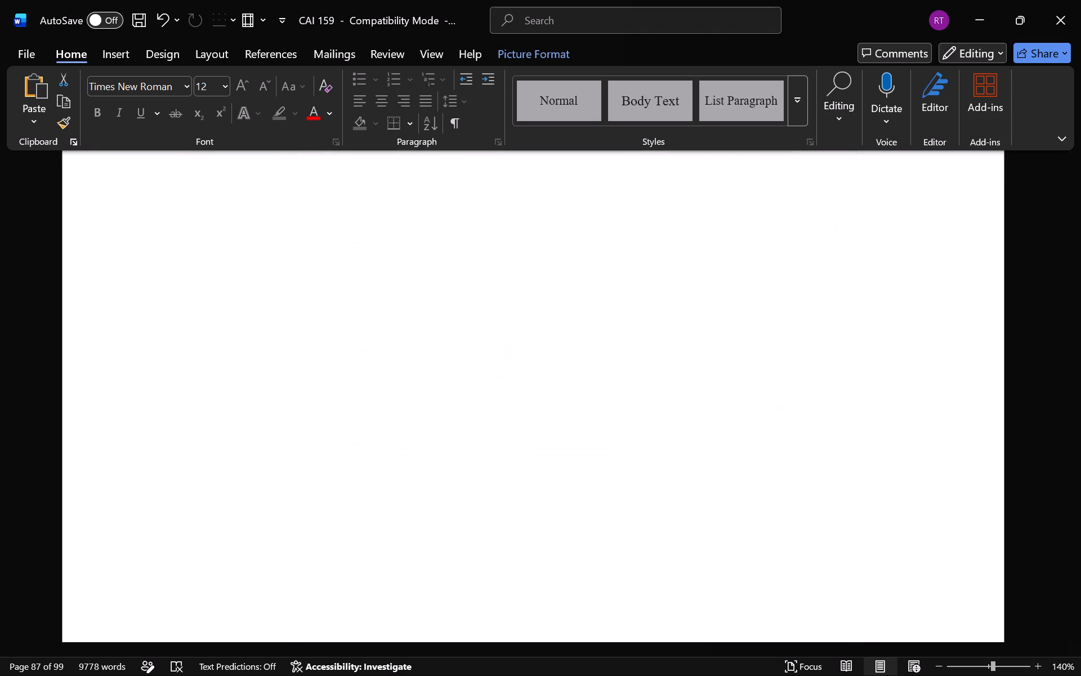
{"action": "scroll", "coordinate": [814, 400], "scroll_direction": "down", "scroll_amount": 4}
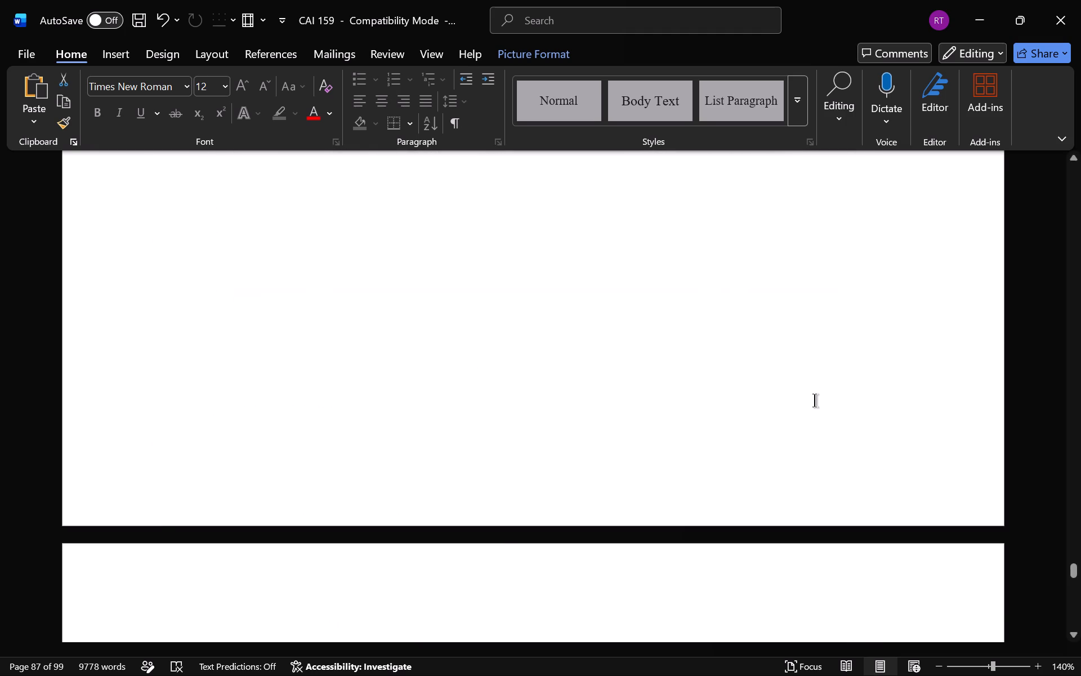
{"action": "scroll", "coordinate": [814, 400], "scroll_direction": "down", "scroll_amount": 3}
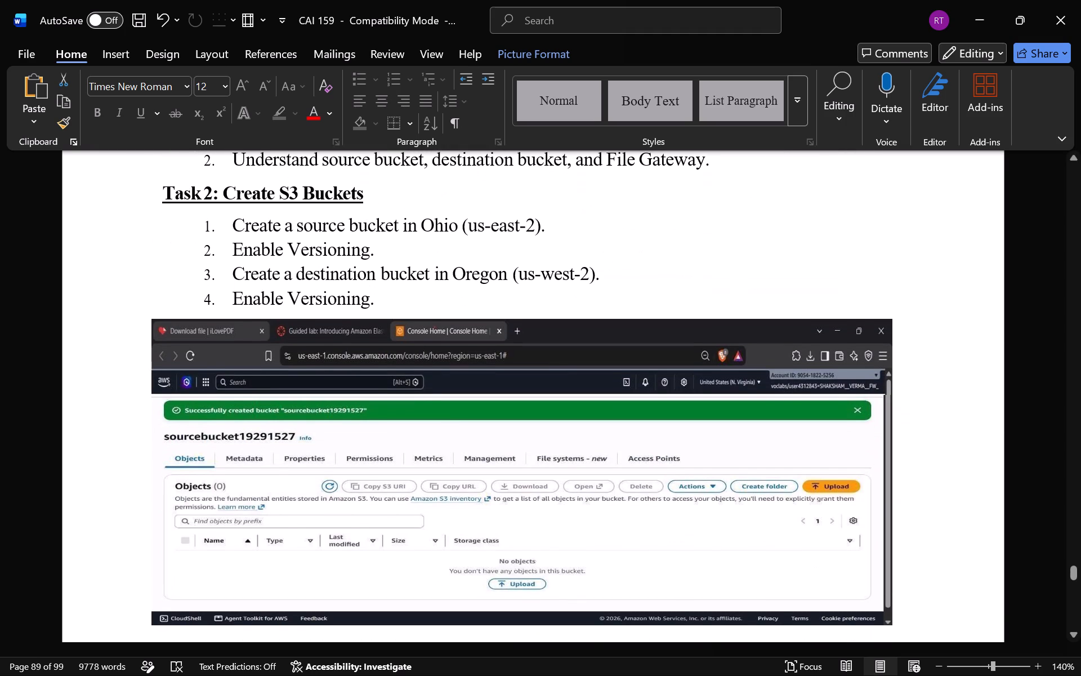
{"action": "left_click", "coordinate": [395, 298]}
{"action": "key", "text": "ctrl+v"}
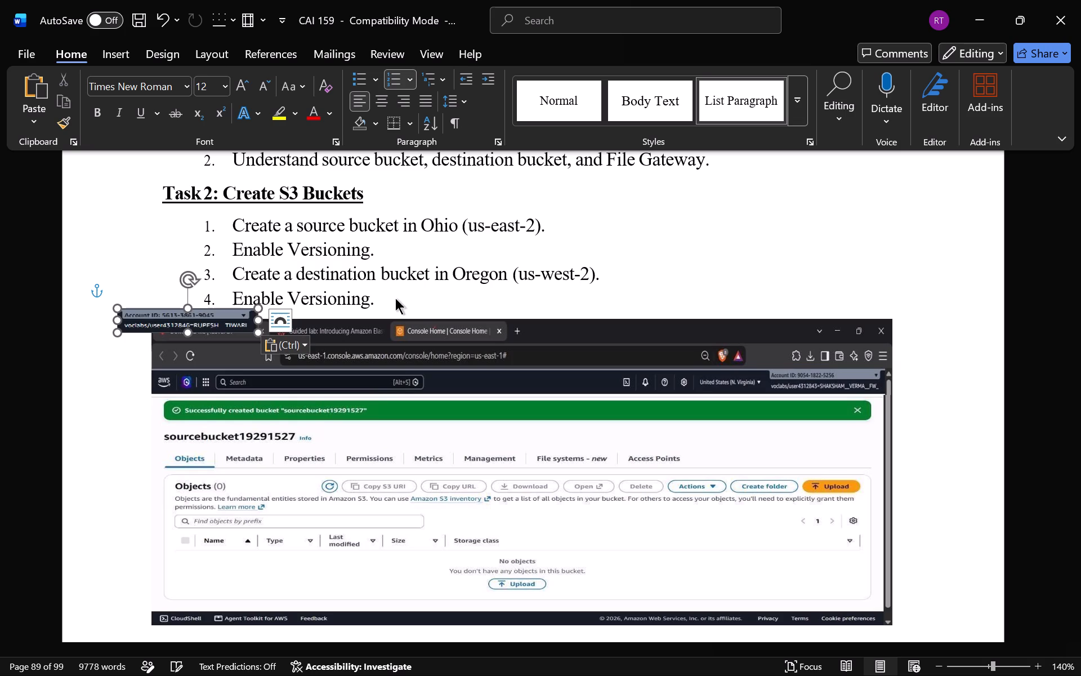
{"action": "left_click_drag", "start_coordinate": [188, 321], "coordinate": [776, 373]}
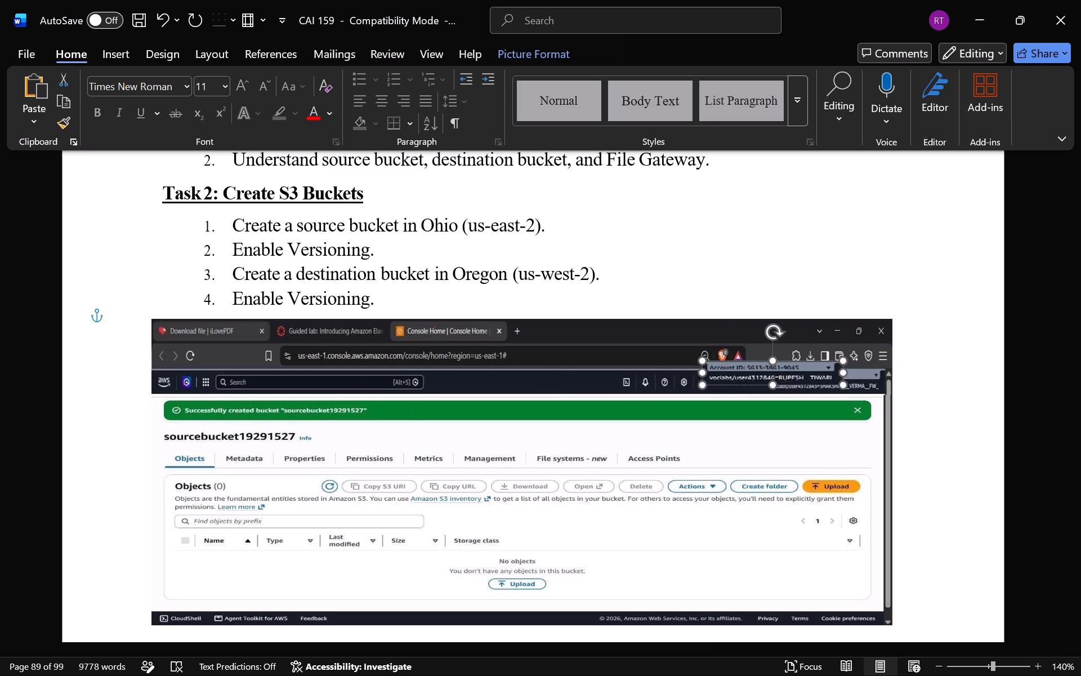
{"action": "left_click_drag", "start_coordinate": [776, 373], "coordinate": [815, 379]}
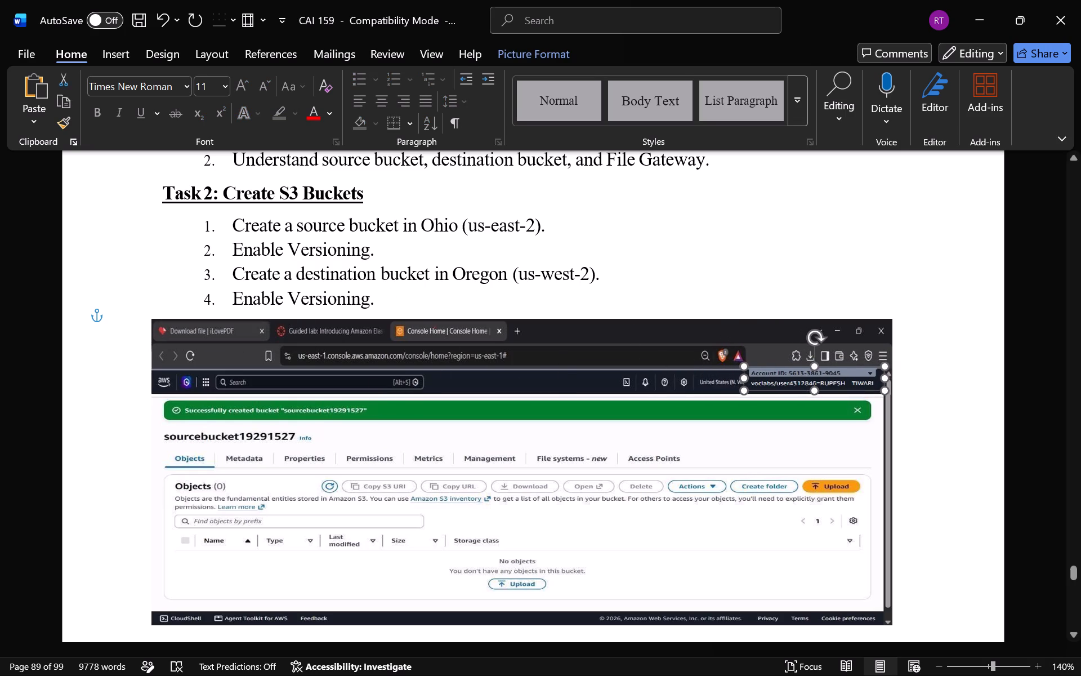
{"action": "left_click", "coordinate": [816, 389]}
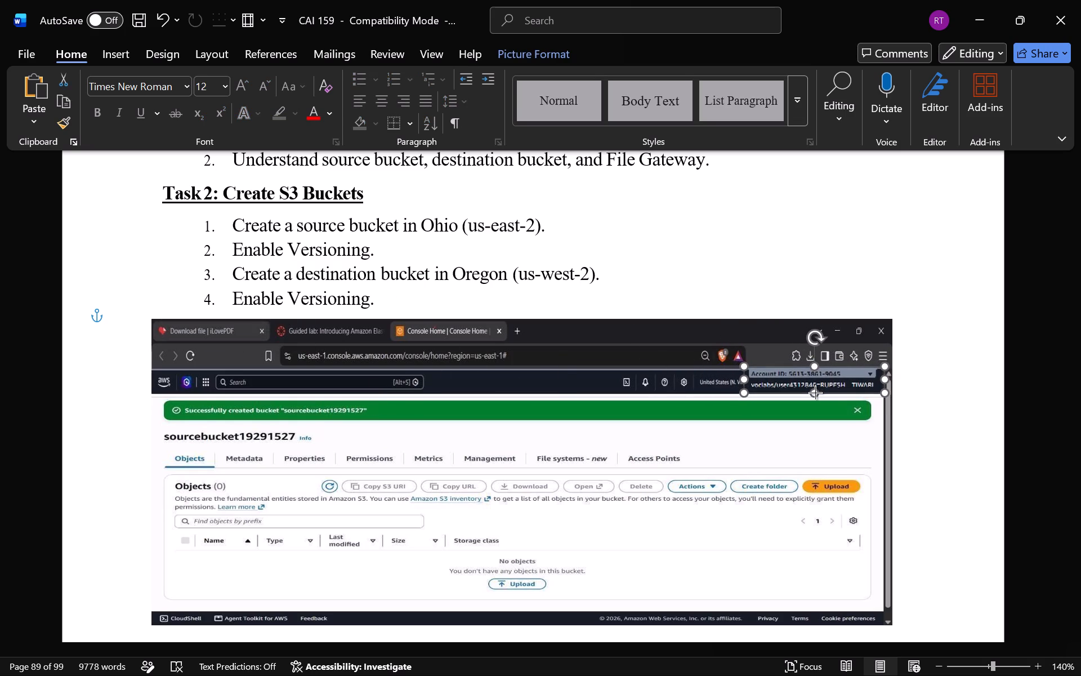
{"action": "left_click_drag", "start_coordinate": [743, 379], "coordinate": [756, 381]}
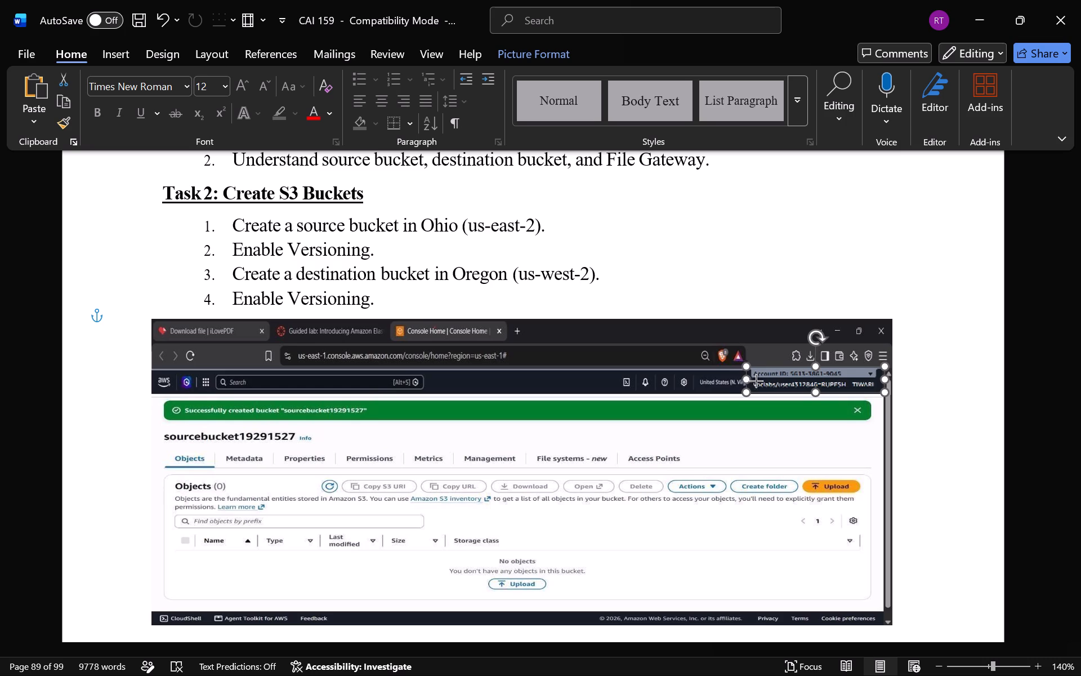
{"action": "left_click_drag", "start_coordinate": [756, 381], "coordinate": [763, 387]}
{"action": "left_click", "coordinate": [824, 392]}
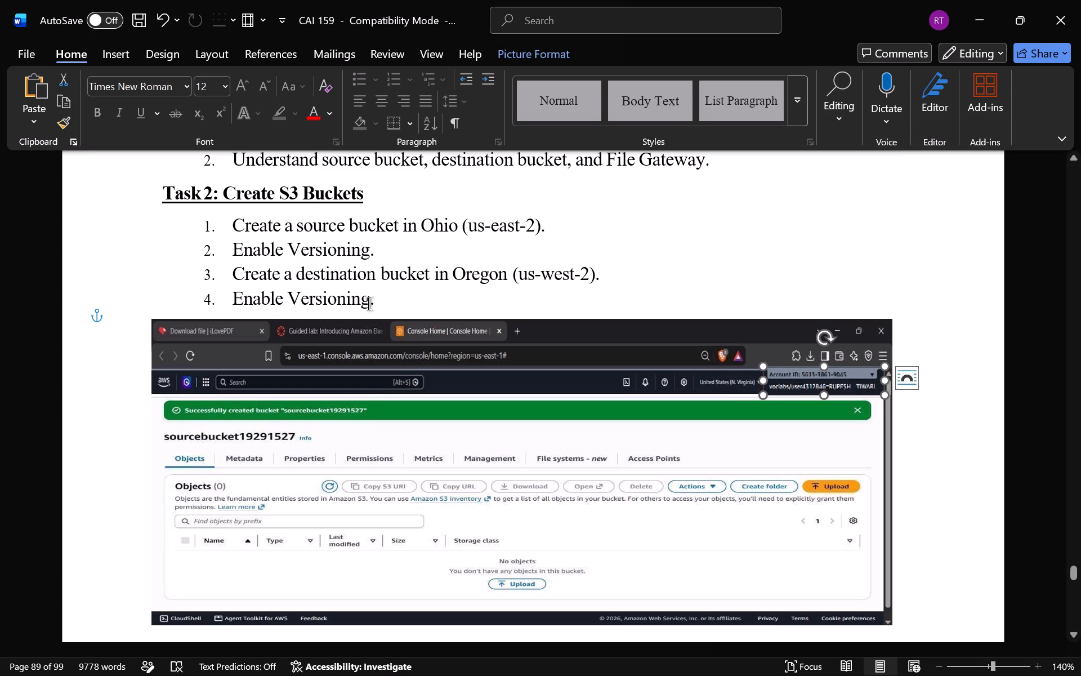
{"action": "left_click", "coordinate": [383, 299]}
Paste the account label over the account details of the Bucket Versioning screenshot below Lab 19 item 7, Verify it appears in the destination bucket.
{"action": "scroll", "coordinate": [383, 299], "scroll_direction": "down", "scroll_amount": 1}
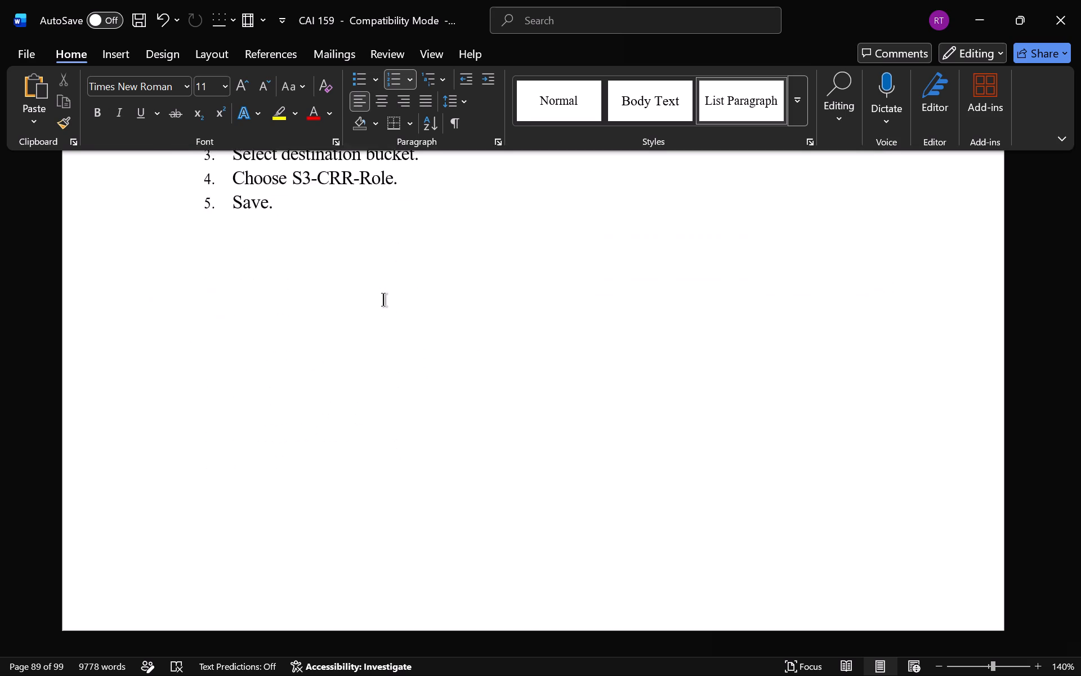
{"action": "scroll", "coordinate": [383, 299], "scroll_direction": "down", "scroll_amount": 3}
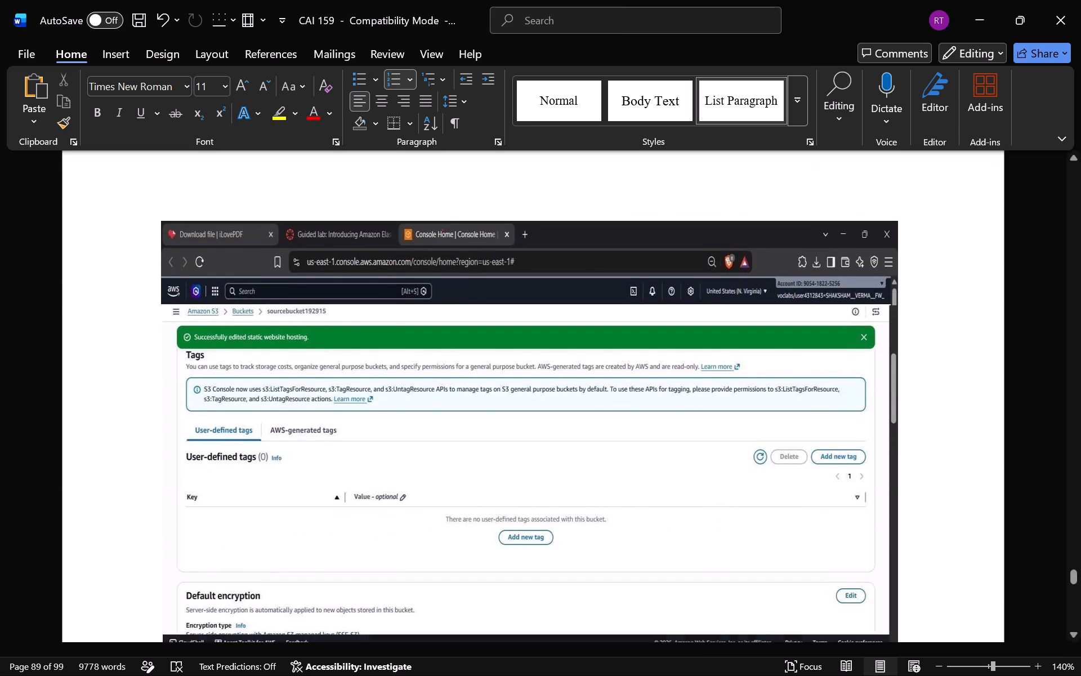
{"action": "scroll", "coordinate": [383, 299], "scroll_direction": "down", "scroll_amount": 1}
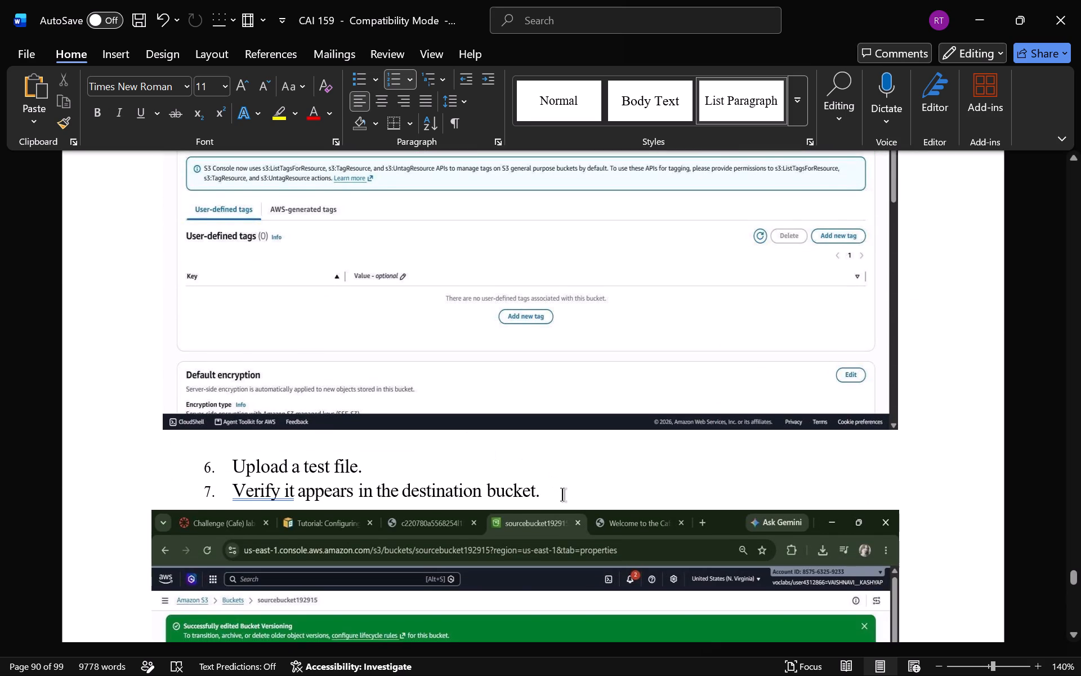
{"action": "left_click", "coordinate": [562, 494]}
{"action": "key", "text": "ctrl+v"}
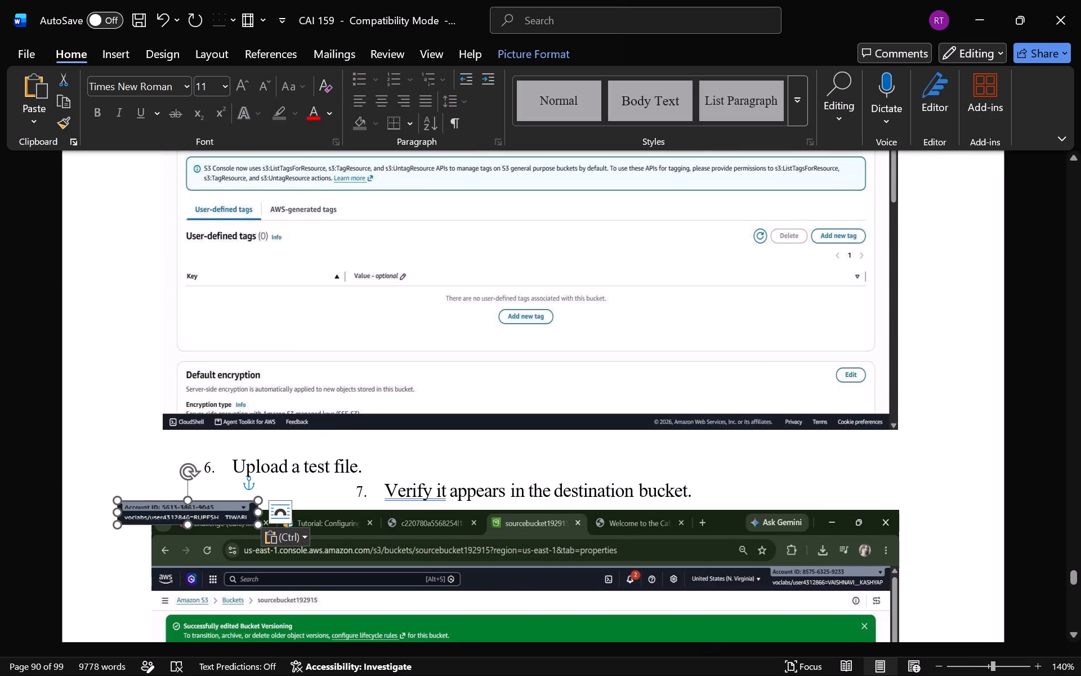
{"action": "left_click_drag", "start_coordinate": [209, 510], "coordinate": [816, 563]}
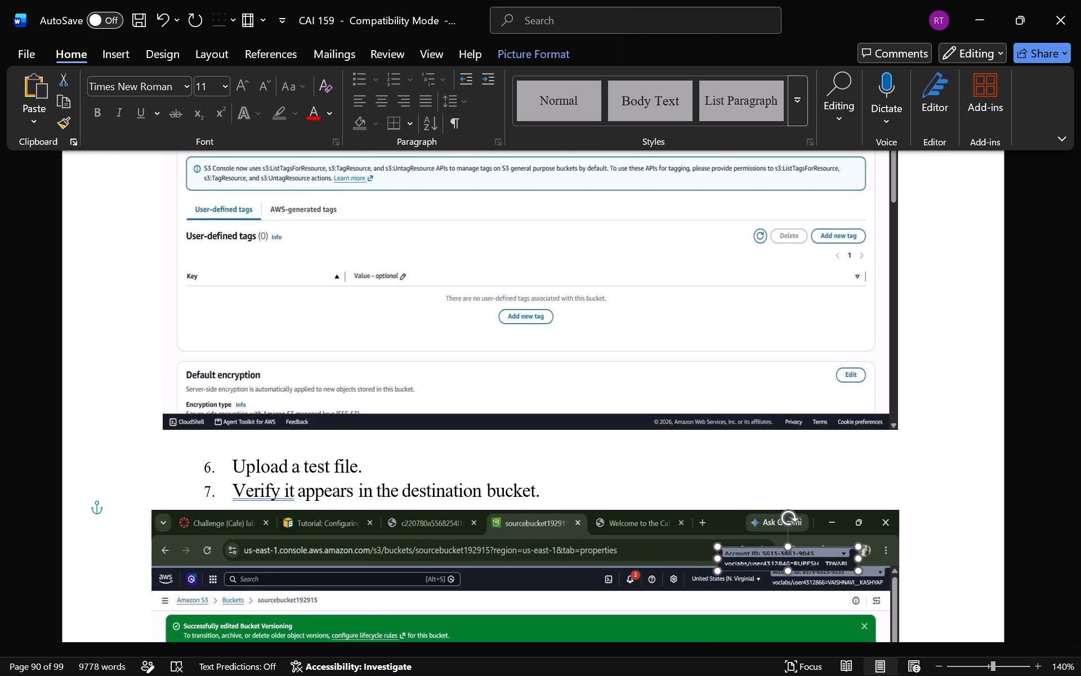
{"action": "left_click_drag", "start_coordinate": [816, 563], "coordinate": [845, 579]}
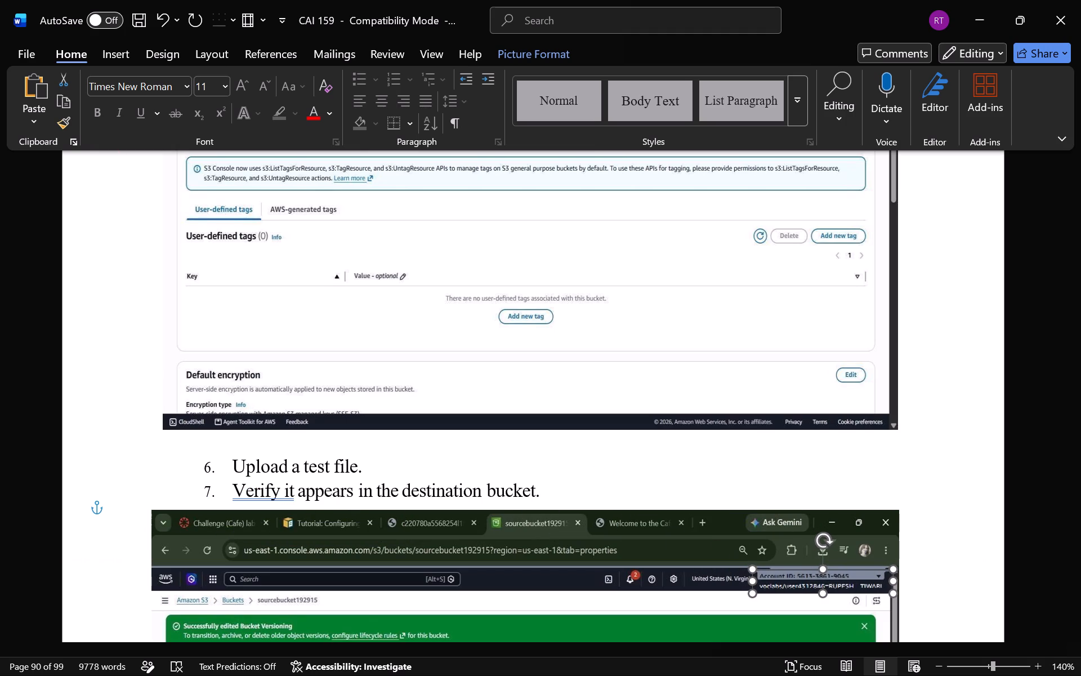
{"action": "left_click_drag", "start_coordinate": [845, 579], "coordinate": [846, 577]}
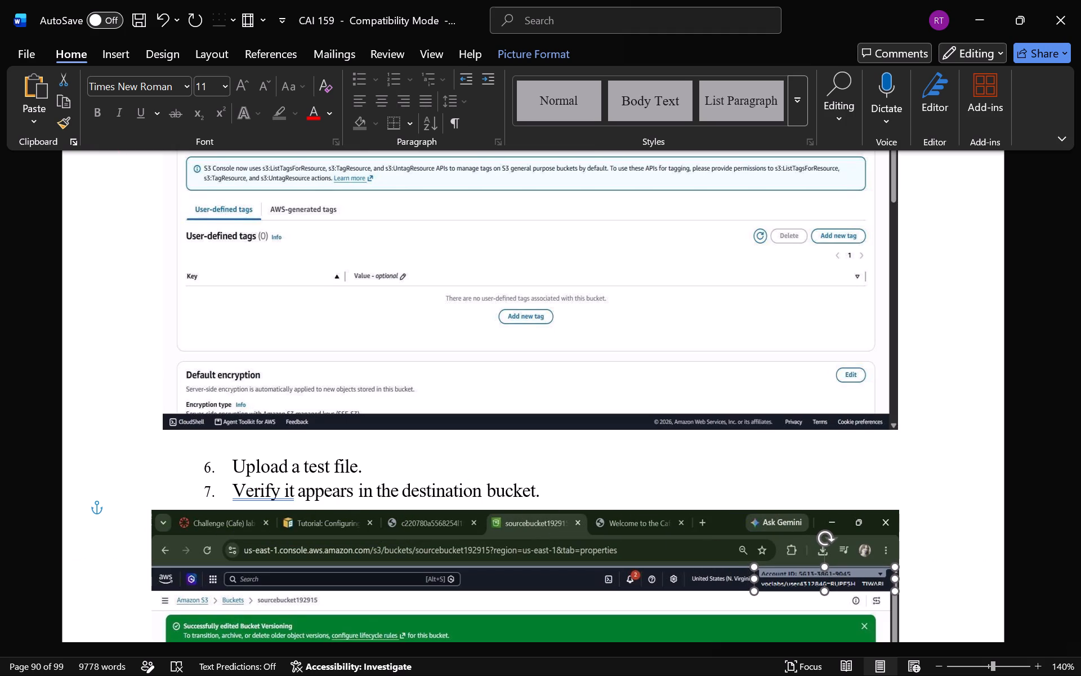
{"action": "left_click_drag", "start_coordinate": [846, 577], "coordinate": [845, 577]}
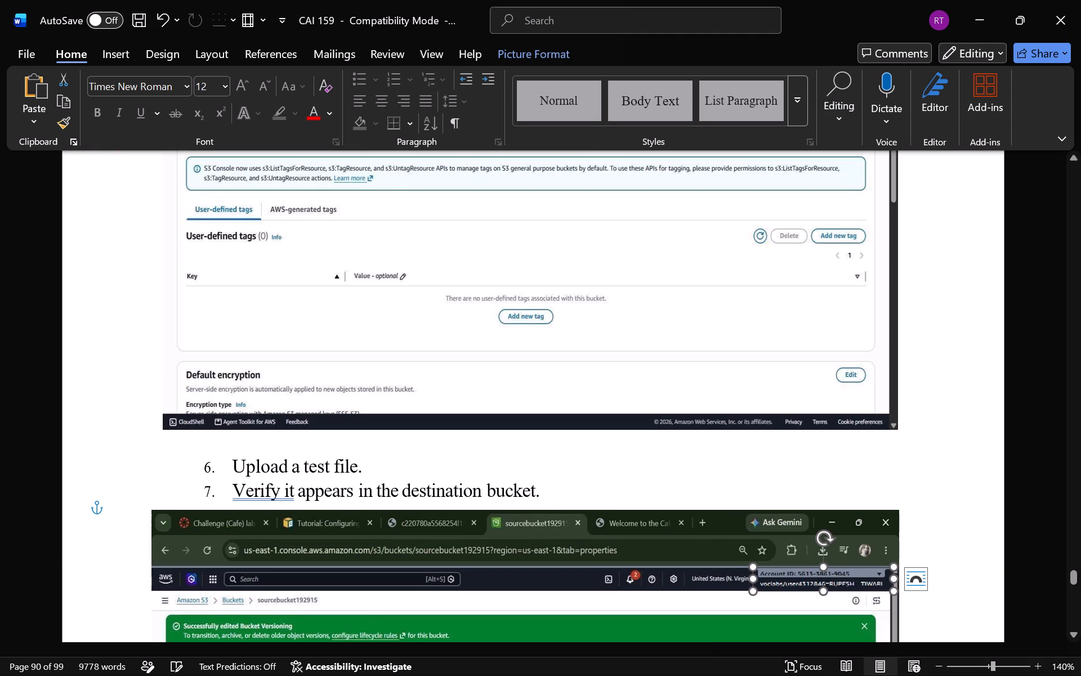
Crop the browser tab strip and address bar off the top of the Bucket Versioning screenshot below Lab 19 item 7.
{"action": "left_click", "coordinate": [602, 584]}
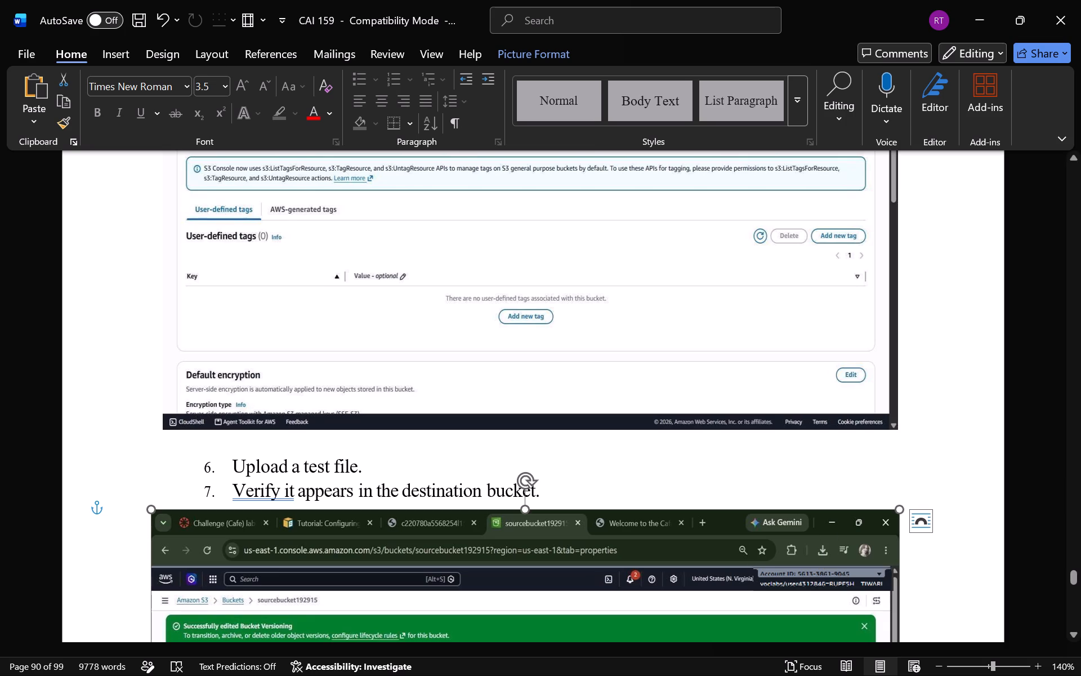
{"action": "right_click", "coordinate": [532, 526]}
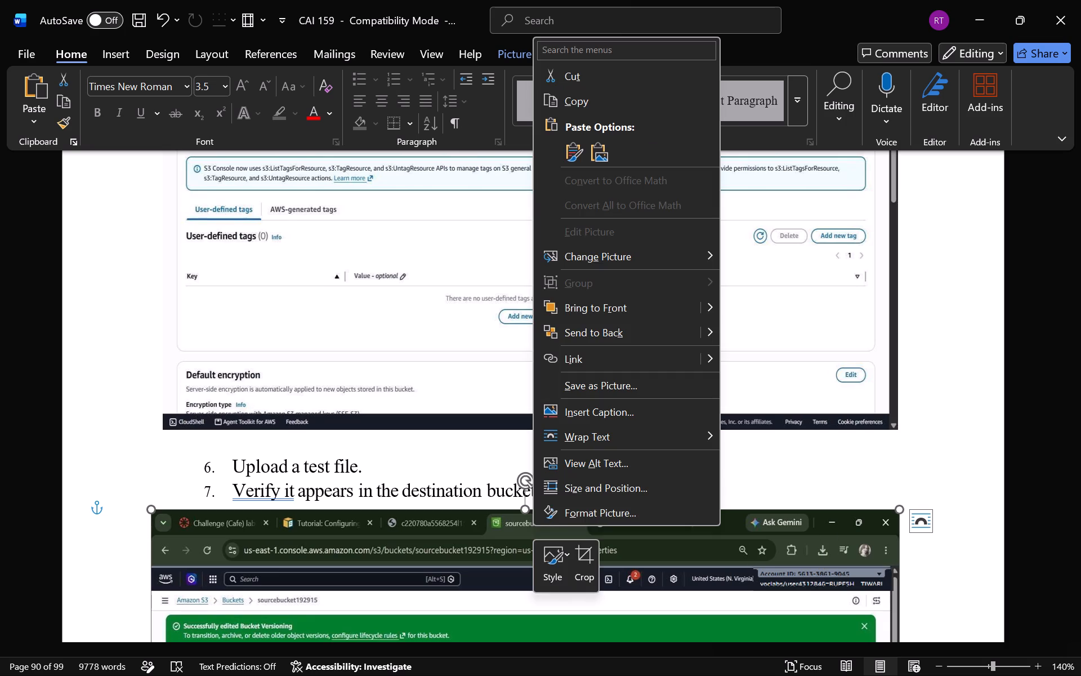
{"action": "left_click", "coordinate": [577, 554]}
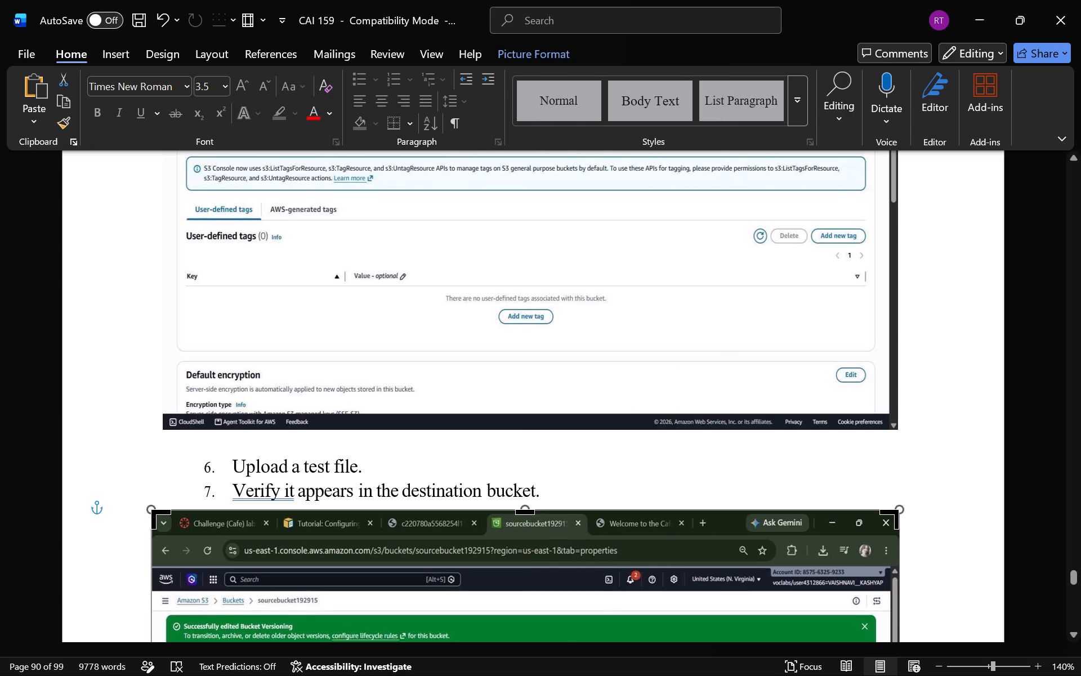
{"action": "left_click_drag", "start_coordinate": [525, 511], "coordinate": [525, 523]}
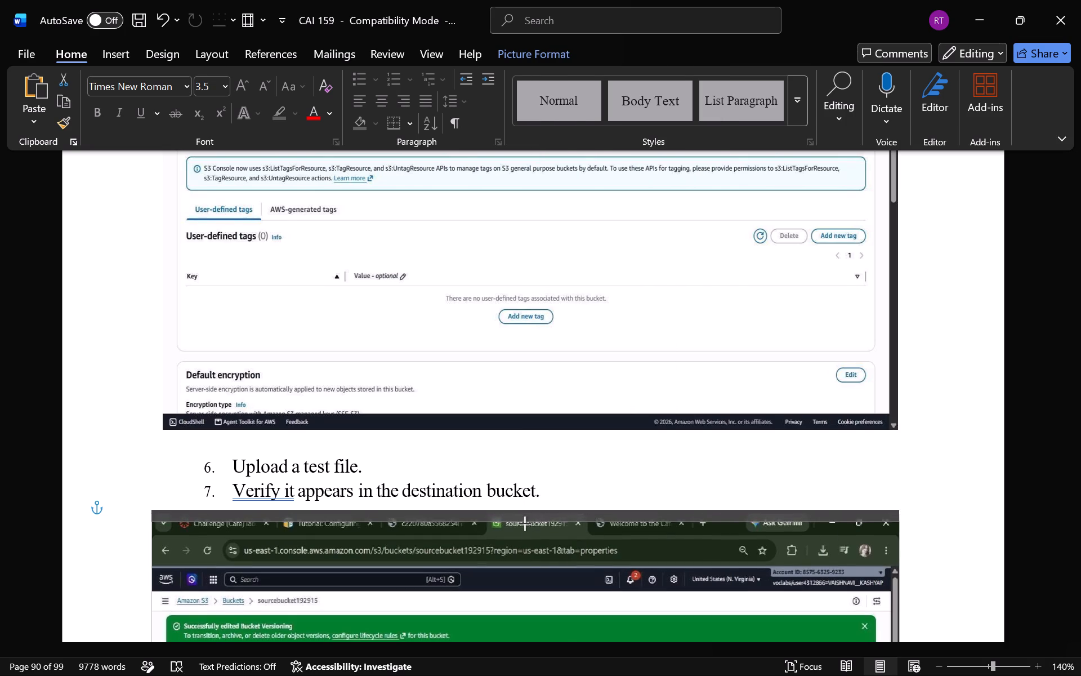
{"action": "left_click_drag", "start_coordinate": [525, 523], "coordinate": [524, 563]}
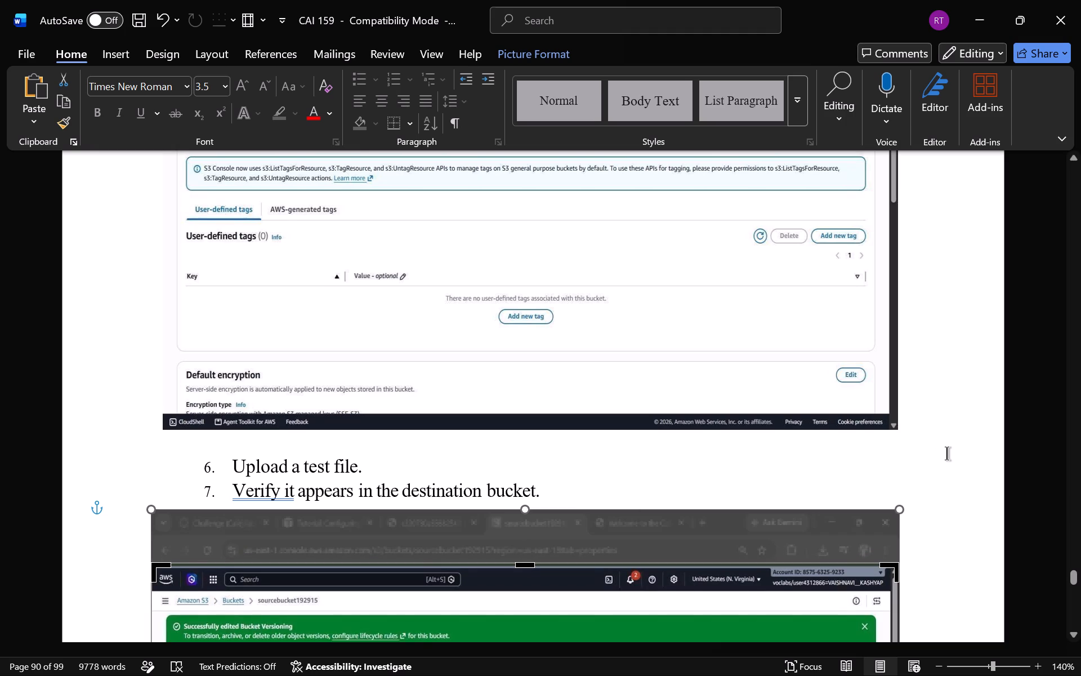
{"action": "left_click", "coordinate": [946, 453]}
Look back through the preceding screenshots from Lab 19 to the Check-Stock Lambda screenshot at the end of Lab 18.
{"action": "scroll", "coordinate": [946, 453], "scroll_direction": "up", "scroll_amount": 3}
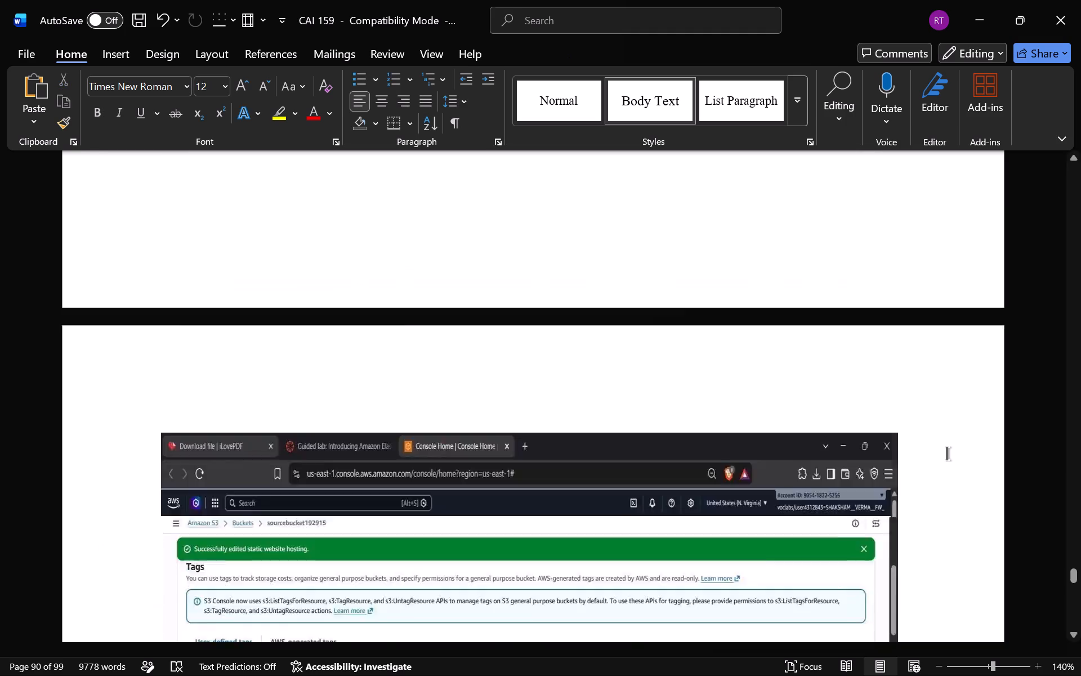
{"action": "scroll", "coordinate": [946, 453], "scroll_direction": "up", "scroll_amount": 7}
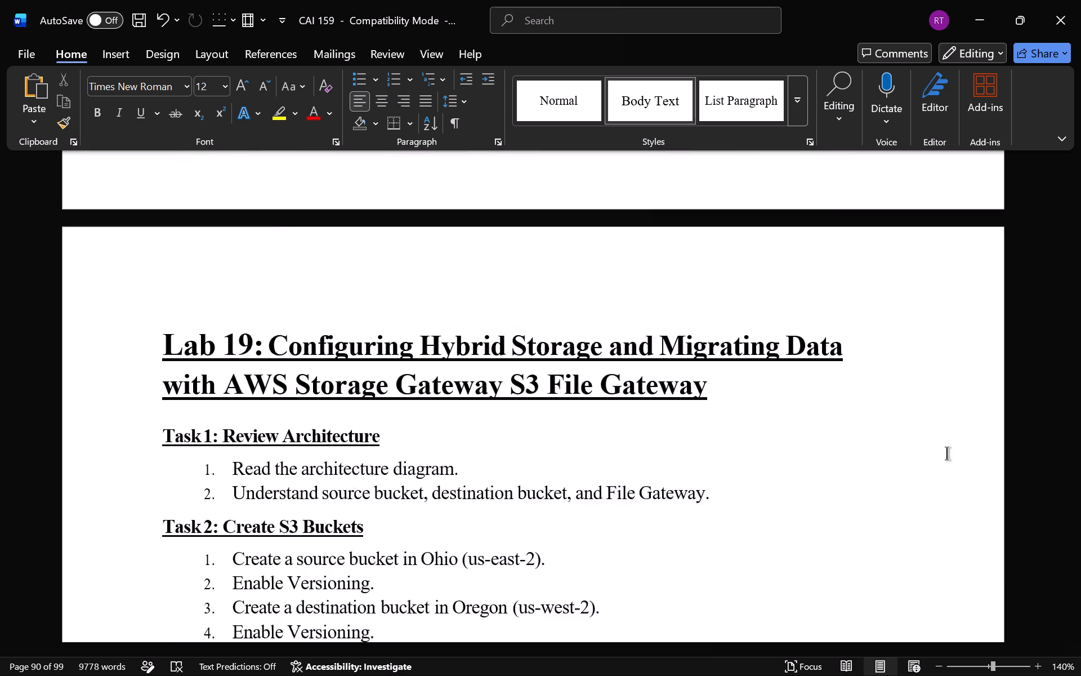
{"action": "scroll", "coordinate": [946, 453], "scroll_direction": "up", "scroll_amount": 7}
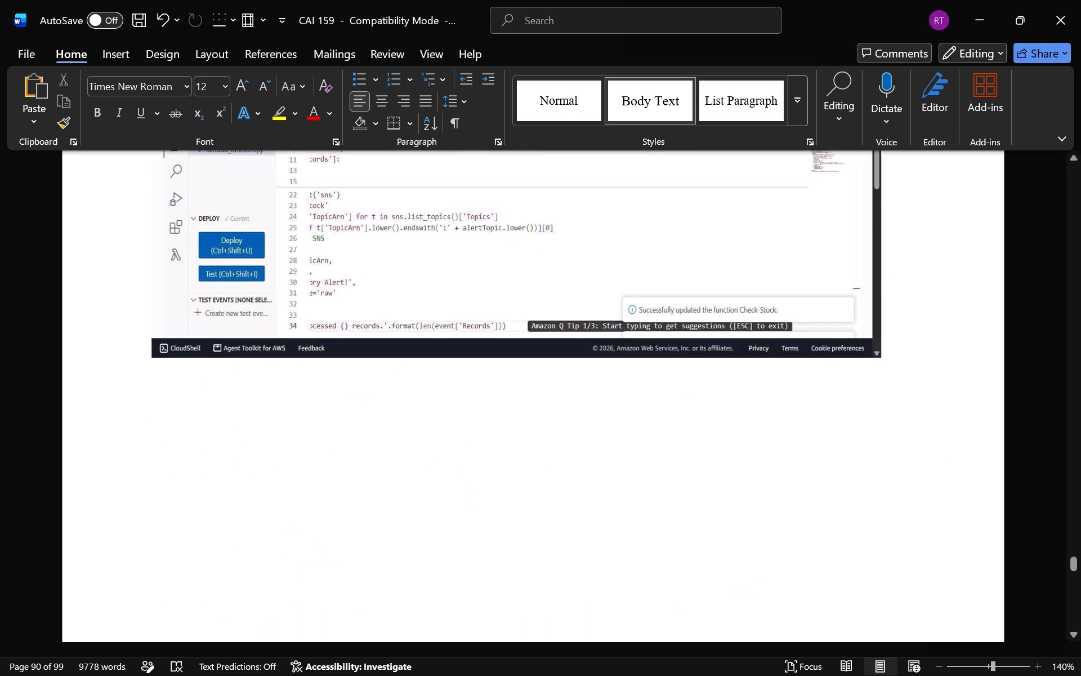
{"action": "scroll", "coordinate": [946, 453], "scroll_direction": "up", "scroll_amount": 2}
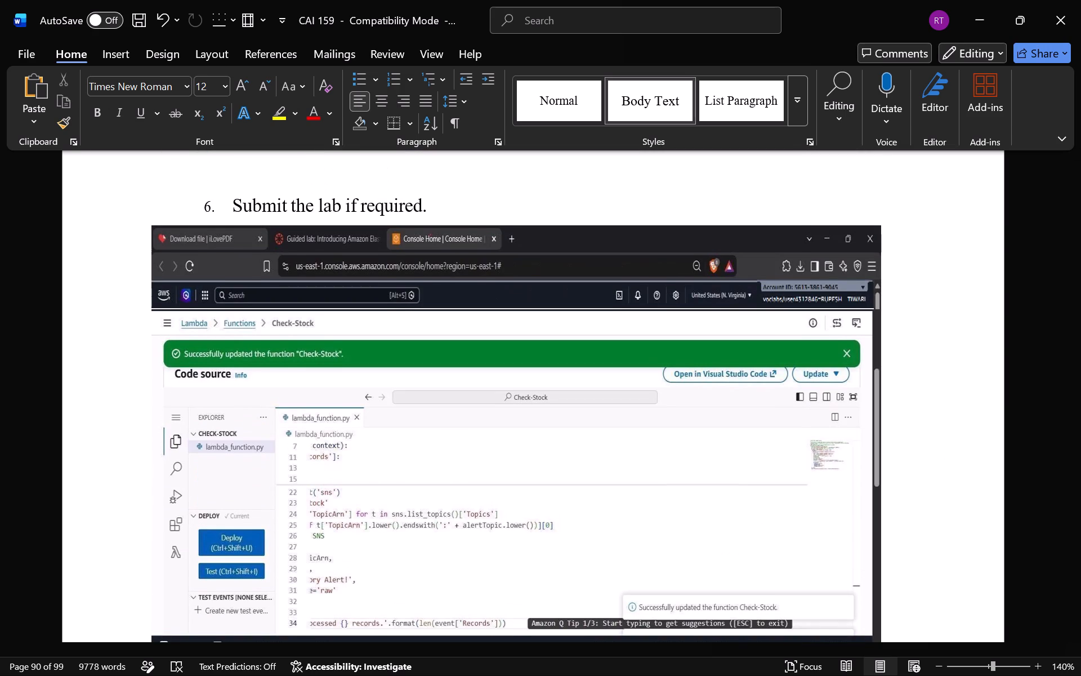
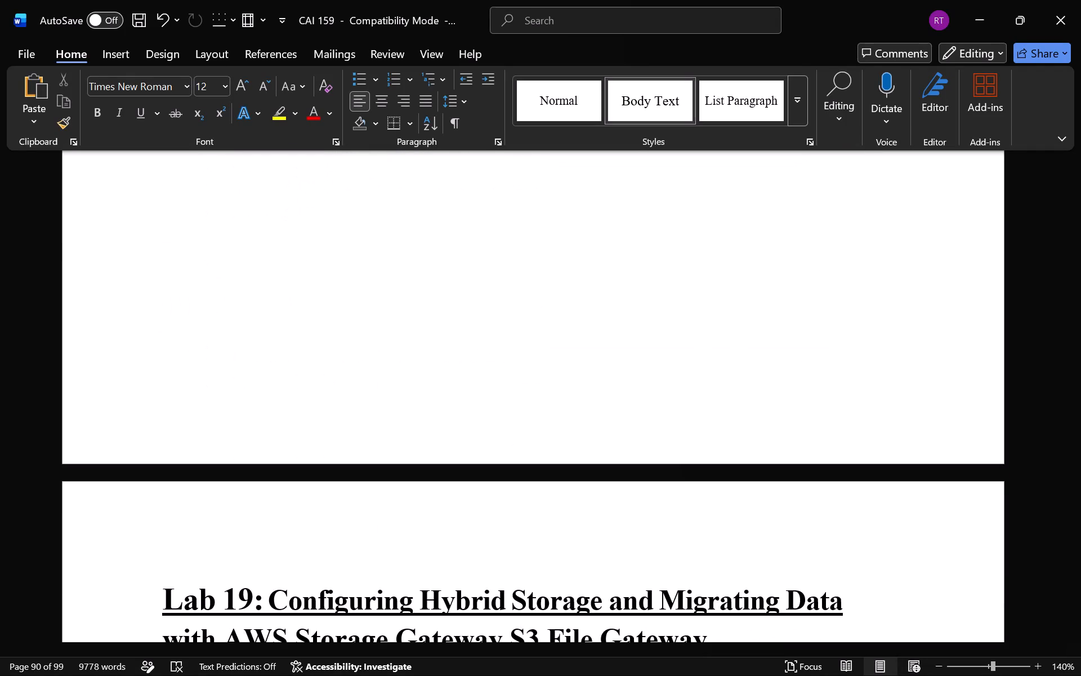
Paste the account label over the account details of the Lifecycle configuration screenshot below Lab 19 item 5, Configure cache storage.
{"action": "scroll", "coordinate": [730, 474], "scroll_direction": "down", "scroll_amount": 2}
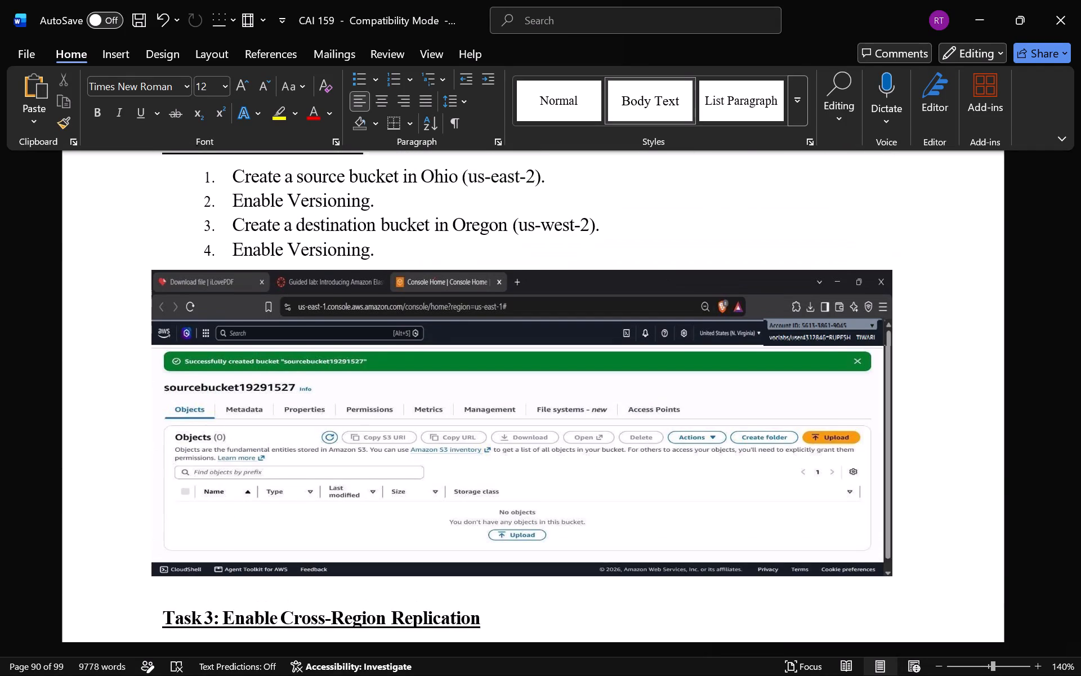
{"action": "scroll", "coordinate": [730, 474], "scroll_direction": "down", "scroll_amount": 1}
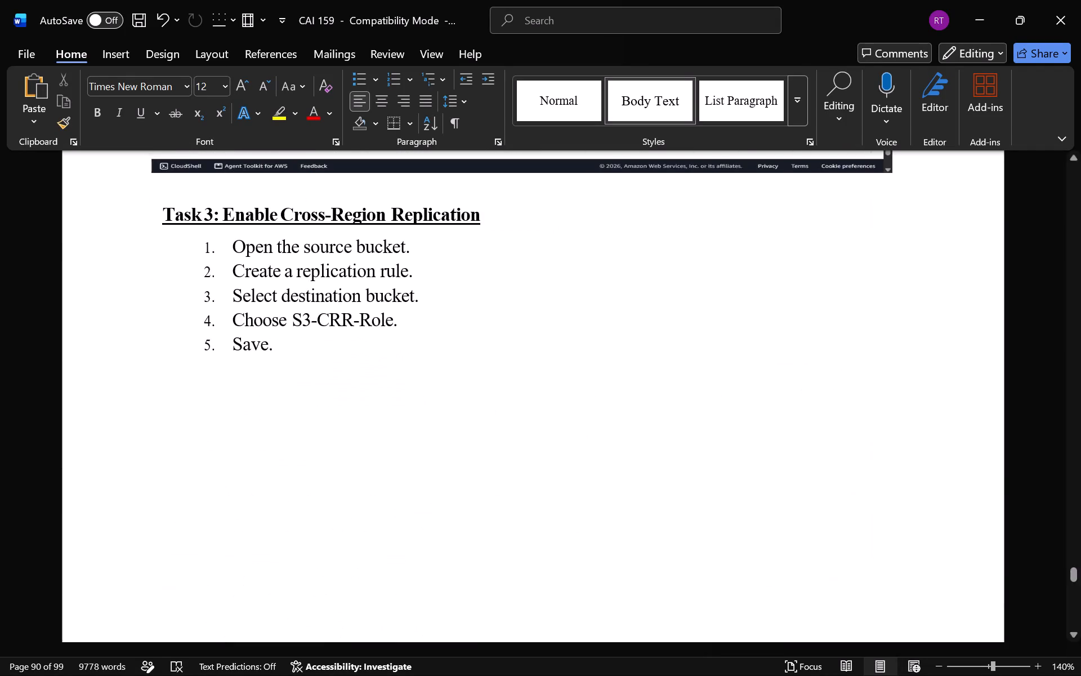
{"action": "scroll", "coordinate": [730, 474], "scroll_direction": "down", "scroll_amount": 1}
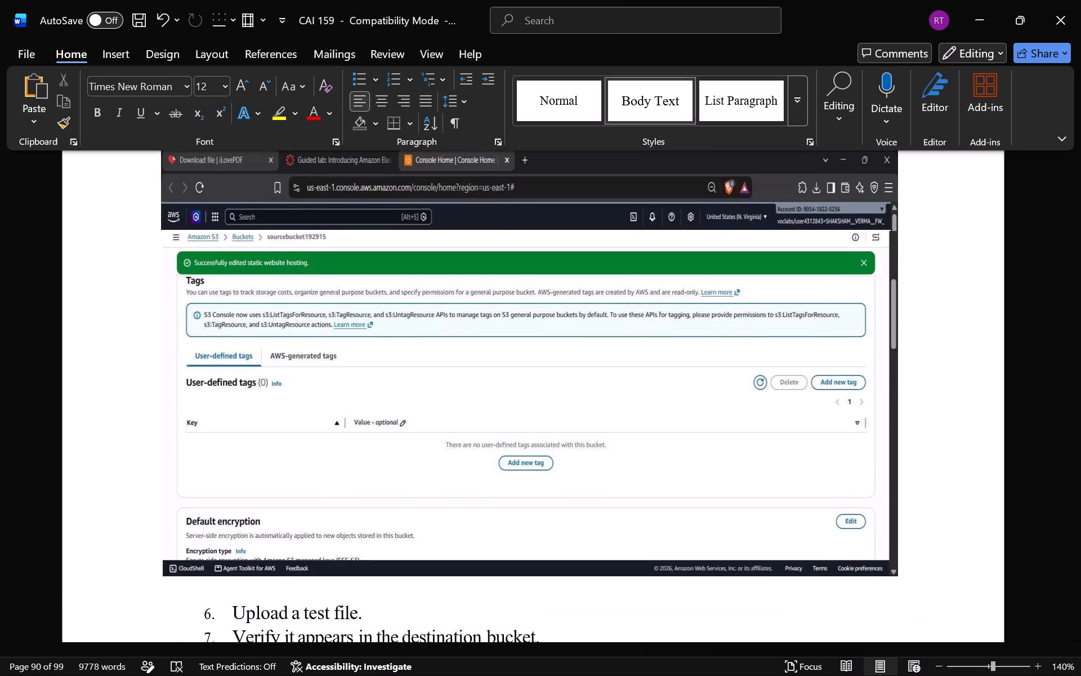
{"action": "scroll", "coordinate": [659, 456], "scroll_direction": "down", "scroll_amount": 2}
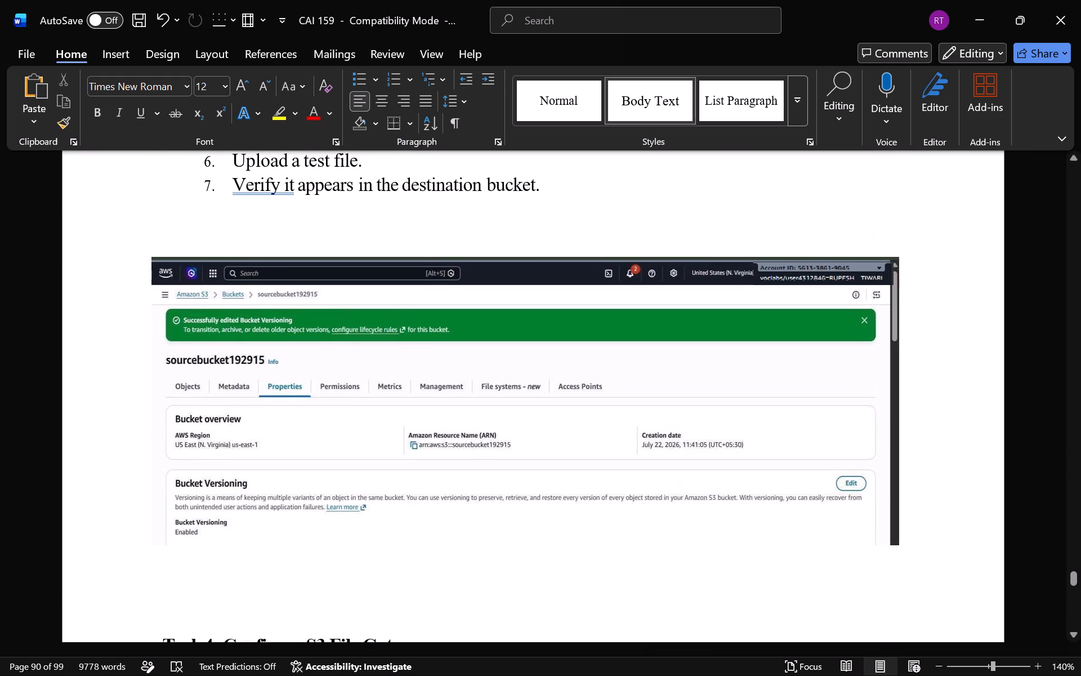
{"action": "scroll", "coordinate": [659, 456], "scroll_direction": "down", "scroll_amount": 2}
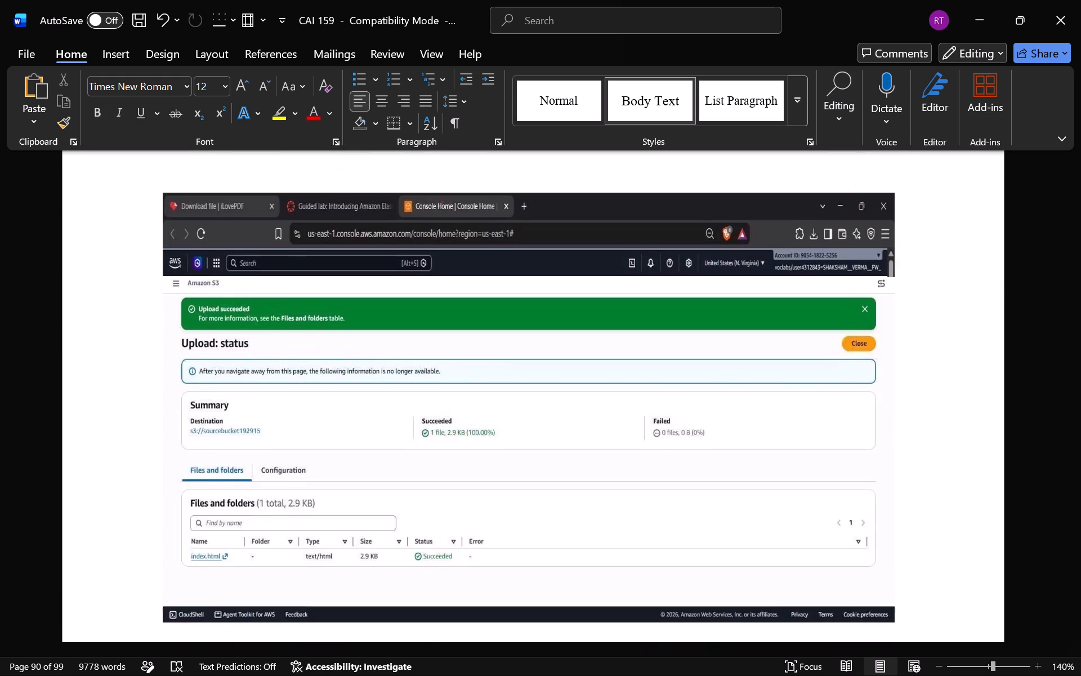
{"action": "scroll", "coordinate": [659, 456], "scroll_direction": "down", "scroll_amount": 2}
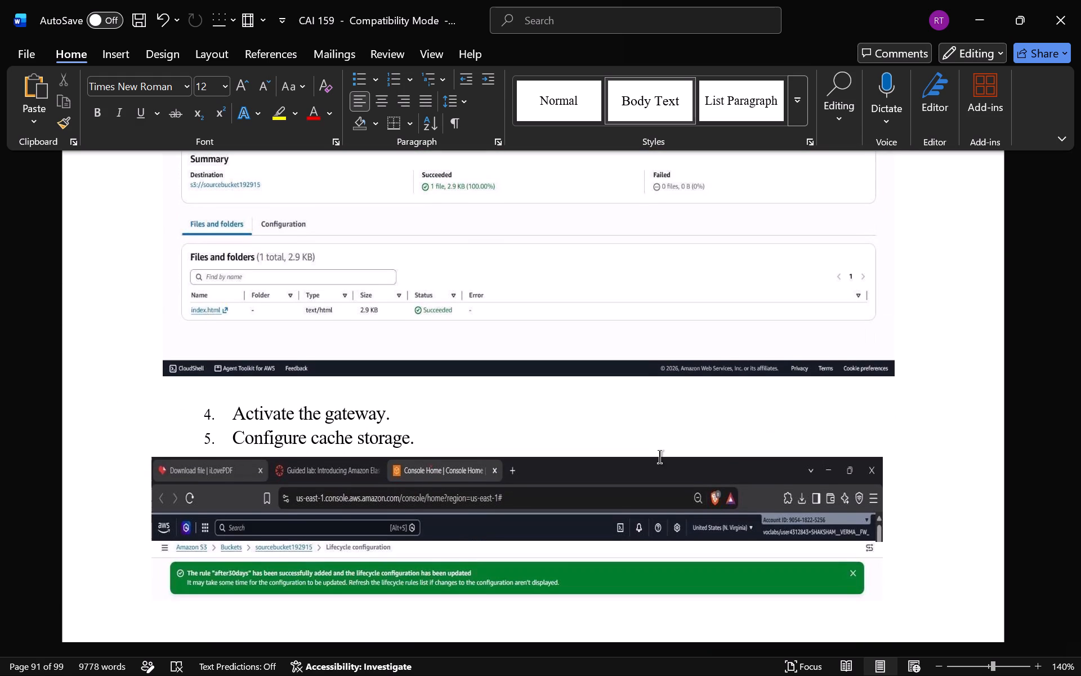
{"action": "scroll", "coordinate": [659, 456], "scroll_direction": "down", "scroll_amount": 1}
{"action": "left_click", "coordinate": [431, 438]}
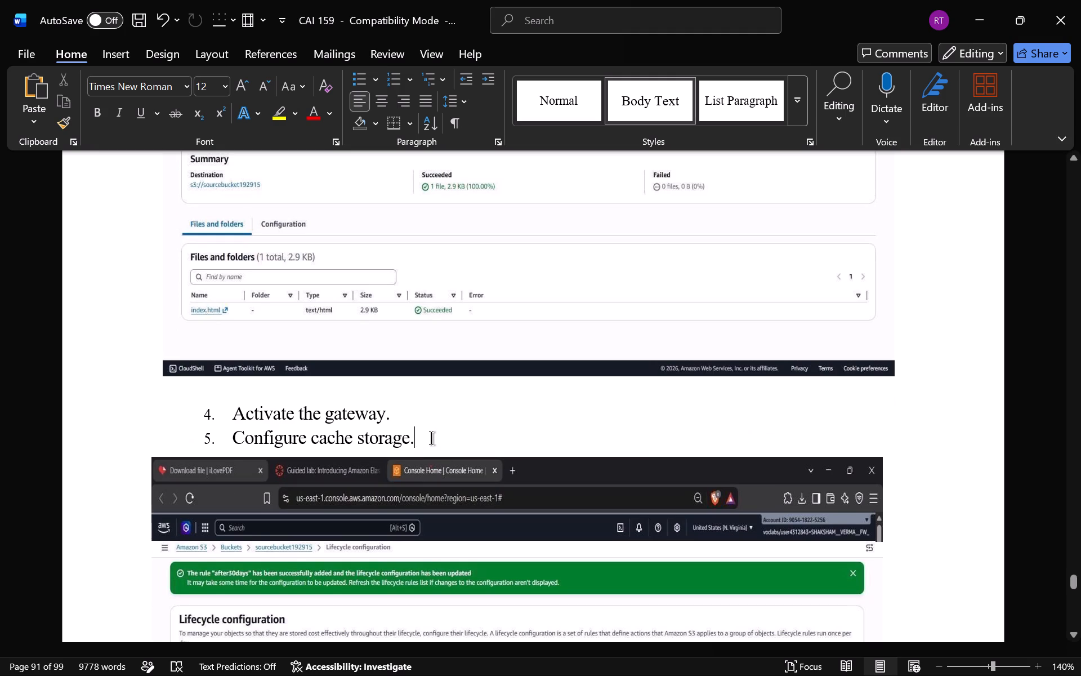
{"action": "key", "text": "ctrl+v"}
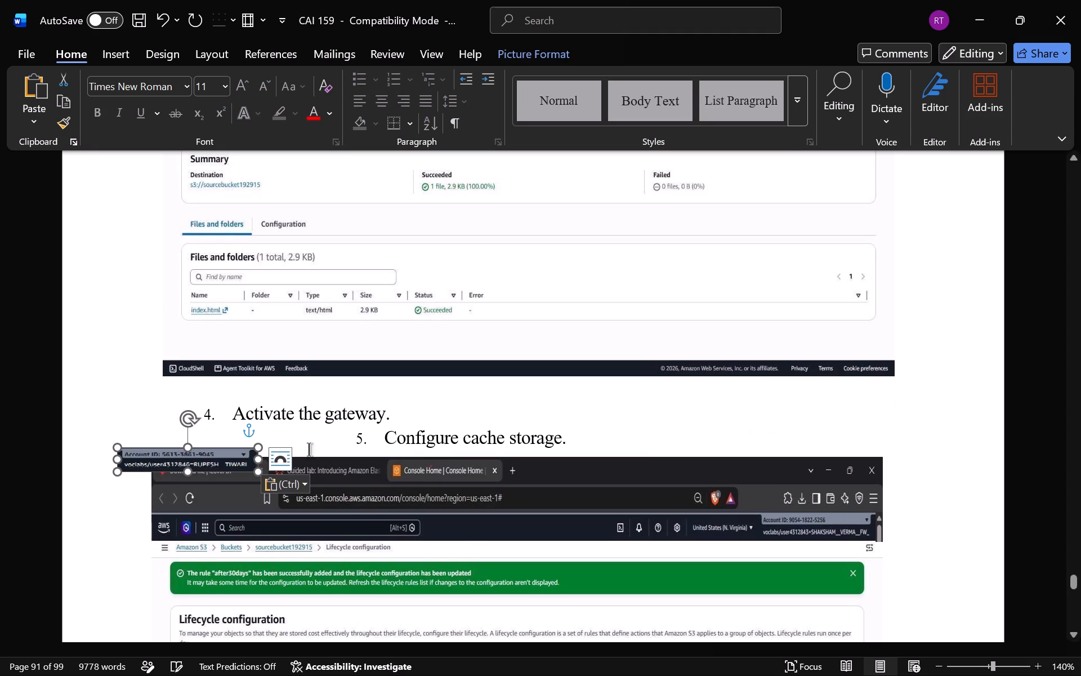
{"action": "left_click_drag", "start_coordinate": [199, 457], "coordinate": [803, 519]}
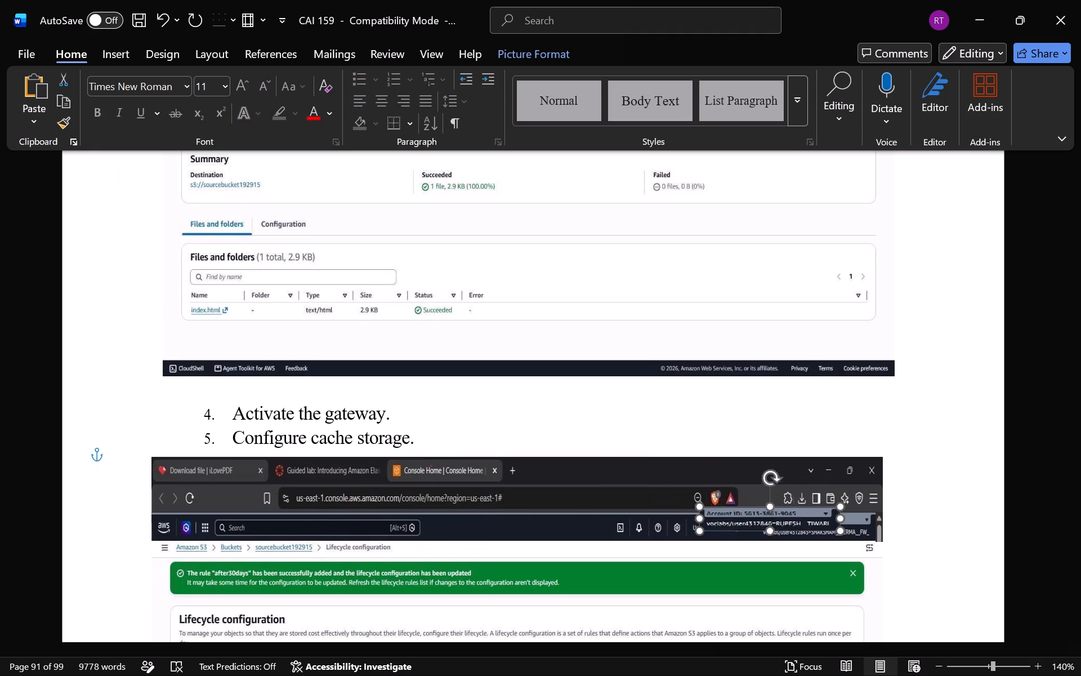
{"action": "left_click_drag", "start_coordinate": [803, 519], "coordinate": [817, 522]}
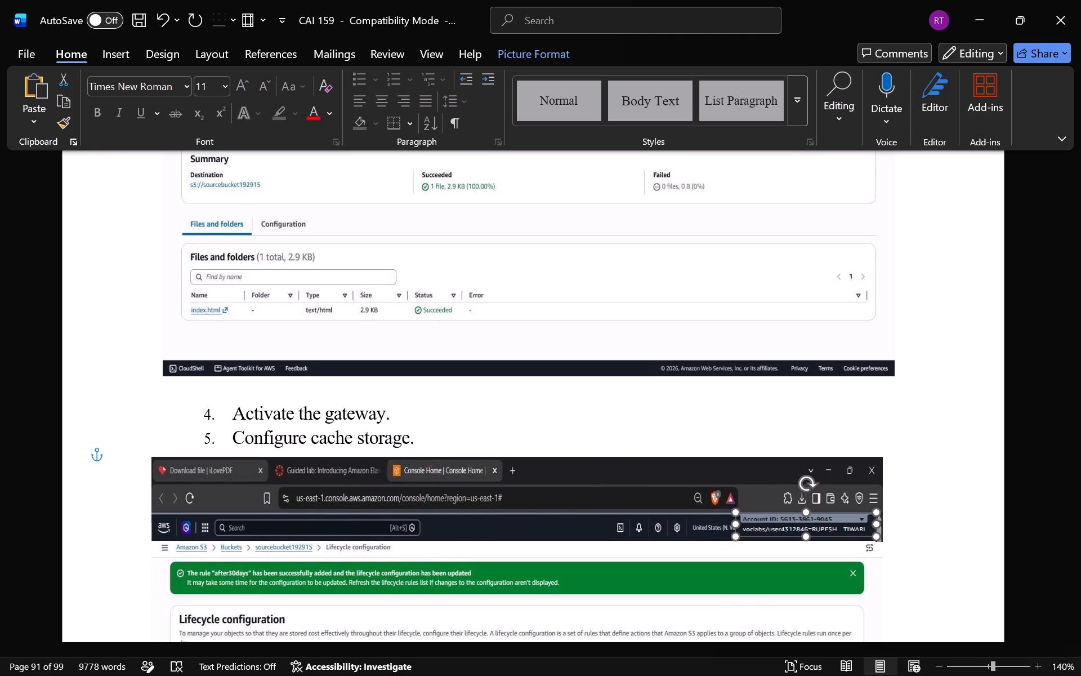
{"action": "left_click_drag", "start_coordinate": [817, 522], "coordinate": [820, 523]}
{"action": "left_click", "coordinate": [809, 537]}
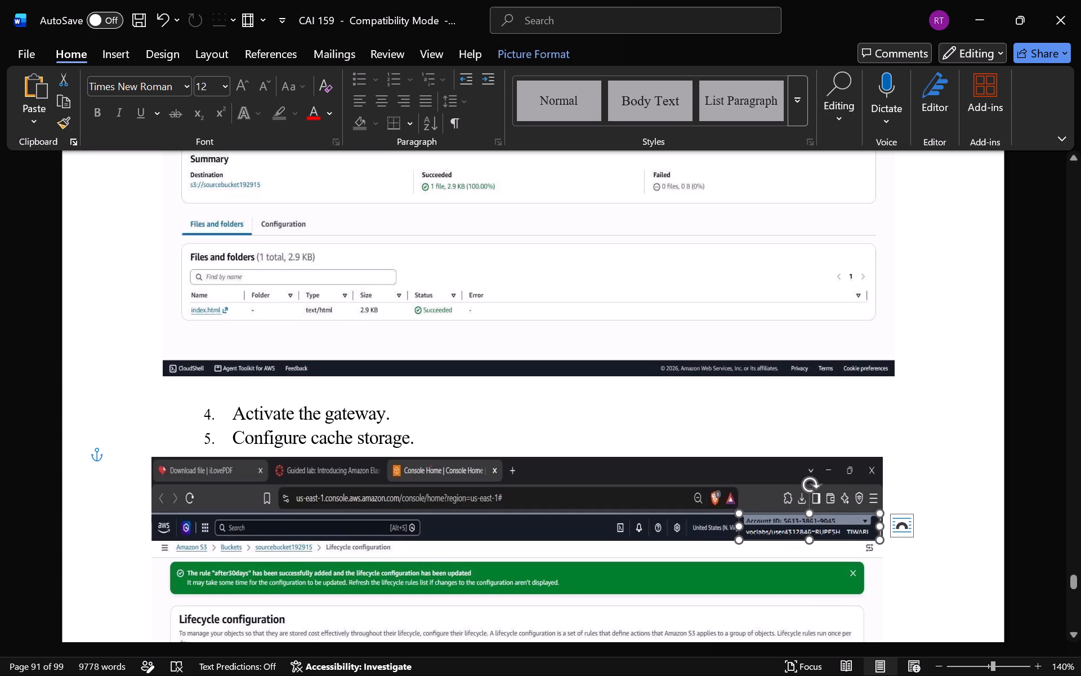
{"action": "left_click", "coordinate": [416, 432]}
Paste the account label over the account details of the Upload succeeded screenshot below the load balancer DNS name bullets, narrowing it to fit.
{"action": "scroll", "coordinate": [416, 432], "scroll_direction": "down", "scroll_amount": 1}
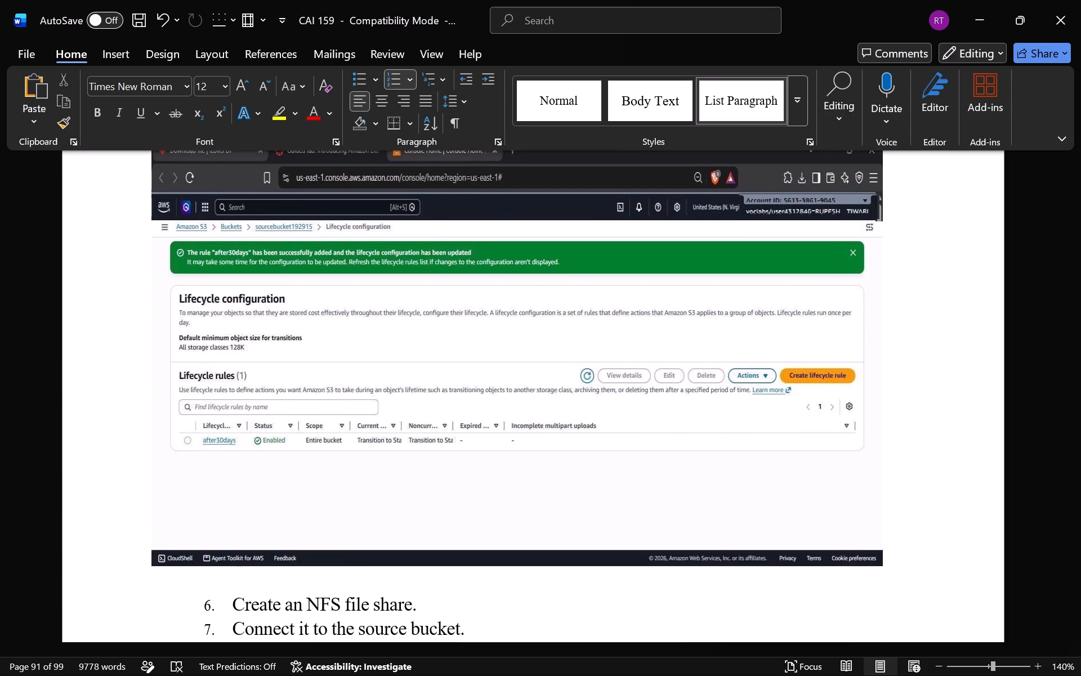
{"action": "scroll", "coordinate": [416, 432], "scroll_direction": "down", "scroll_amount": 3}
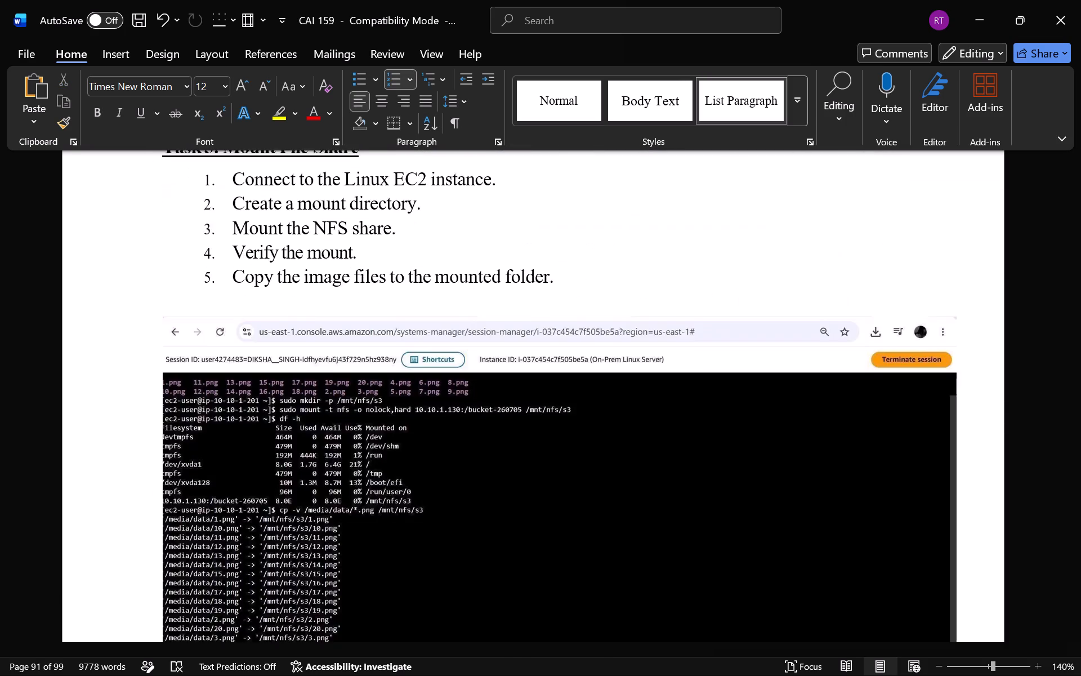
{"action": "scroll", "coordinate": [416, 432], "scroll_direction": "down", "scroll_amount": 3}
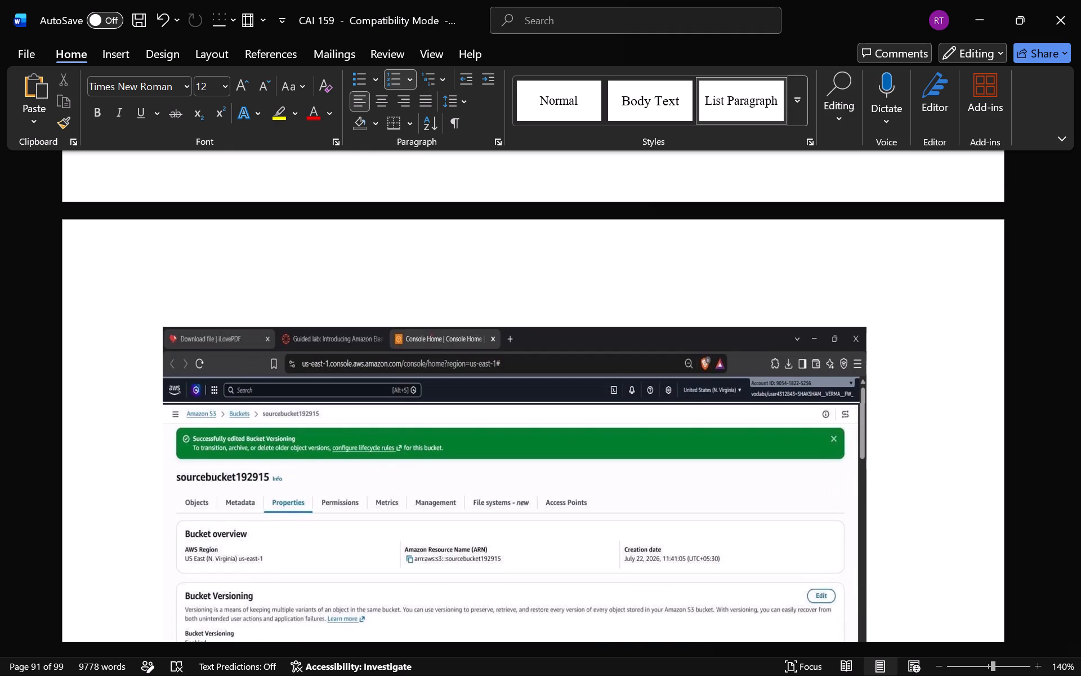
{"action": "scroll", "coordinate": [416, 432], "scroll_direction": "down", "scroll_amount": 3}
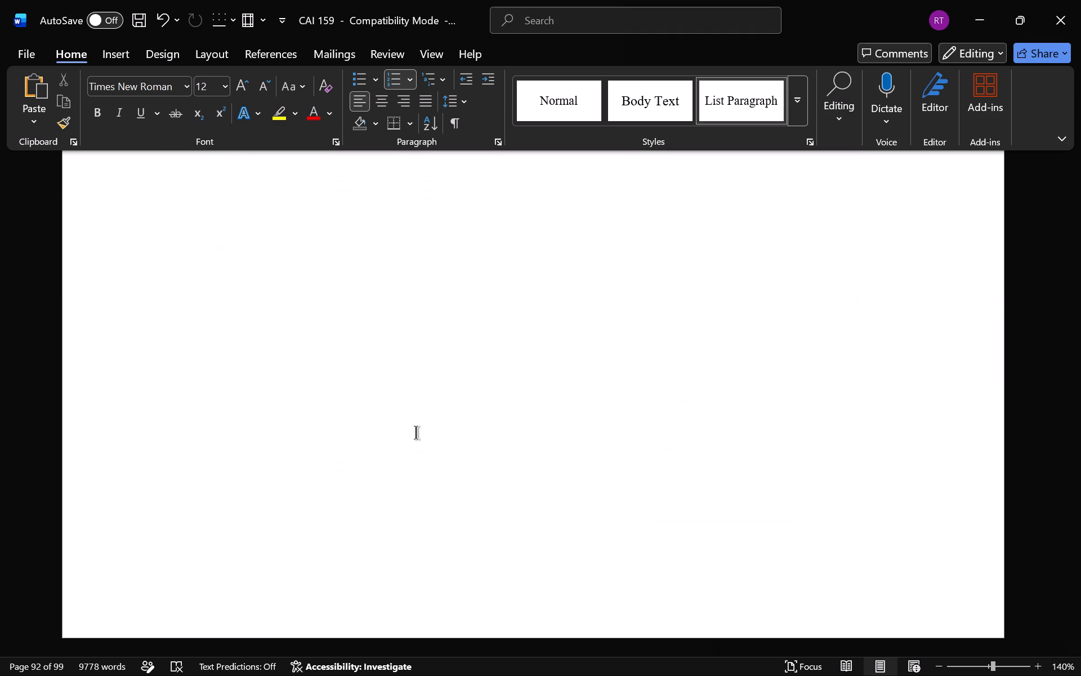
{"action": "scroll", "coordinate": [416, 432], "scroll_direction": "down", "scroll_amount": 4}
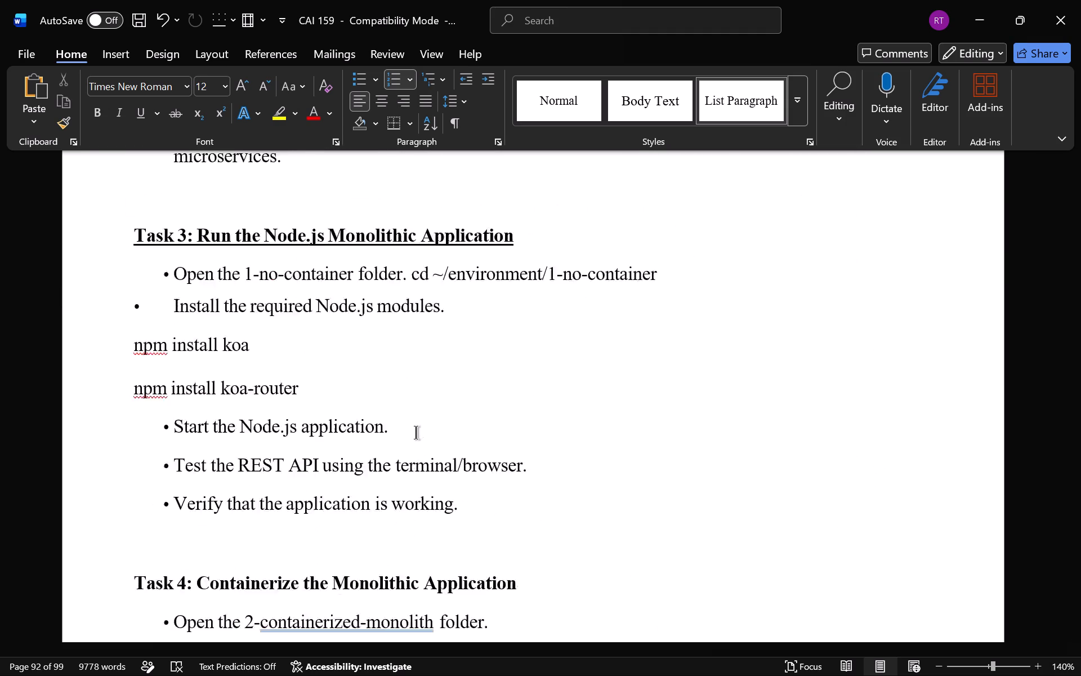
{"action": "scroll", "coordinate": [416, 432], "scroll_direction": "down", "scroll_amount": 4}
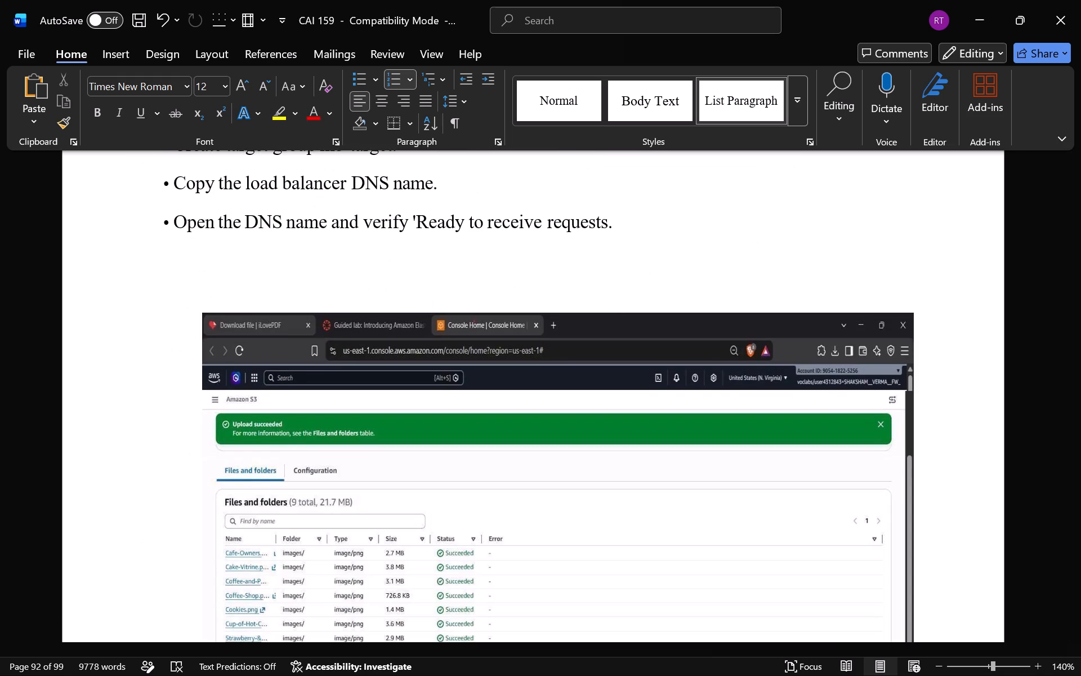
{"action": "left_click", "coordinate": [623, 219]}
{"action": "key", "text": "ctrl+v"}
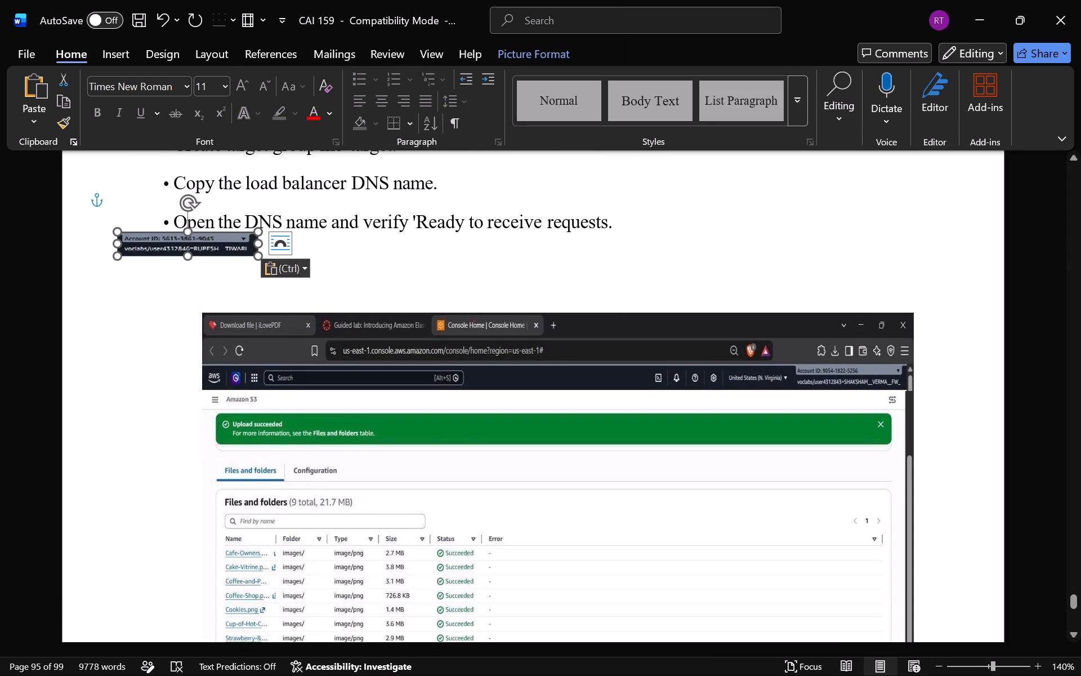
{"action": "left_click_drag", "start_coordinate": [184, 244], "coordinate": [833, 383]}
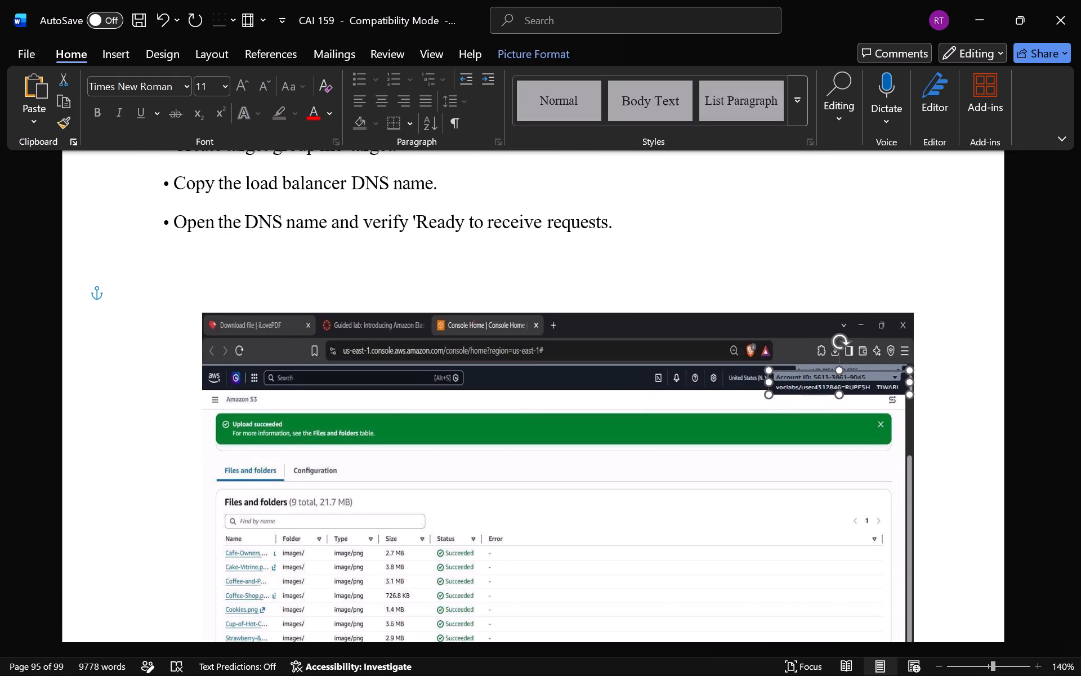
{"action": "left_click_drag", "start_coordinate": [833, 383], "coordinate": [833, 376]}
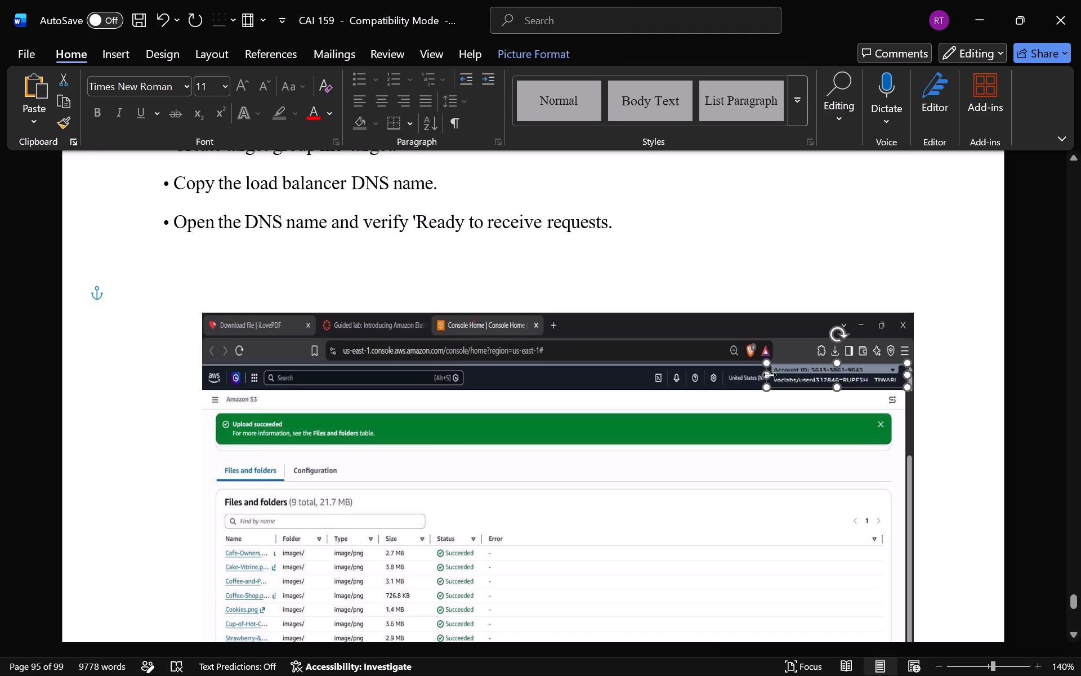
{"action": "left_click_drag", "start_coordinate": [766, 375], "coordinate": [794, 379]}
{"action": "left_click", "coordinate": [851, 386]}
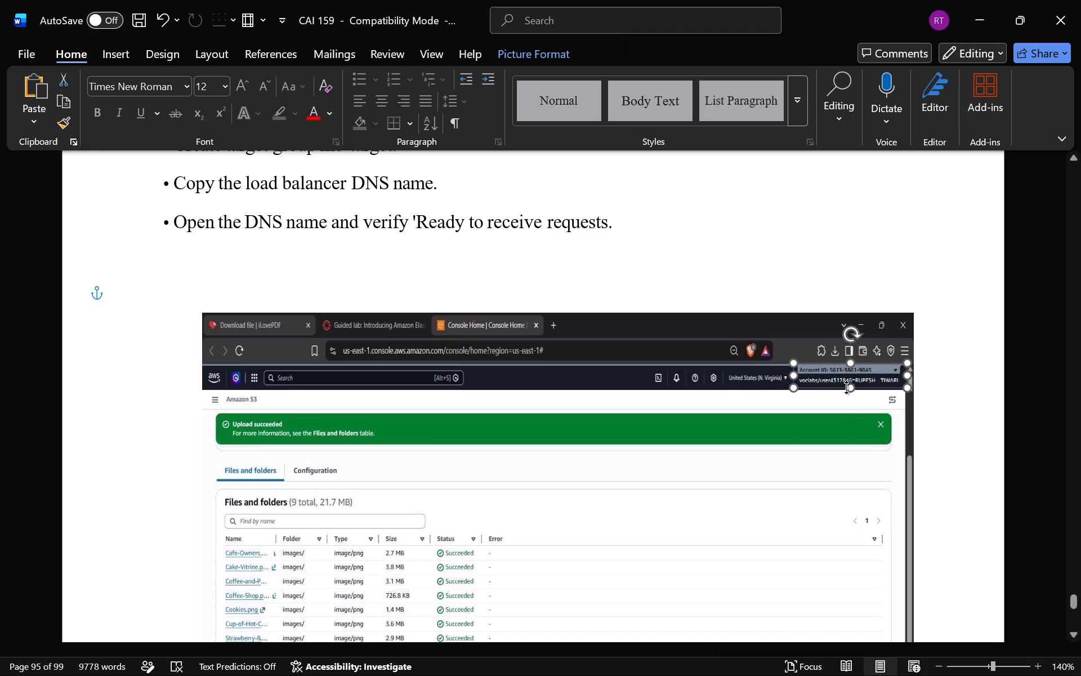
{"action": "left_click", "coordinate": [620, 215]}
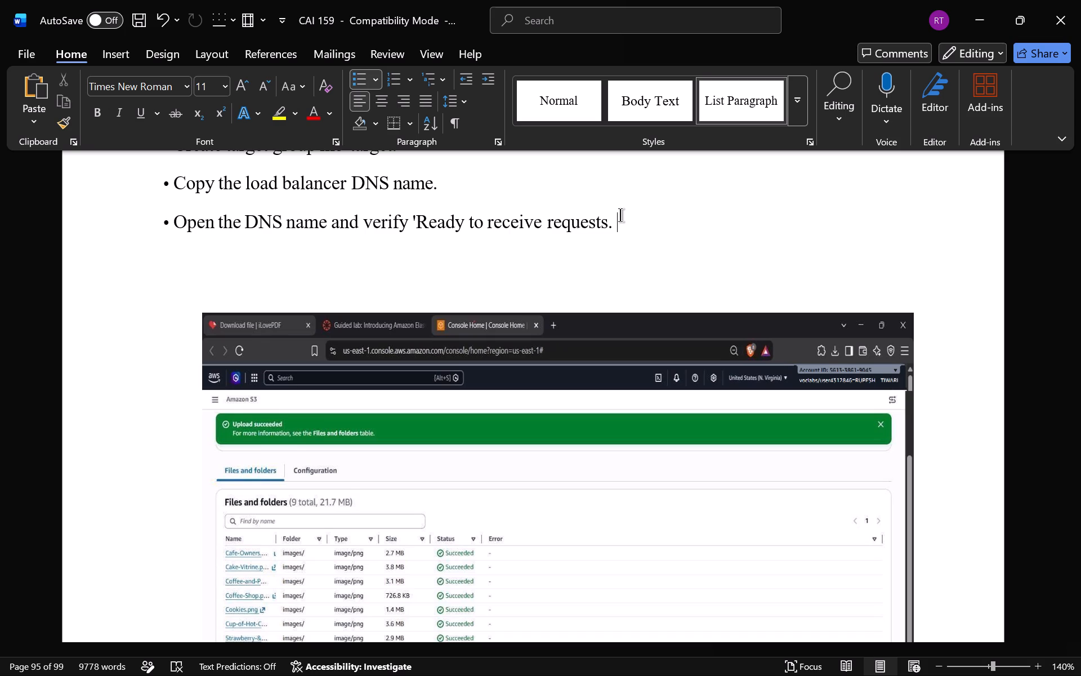
Look through Task 6, Test the Containerized Monolith, and the following tasks and pages for further screenshots, returning to the Upload succeeded screenshot.
{"action": "scroll", "coordinate": [563, 430], "scroll_direction": "down", "scroll_amount": 2}
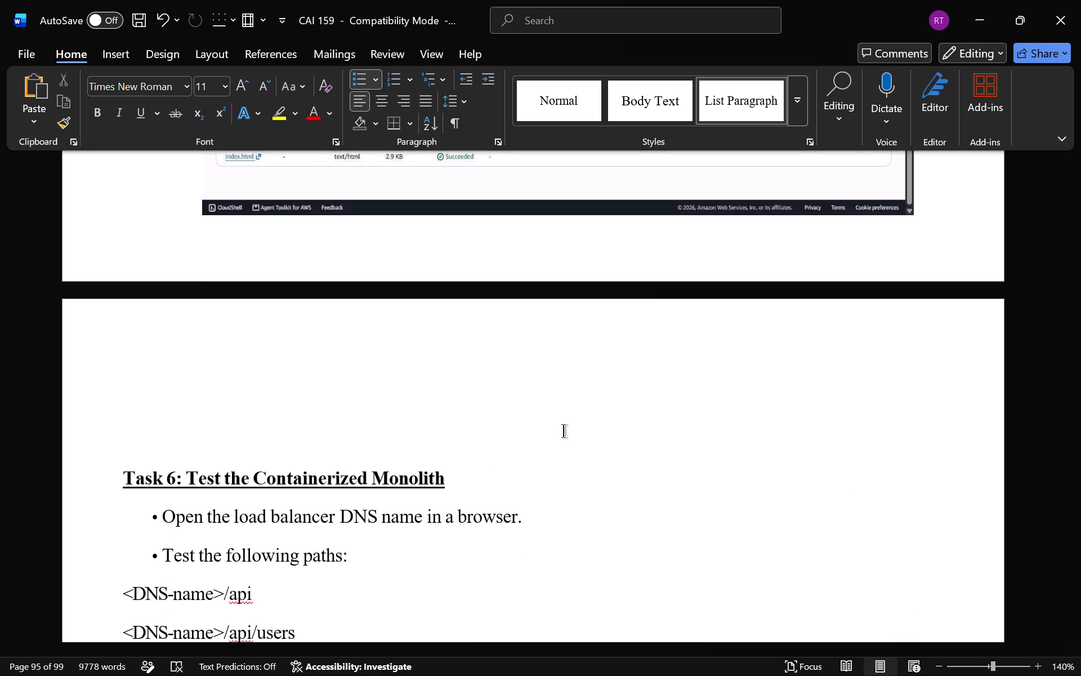
{"action": "scroll", "coordinate": [563, 430], "scroll_direction": "down", "scroll_amount": 6}
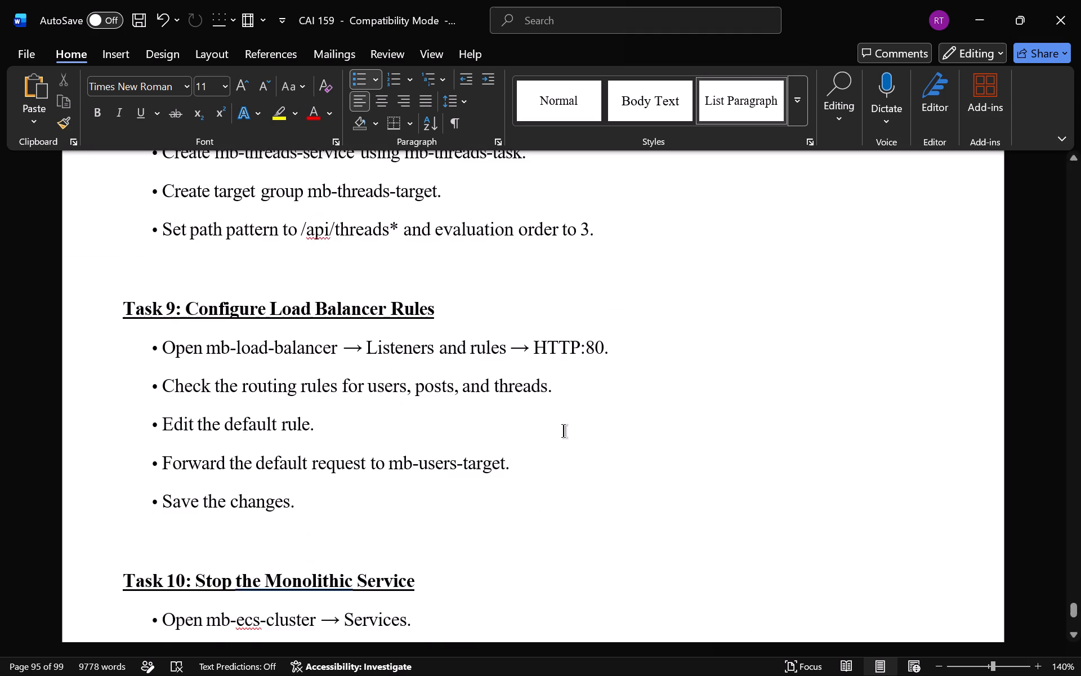
{"action": "scroll", "coordinate": [563, 430], "scroll_direction": "down", "scroll_amount": 6}
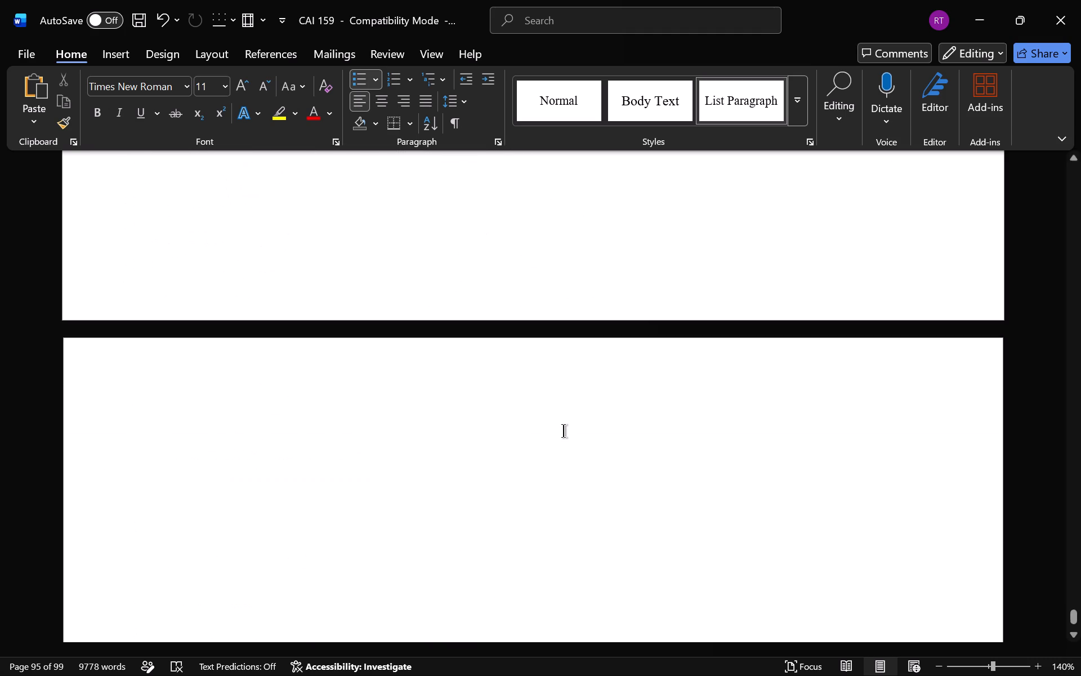
{"action": "scroll", "coordinate": [563, 430], "scroll_direction": "down", "scroll_amount": 2}
{"action": "scroll", "coordinate": [563, 430], "scroll_direction": "up", "scroll_amount": 8}
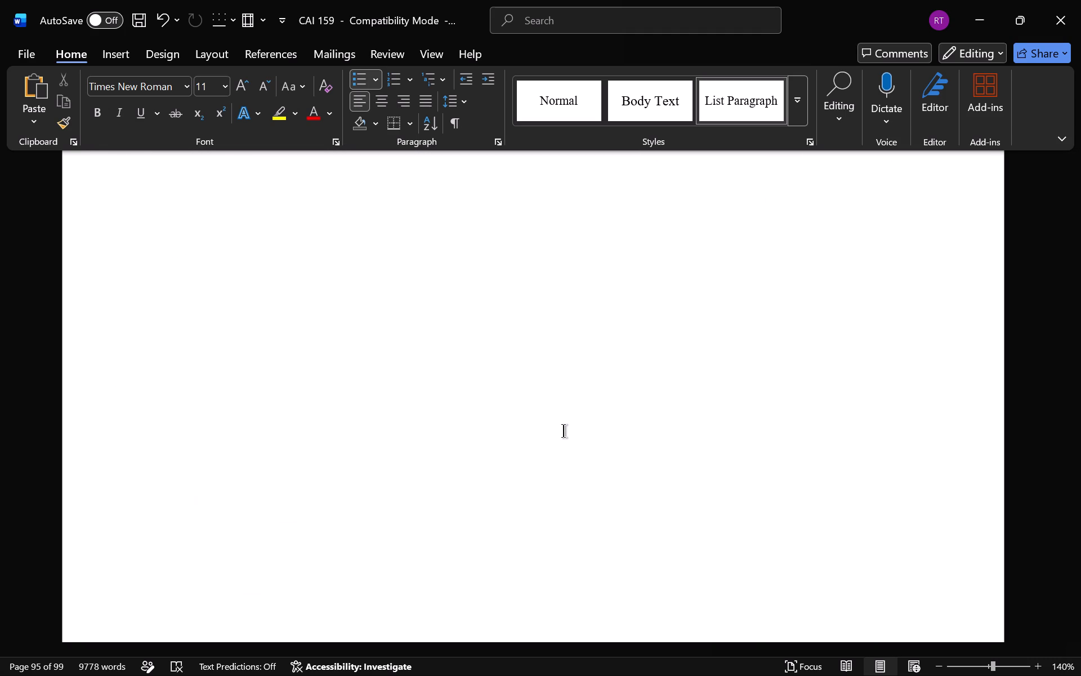
{"action": "scroll", "coordinate": [563, 430], "scroll_direction": "up", "scroll_amount": 8}
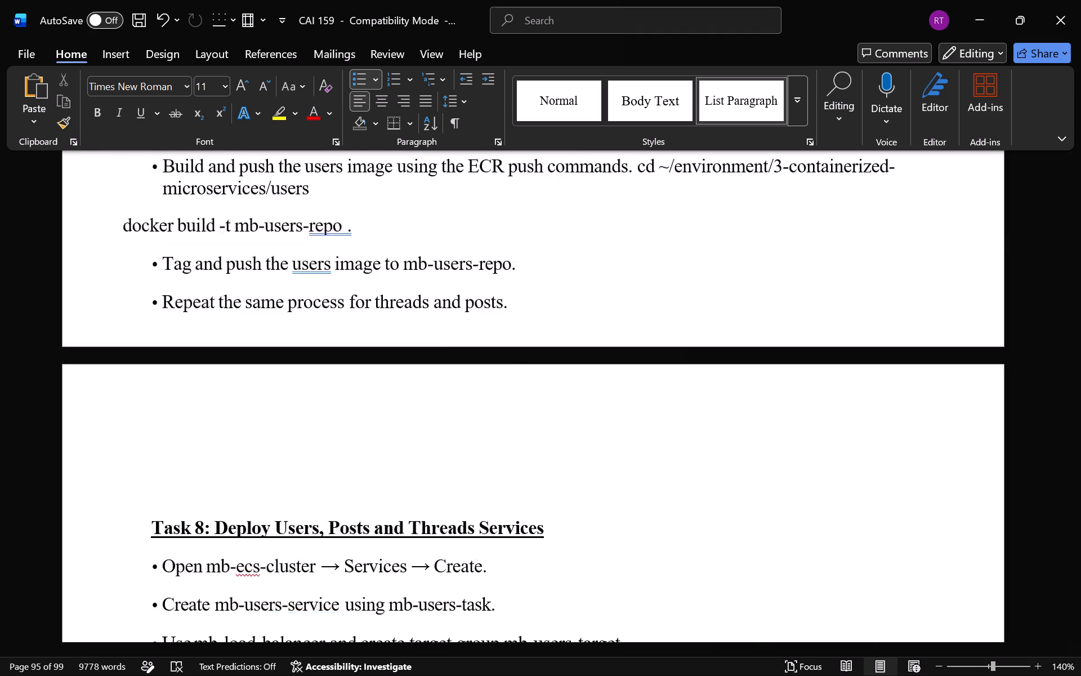
{"action": "scroll", "coordinate": [563, 430], "scroll_direction": "up", "scroll_amount": 5}
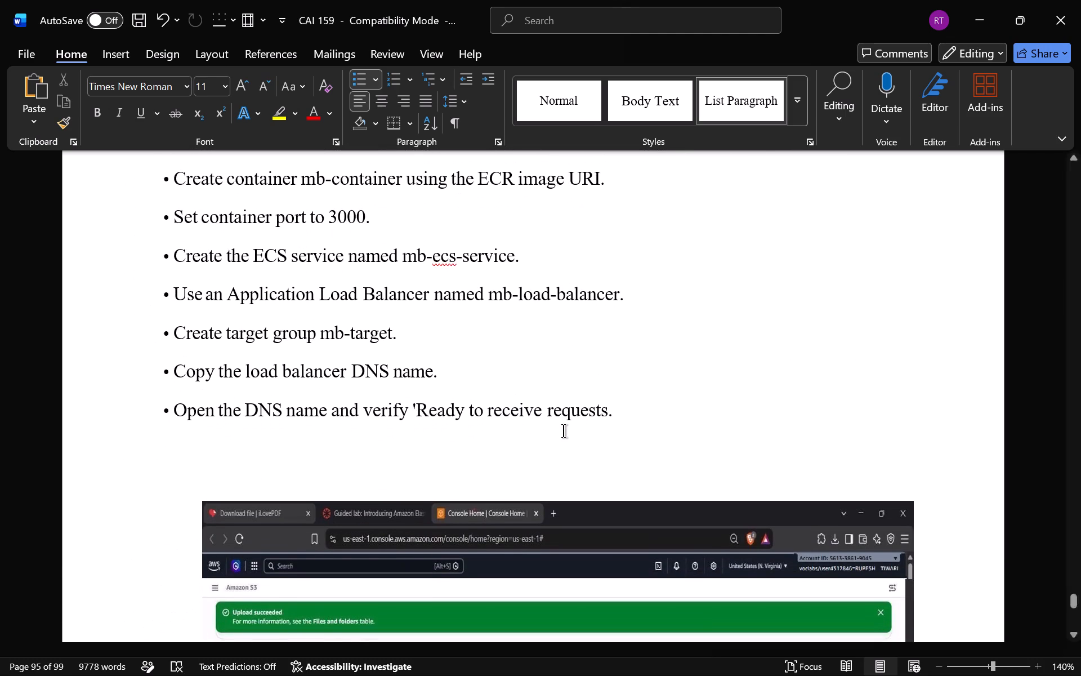
{"action": "scroll", "coordinate": [563, 430], "scroll_direction": "up", "scroll_amount": 1}
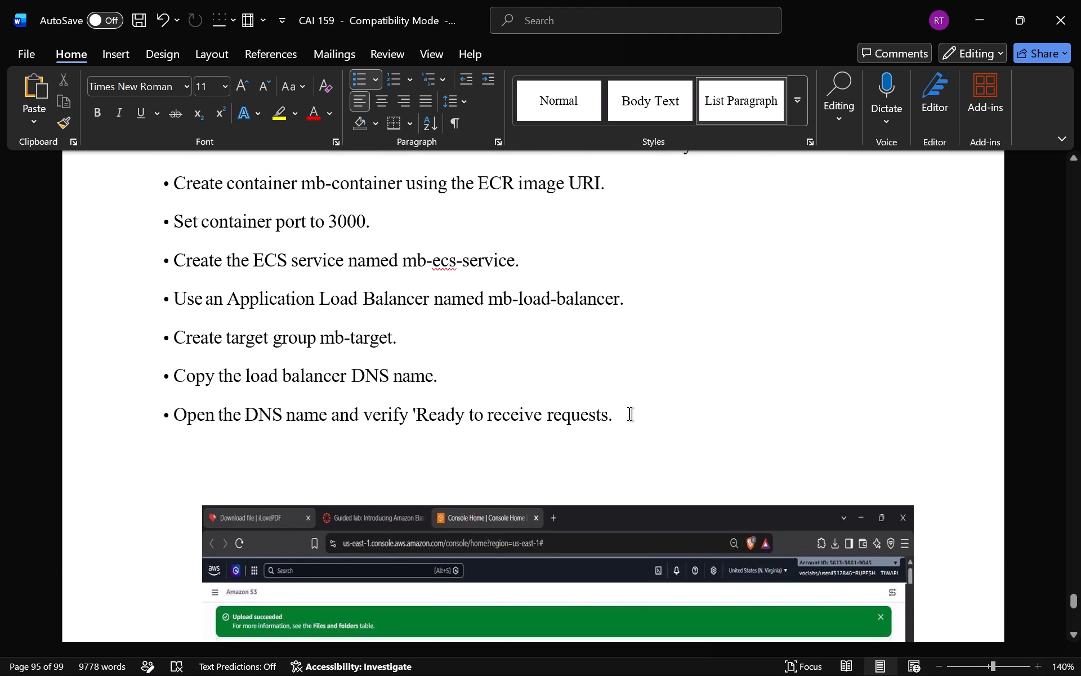
Save the CAI 159 document.
{"action": "key", "text": "ctrl+s"}
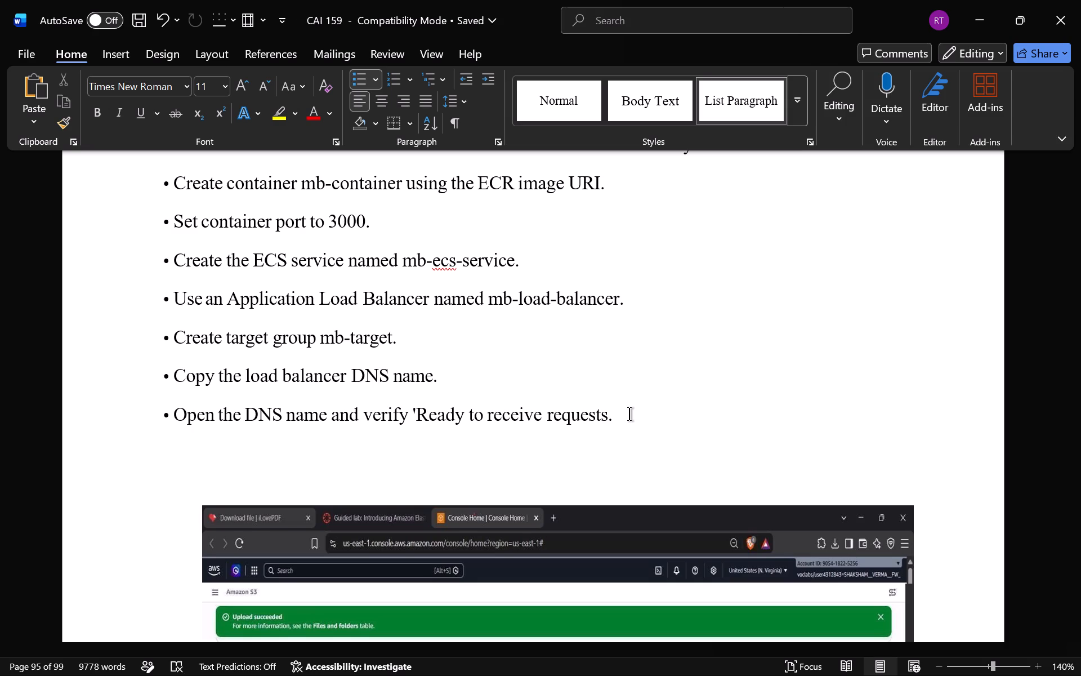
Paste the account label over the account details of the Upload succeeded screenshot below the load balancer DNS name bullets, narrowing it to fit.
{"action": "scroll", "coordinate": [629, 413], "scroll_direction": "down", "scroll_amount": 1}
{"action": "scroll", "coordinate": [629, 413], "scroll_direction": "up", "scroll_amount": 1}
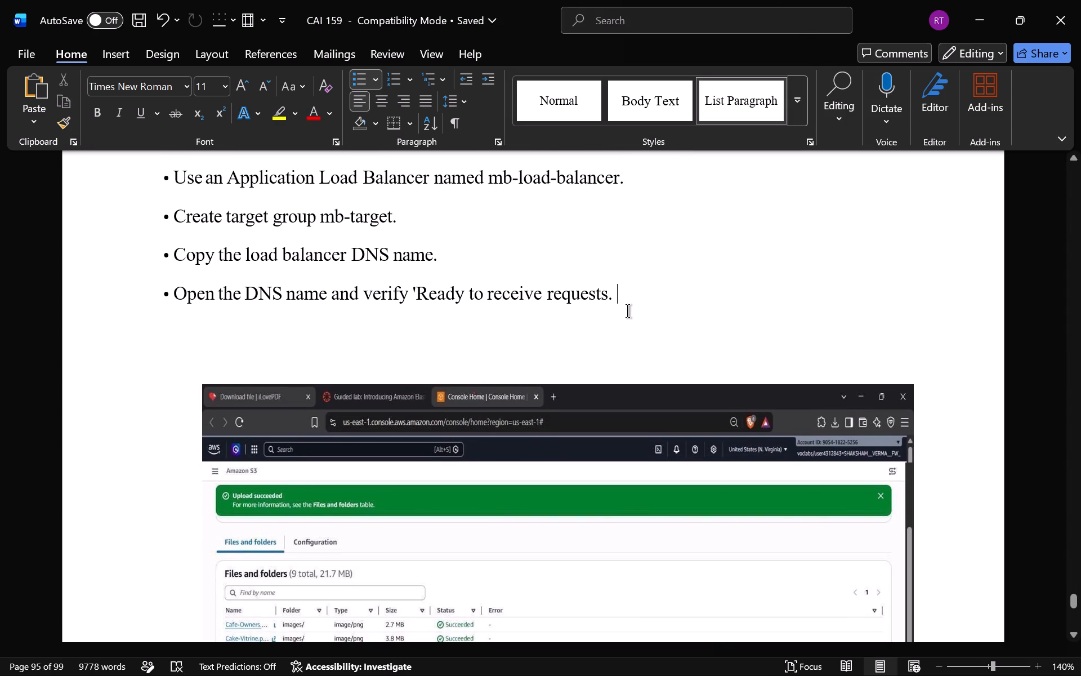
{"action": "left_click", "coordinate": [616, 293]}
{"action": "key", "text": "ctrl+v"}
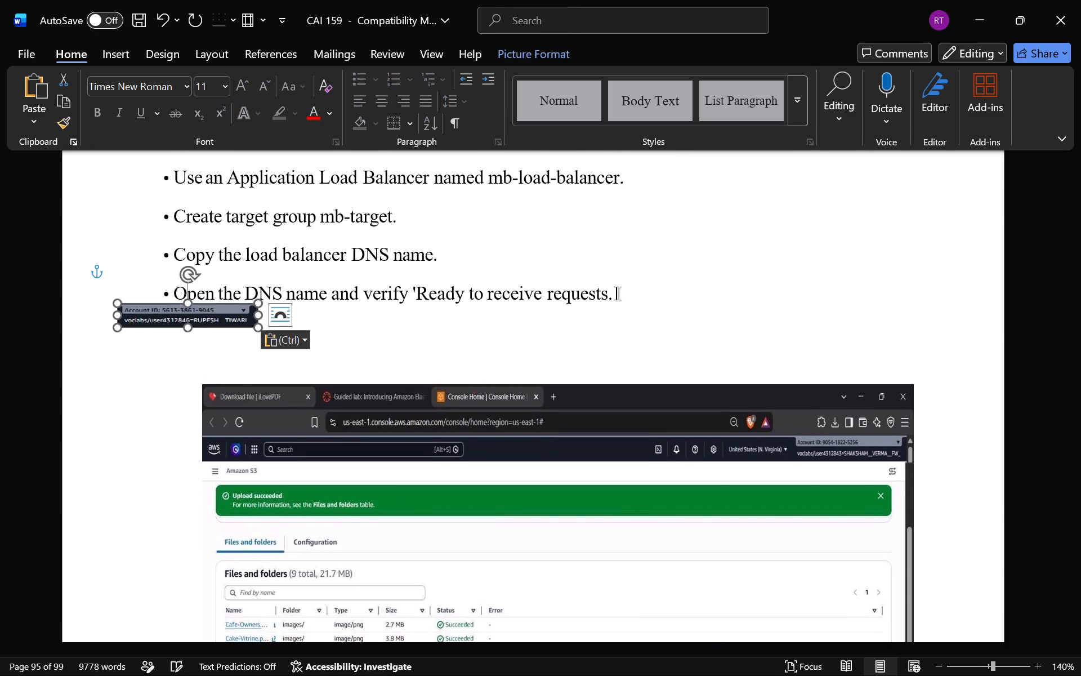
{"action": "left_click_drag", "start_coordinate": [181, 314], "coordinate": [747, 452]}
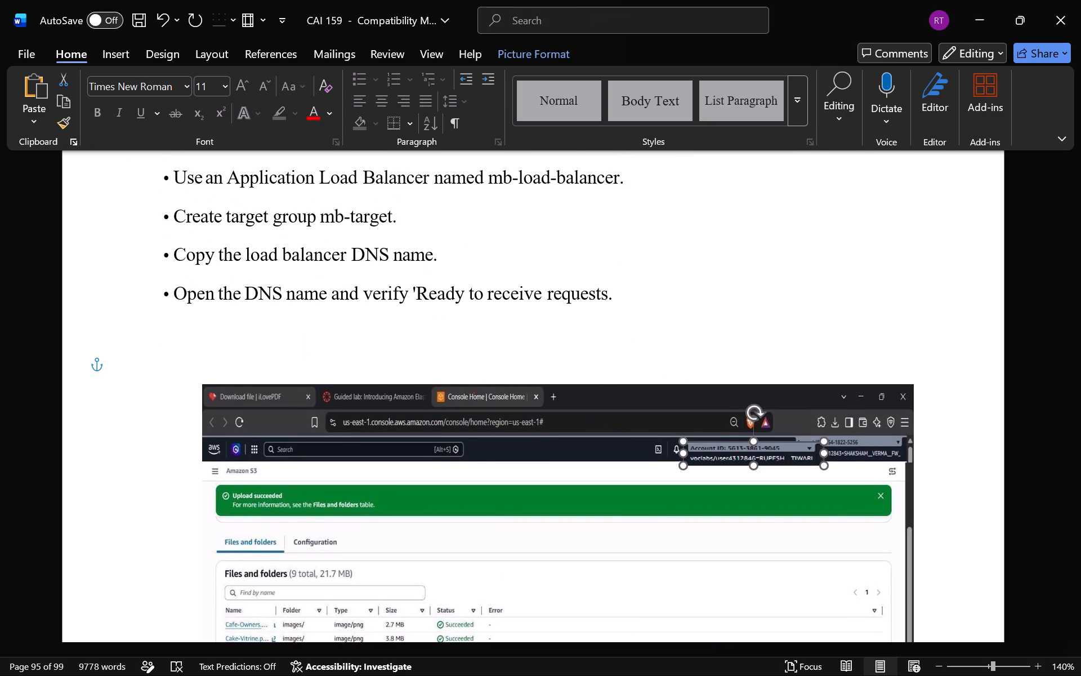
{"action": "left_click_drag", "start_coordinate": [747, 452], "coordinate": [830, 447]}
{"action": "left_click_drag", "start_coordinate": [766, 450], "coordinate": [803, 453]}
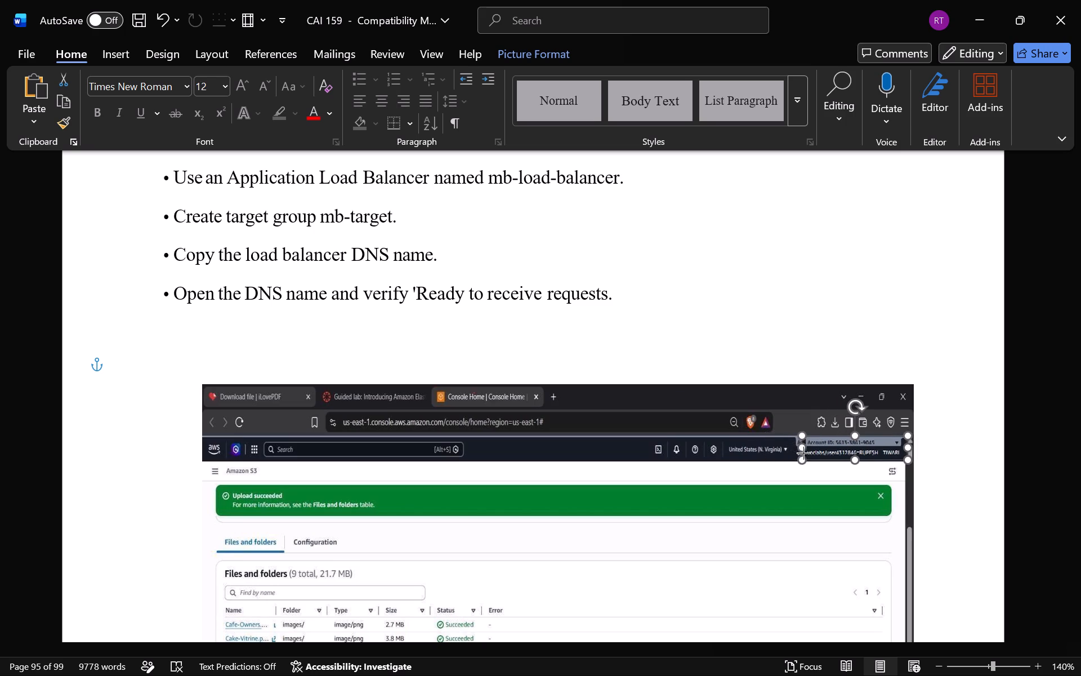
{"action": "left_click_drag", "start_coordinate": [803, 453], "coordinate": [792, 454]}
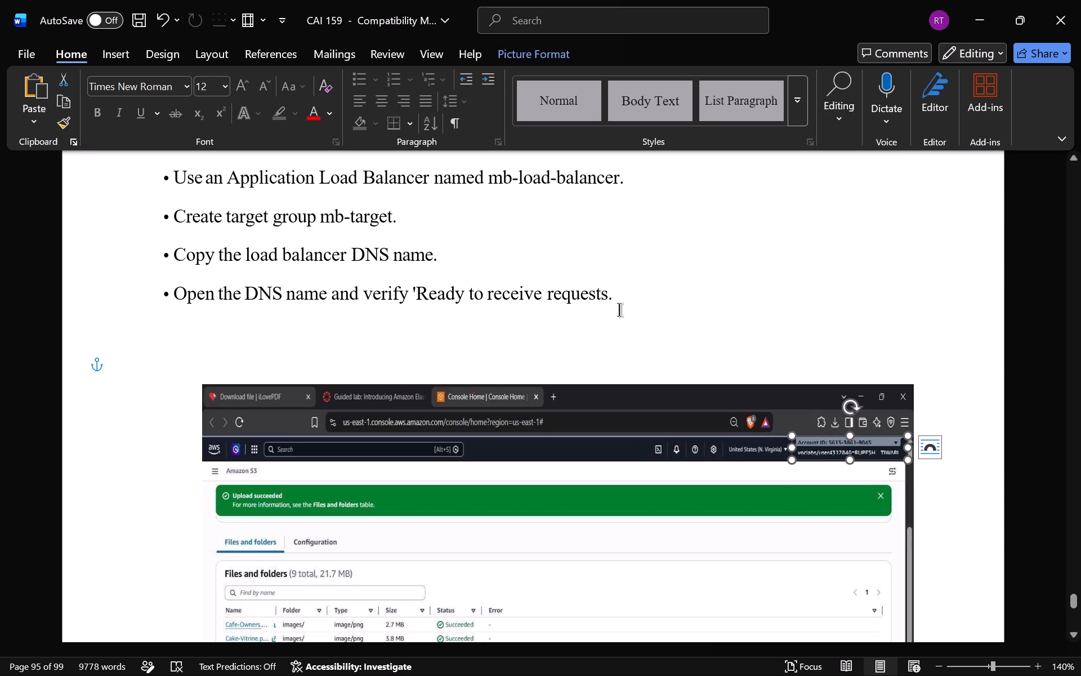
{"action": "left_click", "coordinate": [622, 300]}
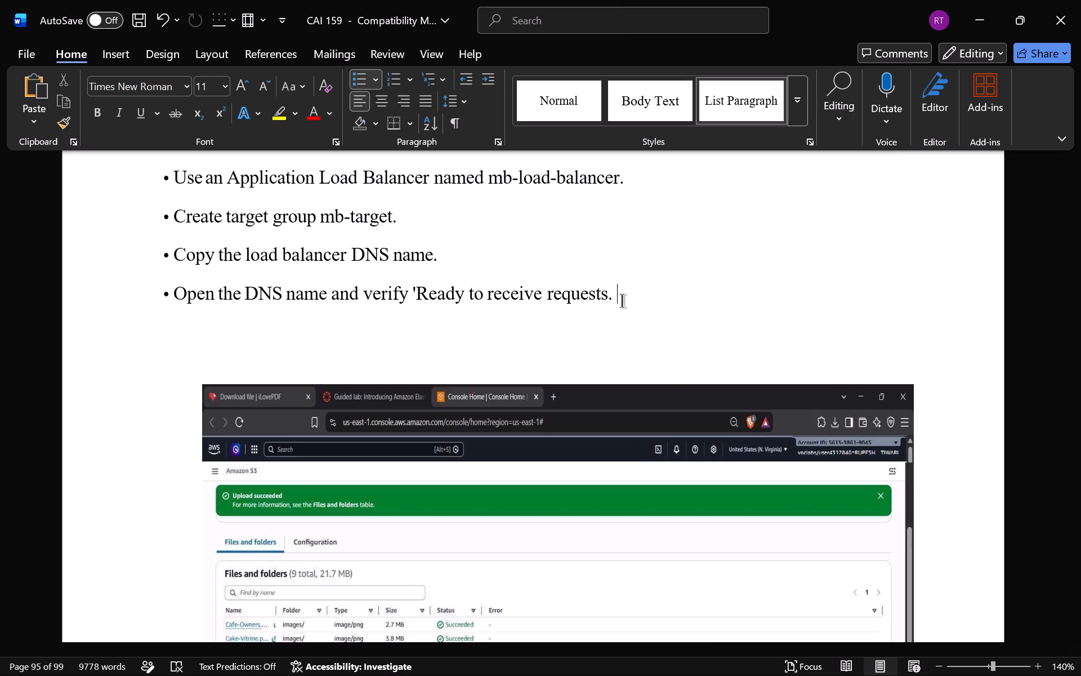
Save the CAI 159 document.
{"action": "key", "text": "ctrl+s"}
Look through the pages after the Upload succeeded screenshot, down to the course completion certificate, for further console screenshots.
{"action": "scroll", "coordinate": [622, 300], "scroll_direction": "down", "scroll_amount": 1}
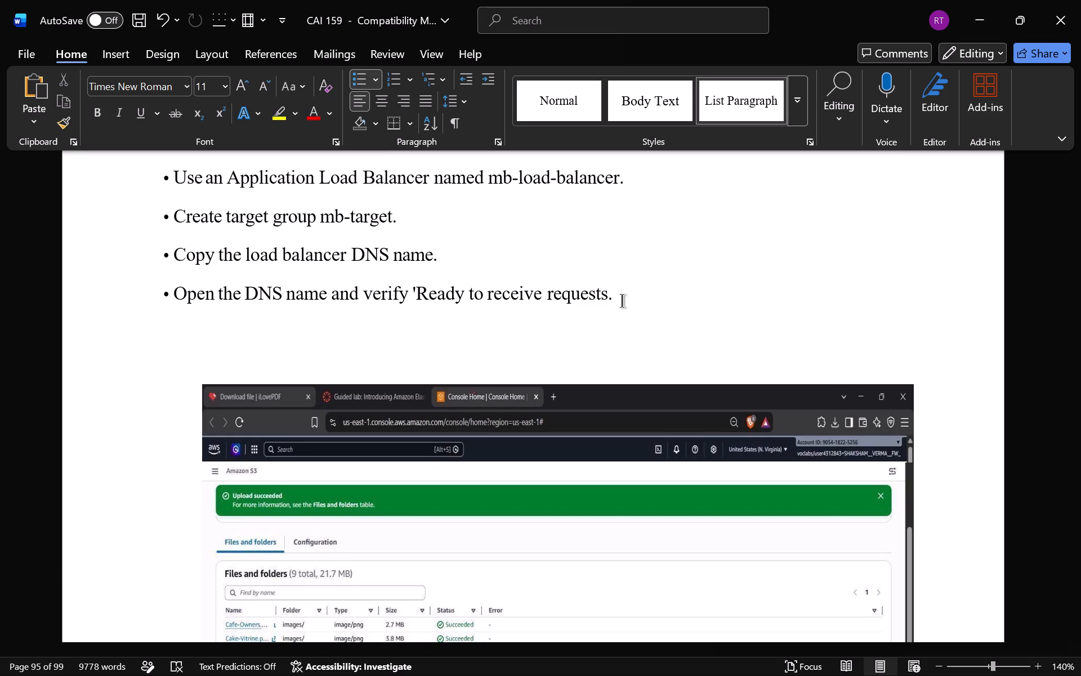
{"action": "scroll", "coordinate": [622, 300], "scroll_direction": "down", "scroll_amount": 16}
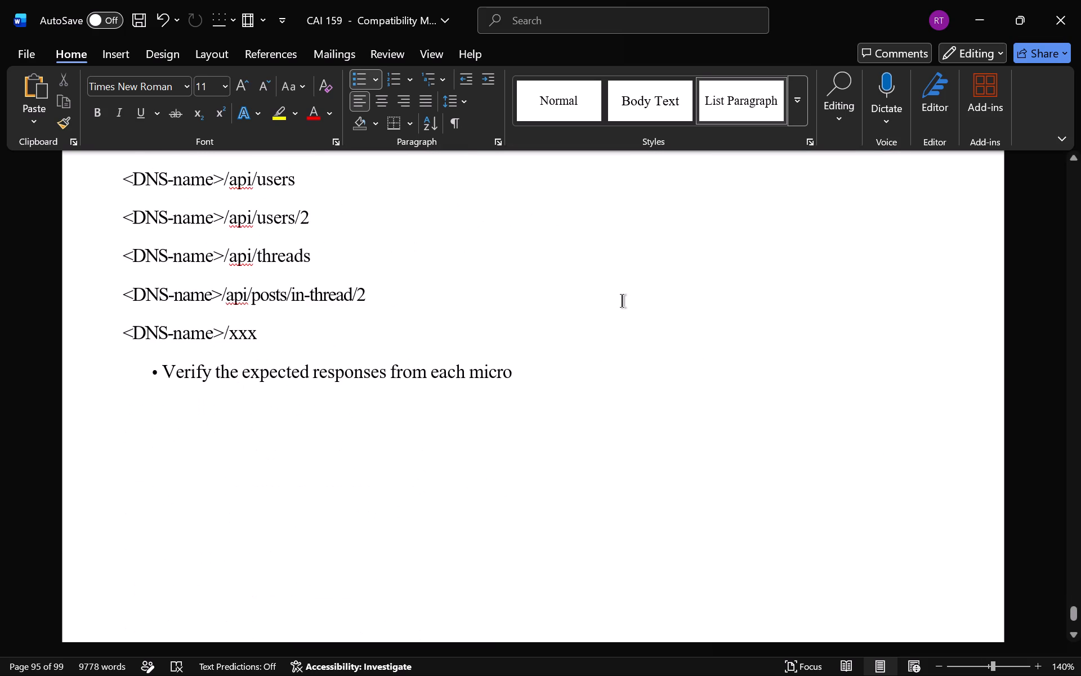
{"action": "scroll", "coordinate": [622, 300], "scroll_direction": "down", "scroll_amount": 8}
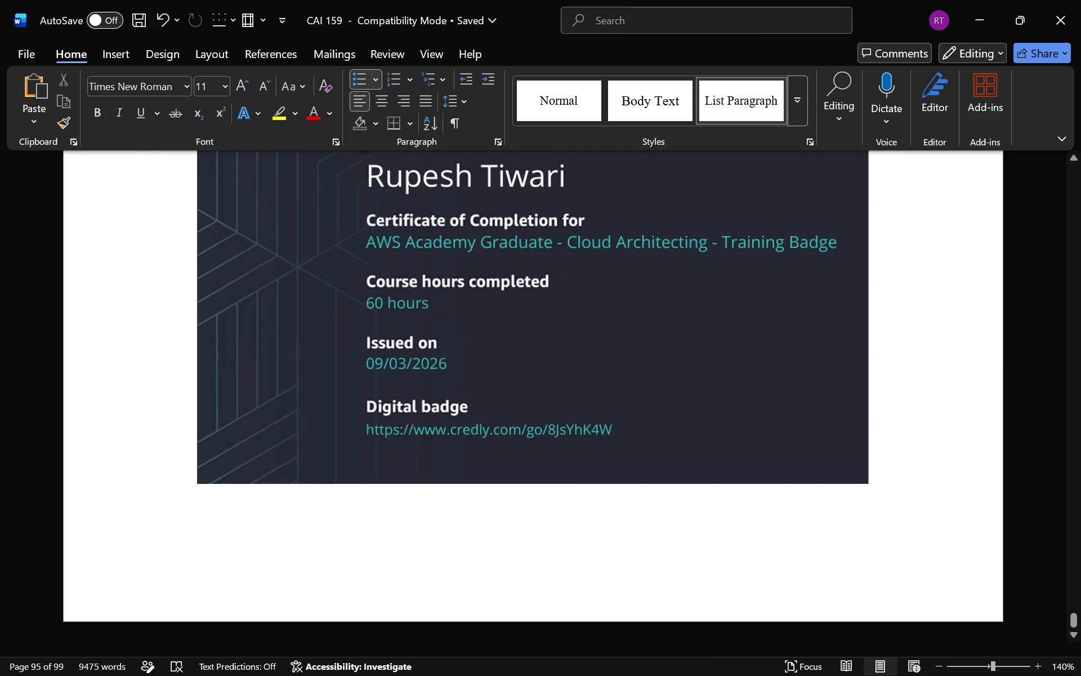
{"action": "scroll", "coordinate": [622, 300], "scroll_direction": "up", "scroll_amount": 8}
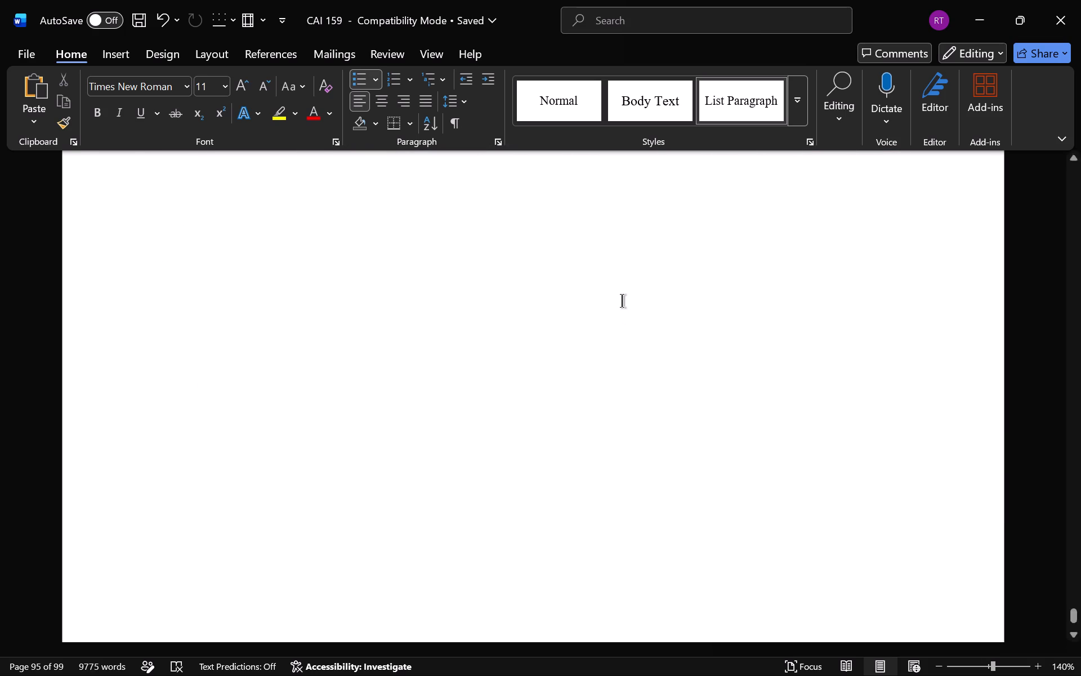
{"action": "scroll", "coordinate": [622, 300], "scroll_direction": "up", "scroll_amount": 4}
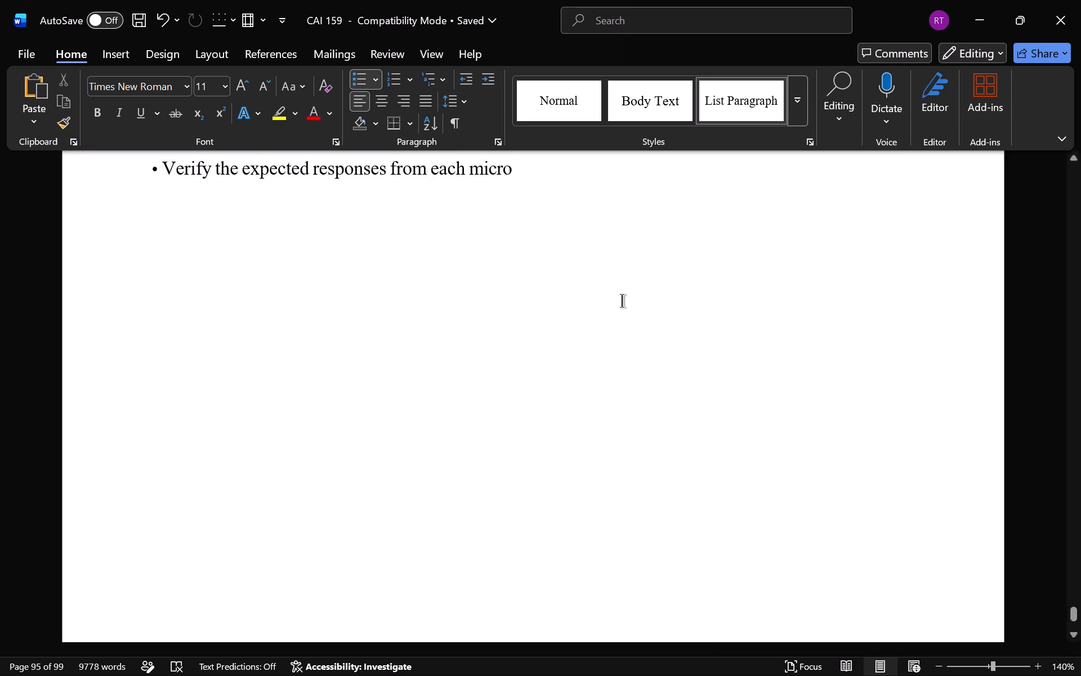
{"action": "scroll", "coordinate": [622, 300], "scroll_direction": "up", "scroll_amount": 2}
{"action": "scroll", "coordinate": [622, 300], "scroll_direction": "down", "scroll_amount": 2}
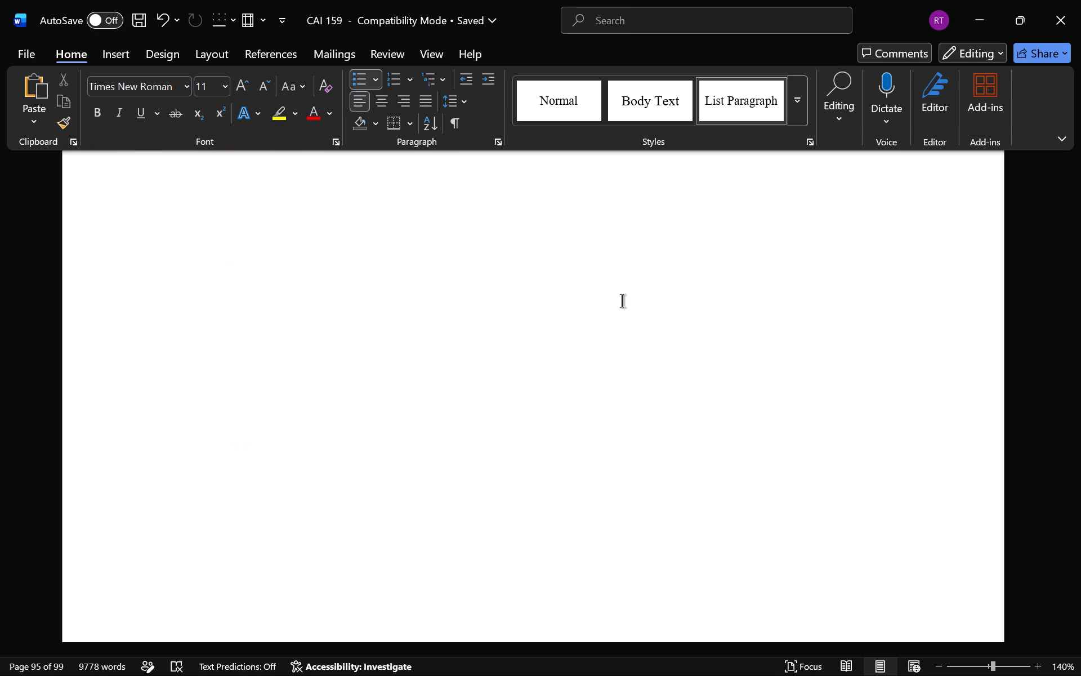
{"action": "scroll", "coordinate": [622, 300], "scroll_direction": "down", "scroll_amount": 1}
{"action": "scroll", "coordinate": [622, 300], "scroll_direction": "up", "scroll_amount": 4}
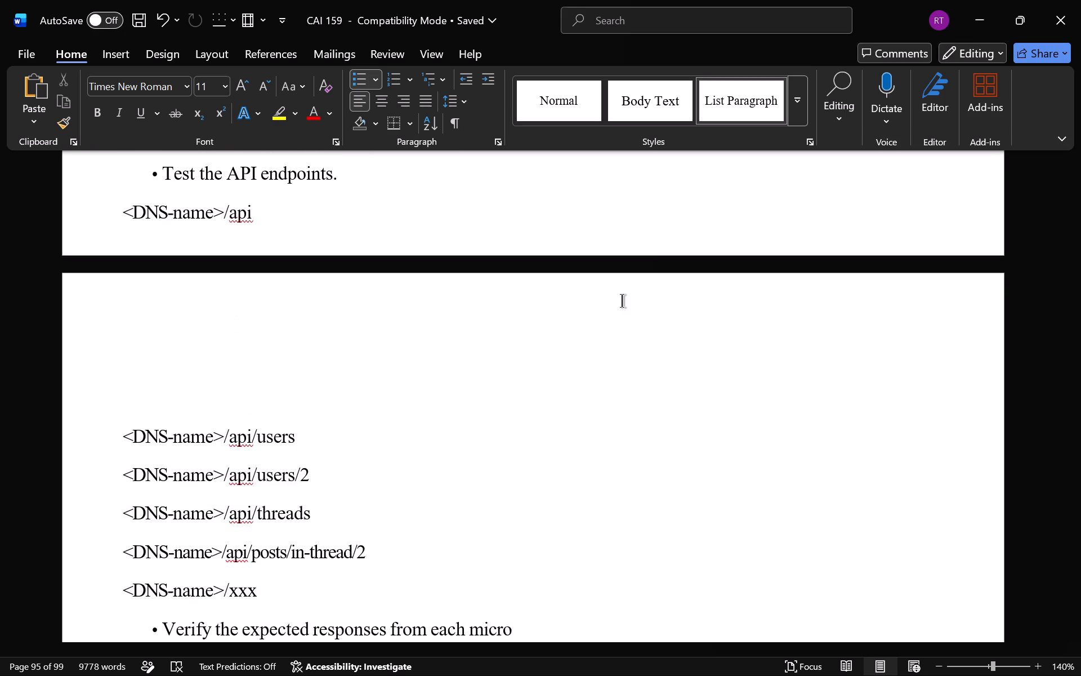
Review the LAB-20 tasks backward from the API endpoint tests to the lab heading, and return to the Upload succeeded screenshot.
{"action": "scroll", "coordinate": [622, 300], "scroll_direction": "up", "scroll_amount": 4}
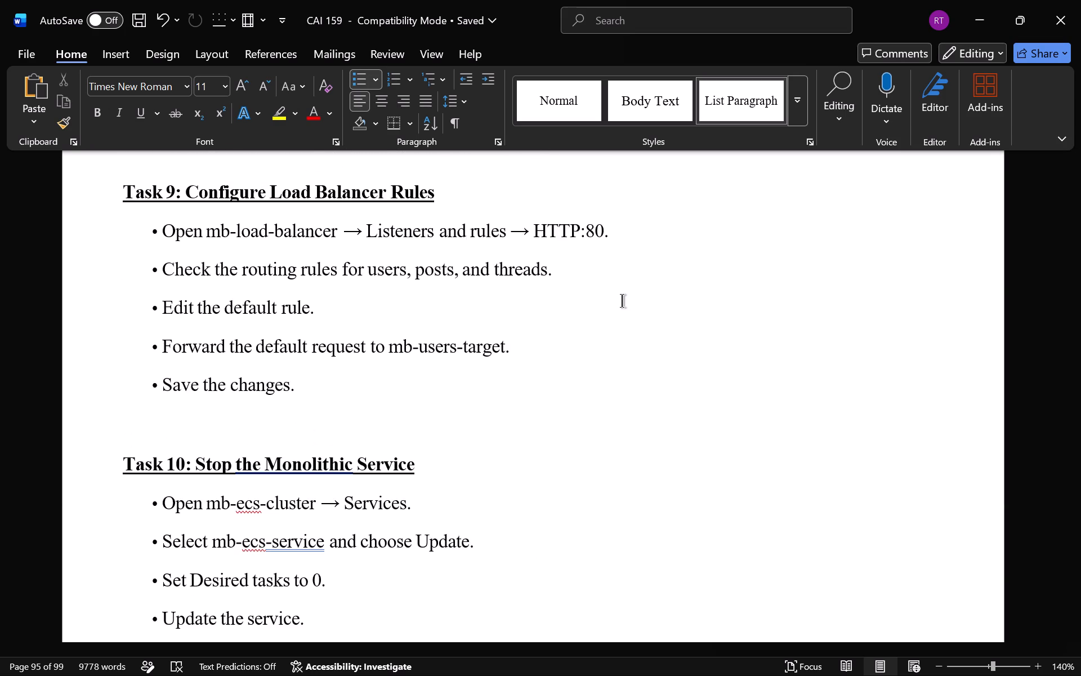
{"action": "scroll", "coordinate": [622, 300], "scroll_direction": "up", "scroll_amount": 3}
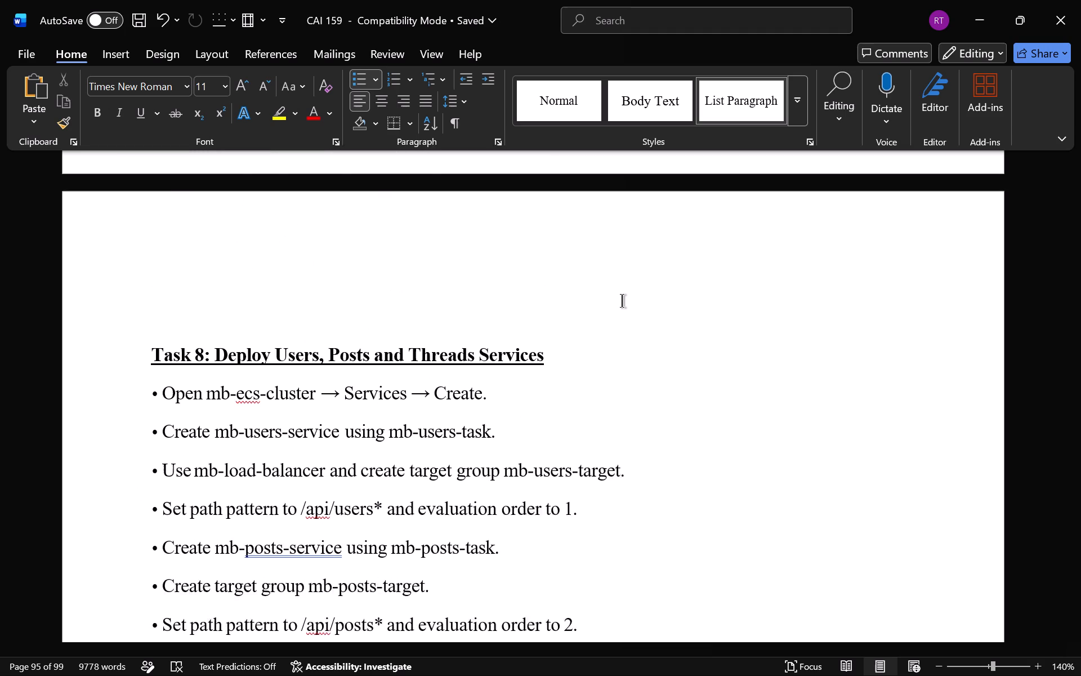
{"action": "scroll", "coordinate": [622, 300], "scroll_direction": "up", "scroll_amount": 2}
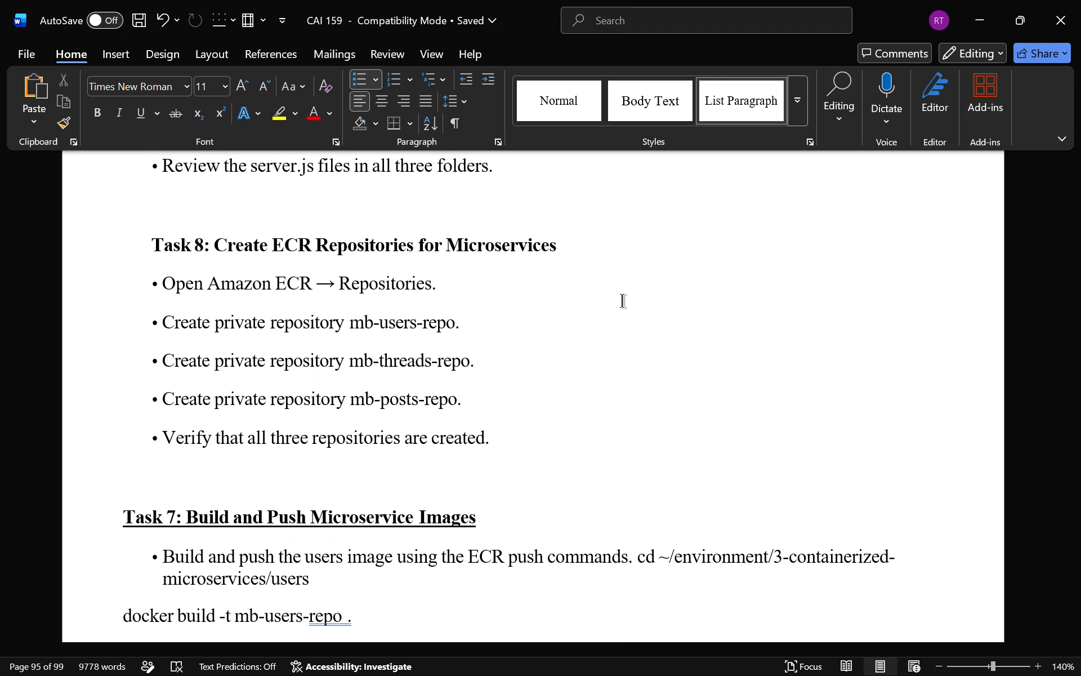
{"action": "scroll", "coordinate": [622, 300], "scroll_direction": "up", "scroll_amount": 7}
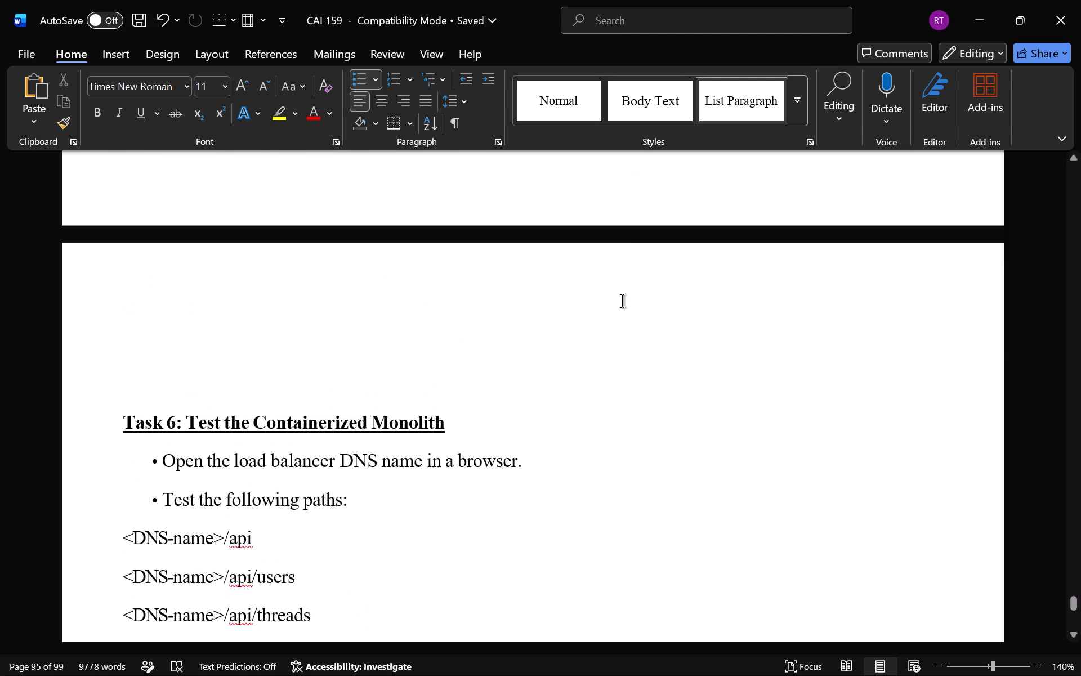
{"action": "scroll", "coordinate": [622, 300], "scroll_direction": "up", "scroll_amount": 4}
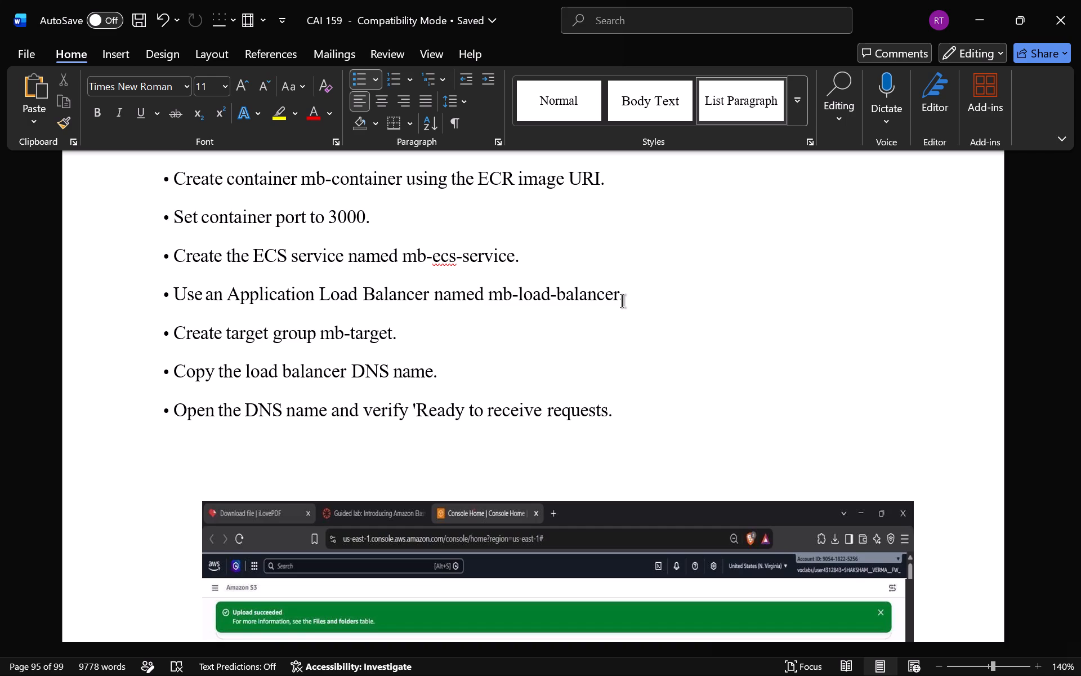
{"action": "scroll", "coordinate": [622, 300], "scroll_direction": "up", "scroll_amount": 1}
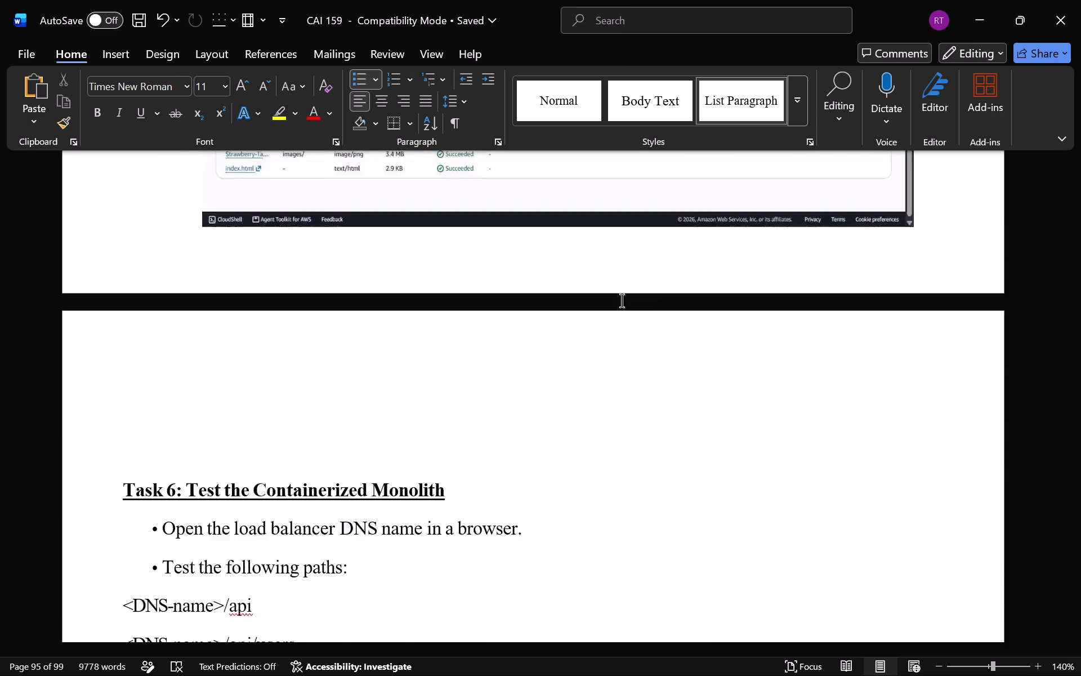
{"action": "scroll", "coordinate": [622, 300], "scroll_direction": "up", "scroll_amount": 7}
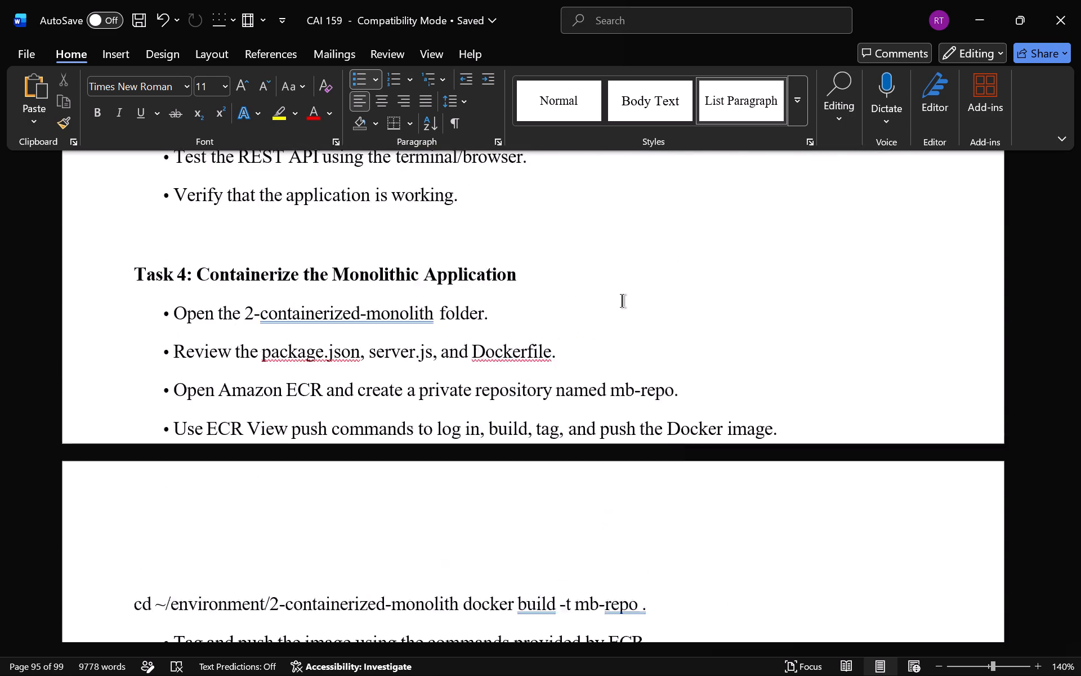
{"action": "scroll", "coordinate": [622, 300], "scroll_direction": "up", "scroll_amount": 5}
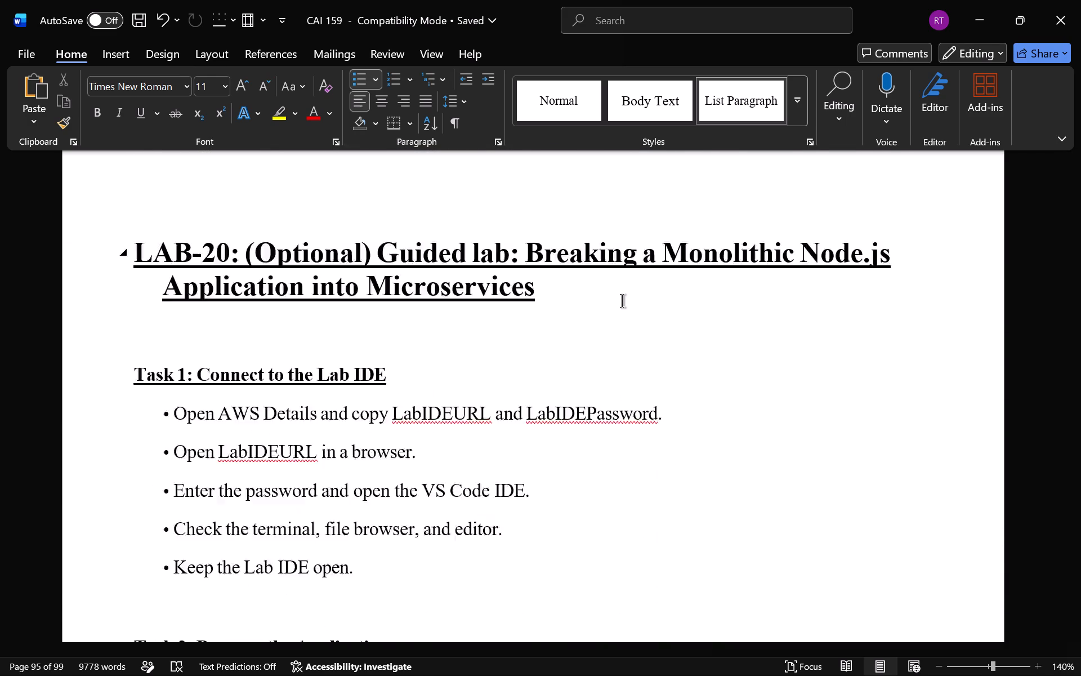
{"action": "scroll", "coordinate": [622, 300], "scroll_direction": "down", "scroll_amount": 3}
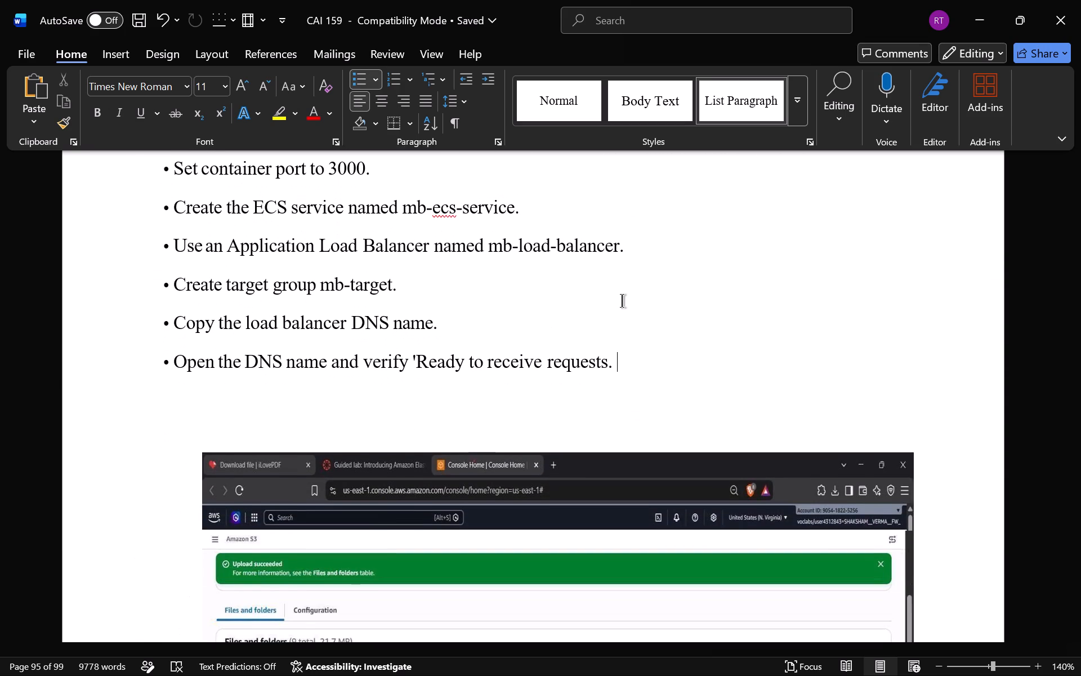
{"action": "scroll", "coordinate": [622, 300], "scroll_direction": "down", "scroll_amount": 1}
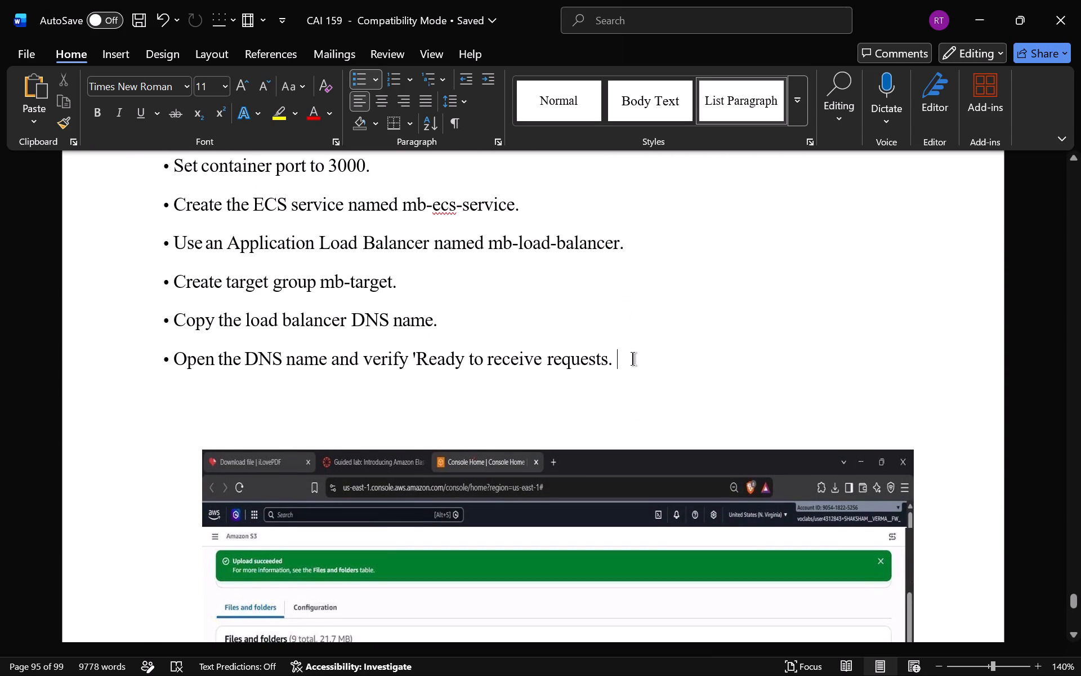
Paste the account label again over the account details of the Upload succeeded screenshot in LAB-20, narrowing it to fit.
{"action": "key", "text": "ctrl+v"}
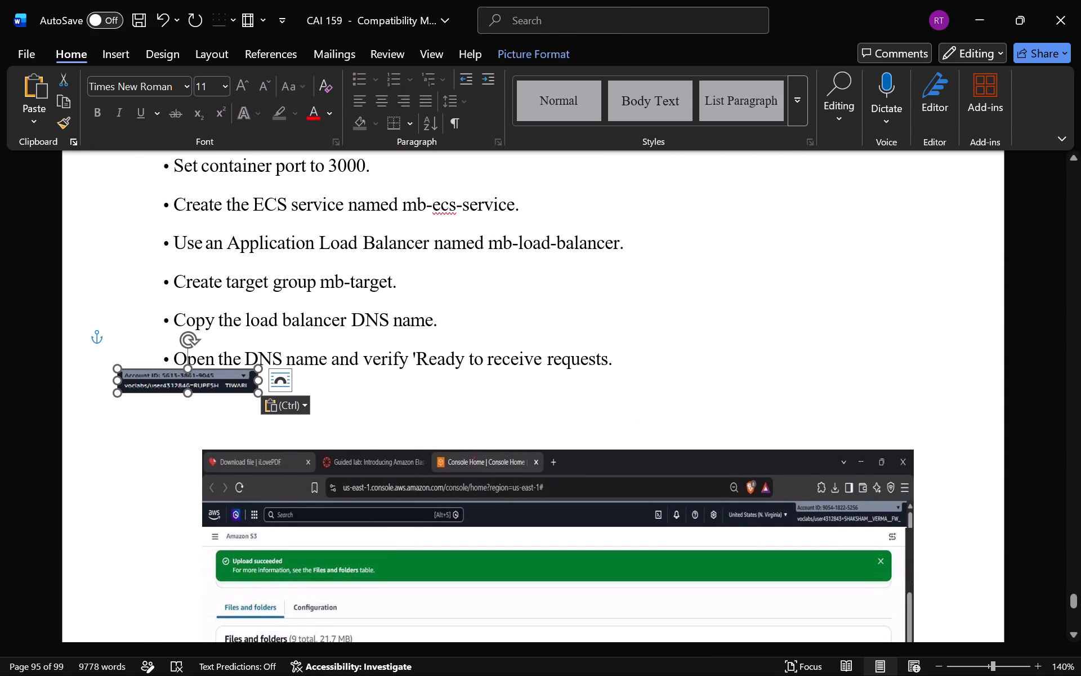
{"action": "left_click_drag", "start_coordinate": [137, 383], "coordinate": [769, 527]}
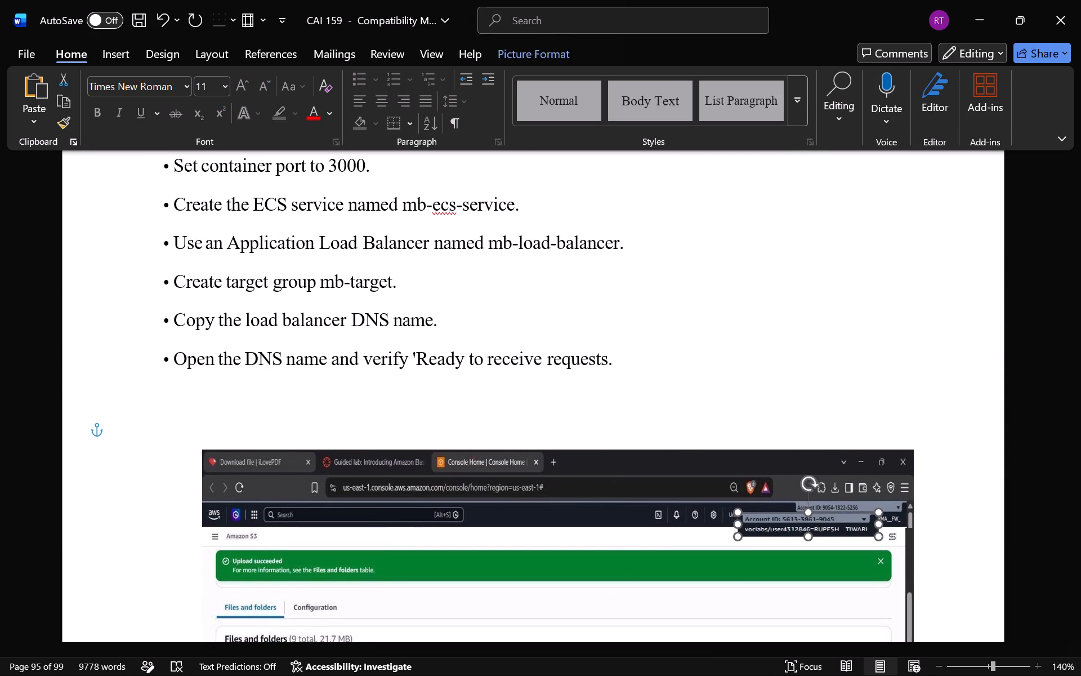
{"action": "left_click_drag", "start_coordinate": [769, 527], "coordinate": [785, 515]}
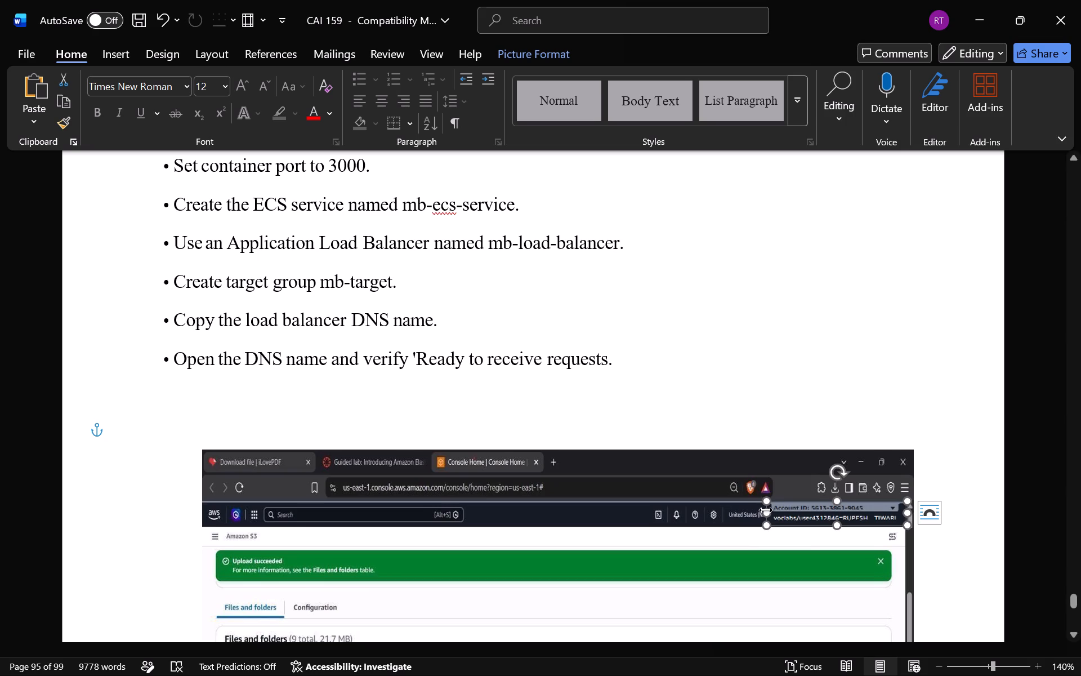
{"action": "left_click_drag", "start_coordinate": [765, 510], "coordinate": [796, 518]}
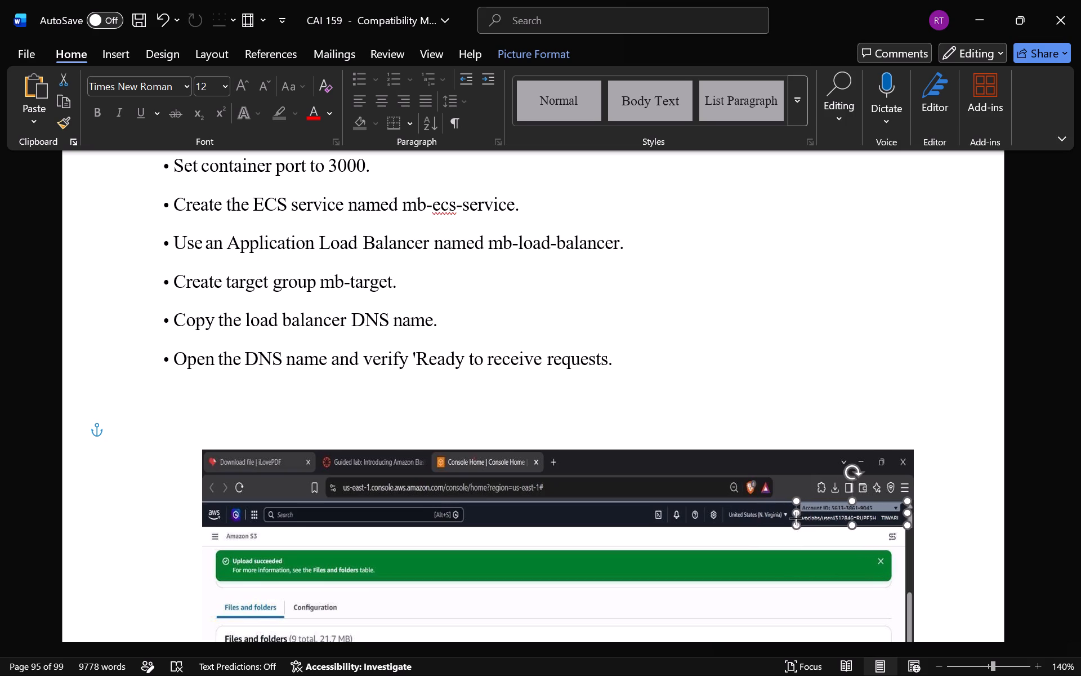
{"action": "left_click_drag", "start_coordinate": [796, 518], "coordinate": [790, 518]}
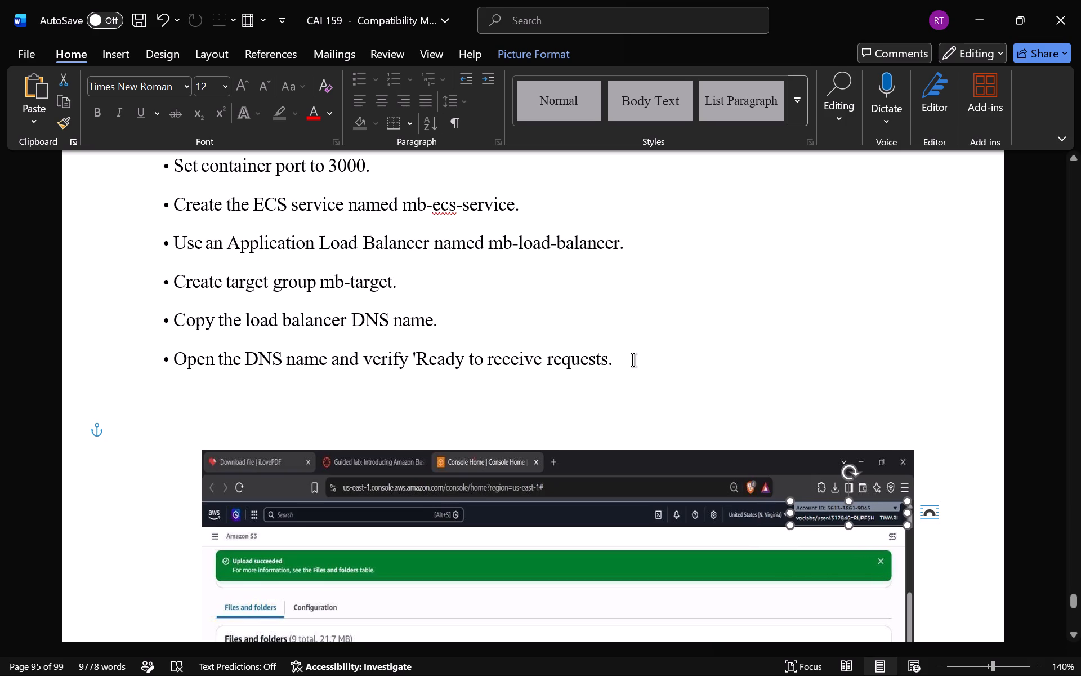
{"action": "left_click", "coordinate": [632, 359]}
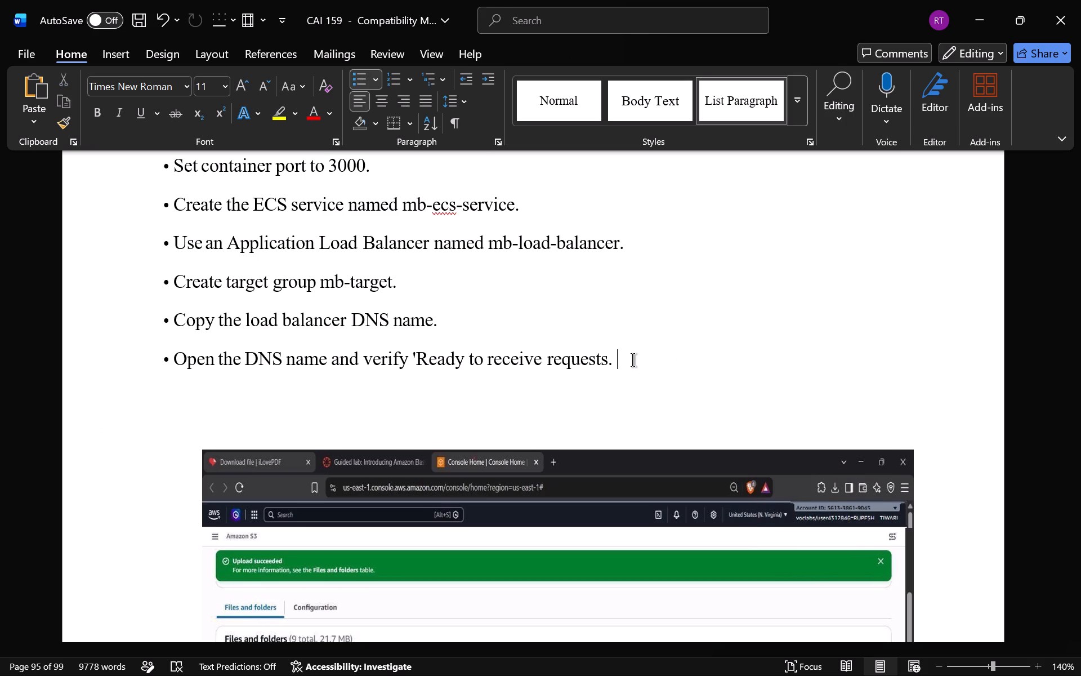
Save the CAI 159 document.
{"action": "key", "text": "ctrl+d"}
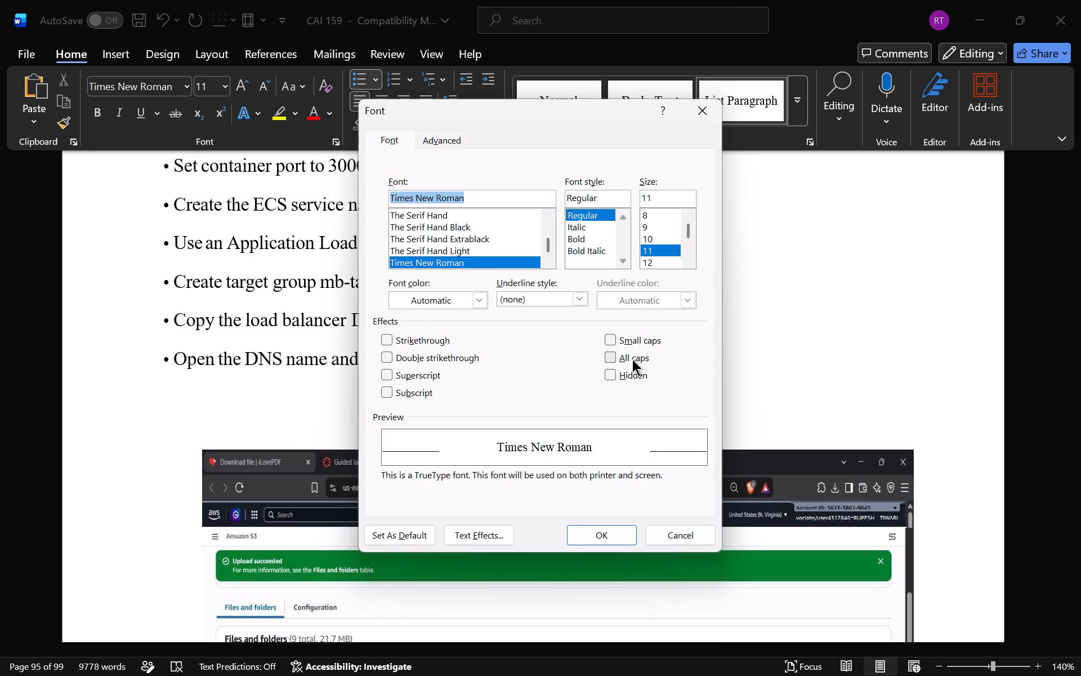
{"action": "key", "text": "Escape"}
{"action": "key", "text": "ctrl+s"}
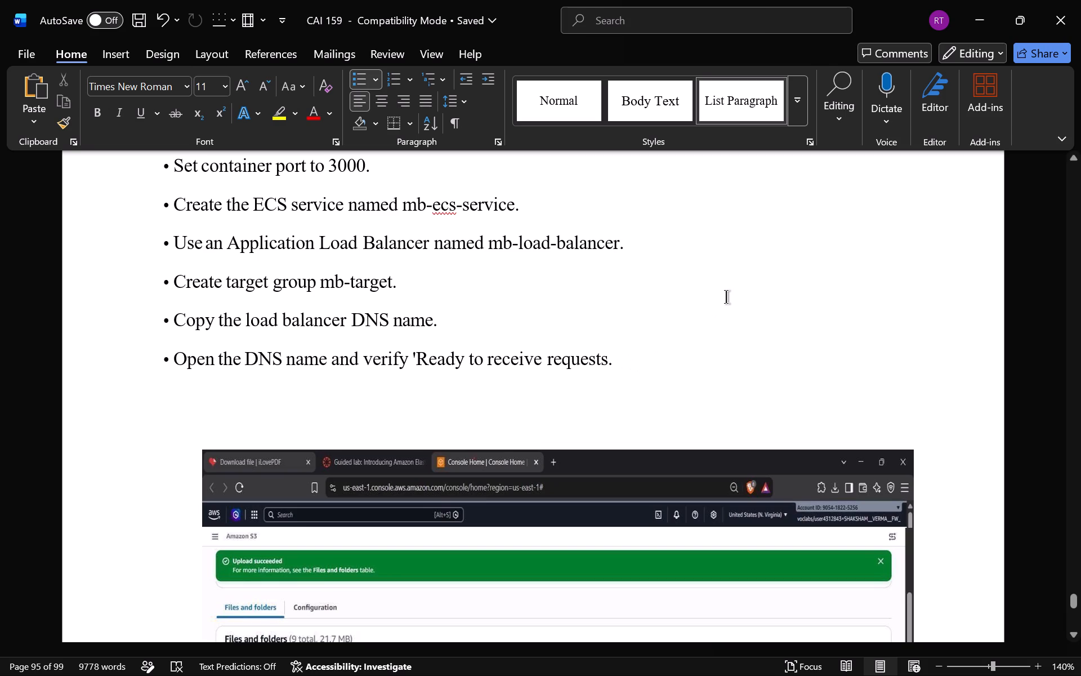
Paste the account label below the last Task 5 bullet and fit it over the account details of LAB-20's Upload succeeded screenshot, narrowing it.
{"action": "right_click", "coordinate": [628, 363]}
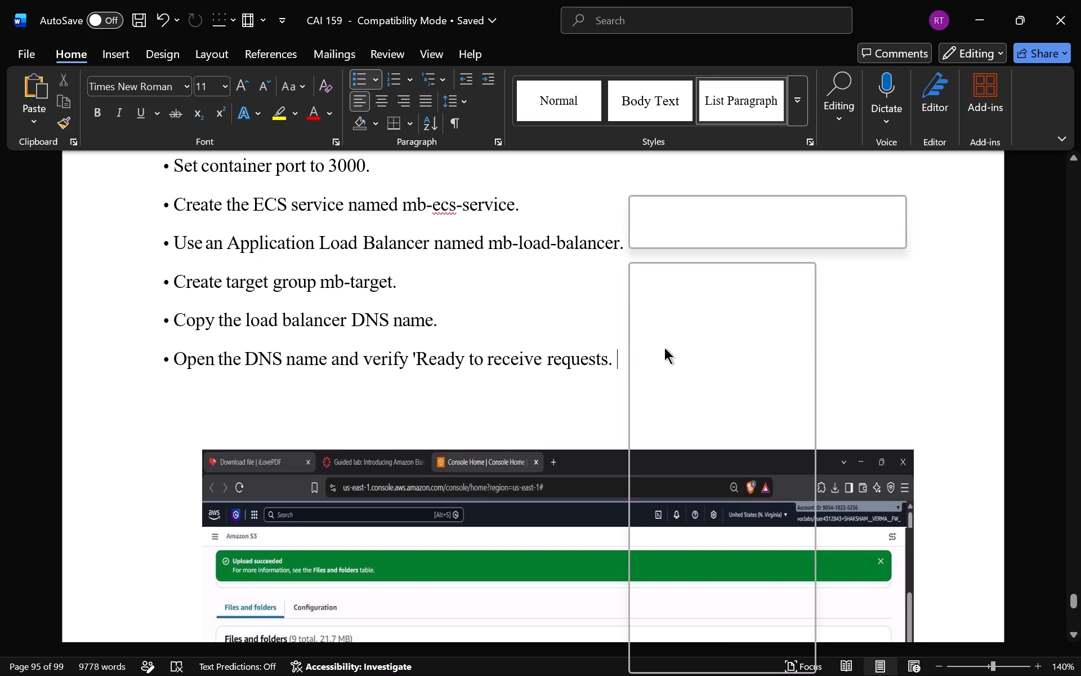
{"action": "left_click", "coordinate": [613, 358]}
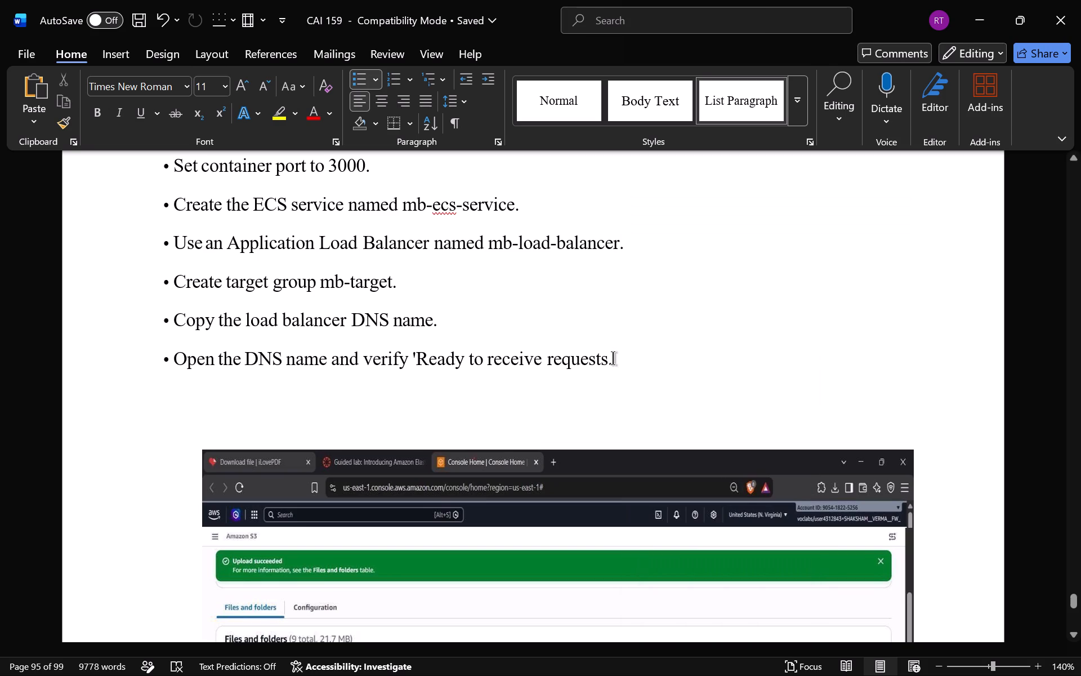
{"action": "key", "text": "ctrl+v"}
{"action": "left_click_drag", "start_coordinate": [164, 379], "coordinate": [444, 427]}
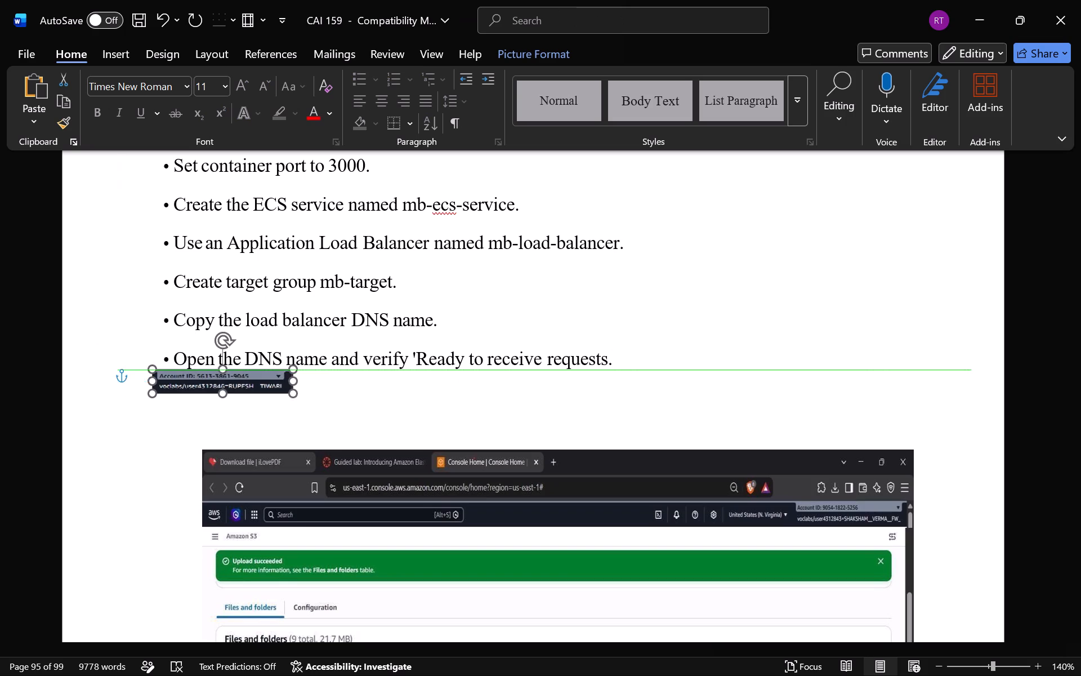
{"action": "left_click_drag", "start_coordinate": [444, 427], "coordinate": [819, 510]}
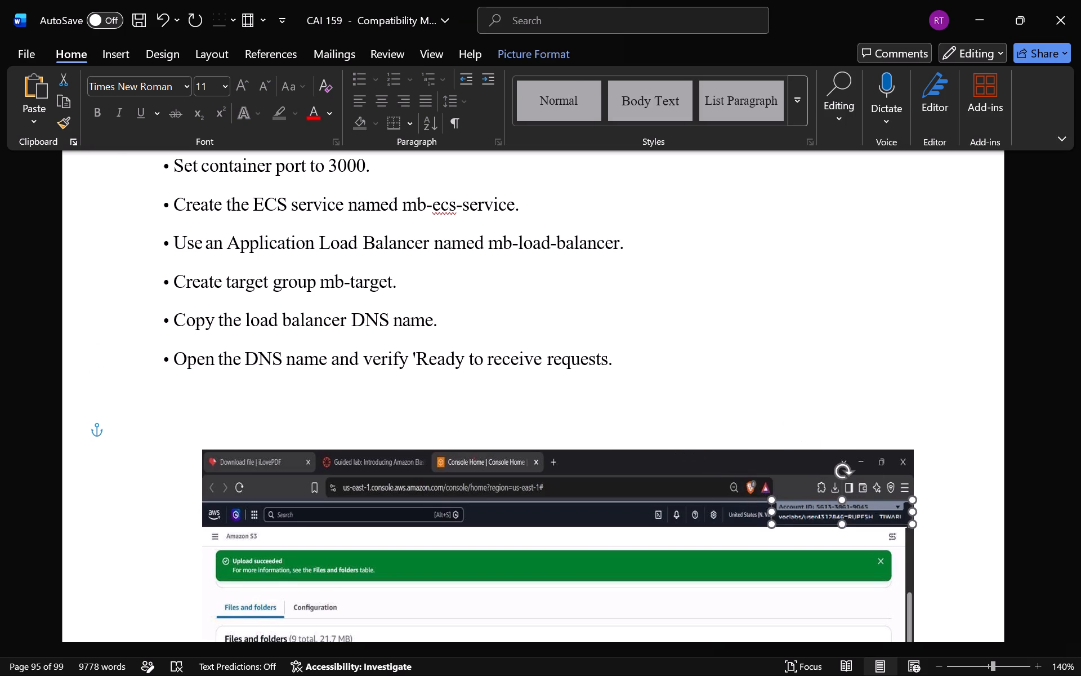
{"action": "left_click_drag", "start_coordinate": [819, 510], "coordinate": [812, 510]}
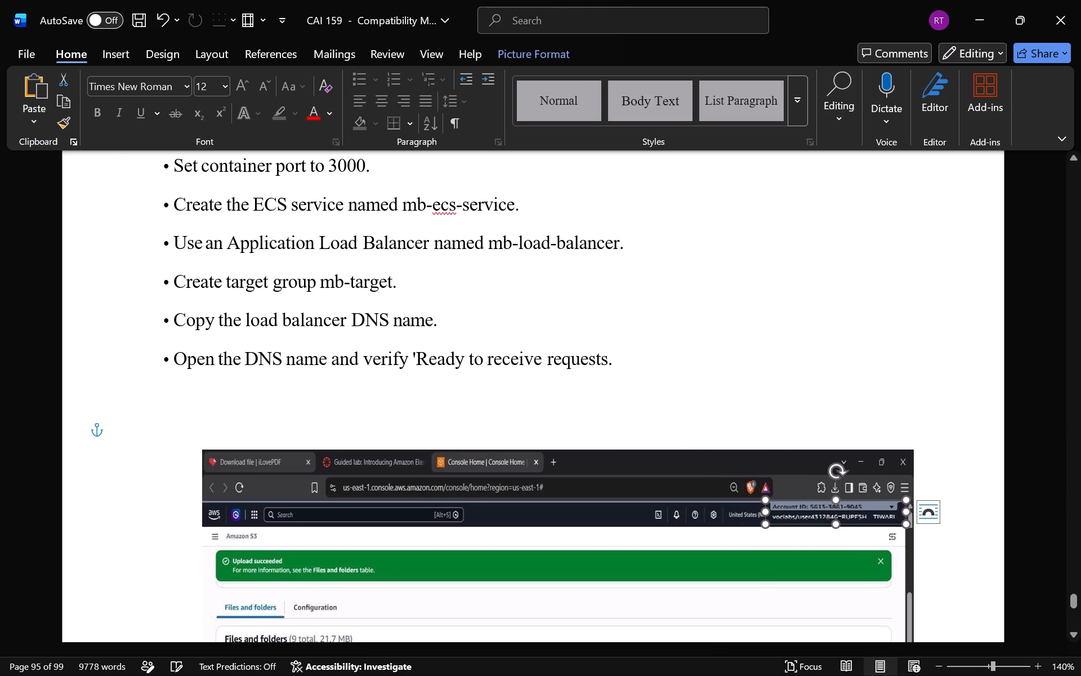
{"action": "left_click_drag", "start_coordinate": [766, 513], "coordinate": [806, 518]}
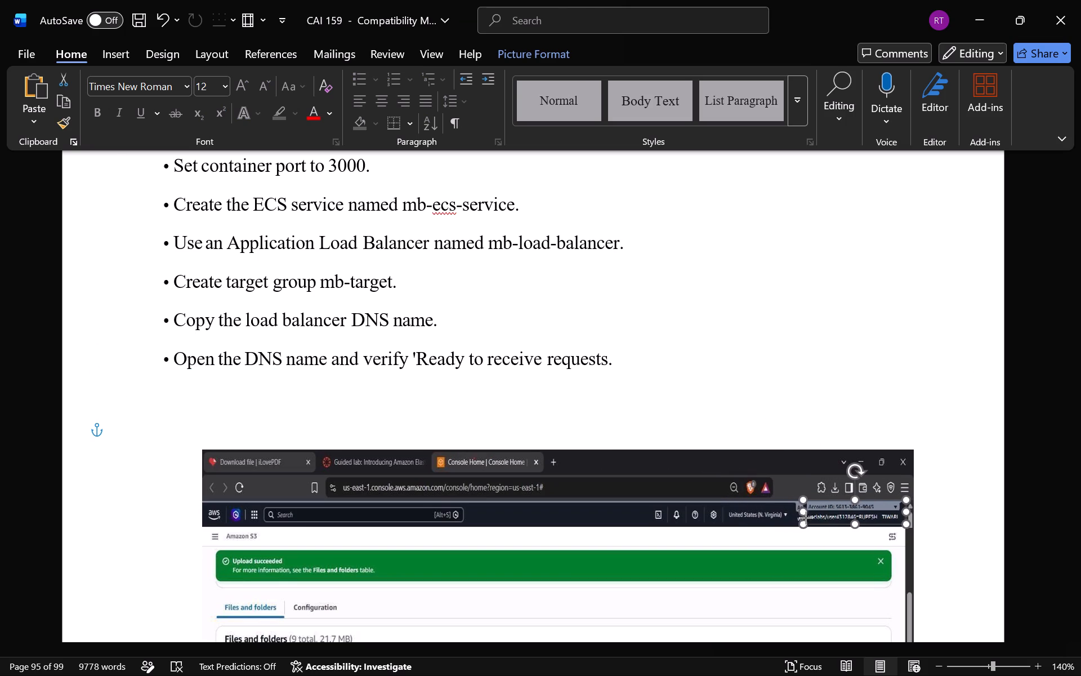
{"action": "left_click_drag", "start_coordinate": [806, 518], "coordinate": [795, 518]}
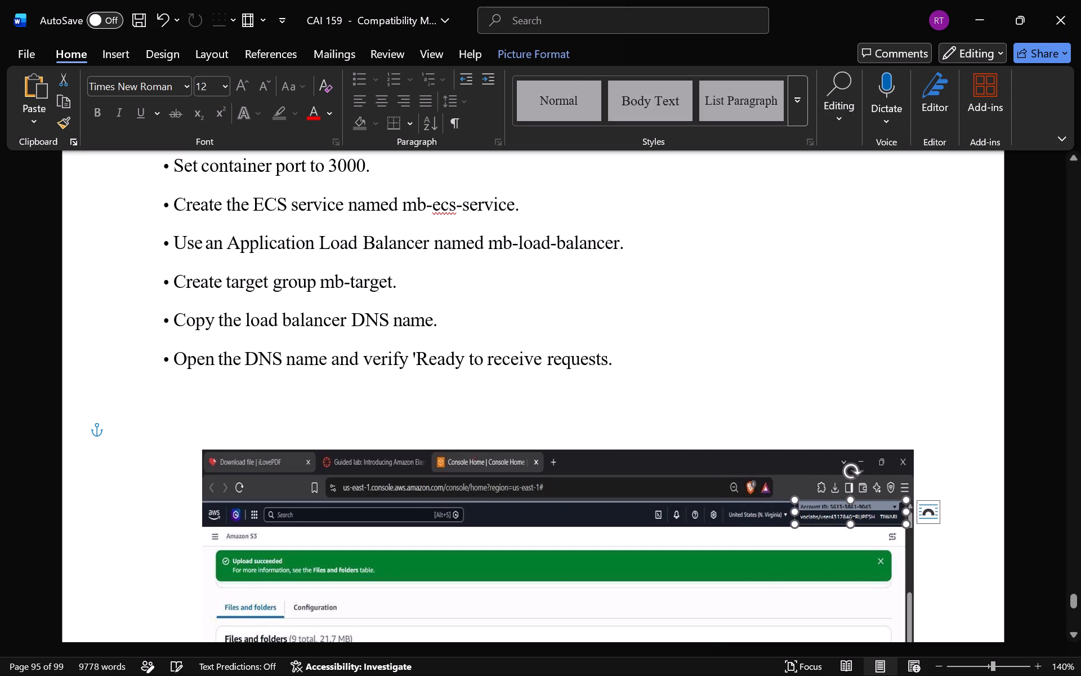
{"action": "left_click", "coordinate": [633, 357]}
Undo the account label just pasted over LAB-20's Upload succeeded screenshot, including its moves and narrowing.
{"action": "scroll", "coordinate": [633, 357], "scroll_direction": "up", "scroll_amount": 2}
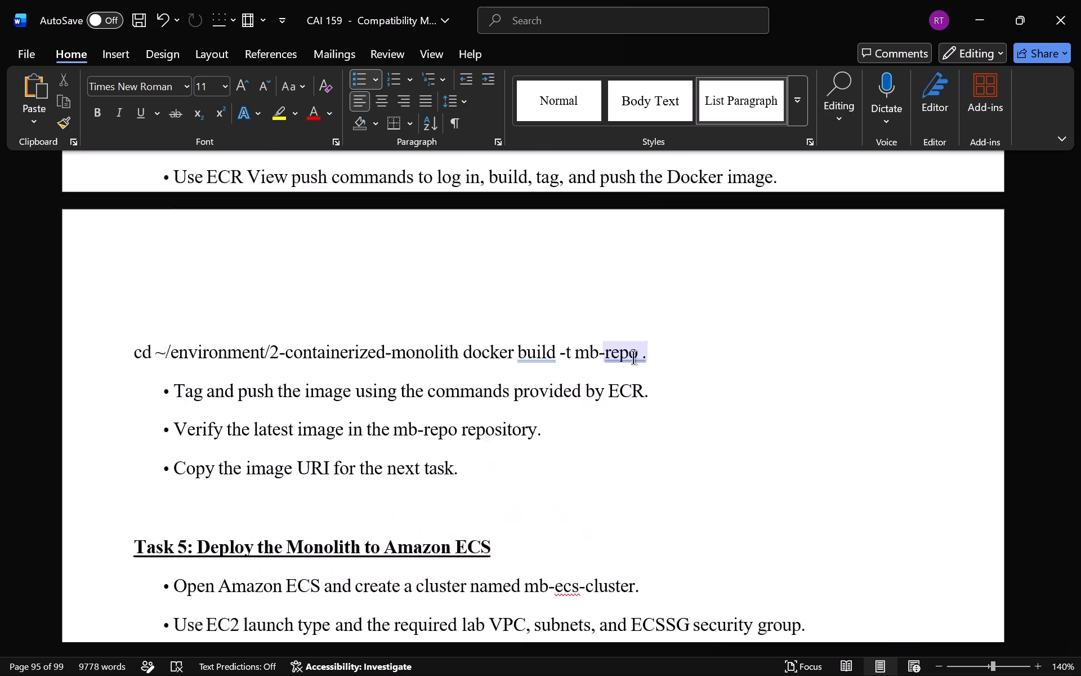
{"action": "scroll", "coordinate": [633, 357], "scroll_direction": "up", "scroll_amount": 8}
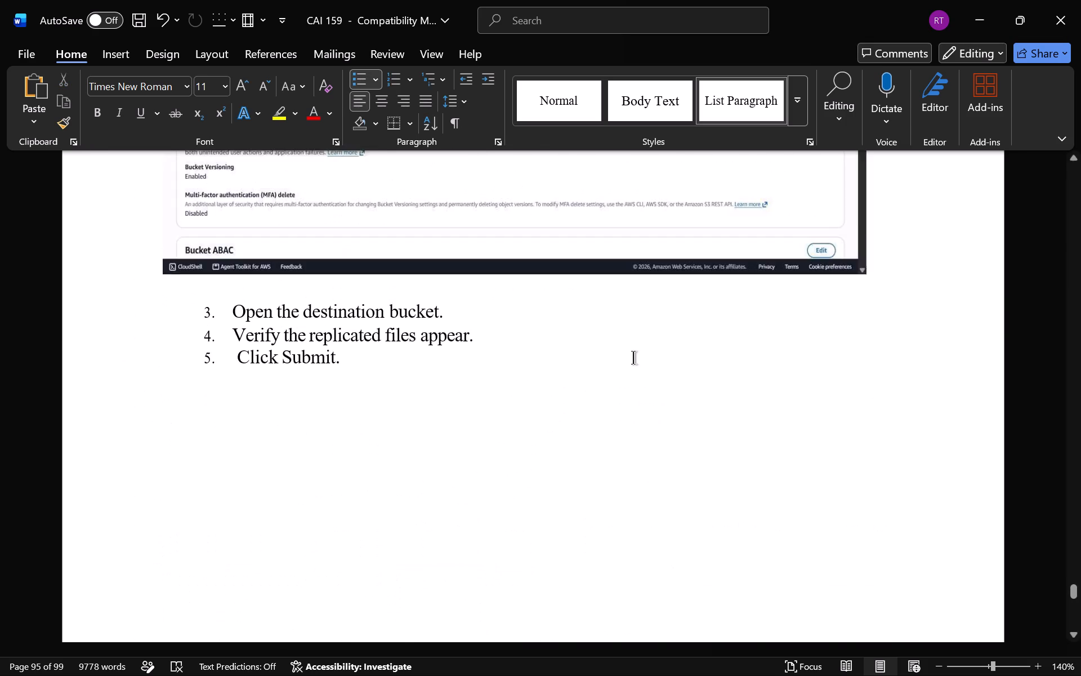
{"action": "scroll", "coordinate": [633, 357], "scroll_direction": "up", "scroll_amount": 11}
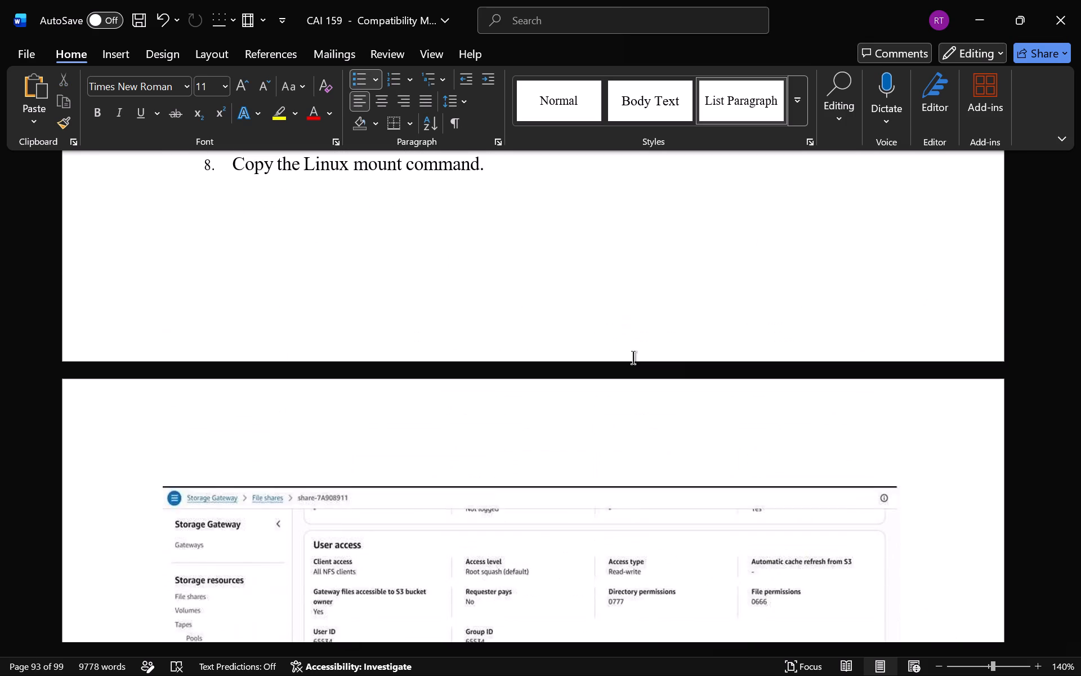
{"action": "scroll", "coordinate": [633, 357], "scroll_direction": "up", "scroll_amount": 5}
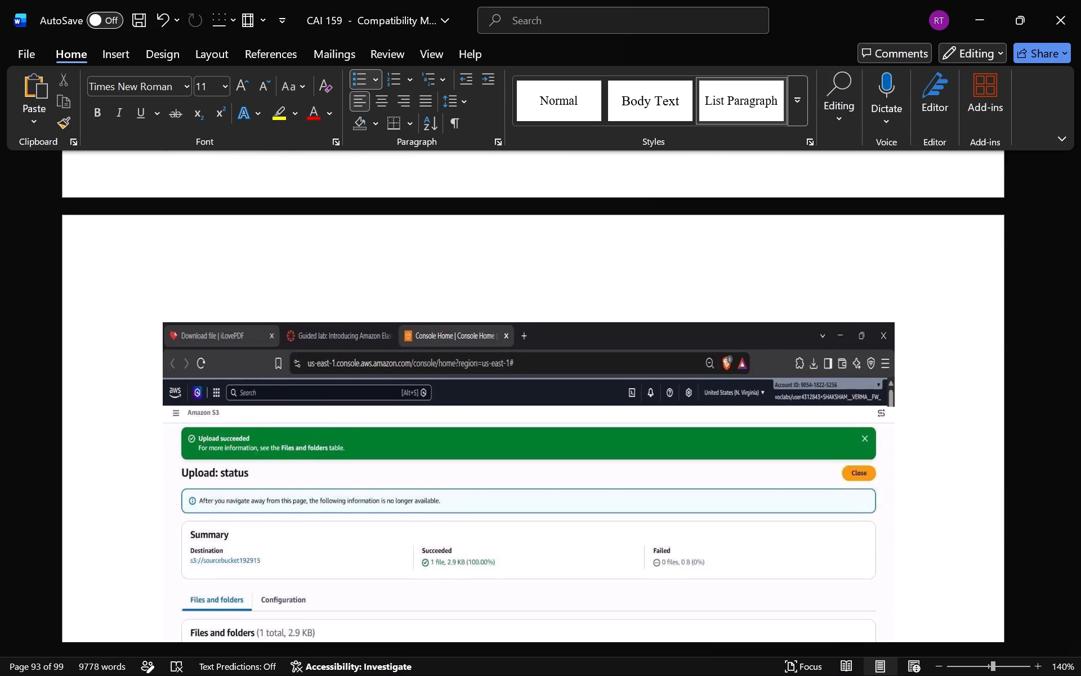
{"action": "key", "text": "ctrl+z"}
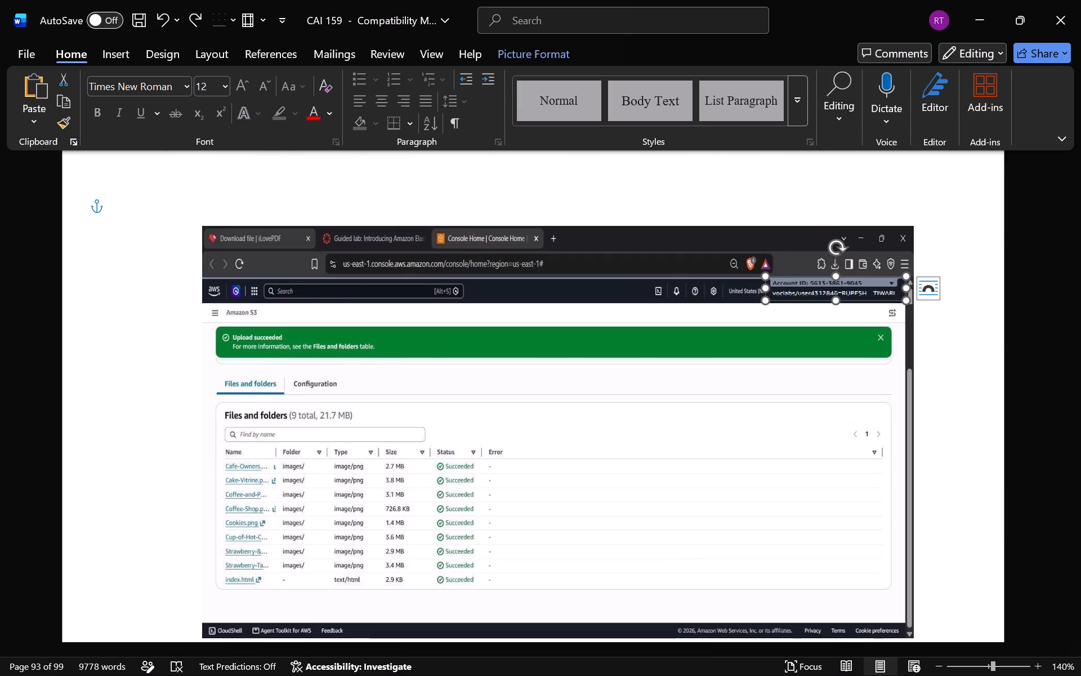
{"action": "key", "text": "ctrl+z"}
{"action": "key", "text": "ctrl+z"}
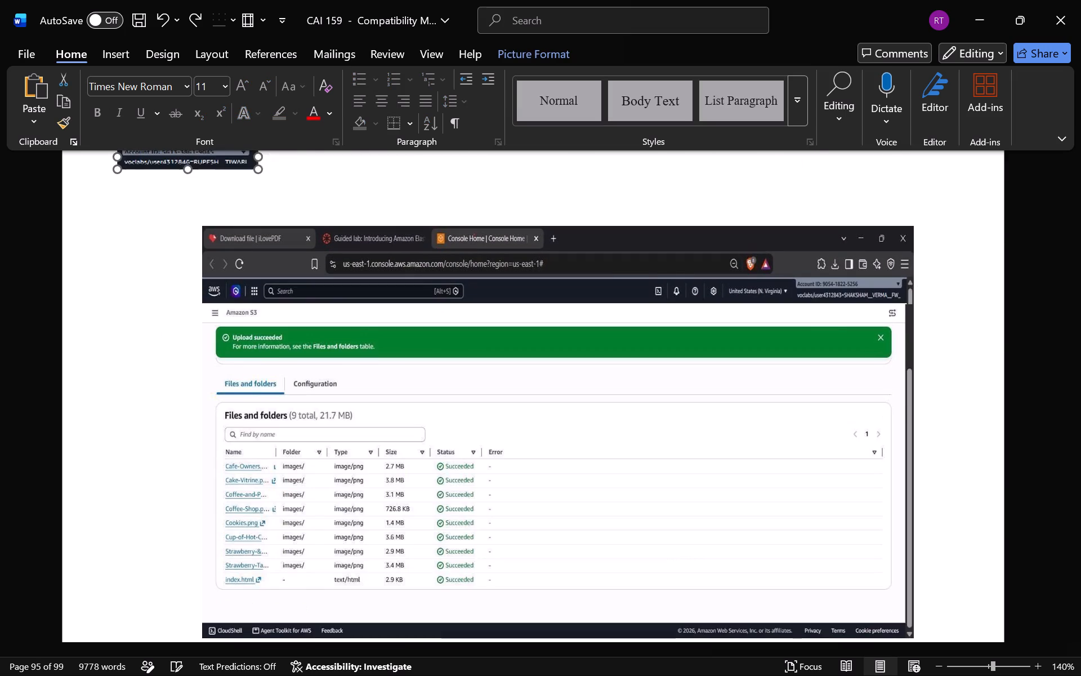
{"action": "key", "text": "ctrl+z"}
Undo the earlier account label placements on LAB-20's Upload succeeded screenshot as well.
{"action": "key", "text": "ctrl+z"}
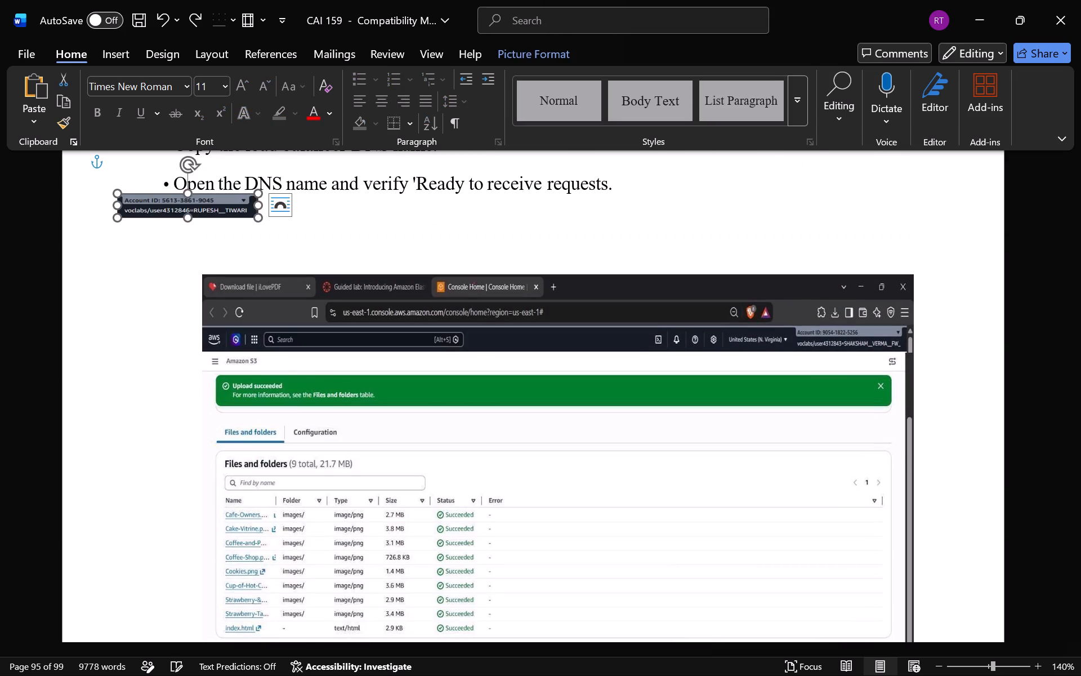
{"action": "key", "text": "ctrl+z"}
{"action": "key", "text": "ctrl+z"}
{"action": "key", "text": "ctrl+z"}
{"action": "key", "text": "ctrl+z"}
{"action": "key", "text": "ctrl+z"}
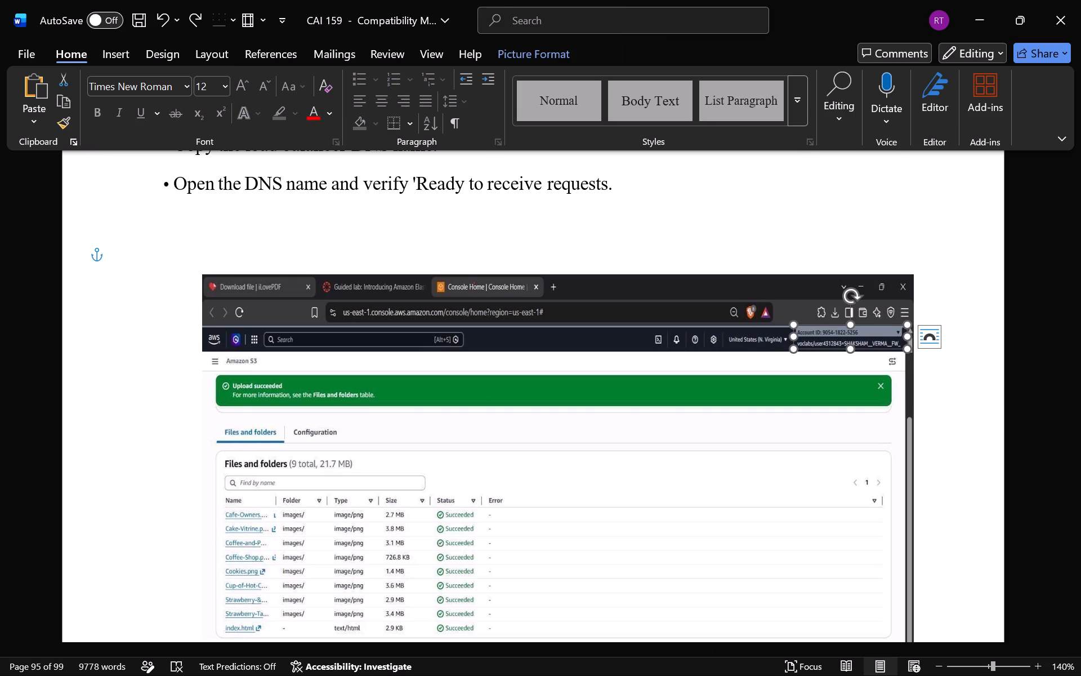
{"action": "key", "text": "ctrl+z"}
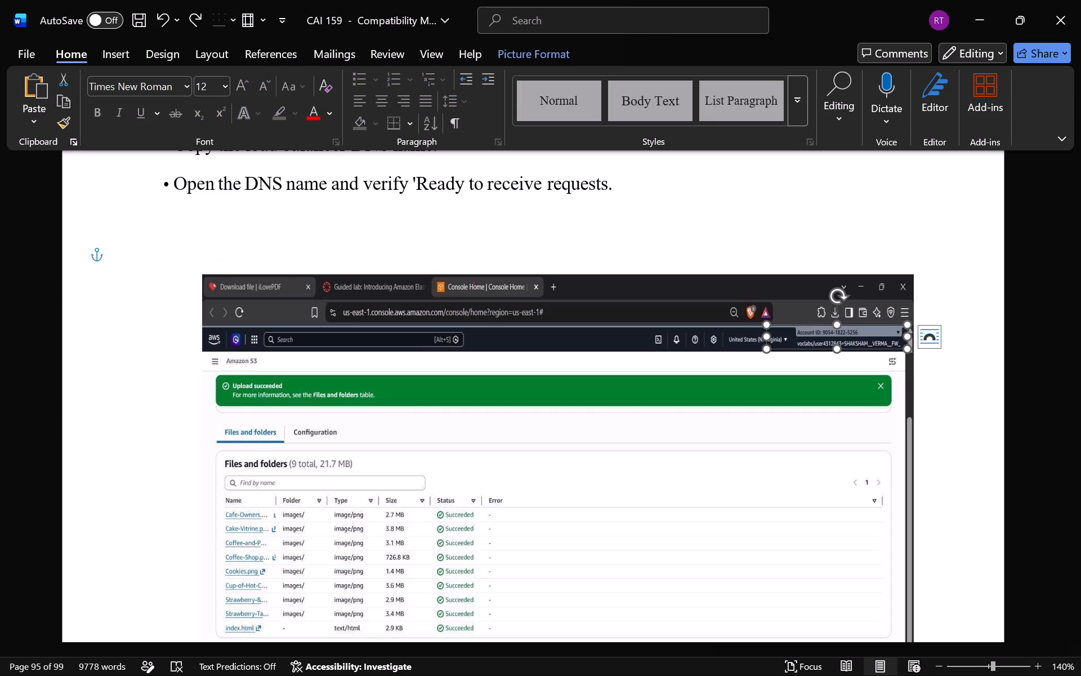
{"action": "key", "text": "ctrl+z"}
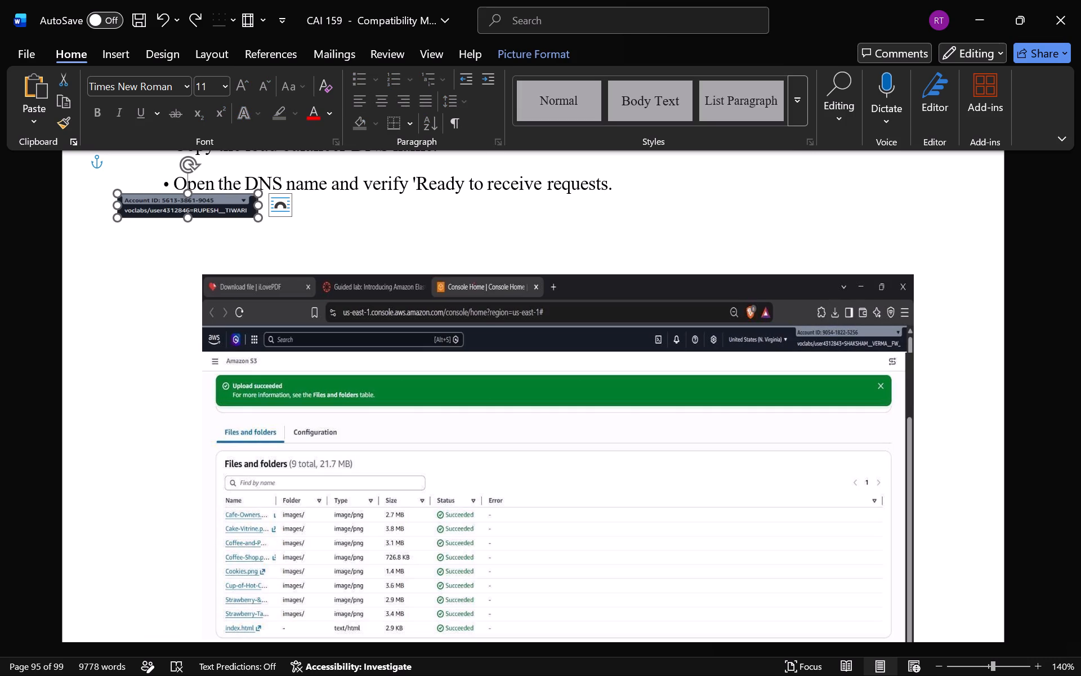
{"action": "key", "text": "ctrl+z"}
Undo the account label's placement on the Lifecycle configuration screenshot, back to its freshly pasted position beside the Configure cache storage item.
{"action": "key", "text": "ctrl+z"}
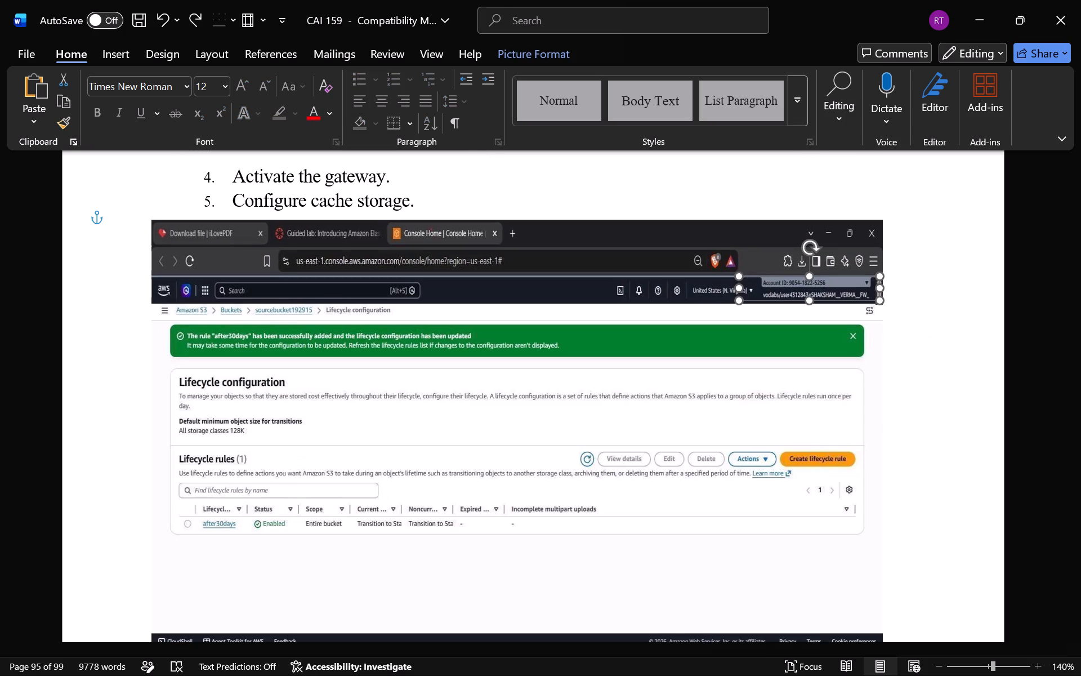
{"action": "left_click", "coordinate": [978, 361]}
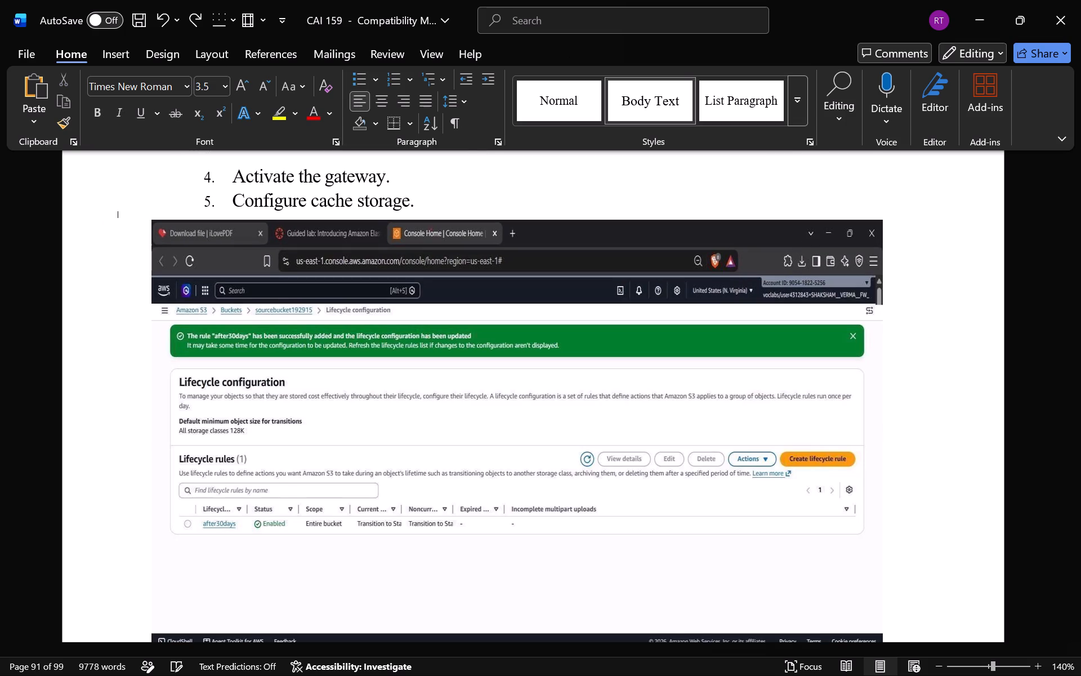
{"action": "key", "text": "ctrl+z"}
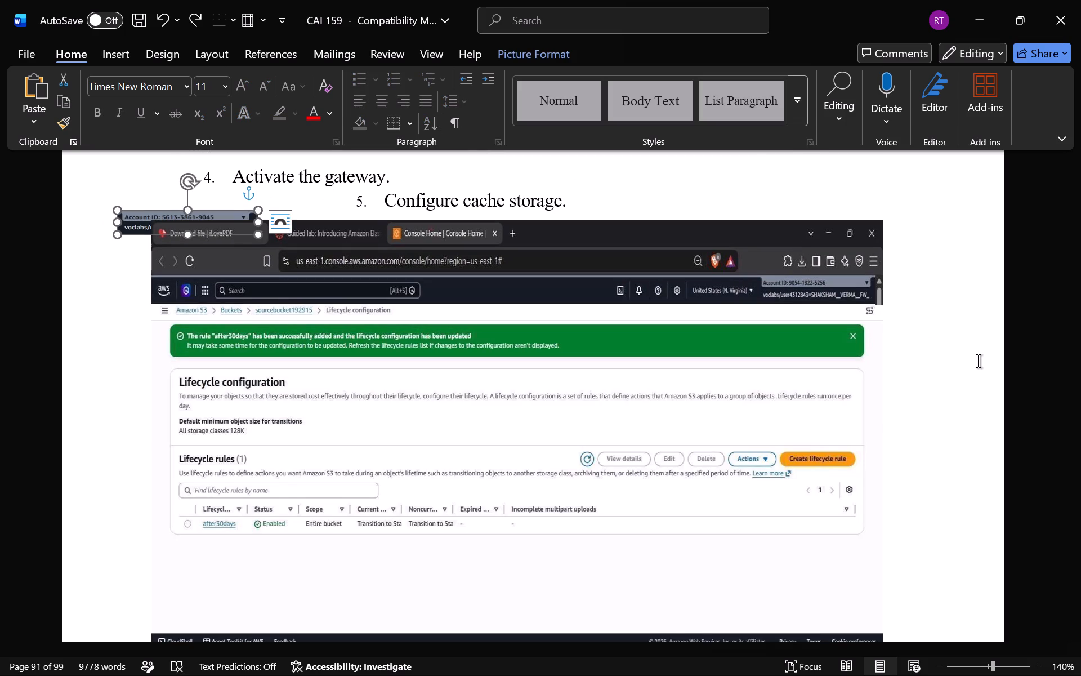
Move the pasted account label onto the upper middle part of the Lifecycle configuration screenshot.
{"action": "left_click_drag", "start_coordinate": [152, 217], "coordinate": [373, 307]}
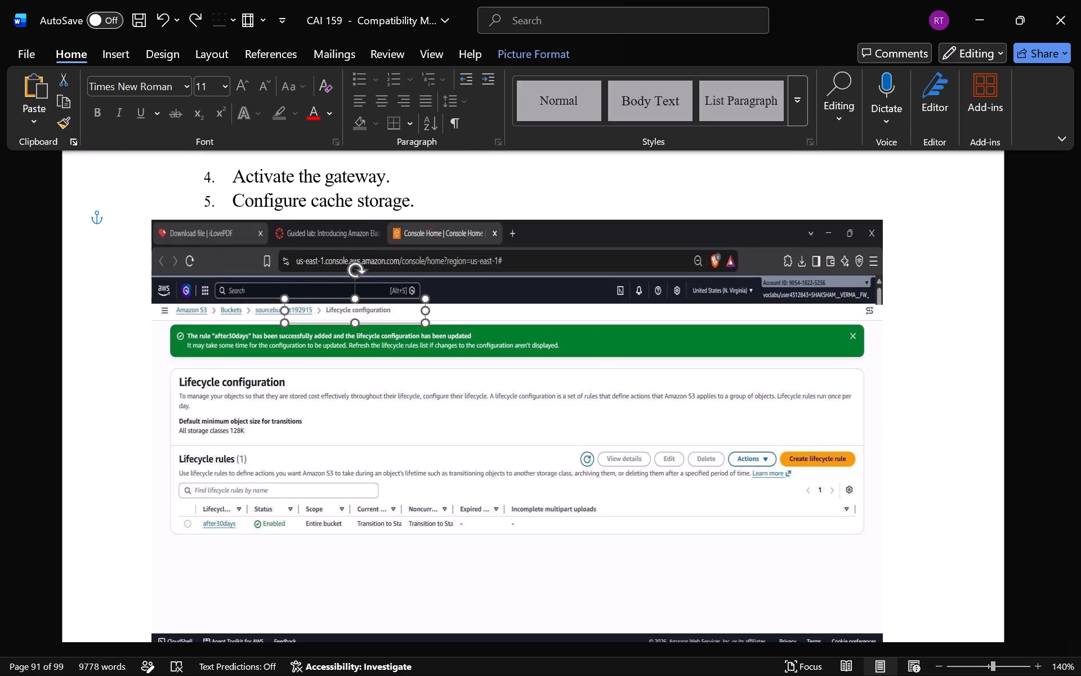
{"action": "left_click_drag", "start_coordinate": [373, 307], "coordinate": [507, 335]}
Review the pages after the Lifecycle configuration screenshot, down to the LAB-20 tasks and back up to Task 6: Verify Migration.
{"action": "scroll", "coordinate": [507, 335], "scroll_direction": "down", "scroll_amount": 3}
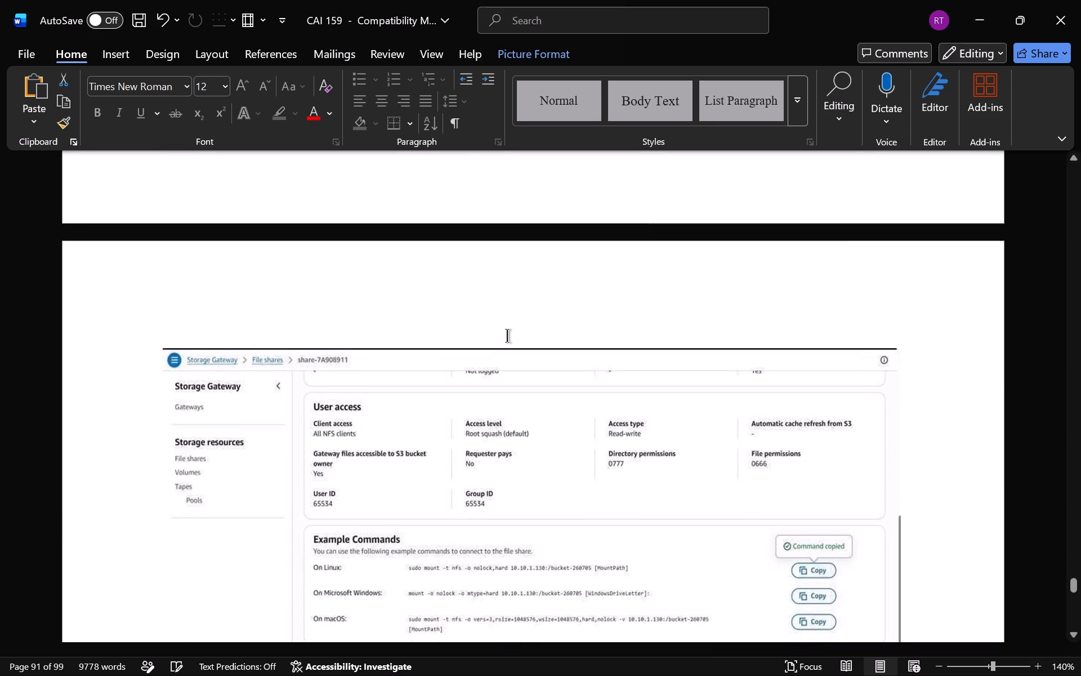
{"action": "scroll", "coordinate": [507, 335], "scroll_direction": "down", "scroll_amount": 5}
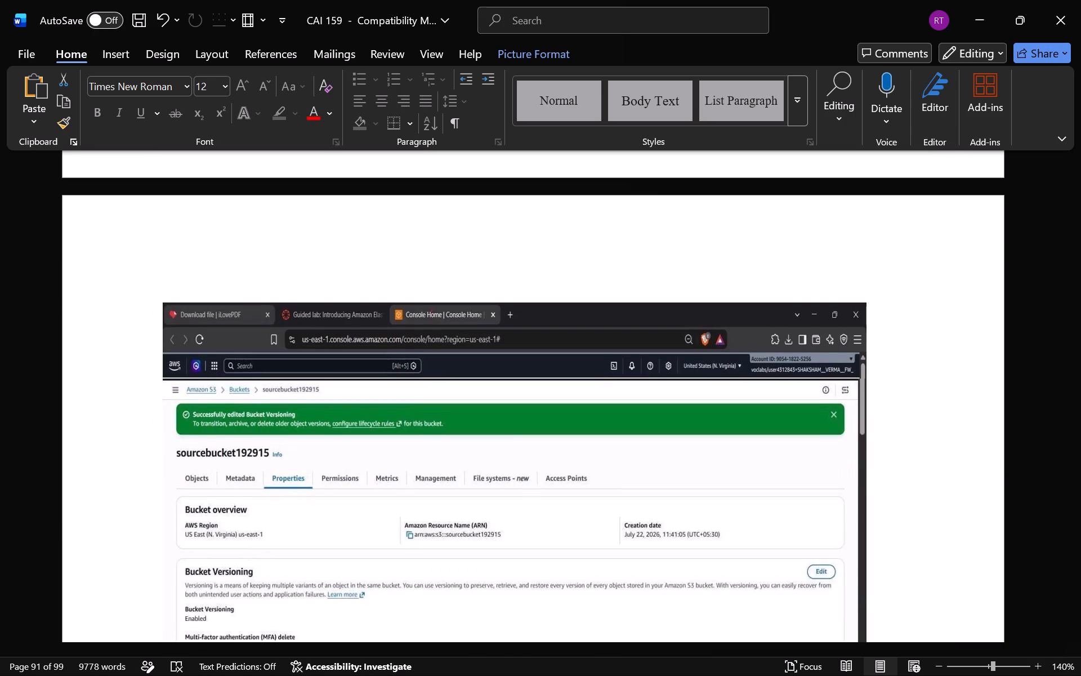
{"action": "scroll", "coordinate": [507, 335], "scroll_direction": "down", "scroll_amount": 3}
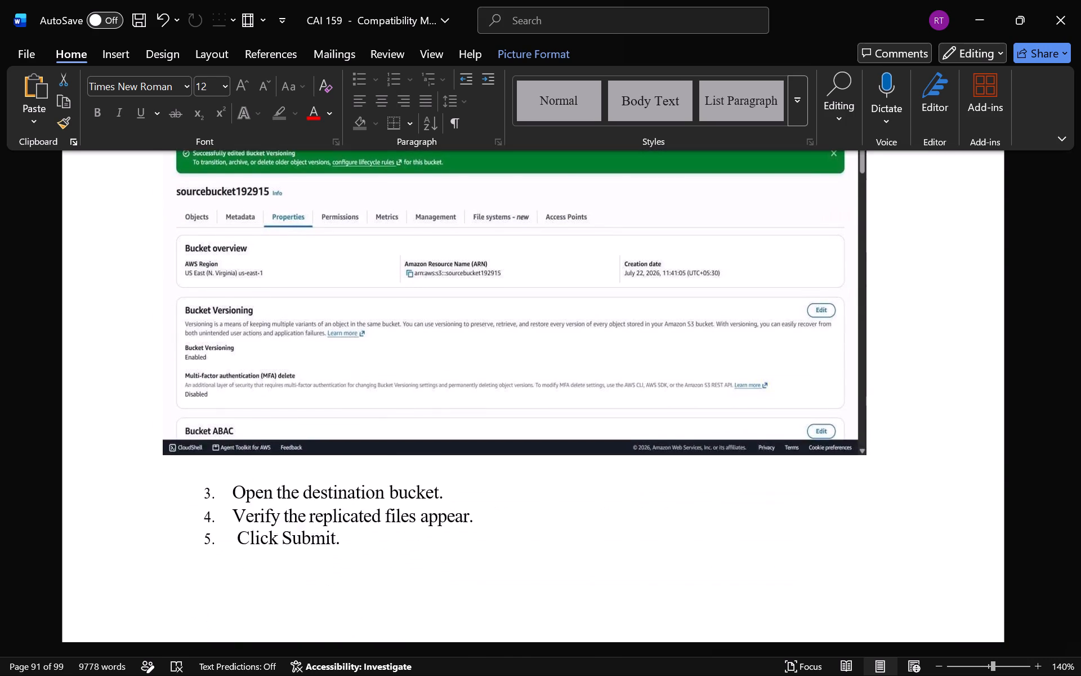
{"action": "scroll", "coordinate": [507, 335], "scroll_direction": "down", "scroll_amount": 2}
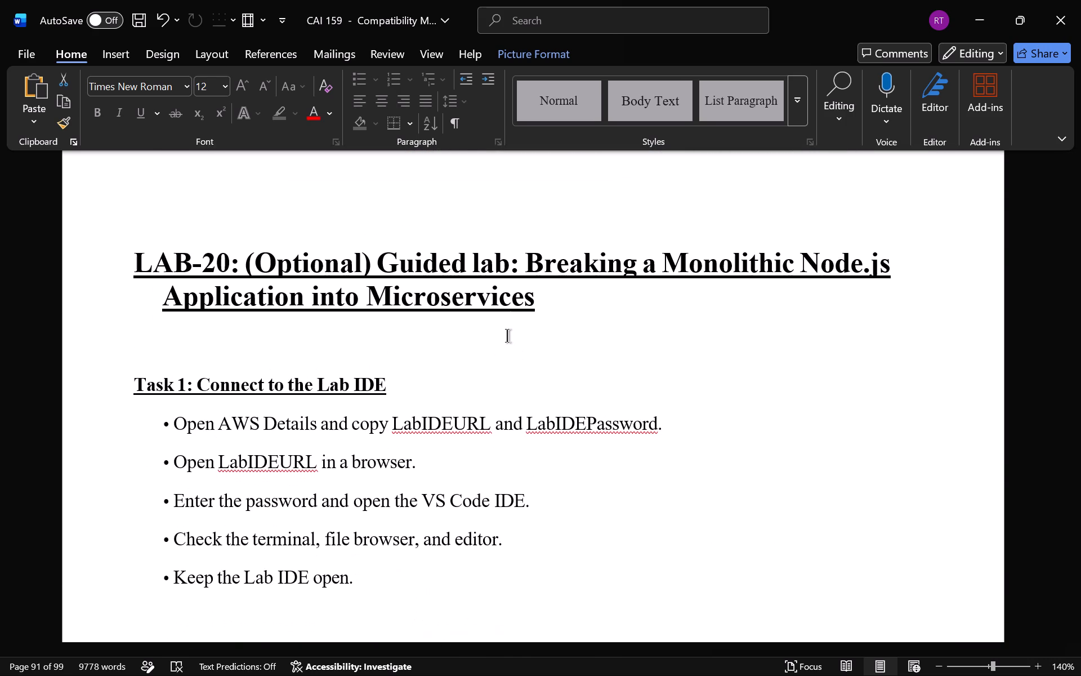
{"action": "scroll", "coordinate": [507, 335], "scroll_direction": "down", "scroll_amount": 1}
{"action": "scroll", "coordinate": [507, 335], "scroll_direction": "up", "scroll_amount": 6}
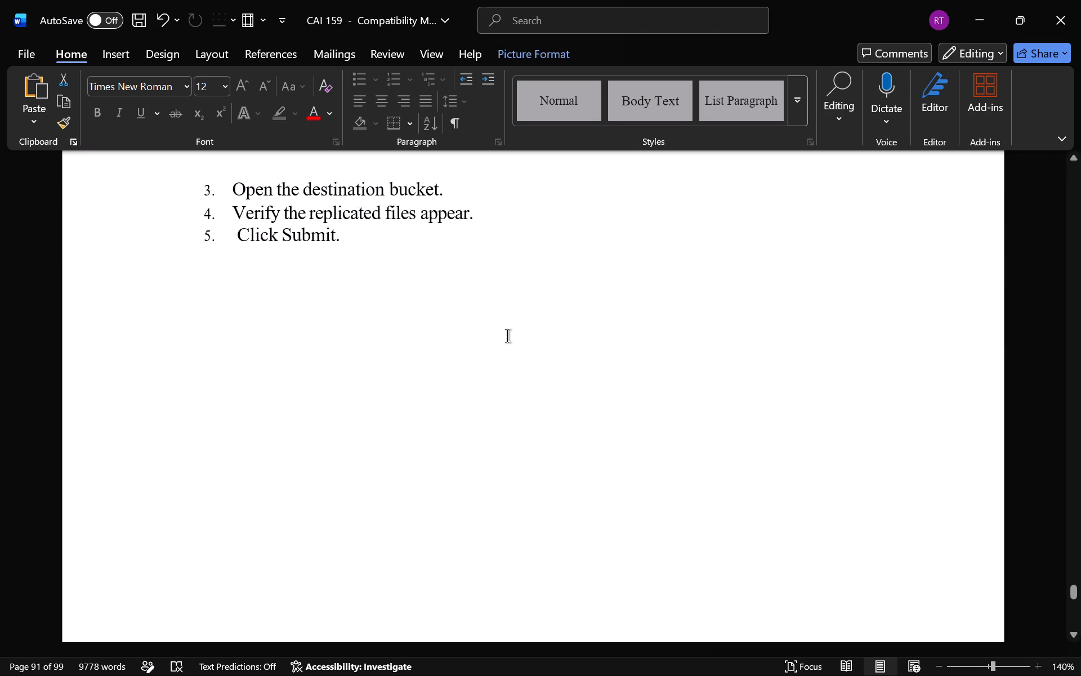
{"action": "scroll", "coordinate": [507, 335], "scroll_direction": "up", "scroll_amount": 2}
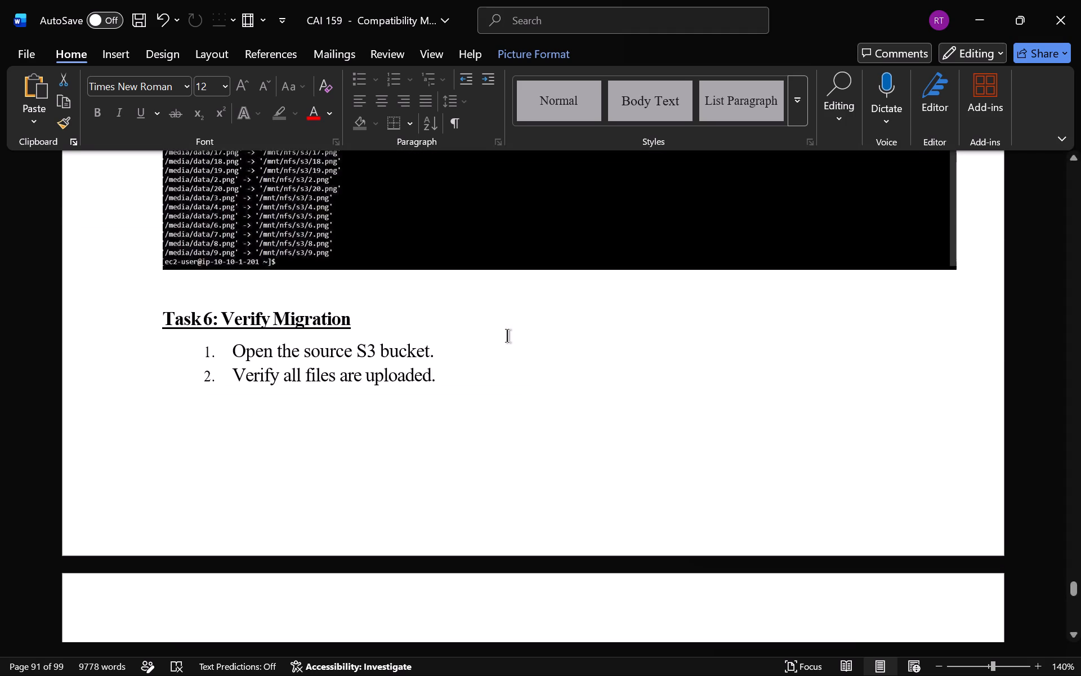
{"action": "scroll", "coordinate": [507, 335], "scroll_direction": "up", "scroll_amount": 1}
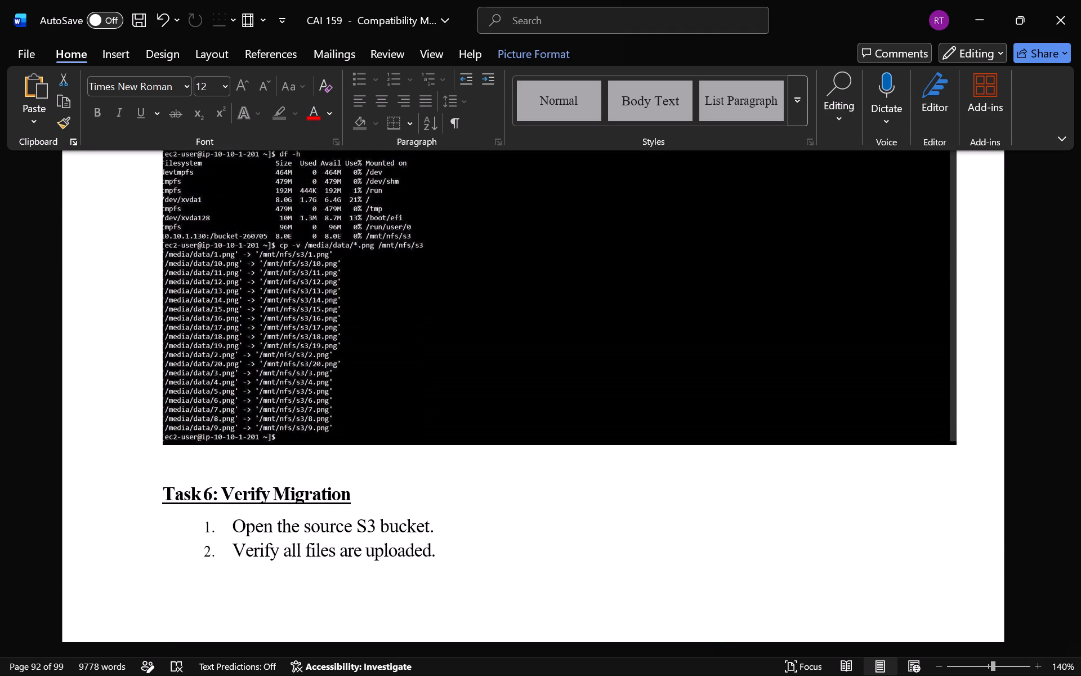
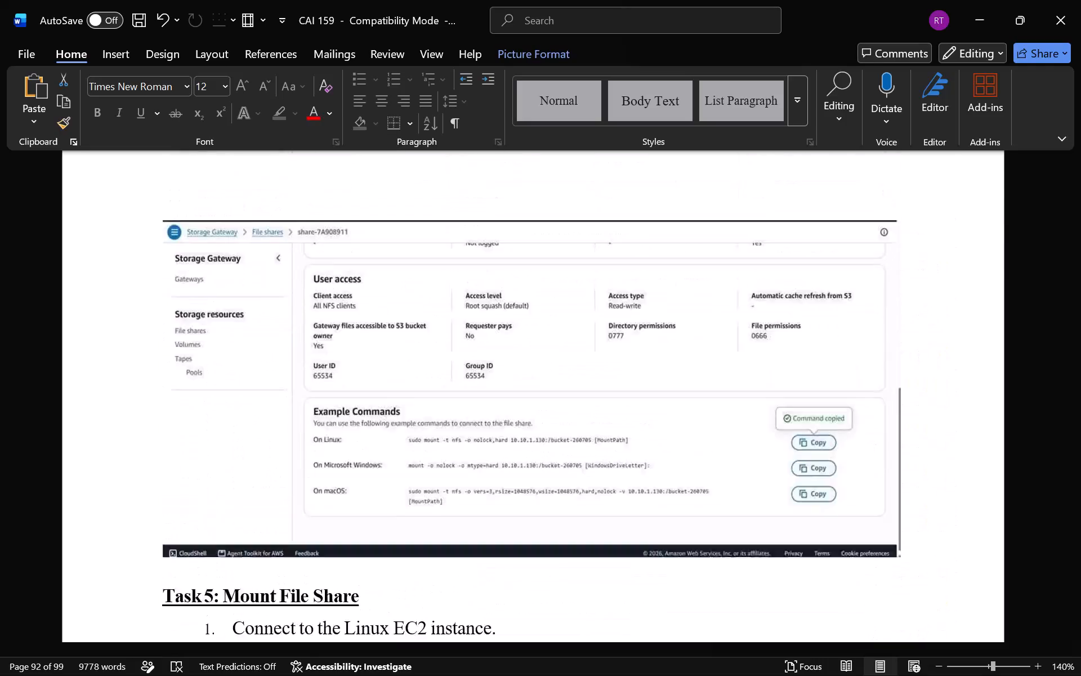
Review the account details on the Lab 19 screenshots, going back from Task 5: Mount File Share to the lab's title.
{"action": "scroll", "coordinate": [507, 335], "scroll_direction": "up", "scroll_amount": 3}
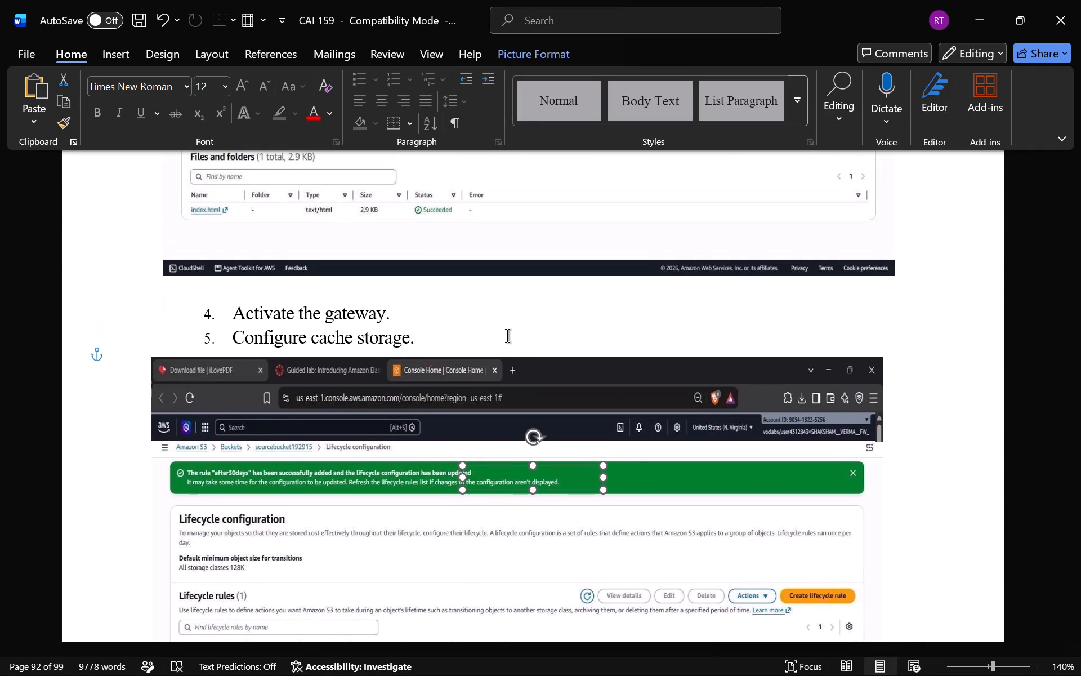
{"action": "scroll", "coordinate": [507, 335], "scroll_direction": "up", "scroll_amount": 5}
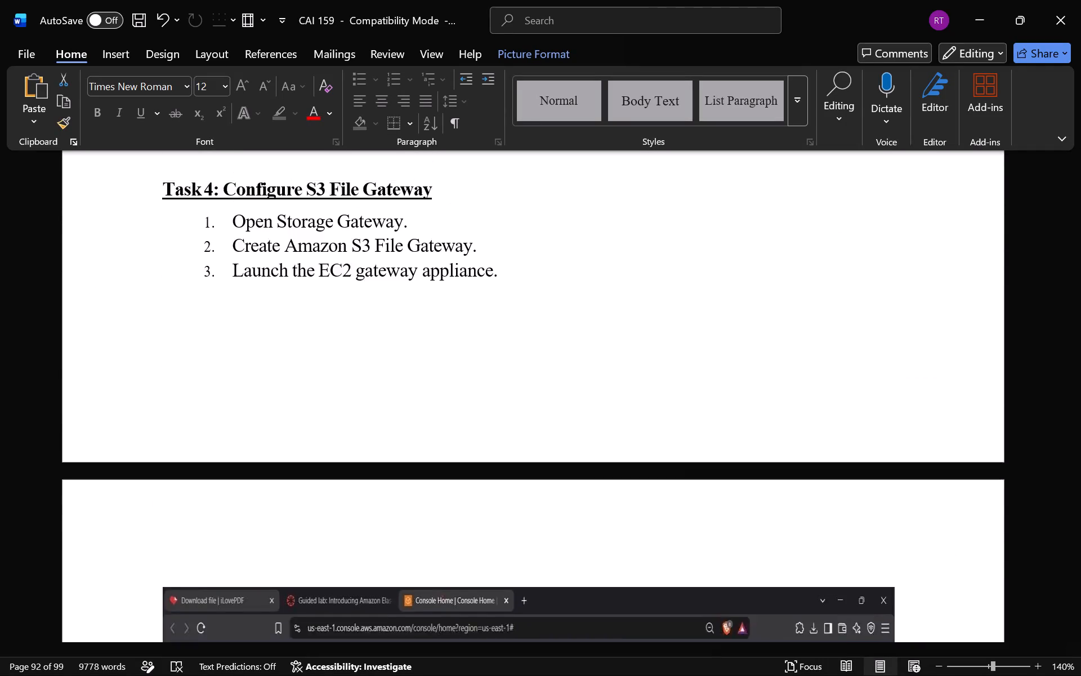
{"action": "scroll", "coordinate": [507, 335], "scroll_direction": "up", "scroll_amount": 5}
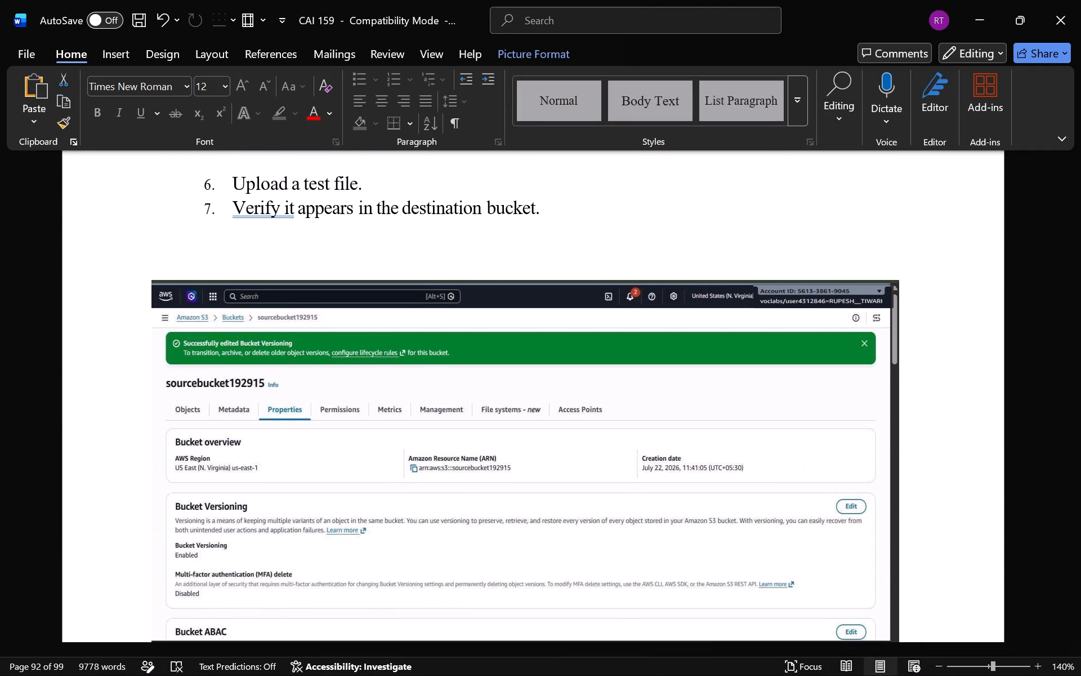
{"action": "scroll", "coordinate": [507, 335], "scroll_direction": "up", "scroll_amount": 4}
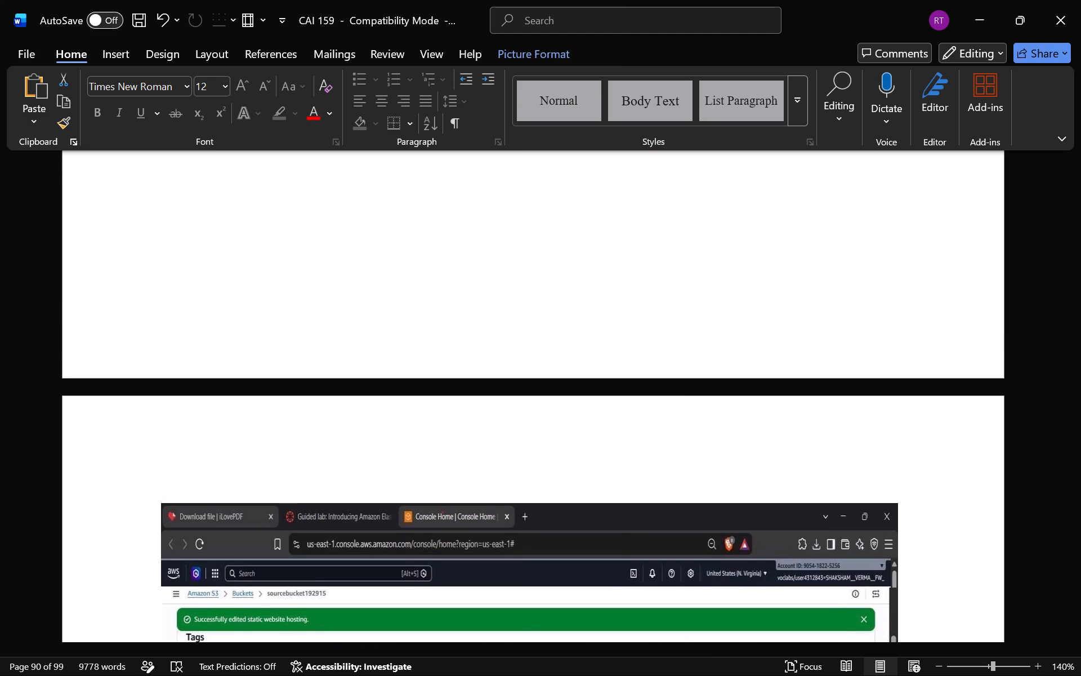
{"action": "scroll", "coordinate": [507, 335], "scroll_direction": "up", "scroll_amount": 4}
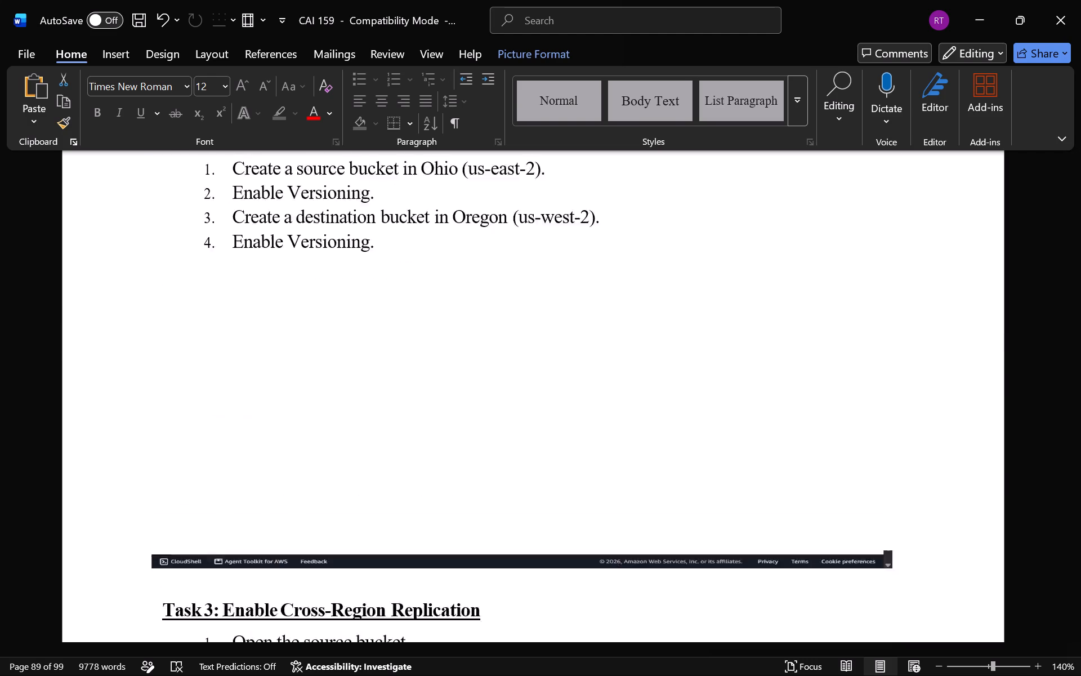
{"action": "scroll", "coordinate": [507, 335], "scroll_direction": "up", "scroll_amount": 2}
{"action": "scroll", "coordinate": [507, 335], "scroll_direction": "down", "scroll_amount": 2}
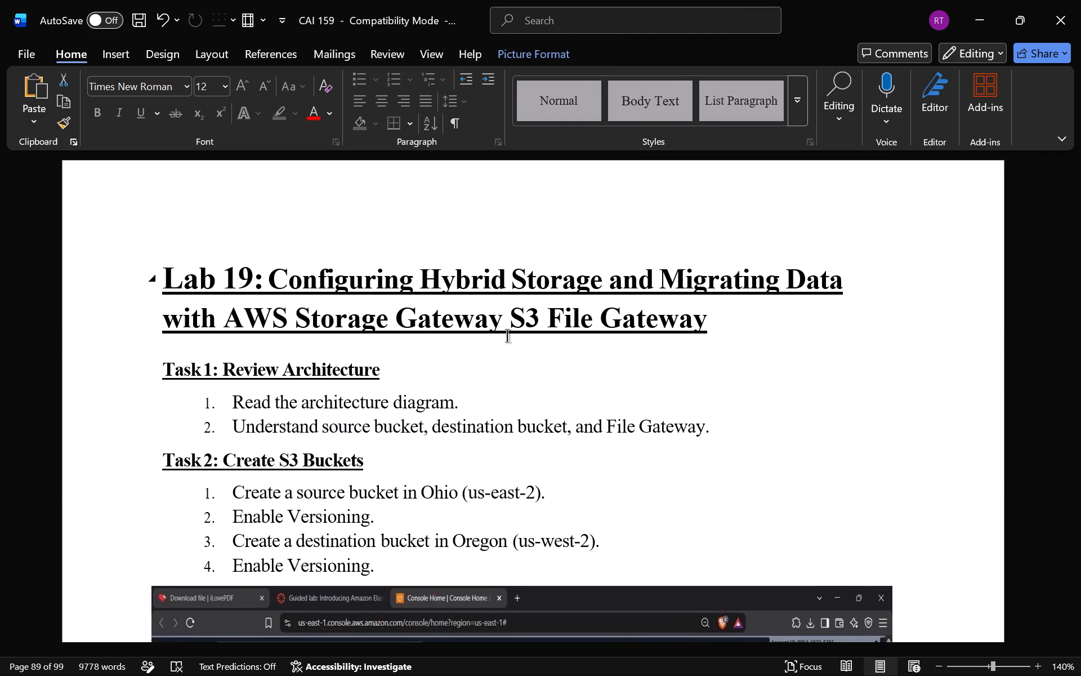
{"action": "scroll", "coordinate": [507, 335], "scroll_direction": "down", "scroll_amount": 1}
{"action": "scroll", "coordinate": [507, 335], "scroll_direction": "up", "scroll_amount": 2}
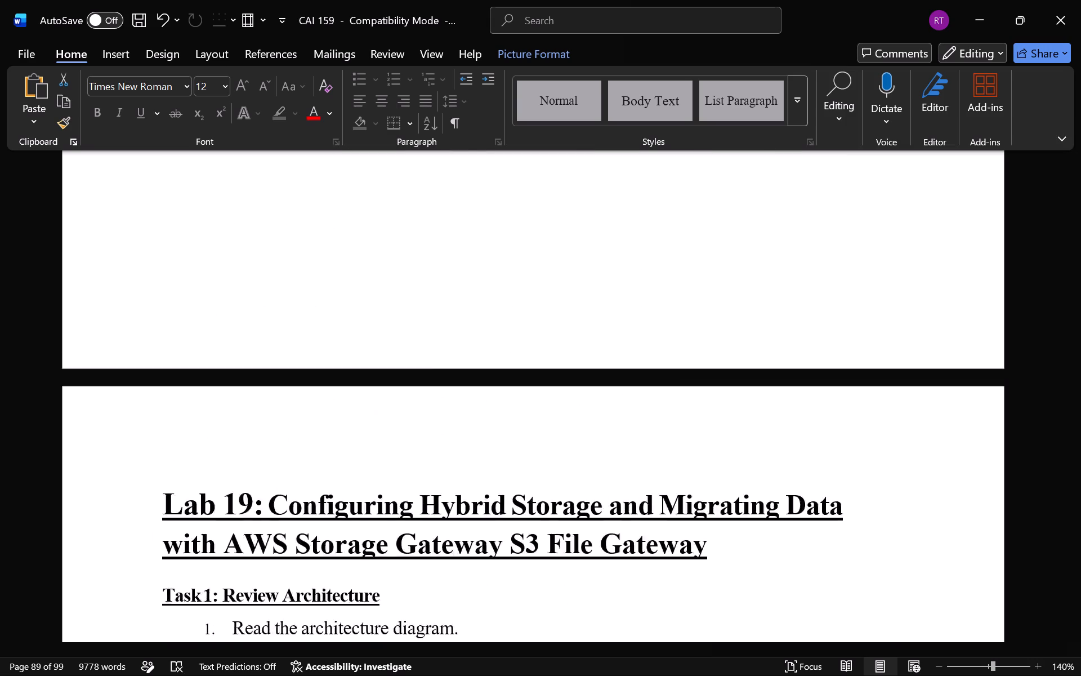
Review the account details on the screenshots of the labs before Lab 19, going back to the practical index.
{"action": "scroll", "coordinate": [507, 335], "scroll_direction": "up", "scroll_amount": 9}
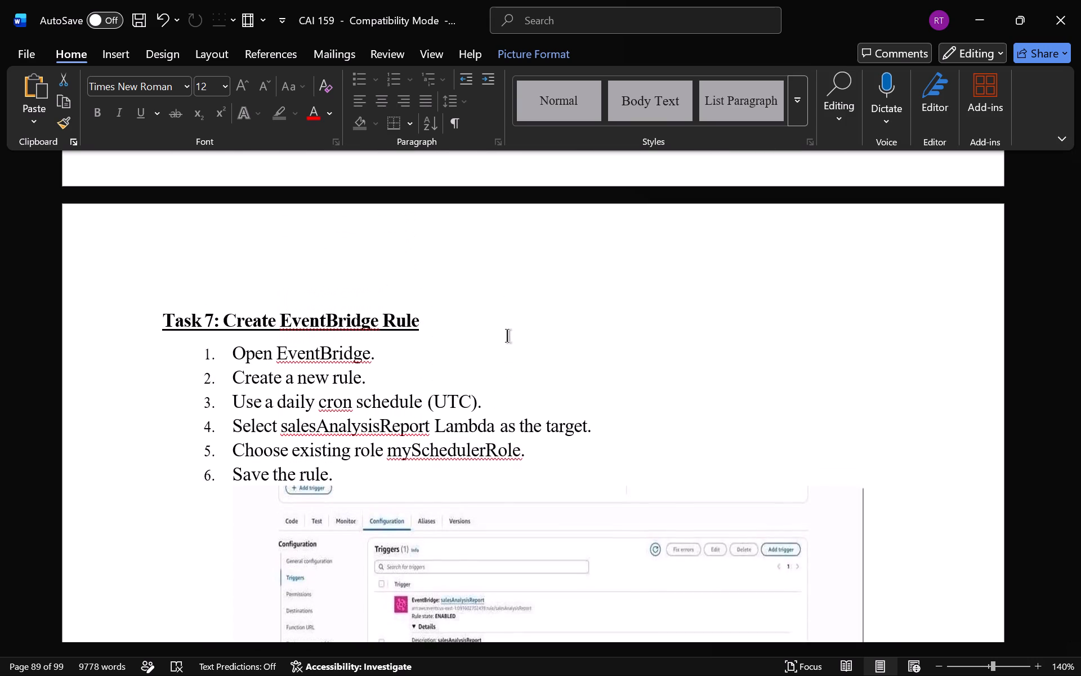
{"action": "scroll", "coordinate": [507, 335], "scroll_direction": "up", "scroll_amount": 6}
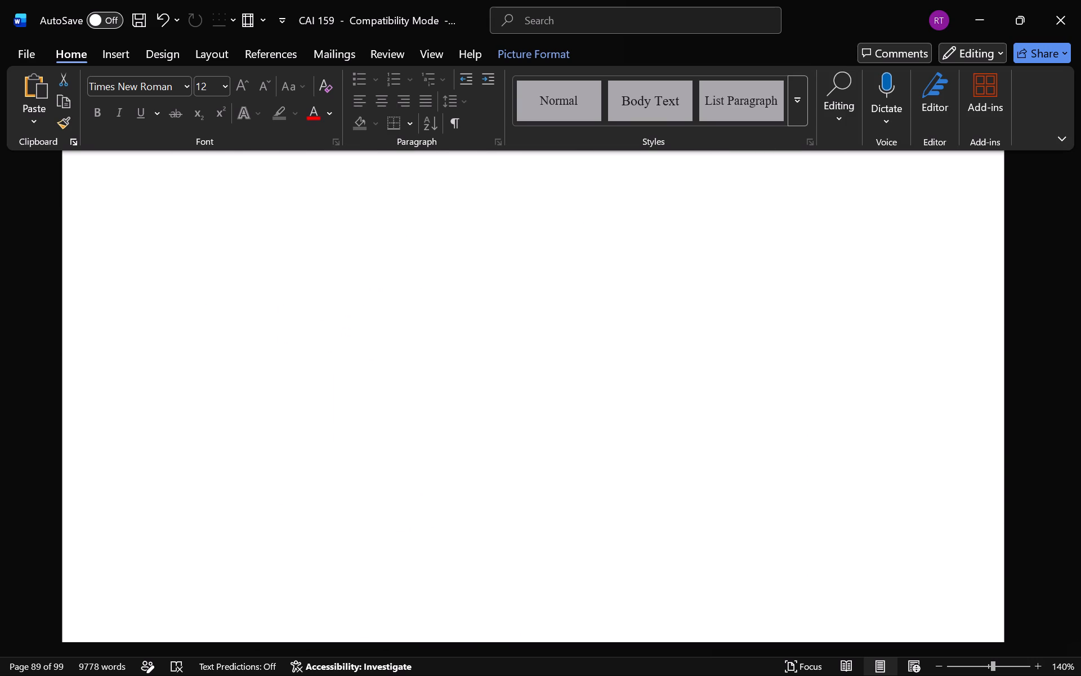
{"action": "scroll", "coordinate": [507, 335], "scroll_direction": "up", "scroll_amount": 5}
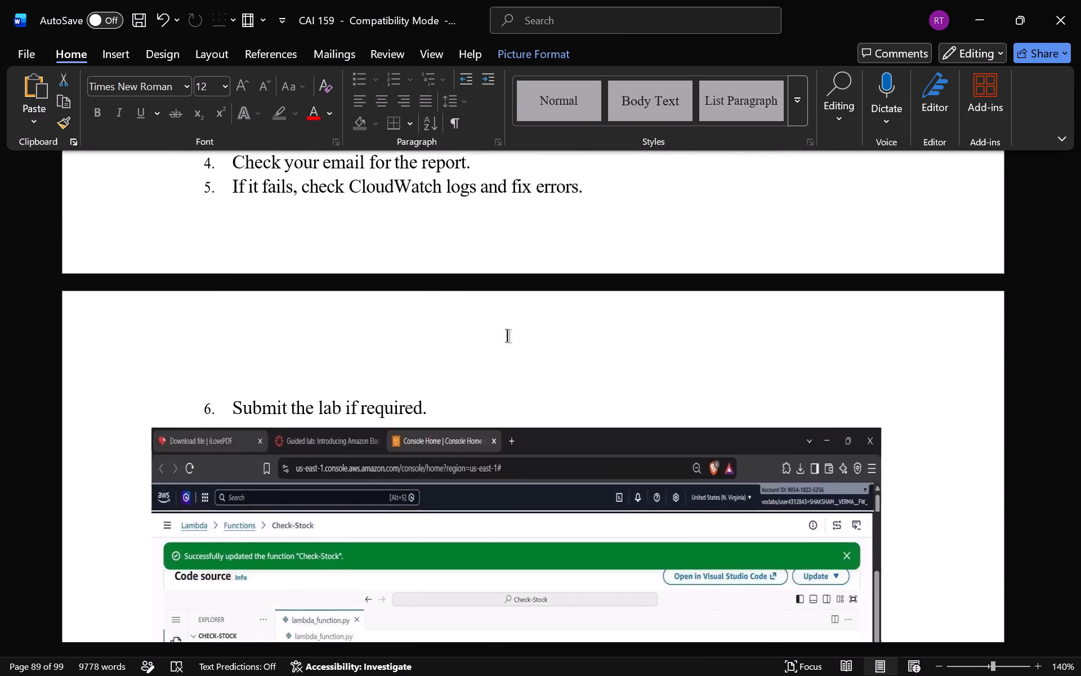
{"action": "scroll", "coordinate": [507, 335], "scroll_direction": "up", "scroll_amount": 4}
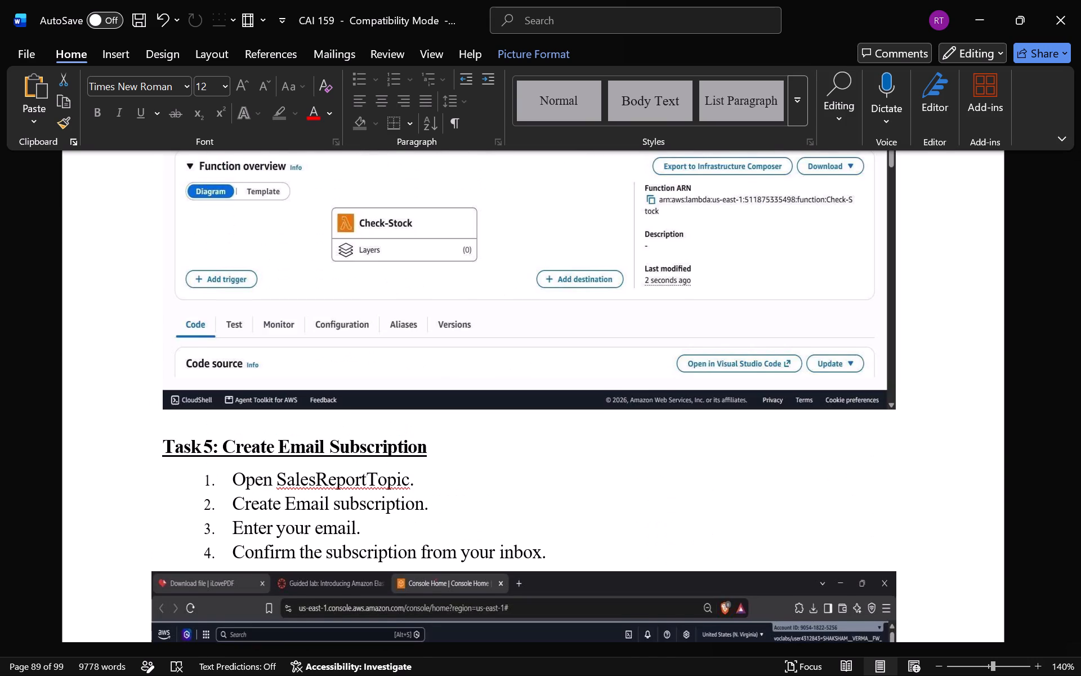
{"action": "scroll", "coordinate": [507, 335], "scroll_direction": "up", "scroll_amount": 8}
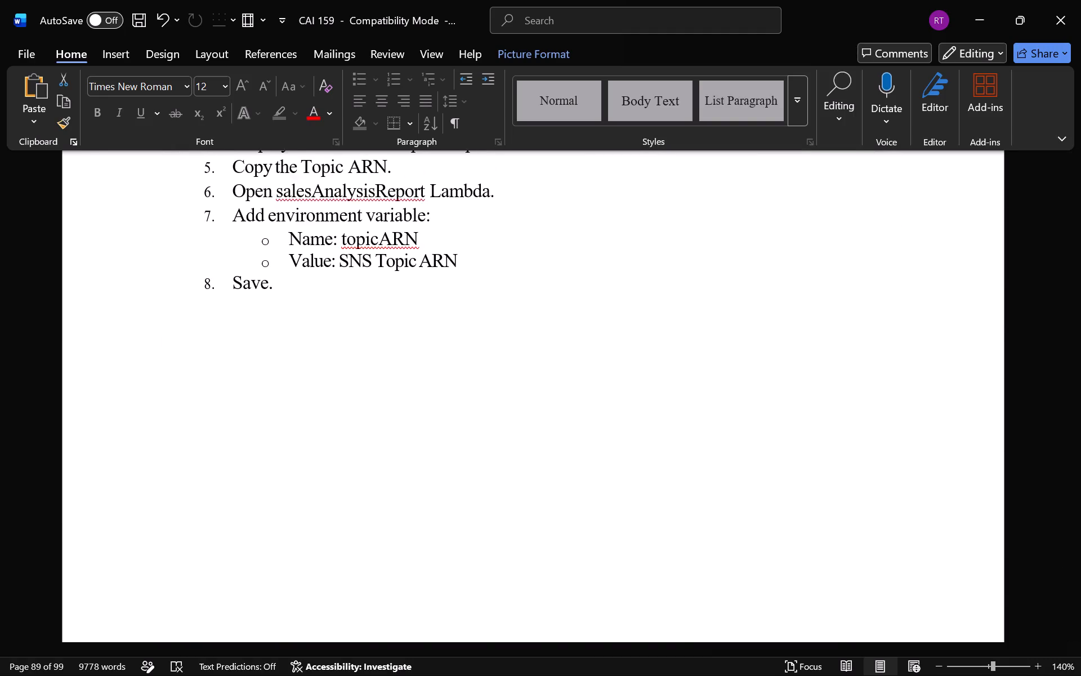
{"action": "scroll", "coordinate": [507, 335], "scroll_direction": "up", "scroll_amount": 3}
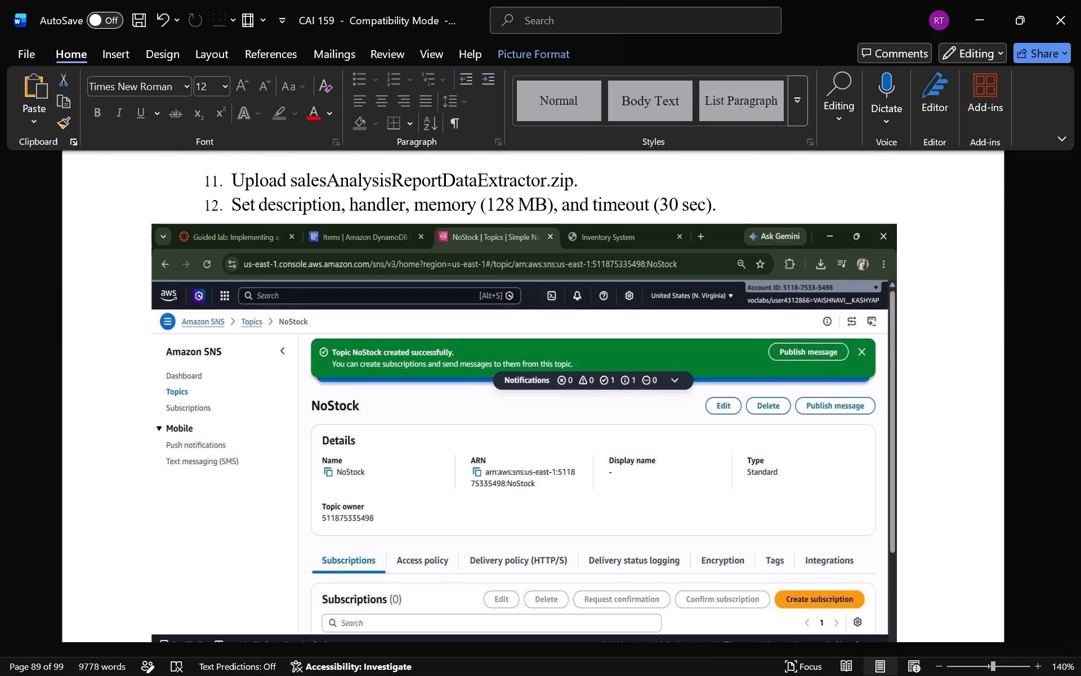
{"action": "scroll", "coordinate": [507, 335], "scroll_direction": "up", "scroll_amount": 5}
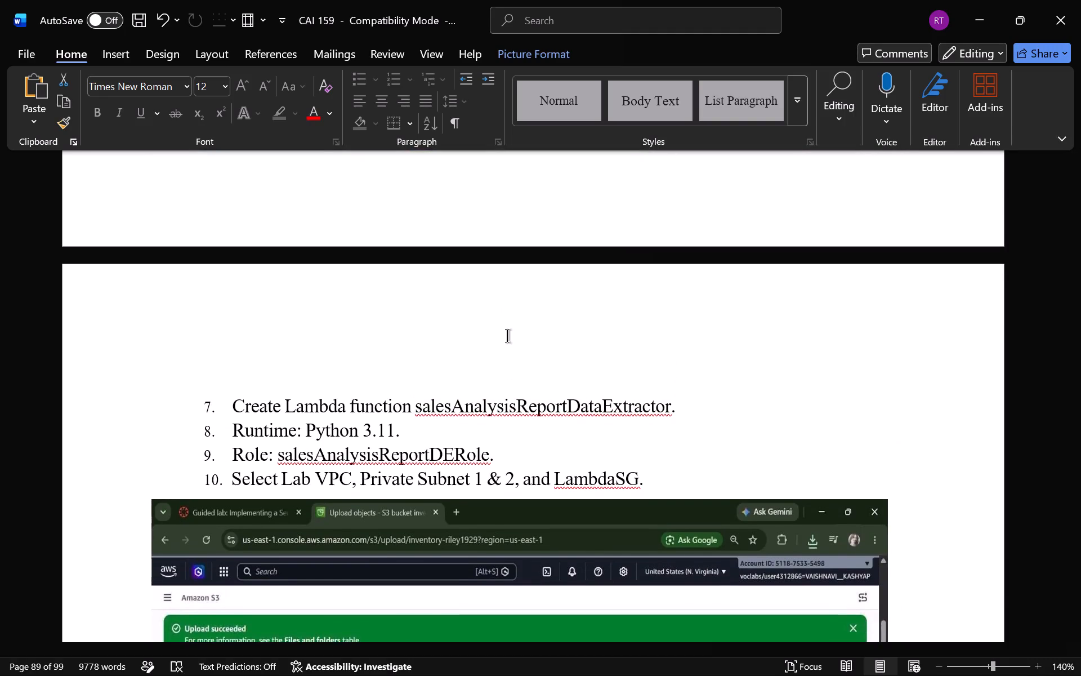
{"action": "scroll", "coordinate": [507, 335], "scroll_direction": "up", "scroll_amount": 5}
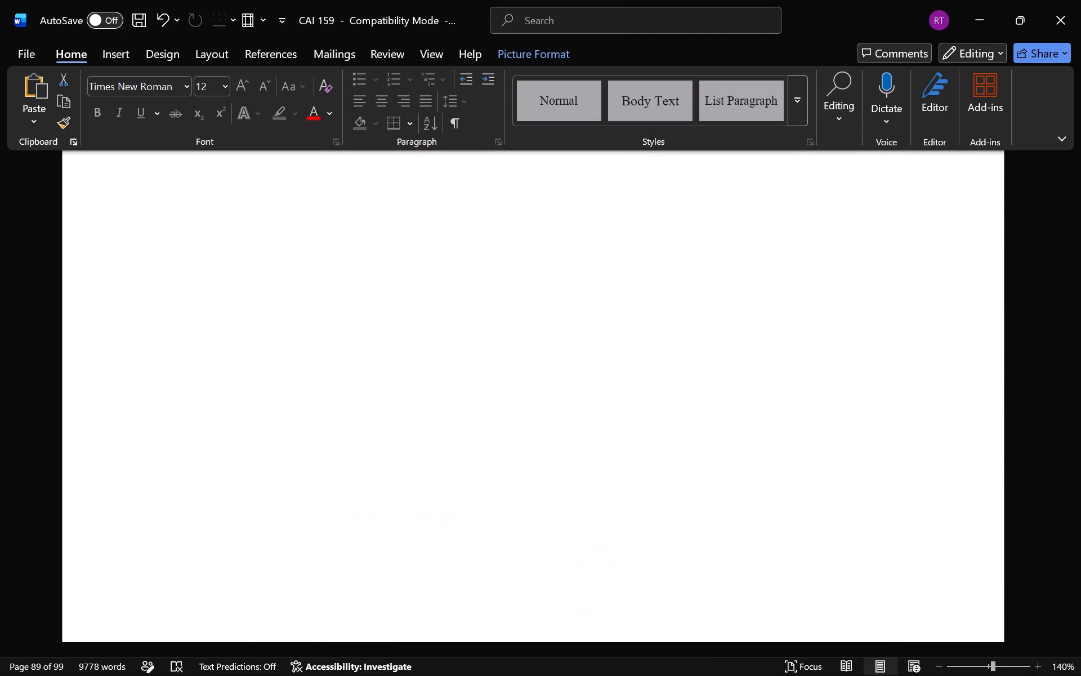
{"action": "scroll", "coordinate": [507, 335], "scroll_direction": "up", "scroll_amount": 6}
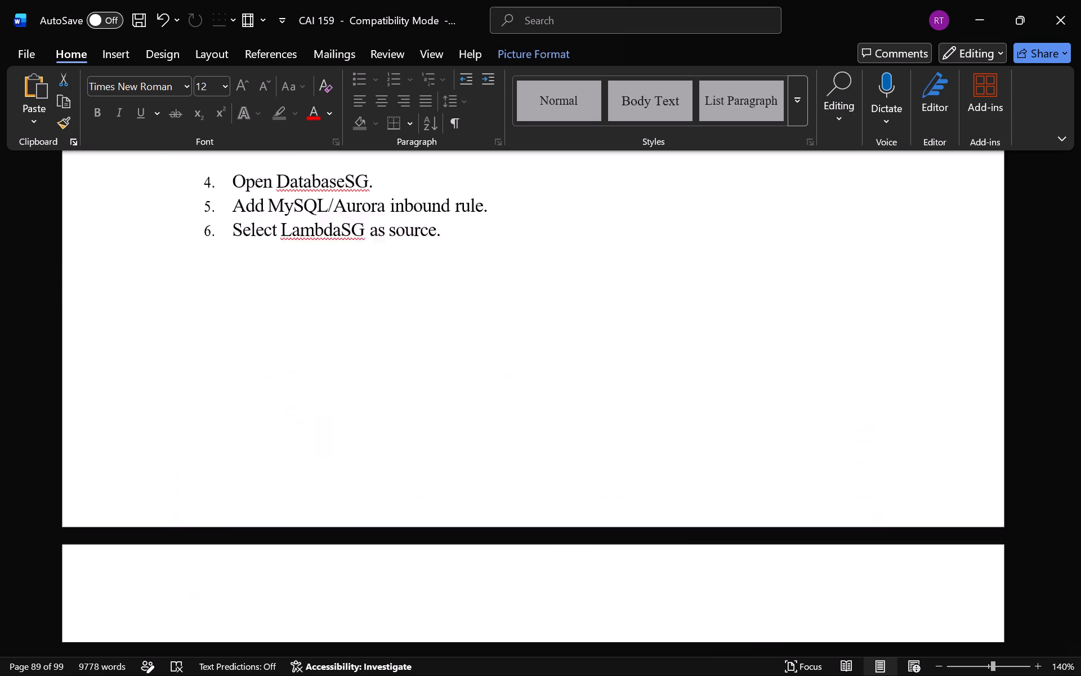
{"action": "scroll", "coordinate": [507, 335], "scroll_direction": "up", "scroll_amount": 2}
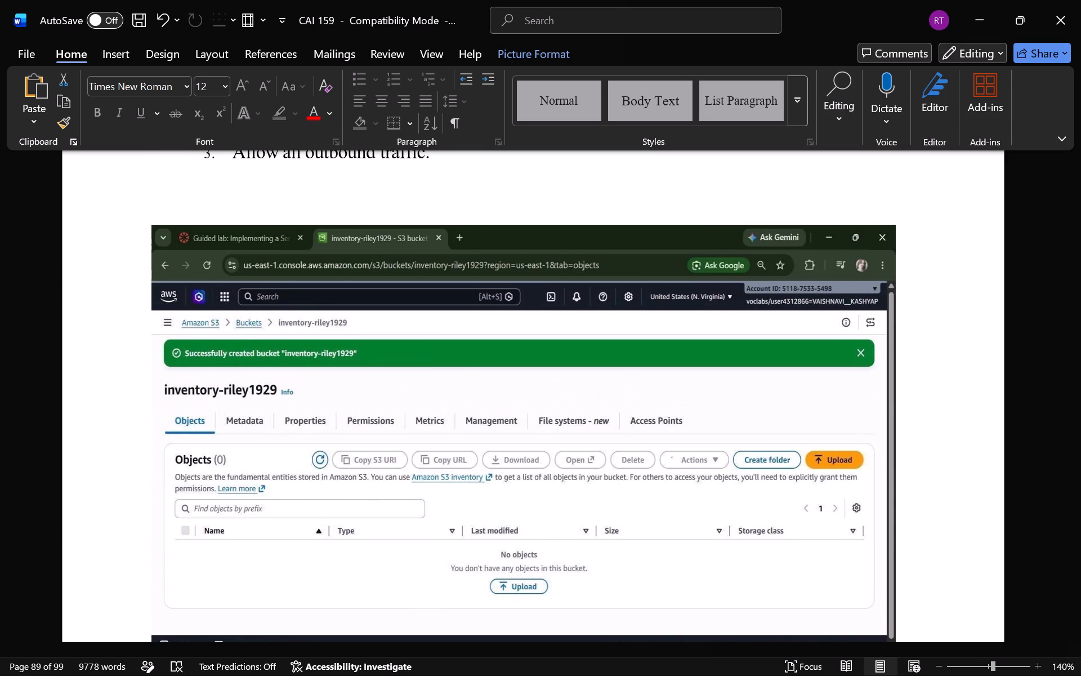
{"action": "scroll", "coordinate": [507, 335], "scroll_direction": "up", "scroll_amount": 12}
{"action": "scroll", "coordinate": [507, 335], "scroll_direction": "up", "scroll_amount": 20}
{"action": "scroll", "coordinate": [507, 335], "scroll_direction": "up", "scroll_amount": 20}
{"action": "scroll", "coordinate": [507, 335], "scroll_direction": "up", "scroll_amount": 5}
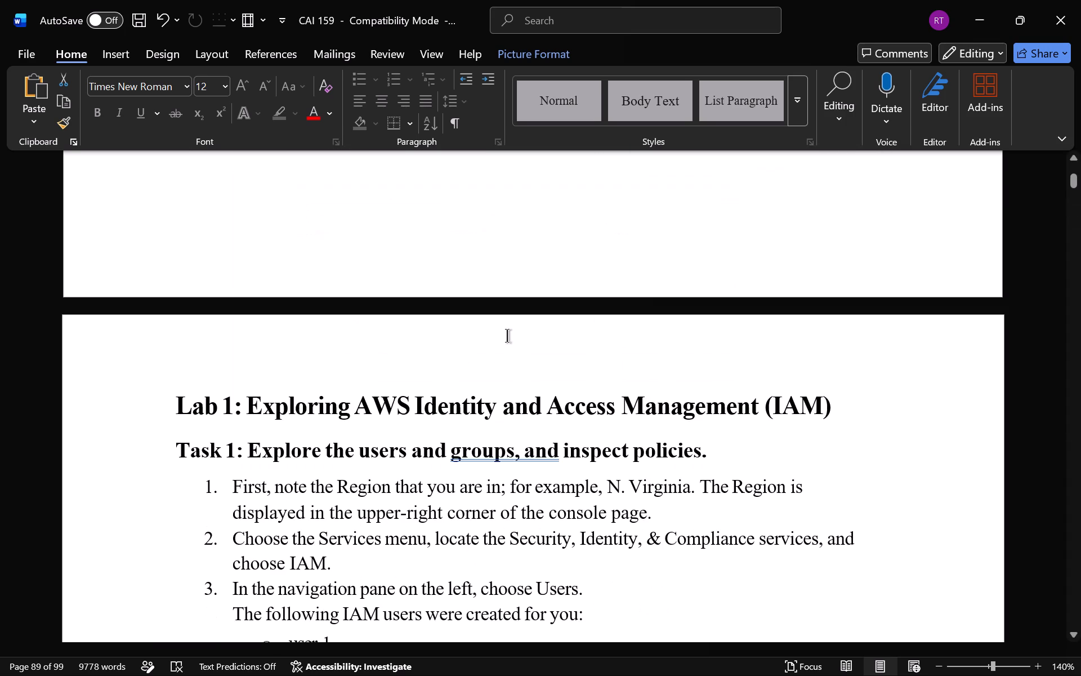
{"action": "scroll", "coordinate": [507, 335], "scroll_direction": "up", "scroll_amount": 4}
Examine the account details on Lab 1's S3-Support group screenshot above Task 2.2 at a larger magnification.
{"action": "scroll", "coordinate": [507, 335], "scroll_direction": "down", "scroll_amount": 8}
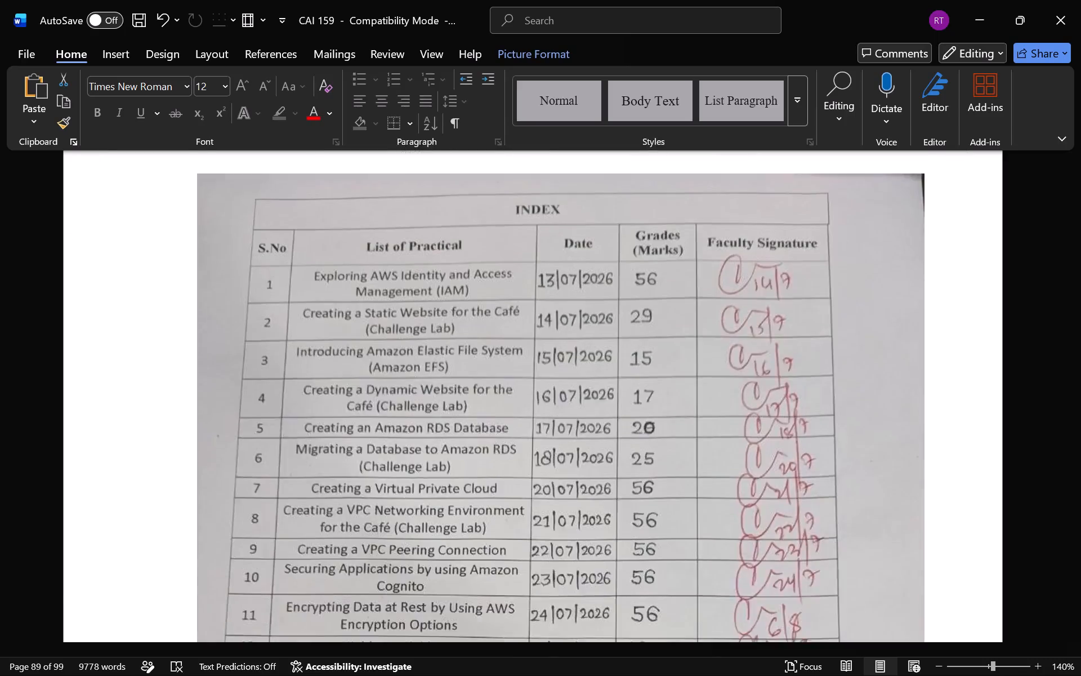
{"action": "scroll", "coordinate": [507, 335], "scroll_direction": "down", "scroll_amount": 6}
{"action": "scroll", "coordinate": [507, 335], "scroll_direction": "up", "scroll_amount": 1}
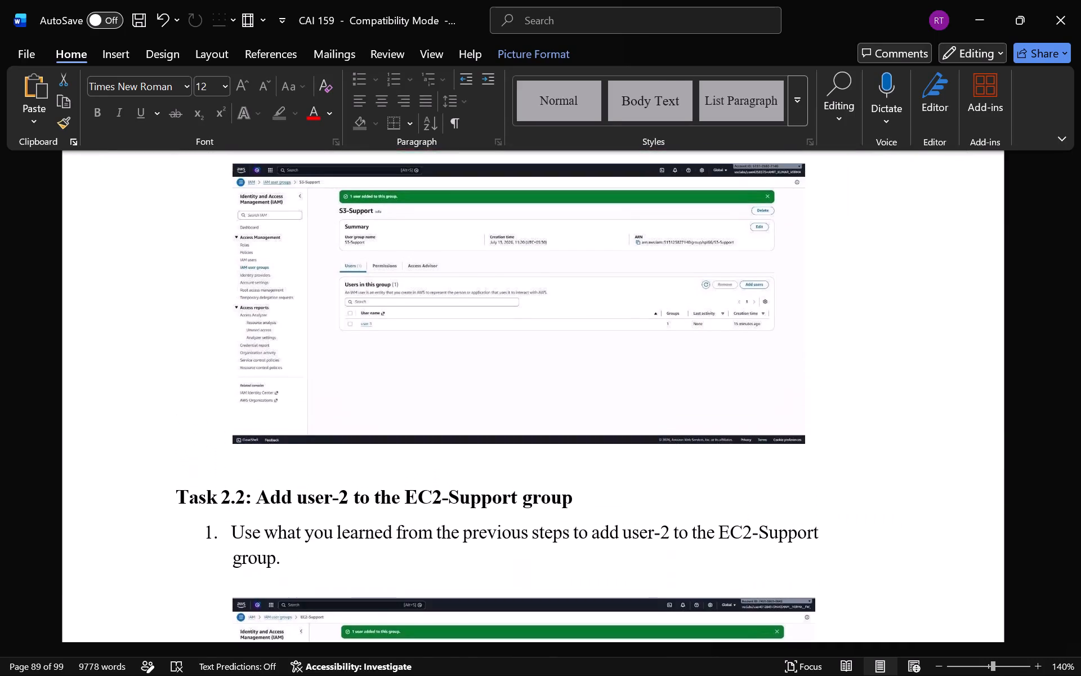
{"action": "scroll", "coordinate": [507, 335], "scroll_direction": "up", "scroll_amount": 1}
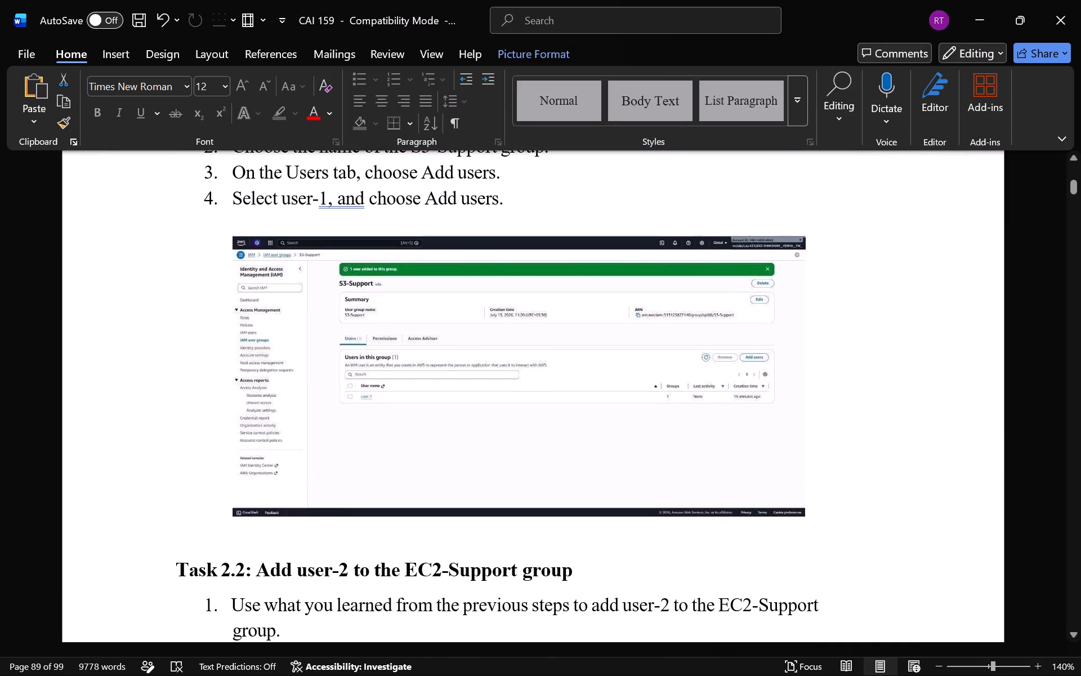
{"action": "scroll", "coordinate": [708, 306], "scroll_direction": "up", "scroll_amount": 5, "text": "ctrl"}
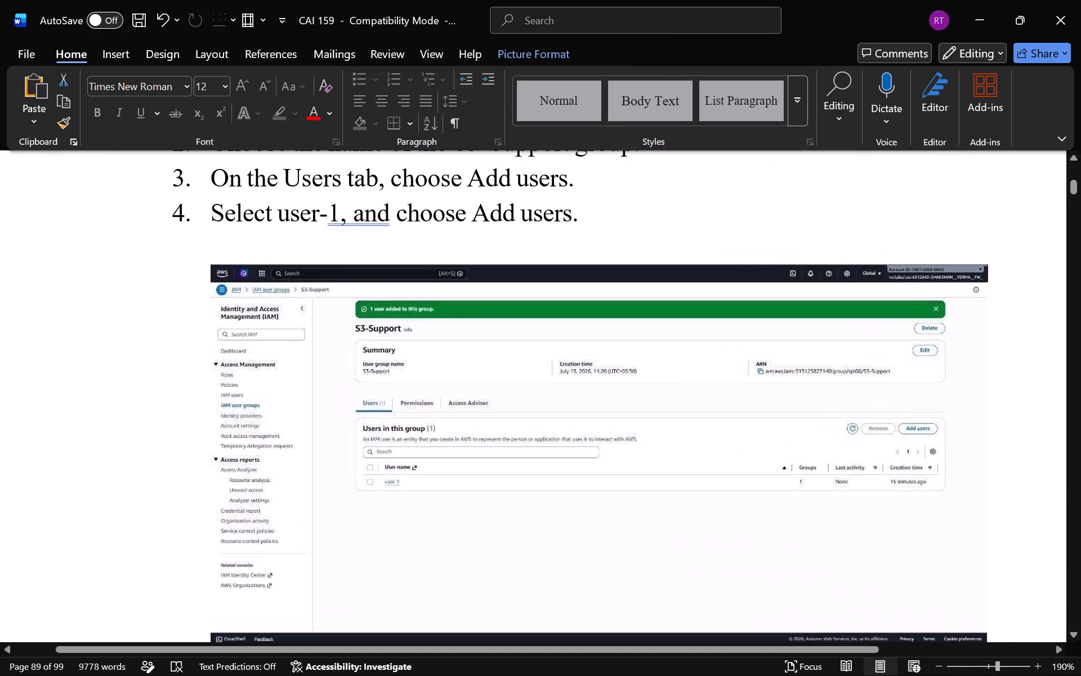
{"action": "scroll", "coordinate": [708, 306], "scroll_direction": "up", "scroll_amount": 2, "text": "ctrl"}
{"action": "scroll", "coordinate": [708, 306], "scroll_direction": "left", "scroll_amount": 1}
{"action": "scroll", "coordinate": [708, 306], "scroll_direction": "up", "scroll_amount": 2, "text": "ctrl"}
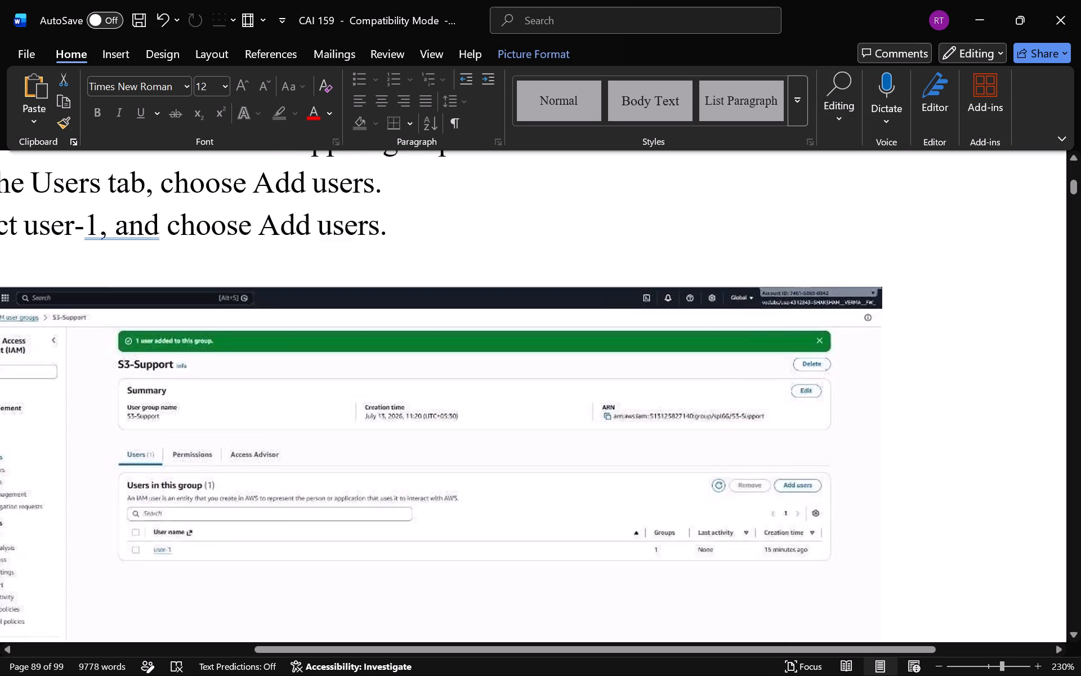
{"action": "scroll", "coordinate": [708, 306], "scroll_direction": "up", "scroll_amount": 2, "text": "ctrl"}
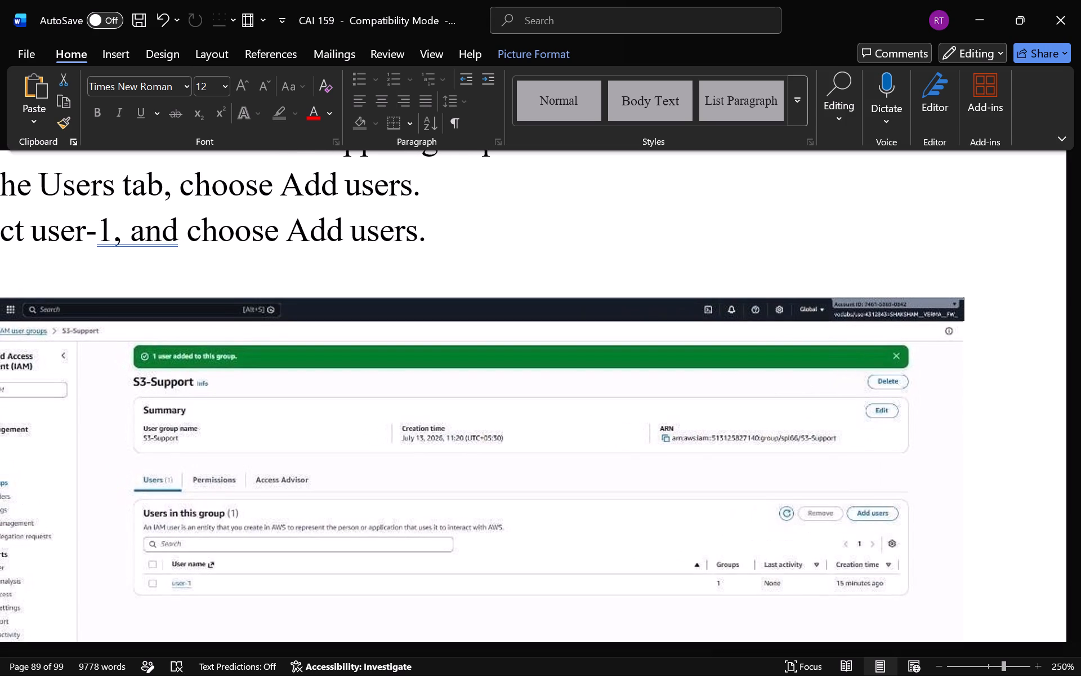
{"action": "scroll", "coordinate": [708, 306], "scroll_direction": "down", "scroll_amount": 8, "text": "ctrl"}
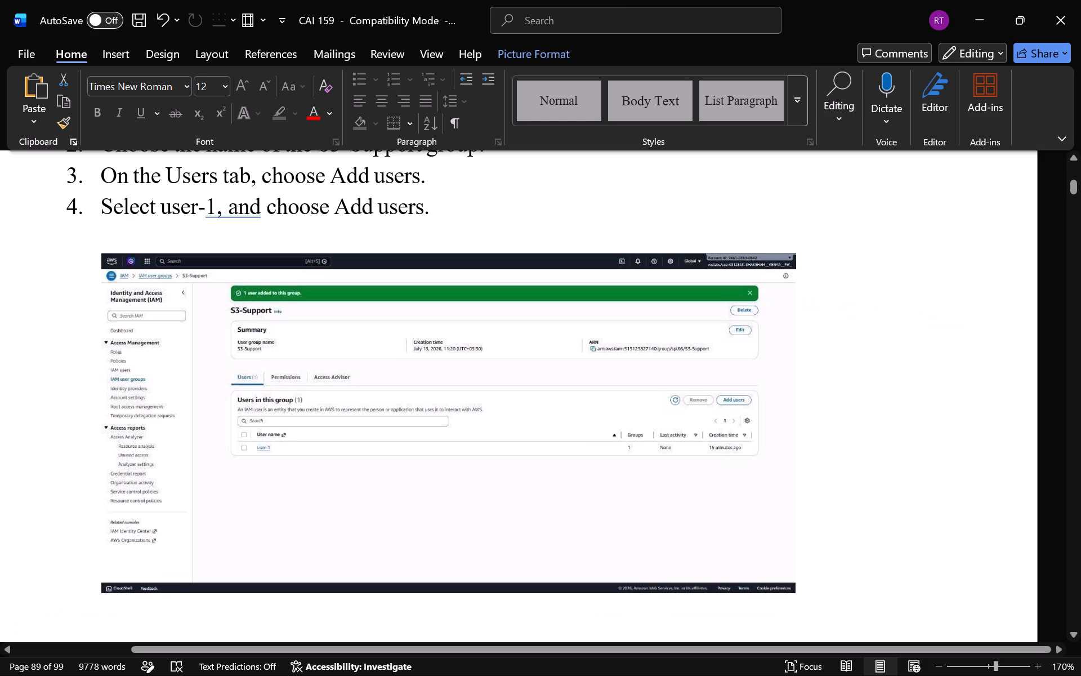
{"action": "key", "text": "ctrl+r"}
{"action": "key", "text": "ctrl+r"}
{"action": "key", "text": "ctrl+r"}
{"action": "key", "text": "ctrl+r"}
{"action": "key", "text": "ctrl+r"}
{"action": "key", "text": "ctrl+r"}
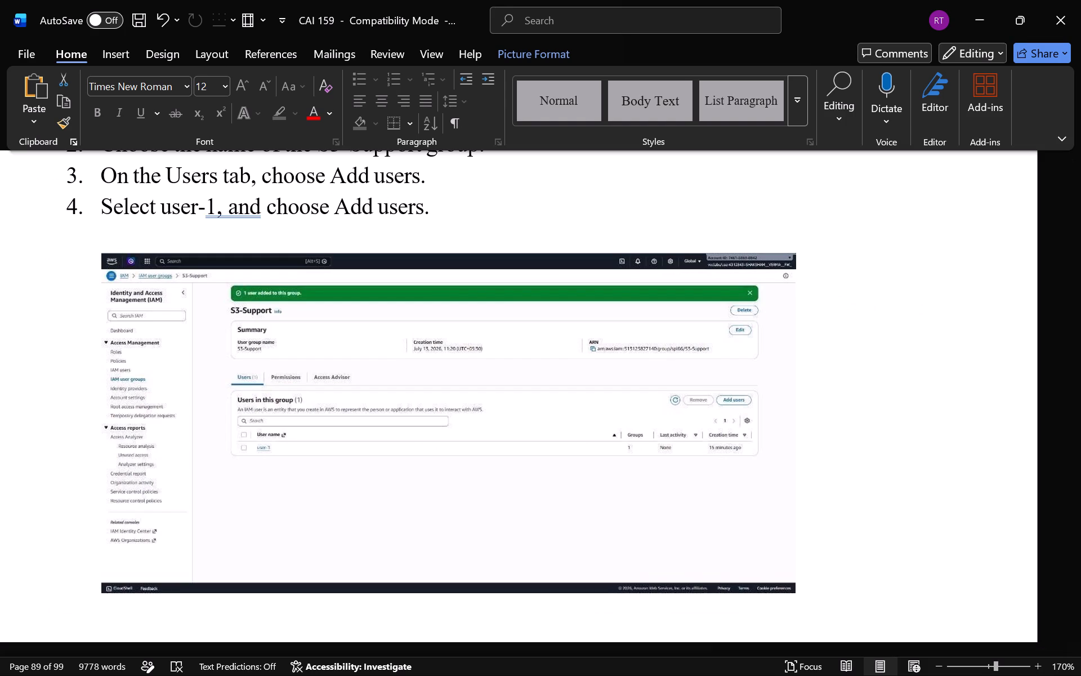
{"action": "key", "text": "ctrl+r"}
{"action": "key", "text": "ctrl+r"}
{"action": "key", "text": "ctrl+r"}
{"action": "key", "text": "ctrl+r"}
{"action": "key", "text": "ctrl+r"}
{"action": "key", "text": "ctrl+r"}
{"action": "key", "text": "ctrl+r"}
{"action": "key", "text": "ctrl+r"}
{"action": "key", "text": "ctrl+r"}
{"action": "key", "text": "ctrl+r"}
Review the closing pages from the Cloud Architecting badge back up to Task 5: Deploy the Monolith to Amazon ECS.
{"action": "scroll", "coordinate": [708, 306], "scroll_direction": "down", "scroll_amount": 18}
{"action": "scroll", "coordinate": [708, 306], "scroll_direction": "down", "scroll_amount": 20}
{"action": "scroll", "coordinate": [708, 306], "scroll_direction": "down", "scroll_amount": 20}
{"action": "scroll", "coordinate": [708, 306], "scroll_direction": "down", "scroll_amount": 20}
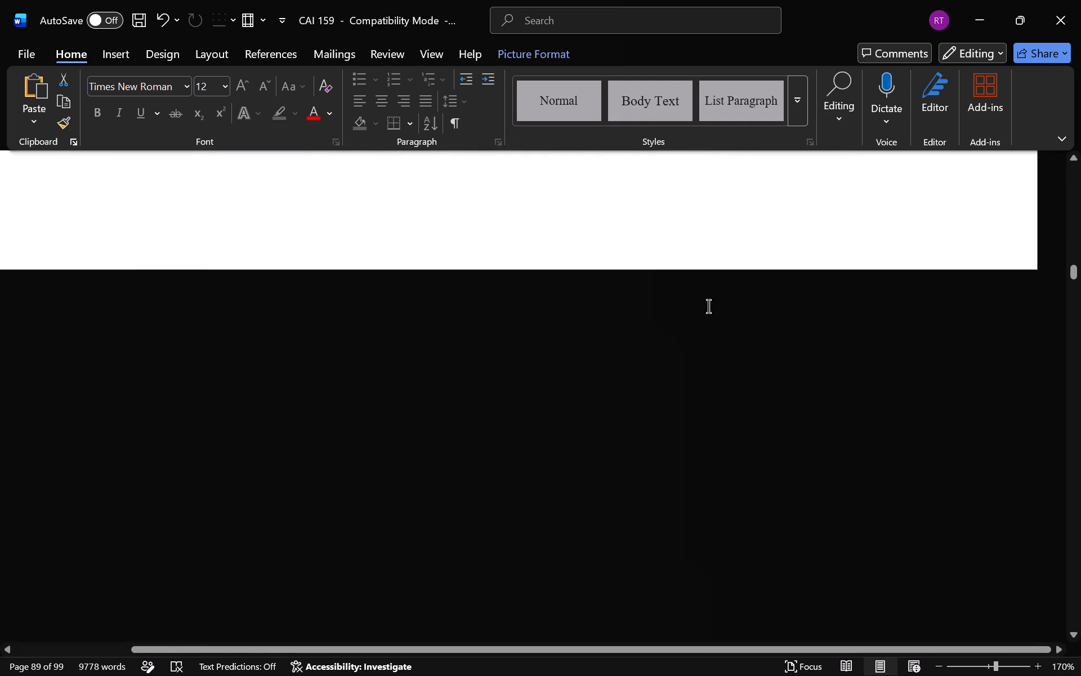
{"action": "scroll", "coordinate": [708, 306], "scroll_direction": "down", "scroll_amount": 20}
{"action": "scroll", "coordinate": [708, 306], "scroll_direction": "down", "scroll_amount": 20}
{"action": "scroll", "coordinate": [708, 306], "scroll_direction": "down", "scroll_amount": 20}
{"action": "scroll", "coordinate": [708, 306], "scroll_direction": "down", "scroll_amount": 9}
{"action": "scroll", "coordinate": [708, 306], "scroll_direction": "up", "scroll_amount": 3}
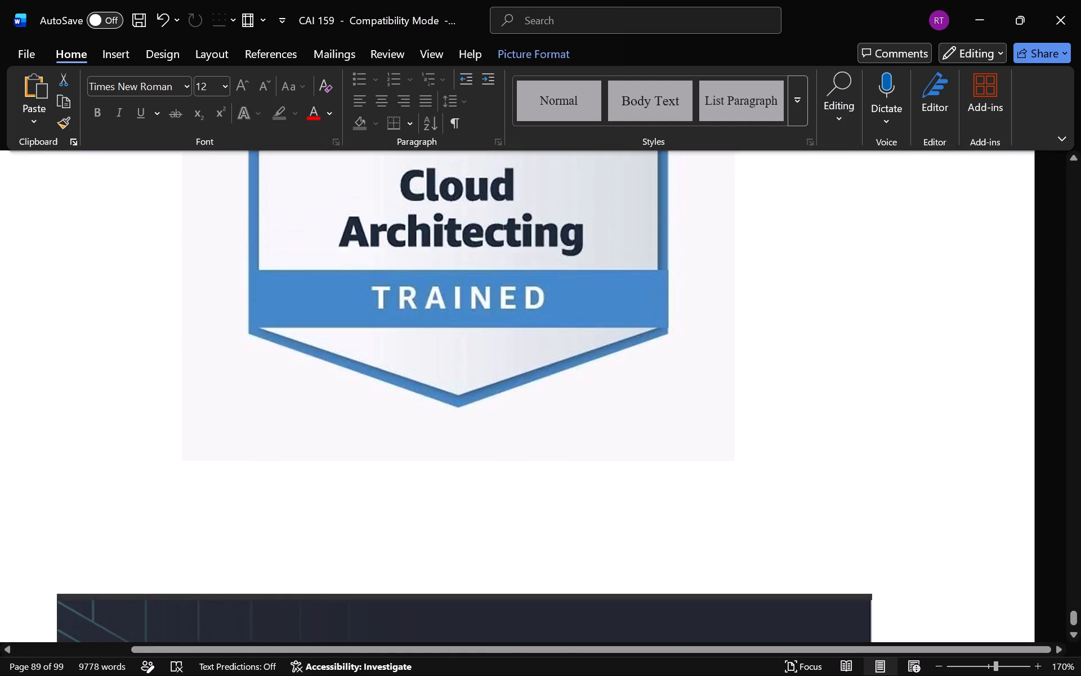
{"action": "scroll", "coordinate": [708, 306], "scroll_direction": "up", "scroll_amount": 7}
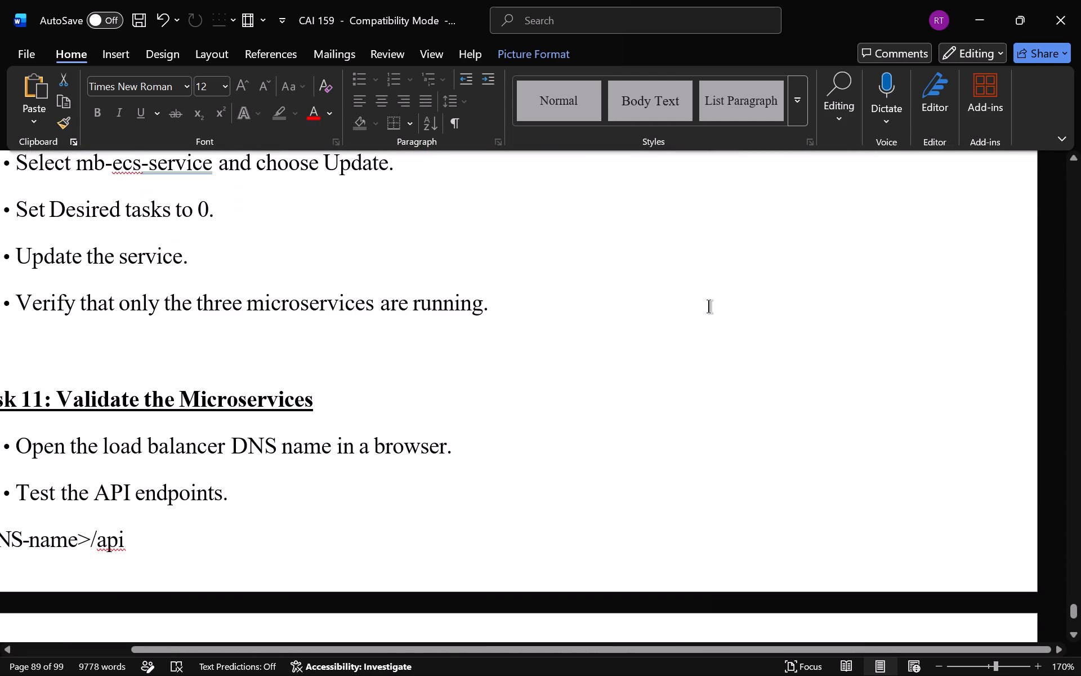
{"action": "scroll", "coordinate": [708, 306], "scroll_direction": "down", "scroll_amount": 4, "text": "ctrl"}
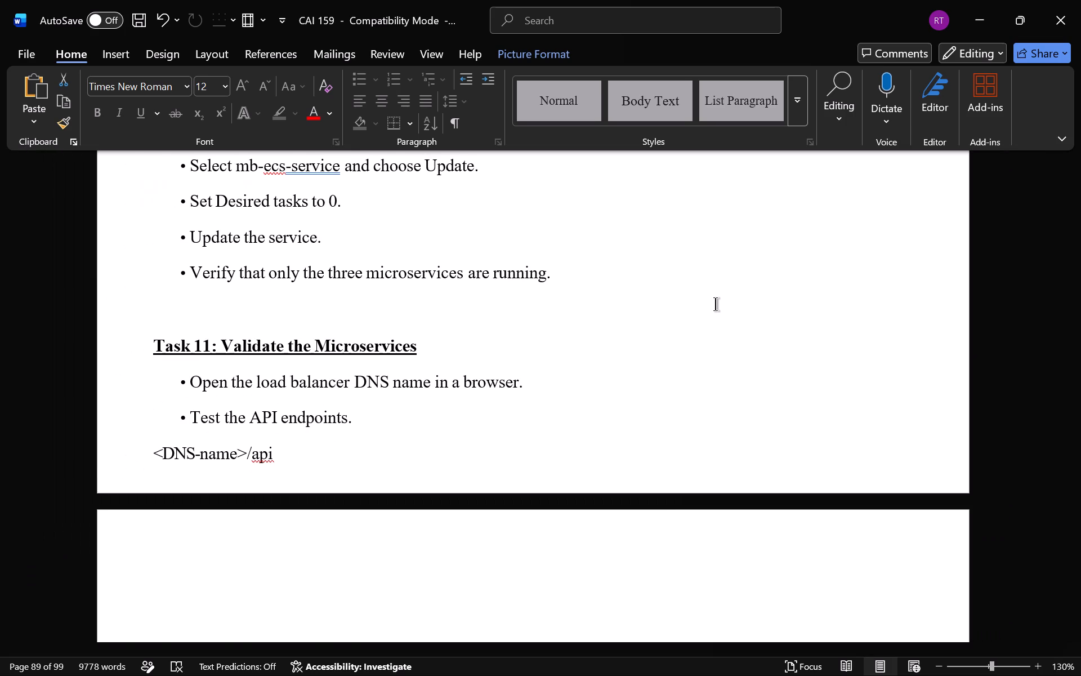
{"action": "scroll", "coordinate": [715, 304], "scroll_direction": "down", "scroll_amount": 2, "text": "ctrl"}
{"action": "scroll", "coordinate": [715, 304], "scroll_direction": "up", "scroll_amount": 5}
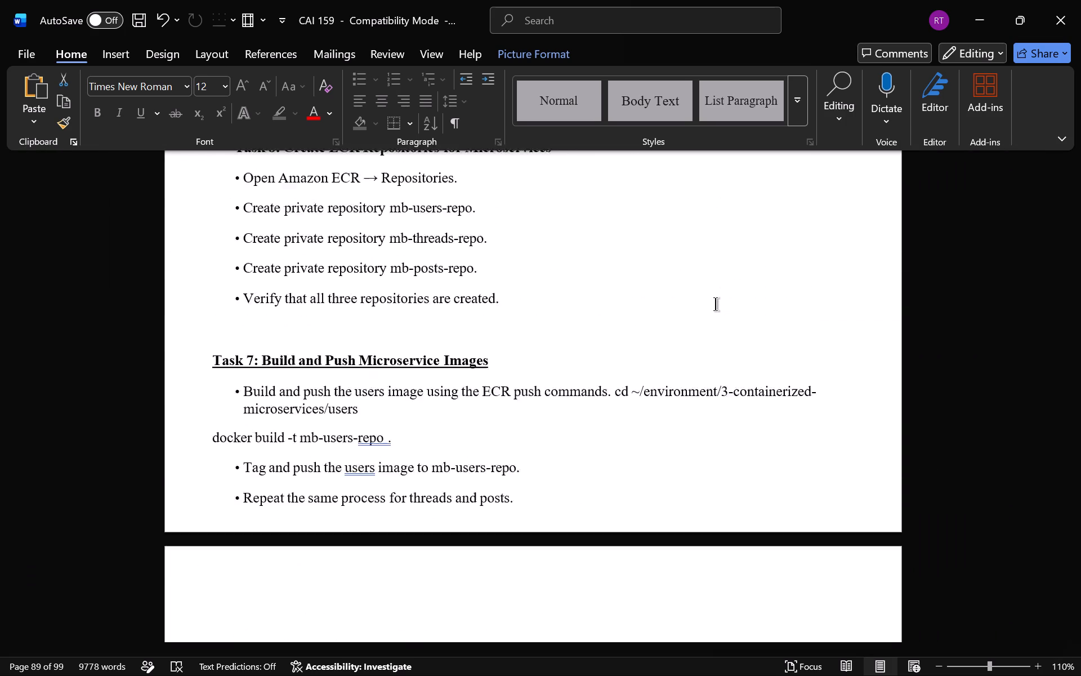
{"action": "scroll", "coordinate": [715, 304], "scroll_direction": "up", "scroll_amount": 7}
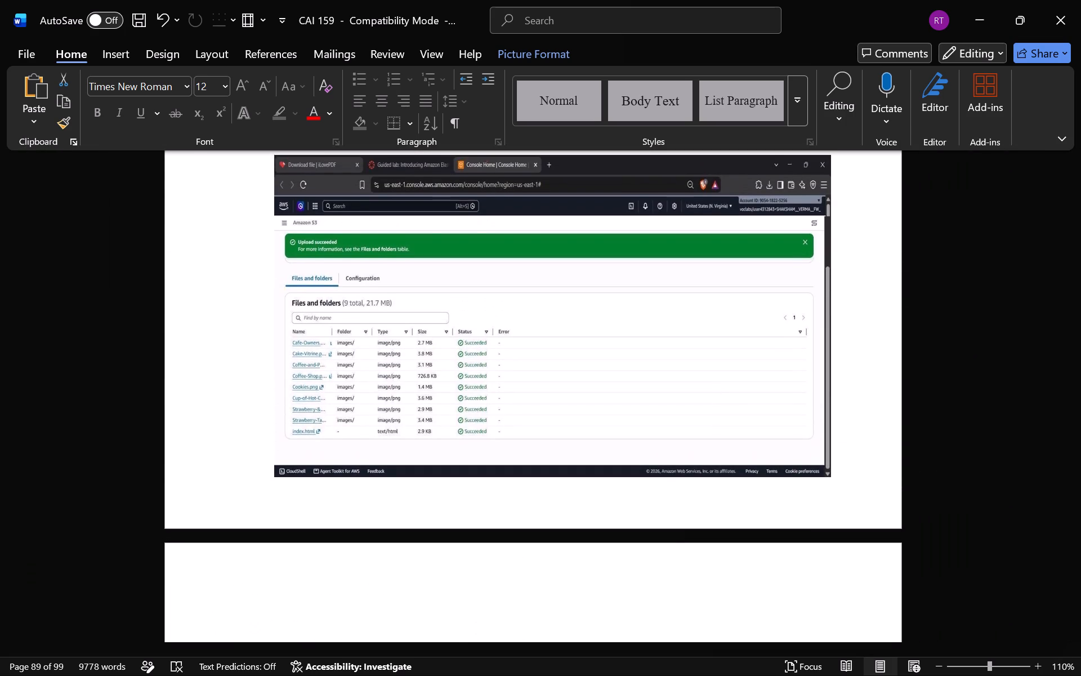
{"action": "scroll", "coordinate": [715, 304], "scroll_direction": "up", "scroll_amount": 3}
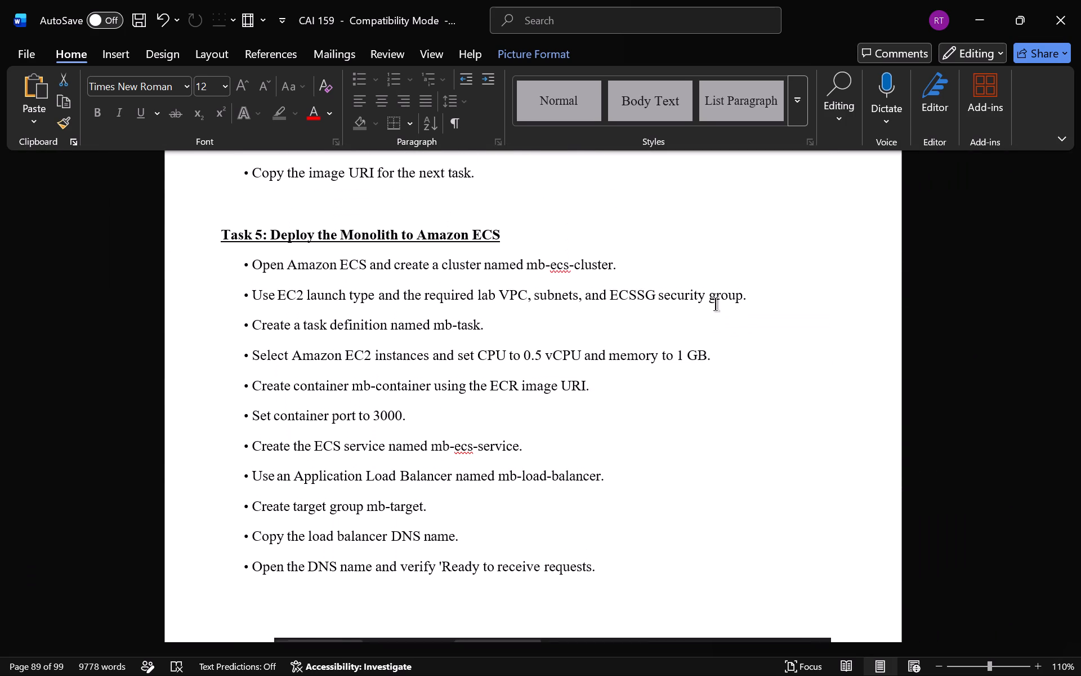
{"action": "scroll", "coordinate": [715, 304], "scroll_direction": "up", "scroll_amount": 1}
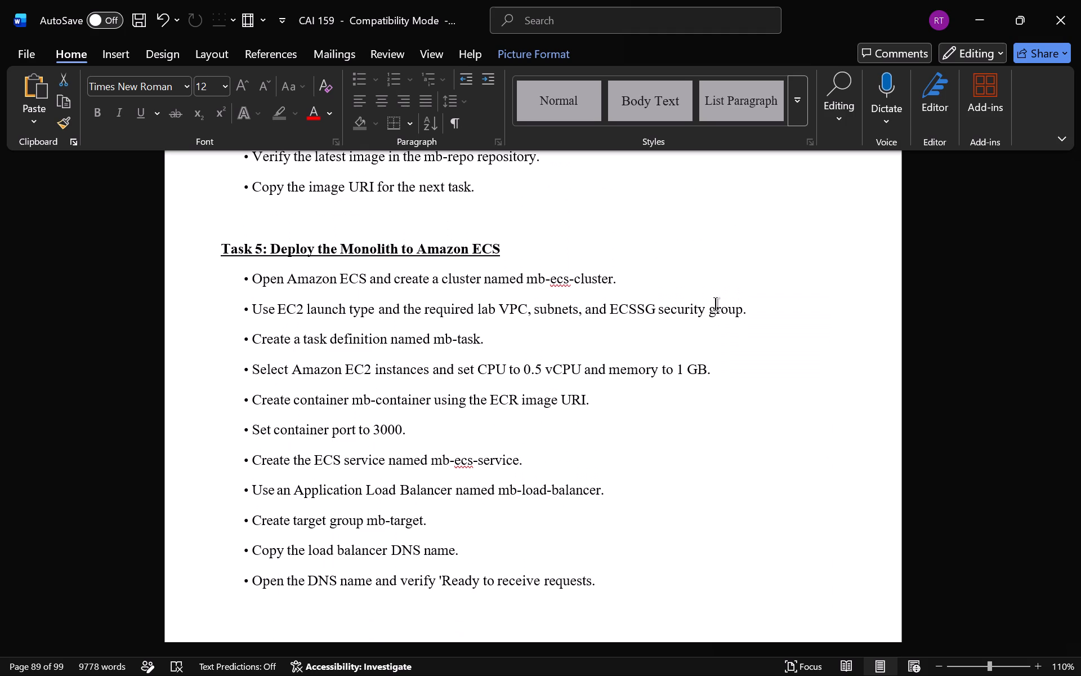